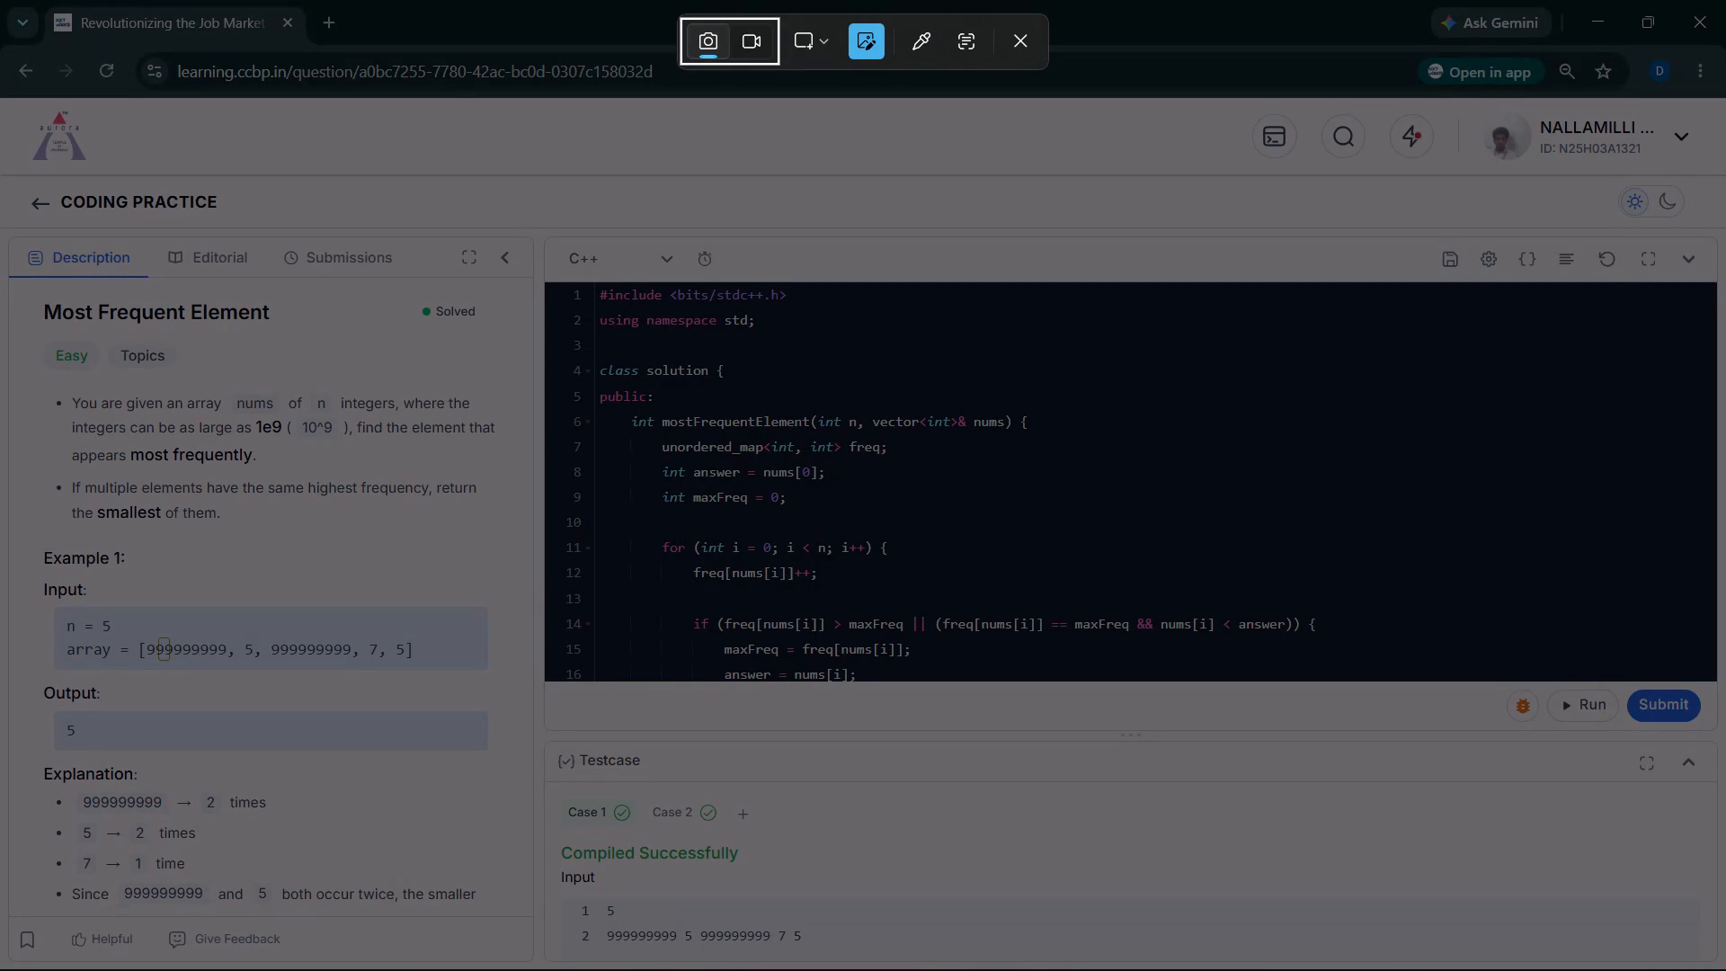
# Capture a full-screen screenshot of the solved Most Frequent Element coding page and copy it.
pyautogui.moveTo(0, 0); pyautogui.dragTo(1725, 970)
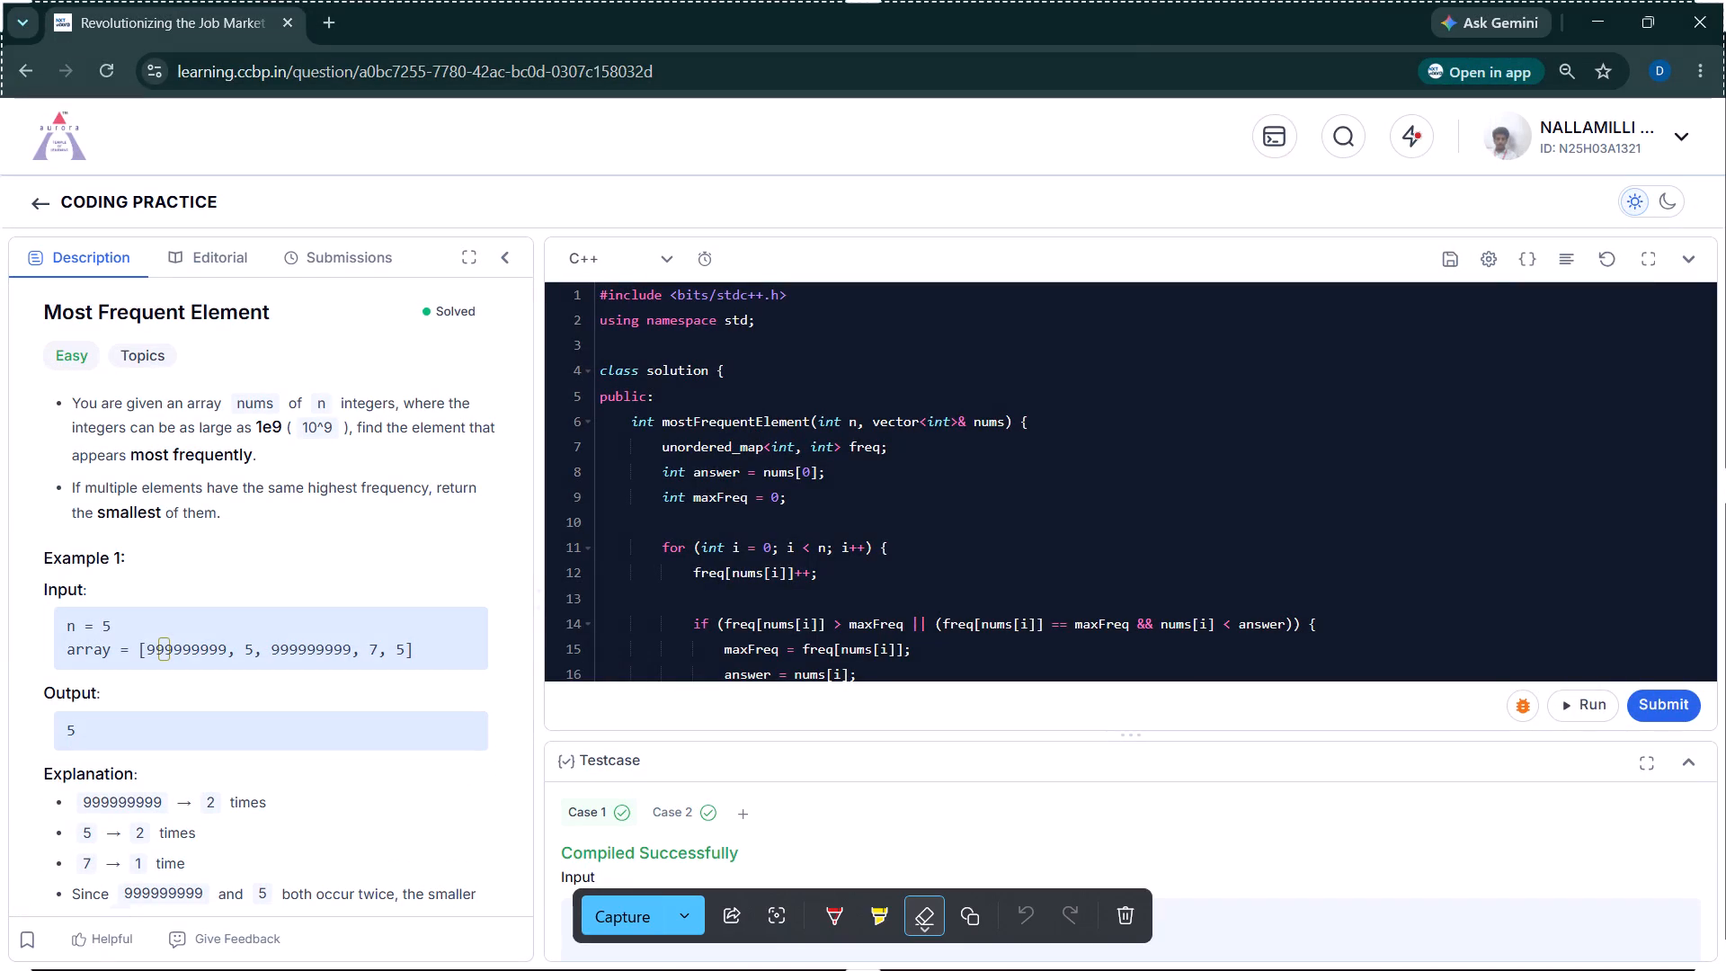
pyautogui.hotkey('ctrl', 'c')
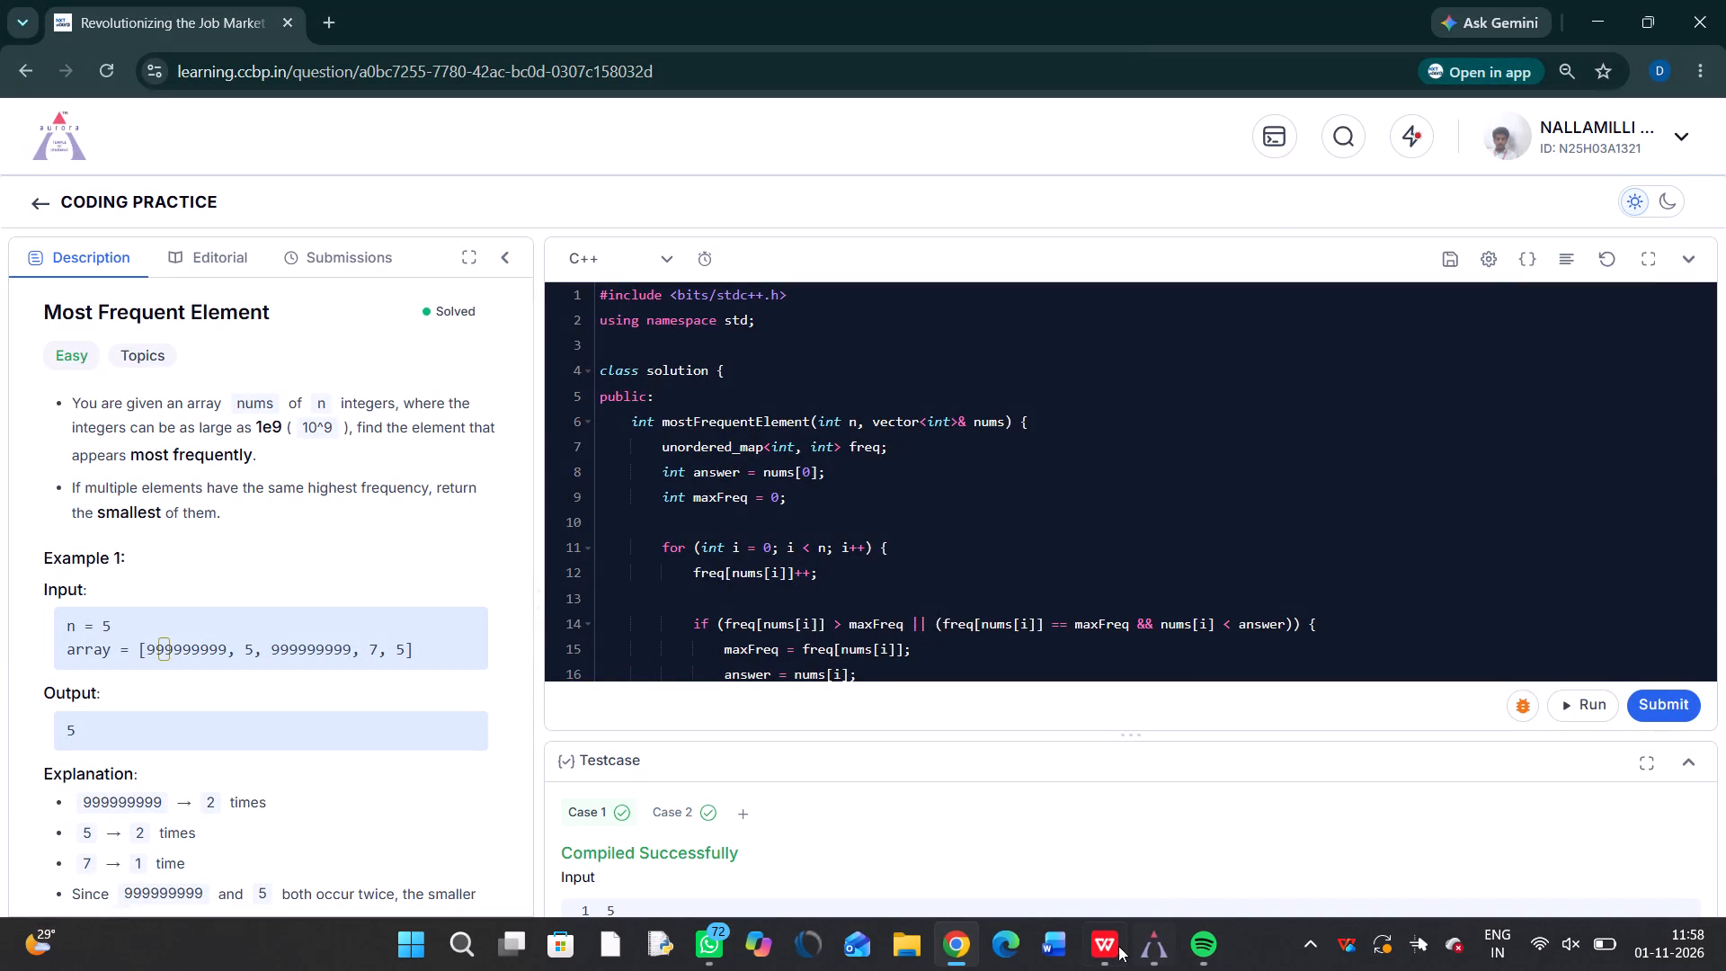
# Switch to ADS LAB 1.docx in WPS Office and delete the old screenshot under the Question 1: Most Frequent Element heading.
pyautogui.click(1090, 868)
pyautogui.scroll(1, 1090, 868)
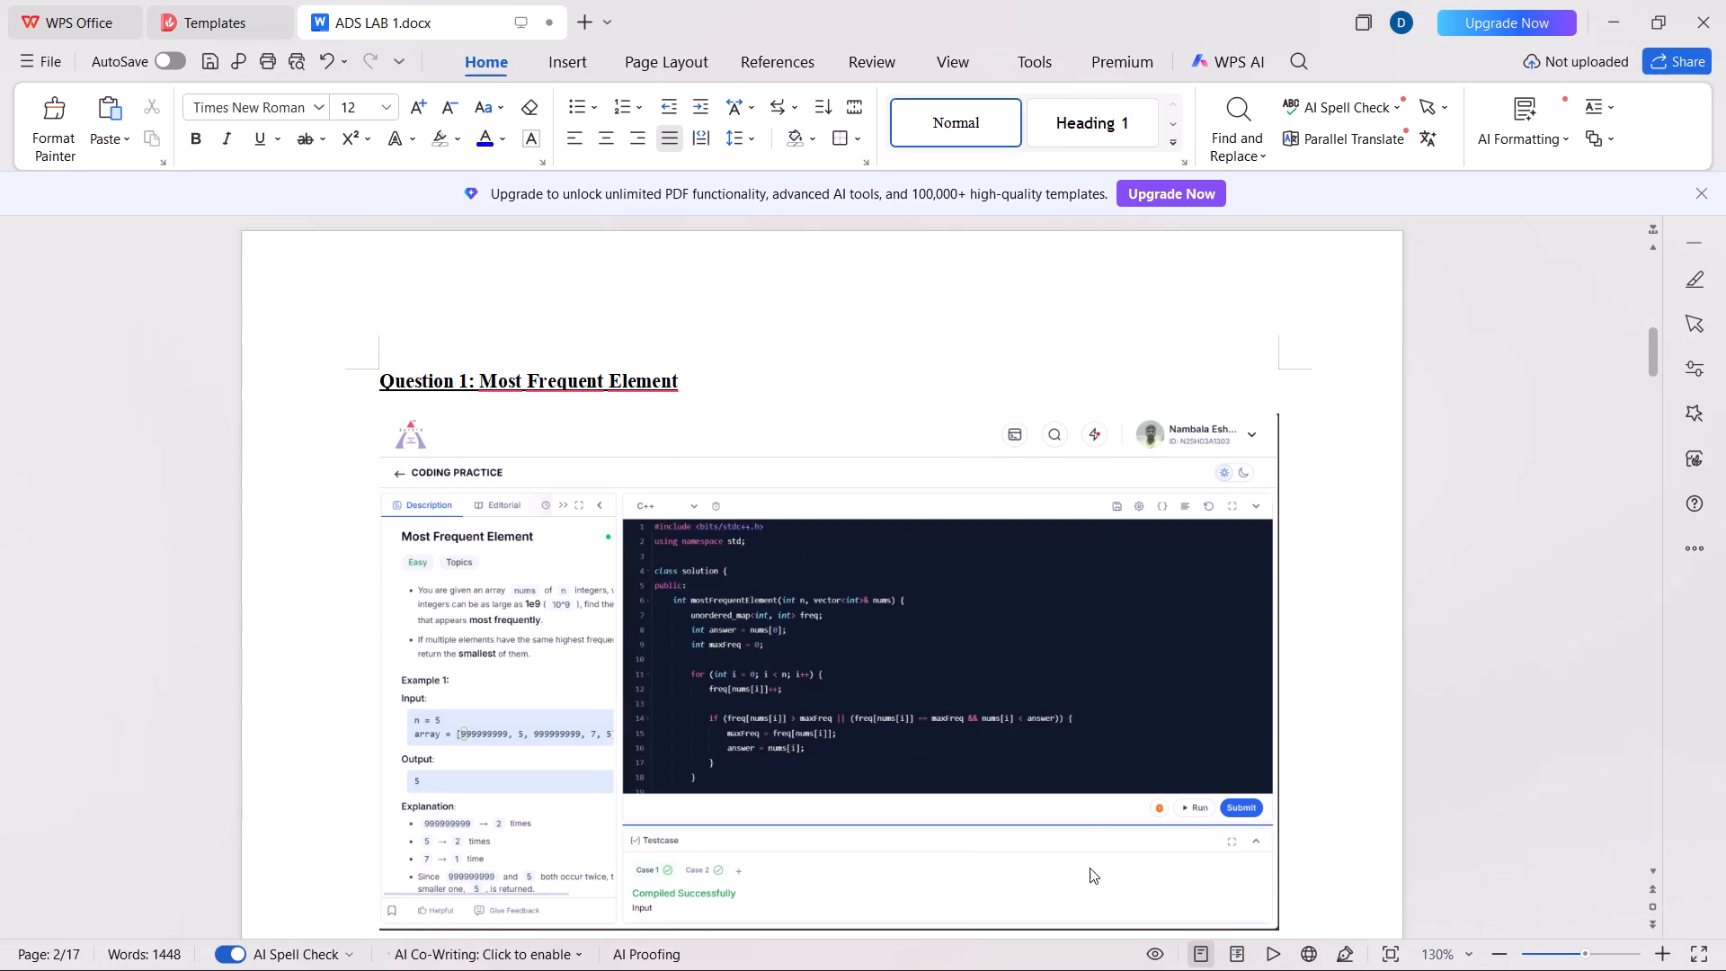
pyautogui.scroll(1, 1090, 868)
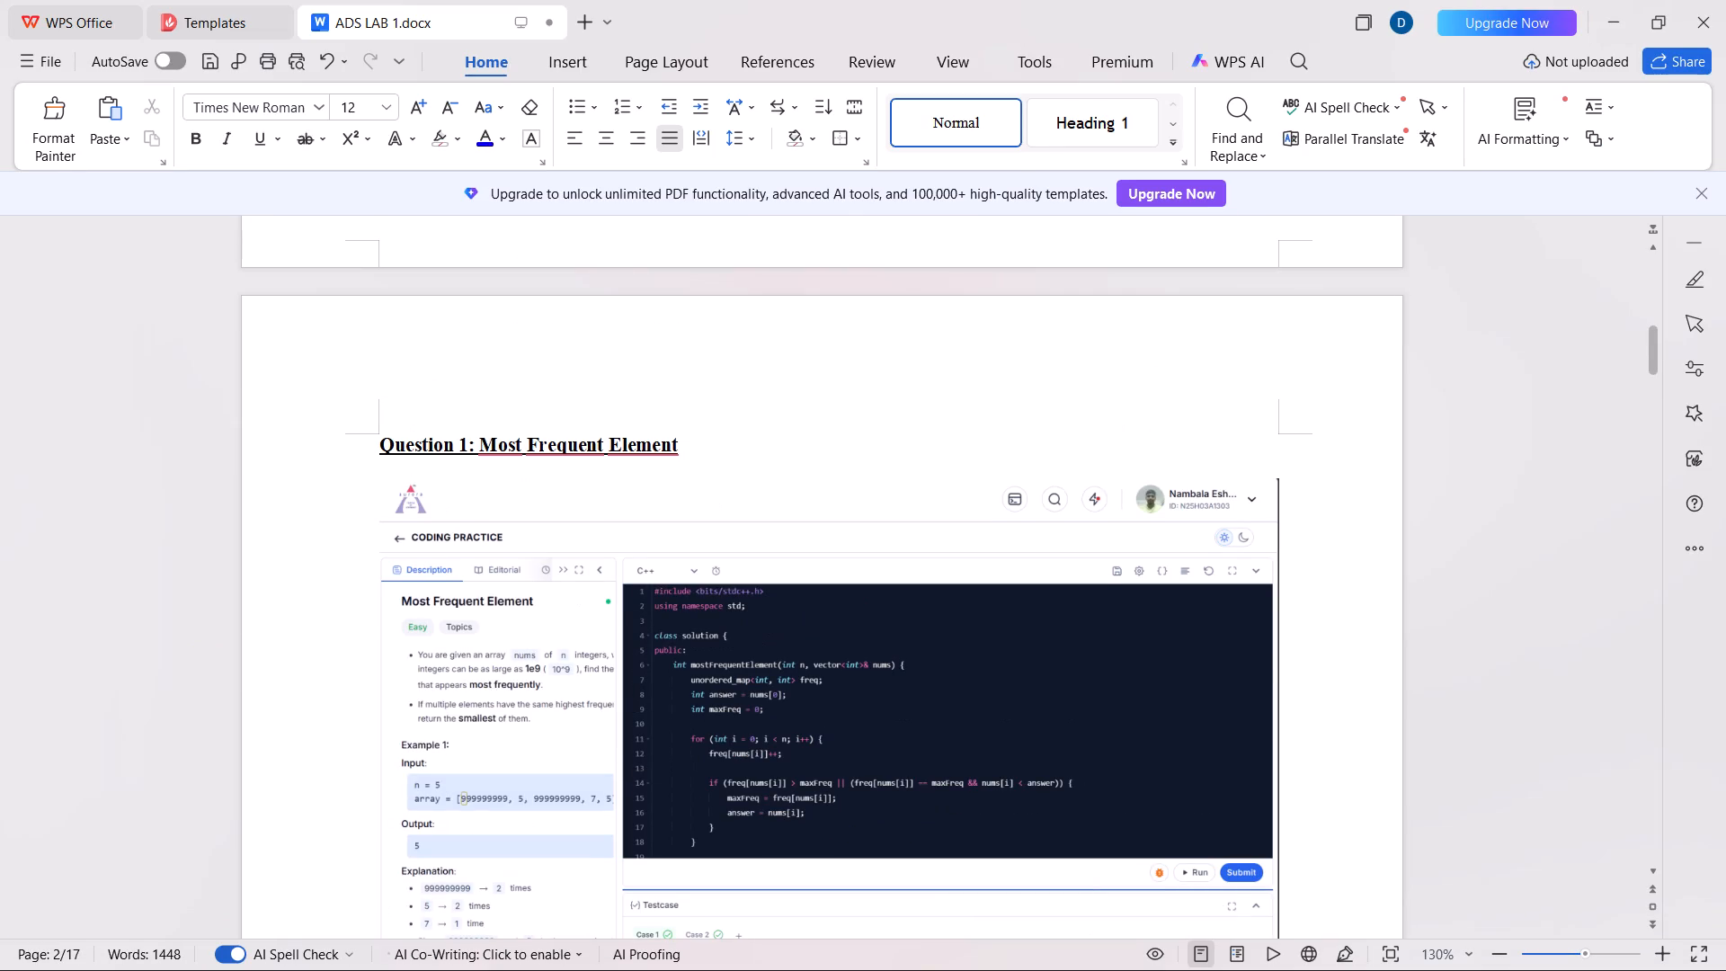
pyautogui.click(640, 685)
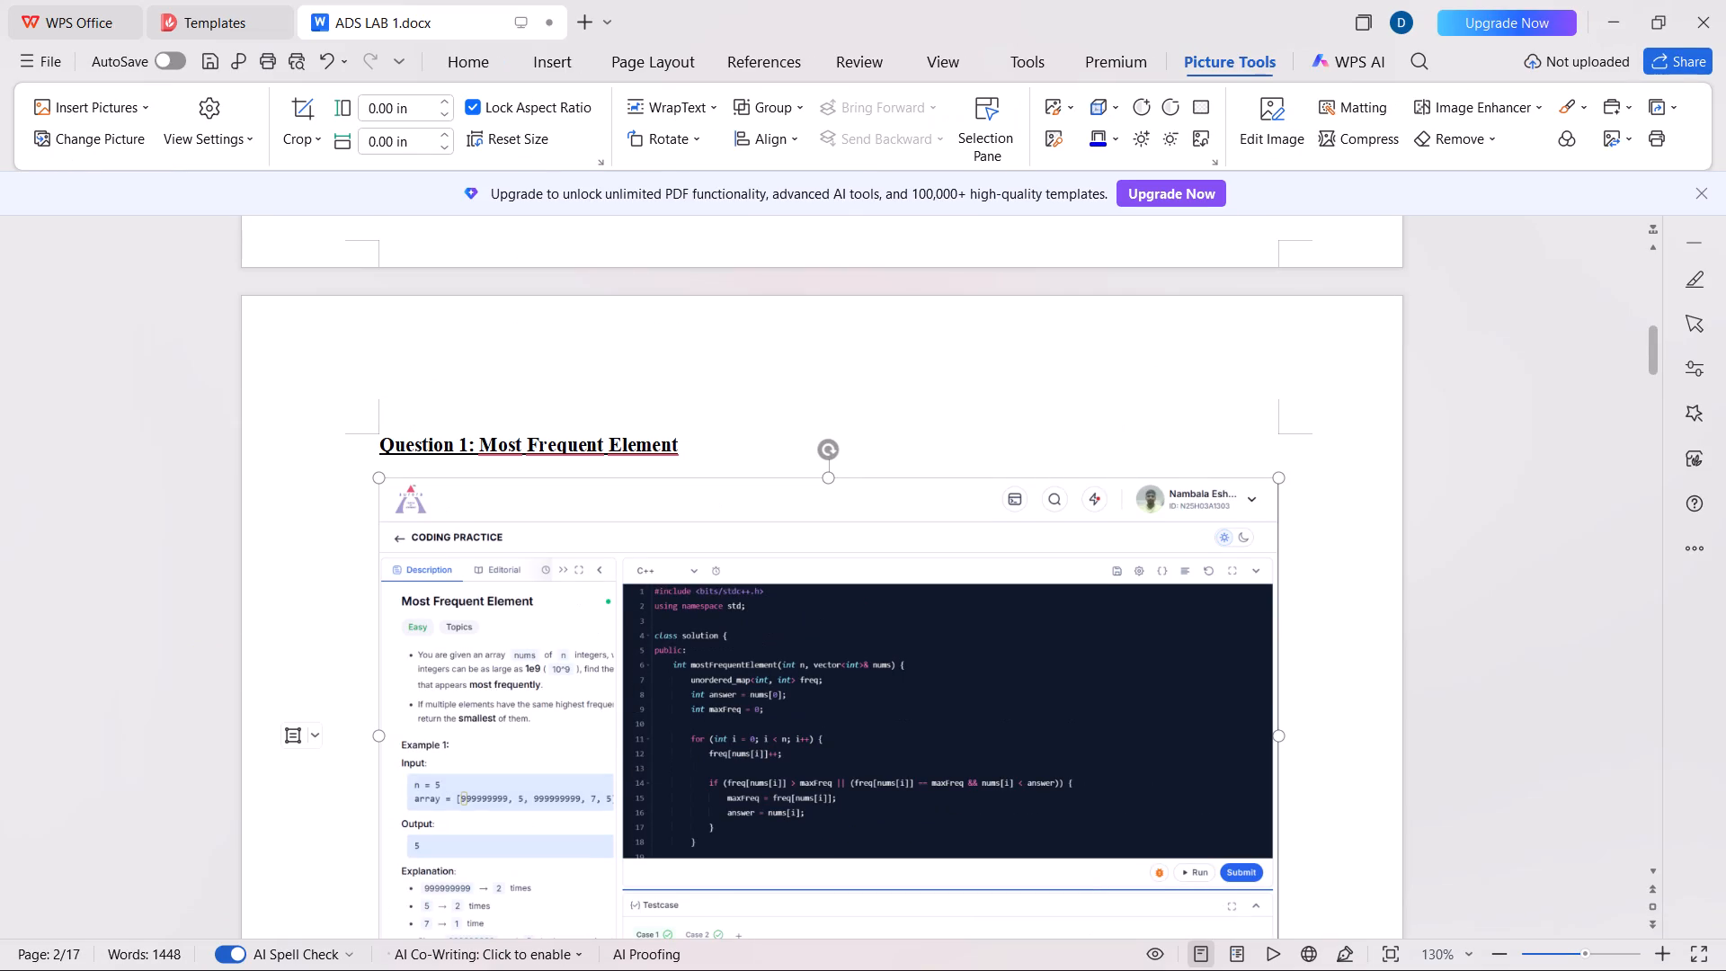
pyautogui.press('BackSpace')
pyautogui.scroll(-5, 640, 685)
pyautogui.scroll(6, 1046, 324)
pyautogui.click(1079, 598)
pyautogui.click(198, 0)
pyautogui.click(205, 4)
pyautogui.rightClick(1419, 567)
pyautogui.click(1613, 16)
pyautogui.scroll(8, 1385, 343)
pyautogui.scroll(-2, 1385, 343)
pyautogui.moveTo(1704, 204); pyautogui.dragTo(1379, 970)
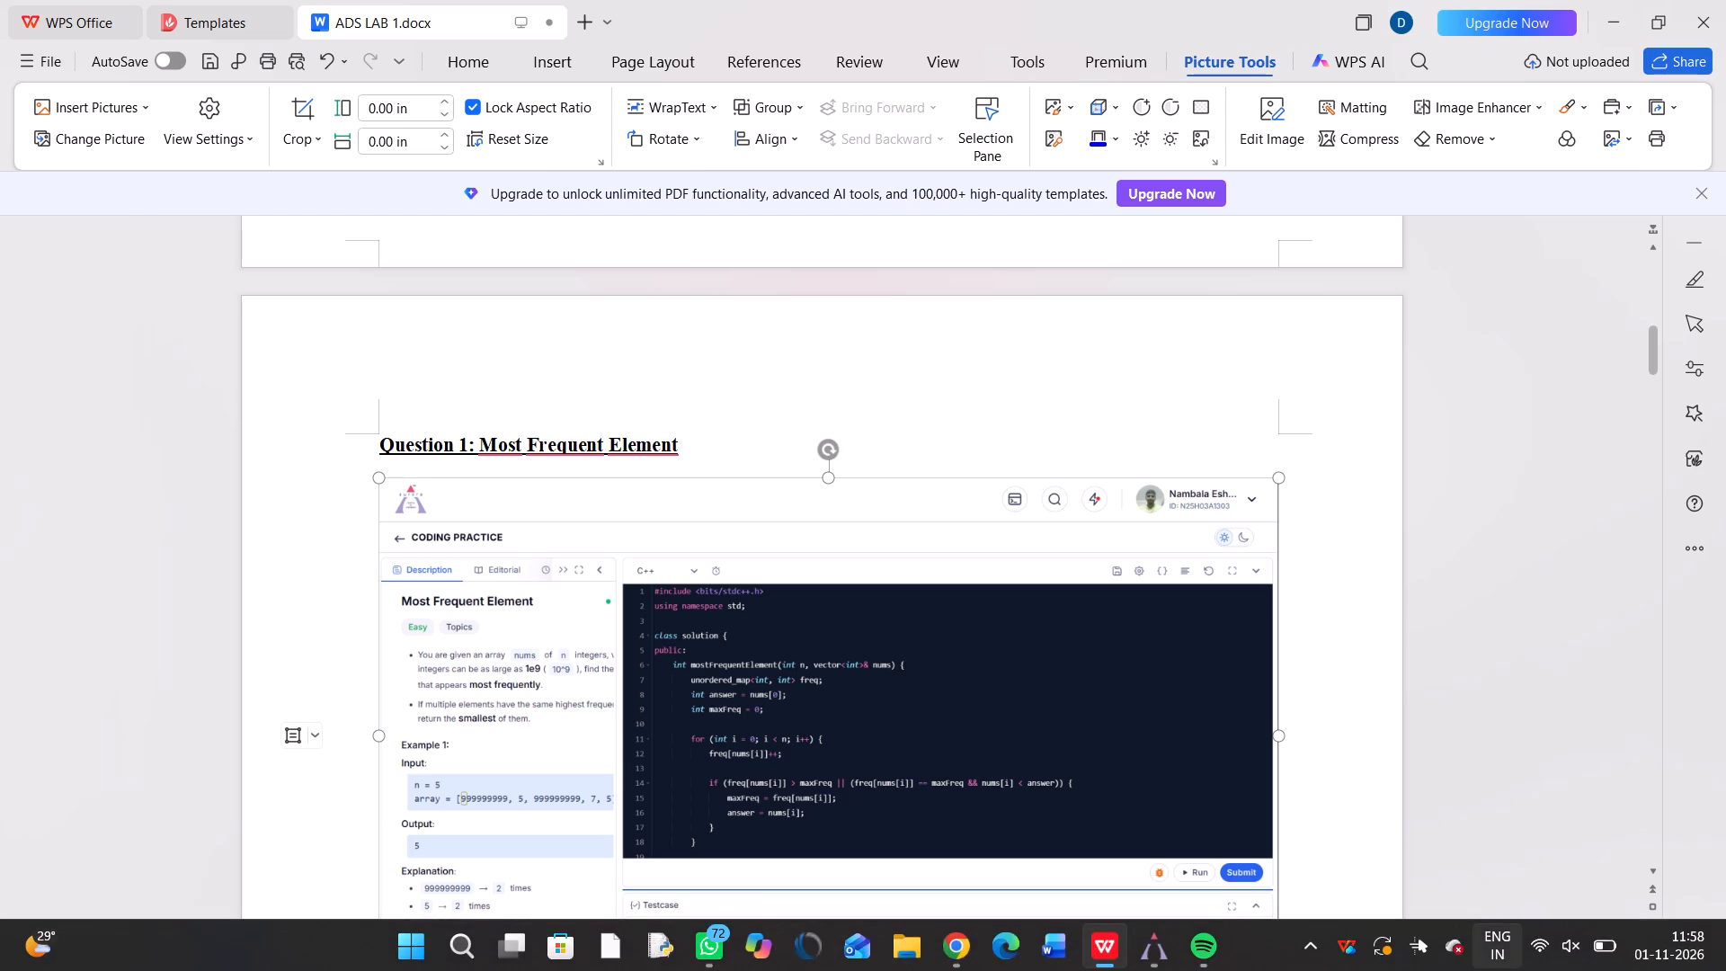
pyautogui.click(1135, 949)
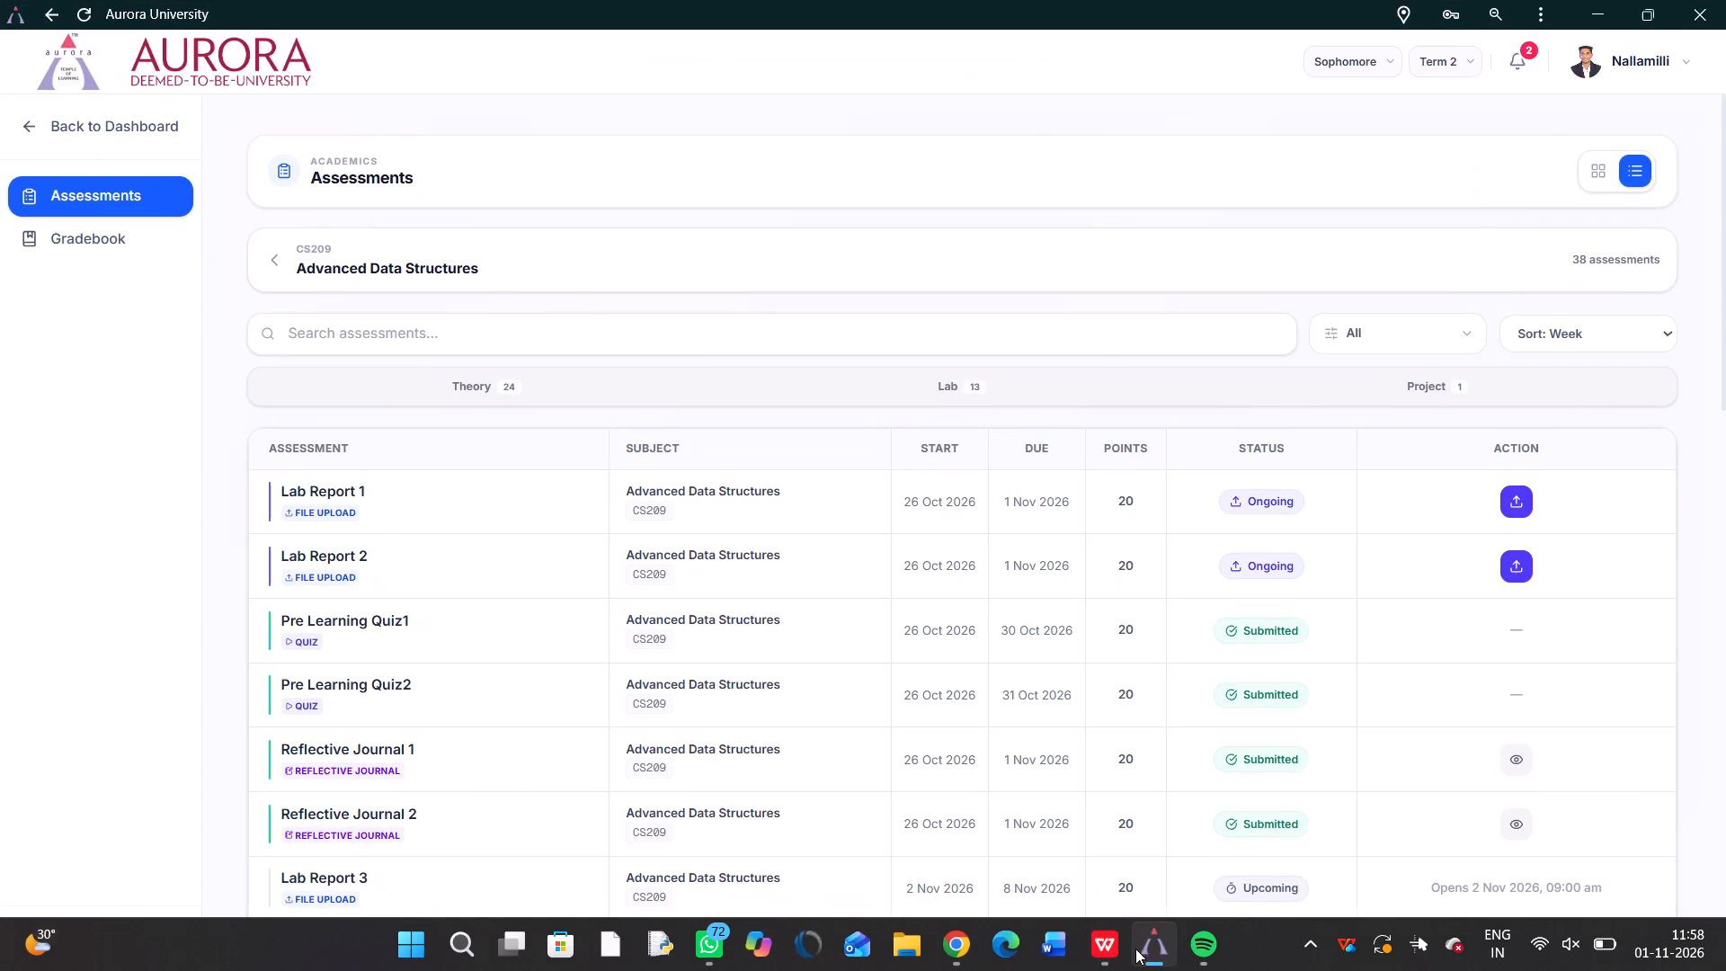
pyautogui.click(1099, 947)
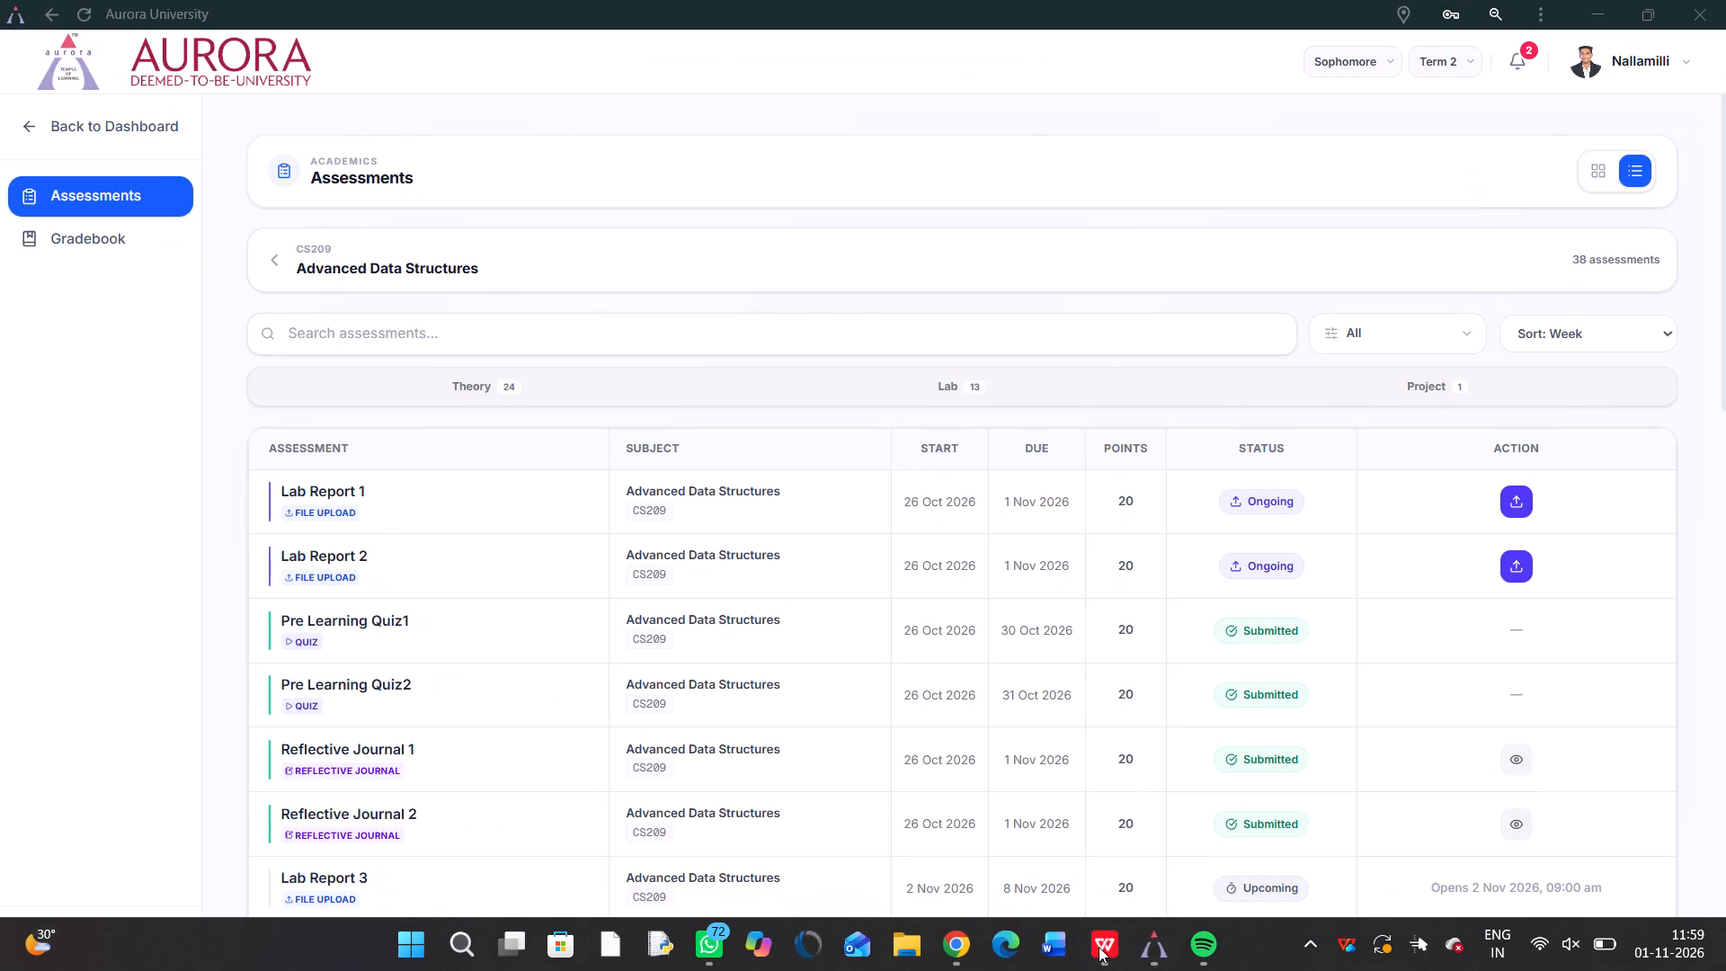
# Bring up the Spotify window and close it.
pyautogui.click(1205, 949)
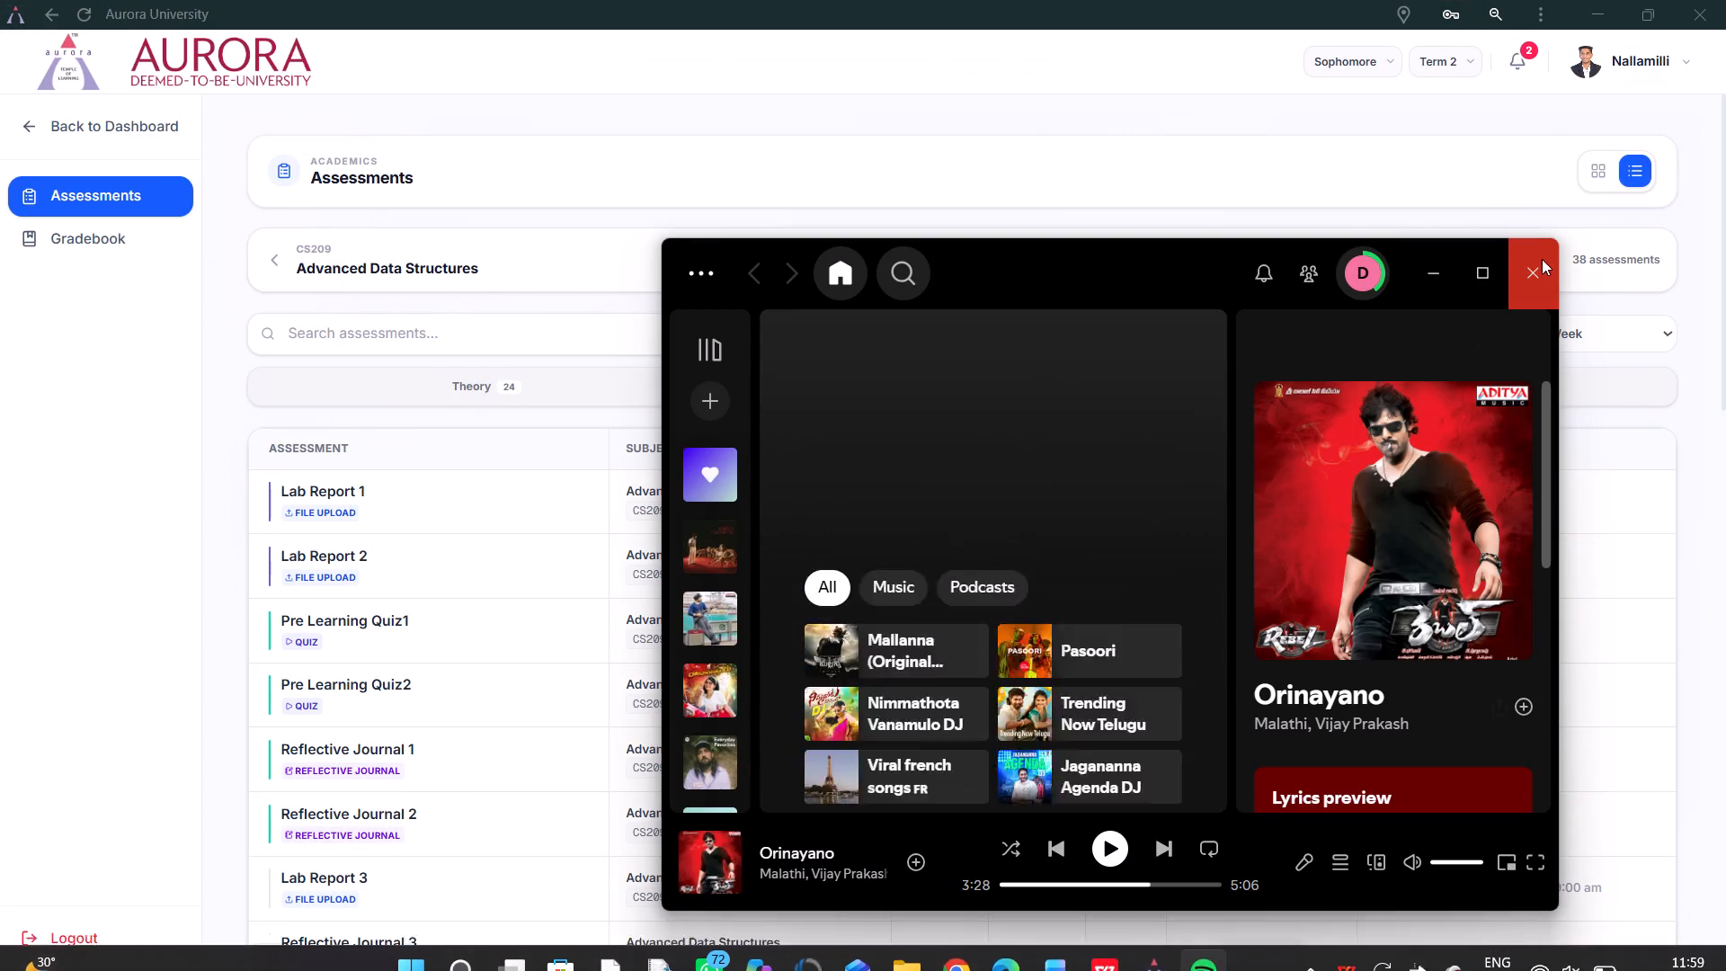
pyautogui.click(1540, 263)
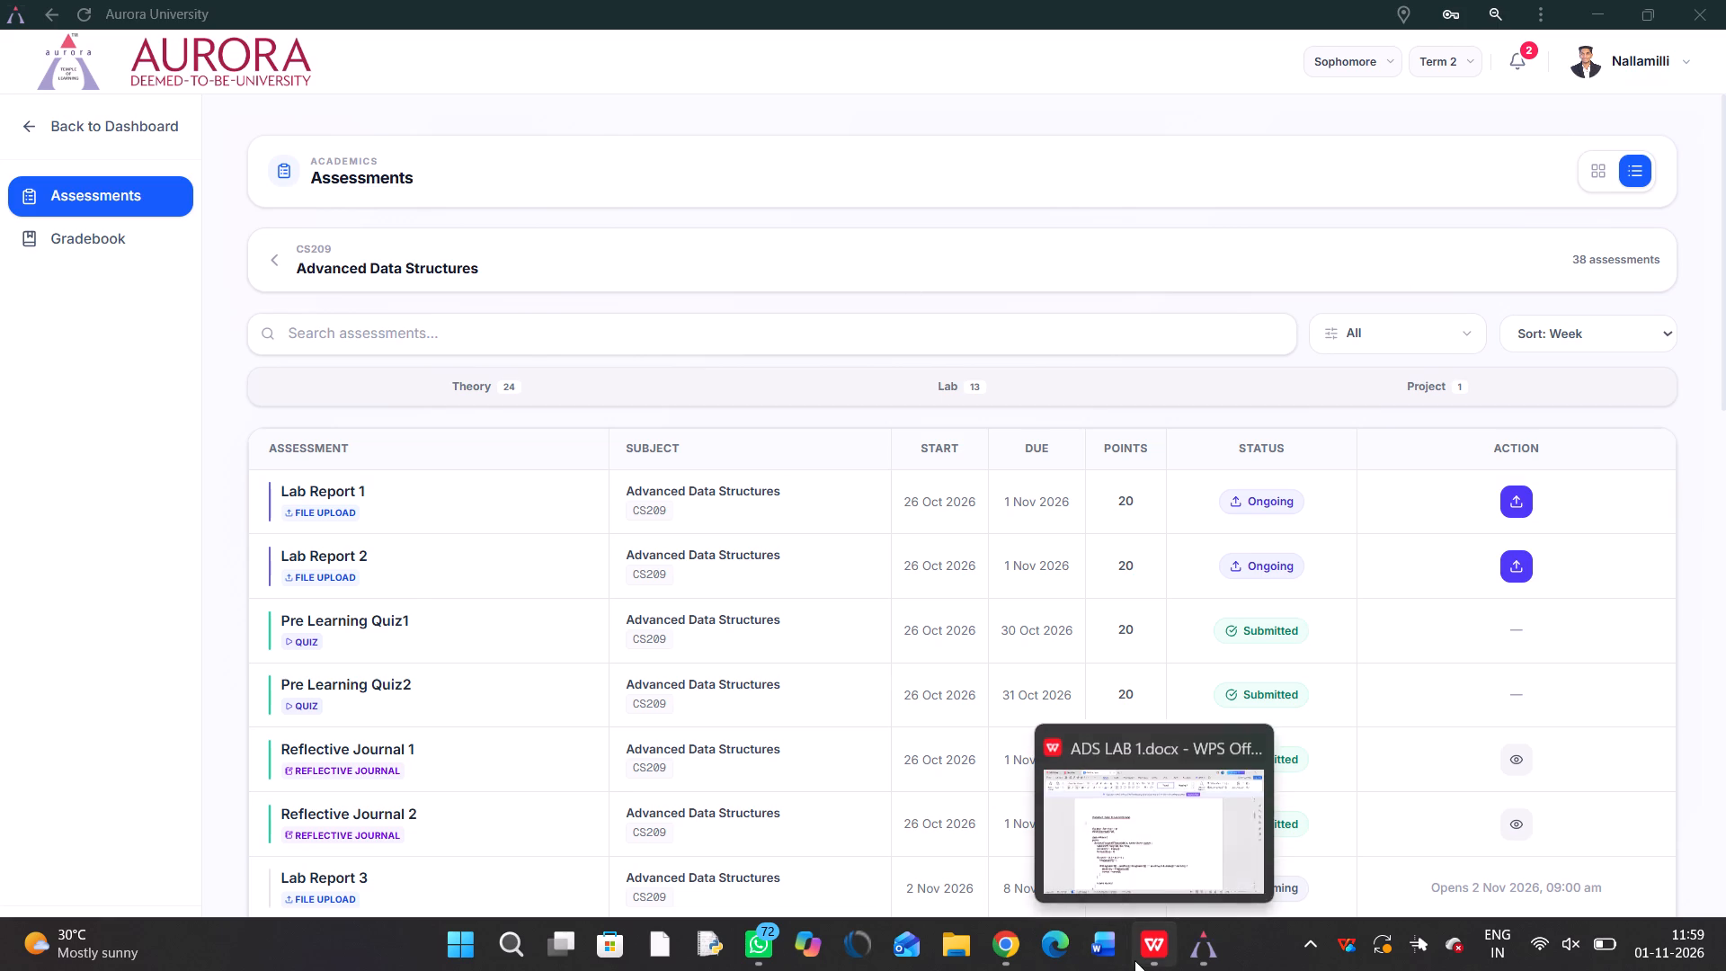
# Return to ADS LAB 1.docx and paste the copied screenshot under the Question 1: Most Frequent Element heading.
pyautogui.click(1079, 833)
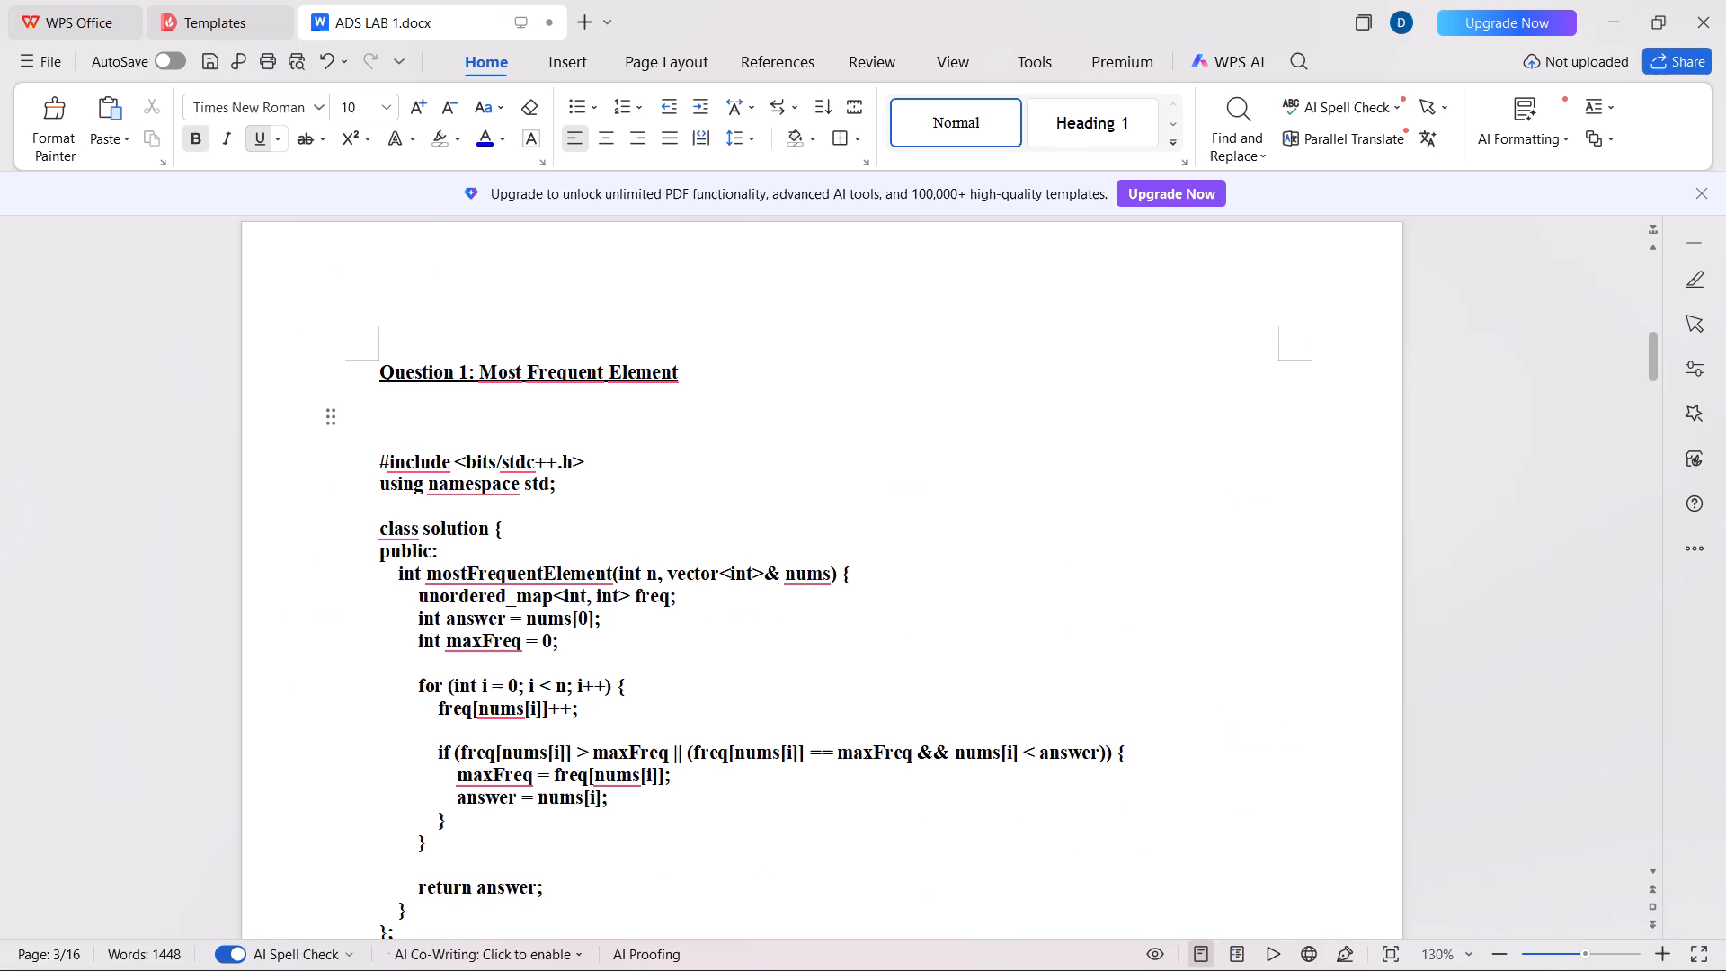
pyautogui.hotkey('ctrl', 'v')
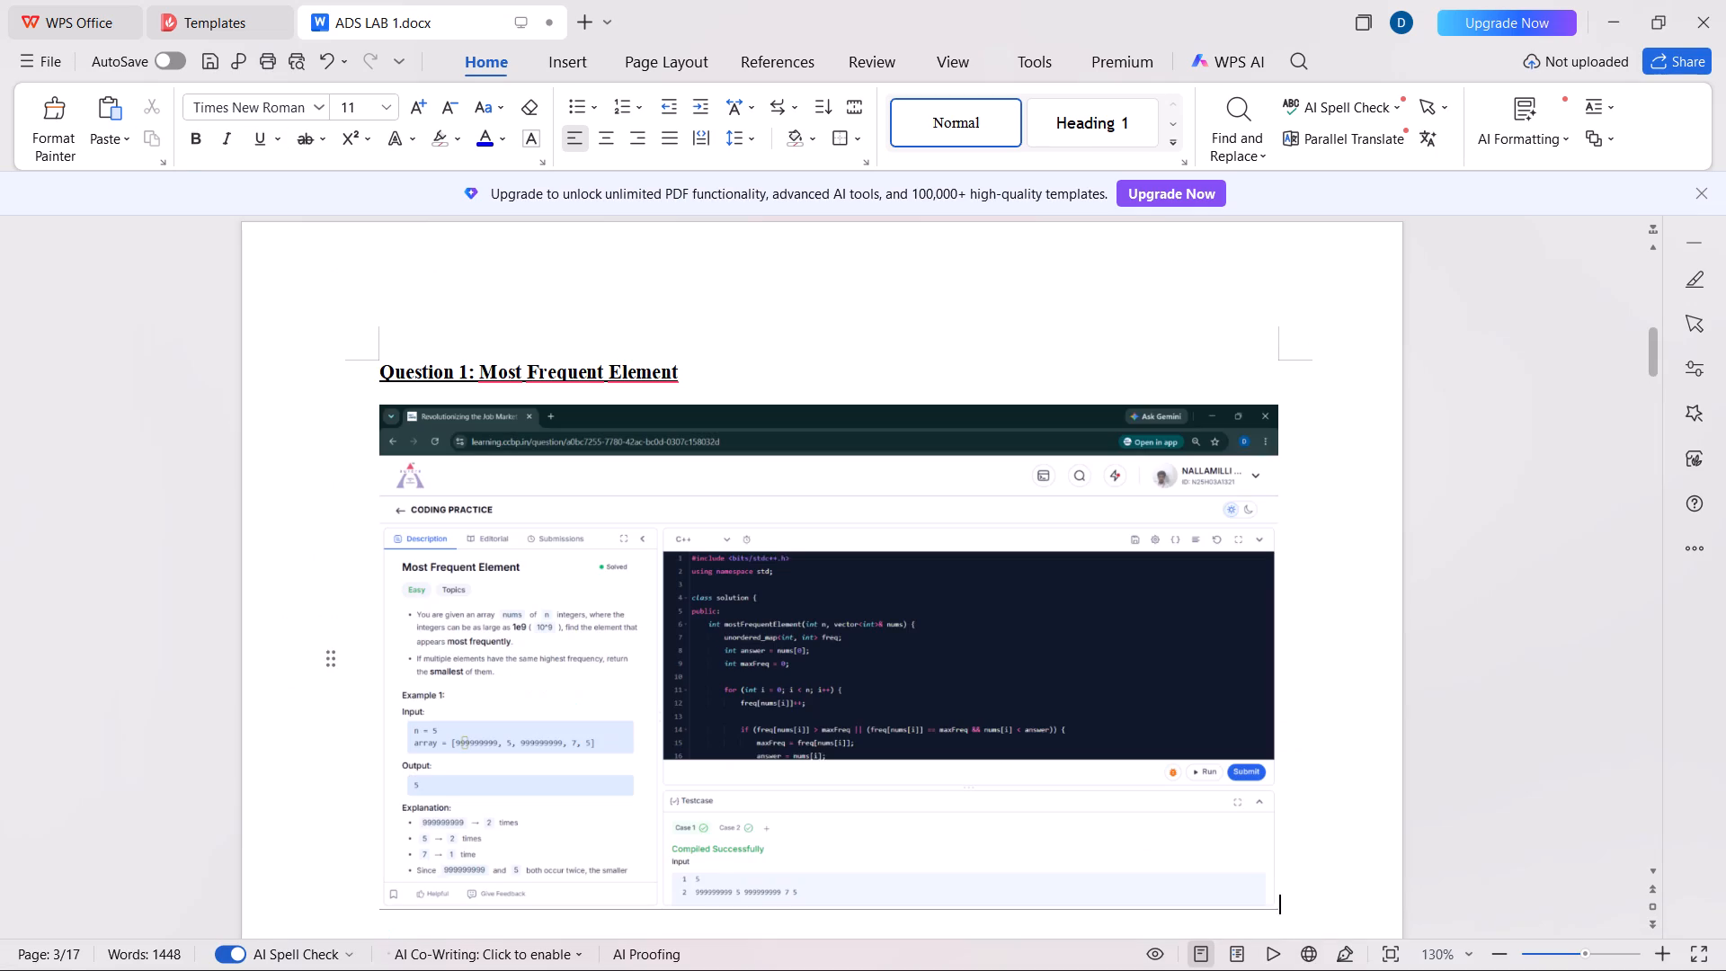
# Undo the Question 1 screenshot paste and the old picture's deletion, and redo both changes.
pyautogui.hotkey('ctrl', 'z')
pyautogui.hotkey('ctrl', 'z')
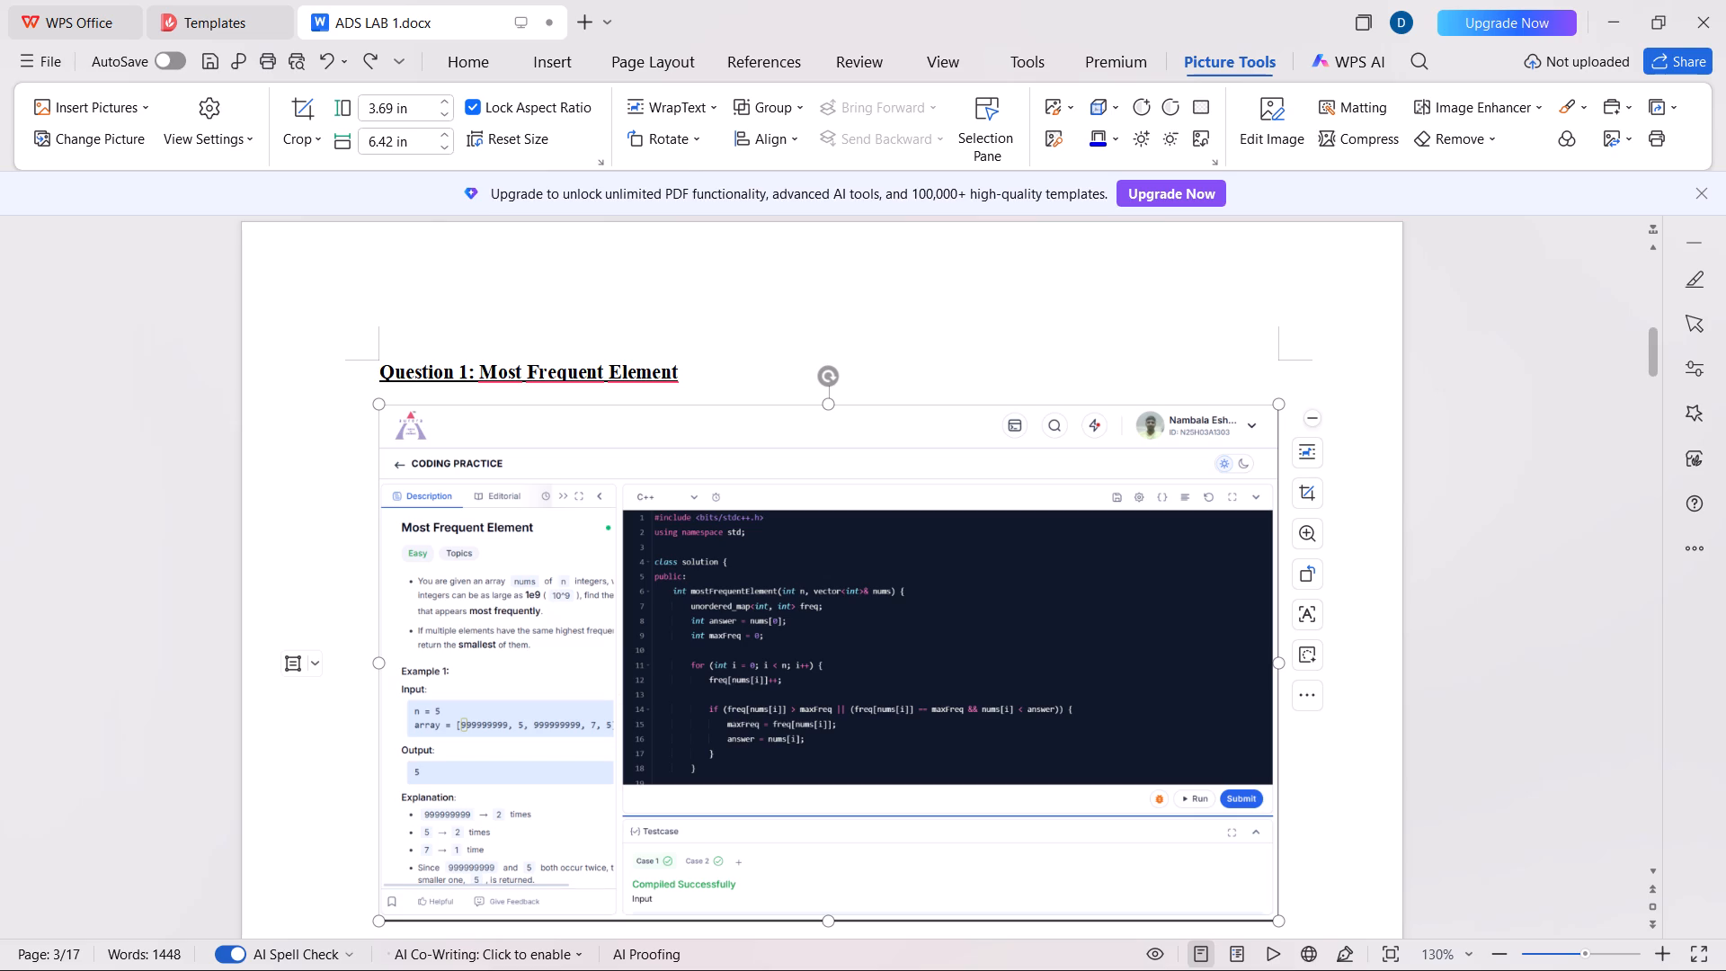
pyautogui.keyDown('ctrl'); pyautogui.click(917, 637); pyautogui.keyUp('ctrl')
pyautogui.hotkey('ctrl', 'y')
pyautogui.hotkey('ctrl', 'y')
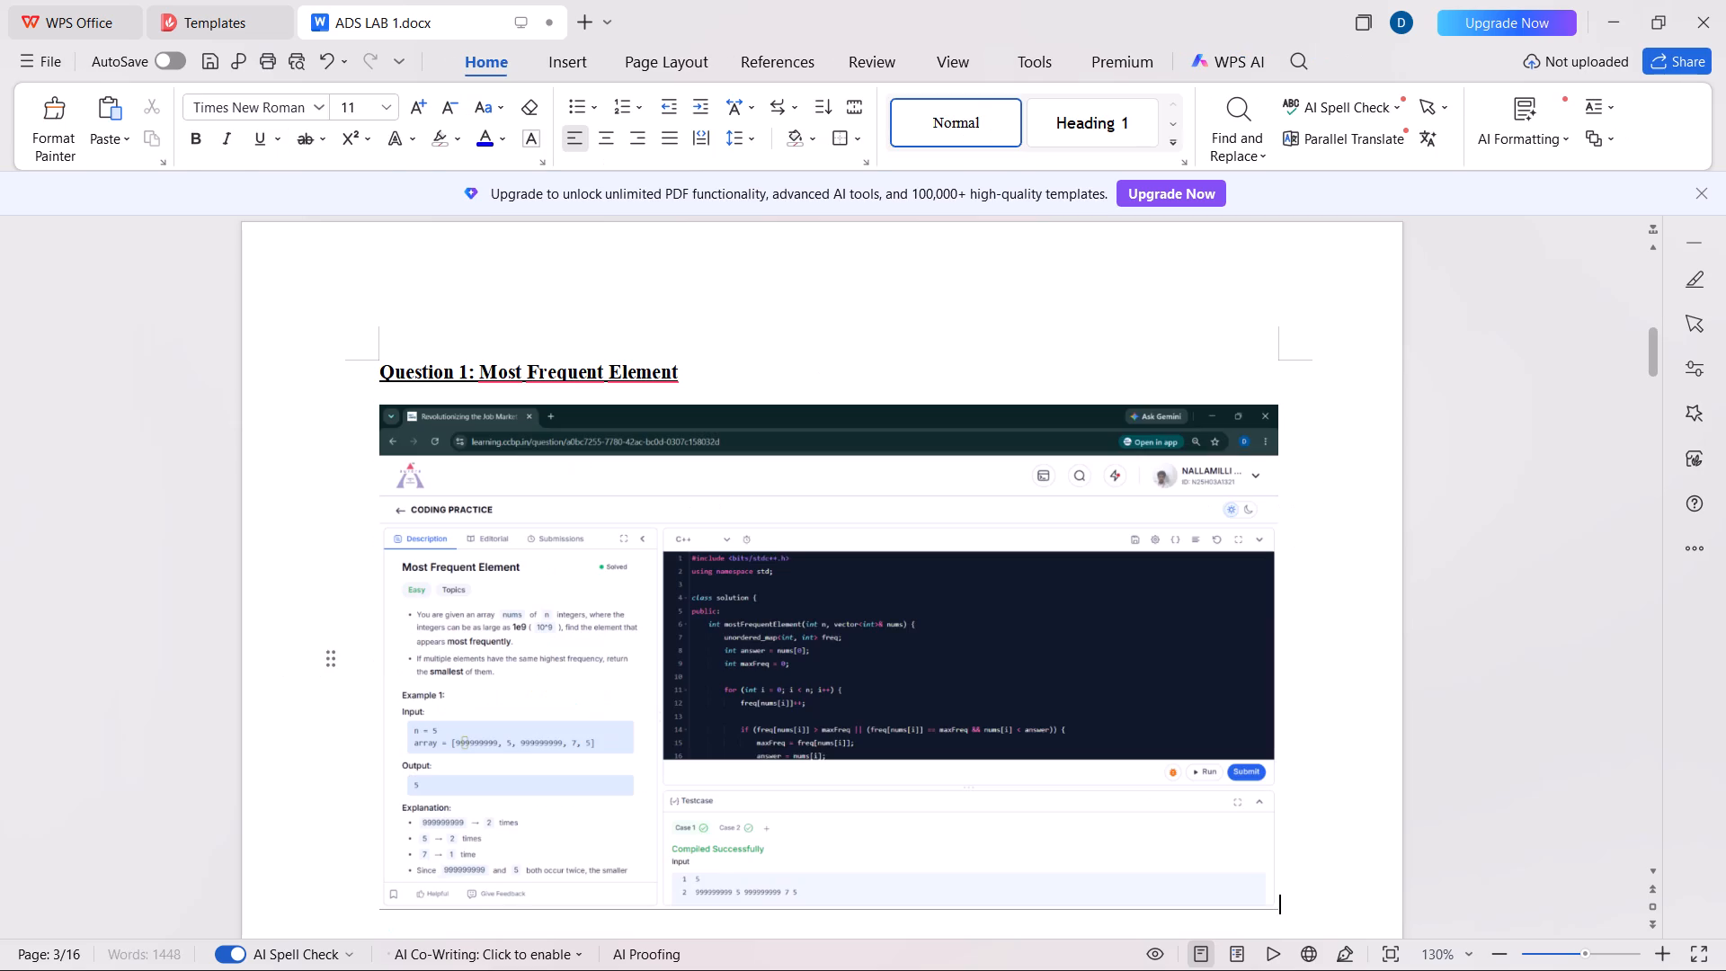
# Review the Question 1 screenshot and code, and examine the existing screenshot under Question 2: Half Pair Check.
pyautogui.scroll(-2, 917, 637)
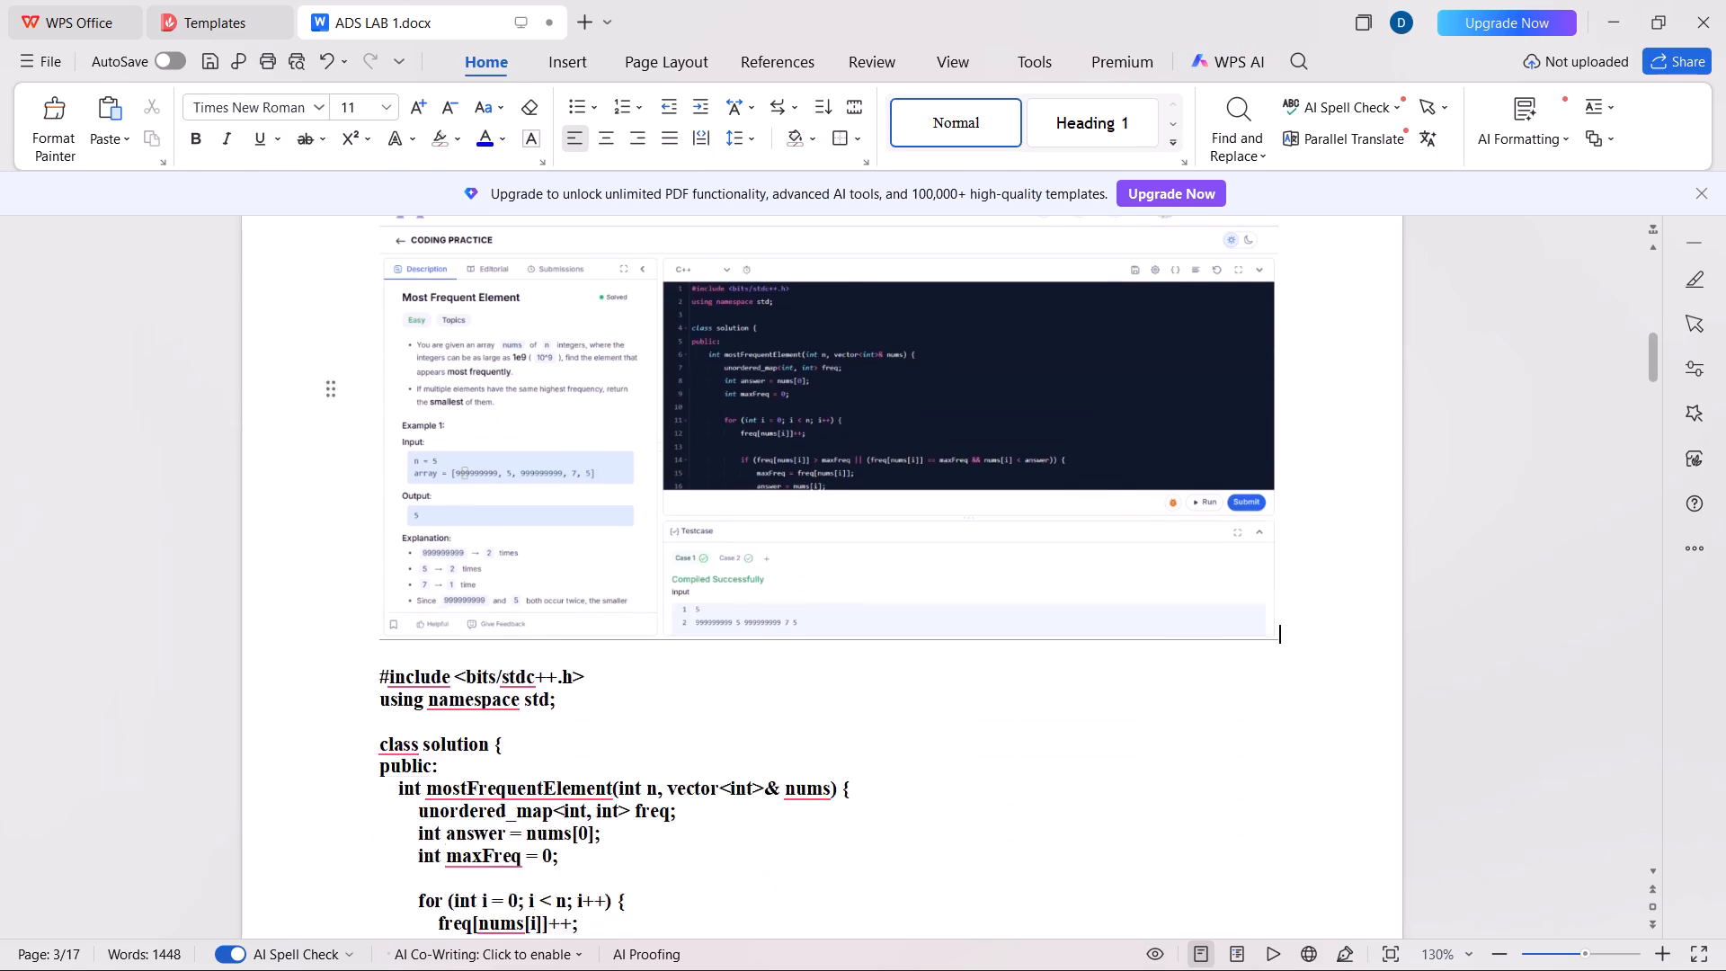
pyautogui.scroll(-3, 917, 637)
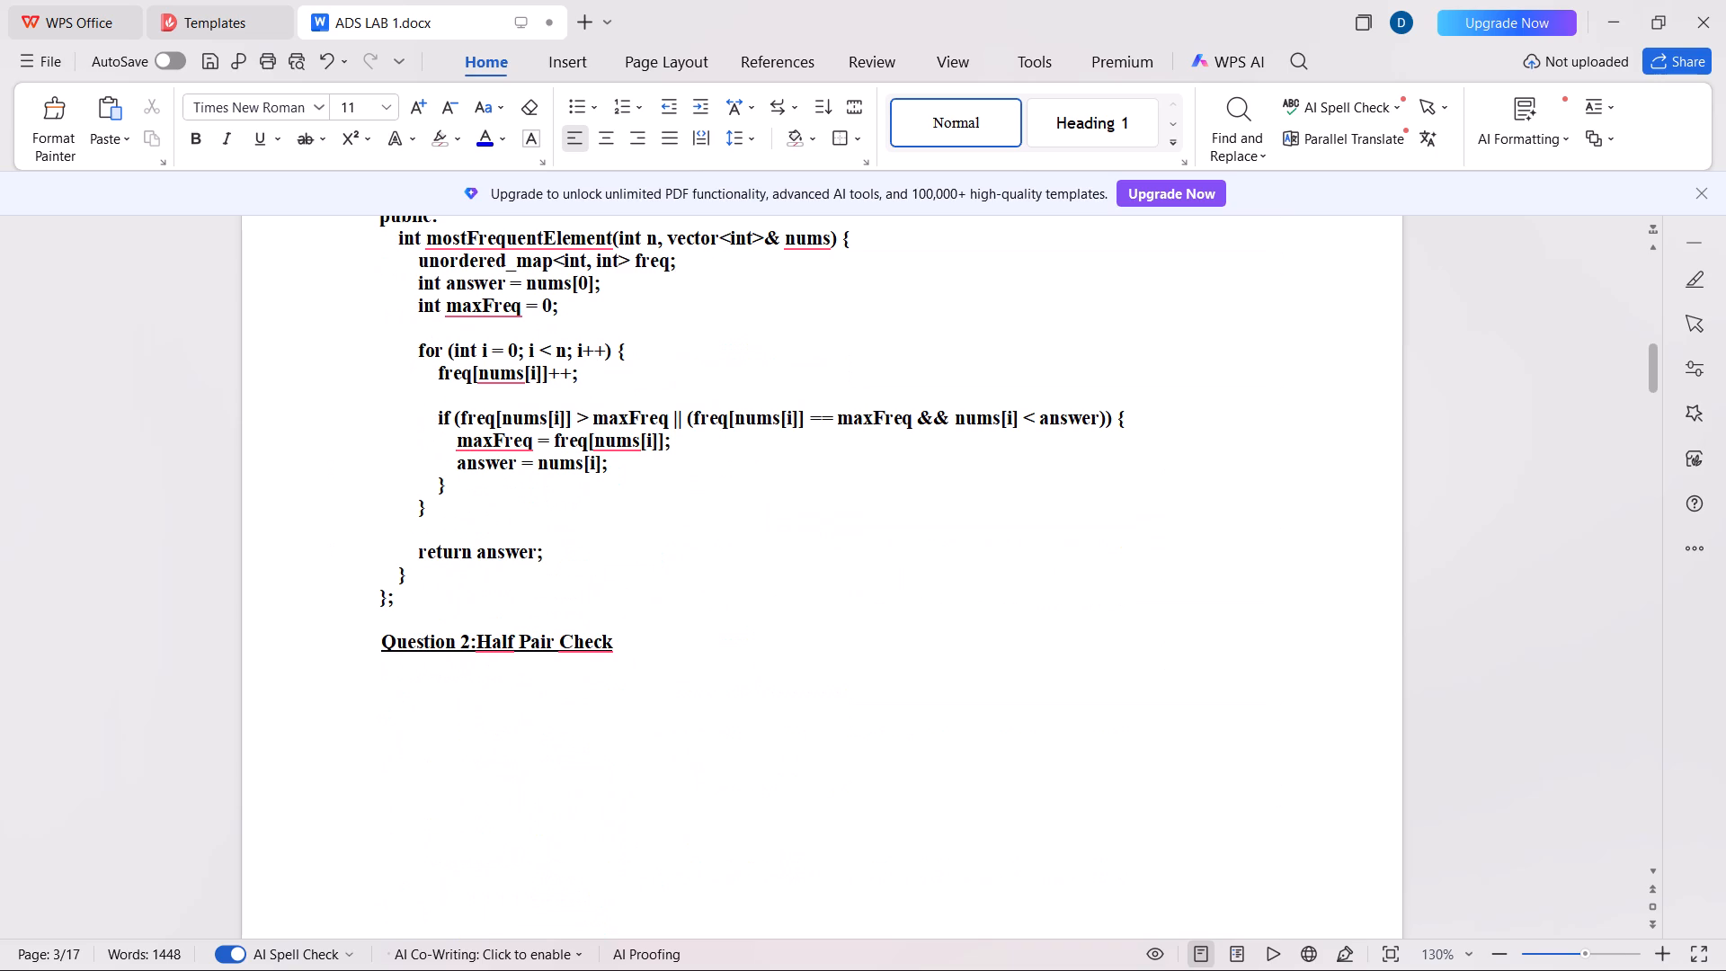
pyautogui.scroll(1, 917, 637)
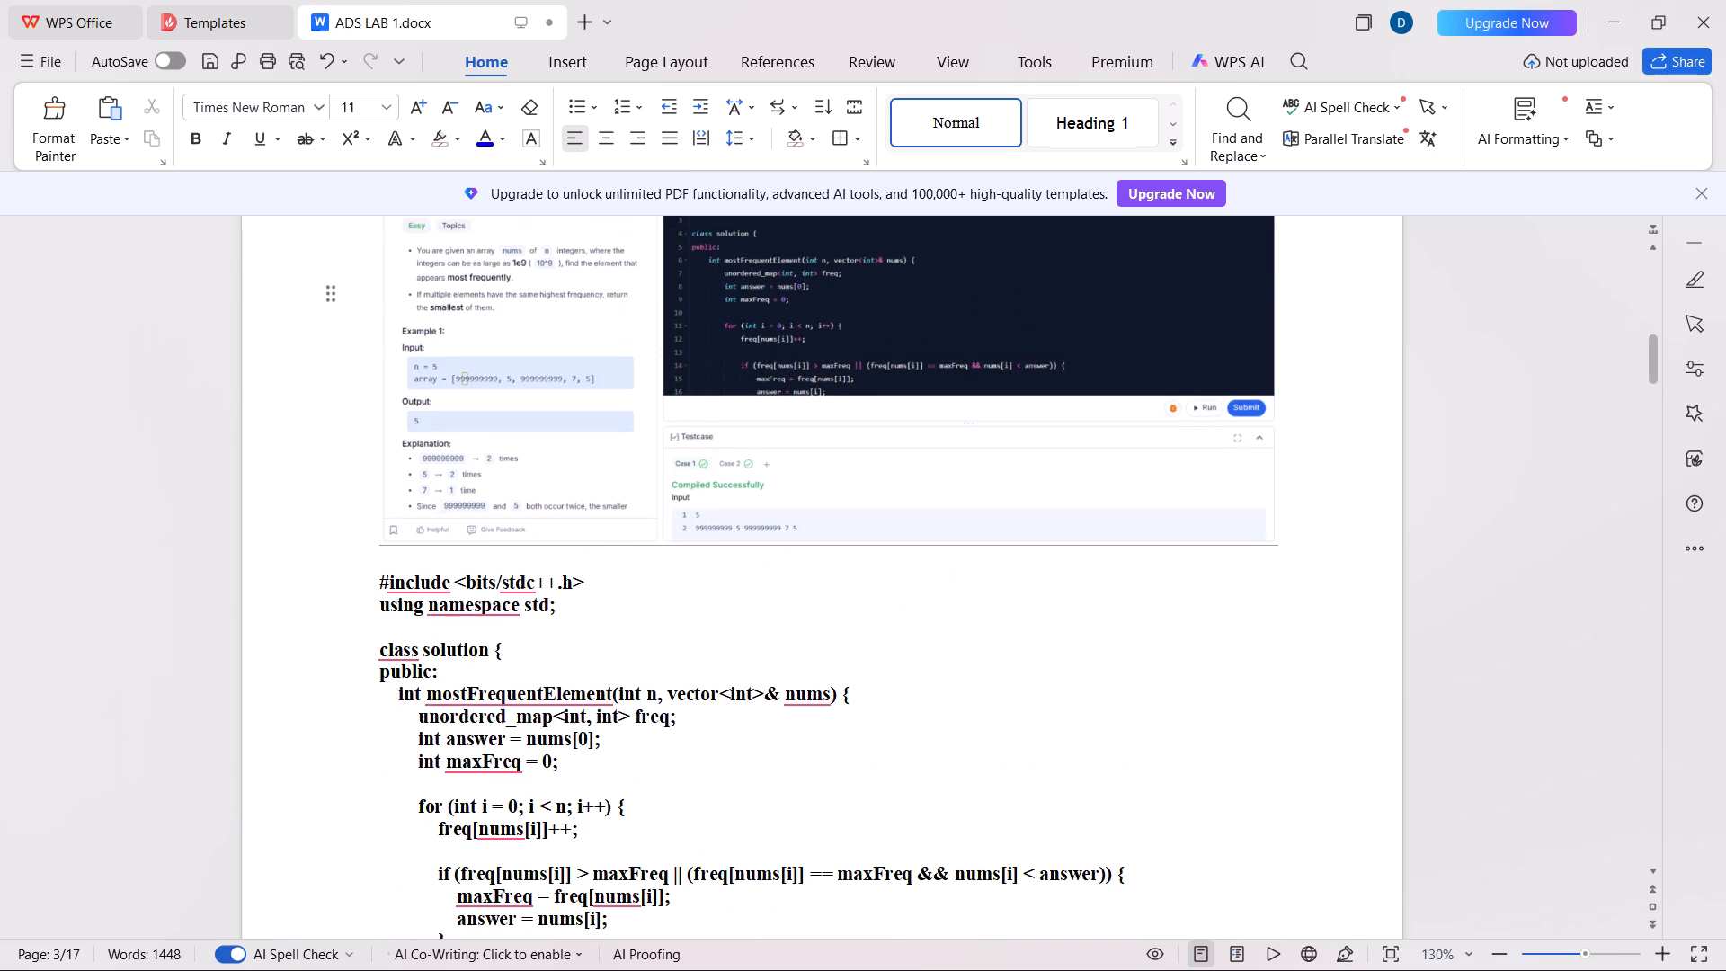
pyautogui.scroll(2, 917, 637)
pyautogui.scroll(-2, 917, 637)
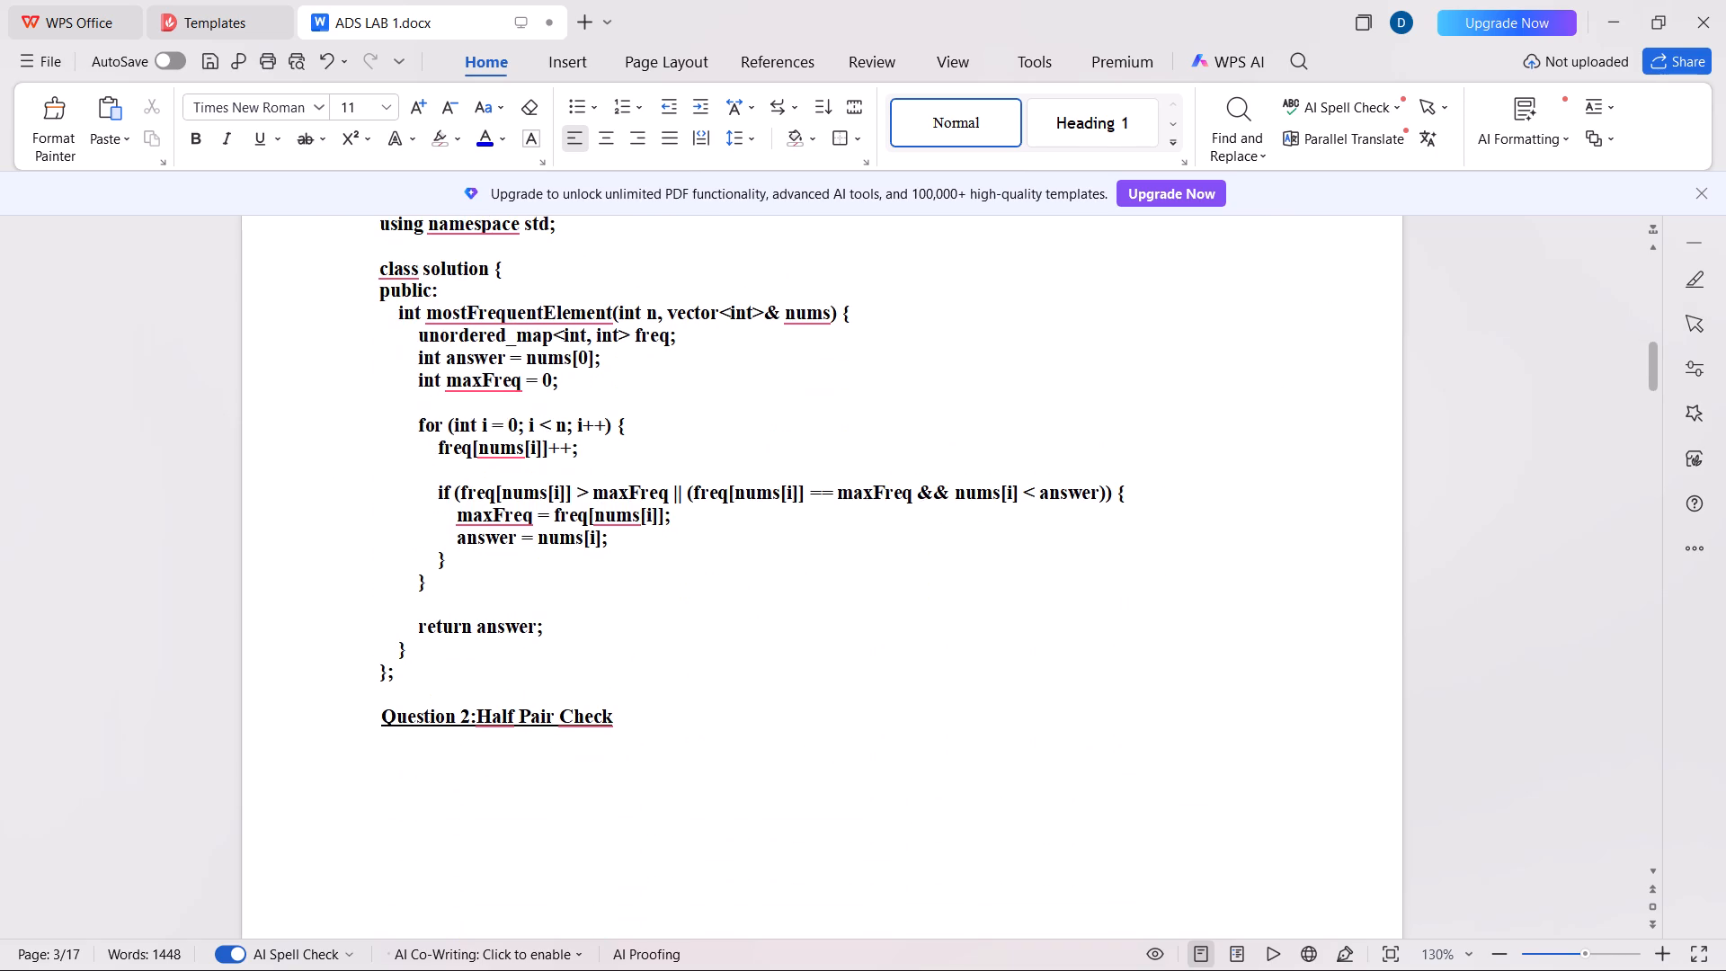
pyautogui.scroll(-4, 917, 637)
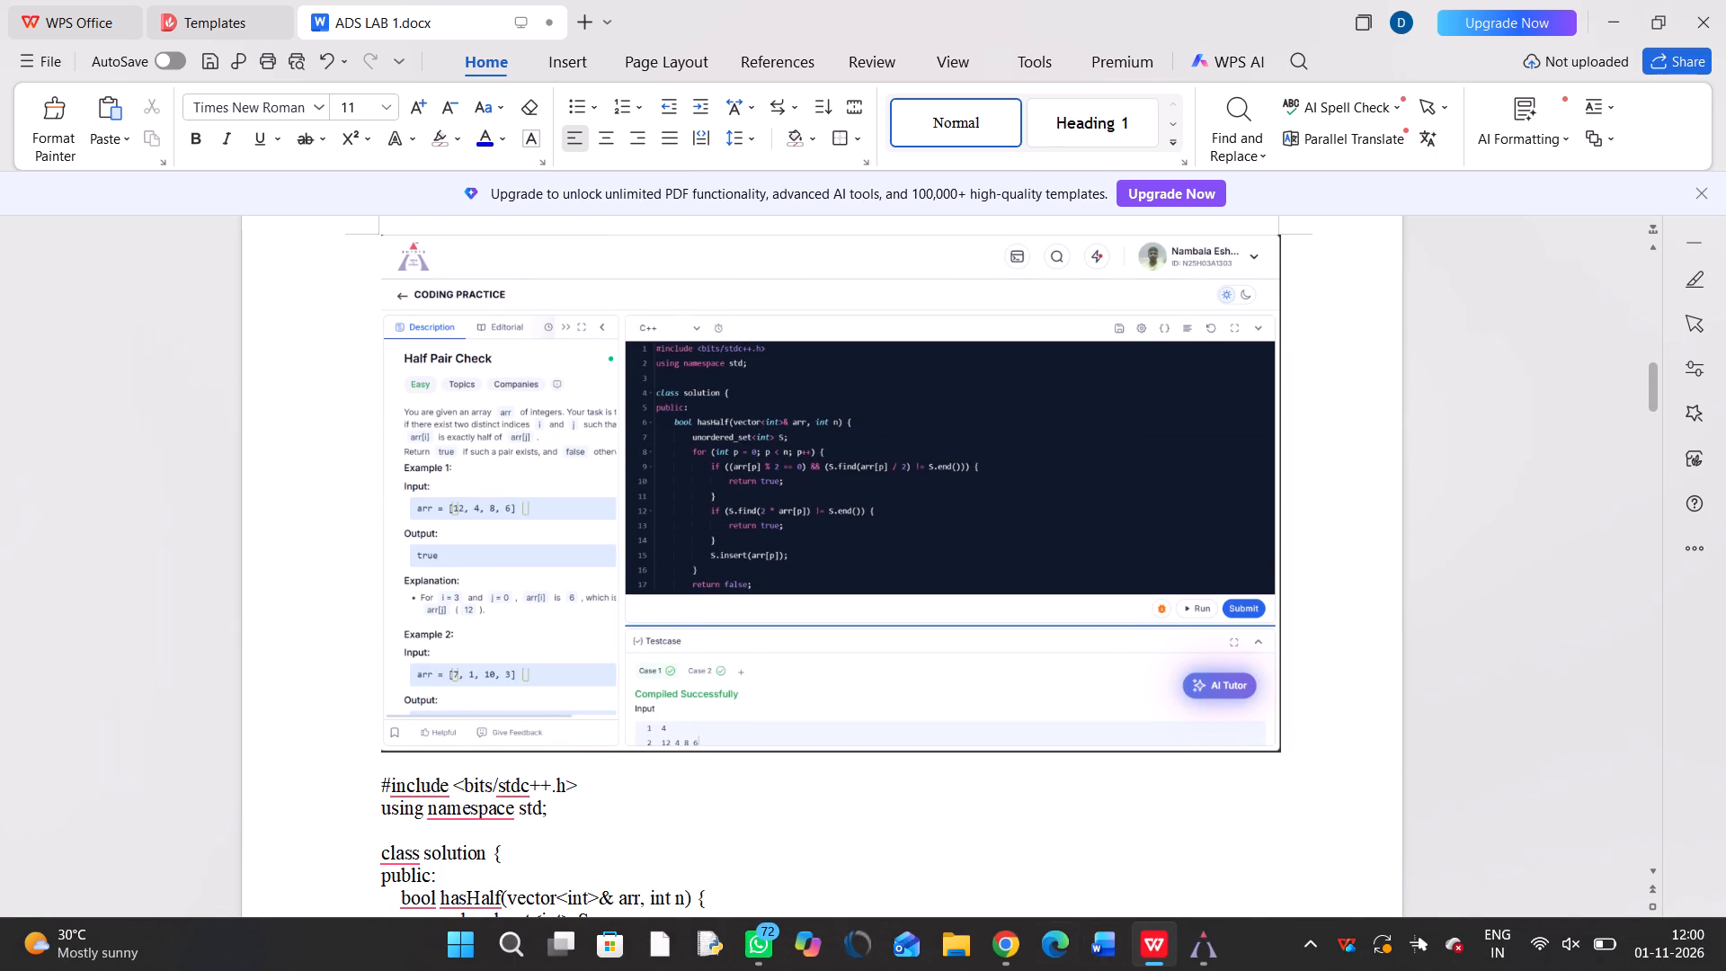
# Switch to Chrome, go back to the Coding Practice question list and open Half Pair Check.
pyautogui.click(1001, 863)
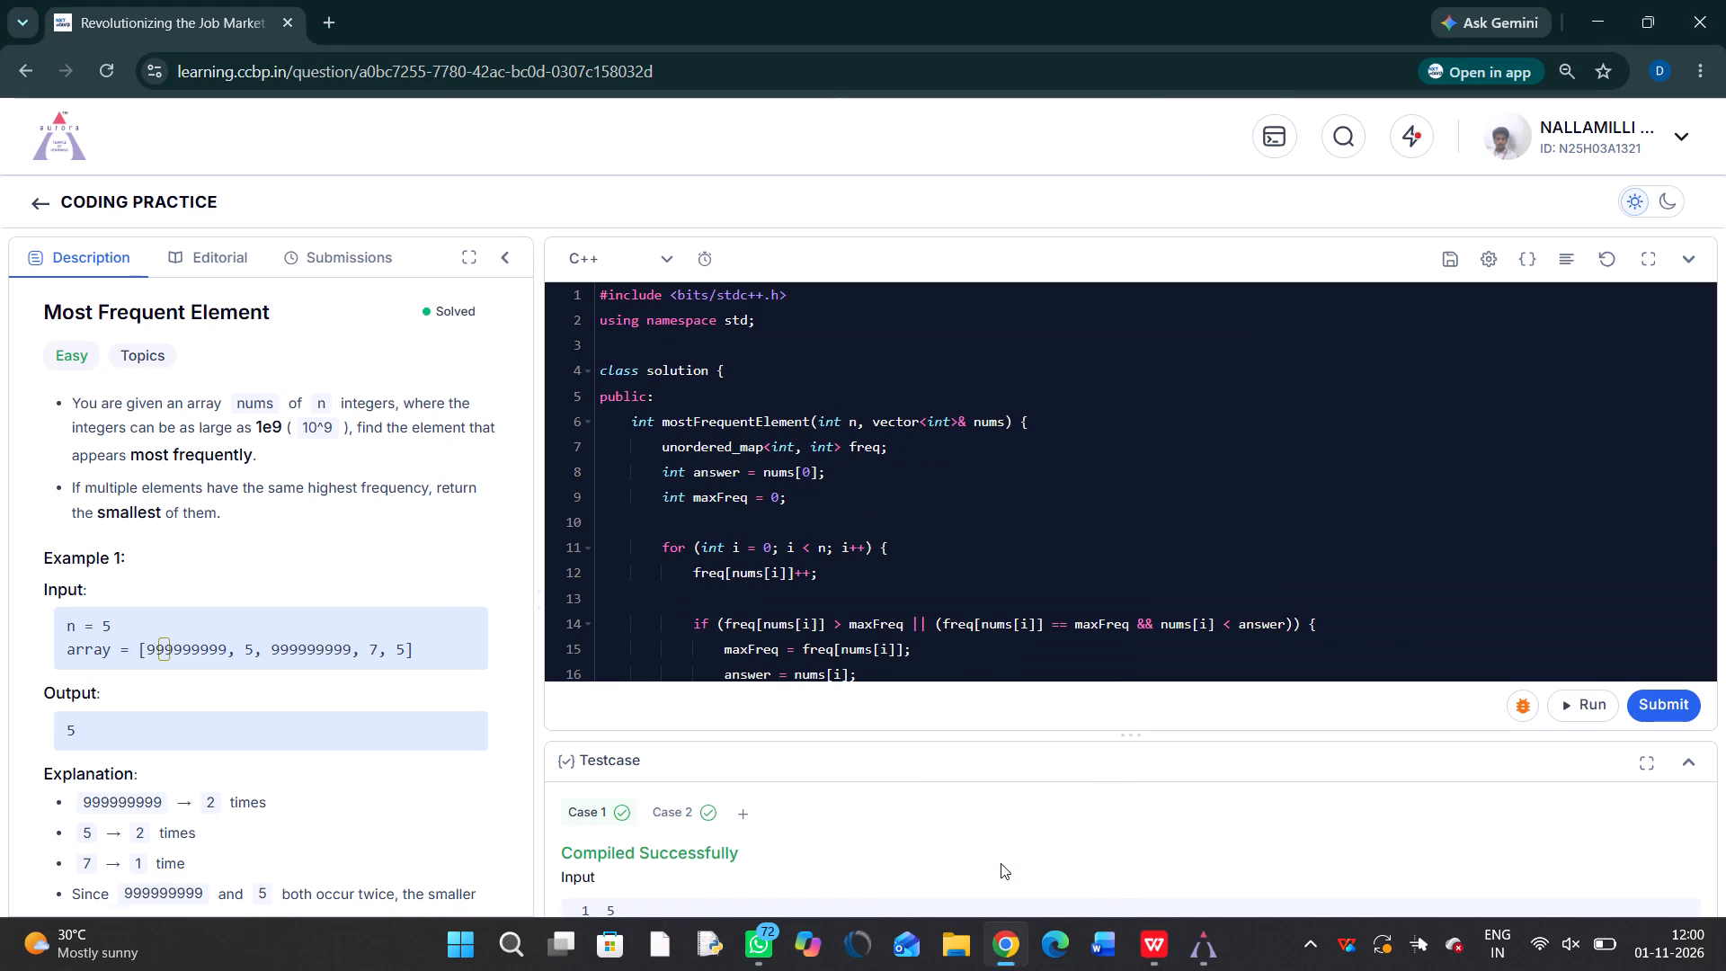
pyautogui.click(40, 201)
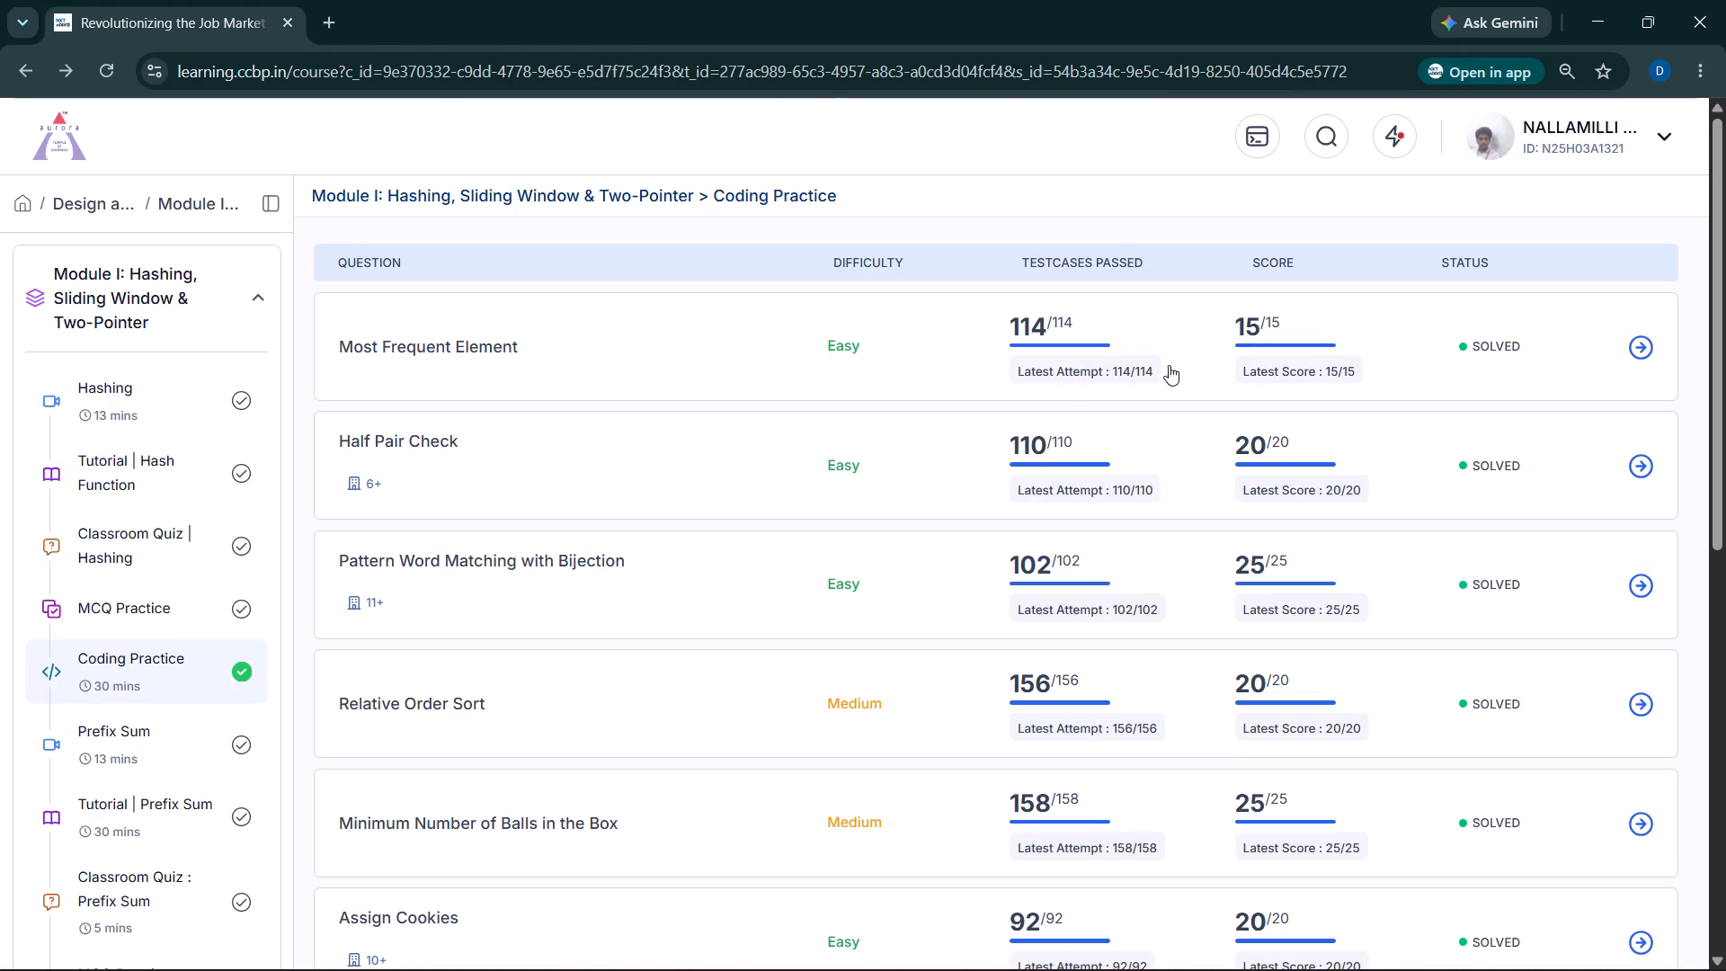
pyautogui.click(884, 502)
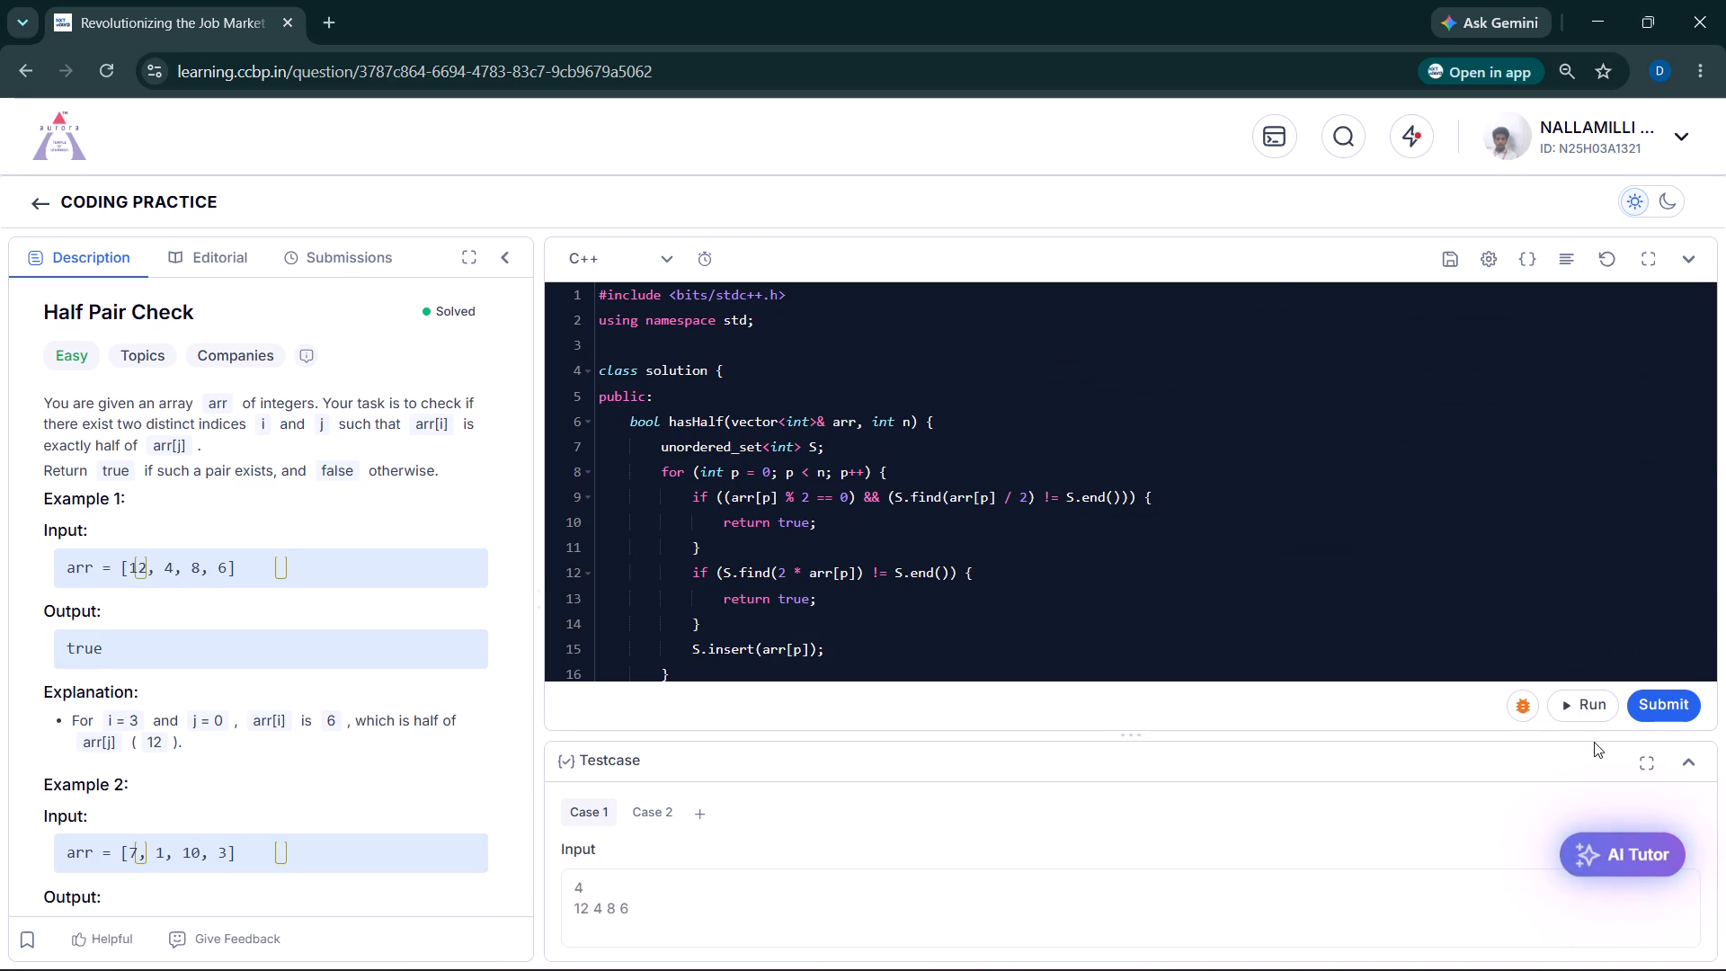
# Enlarge the Testcase area slightly, run and submit the Half Pair Check C++ solution, and return to the problem description.
pyautogui.moveTo(1593, 740); pyautogui.dragTo(1589, 720)
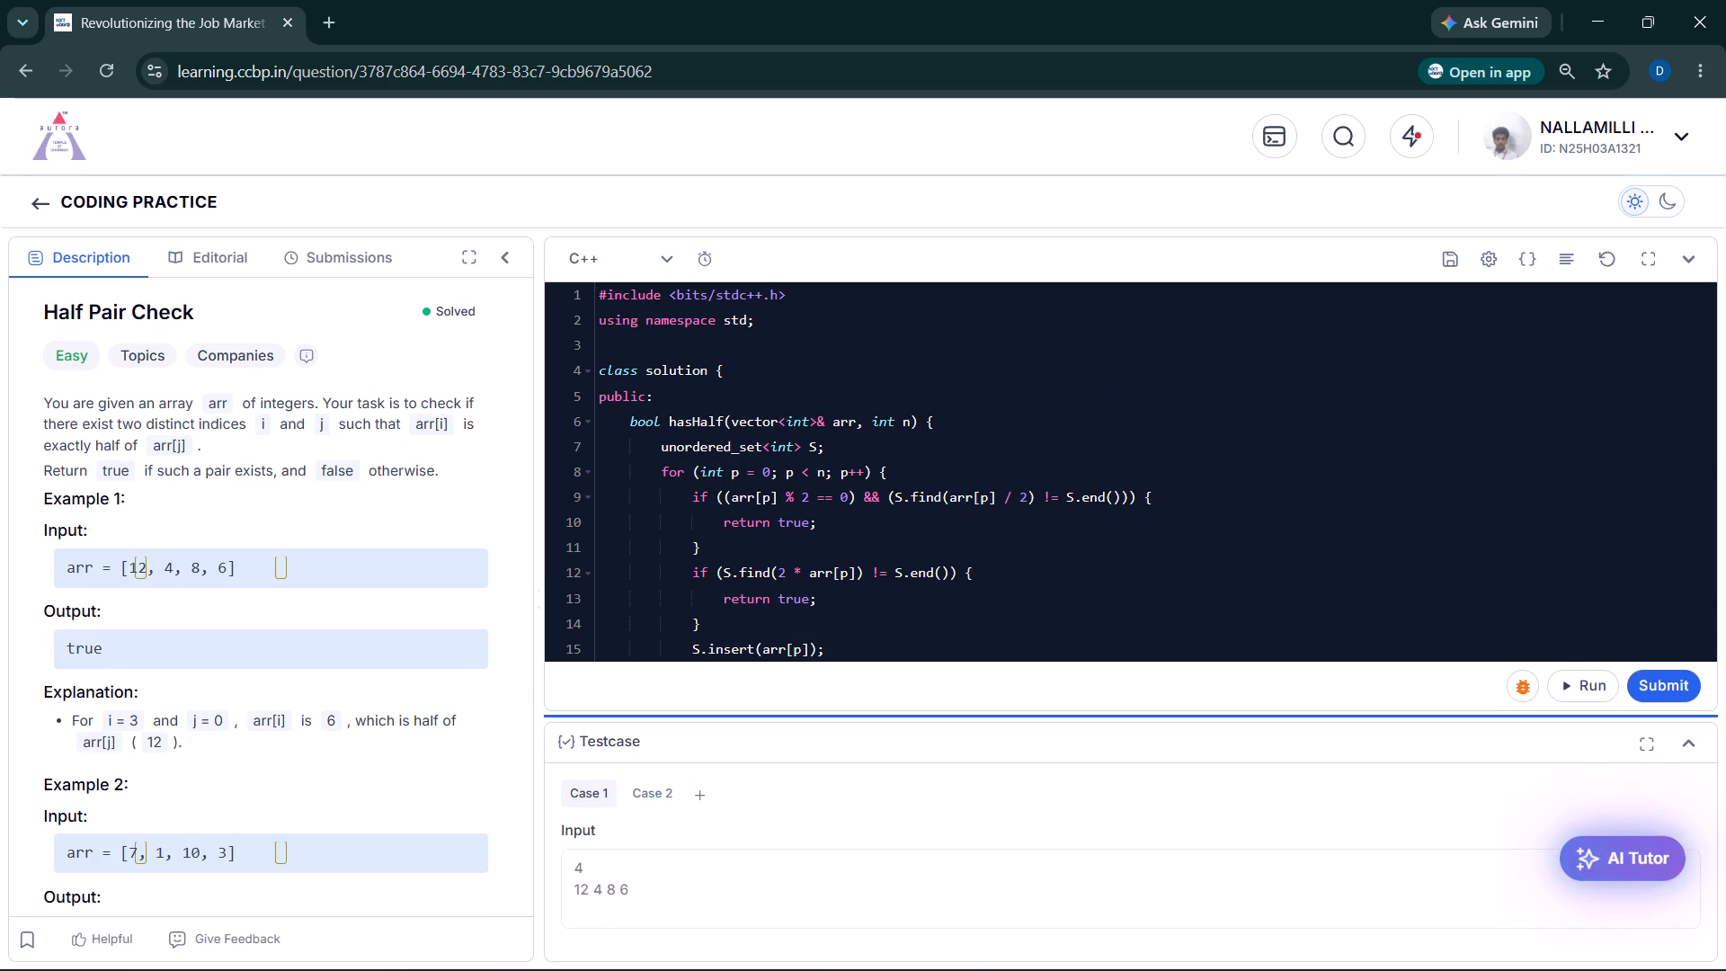
pyautogui.click(1581, 689)
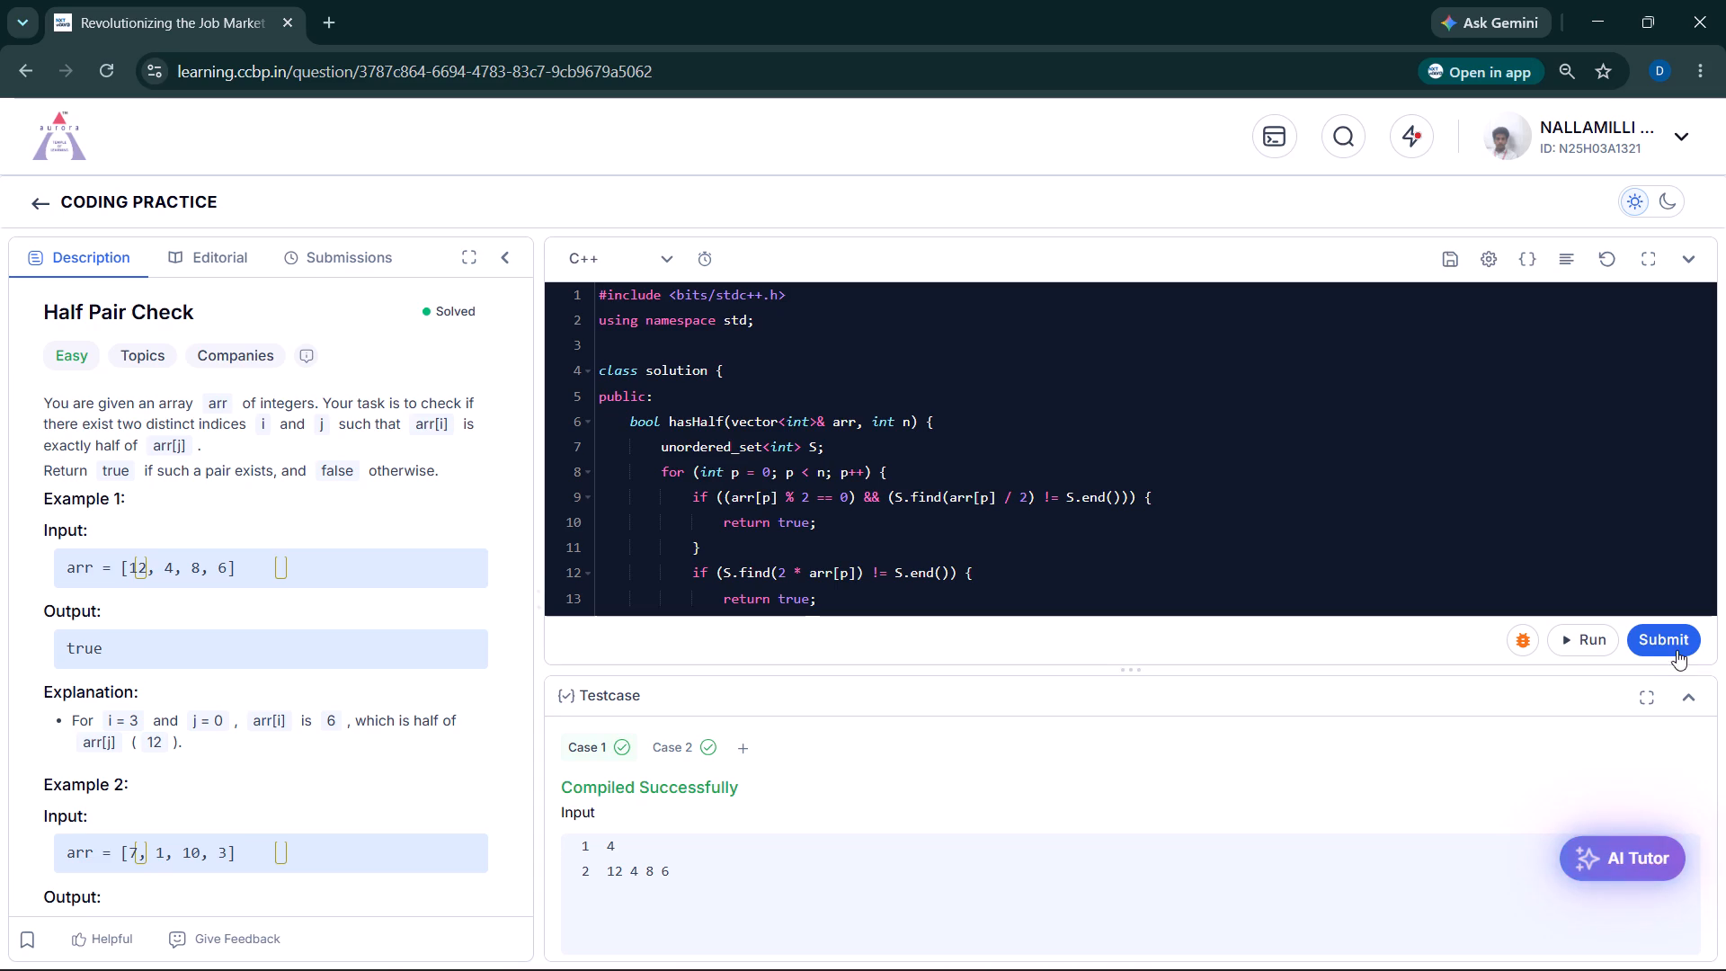
pyautogui.click(1674, 654)
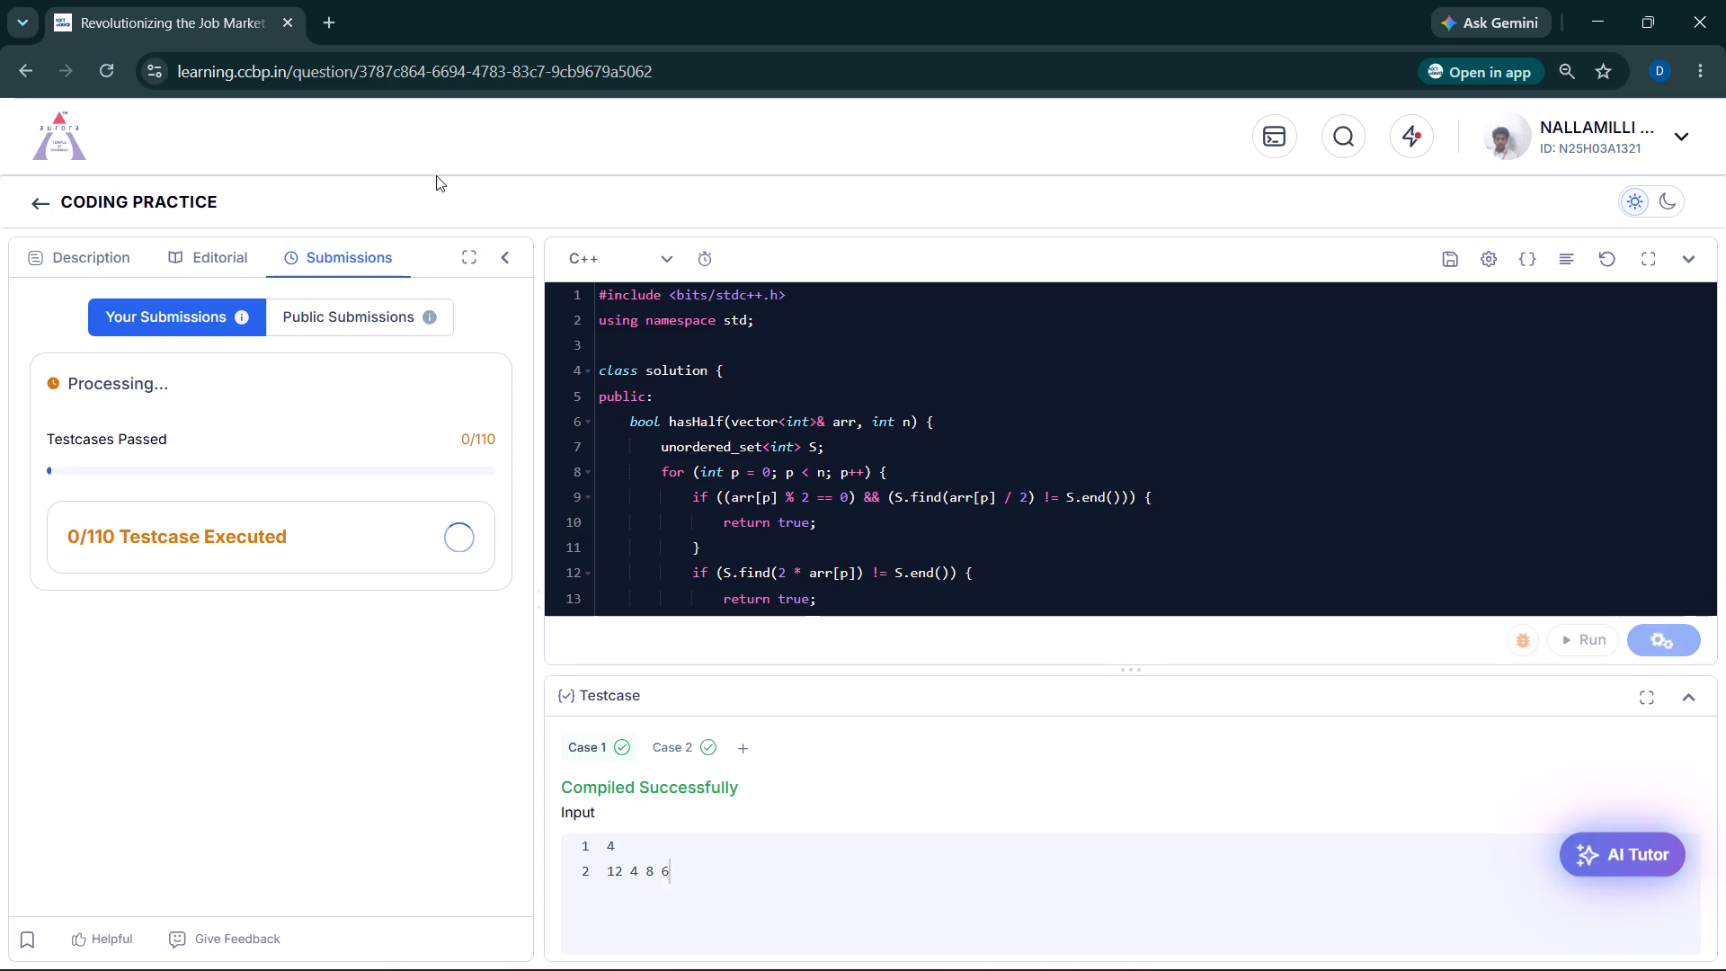
pyautogui.click(85, 266)
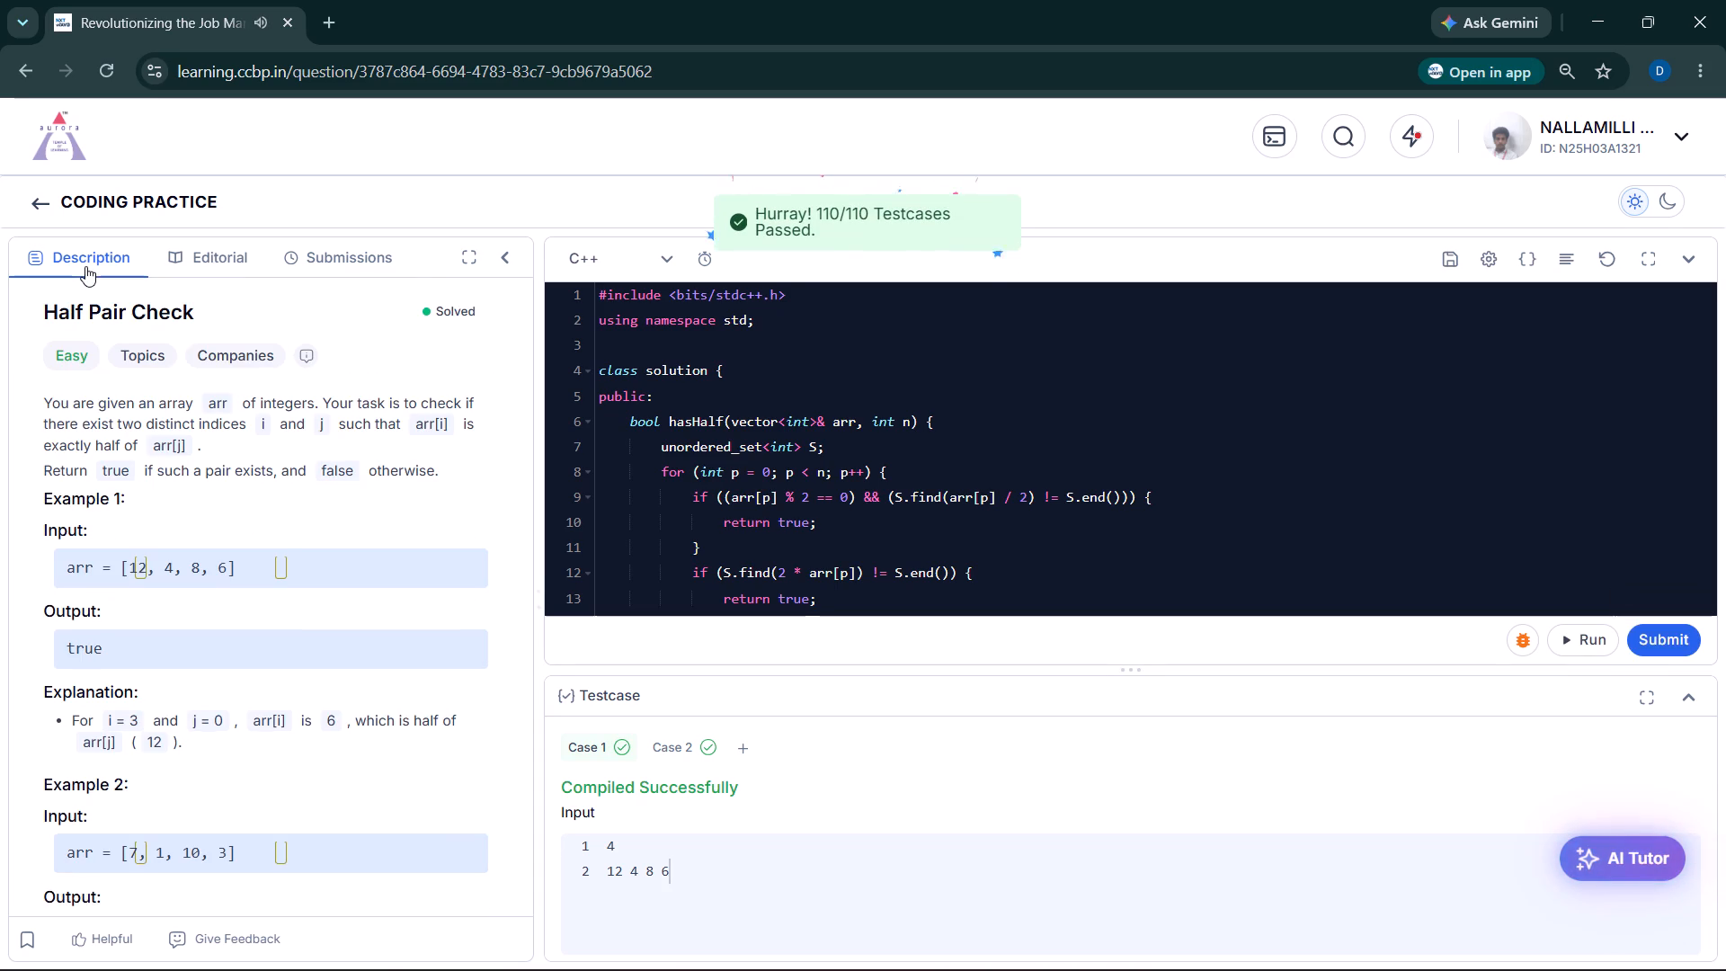
# Shrink the Testcase area to show the Half Pair Check solution down to line 19, and copy a full-screen screenshot of the page.
pyautogui.moveTo(1127, 671); pyautogui.dragTo(1132, 708)
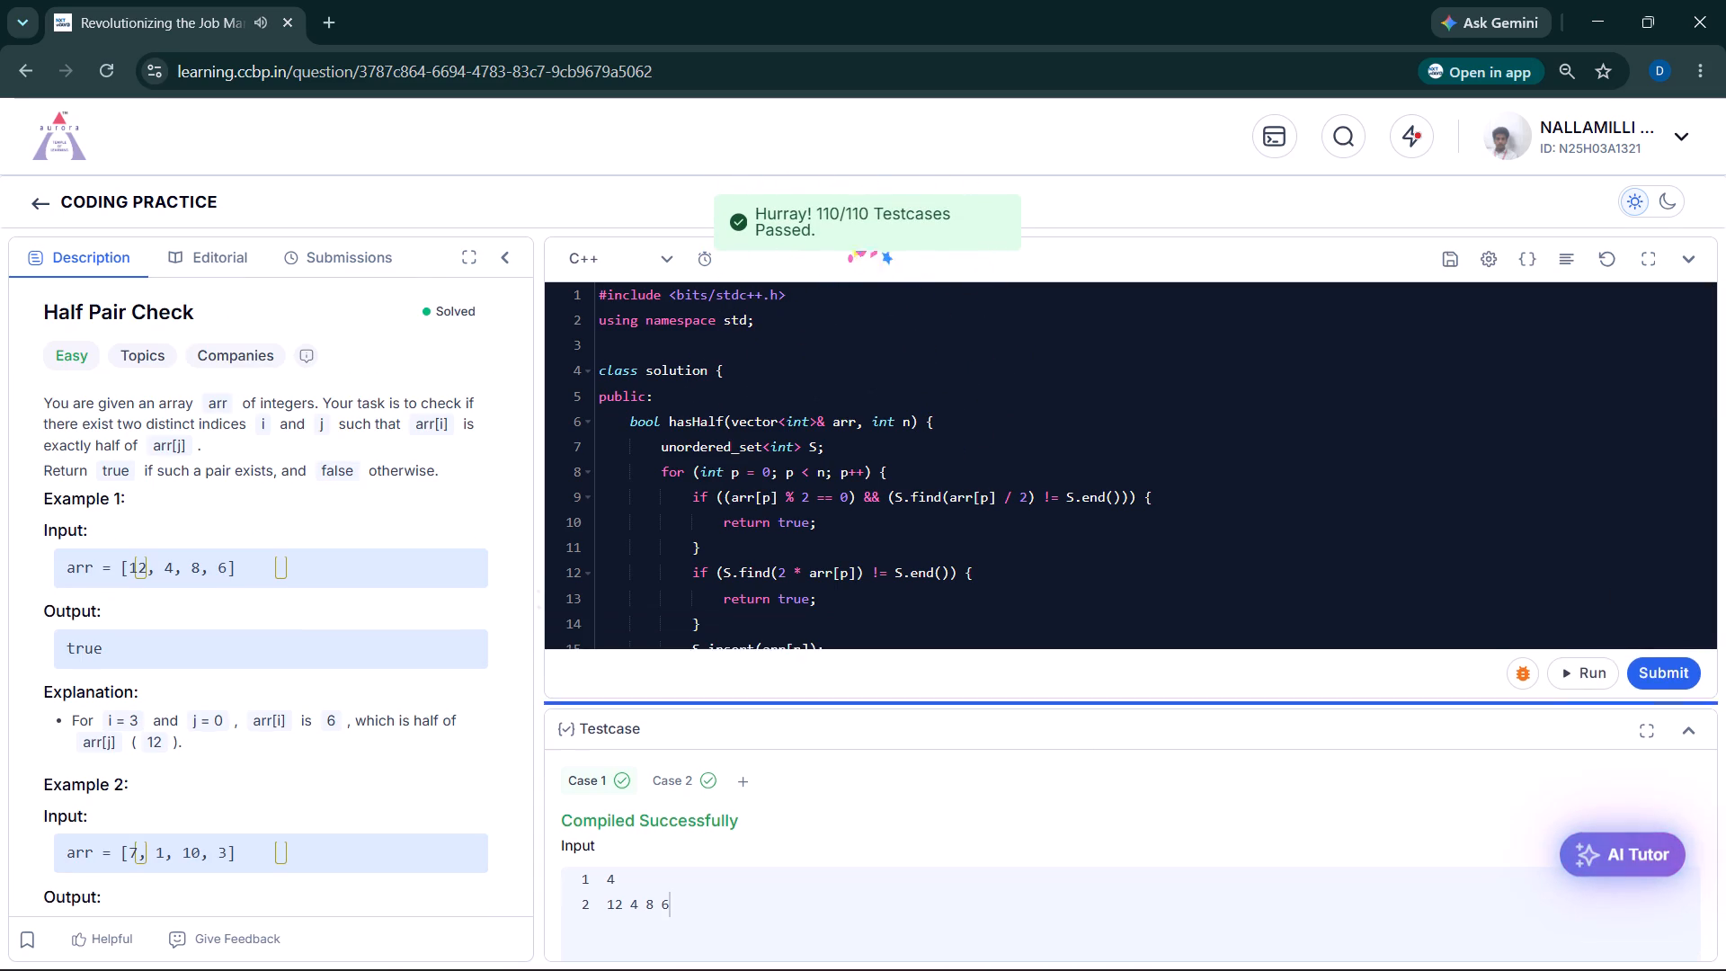
pyautogui.moveTo(1132, 708); pyautogui.dragTo(1129, 856)
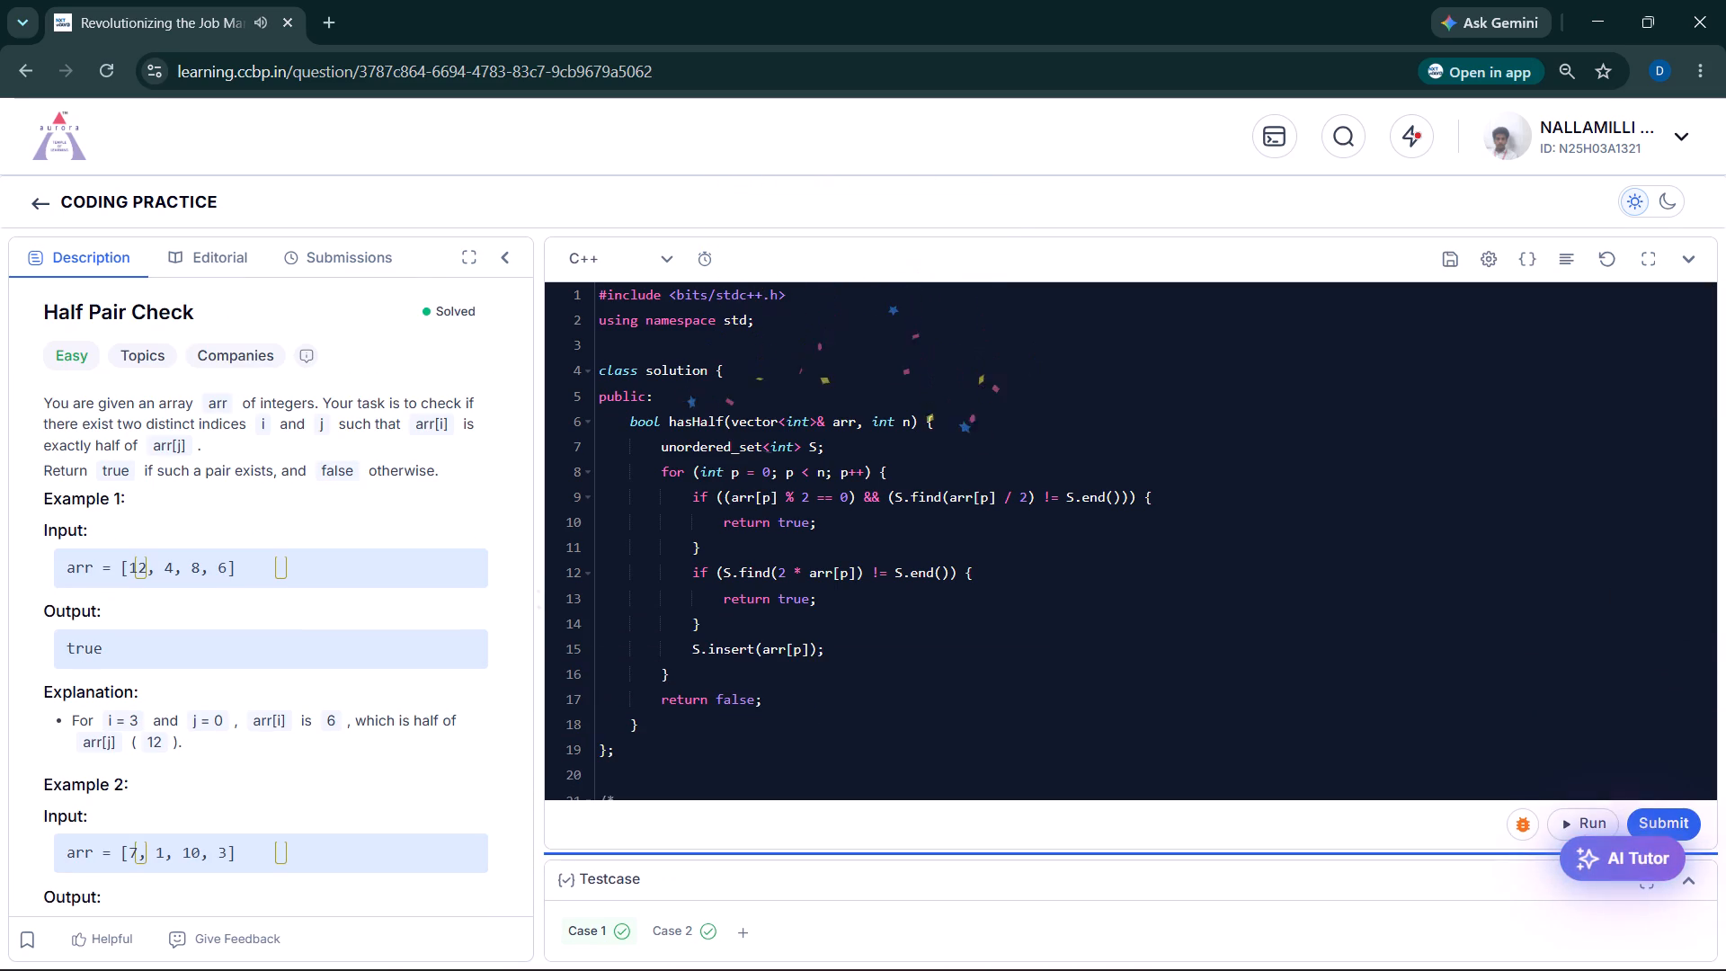
pyautogui.moveTo(1129, 856); pyautogui.dragTo(1152, 815)
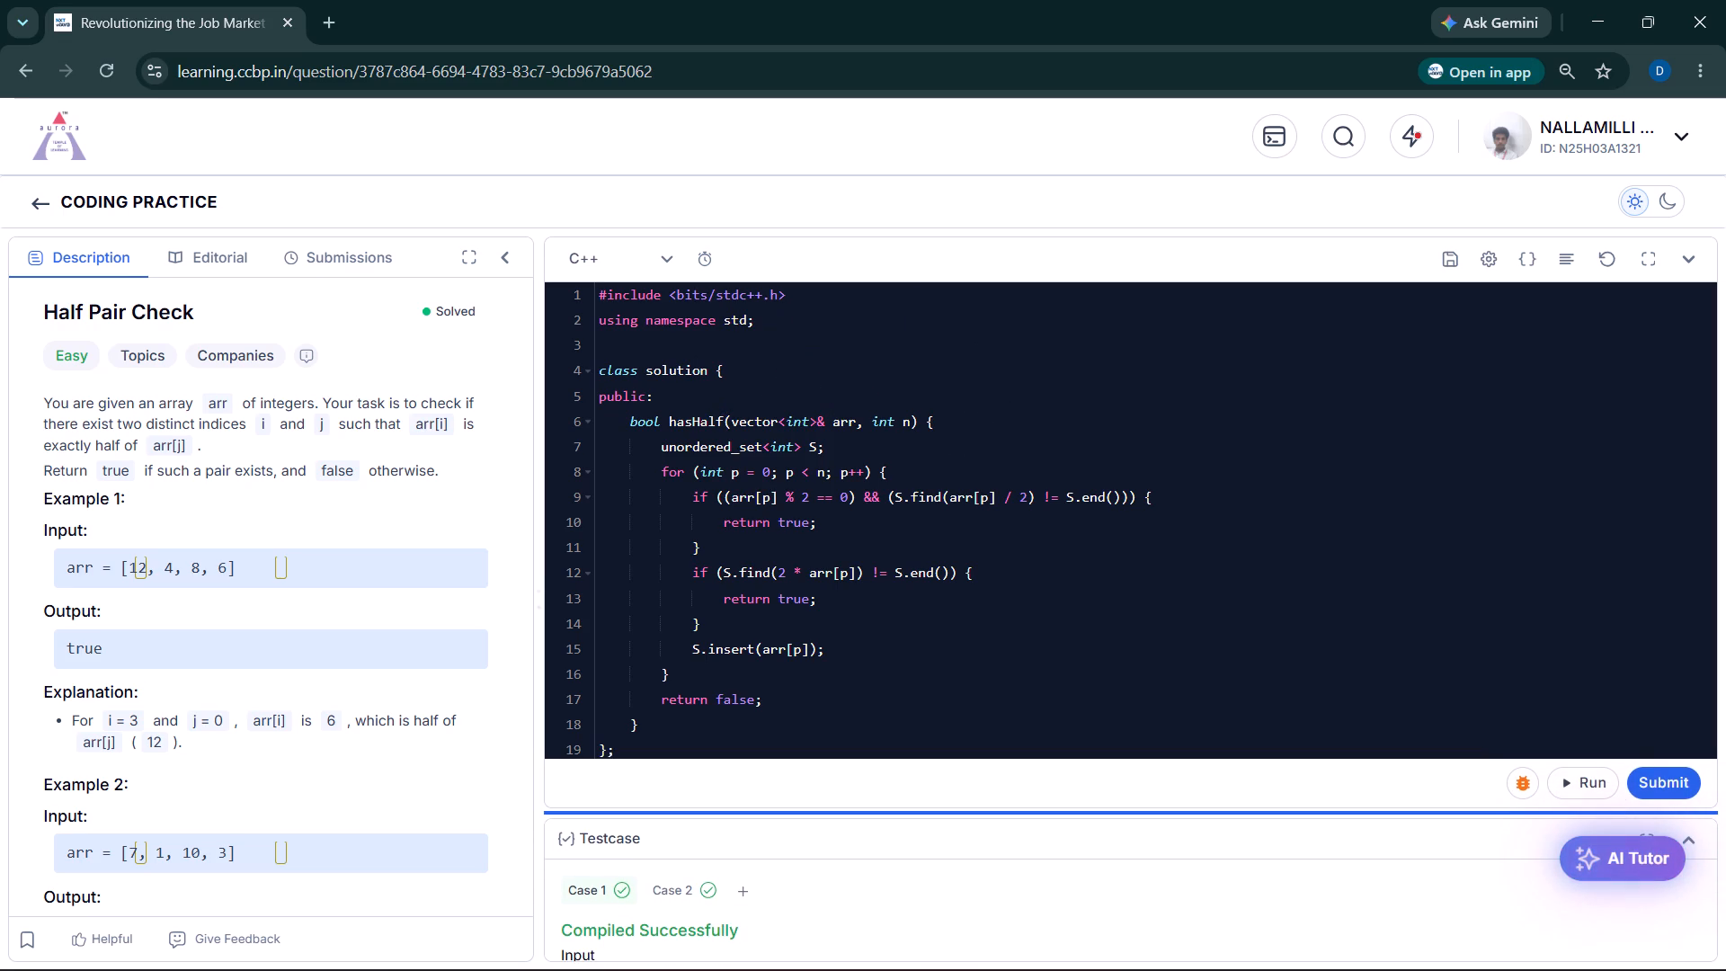
pyautogui.press('Print')
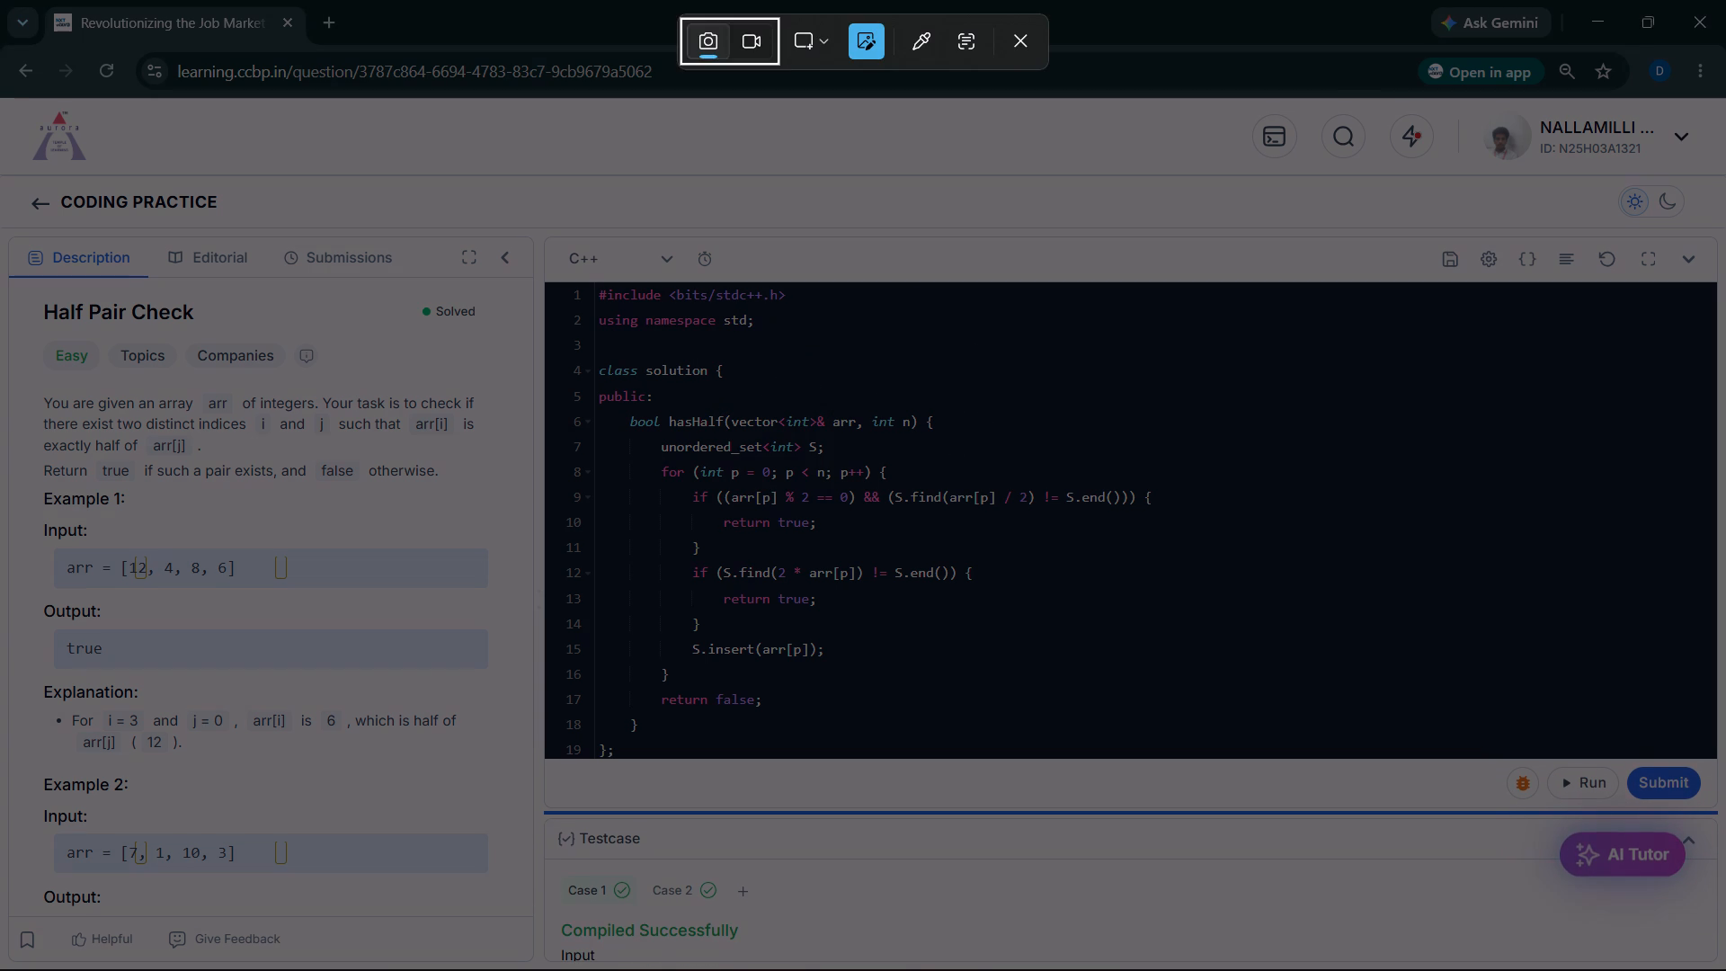
pyautogui.moveTo(0, 0); pyautogui.dragTo(10, 0)
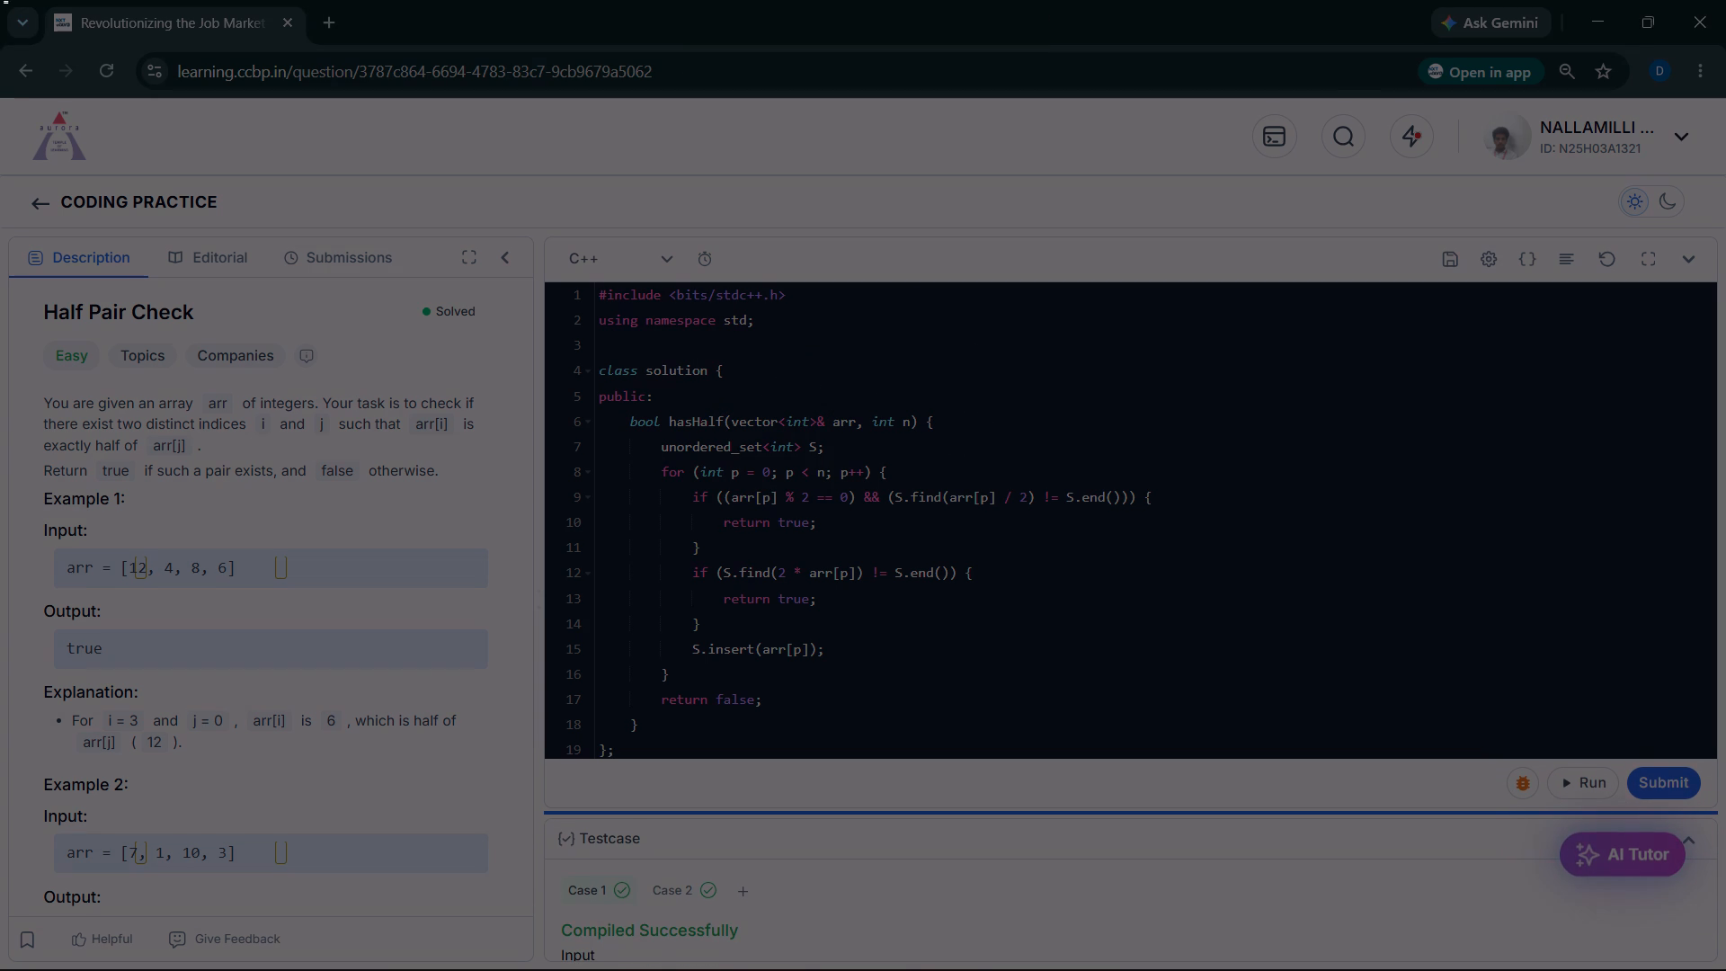
pyautogui.moveTo(10, 0); pyautogui.dragTo(1725, 970)
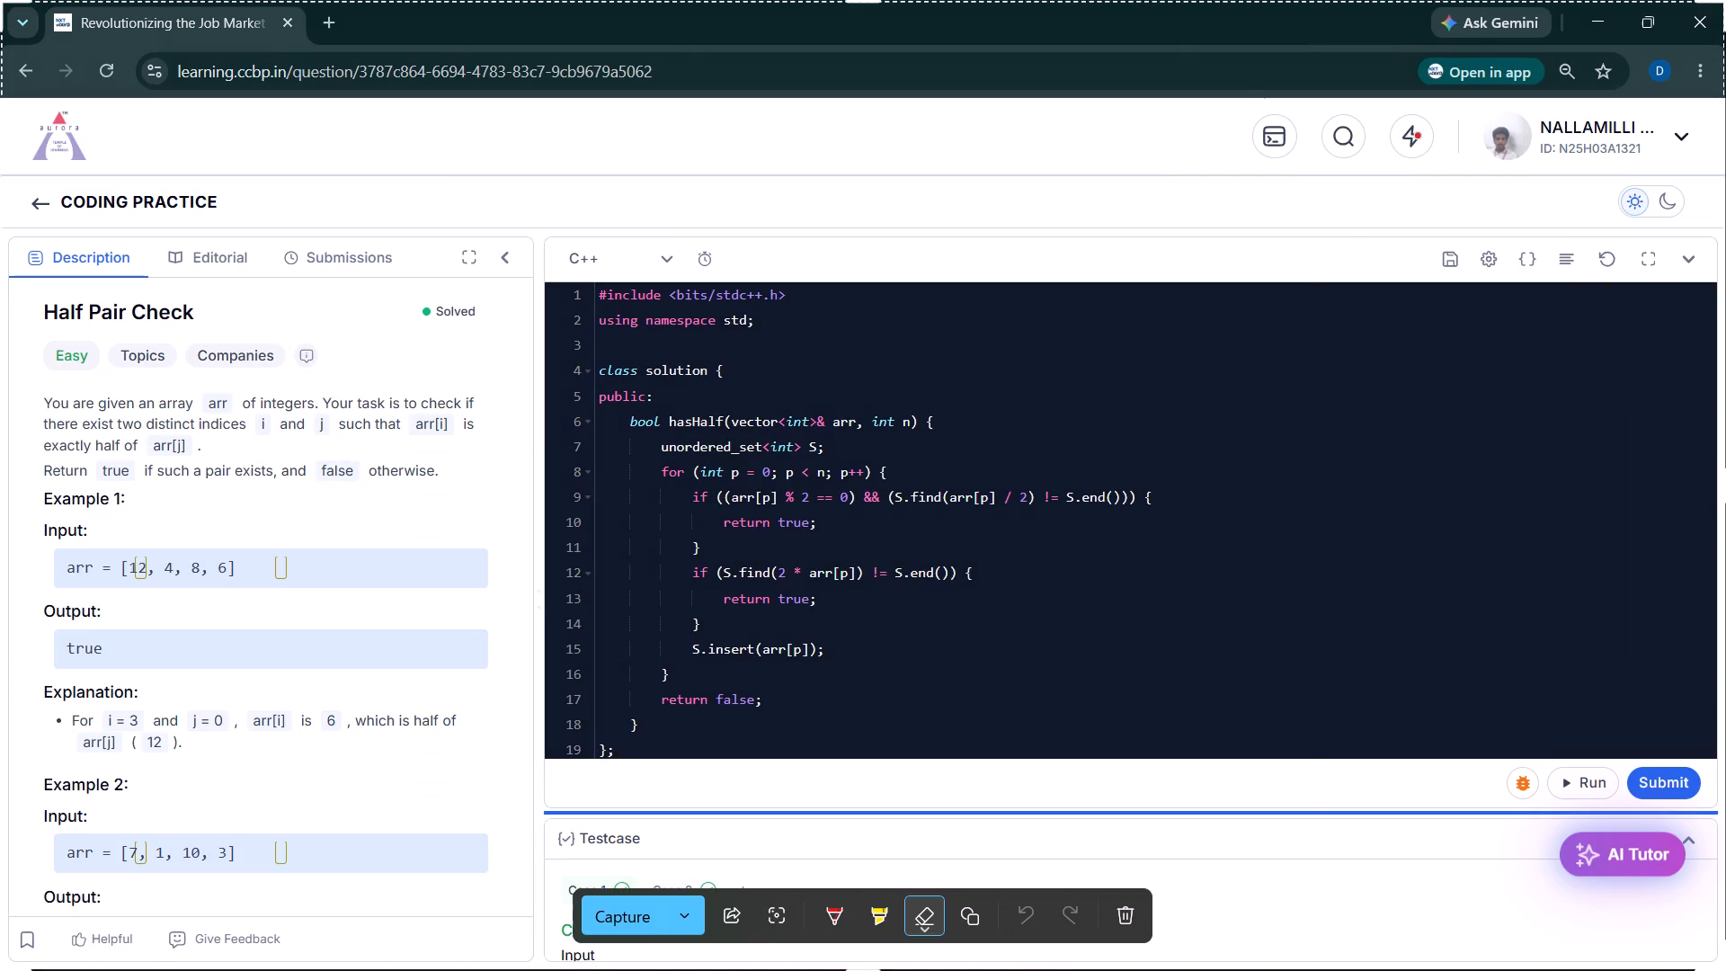
pyautogui.hotkey('ctrl', 'c')
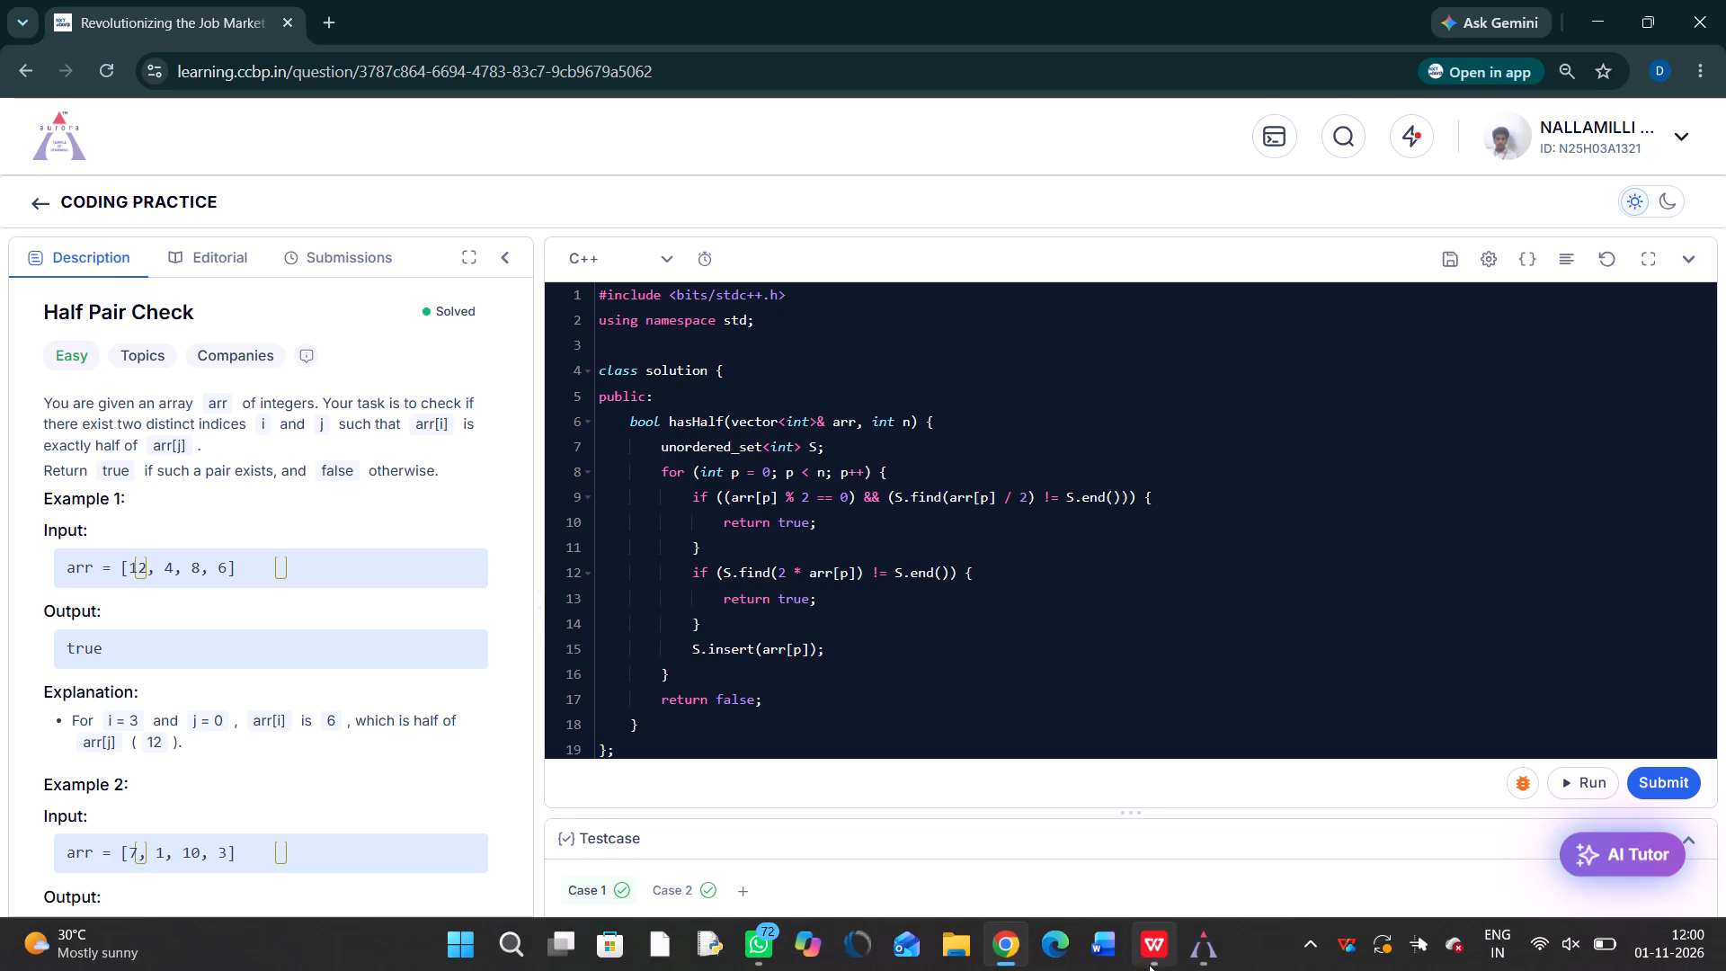
# Switch to ADS LAB 1.docx in WPS Office and select the old Half Pair Check screenshot above its code.
pyautogui.click(1123, 843)
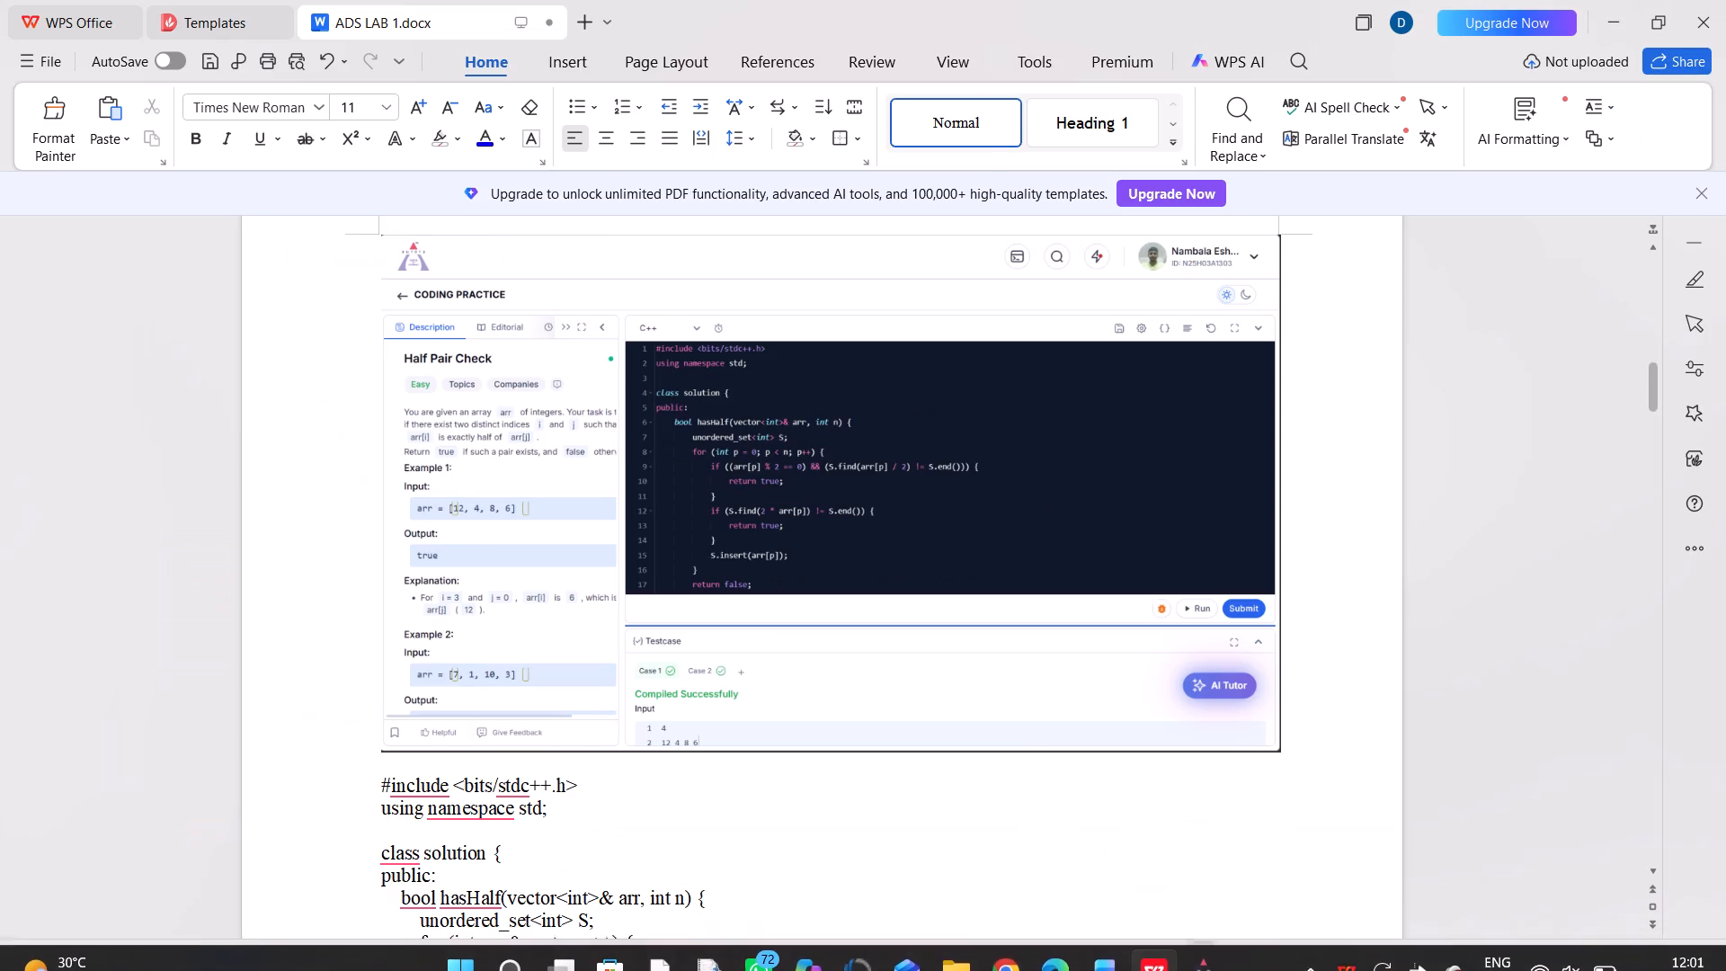
pyautogui.click(996, 609)
pyautogui.scroll(1, 996, 609)
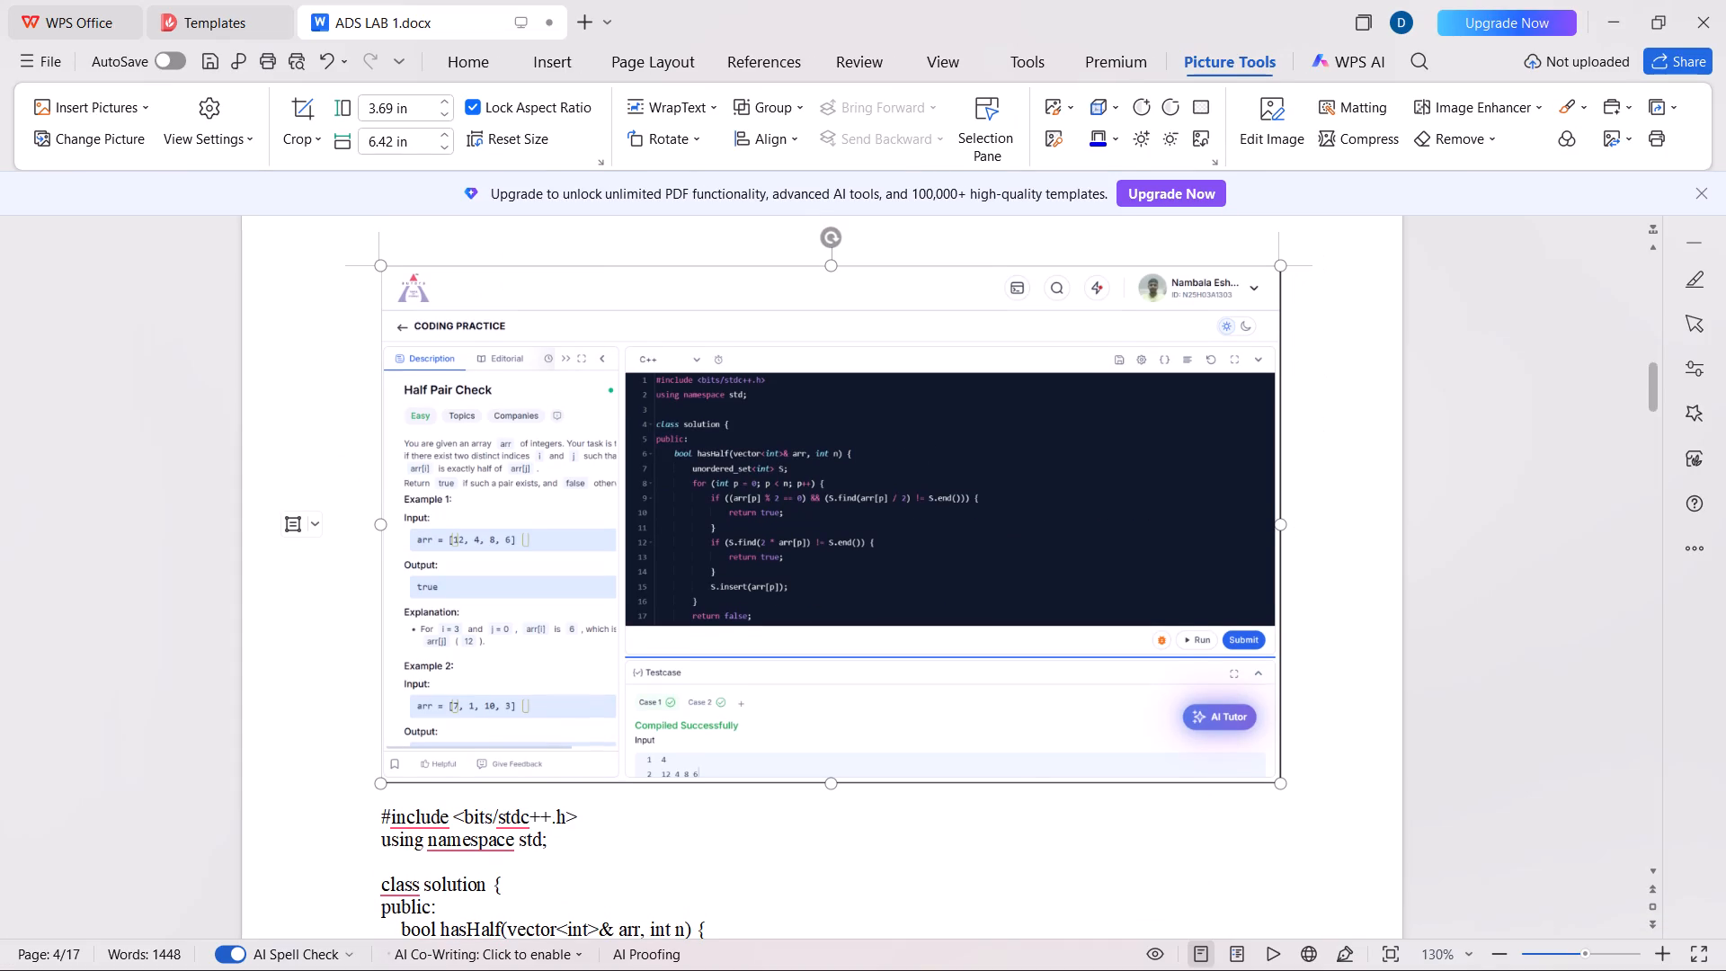
pyautogui.scroll(3, 996, 609)
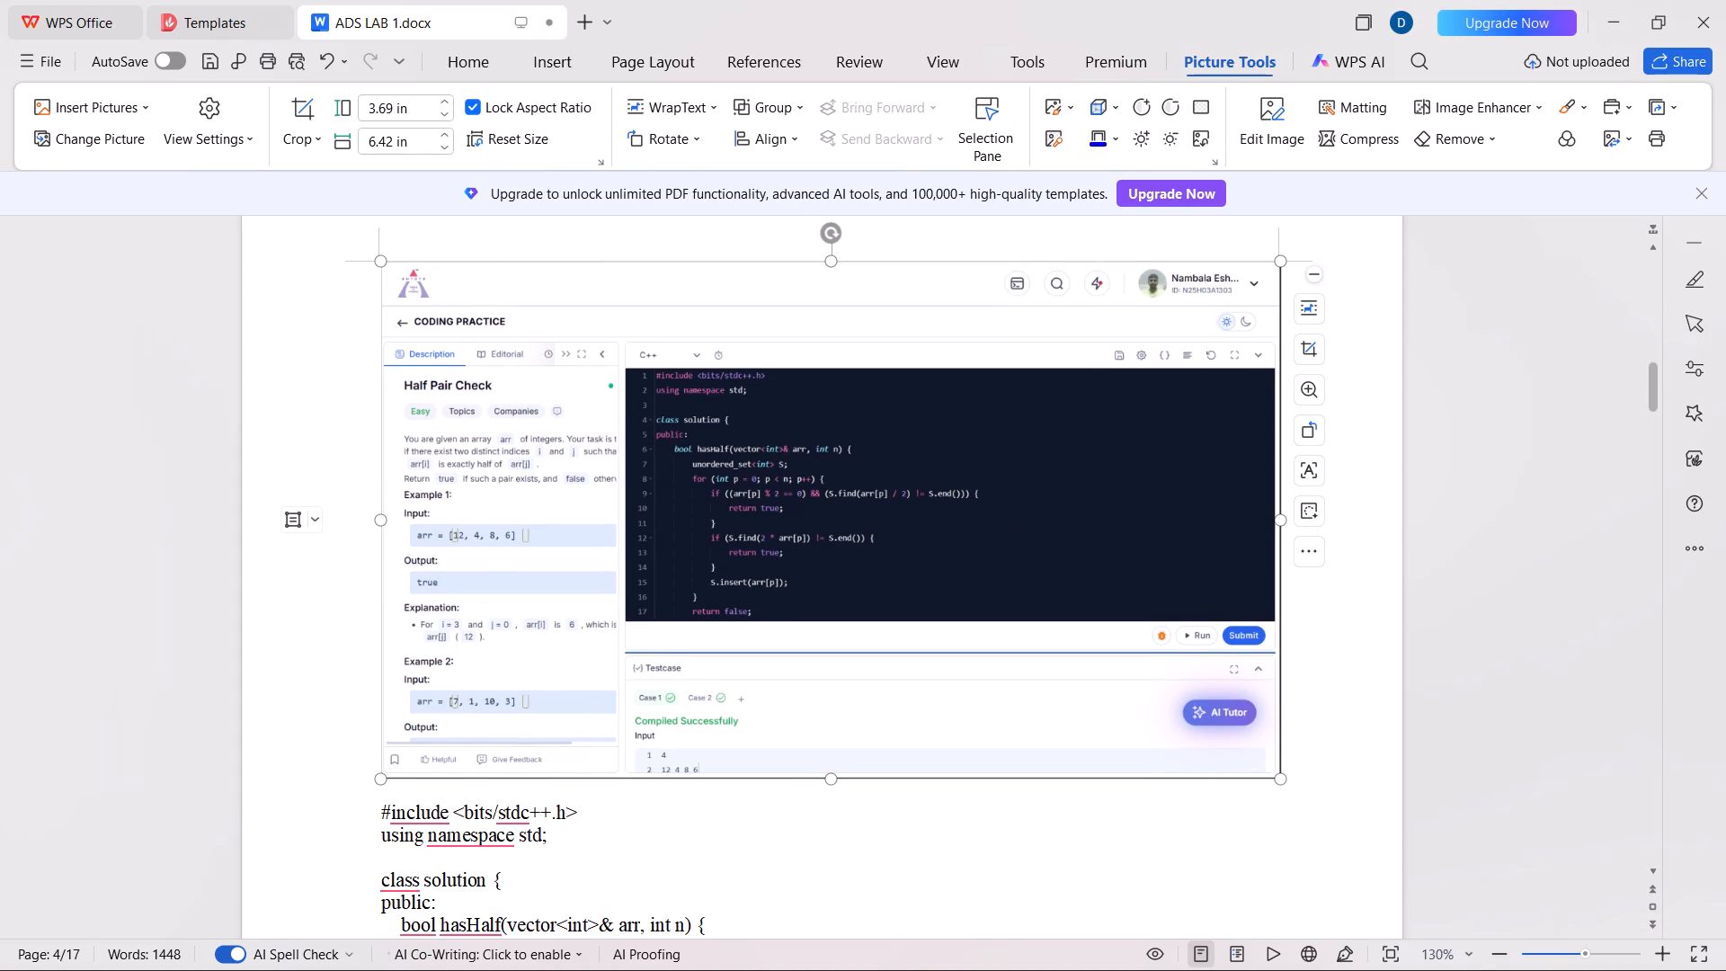
pyautogui.scroll(2, 996, 609)
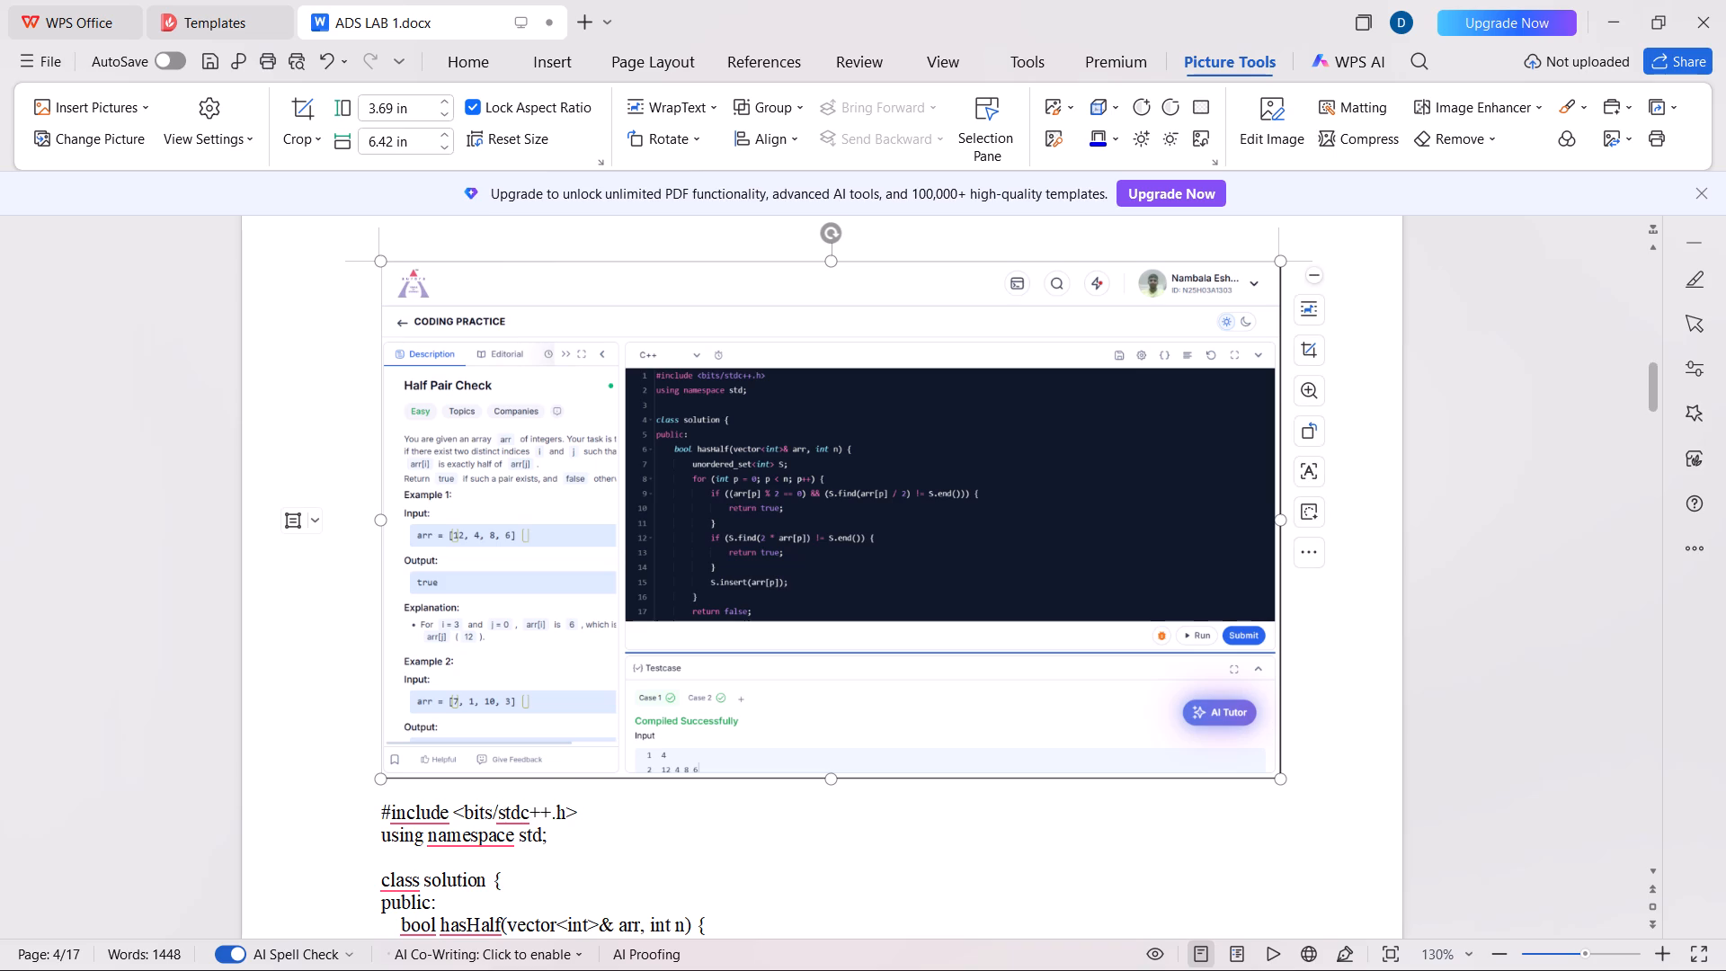
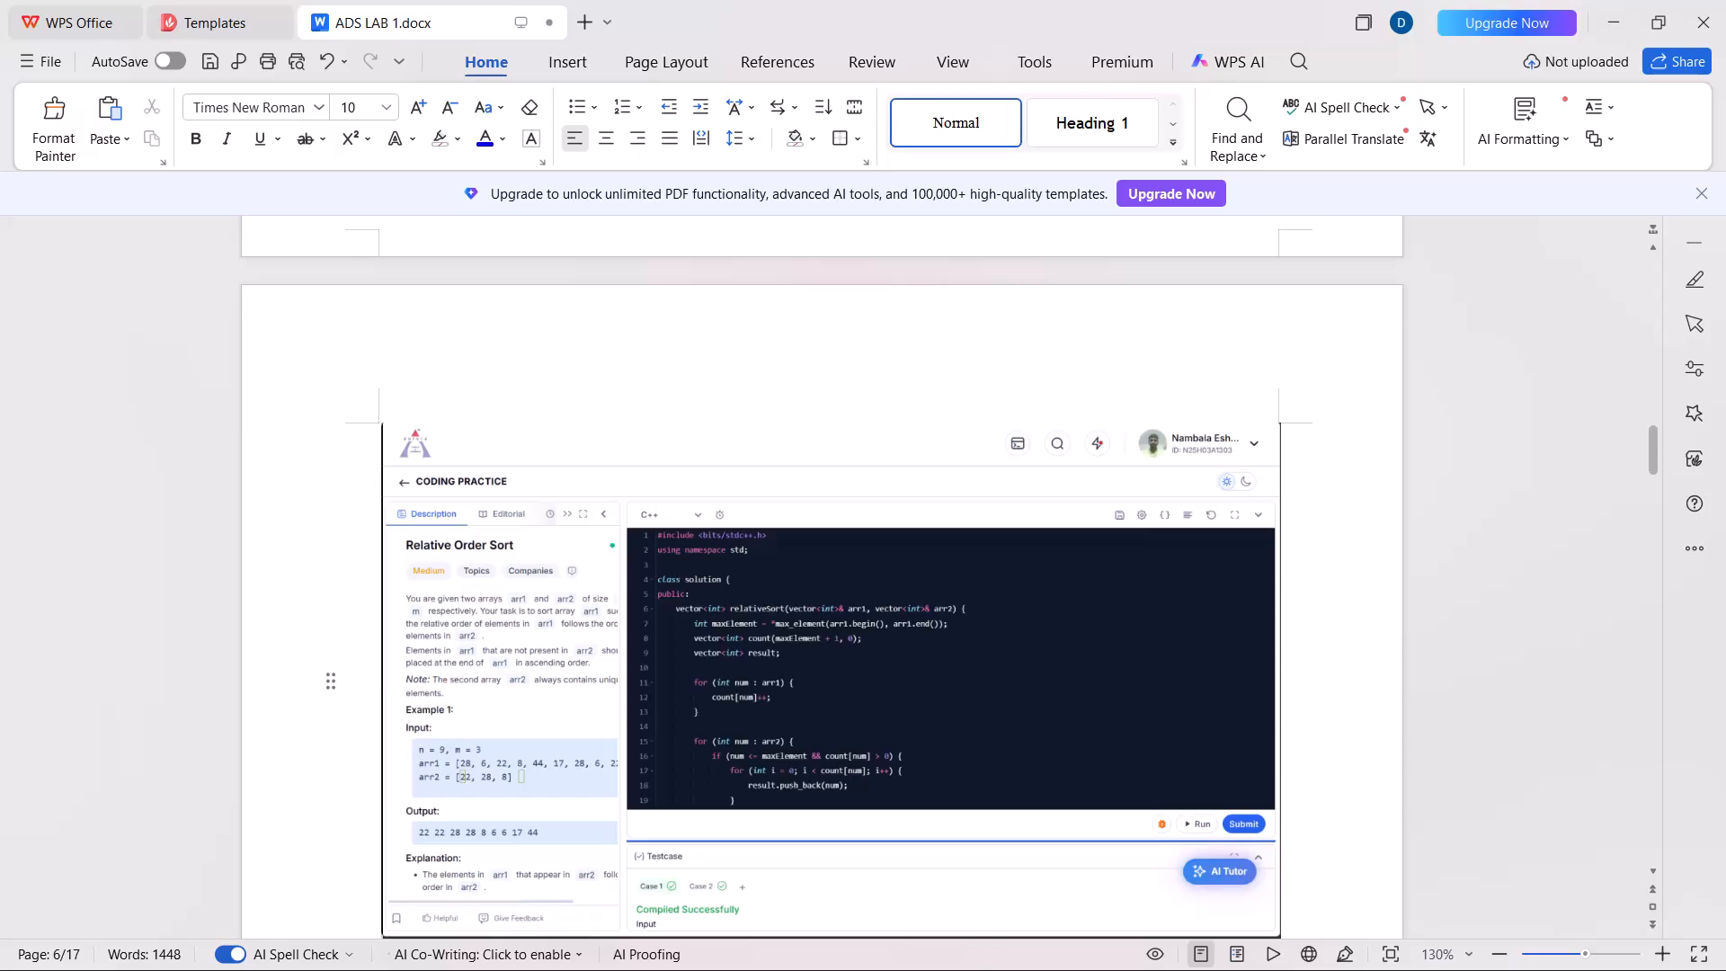
# Review the Question 1 and Question 2 pages of ADS LAB 1.docx and check which question's screenshot under Question 3 needs replacing.
pyautogui.scroll(20, 704, 586)
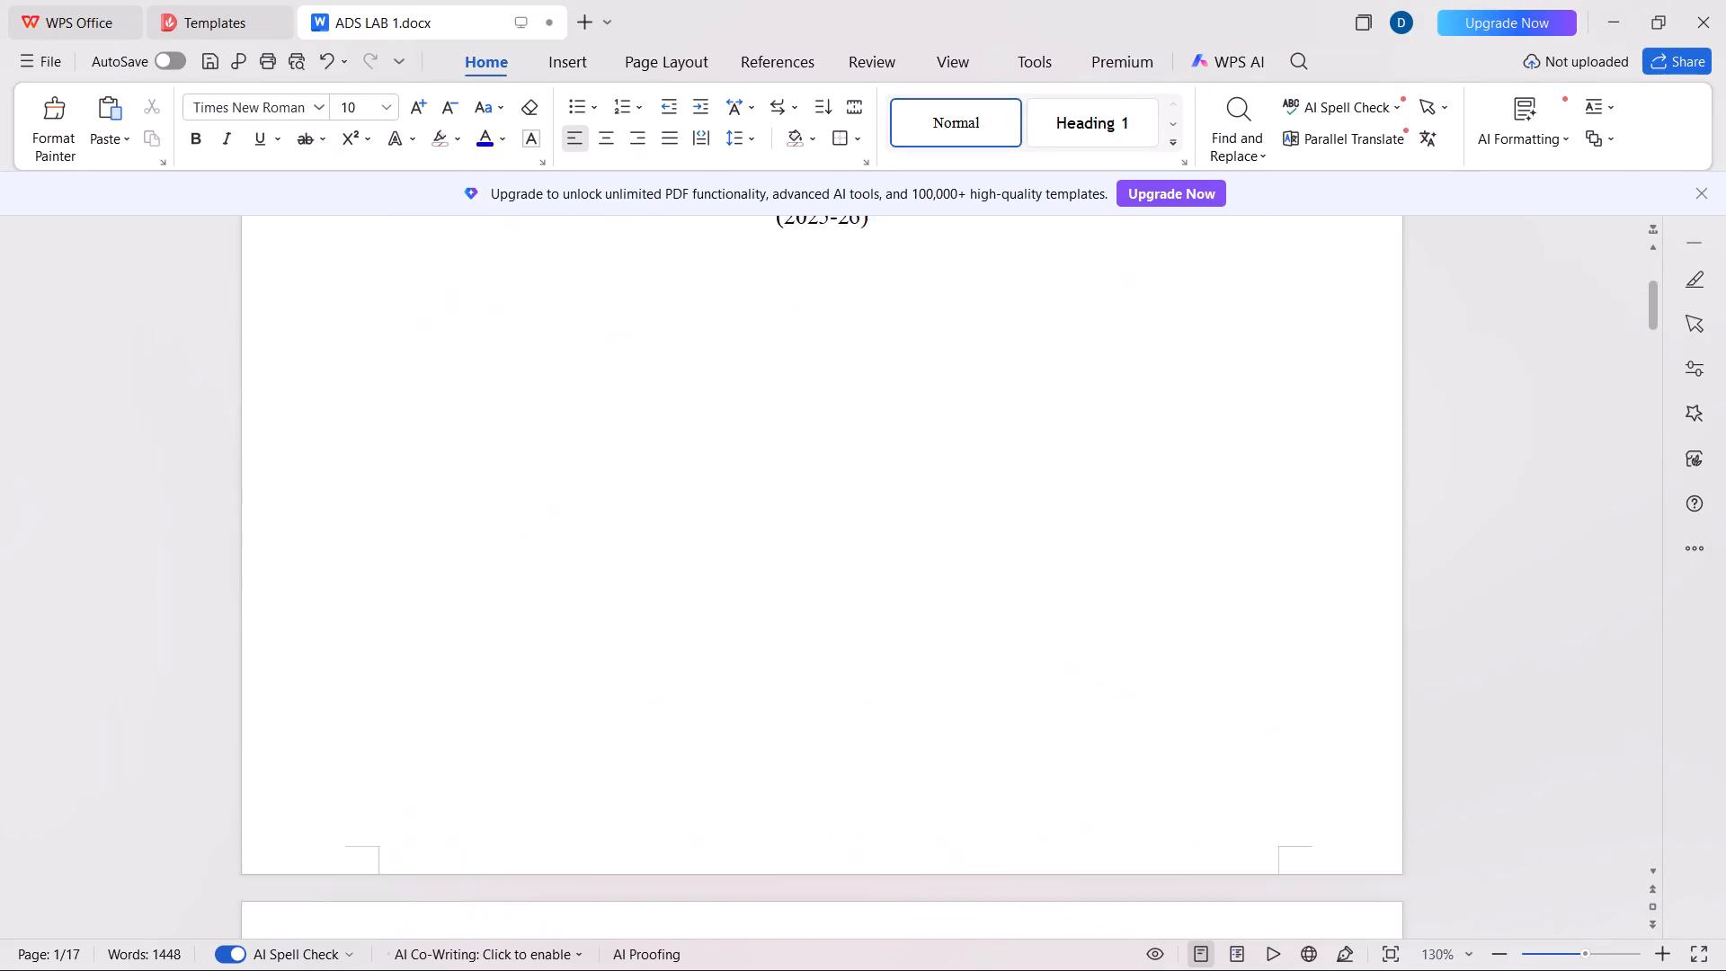
pyautogui.scroll(-10, 704, 586)
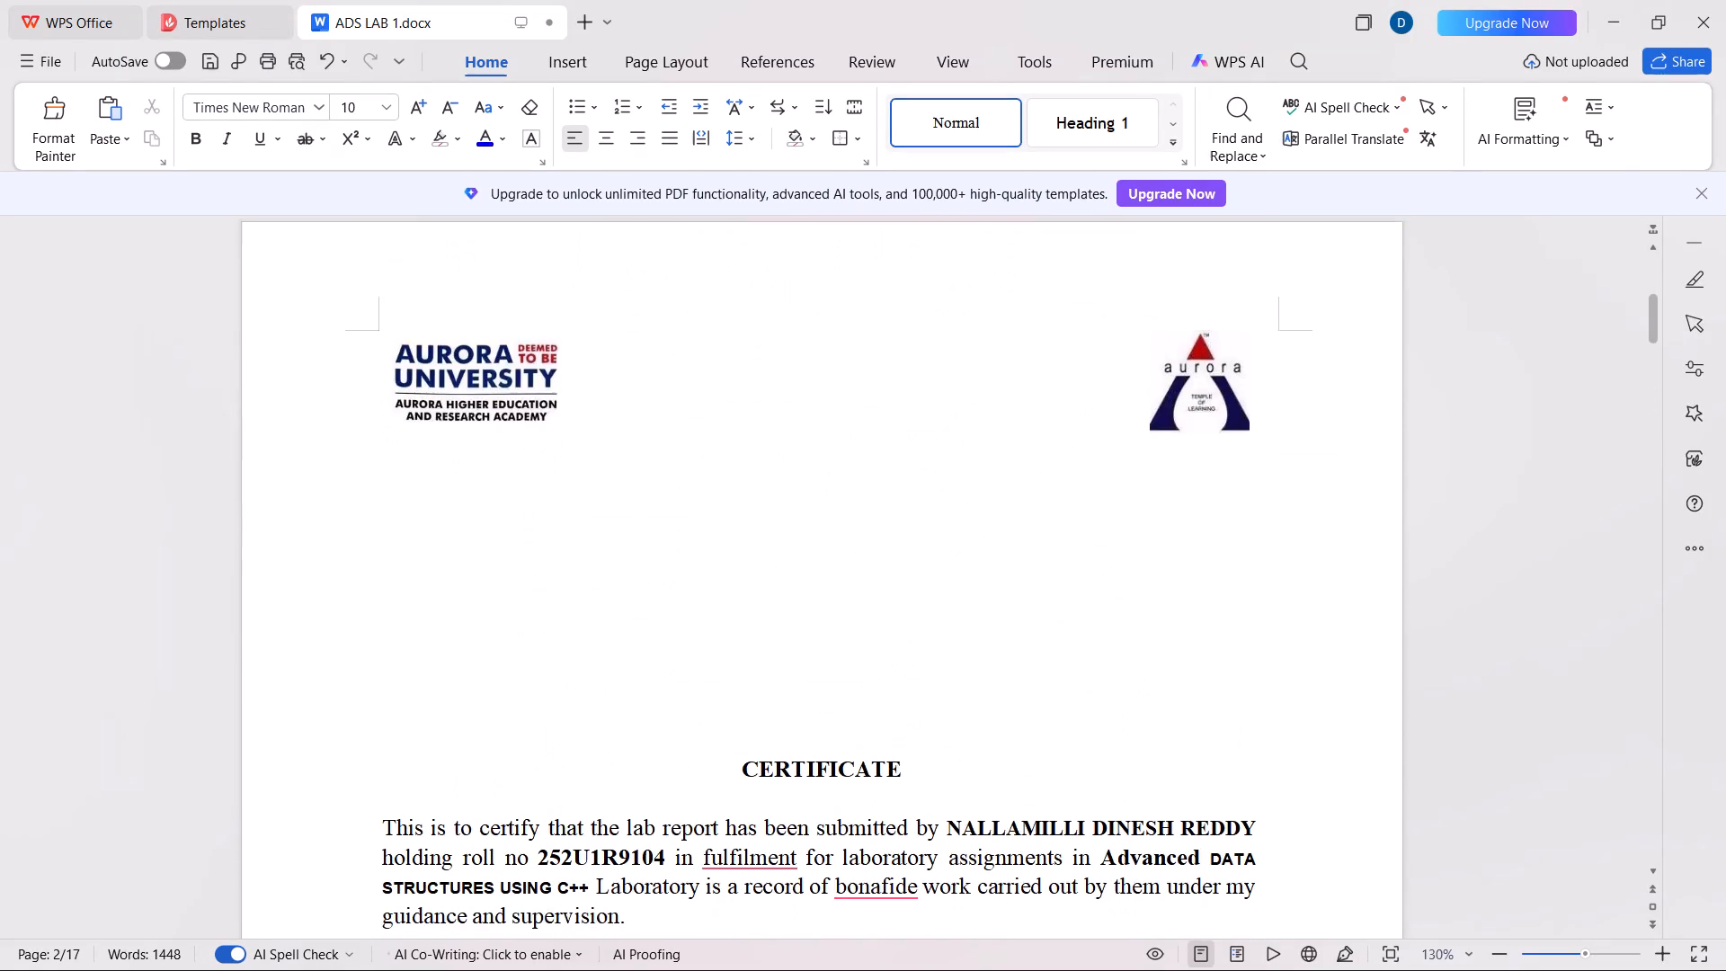
pyautogui.scroll(-10, 704, 586)
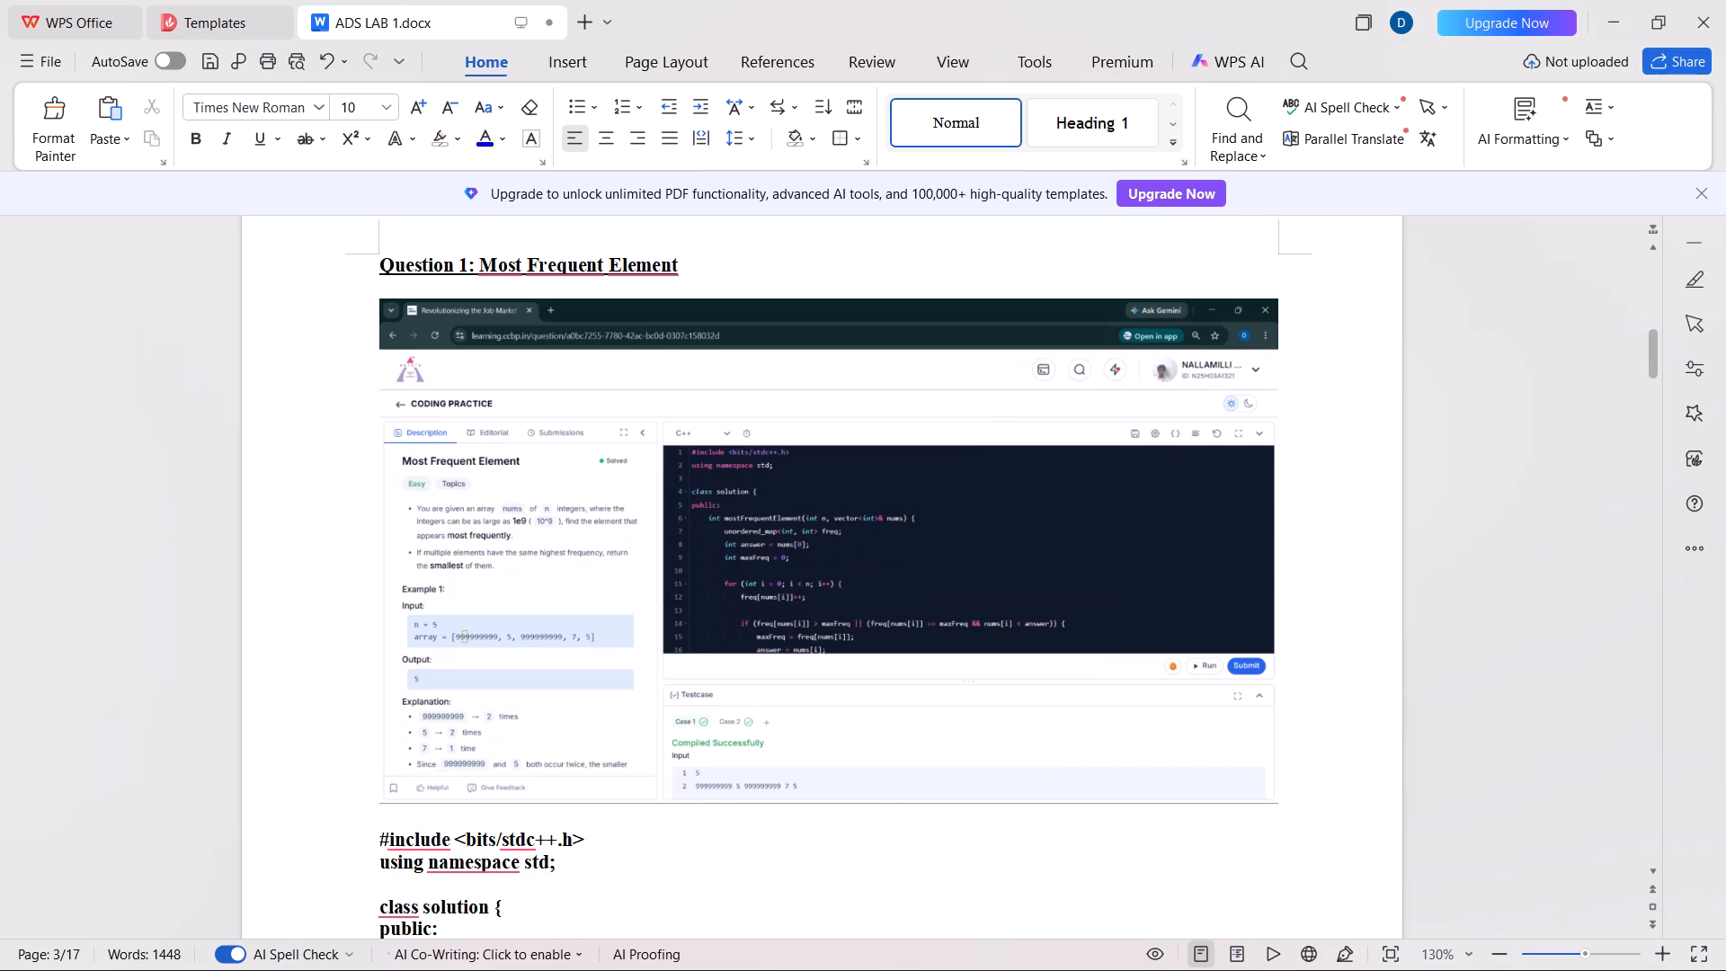
pyautogui.scroll(-2, 704, 586)
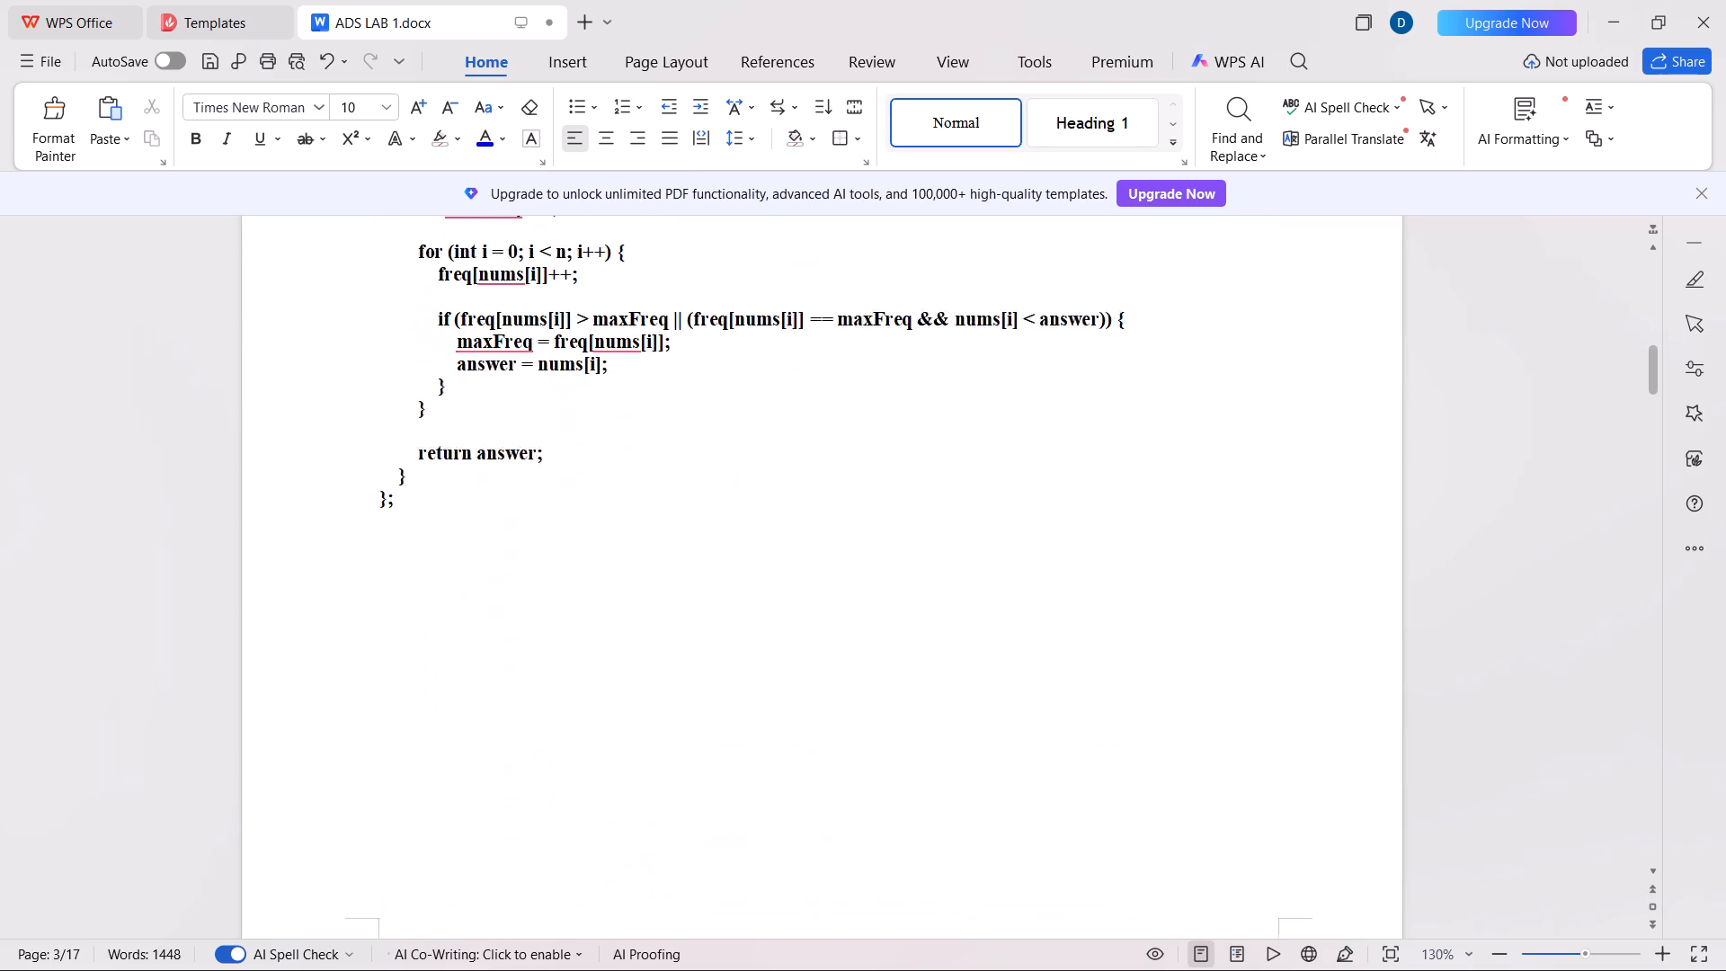
pyautogui.scroll(-3, 704, 586)
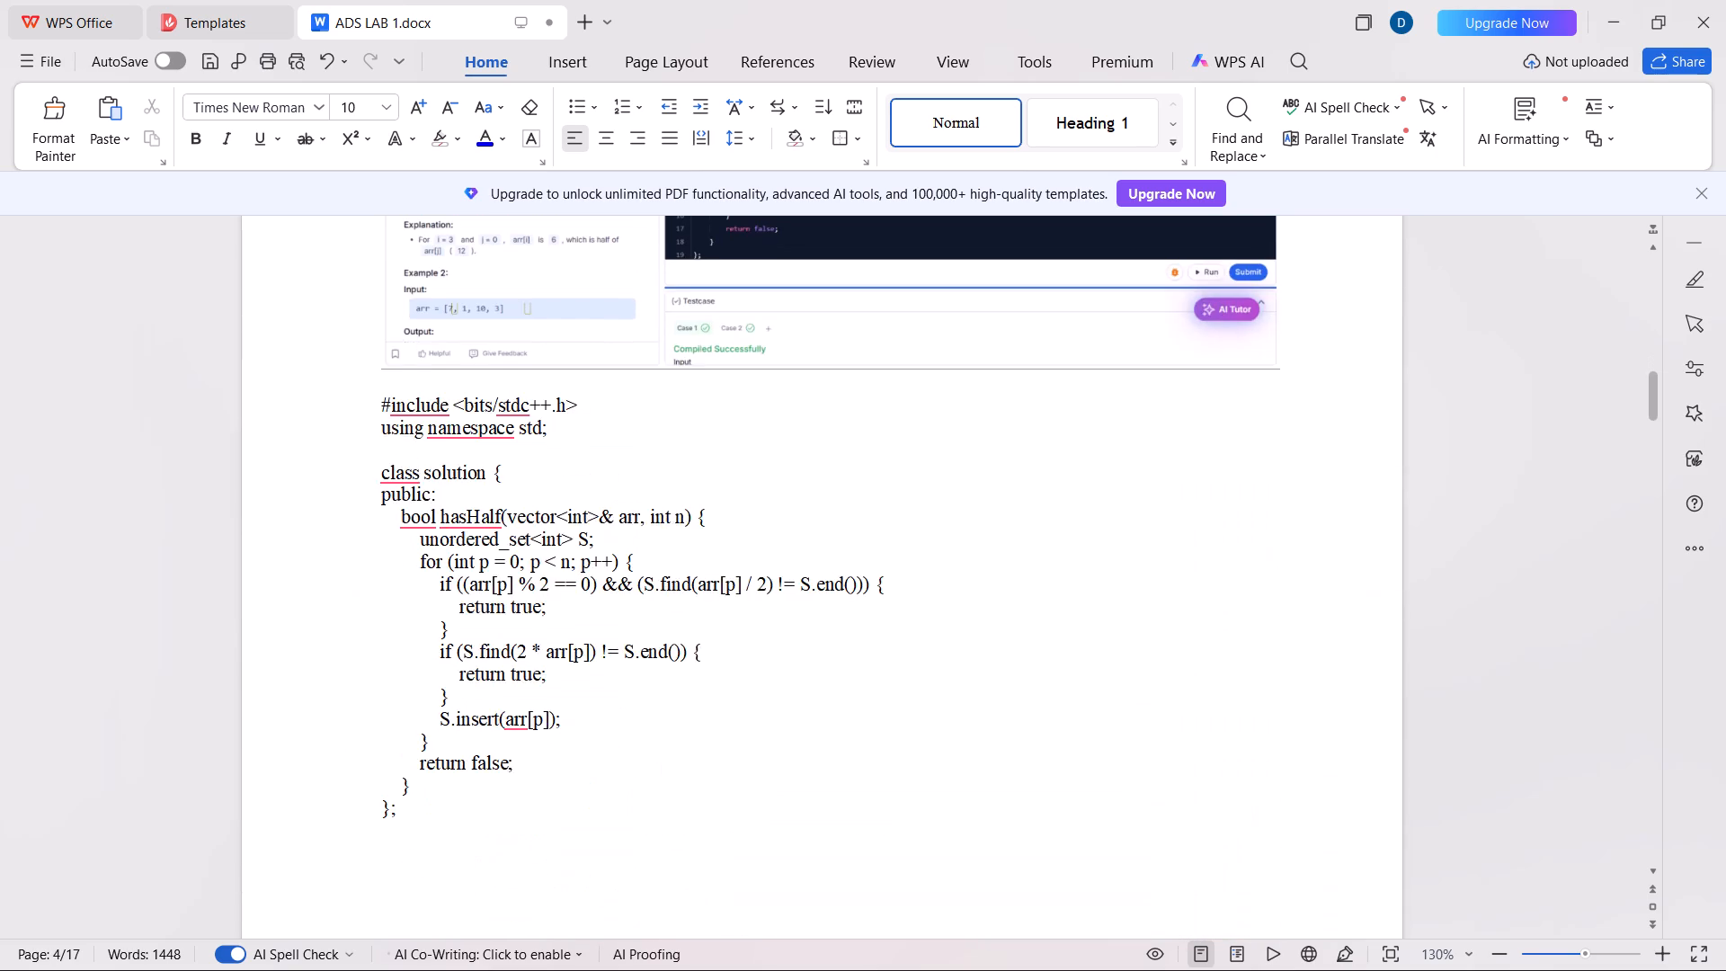
pyautogui.scroll(-1, 704, 586)
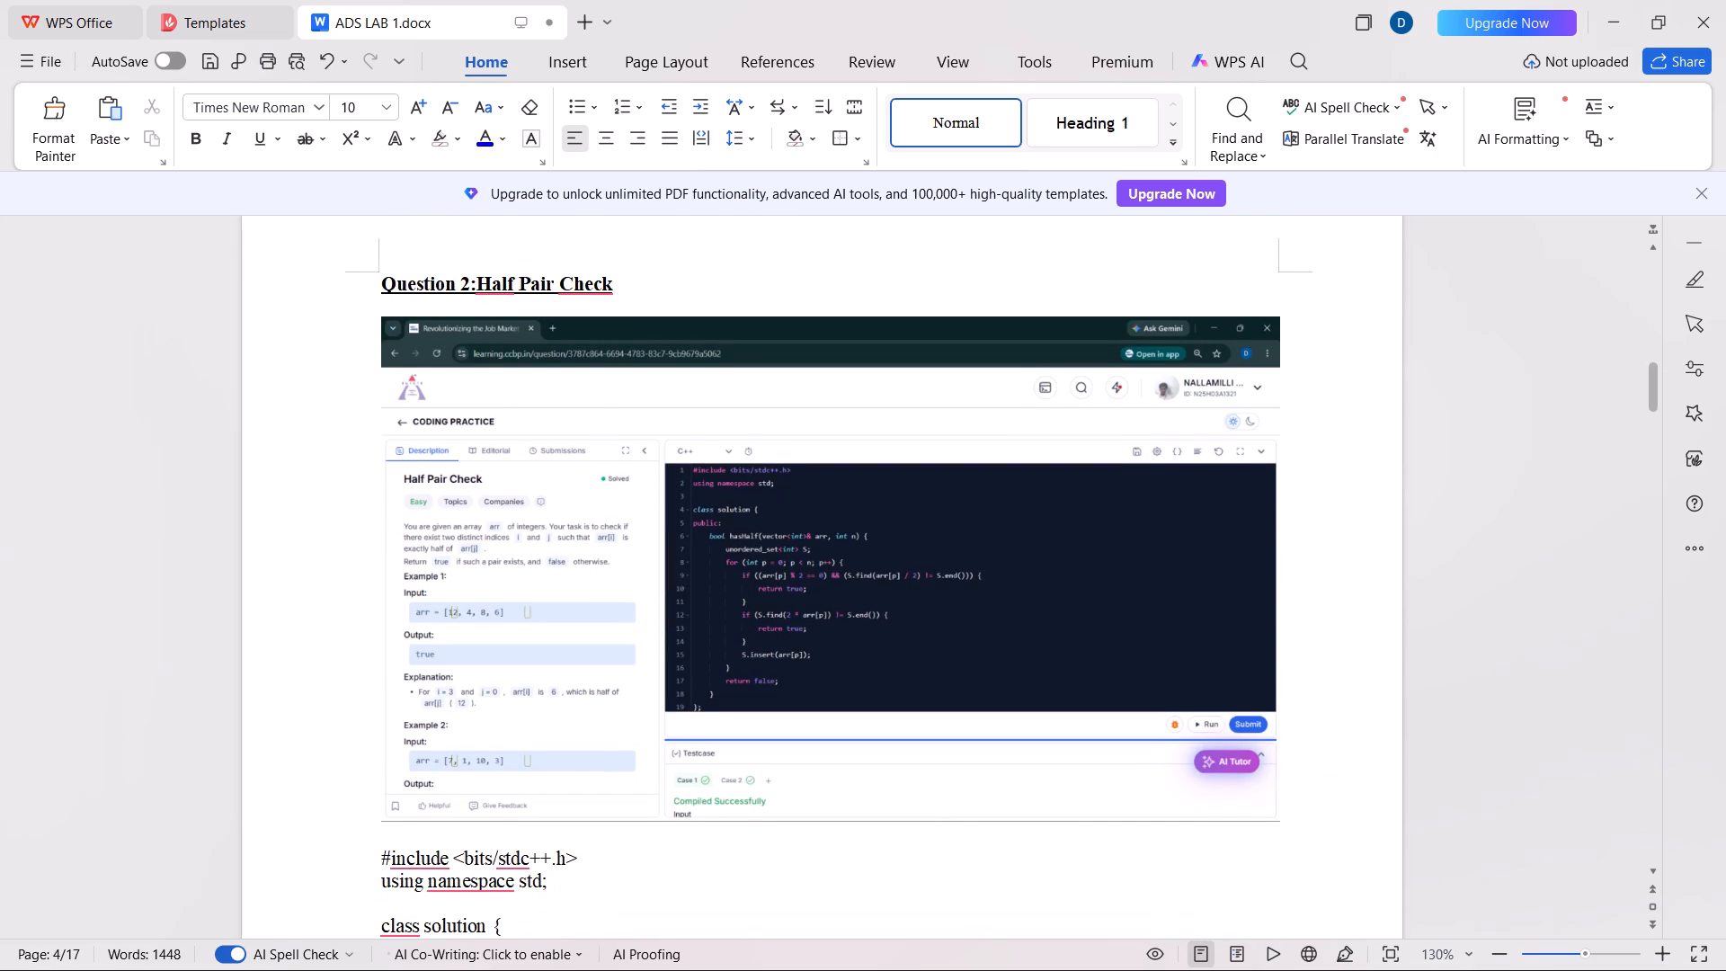
pyautogui.scroll(-4, 679, 741)
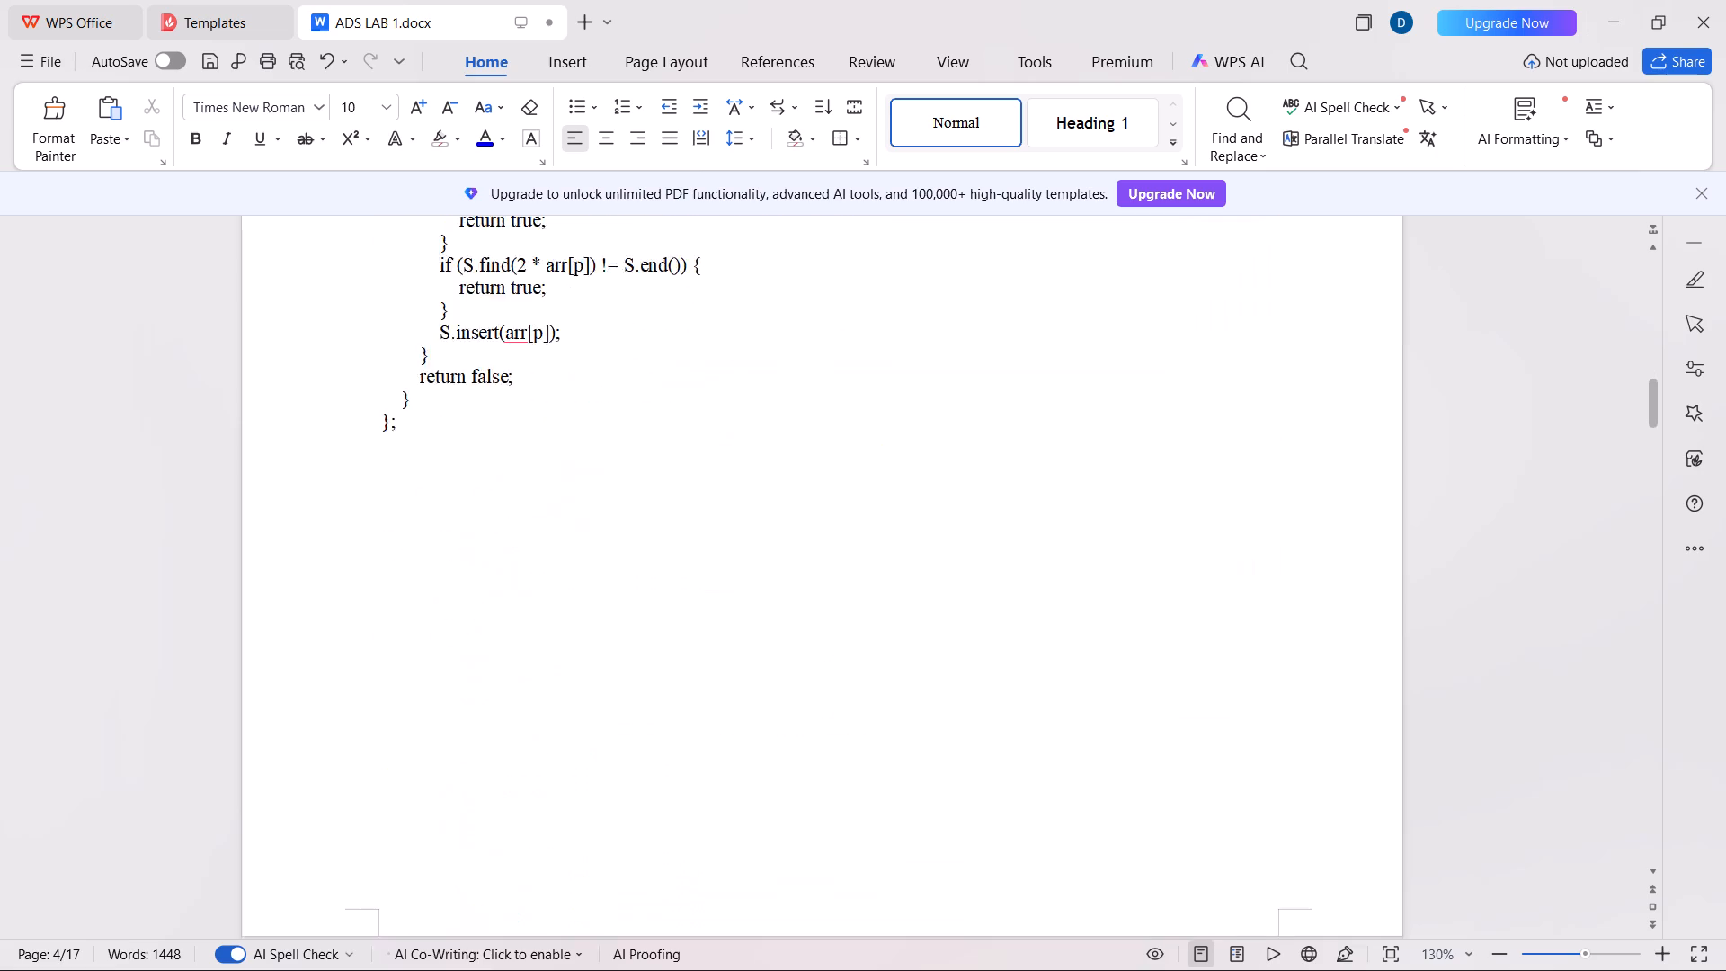
pyautogui.scroll(-3, 679, 741)
pyautogui.scroll(1, 679, 741)
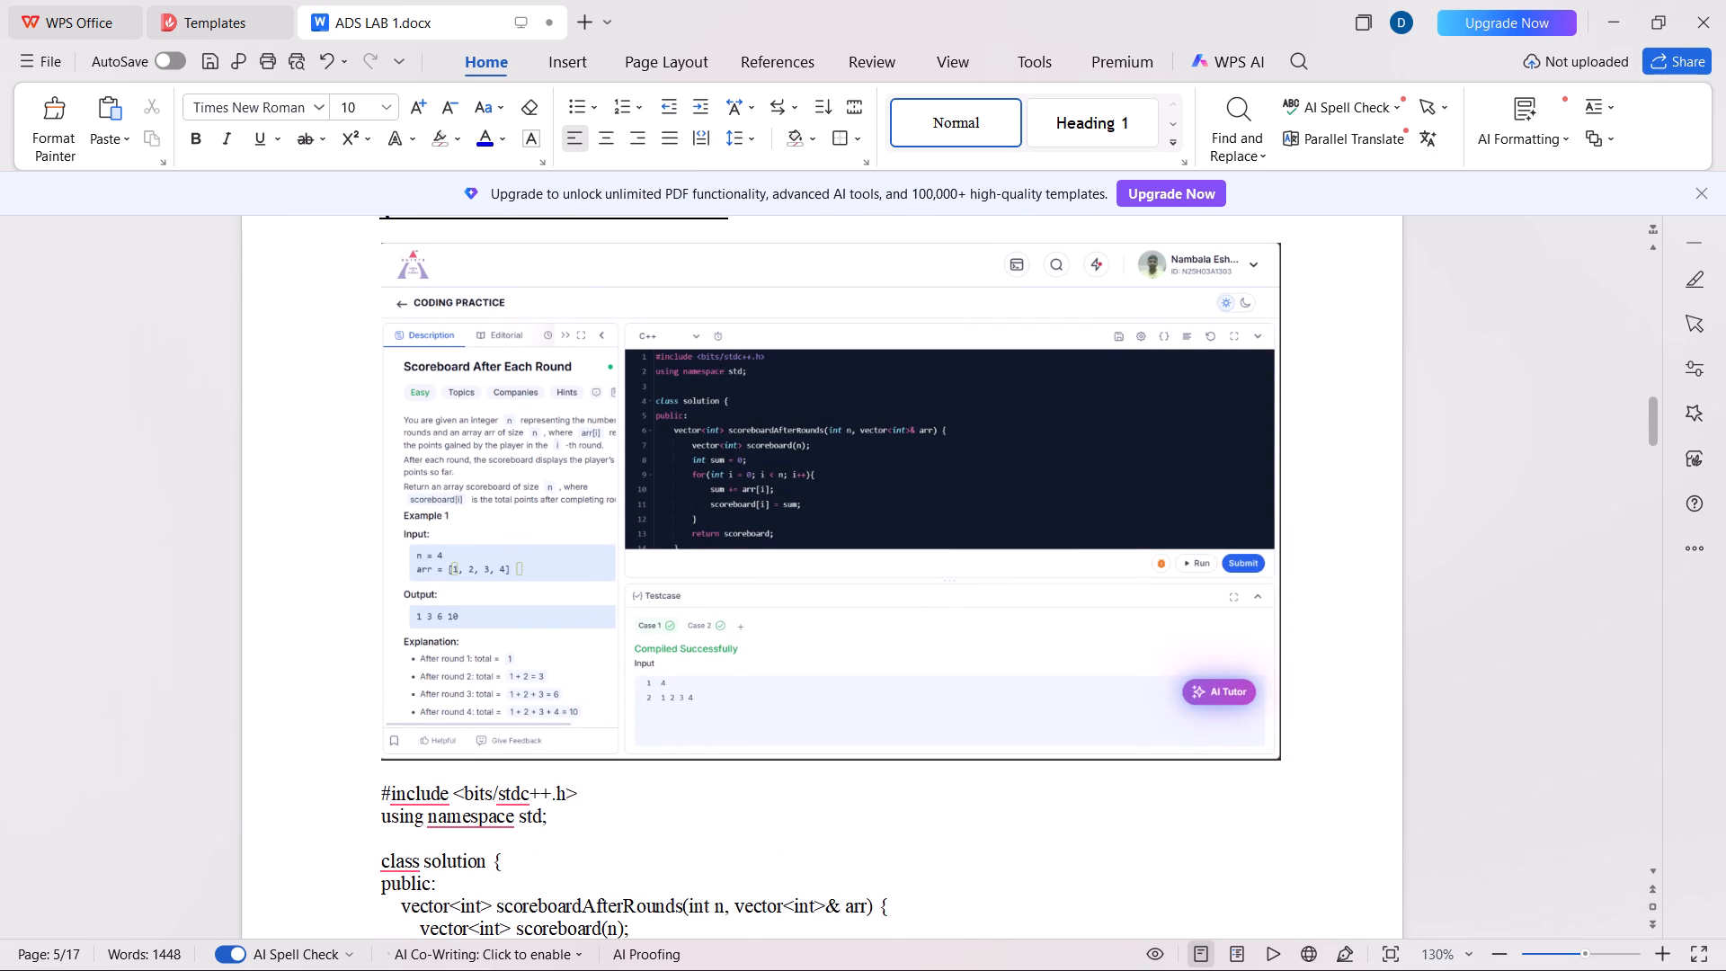
pyautogui.scroll(1, 736, 726)
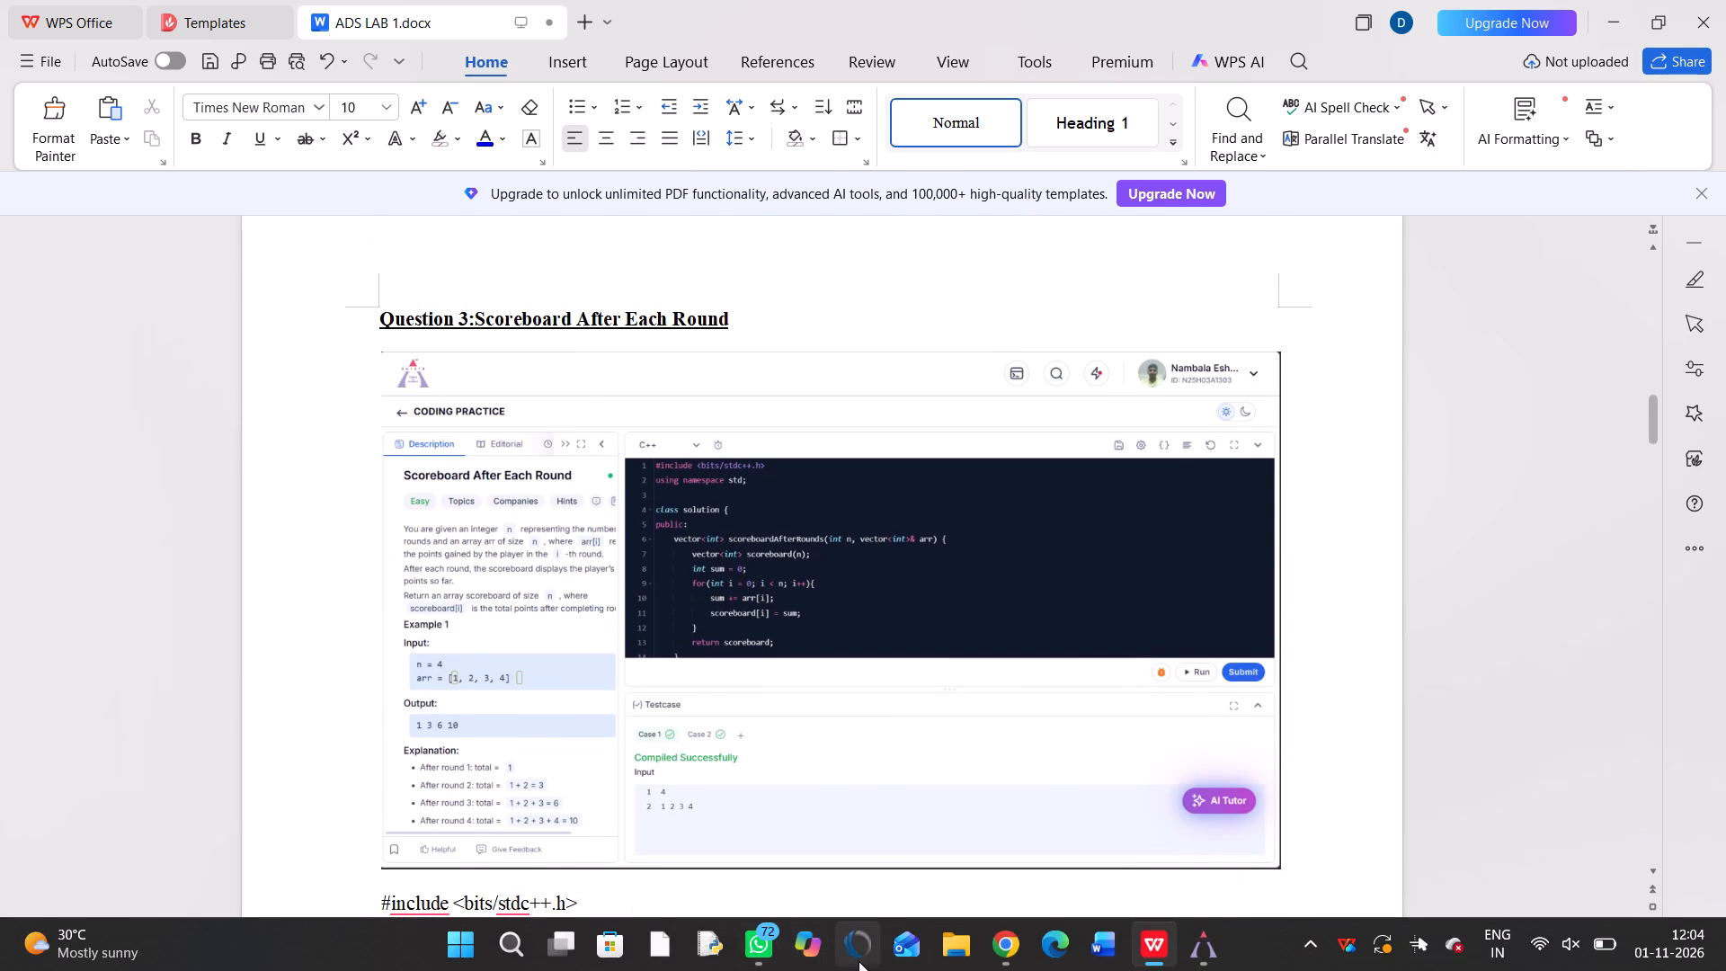
pyautogui.scroll(8, 762, 679)
pyautogui.scroll(-1, 762, 679)
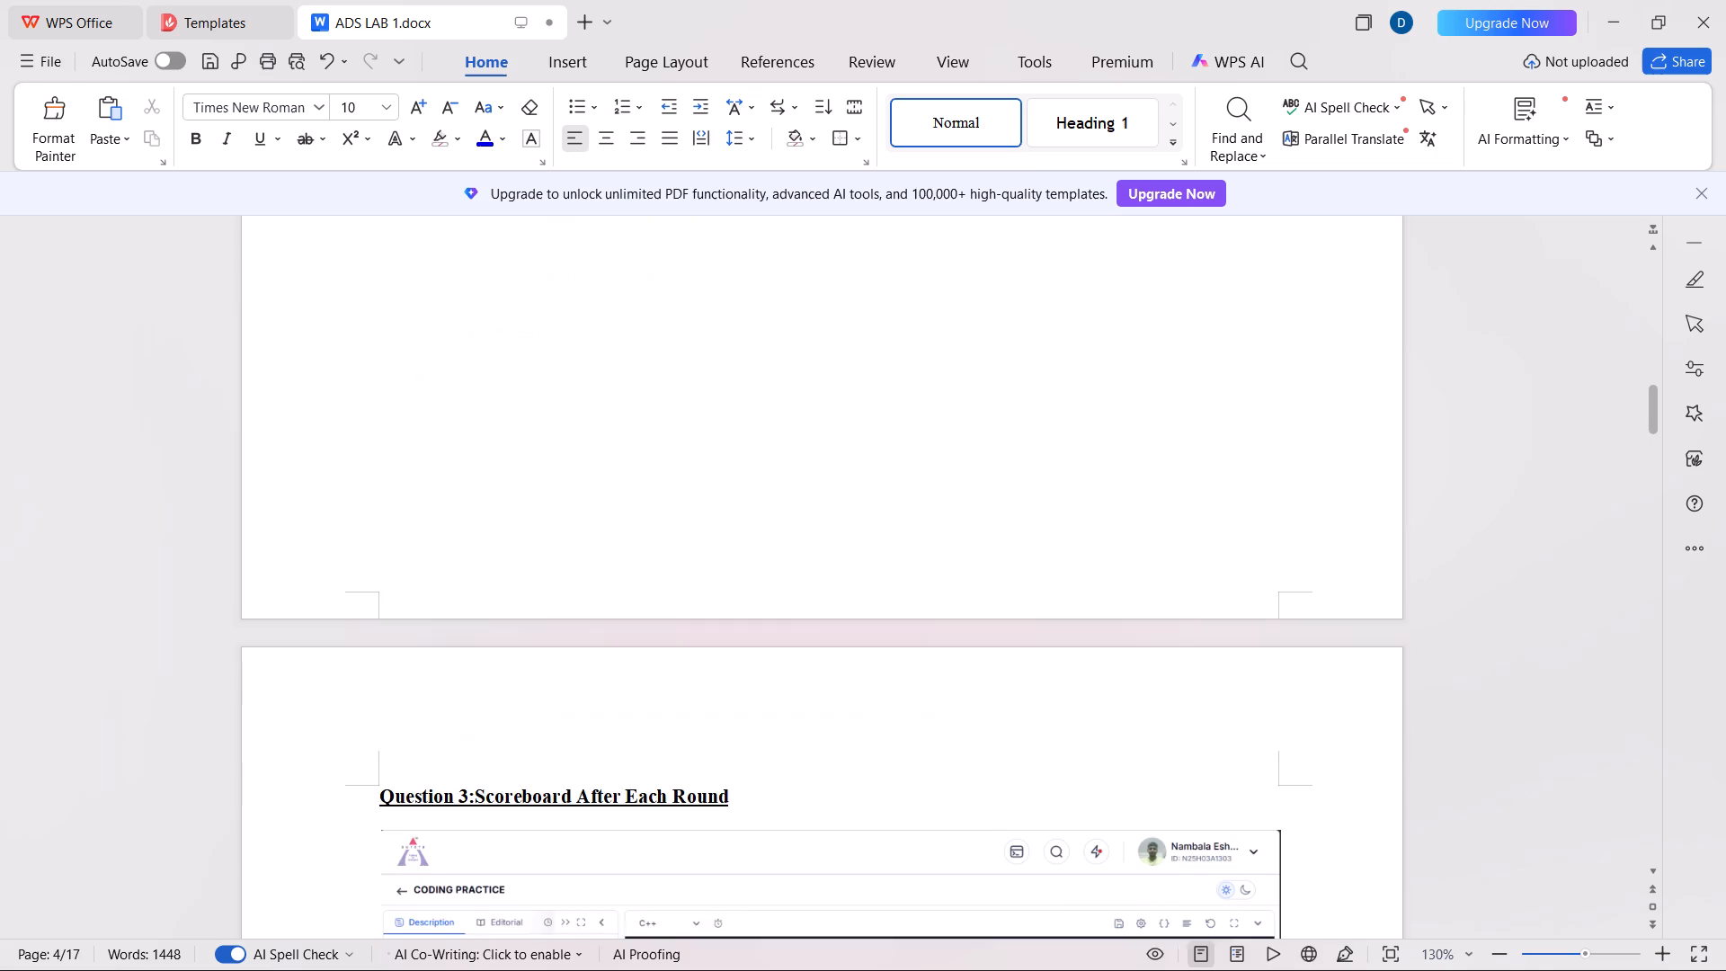
pyautogui.scroll(-1, 762, 679)
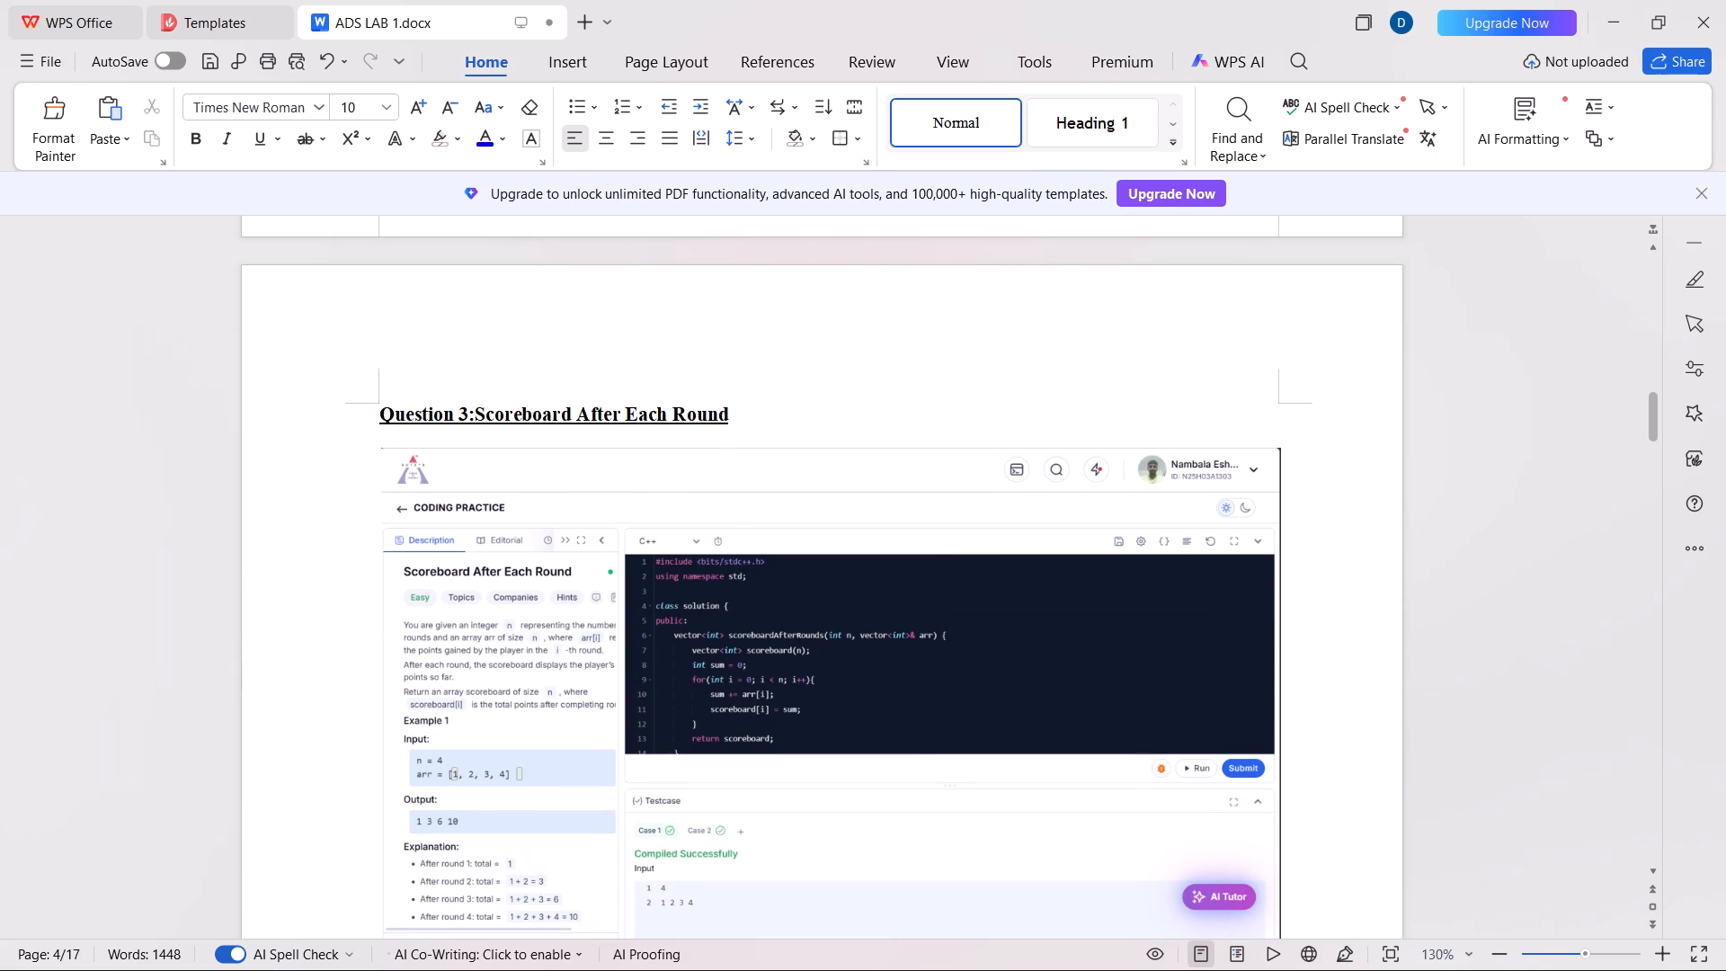
pyautogui.scroll(-2, 603, 669)
pyautogui.scroll(1, 603, 669)
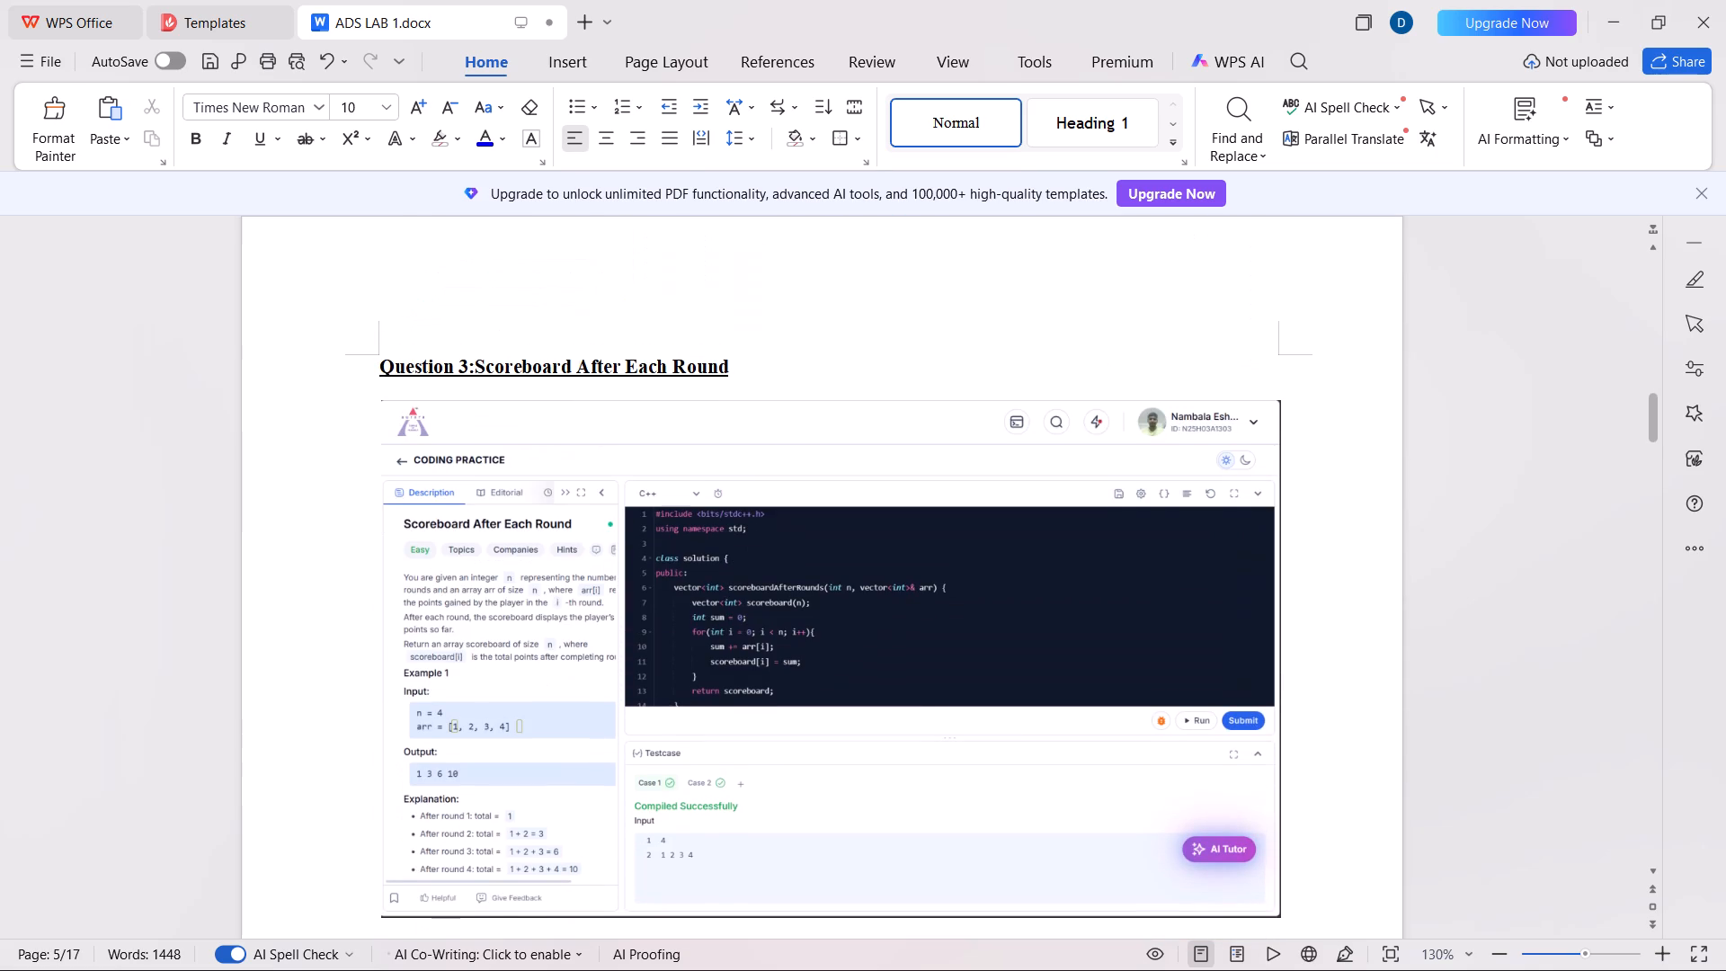
pyautogui.scroll(1, 603, 669)
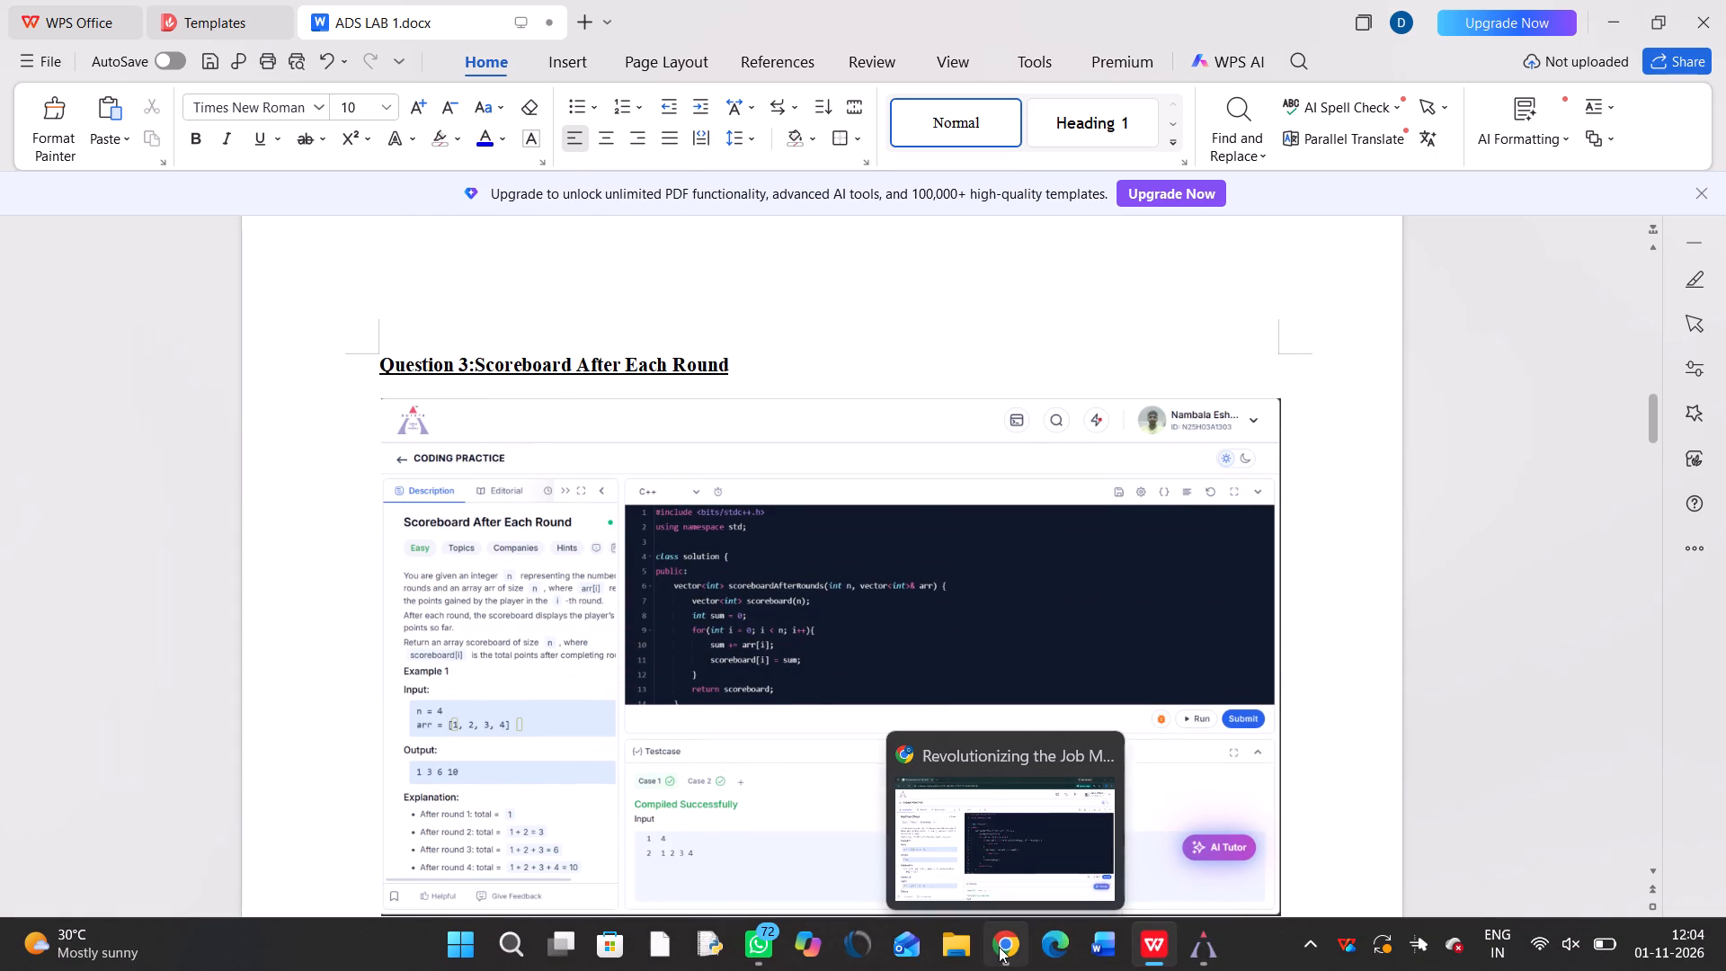
# Switch to Chrome, go back to the question list, and open Scoreboard After Each Round from the Coding Practice set under Prefix Sum.
pyautogui.click(990, 869)
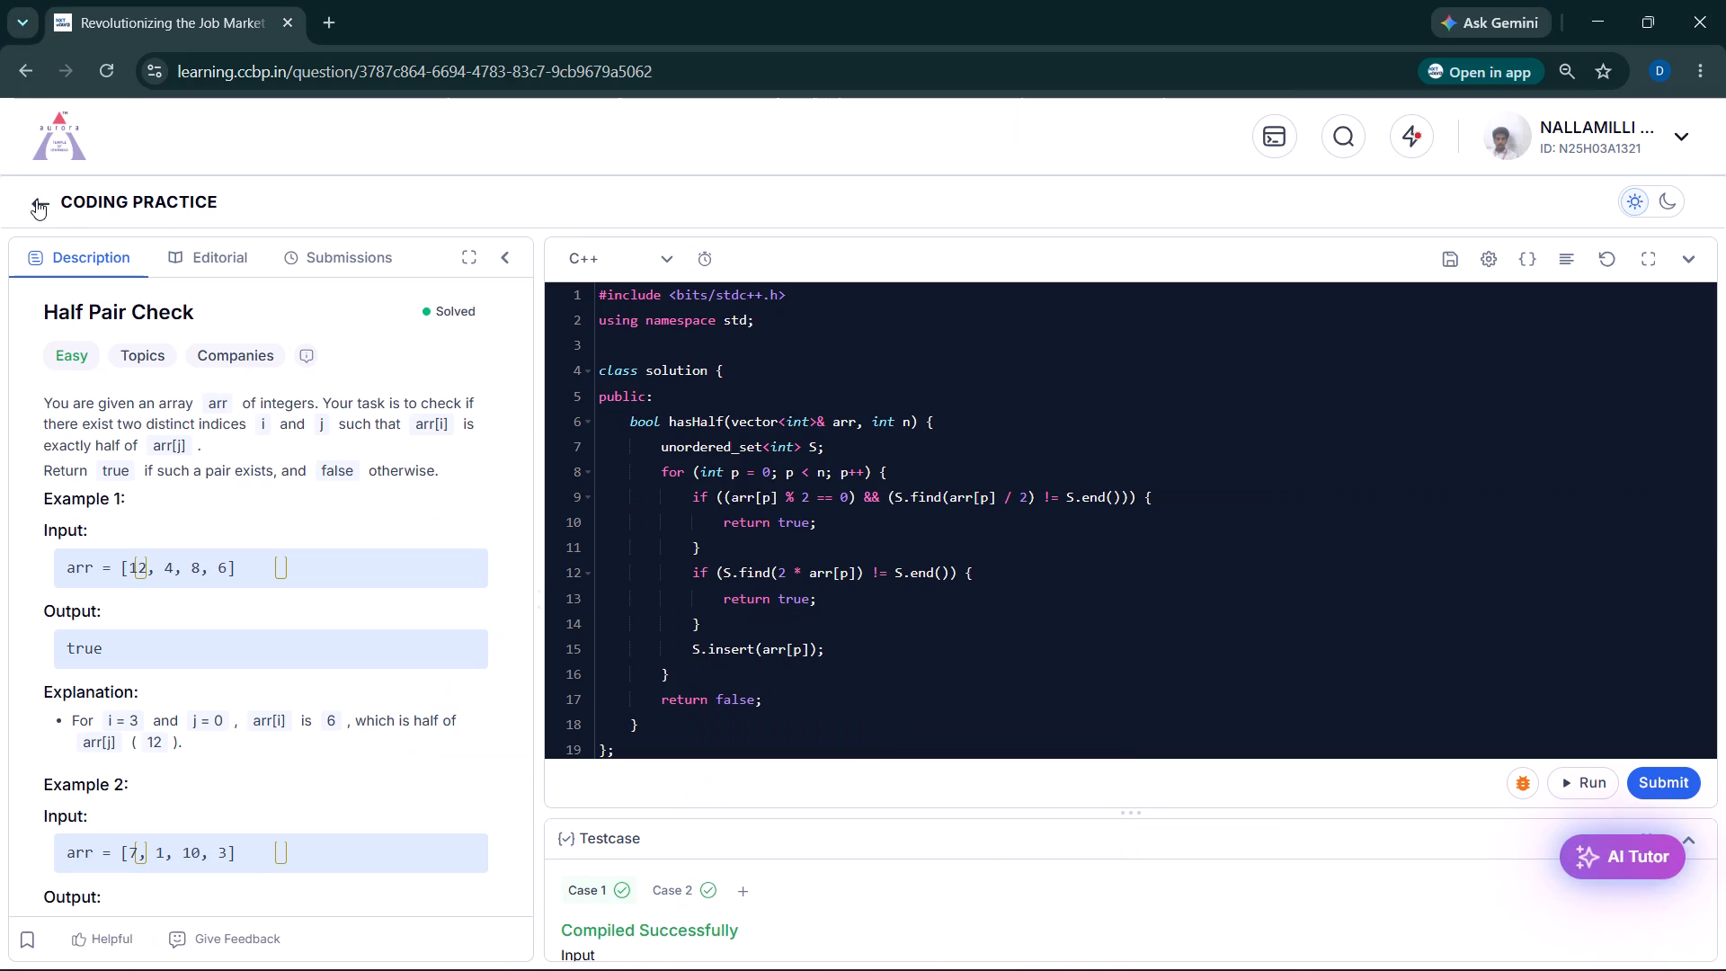
pyautogui.click(33, 200)
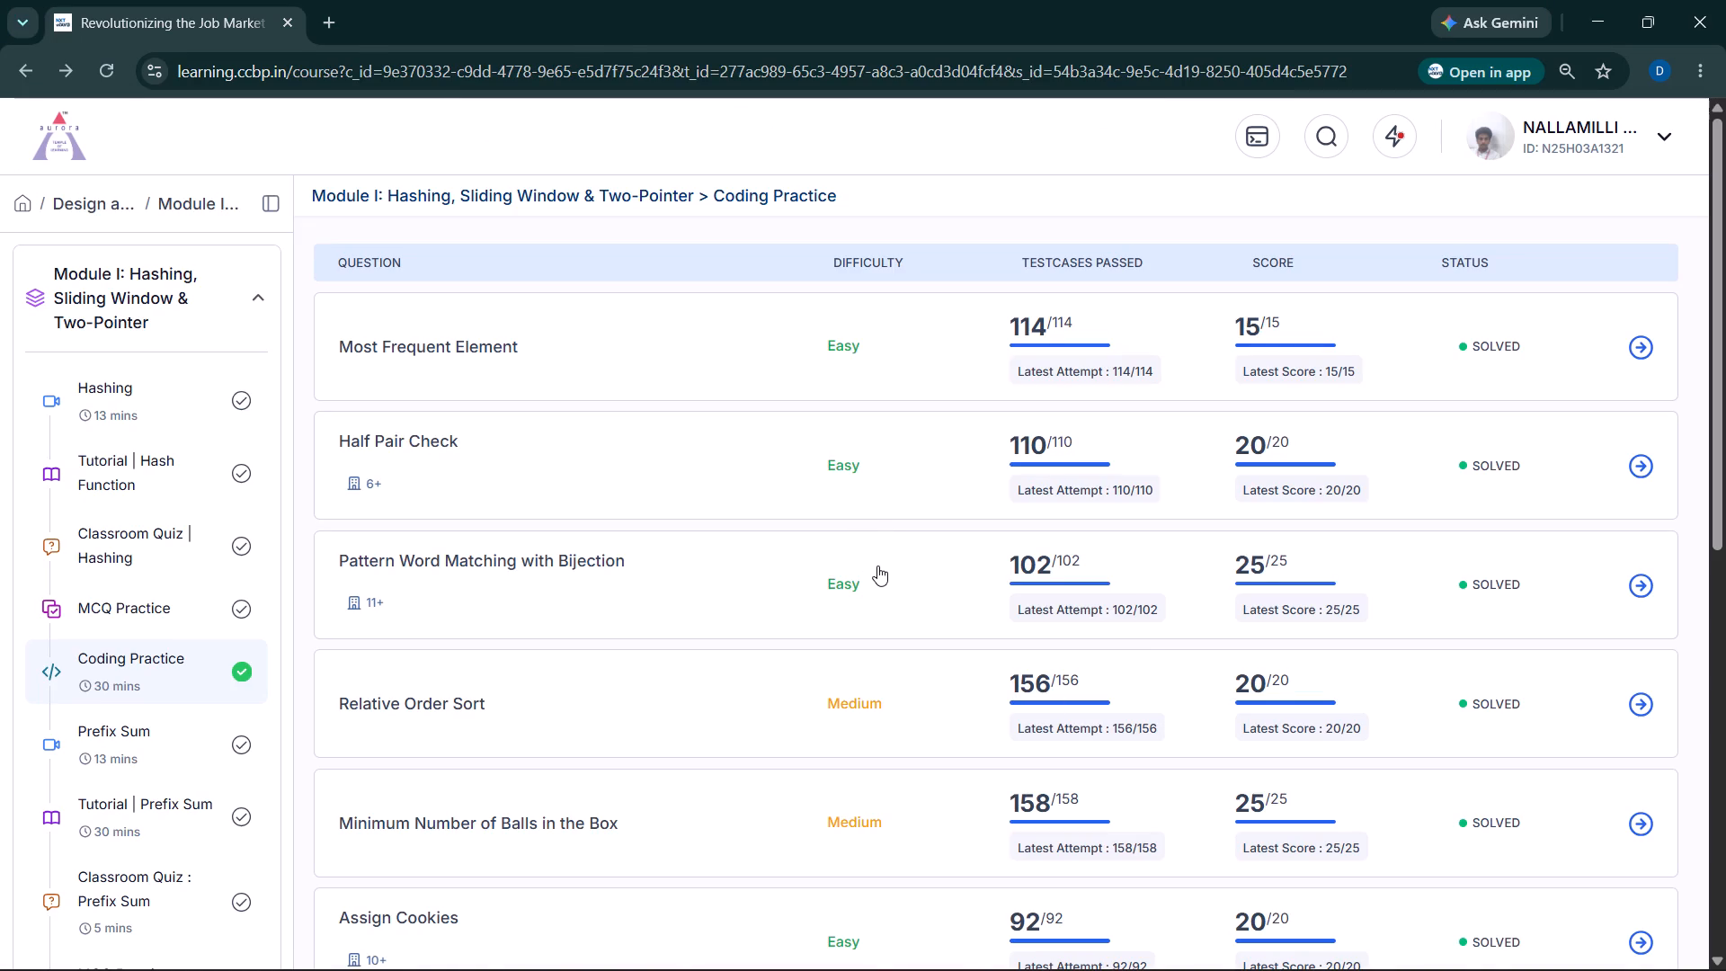
pyautogui.scroll(-6, 877, 566)
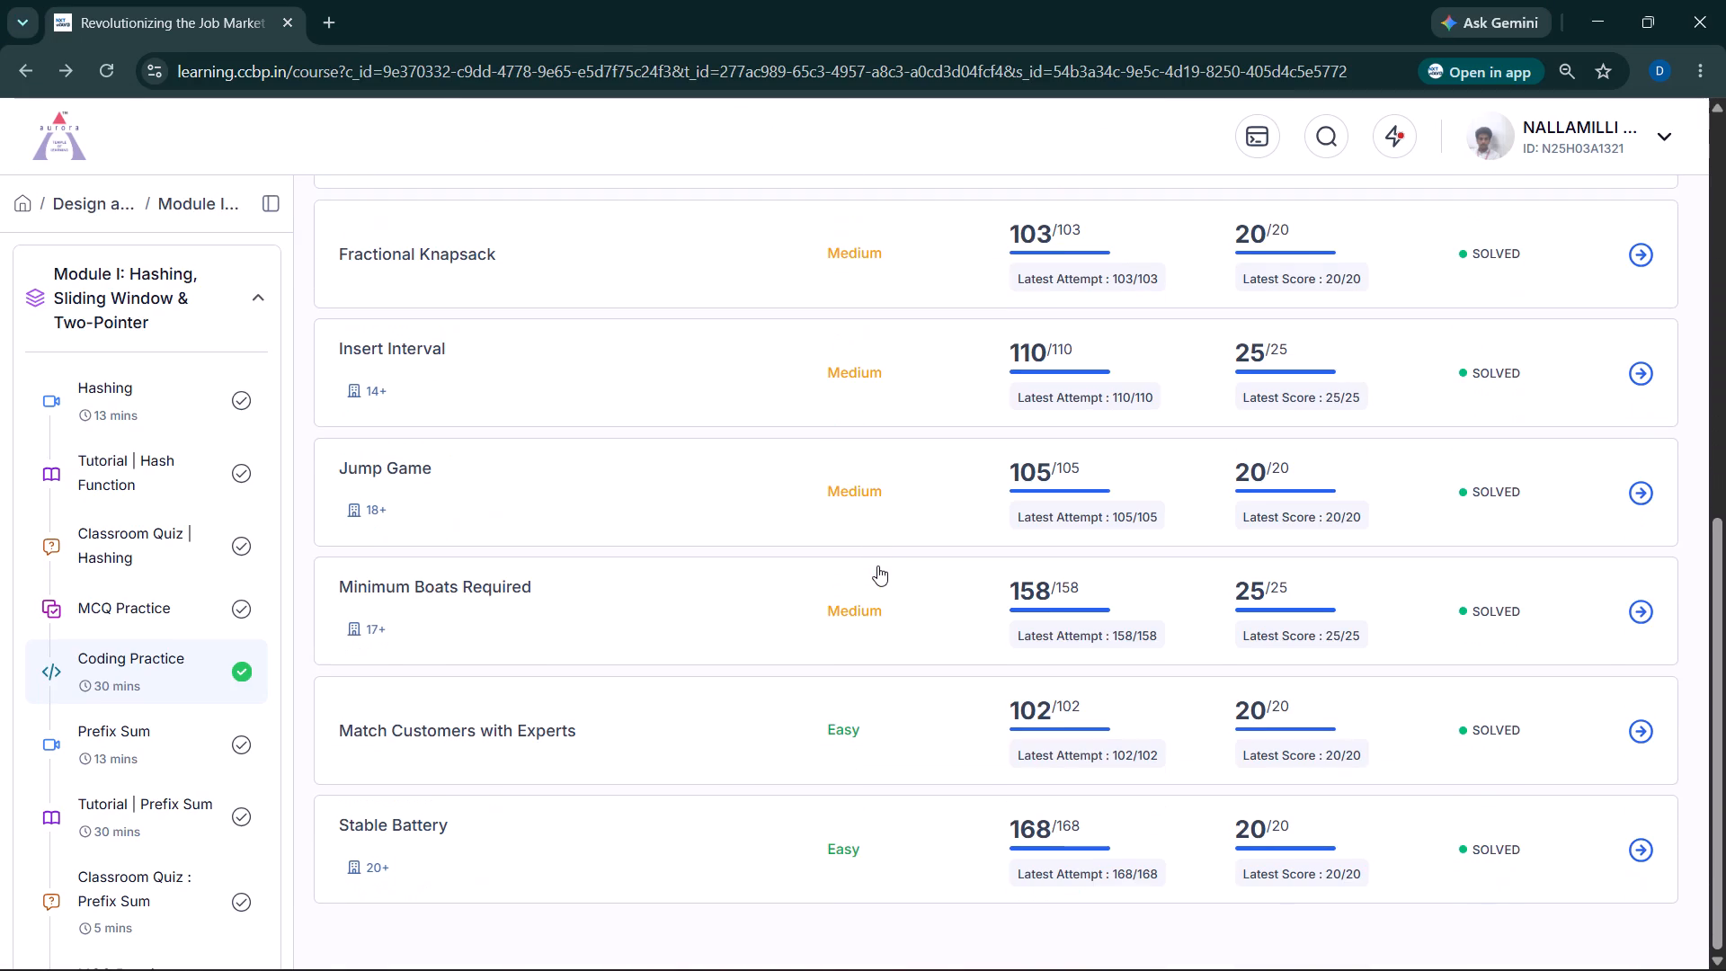
pyautogui.scroll(-3, 118, 778)
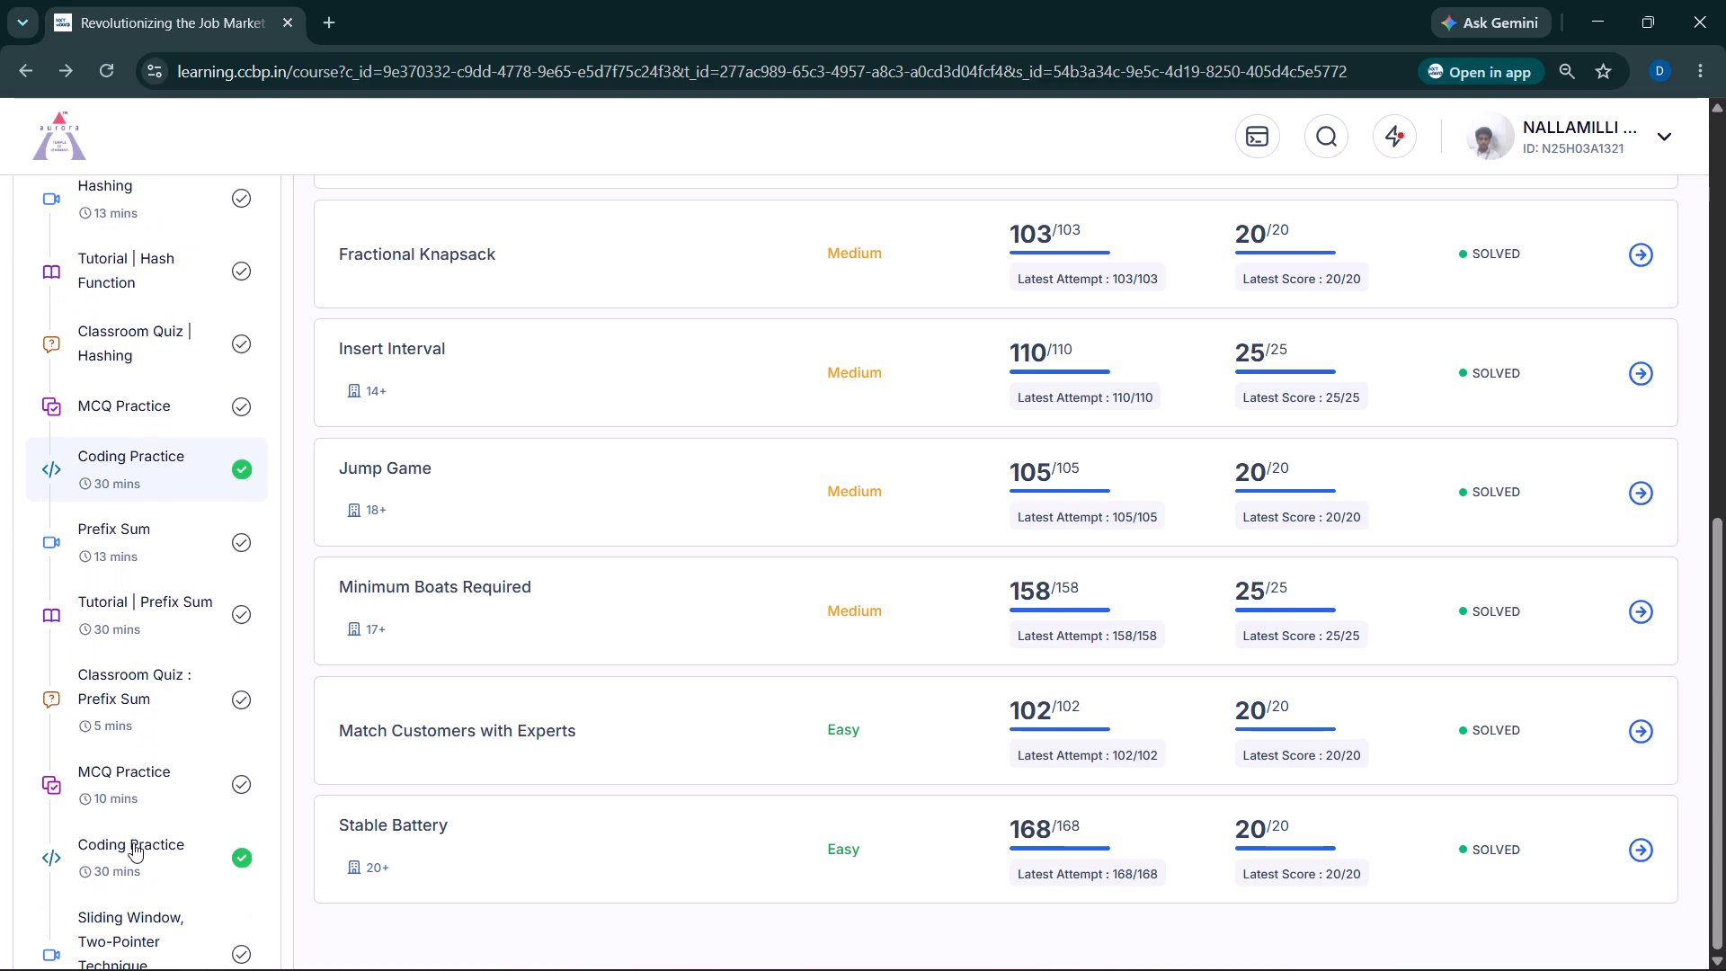
pyautogui.click(133, 842)
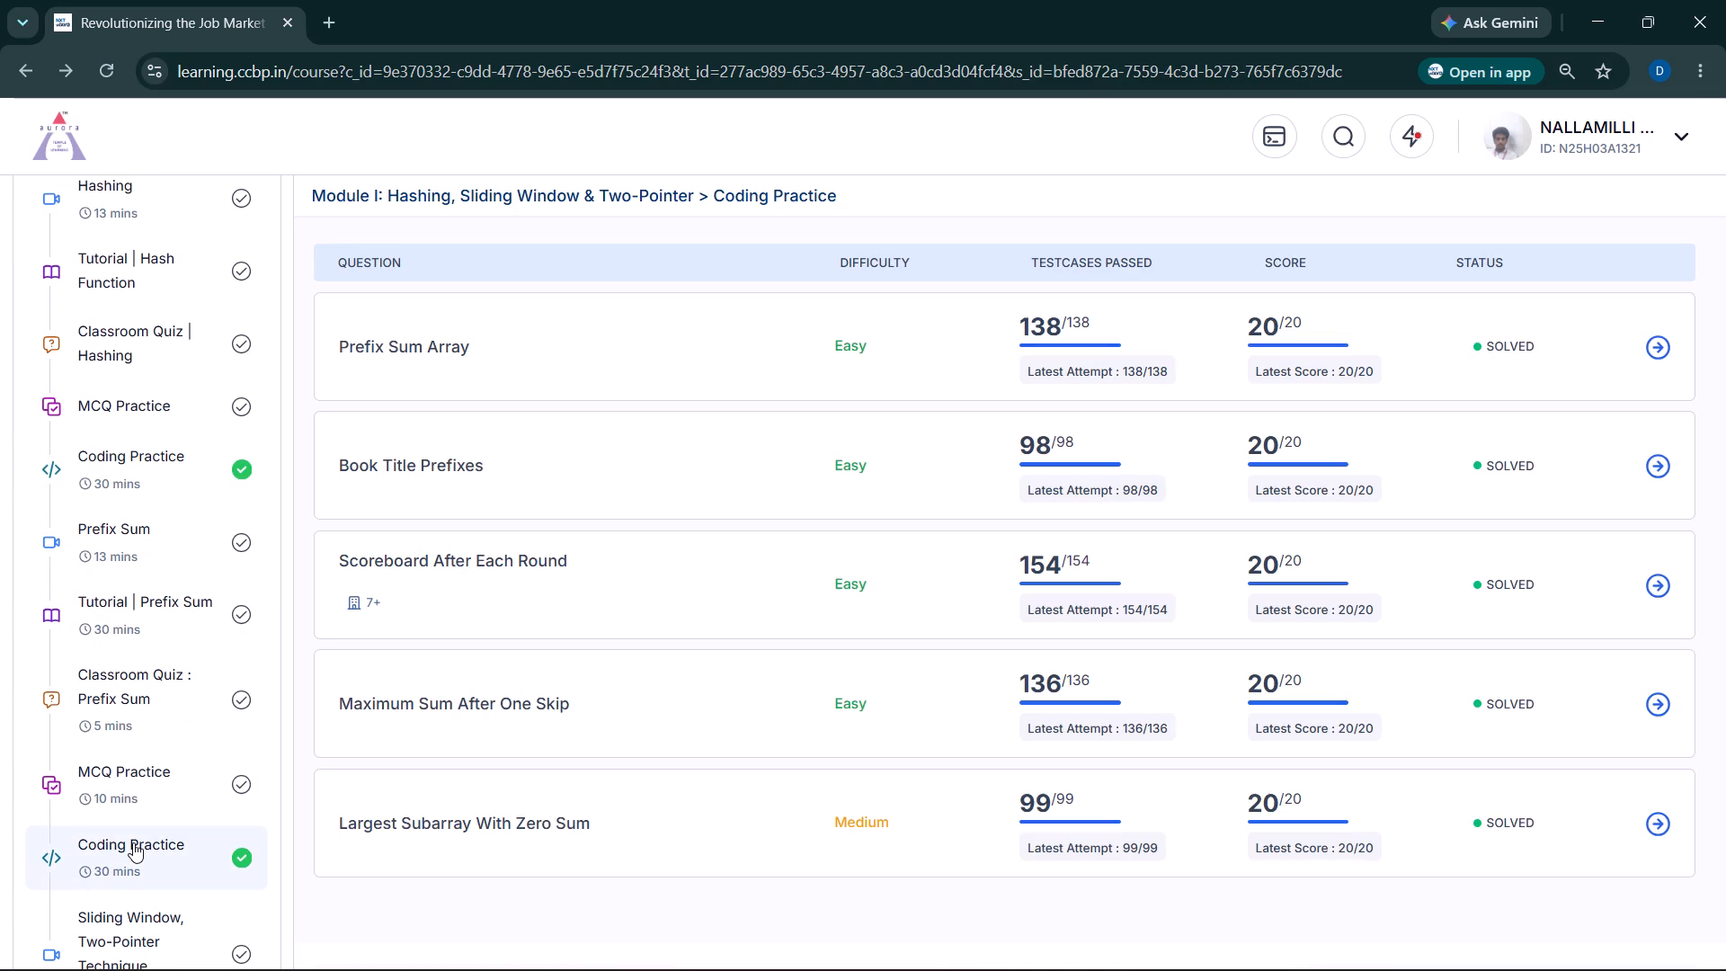
pyautogui.click(496, 592)
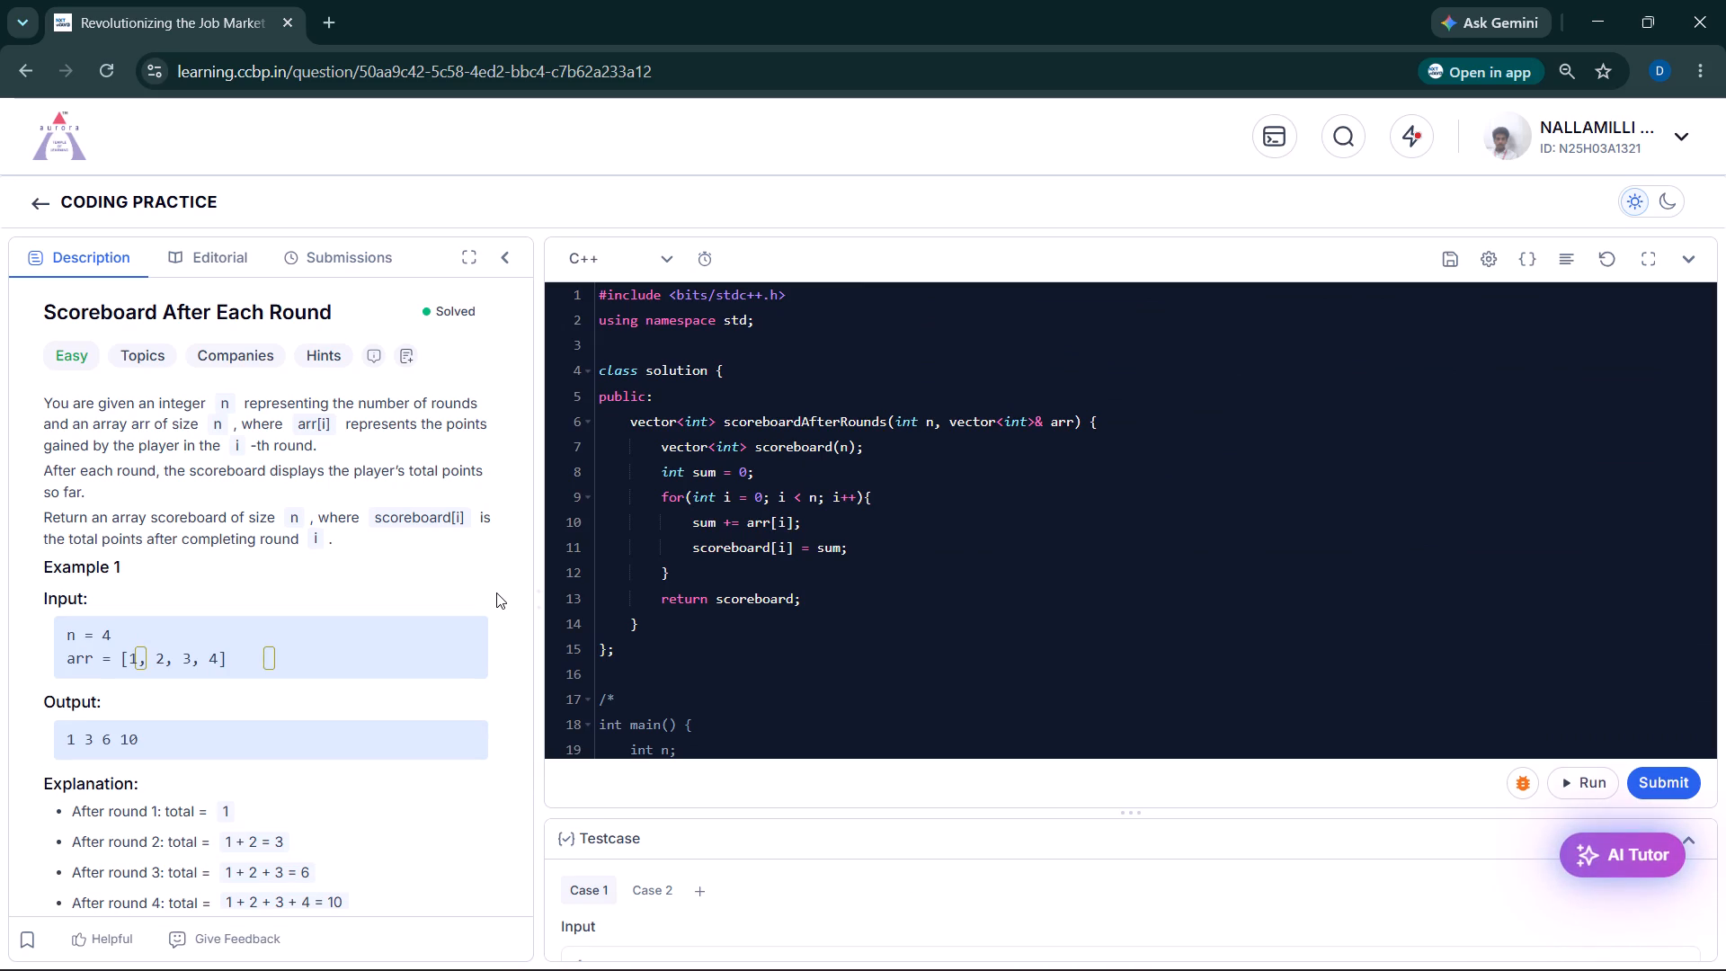
# Run the Scoreboard After Each Round C++ solution and shrink the Testcase area to show the code down to line 16.
pyautogui.click(1593, 770)
pyautogui.click(1594, 785)
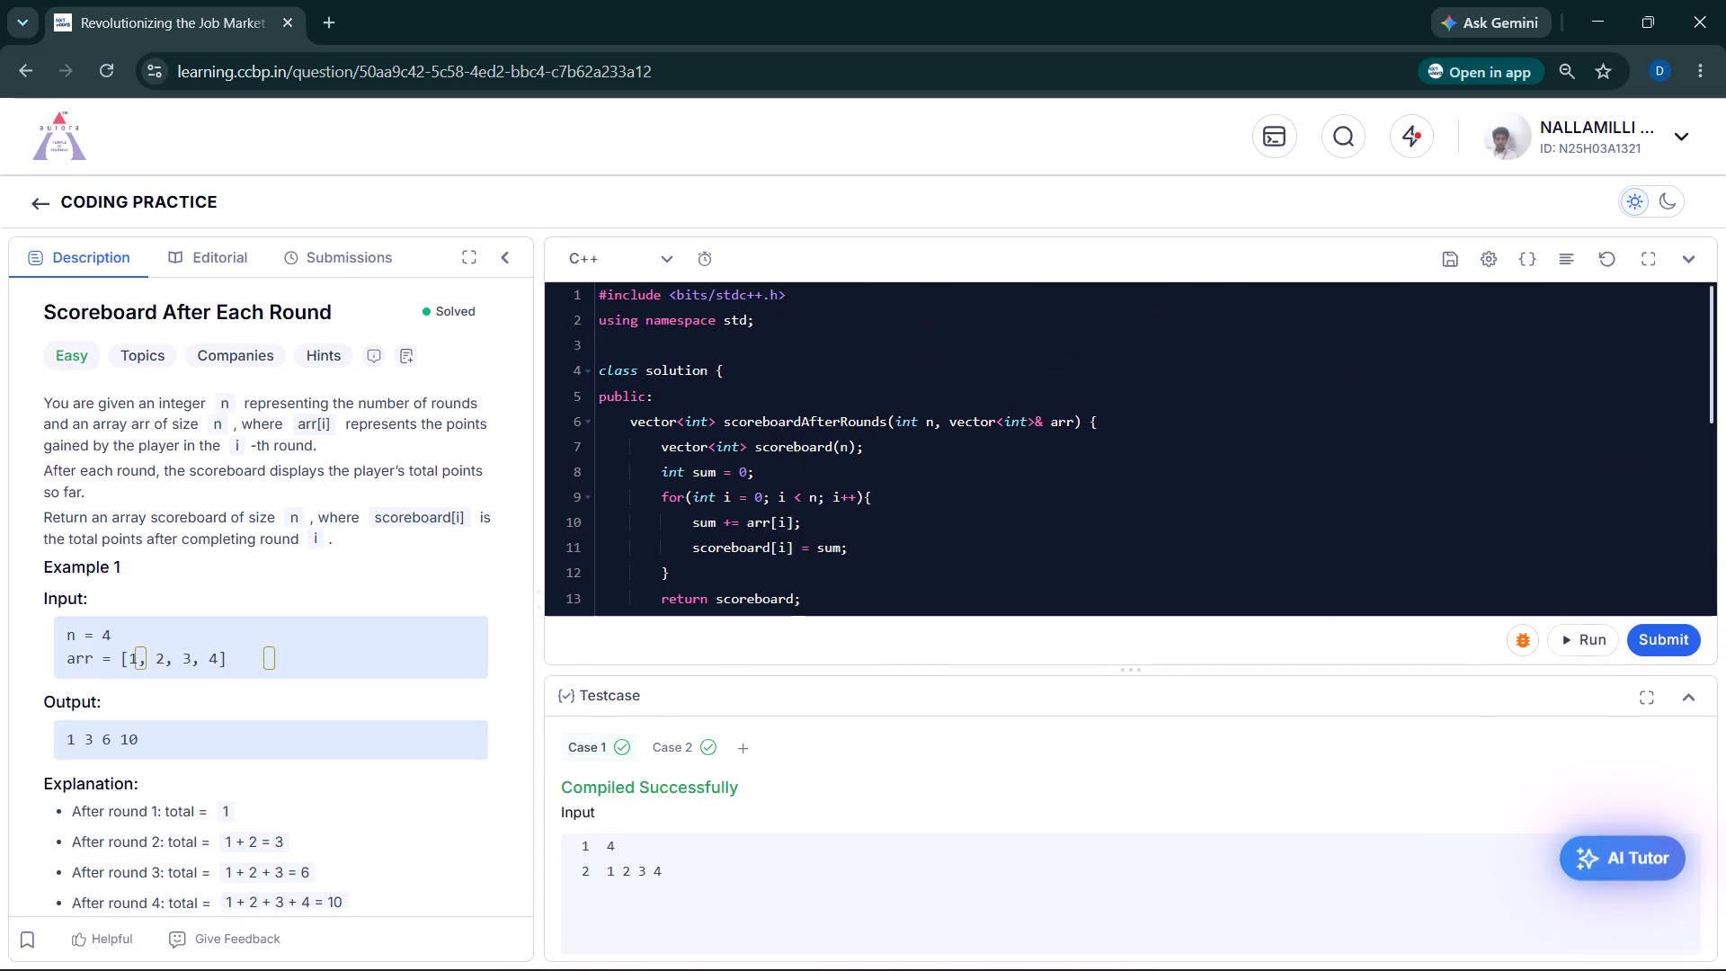
pyautogui.scroll(-1, 1130, 544)
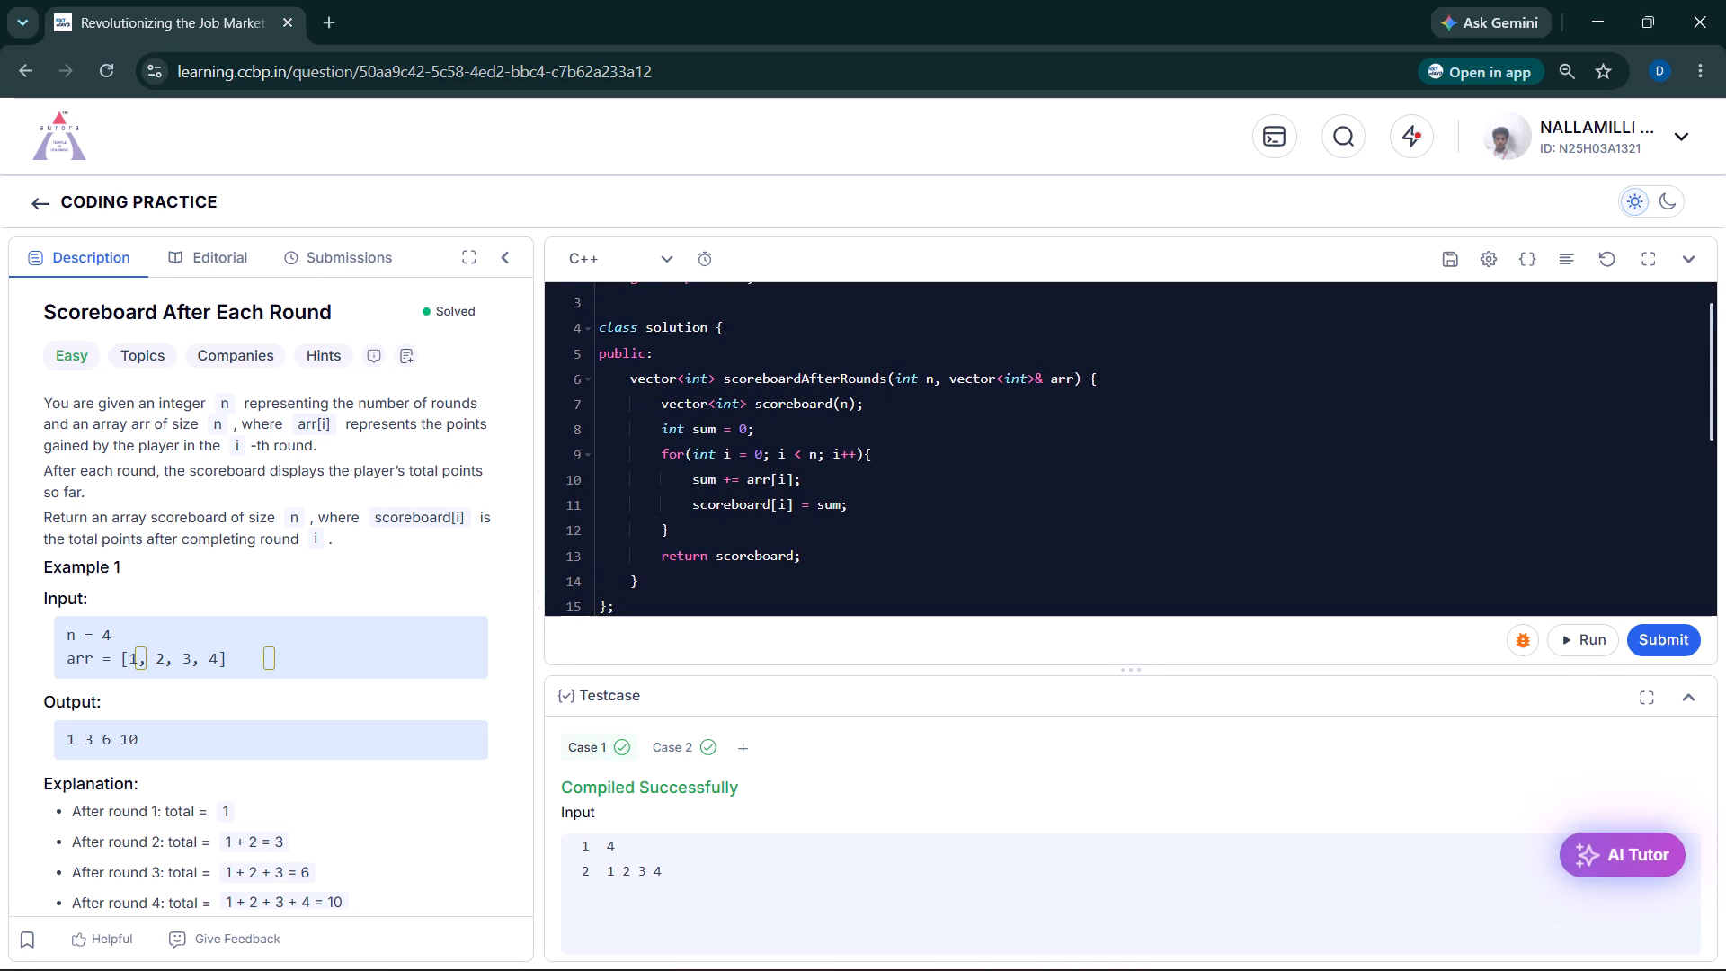
pyautogui.scroll(-1, 1130, 544)
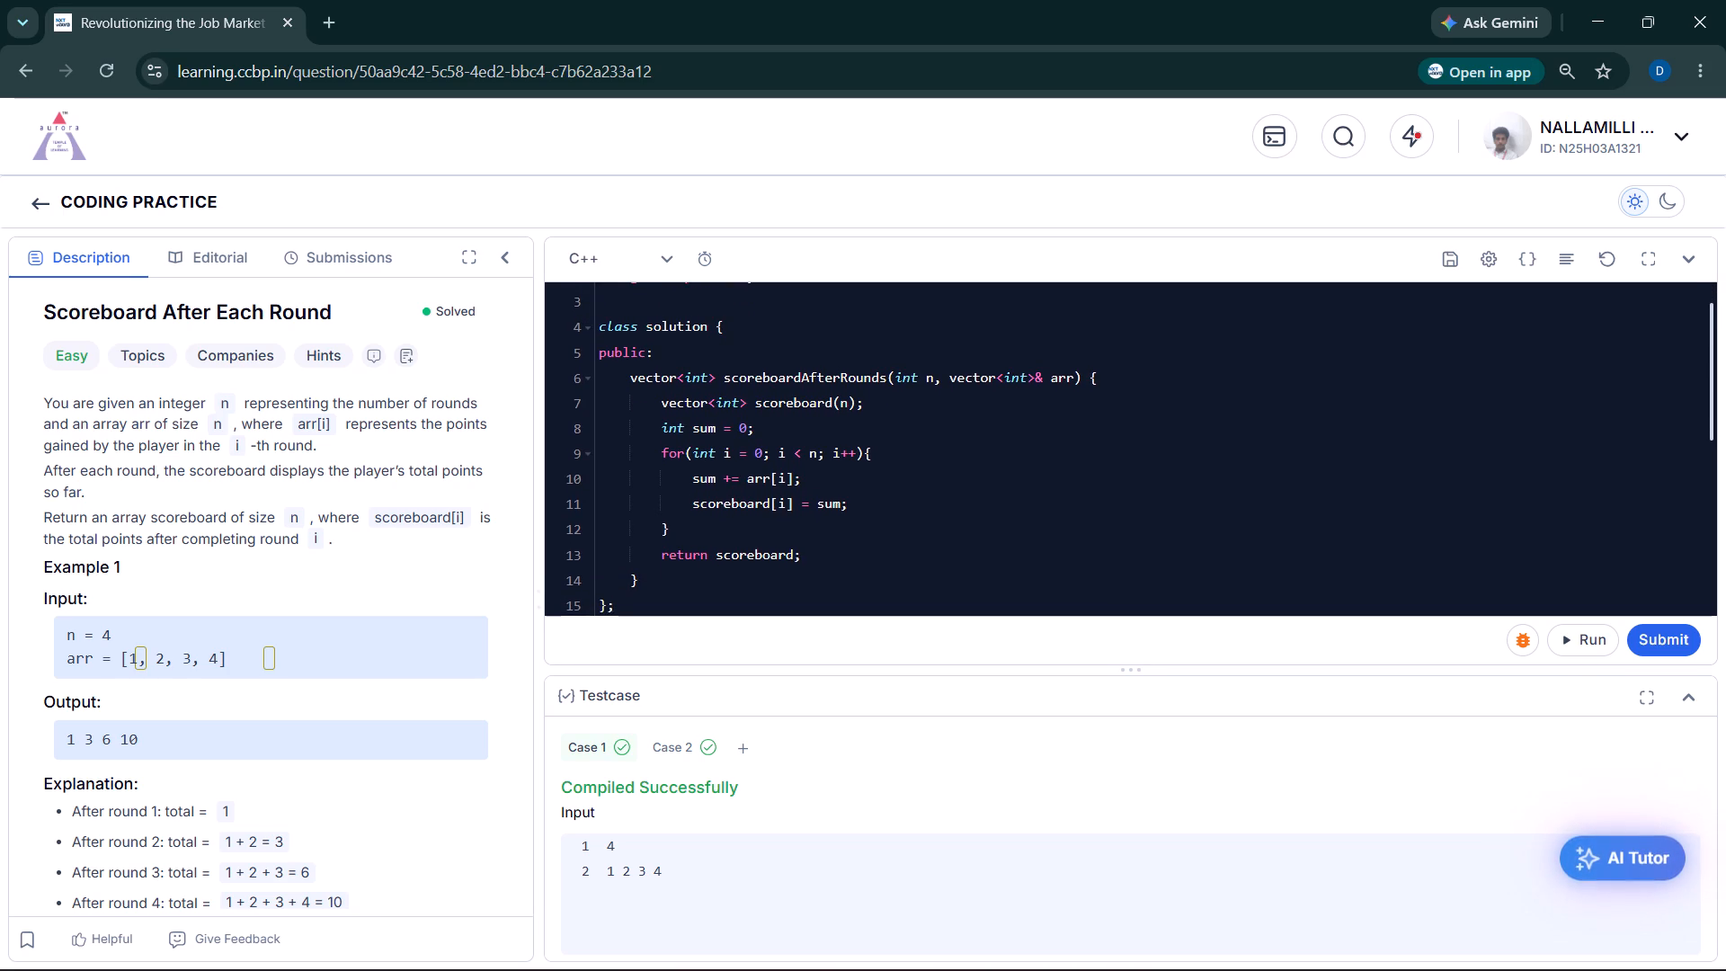
pyautogui.scroll(3, 1130, 544)
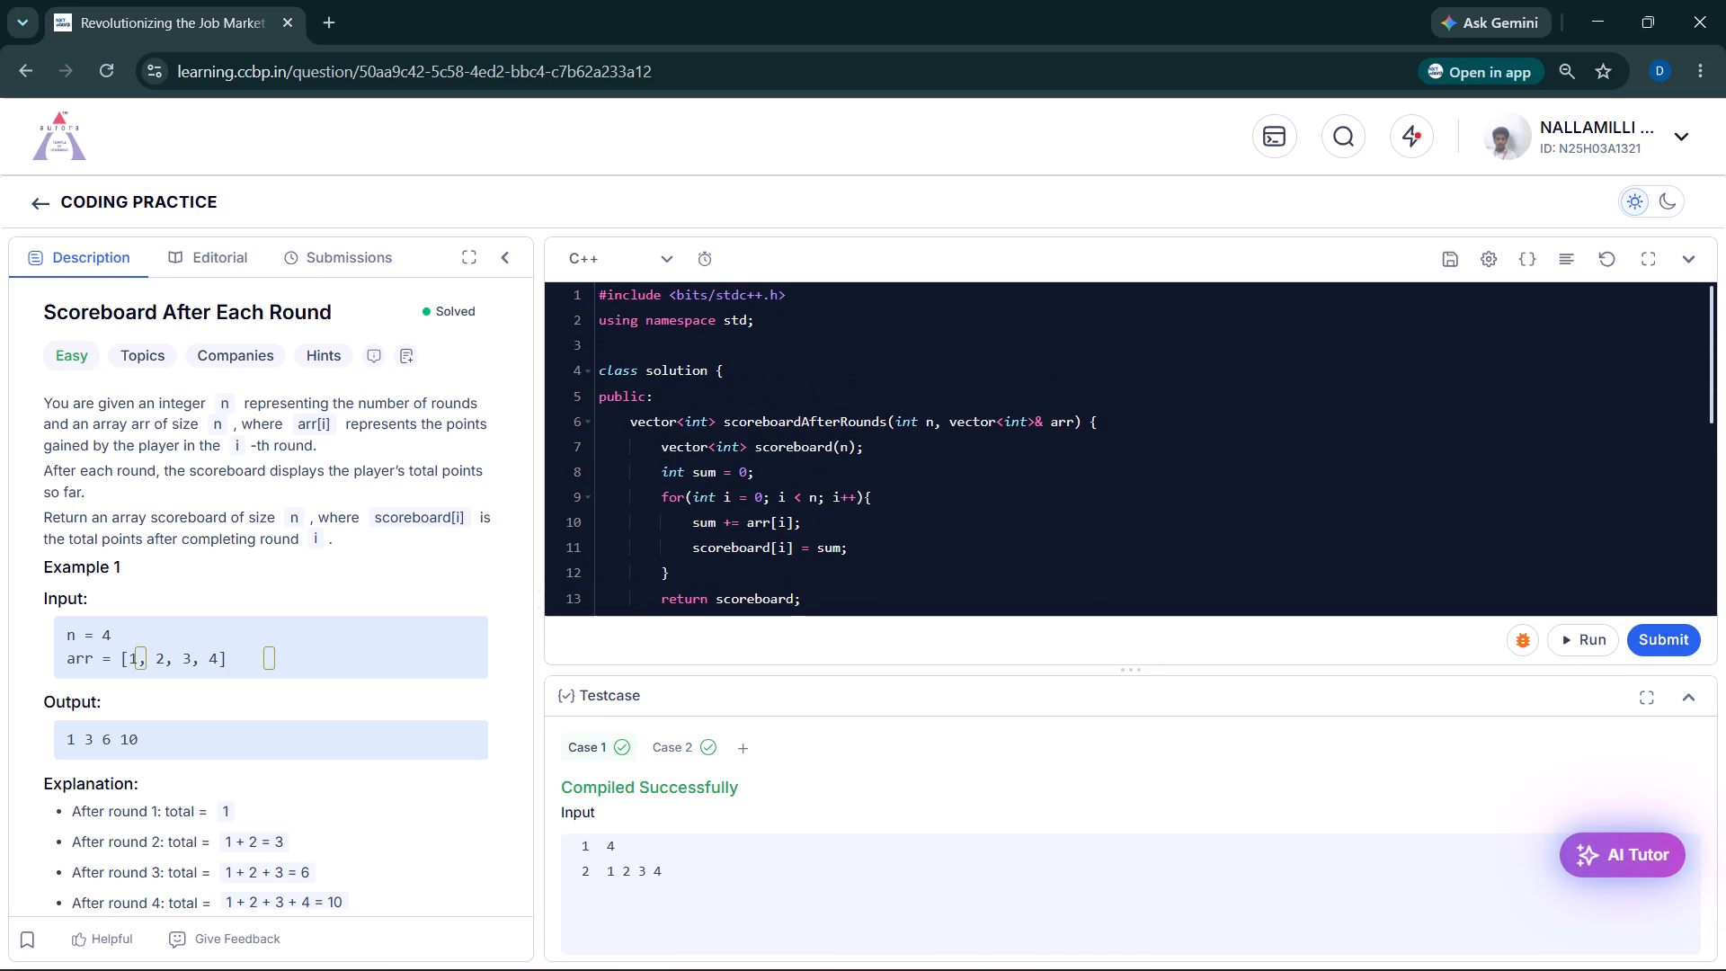
pyautogui.moveTo(1127, 672); pyautogui.dragTo(1158, 851)
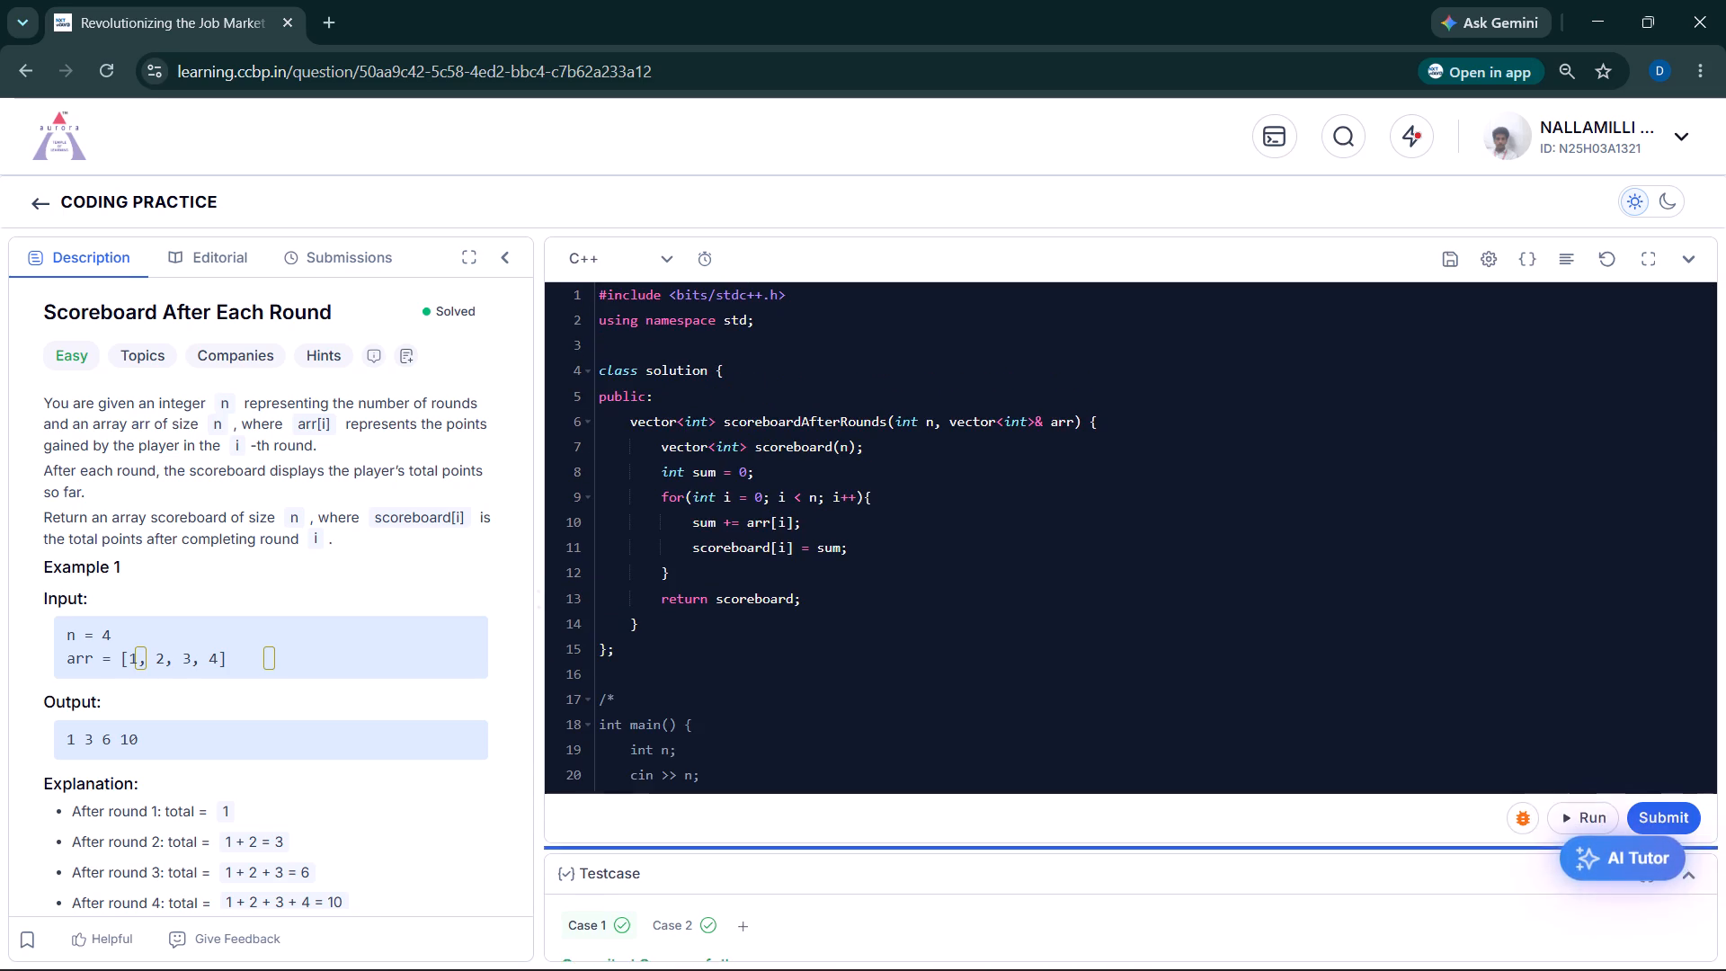
pyautogui.moveTo(1158, 851); pyautogui.dragTo(1141, 736)
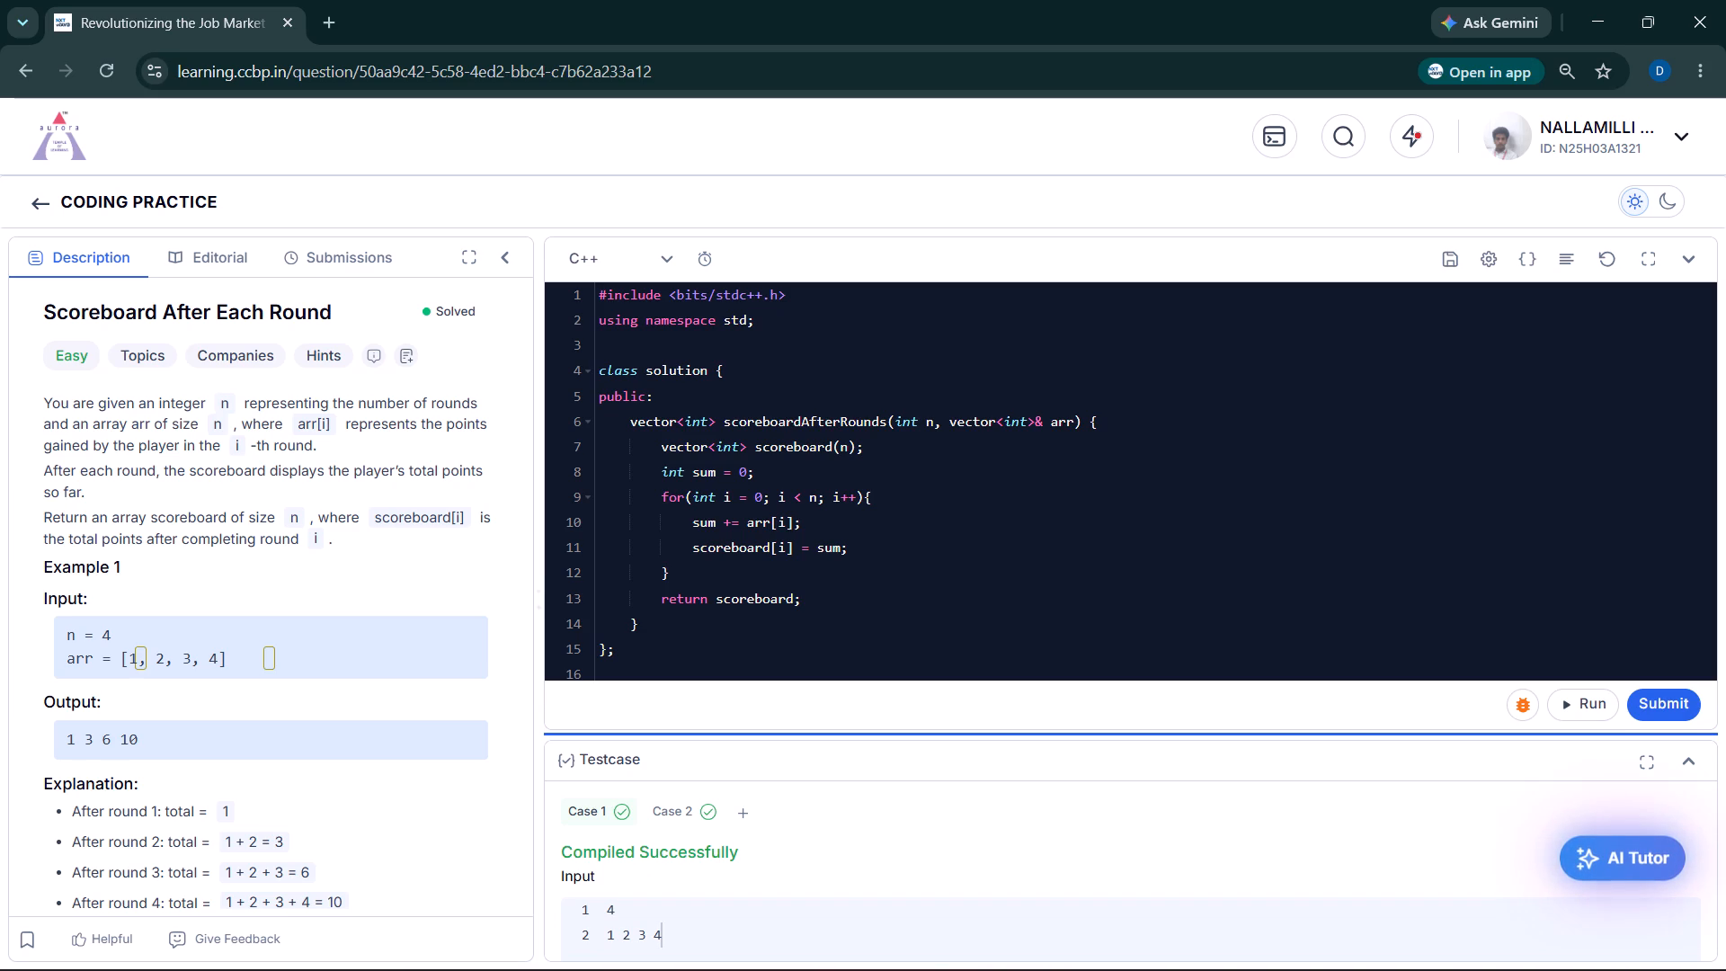
# Capture and copy a full-screen screenshot of the Scoreboard After Each Round page.
pyautogui.press('Print')
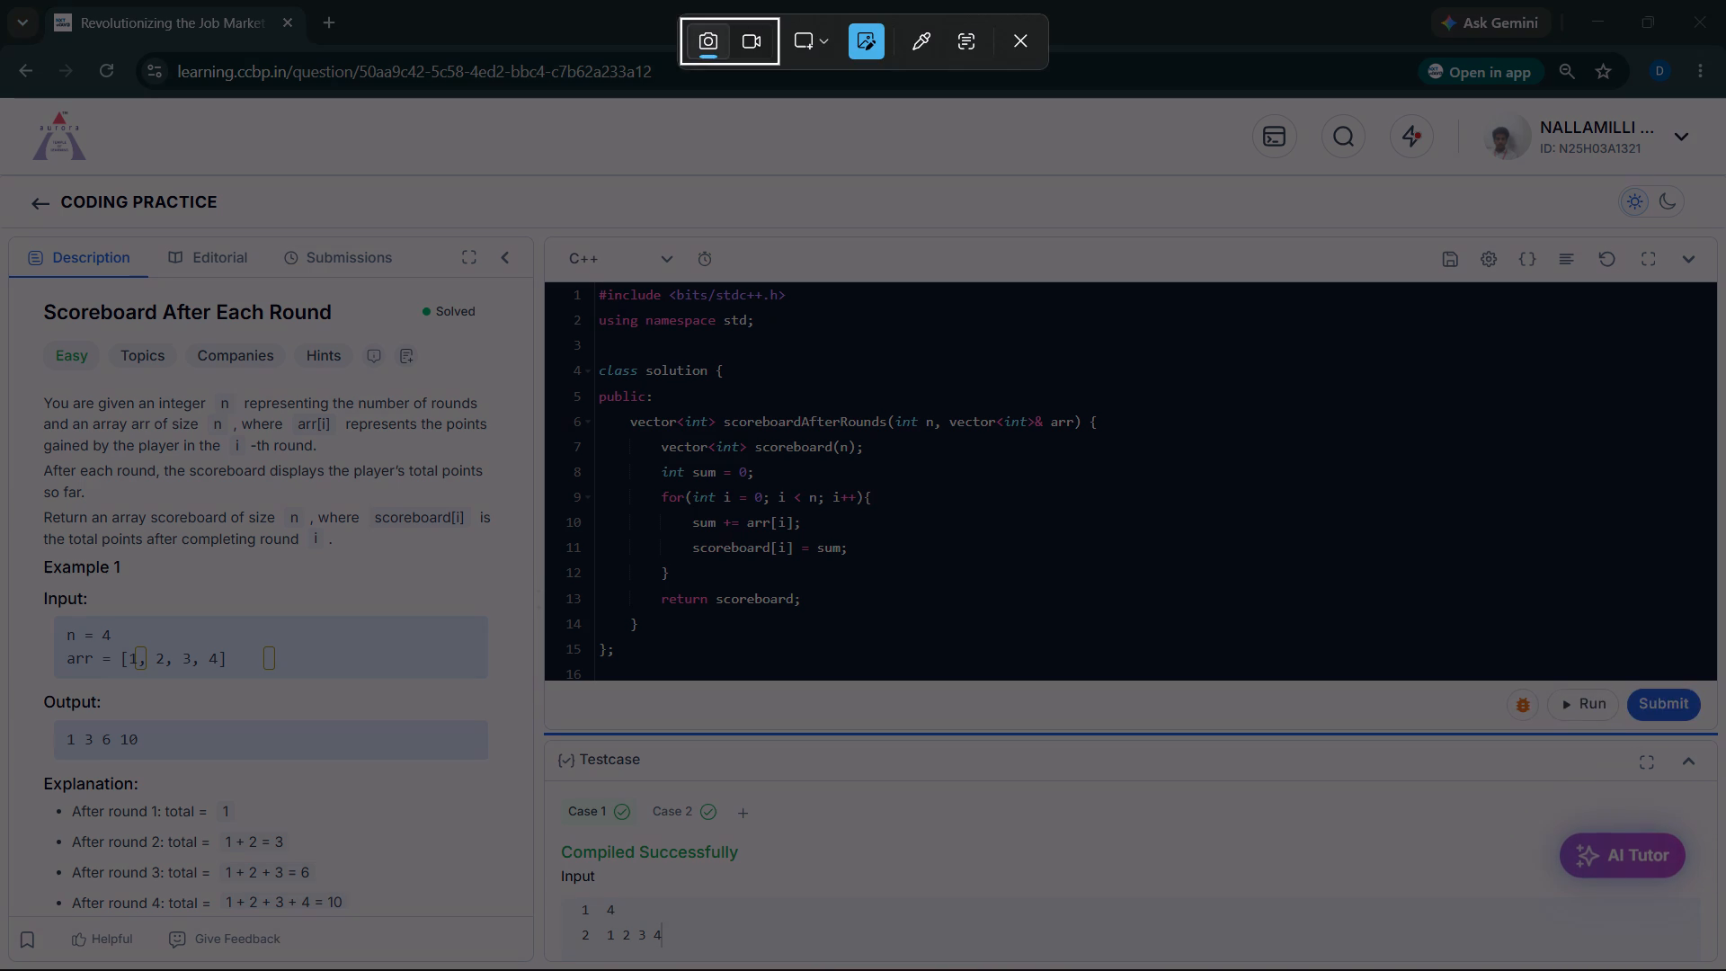
pyautogui.moveTo(0, 0); pyautogui.dragTo(649, 532)
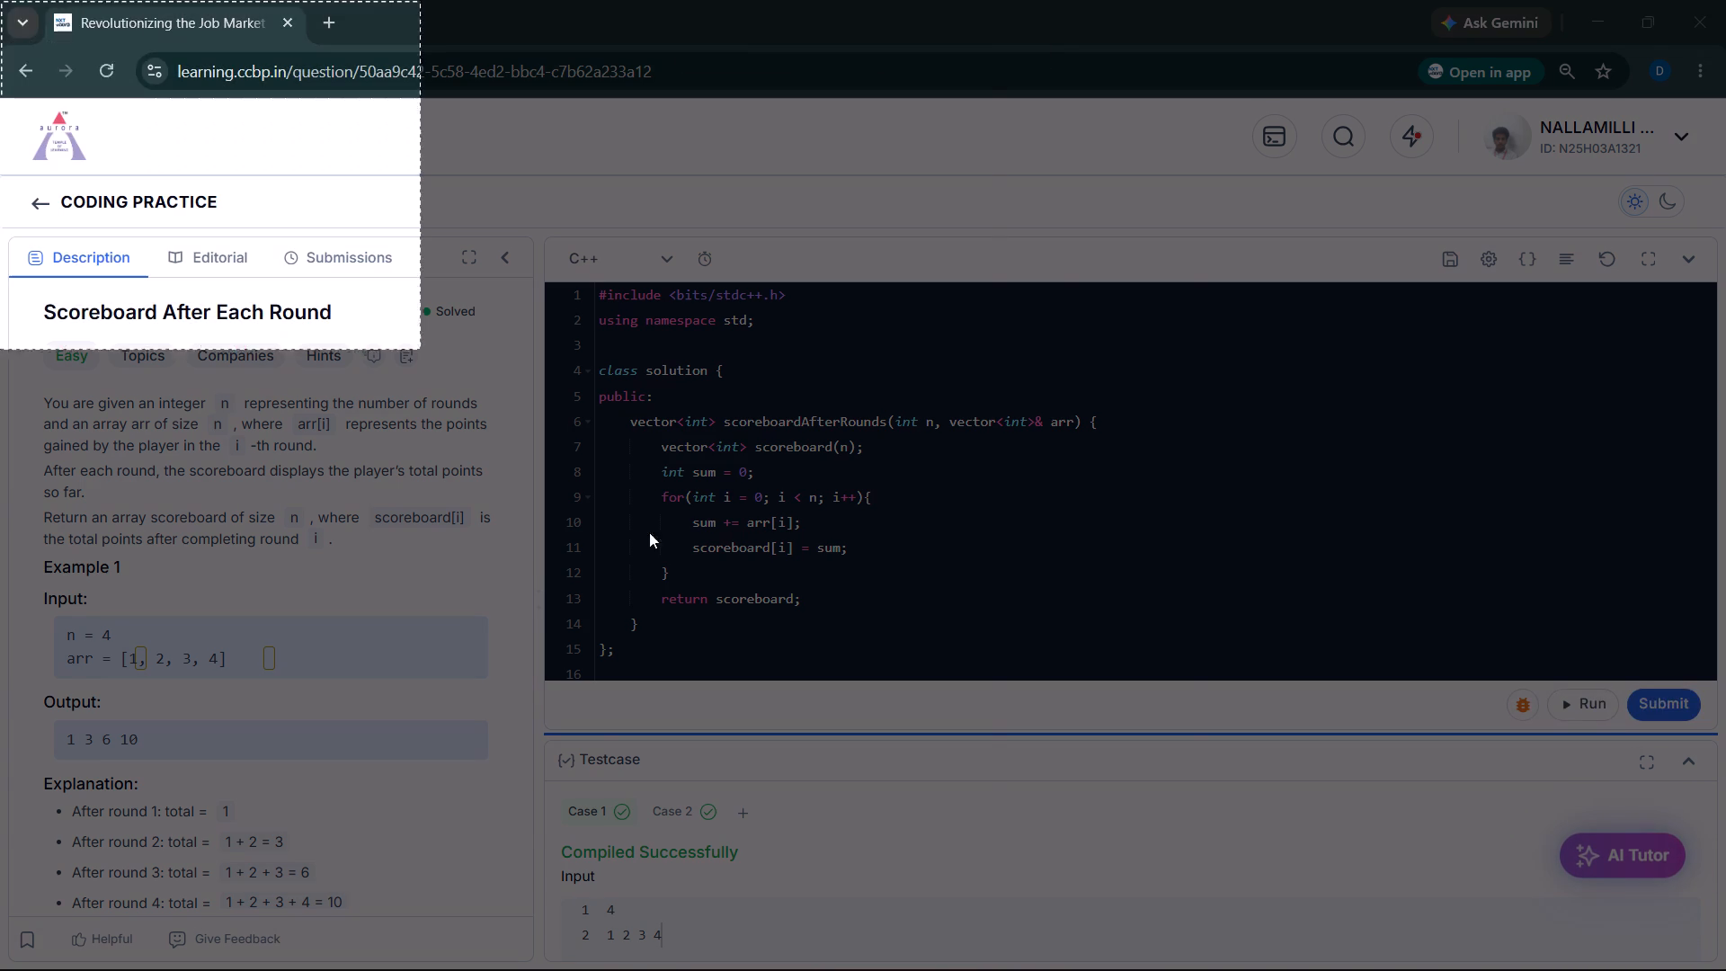
pyautogui.moveTo(649, 532); pyautogui.dragTo(1725, 970)
pyautogui.hotkey('ctrl', 'c')
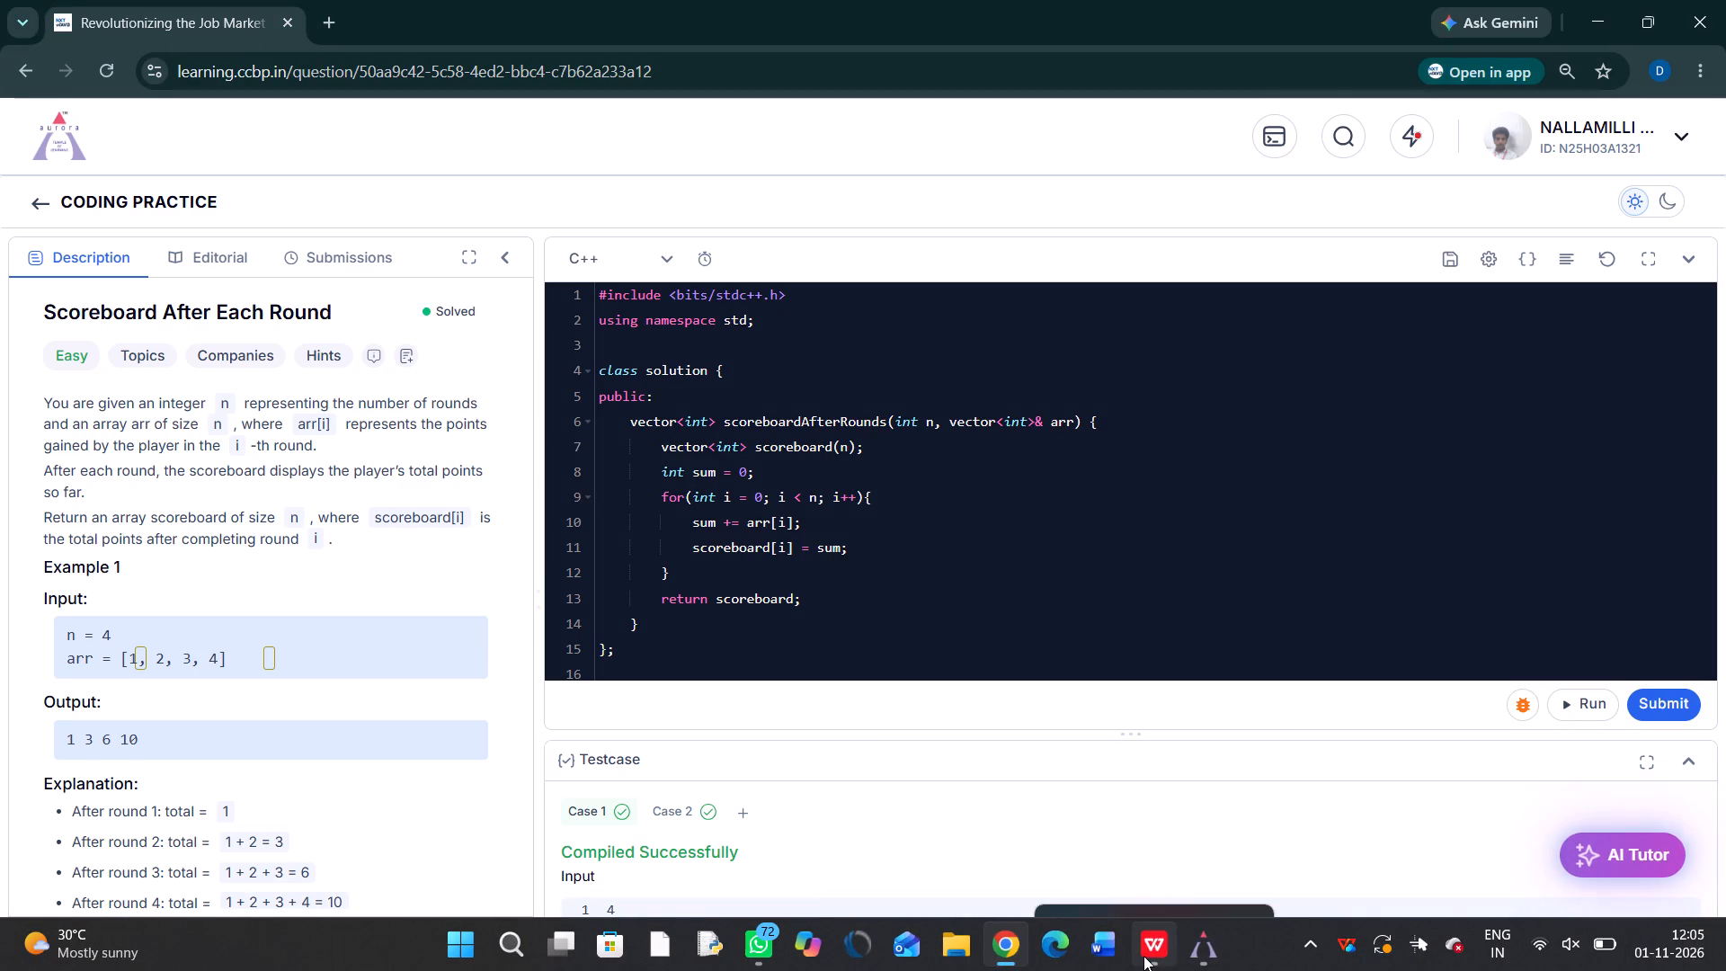
# Switch to ADS LAB 1.docx in WPS Office and replace the old screenshot under Question 3 with the copied one.
pyautogui.click(1121, 875)
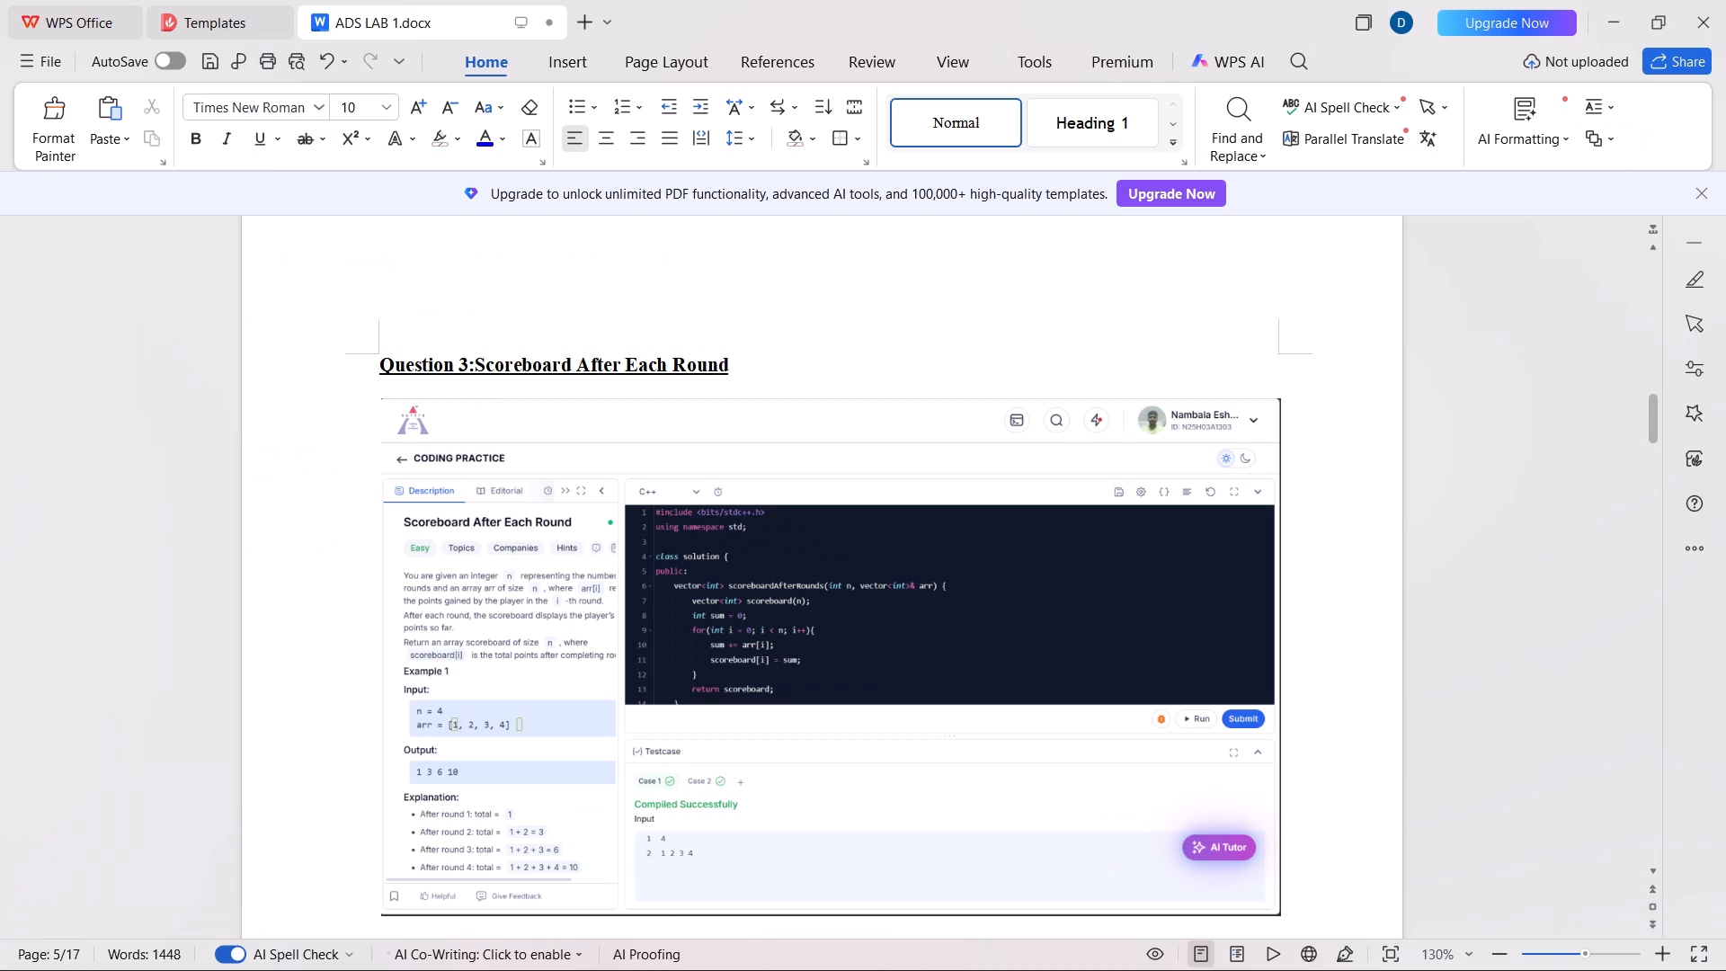
pyautogui.click(861, 722)
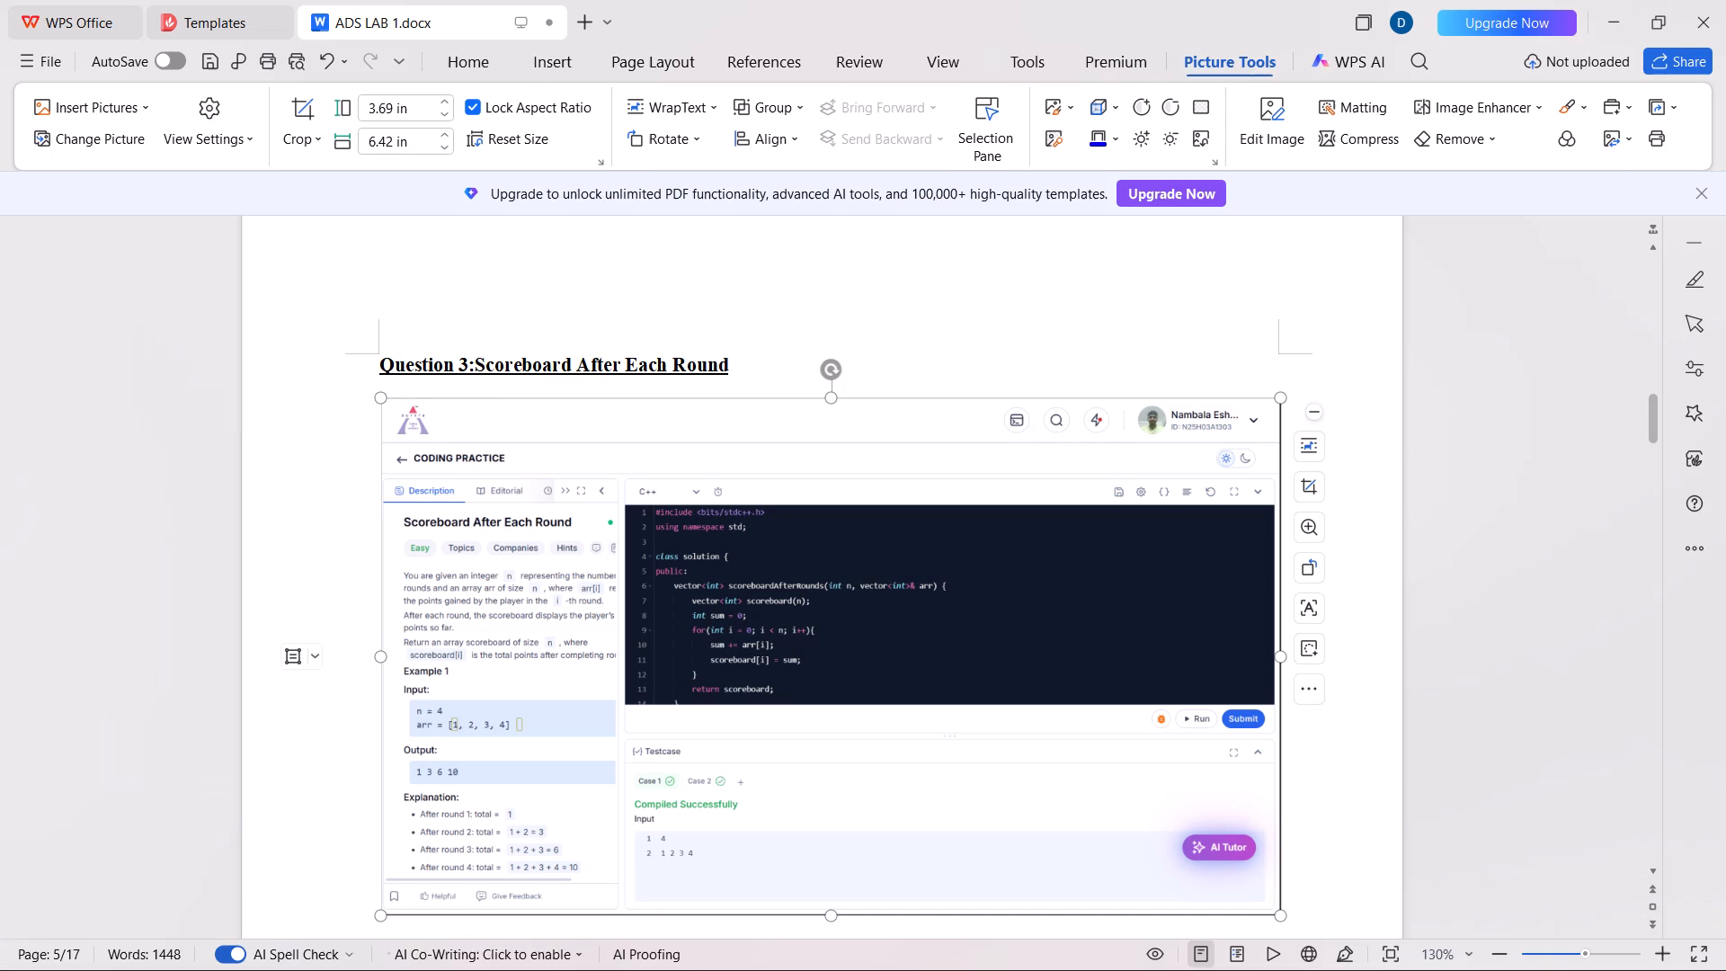
pyautogui.press('BackSpace')
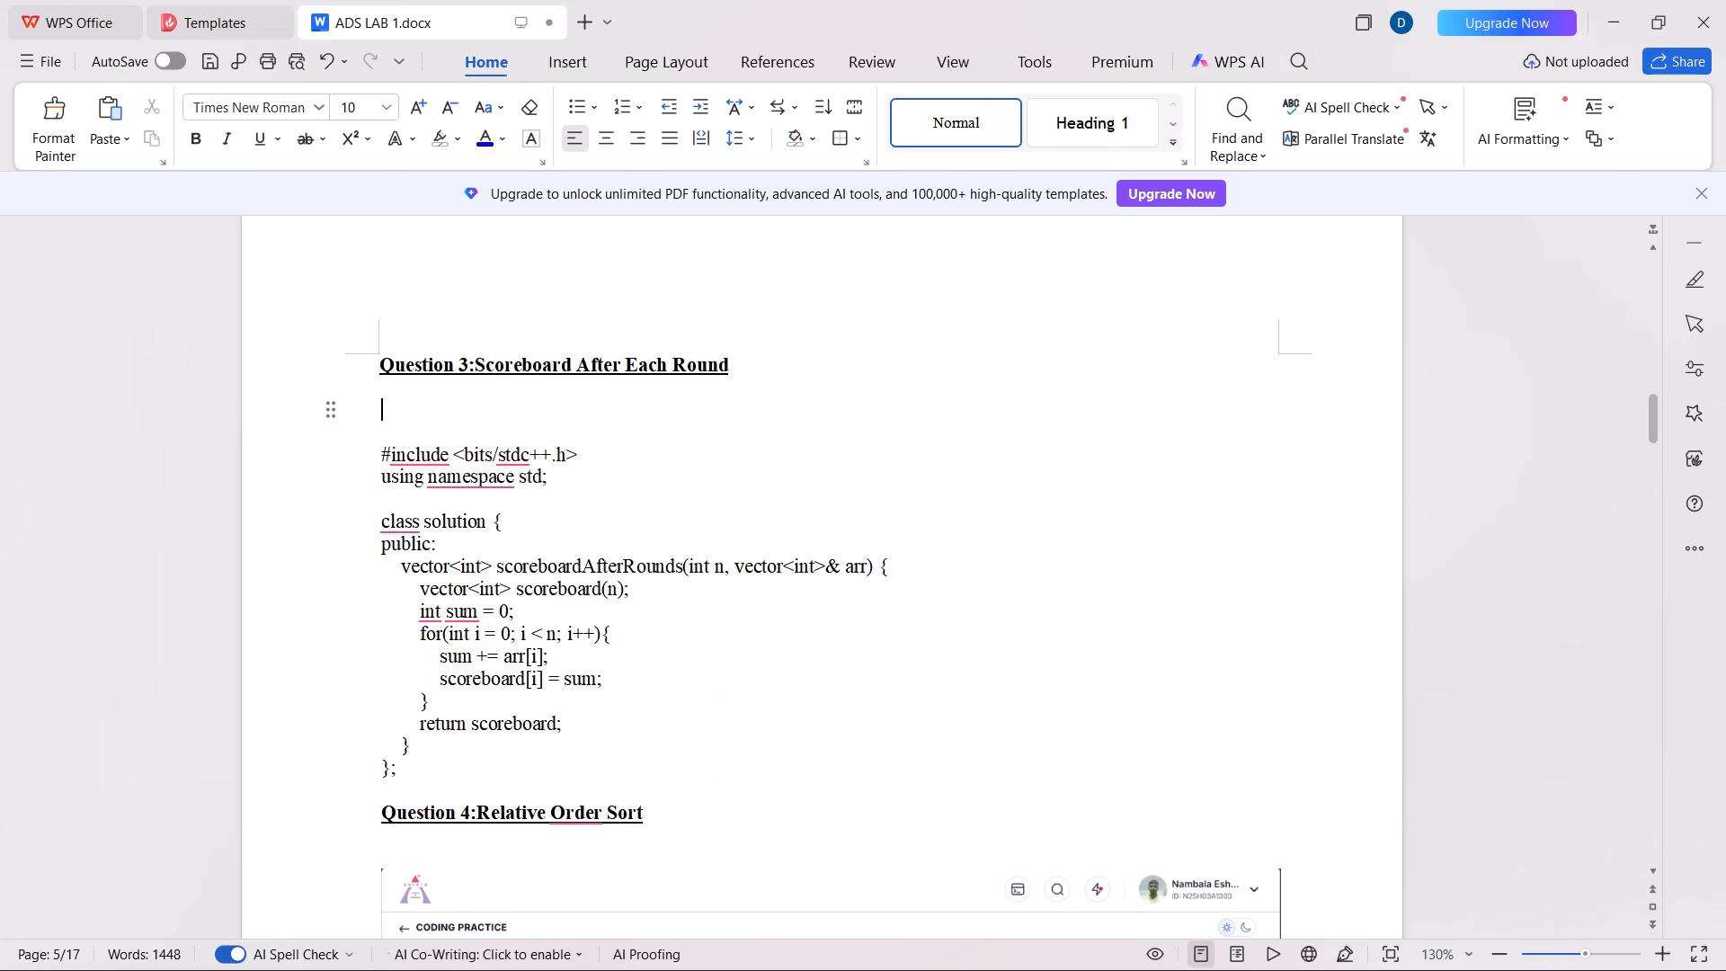
pyautogui.hotkey('ctrl', 'v')
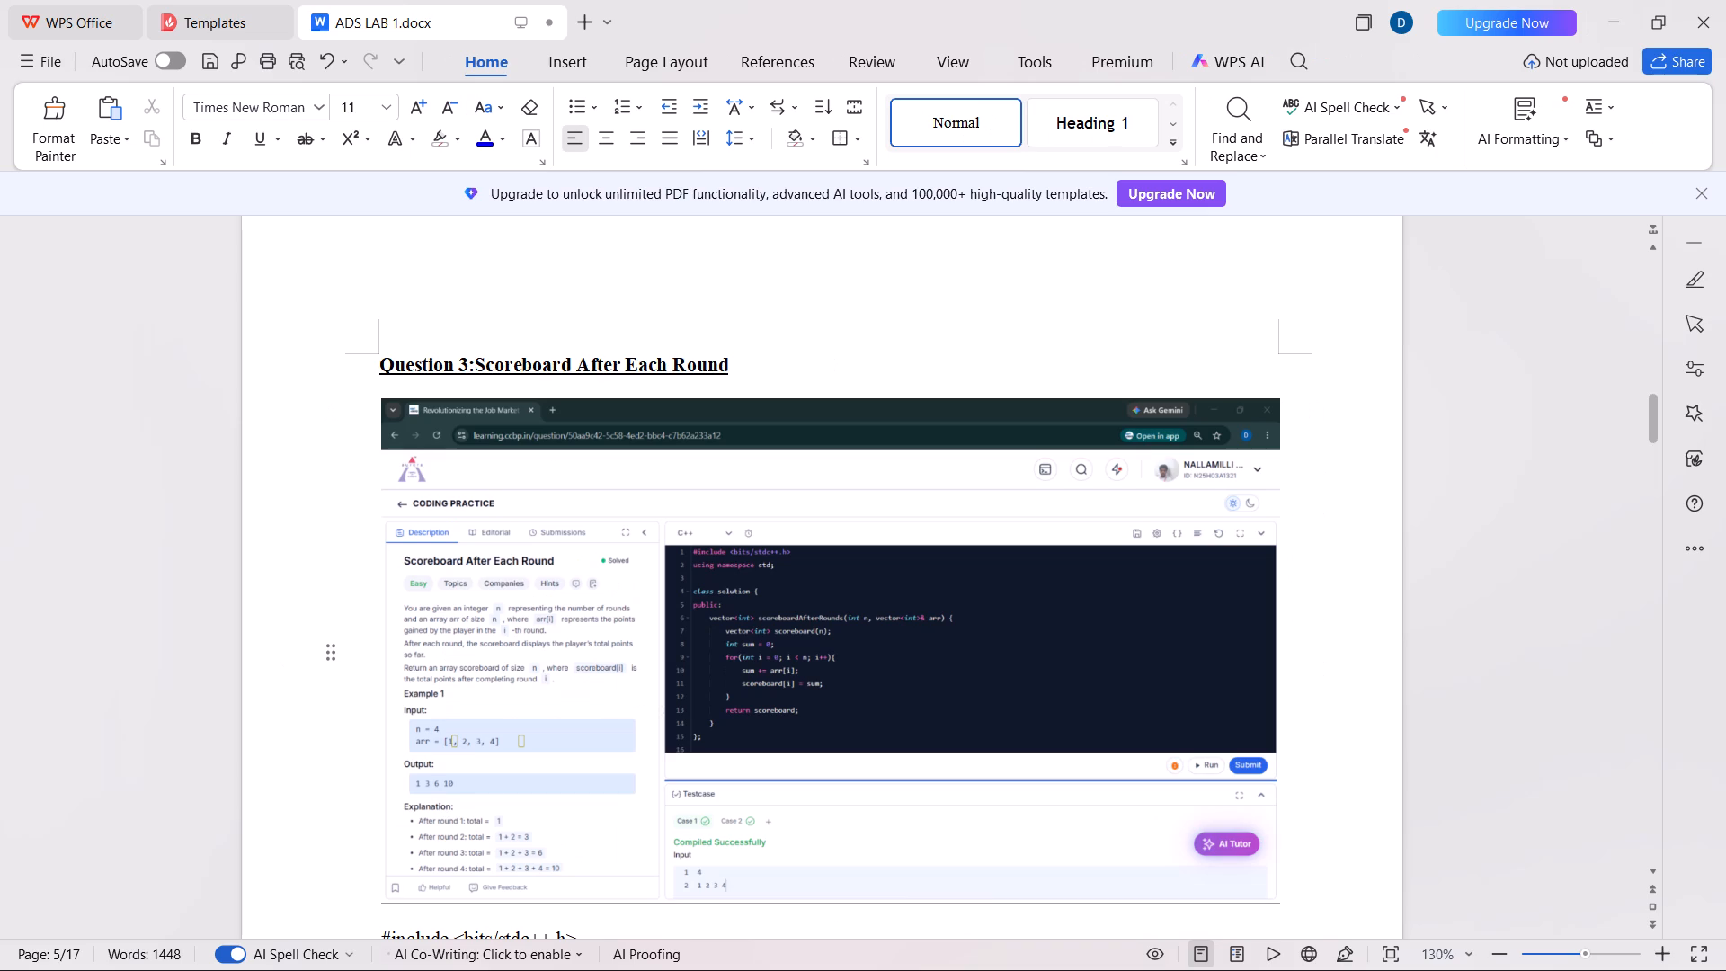
# Look through the document past Question 3 to find the Question 4 heading and its old screenshot.
pyautogui.scroll(-1, 861, 722)
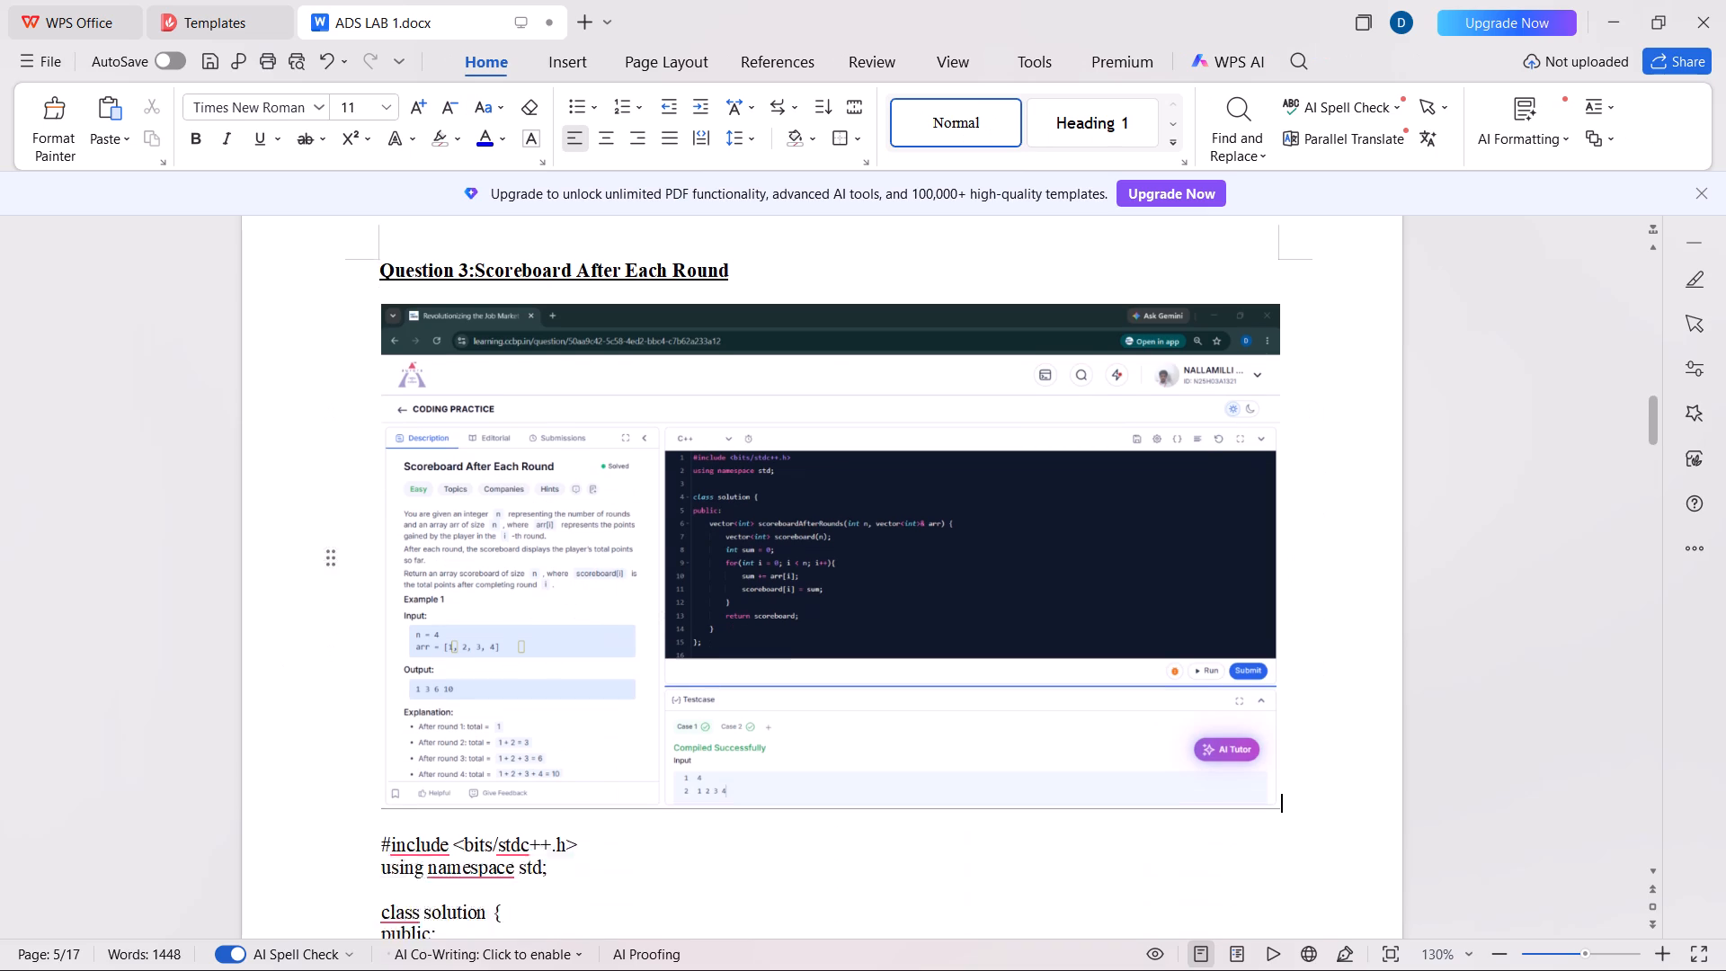
pyautogui.scroll(-8, 861, 722)
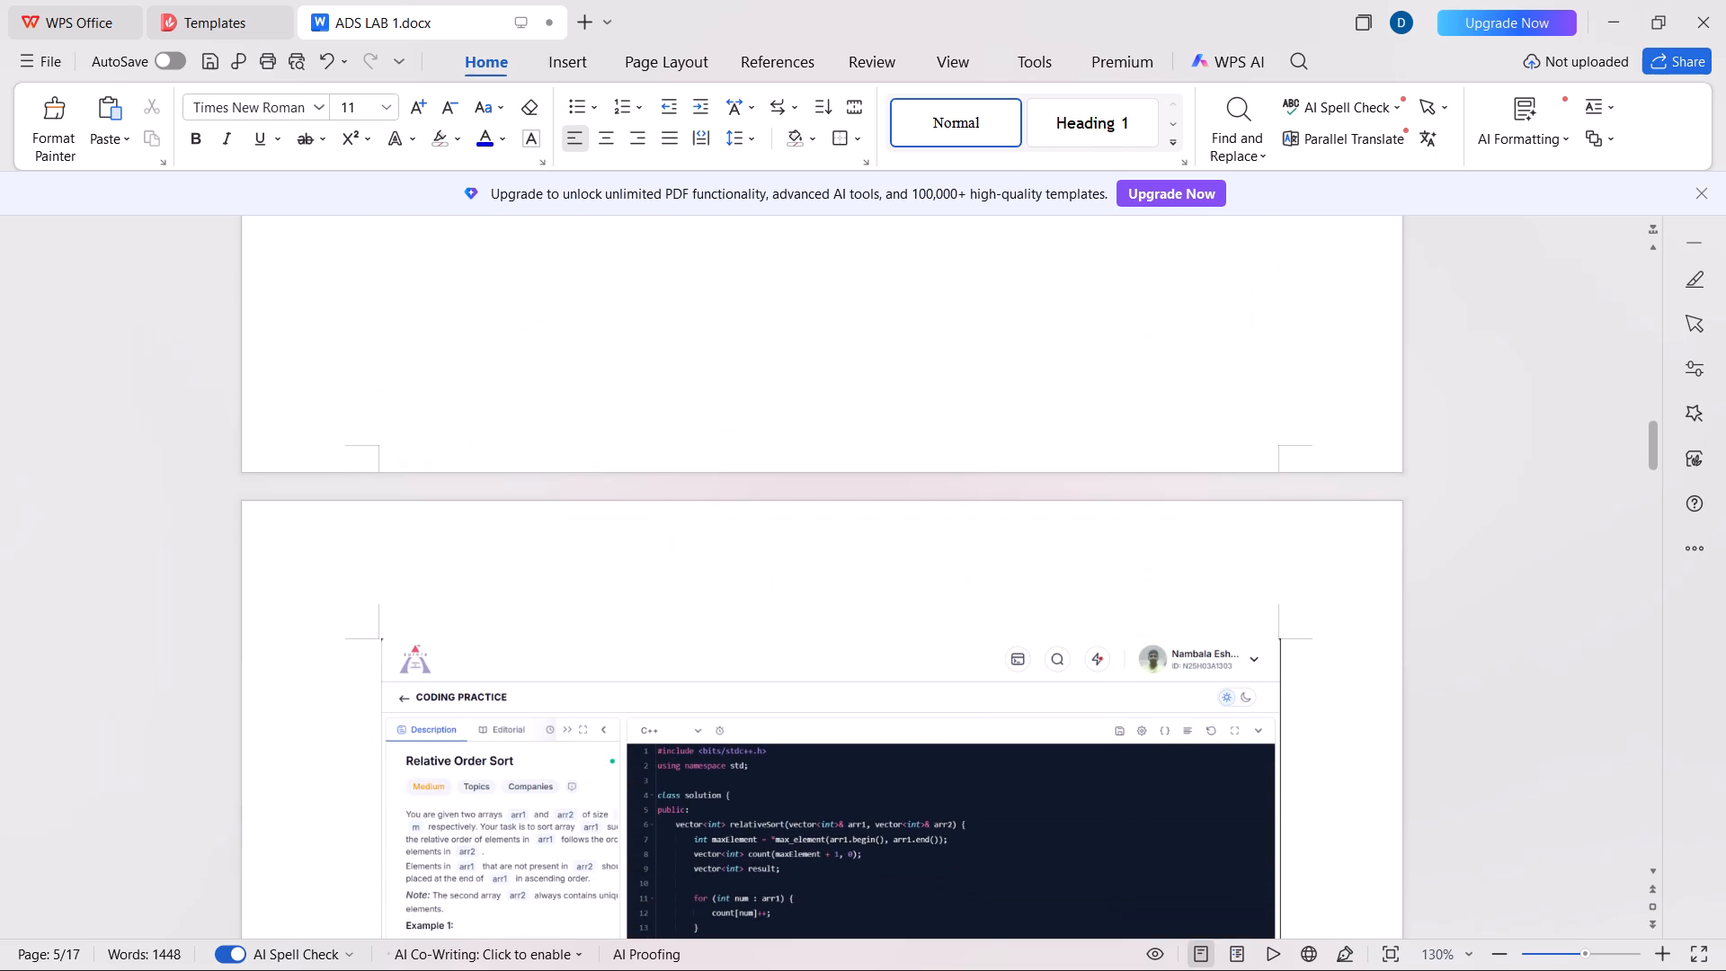
pyautogui.scroll(-7, 861, 722)
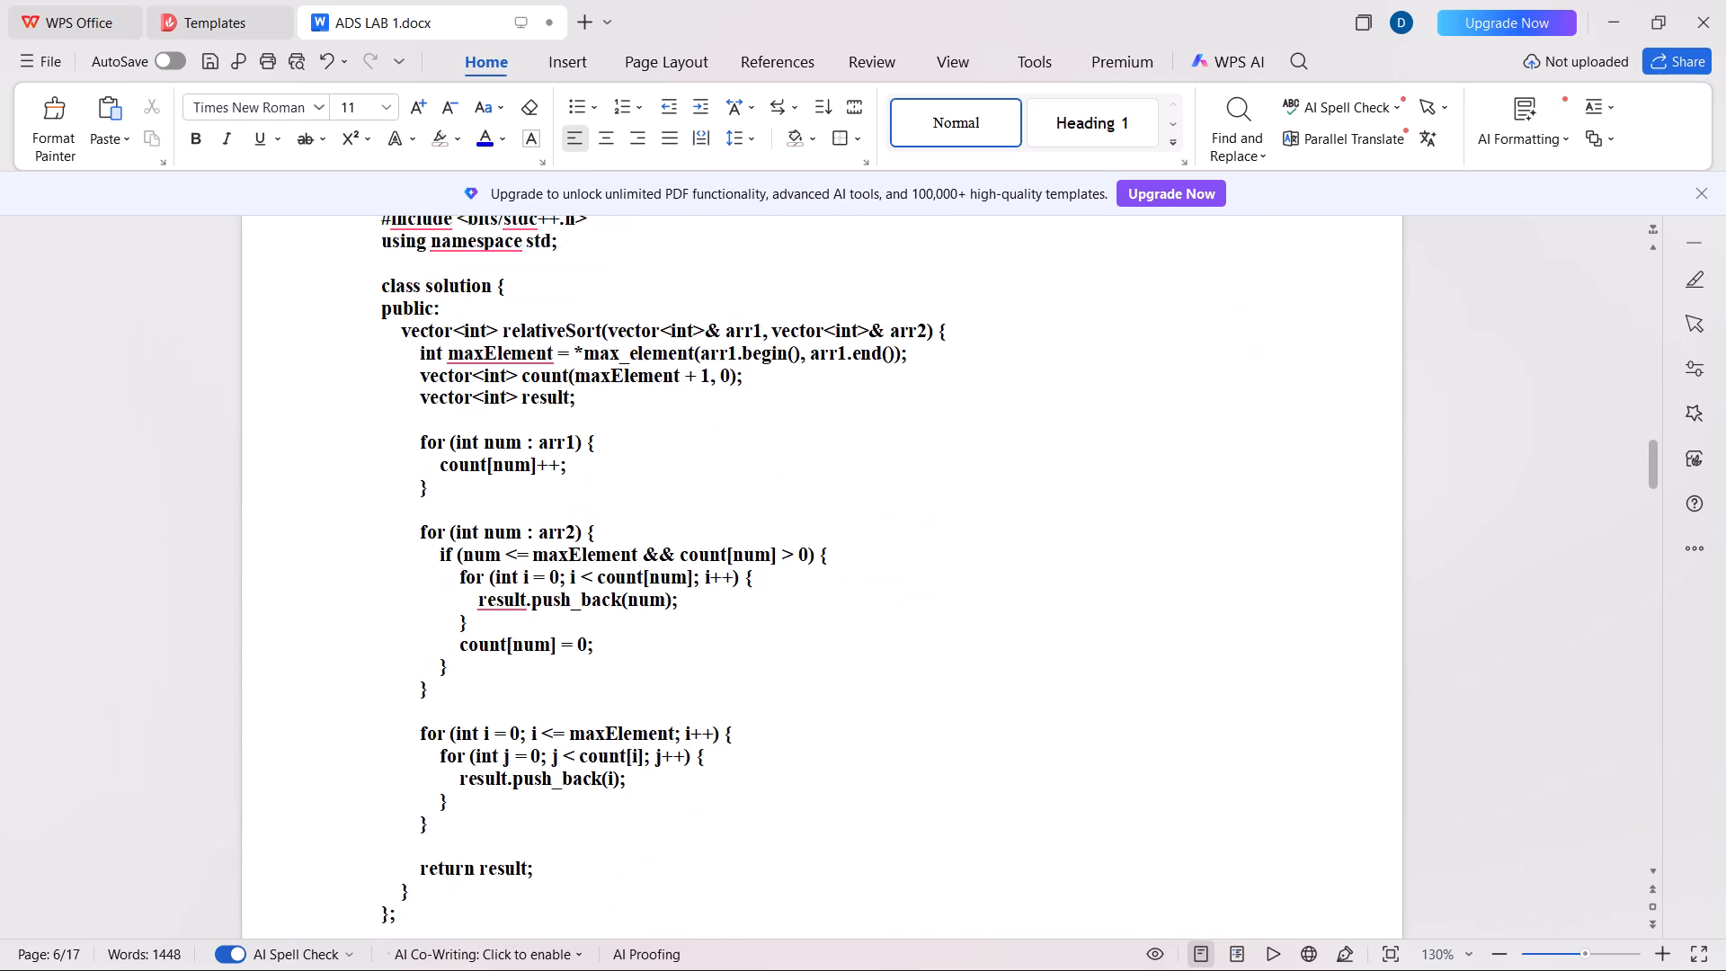
pyautogui.scroll(-8, 861, 722)
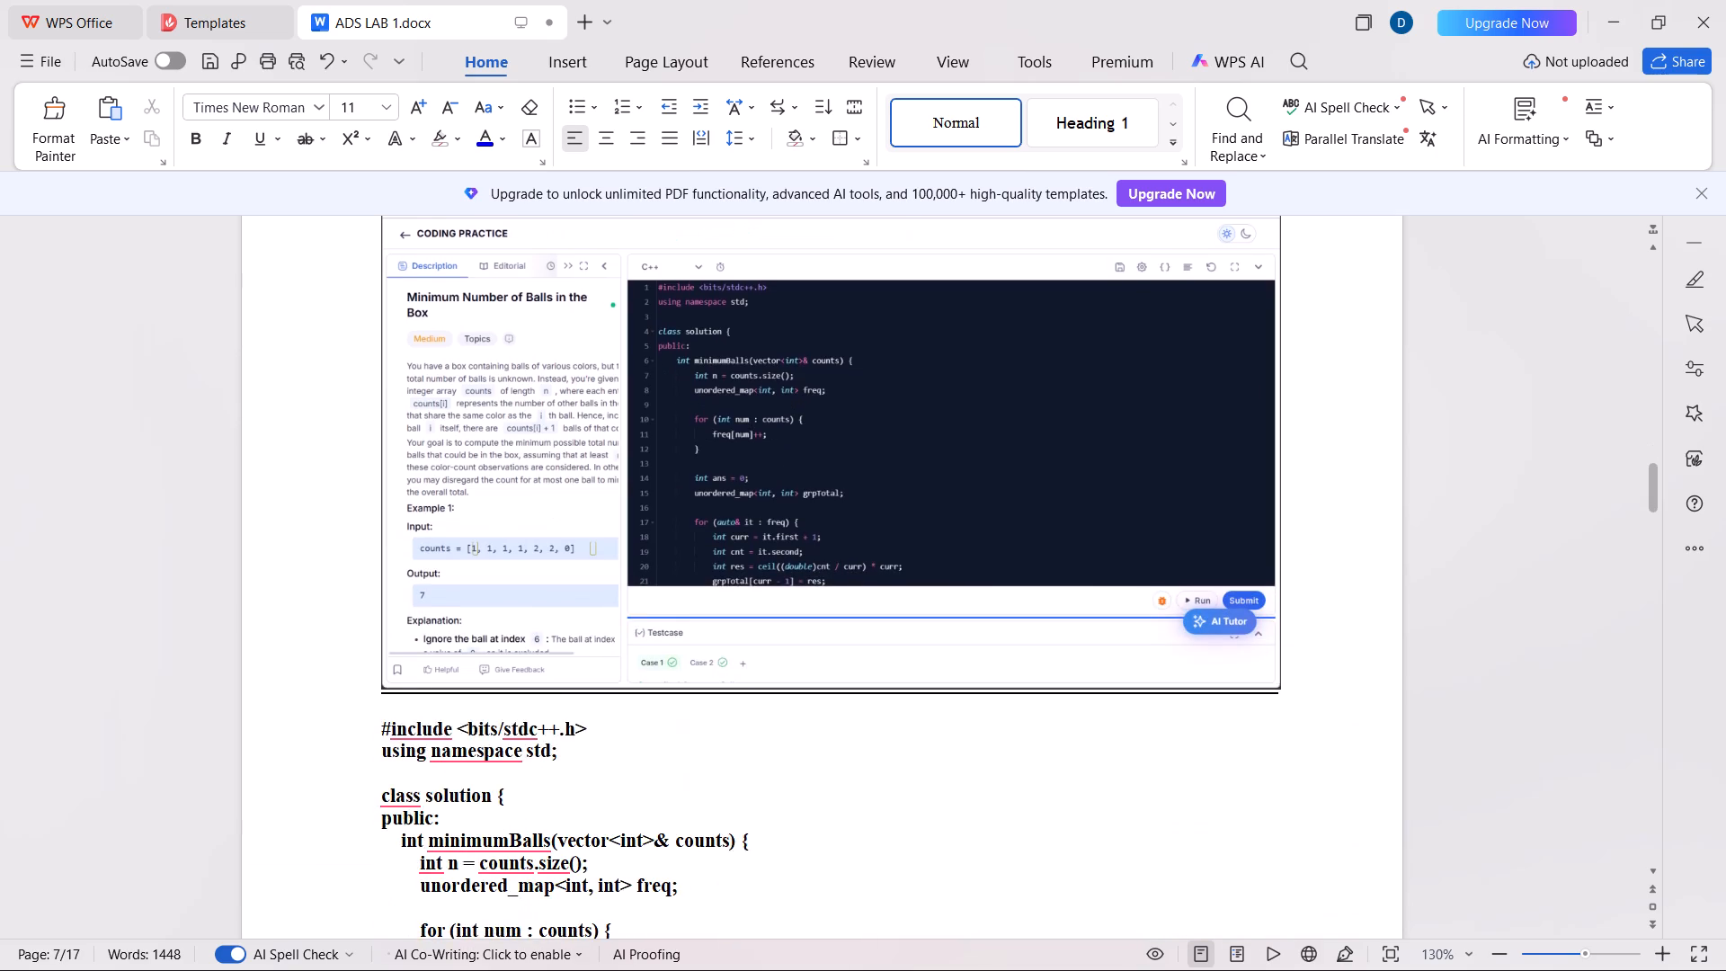
pyautogui.scroll(6, 861, 722)
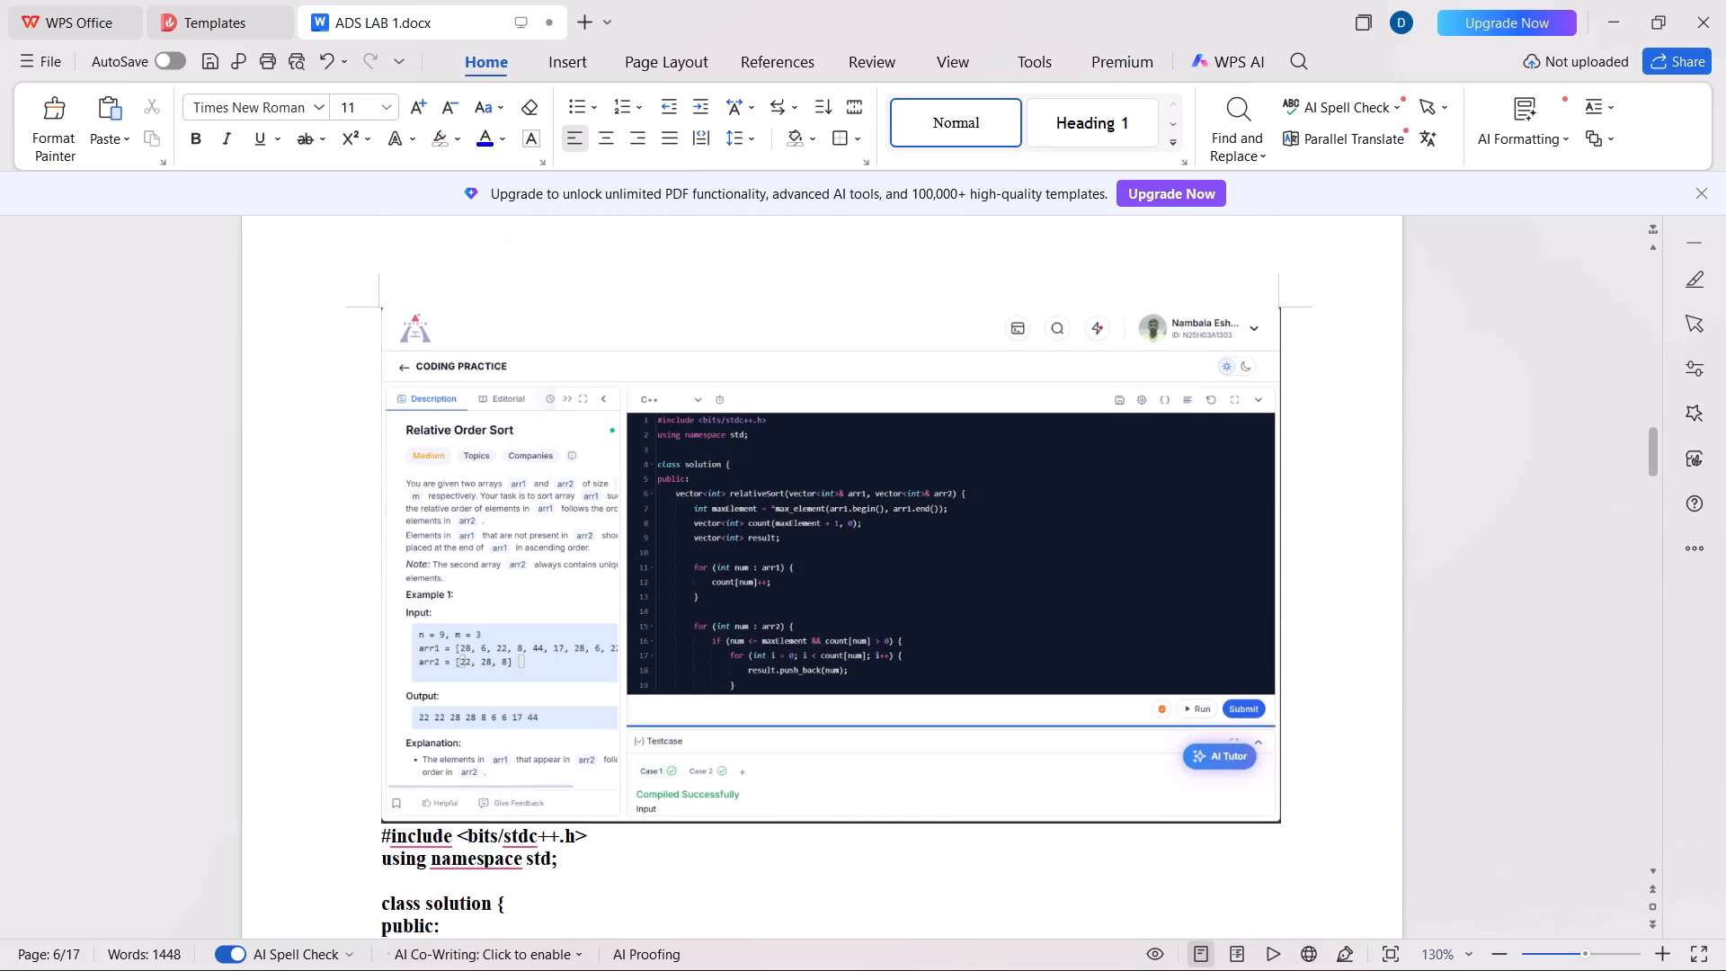
pyautogui.scroll(5, 861, 722)
pyautogui.scroll(-1, 861, 722)
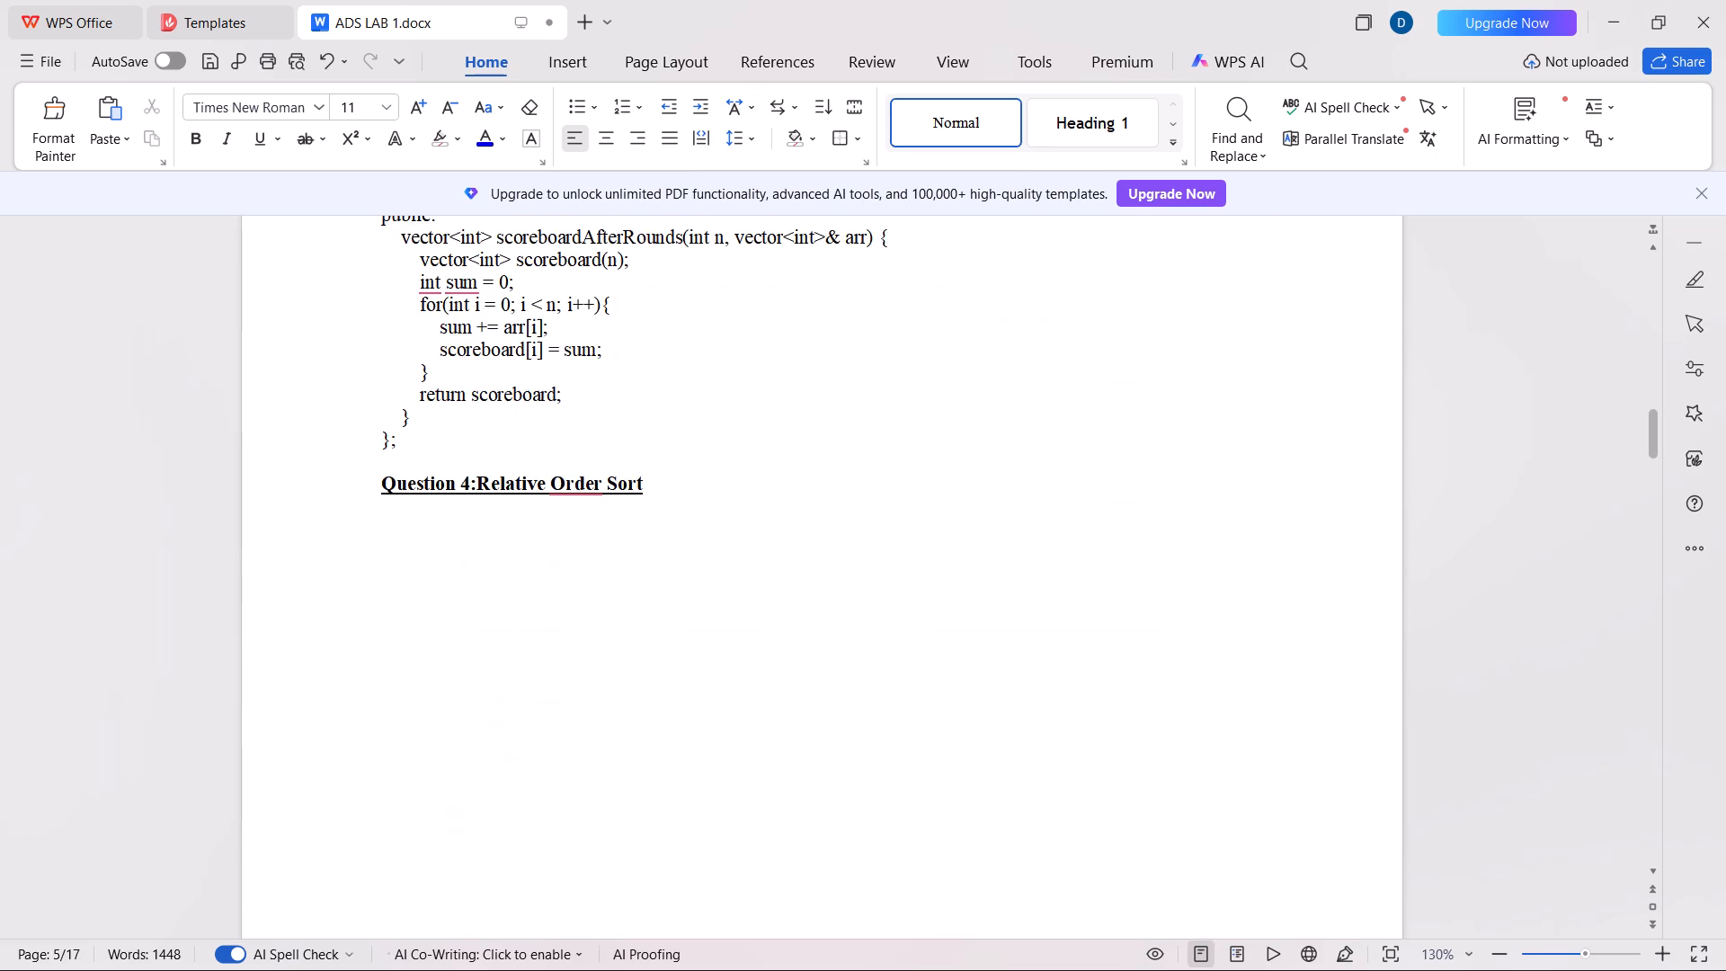
pyautogui.scroll(-1, 861, 722)
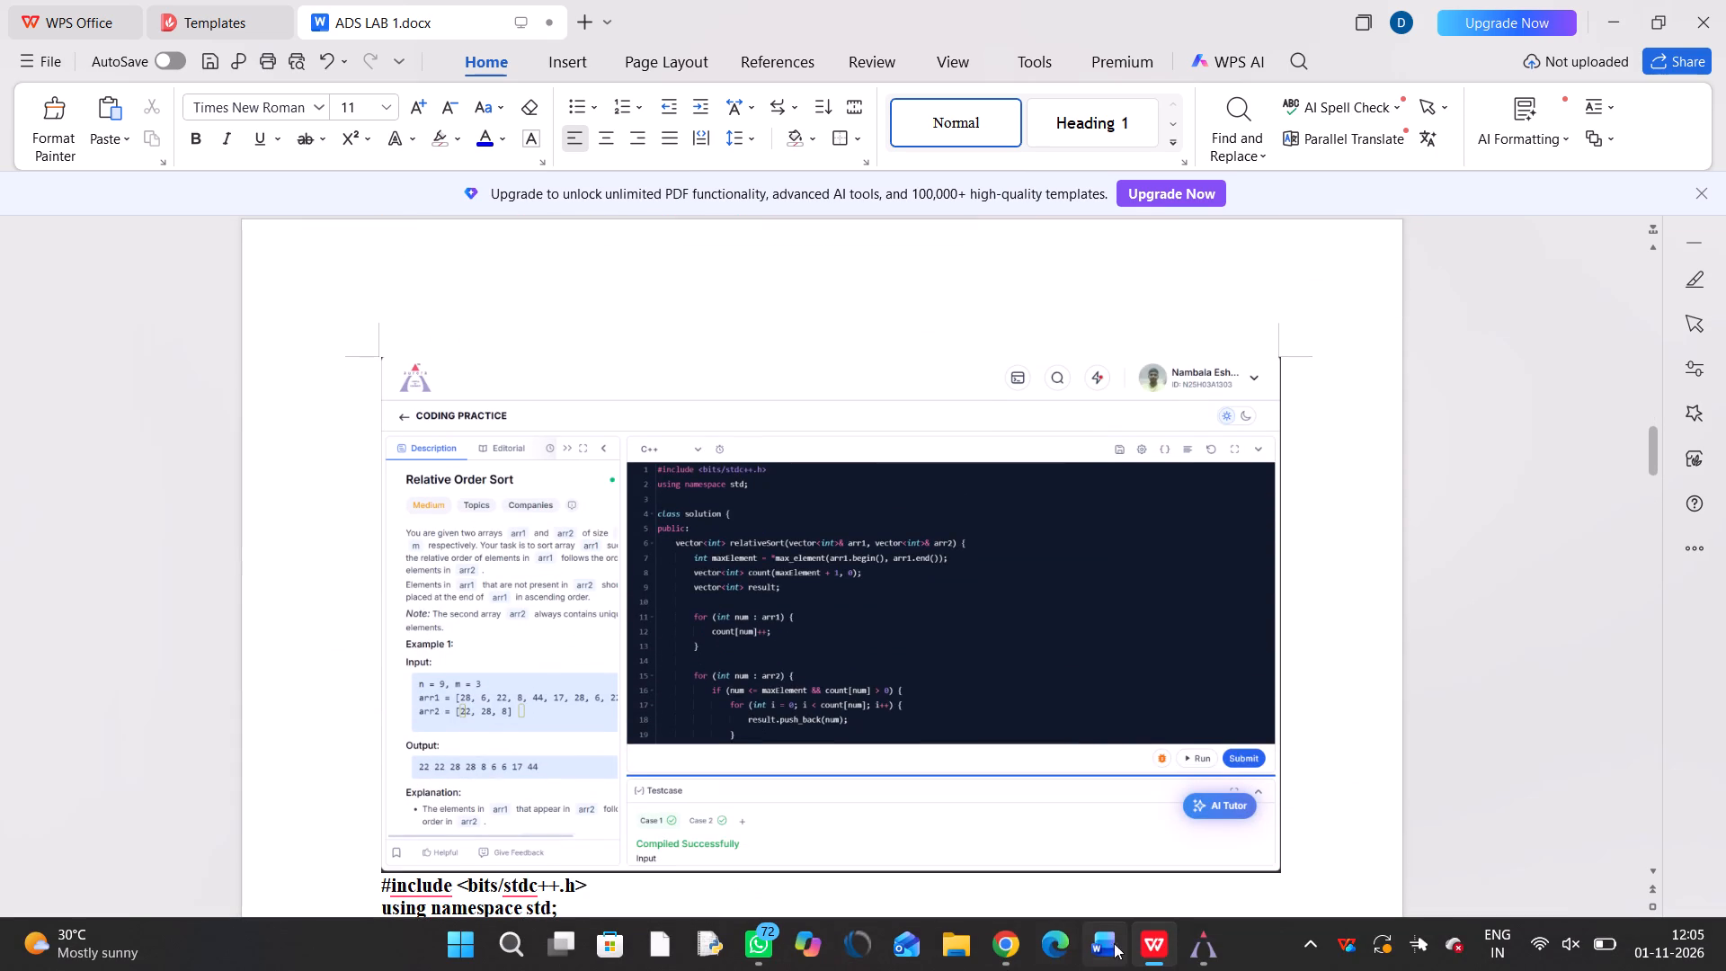
# Switch to Chrome, go back to the question list, and open Relative Order Sort from the Coding Practice set under Hashing.
pyautogui.click(986, 862)
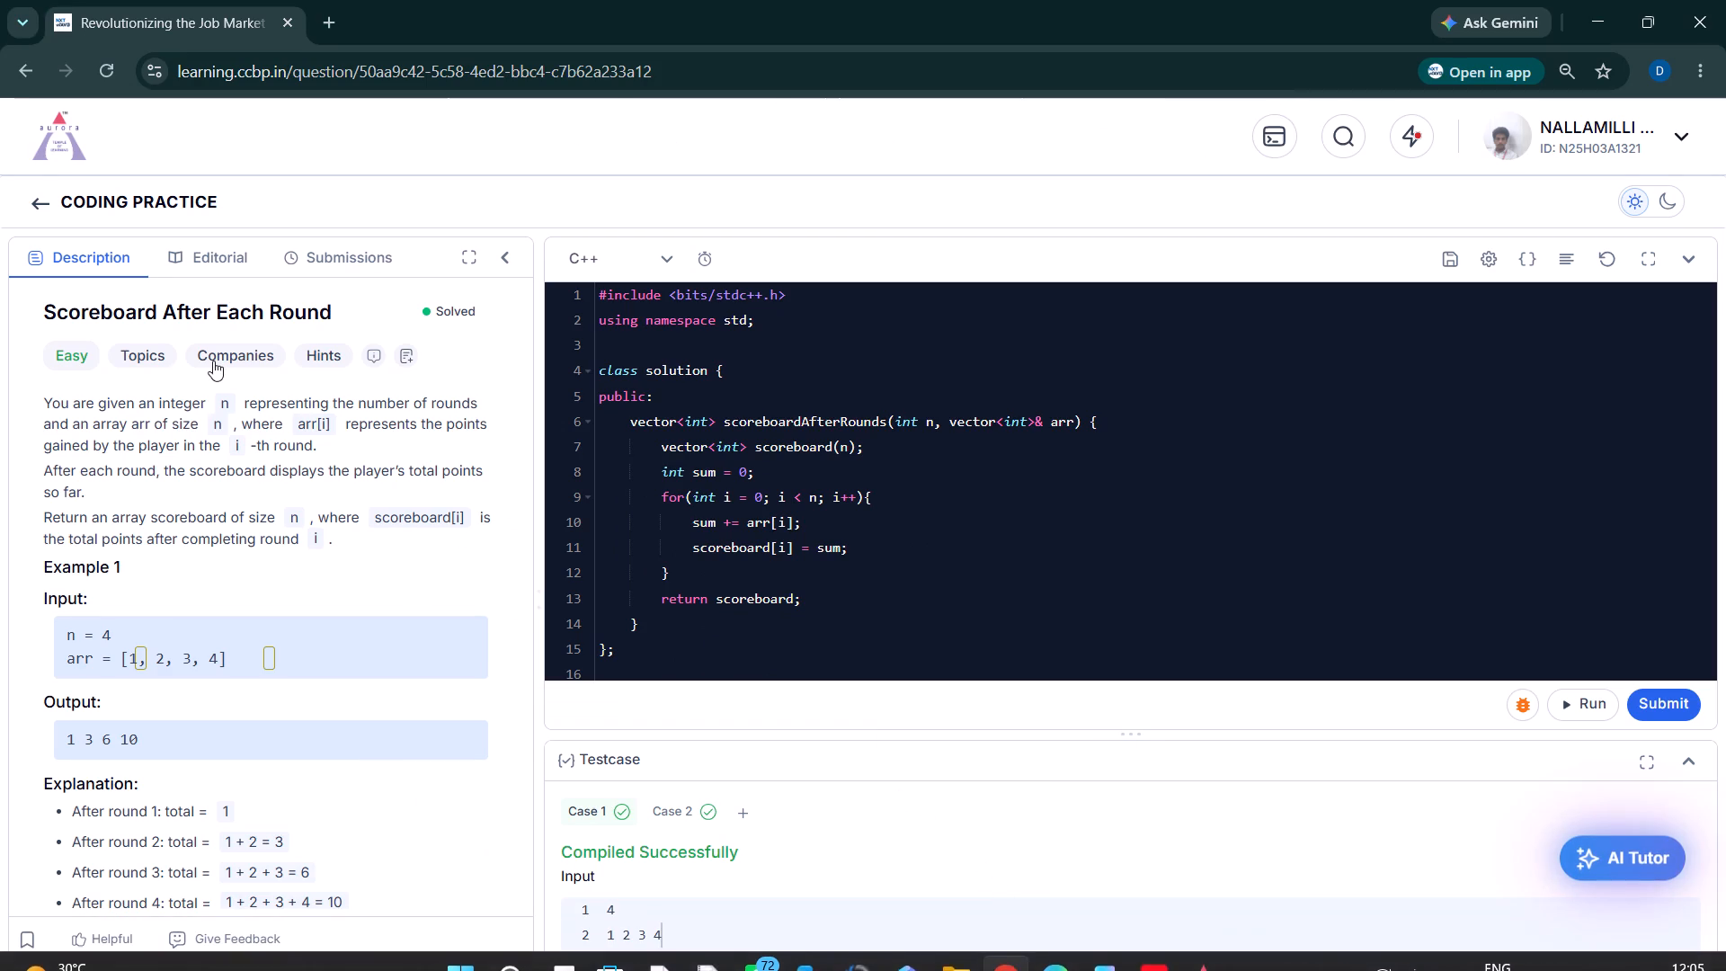
pyautogui.click(42, 194)
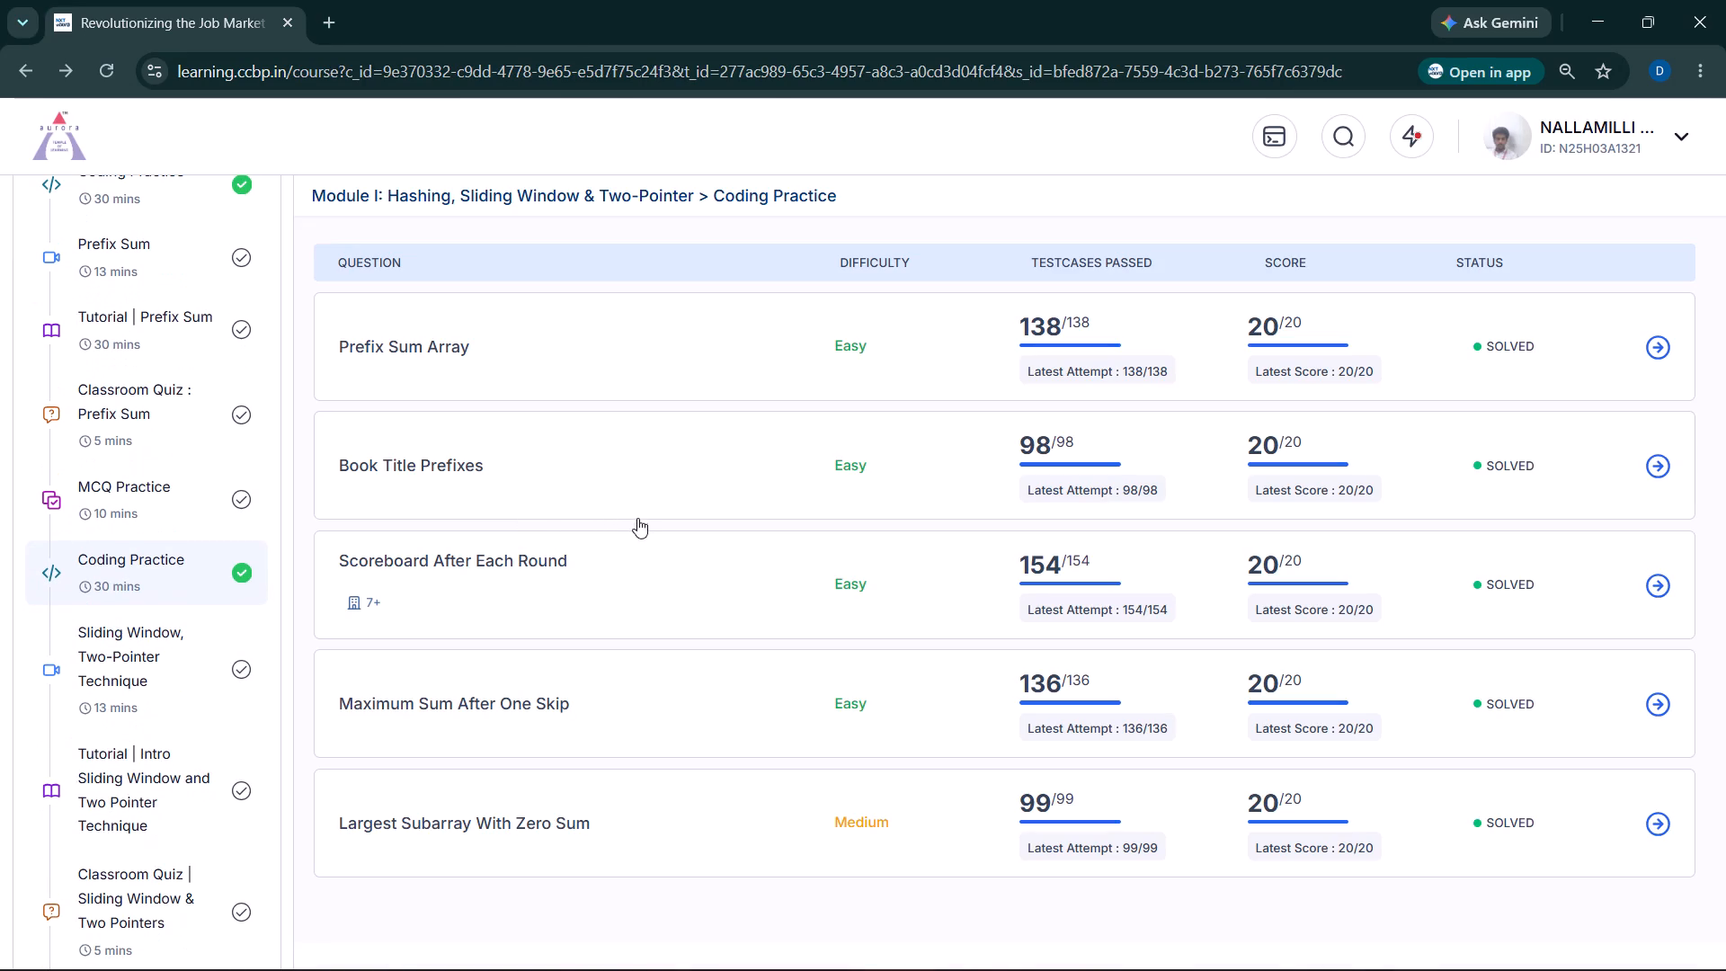
pyautogui.scroll(-1, 147, 690)
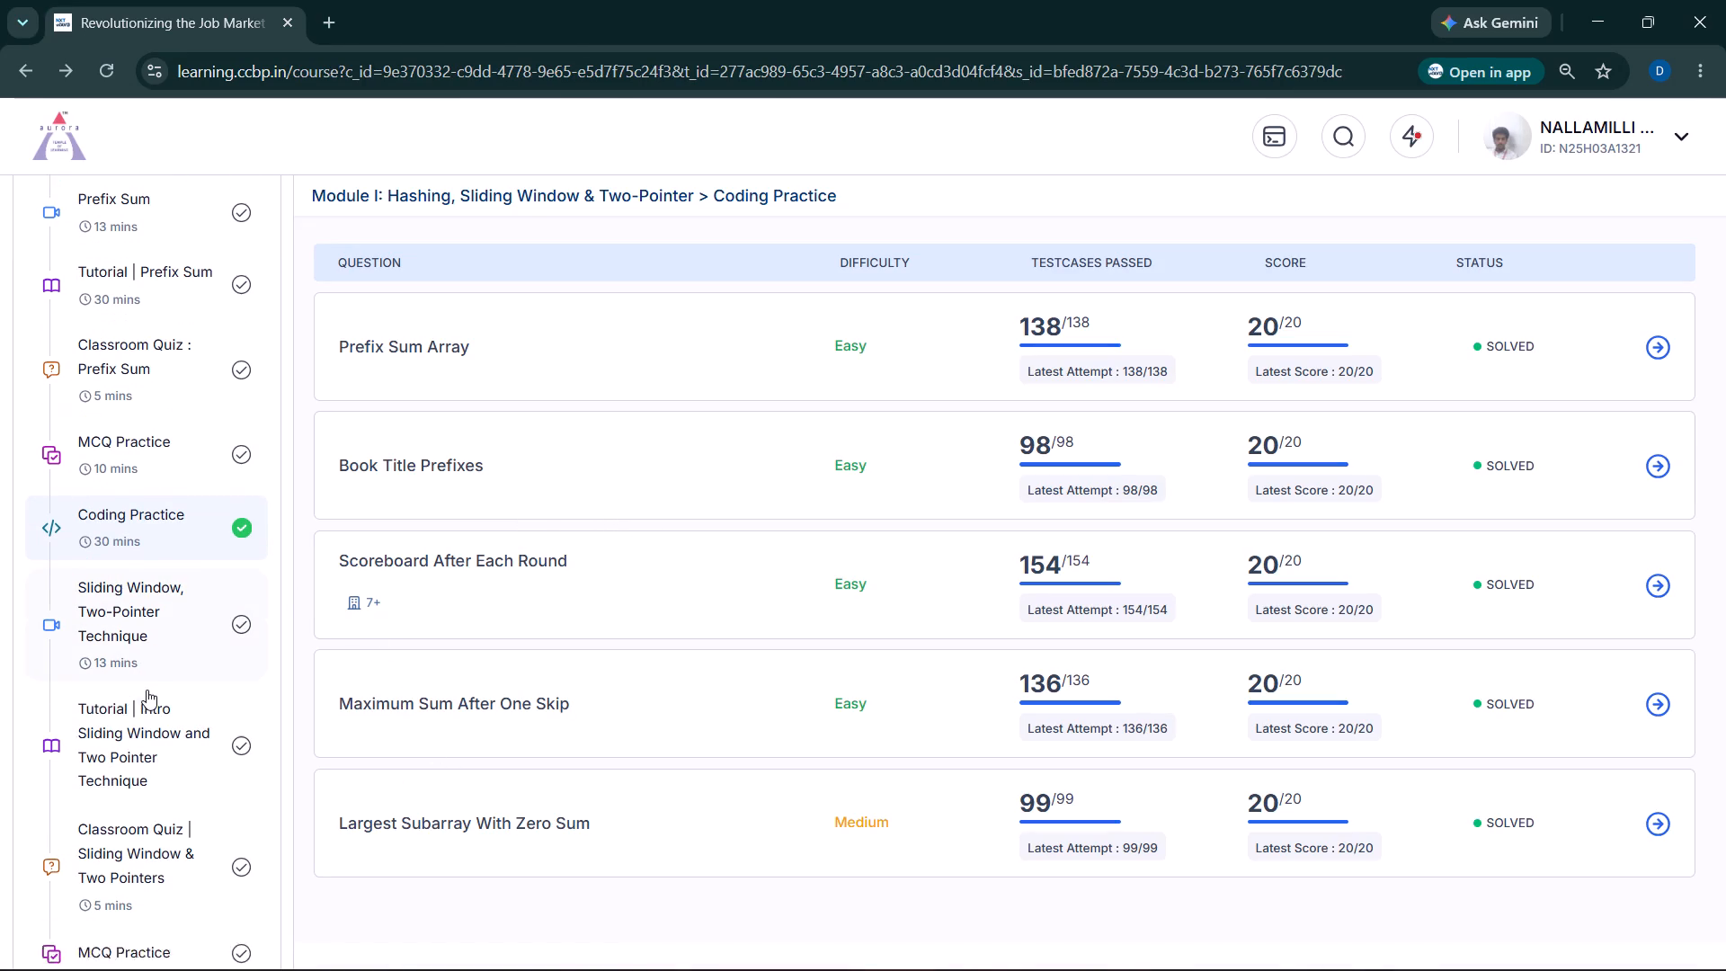
pyautogui.scroll(-2, 147, 690)
pyautogui.click(141, 708)
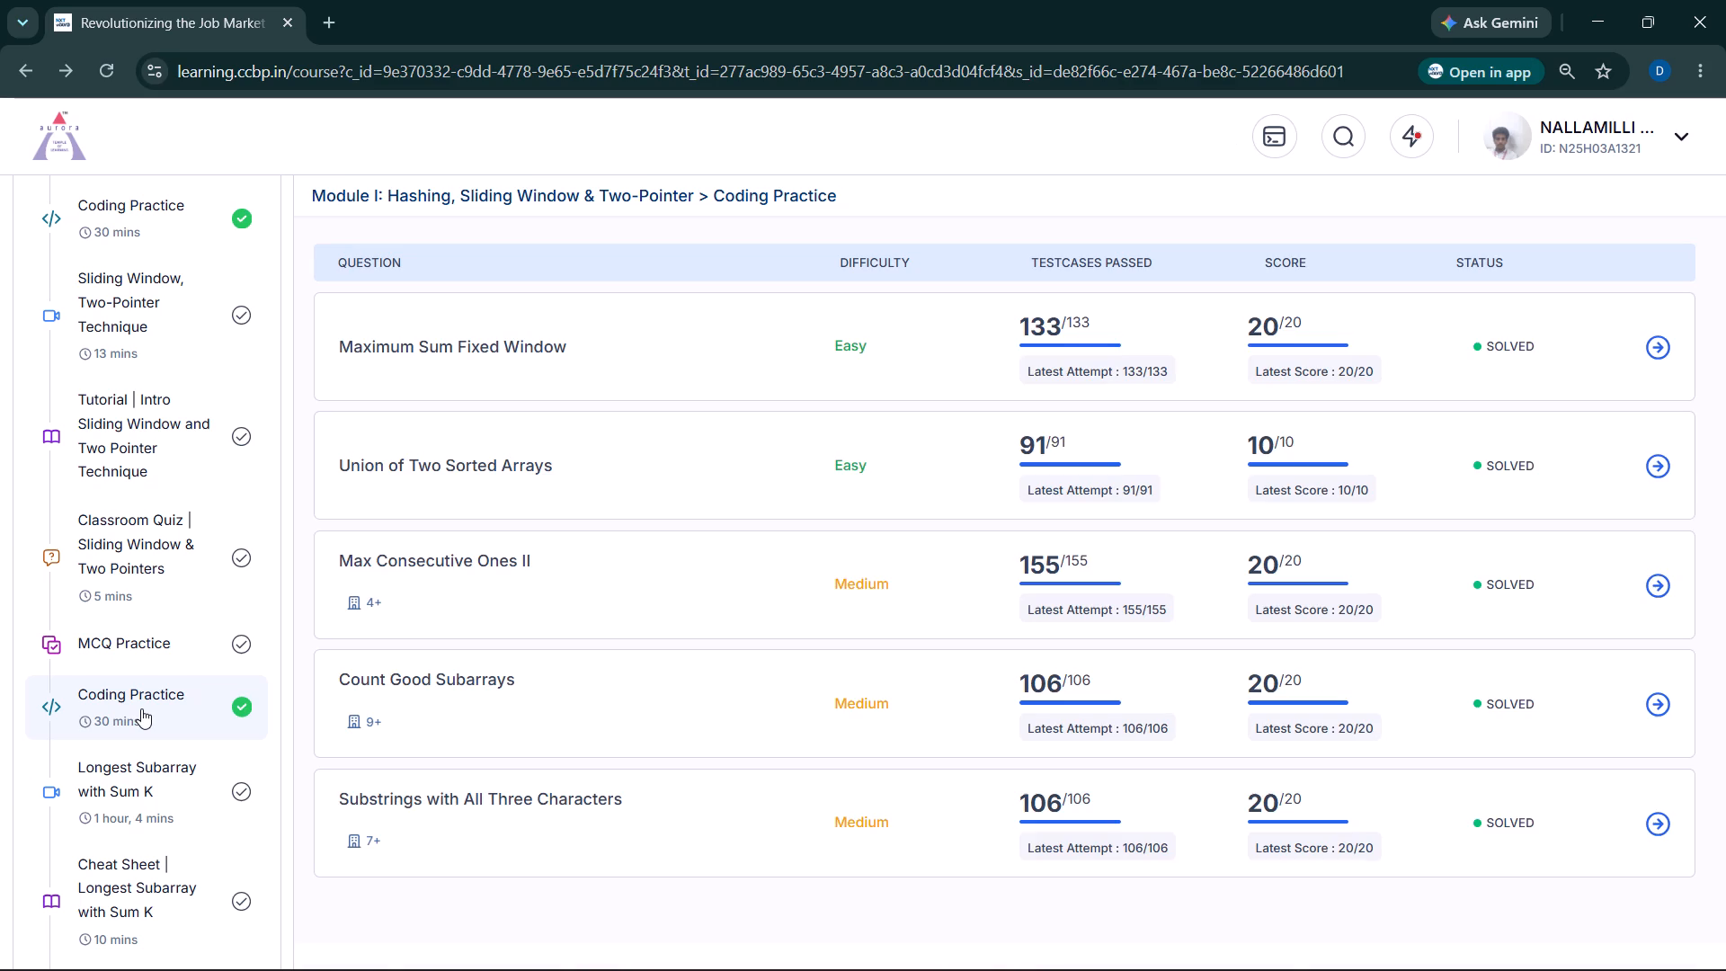
pyautogui.scroll(-1, 120, 765)
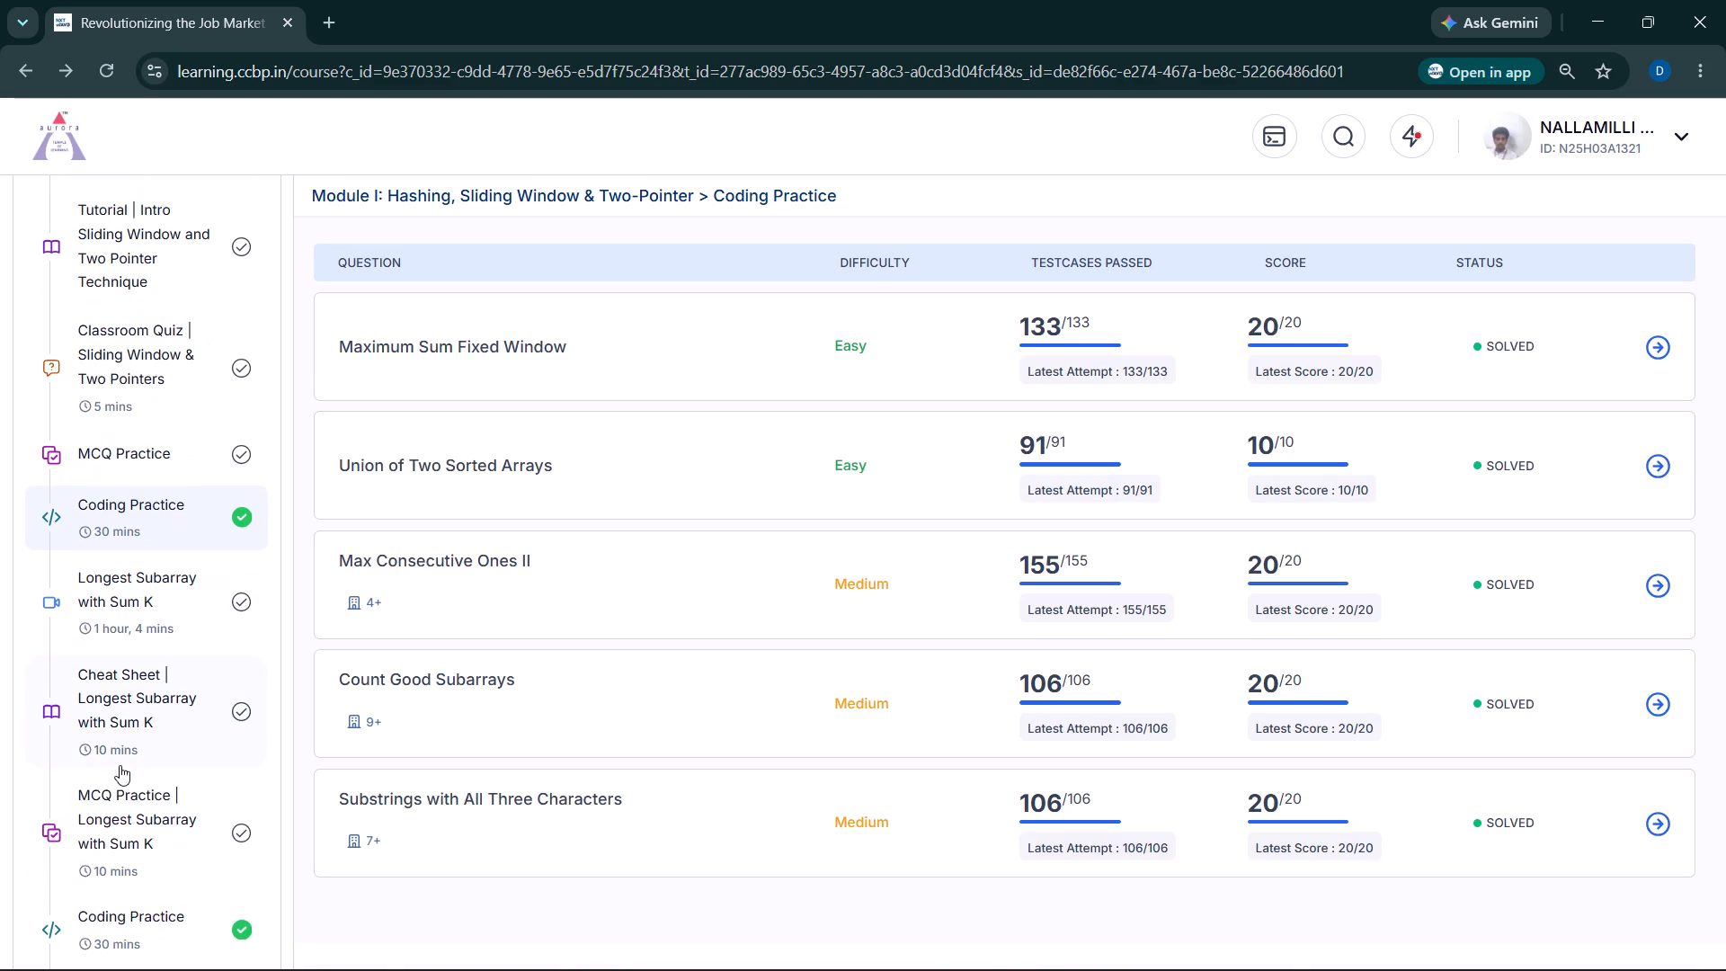
pyautogui.click(147, 939)
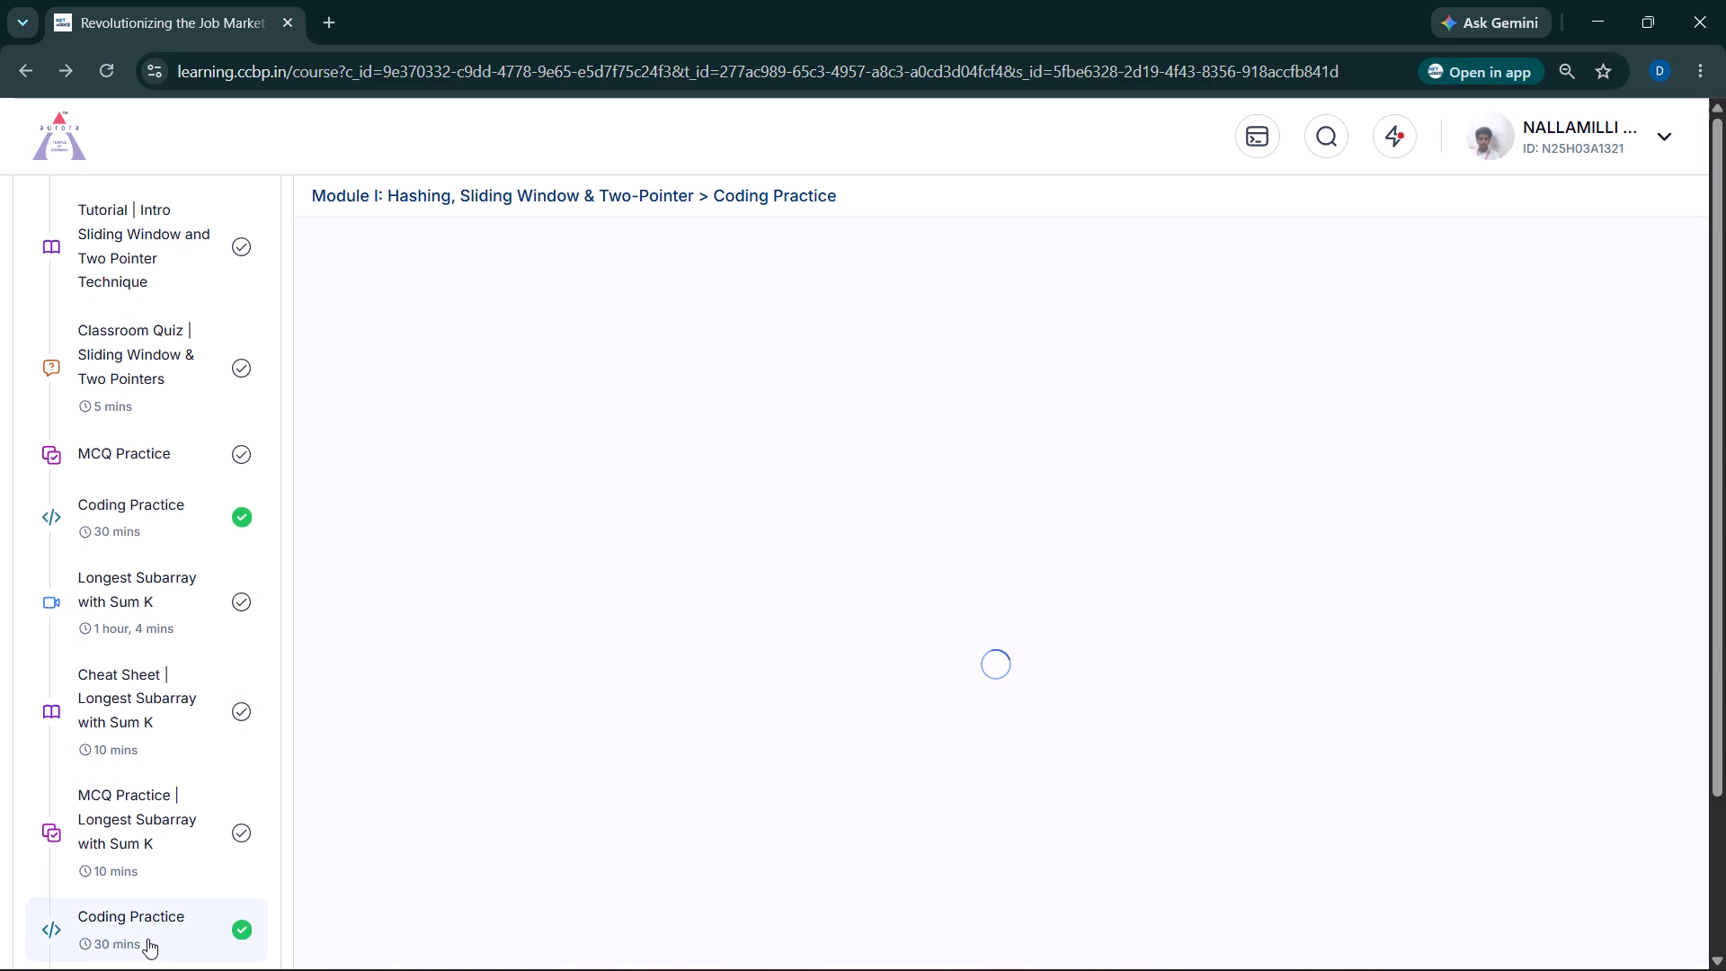
pyautogui.scroll(8, 147, 939)
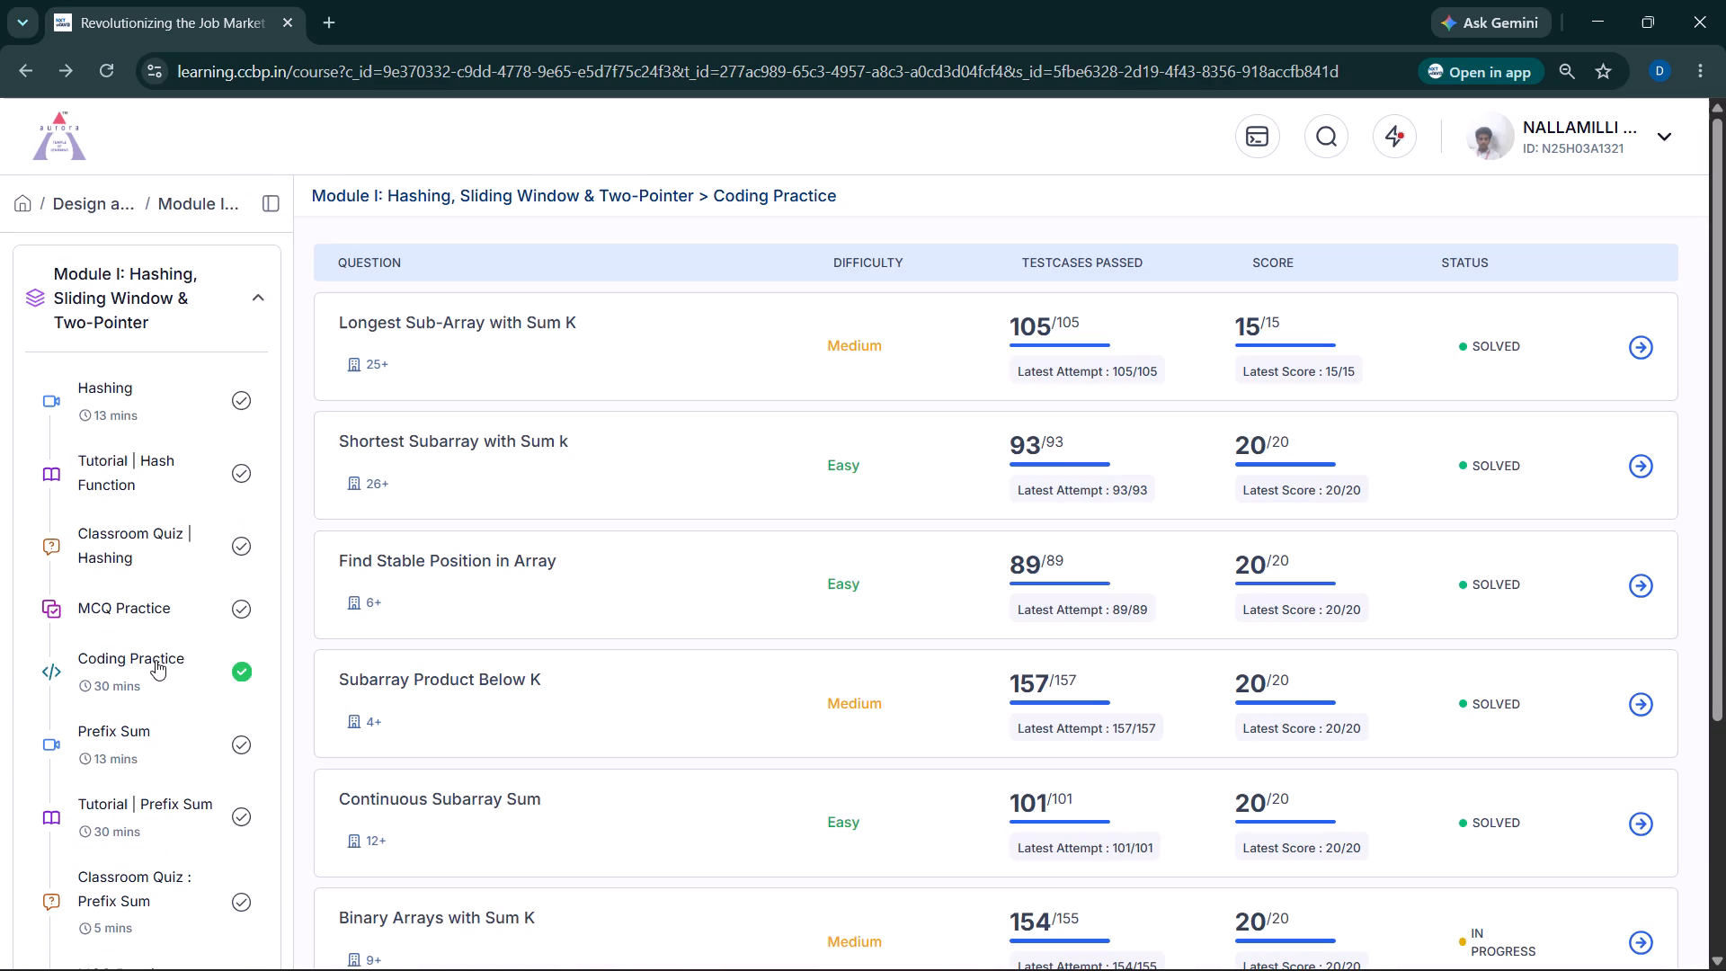
pyautogui.click(156, 660)
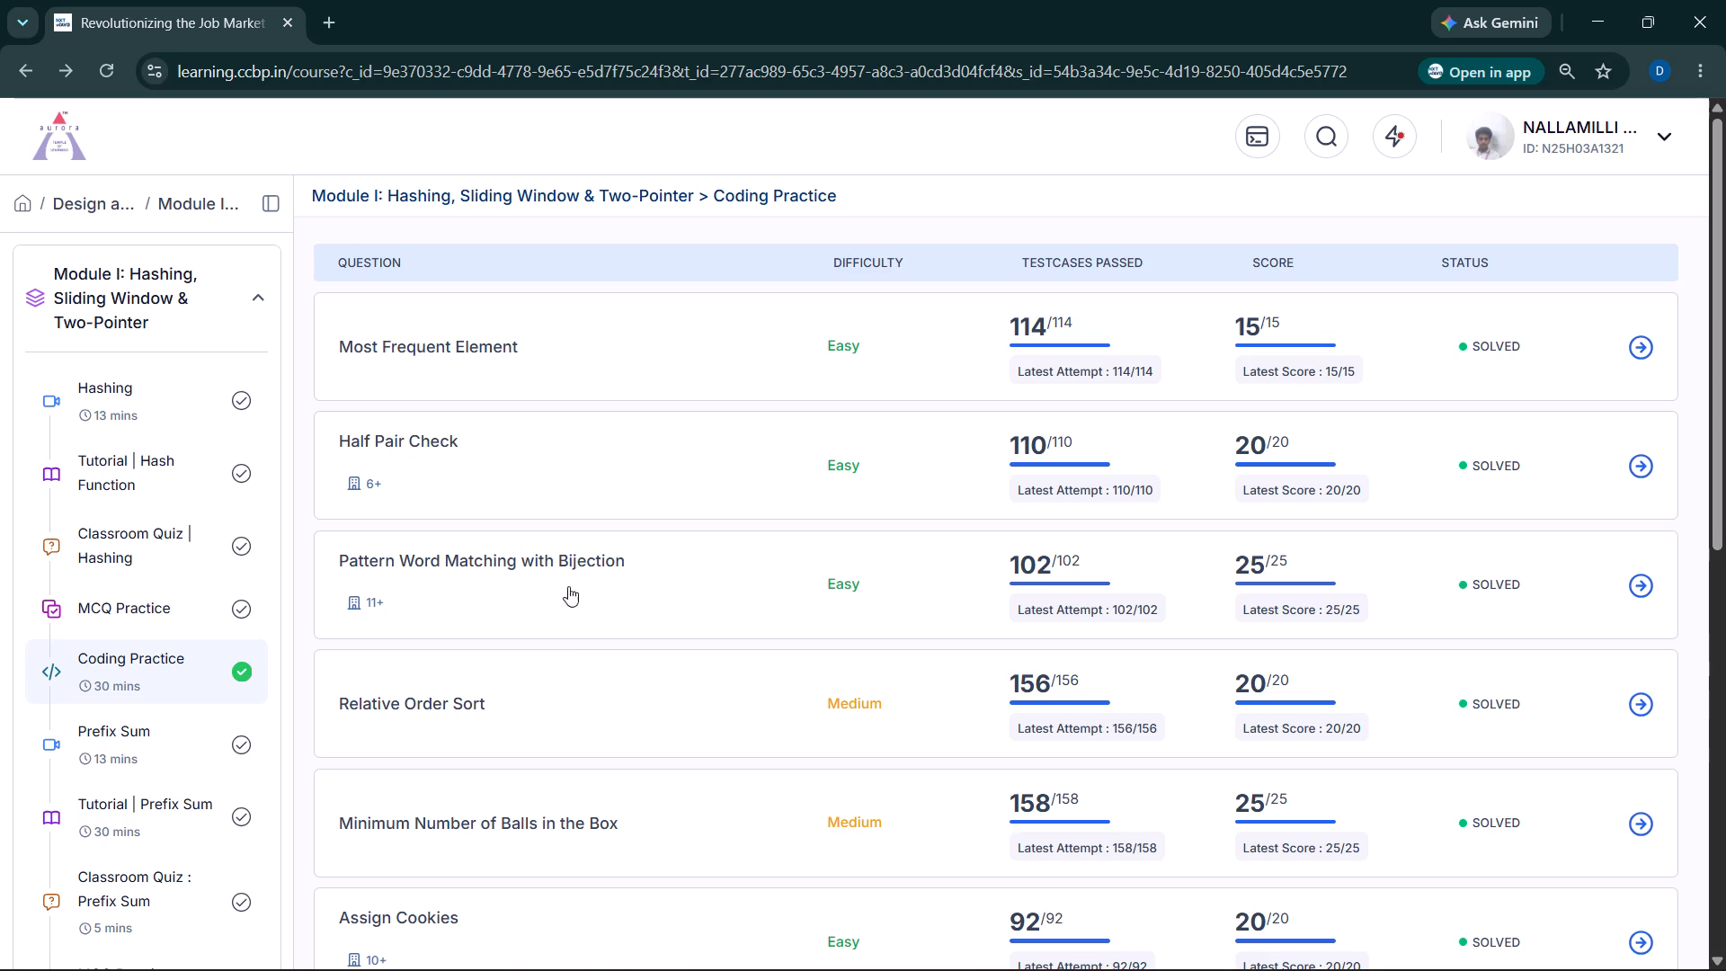
pyautogui.click(769, 720)
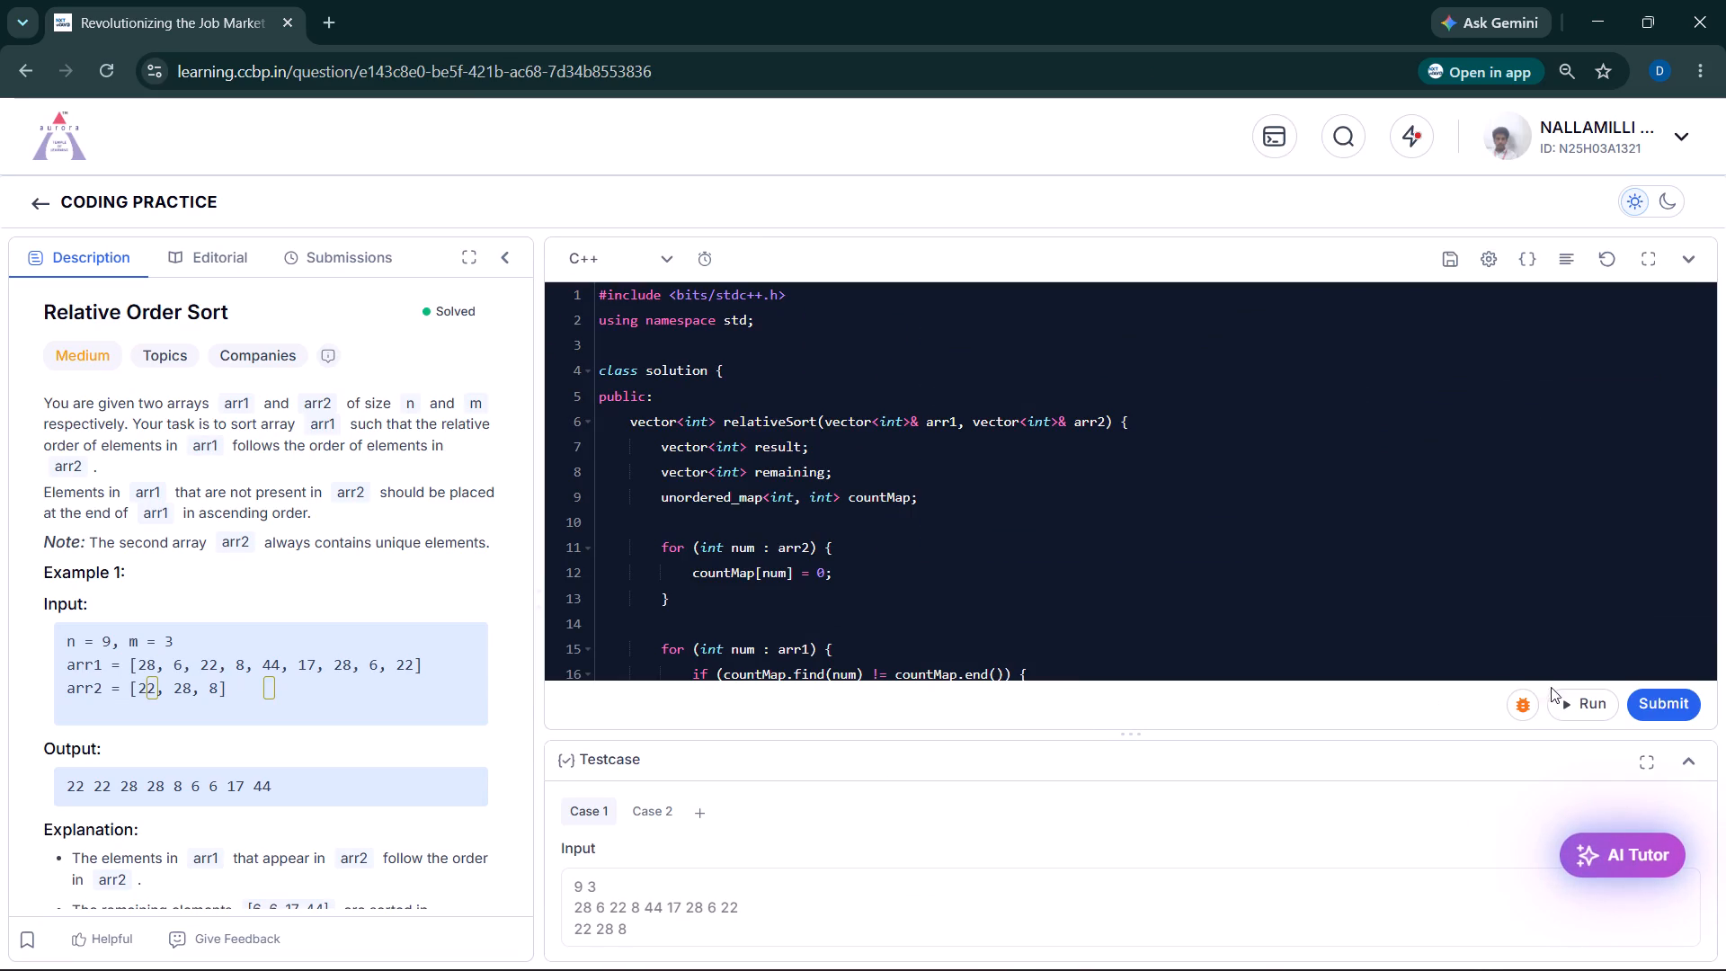
# Run the Relative Order Sort C++ solution and resize the Testcase area to show both the code down to line 15 and the case input.
pyautogui.click(1556, 696)
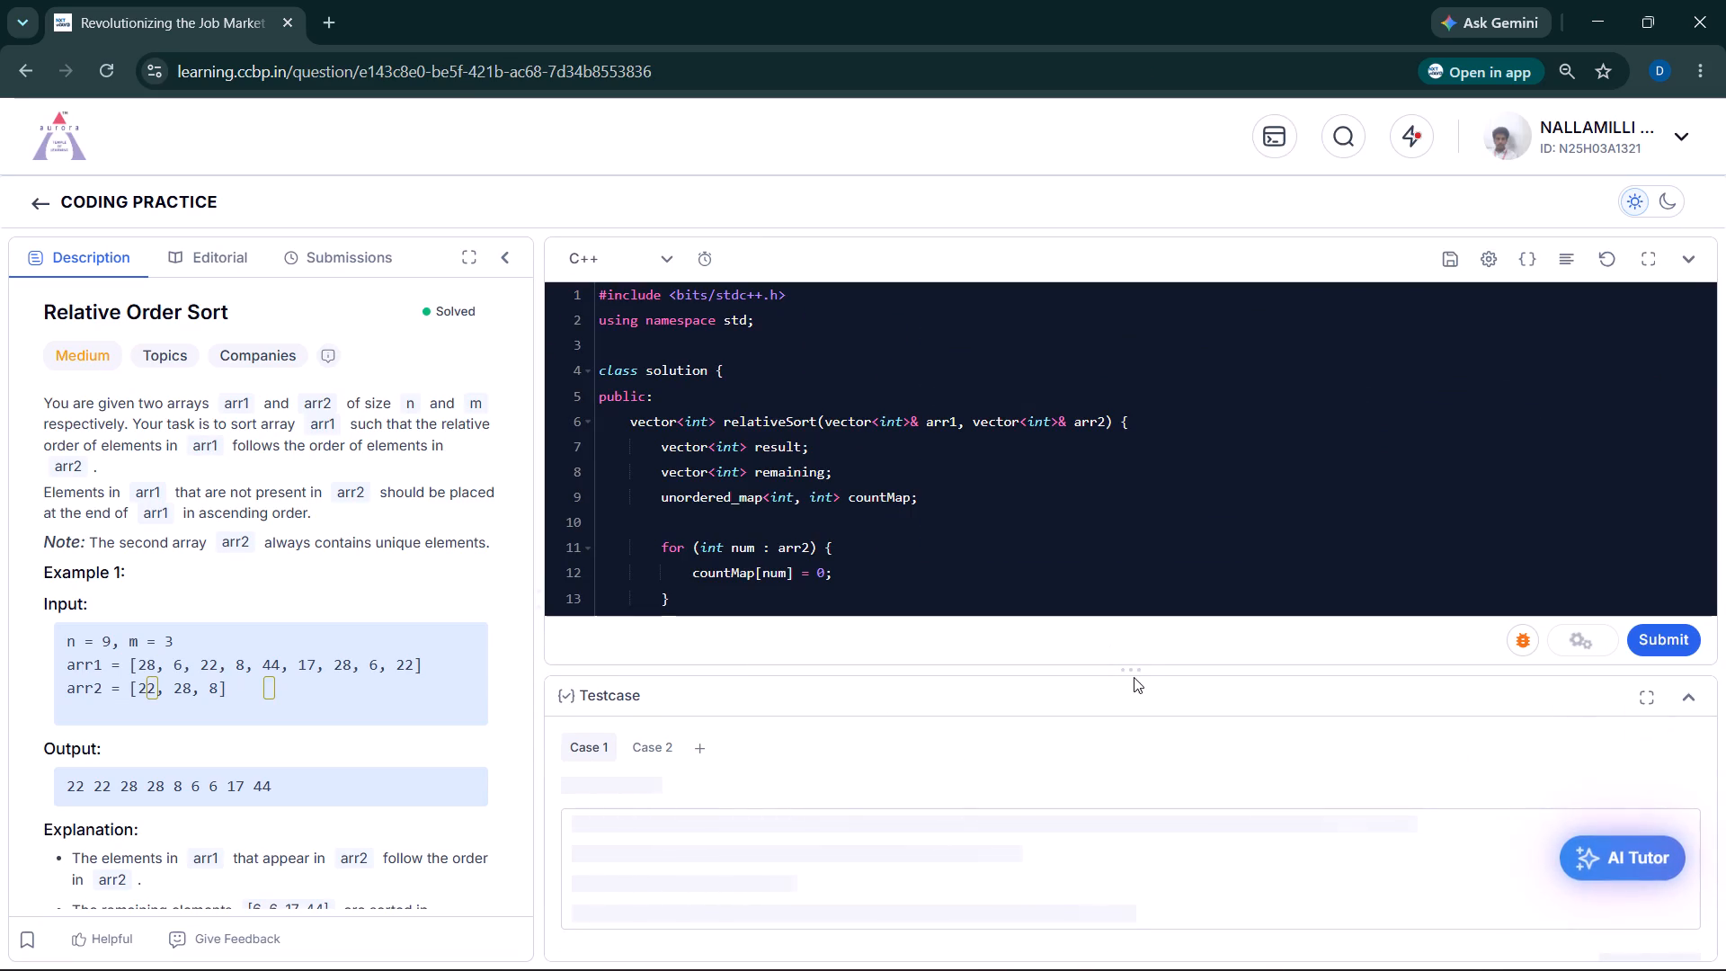
pyautogui.click(1134, 673)
pyautogui.moveTo(1133, 666); pyautogui.dragTo(1138, 895)
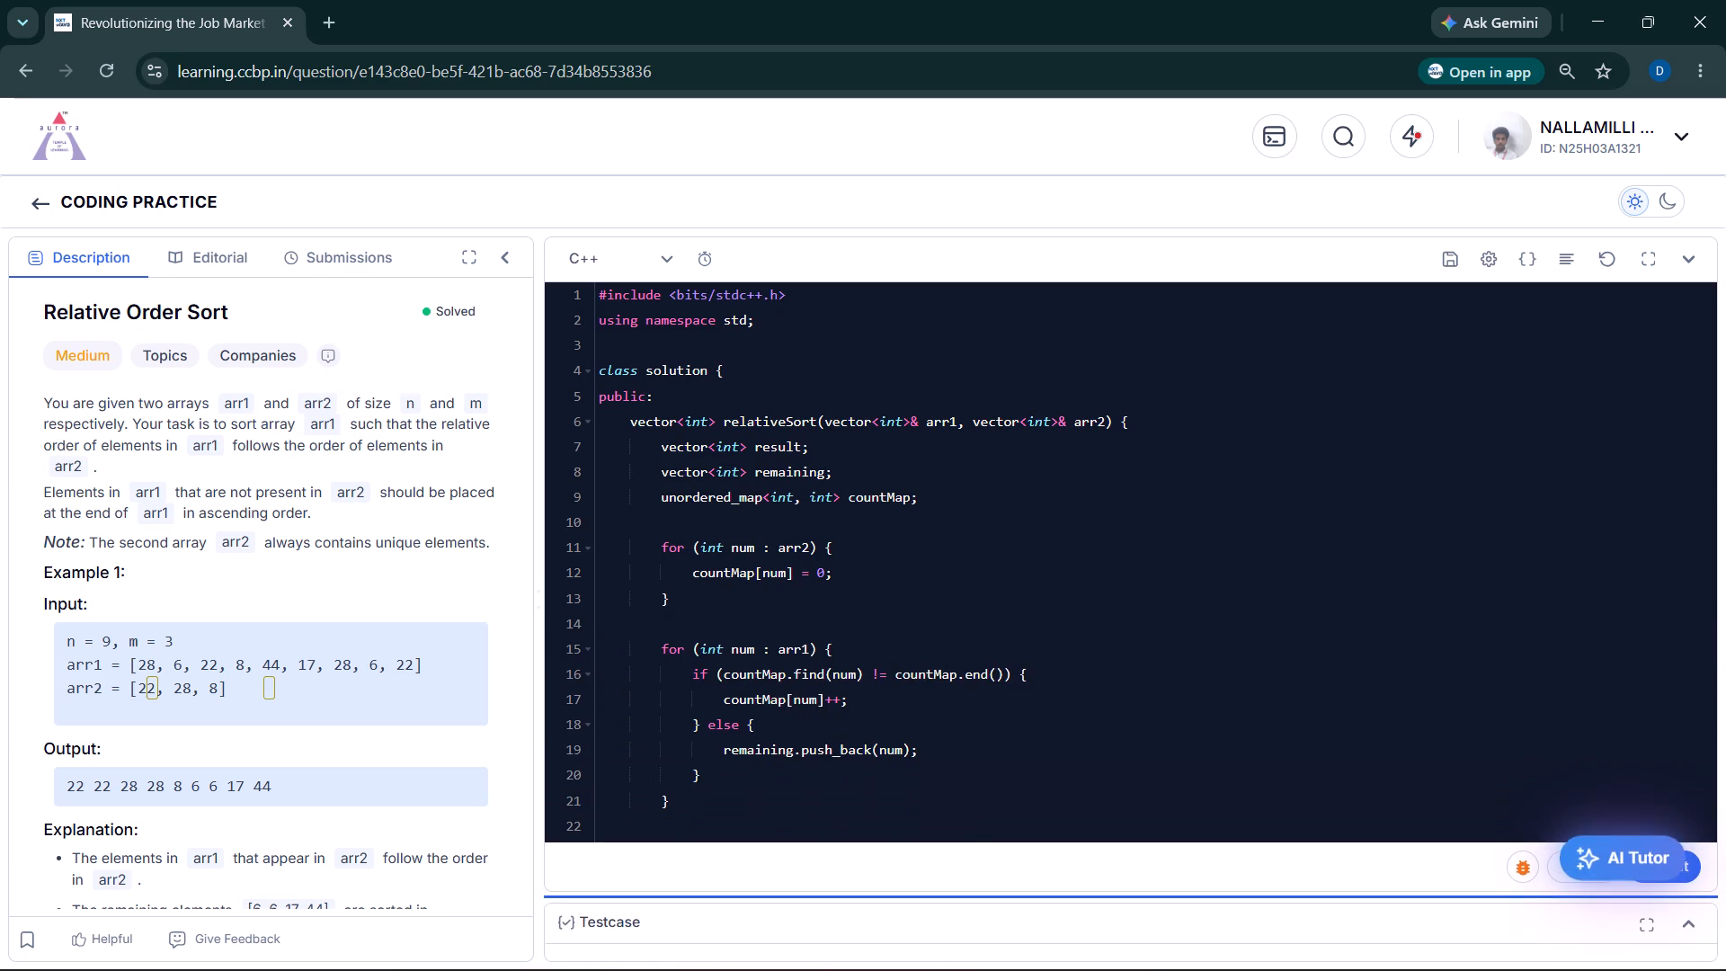
pyautogui.moveTo(1138, 895); pyautogui.dragTo(1159, 856)
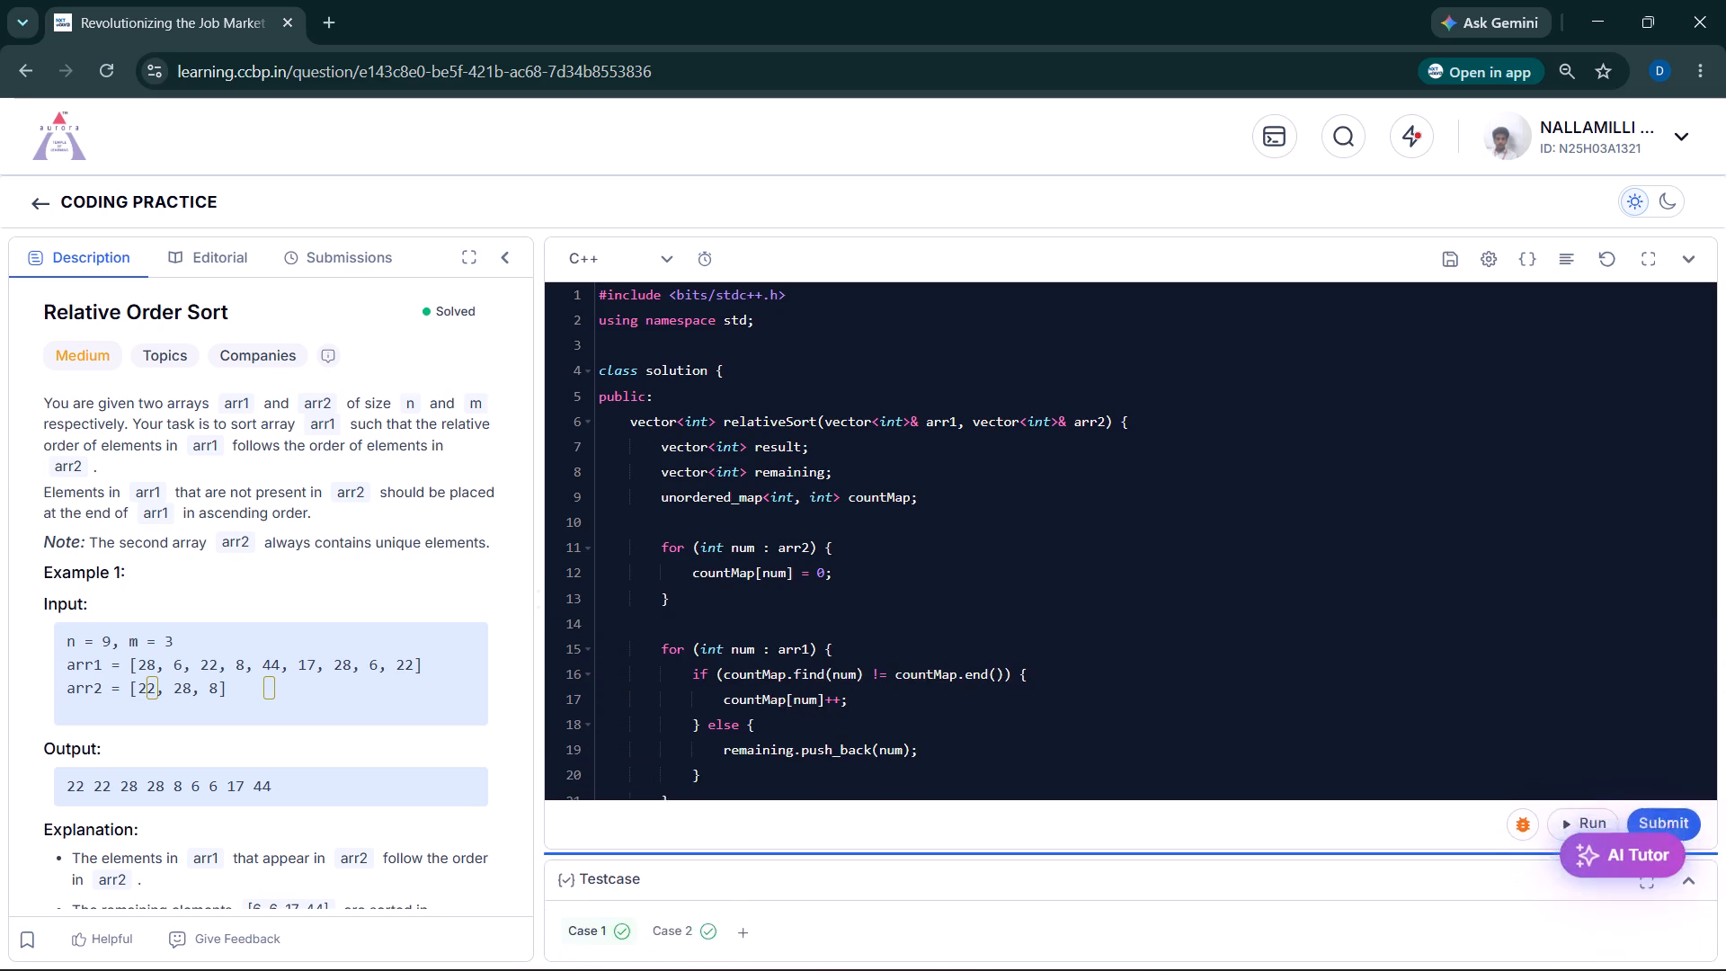
pyautogui.moveTo(1159, 856); pyautogui.dragTo(1214, 725)
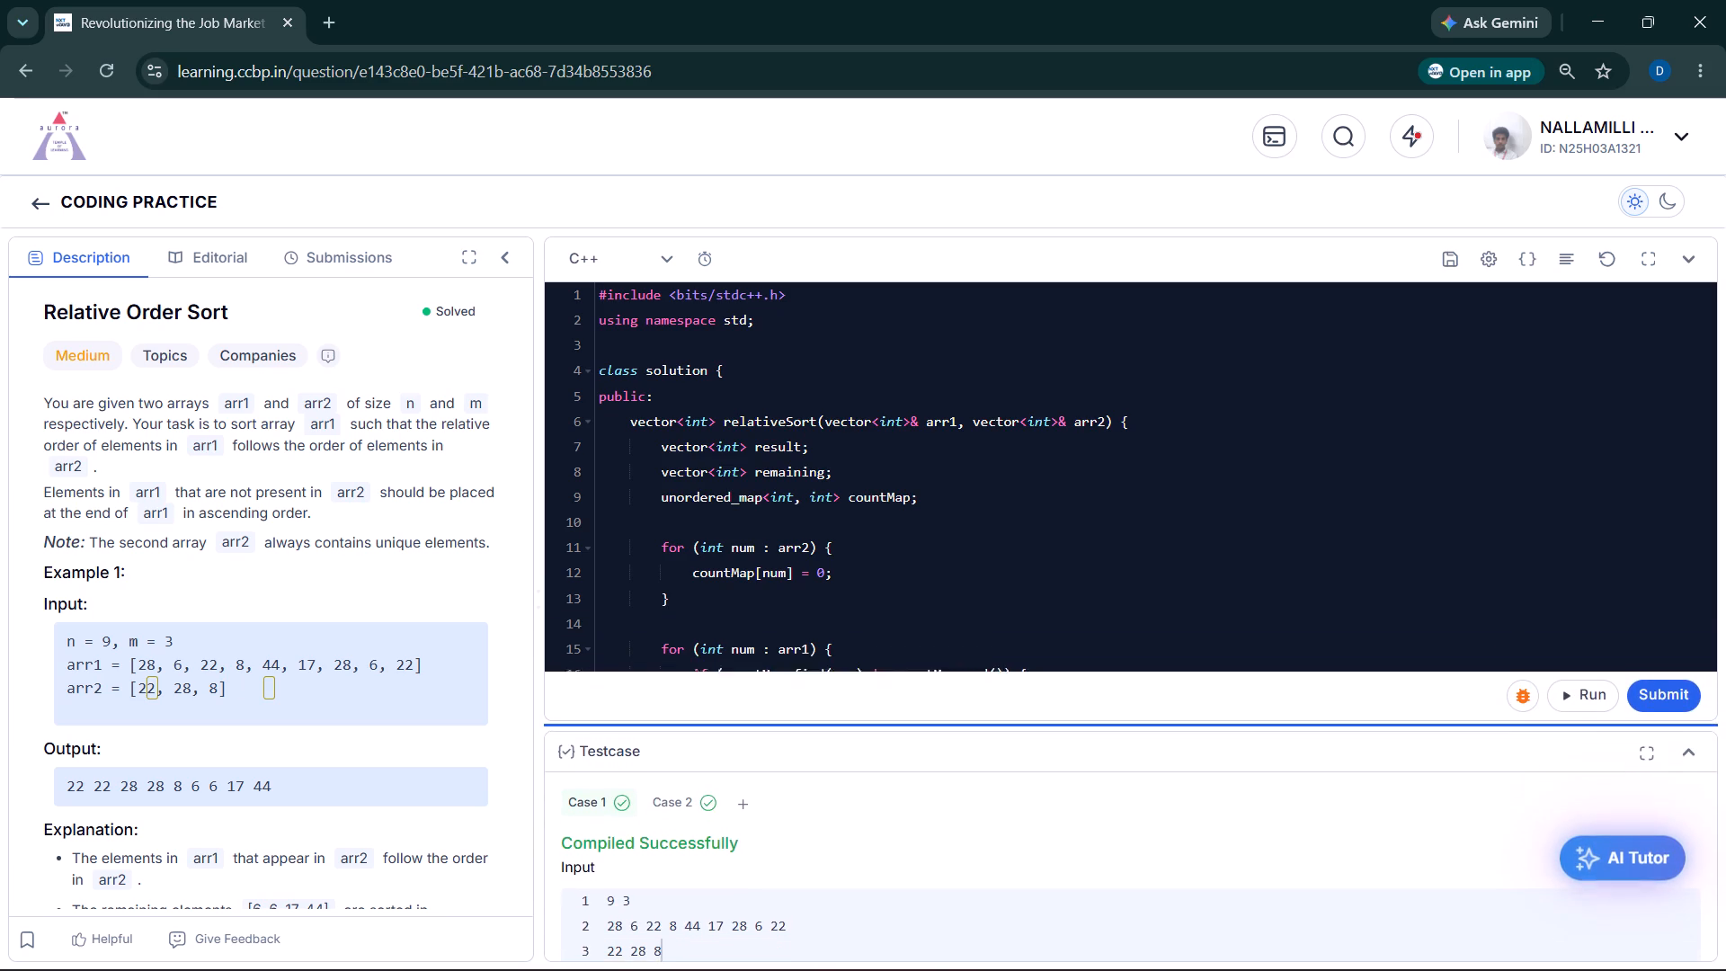
pyautogui.moveTo(1214, 725); pyautogui.dragTo(1215, 732)
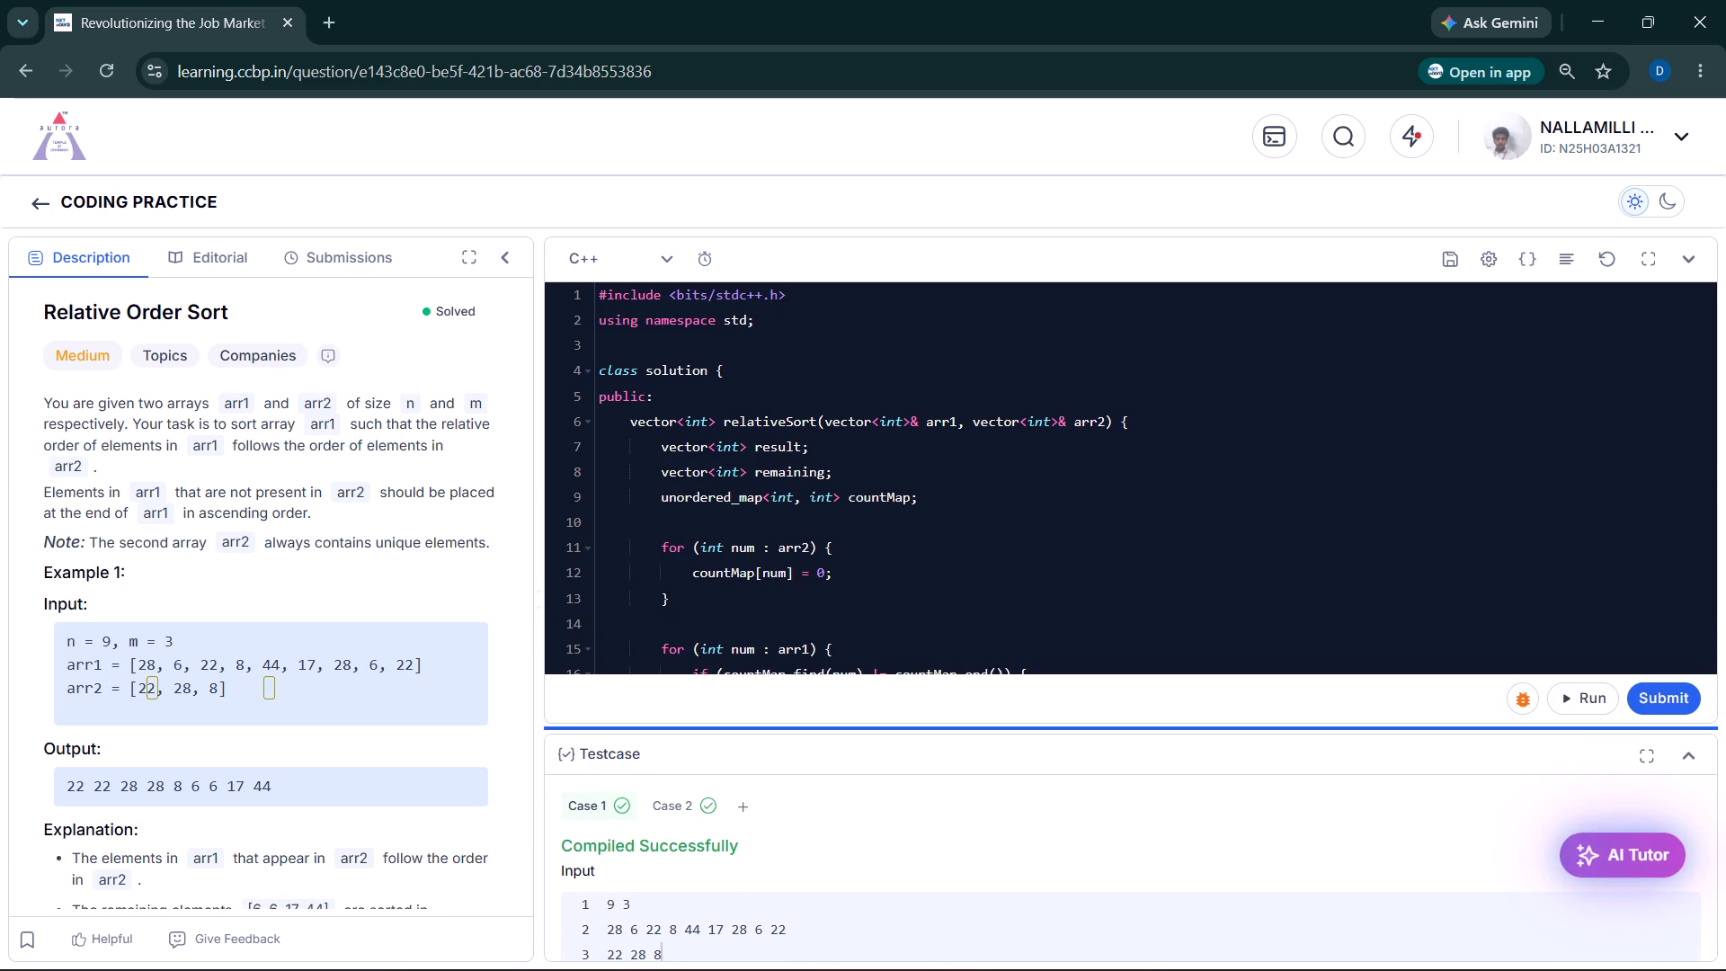
# Capture and copy a full-screen screenshot of the Relative Order Sort page.
pyautogui.press('Insert')
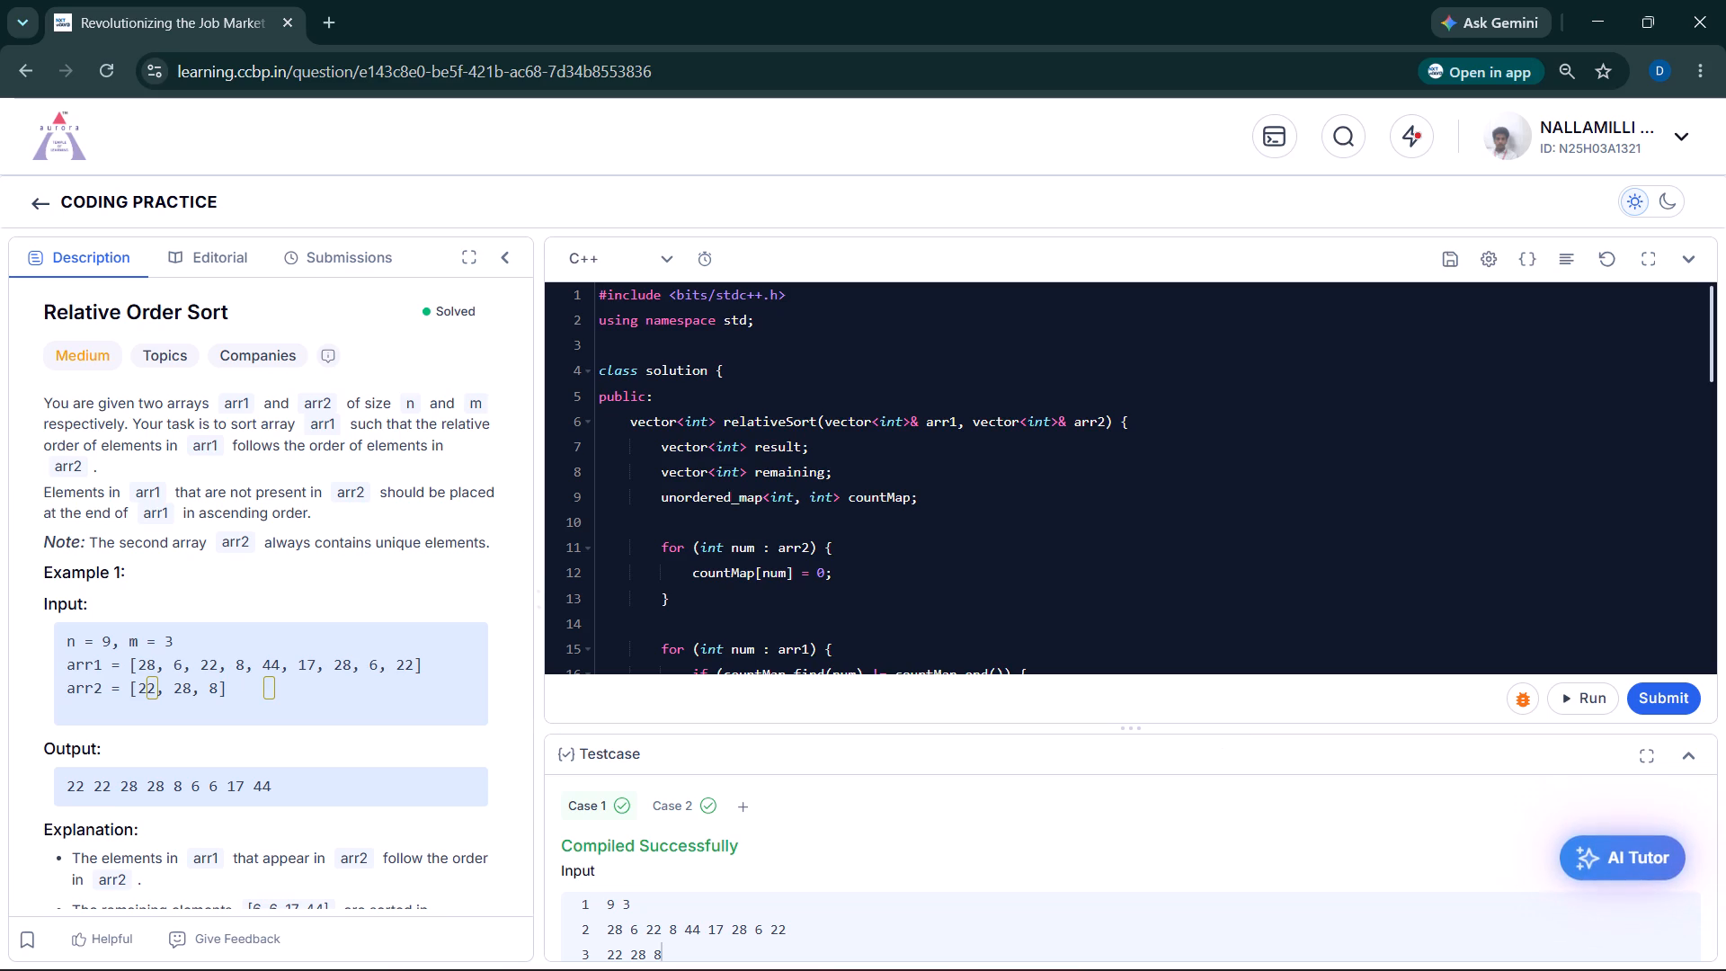
pyautogui.press('Print')
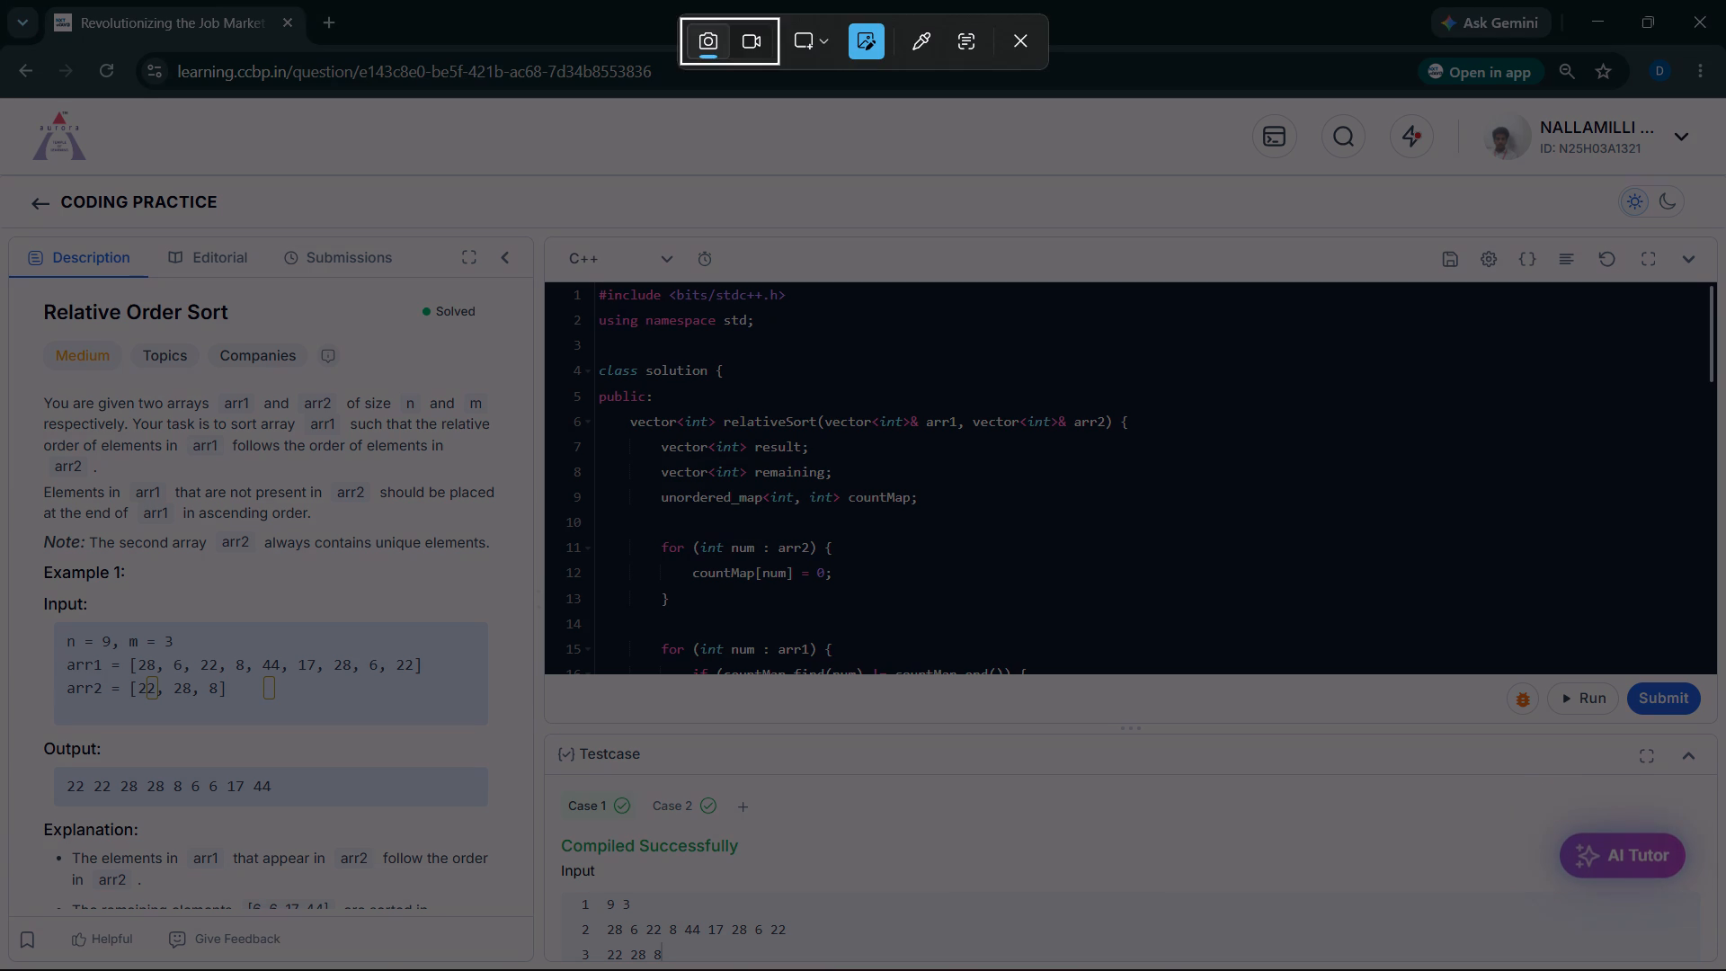
pyautogui.moveTo(0, 0); pyautogui.dragTo(1437, 970)
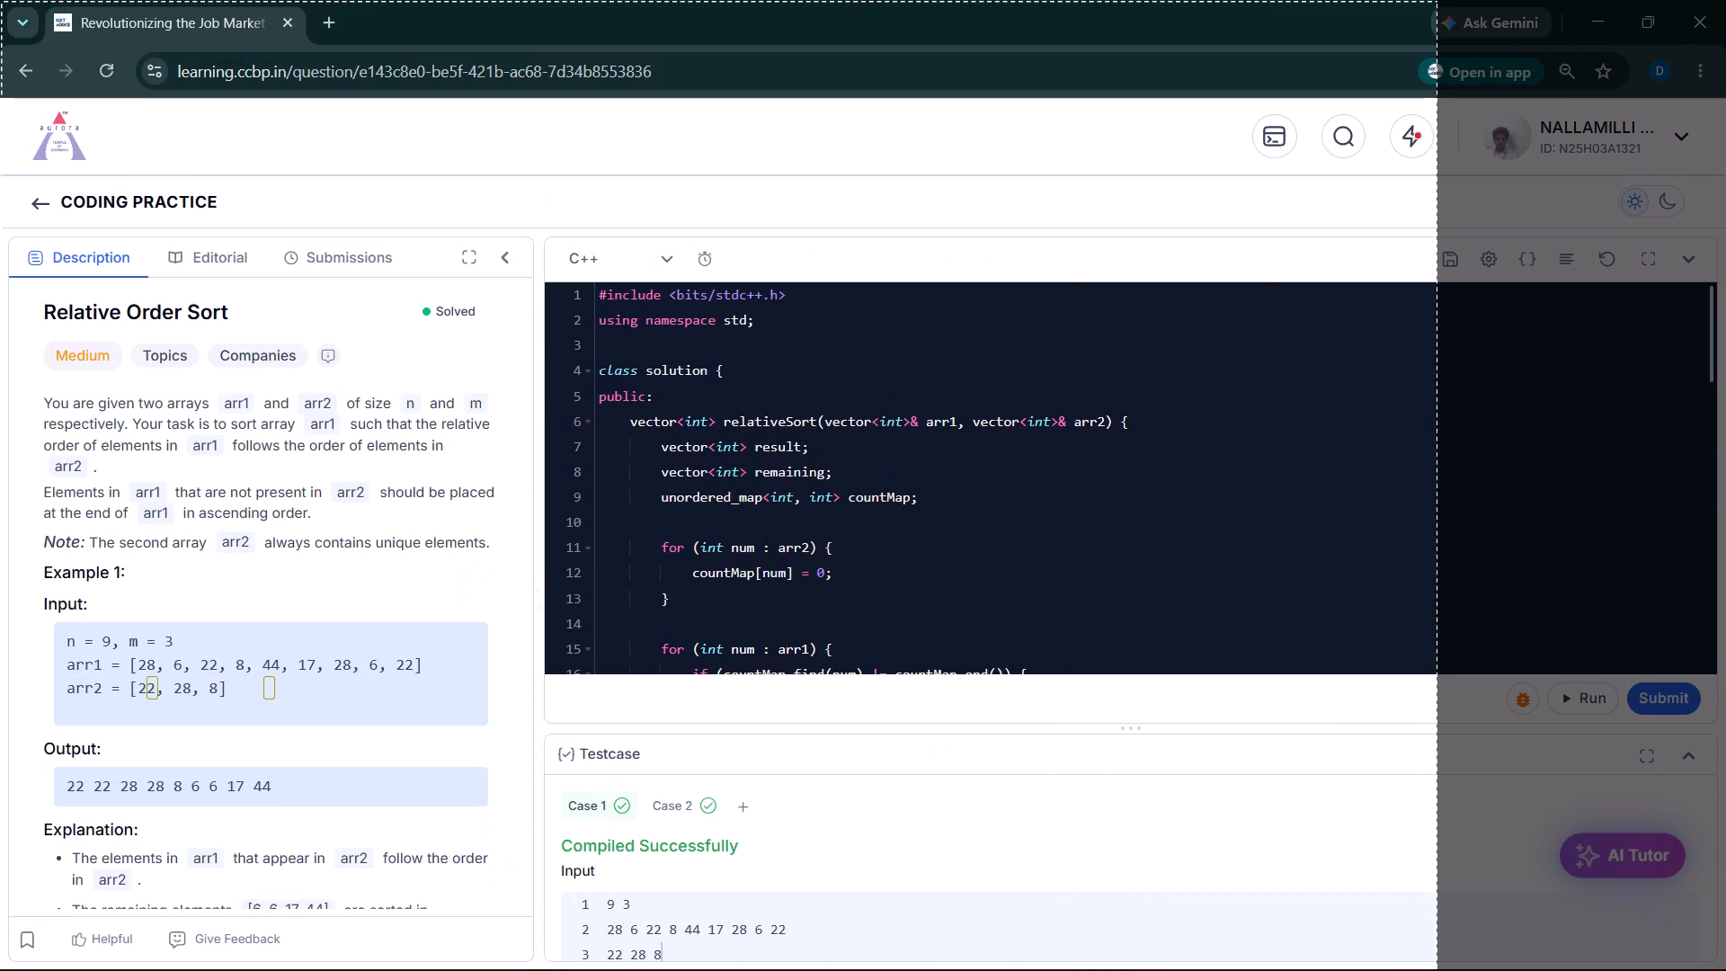
pyautogui.moveTo(1437, 970); pyautogui.dragTo(1725, 970)
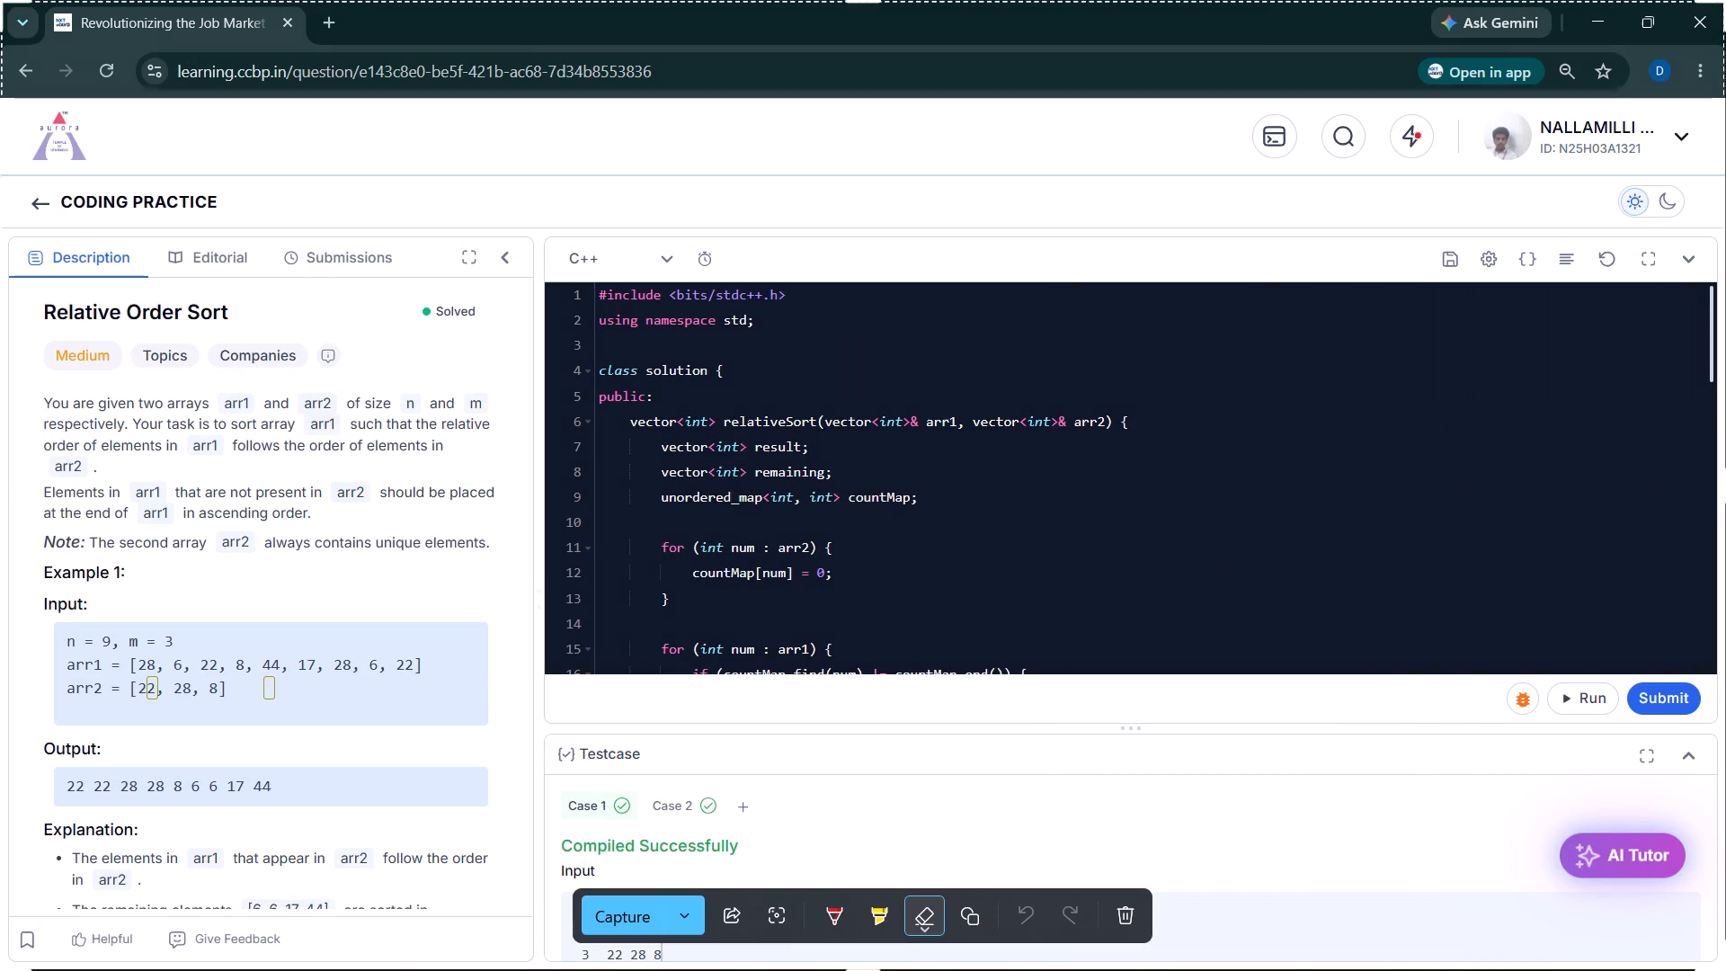
pyautogui.hotkey('ctrl', 'c')
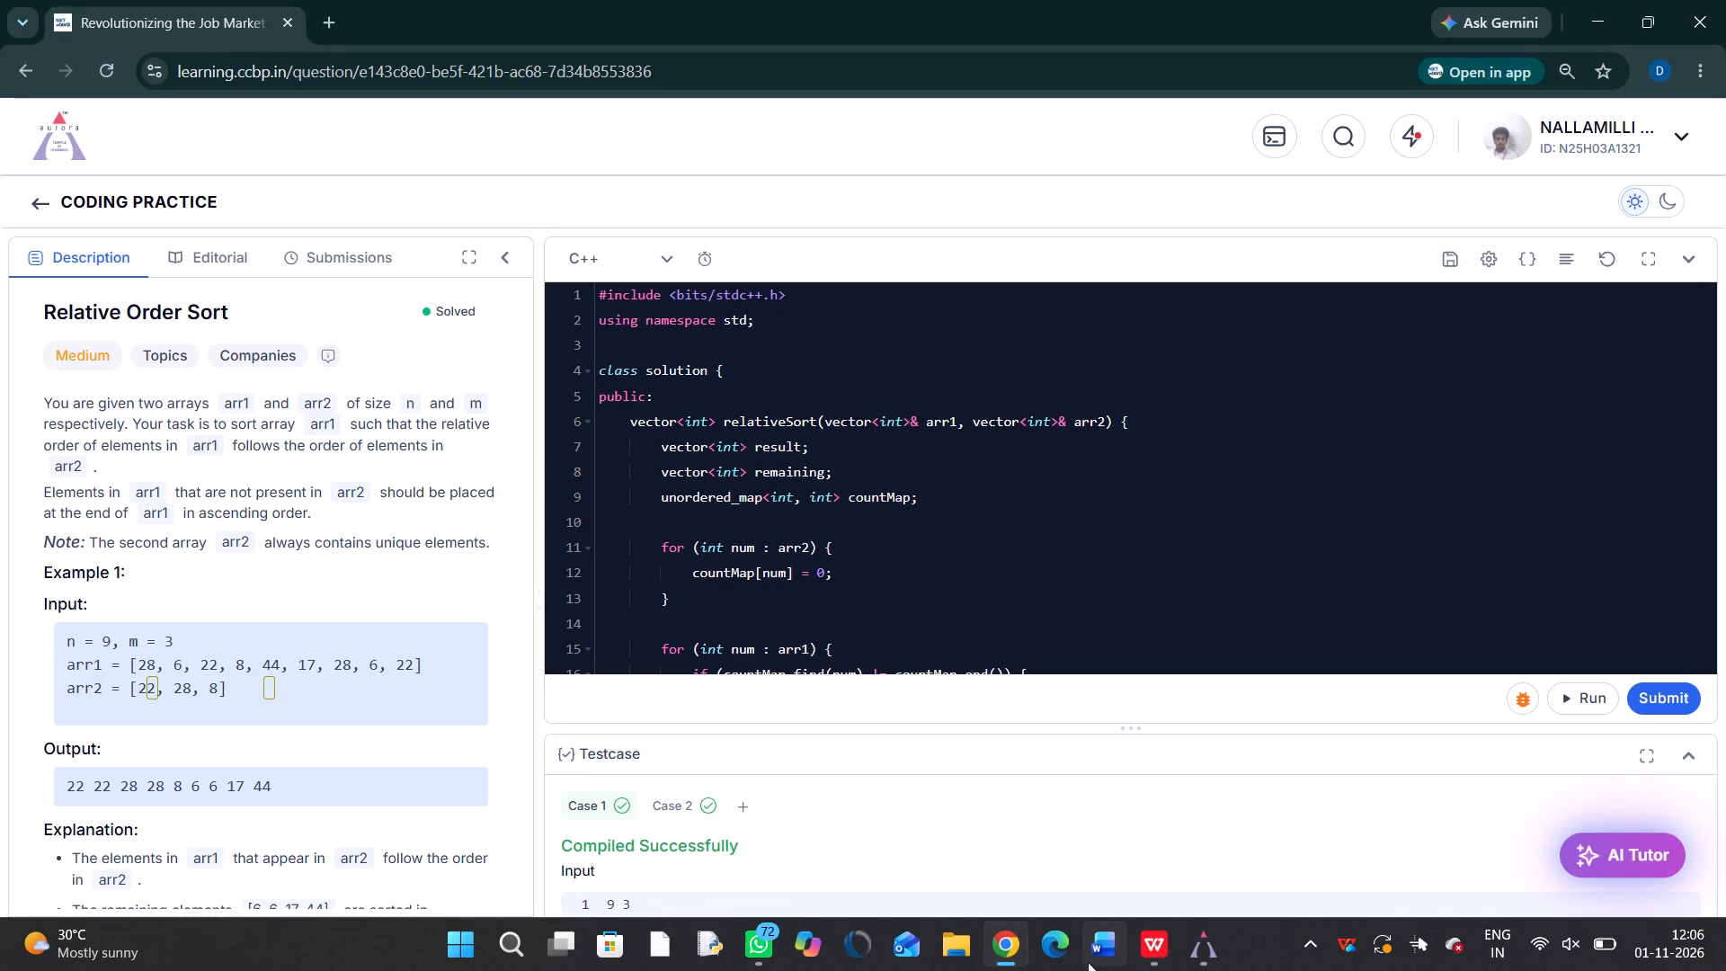
# Switch to ADS LAB 1.docx in WPS Office and replace the old Relative Order Sort screenshot for Question 4 with the copied one.
pyautogui.click(1133, 804)
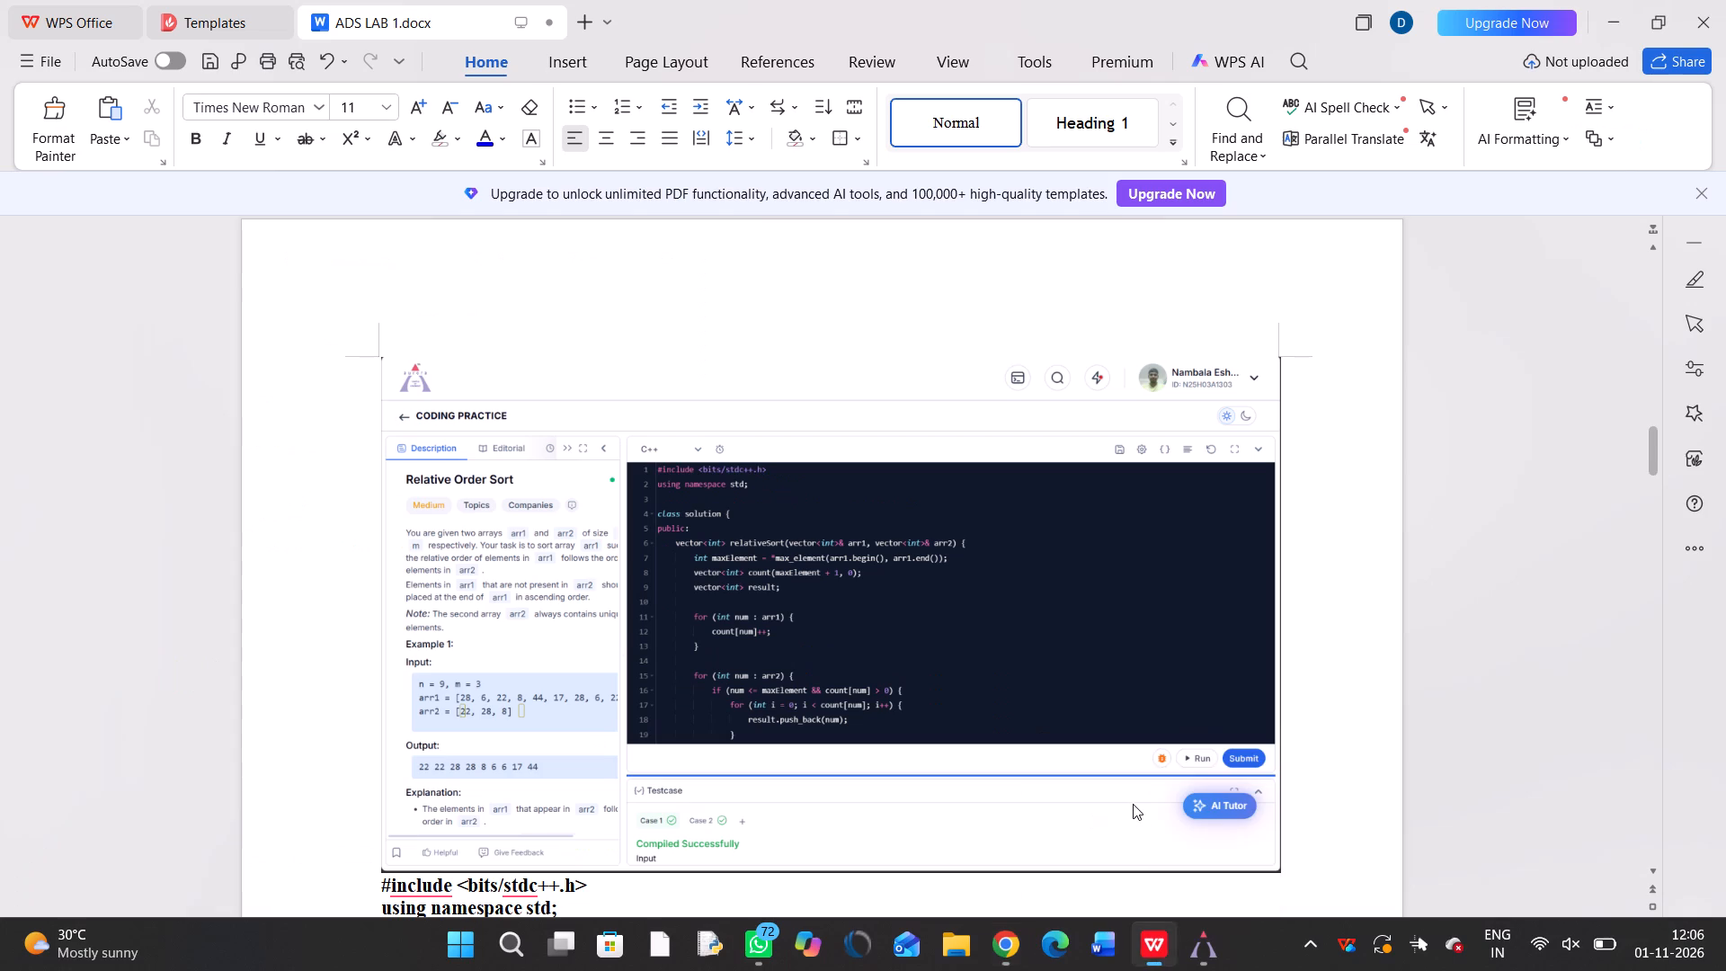
pyautogui.click(868, 660)
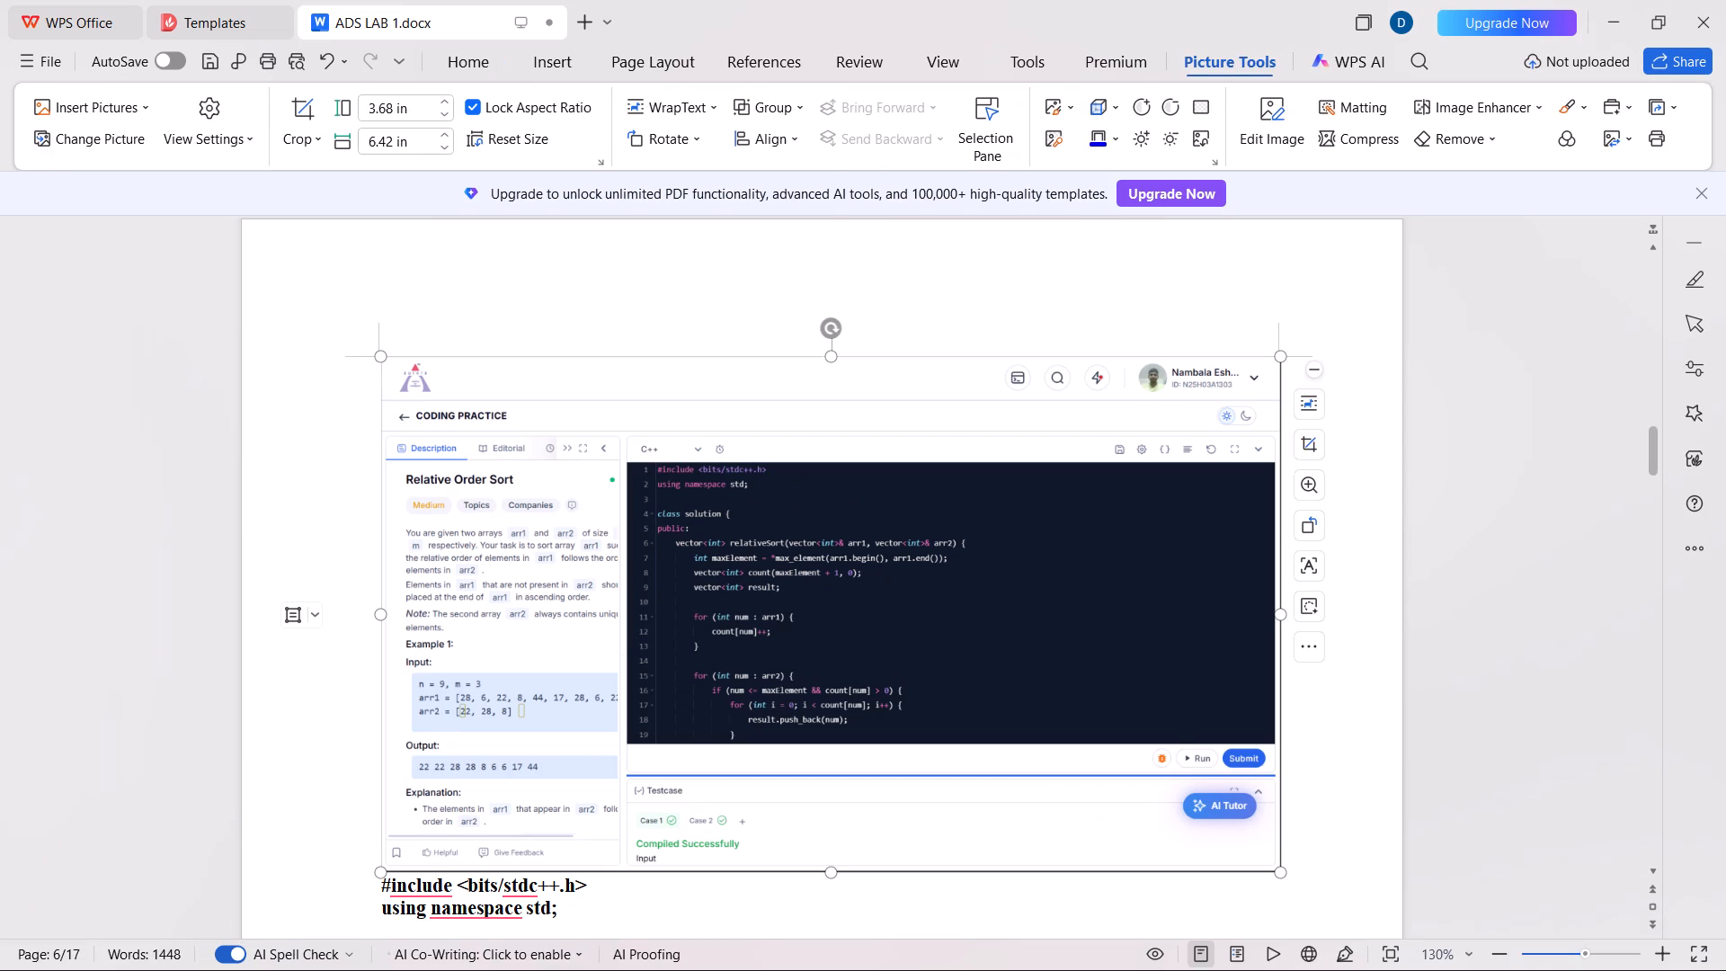
pyautogui.press('BackSpace')
pyautogui.hotkey('ctrl', 'v')
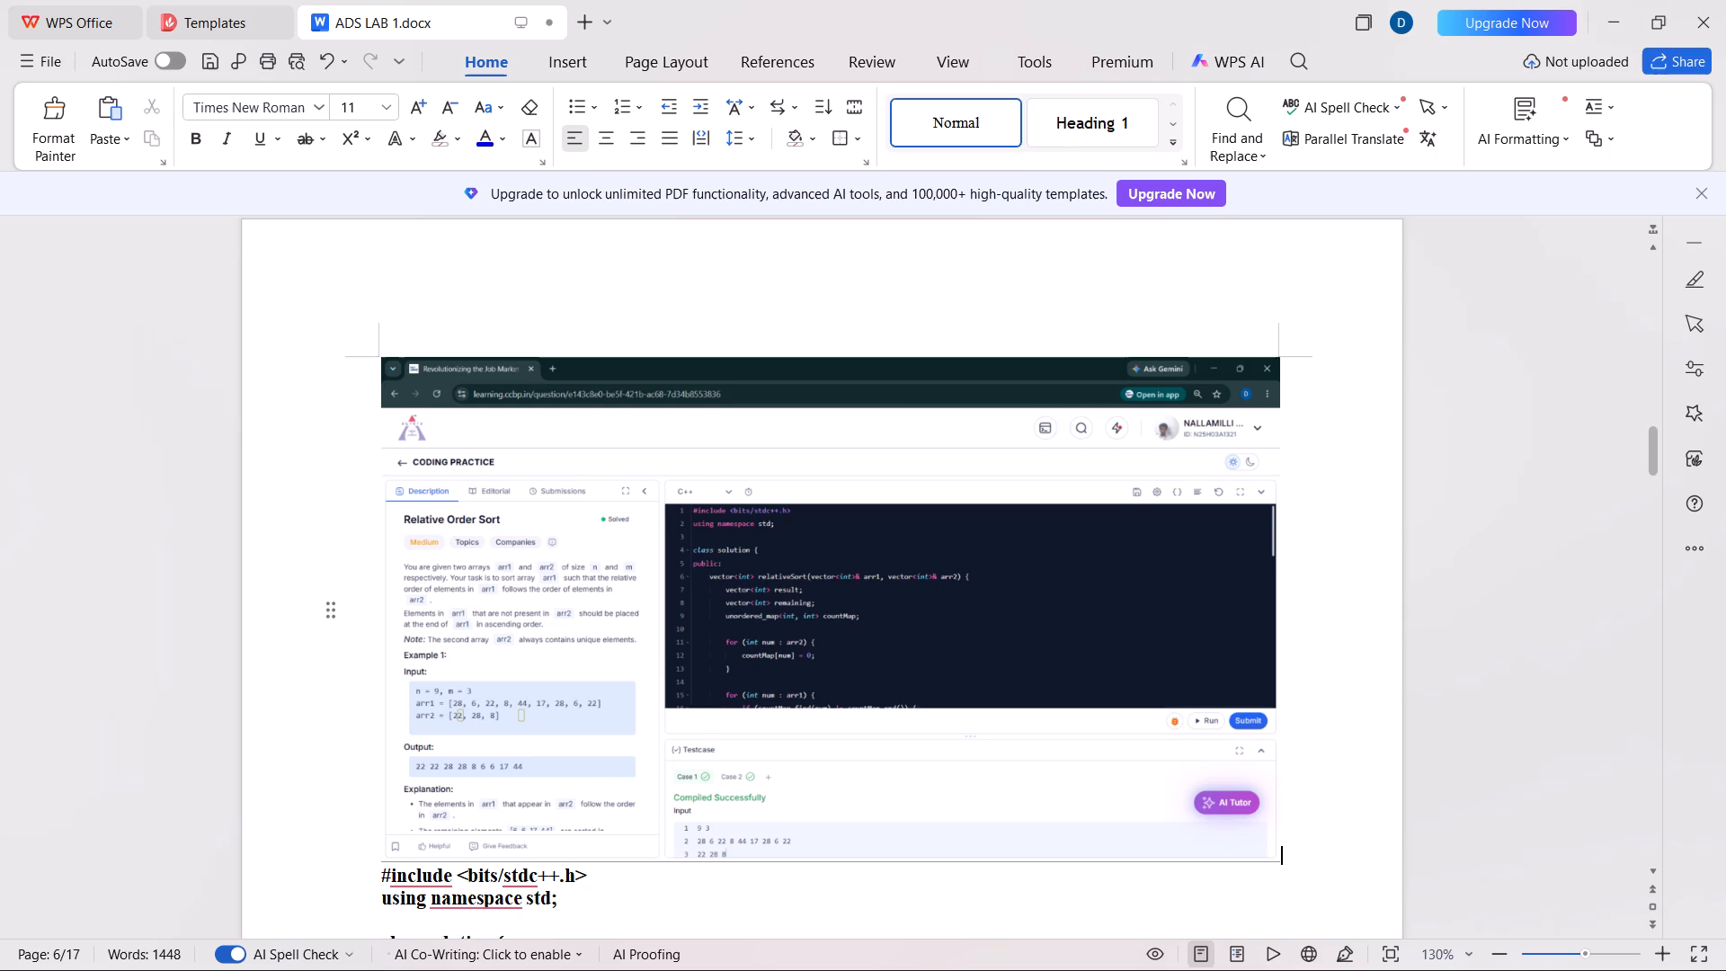
# Find the next old screenshot in ADS LAB 1.docx, then switch to Chrome and open Minimum Number of Balls in the Box from the question list.
pyautogui.scroll(-2, 868, 660)
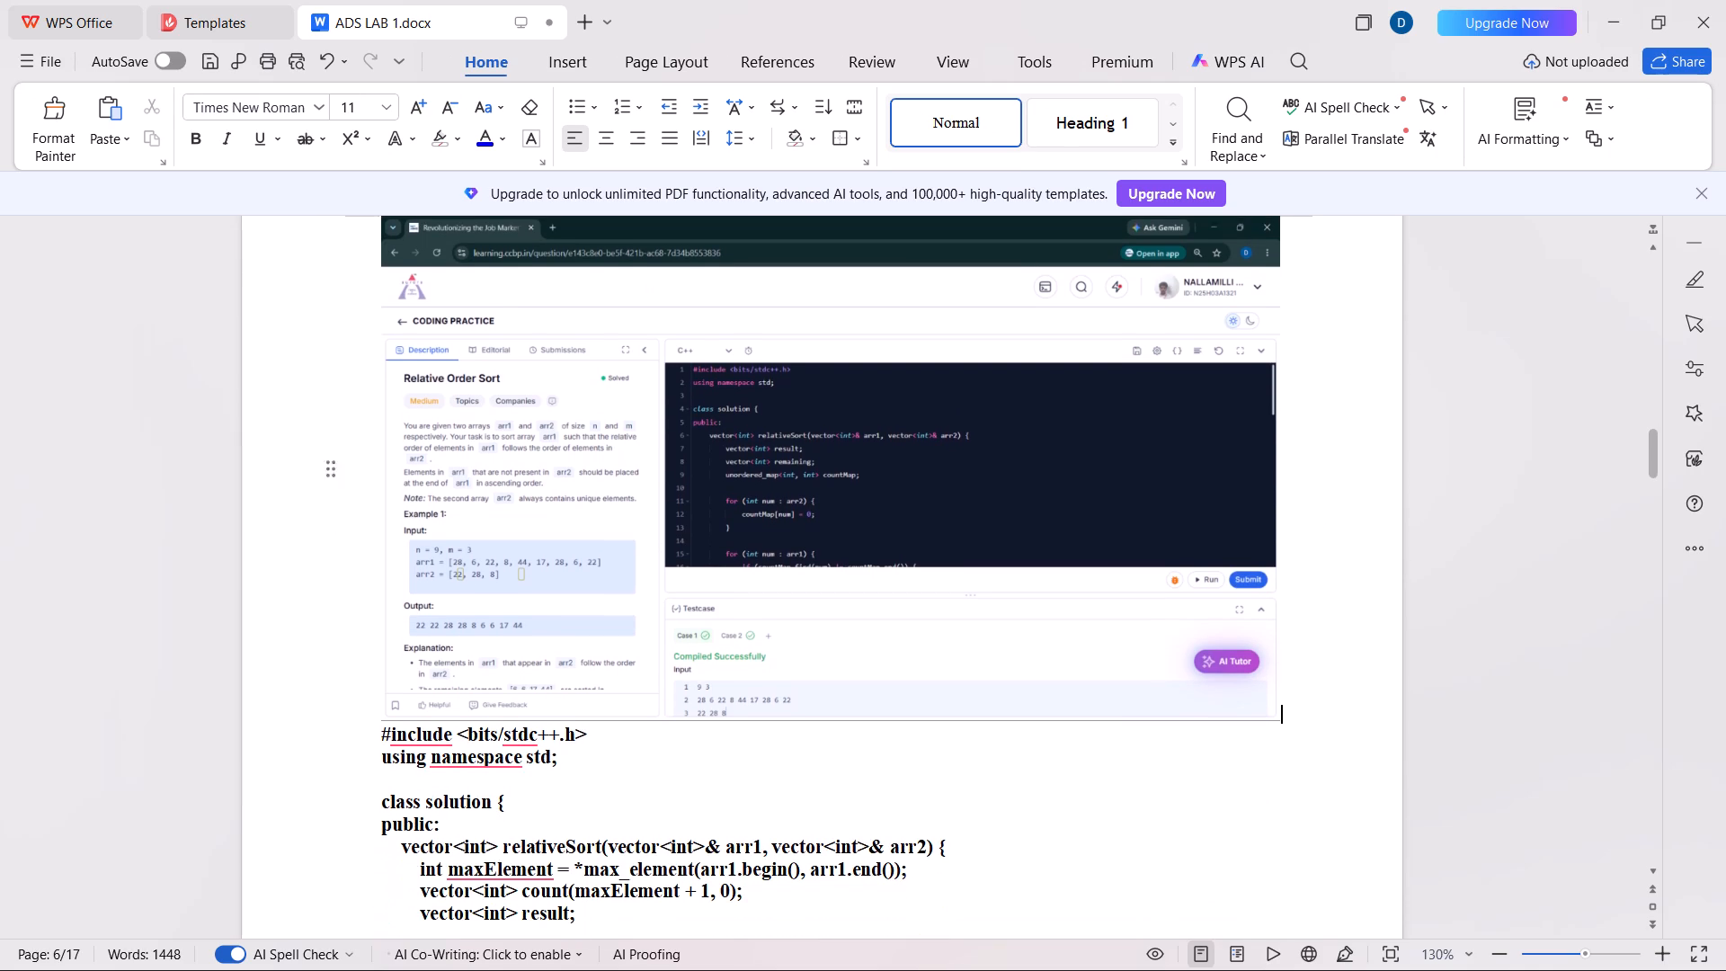
pyautogui.scroll(-4, 868, 660)
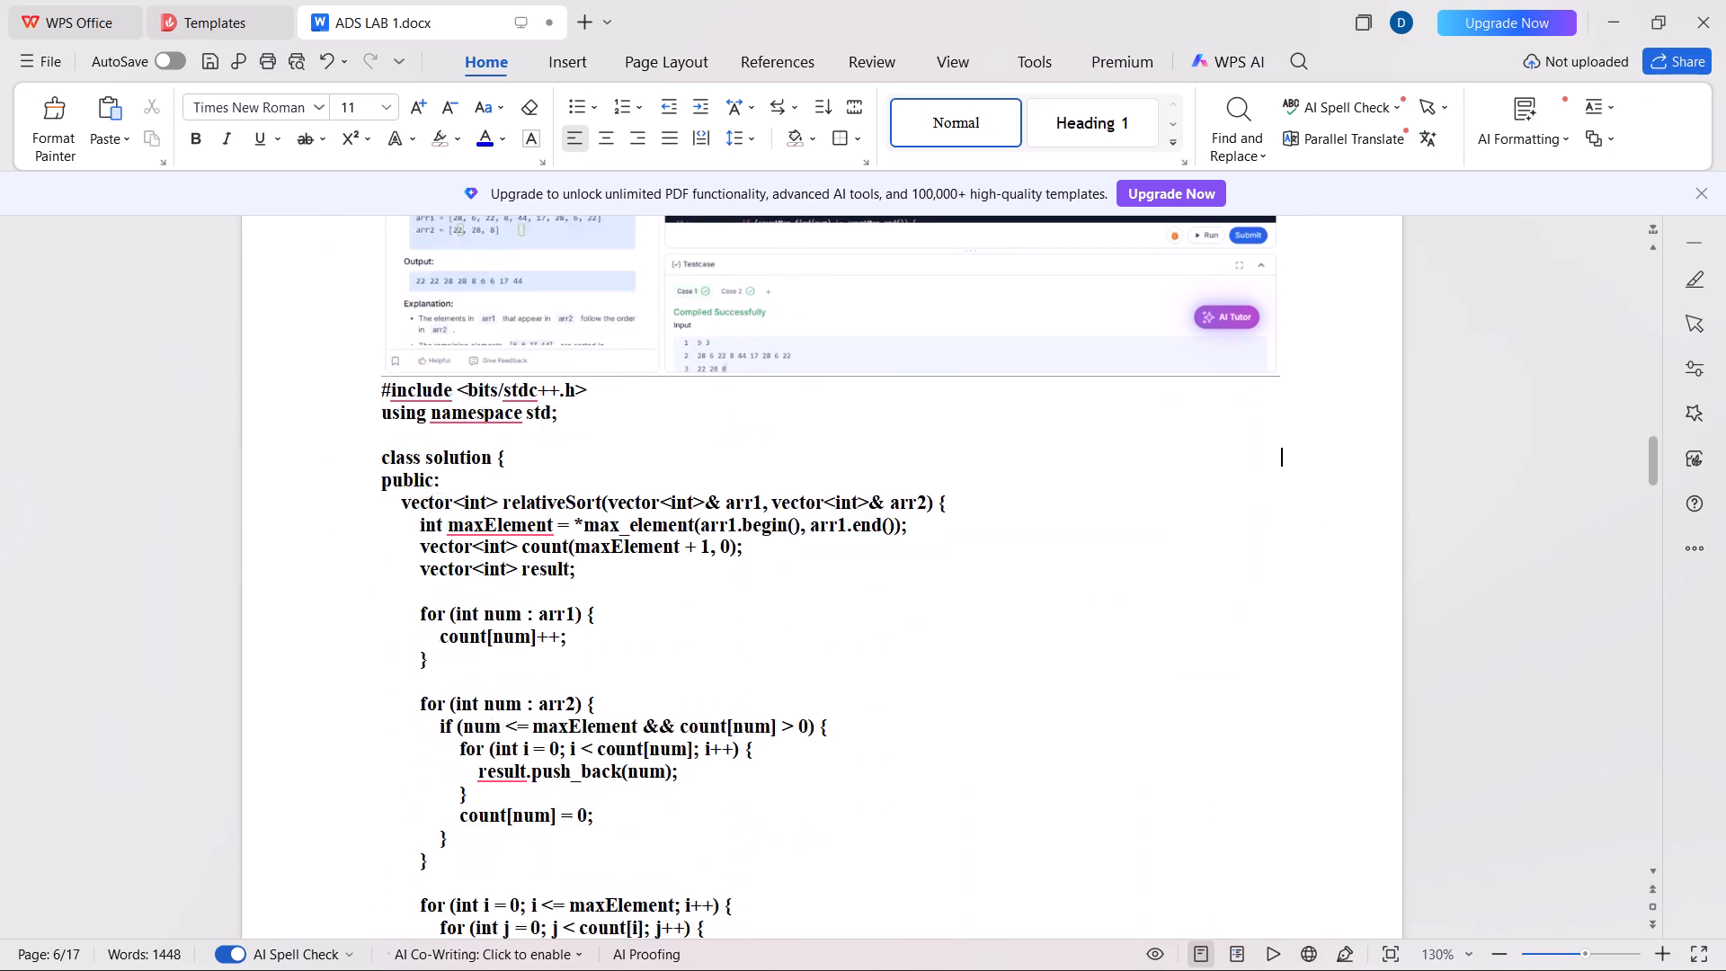
pyautogui.scroll(-3, 868, 660)
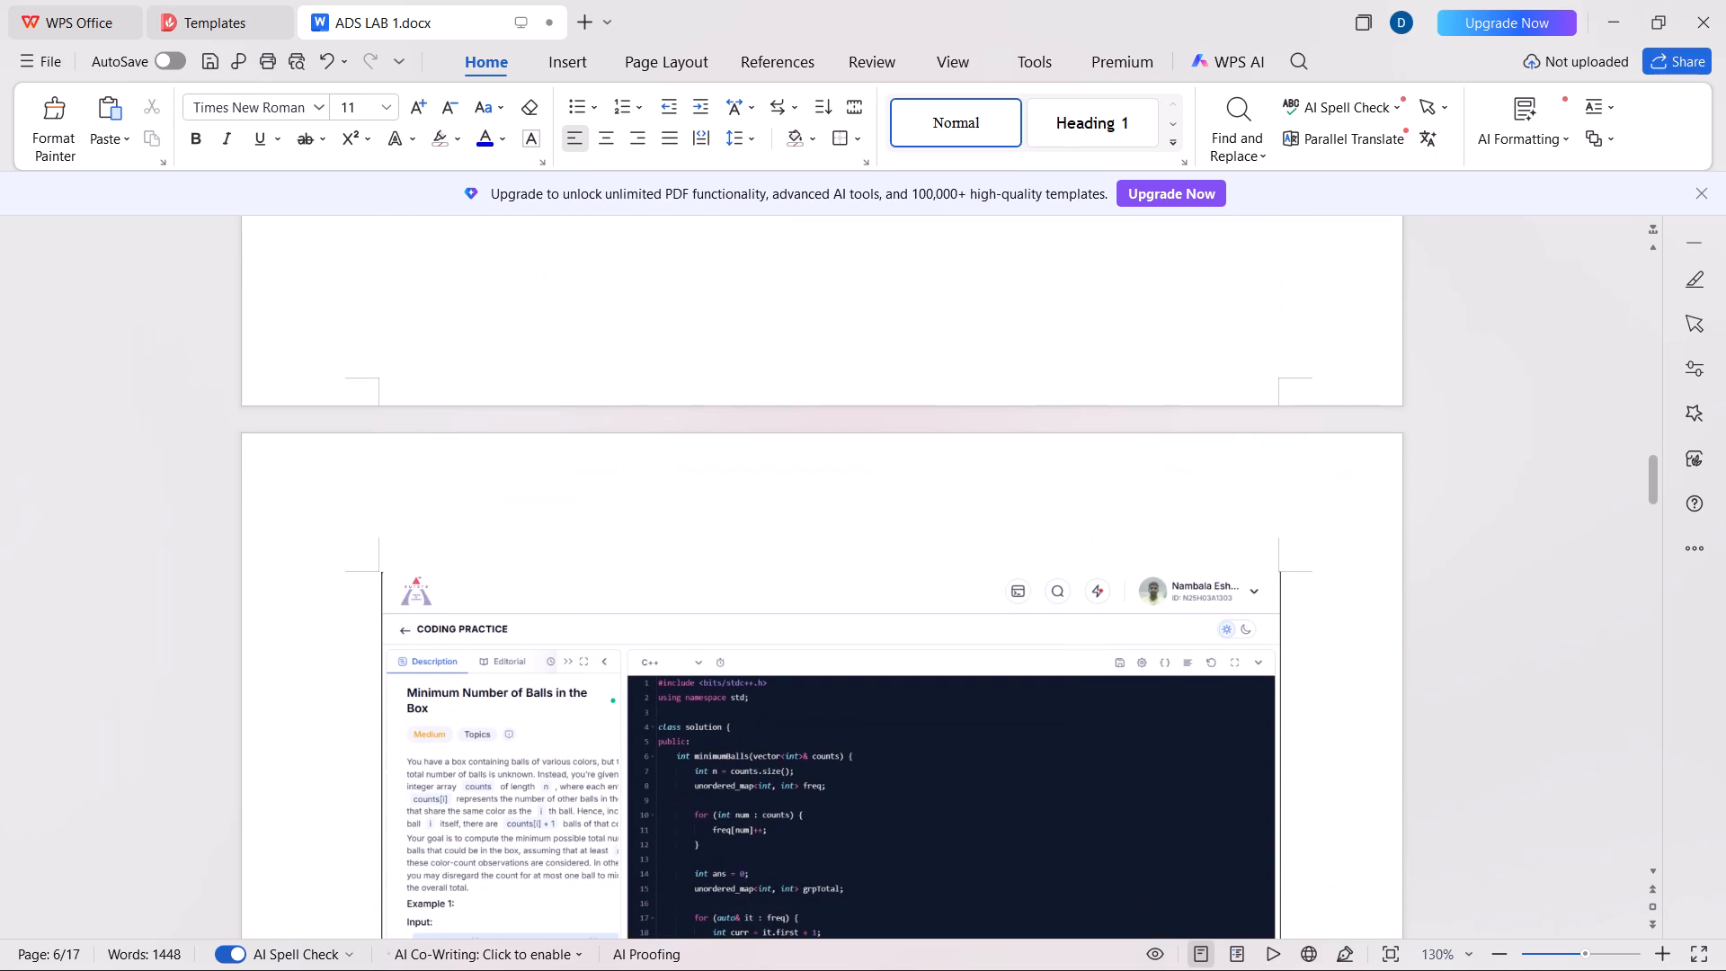
pyautogui.scroll(-2, 868, 660)
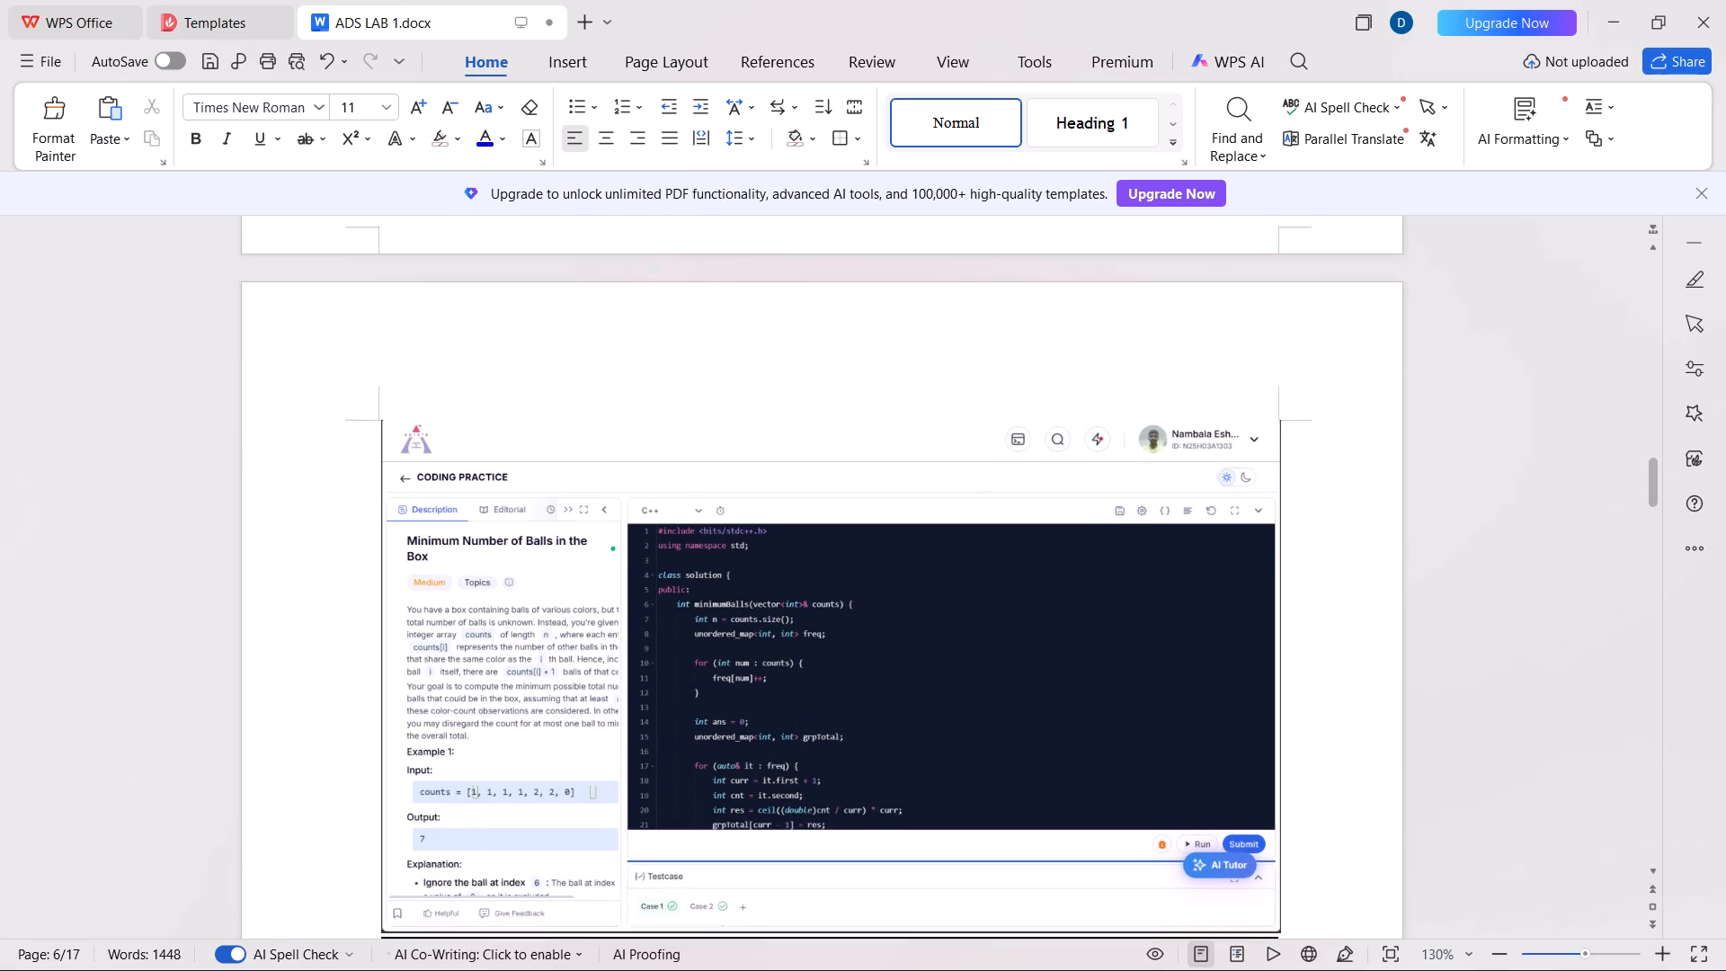
pyautogui.click(974, 842)
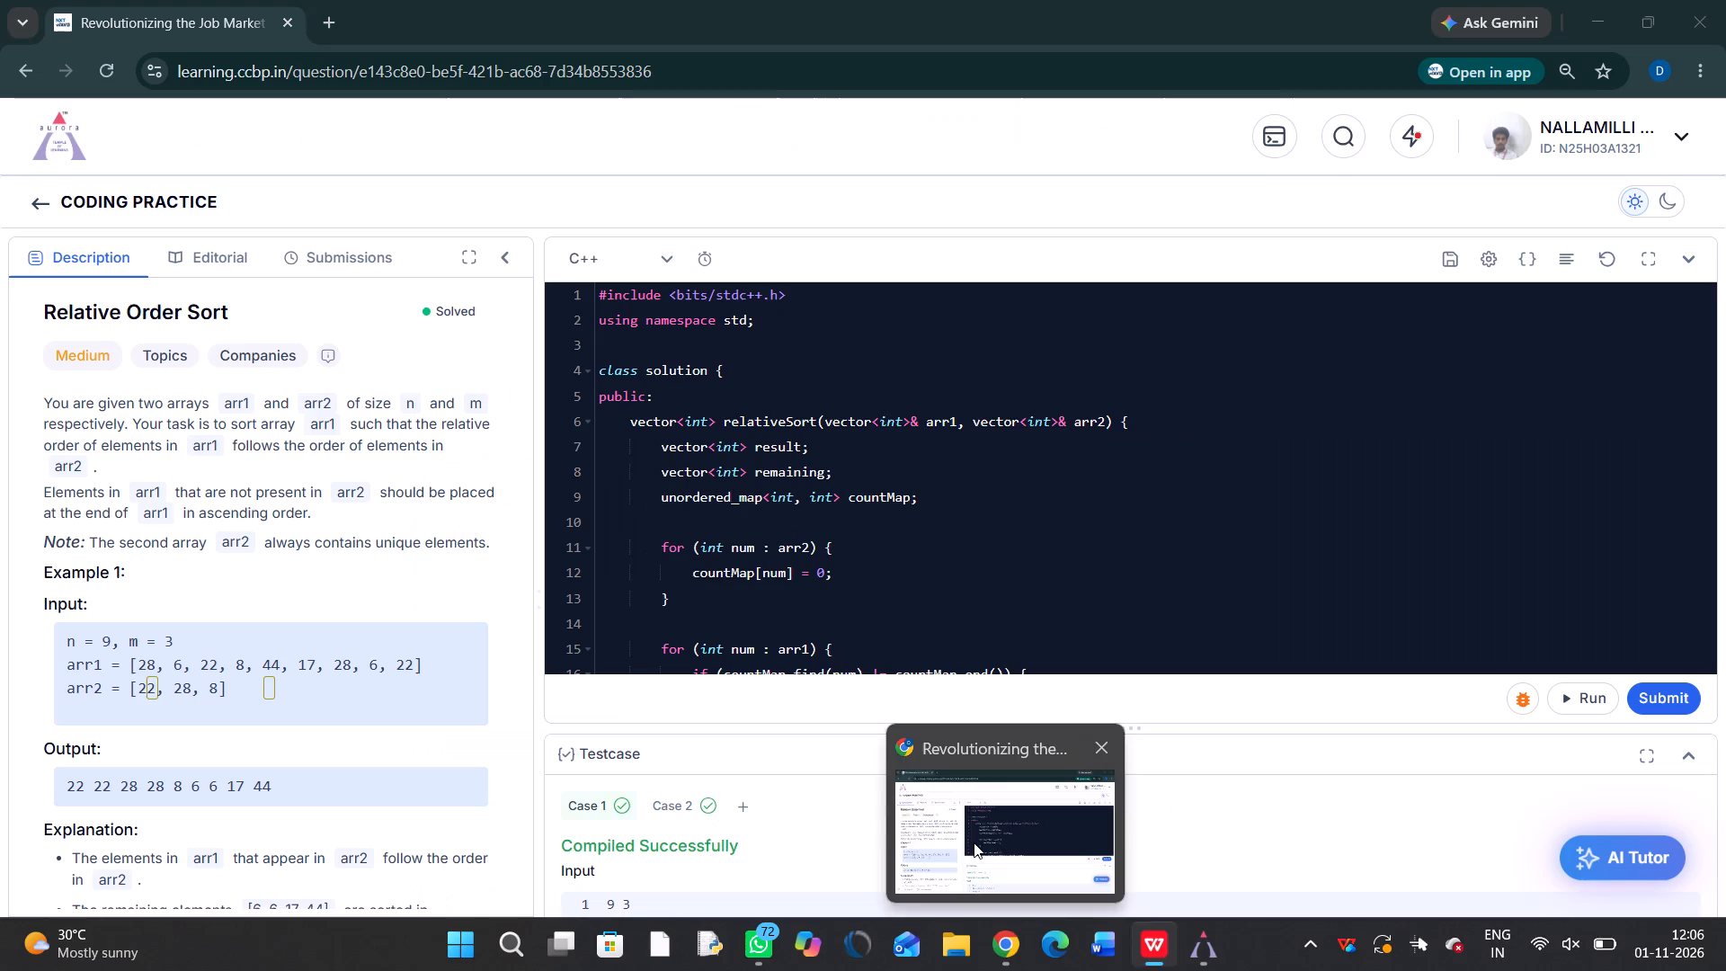
pyautogui.click(47, 208)
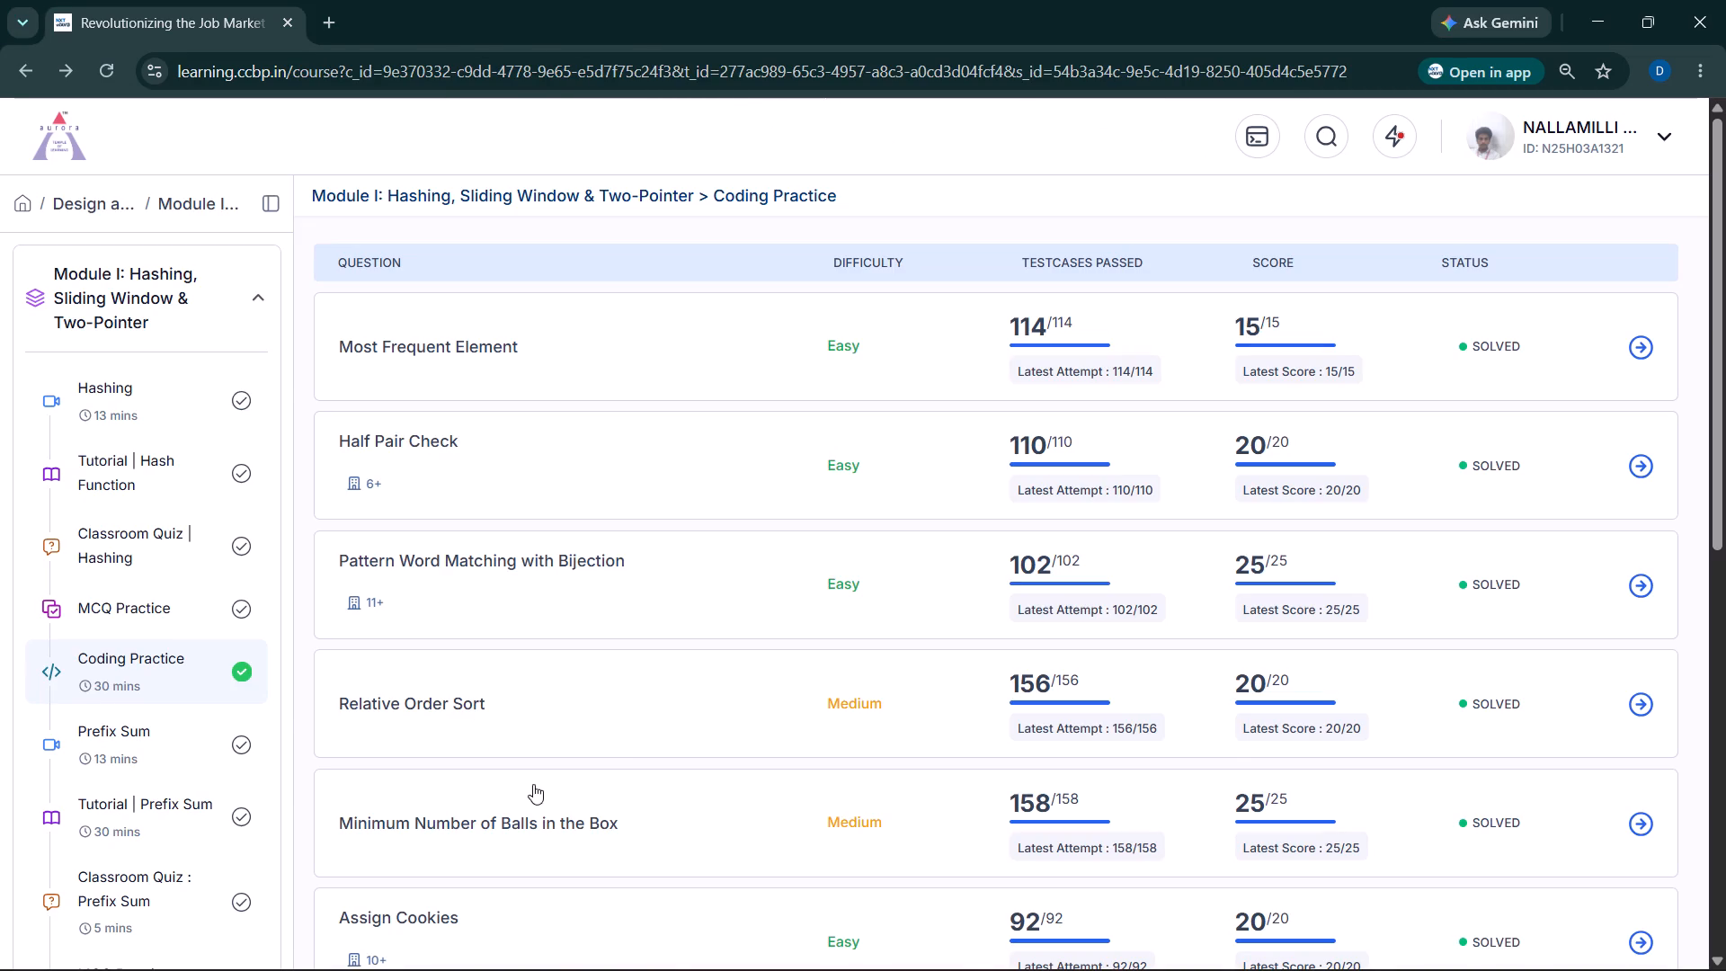
pyautogui.click(549, 815)
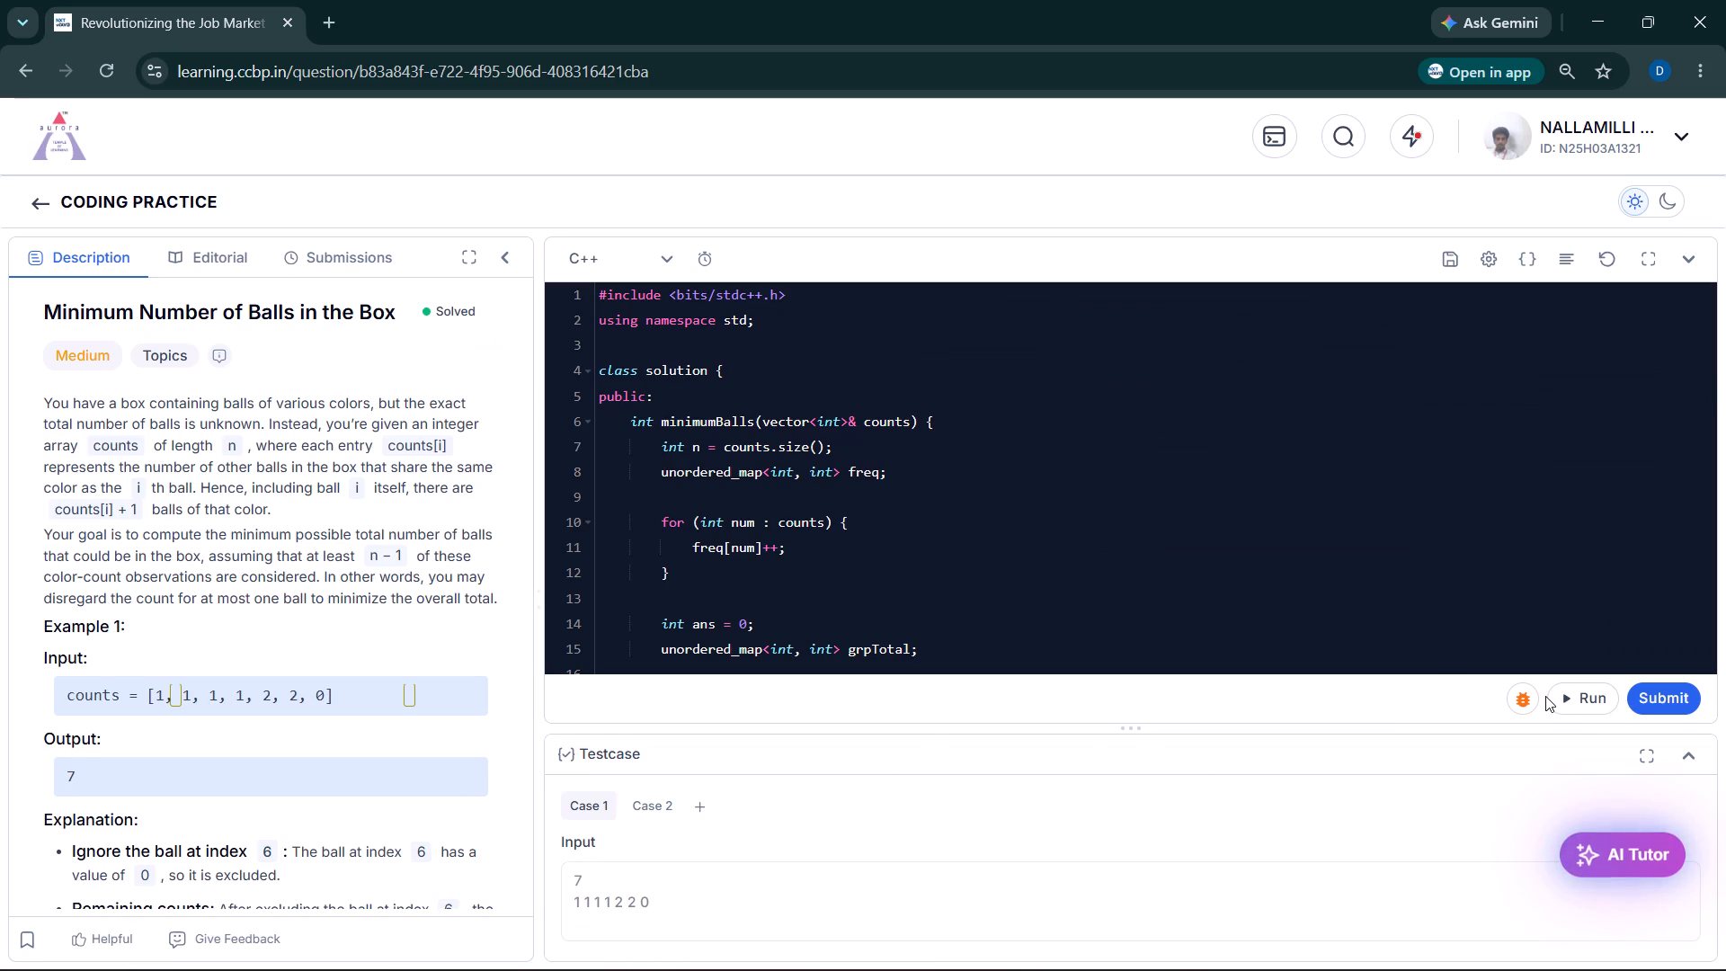
# Run the Minimum Number of Balls in the Box C++ solution and resize the Testcase area to show code through line 16 and both input lines.
pyautogui.click(1545, 696)
pyautogui.click(1561, 696)
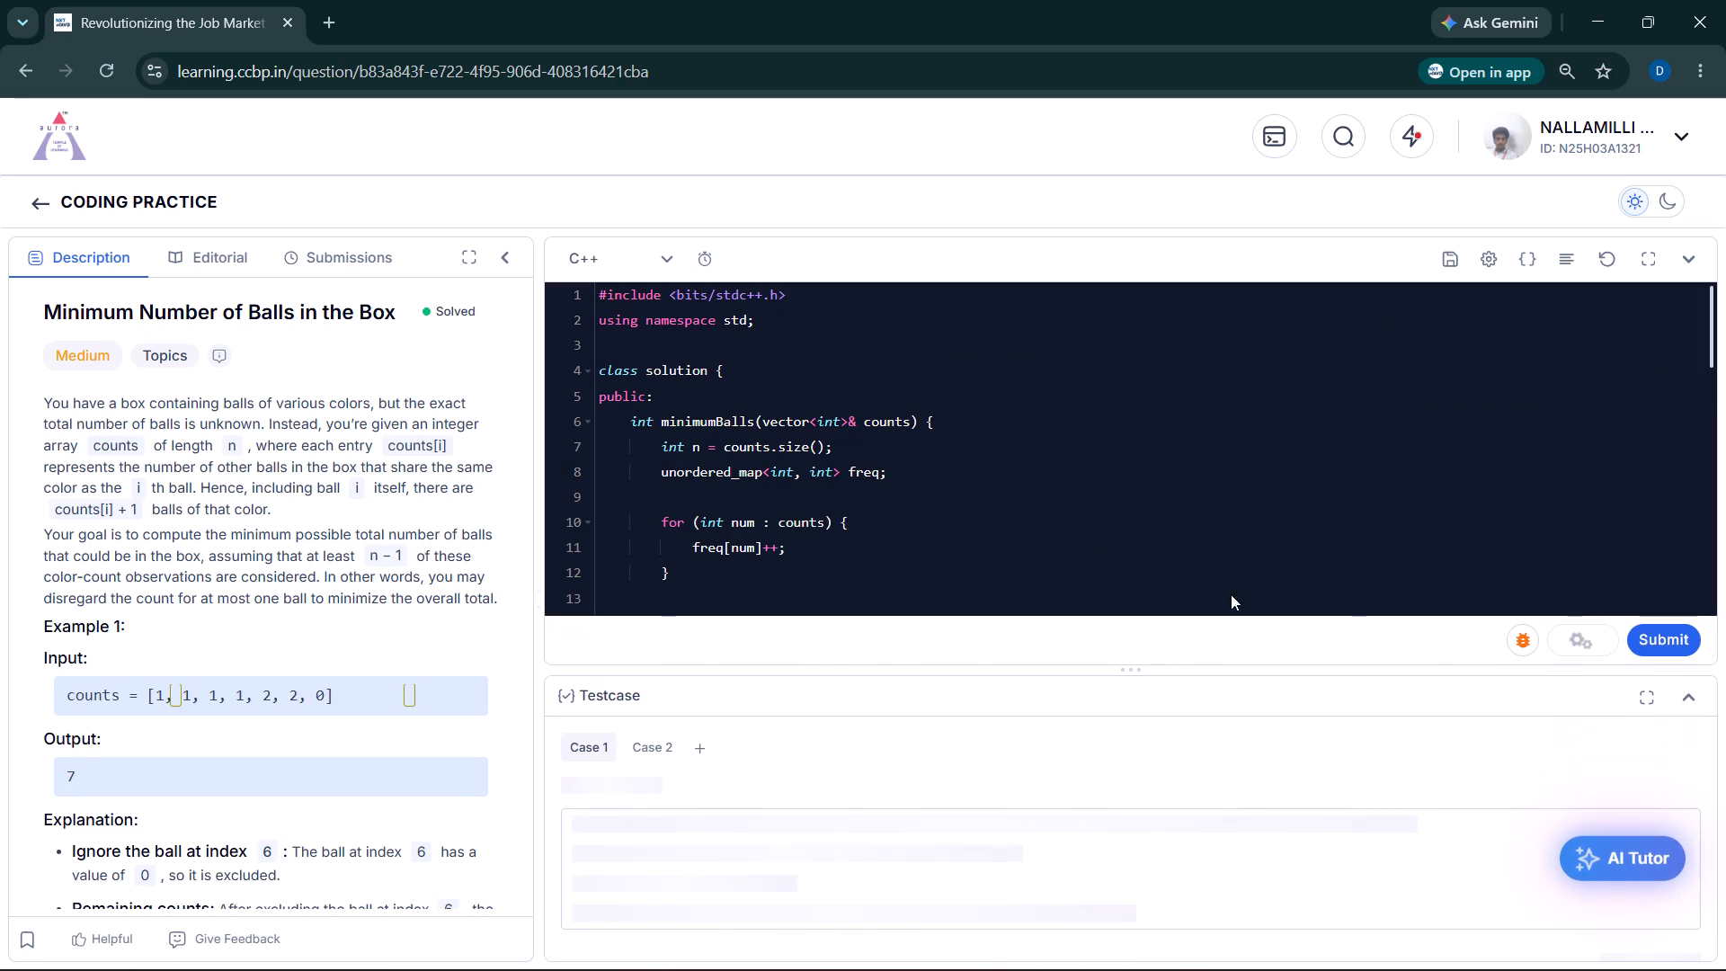
pyautogui.moveTo(1130, 664); pyautogui.dragTo(1158, 739)
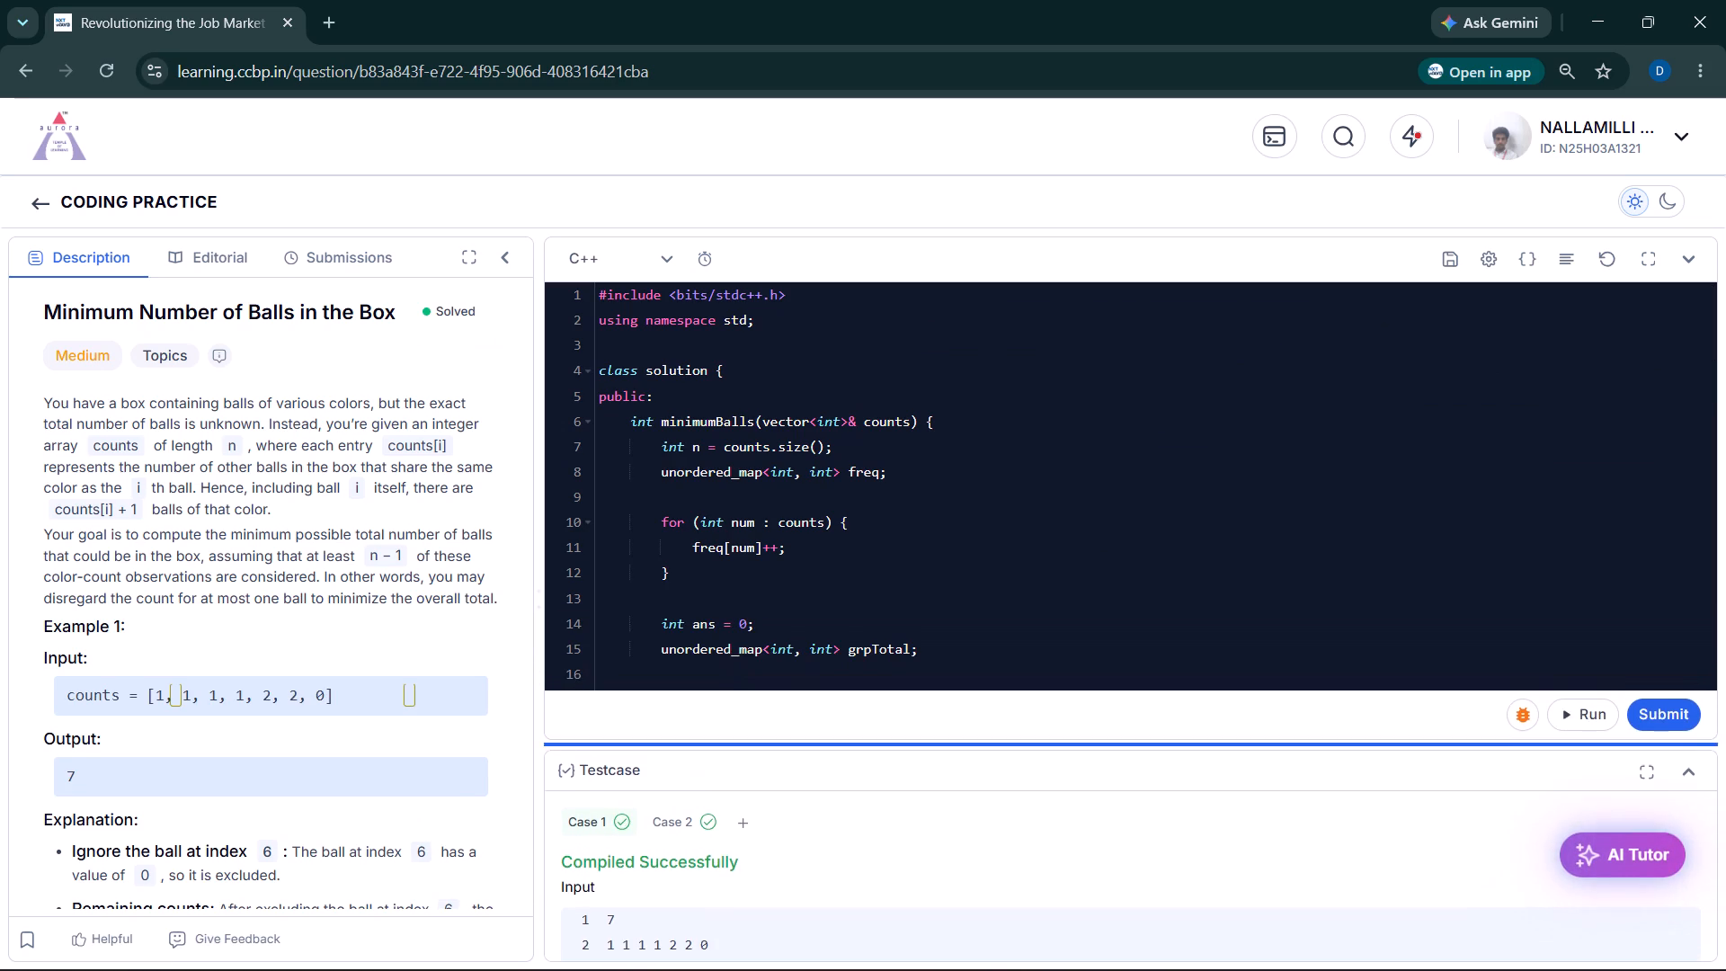
pyautogui.moveTo(1158, 739); pyautogui.dragTo(1181, 802)
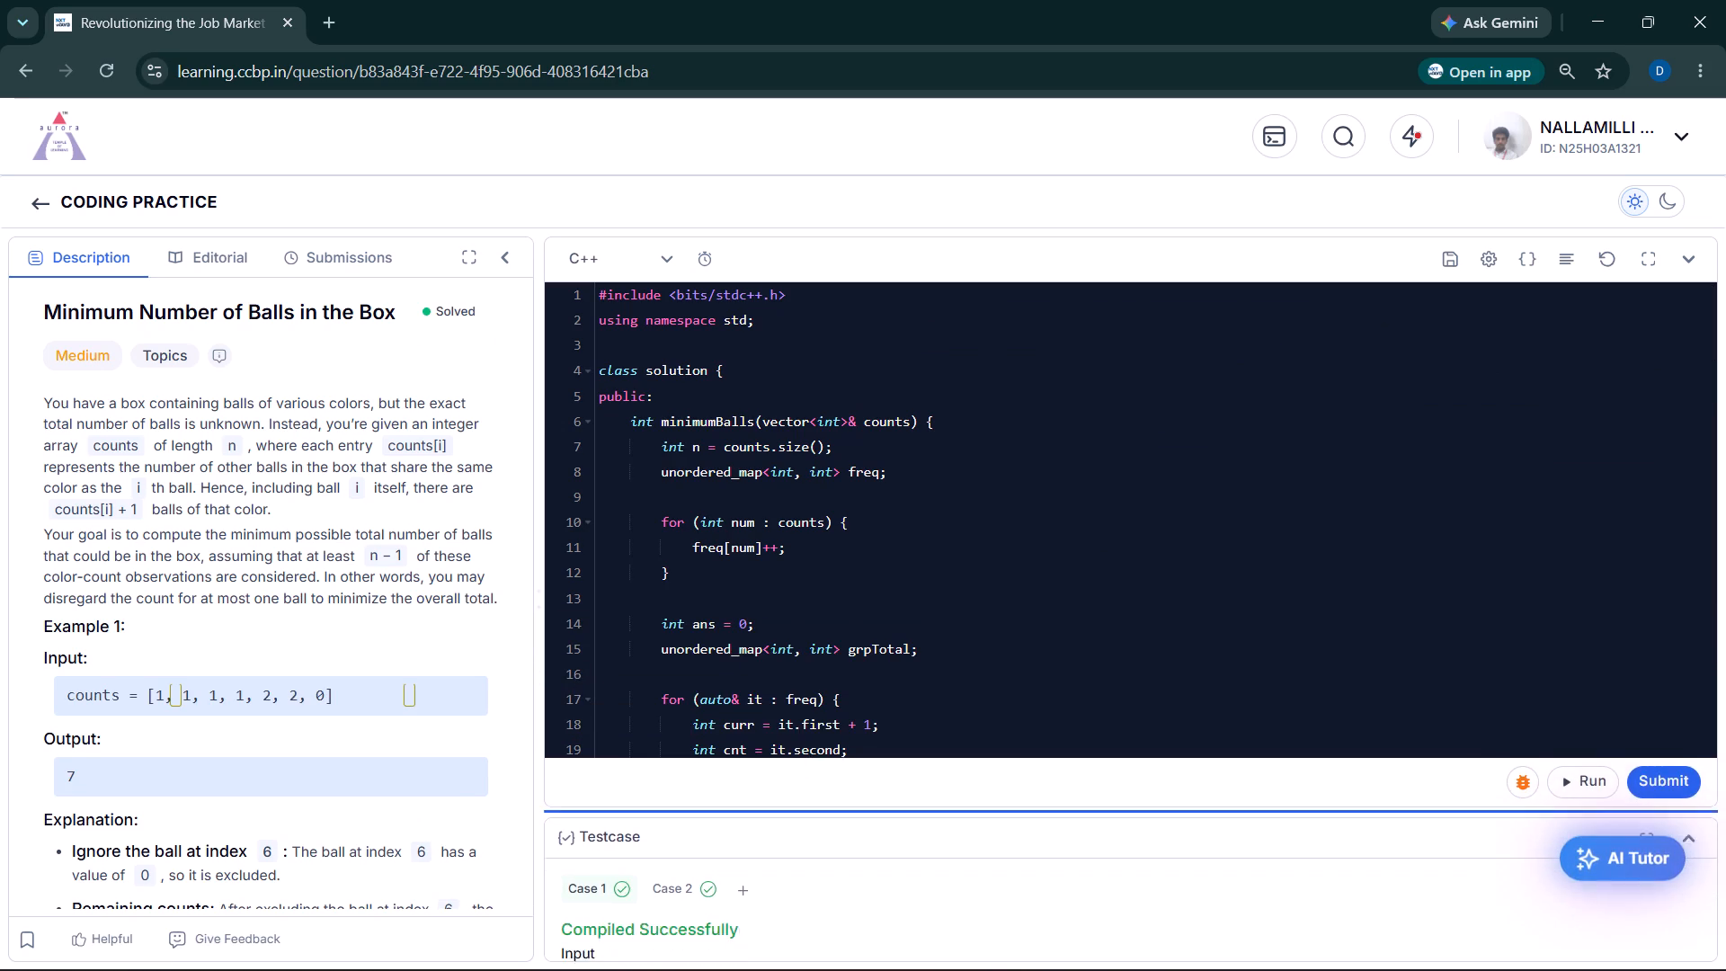
pyautogui.moveTo(1181, 802); pyautogui.dragTo(1179, 752)
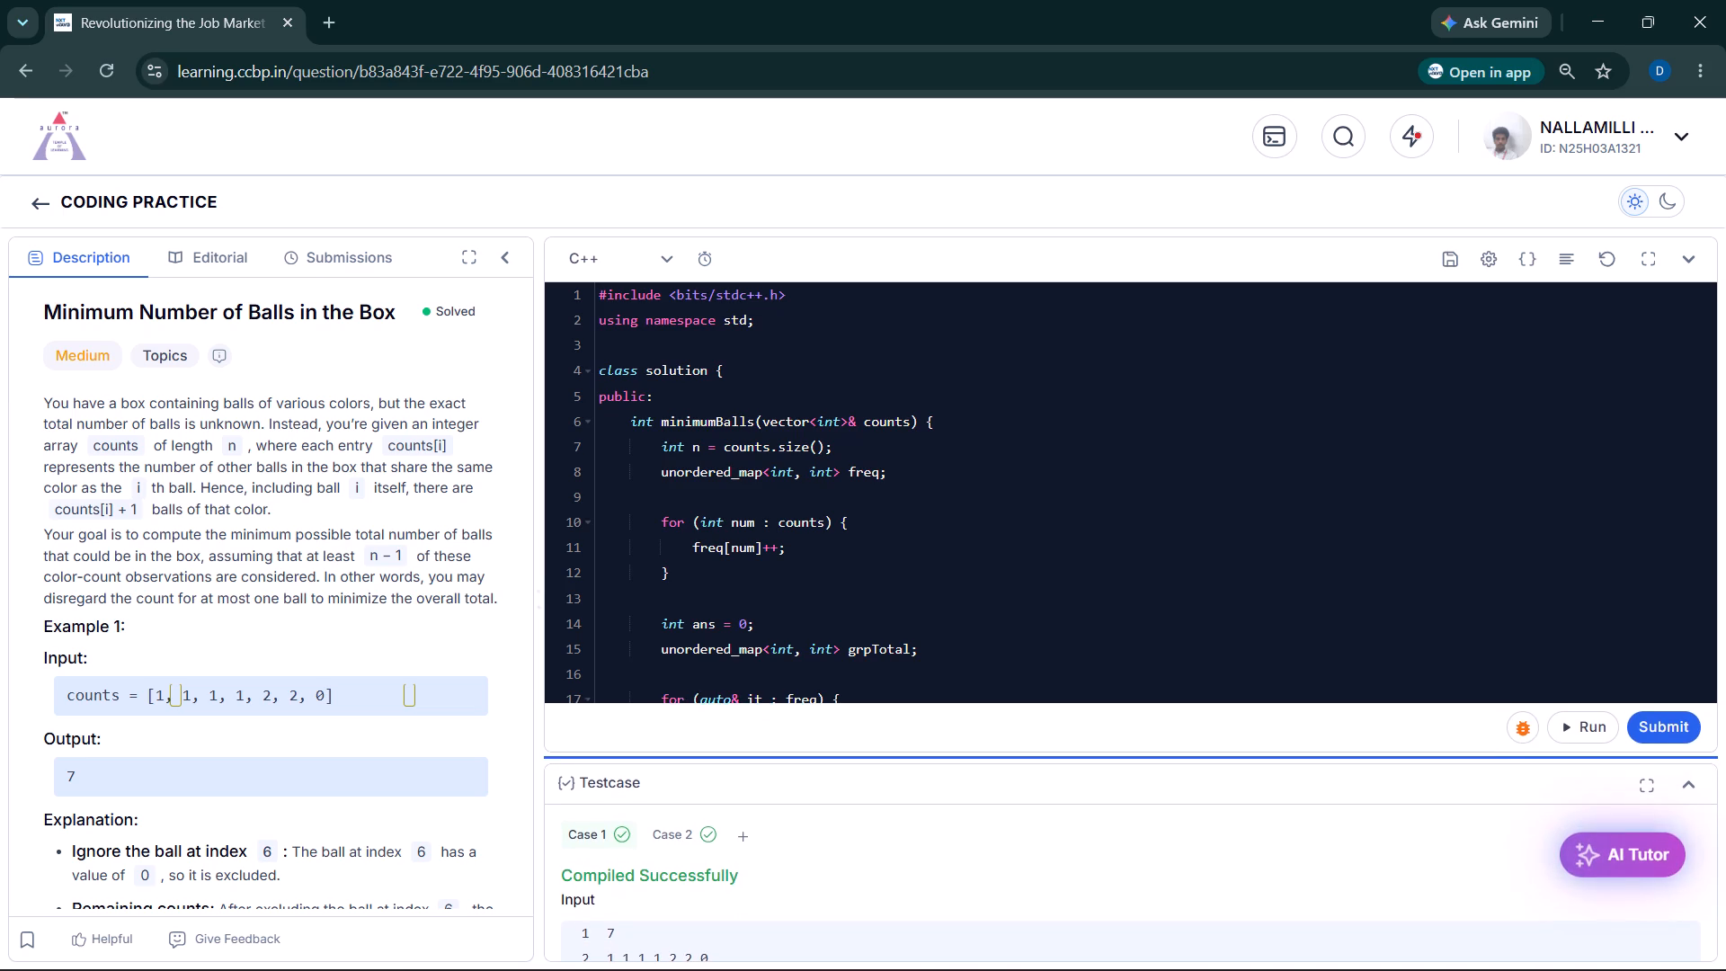
pyautogui.moveTo(1179, 752); pyautogui.dragTo(1156, 767)
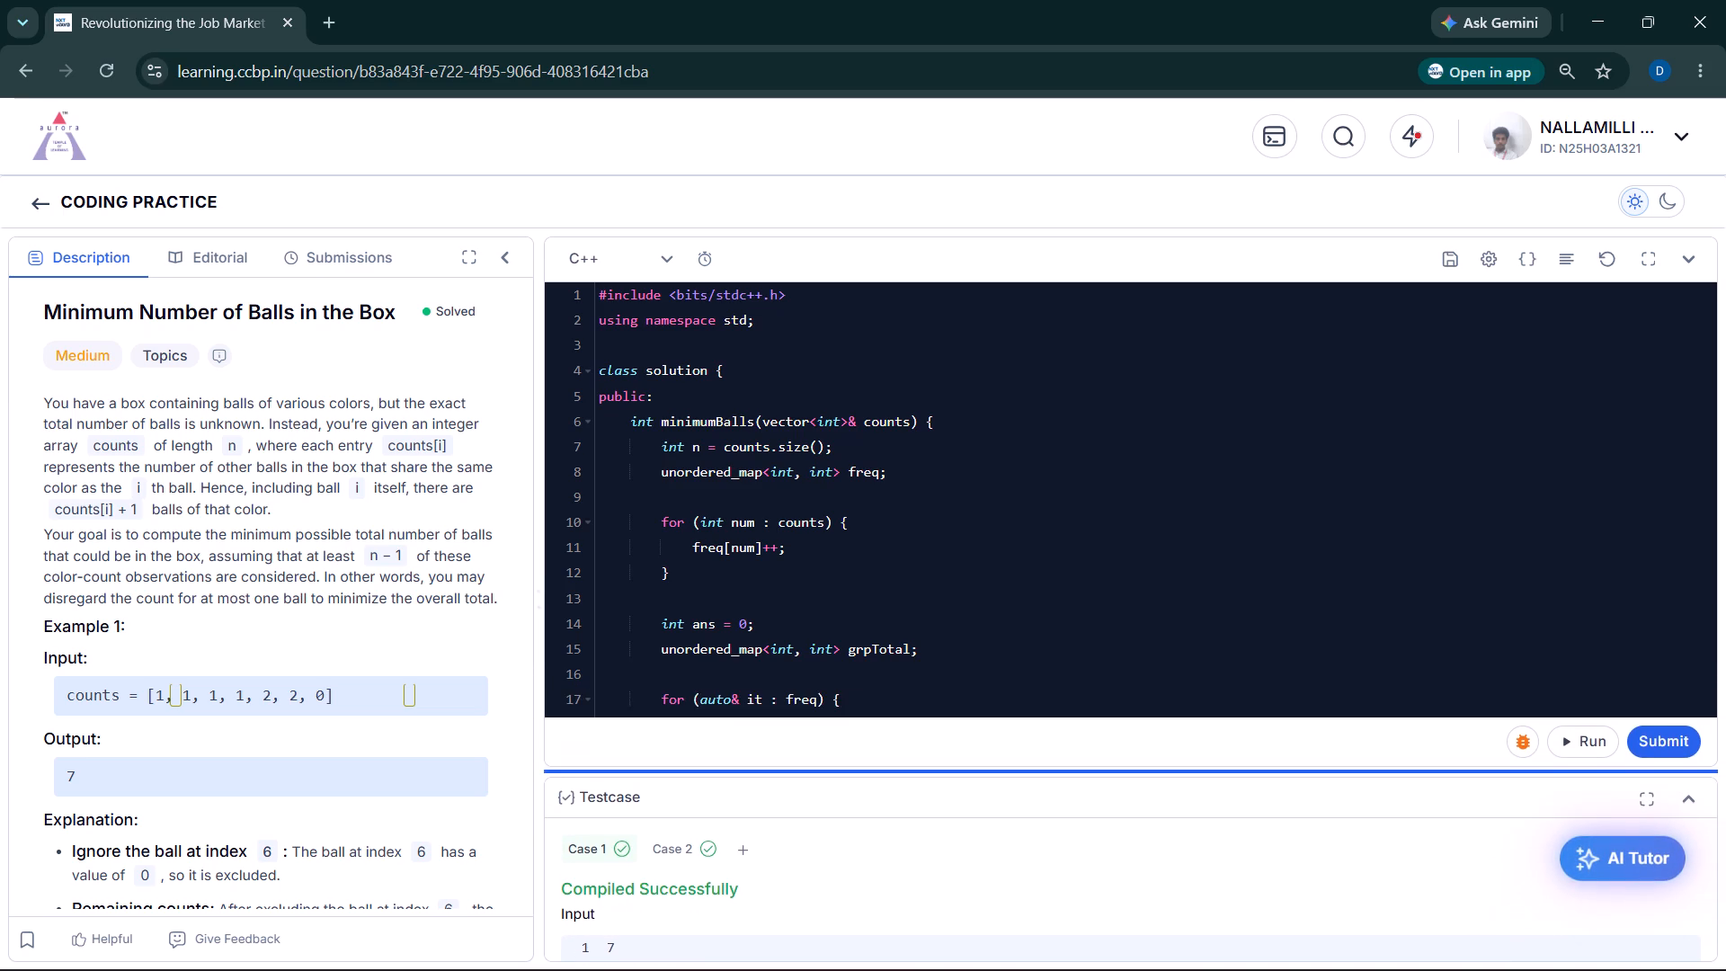
pyautogui.moveTo(1156, 767); pyautogui.dragTo(1159, 750)
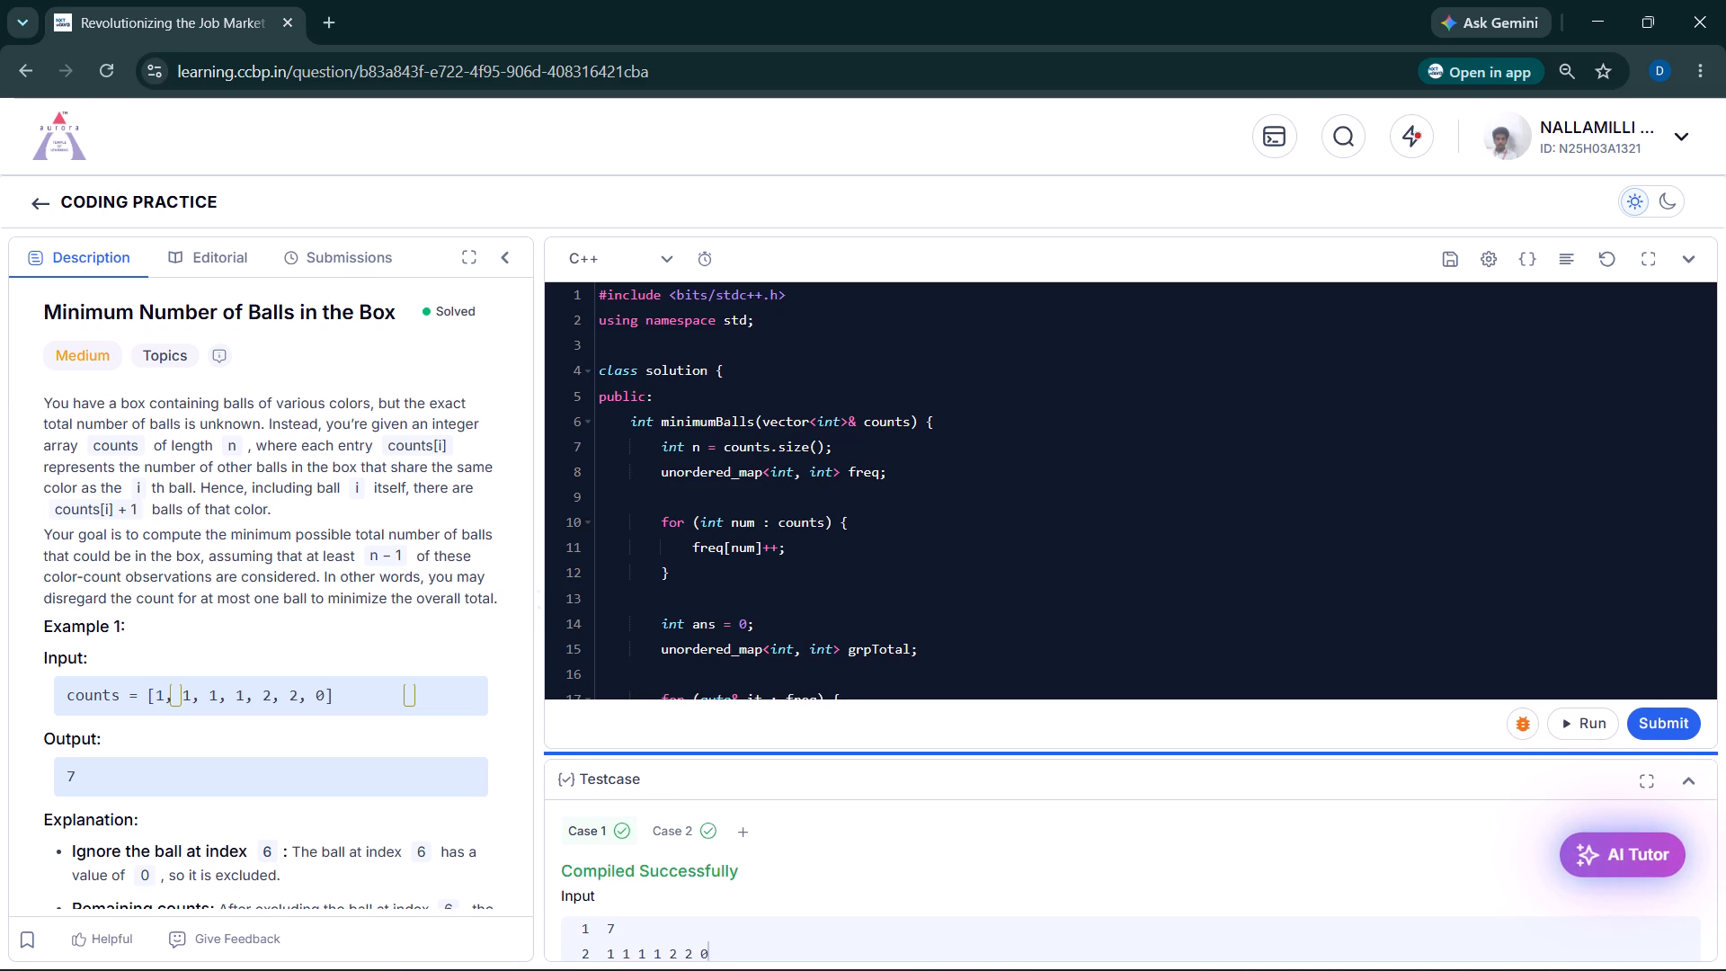
# Capture and copy a full-screen screenshot of the Minimum Number of Balls in the Box page.
pyautogui.press('Print')
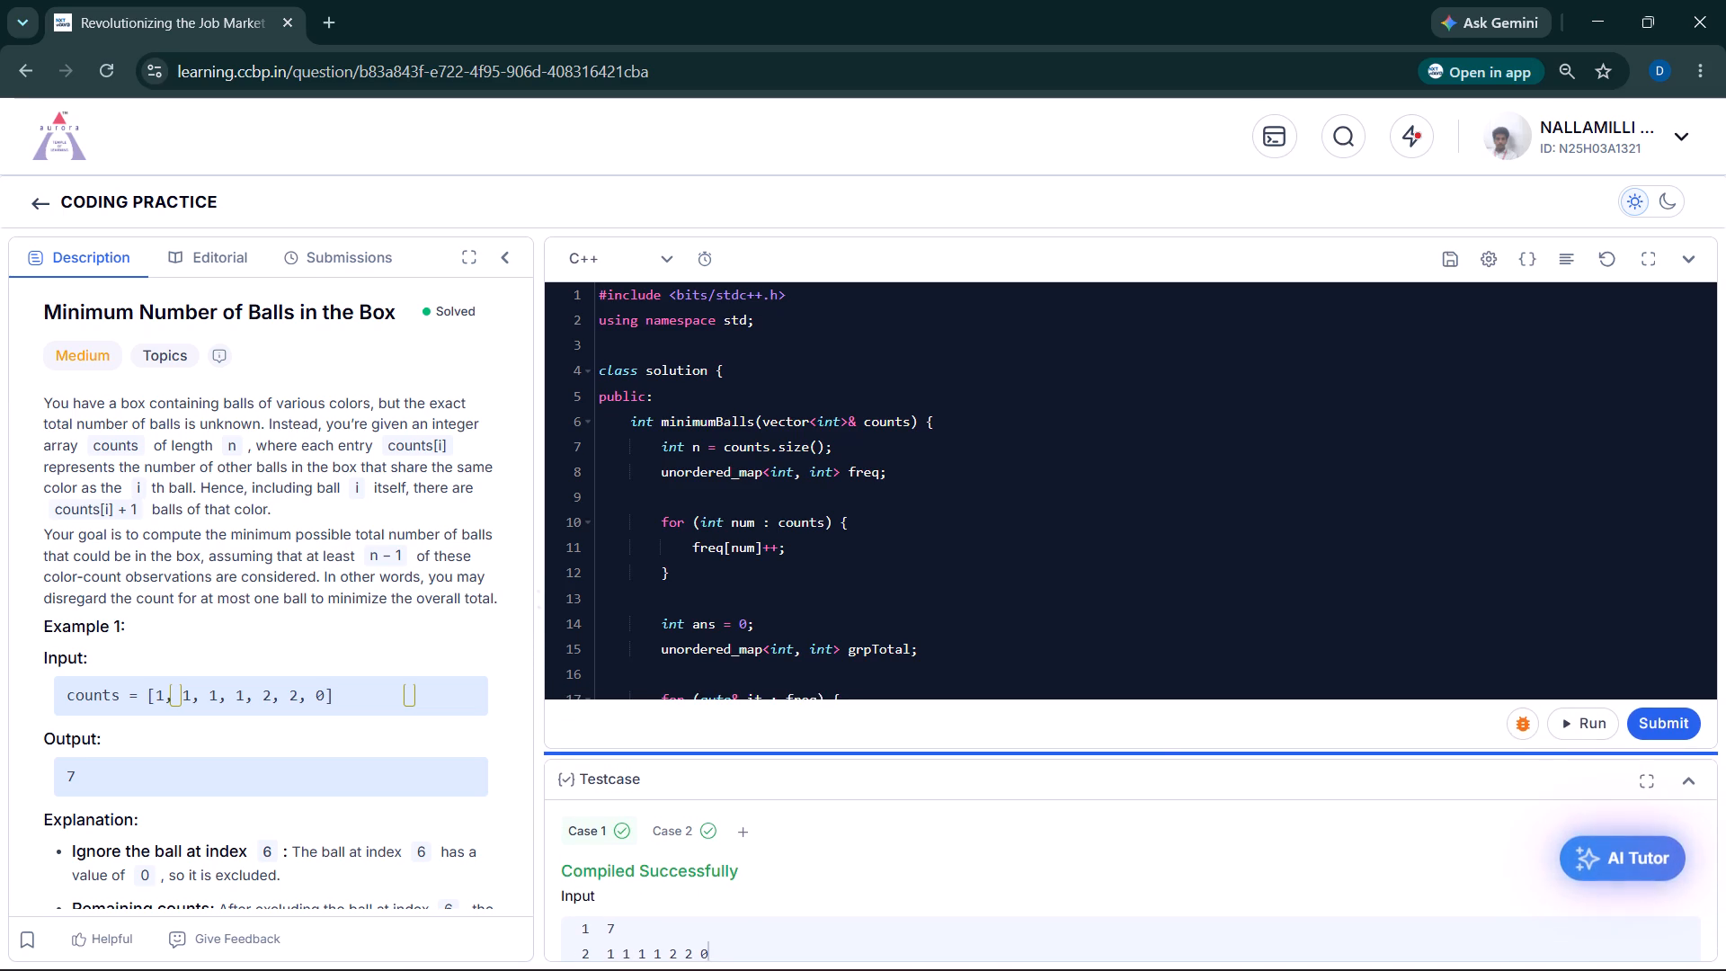
pyautogui.moveTo(0, 0); pyautogui.dragTo(1024, 712)
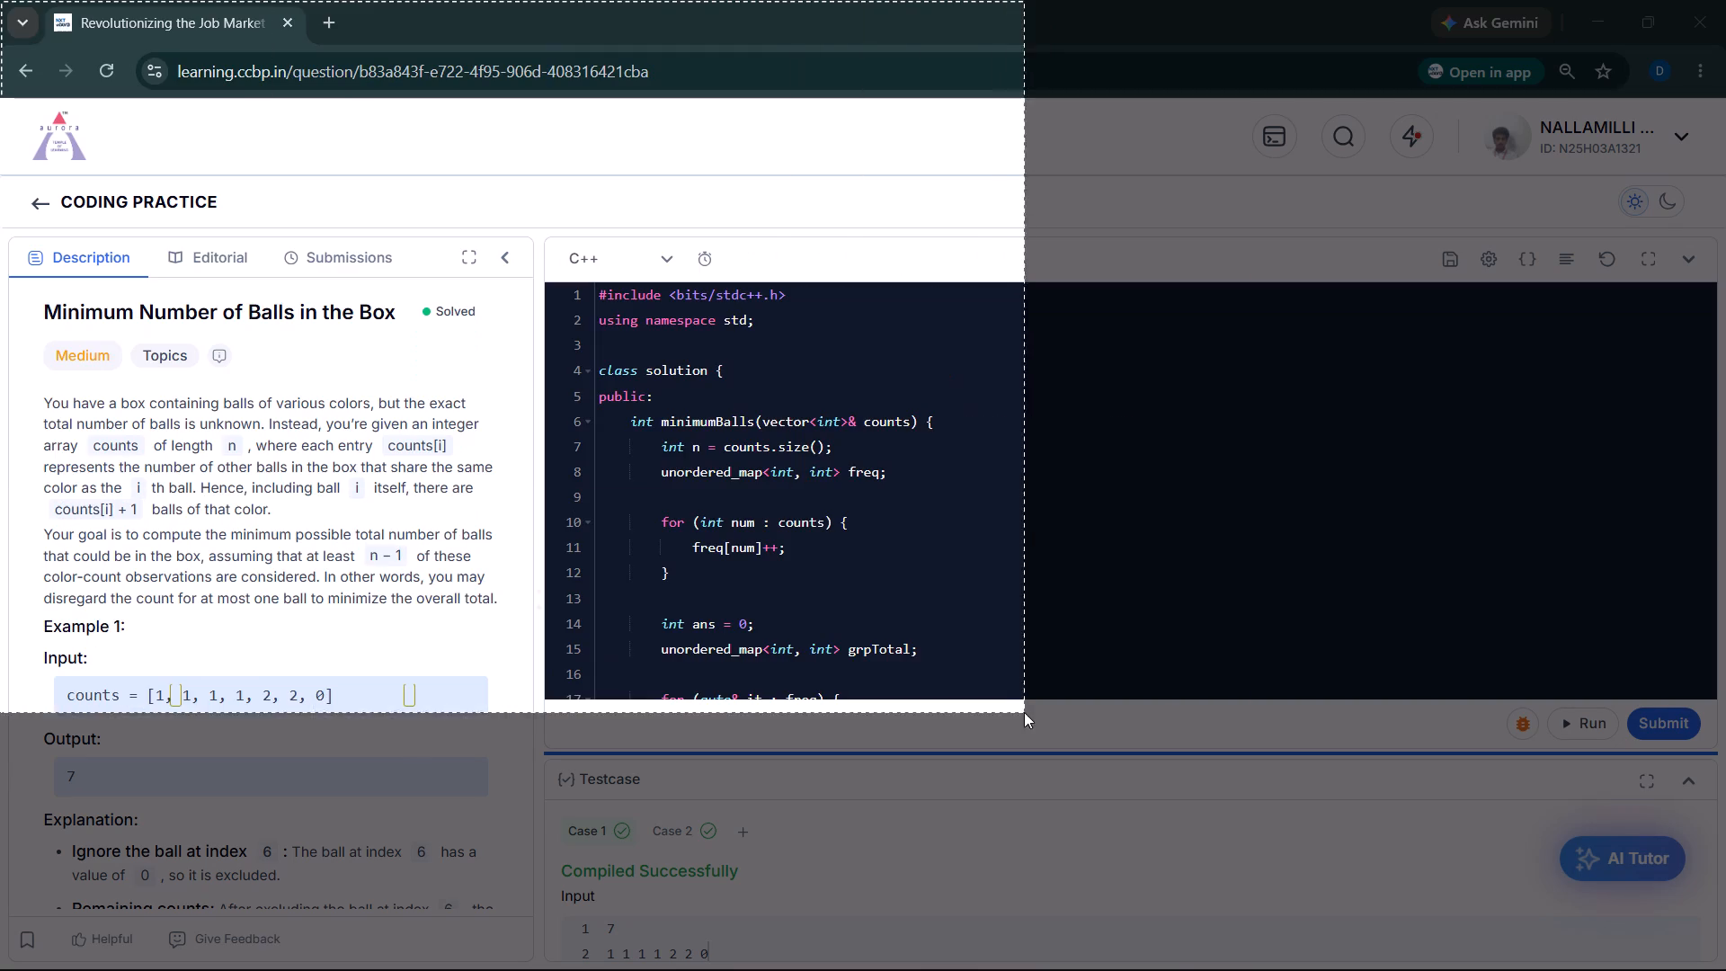
pyautogui.moveTo(1024, 712); pyautogui.dragTo(1725, 970)
pyautogui.hotkey('ctrl', 'c')
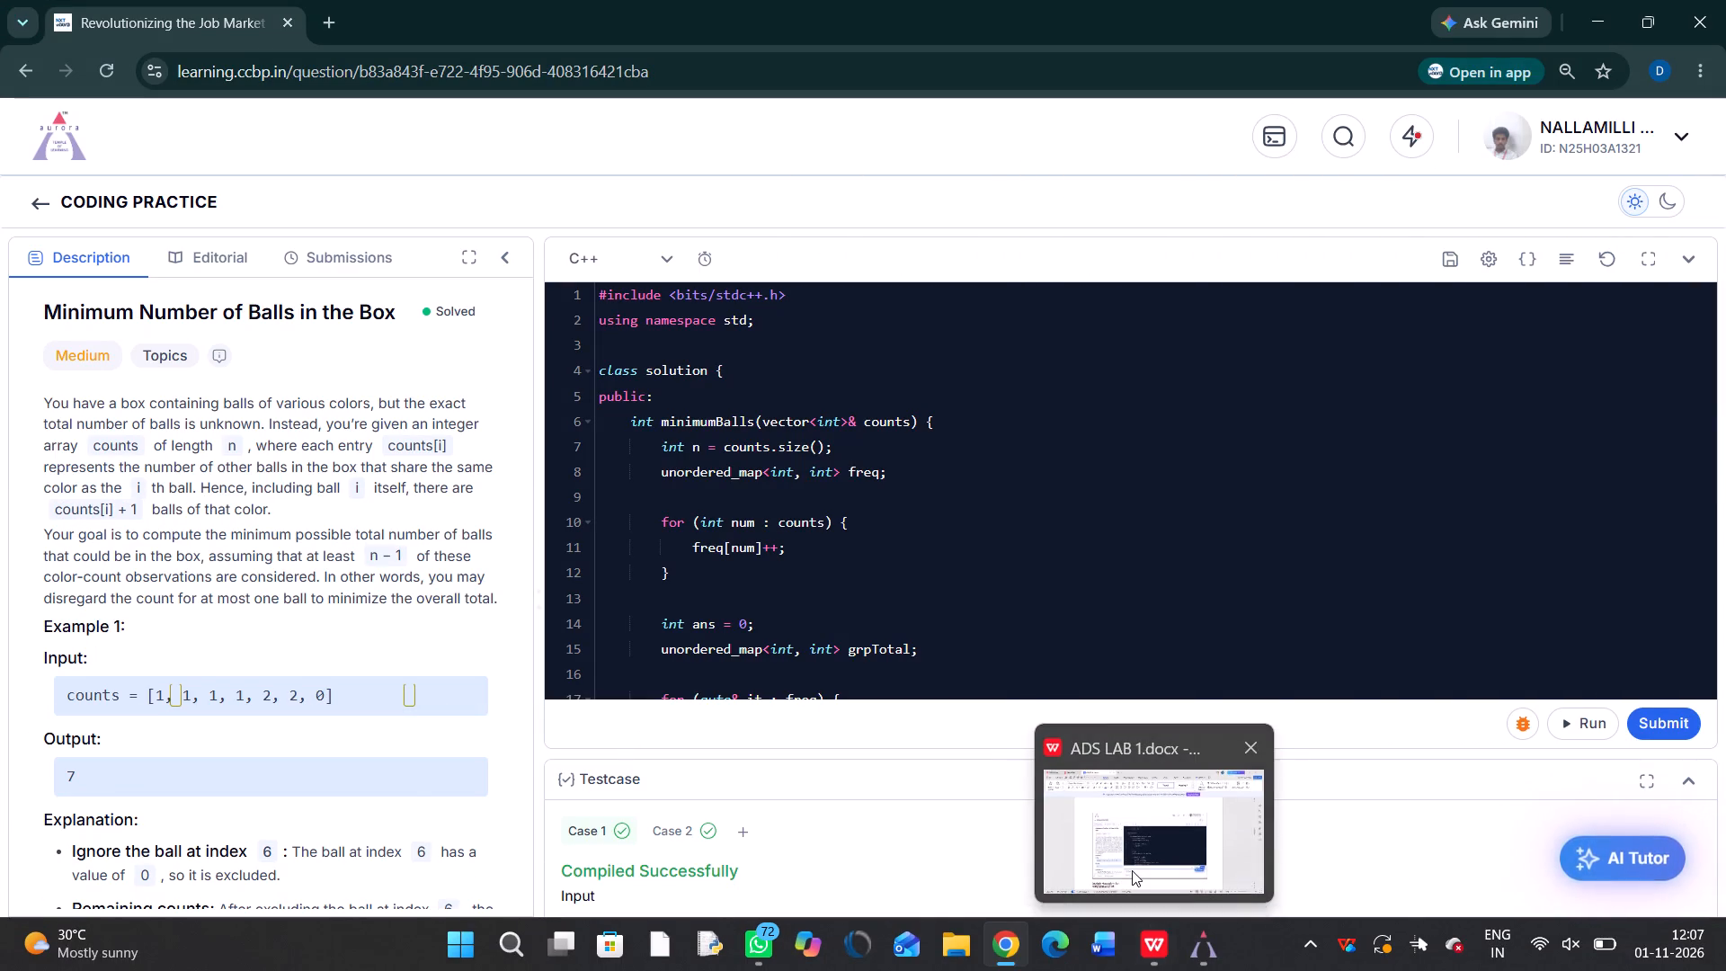
# Switch to ADS LAB 1.docx in WPS Office and replace the old Minimum Number of Balls in the Box screenshot with the copied one.
pyautogui.click(1132, 870)
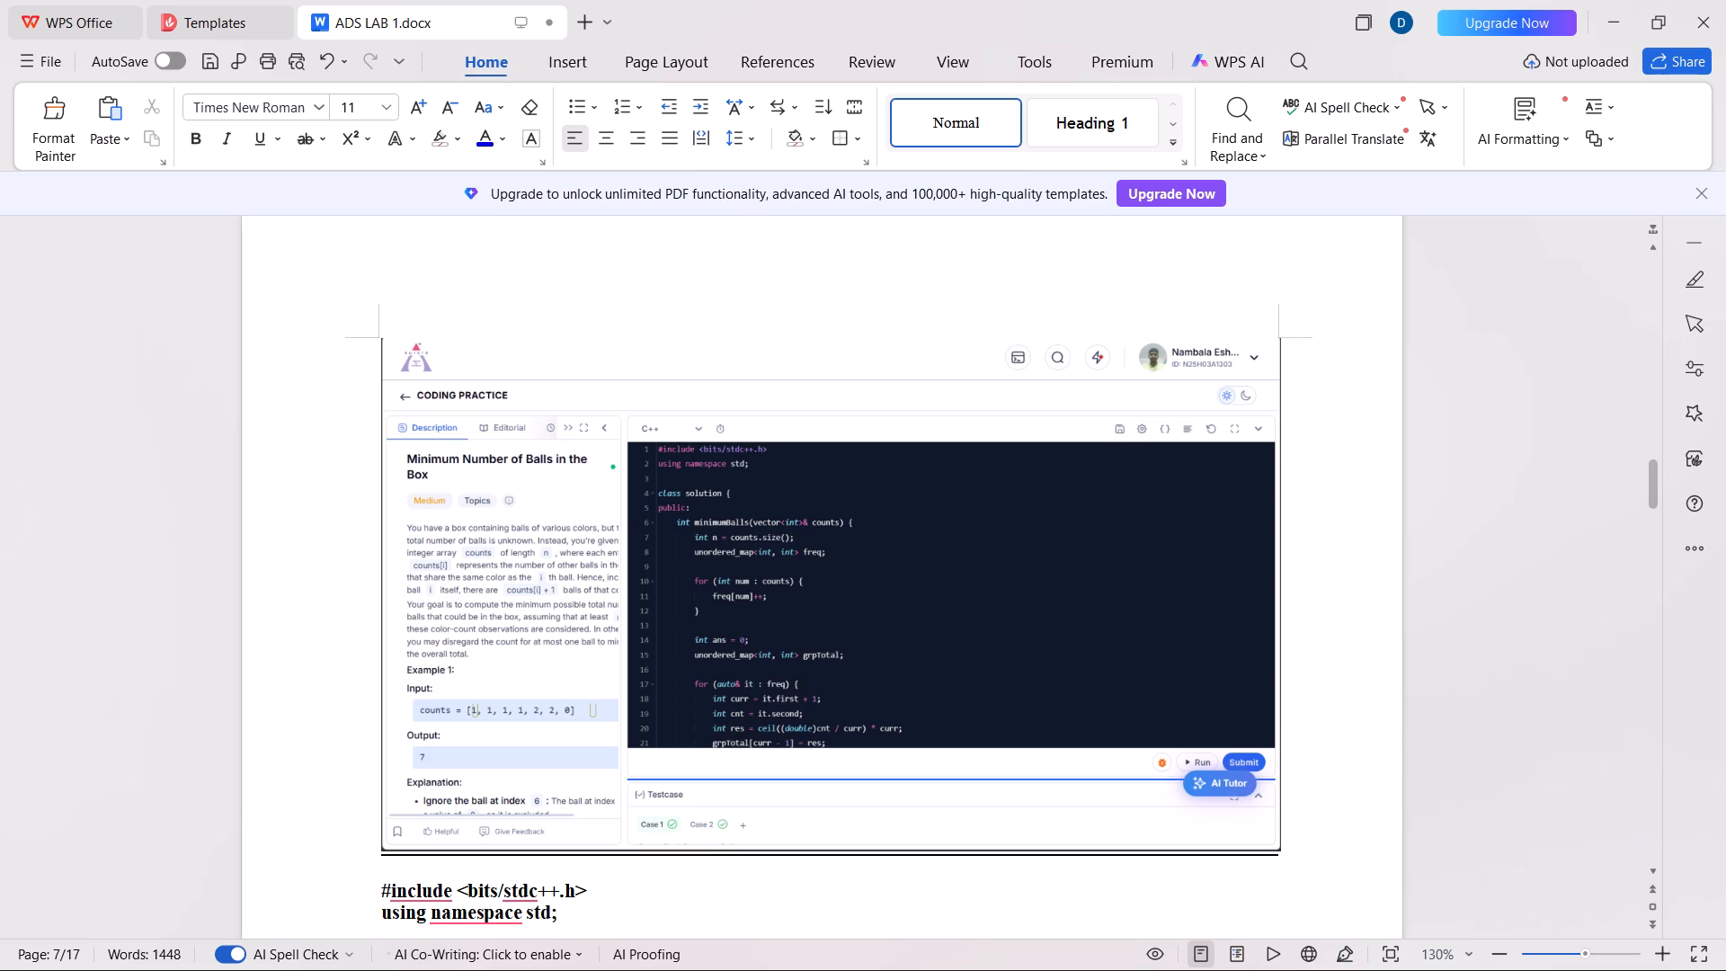
pyautogui.click(707, 598)
pyautogui.press('BackSpace')
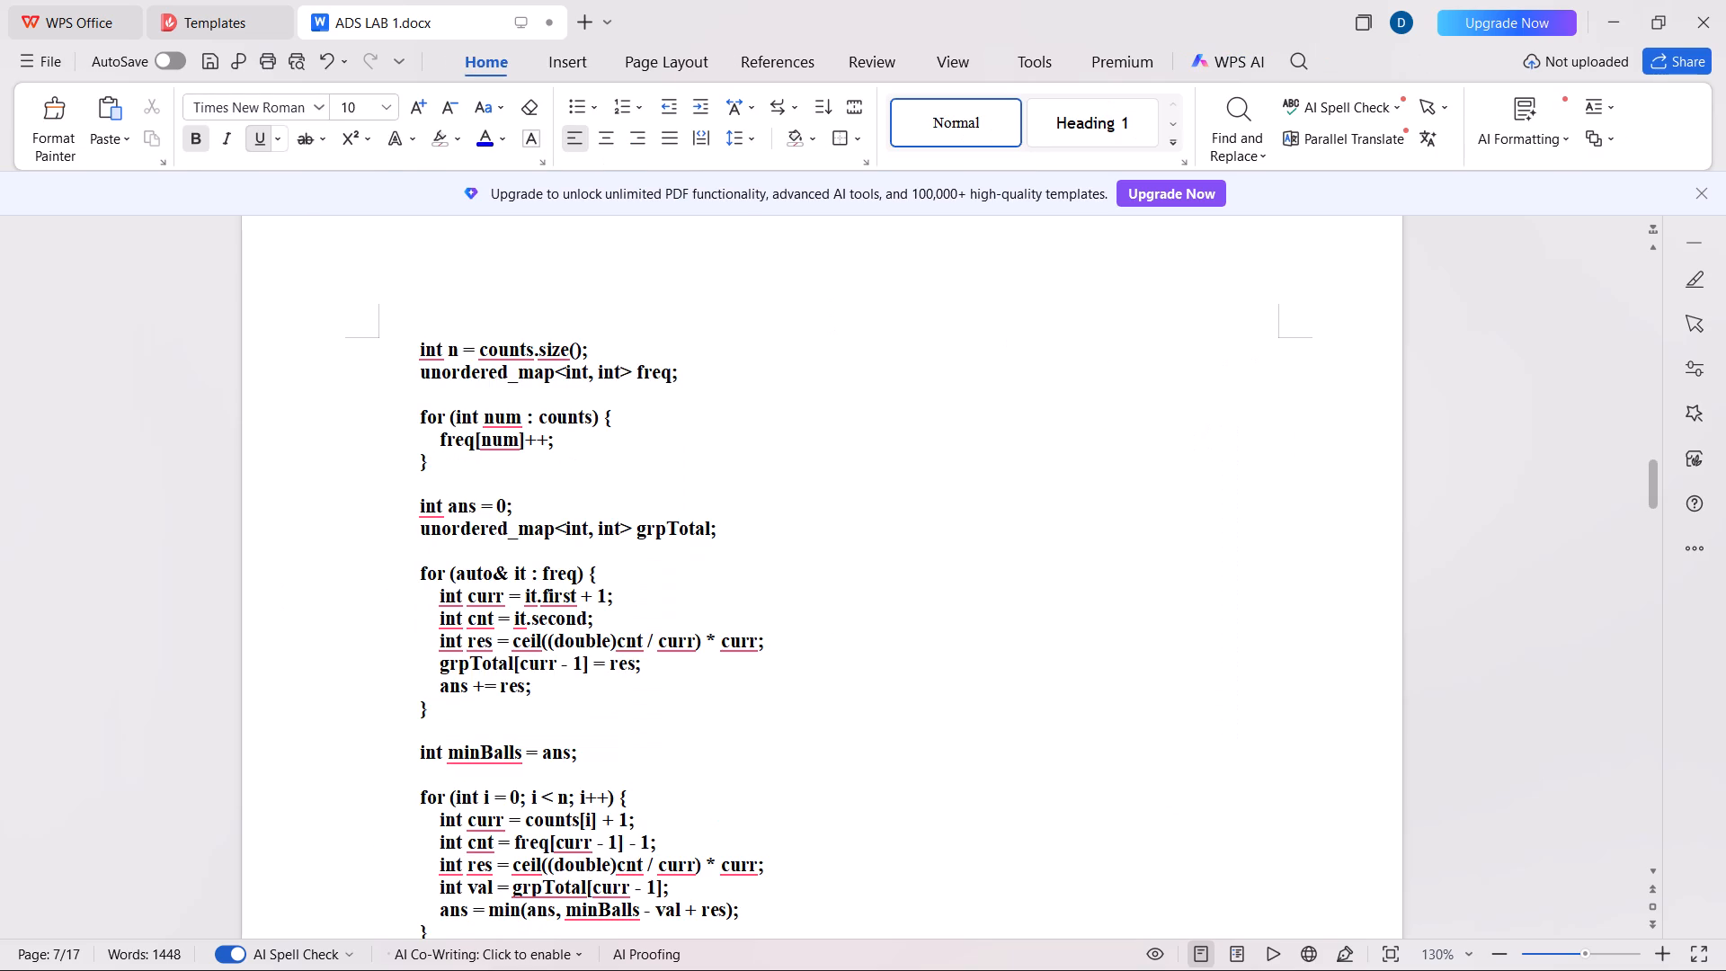
pyautogui.hotkey('ctrl', 'v')
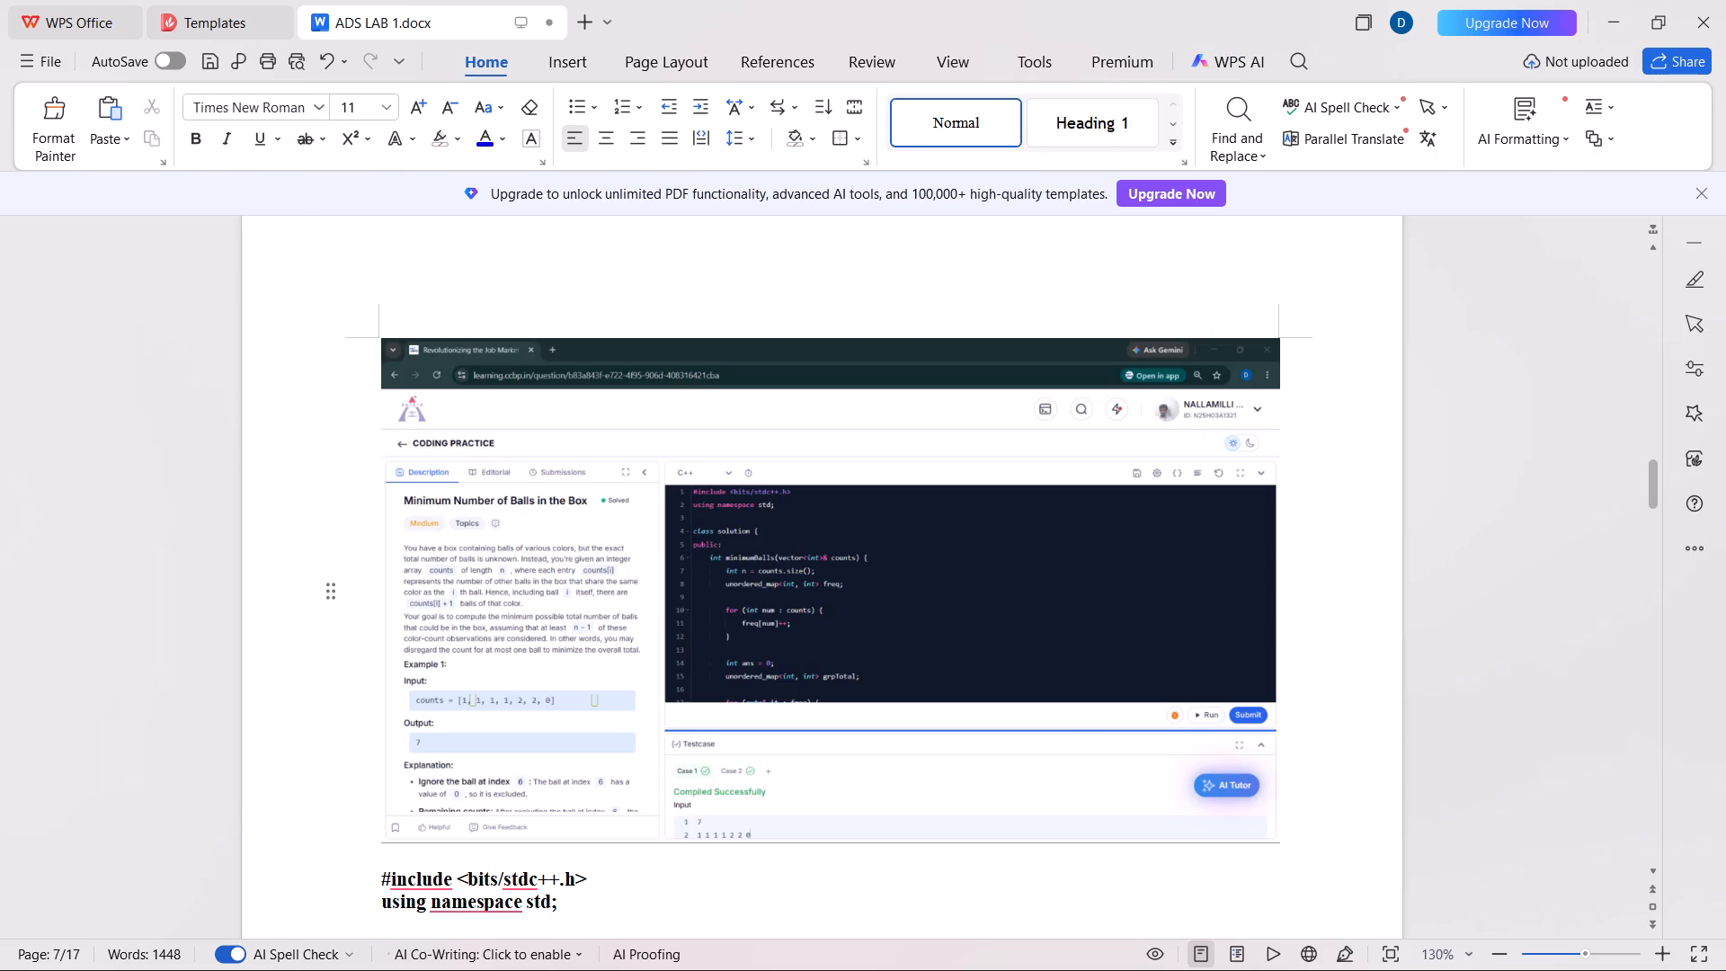
# Look past the Minimum Number of Balls code in the document for the next question whose screenshot needs replacing.
pyautogui.scroll(-3, 707, 598)
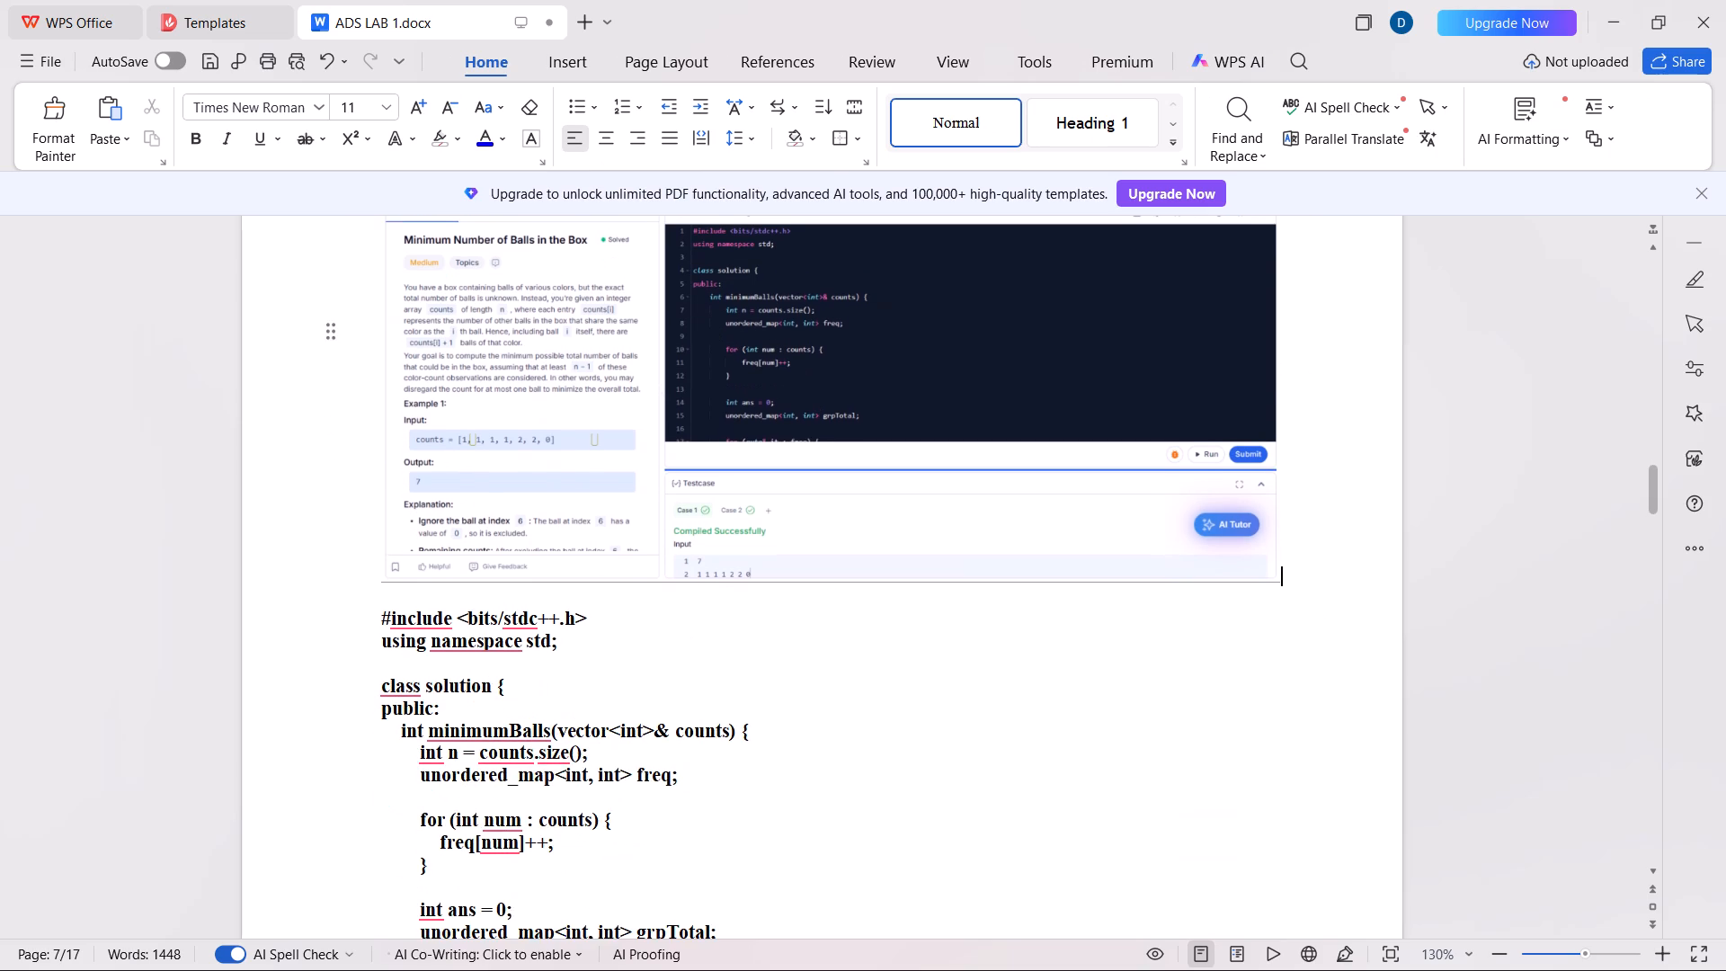
pyautogui.scroll(-2, 707, 598)
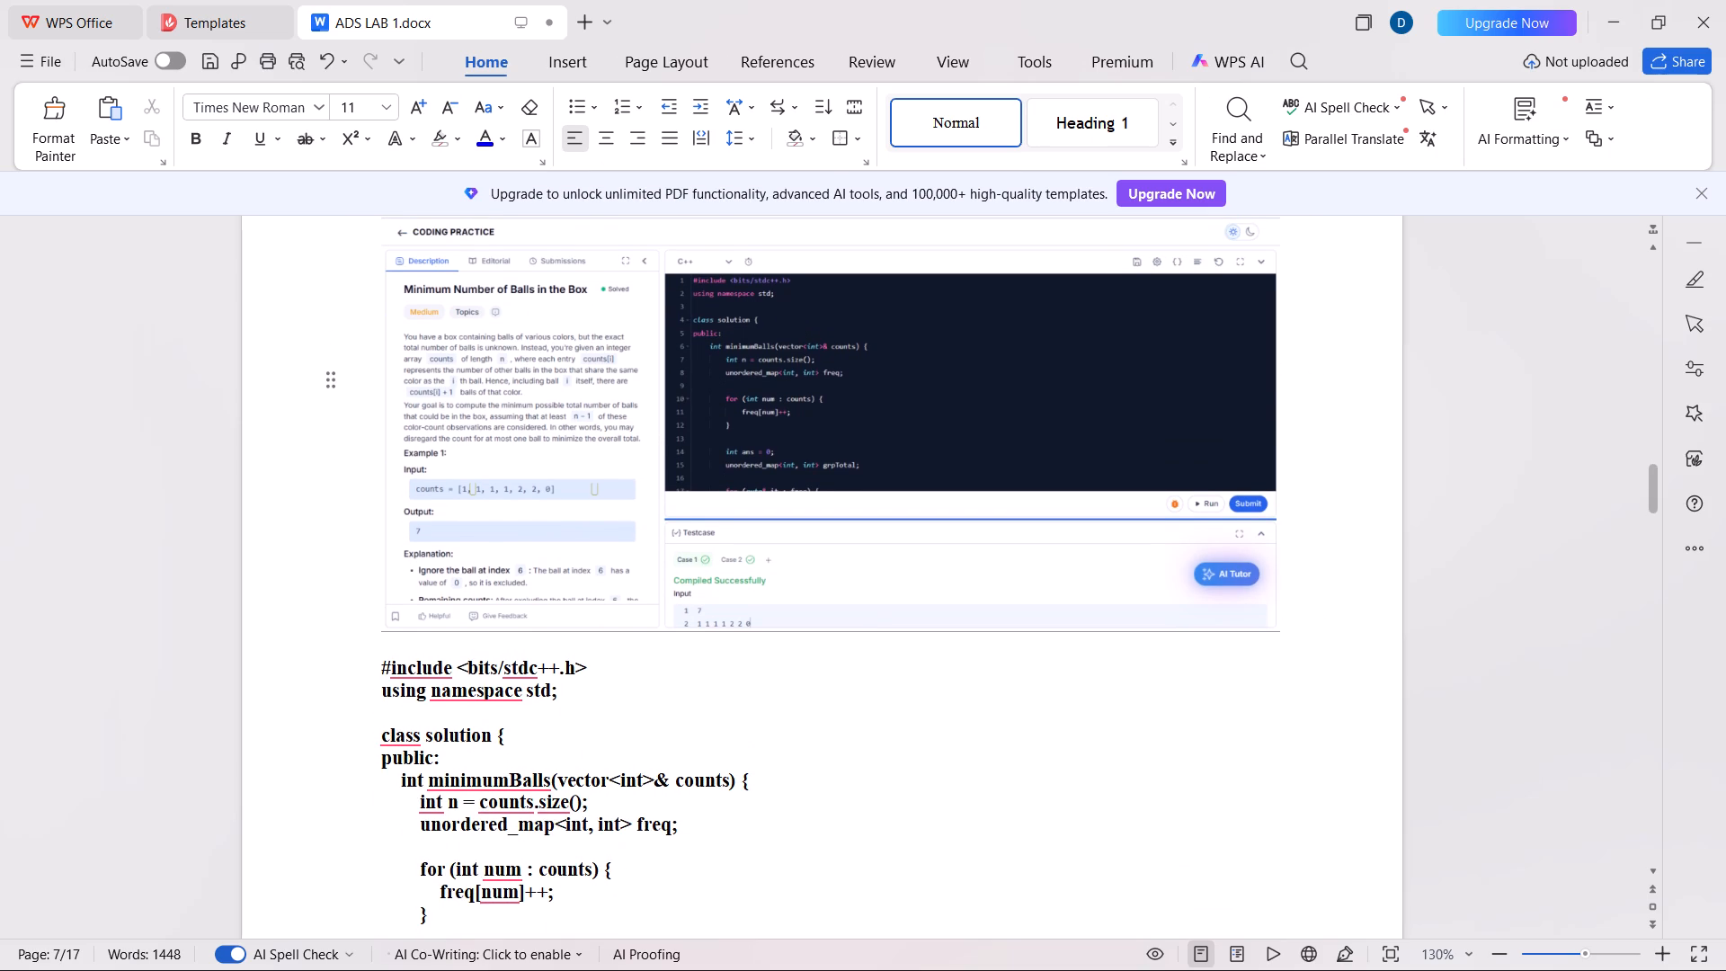
pyautogui.scroll(-4, 707, 598)
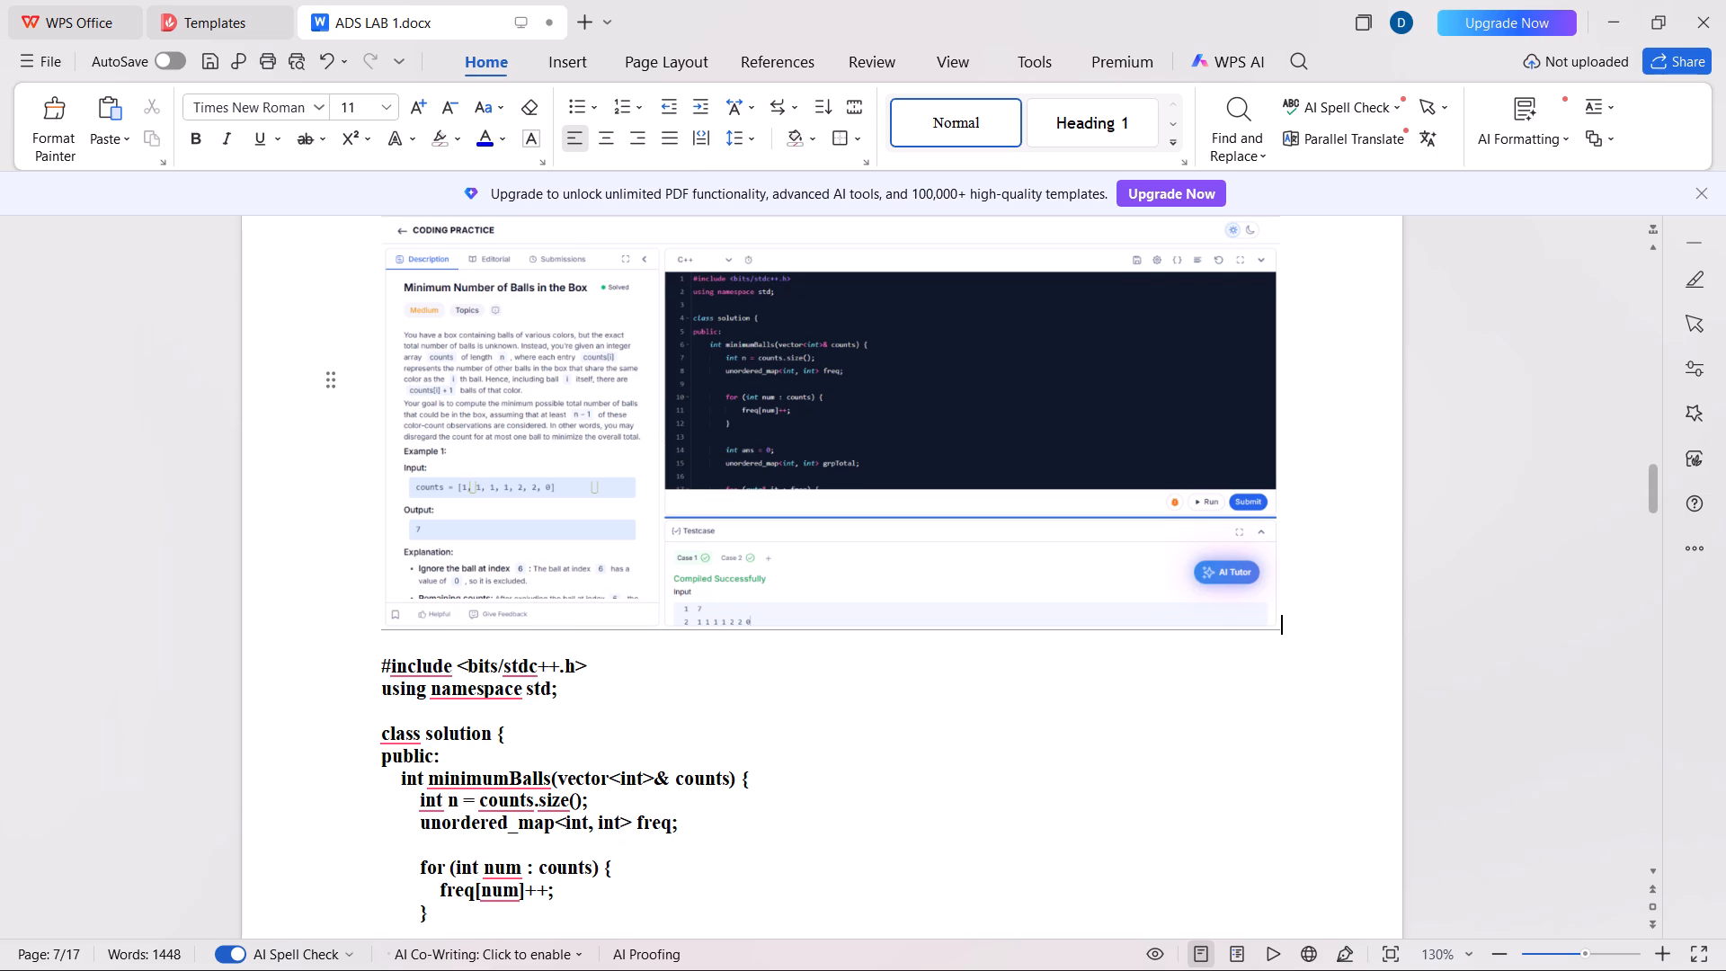
pyautogui.scroll(-1, 707, 598)
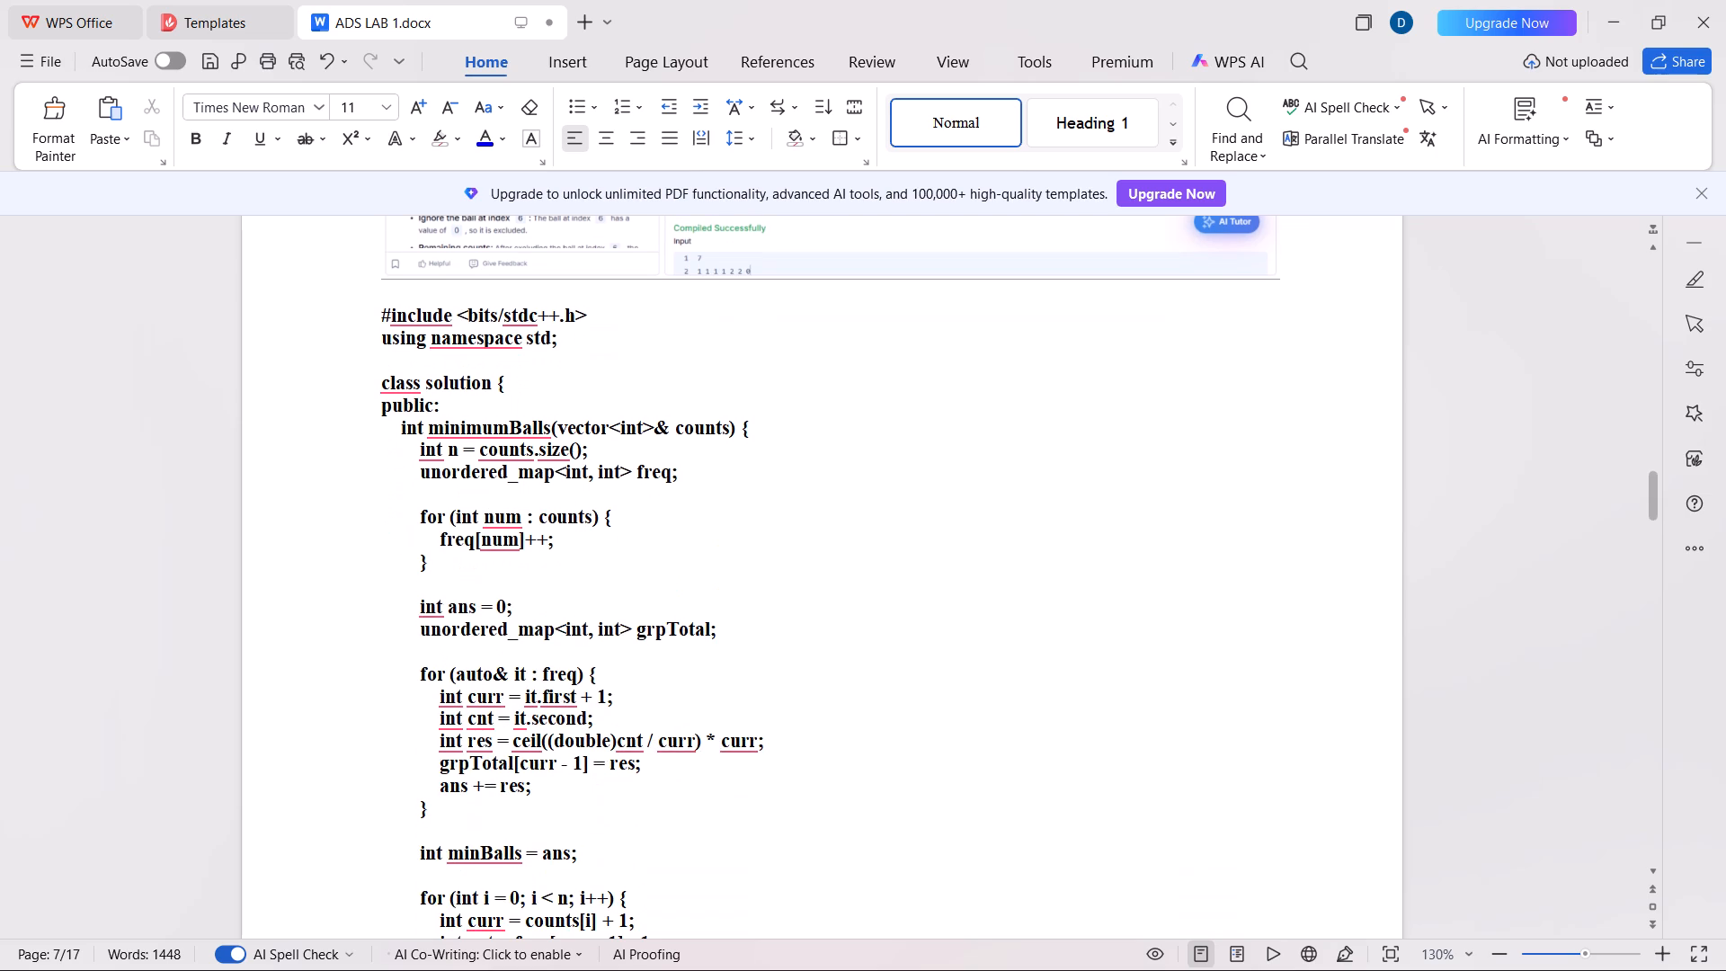
pyautogui.click(707, 598)
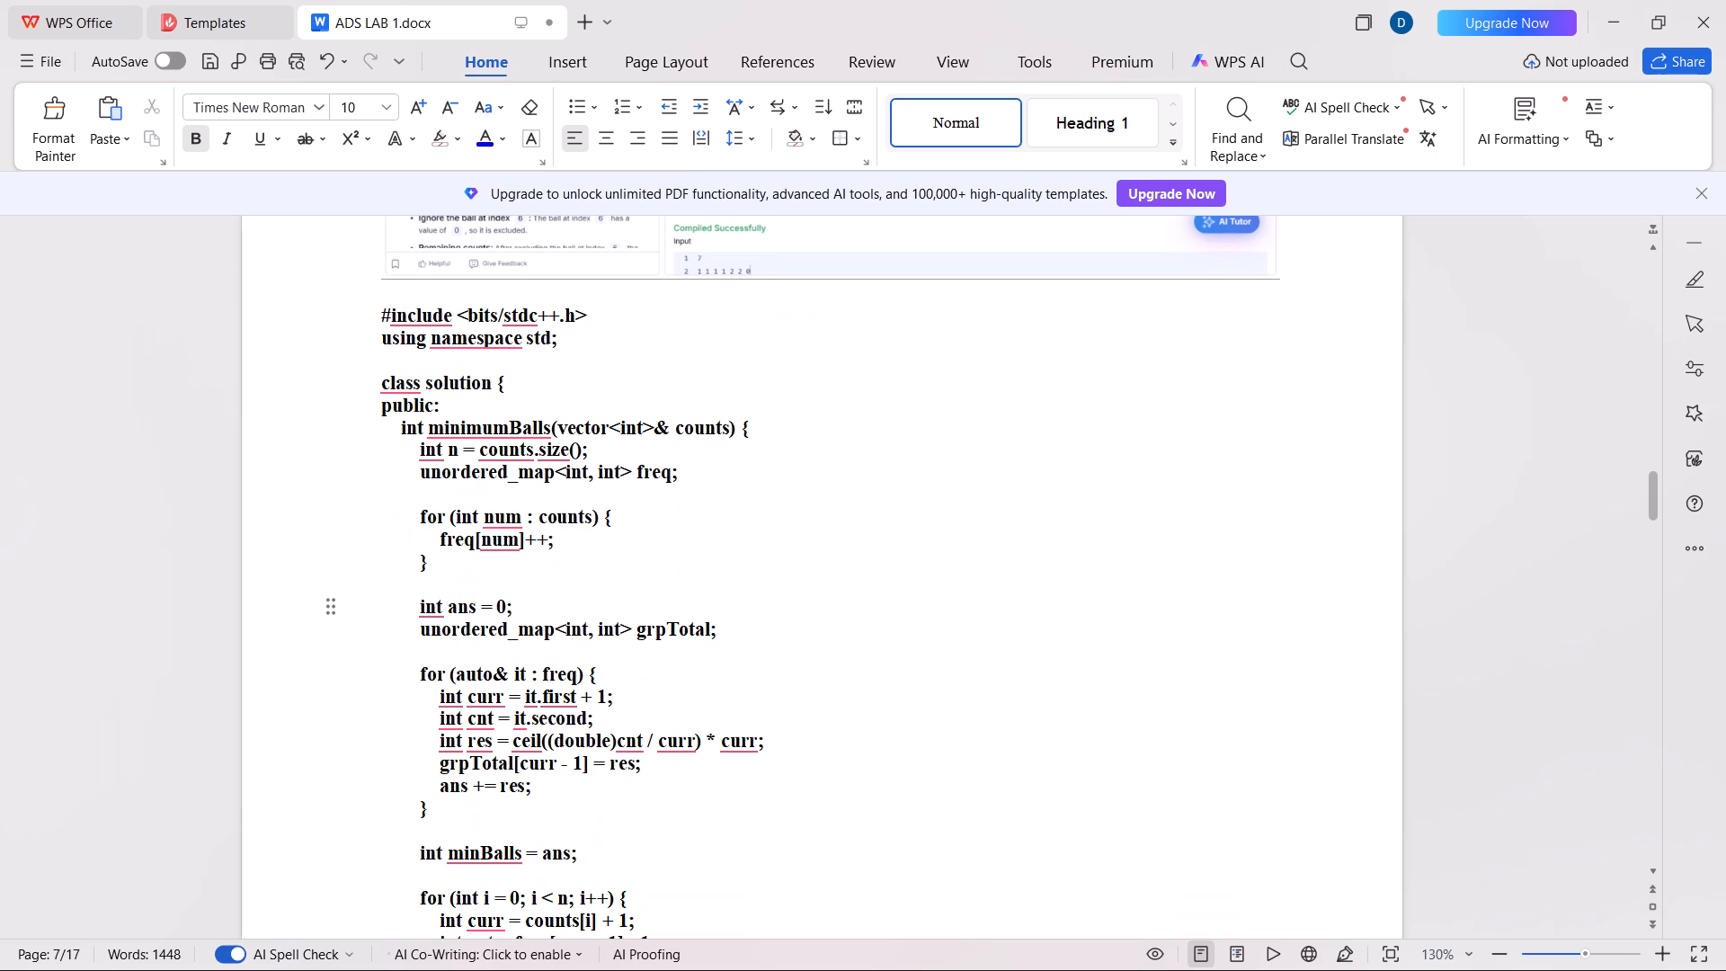
pyautogui.scroll(-4, 827, 596)
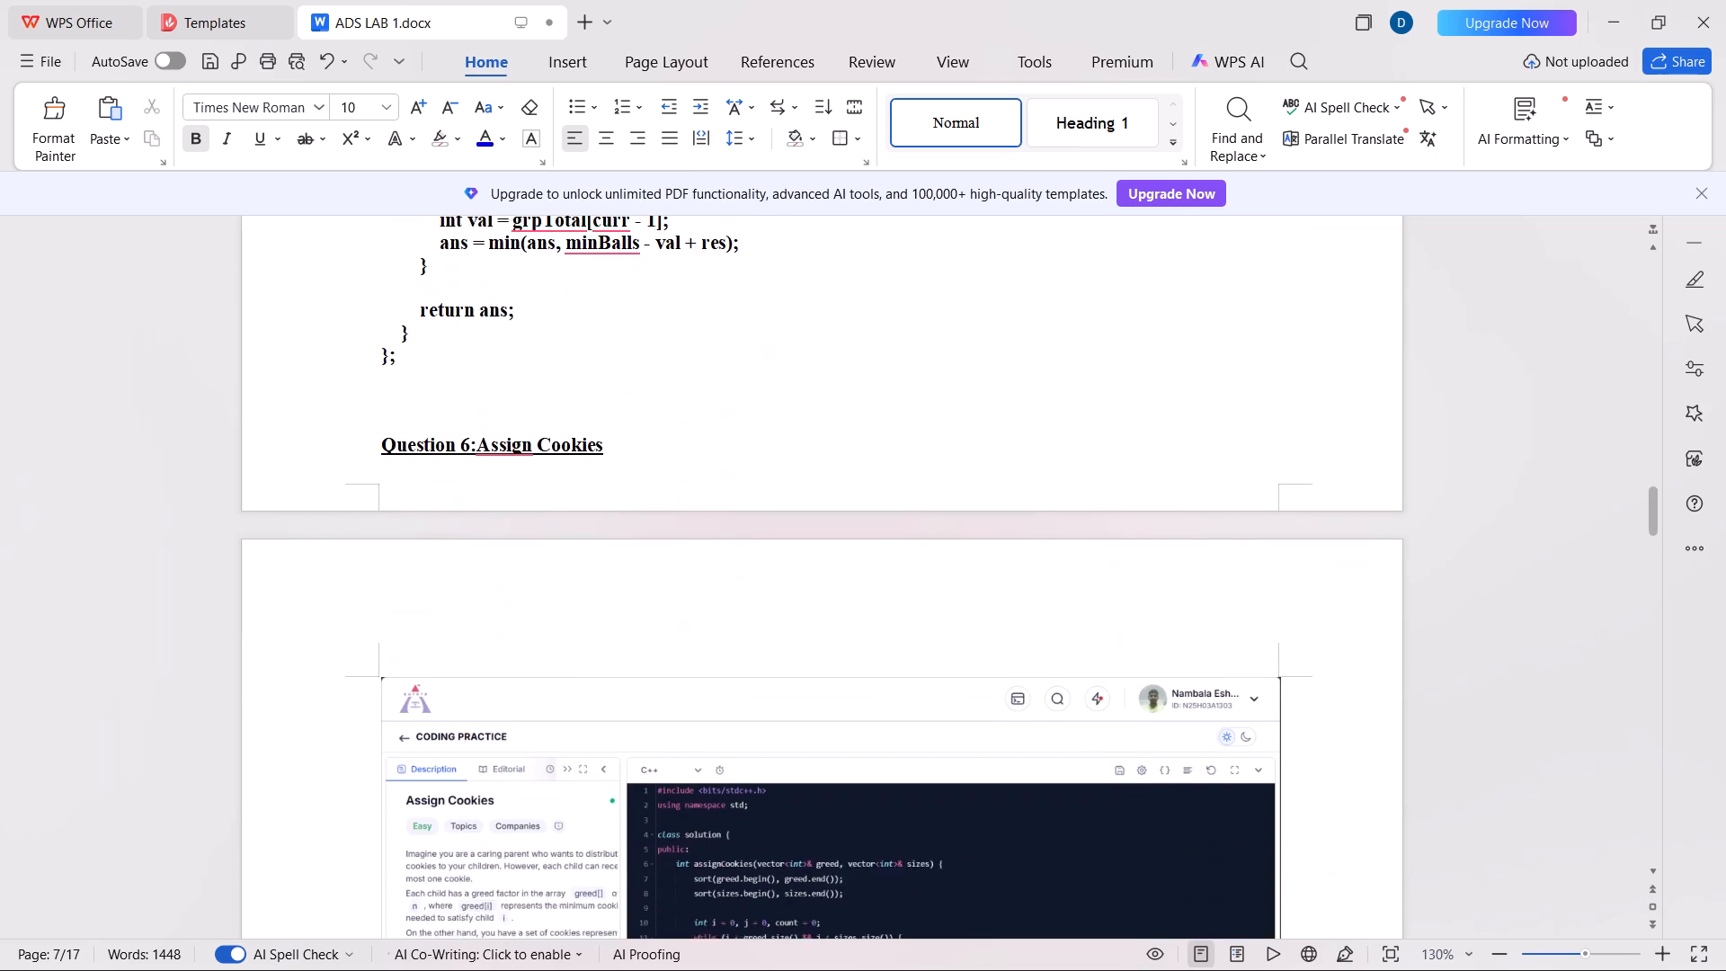
pyautogui.scroll(-2, 827, 596)
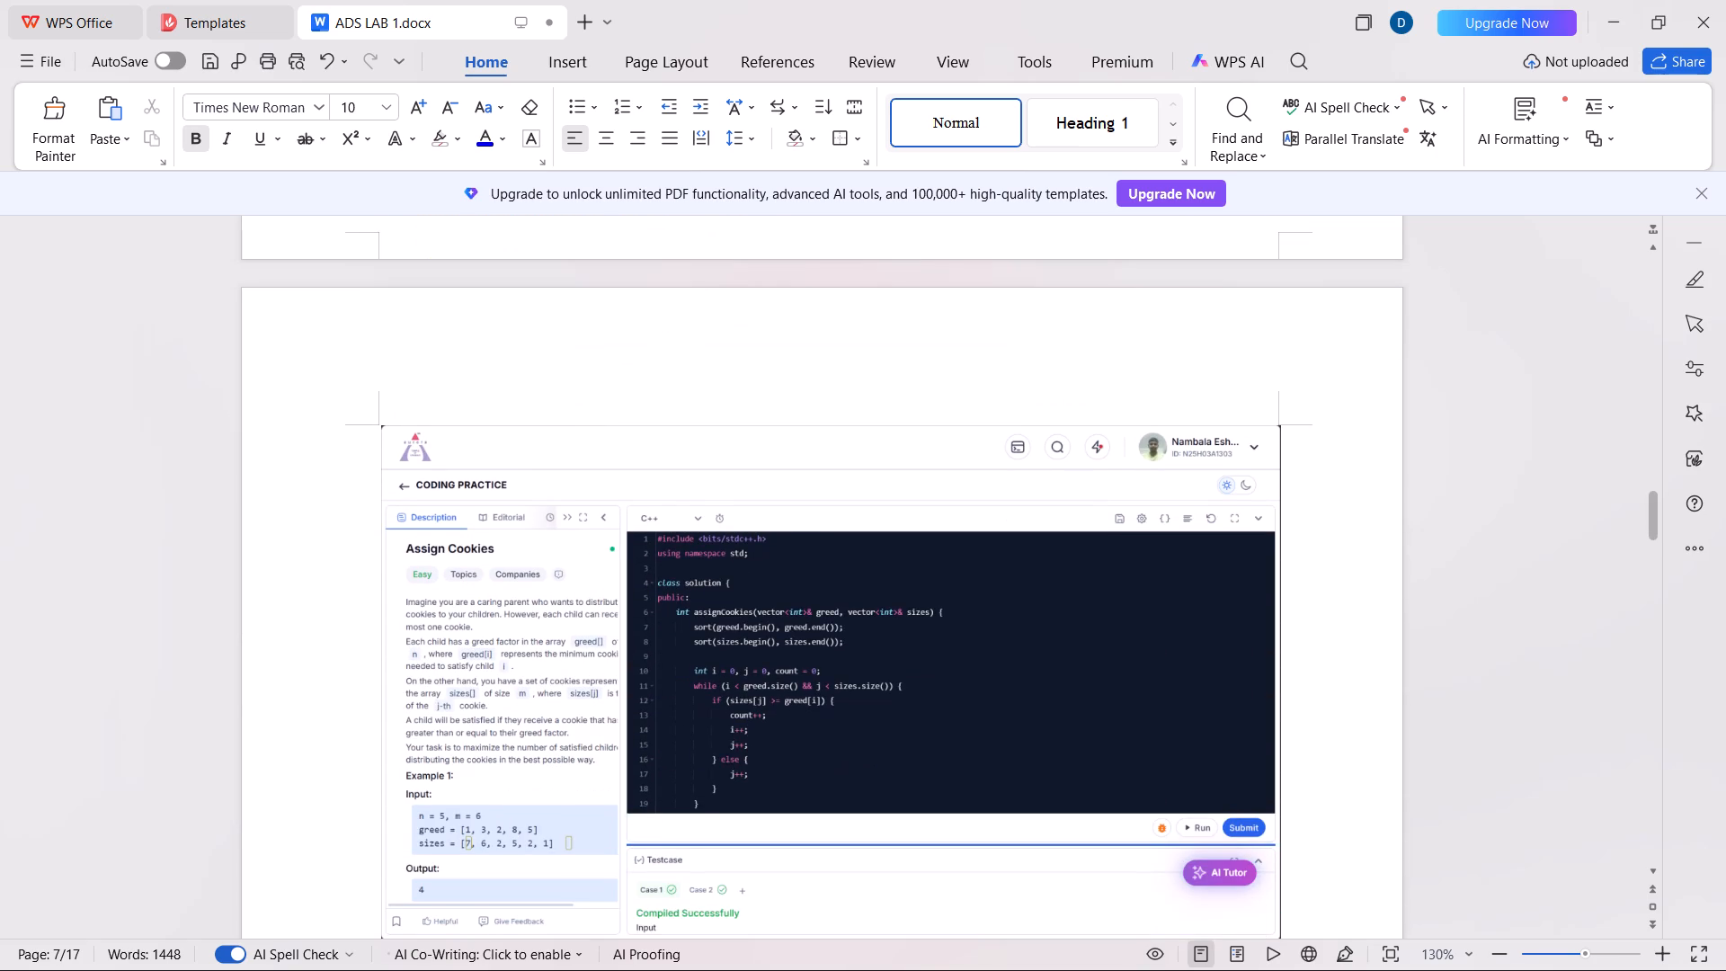
# Switch to Chrome, go back to the Coding Practice question list, and open Assign Cookies.
pyautogui.click(1001, 864)
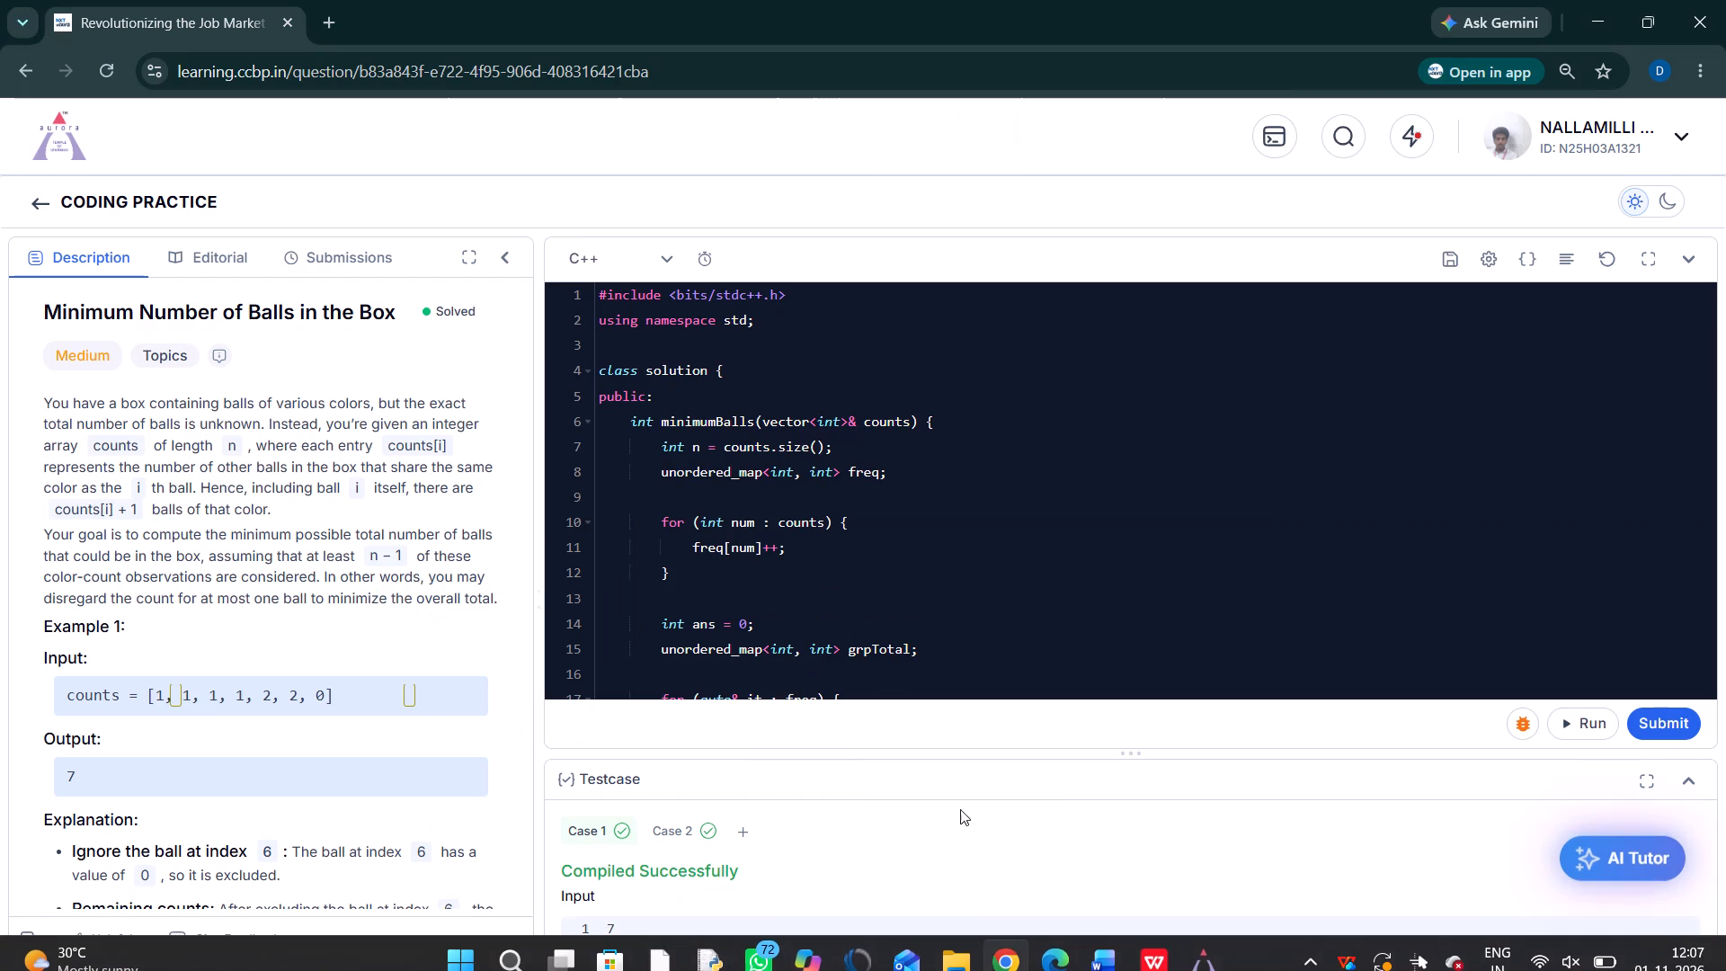
pyautogui.click(47, 207)
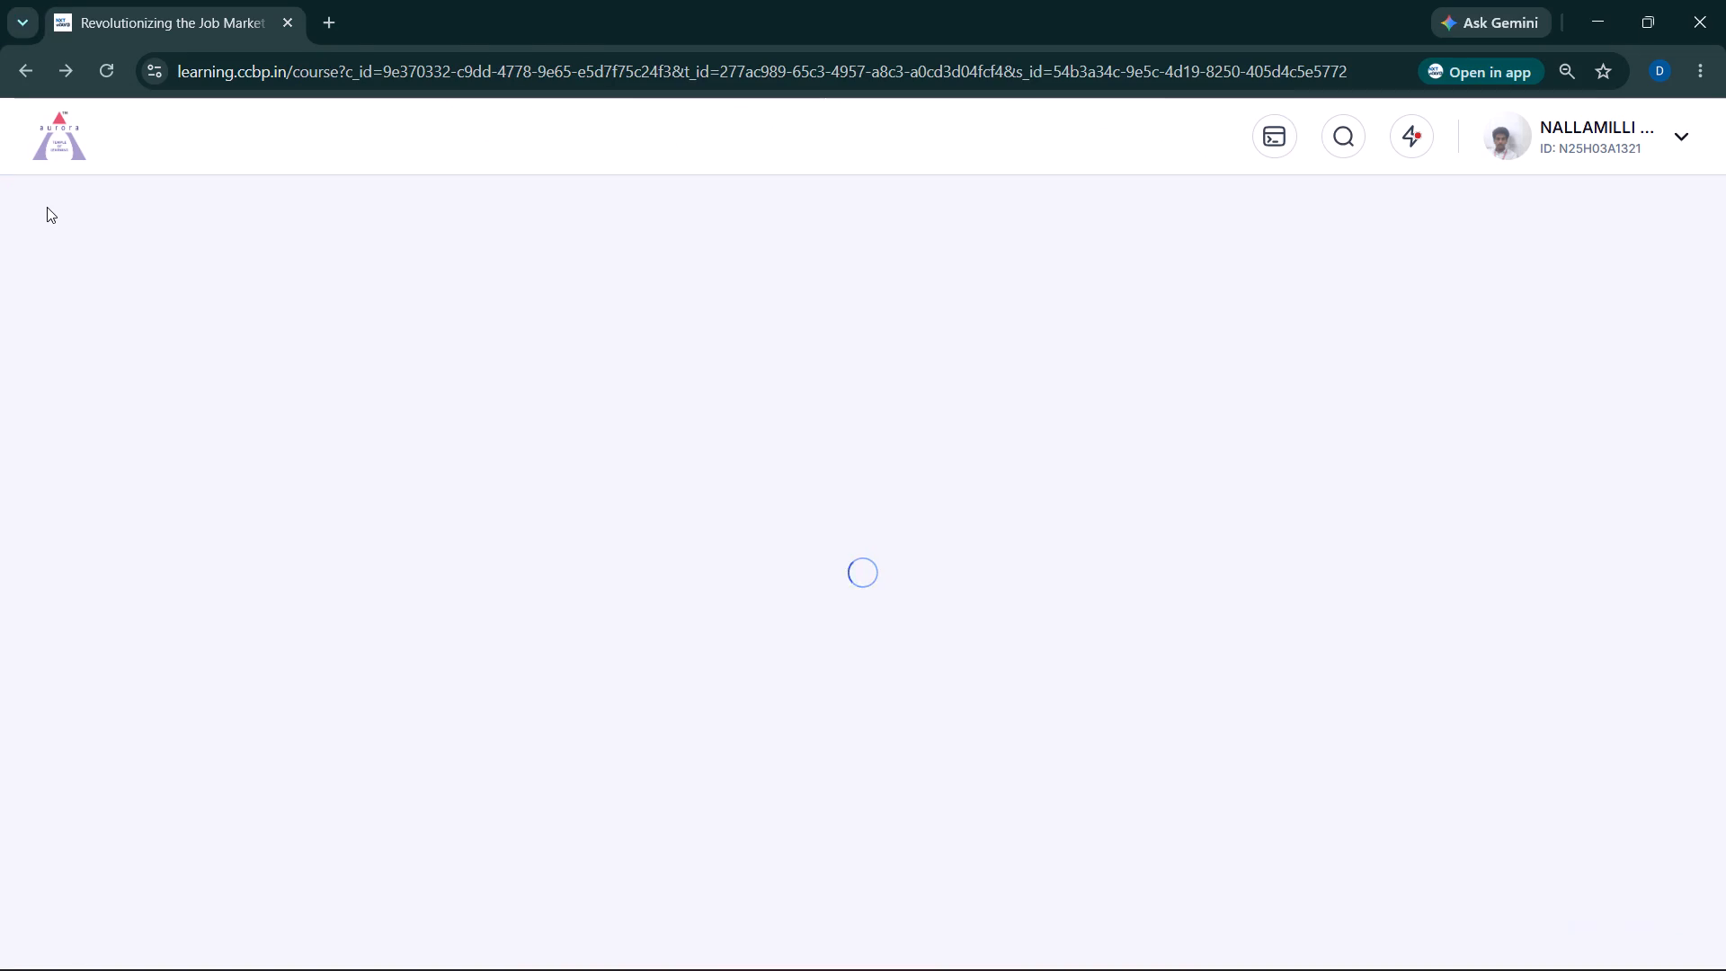
pyautogui.scroll(-1, 416, 562)
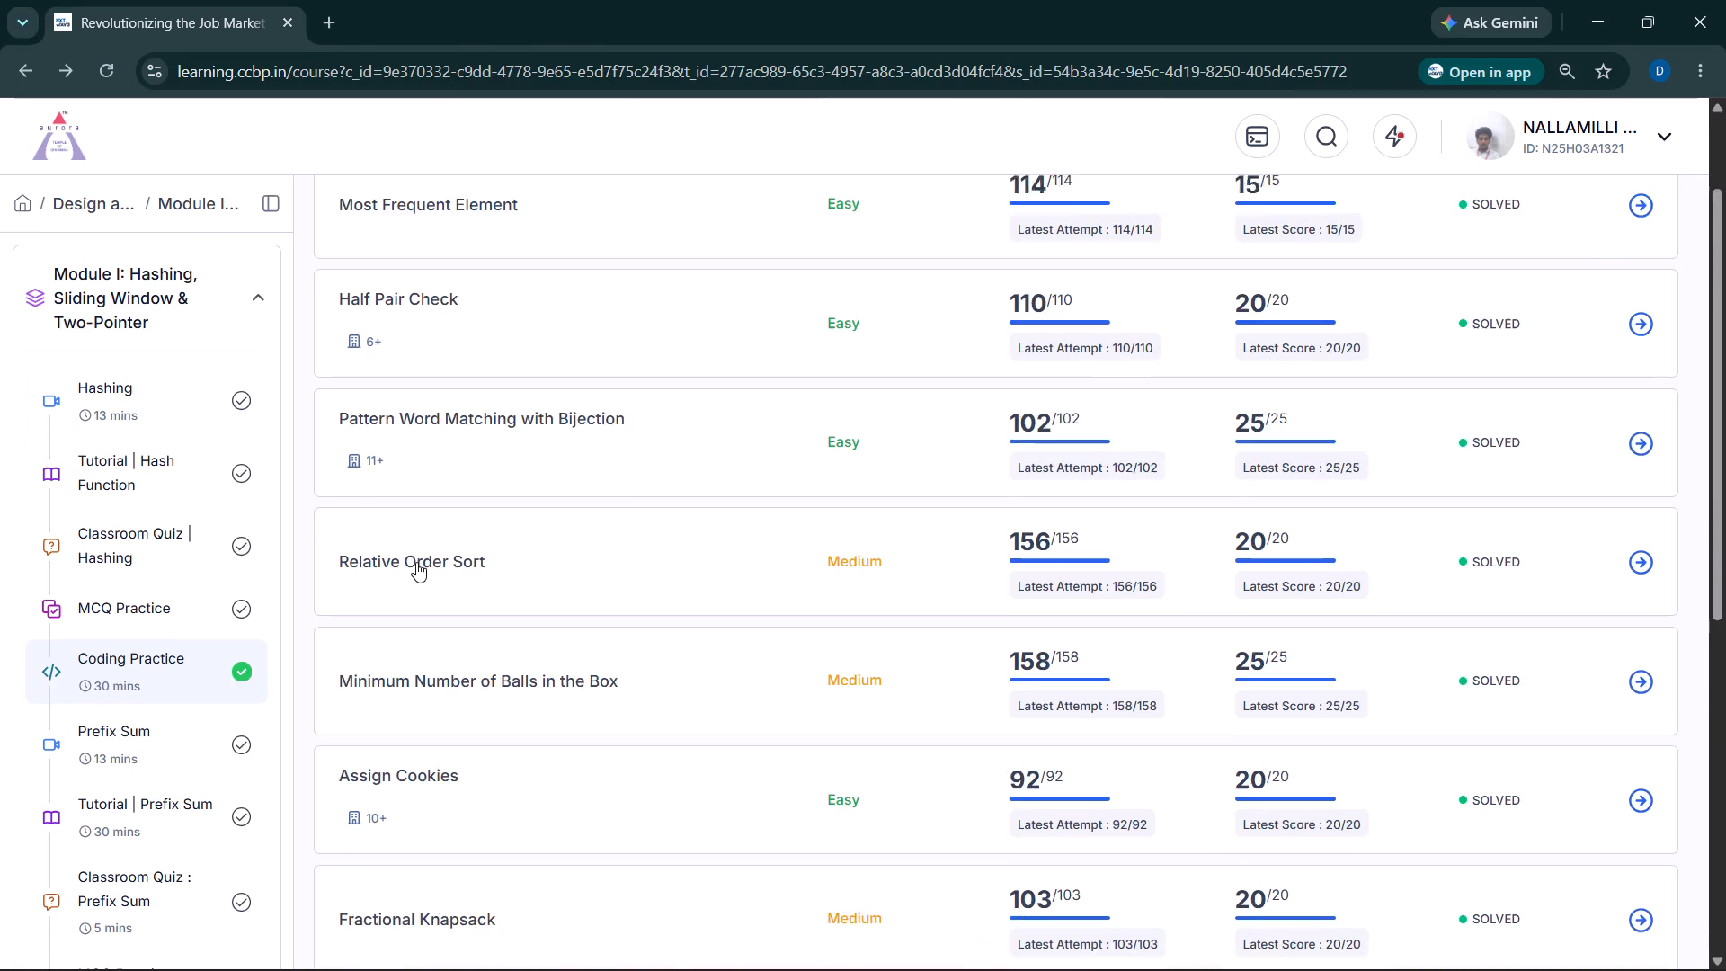
pyautogui.scroll(-1, 416, 562)
pyautogui.click(505, 638)
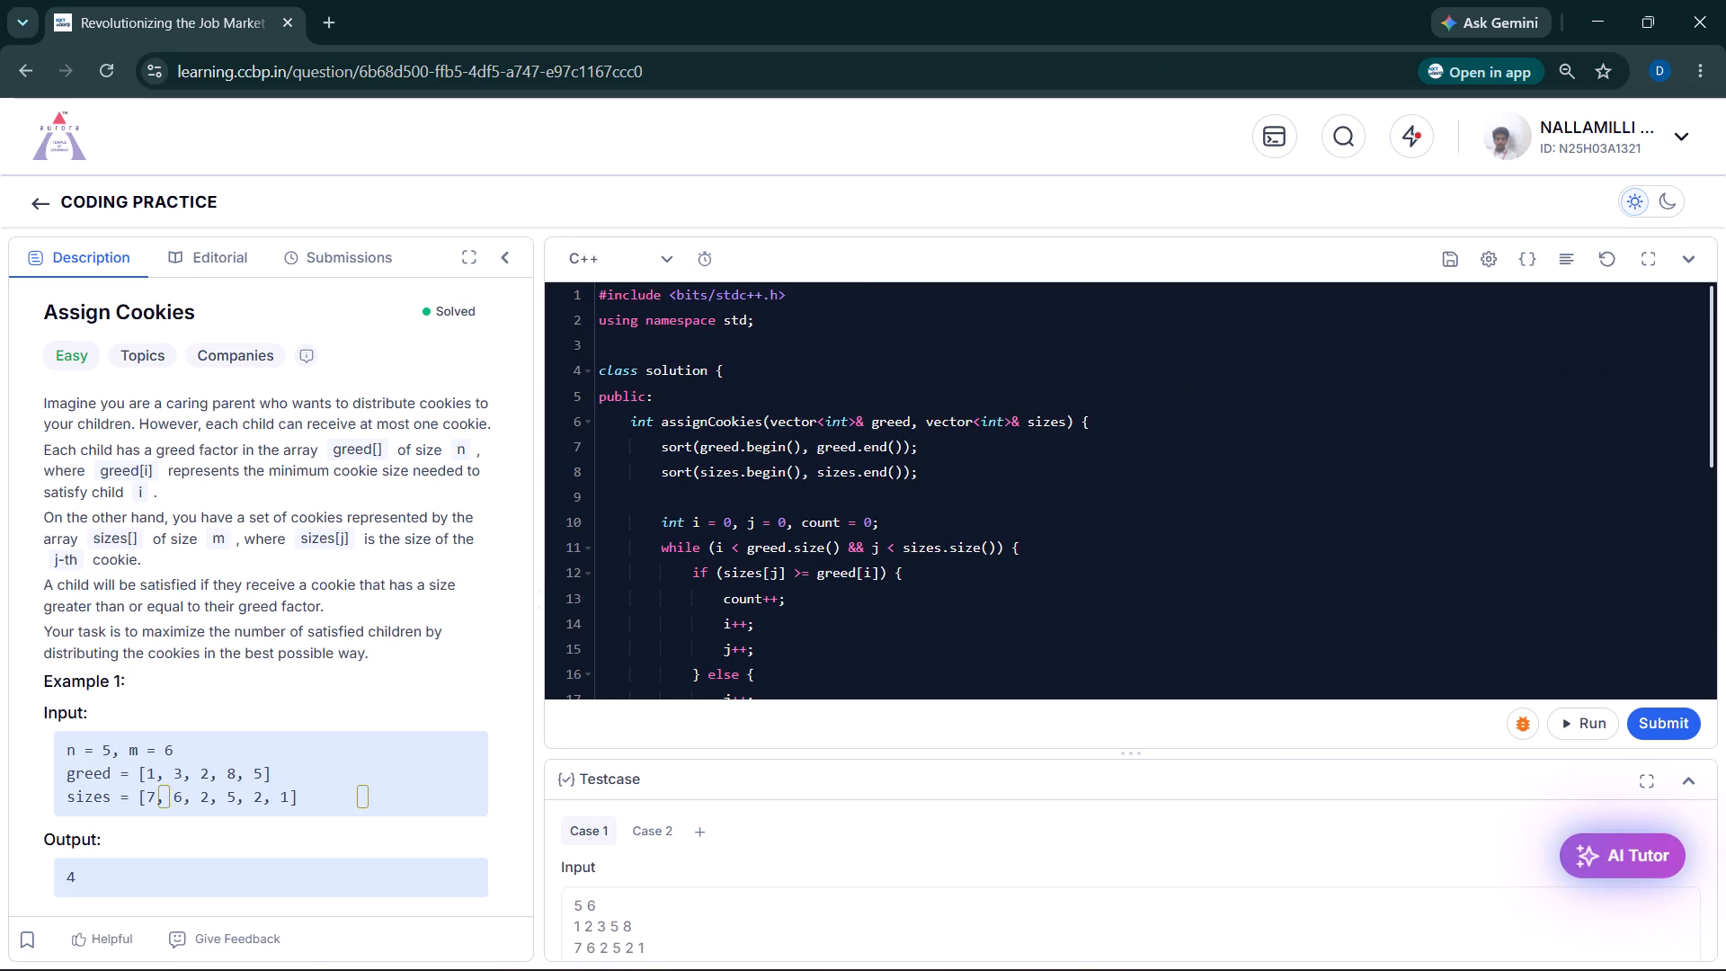
# Run the Assign Cookies C++ solution.
pyautogui.click(1576, 739)
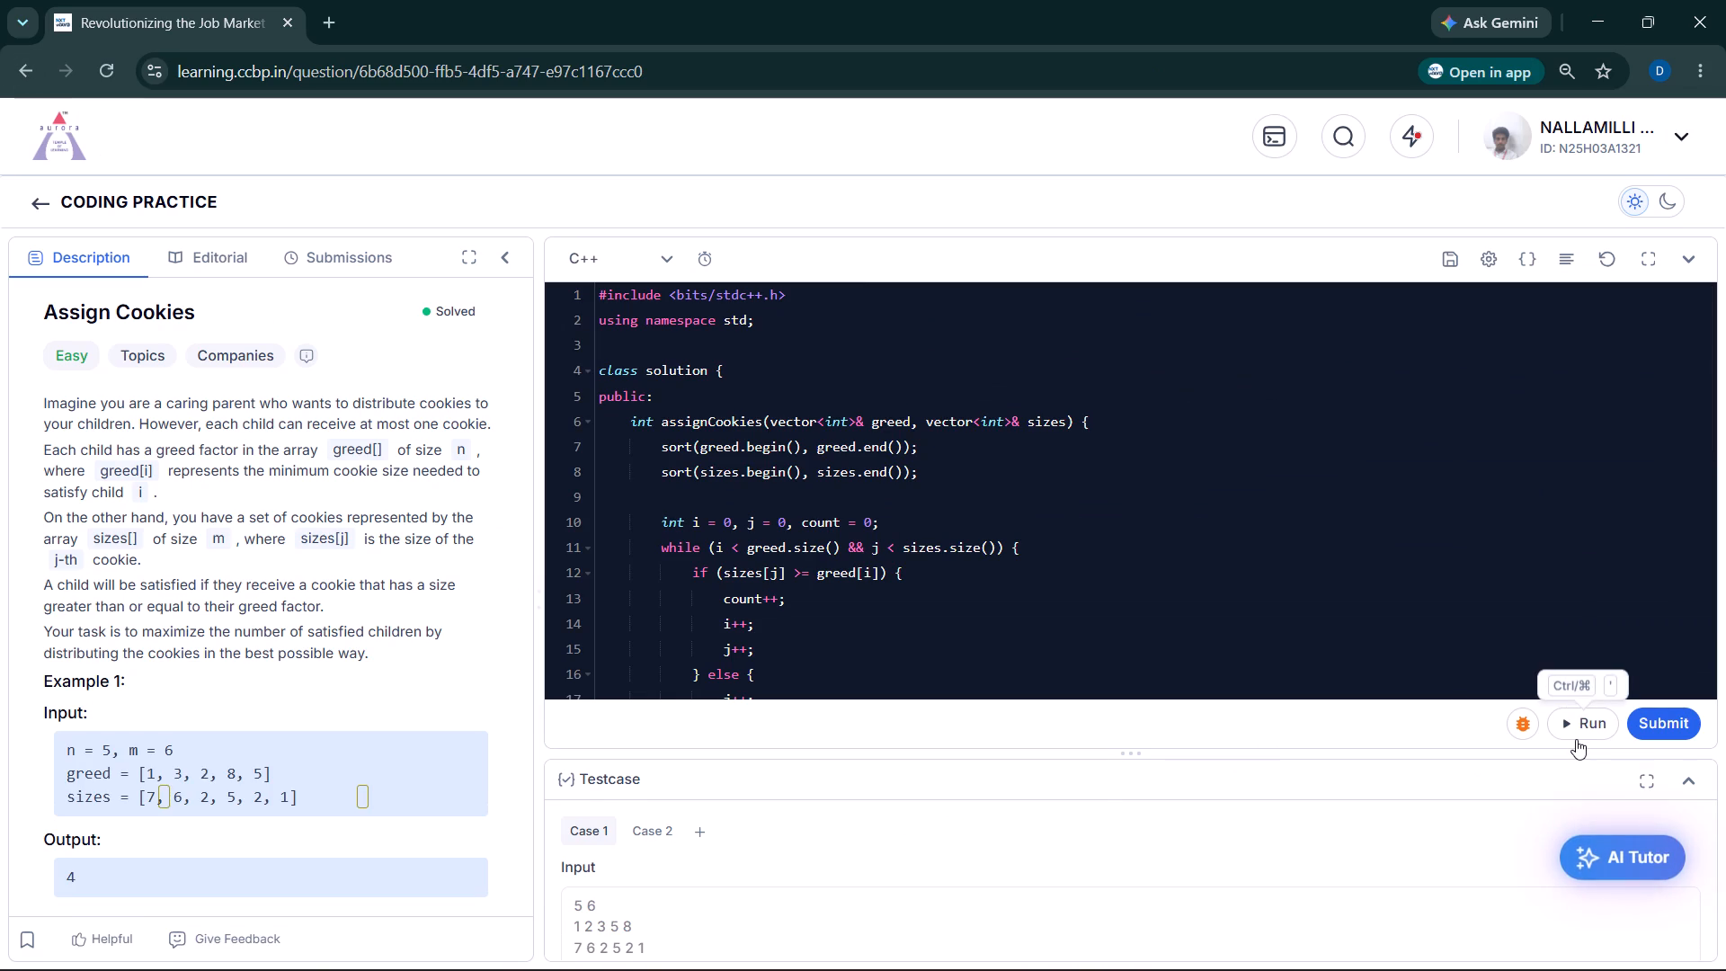
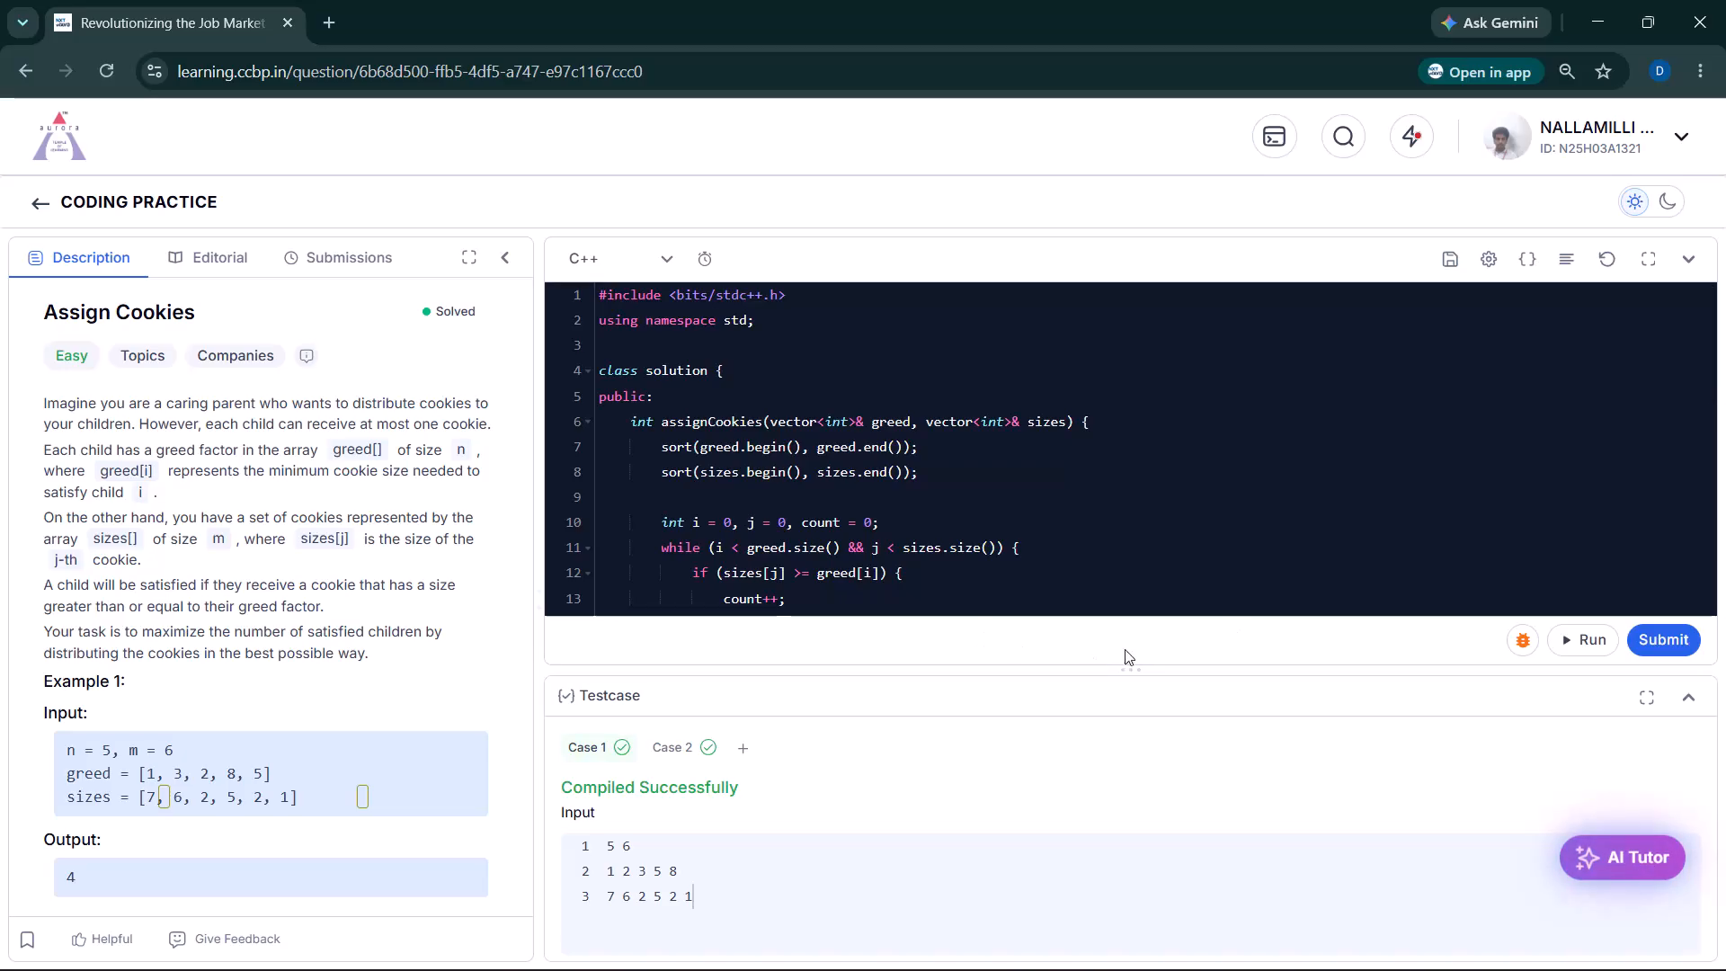
# Enlarge the Assign Cookies code area while keeping the test case result in view, and copy a full-screen screenshot of the page.
pyautogui.moveTo(1152, 666); pyautogui.dragTo(1154, 733)
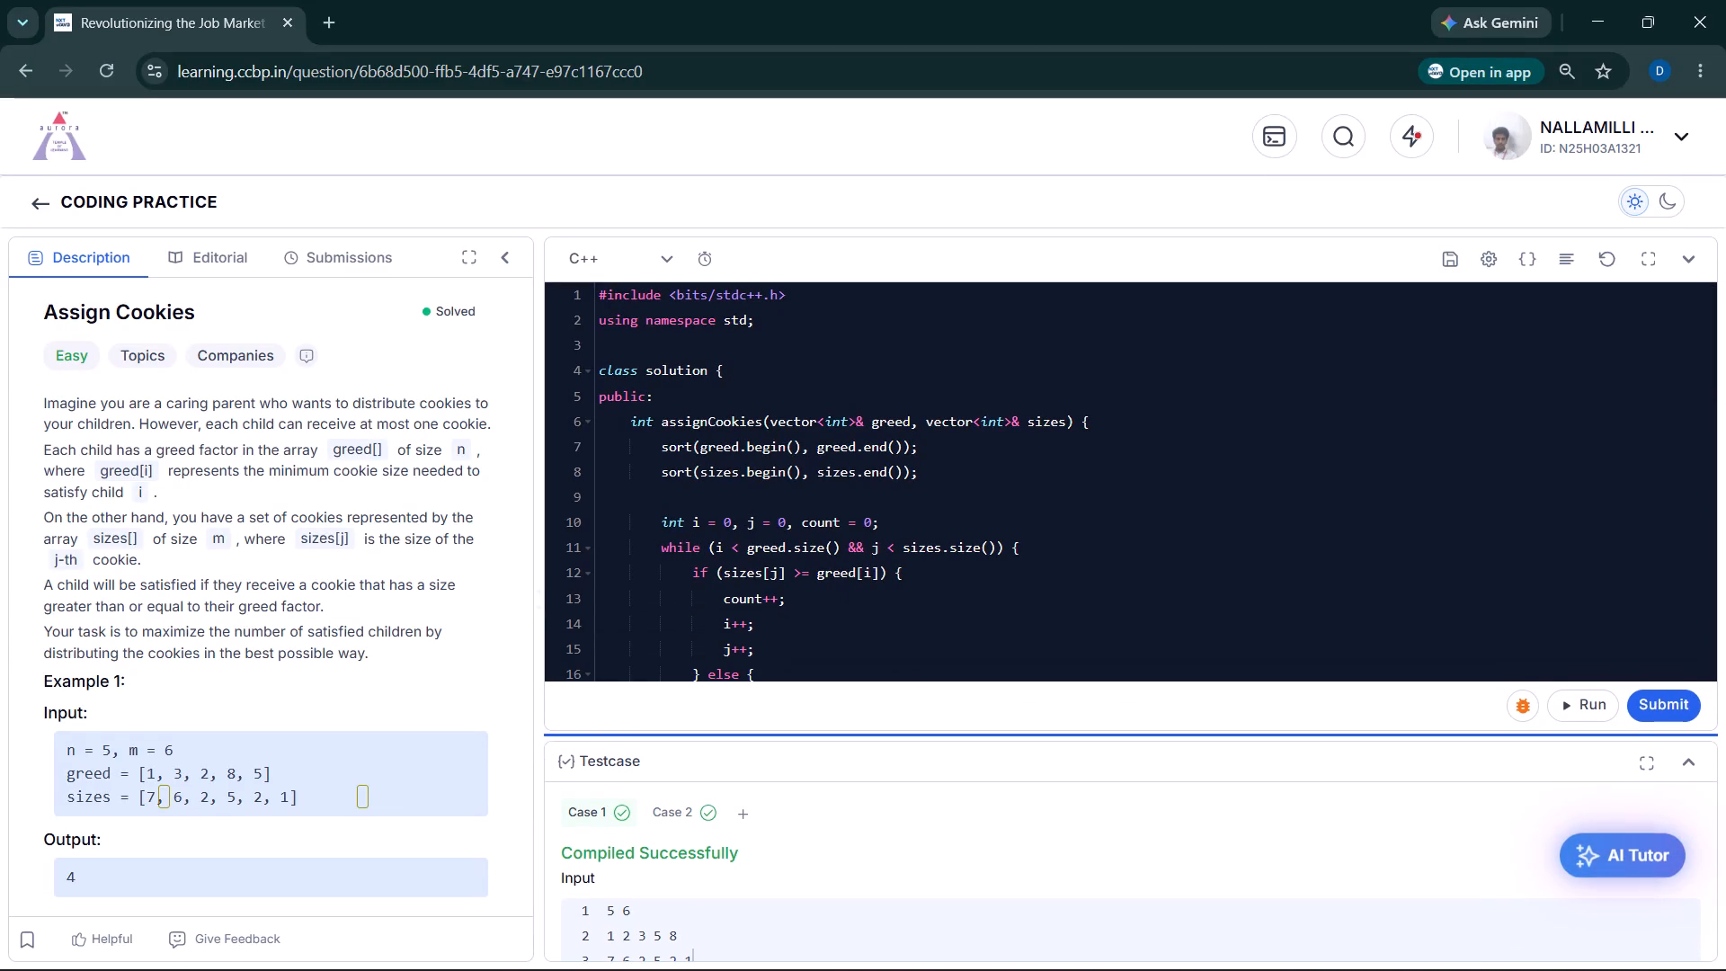
pyautogui.moveTo(1154, 733); pyautogui.dragTo(1165, 931)
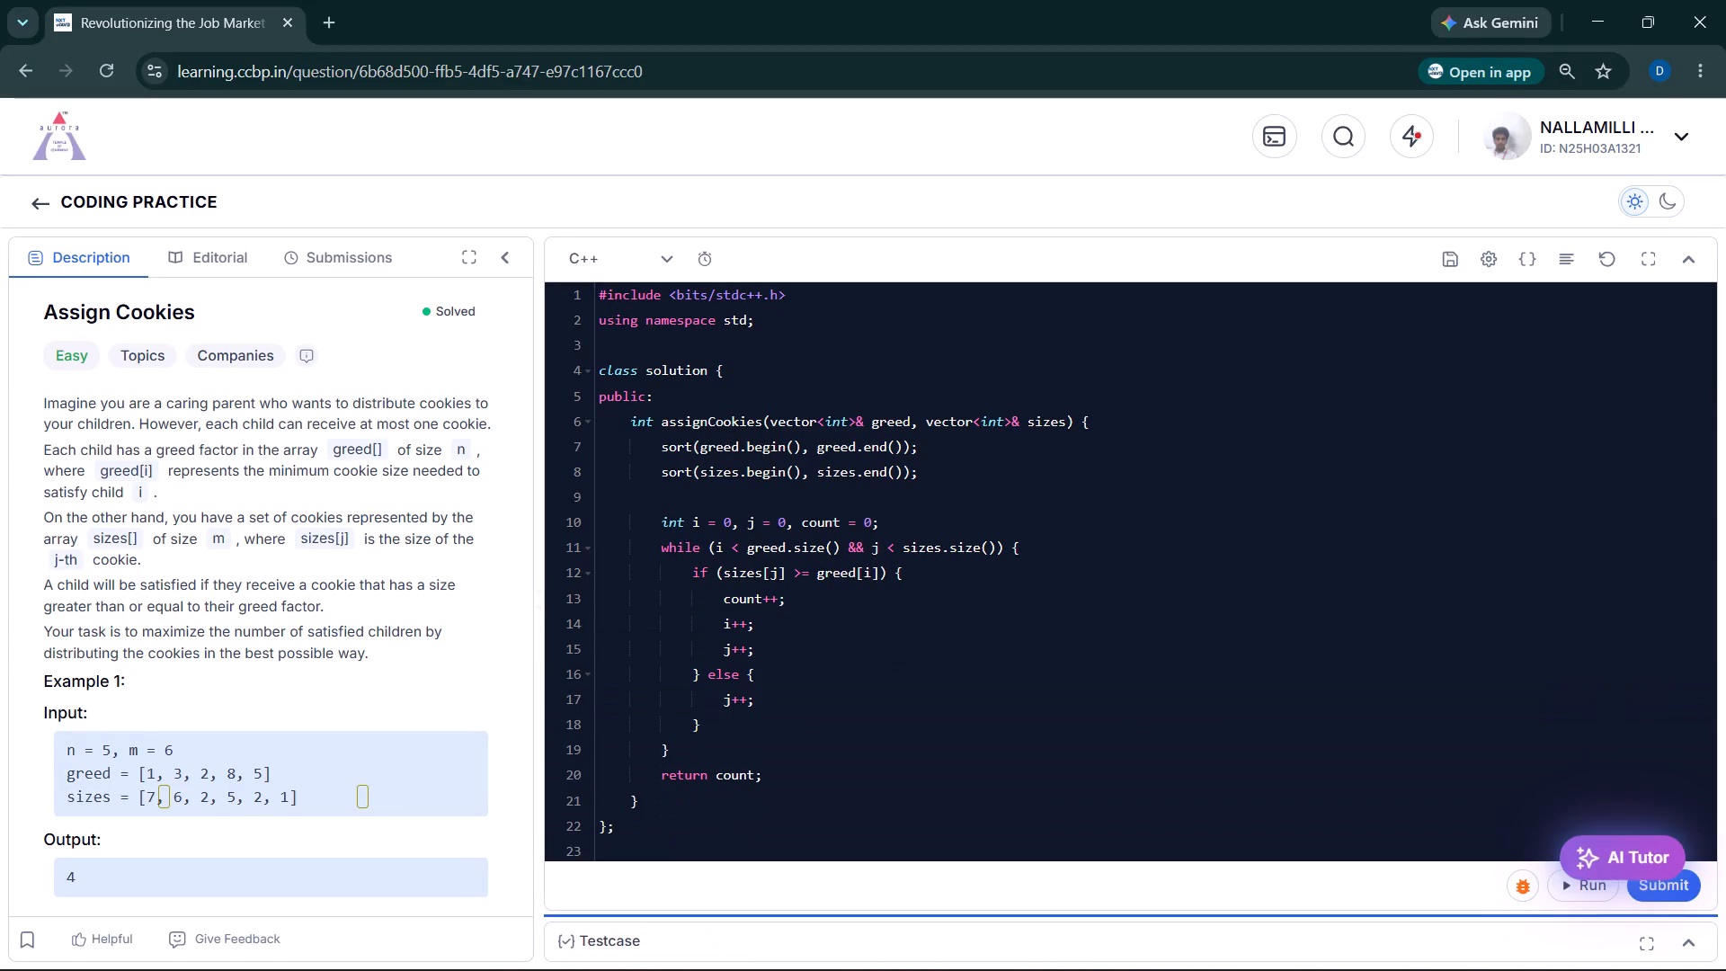
pyautogui.moveTo(1165, 931); pyautogui.dragTo(1226, 746)
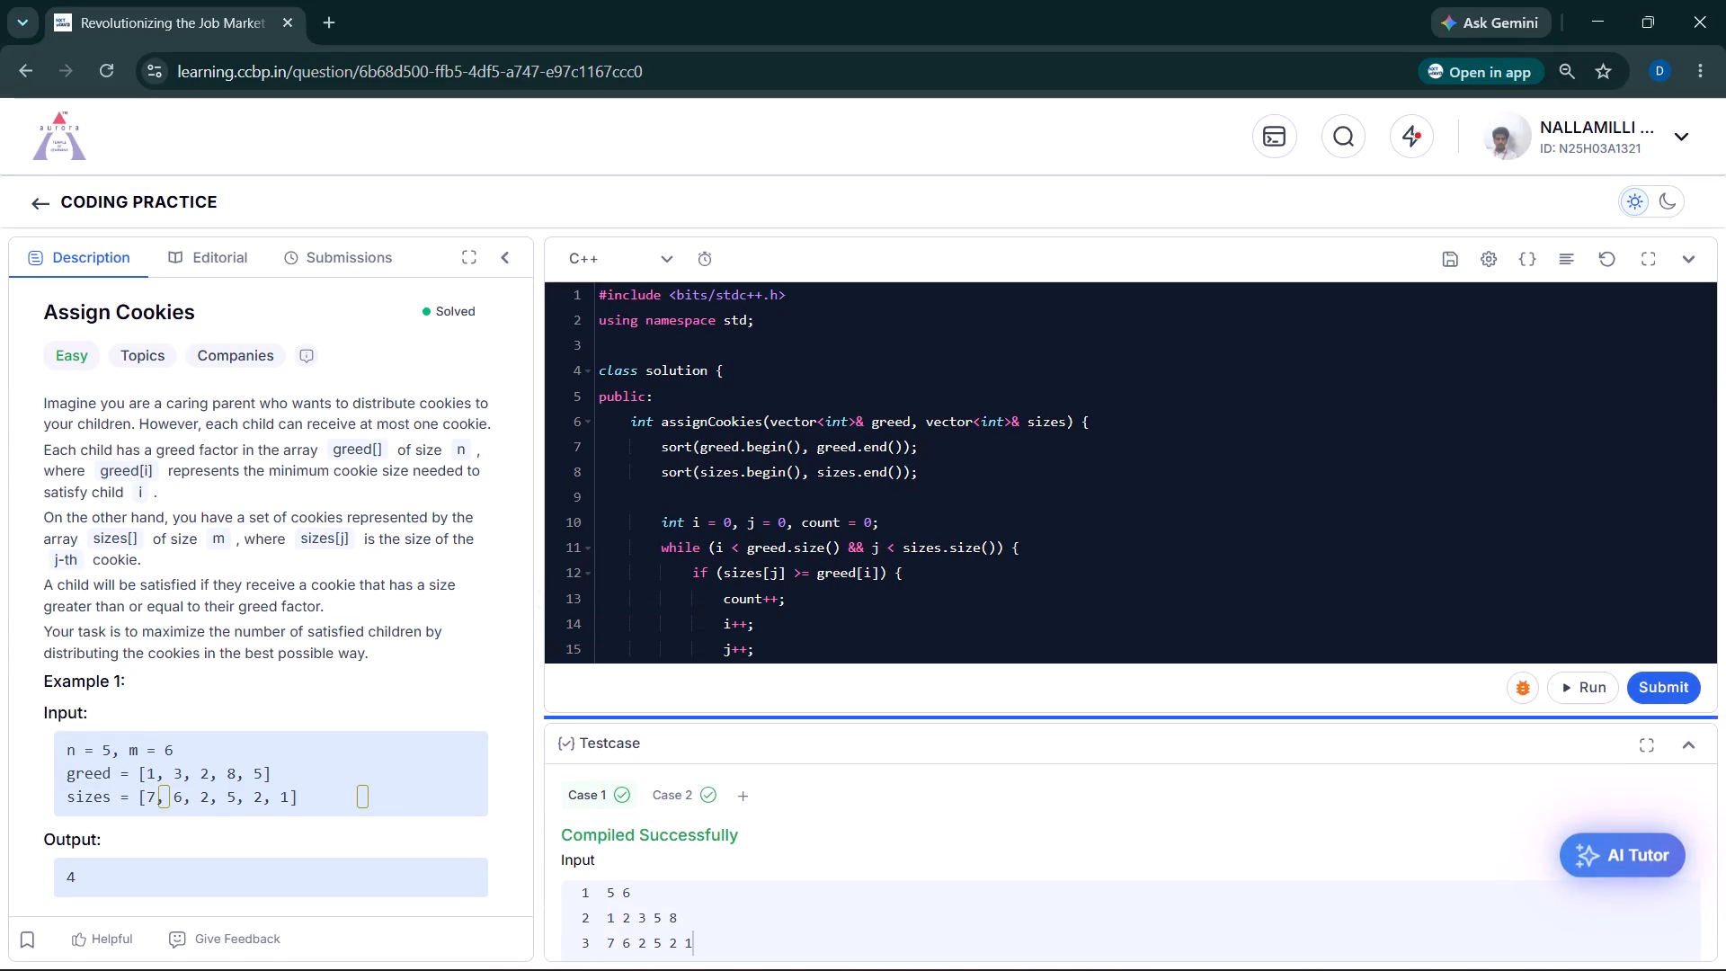
pyautogui.moveTo(1226, 746); pyautogui.dragTo(1221, 717)
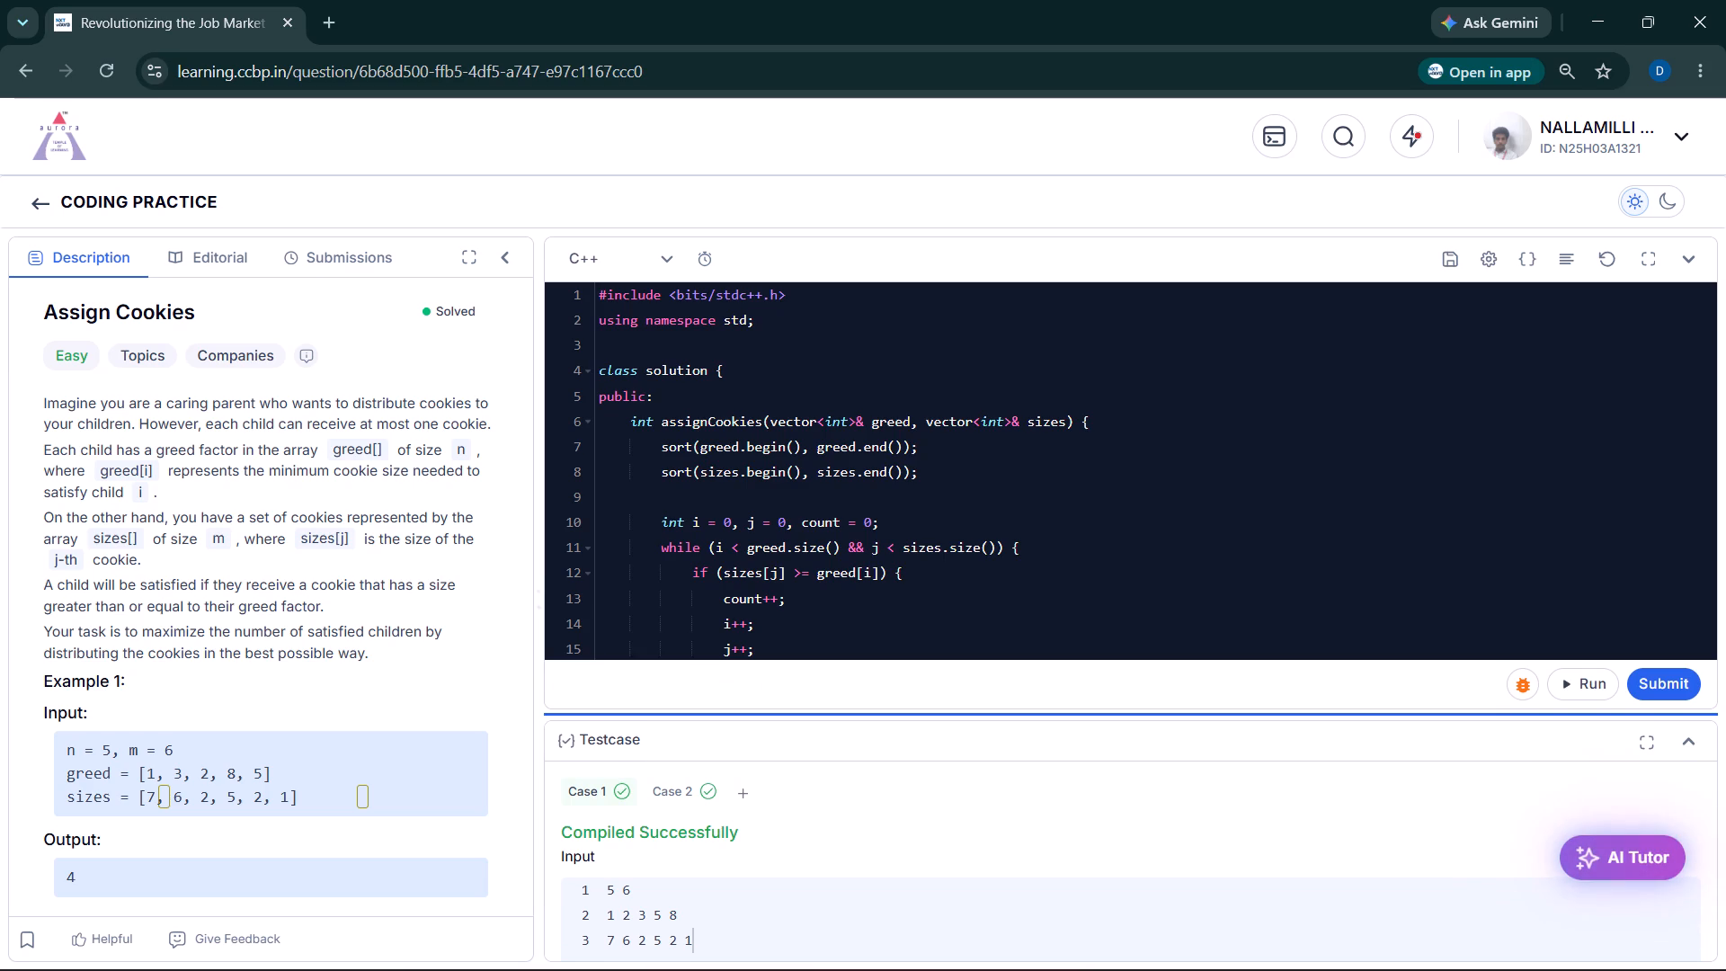
pyautogui.moveTo(1221, 717); pyautogui.dragTo(1220, 739)
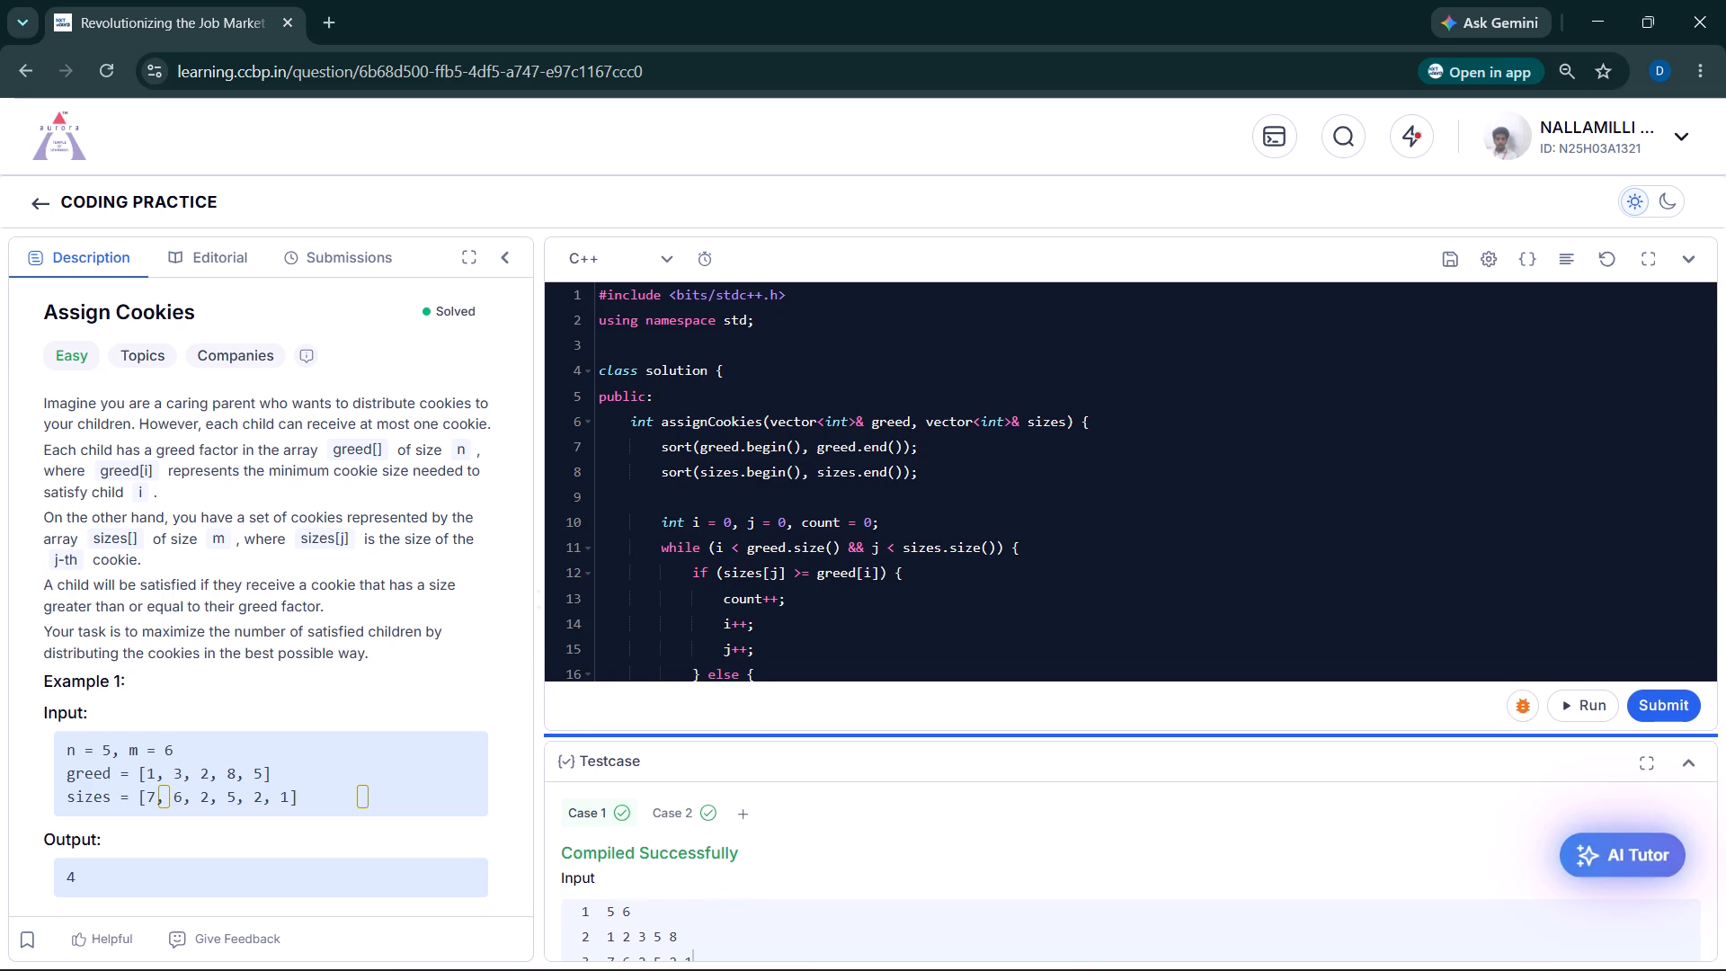
pyautogui.press('Print')
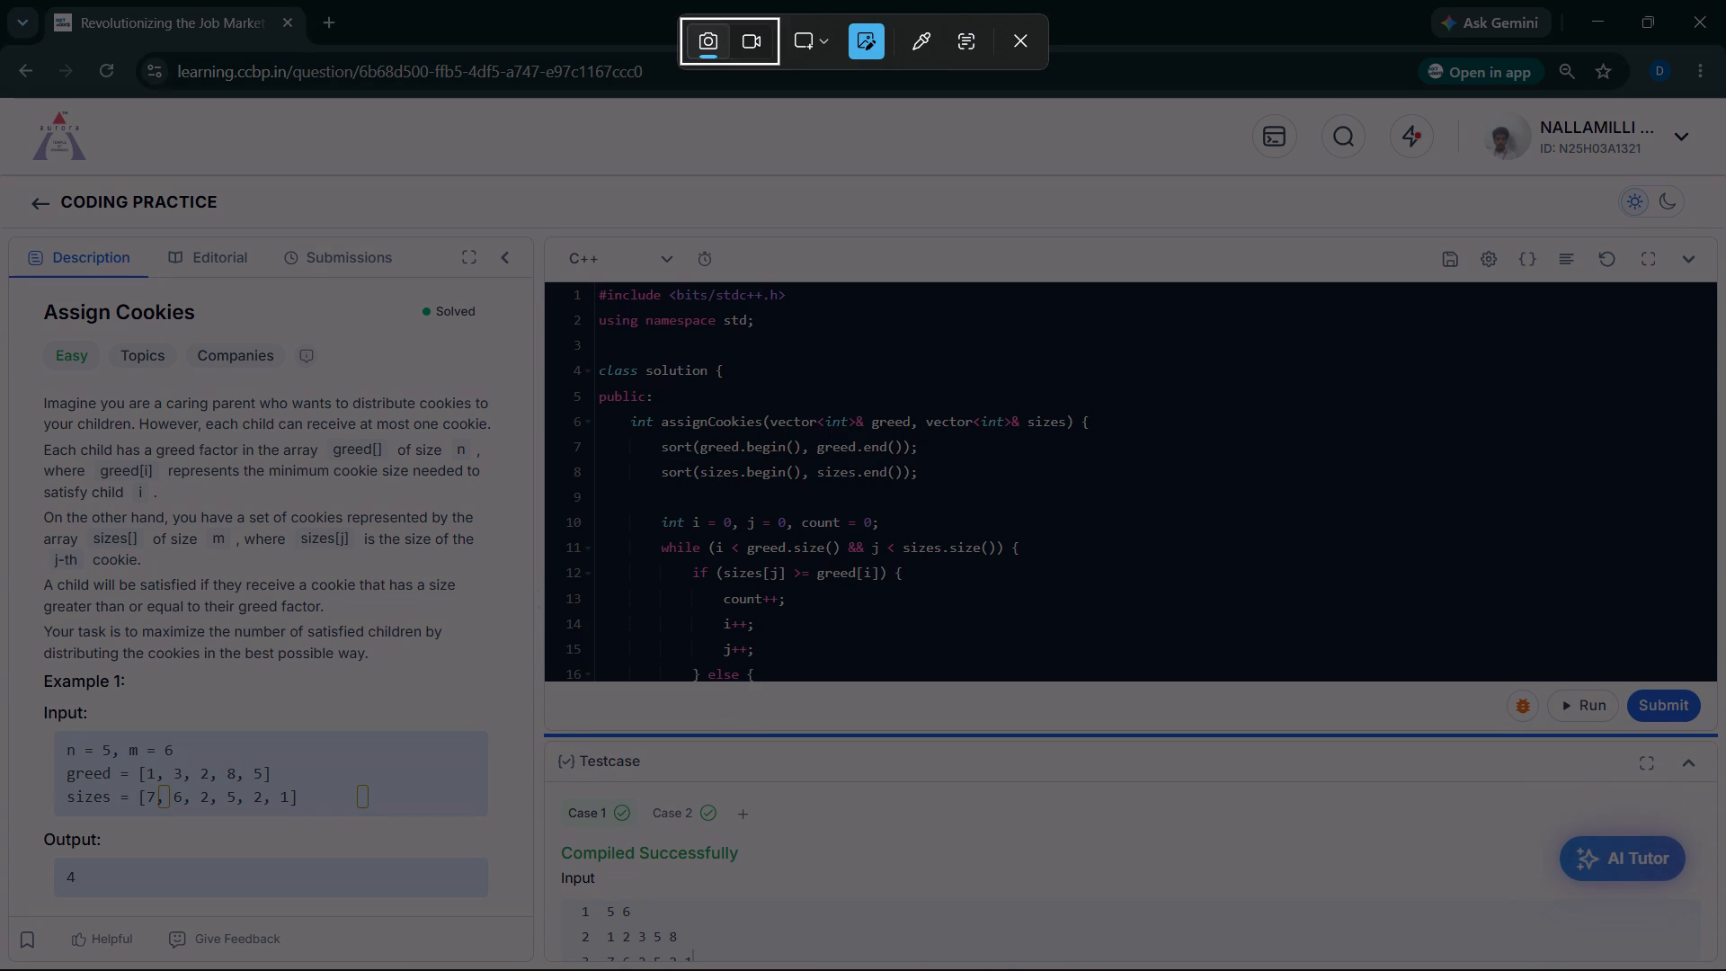
pyautogui.moveTo(0, 0); pyautogui.dragTo(1724, 970)
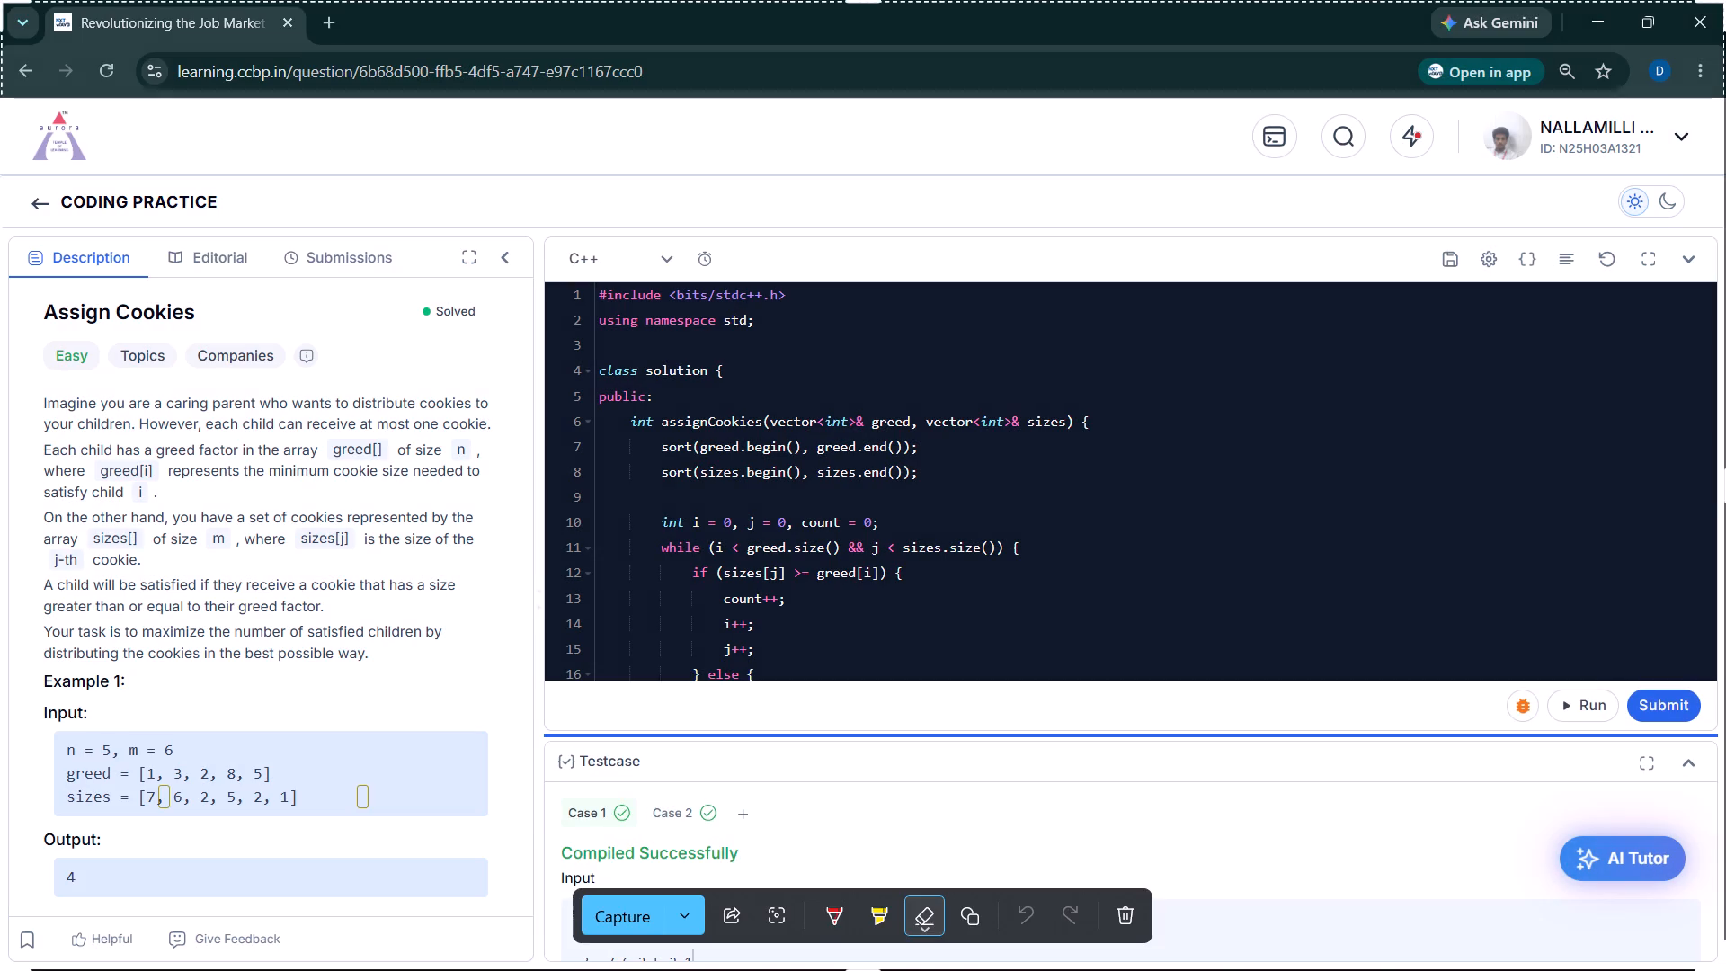
pyautogui.hotkey('ctrl', 'c')
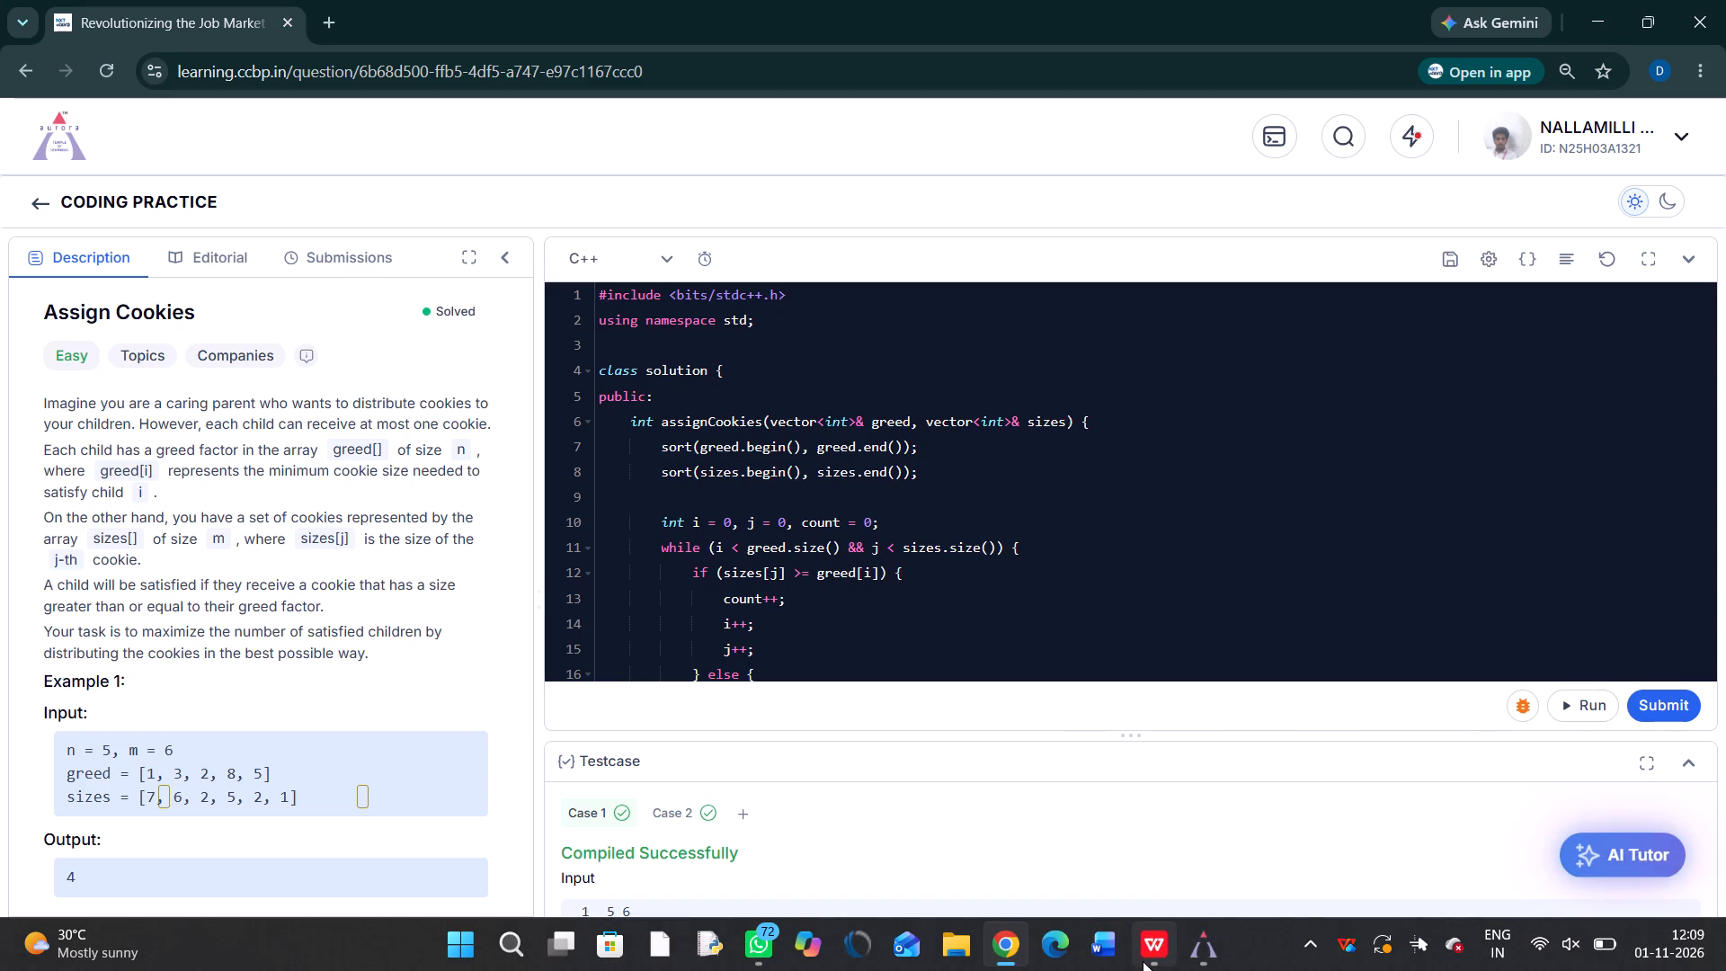
# Switch to ADS LAB 1.docx in WPS Office and replace the old Assign Cookies screenshot with the copied one.
pyautogui.click(1138, 828)
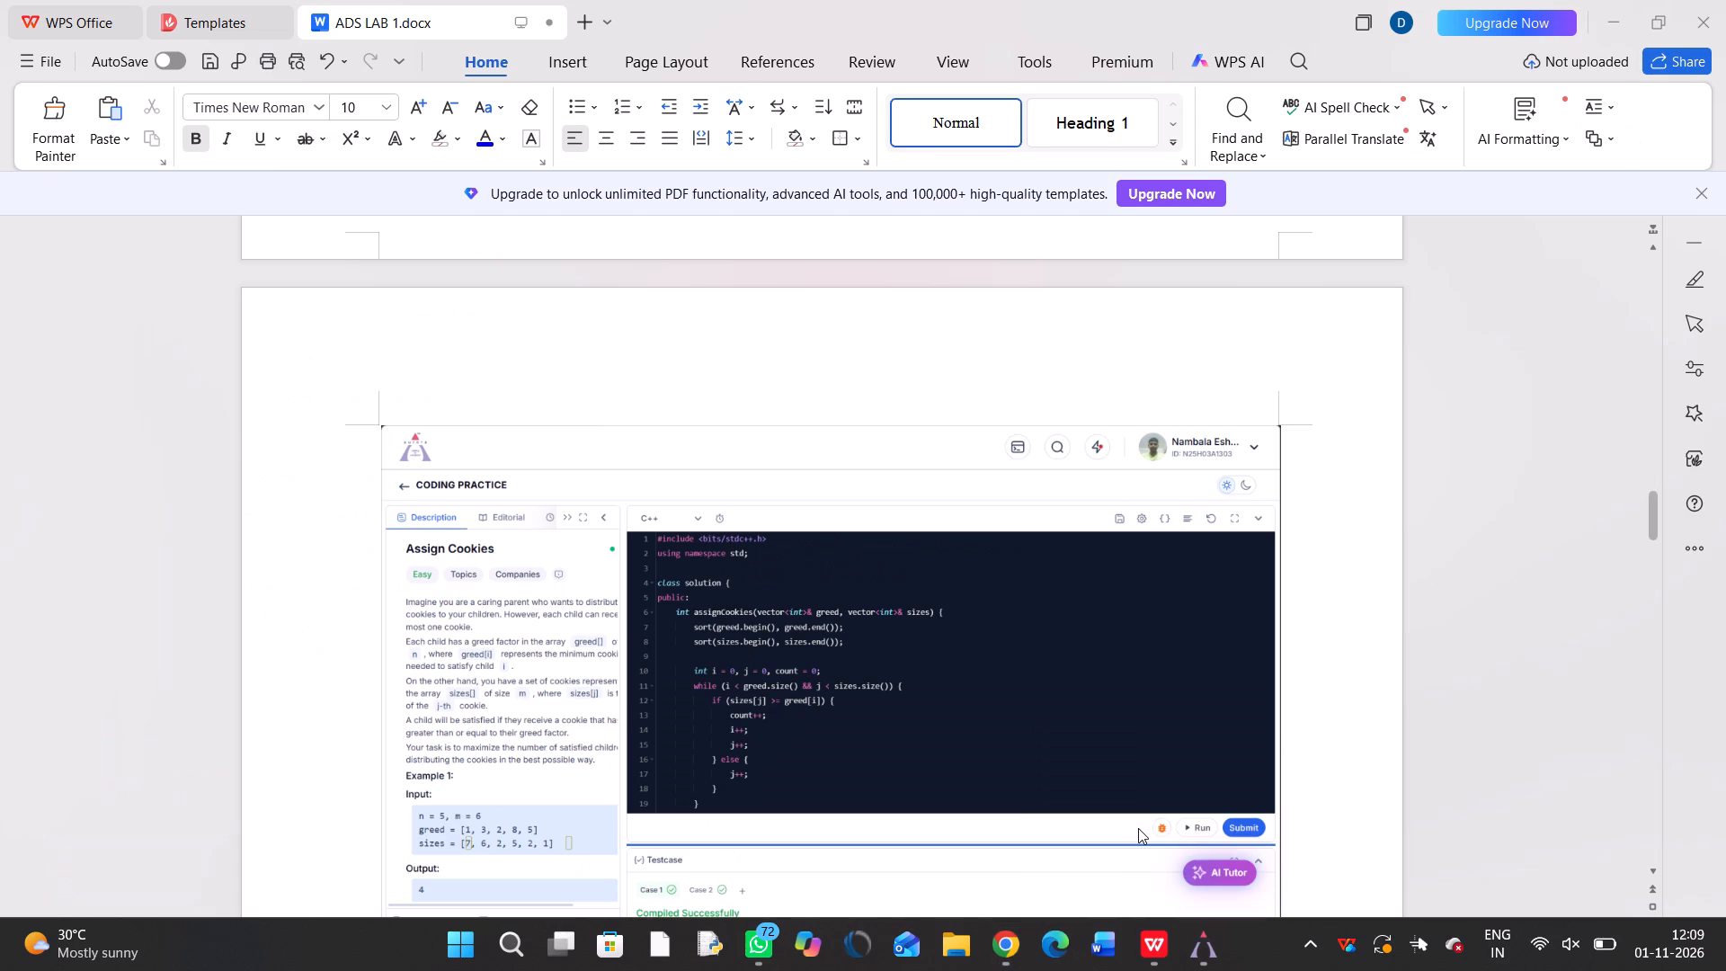
pyautogui.click(903, 719)
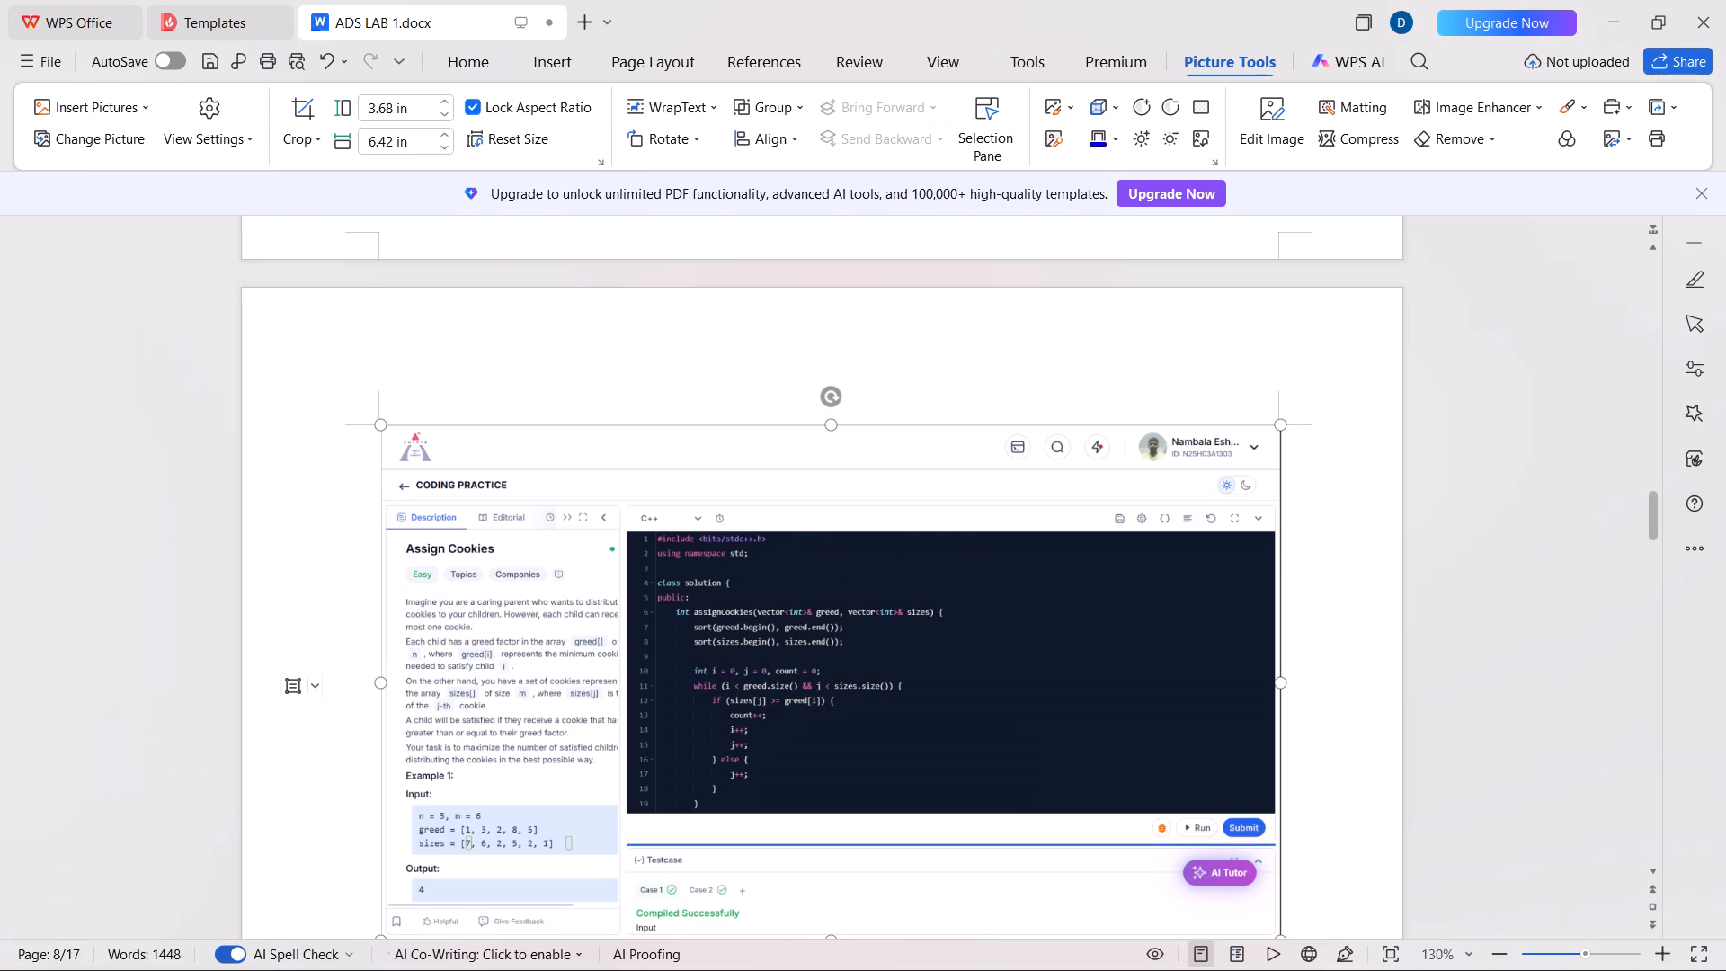
pyautogui.press('BackSpace')
pyautogui.hotkey('ctrl', 'v')
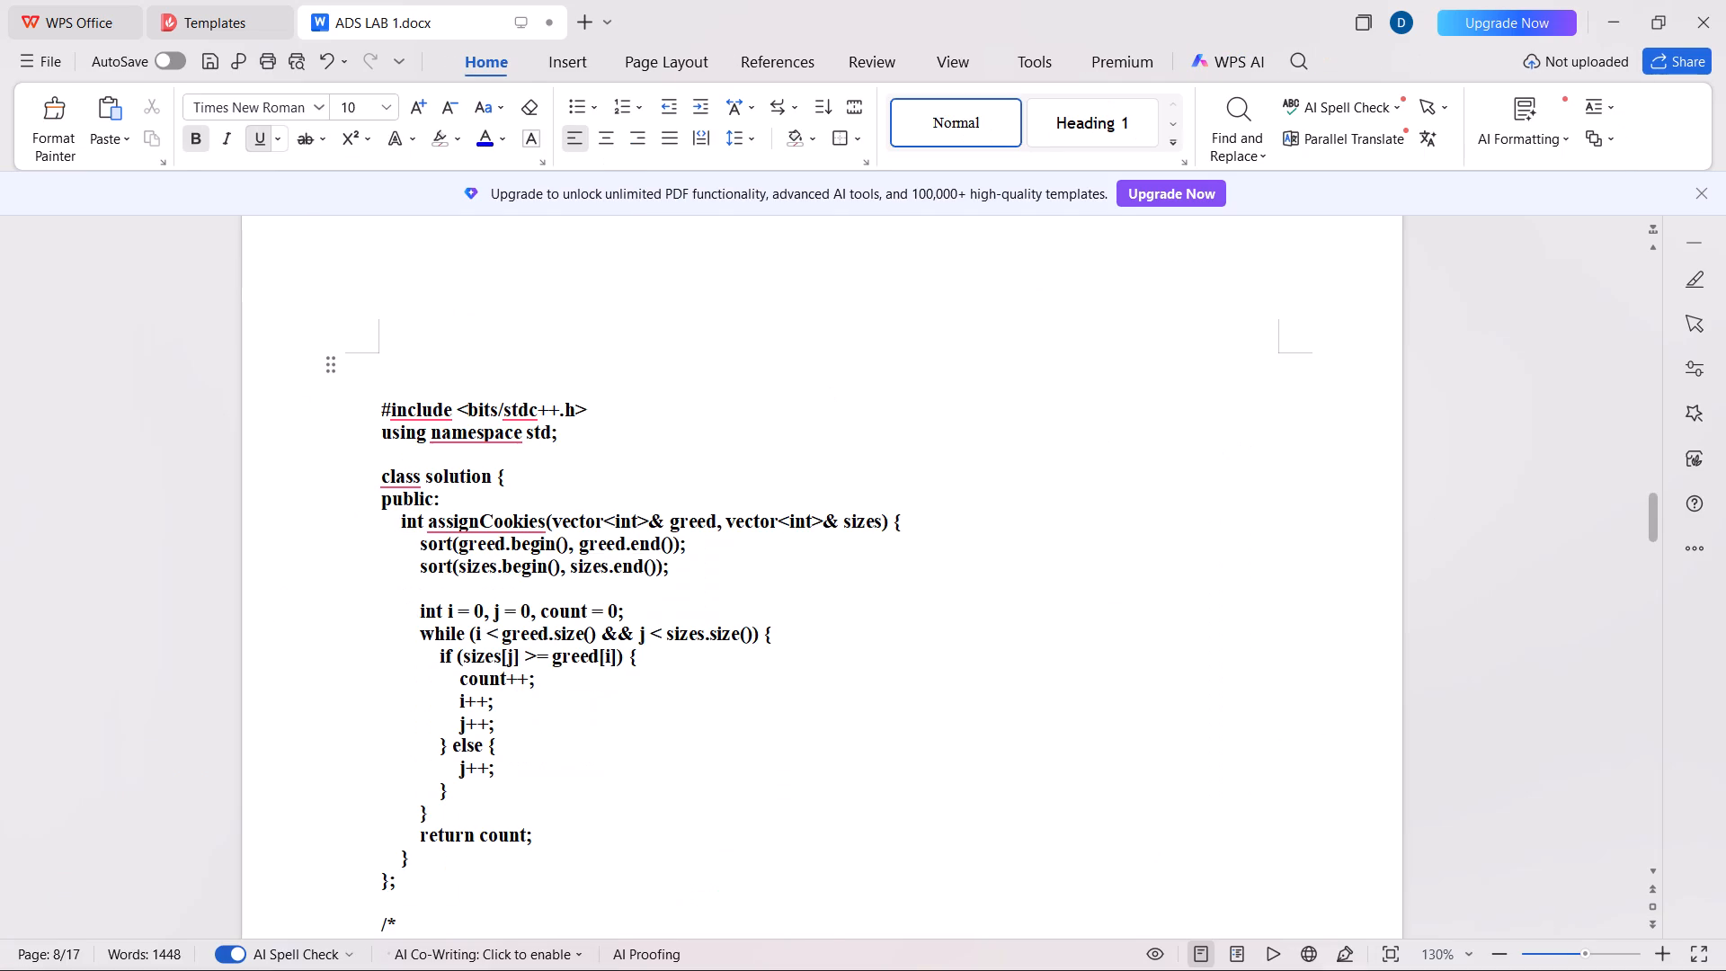
# Look past the Assign Cookies code in the document for the next question whose screenshot needs replacing.
pyautogui.scroll(-1, 1190, 571)
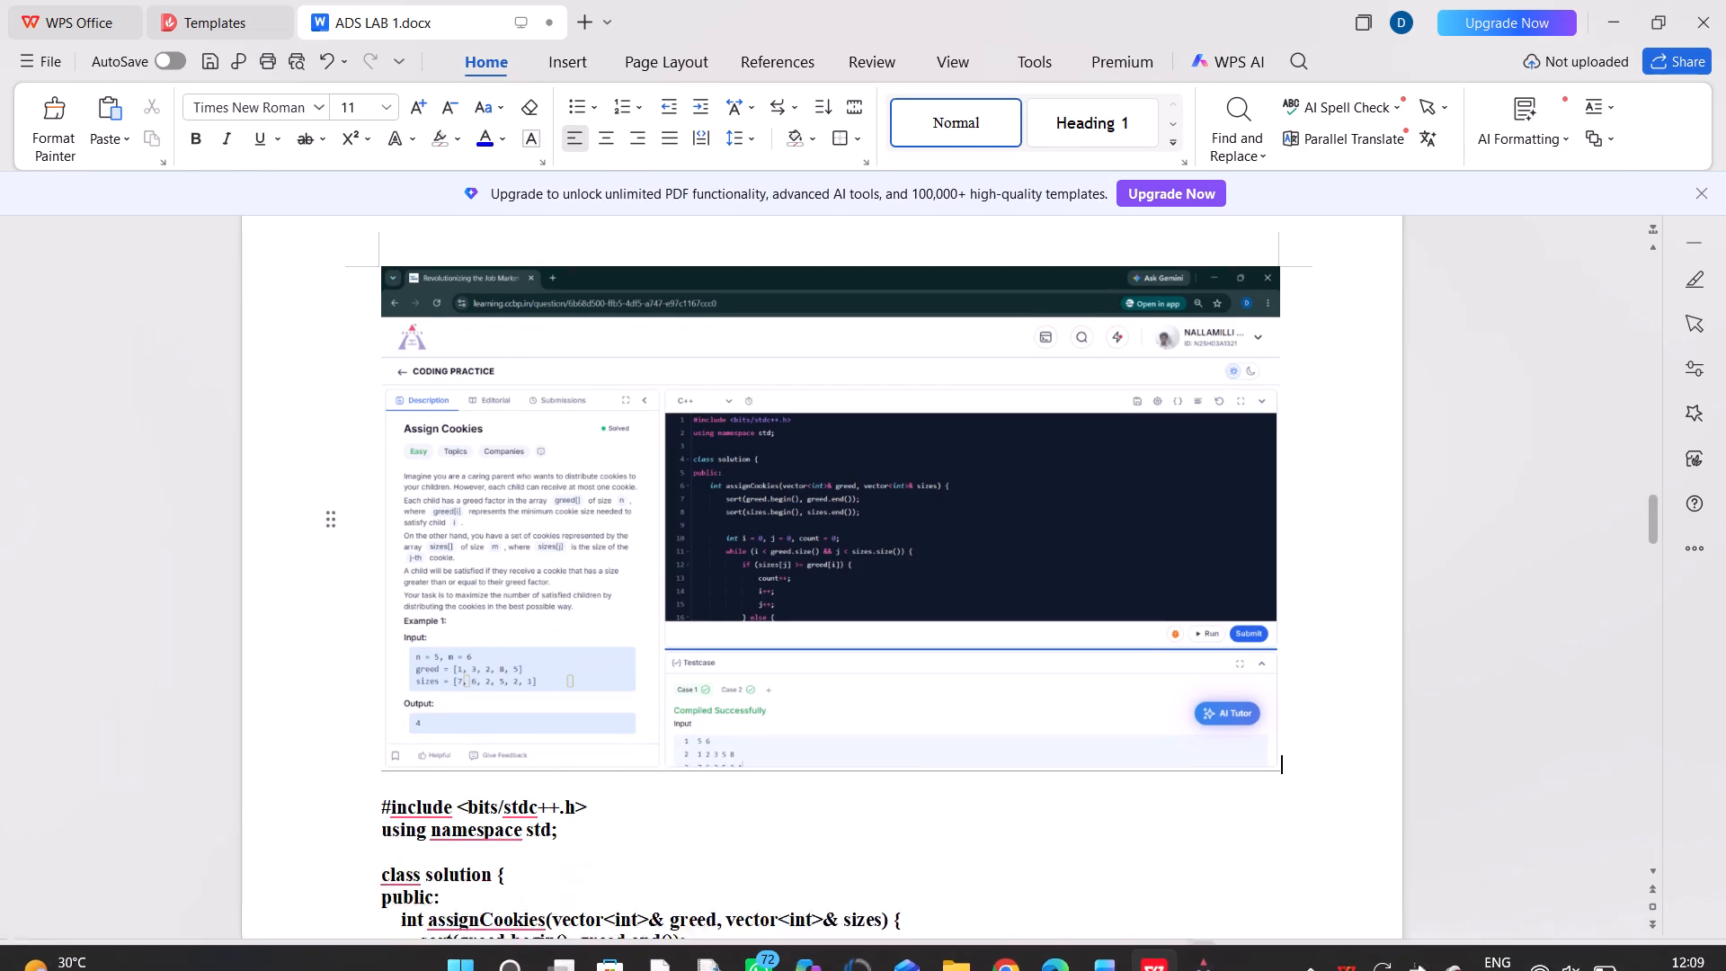
pyautogui.scroll(-1, 1190, 571)
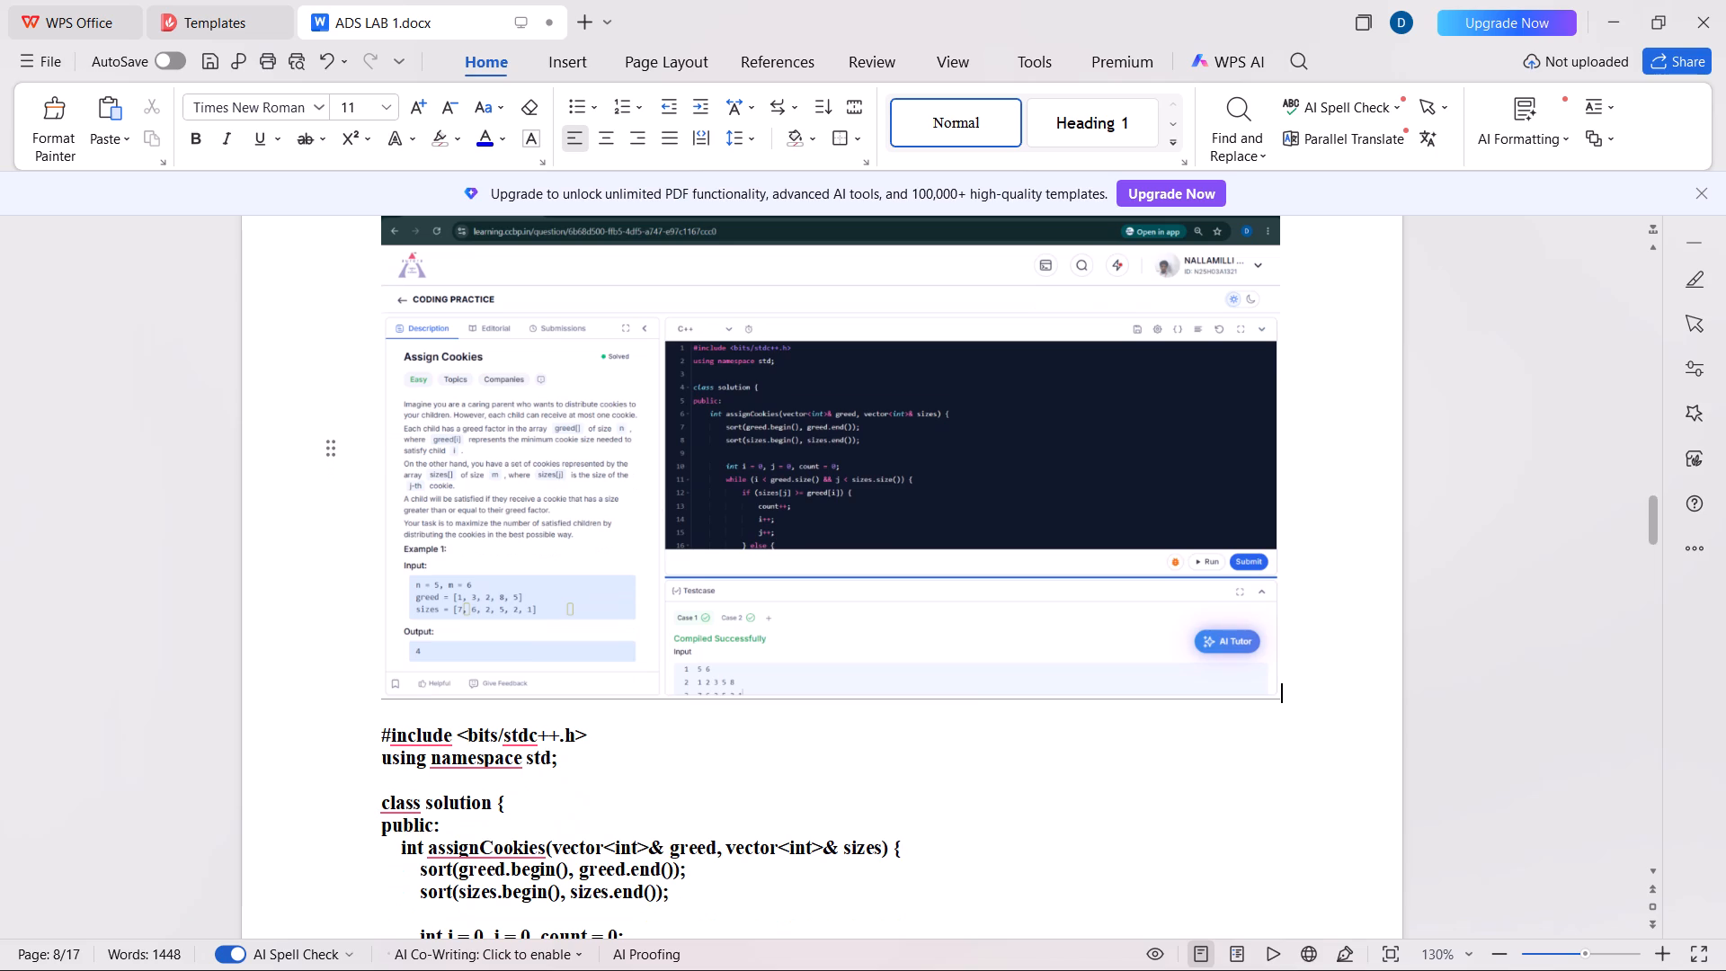
pyautogui.scroll(-1, 1190, 571)
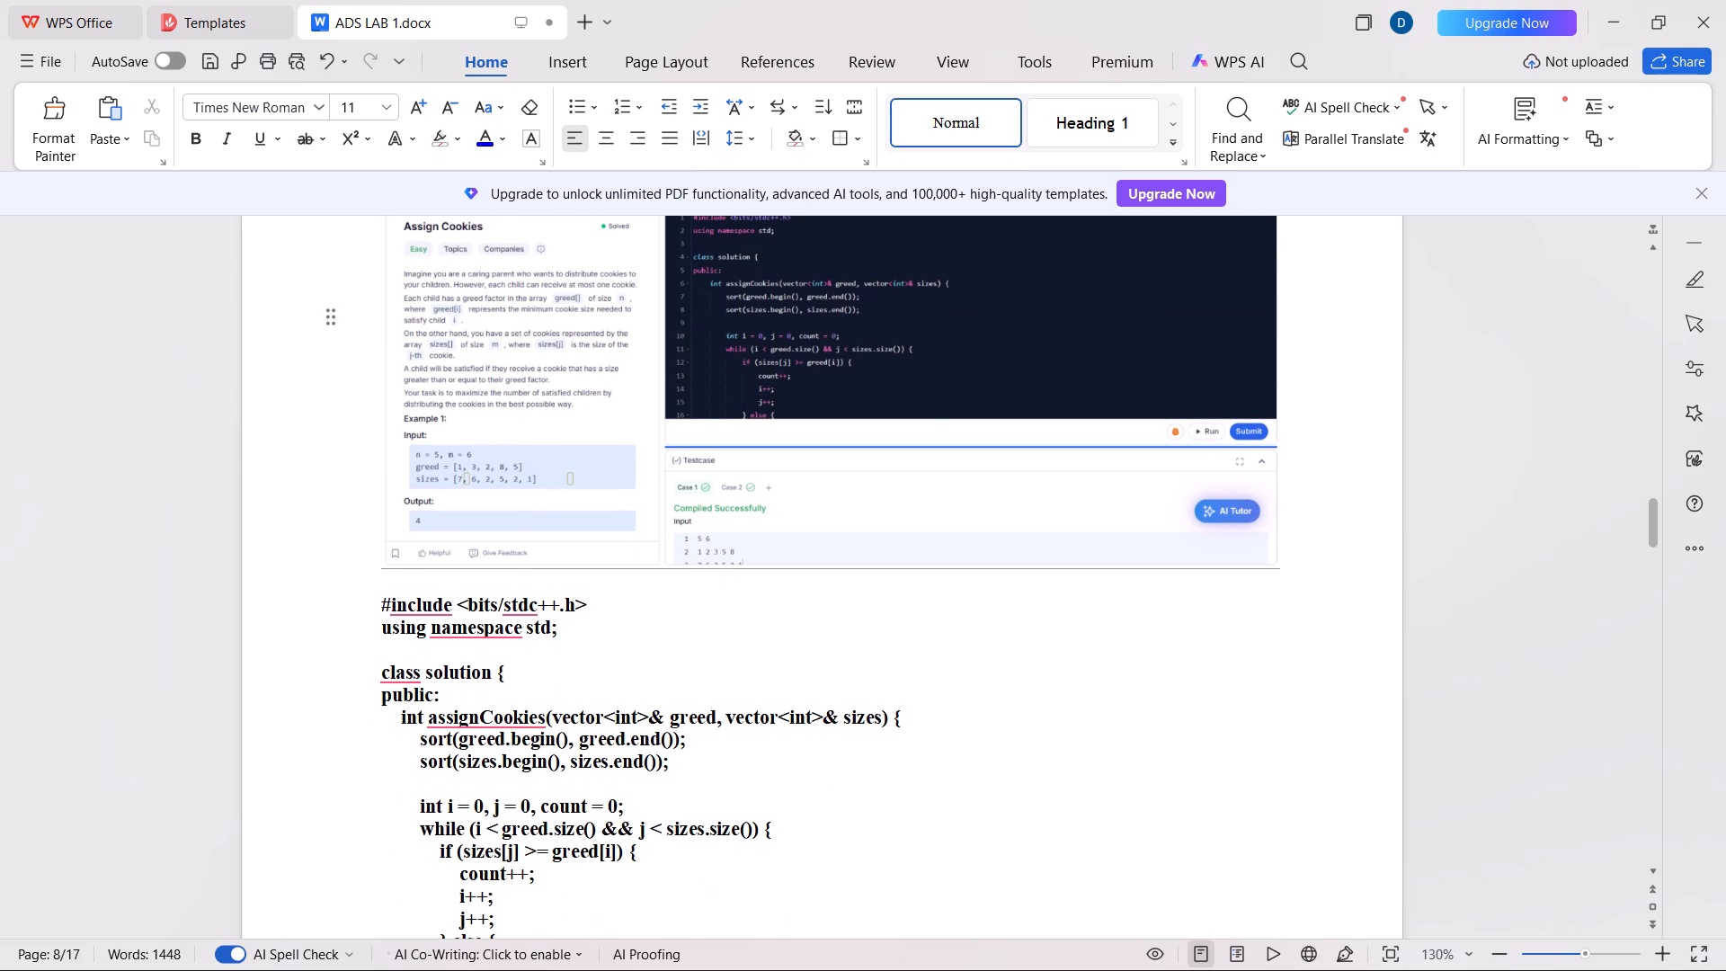
pyautogui.scroll(-9, 1190, 571)
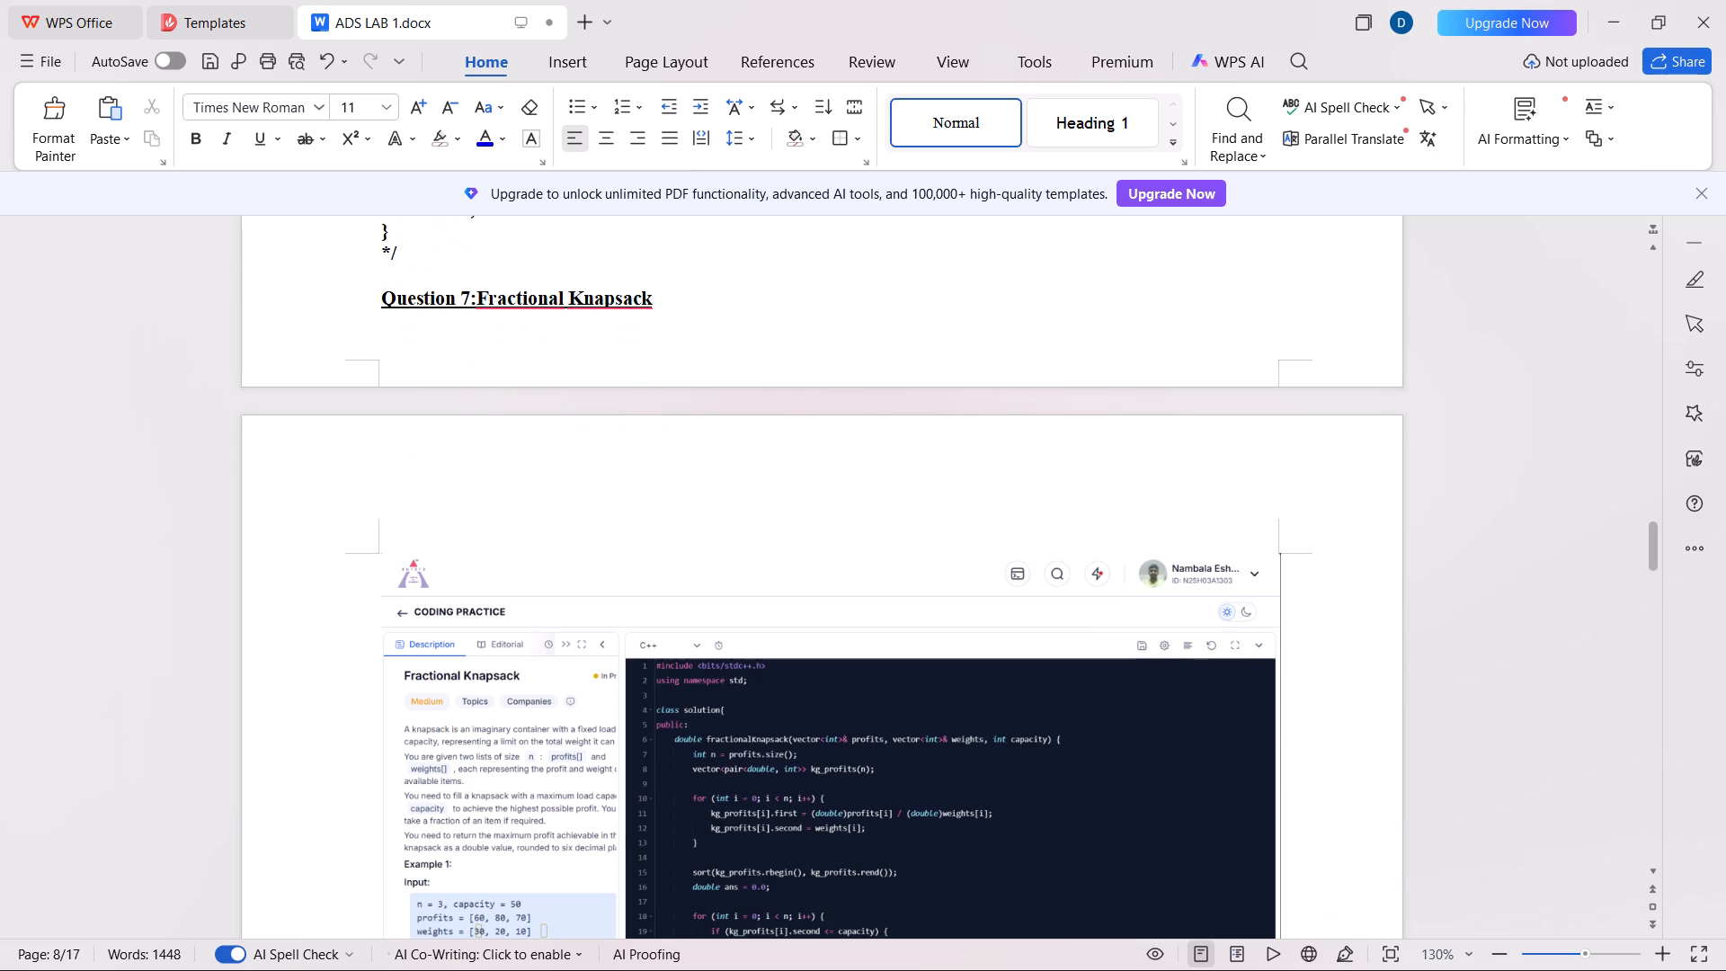
pyautogui.scroll(-2, 1190, 571)
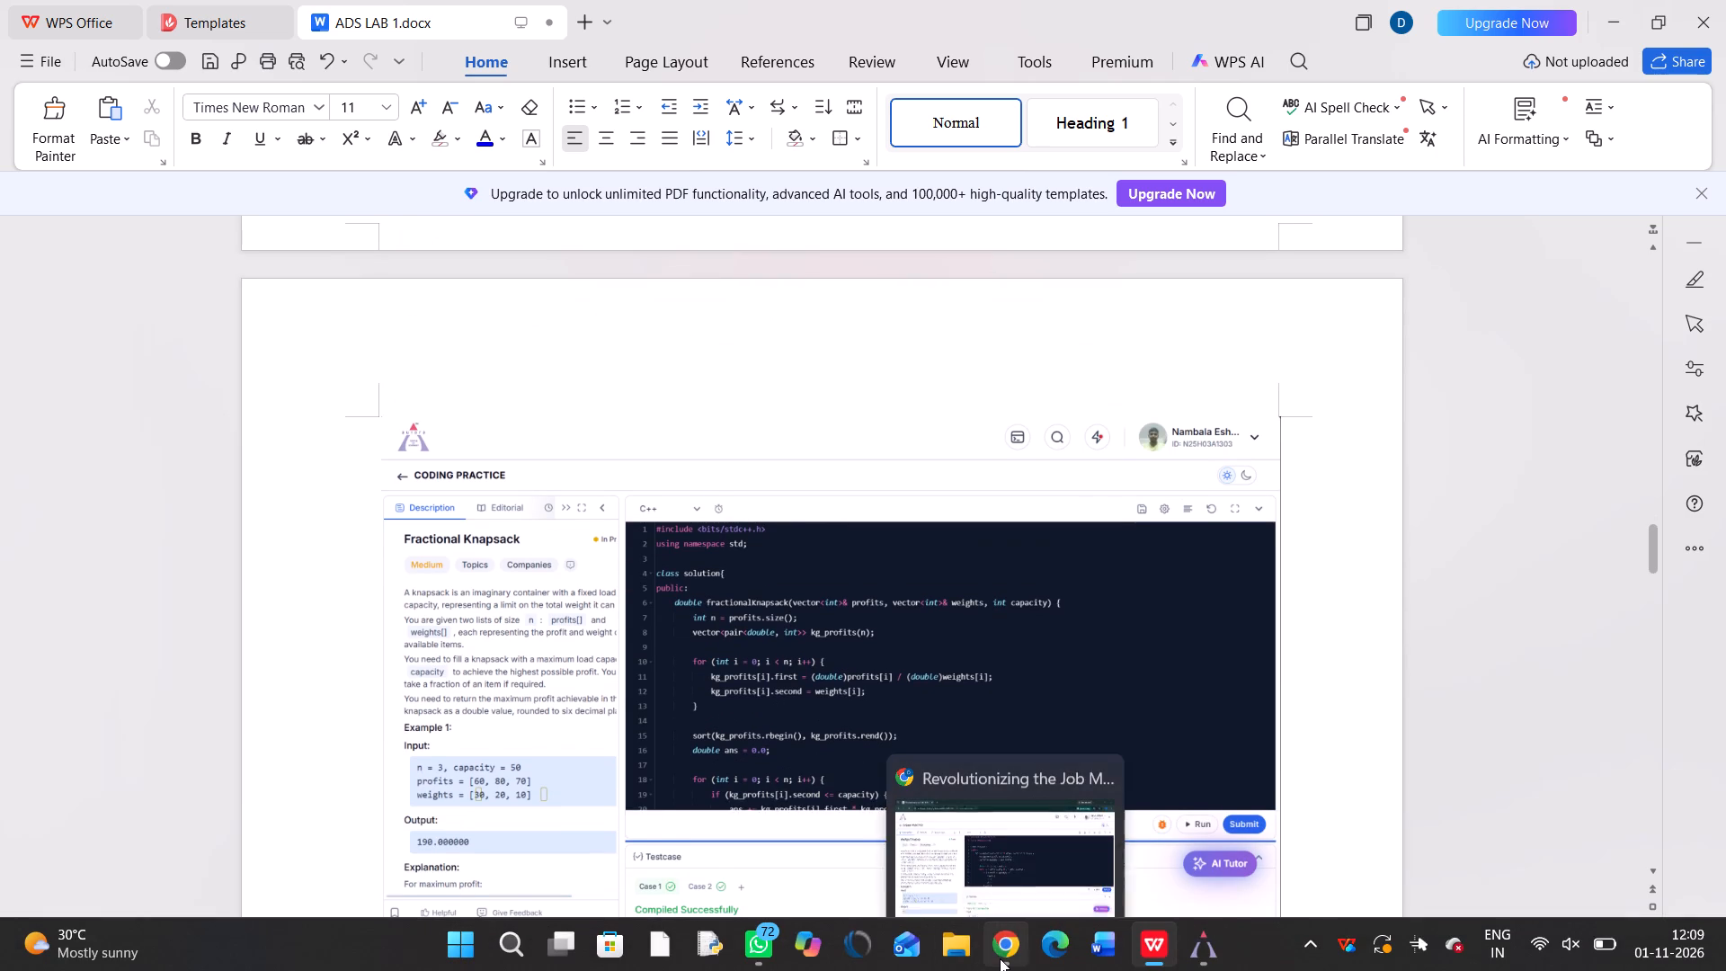
# Switch to Chrome, go back to the Coding Practice question list, and open Fractional Knapsack.
pyautogui.click(971, 832)
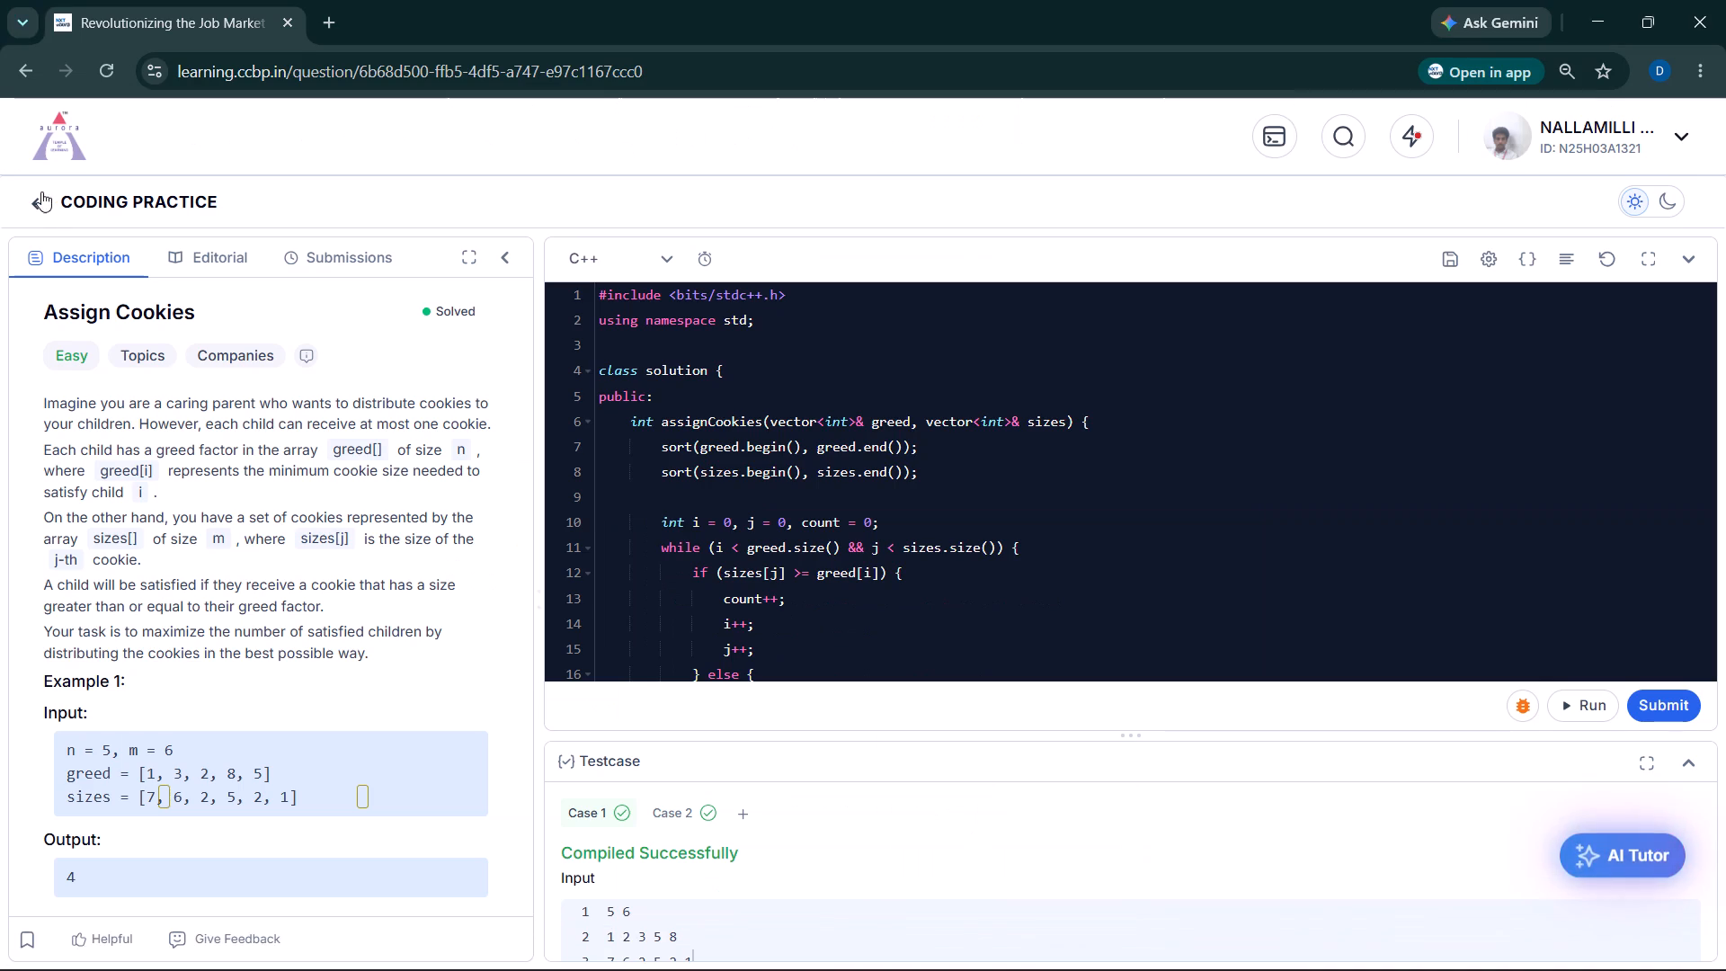
pyautogui.click(41, 192)
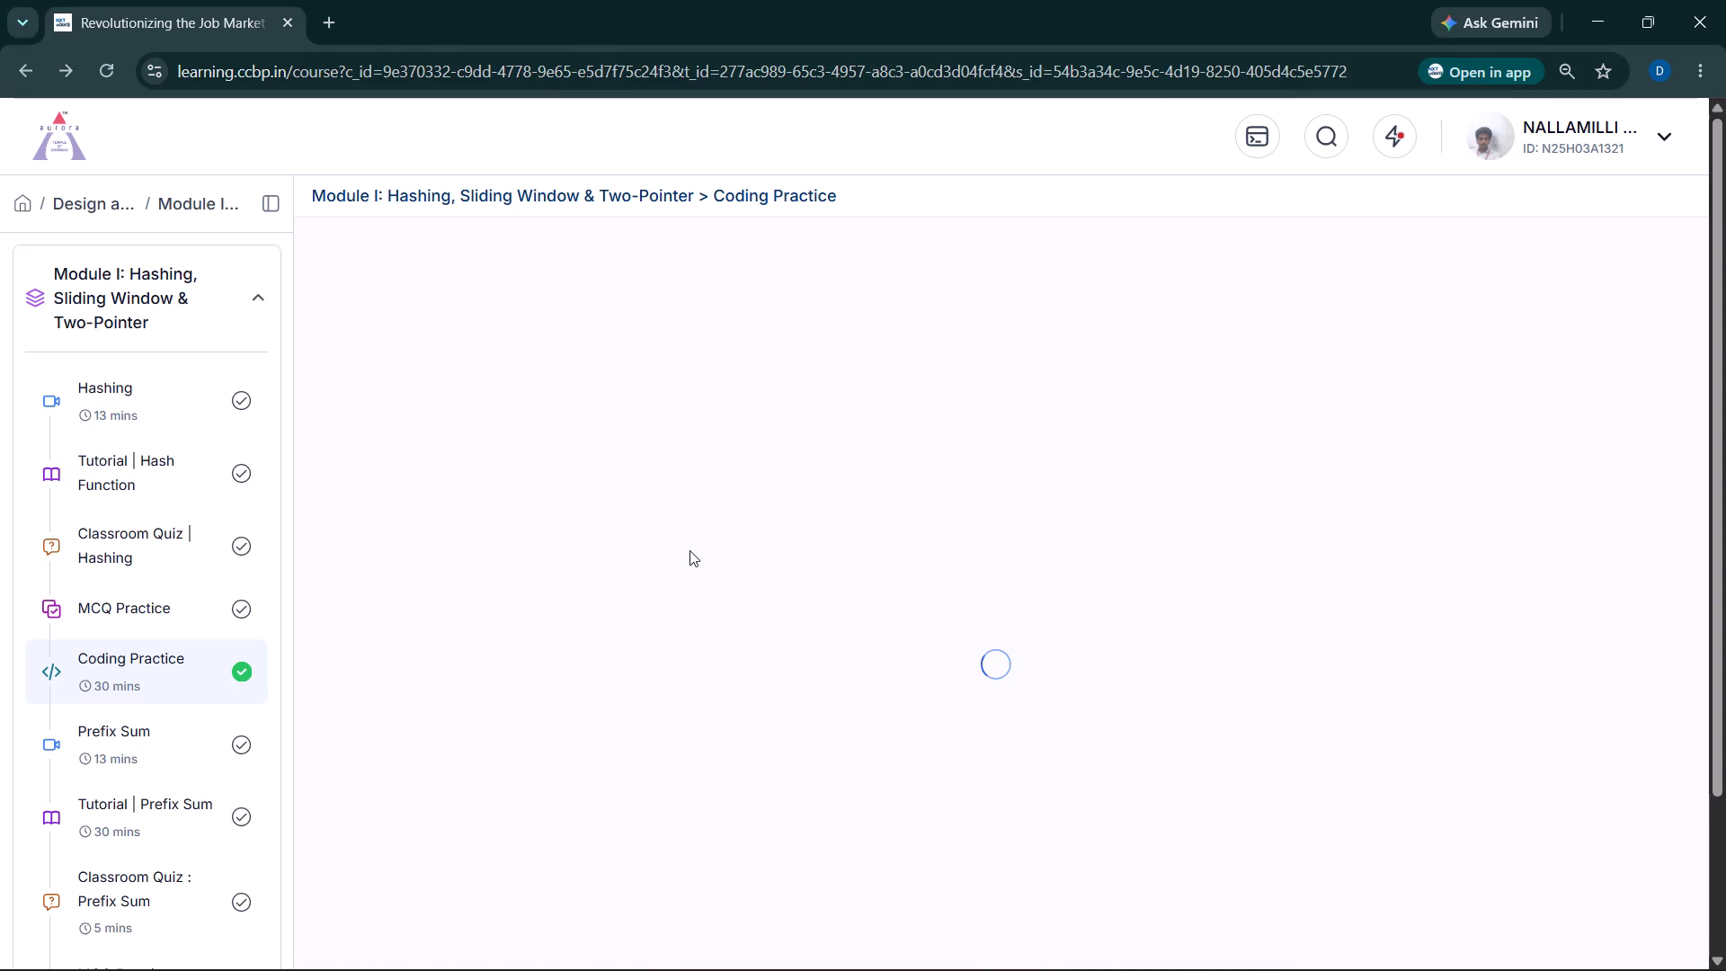
pyautogui.scroll(-2, 883, 721)
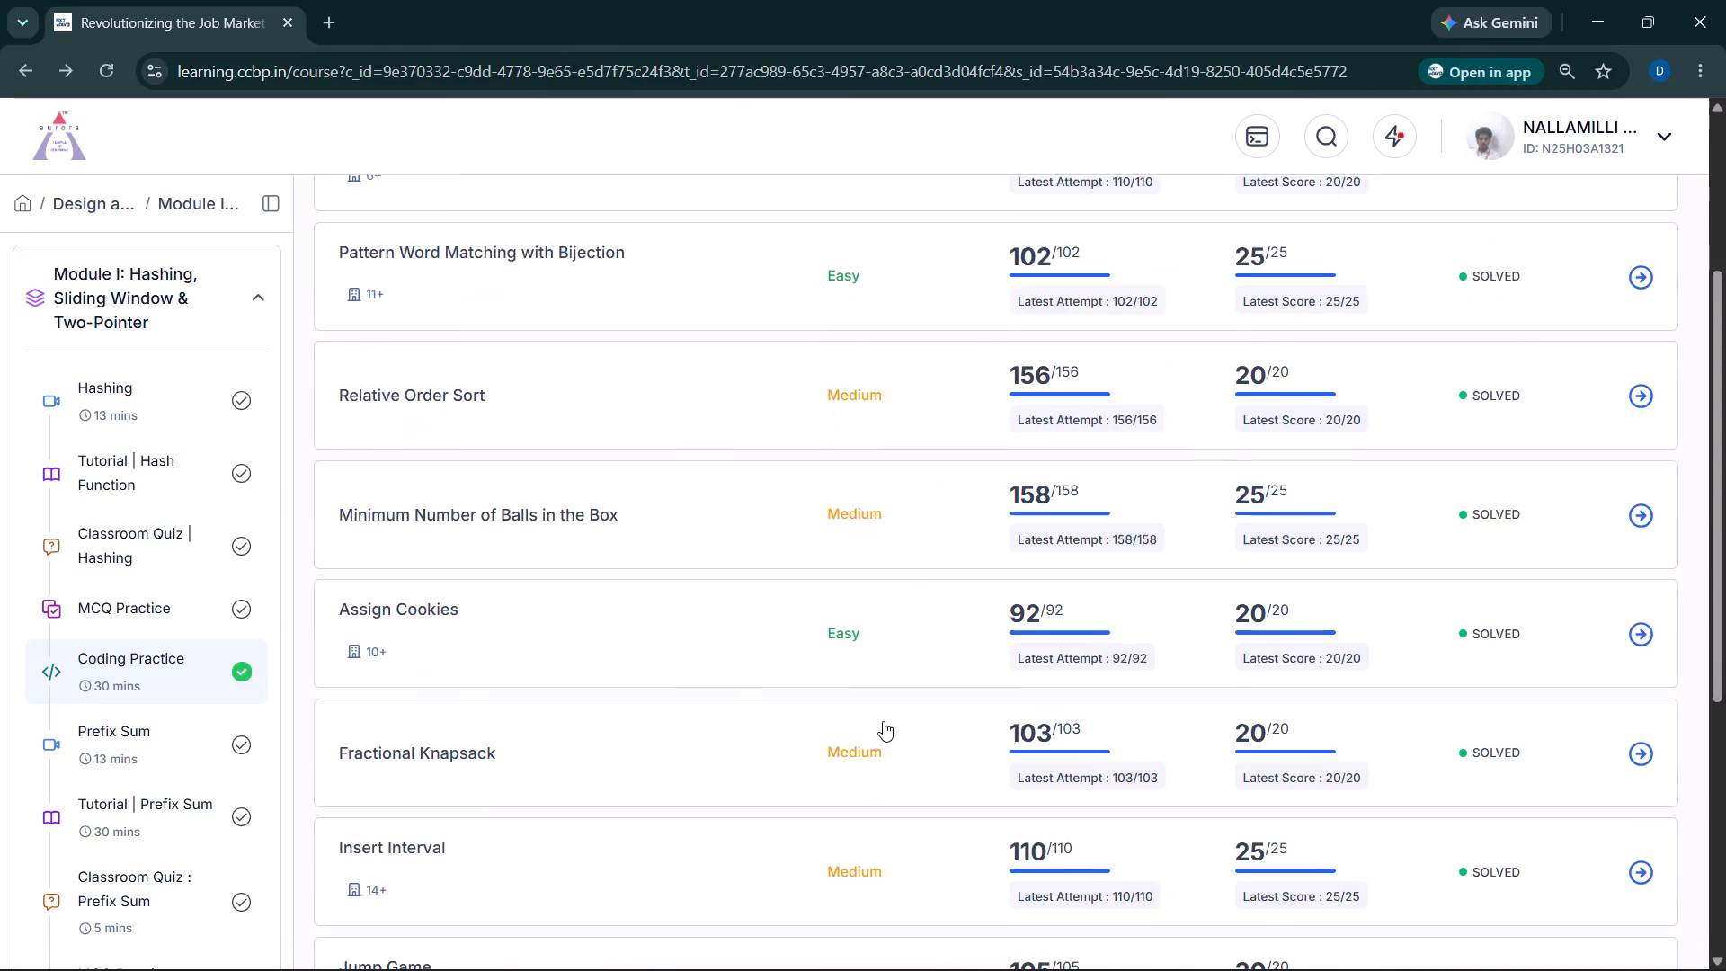
pyautogui.scroll(-4, 883, 721)
pyautogui.scroll(3, 883, 721)
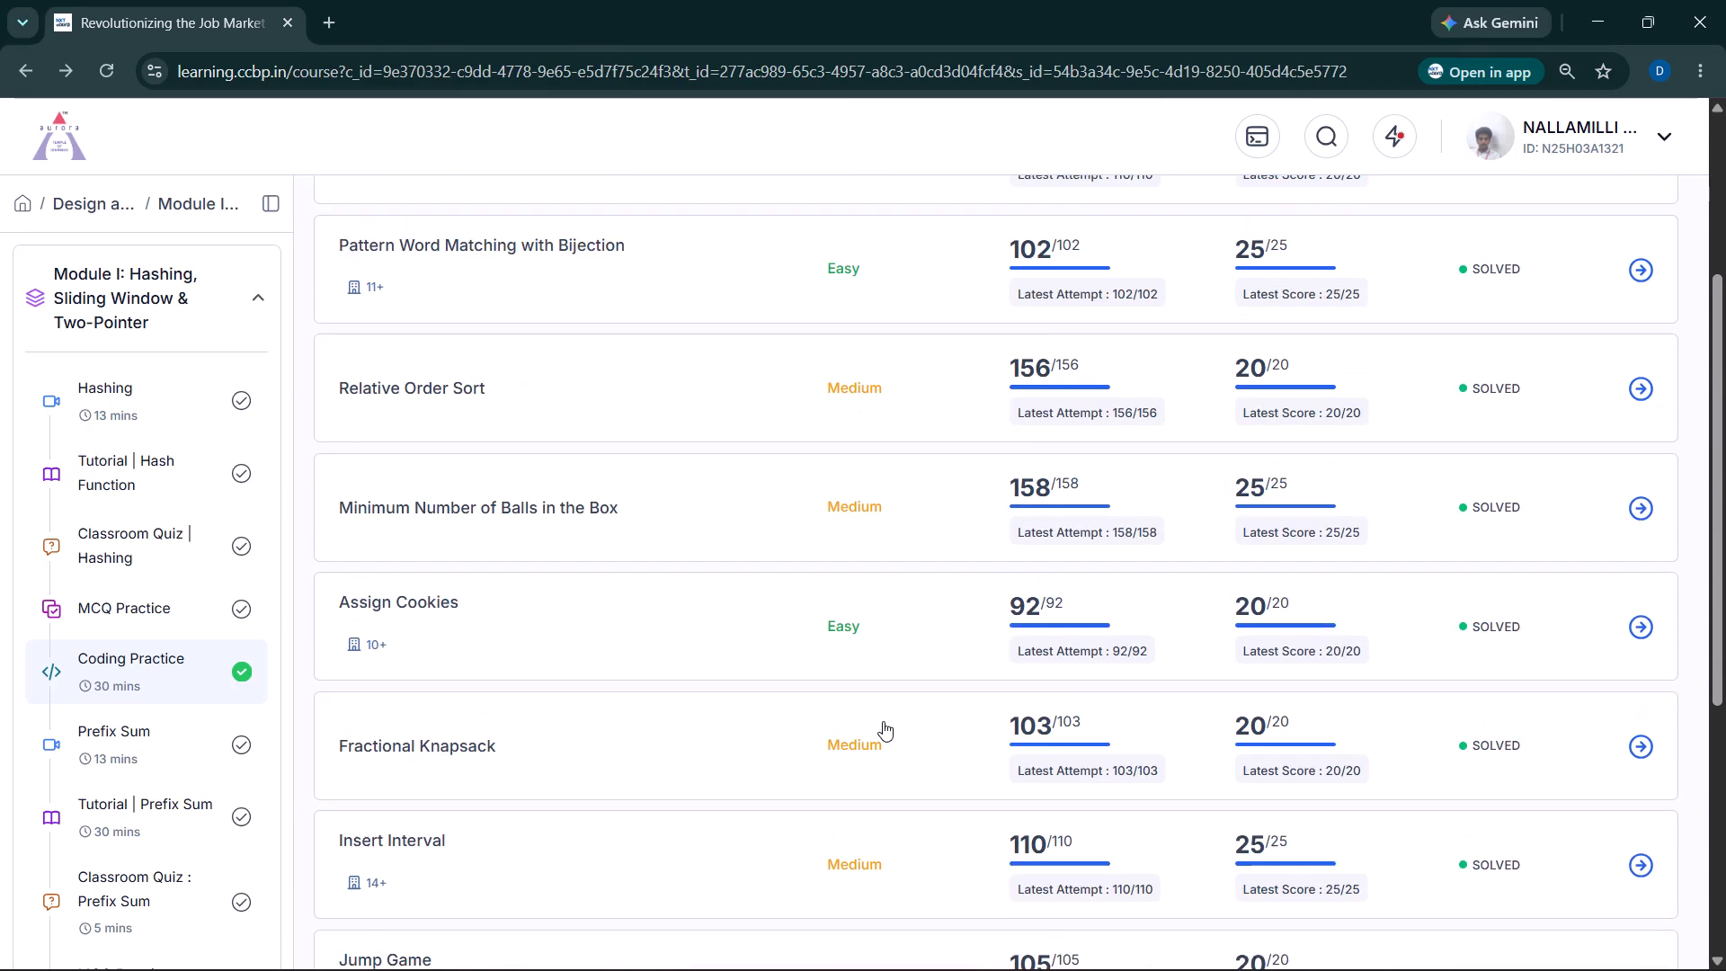
pyautogui.hscroll(2, 883, 721)
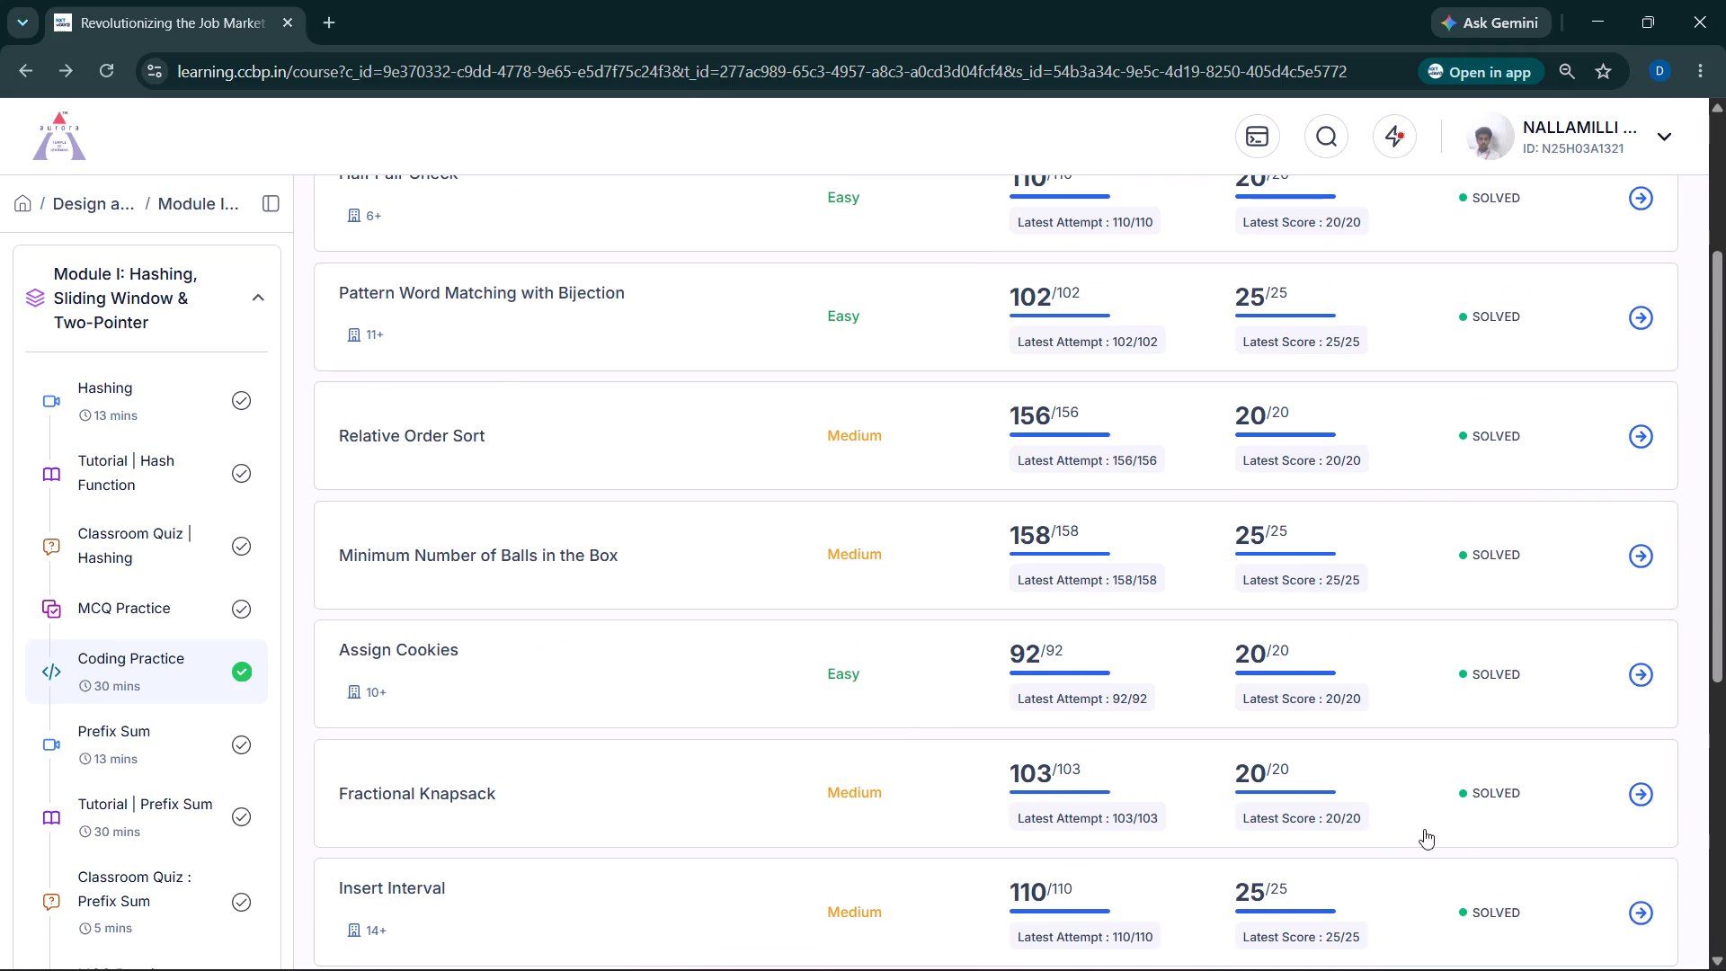
pyautogui.click(1461, 828)
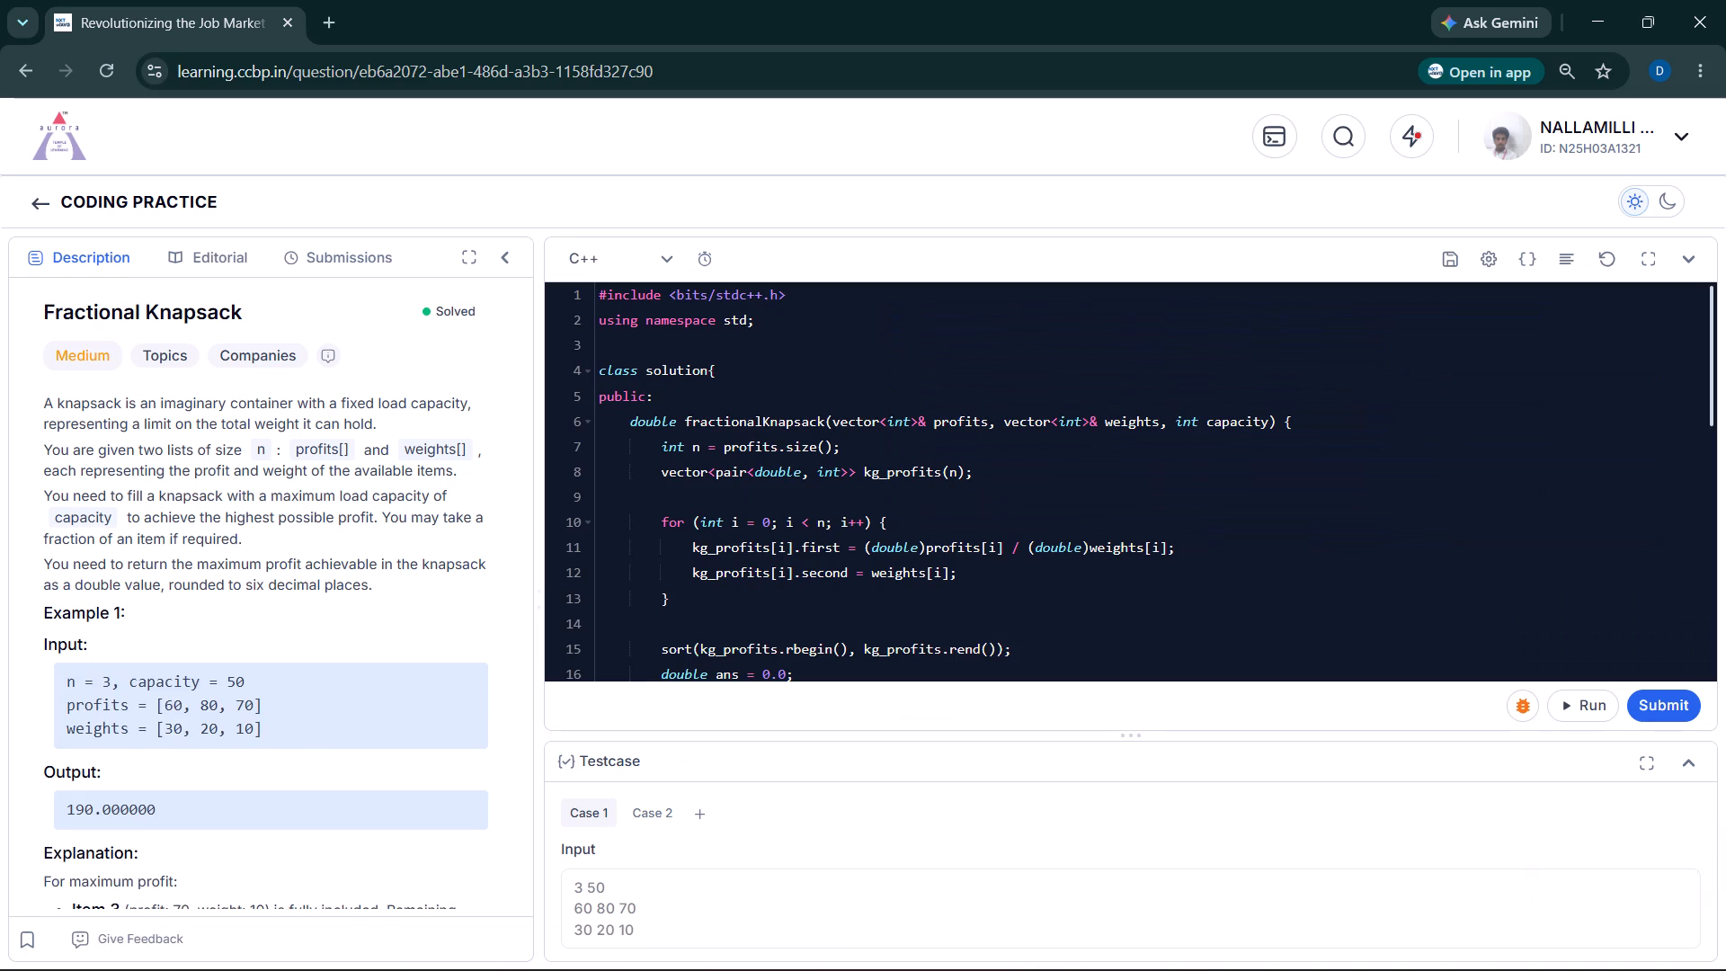
# Run the Fractional Knapsack C++ solution and copy a full-screen screenshot showing the code and test case result.
pyautogui.click(1569, 708)
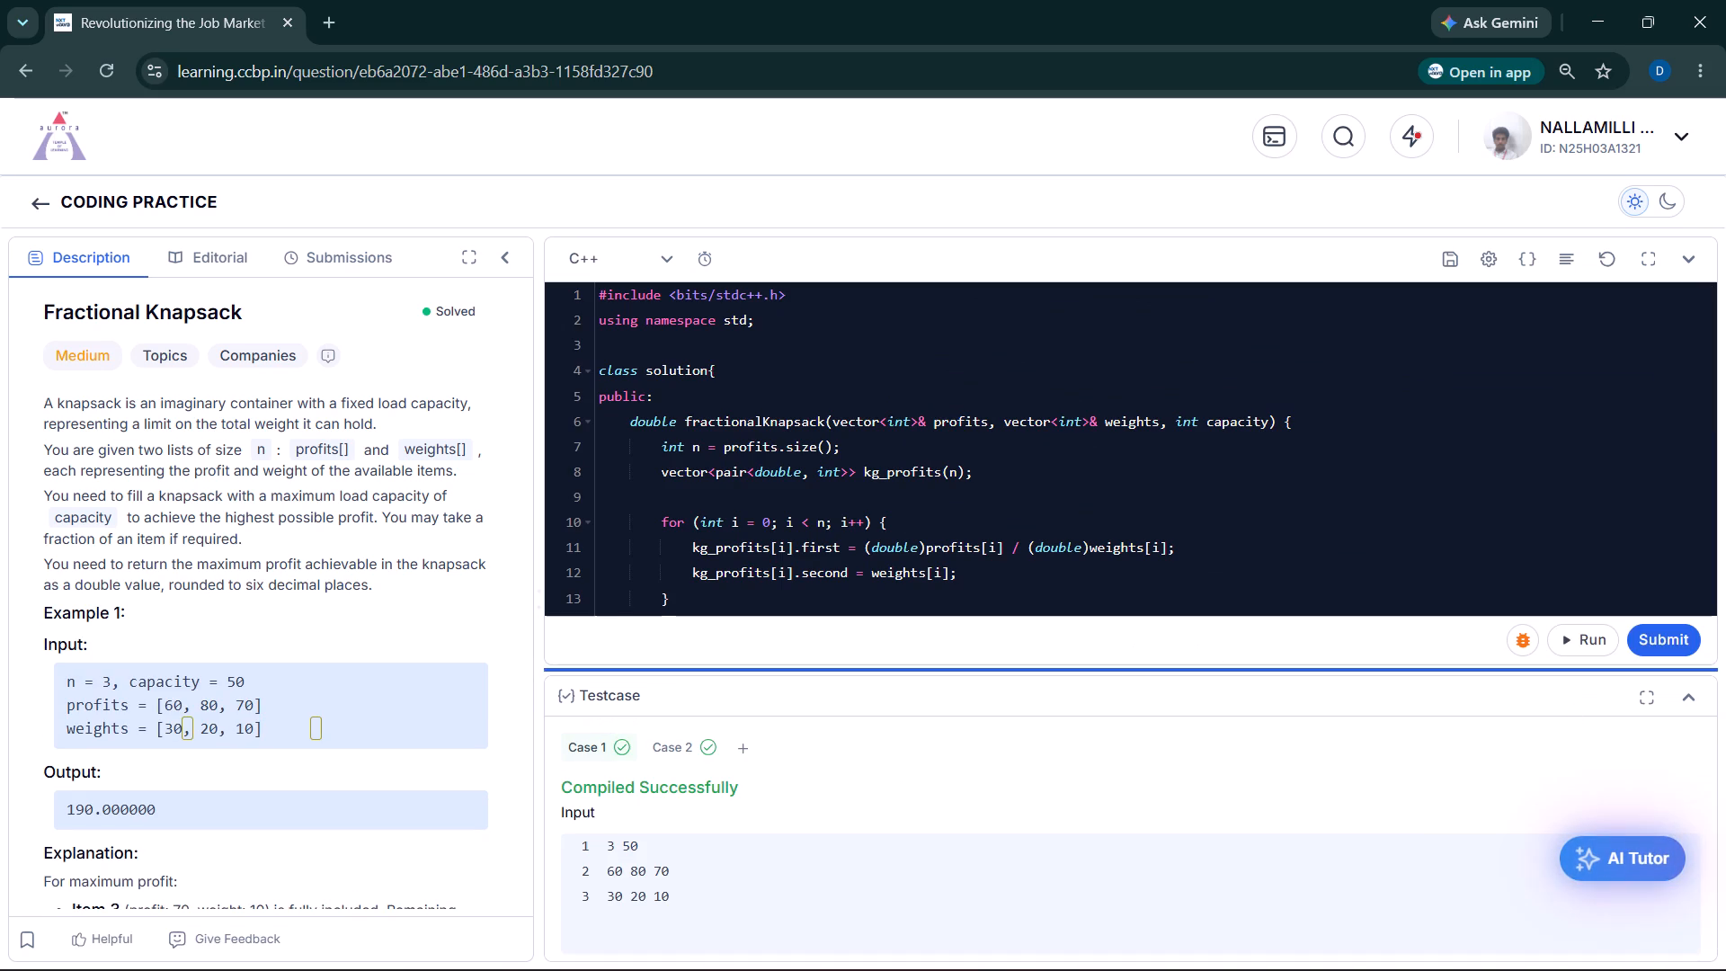
pyautogui.moveTo(1134, 666); pyautogui.dragTo(1125, 715)
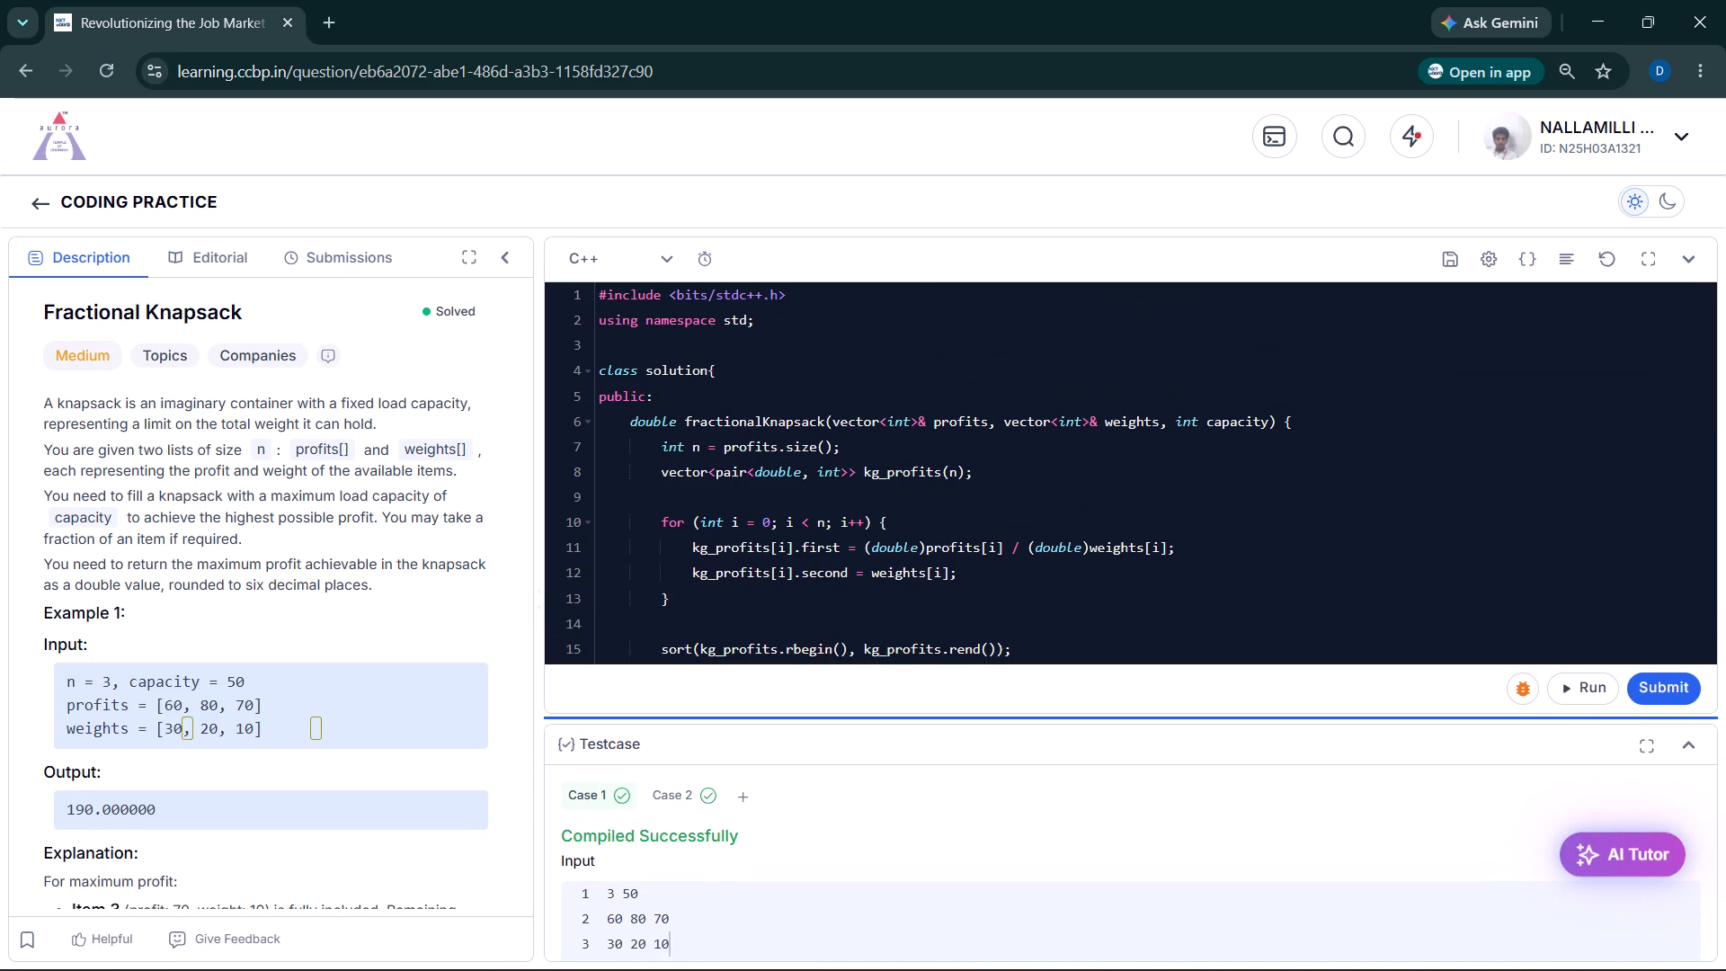
pyautogui.press('Print')
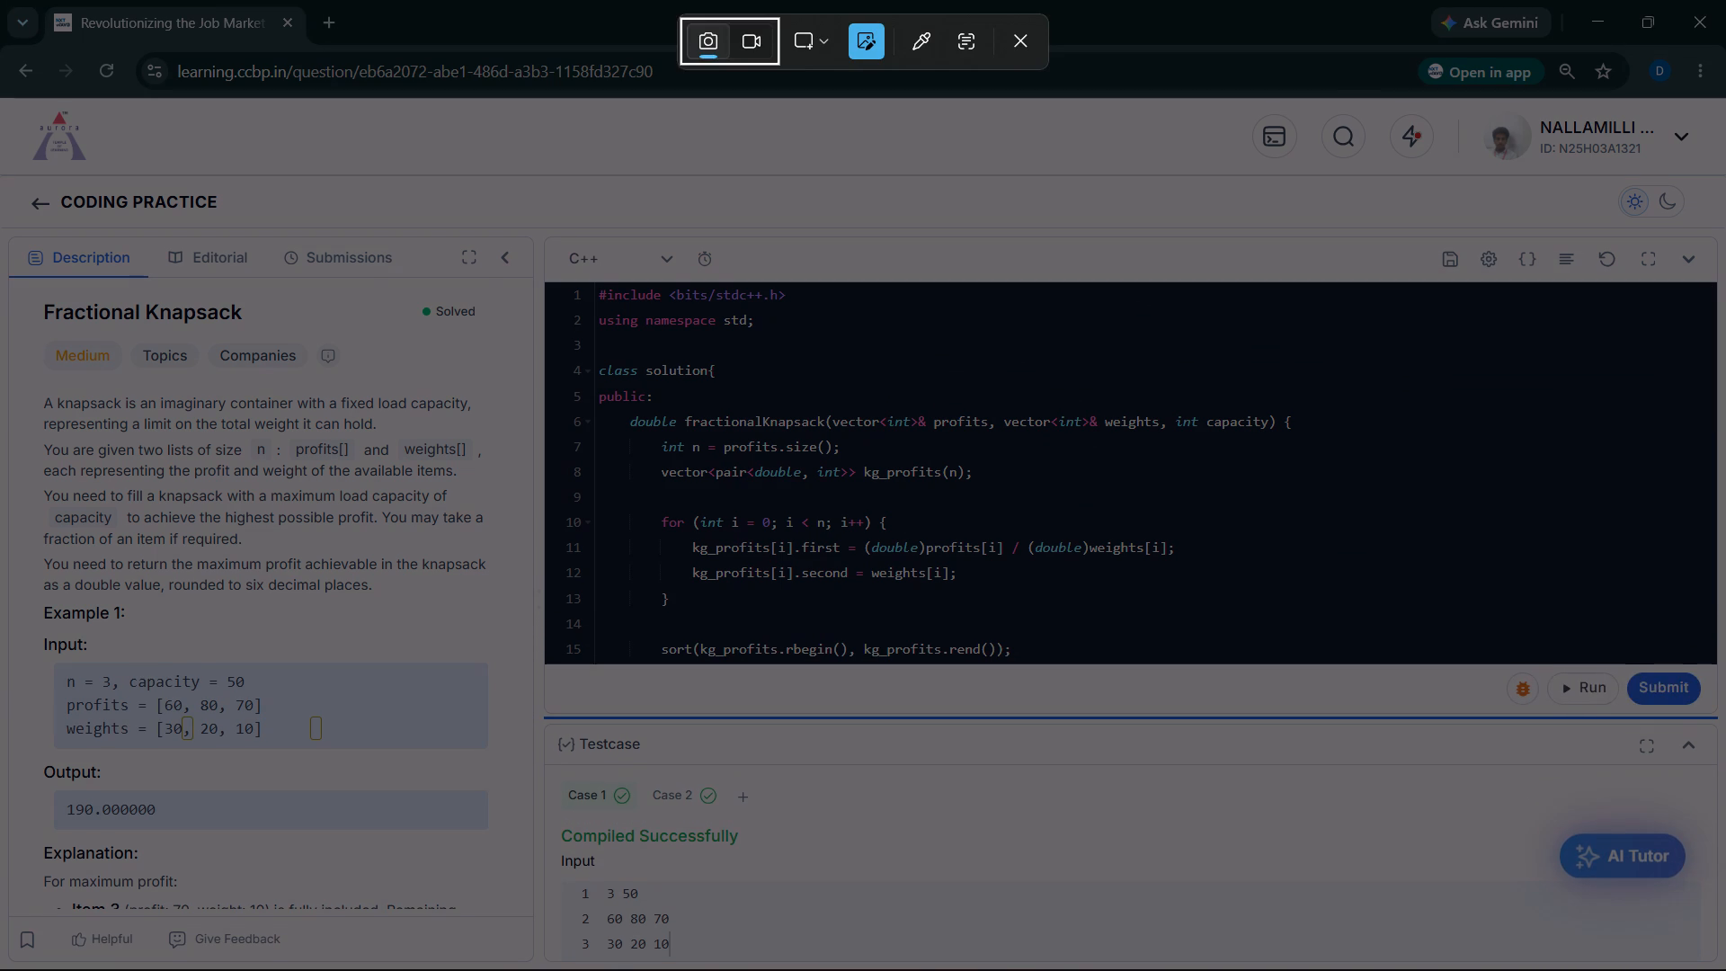
pyautogui.moveTo(0, 0); pyautogui.dragTo(1725, 970)
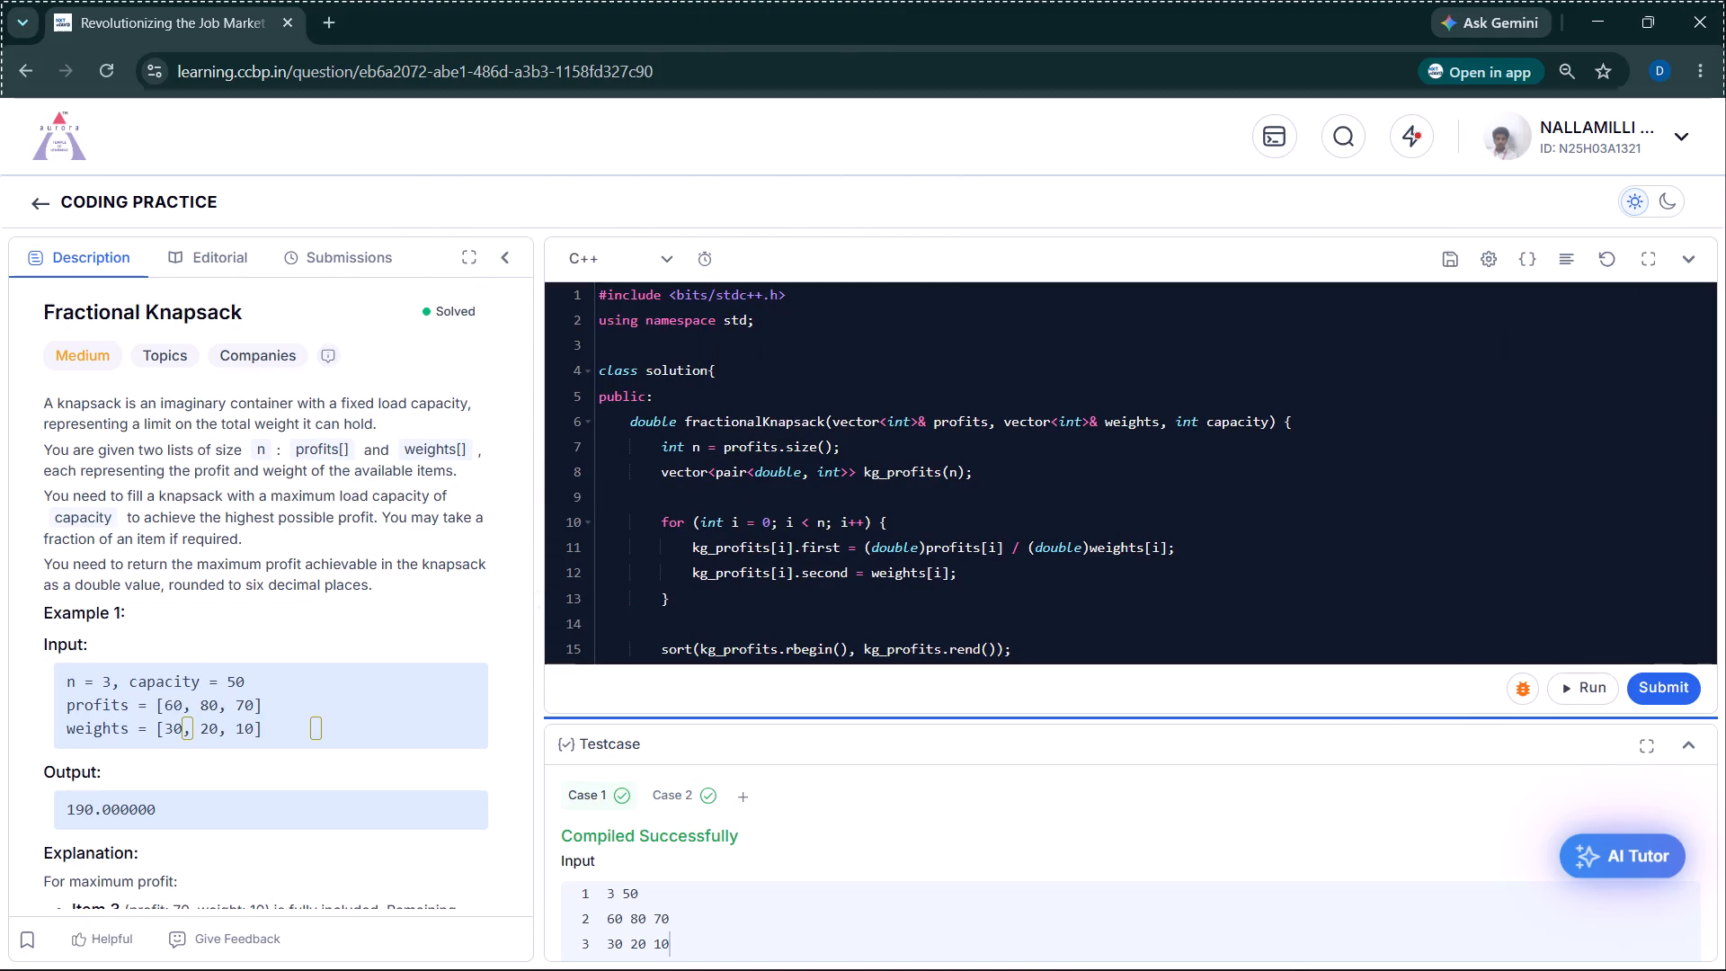
pyautogui.hotkey('ctrl', 'c')
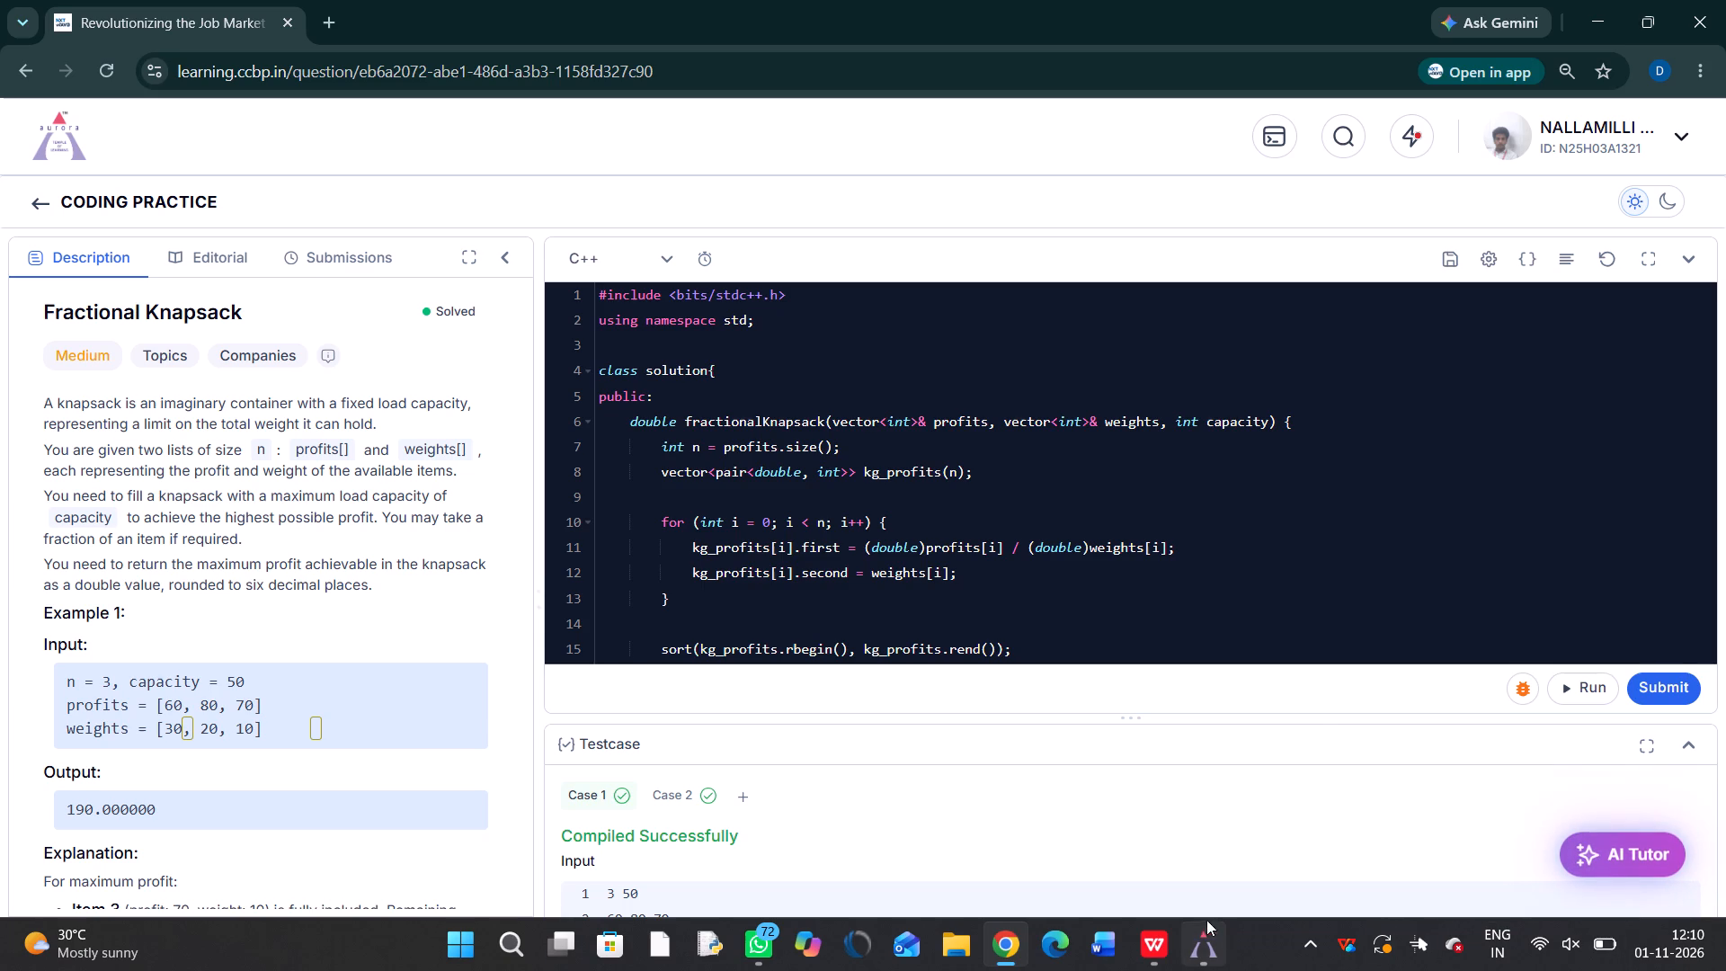
# Switch to ADS LAB 1.docx in WPS Office and replace the old Fractional Knapsack screenshot with the copied one.
pyautogui.click(1138, 864)
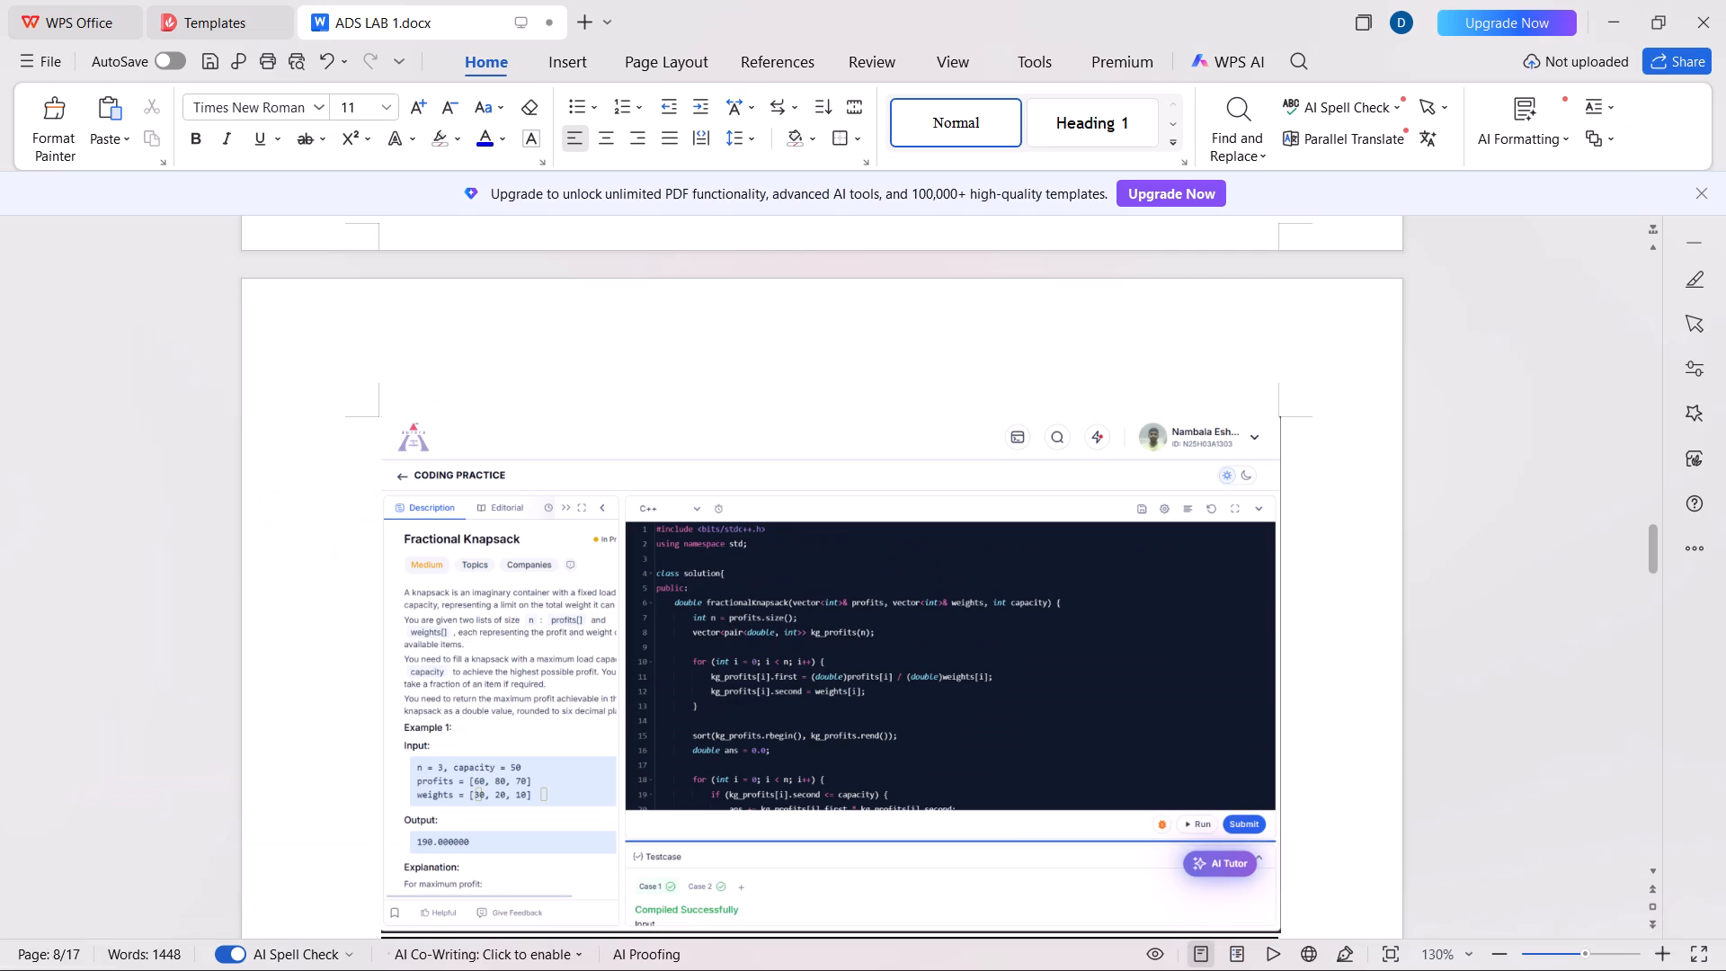
pyautogui.click(1128, 647)
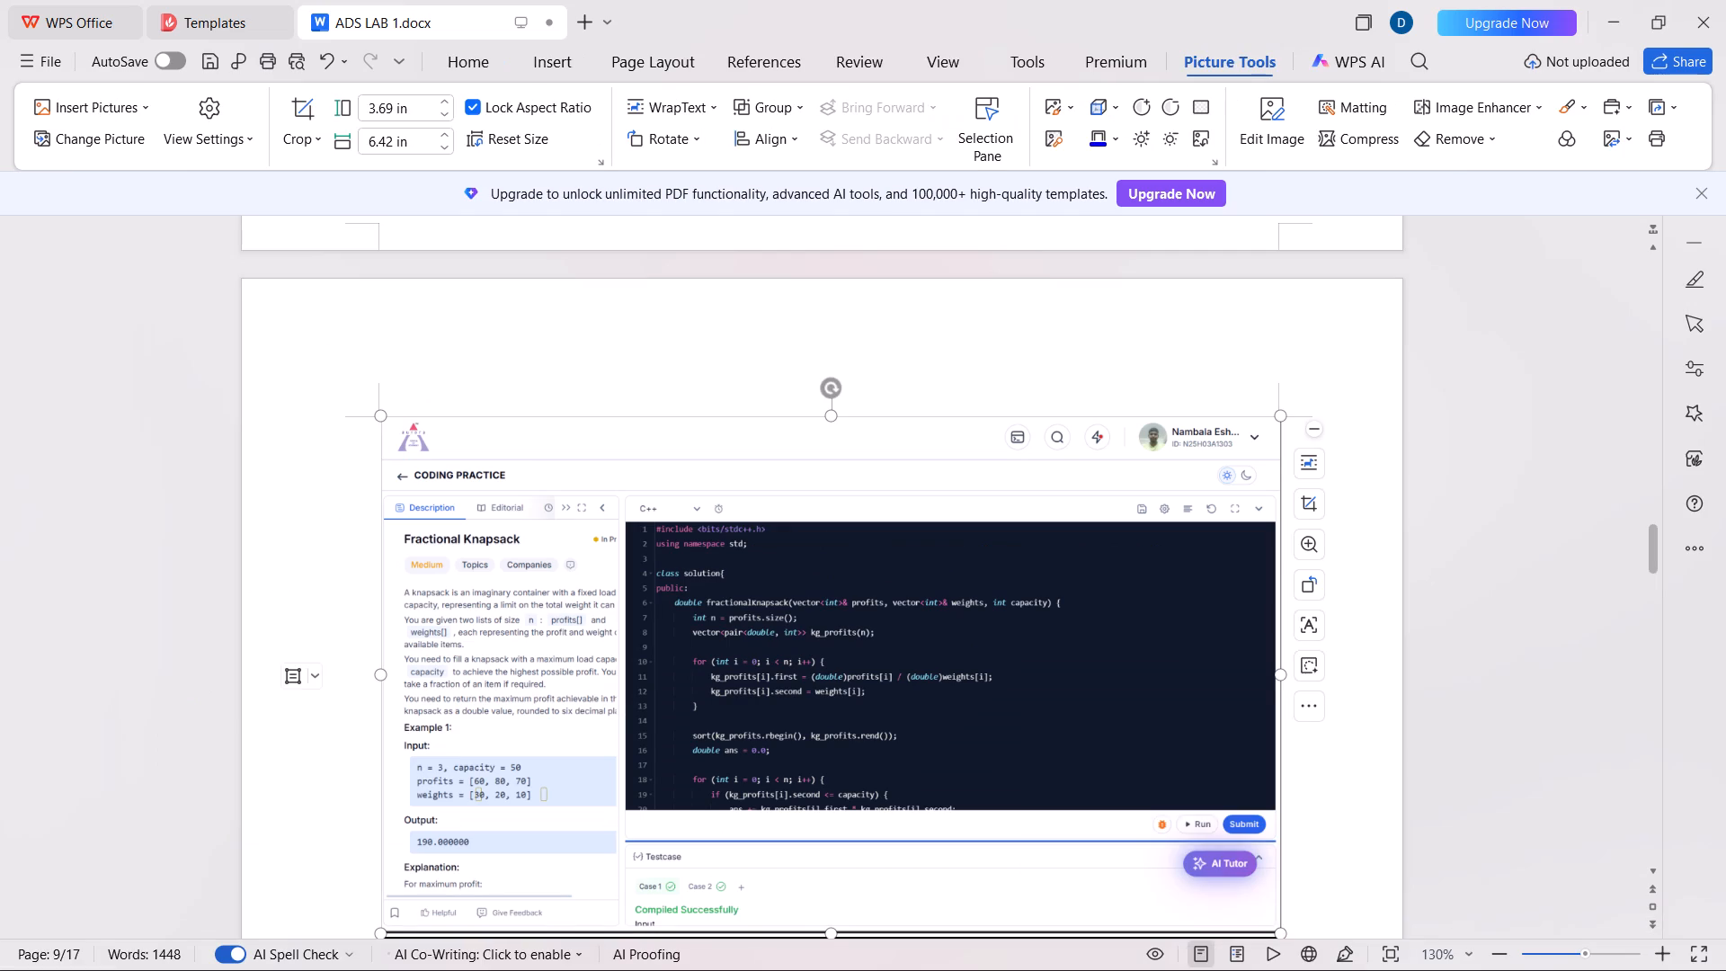
pyautogui.press('BackSpace')
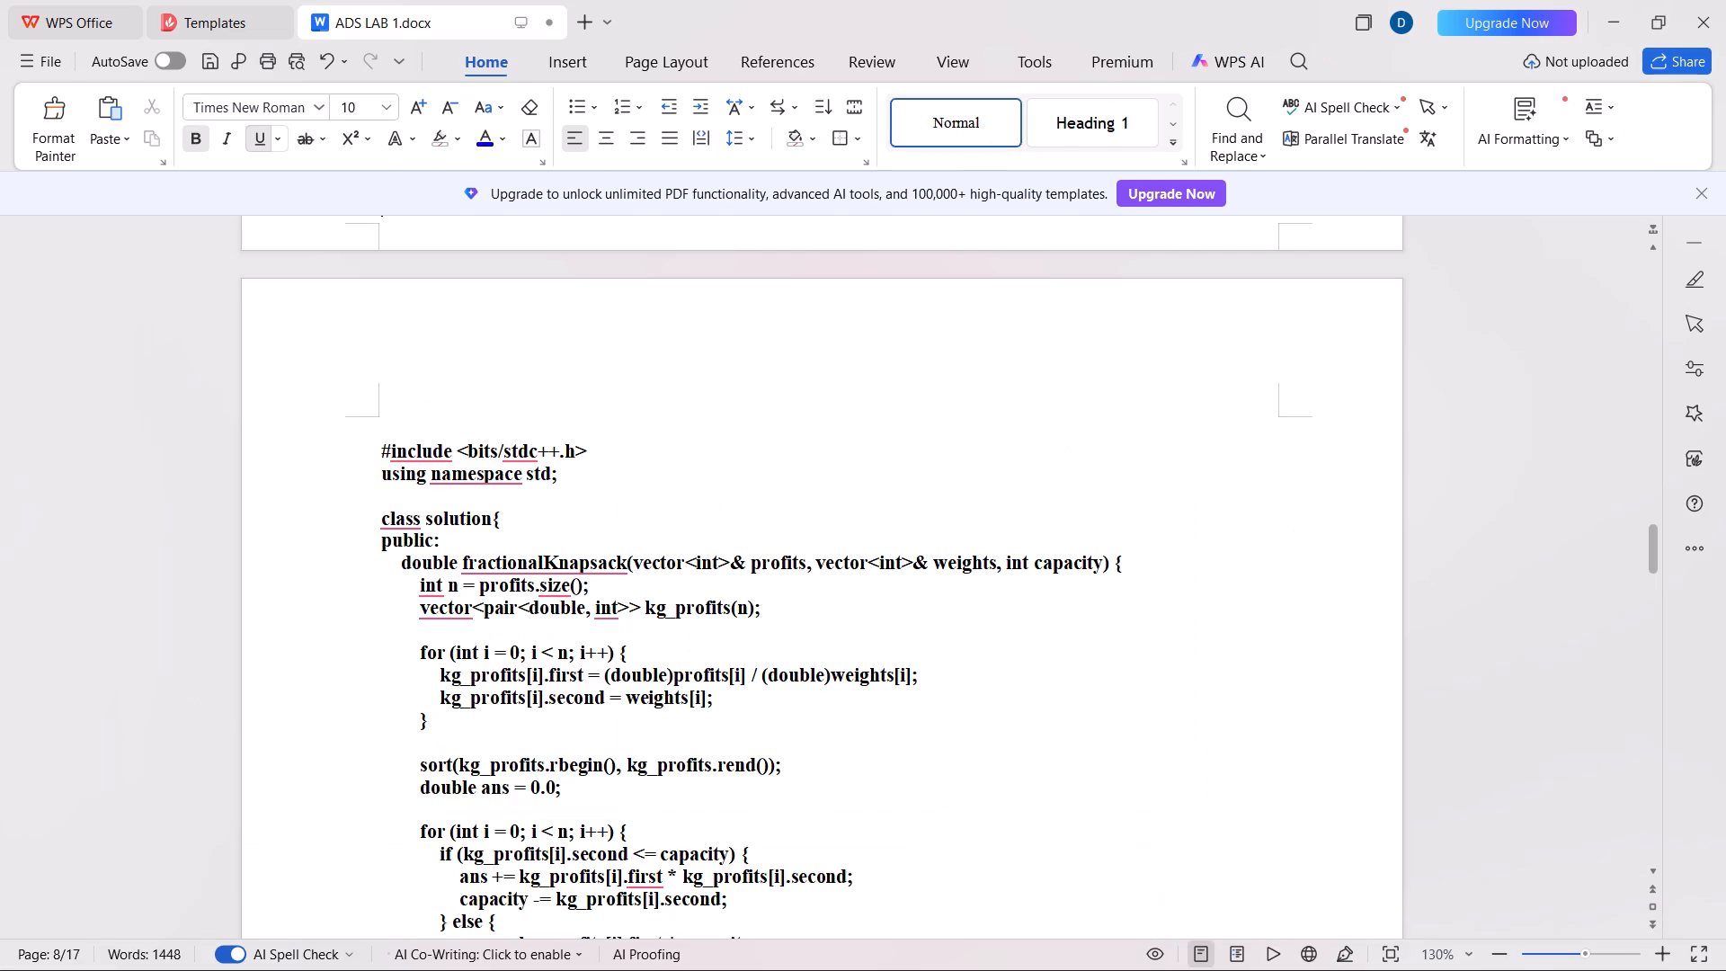
pyautogui.hotkey('ctrl', 'v')
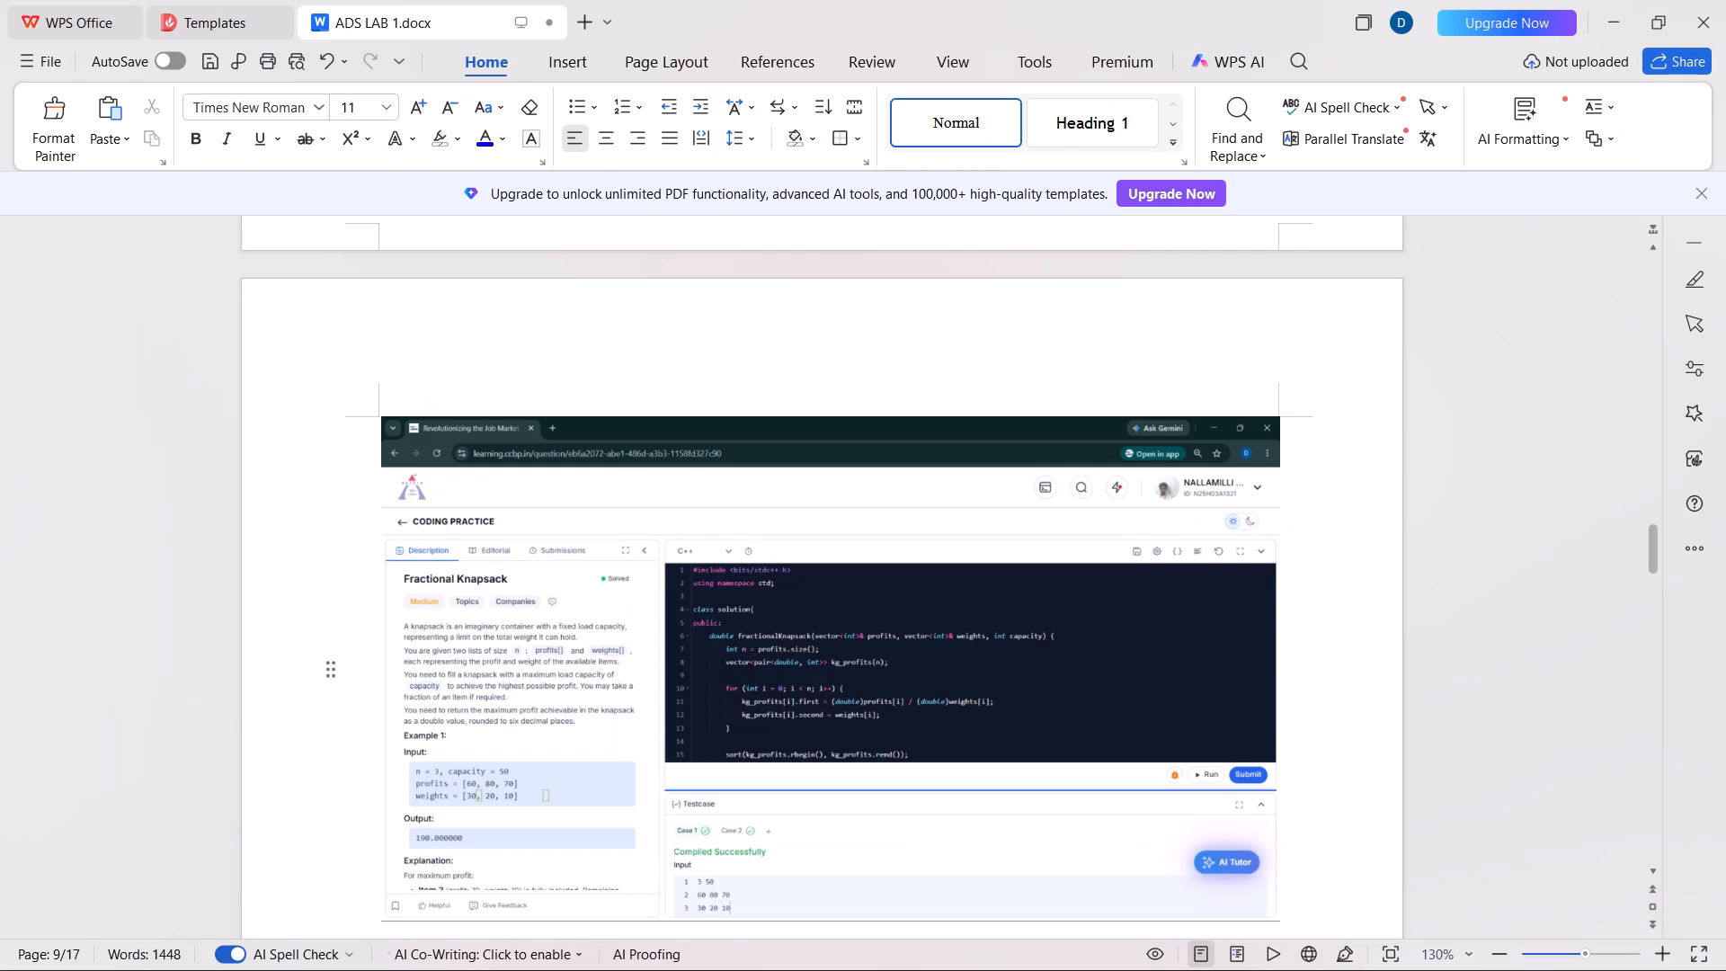
# Find the next question, Insert Interval, in ADS LAB 1.docx, and return to the Coding Practice question list in Chrome to locate it.
pyautogui.scroll(-1, 1128, 647)
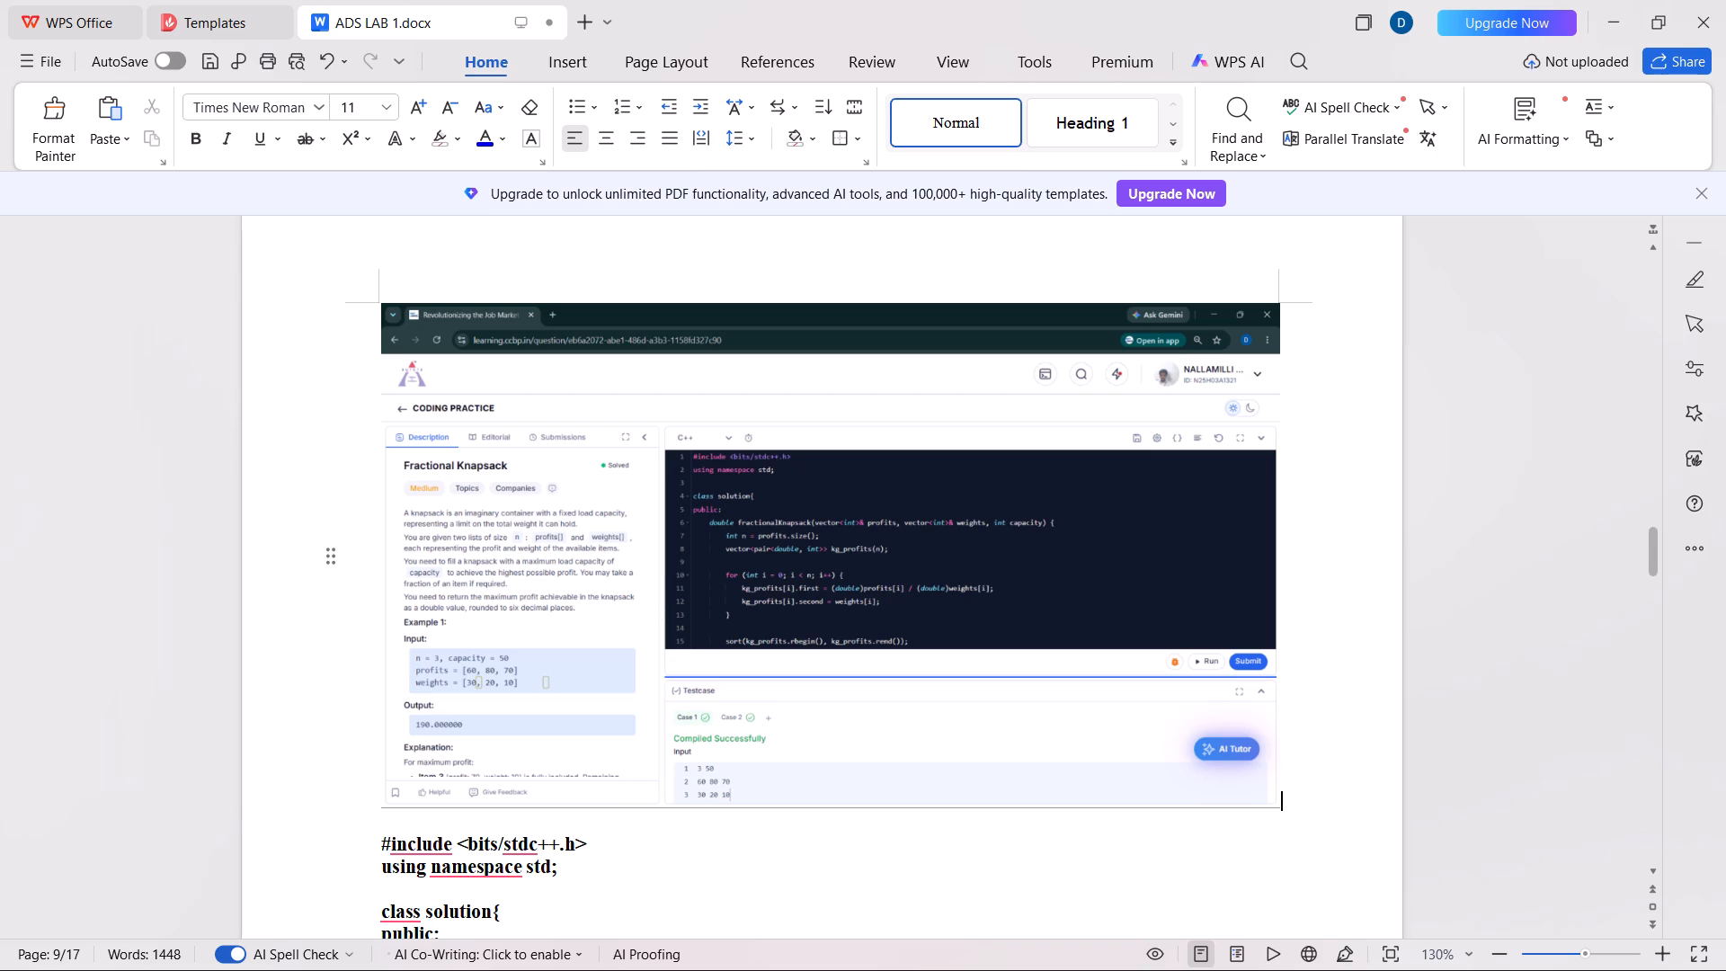
pyautogui.scroll(-2, 1128, 647)
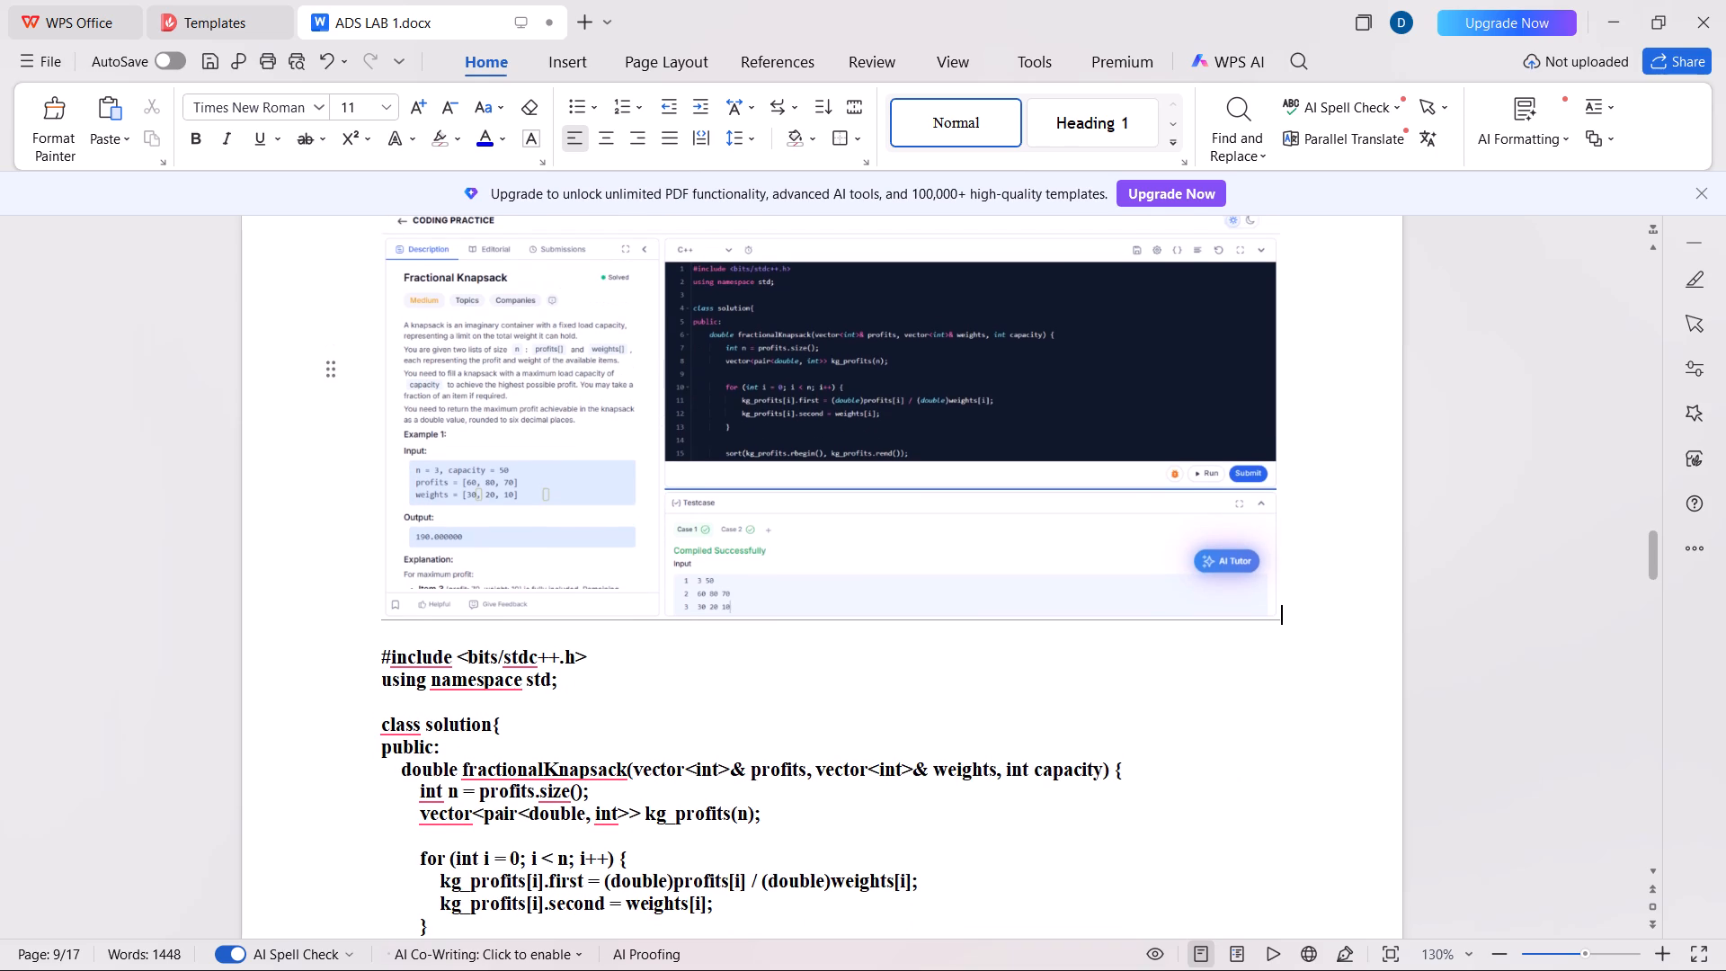
pyautogui.scroll(-5, 1128, 647)
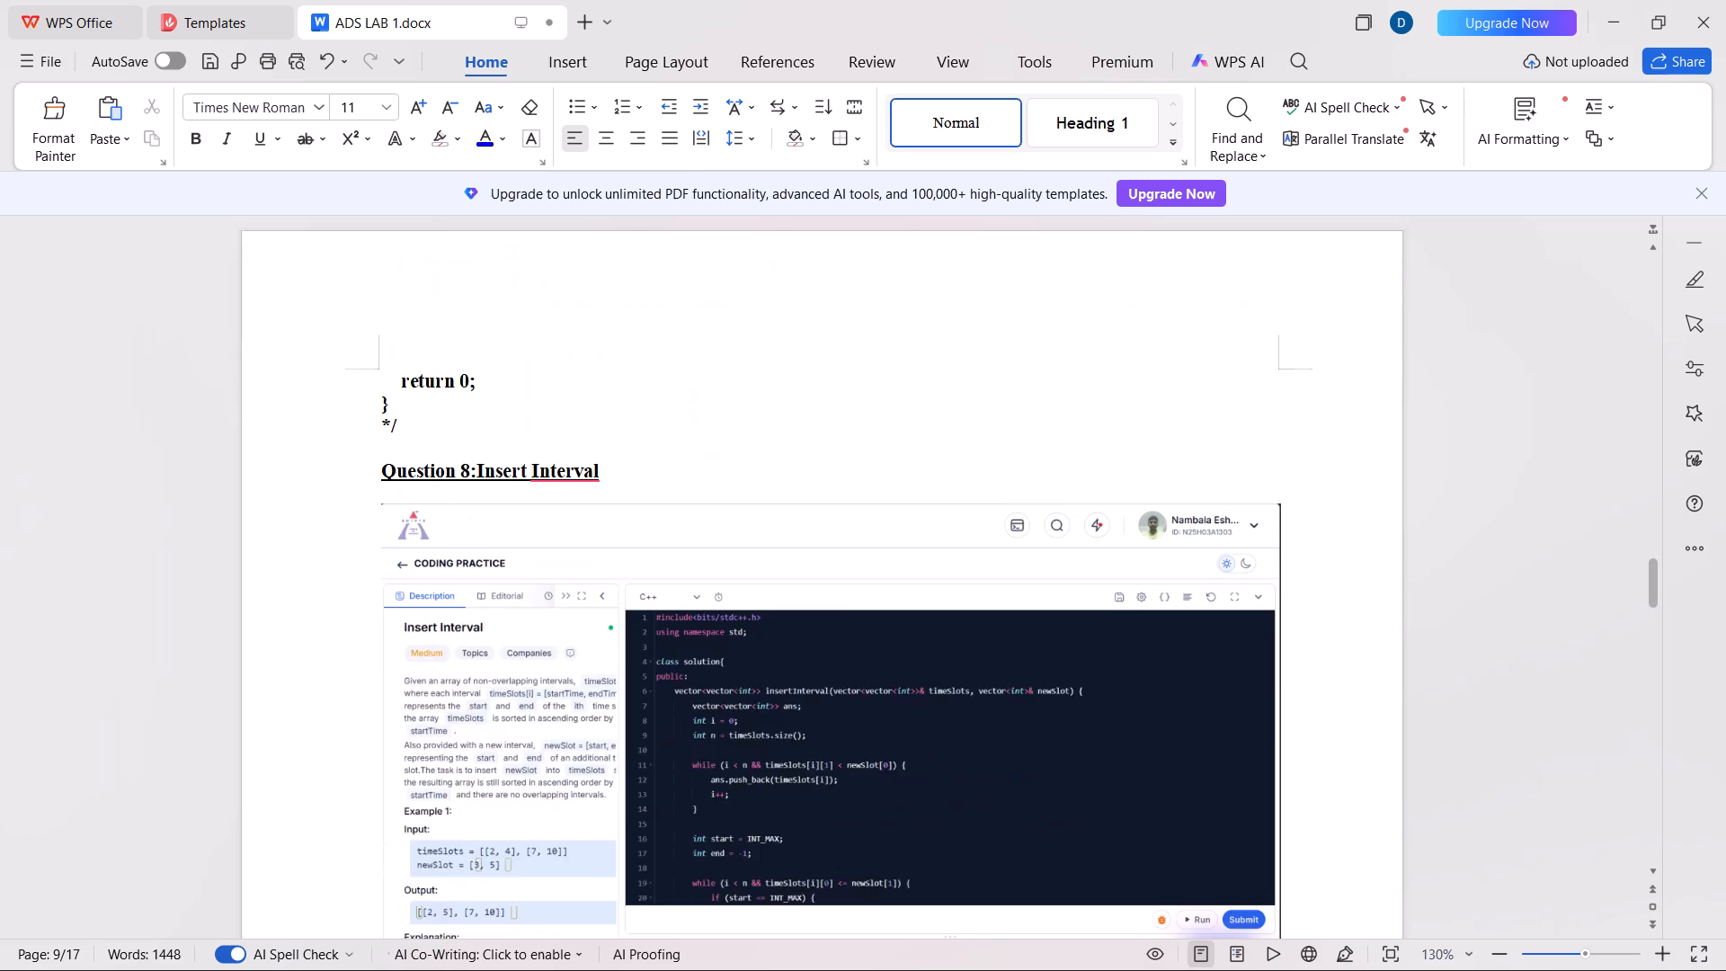
pyautogui.scroll(-2, 1128, 647)
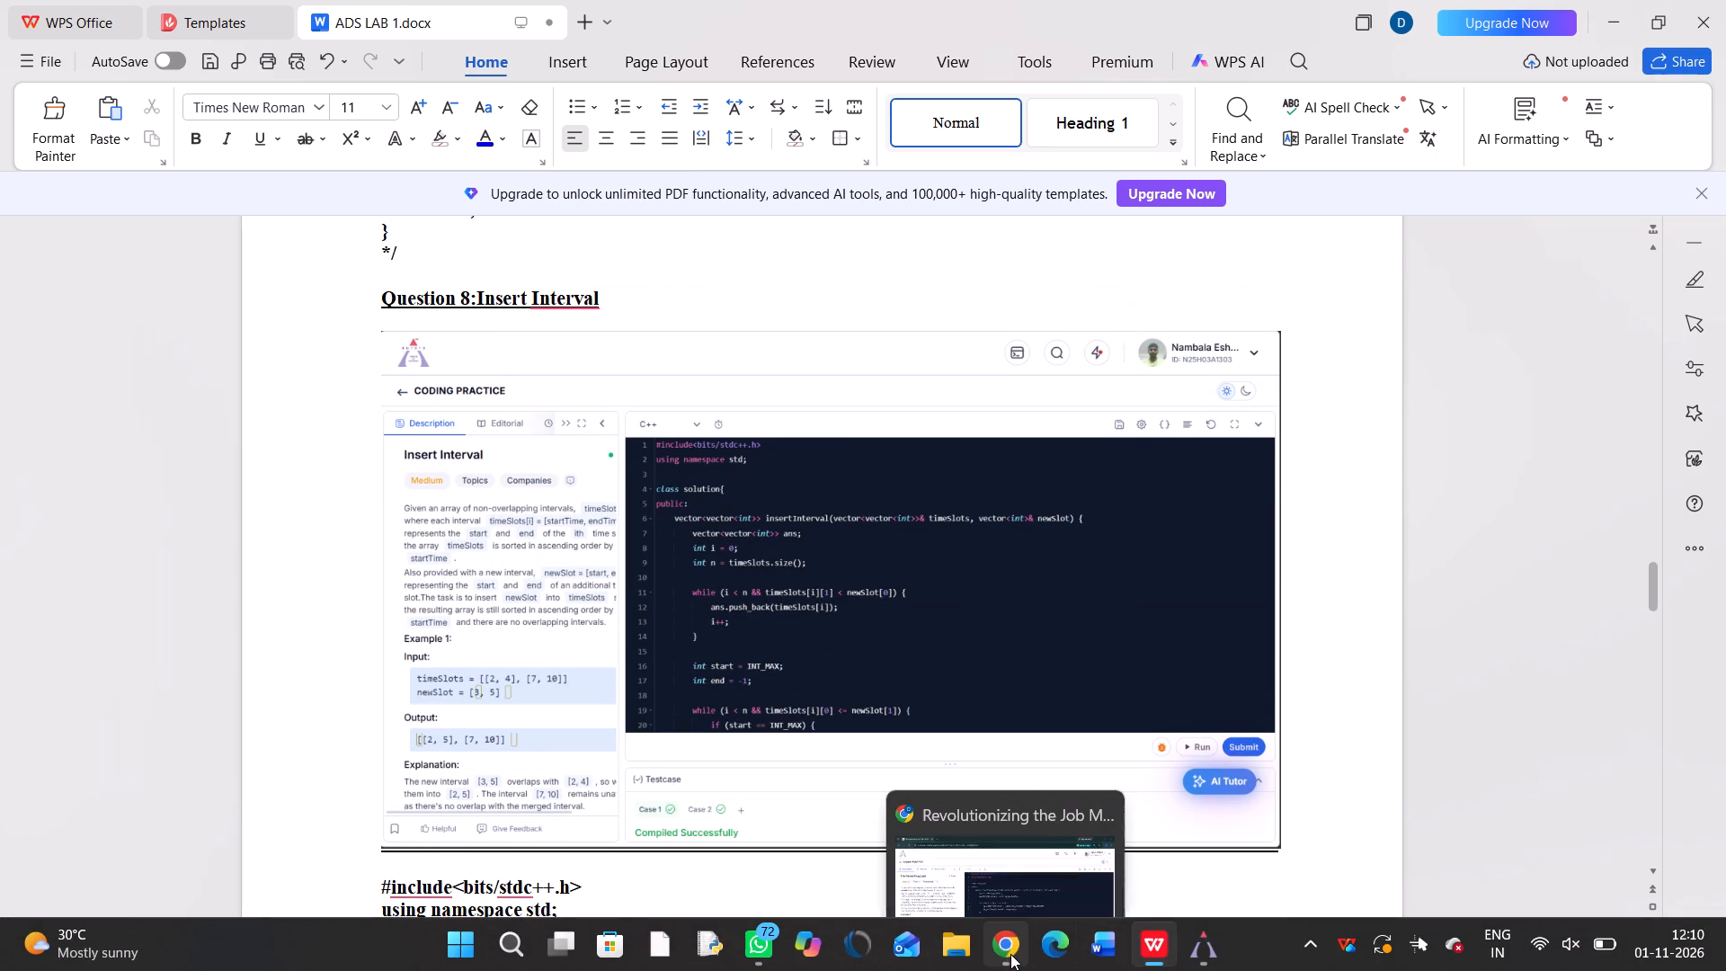
pyautogui.click(1009, 878)
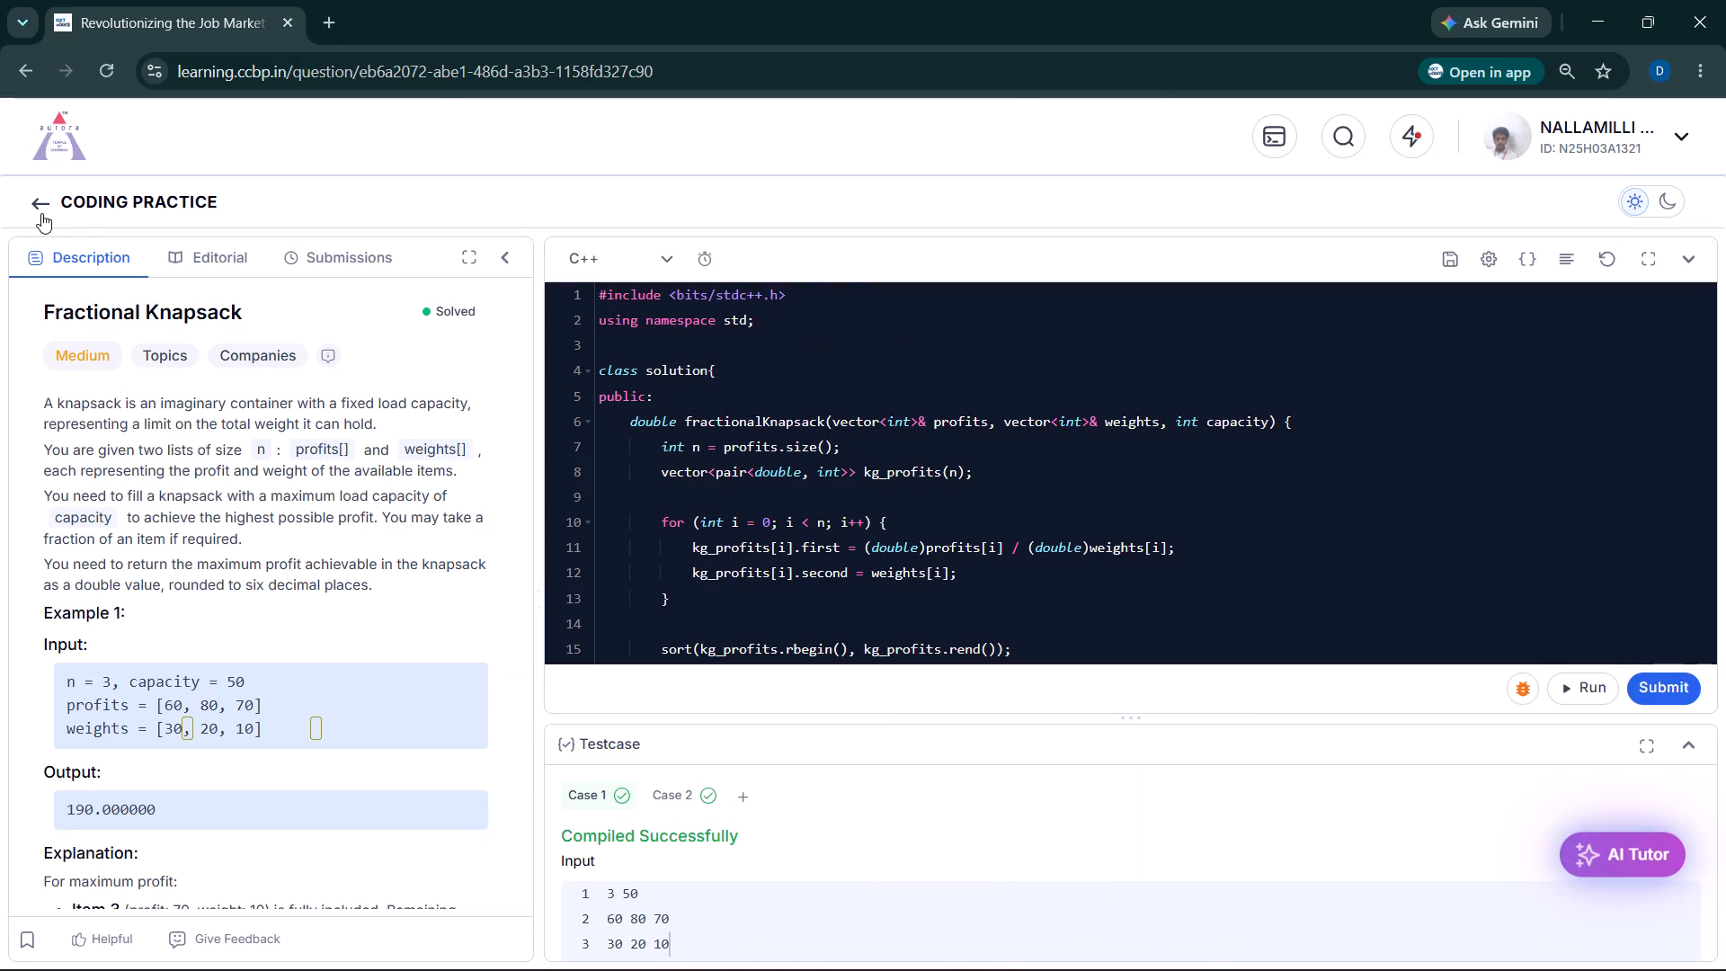
pyautogui.click(40, 210)
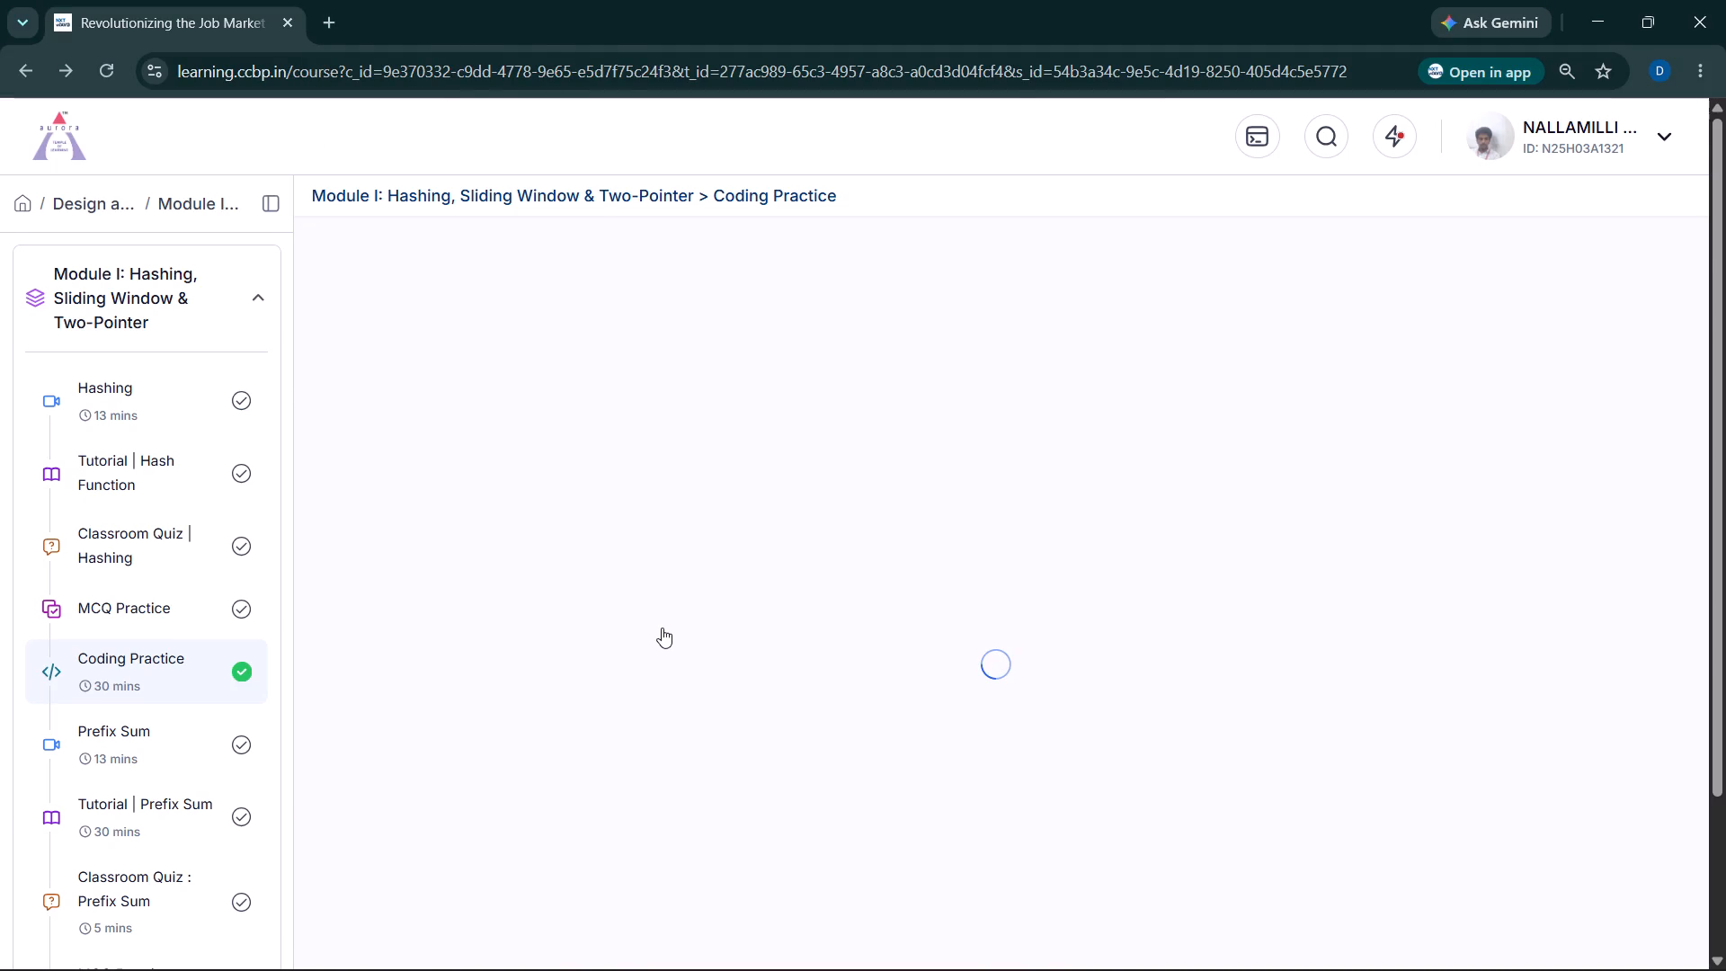
pyautogui.scroll(-2, 662, 628)
pyautogui.scroll(-1, 700, 733)
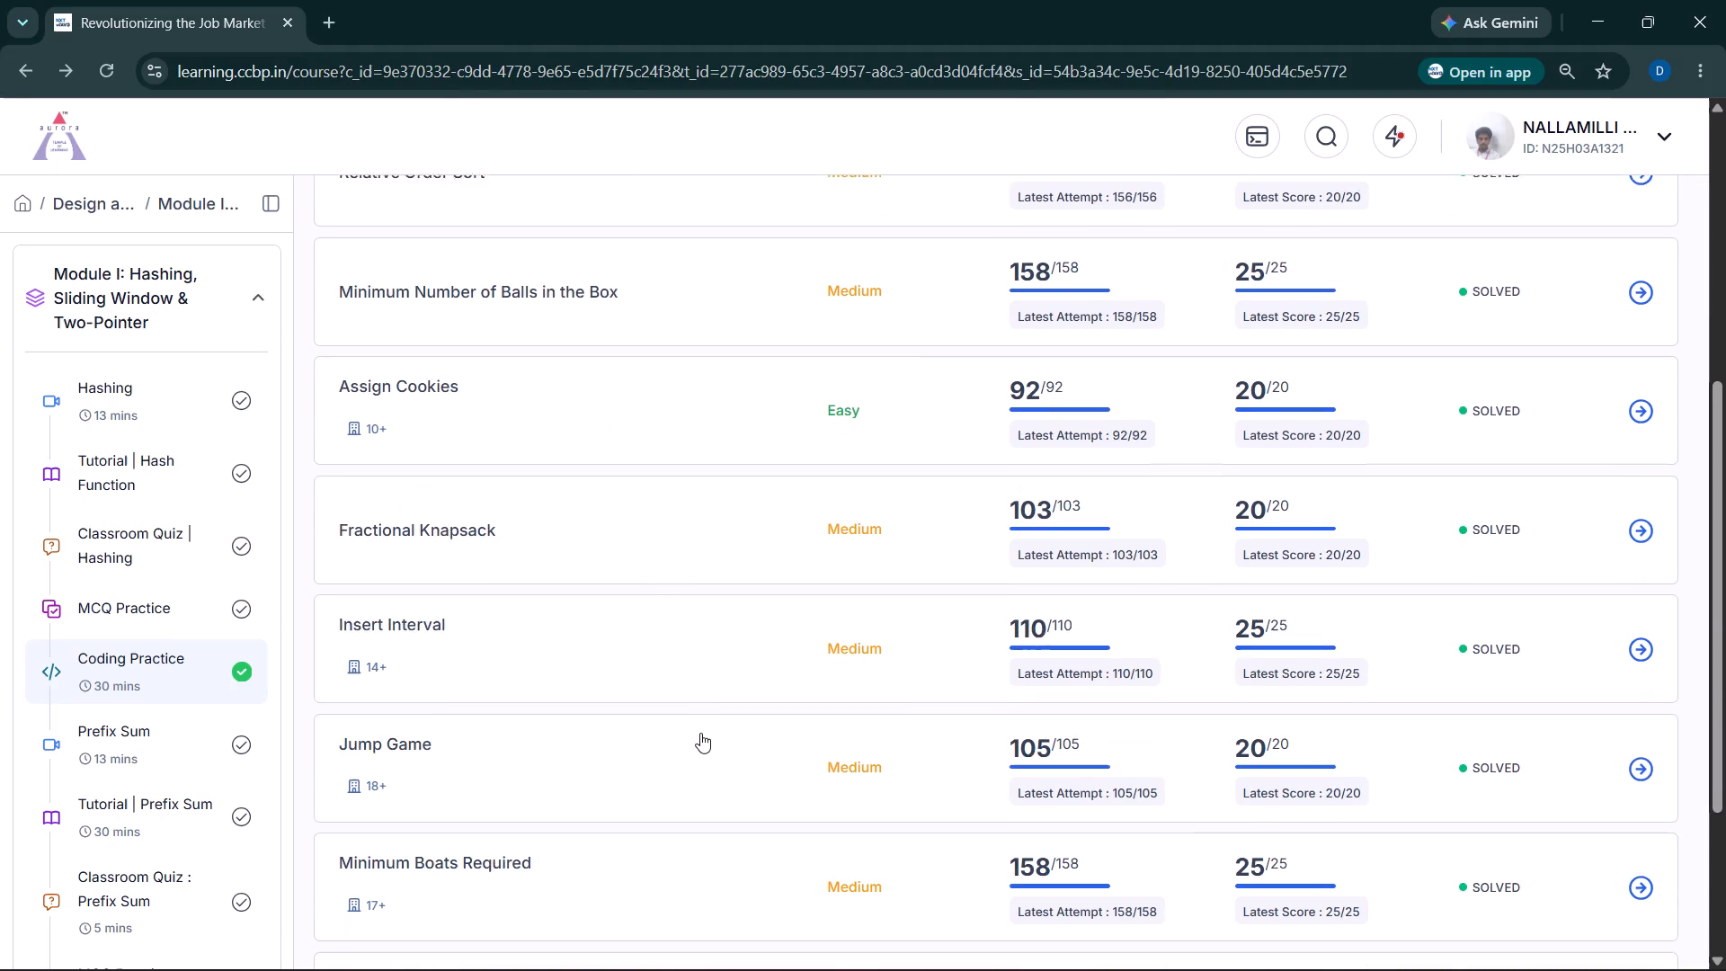
pyautogui.scroll(-1, 700, 733)
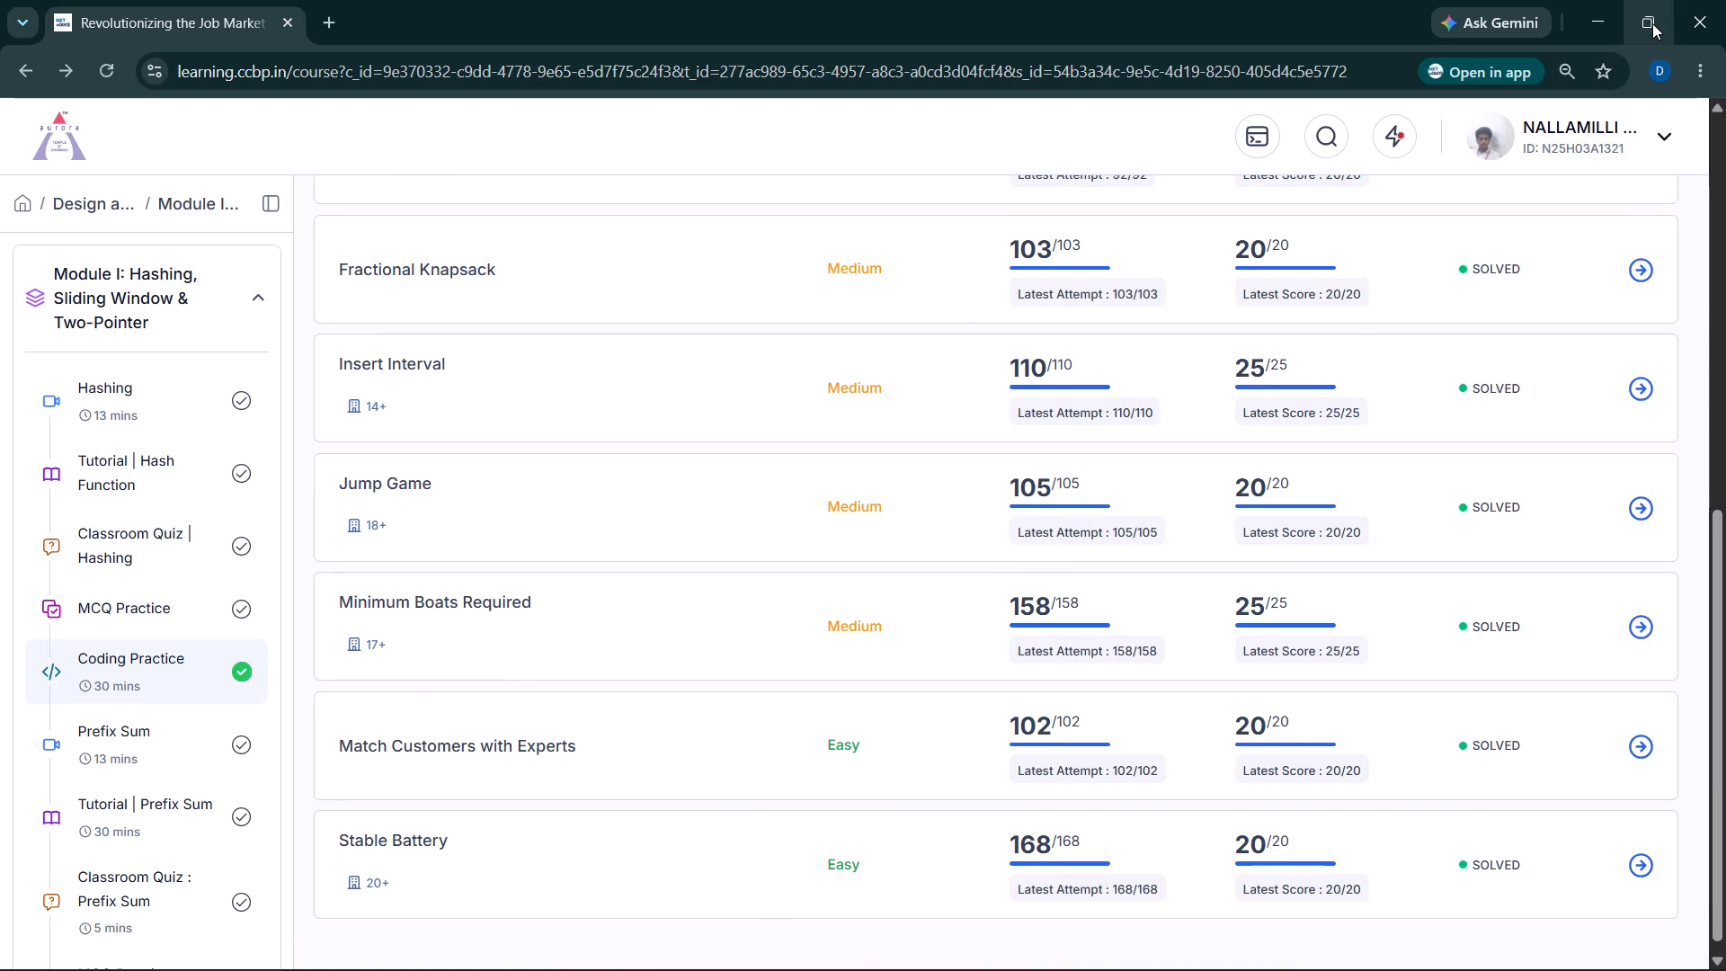
# Arrange the Chrome and ADS LAB 1.docx windows side by side.
pyautogui.click(1497, 90)
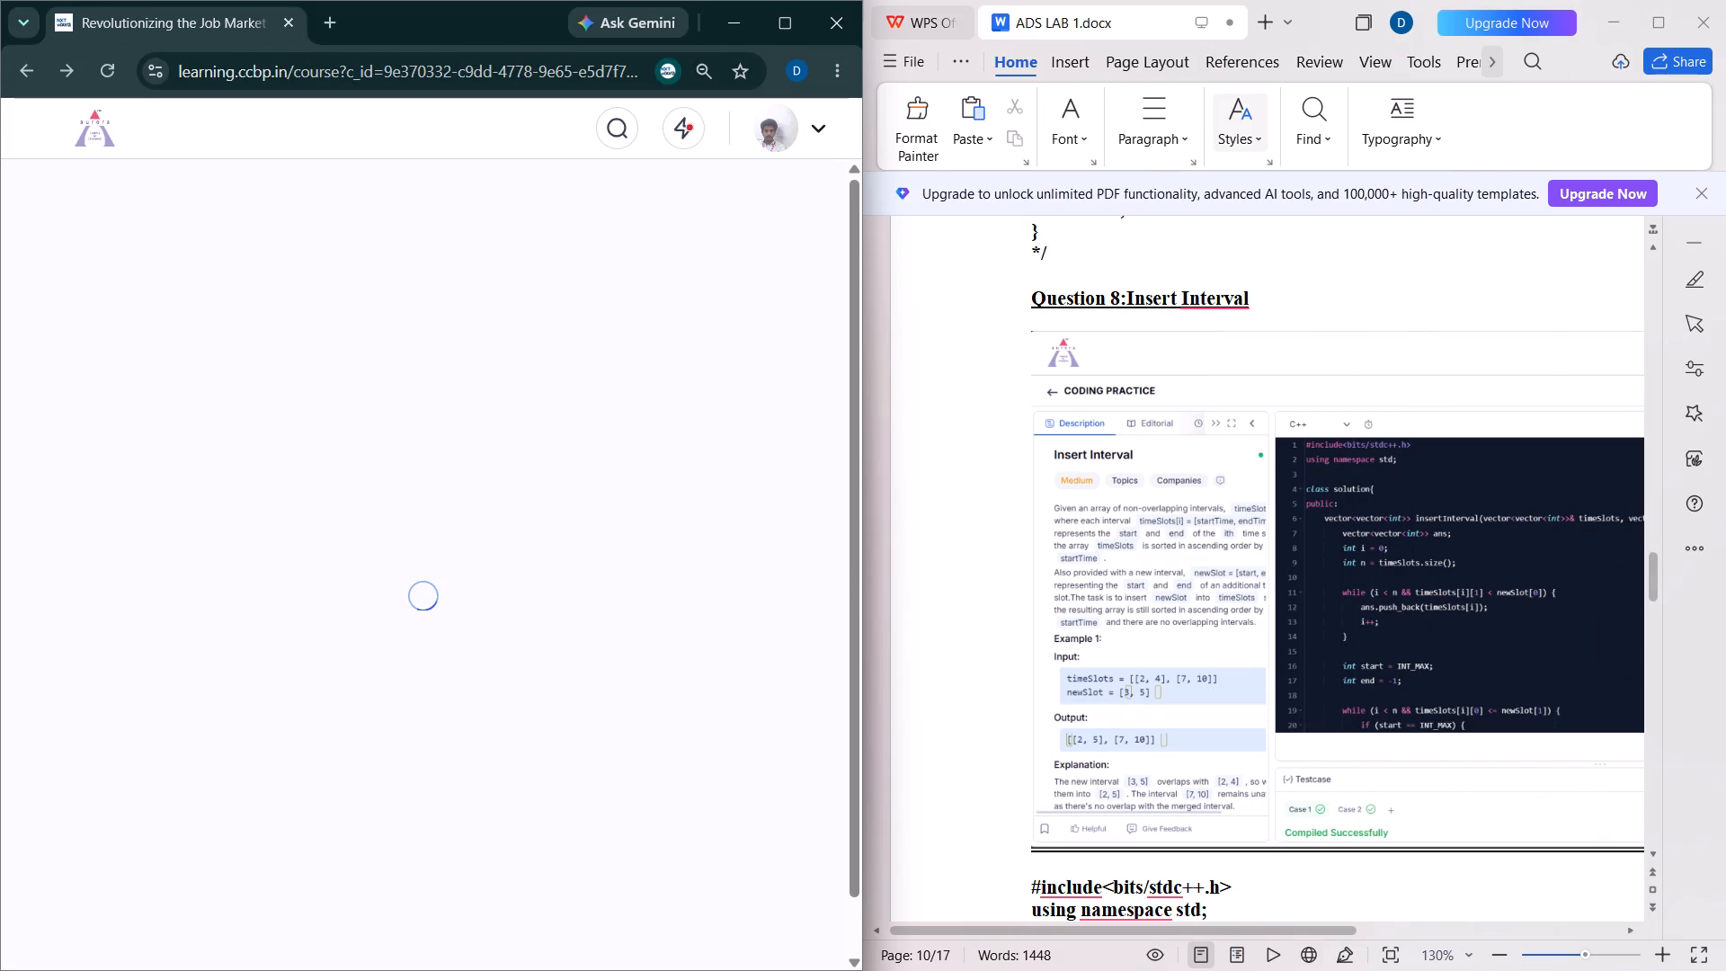
pyautogui.hscroll(-3, 1446, 494)
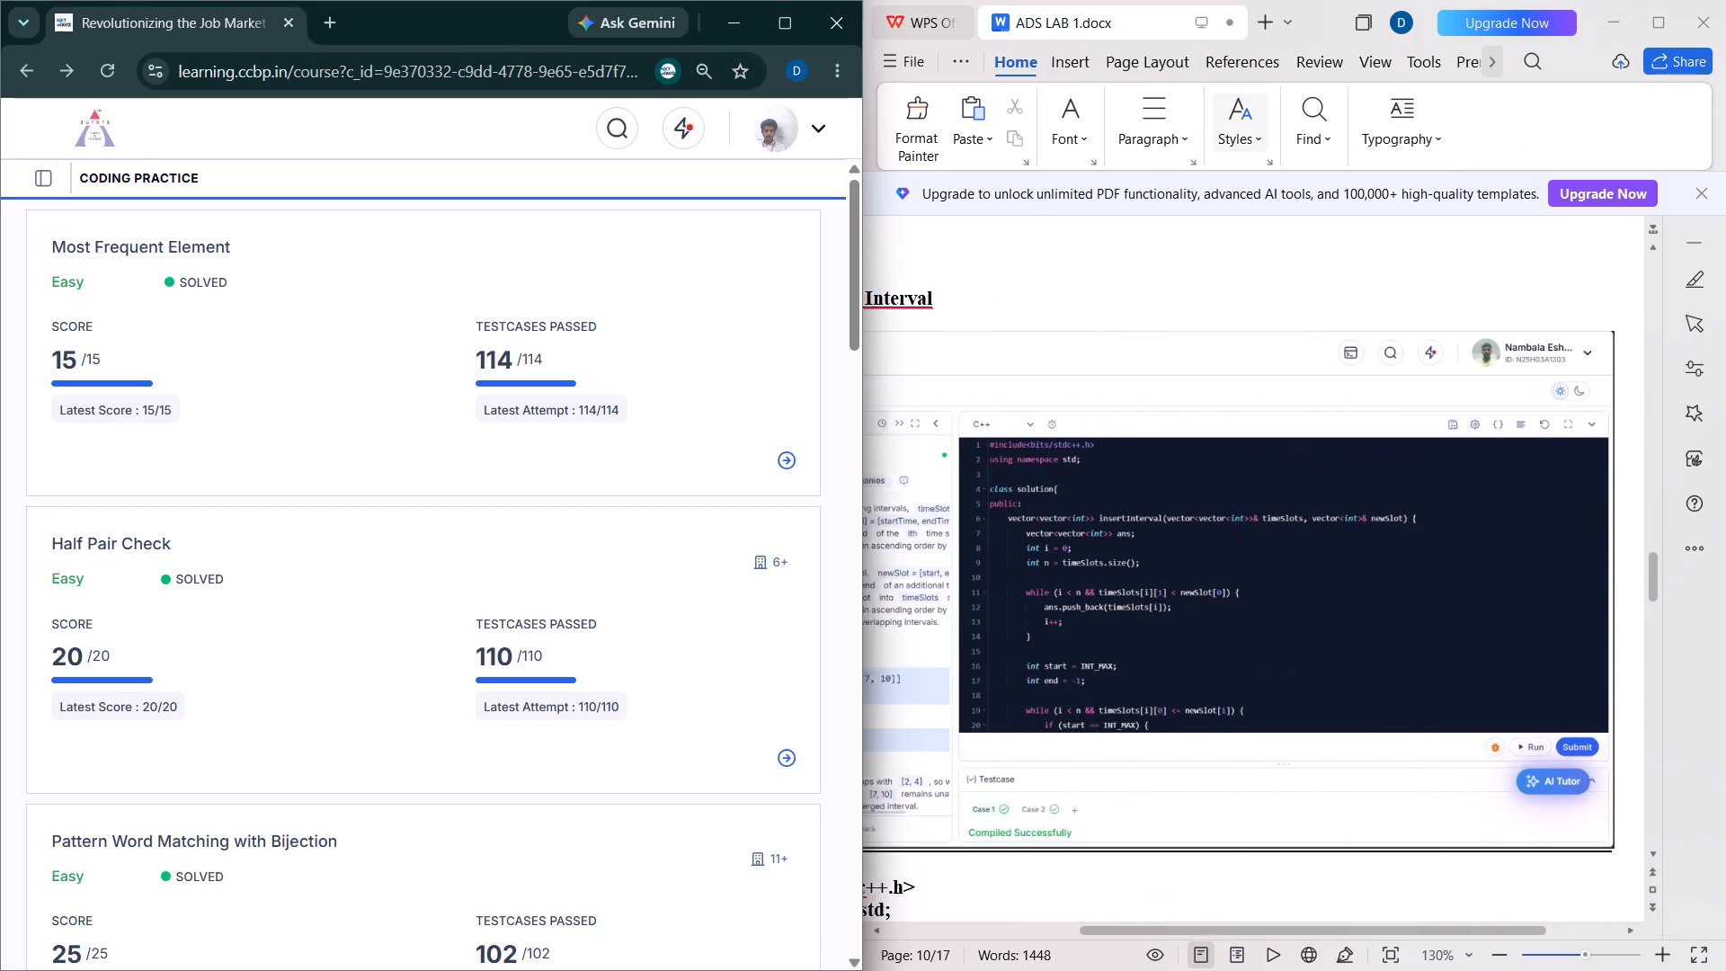
pyautogui.hscroll(1, 1446, 494)
# Open Insert Interval from the Coding Practice question list and maximize the Chrome window.
pyautogui.scroll(-2, 449, 583)
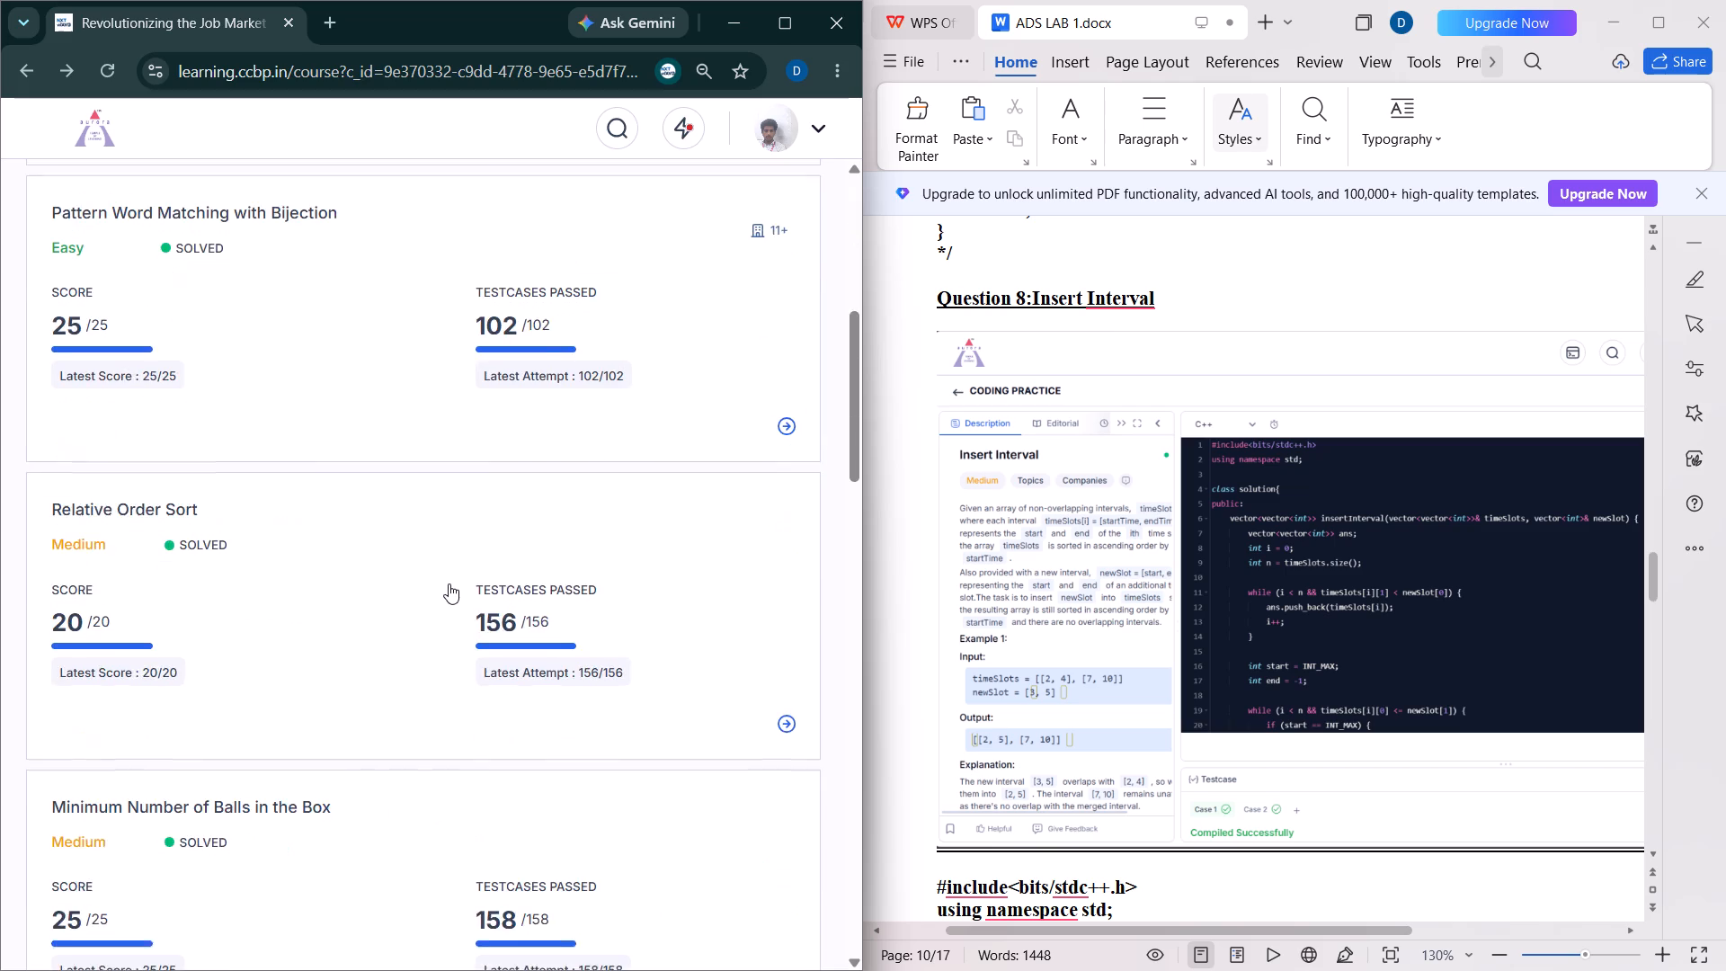
pyautogui.scroll(-5, 449, 583)
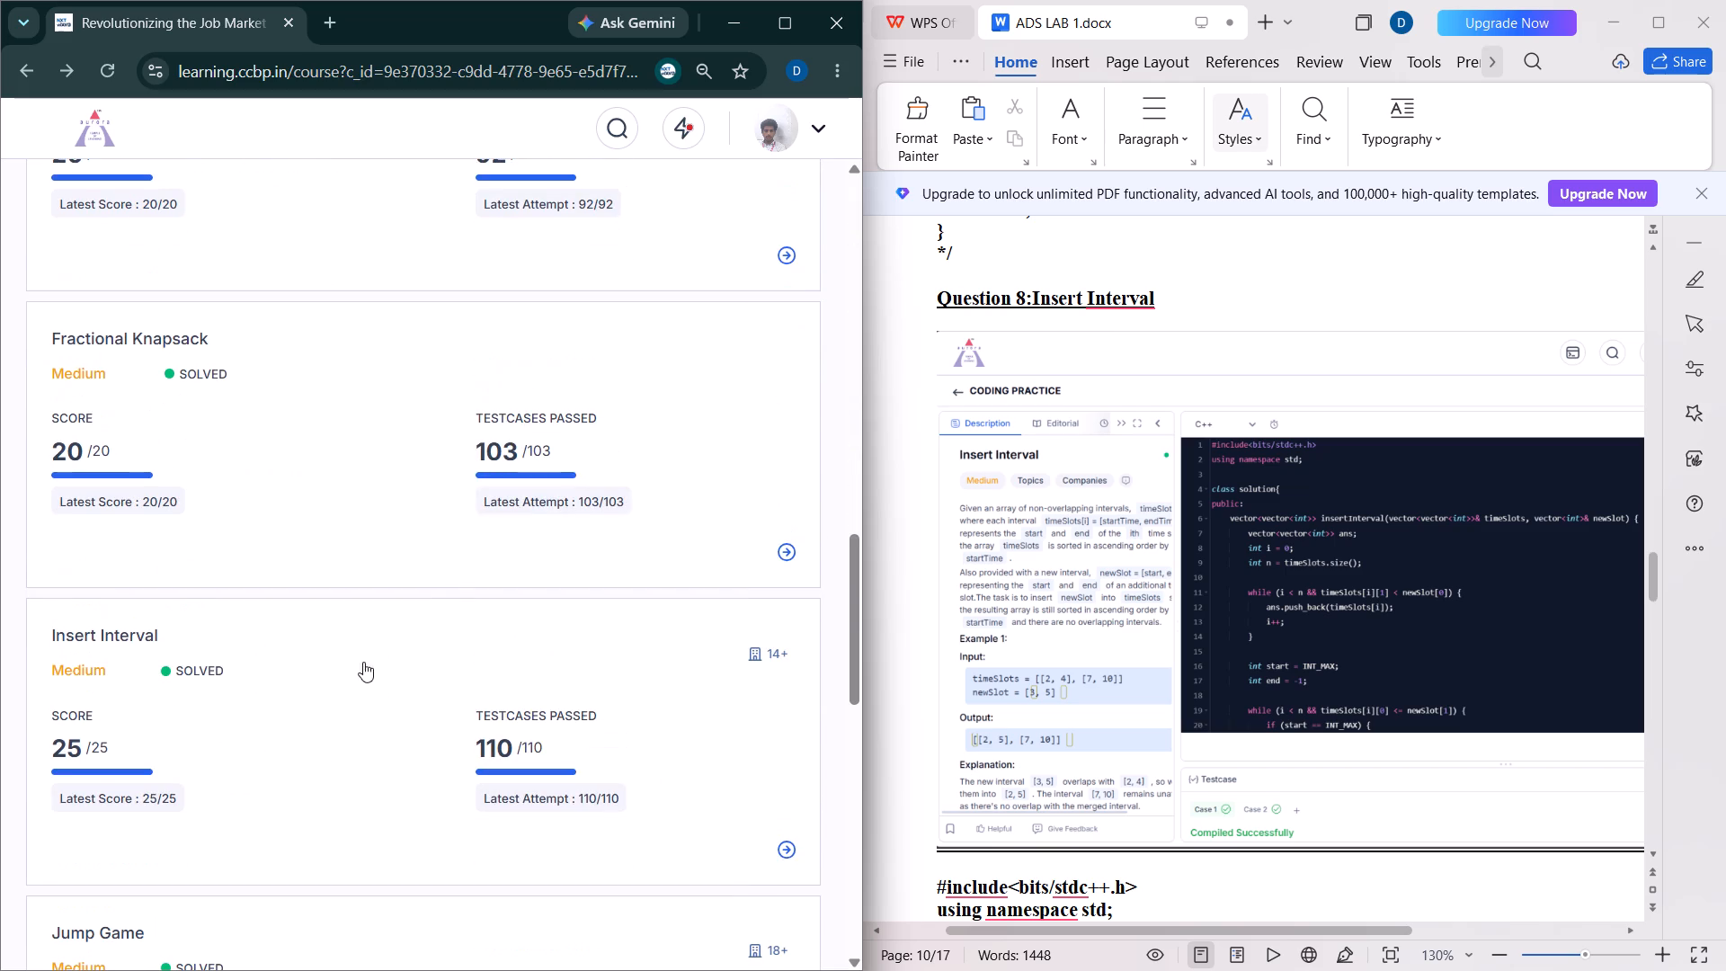
pyautogui.click(283, 721)
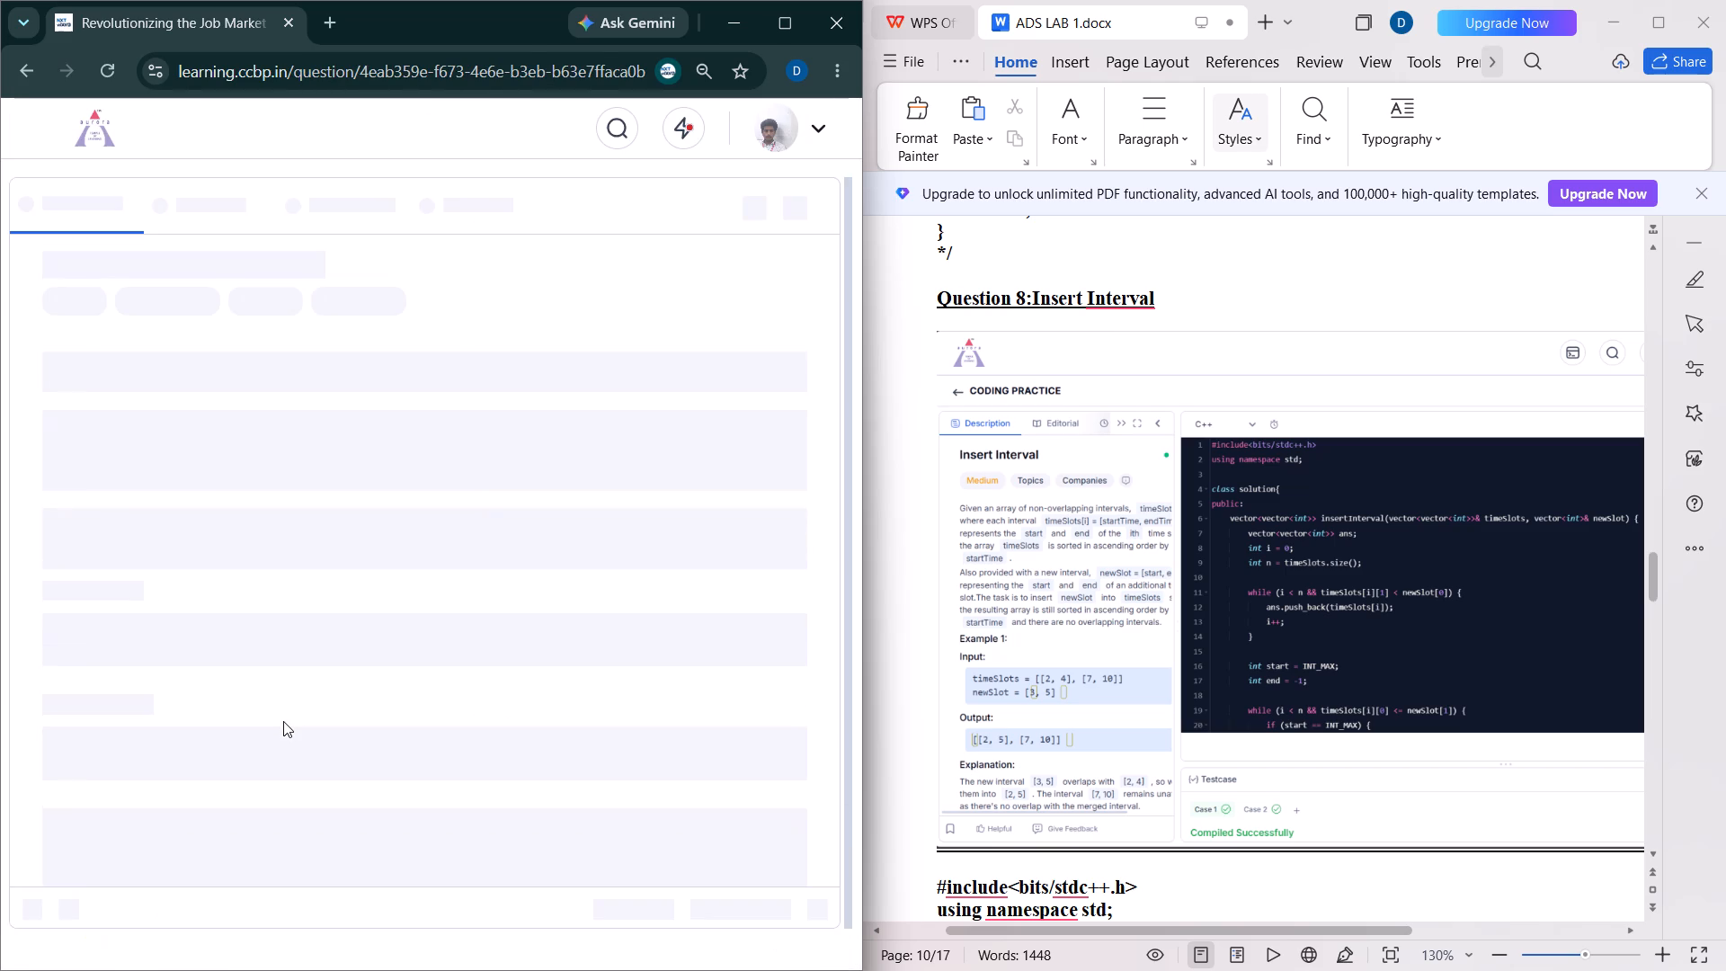
pyautogui.moveTo(283, 721); pyautogui.dragTo(410, 758)
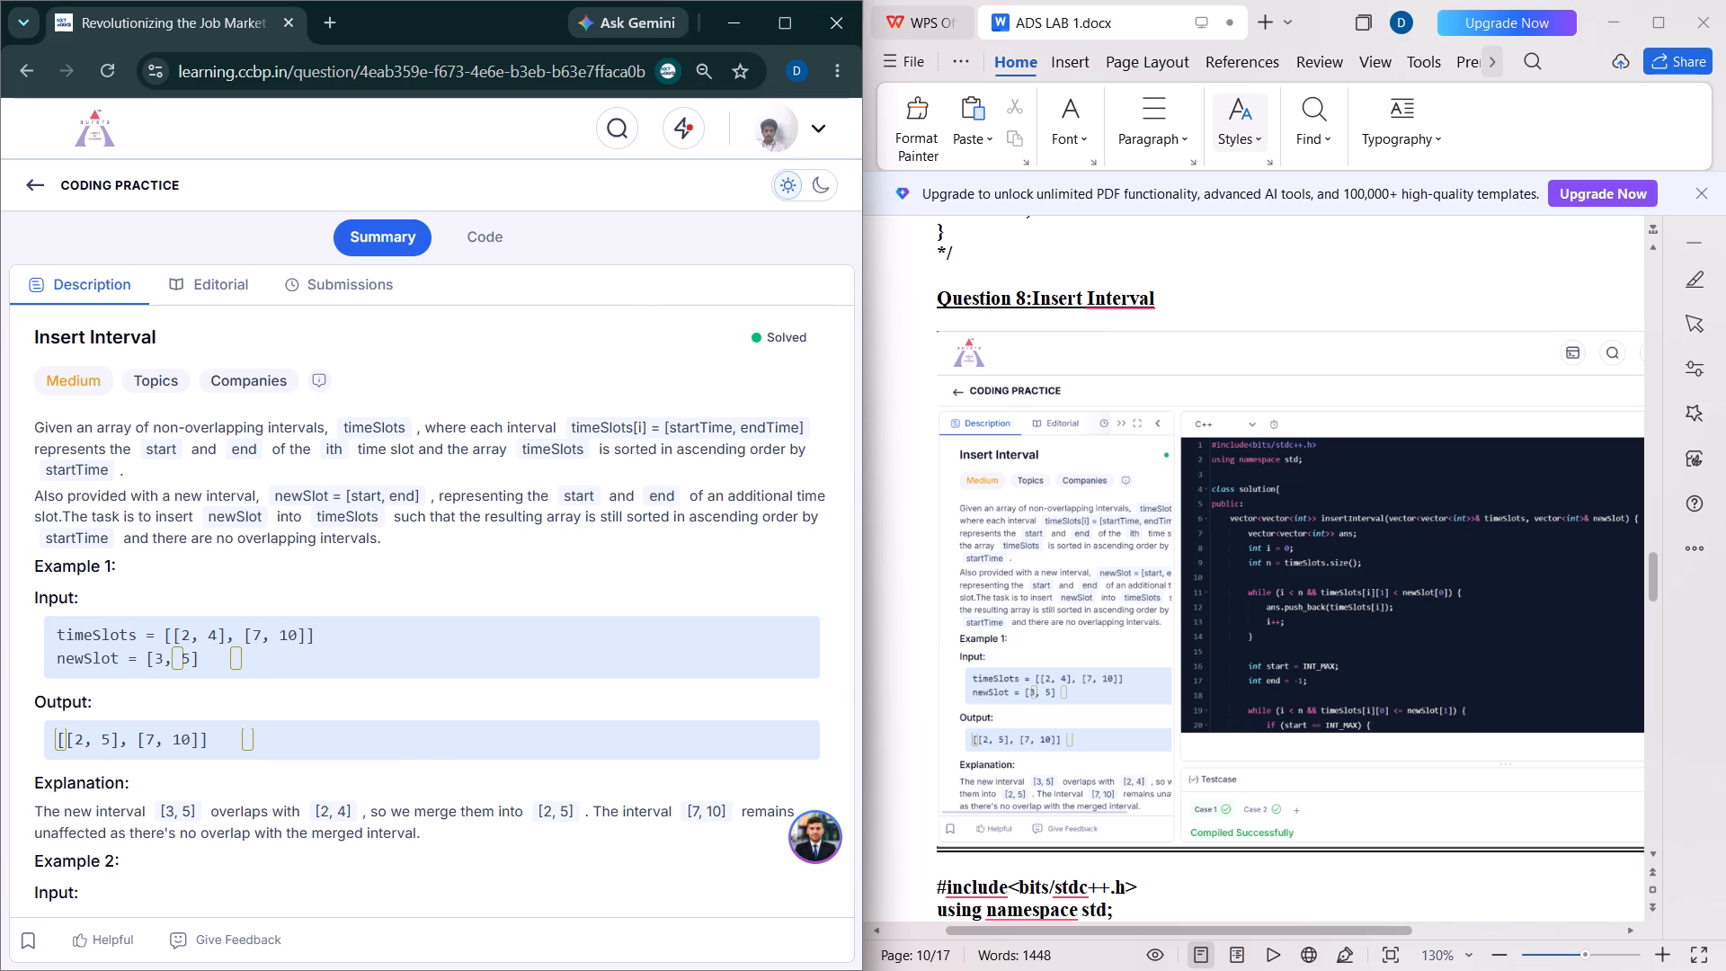
pyautogui.click(775, 24)
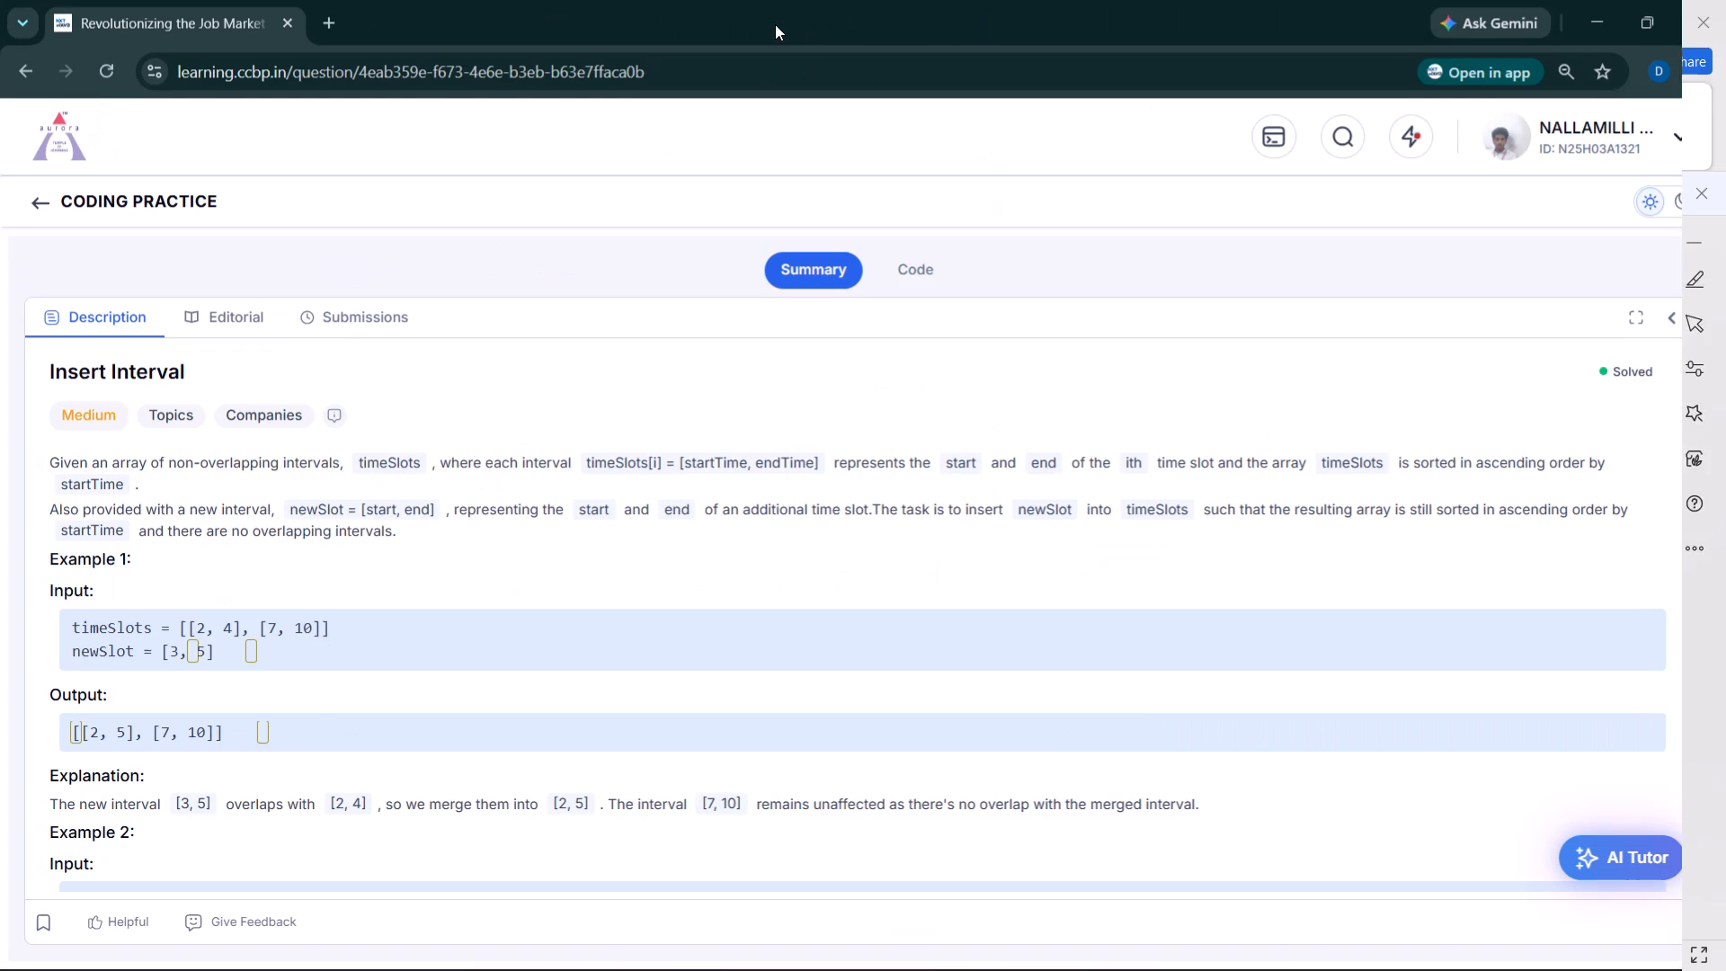
pyautogui.click(976, 219)
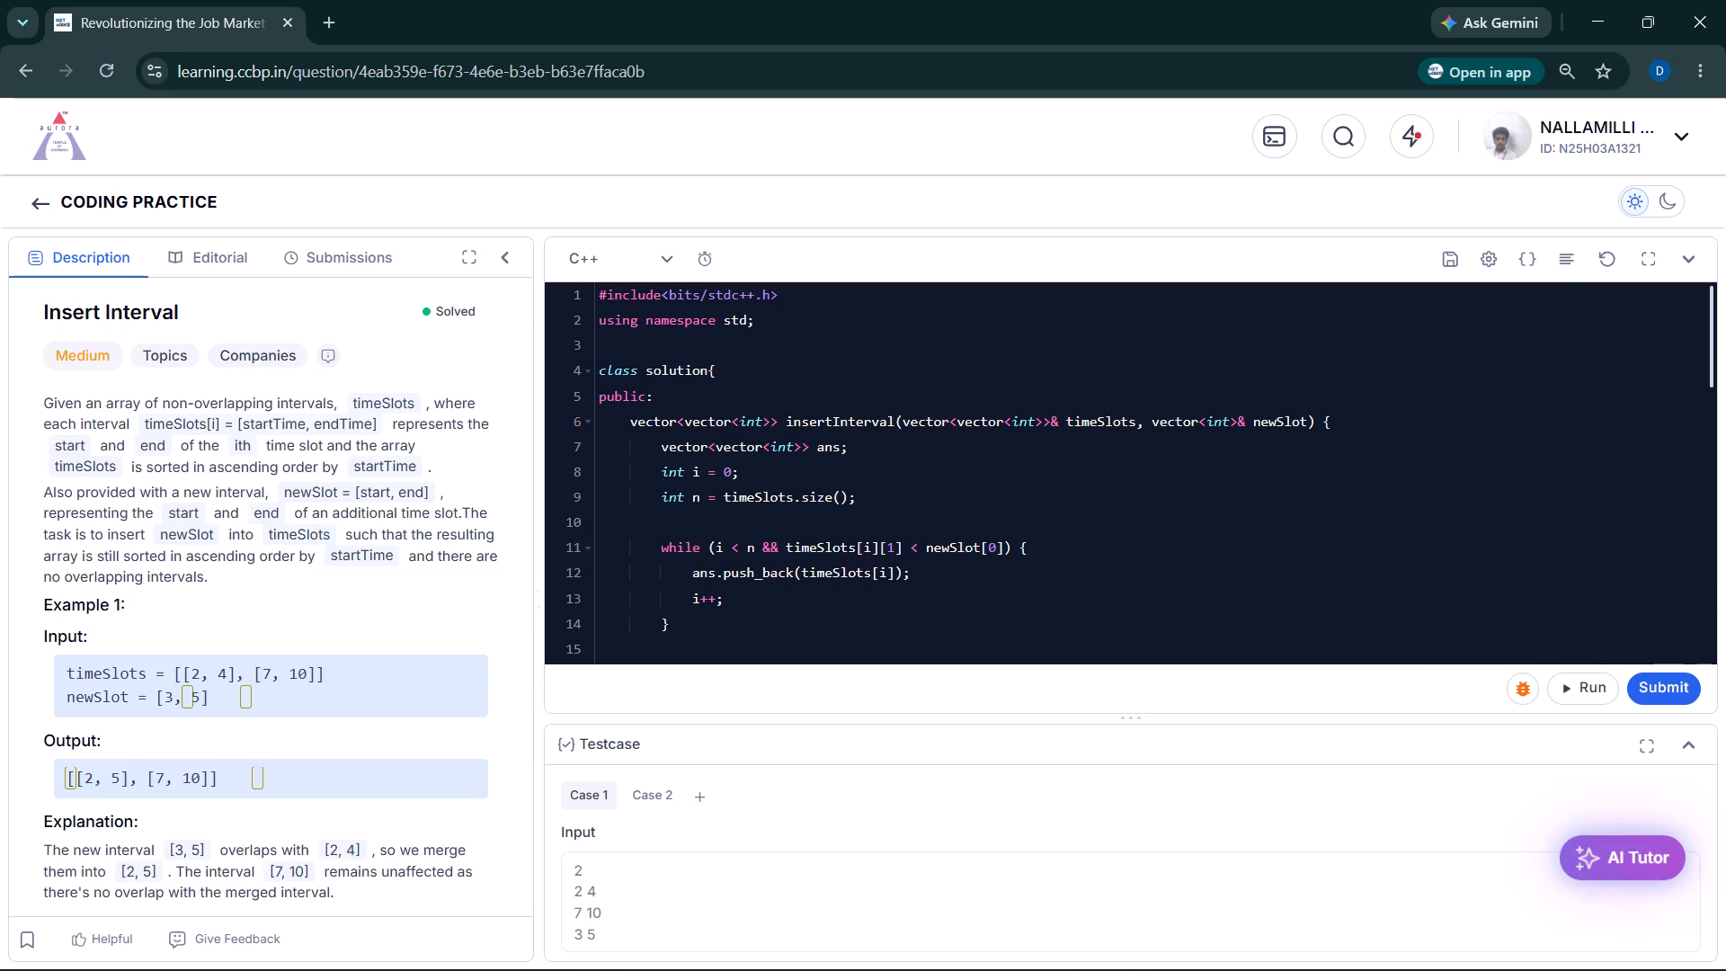
# Run the Insert Interval C++ solution and adjust the divider so both the code and the test case result show.
pyautogui.click(1595, 703)
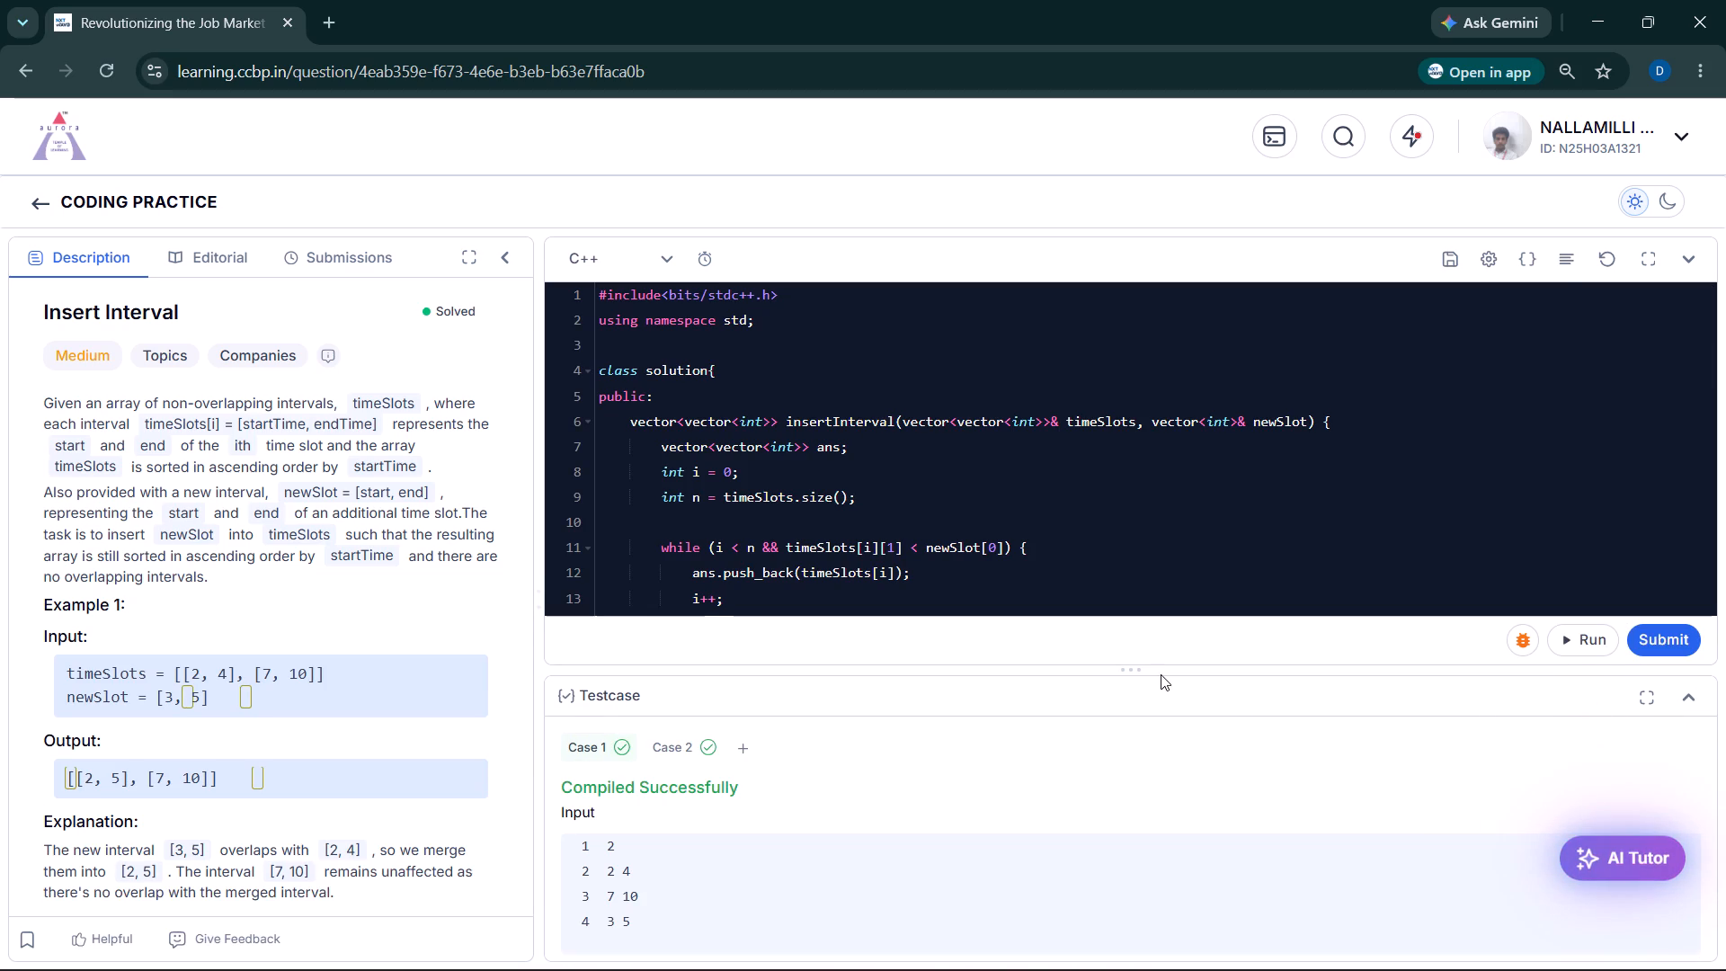
pyautogui.moveTo(1143, 672); pyautogui.dragTo(1154, 930)
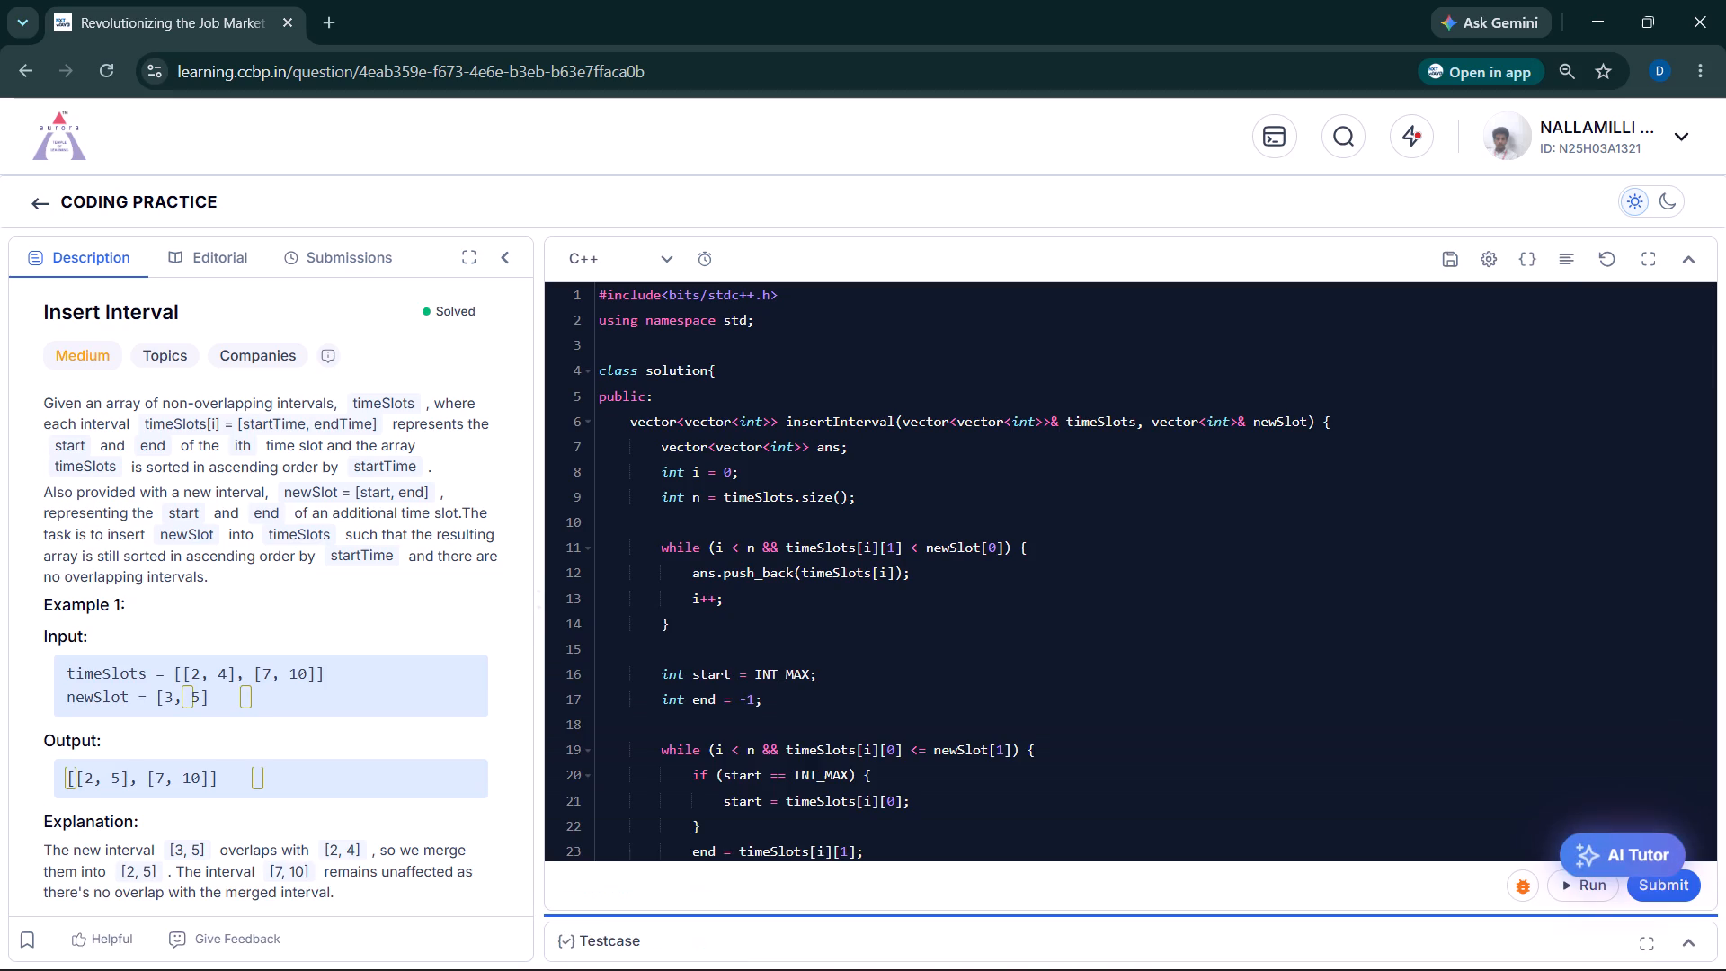
pyautogui.moveTo(1154, 930); pyautogui.dragTo(1191, 814)
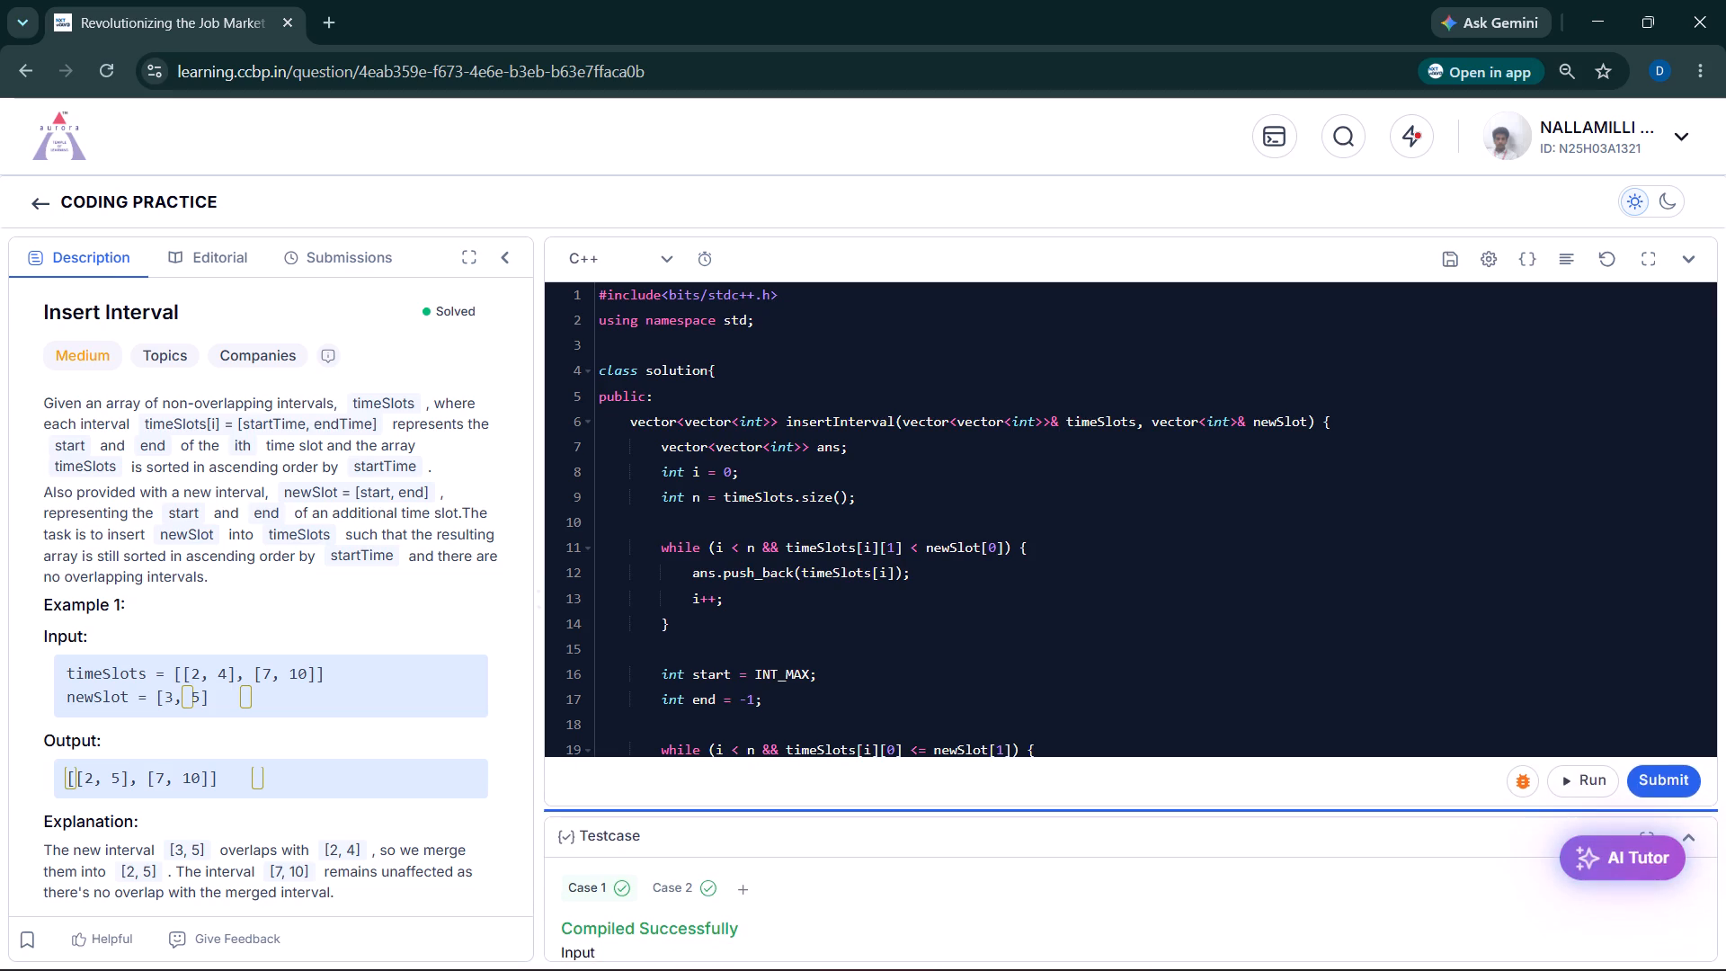
pyautogui.moveTo(1191, 814); pyautogui.dragTo(1193, 810)
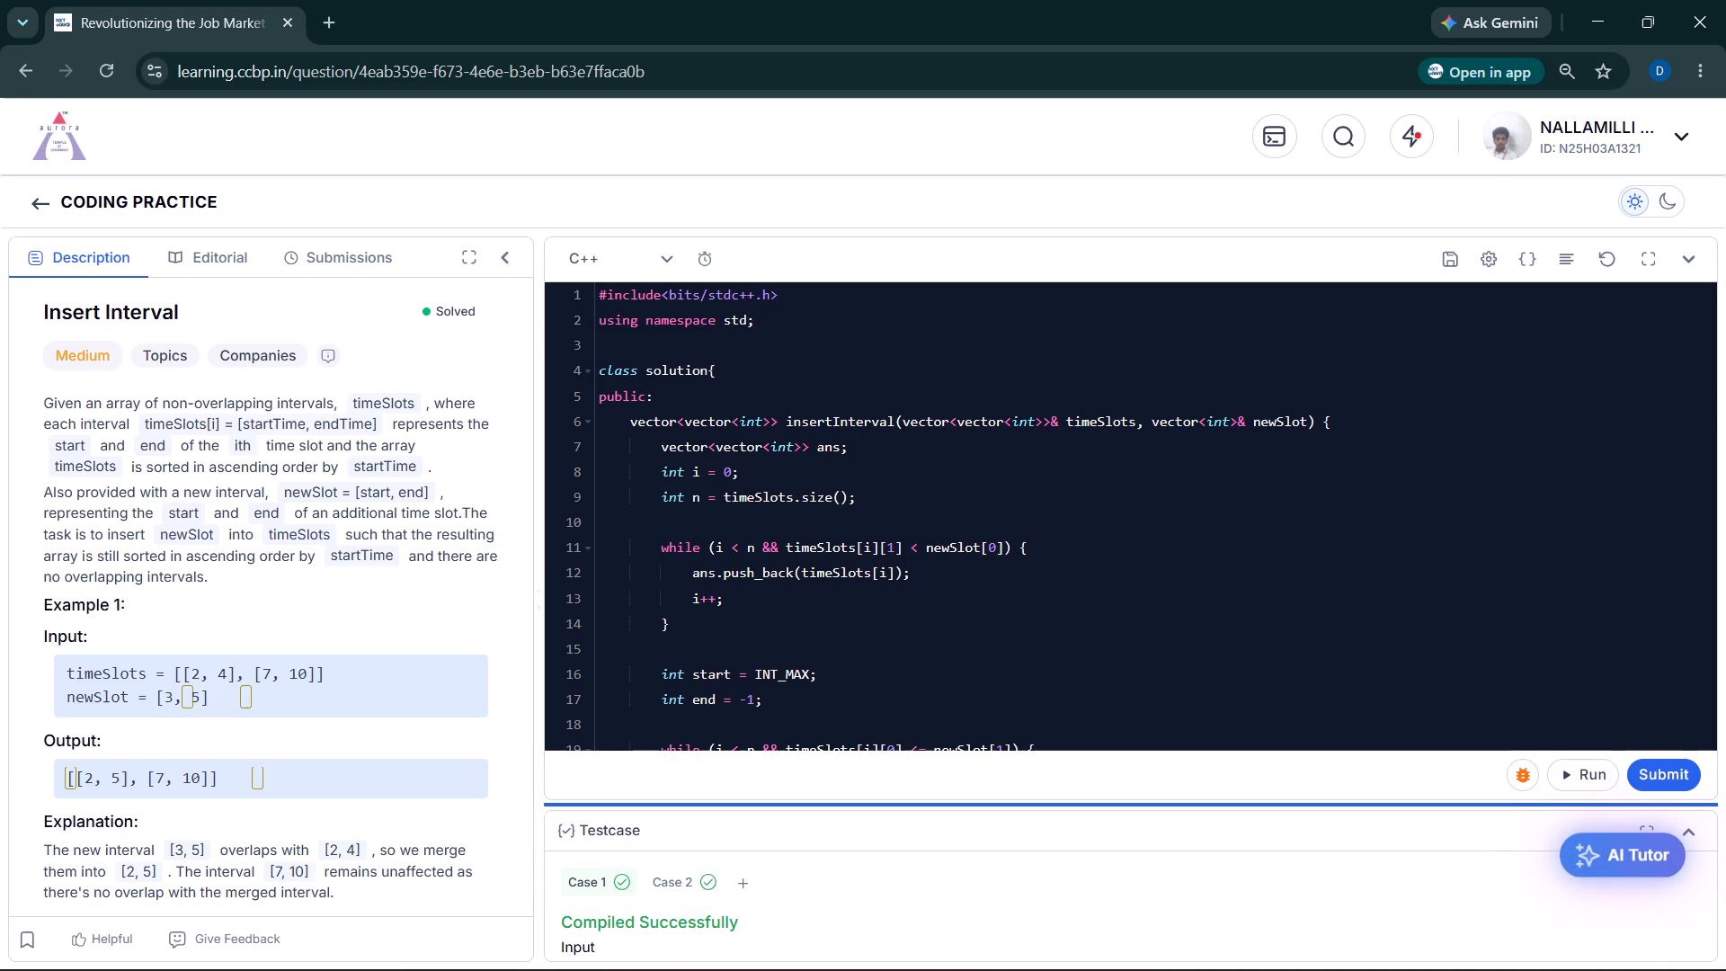
pyautogui.moveTo(1193, 810); pyautogui.dragTo(1390, 310)
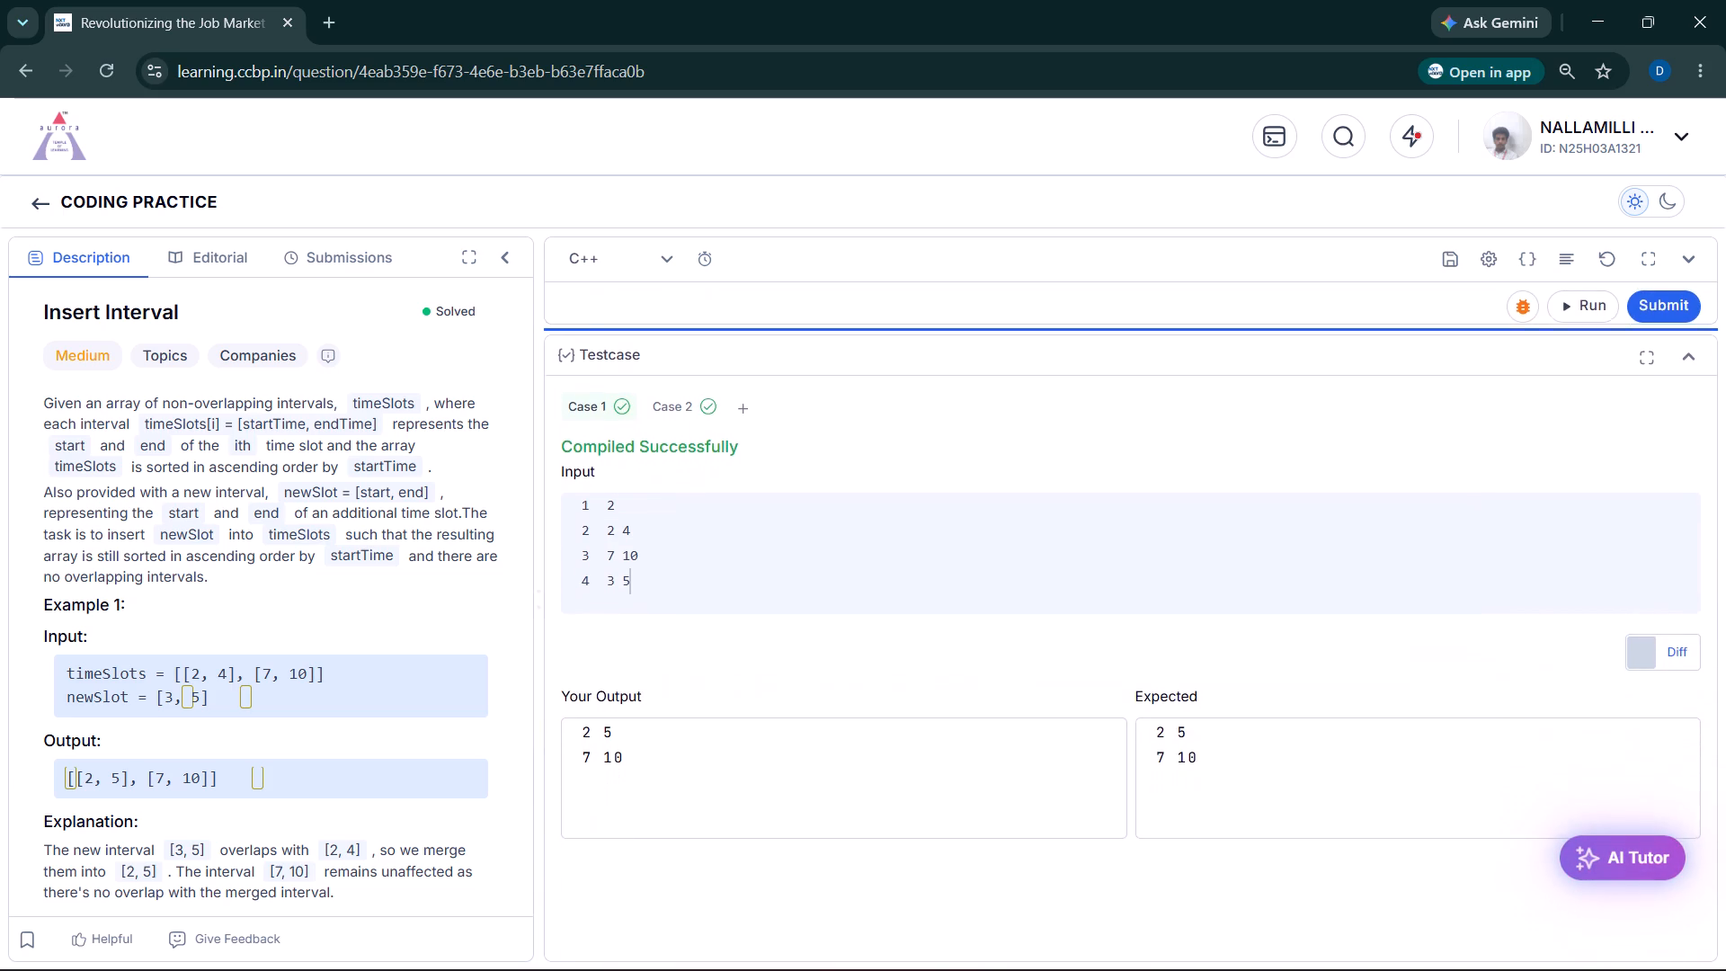
pyautogui.moveTo(1390, 310); pyautogui.dragTo(1400, 892)
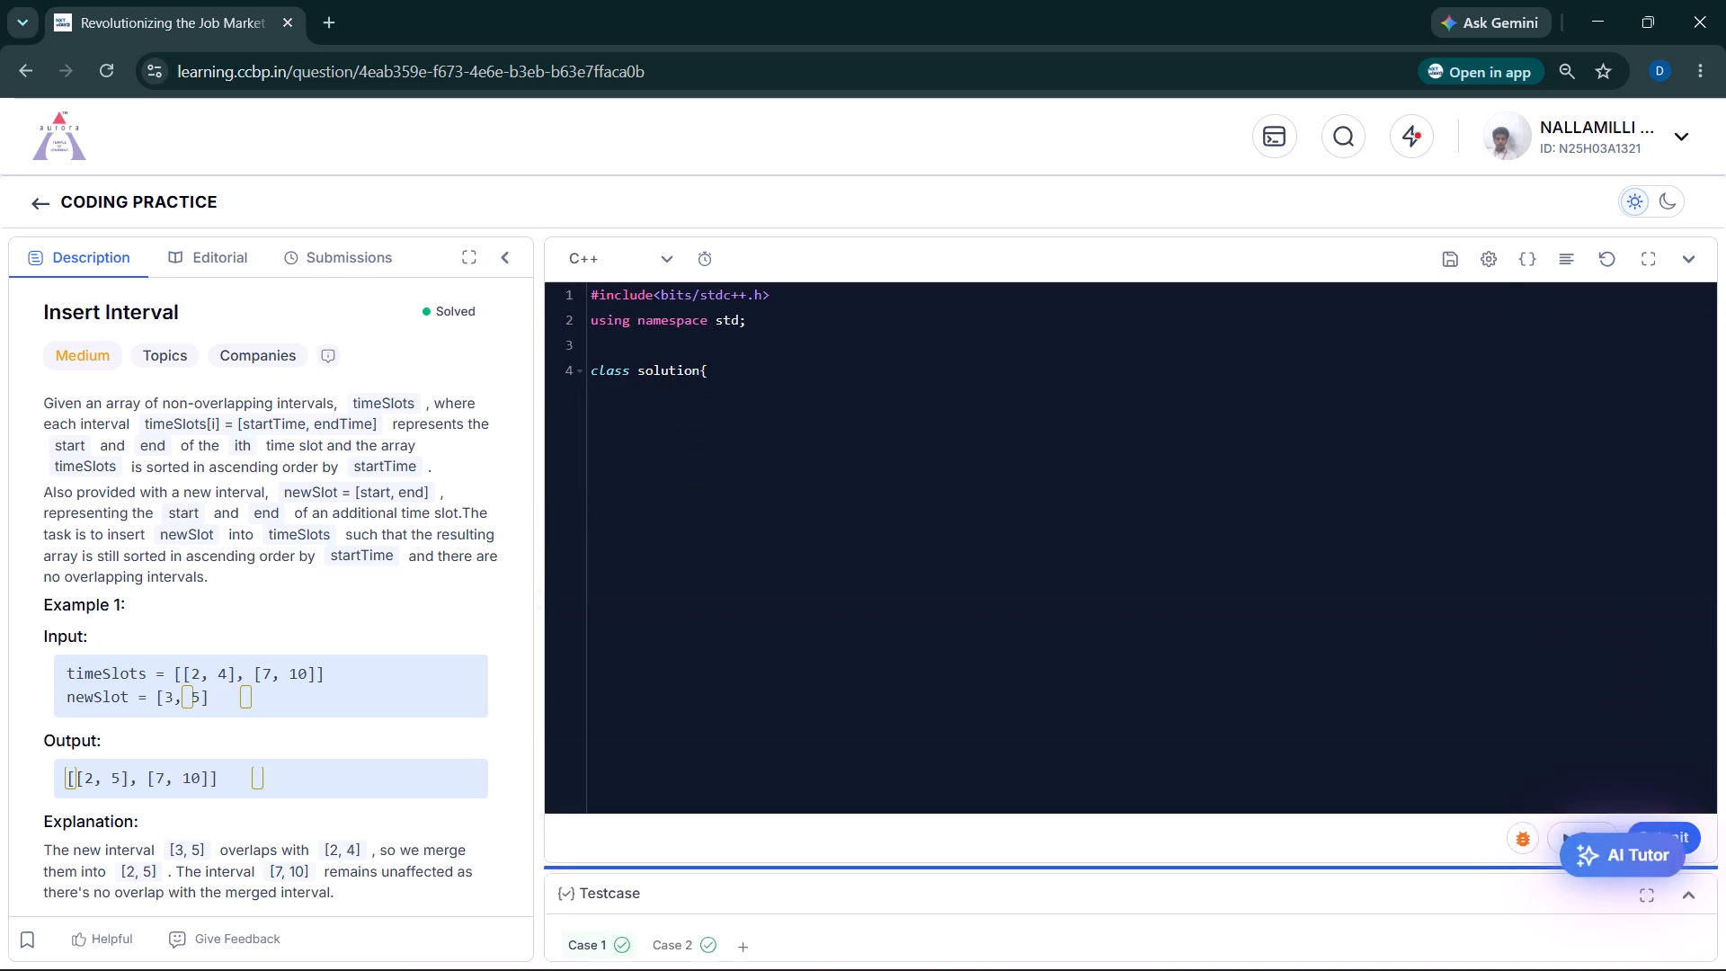
pyautogui.moveTo(1400, 892); pyautogui.dragTo(1457, 806)
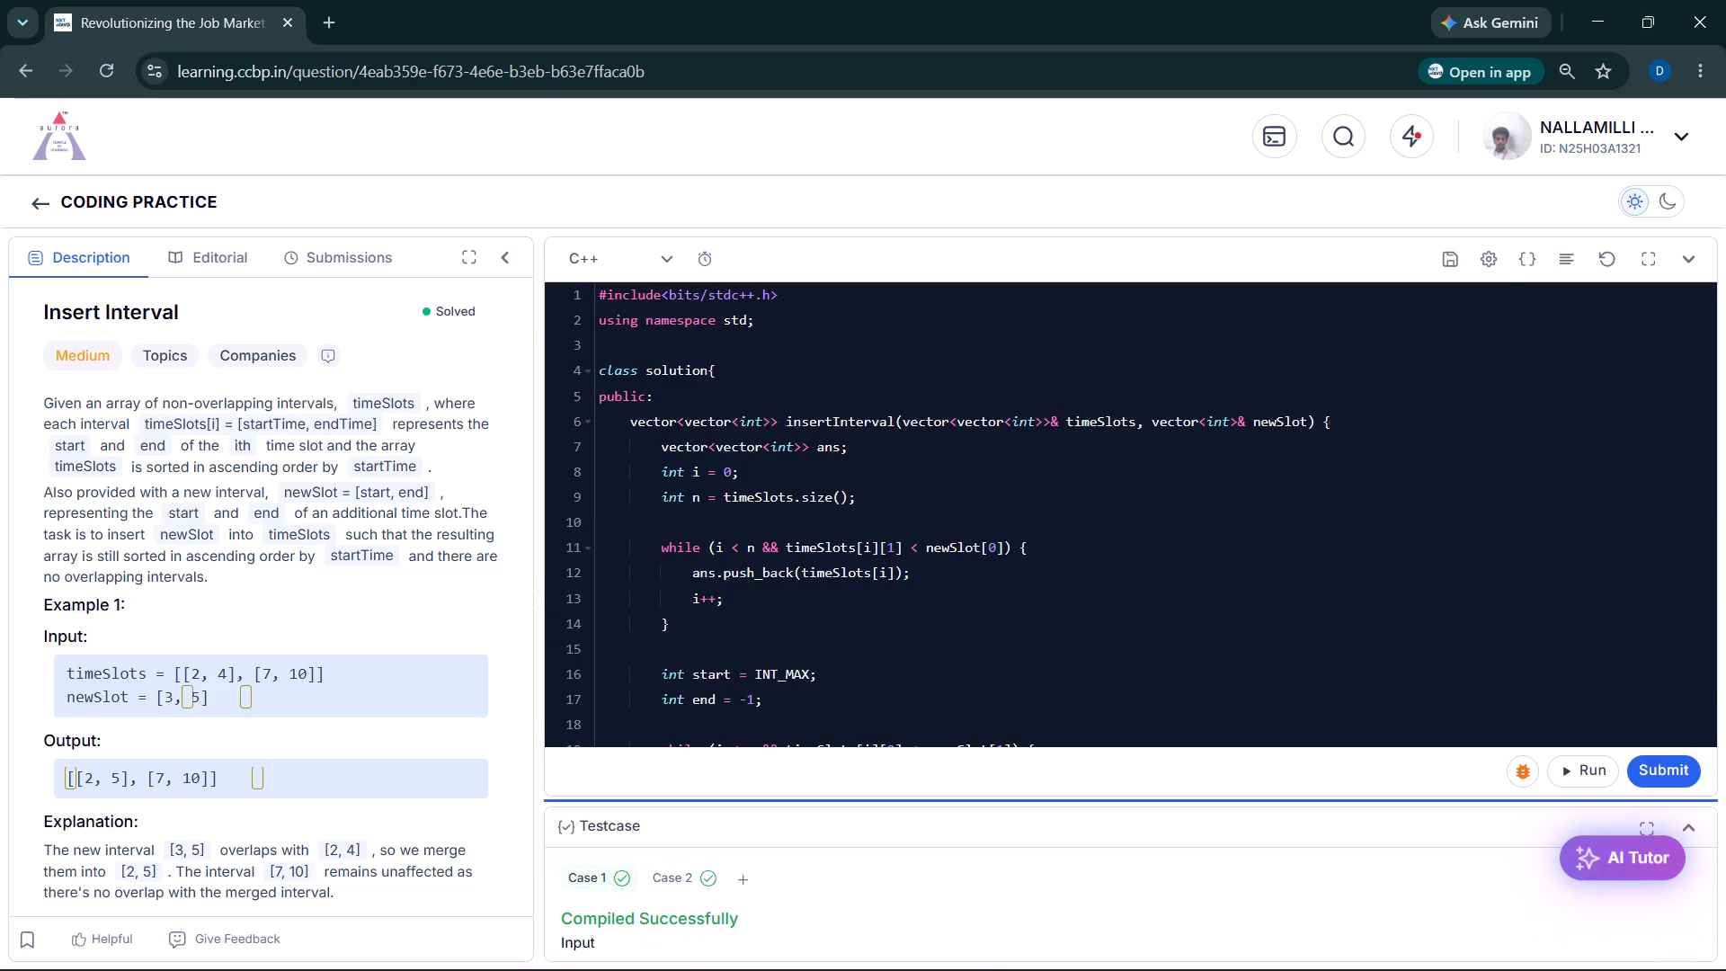
pyautogui.moveTo(1457, 806); pyautogui.dragTo(1655, 742)
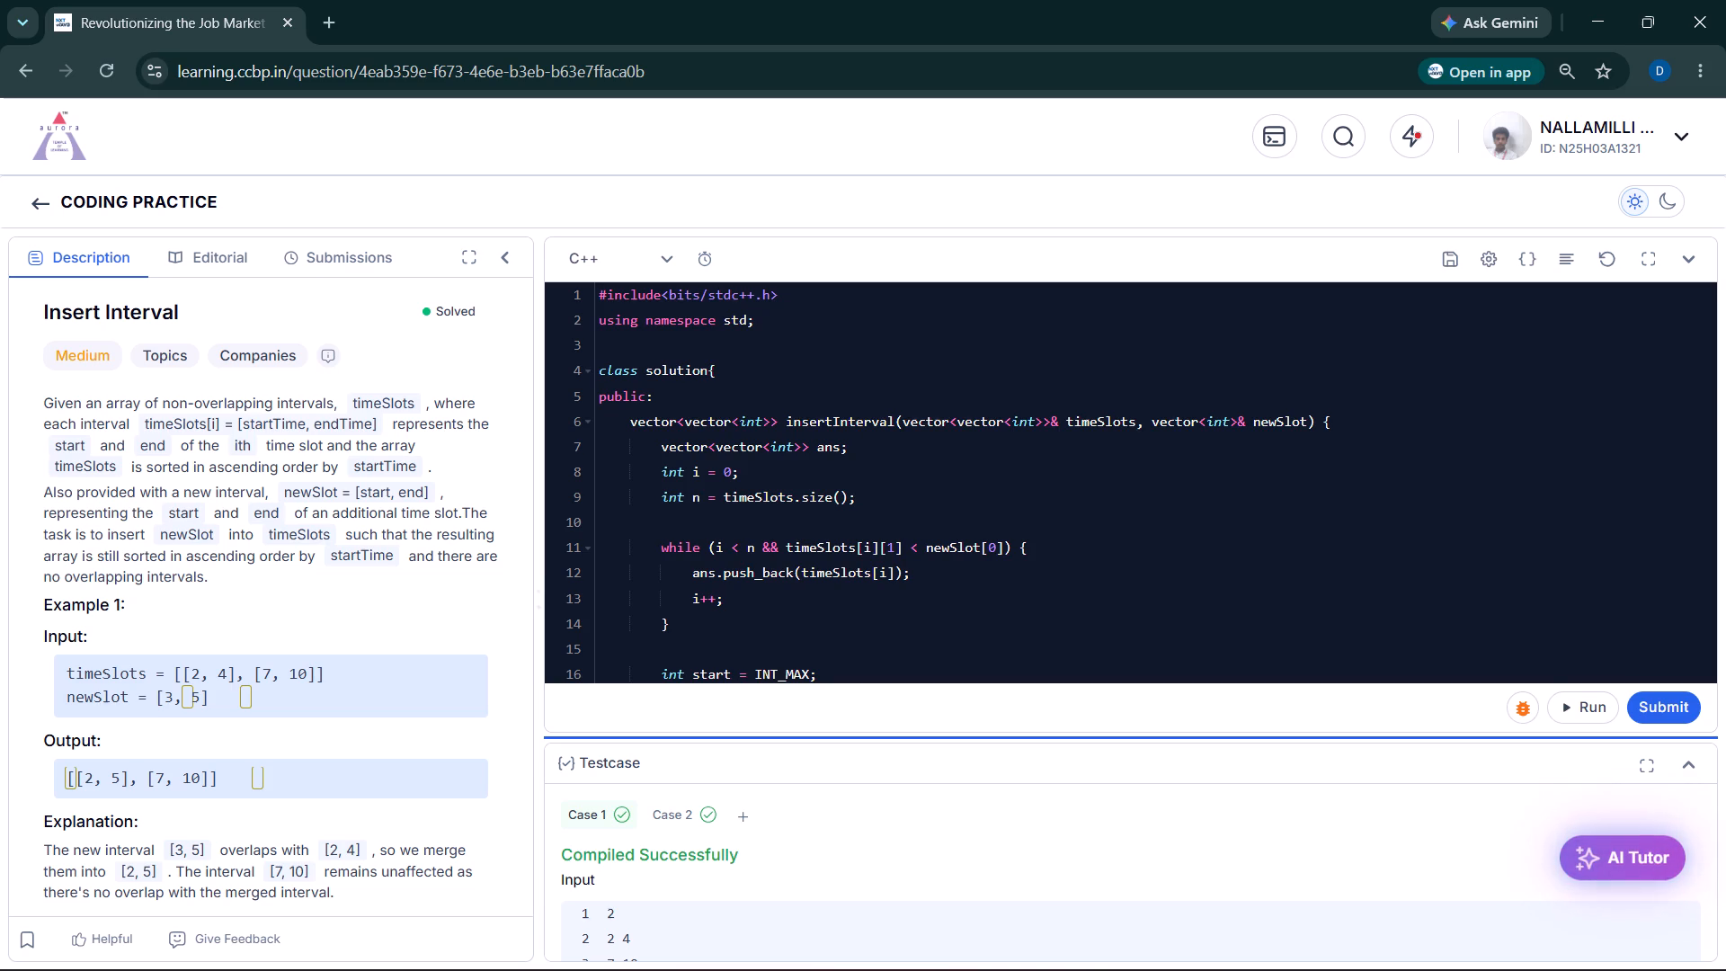
pyautogui.moveTo(1130, 743); pyautogui.dragTo(1153, 771)
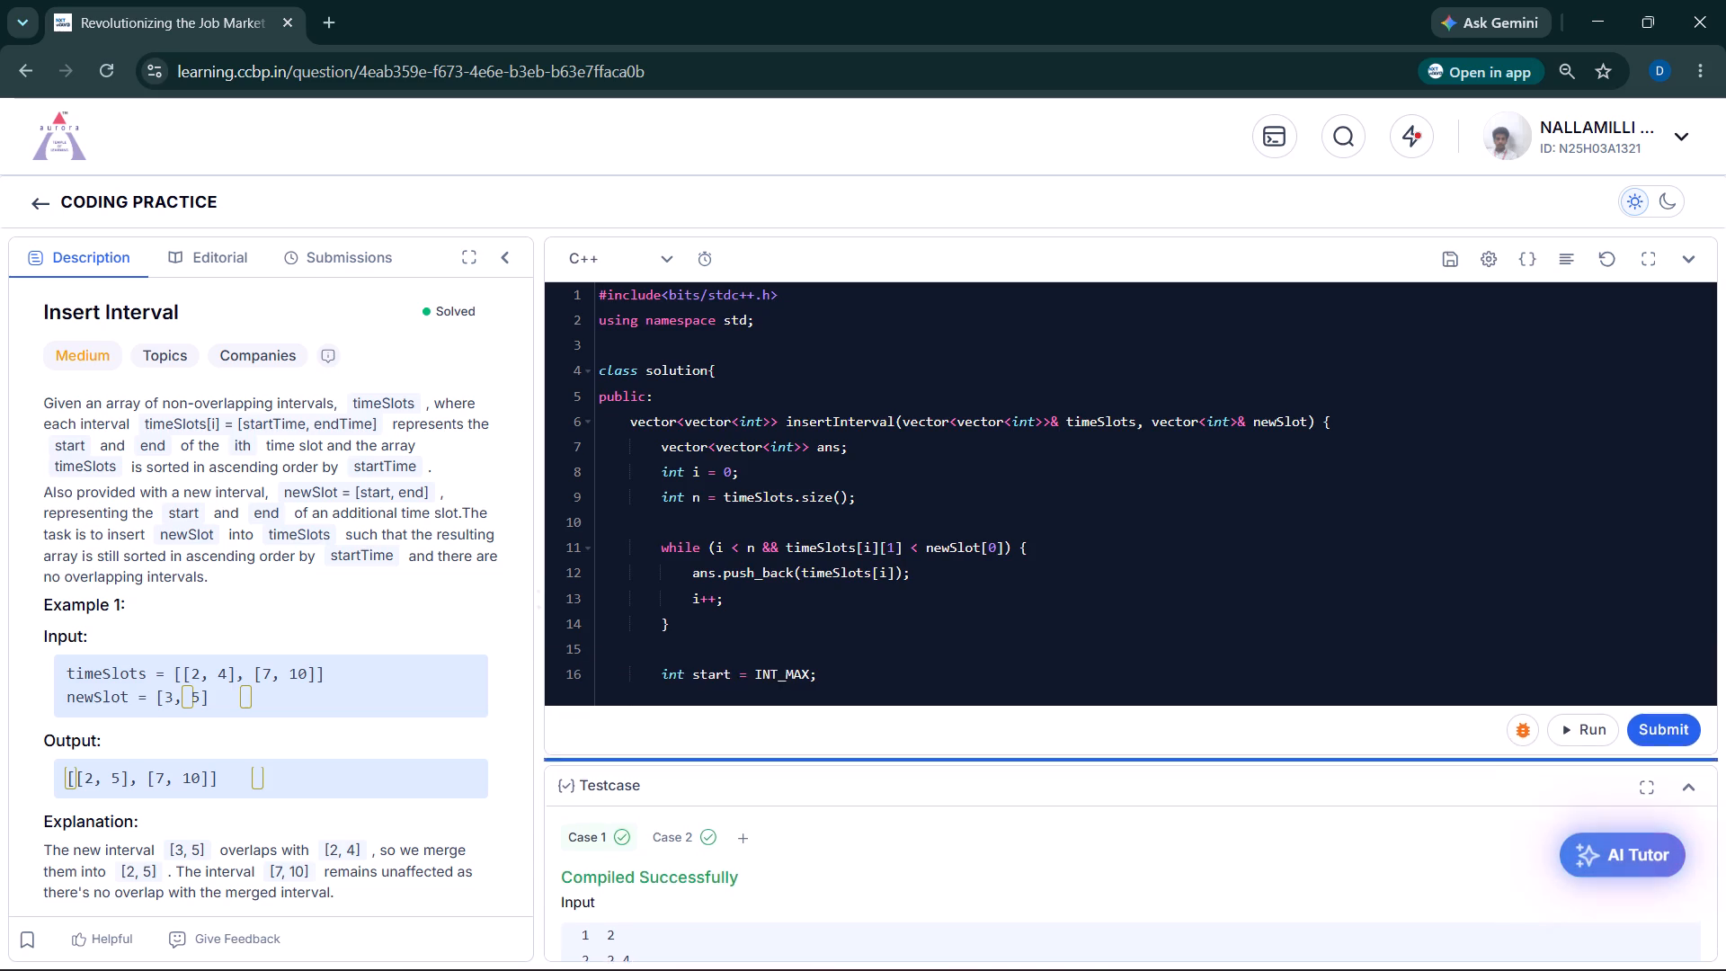
pyautogui.moveTo(1153, 771); pyautogui.dragTo(1179, 769)
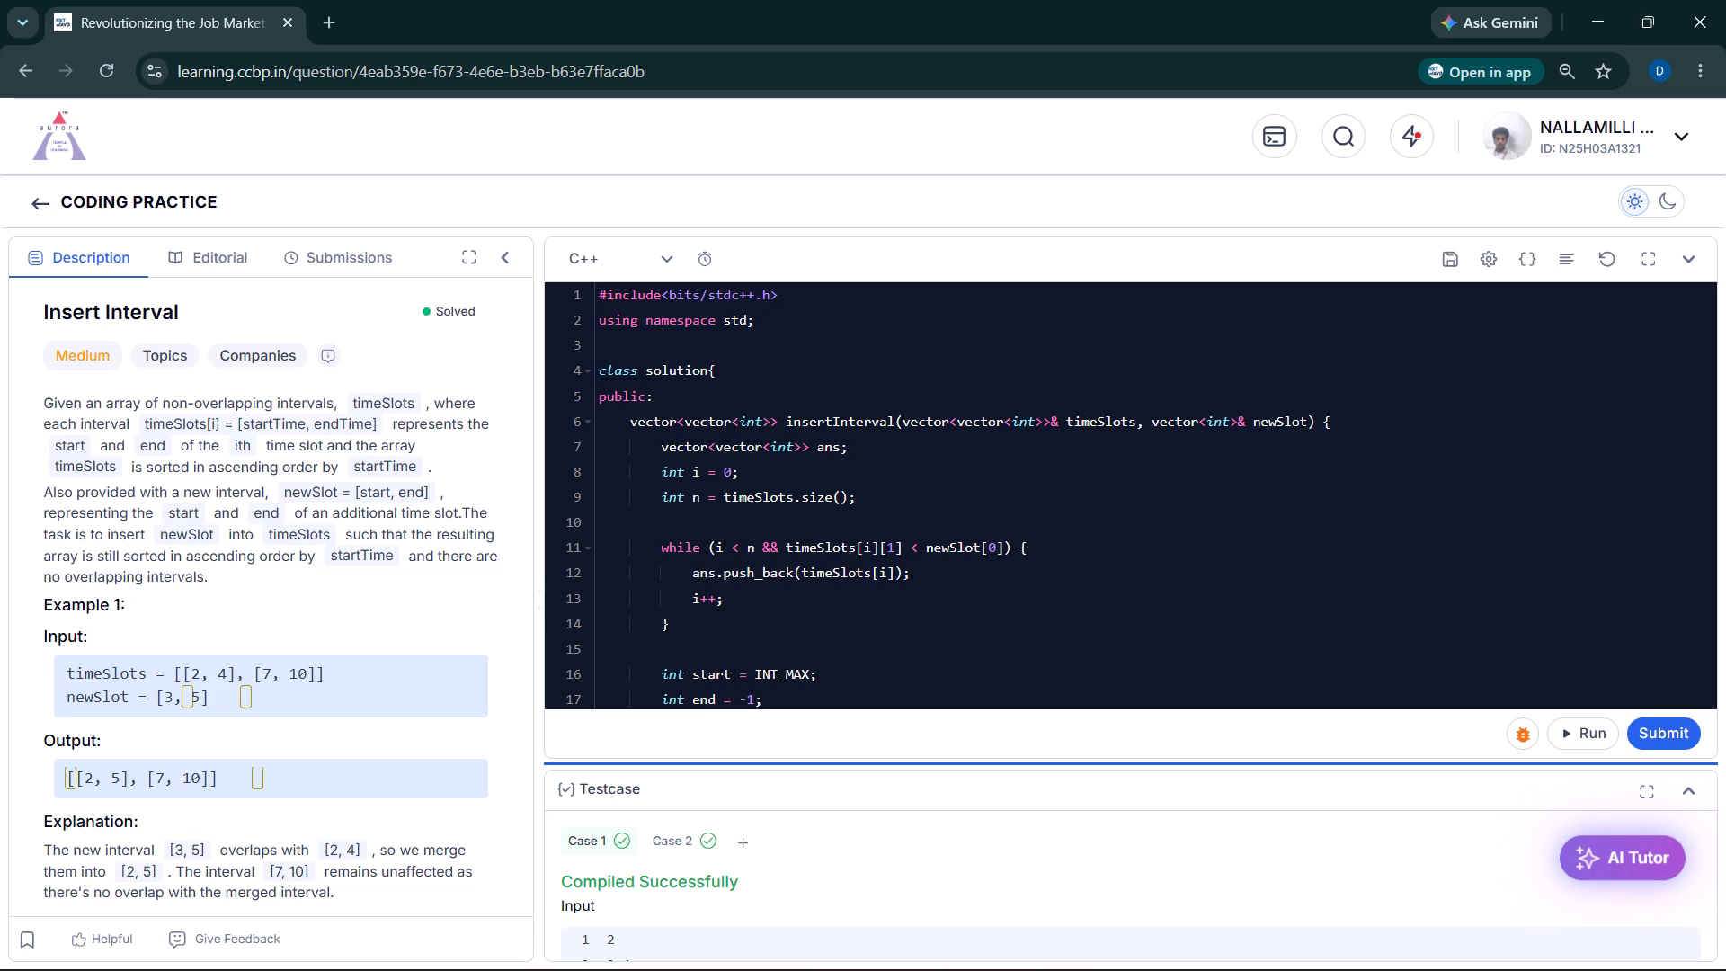
pyautogui.moveTo(1179, 769); pyautogui.dragTo(1175, 750)
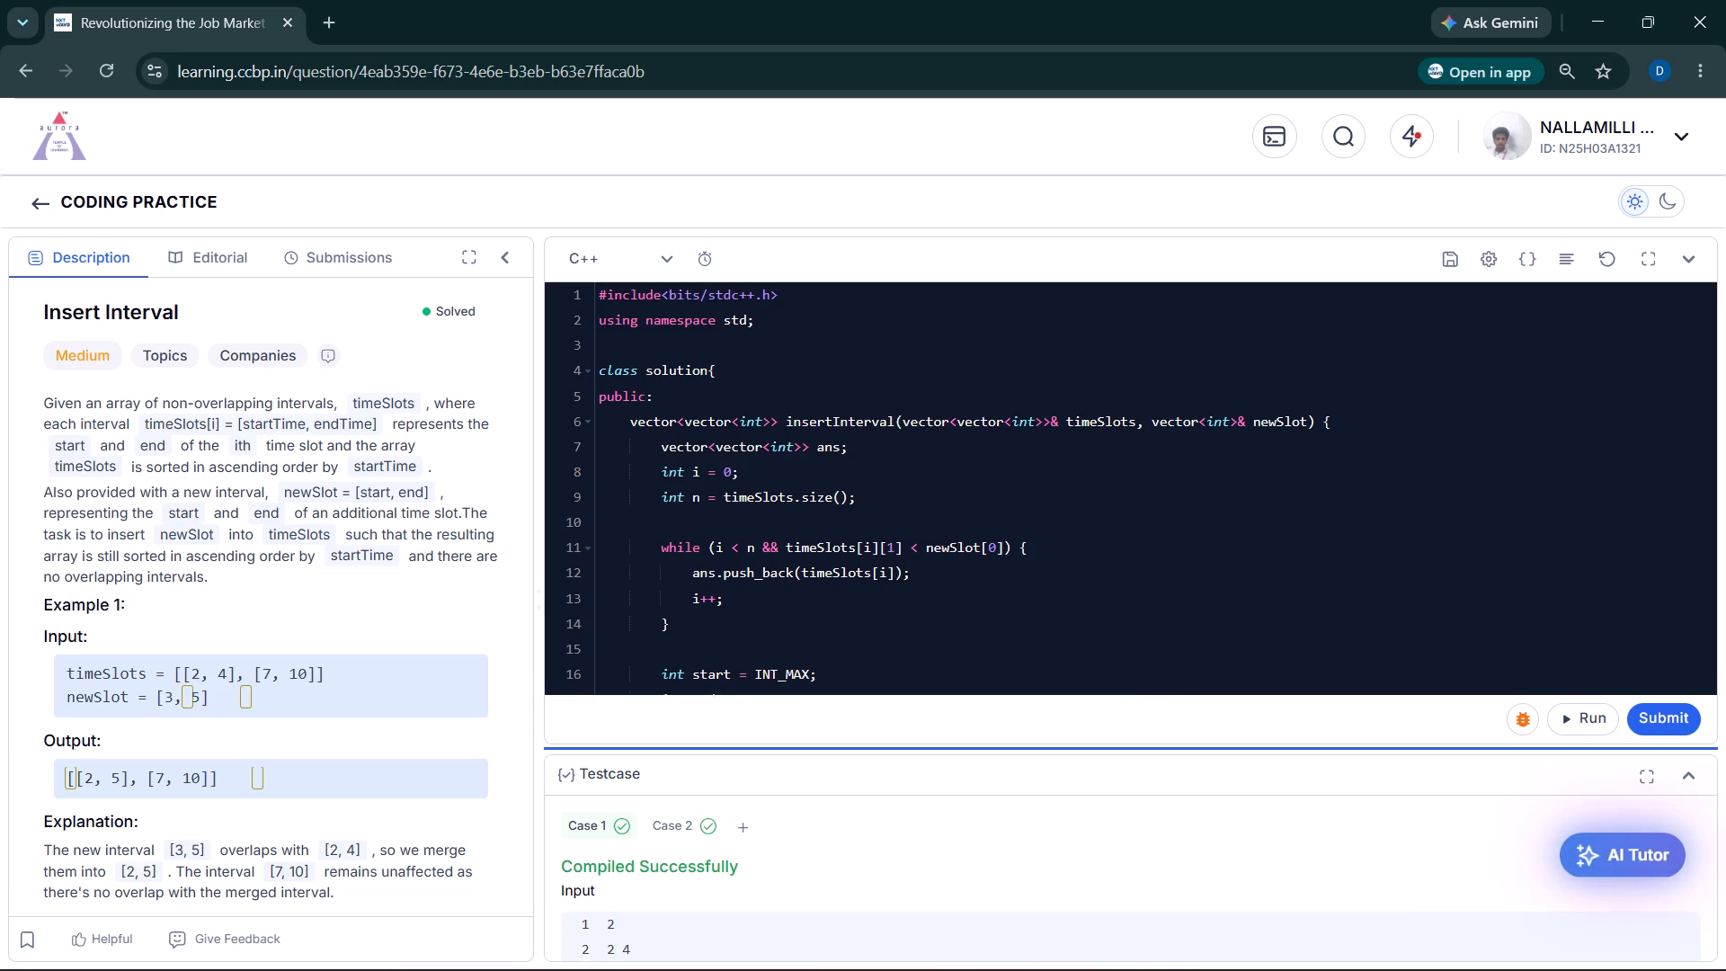
pyautogui.moveTo(1175, 750); pyautogui.dragTo(1179, 744)
pyautogui.click(1179, 744)
pyautogui.moveTo(1179, 744); pyautogui.dragTo(1230, 864)
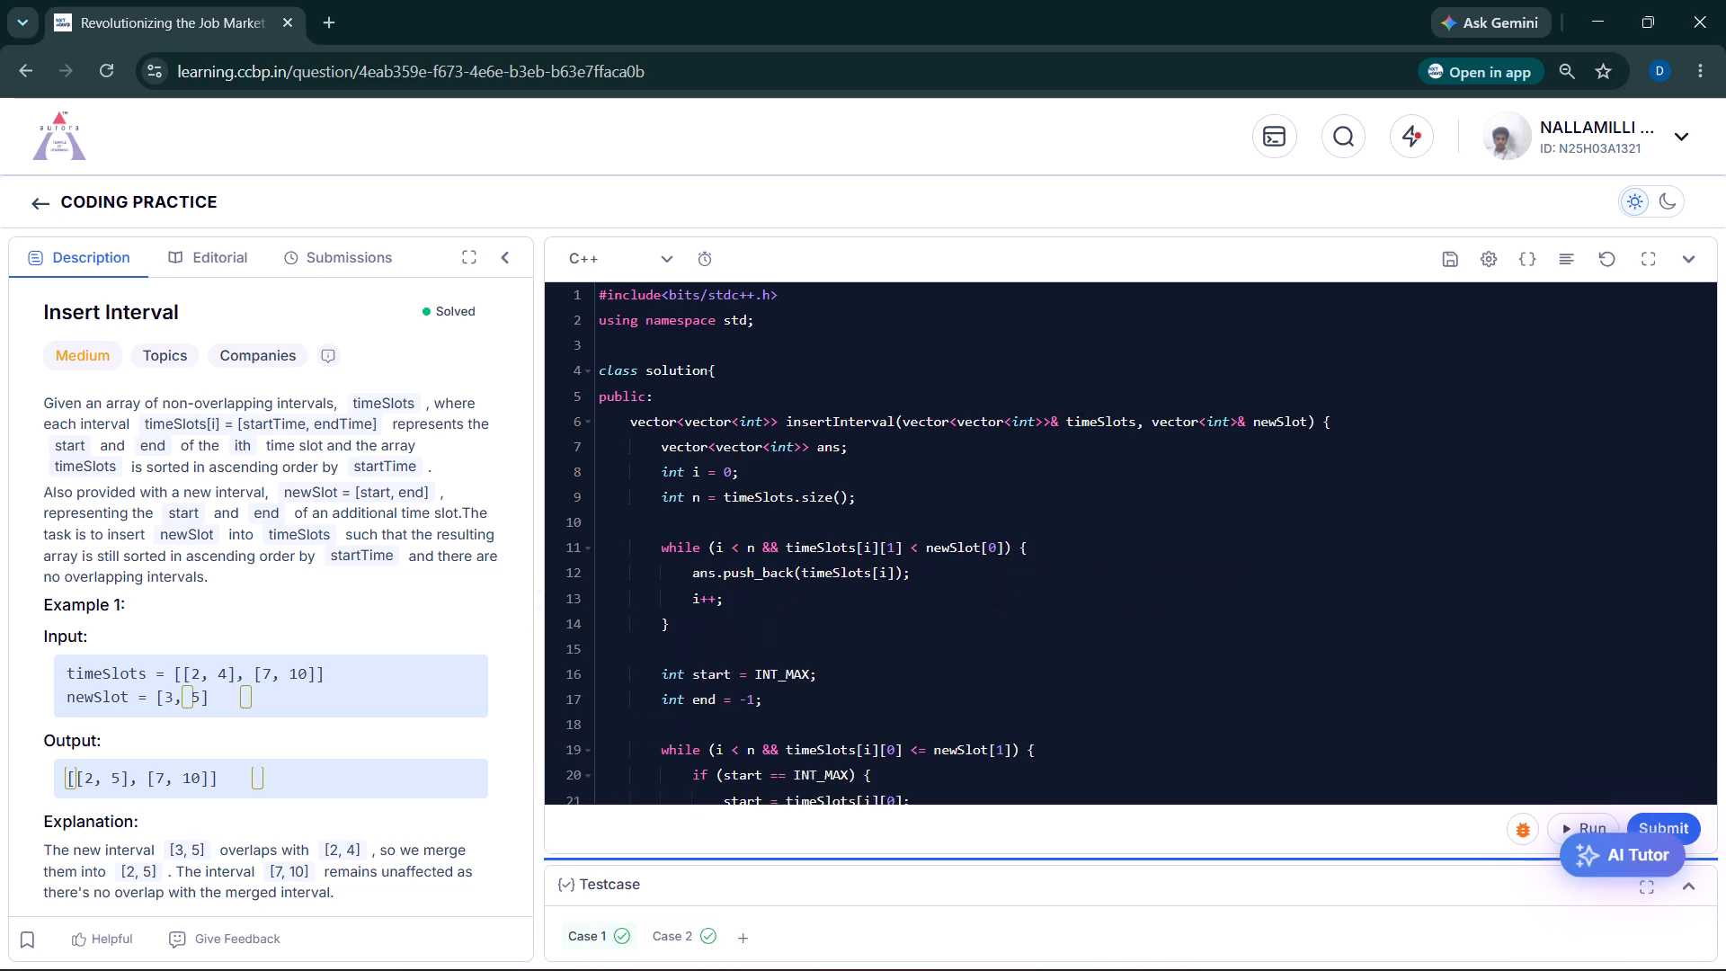
pyautogui.moveTo(1230, 864); pyautogui.dragTo(1211, 748)
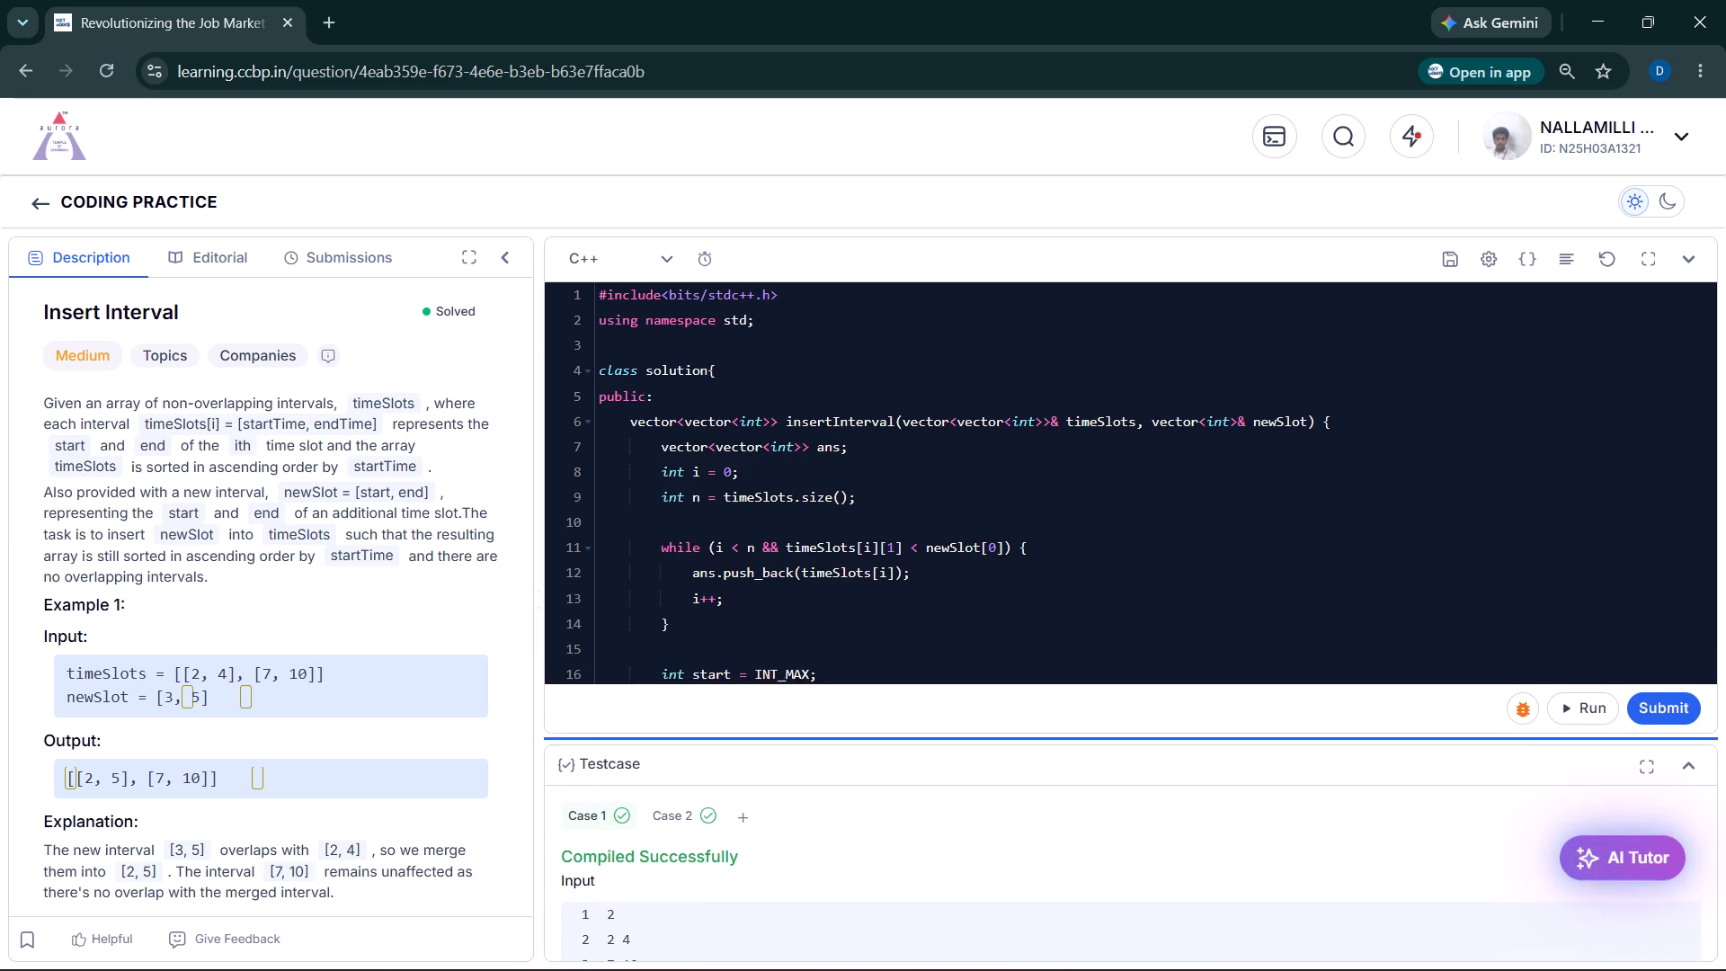
pyautogui.moveTo(1211, 748); pyautogui.dragTo(1211, 750)
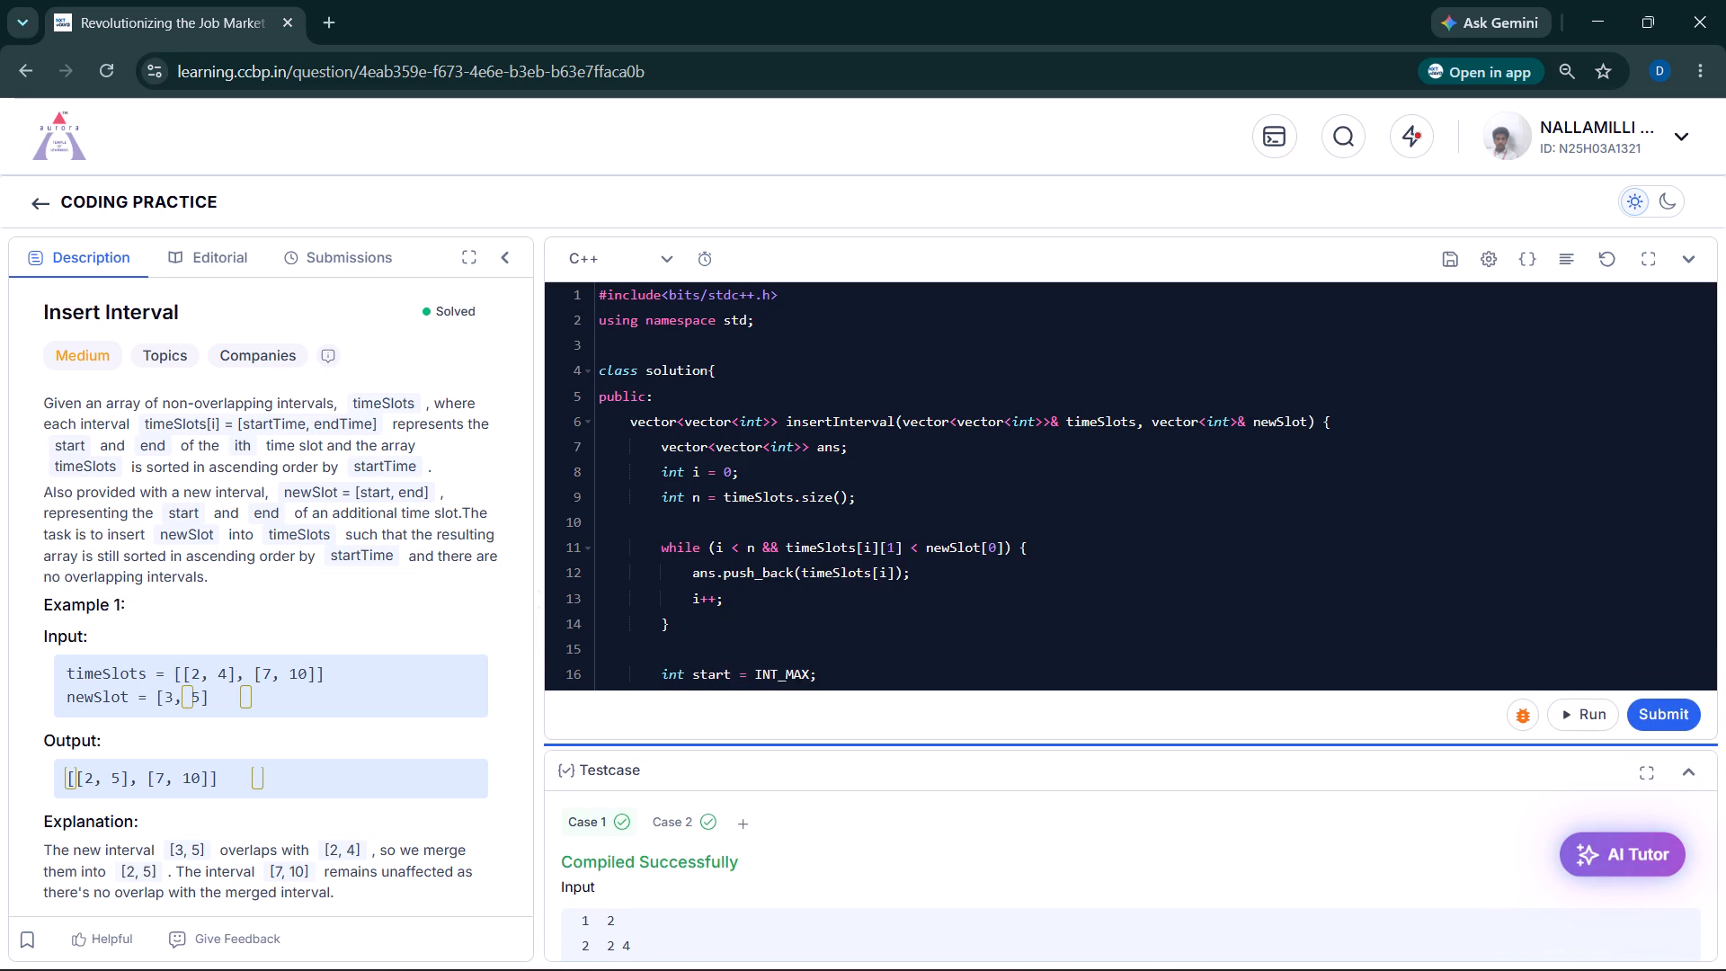
# Capture and copy a full-screen screenshot of the Insert Interval solution page with its test case result.
pyautogui.press('Print')
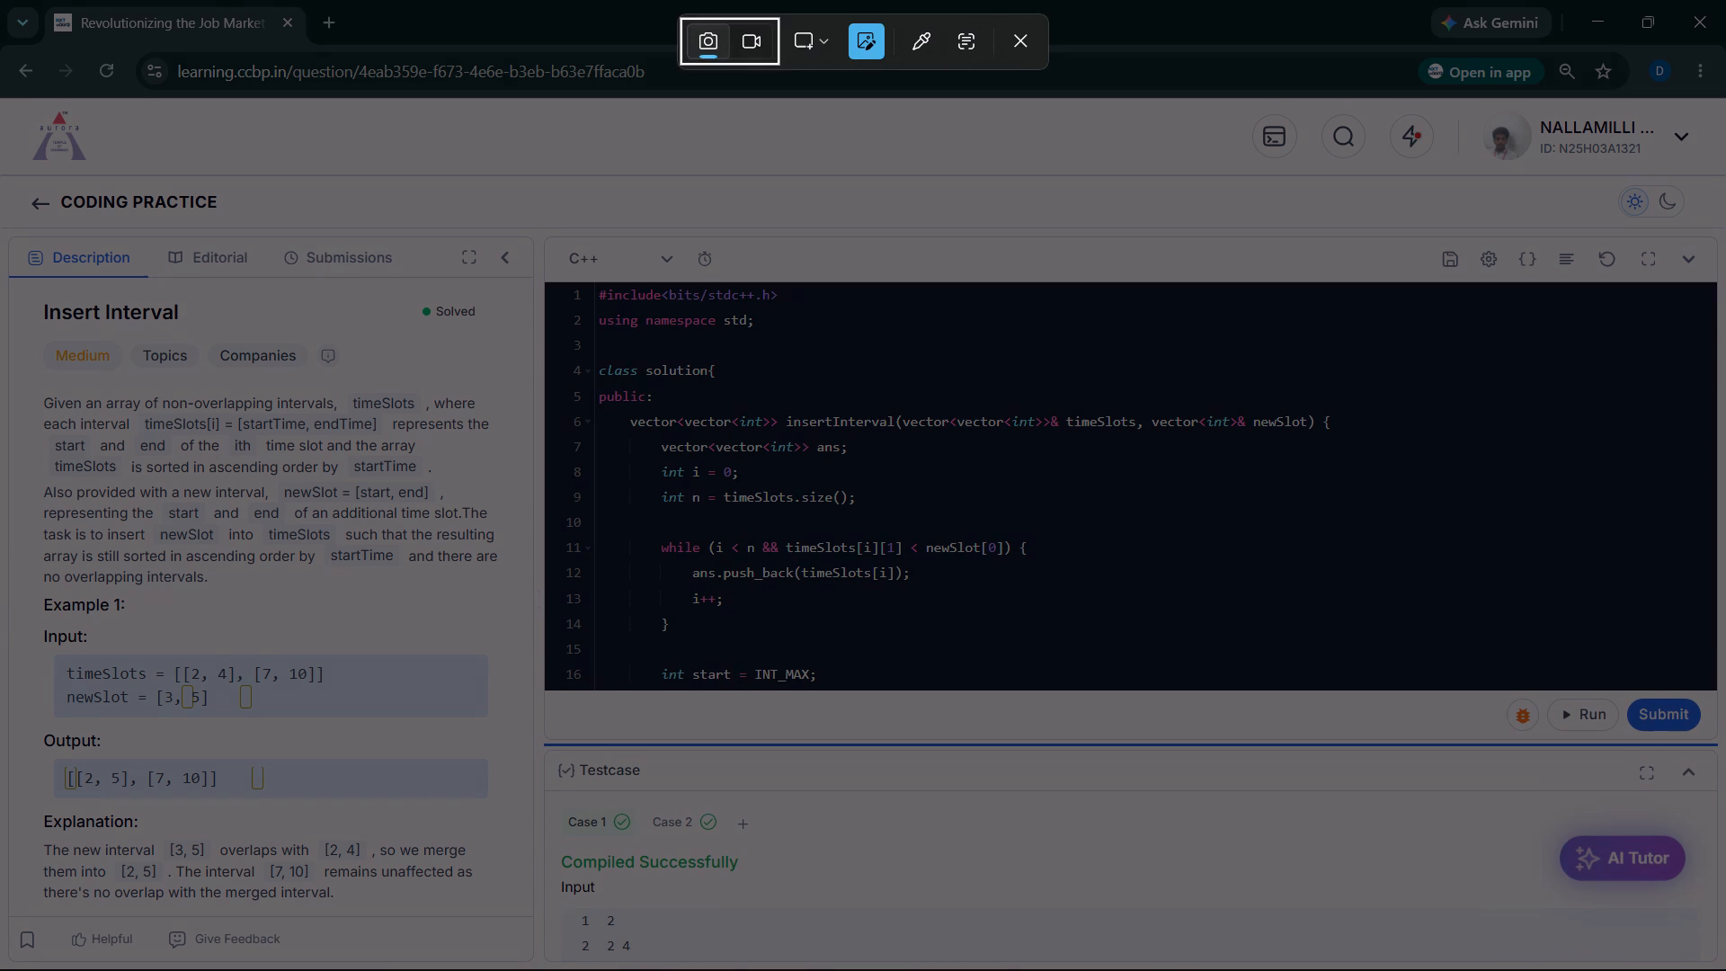
pyautogui.moveTo(0, 0); pyautogui.dragTo(1725, 970)
pyautogui.hotkey('ctrl', 'c')
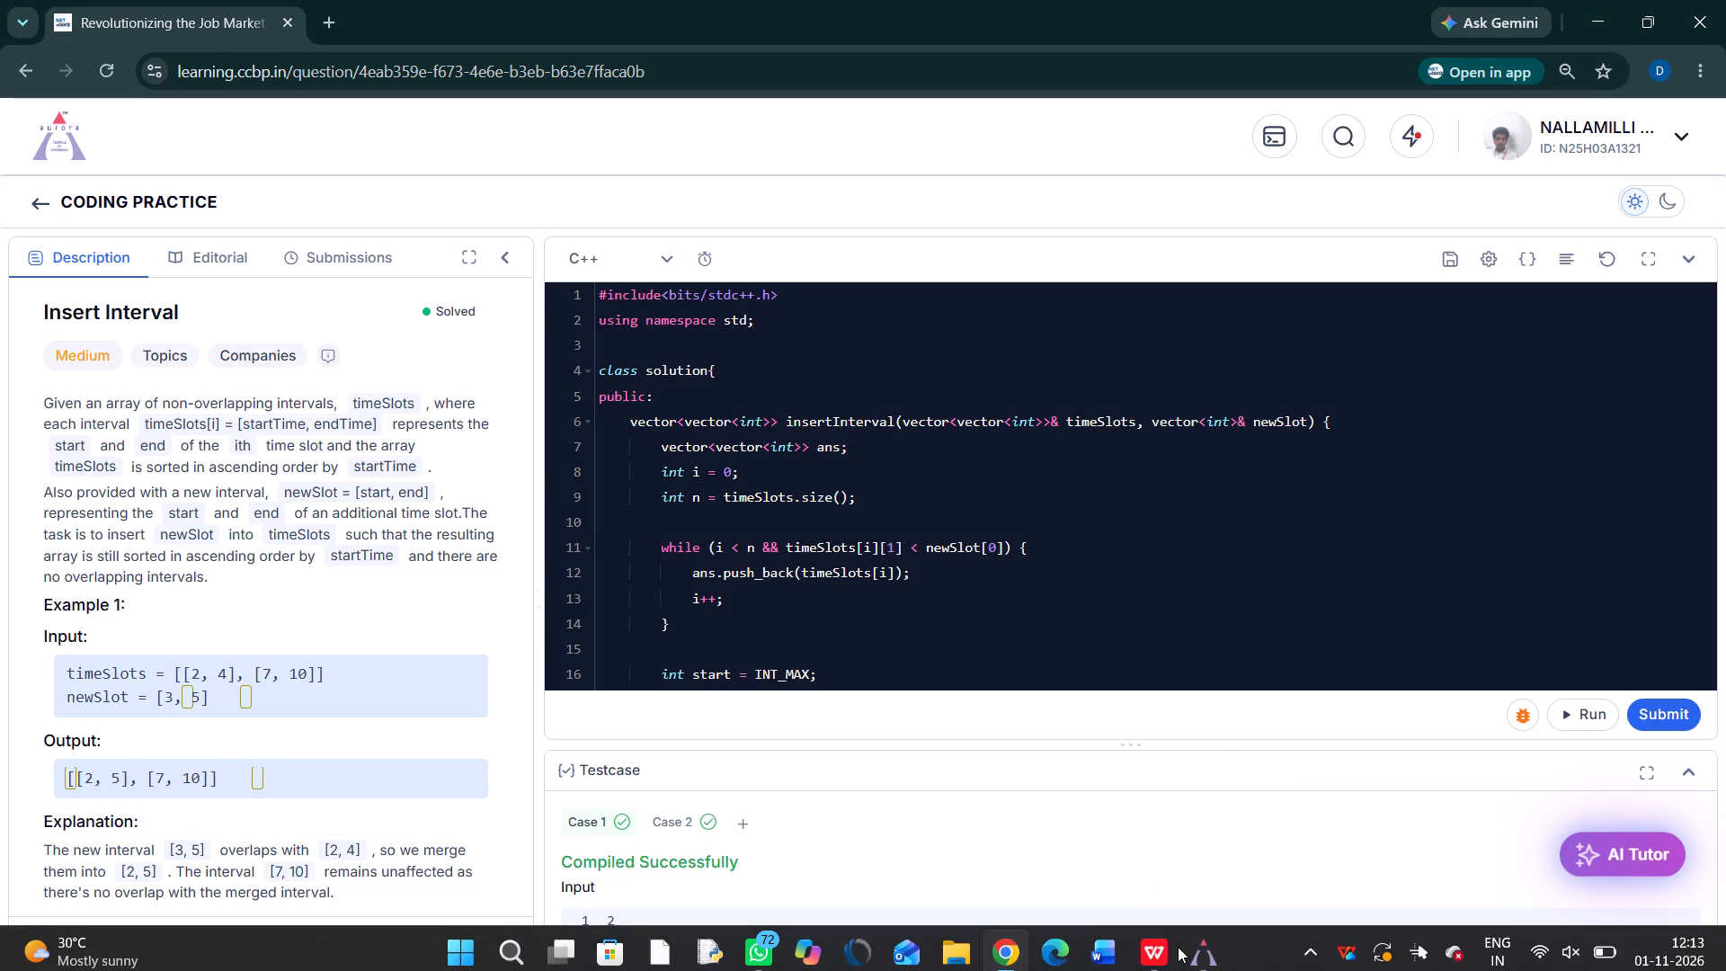
# Switch to ADS LAB 1.docx in WPS Office and replace the old Question 8 Insert Interval screenshot with the copied one.
pyautogui.click(1133, 830)
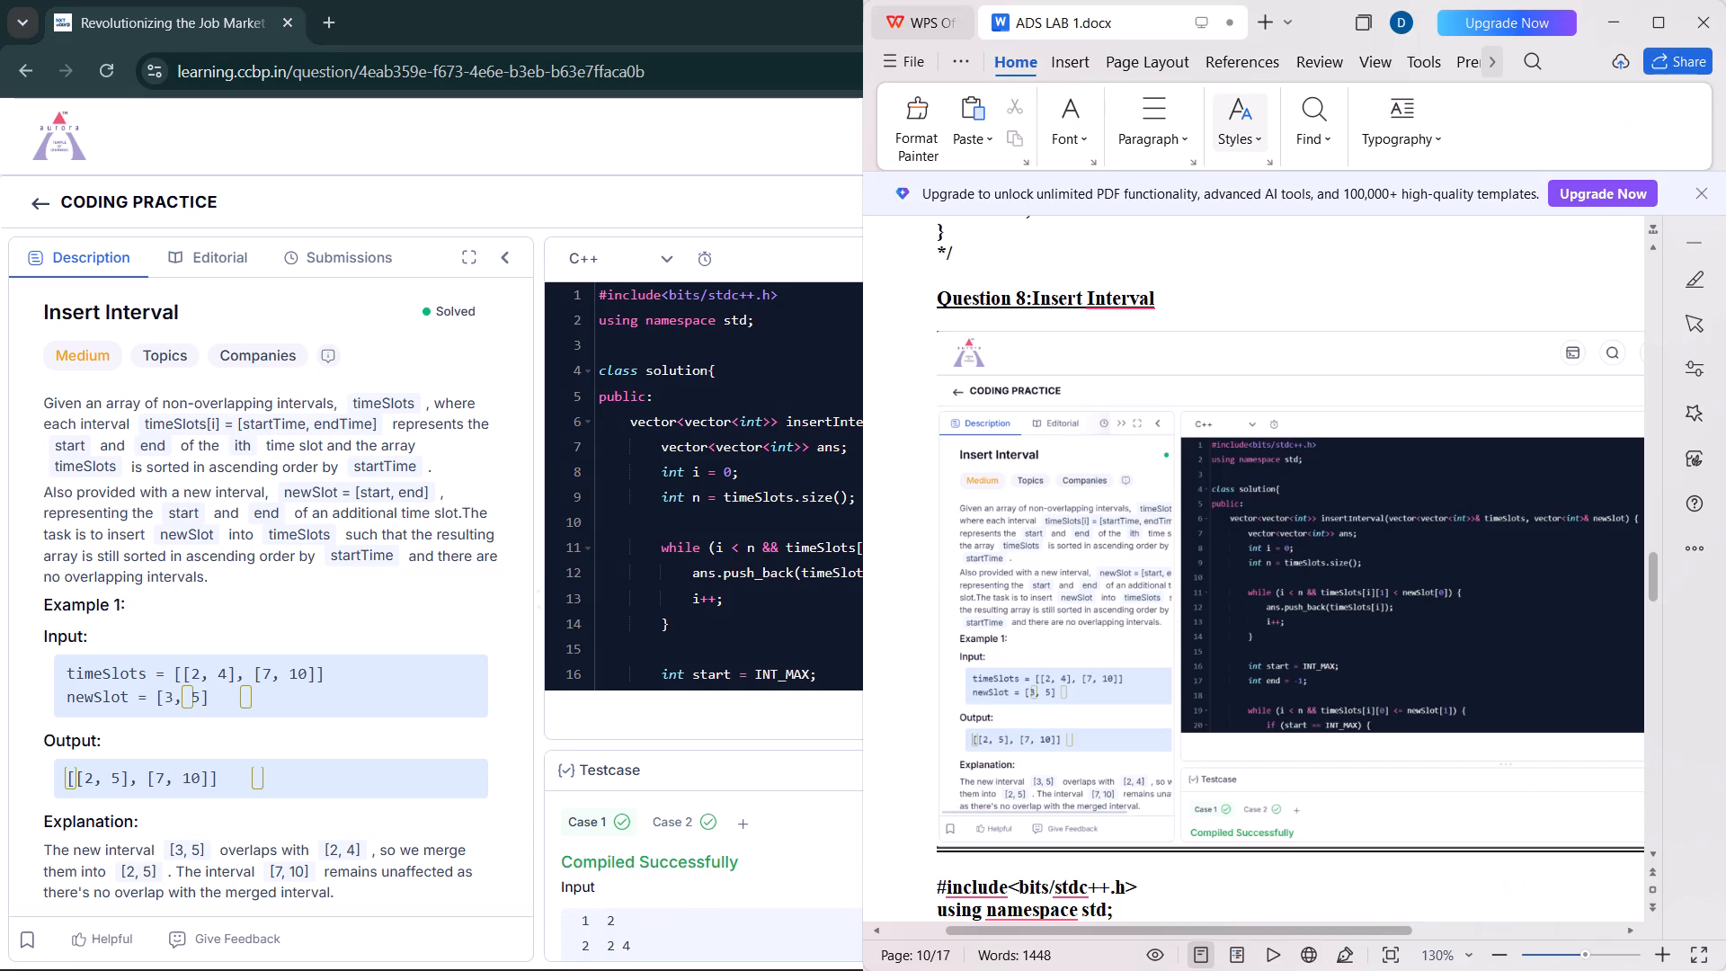
pyautogui.click(1167, 619)
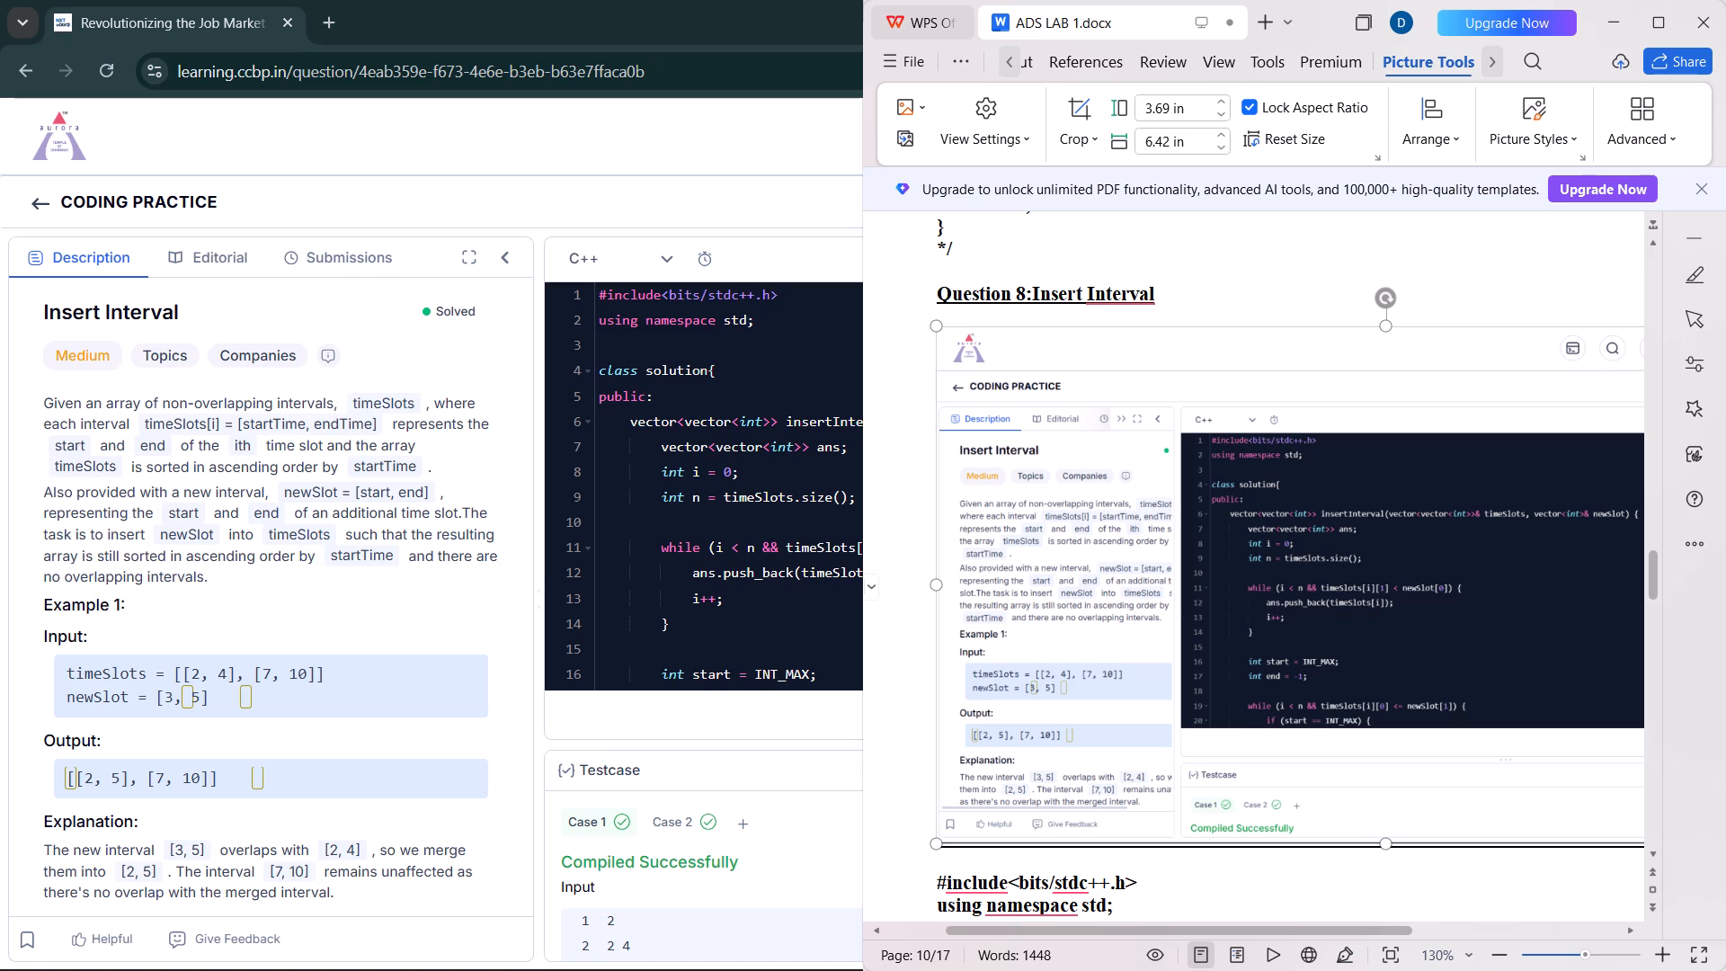
pyautogui.press('BackSpace')
pyautogui.hotkey('ctrl', 'v')
pyautogui.hotkey('ctrl', 'space')
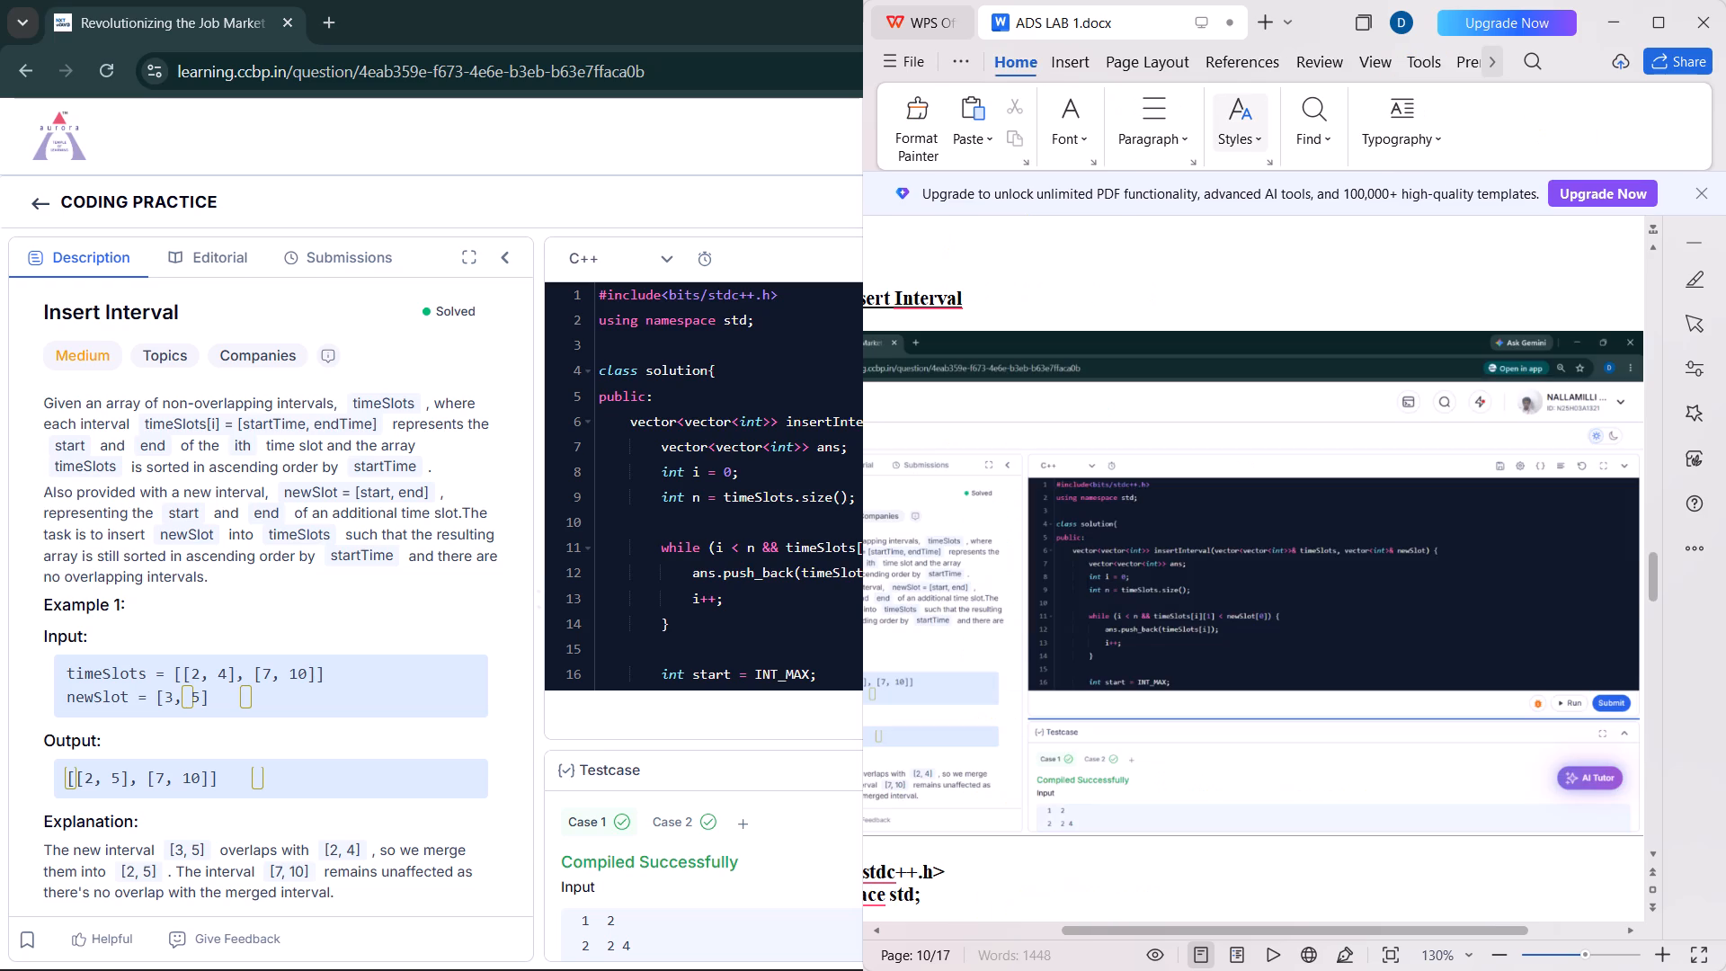
# Review ADS LAB 1.docx below the Question 8 Insert Interval screenshot to identify the next question and its old screenshot.
pyautogui.hscroll(5, 1188, 609)
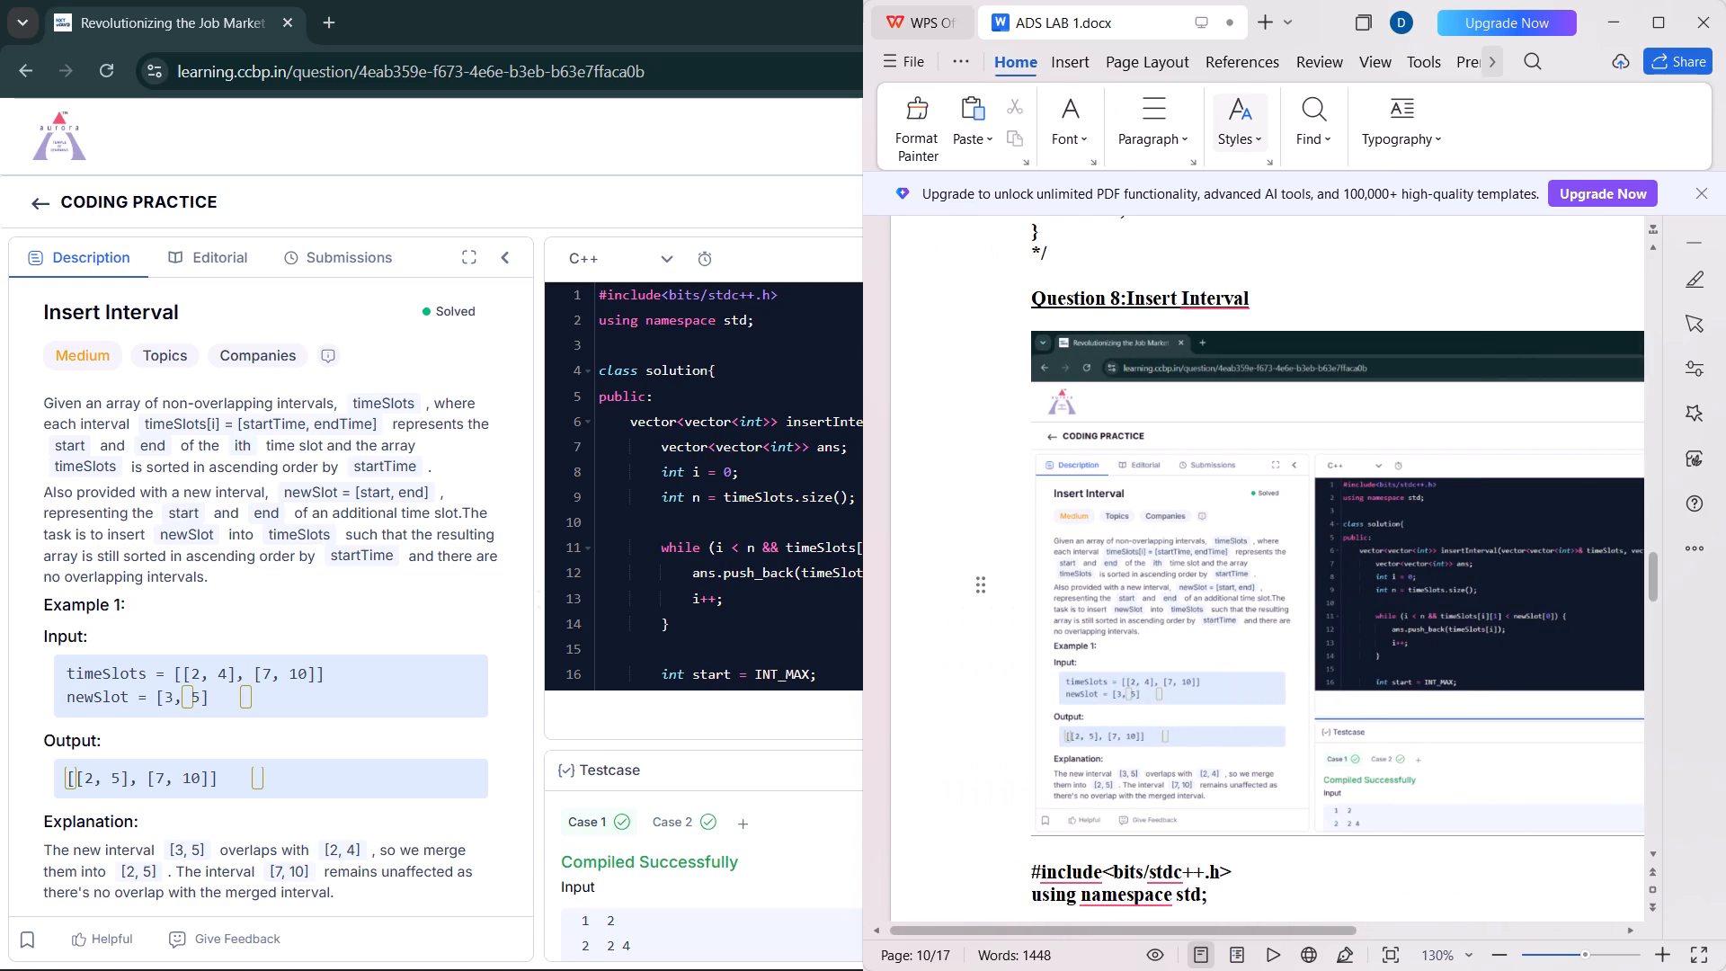
pyautogui.hscroll(-1, 1139, 607)
pyautogui.scroll(-1, 1139, 607)
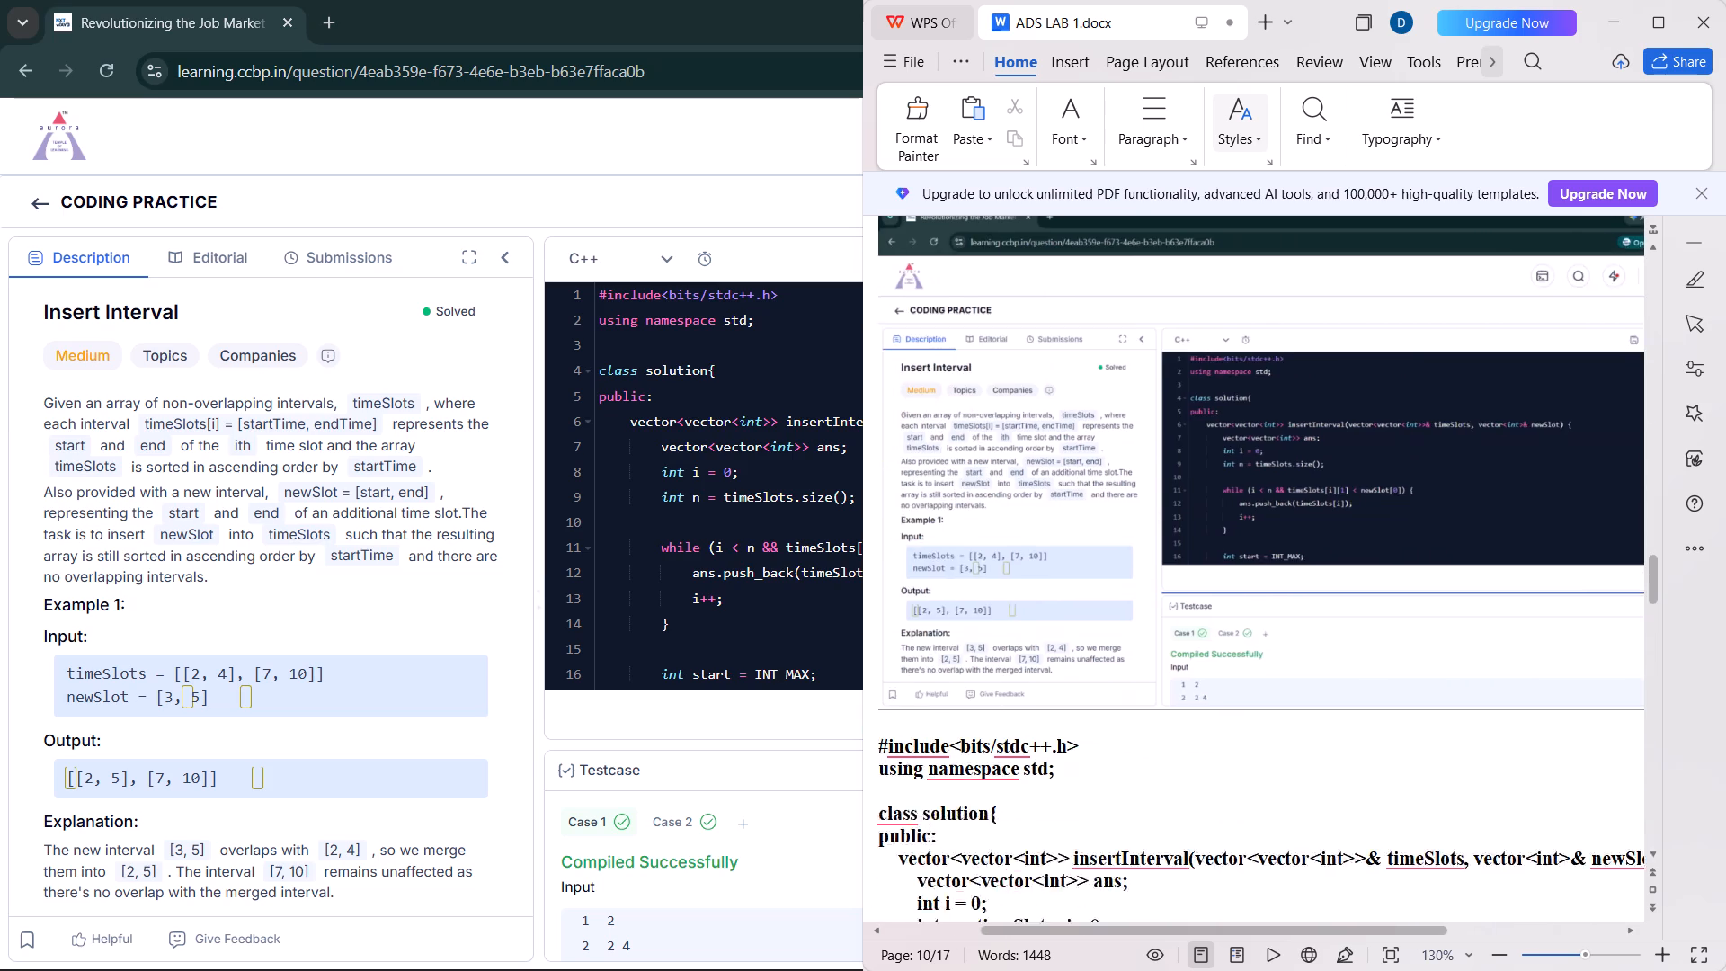
pyautogui.scroll(-8, 1139, 607)
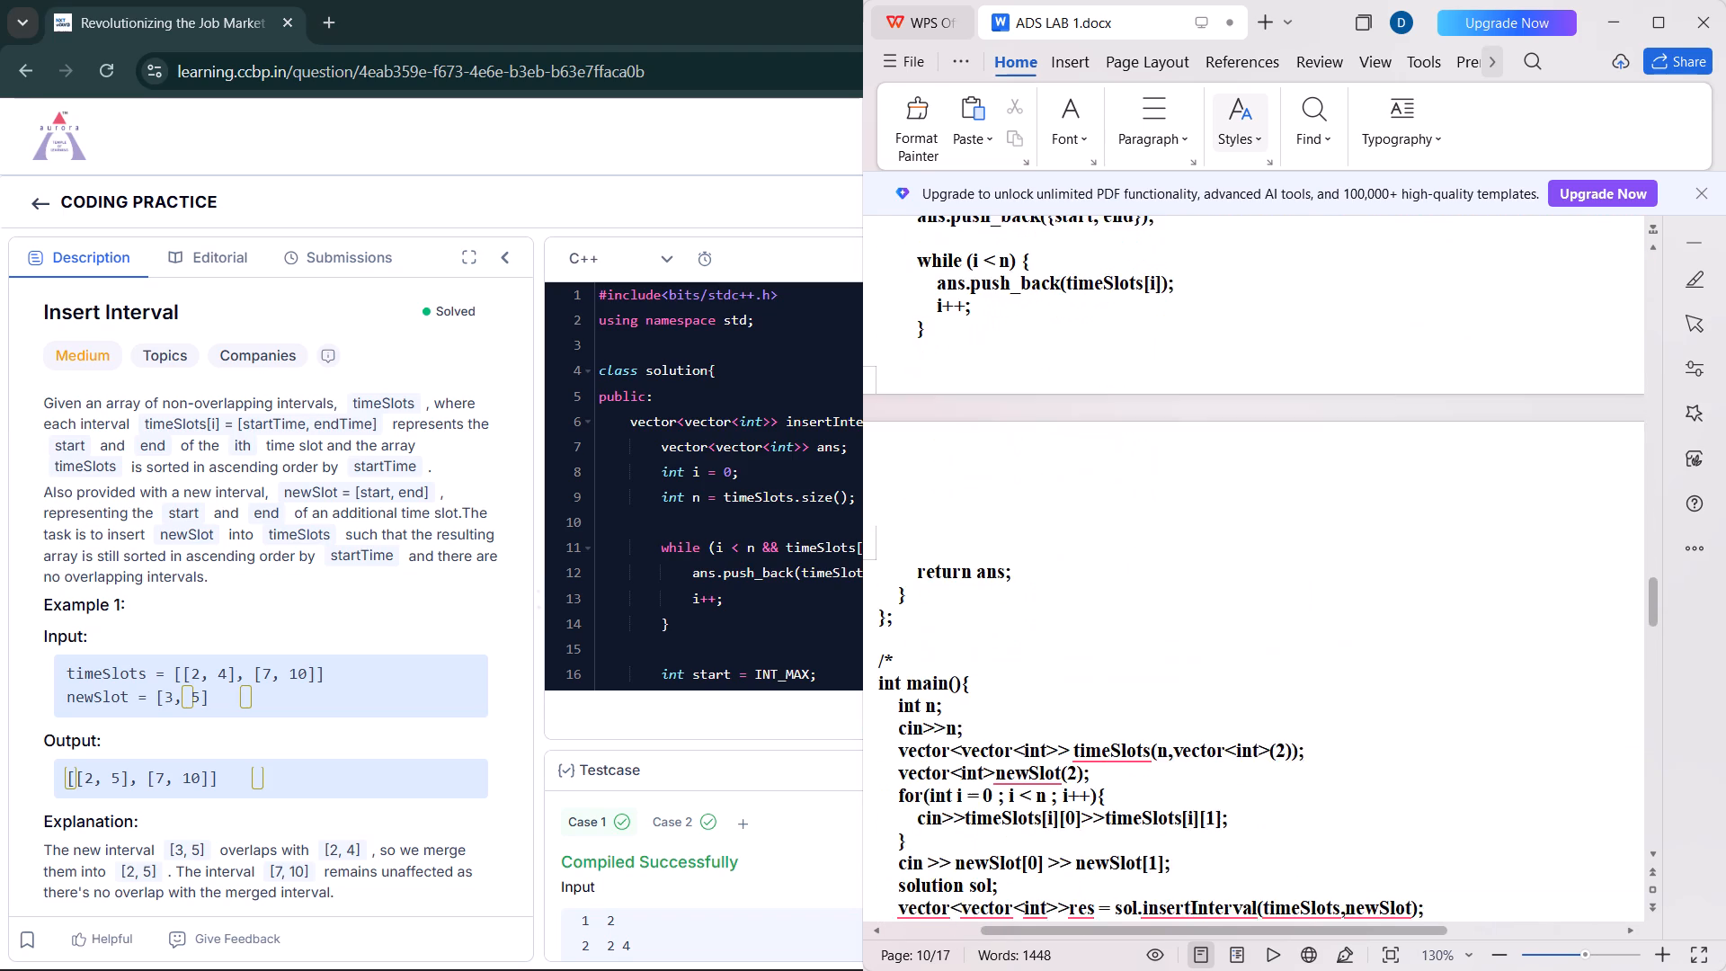
pyautogui.scroll(-4, 1139, 607)
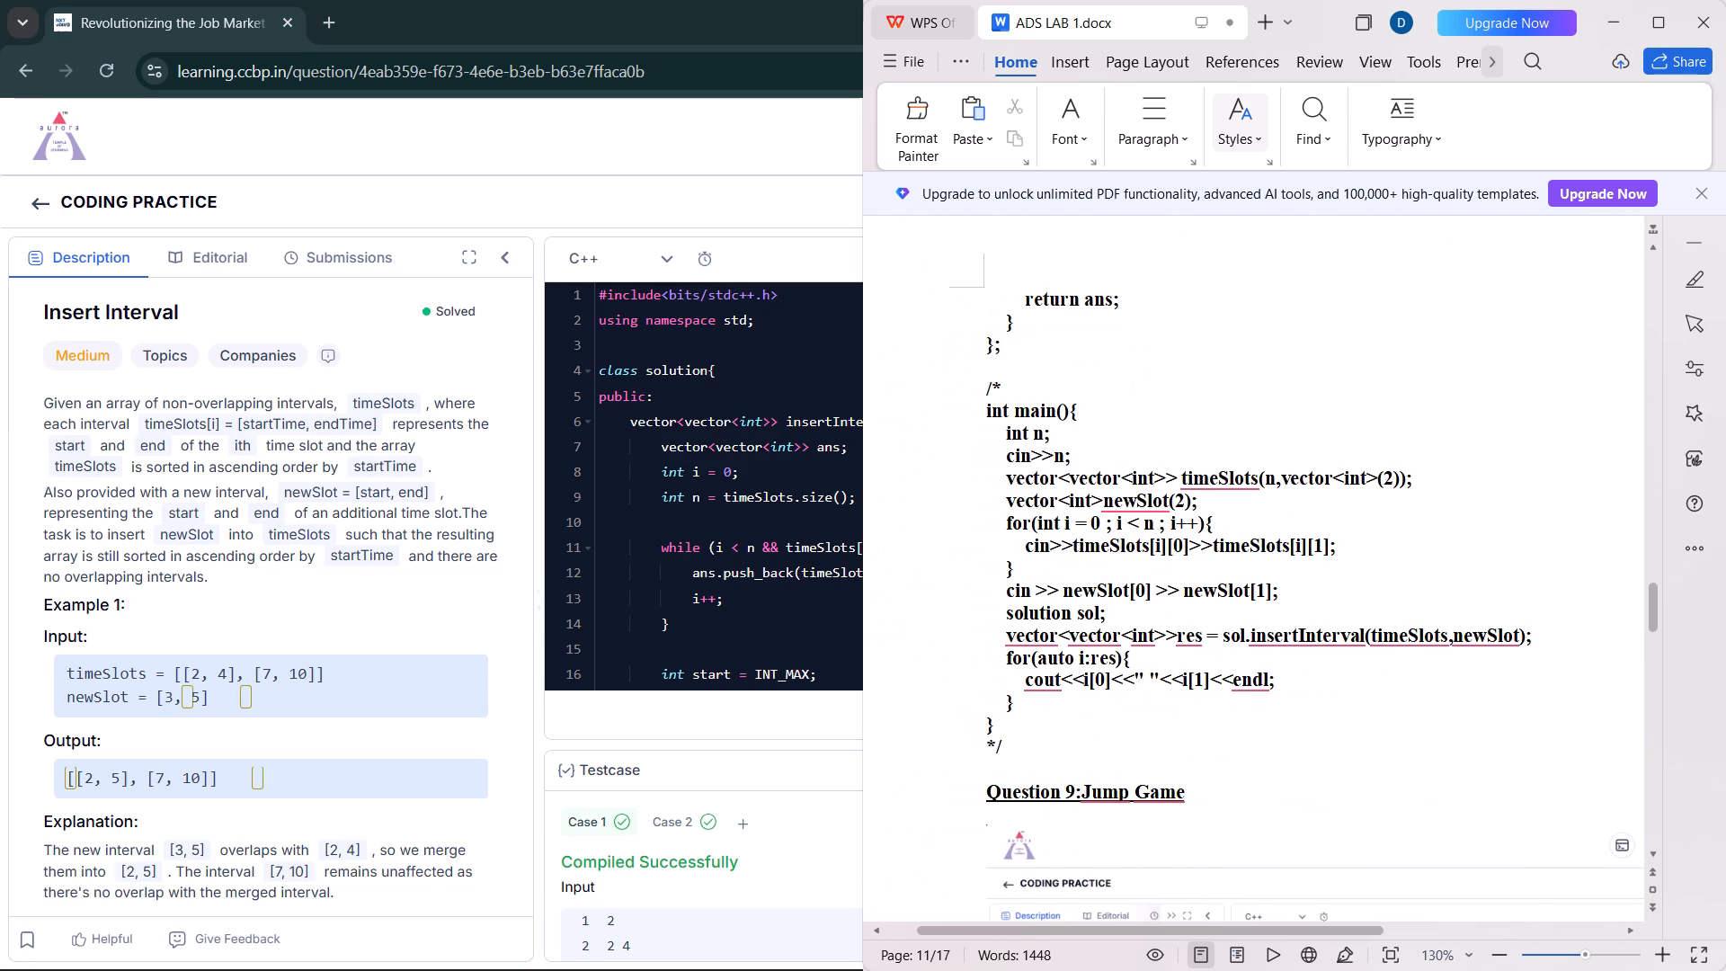
pyautogui.hscroll(2, 1139, 607)
pyautogui.scroll(4, 1139, 607)
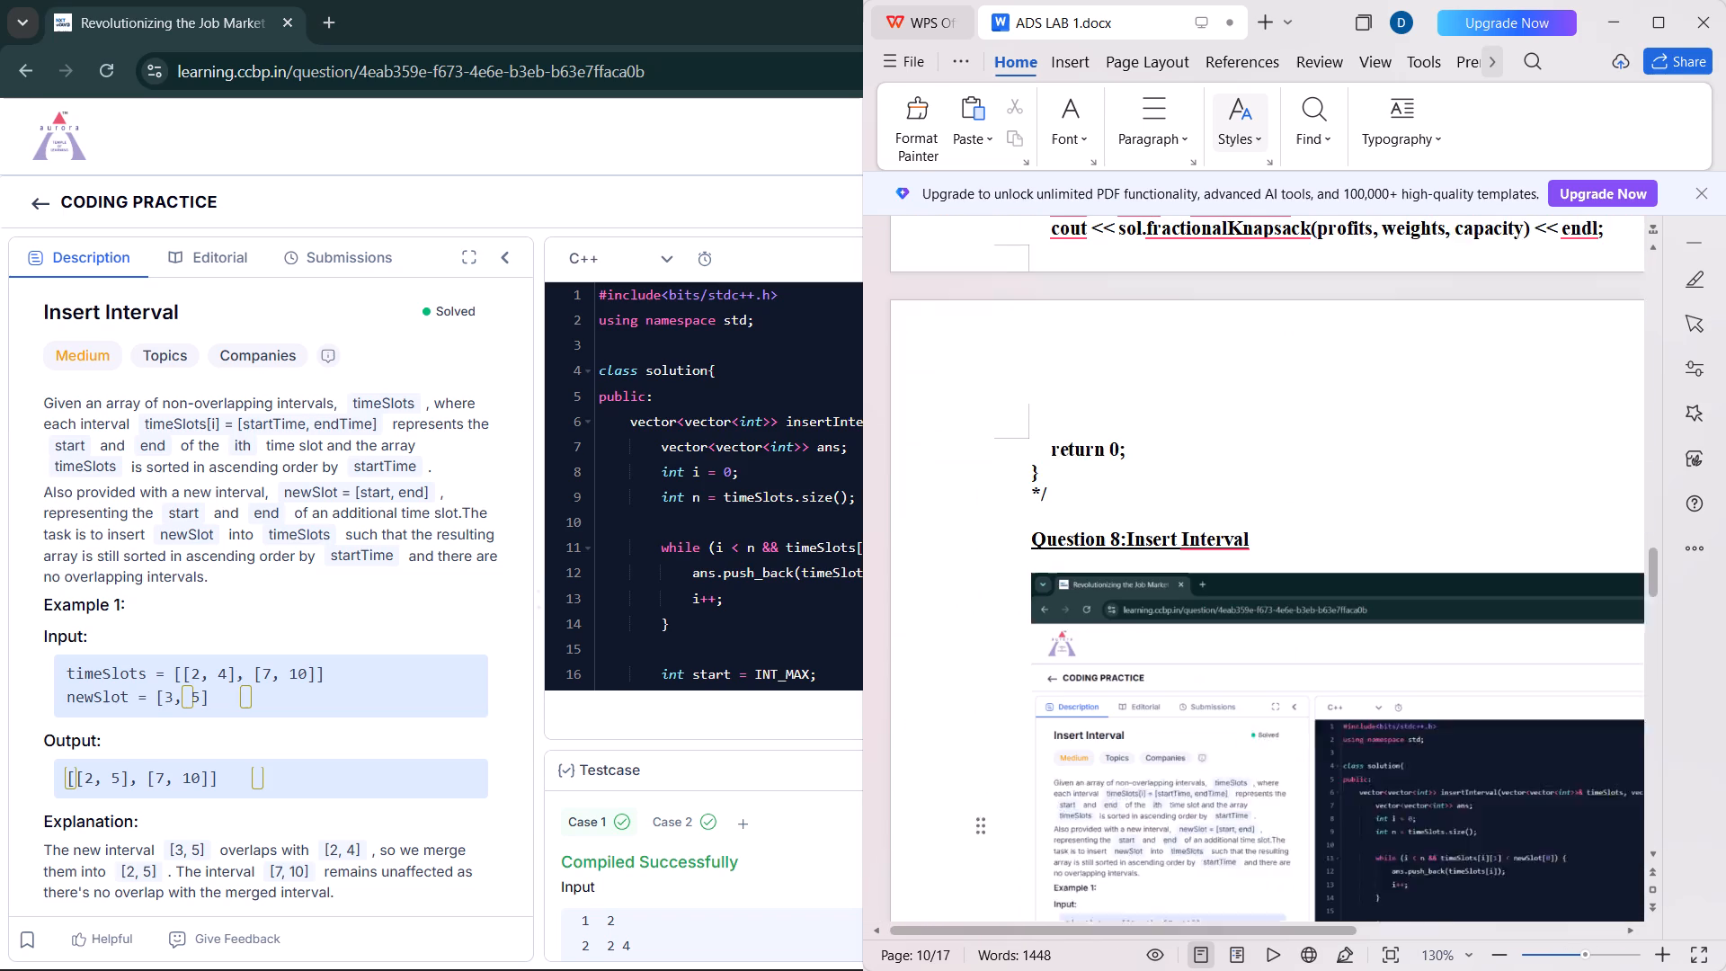
pyautogui.scroll(-5, 1139, 607)
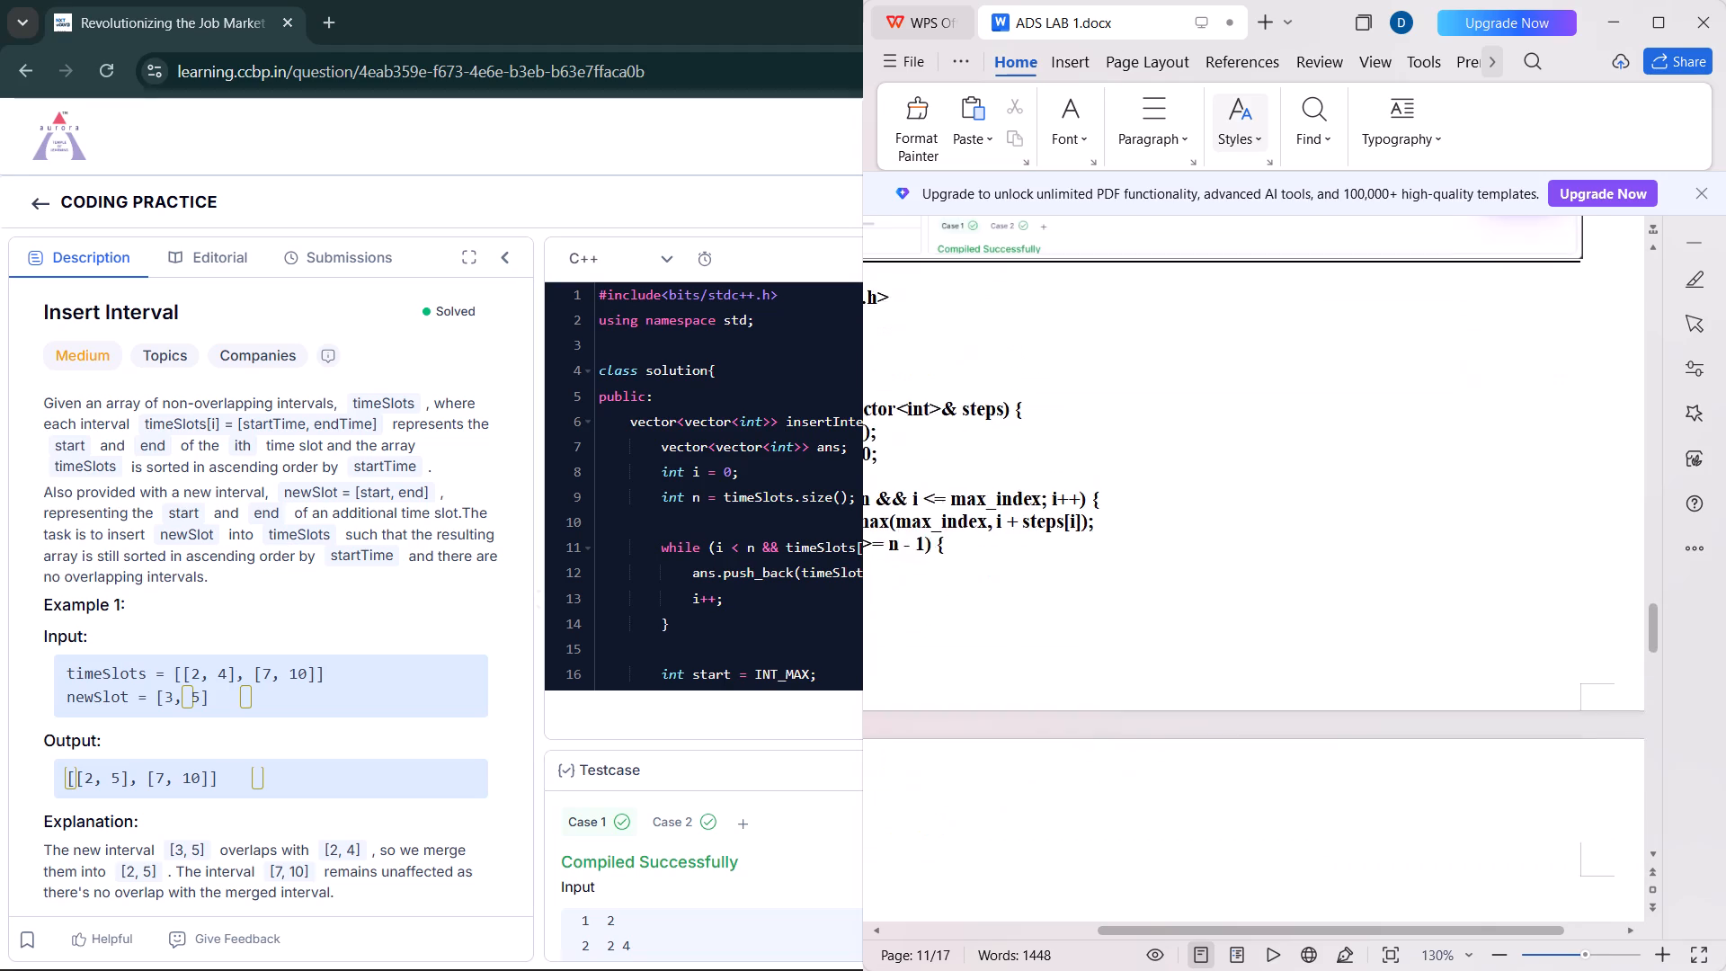
pyautogui.scroll(-2, 1139, 607)
pyautogui.scroll(5, 1139, 607)
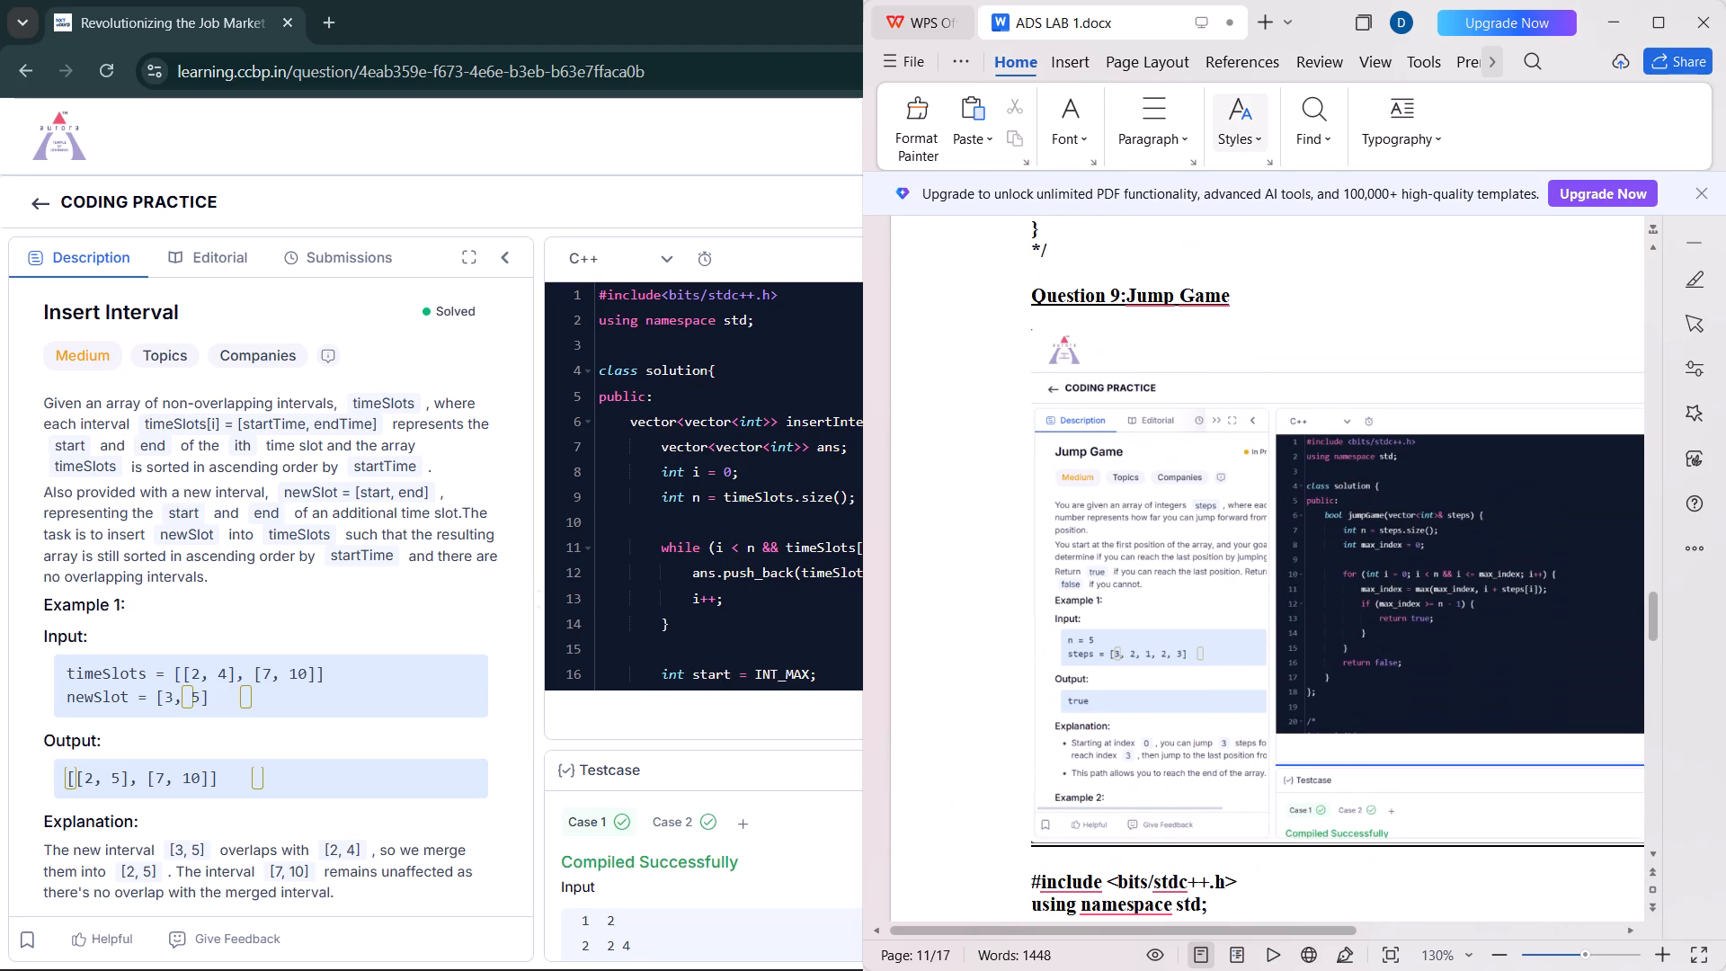
# Switch to Chrome, return to the Coding Practice question list and open Jump Game.
pyautogui.click(46, 202)
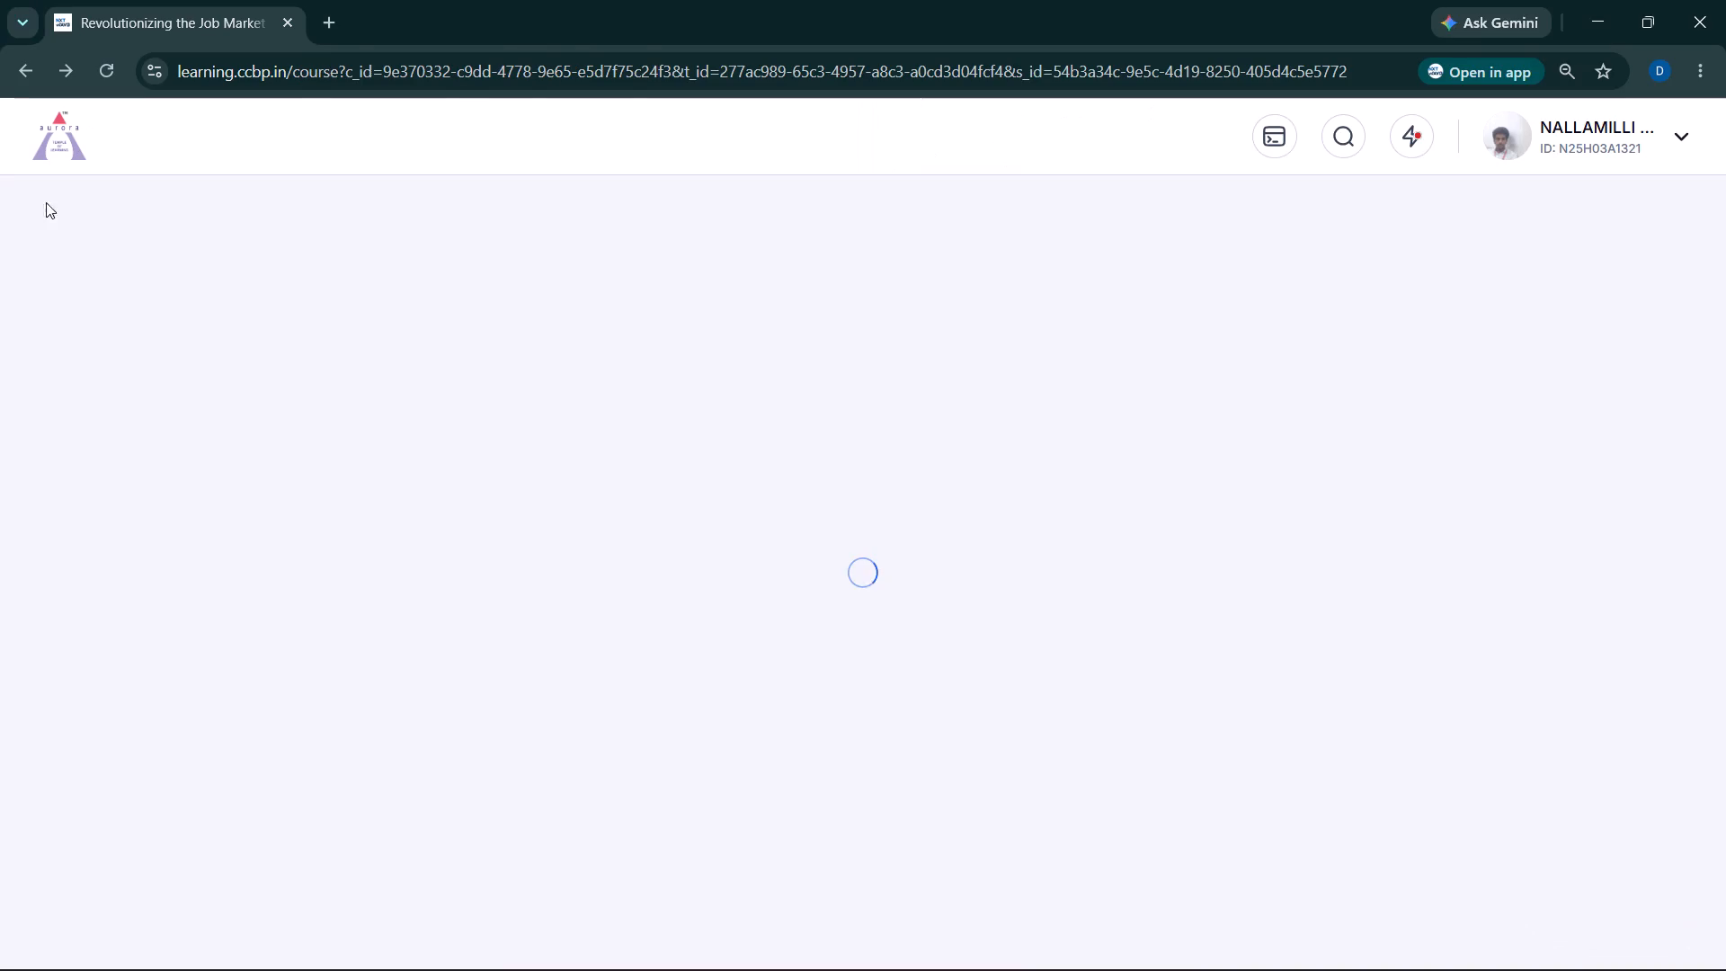
pyautogui.scroll(-1, 813, 733)
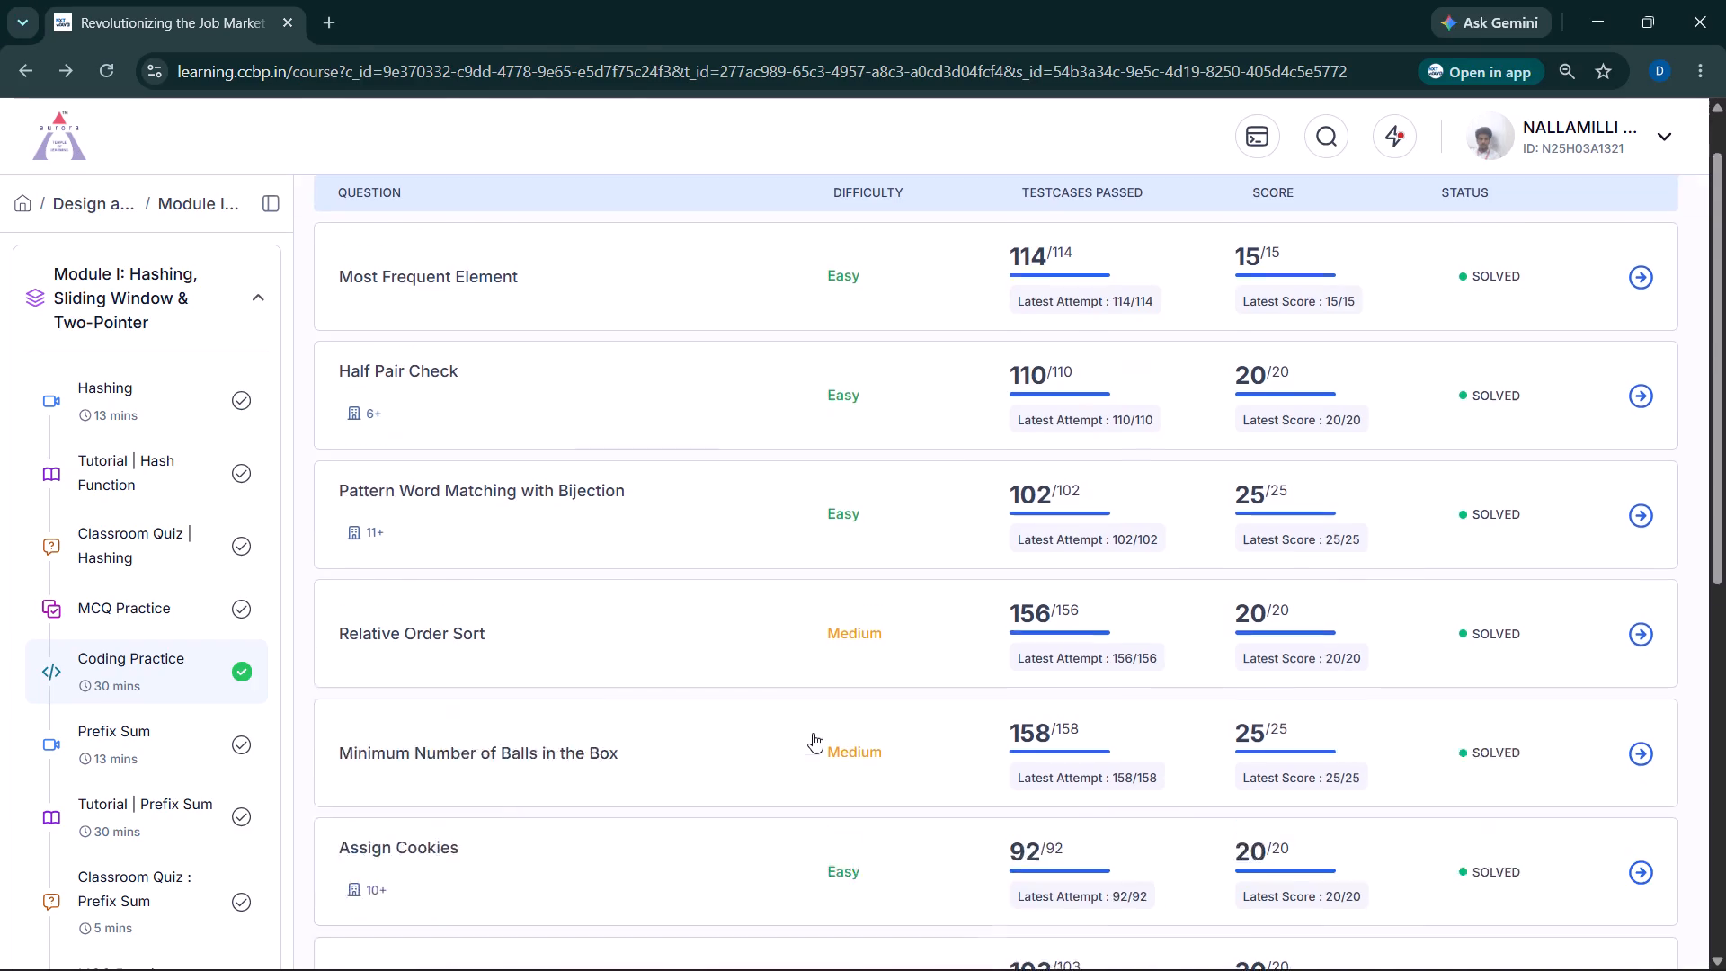
pyautogui.scroll(-3, 813, 733)
pyautogui.click(677, 514)
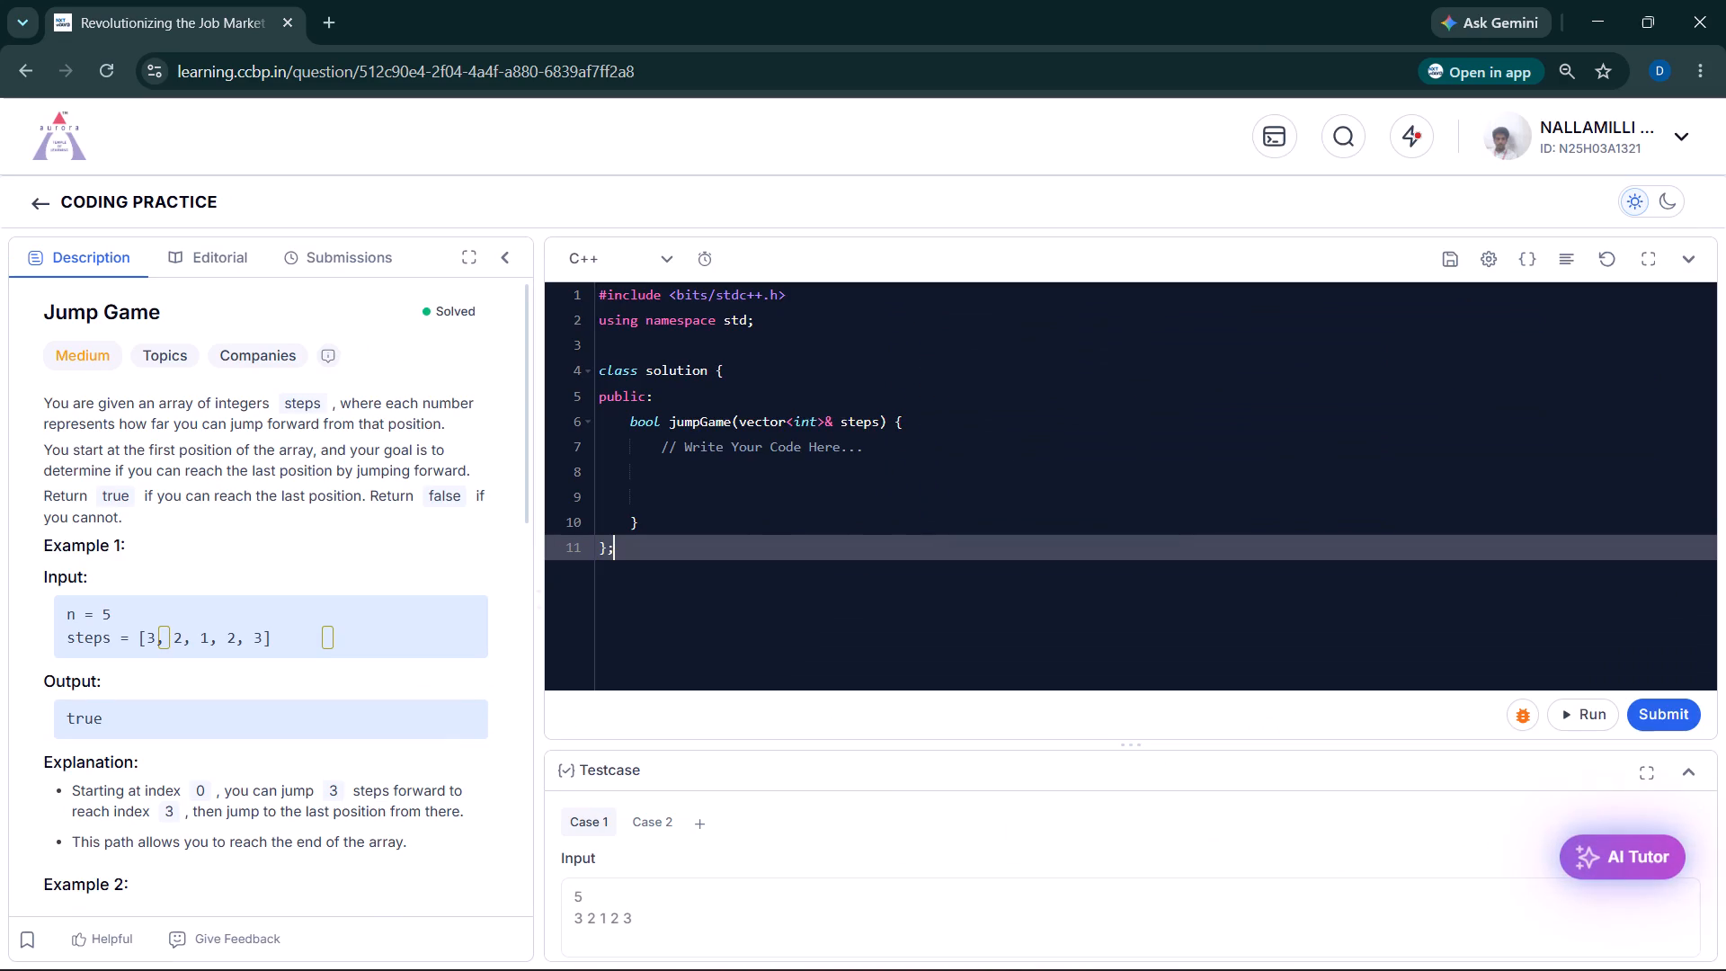
# Replace the Jump Game template in the code editor with the editorial's C++ code for Solution 1, the Recursive Approach.
pyautogui.click(250, 258)
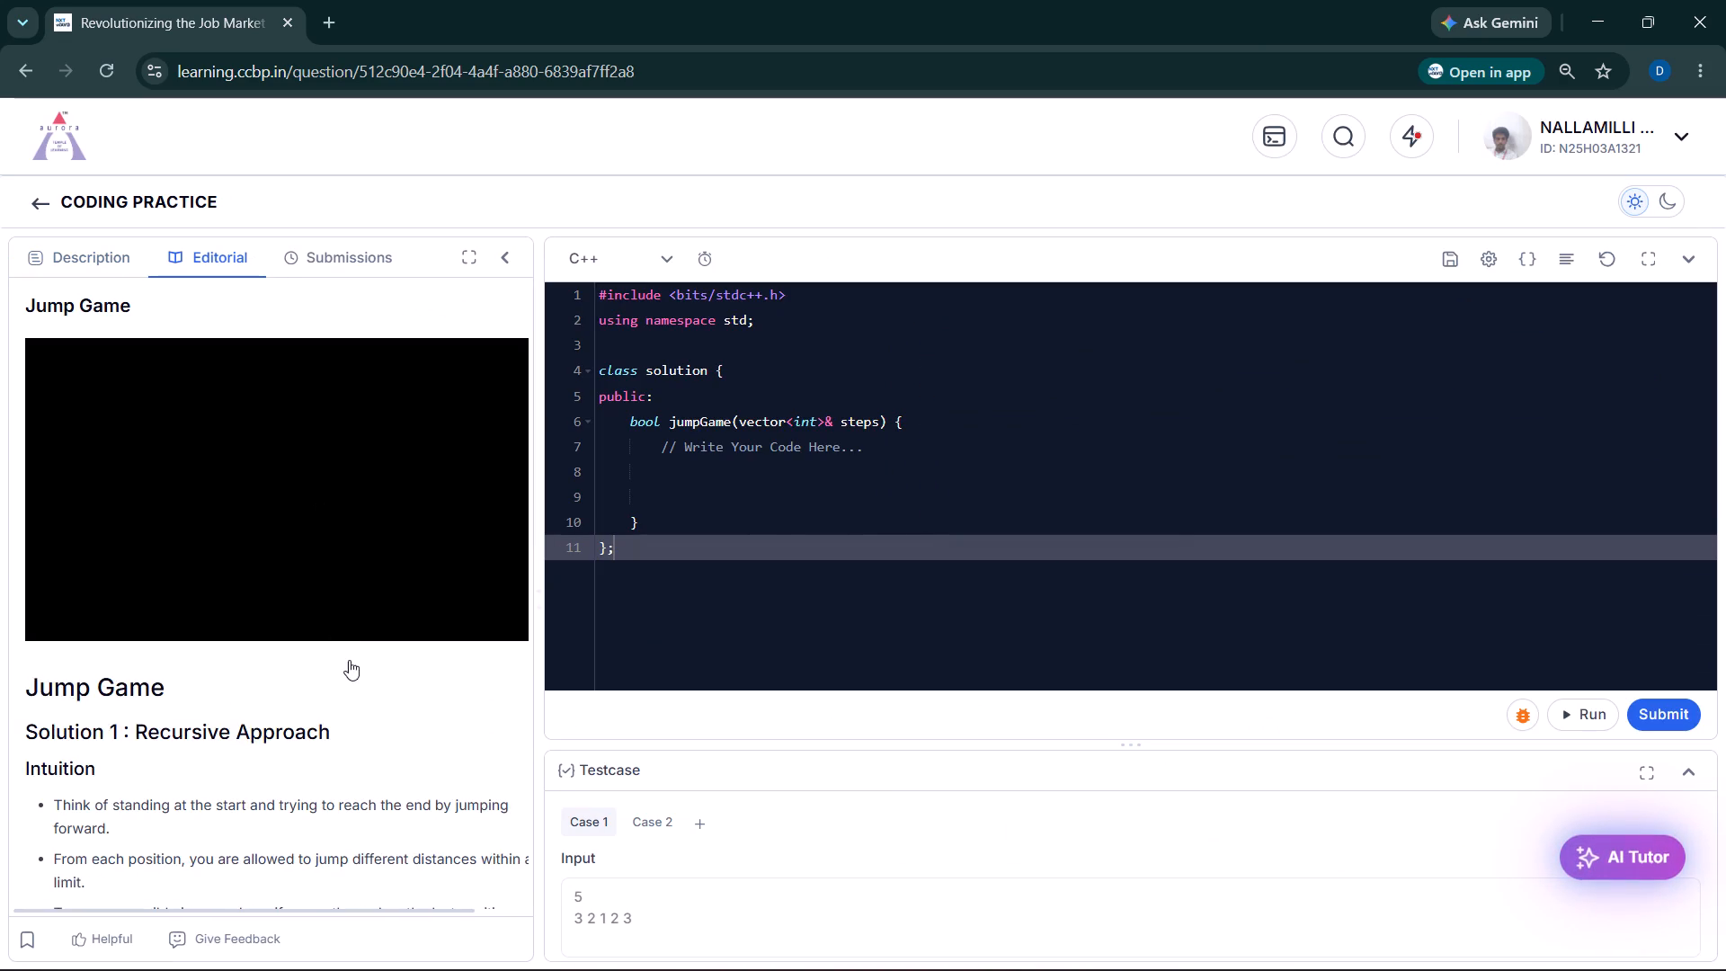
pyautogui.scroll(-5, 354, 667)
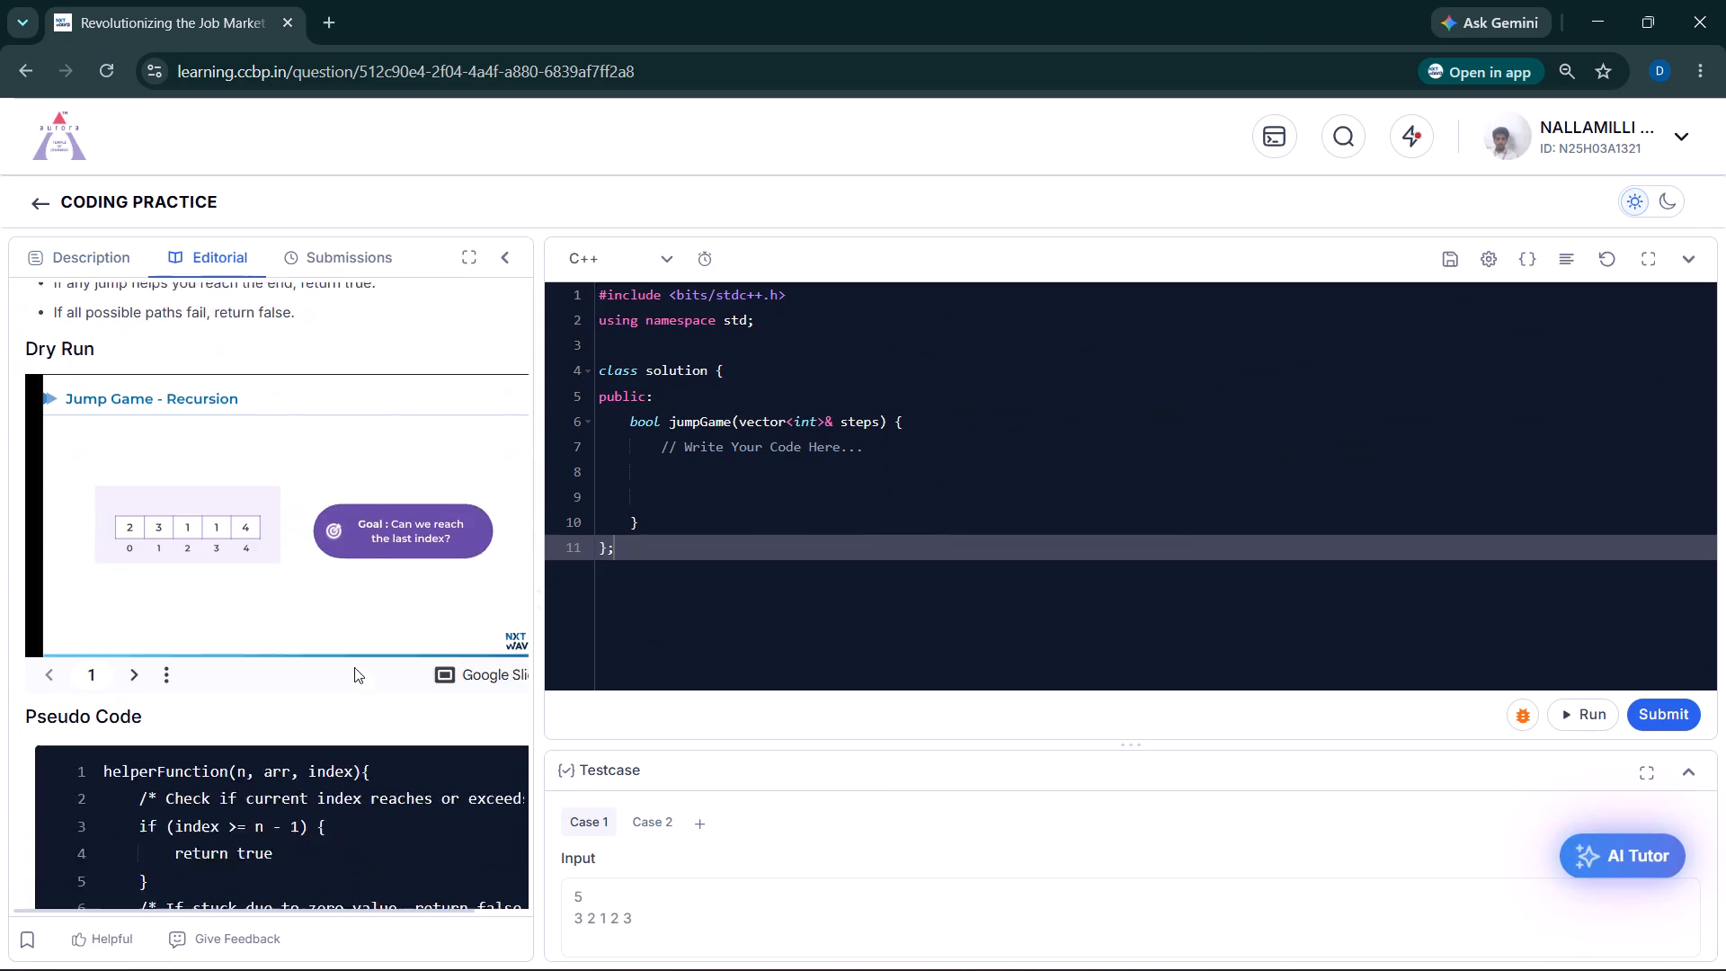
pyautogui.scroll(-10, 354, 667)
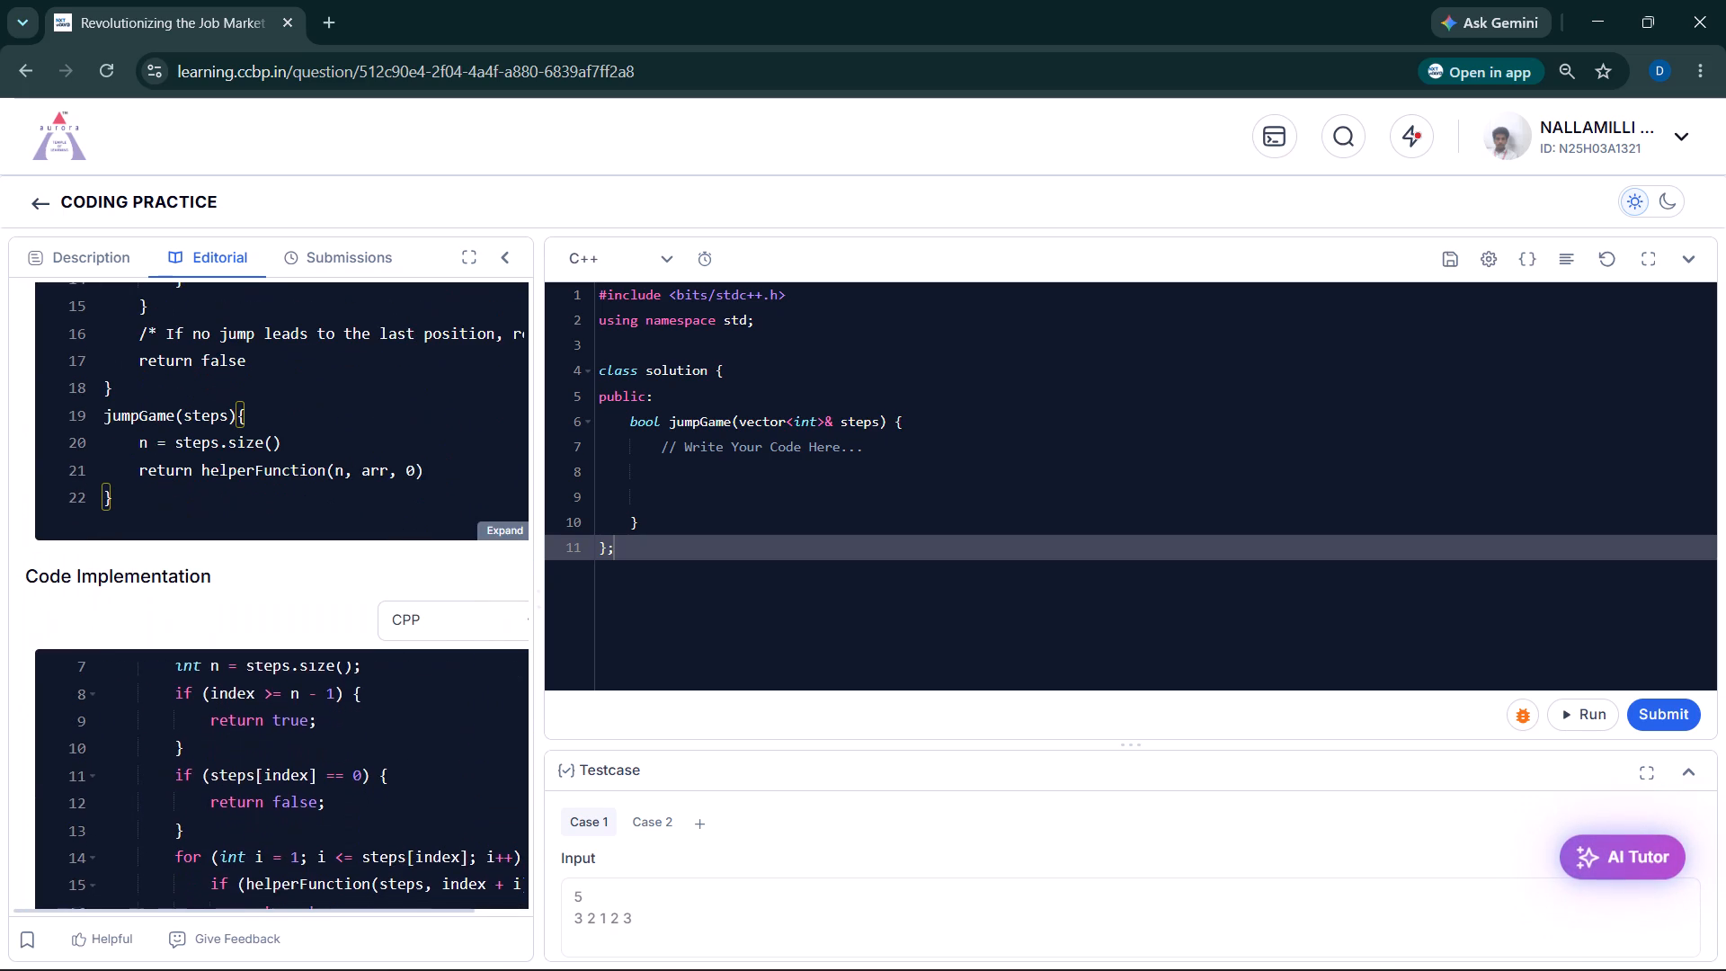
pyautogui.click(402, 817)
pyautogui.hotkey('ctrl', 'a')
pyautogui.hotkey('ctrl', 'c')
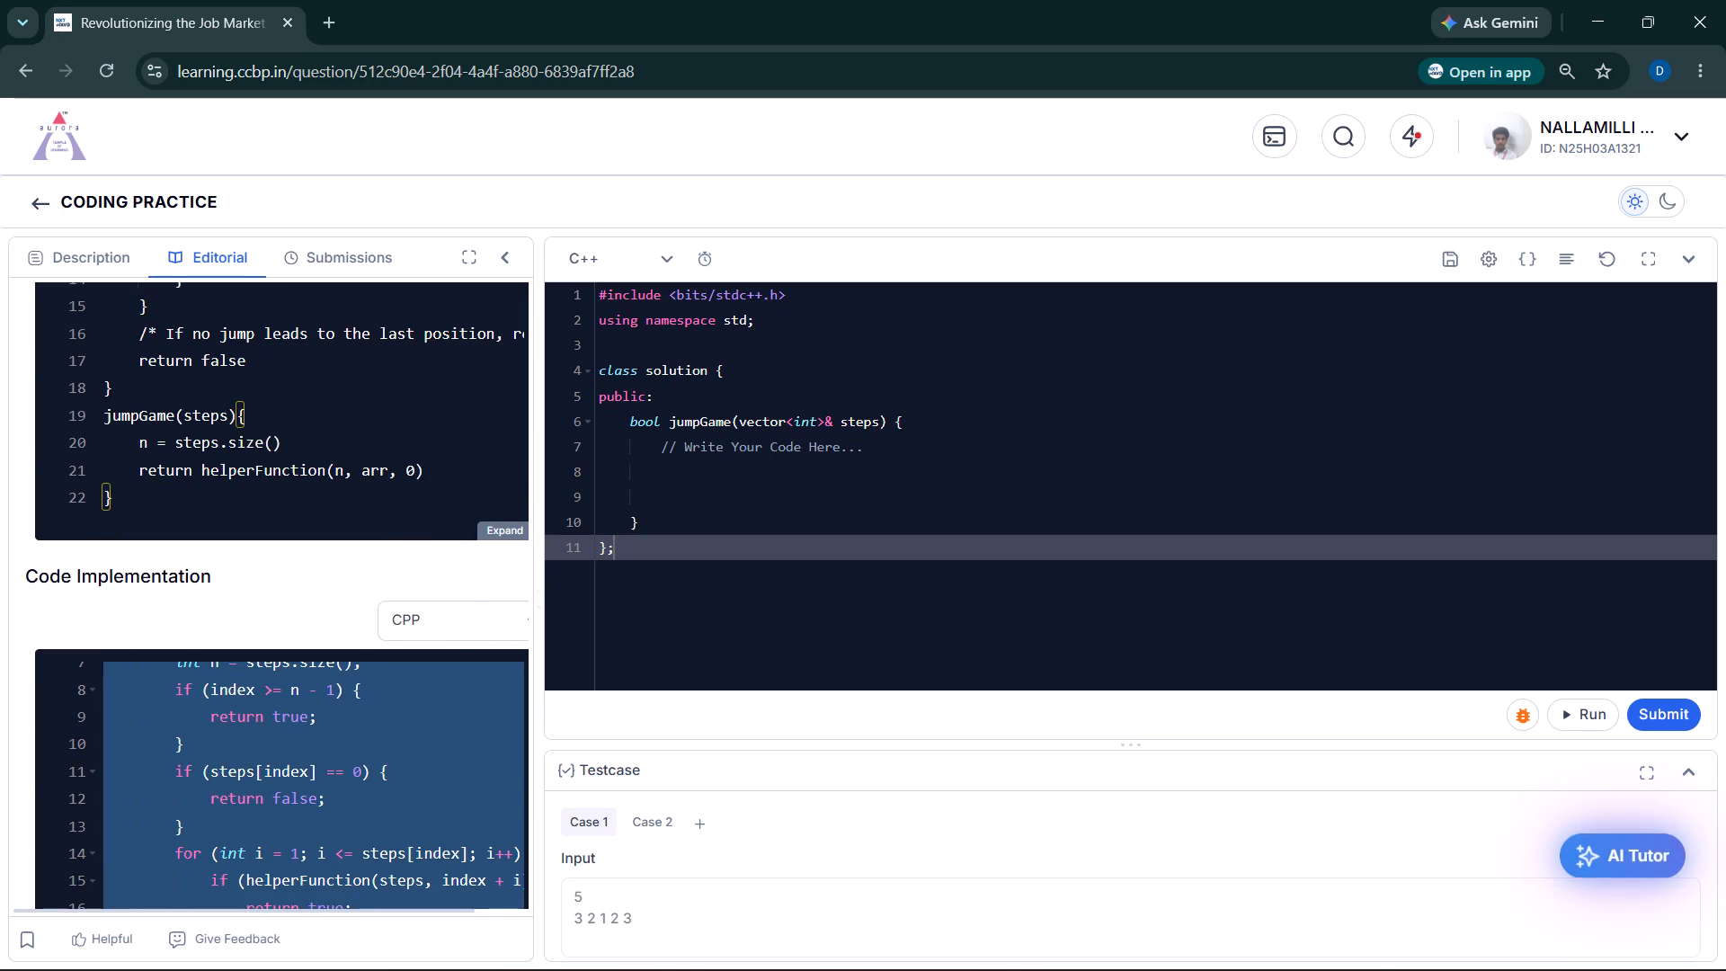
pyautogui.click(749, 665)
pyautogui.hotkey('ctrl', 'a')
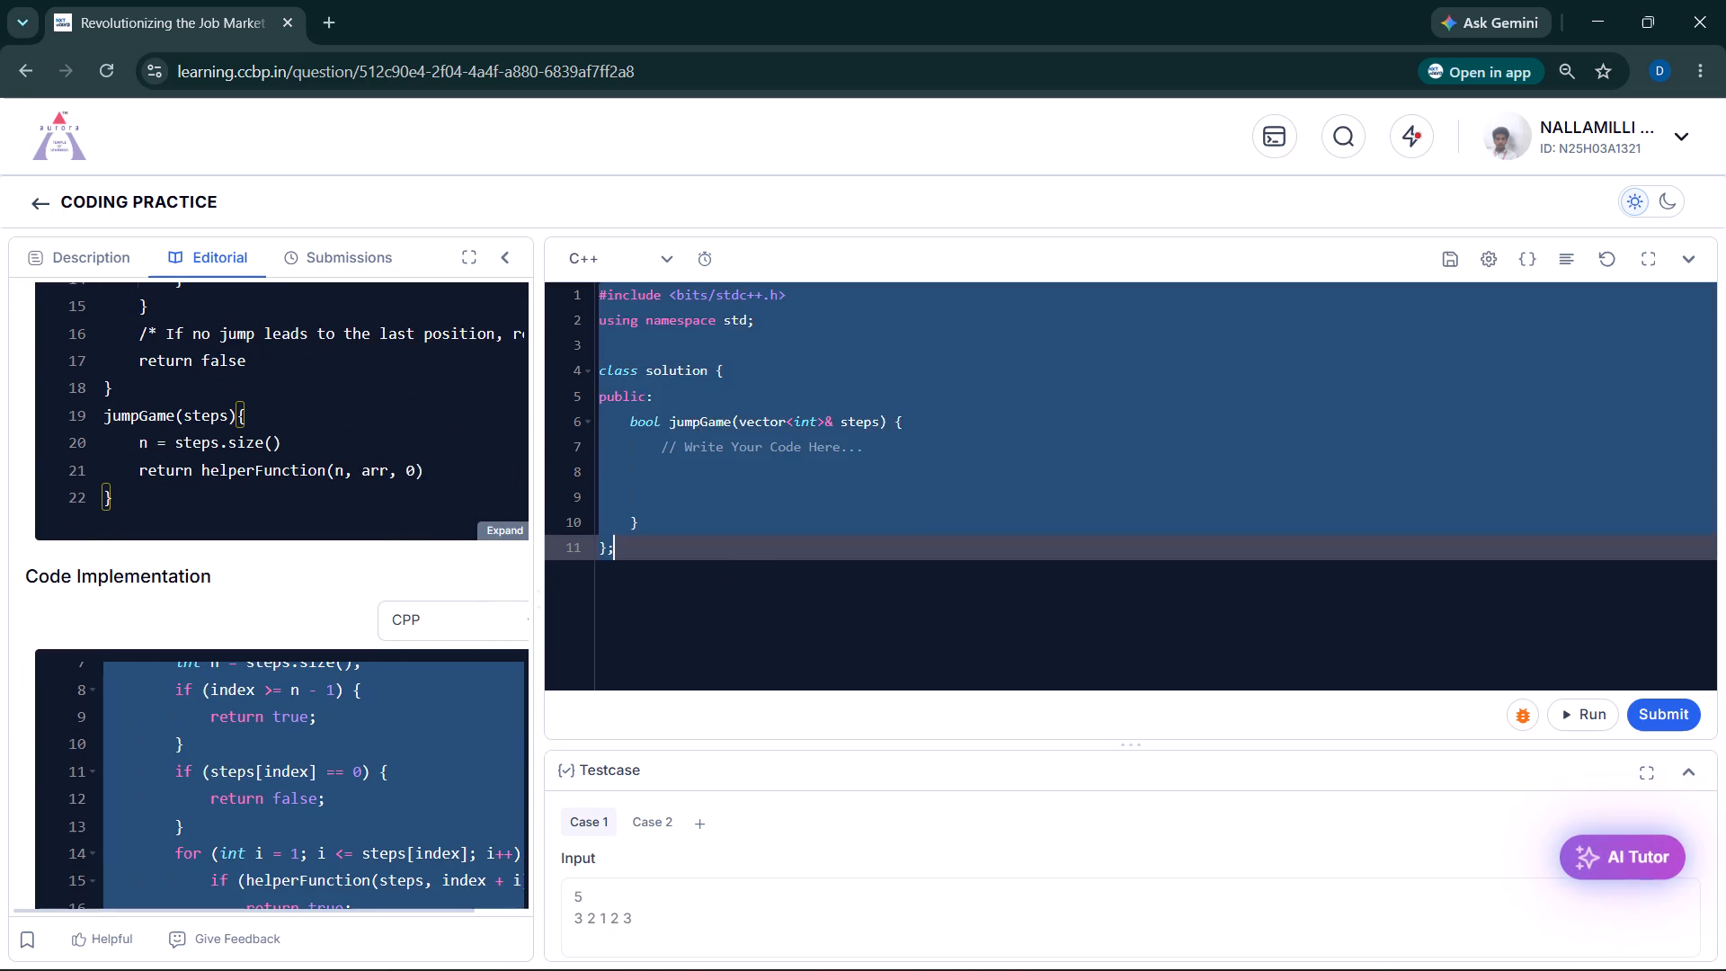
pyautogui.hotkey('ctrl', 'v')
# Delete the commented-out main function block from the end of the pasted Jump Game code.
pyautogui.moveTo(749, 665); pyautogui.dragTo(519, 262)
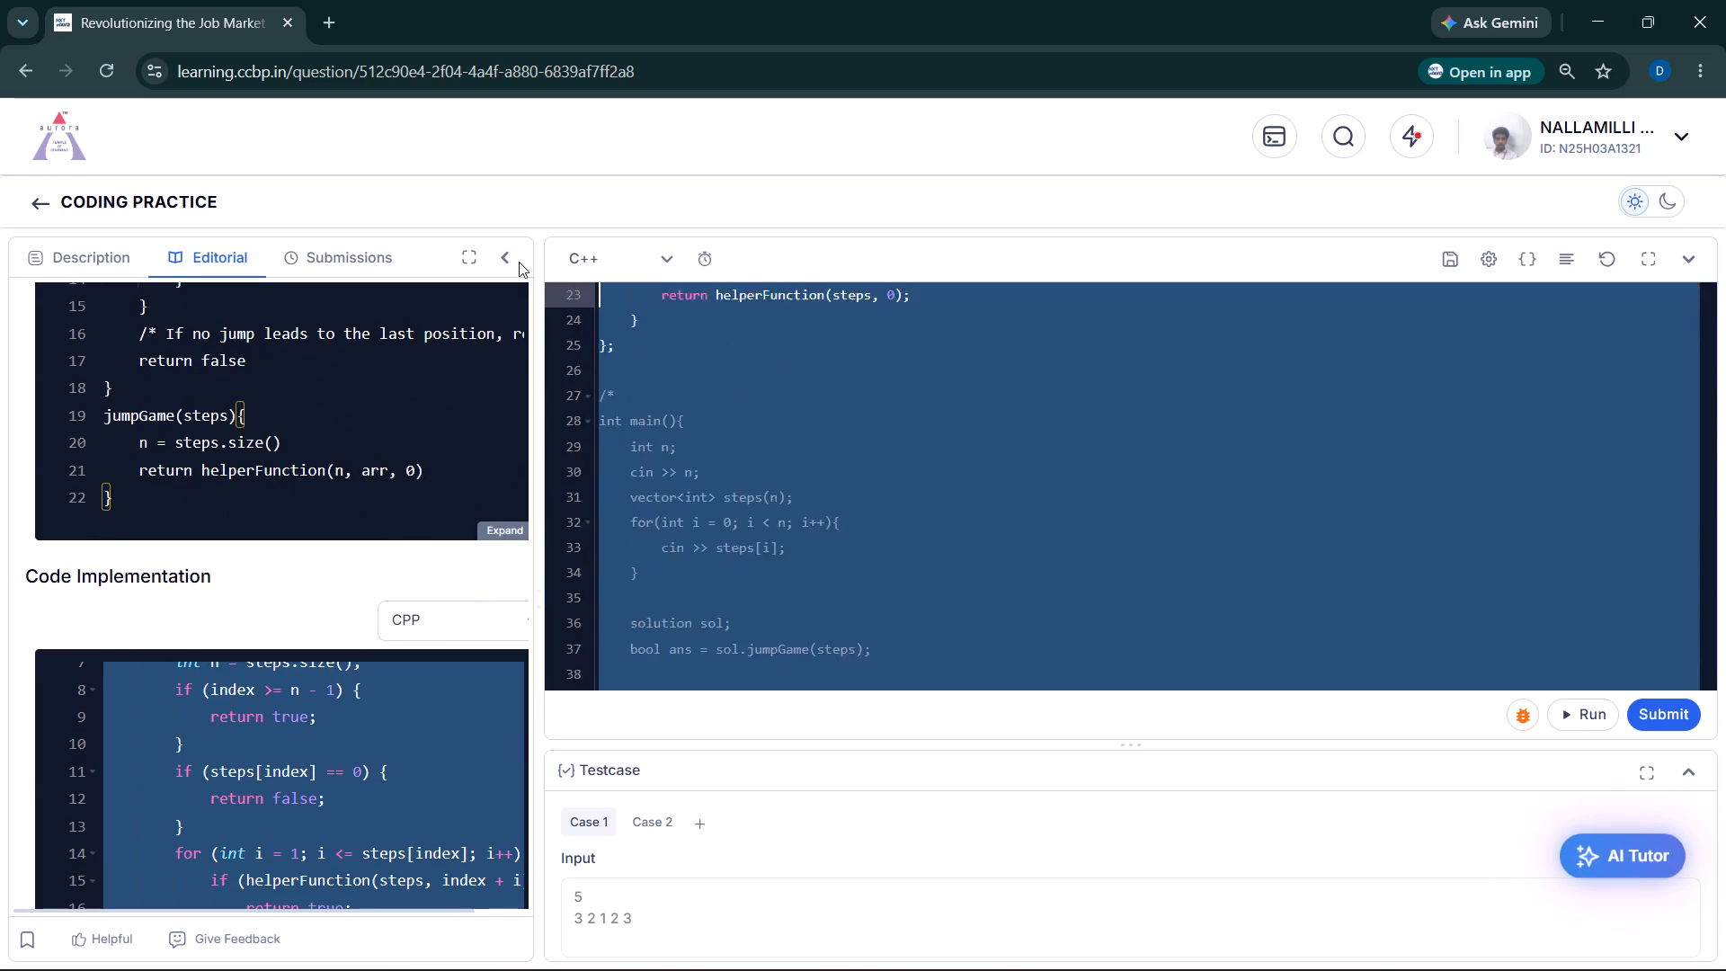
pyautogui.moveTo(519, 262); pyautogui.dragTo(581, 684)
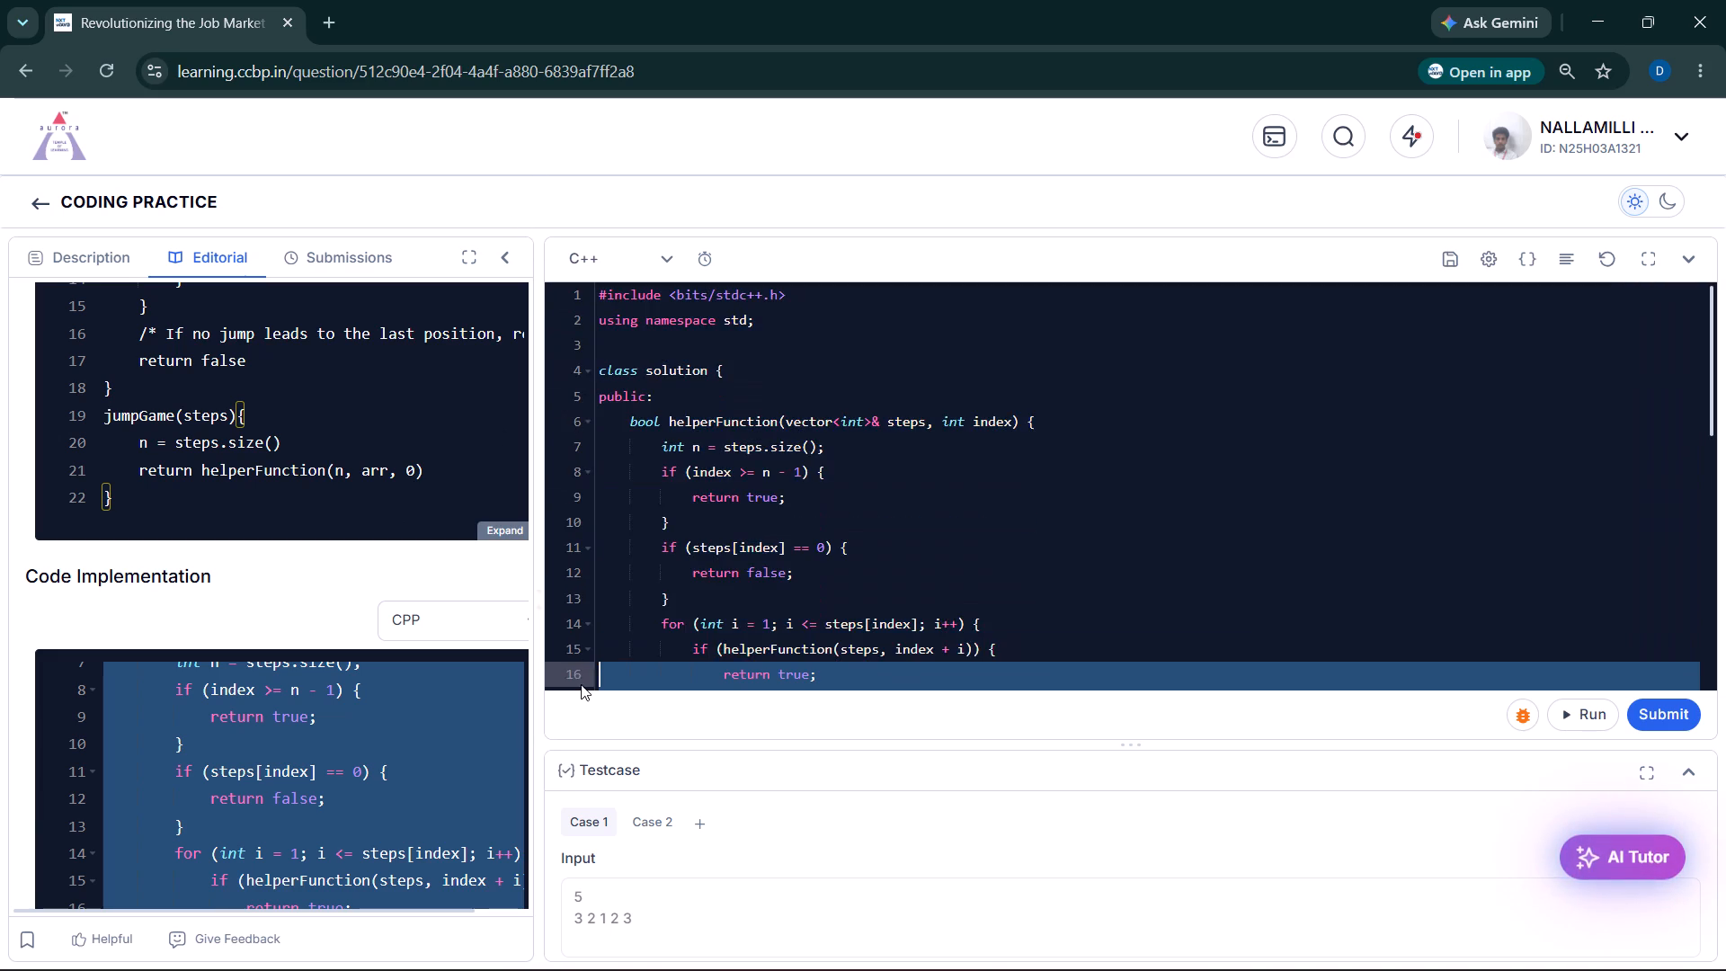
pyautogui.moveTo(581, 684); pyautogui.dragTo(601, 335)
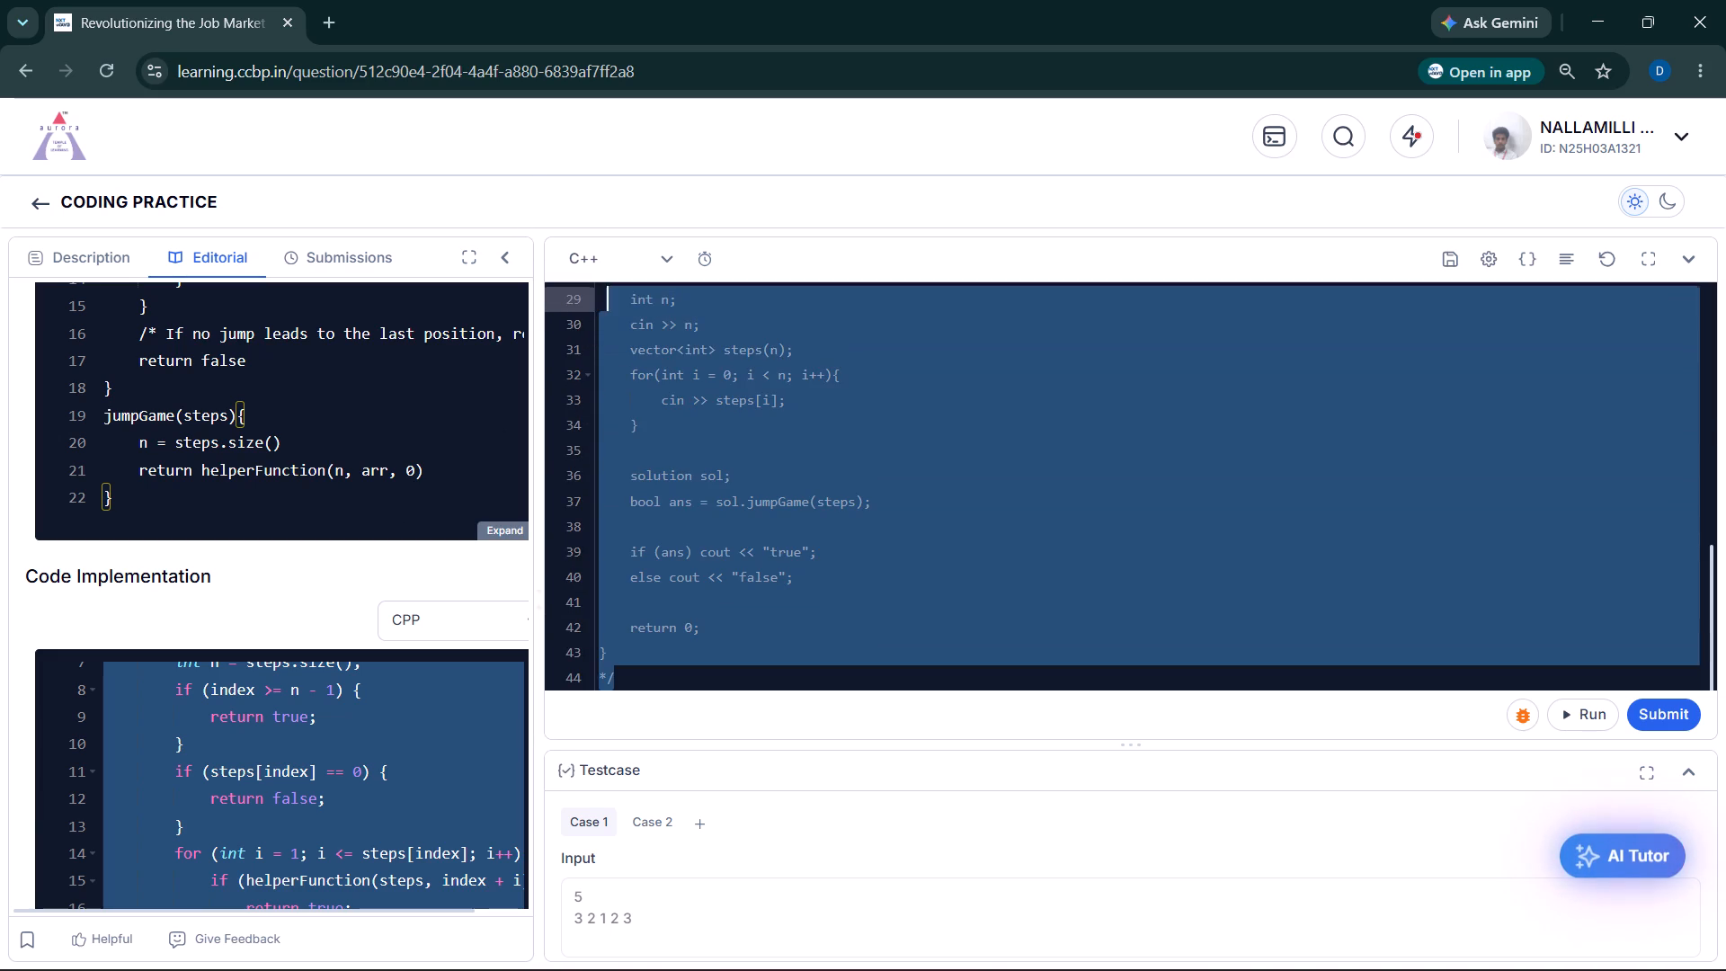
pyautogui.moveTo(601, 335); pyautogui.dragTo(592, 305)
pyautogui.press('Delete')
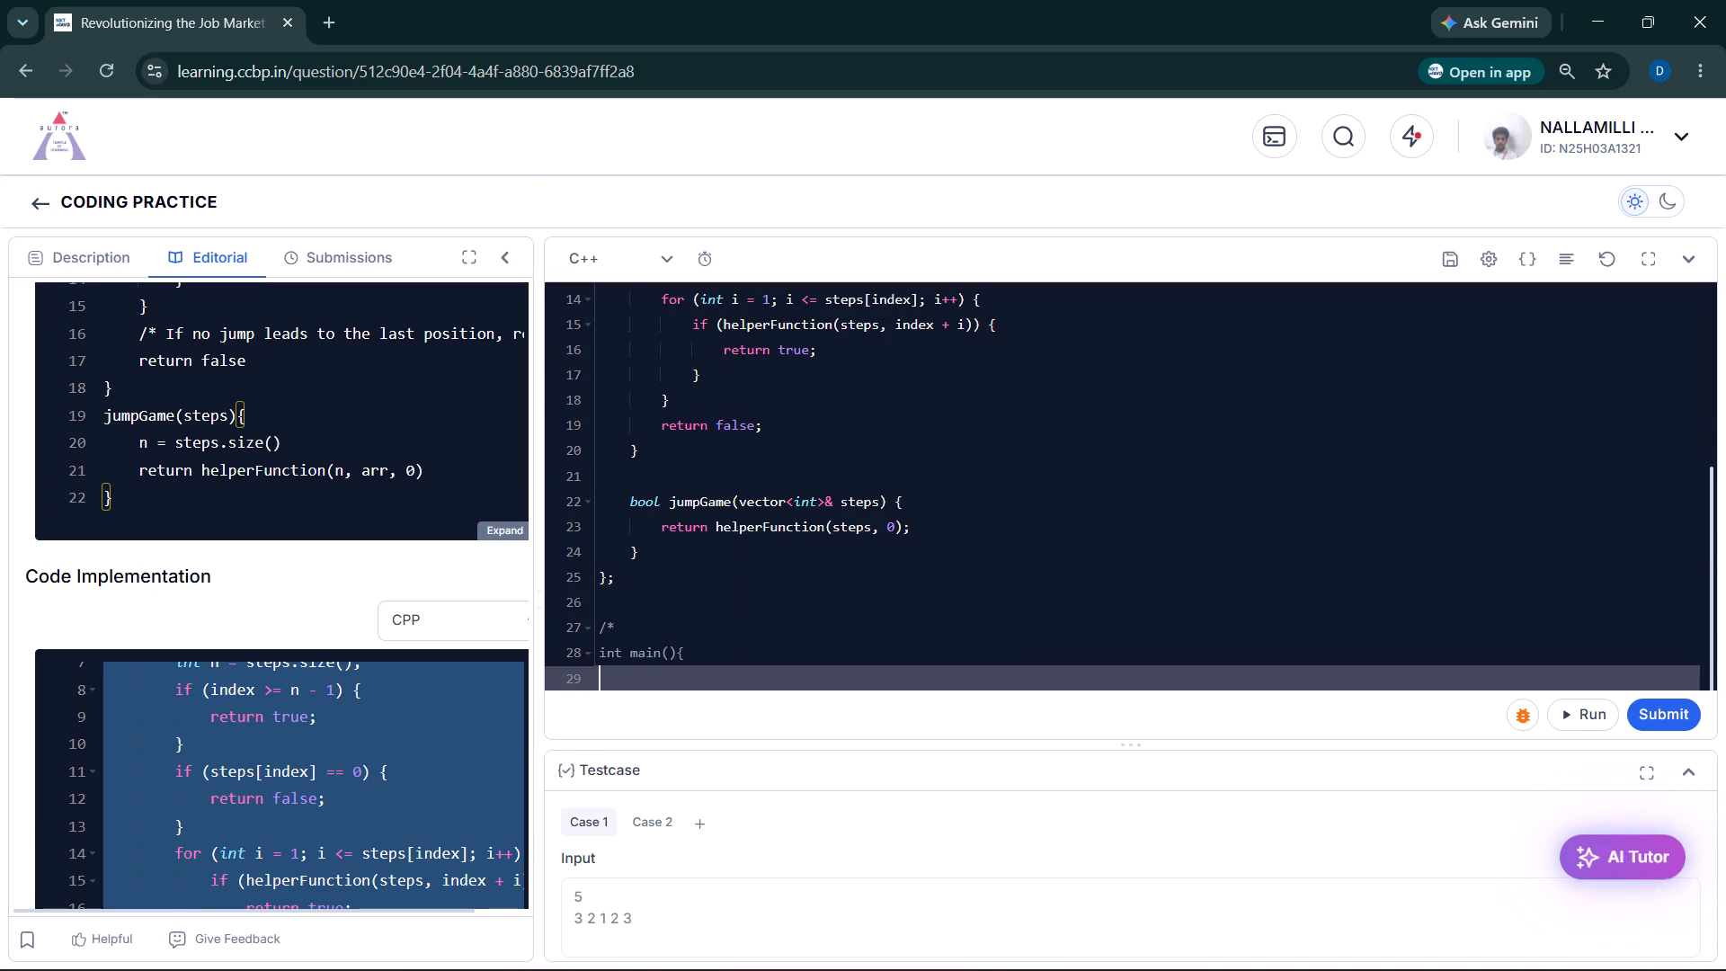
pyautogui.moveTo(701, 654); pyautogui.dragTo(616, 625)
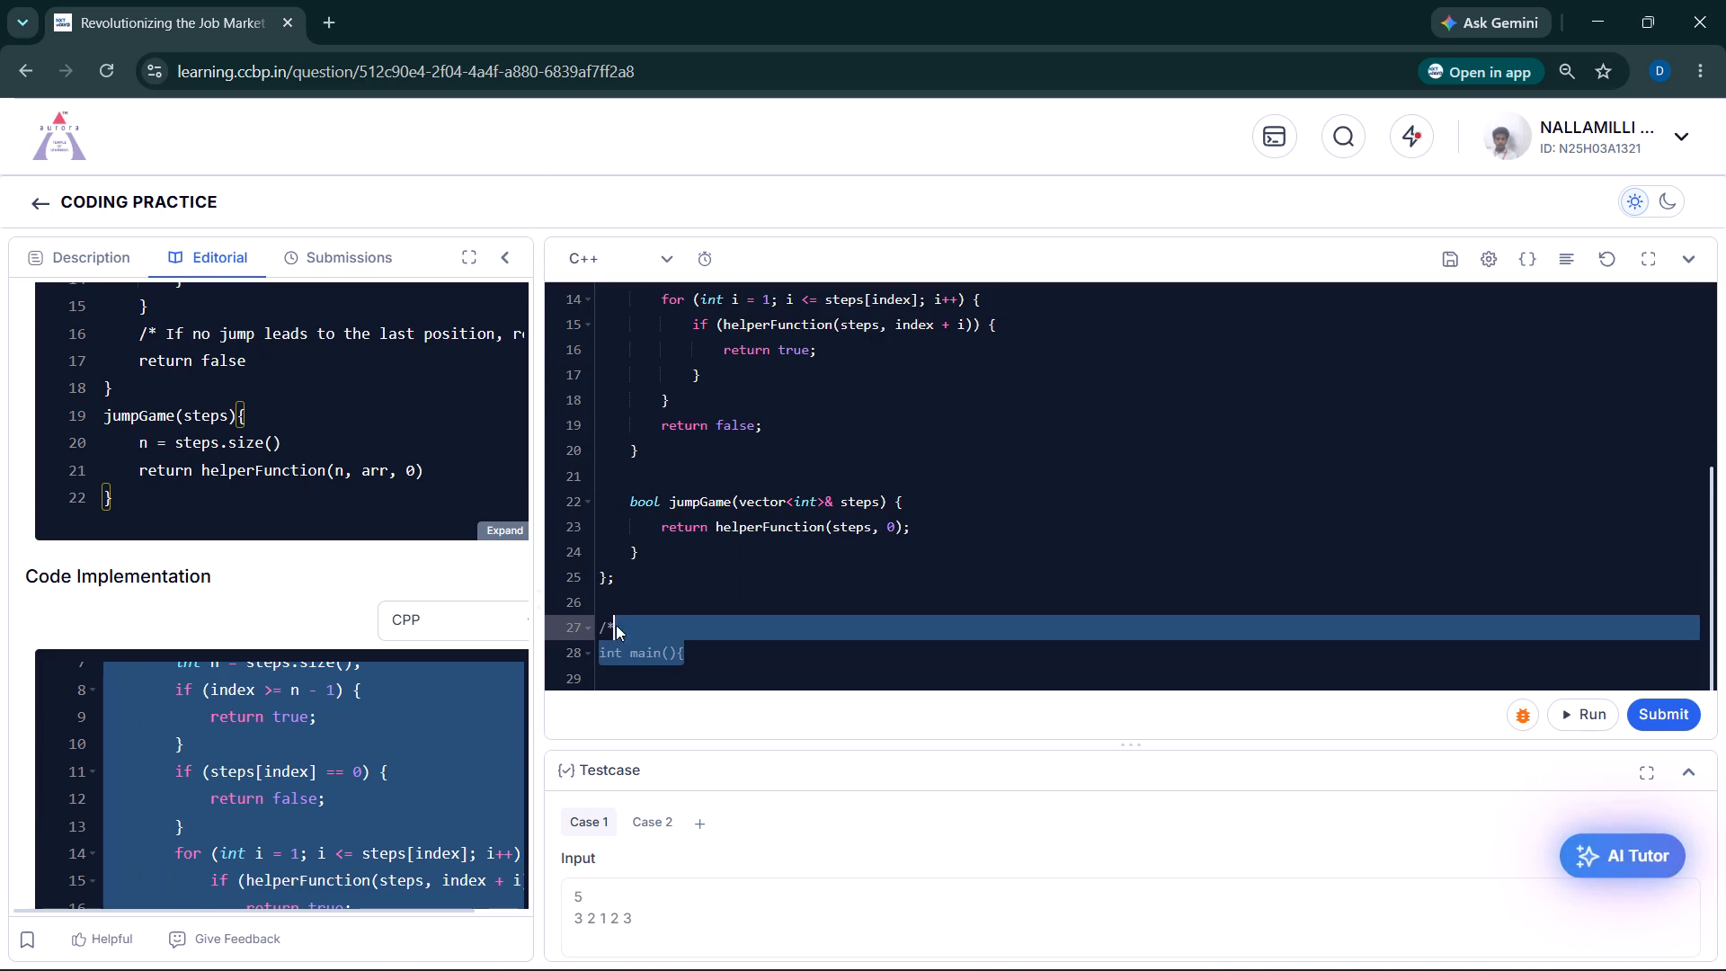
pyautogui.moveTo(616, 625); pyautogui.dragTo(586, 623)
pyautogui.press('Delete')
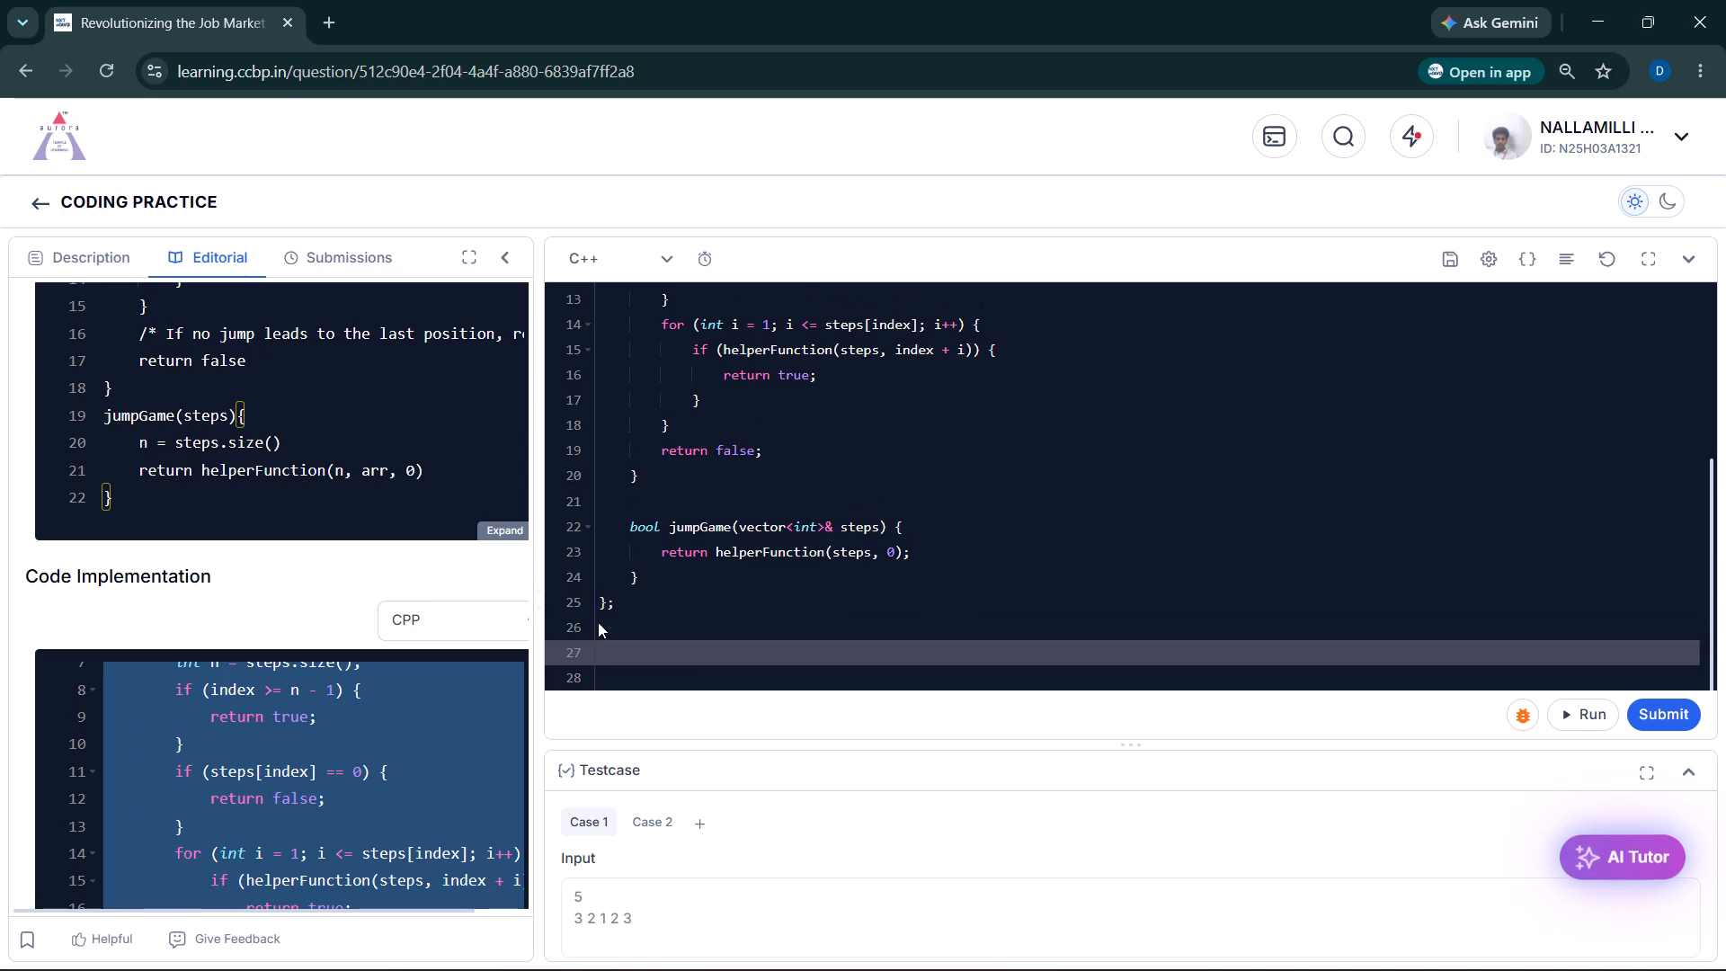
# Submit the recursive Jump Game solution and bring back the problem description.
pyautogui.scroll(4, 701, 596)
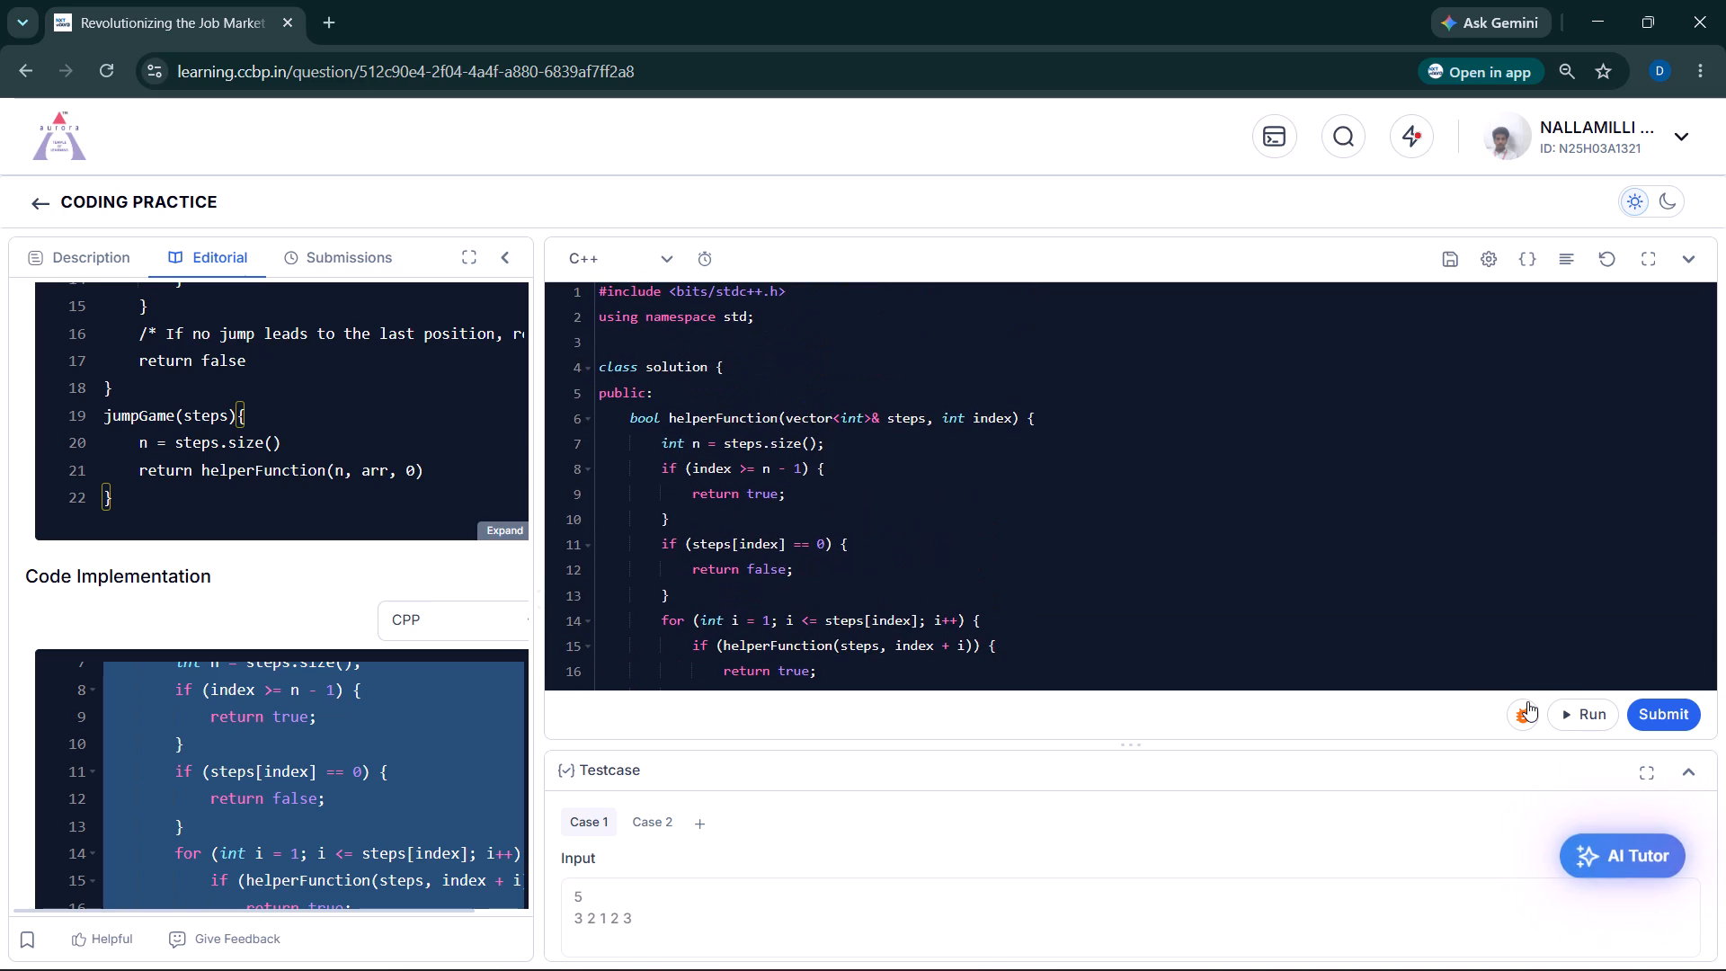
pyautogui.click(1693, 715)
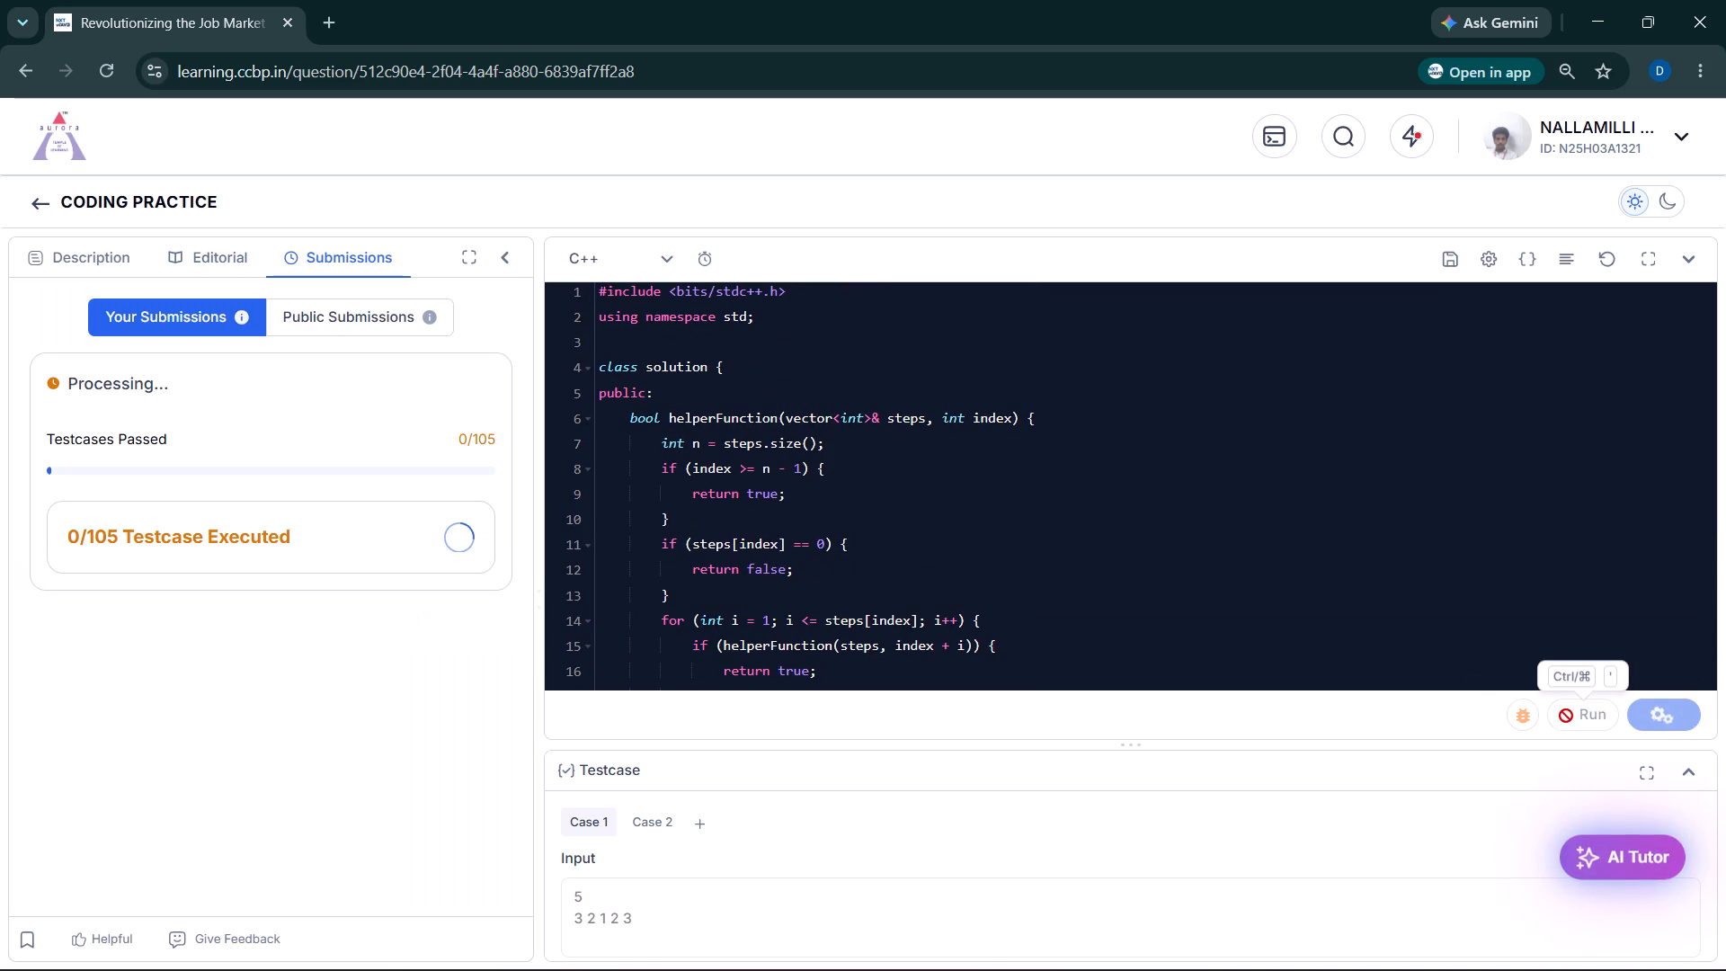
pyautogui.click(120, 273)
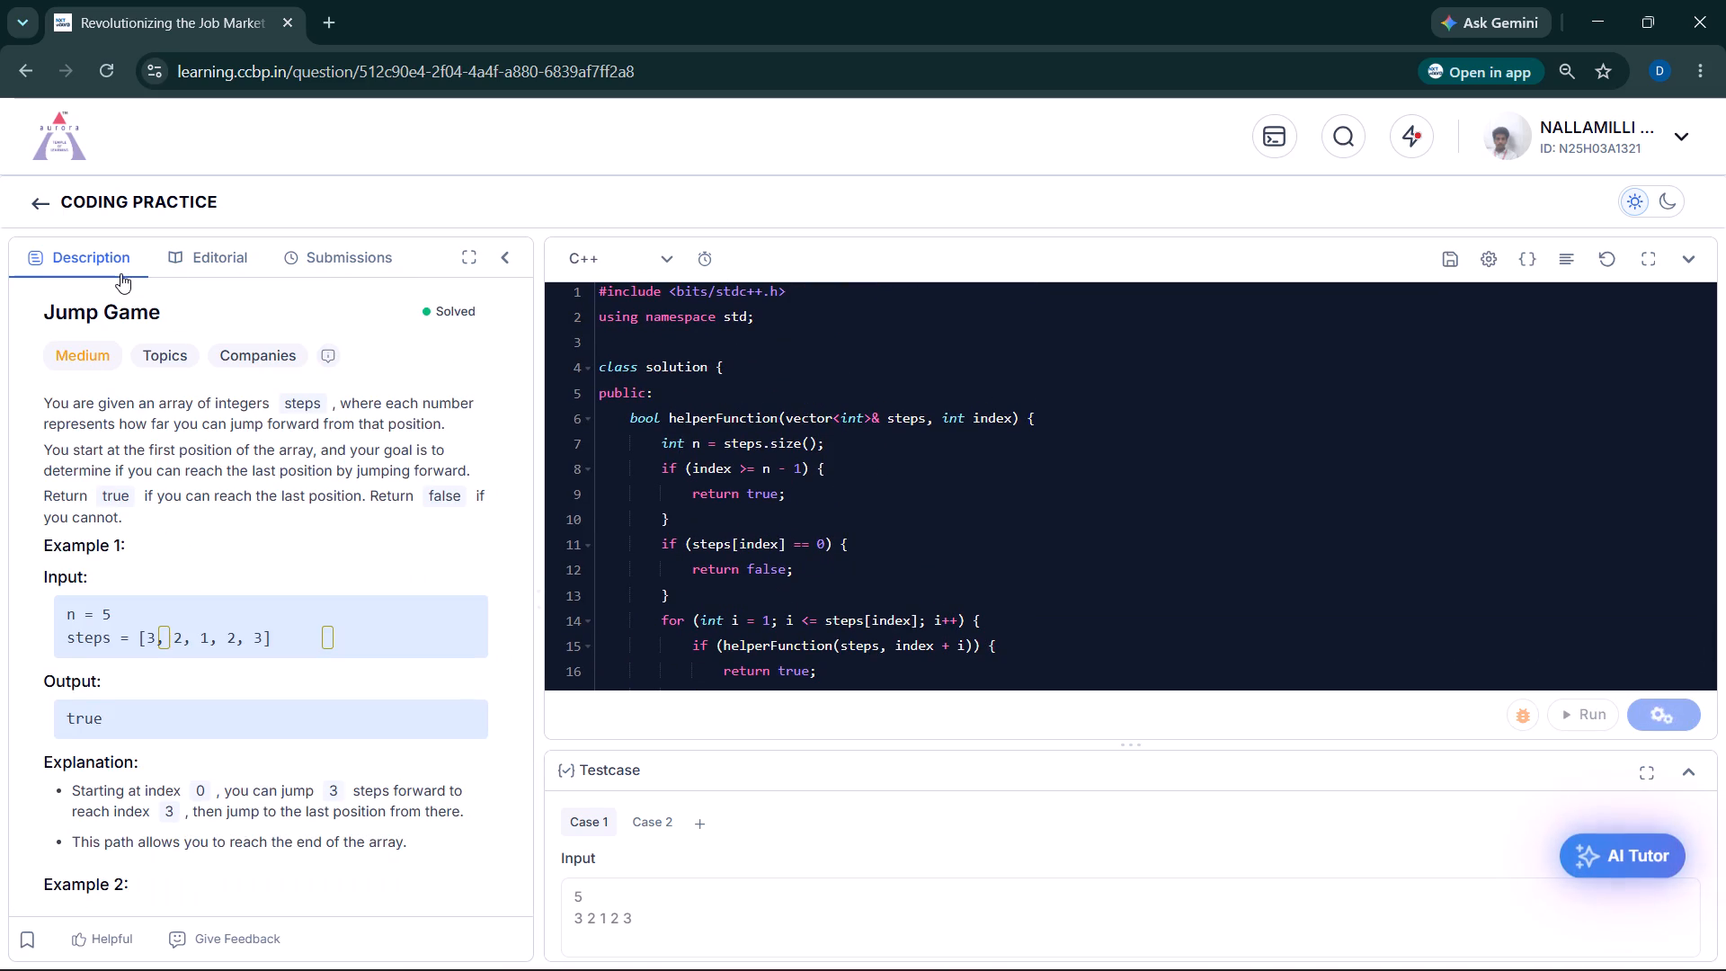
pyautogui.click(193, 263)
pyautogui.click(112, 255)
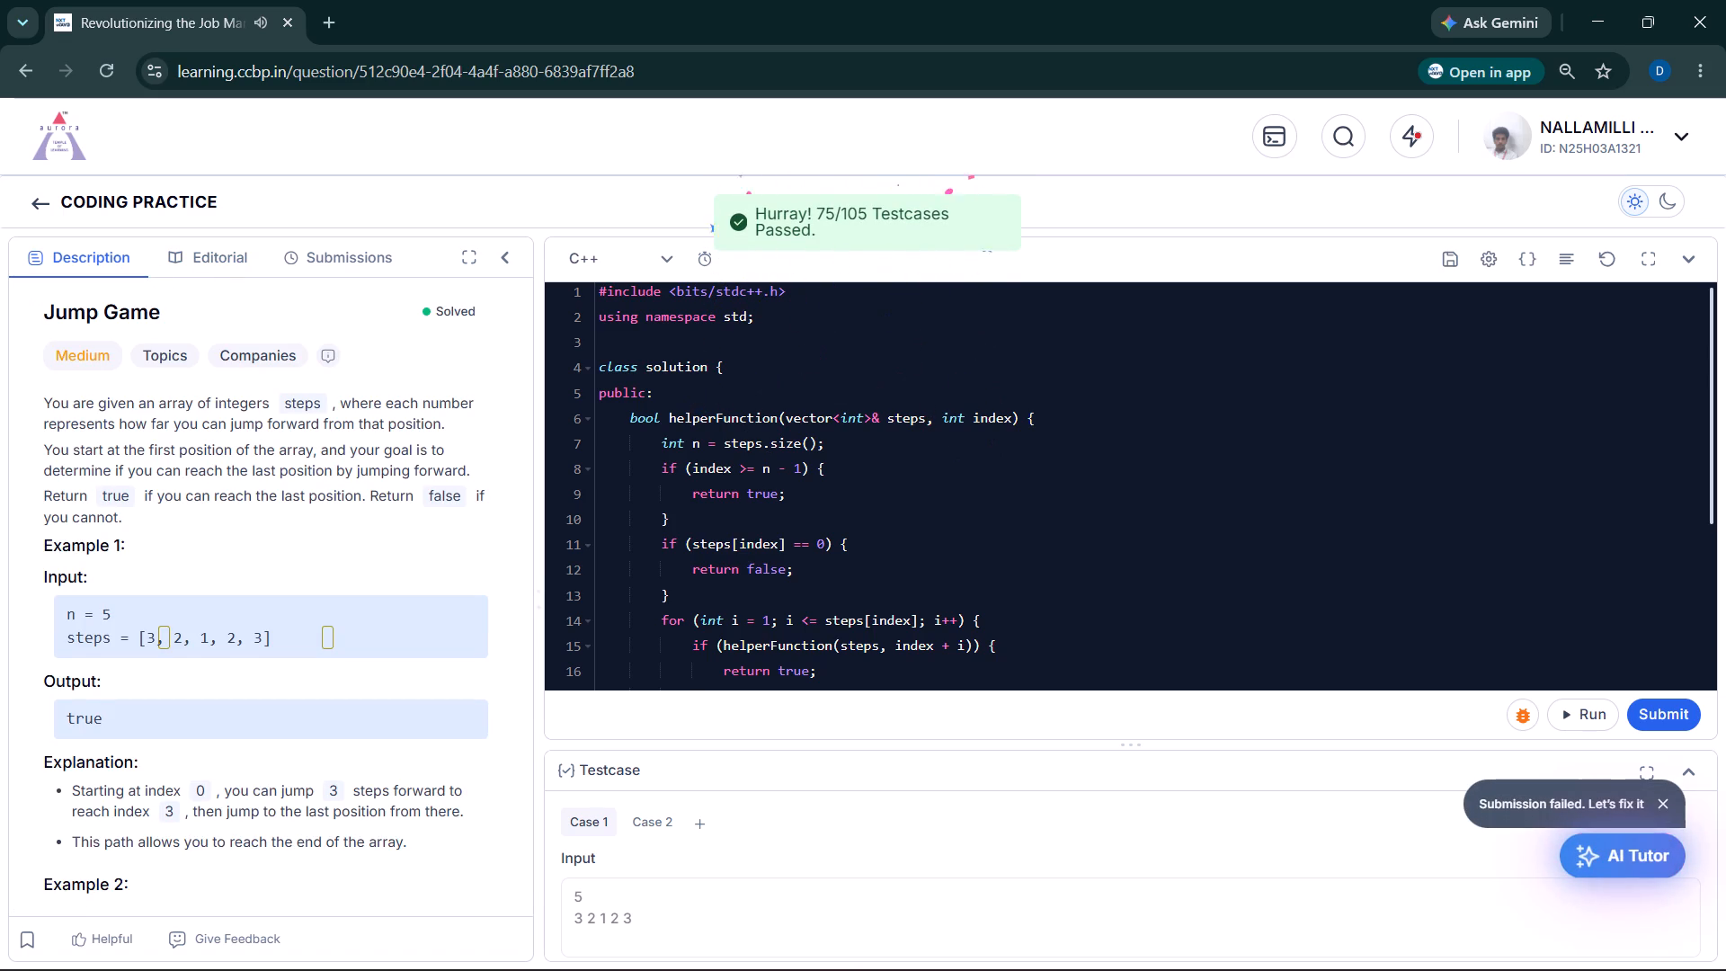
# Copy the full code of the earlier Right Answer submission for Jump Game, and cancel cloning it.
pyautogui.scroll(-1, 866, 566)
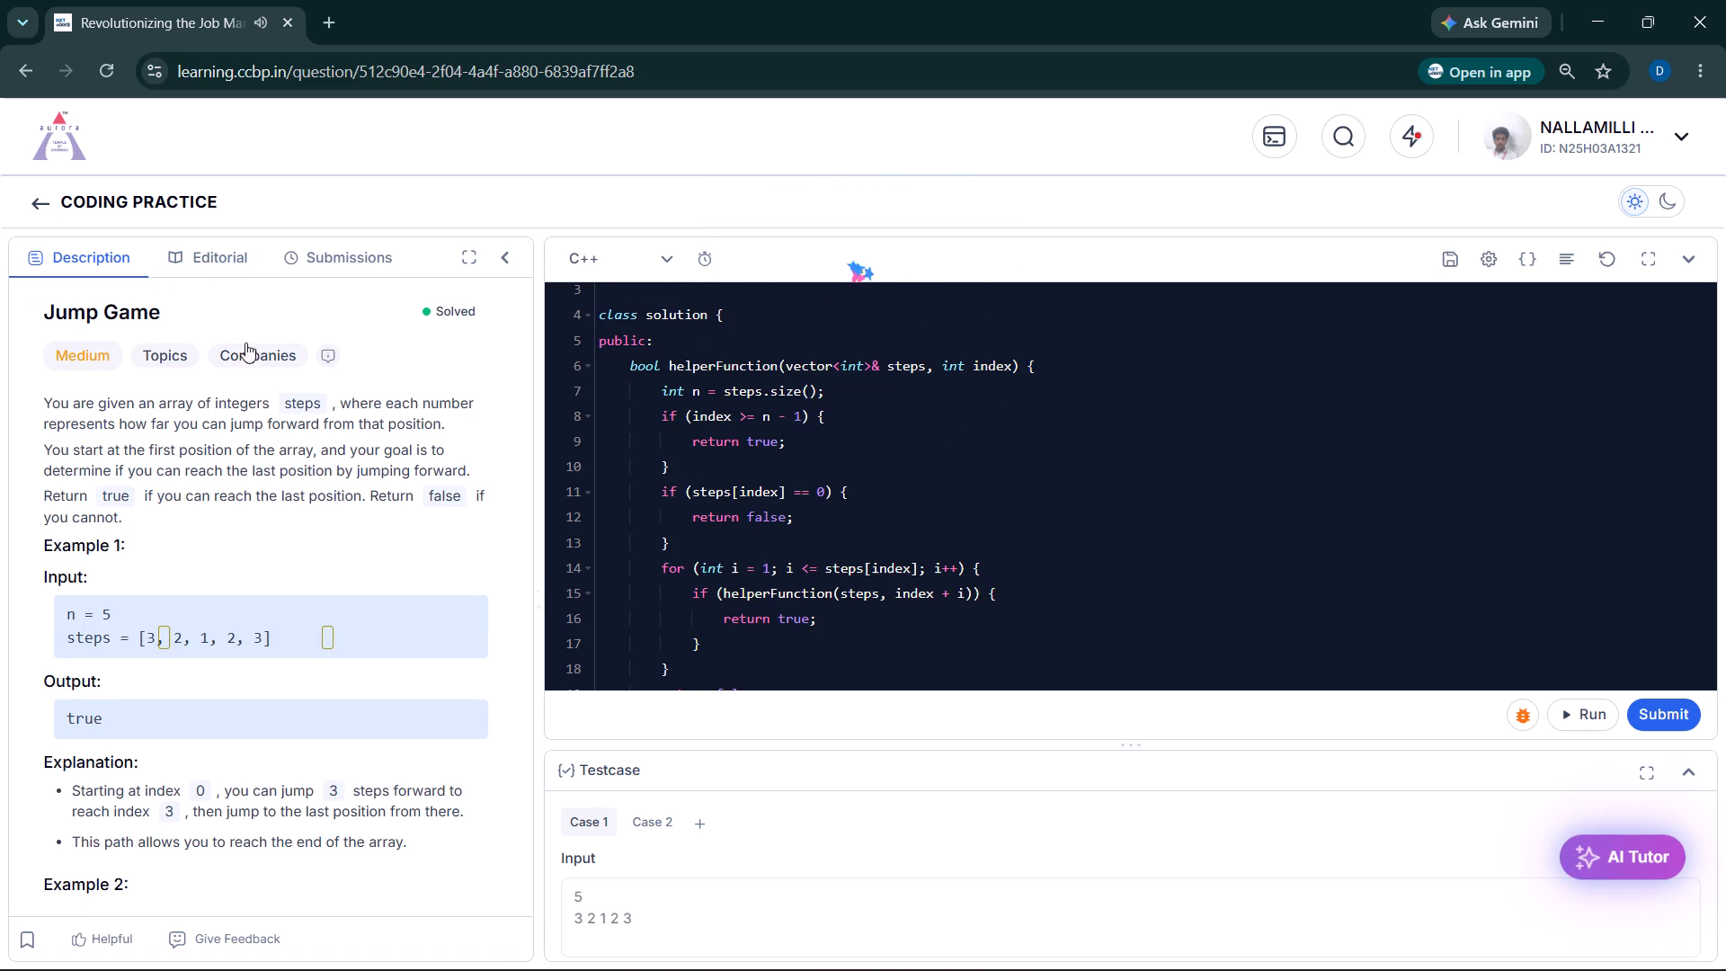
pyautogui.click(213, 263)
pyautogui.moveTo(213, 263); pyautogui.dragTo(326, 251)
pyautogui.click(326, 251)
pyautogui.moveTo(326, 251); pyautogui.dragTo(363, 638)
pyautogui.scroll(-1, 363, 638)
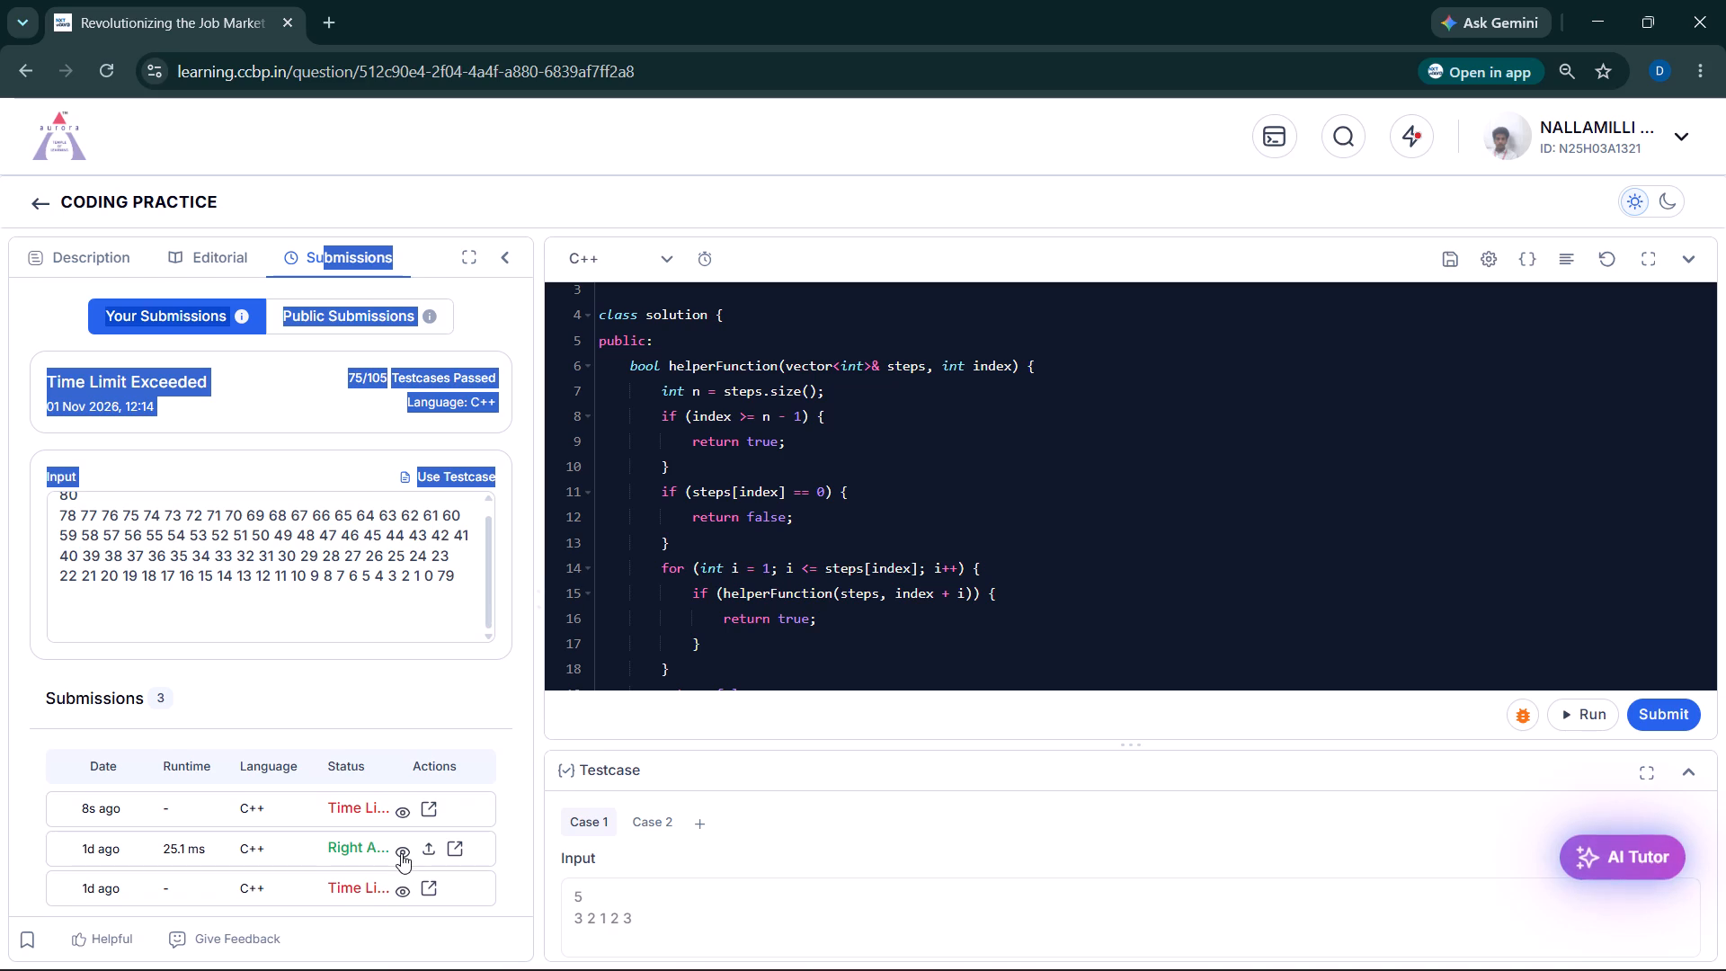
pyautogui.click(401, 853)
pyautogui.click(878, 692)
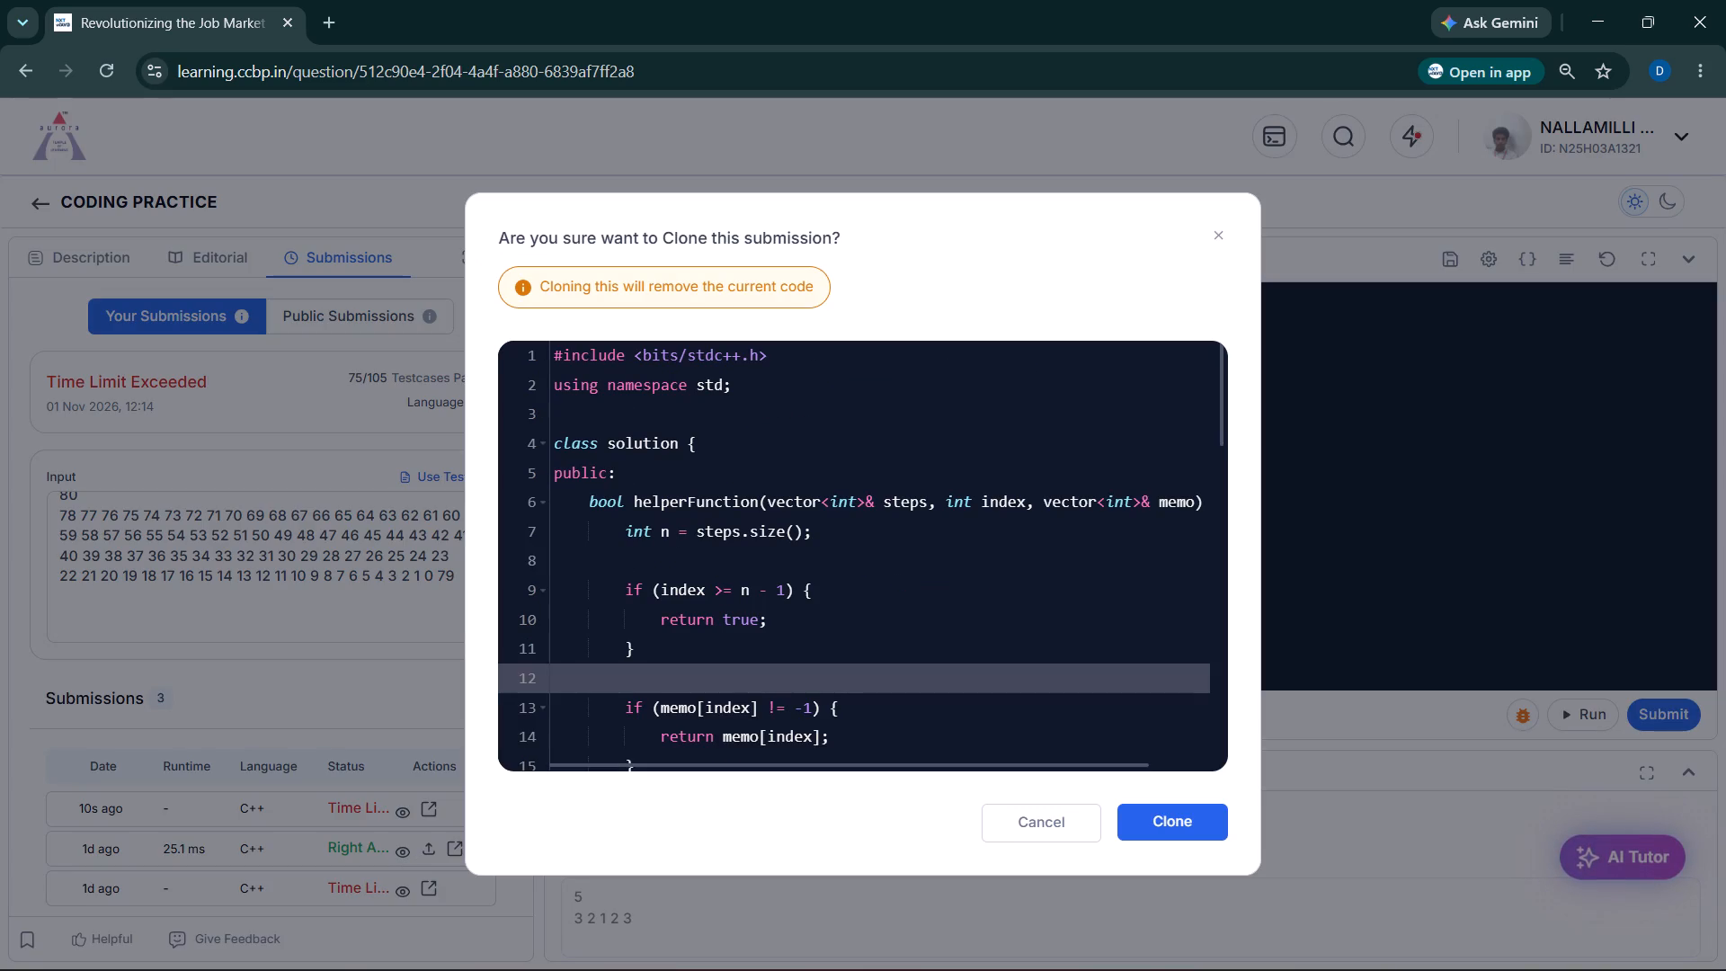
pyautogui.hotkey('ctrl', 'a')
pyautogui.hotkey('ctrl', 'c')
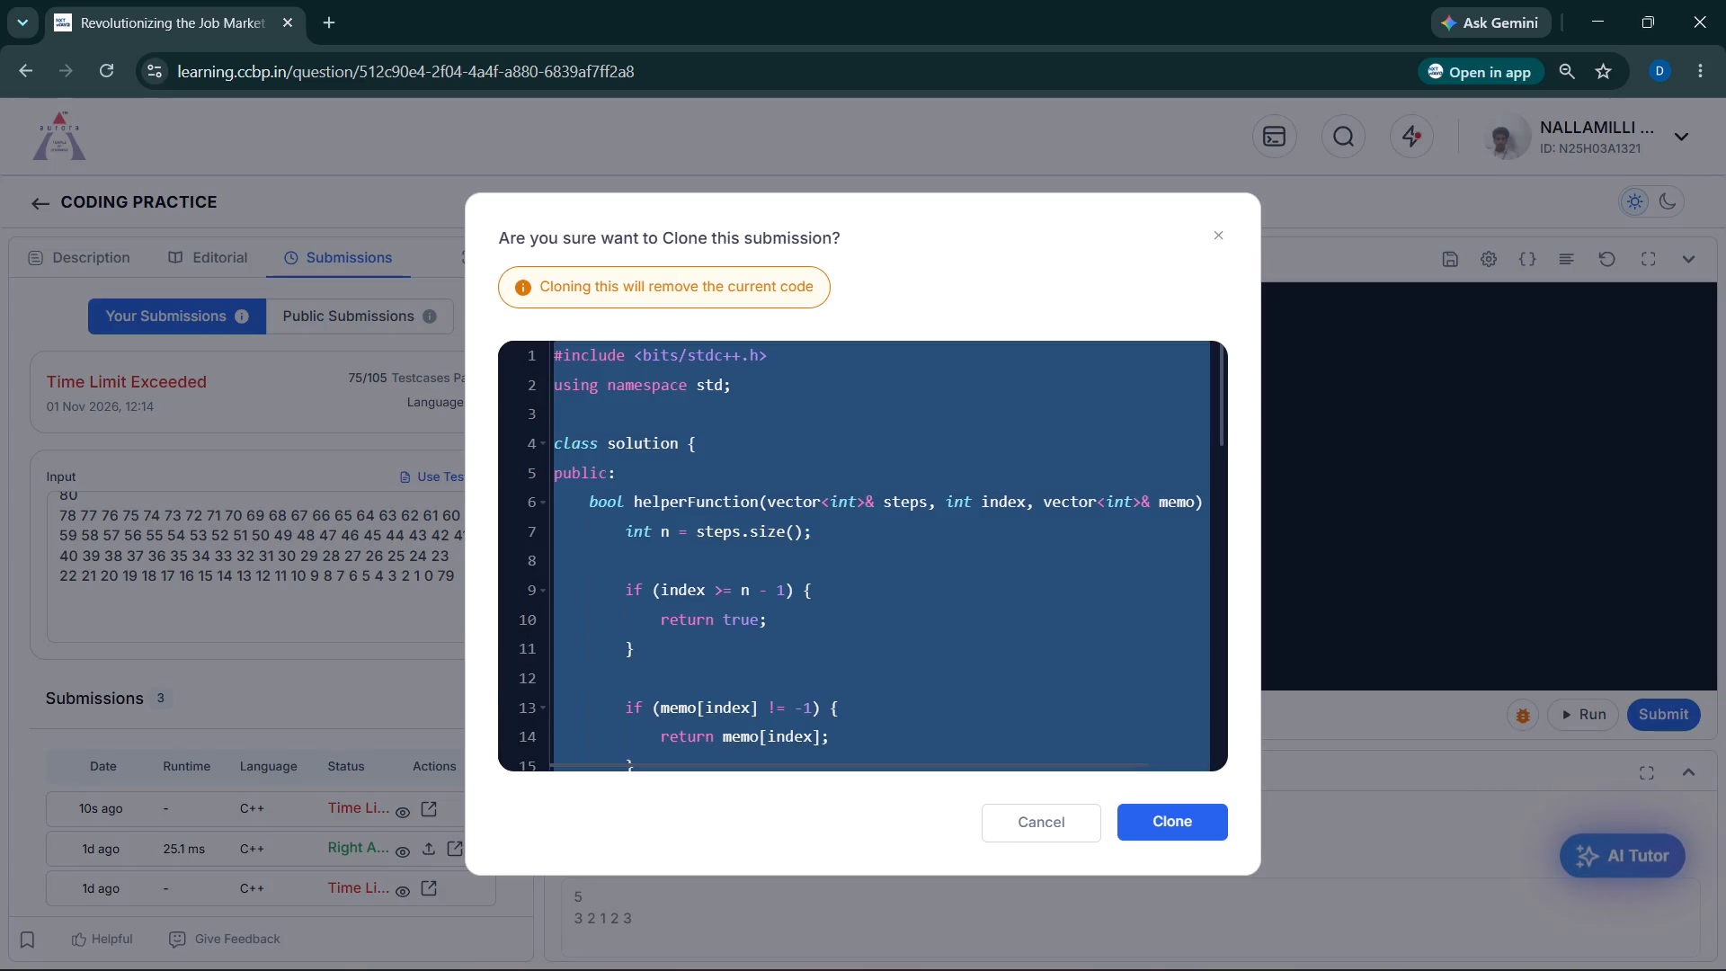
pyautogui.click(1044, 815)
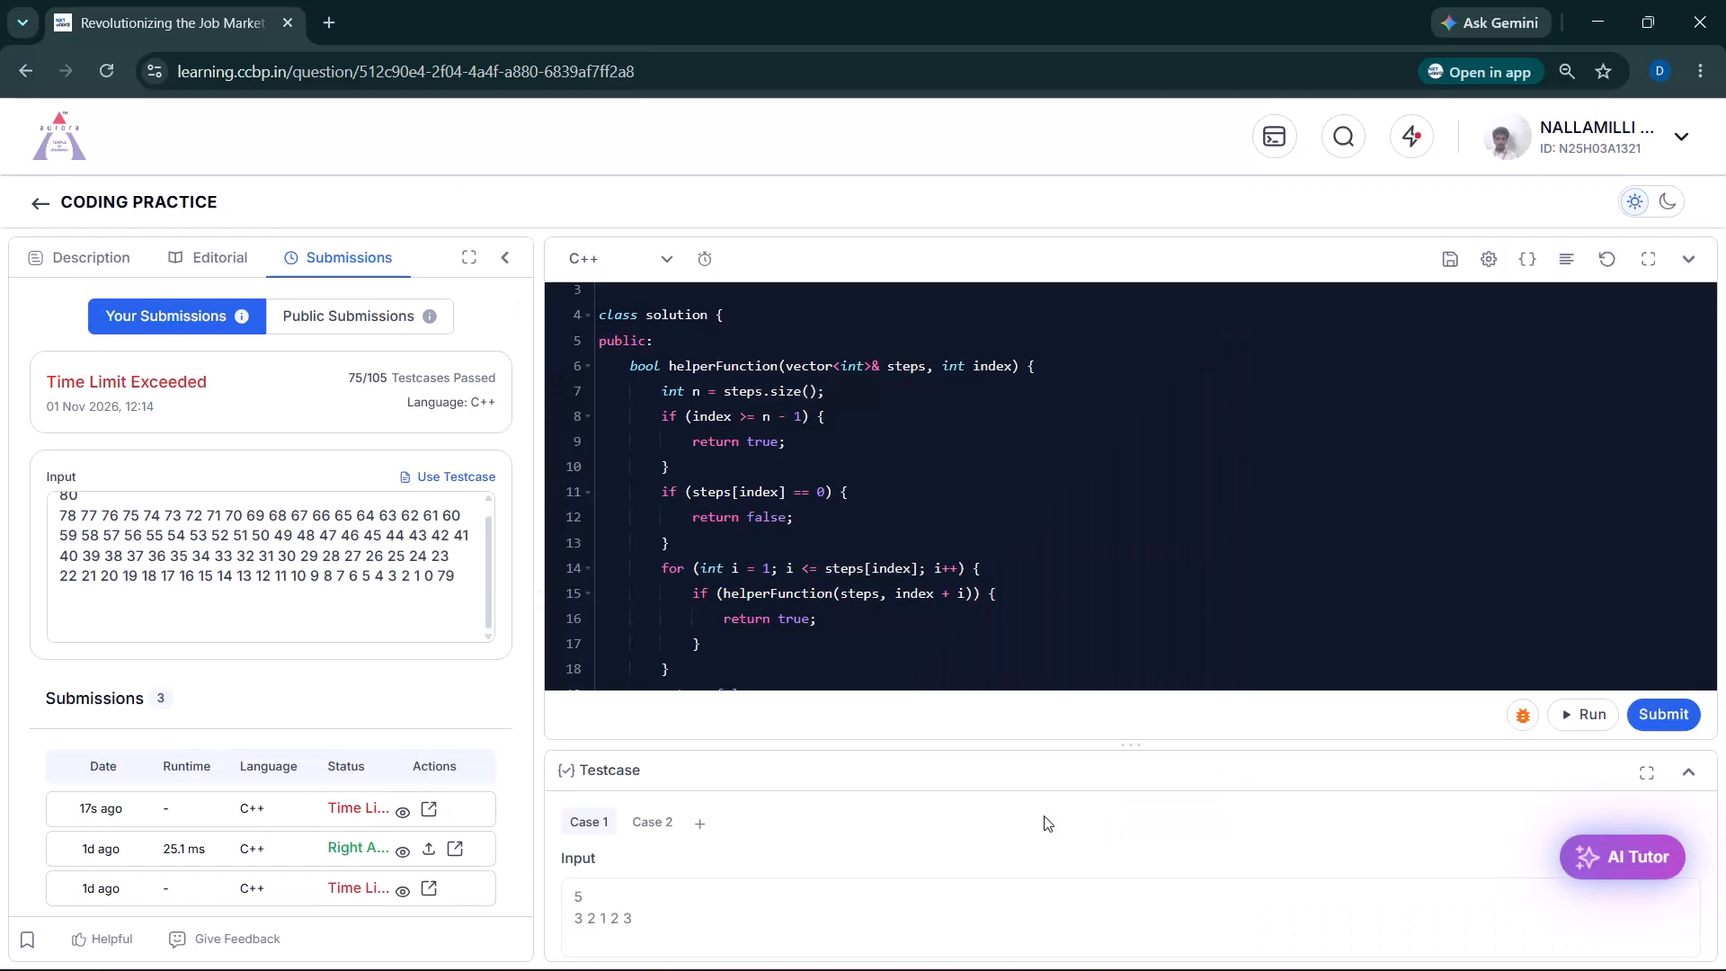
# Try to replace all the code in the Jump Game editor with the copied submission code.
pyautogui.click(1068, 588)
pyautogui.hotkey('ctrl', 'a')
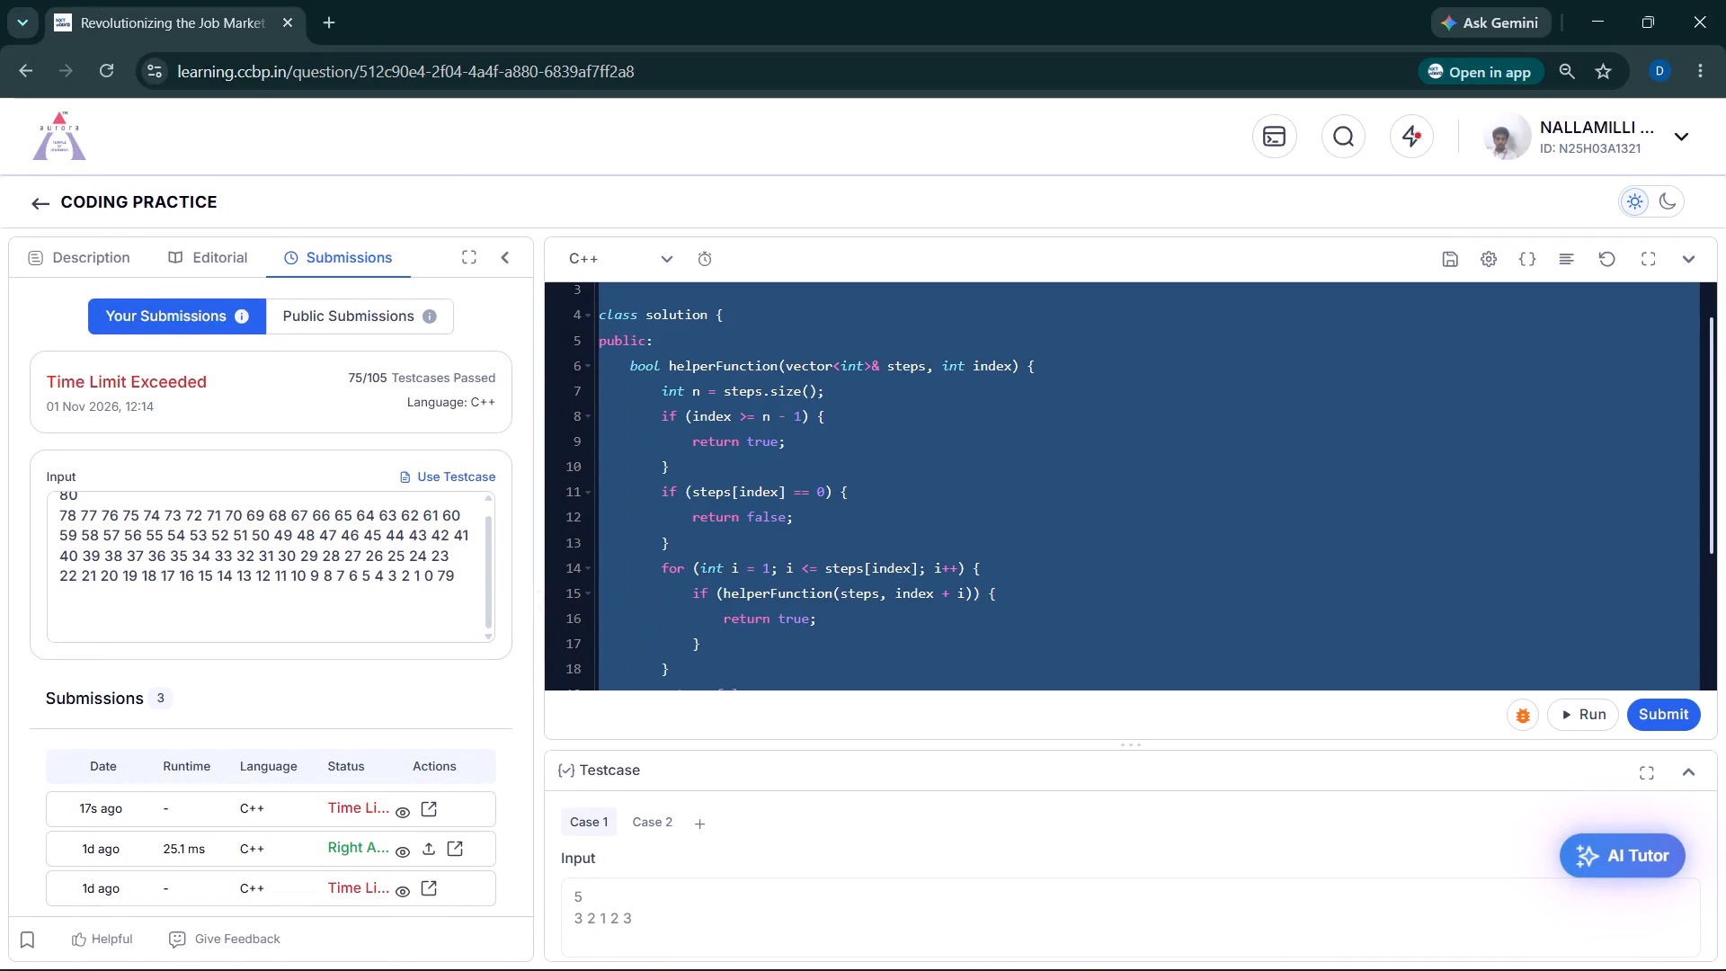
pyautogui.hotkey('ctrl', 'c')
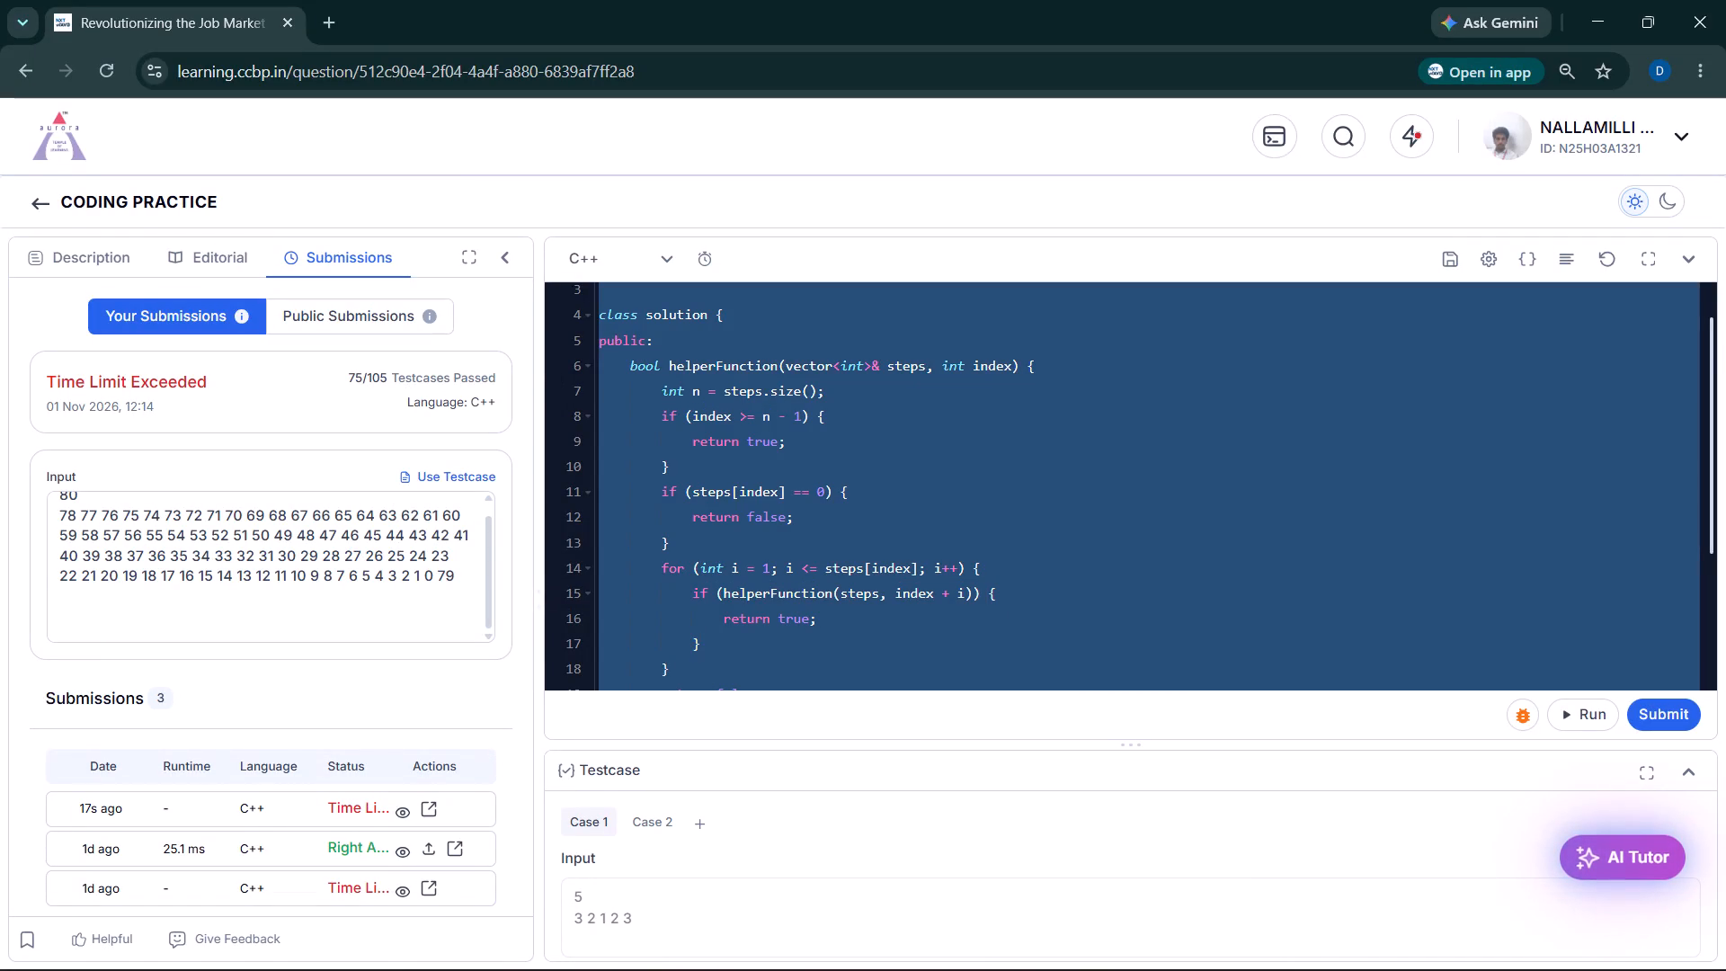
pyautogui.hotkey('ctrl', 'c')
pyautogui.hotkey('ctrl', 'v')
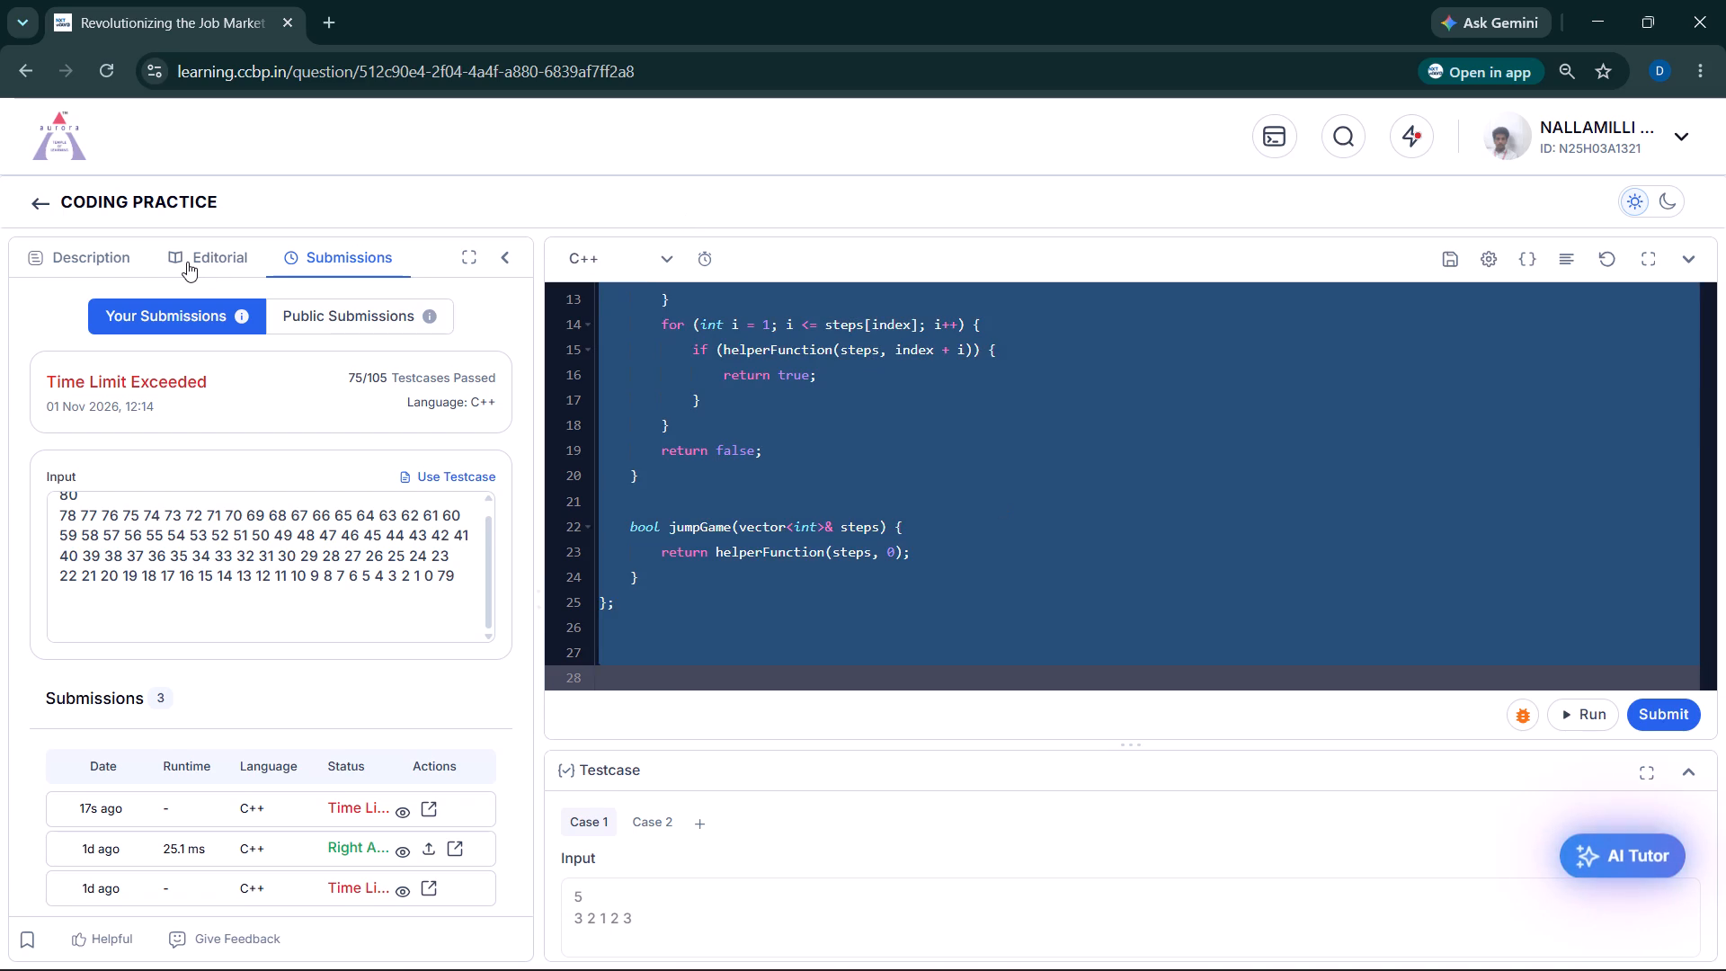
# Copy the full code of the earlier Right Answer submission for Jump Game, and cancel cloning it.
pyautogui.click(190, 261)
pyautogui.click(329, 240)
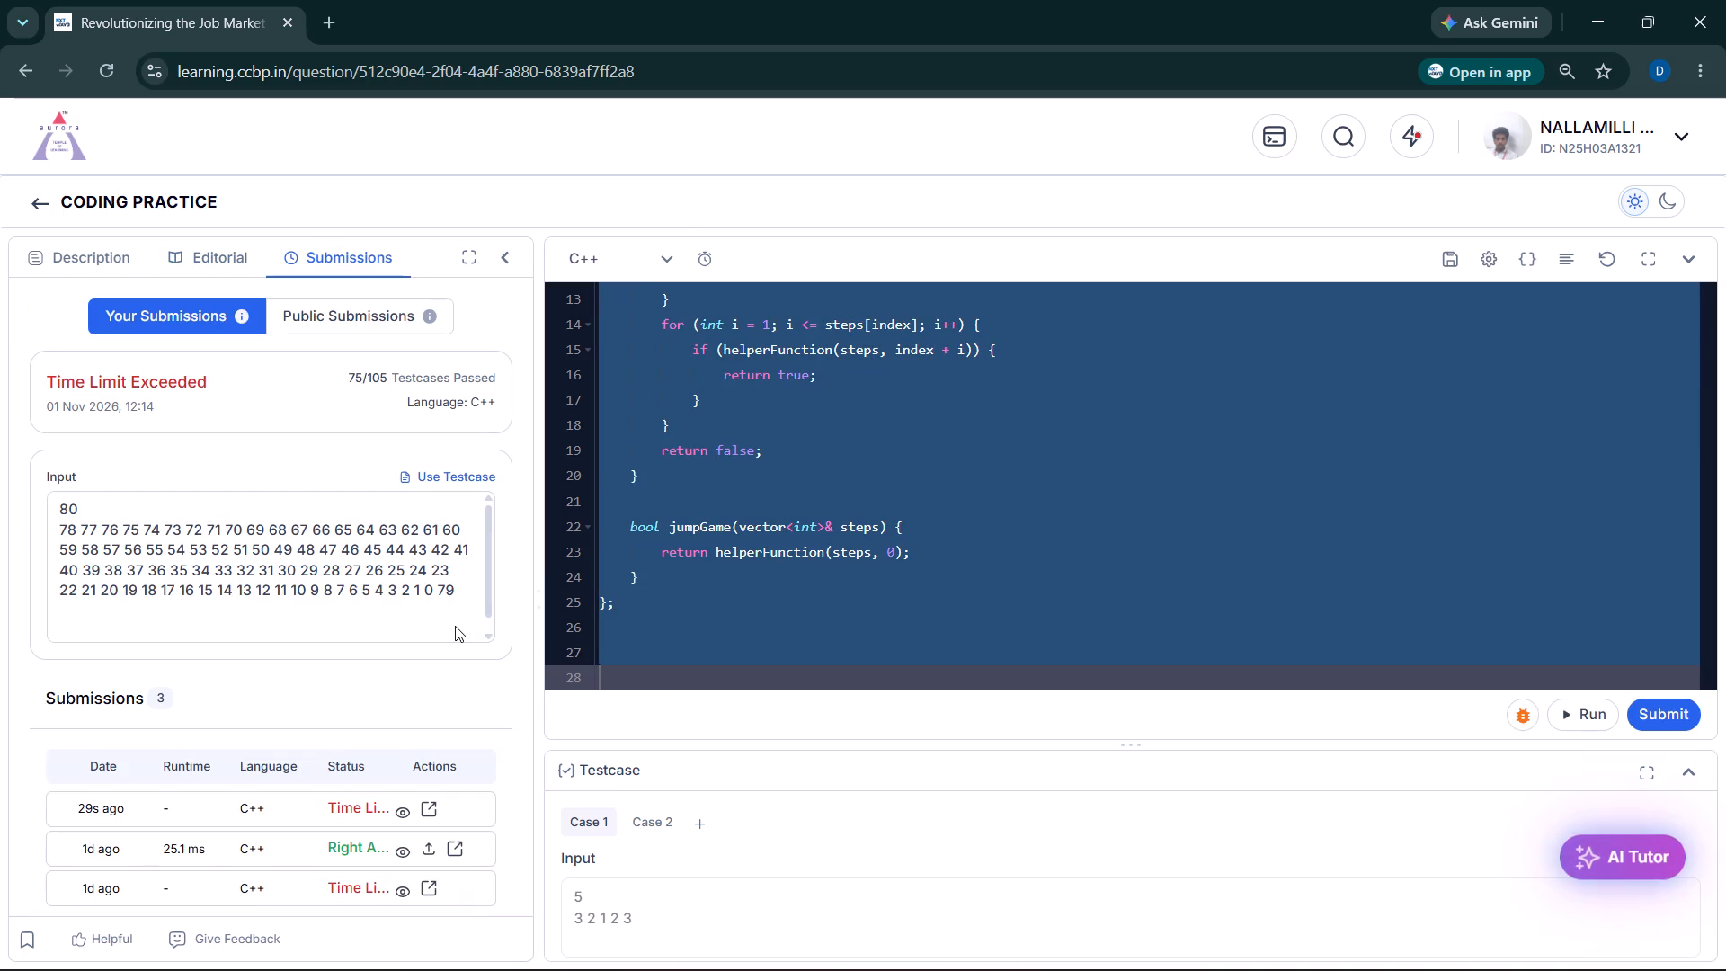
pyautogui.scroll(-1, 455, 626)
pyautogui.click(374, 306)
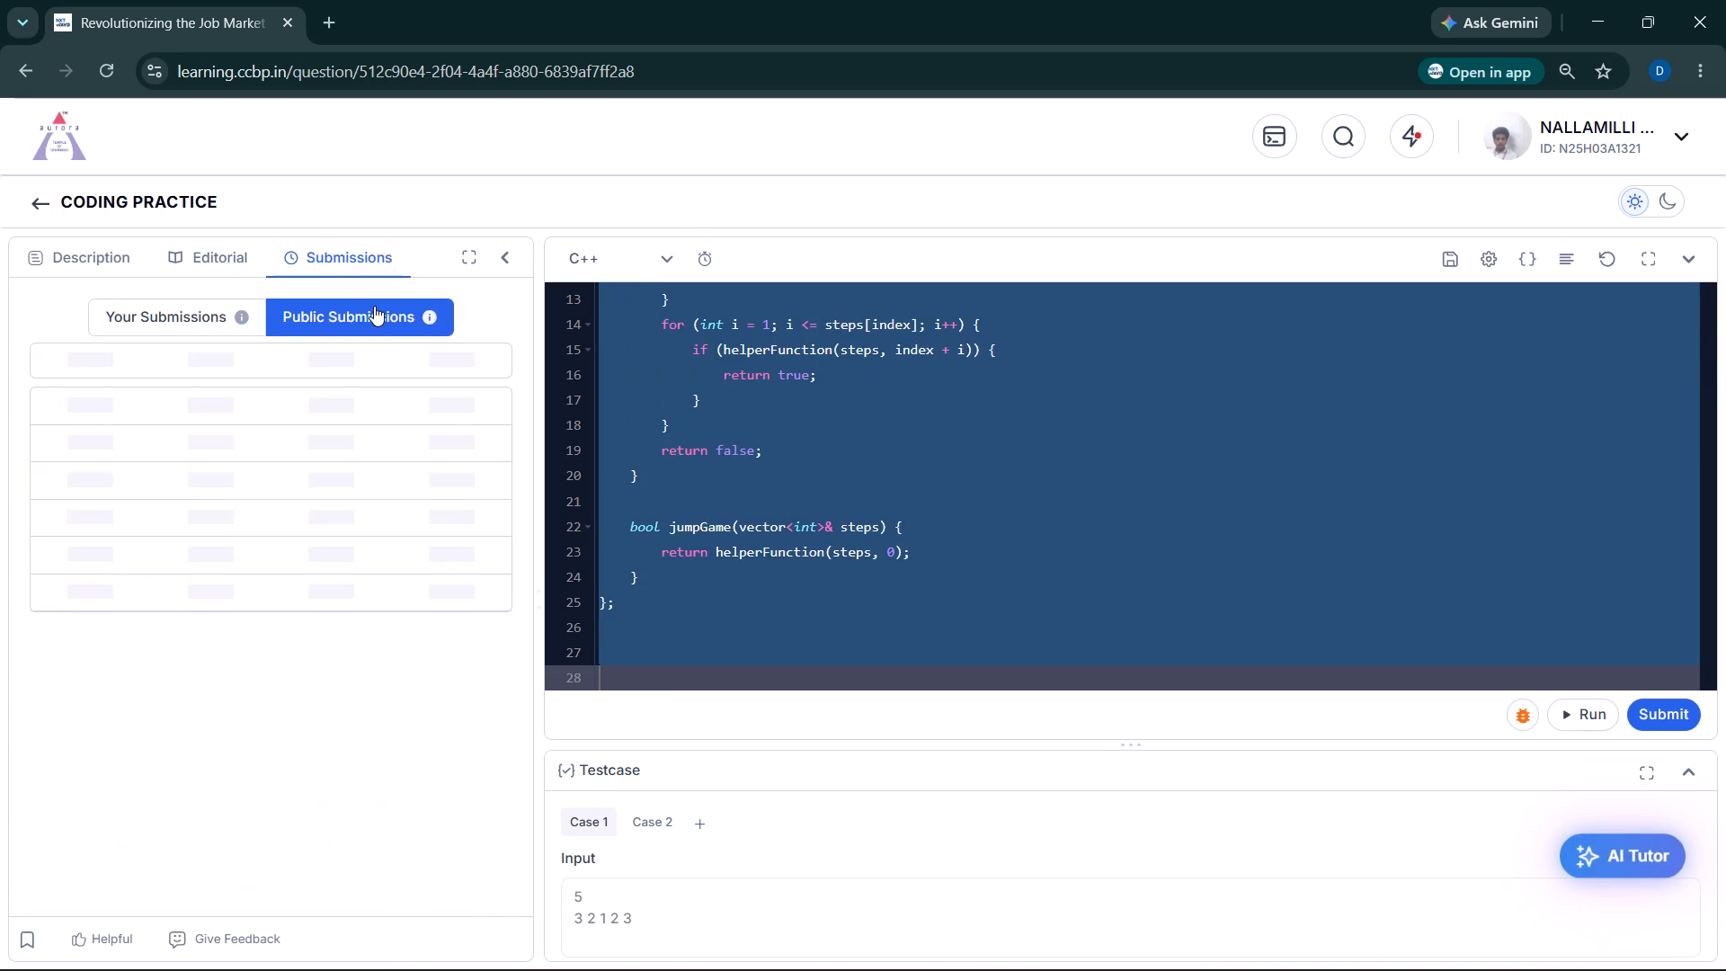
pyautogui.click(200, 319)
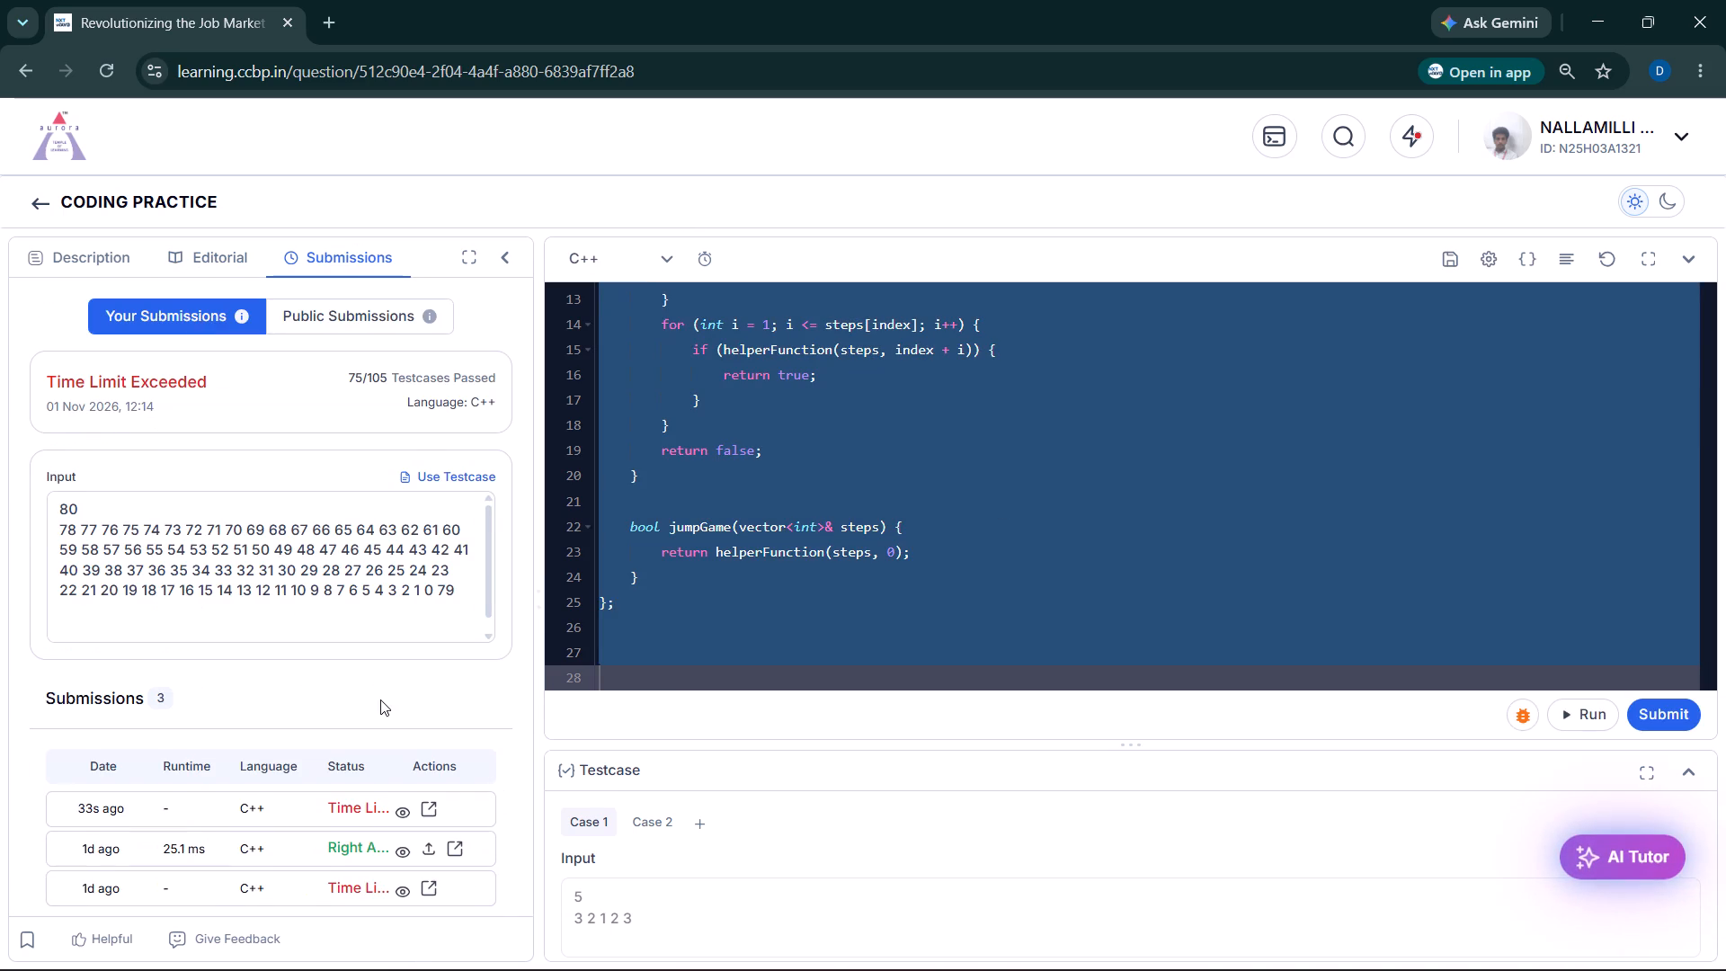
pyautogui.scroll(-2, 380, 699)
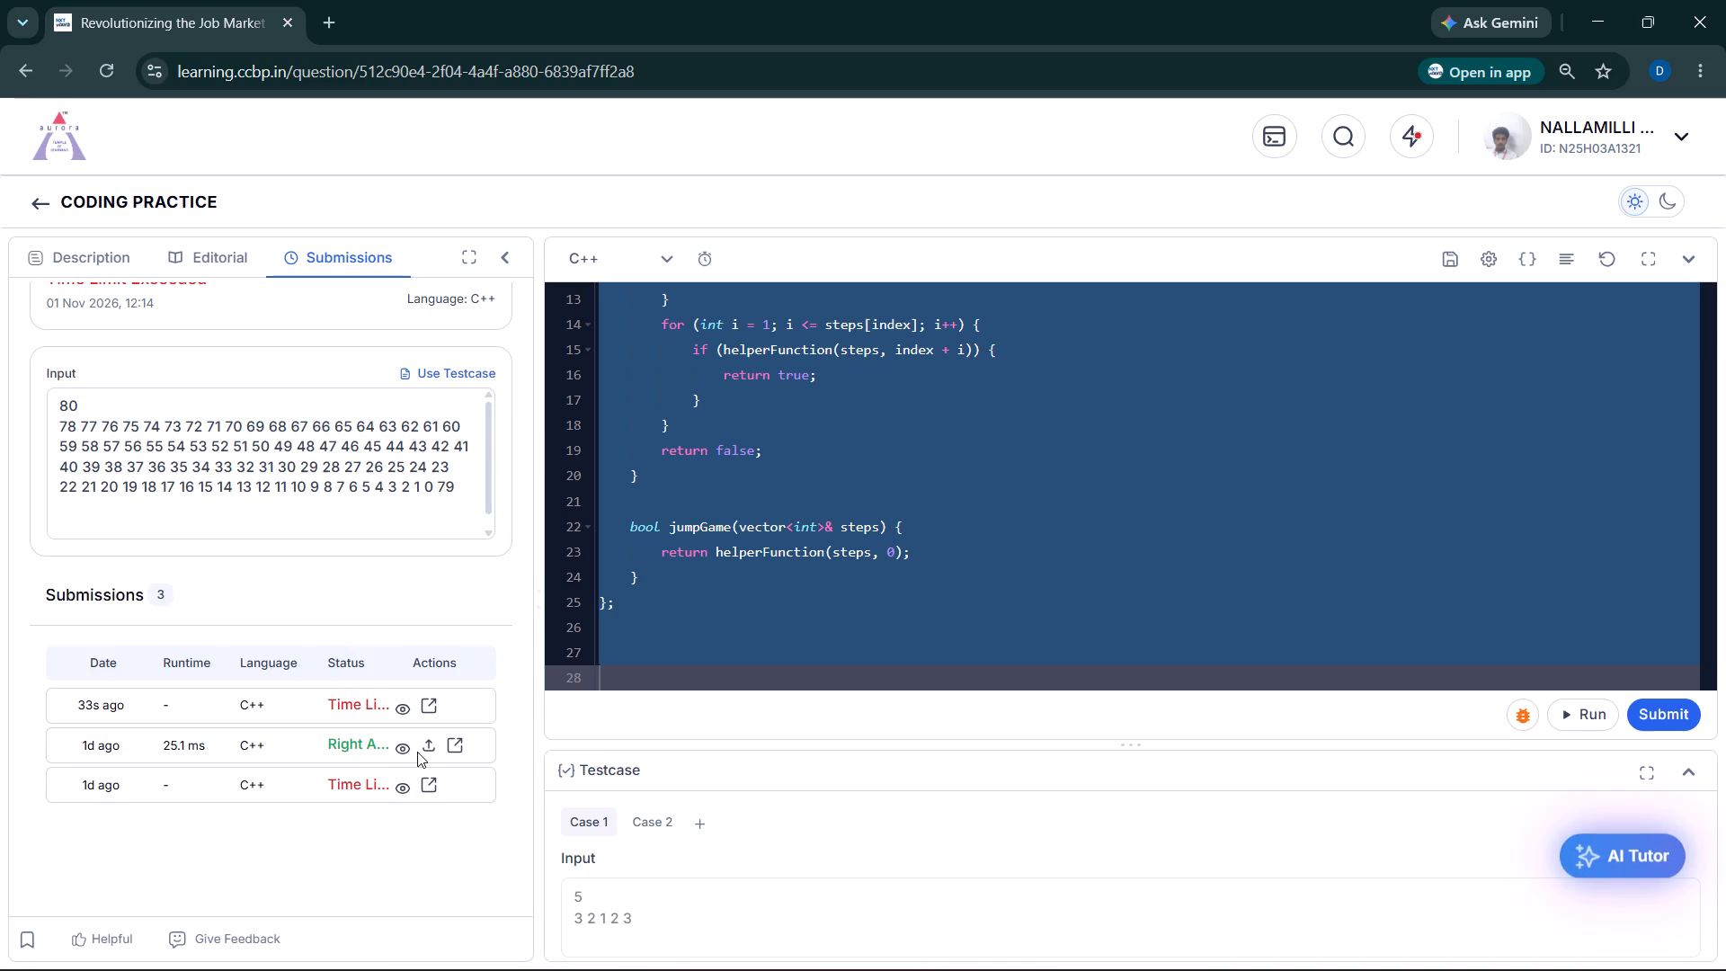
pyautogui.click(396, 744)
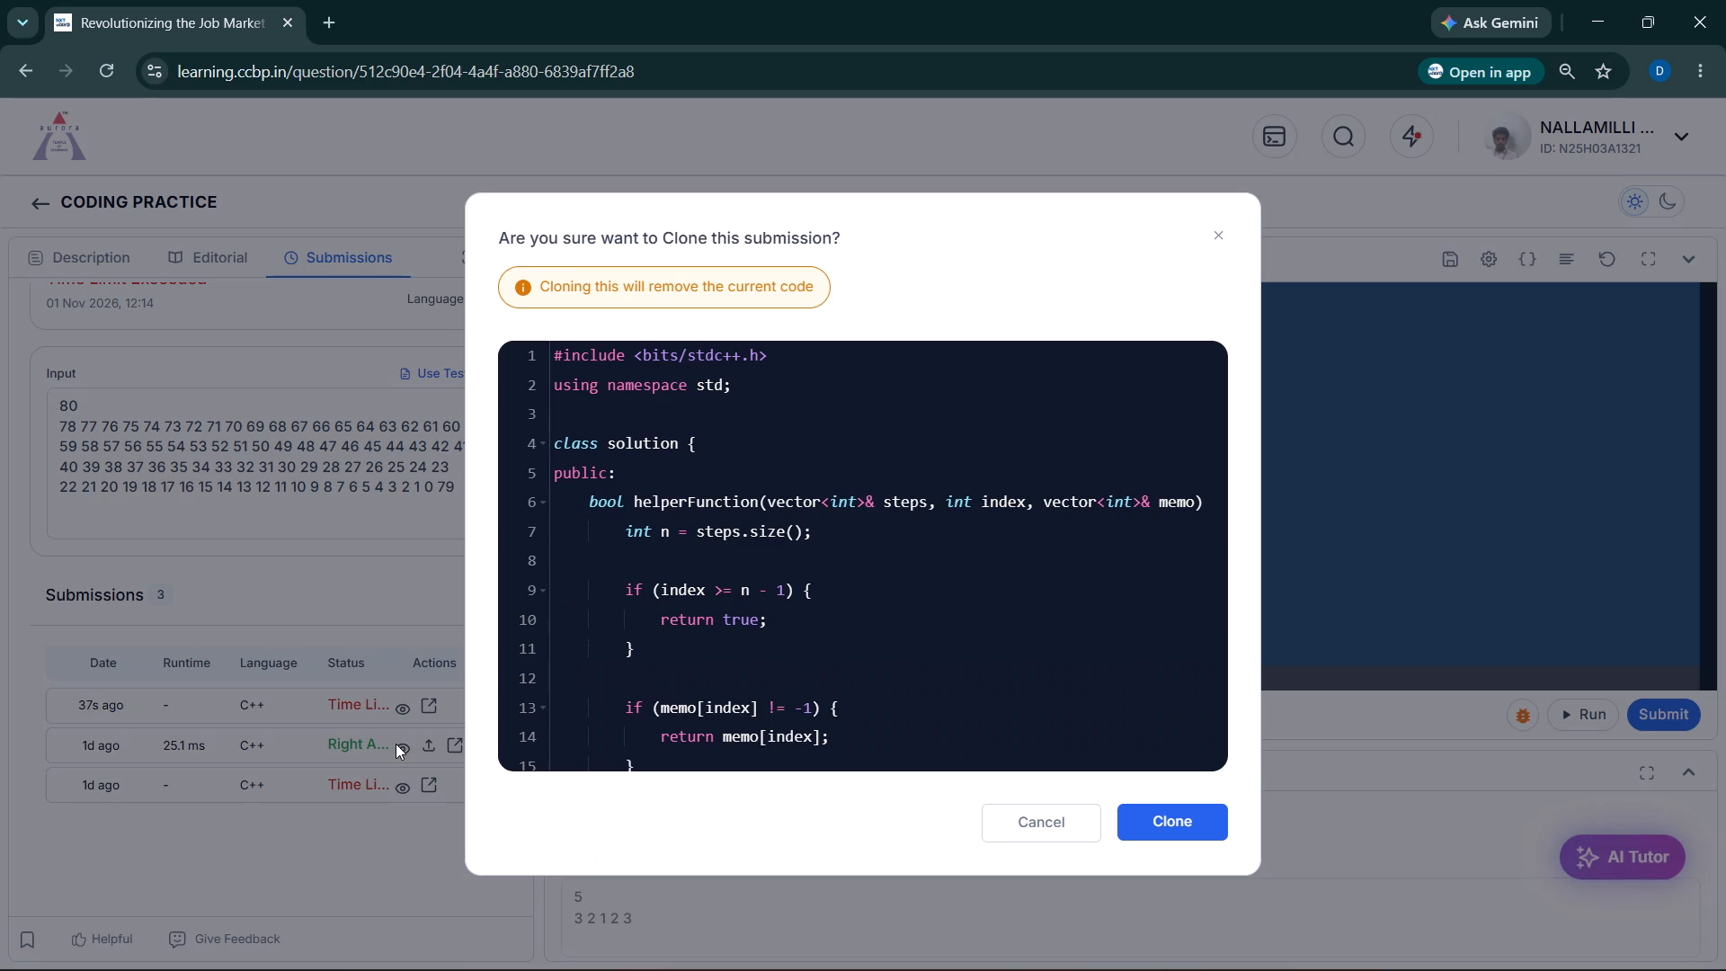
pyautogui.click(815, 679)
pyautogui.hotkey('ctrl', 'a')
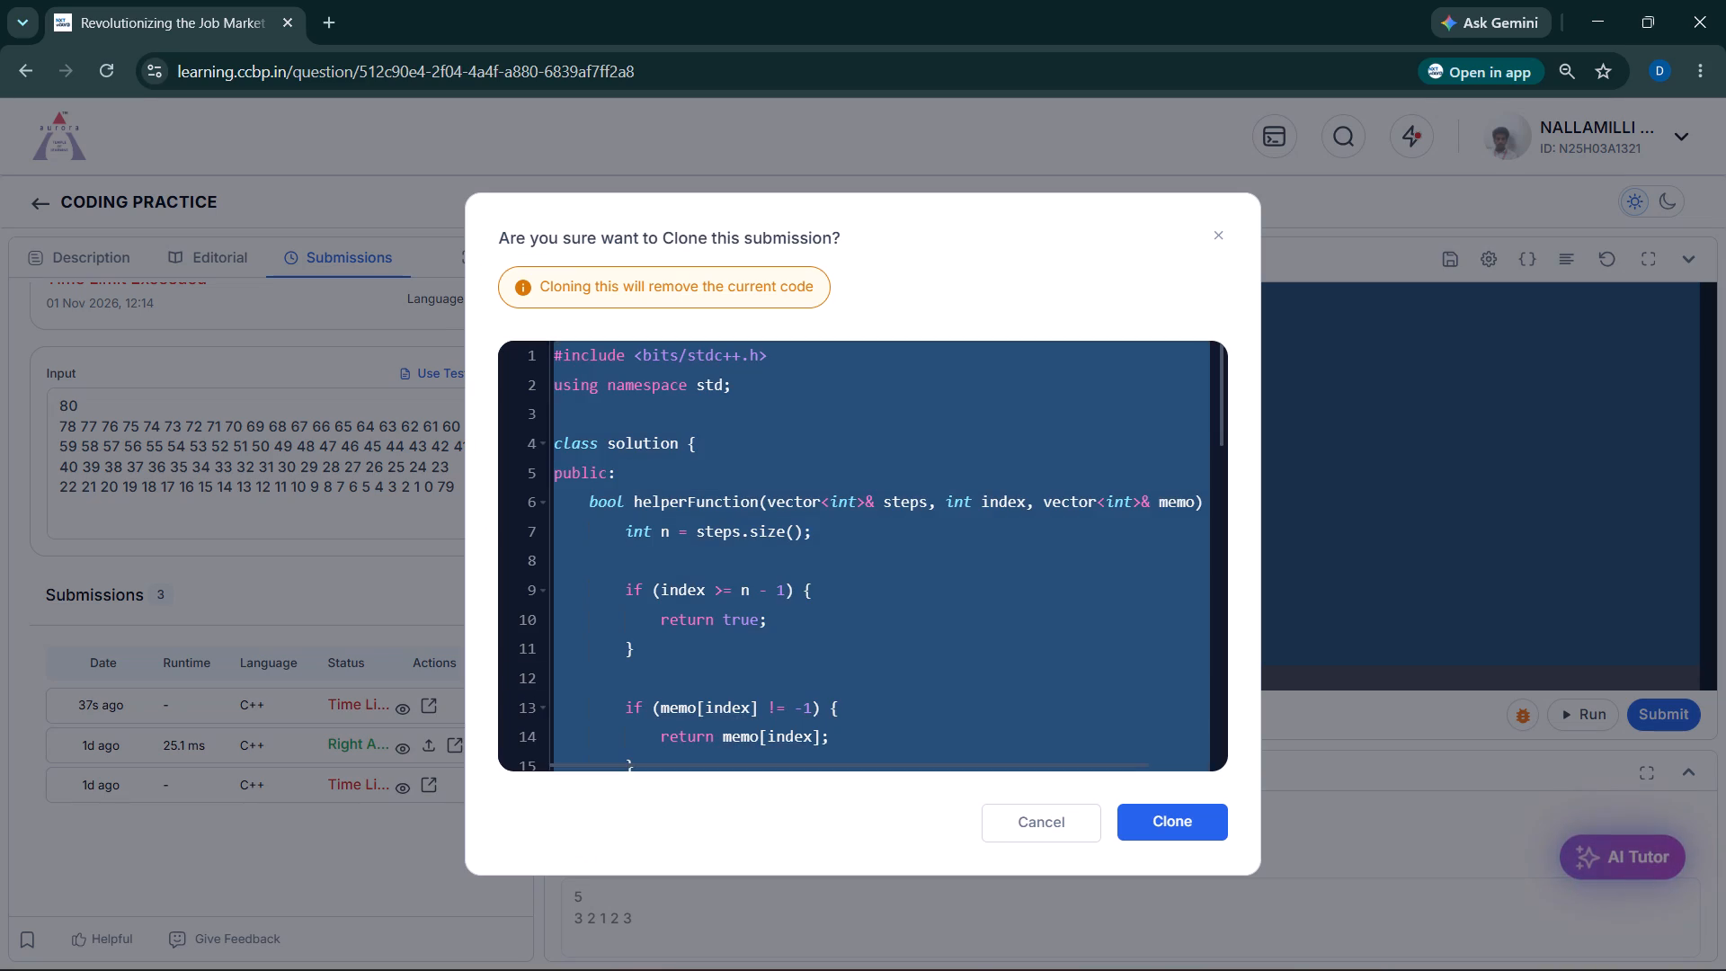
pyautogui.hotkey('ctrl', 'c')
pyautogui.hotkey('ctrl', 'c')
pyautogui.hotkey('ctrl', 'c')
pyautogui.click(1001, 813)
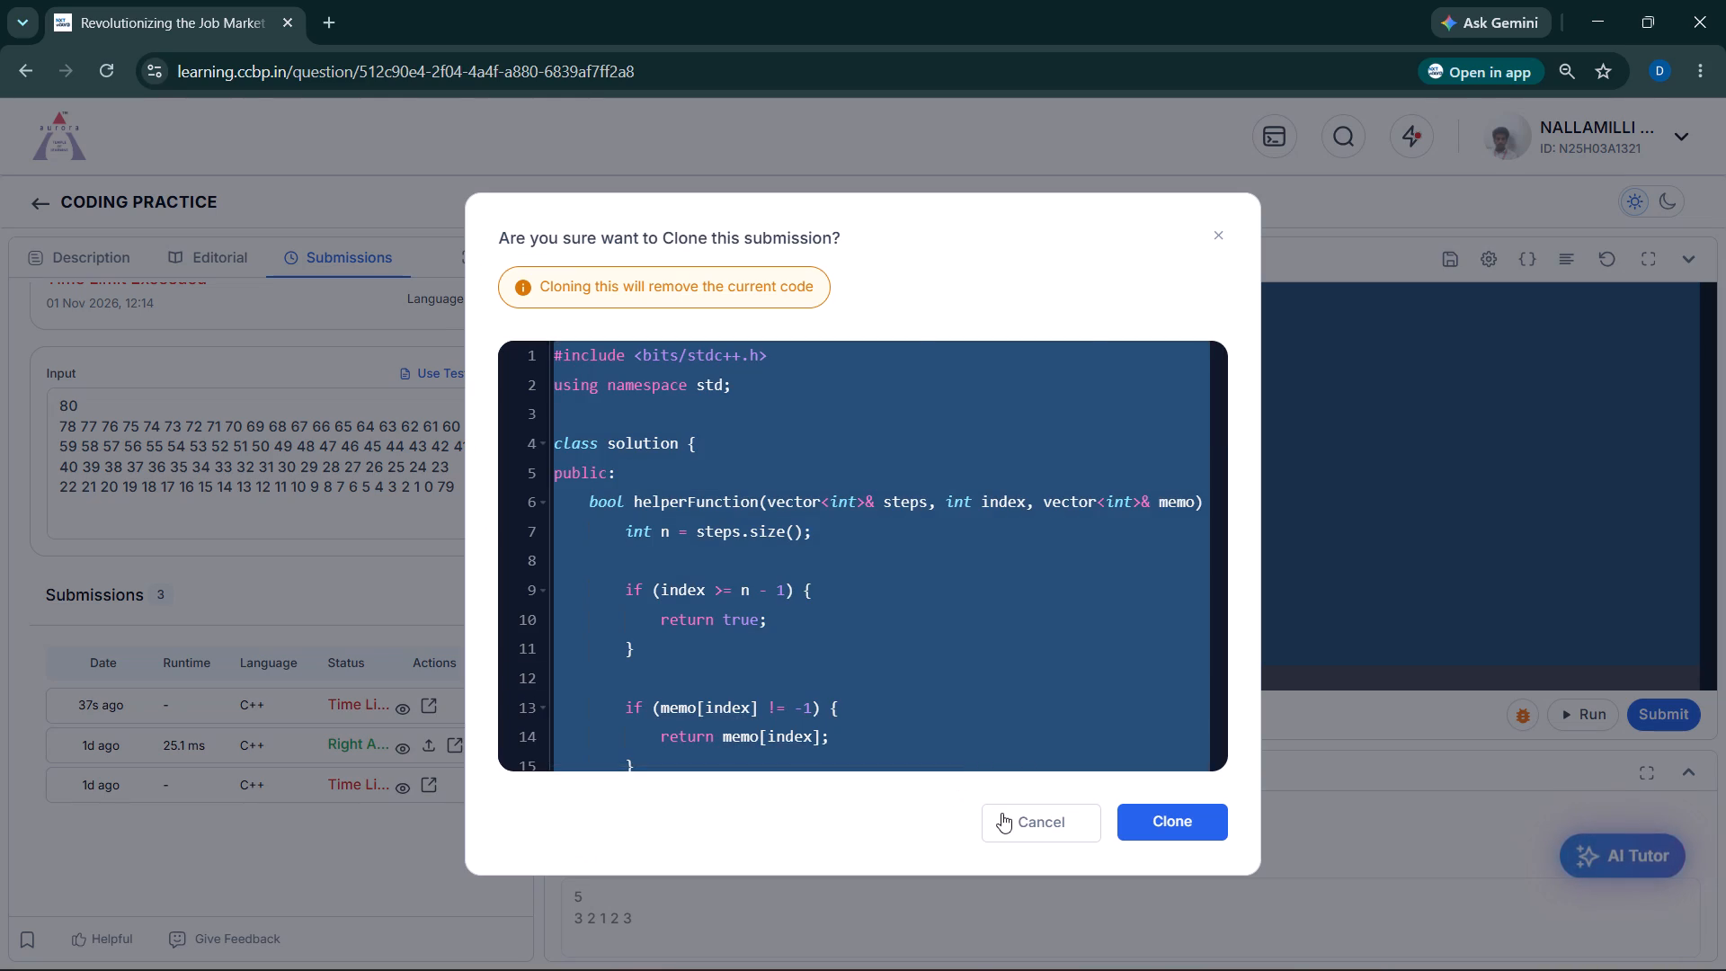
# Replace all the code in the Jump Game editor with the copied submission code.
pyautogui.click(1067, 664)
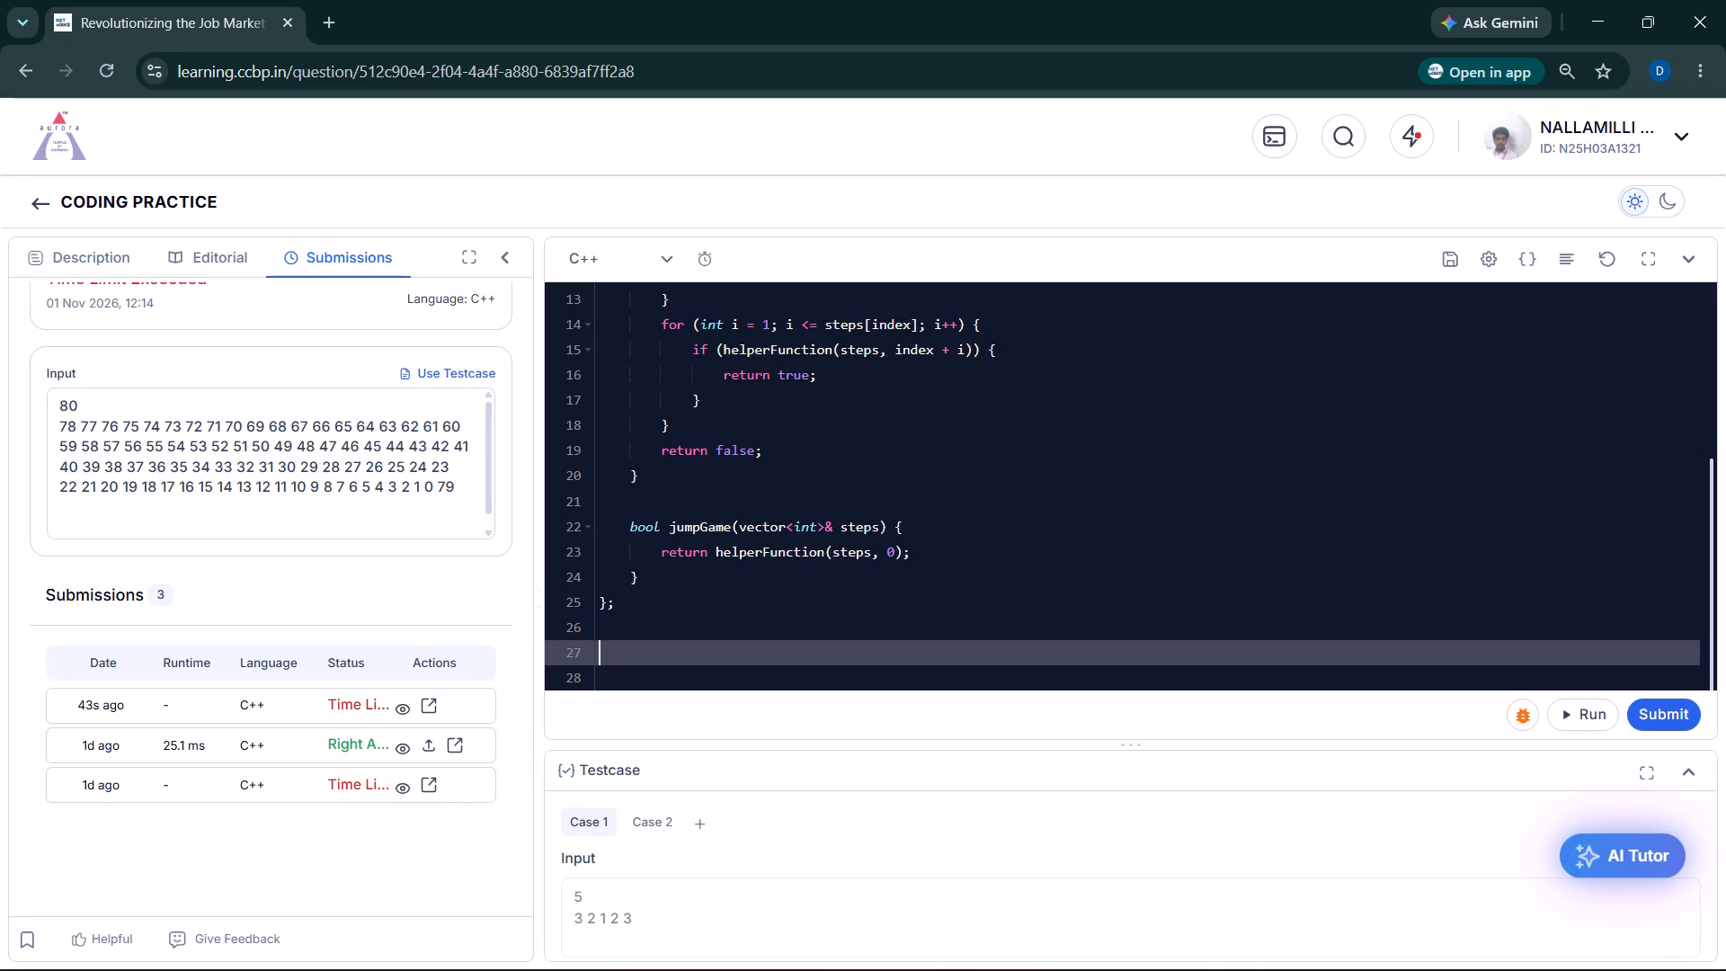
pyautogui.hotkey('ctrl', 'a')
pyautogui.hotkey('ctrl', 'v')
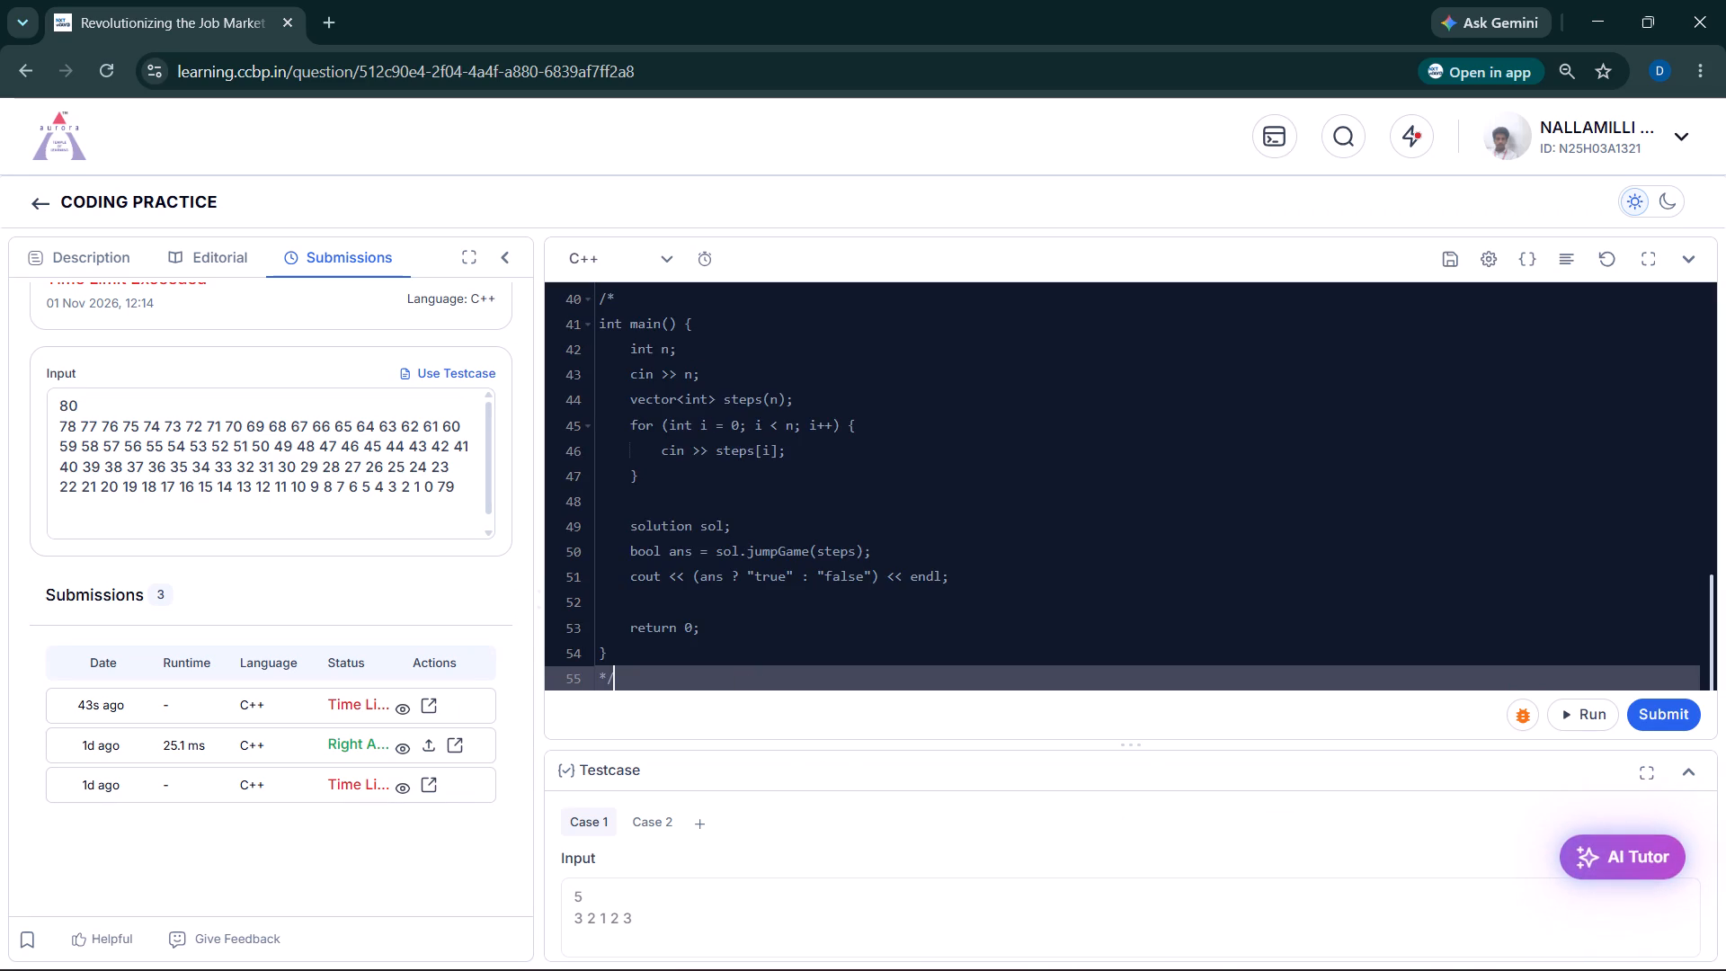
# Delete the commented-out main function block from the end of the pasted Jump Game code.
pyautogui.moveTo(652, 675); pyautogui.dragTo(538, 297)
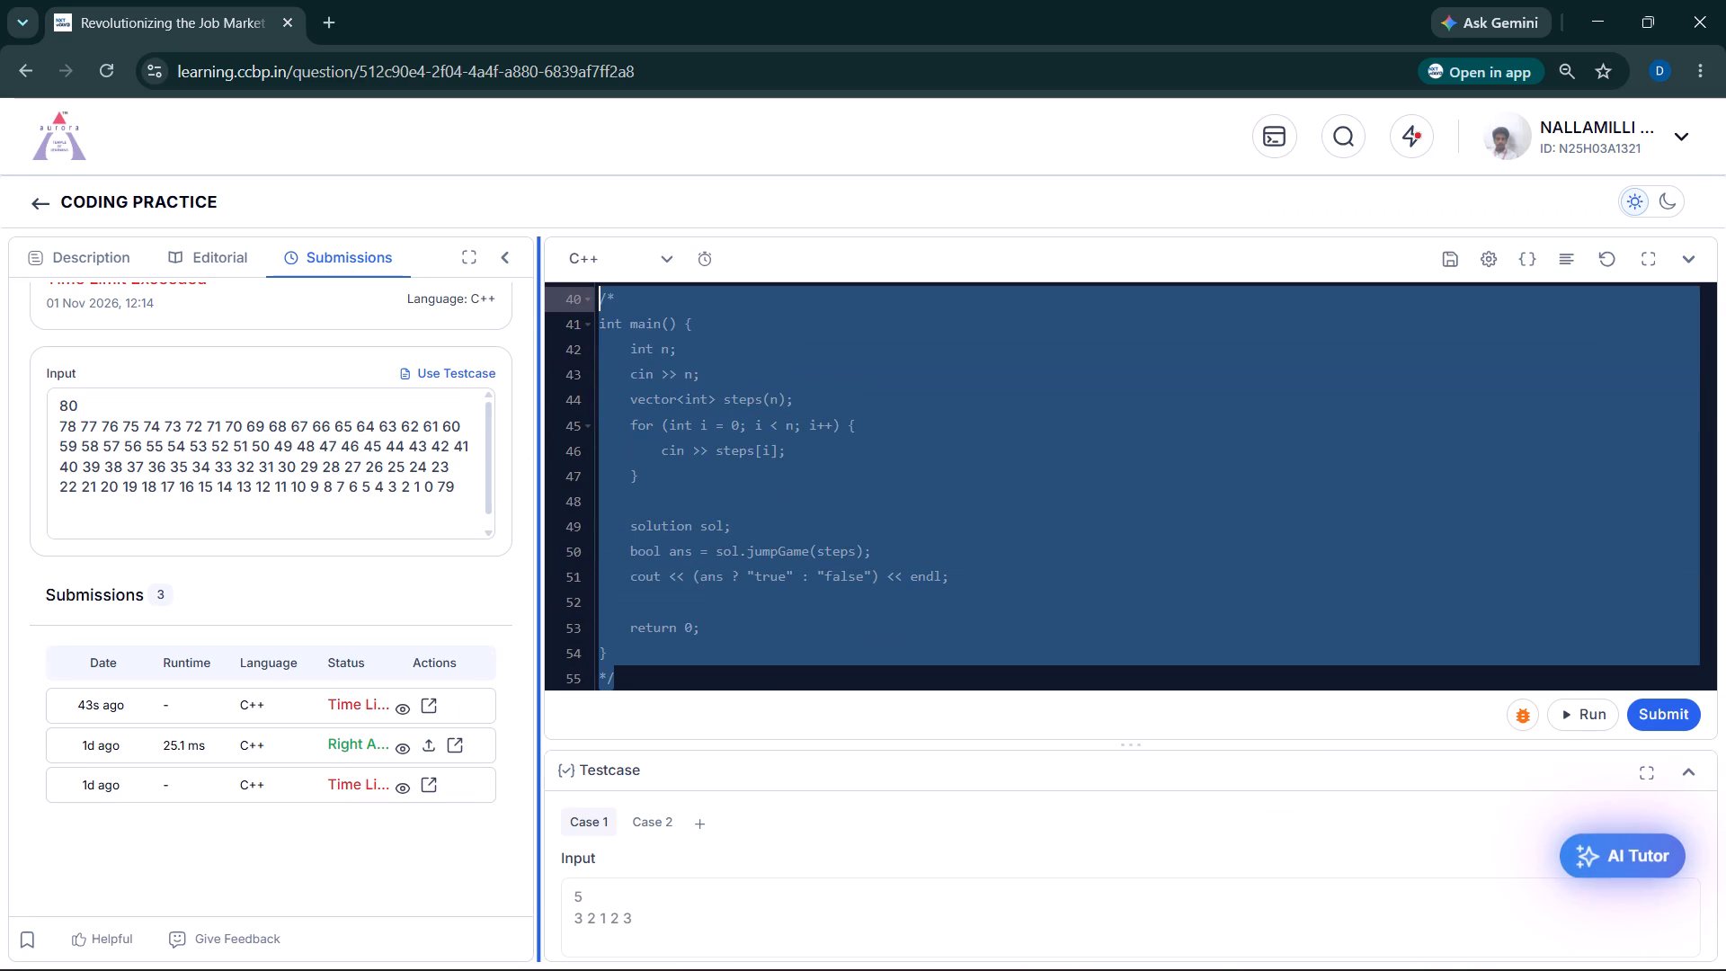
pyautogui.moveTo(538, 297); pyautogui.dragTo(583, 408)
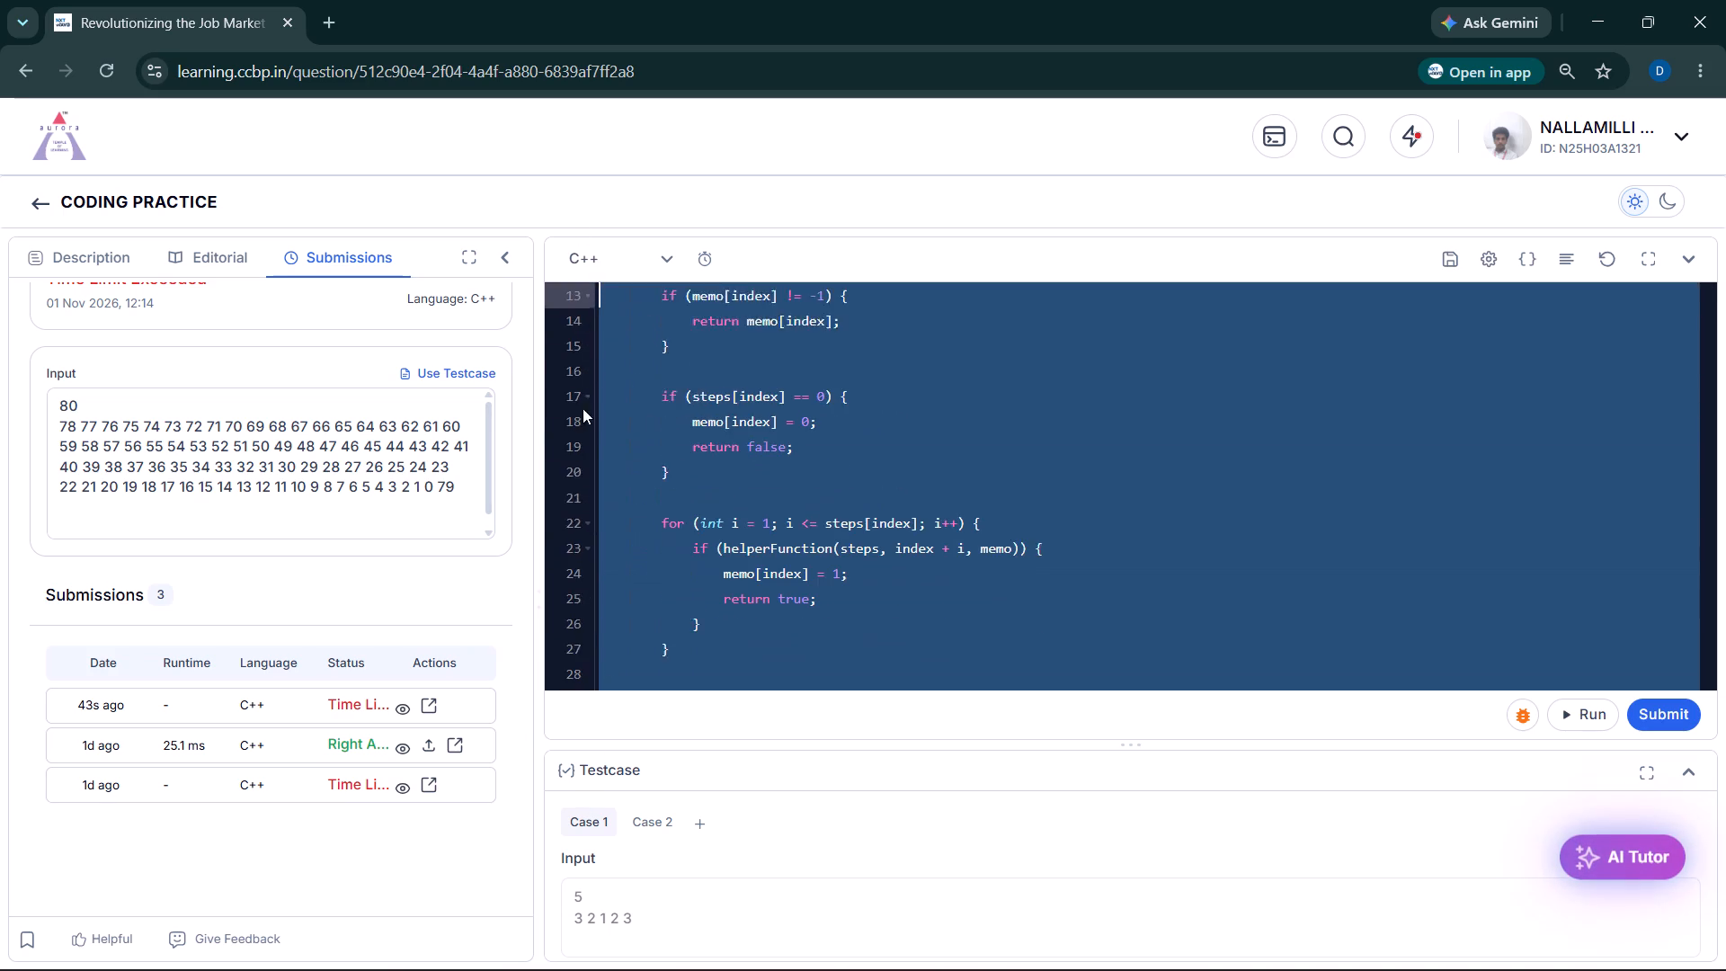
pyautogui.moveTo(583, 408); pyautogui.dragTo(601, 684)
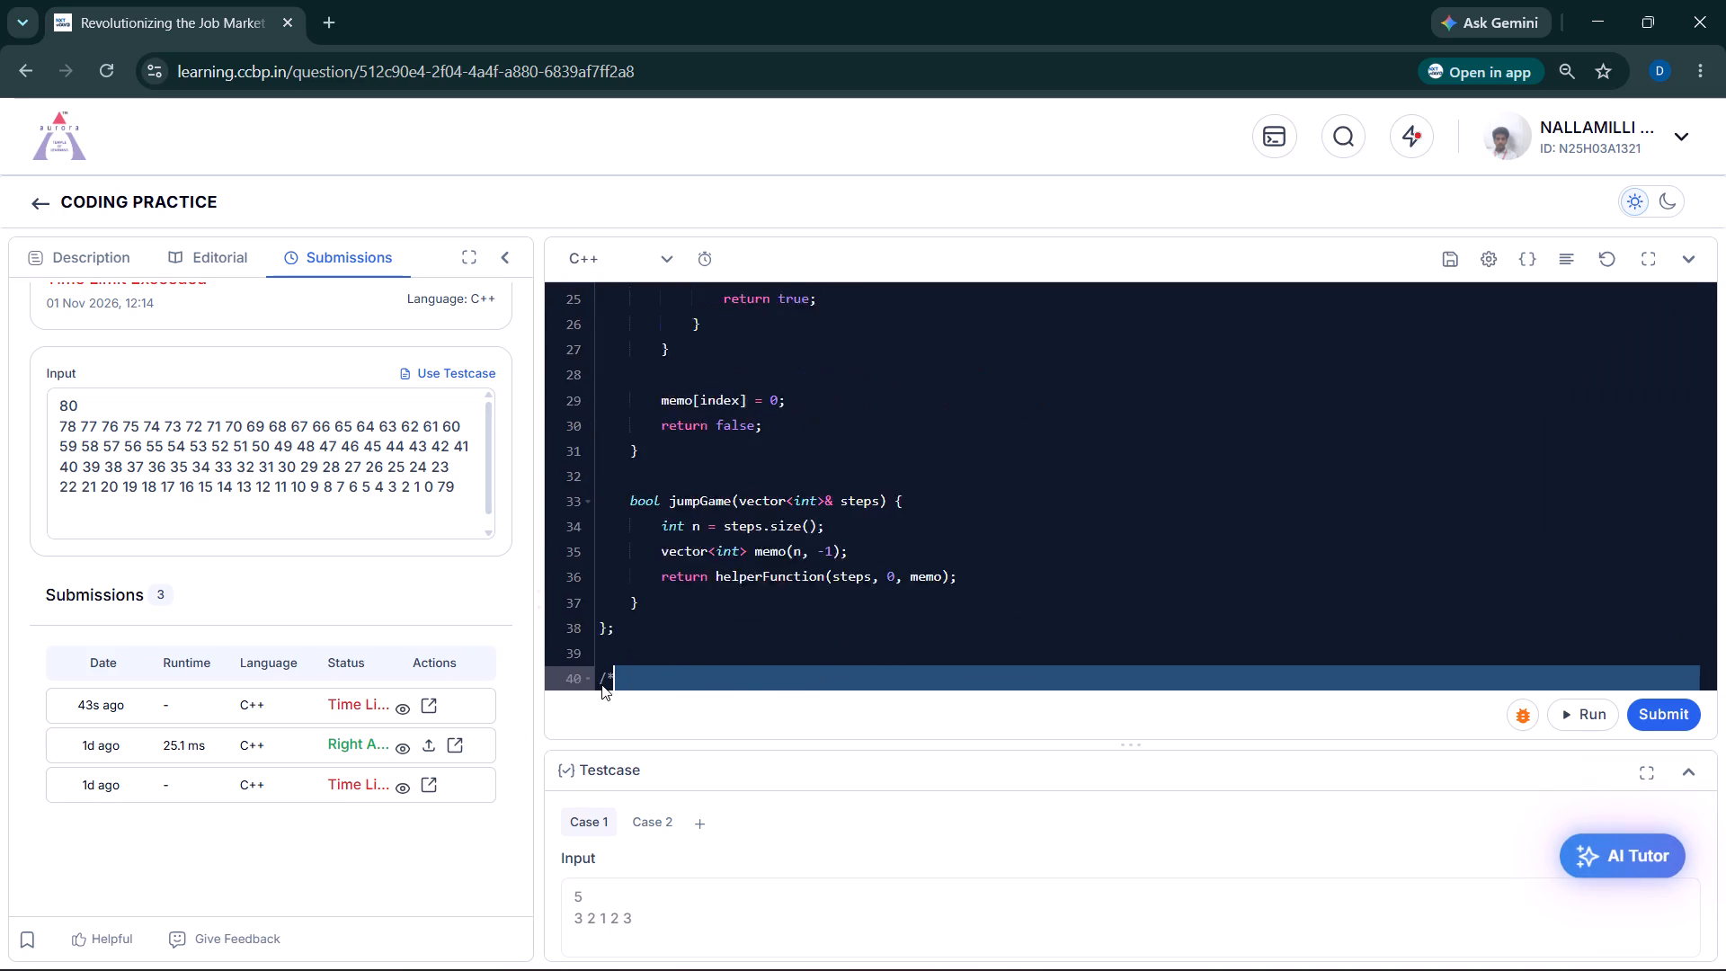
pyautogui.moveTo(601, 684); pyautogui.dragTo(558, 605)
pyautogui.press('BackSpace')
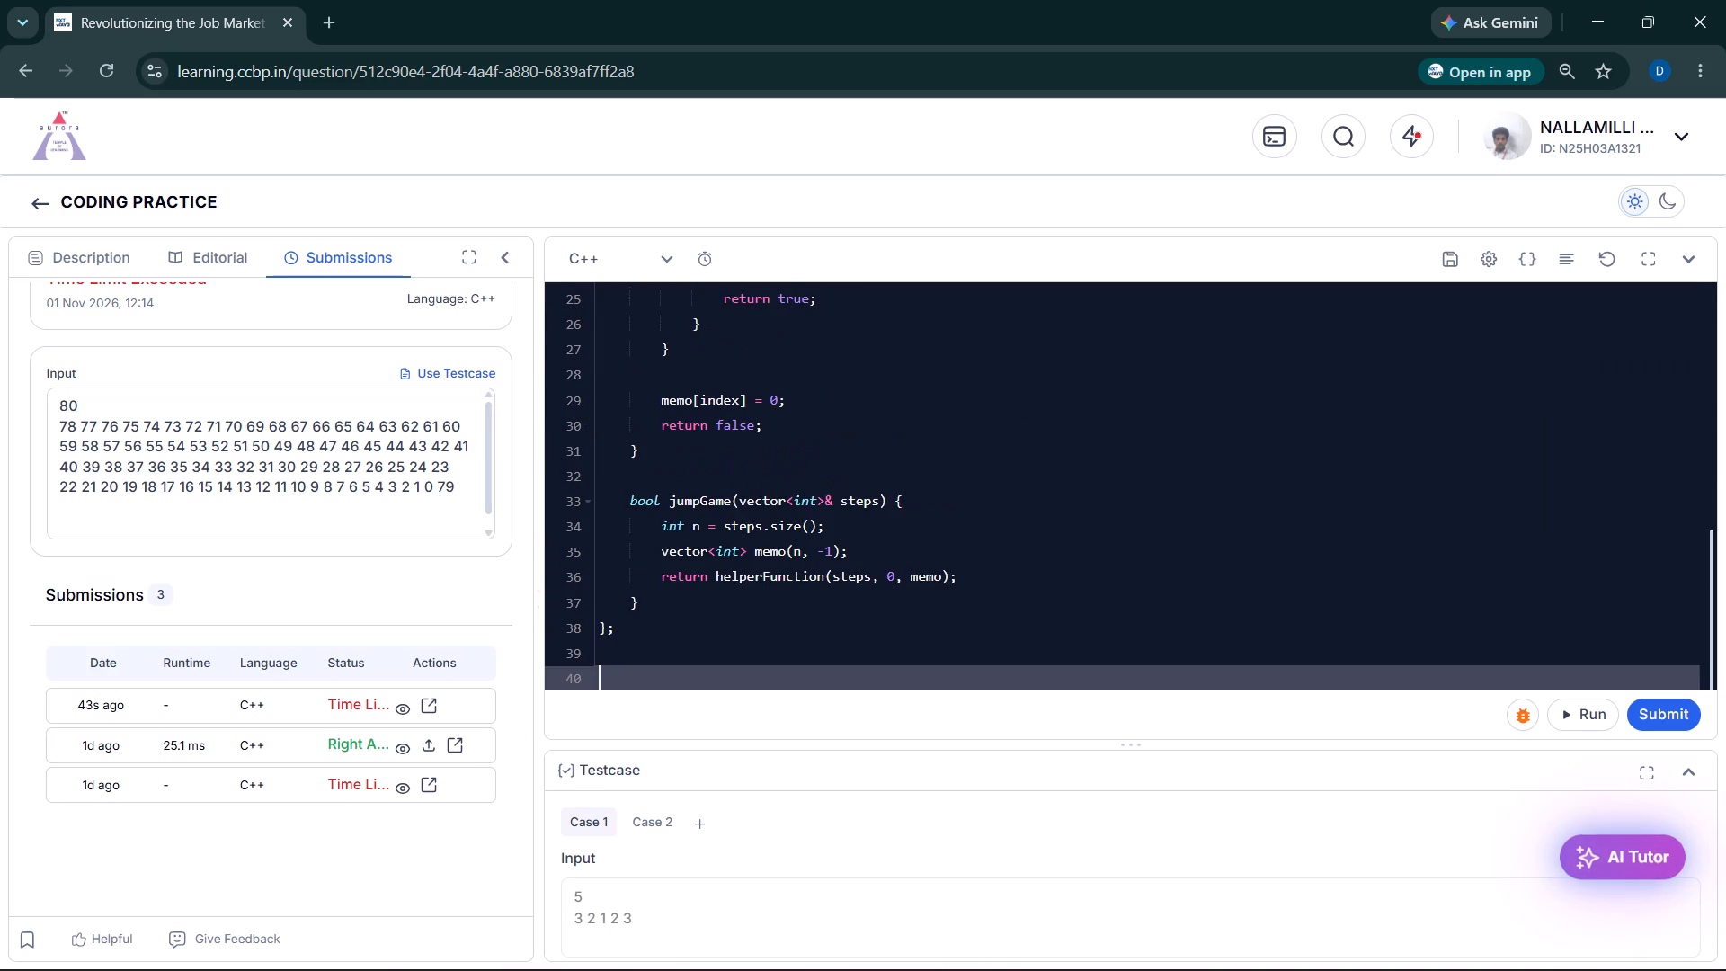
# Submit the memoized Jump Game solution and run it against the sample test cases.
pyautogui.moveTo(1654, 731); pyautogui.dragTo(1653, 707)
pyautogui.click(1653, 707)
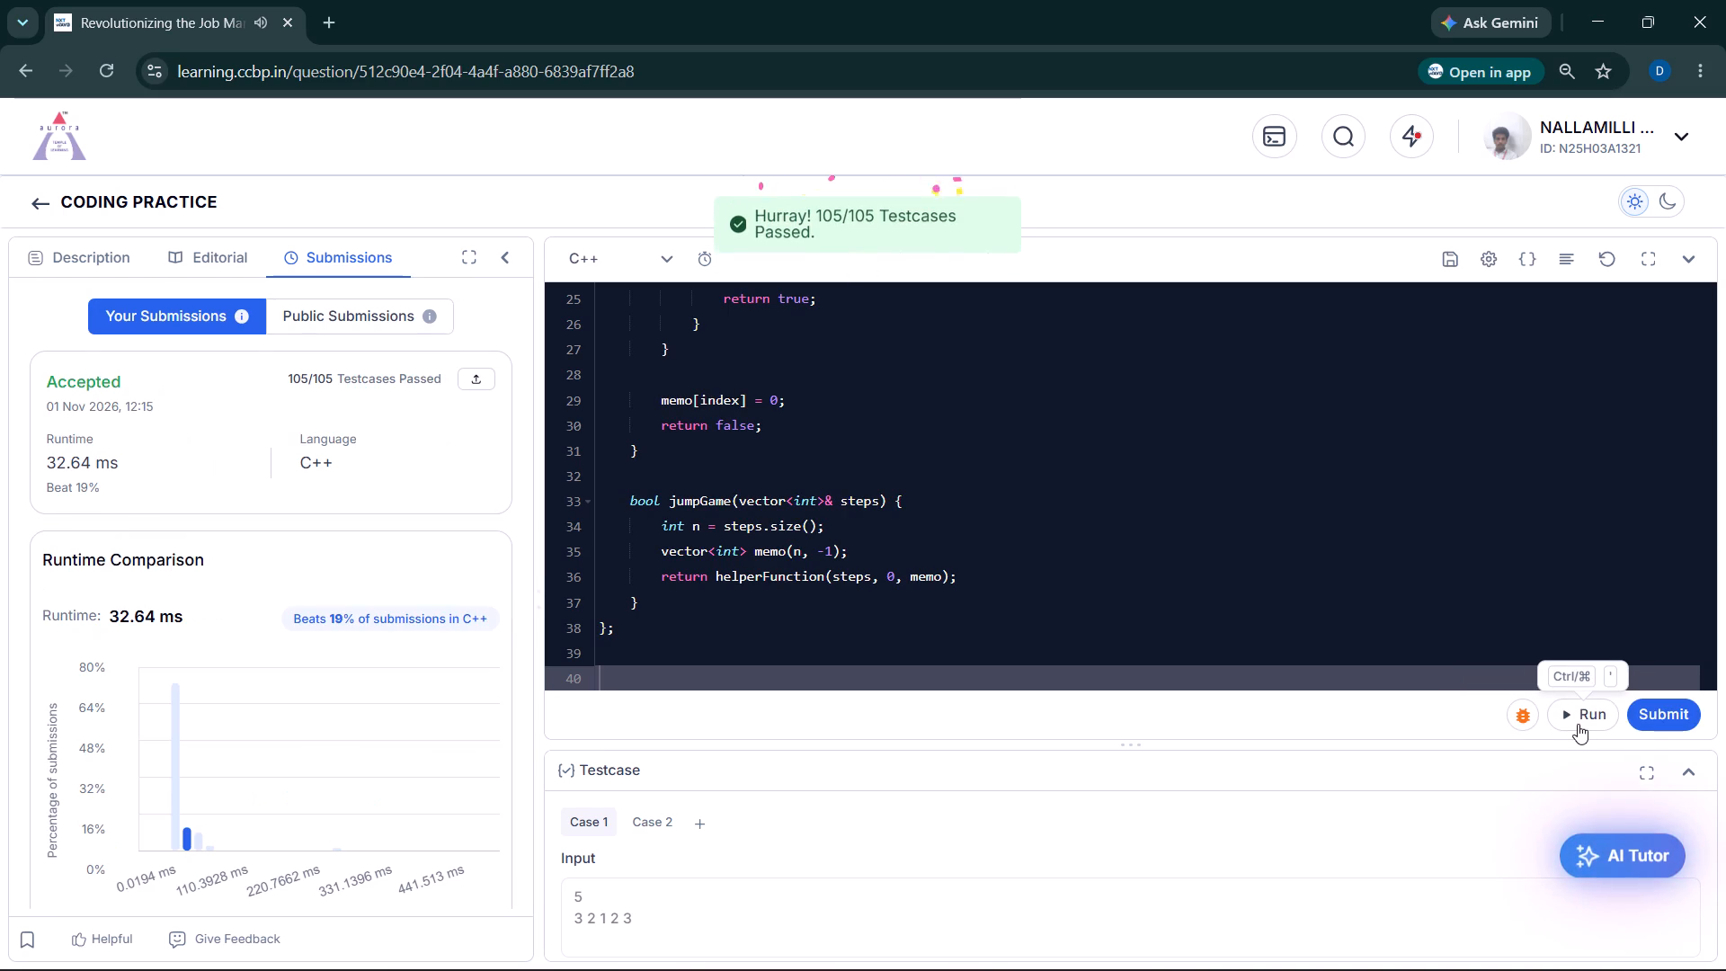
pyautogui.click(1578, 724)
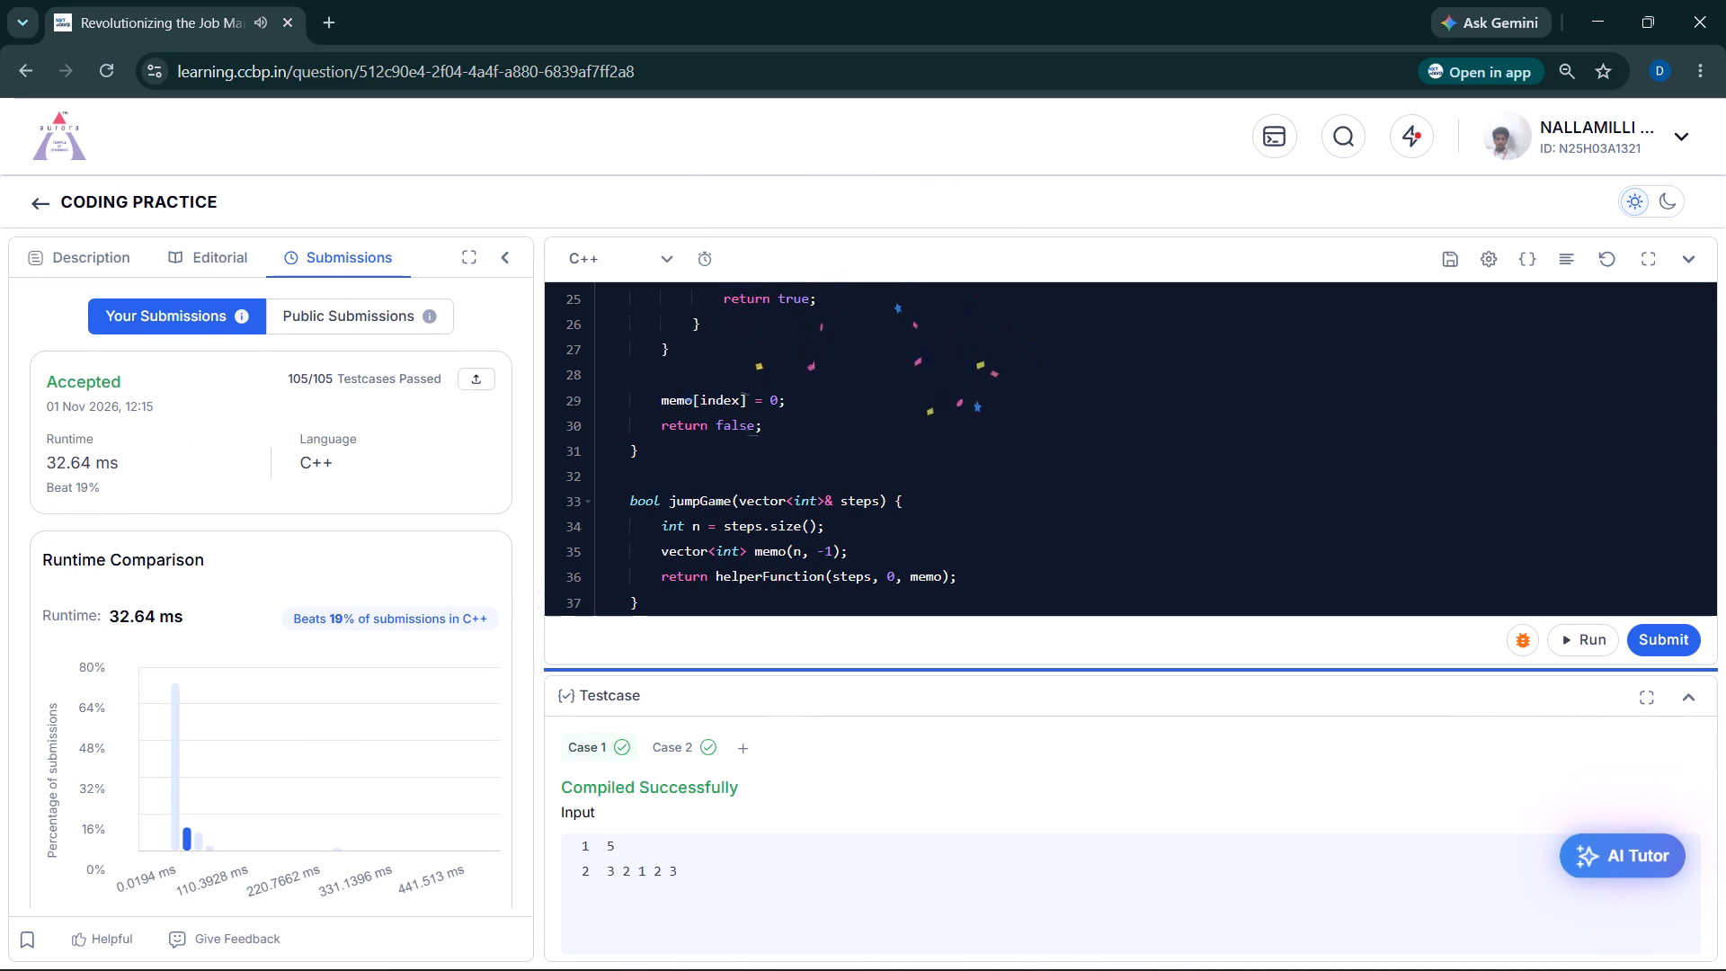
# Arrange the Jump Game page to show the problem description, the start of the code and the test case compile result.
pyautogui.moveTo(1143, 666); pyautogui.dragTo(1191, 884)
pyautogui.moveTo(1179, 885); pyautogui.dragTo(1179, 837)
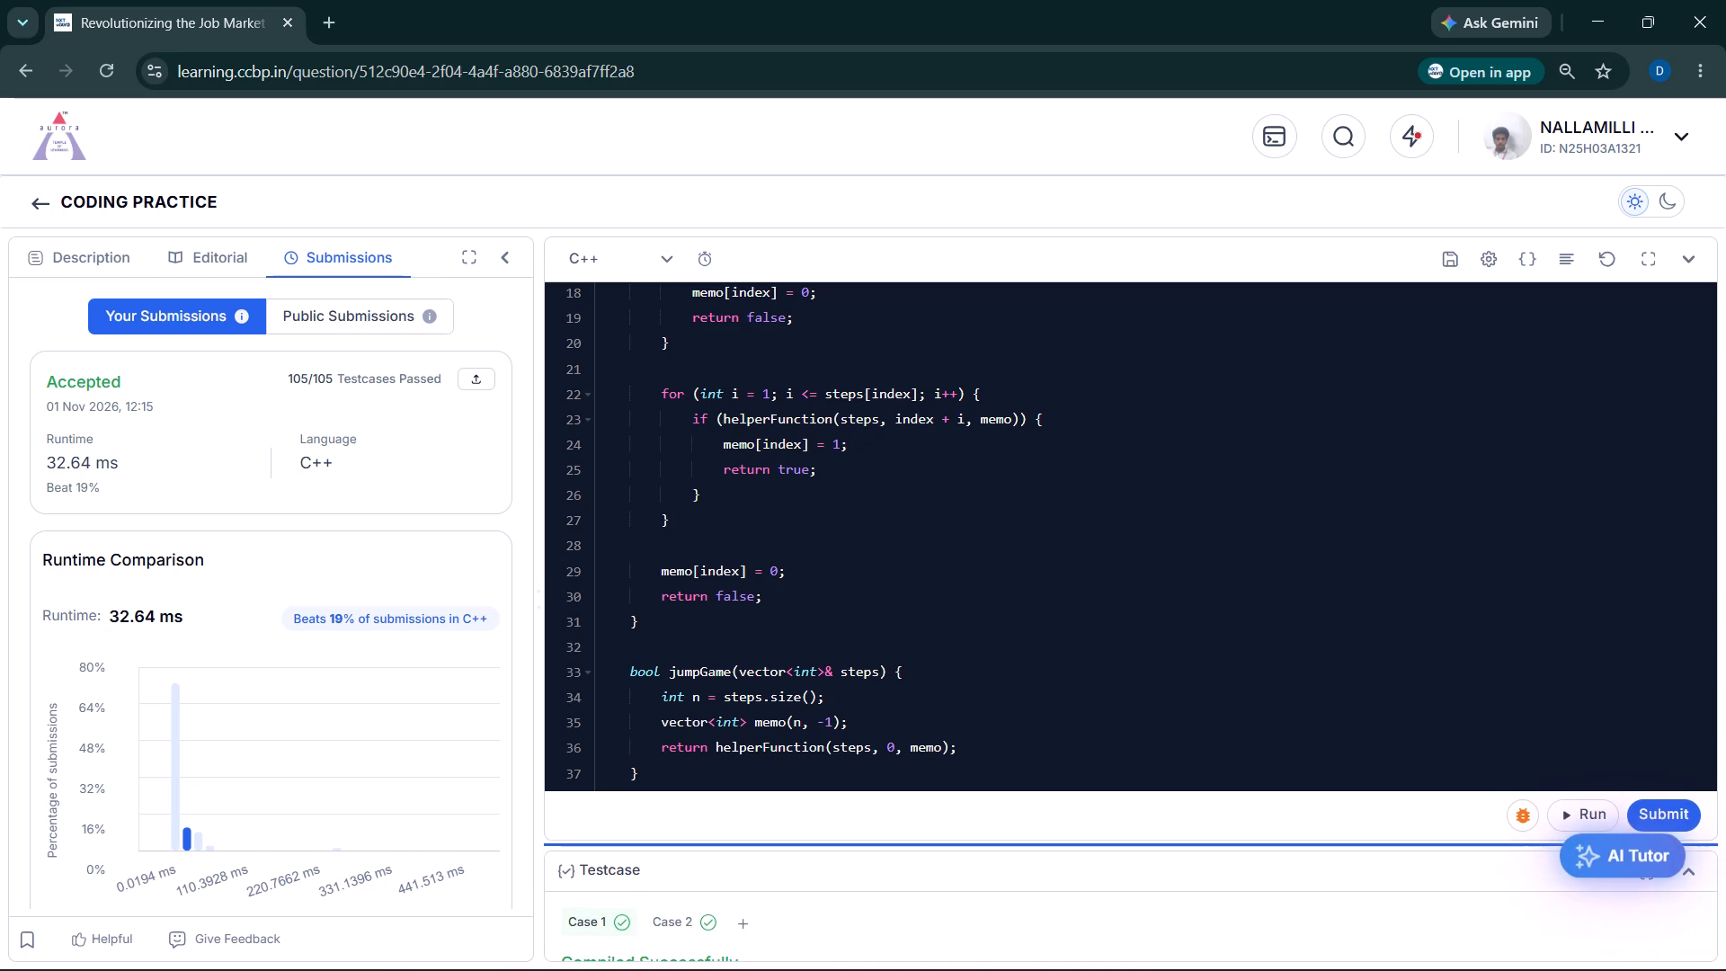
pyautogui.moveTo(1179, 837); pyautogui.dragTo(1200, 765)
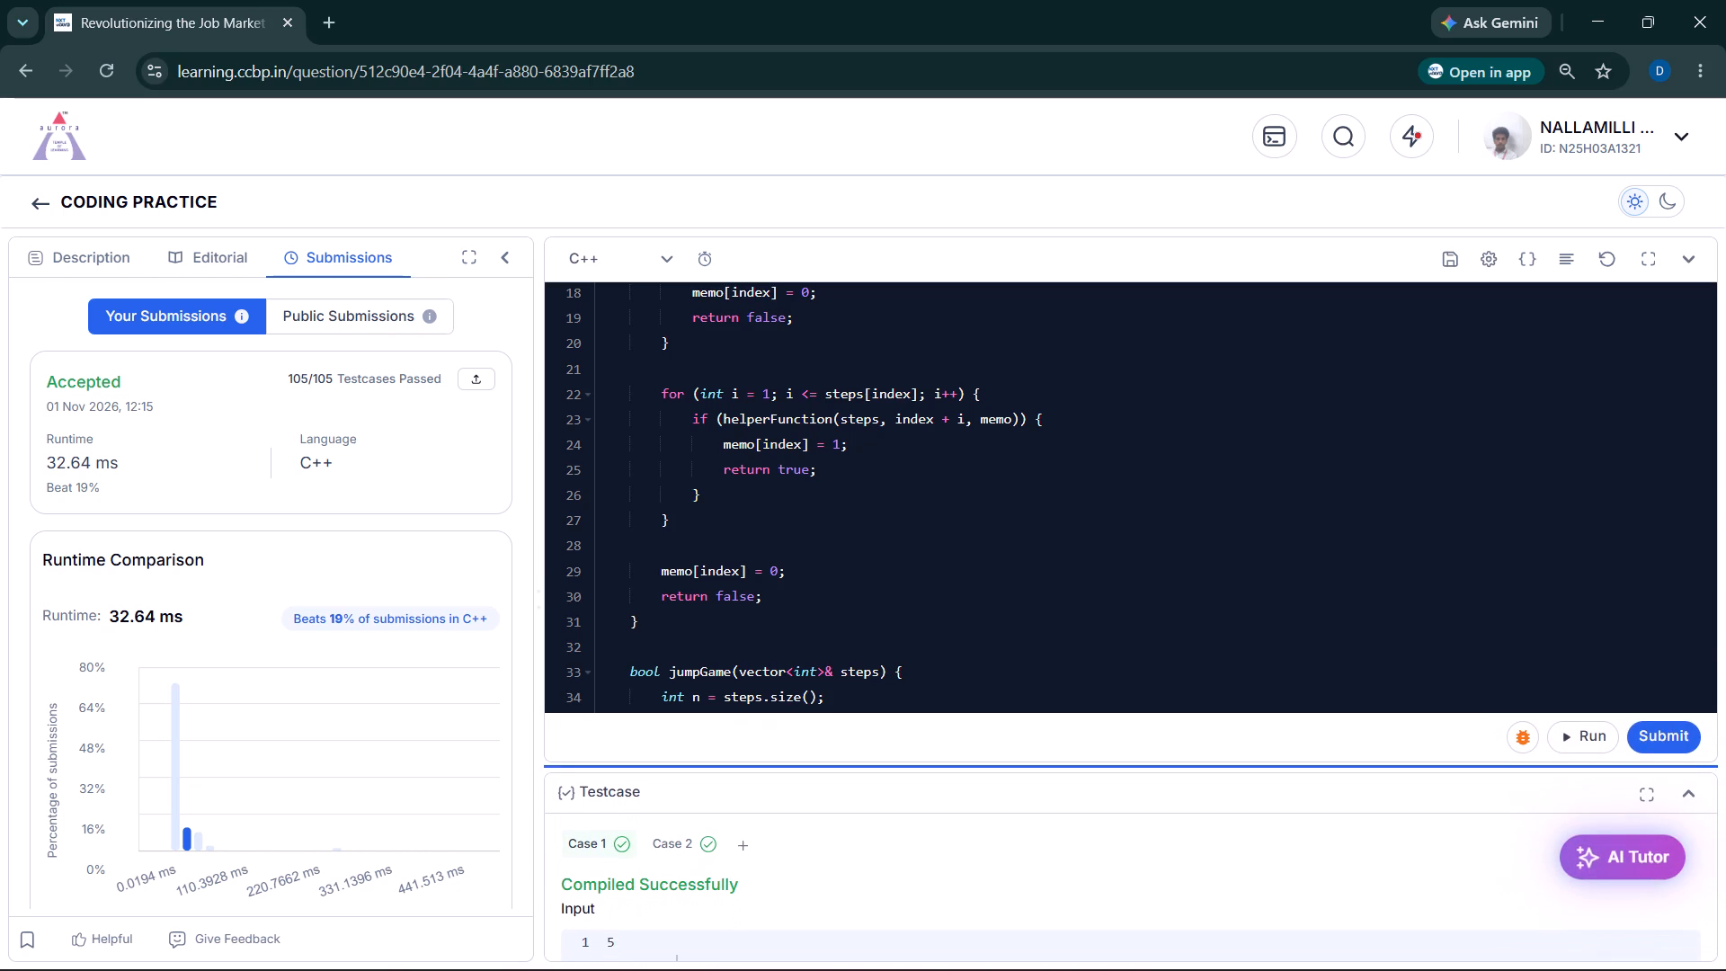
pyautogui.scroll(12, 1099, 554)
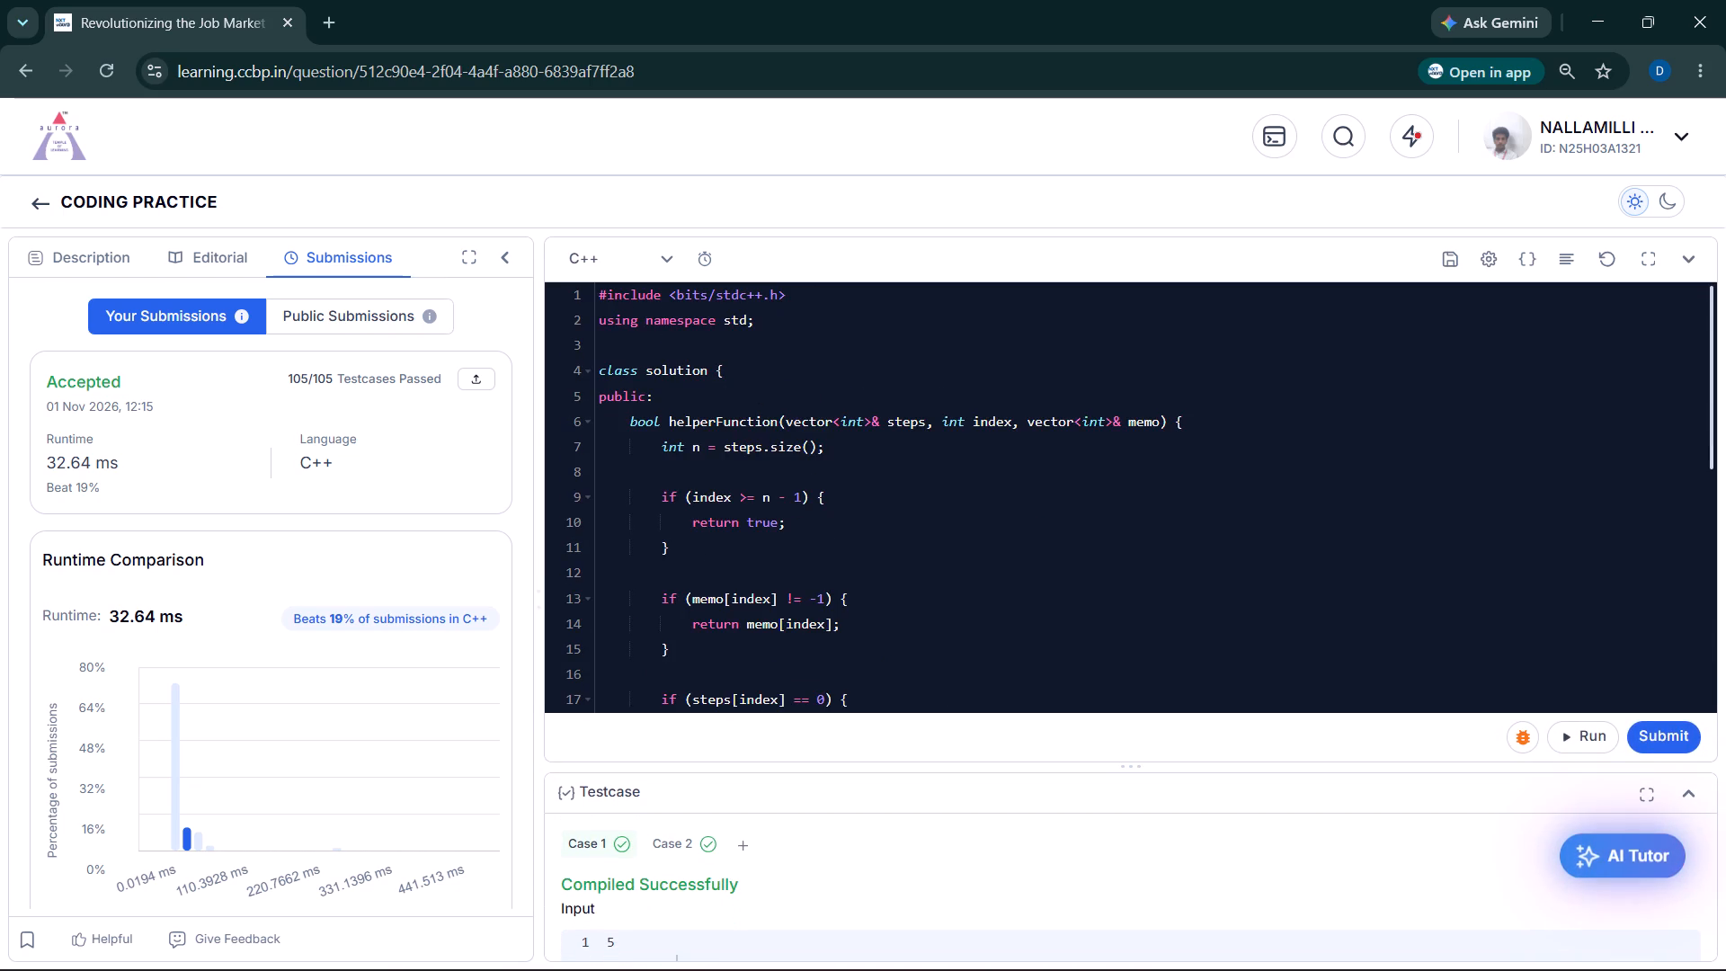
pyautogui.click(116, 251)
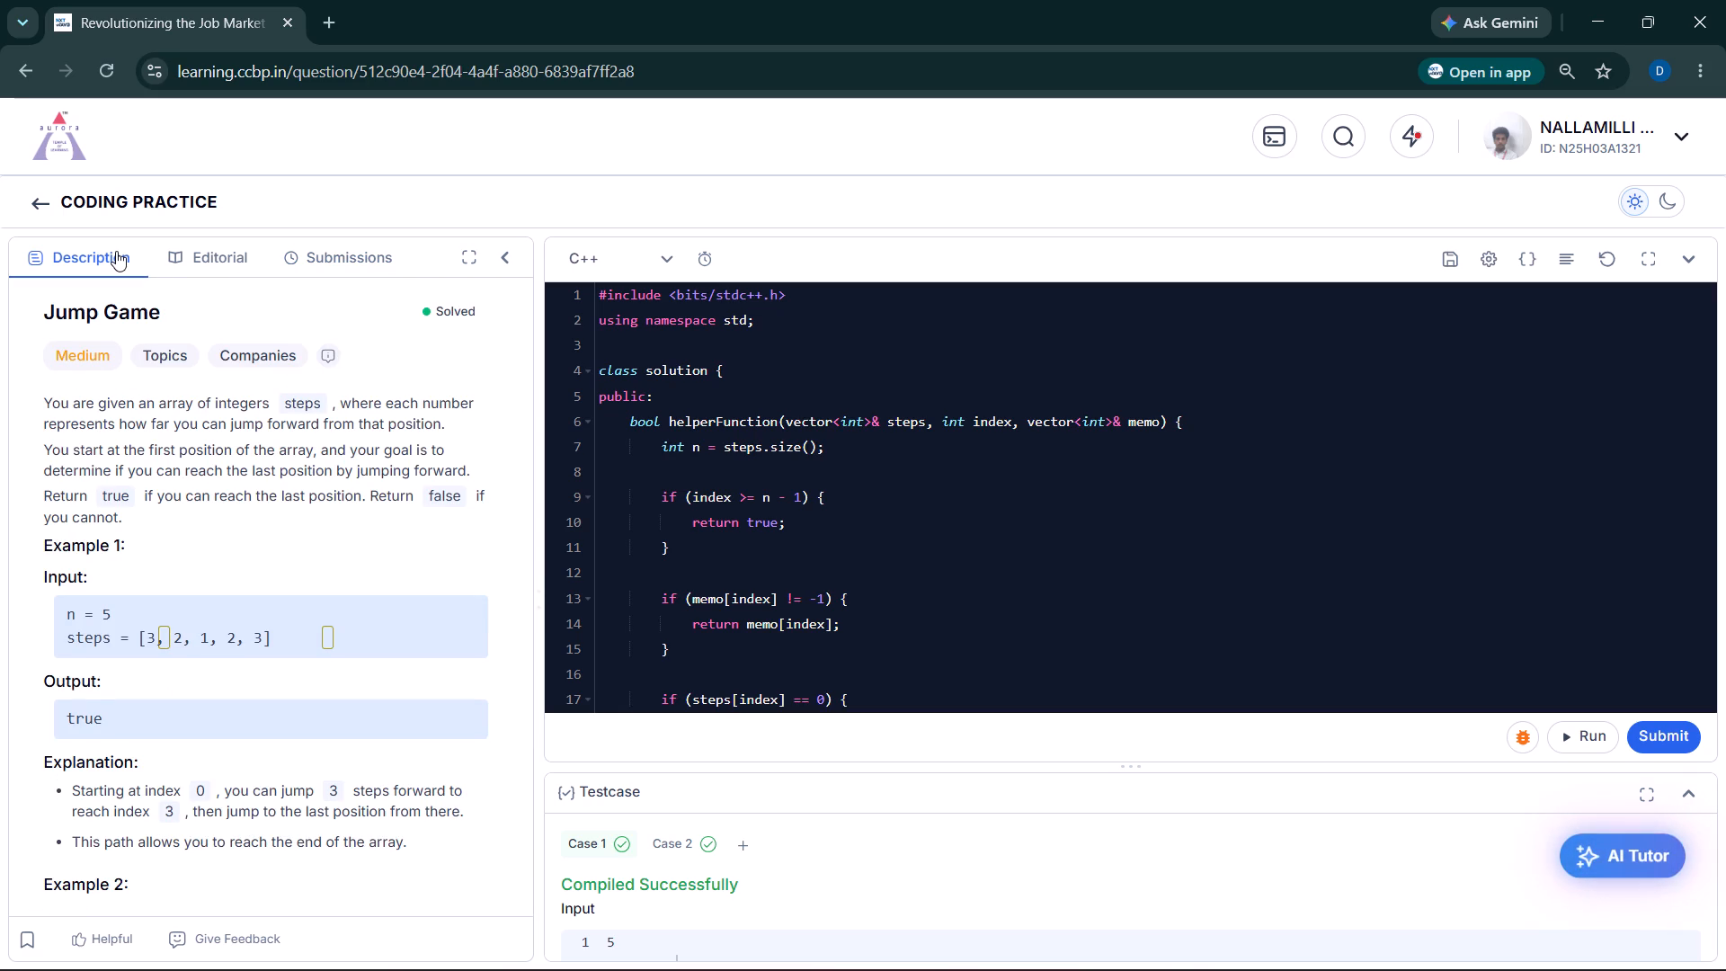
# Capture a full-screen screenshot of the Jump Game page and copy it.
pyautogui.press('Print')
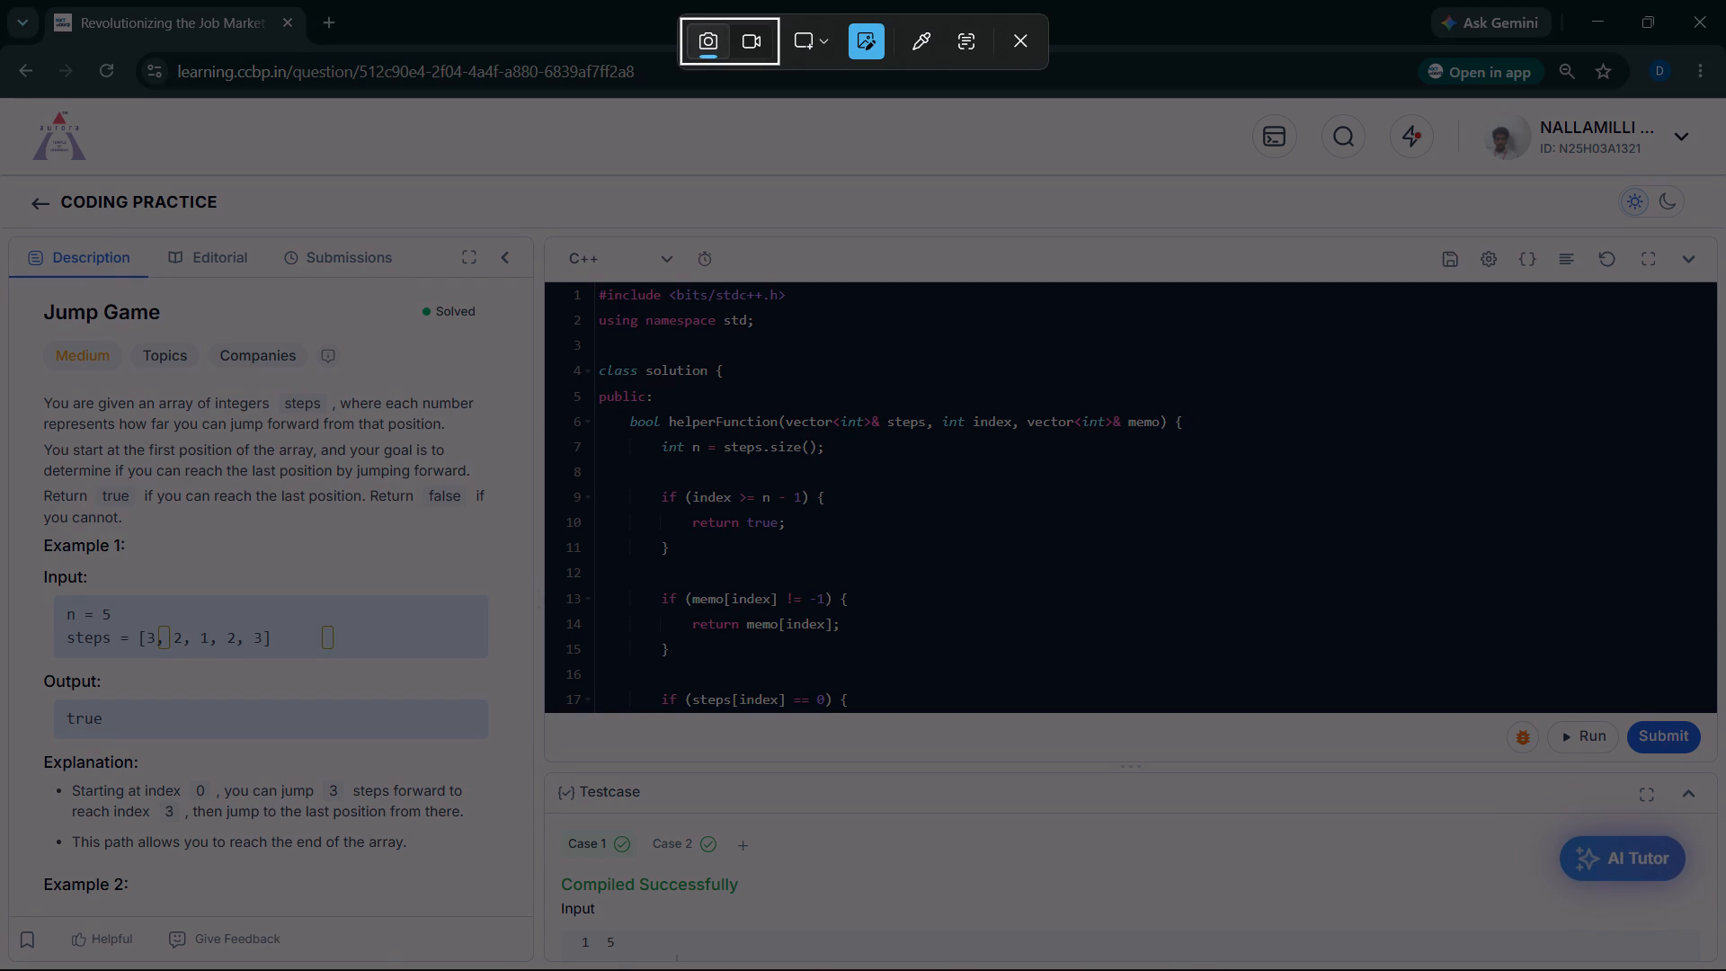
pyautogui.moveTo(0, 0); pyautogui.dragTo(1725, 970)
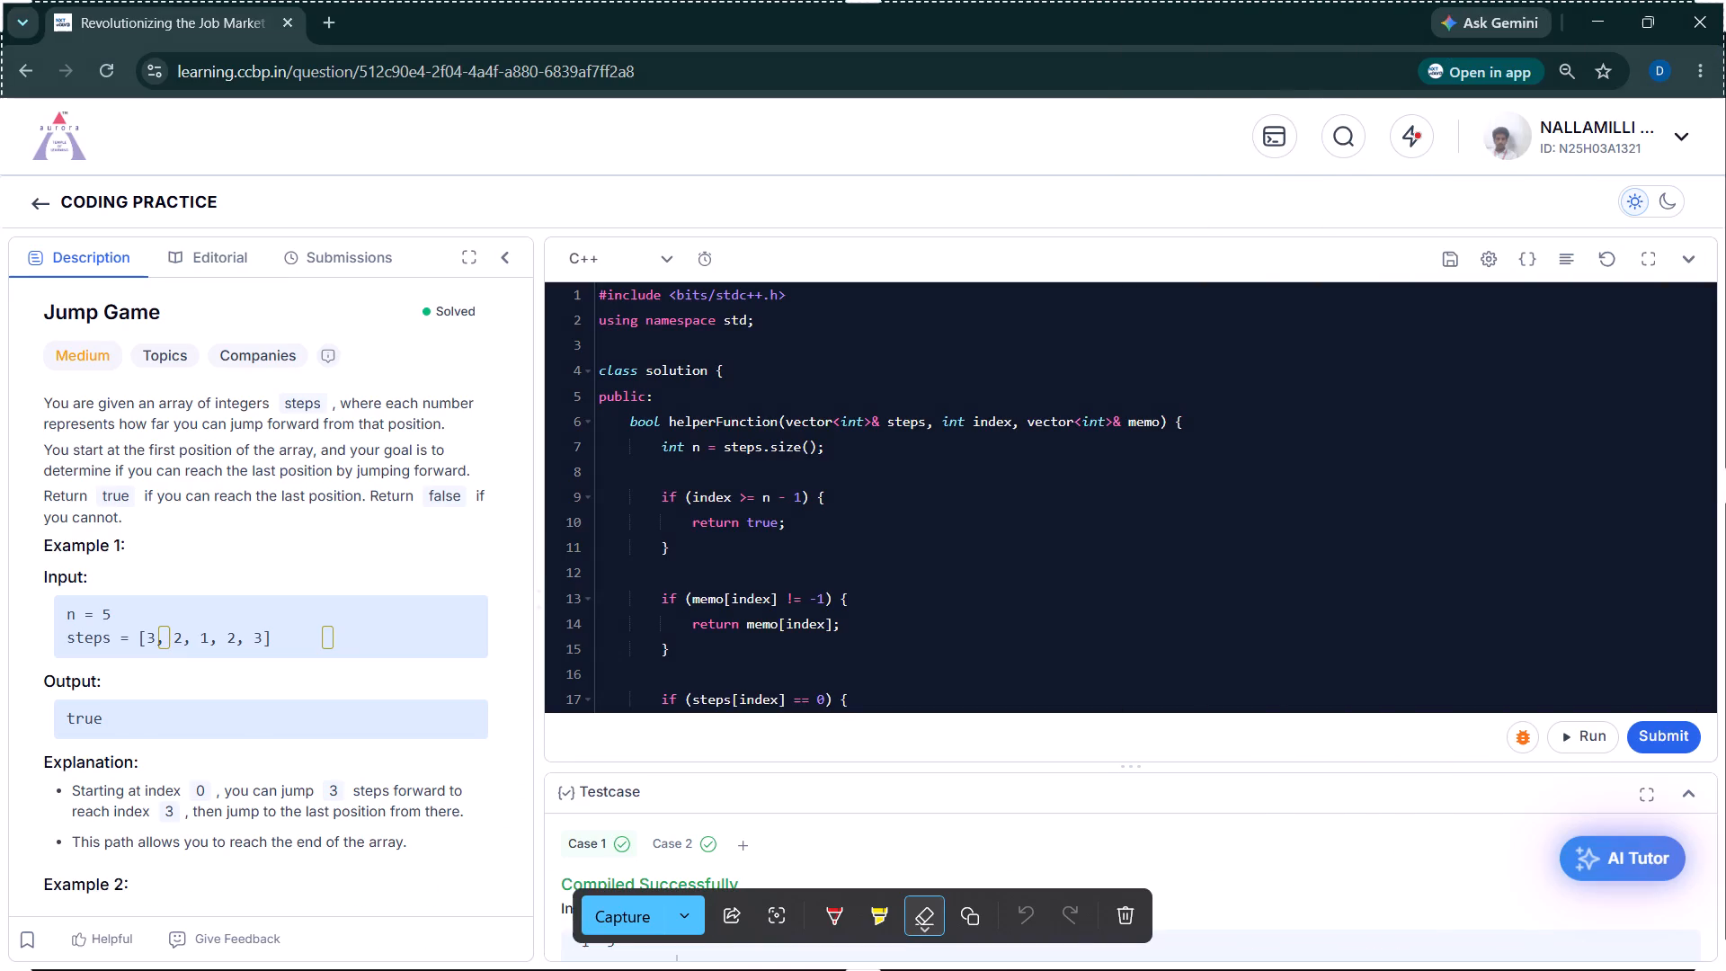
pyautogui.hotkey('ctrl', 'c')
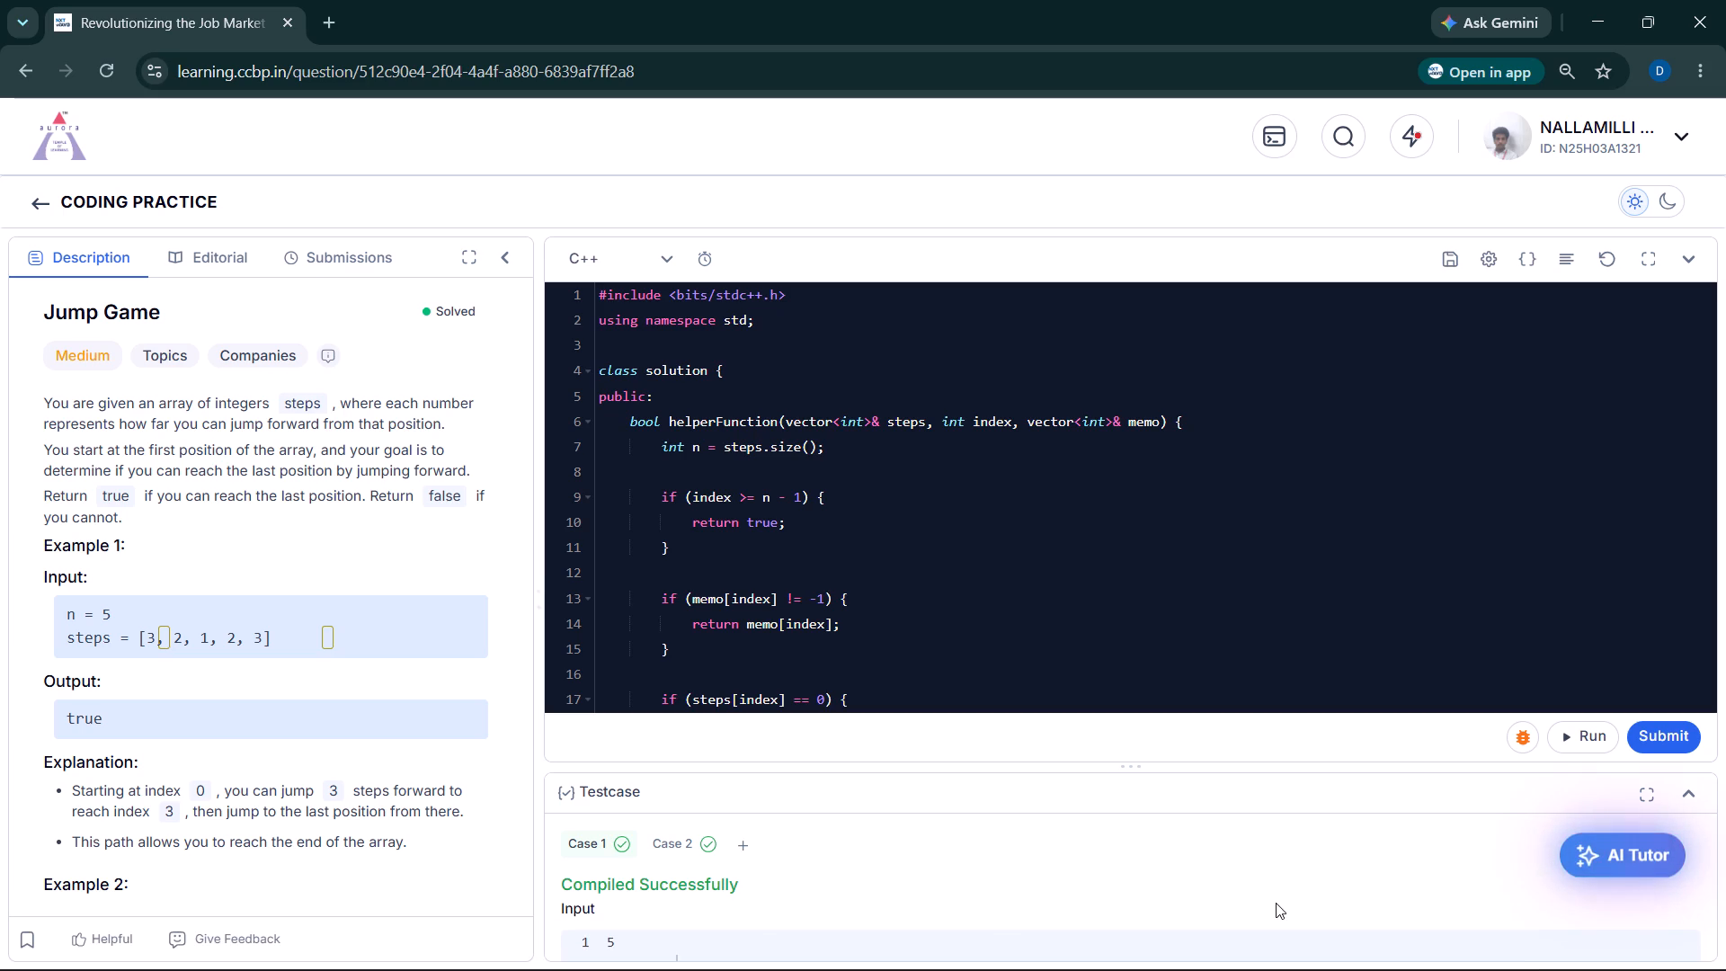
# In ADS LAB 1.docx in WPS Office, replace the old screenshot under Question 9:Jump Game with the copied one.
pyautogui.click(1144, 851)
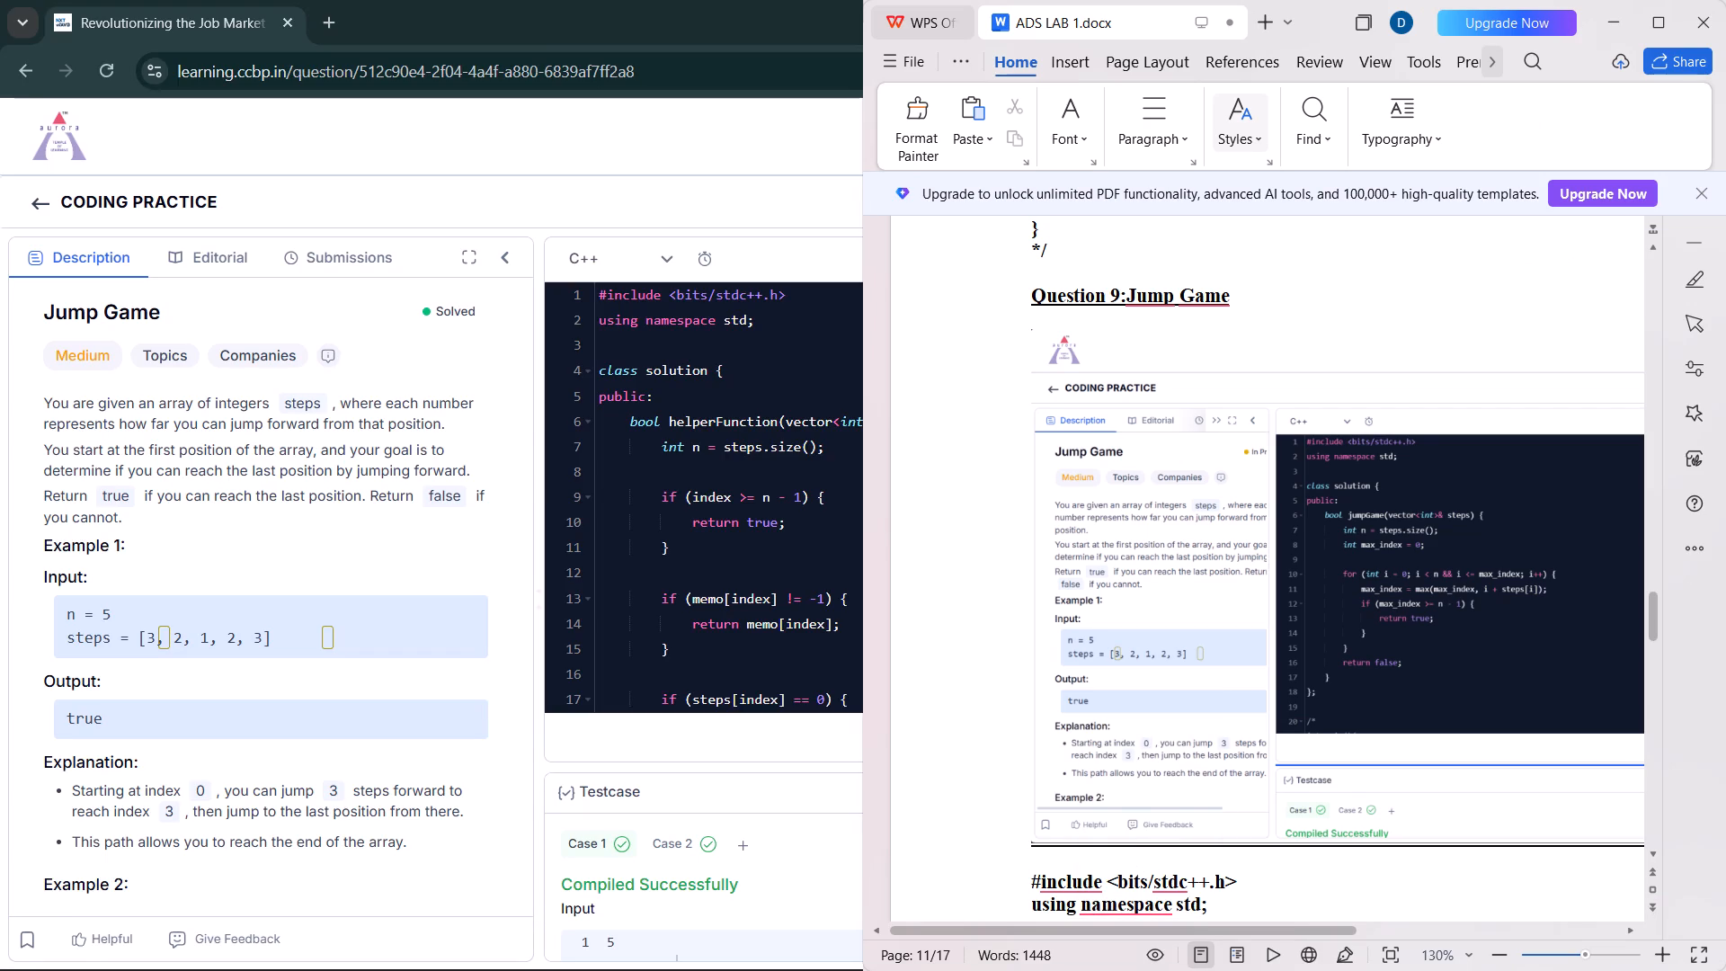
pyautogui.hscroll(-1, 1176, 628)
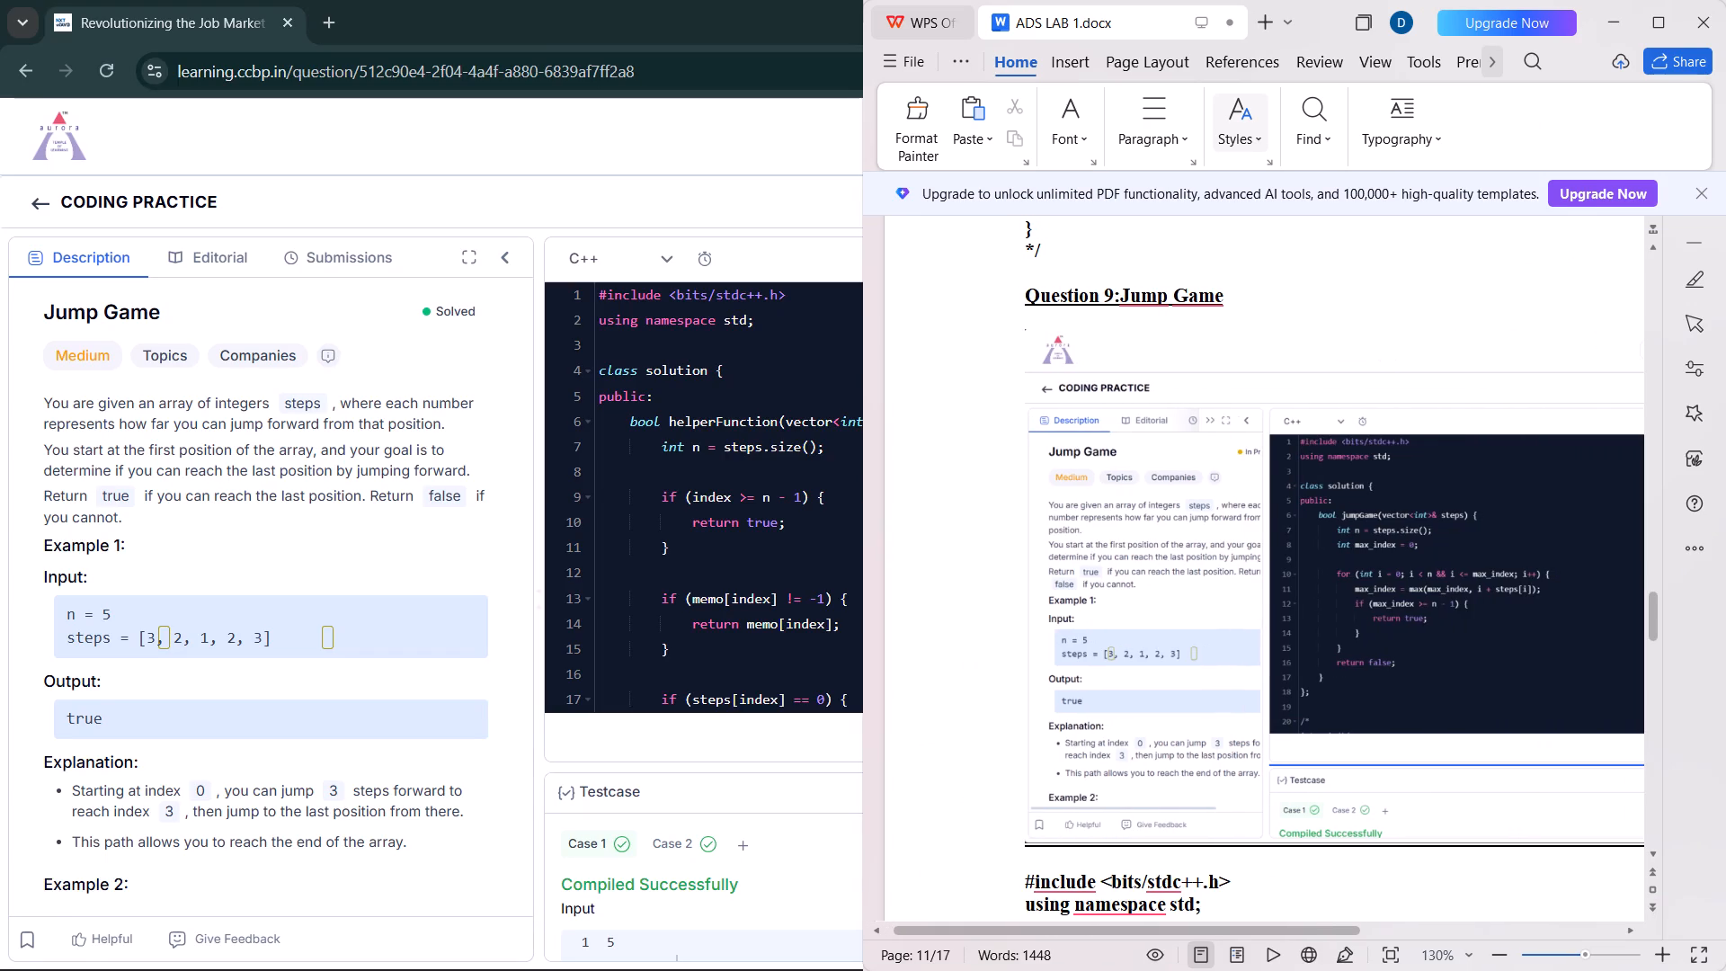
pyautogui.hscroll(-1, 1176, 628)
pyautogui.click(1176, 628)
pyautogui.press('BackSpace')
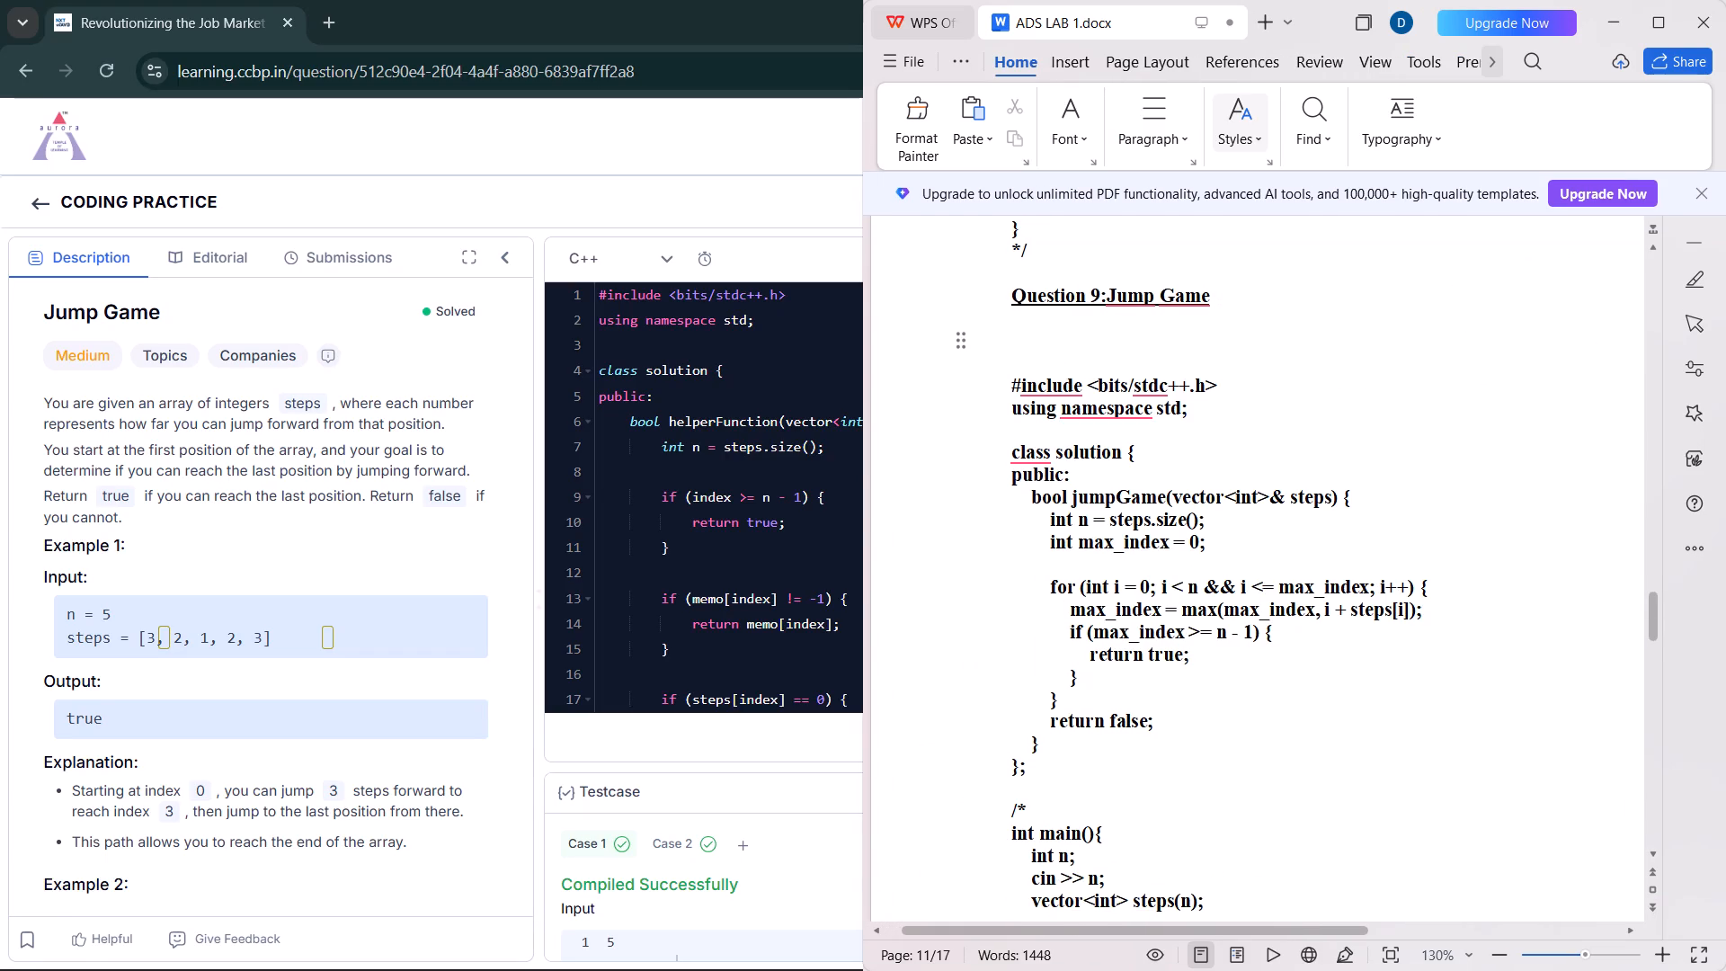
pyautogui.hotkey('ctrl', 'v')
# Review the Question 9 Jump Game section, checking the new screenshot and the code listing up to the Question 10 heading.
pyautogui.hscroll(1, 1176, 628)
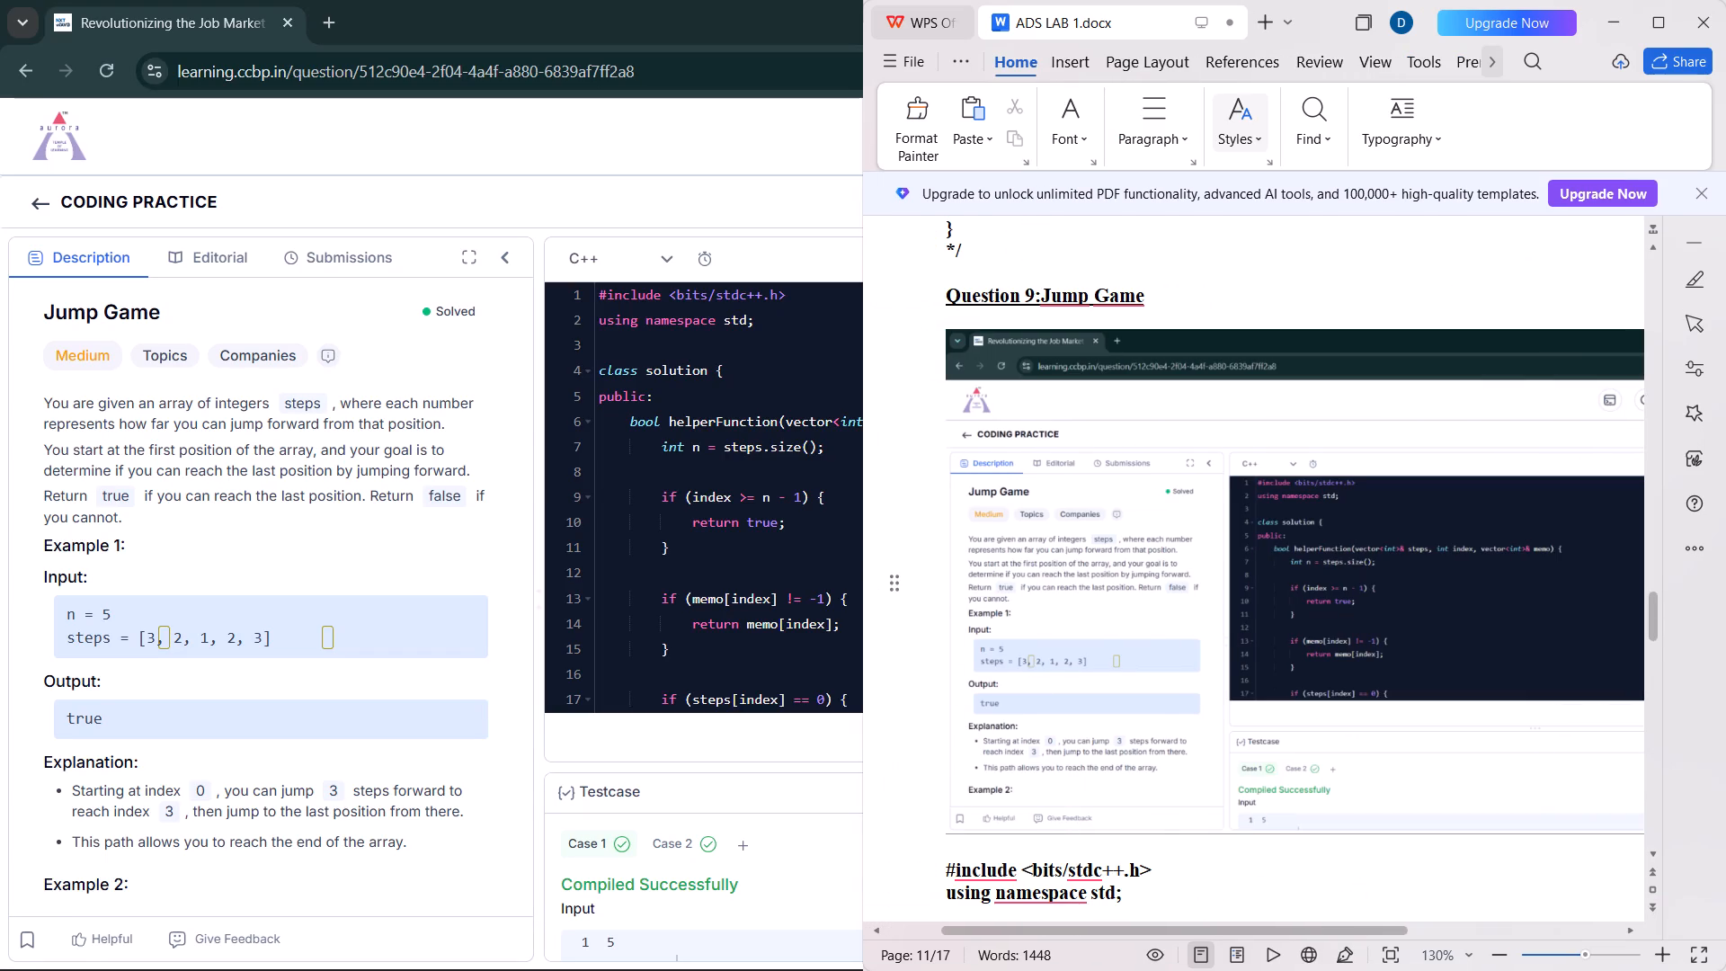
pyautogui.hscroll(2, 1176, 628)
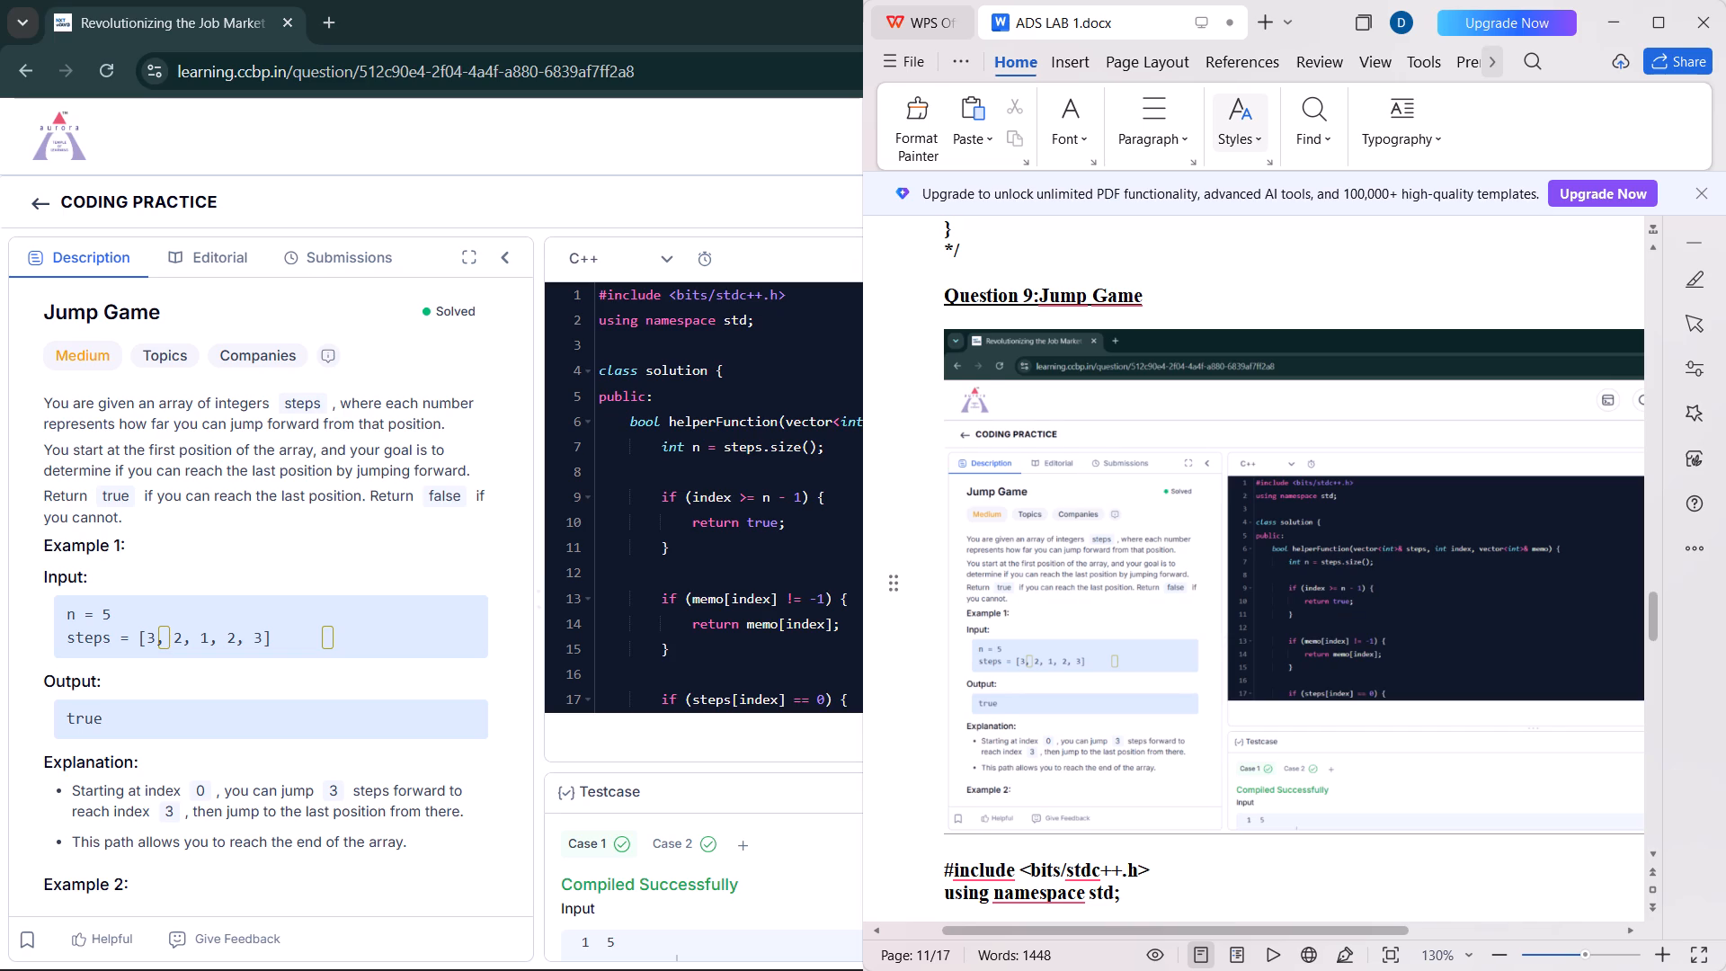
pyautogui.scroll(-2, 1176, 628)
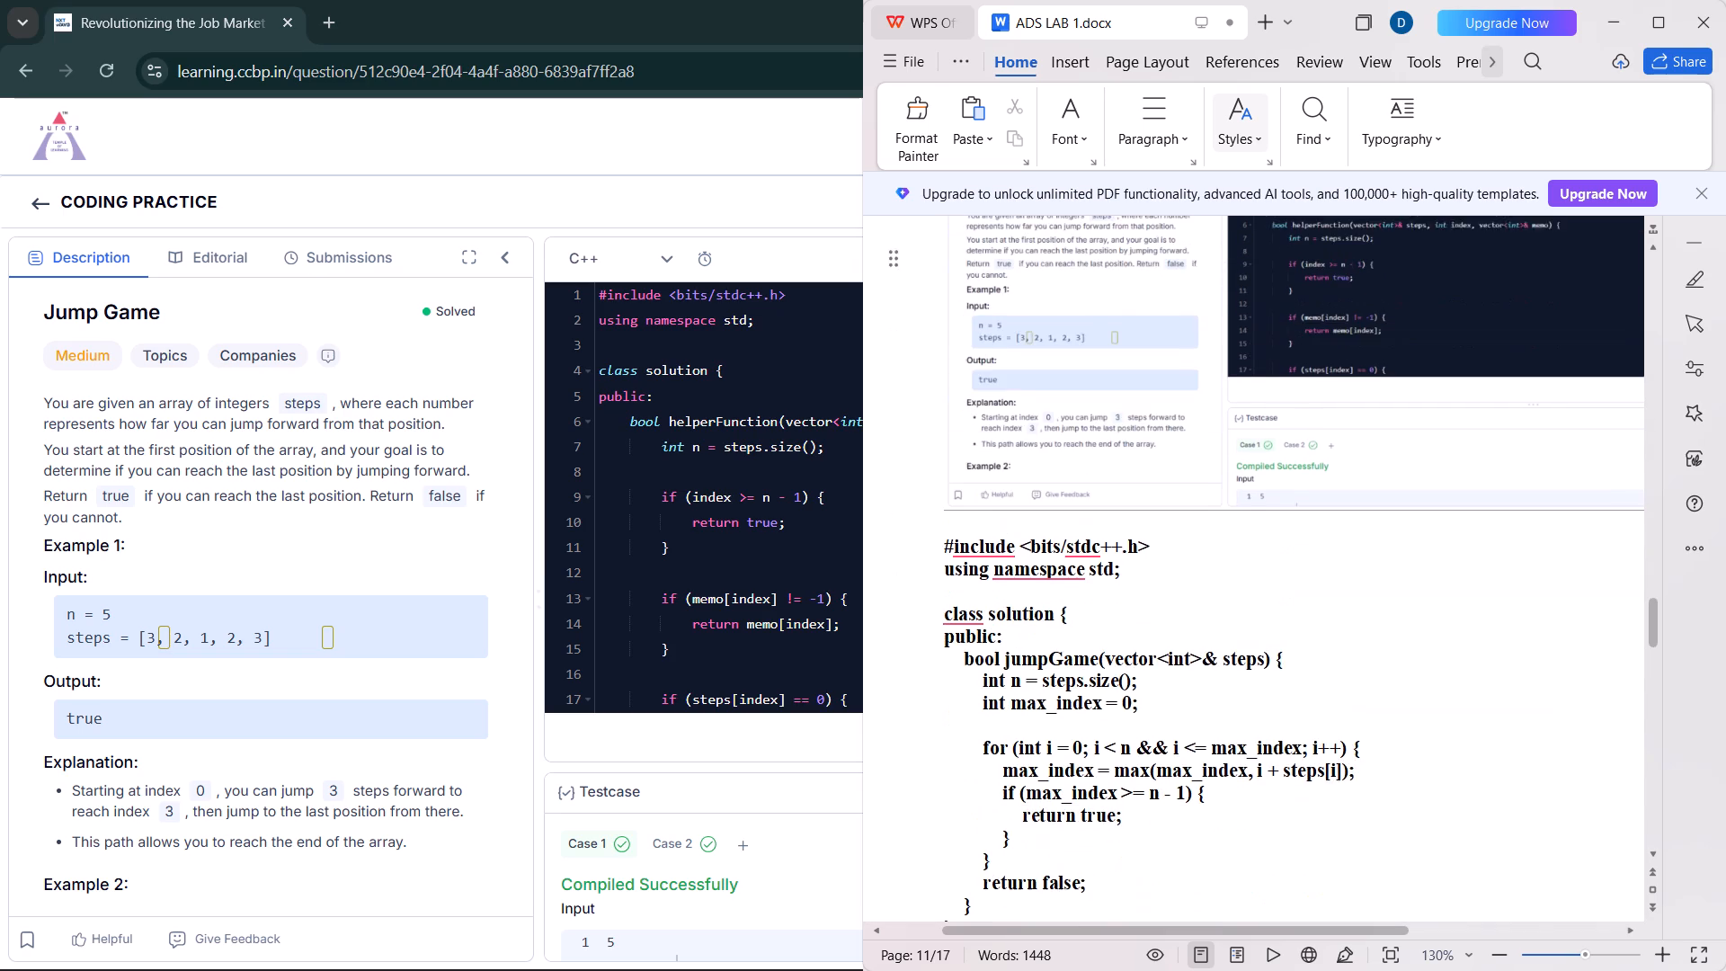
pyautogui.scroll(-2, 1176, 628)
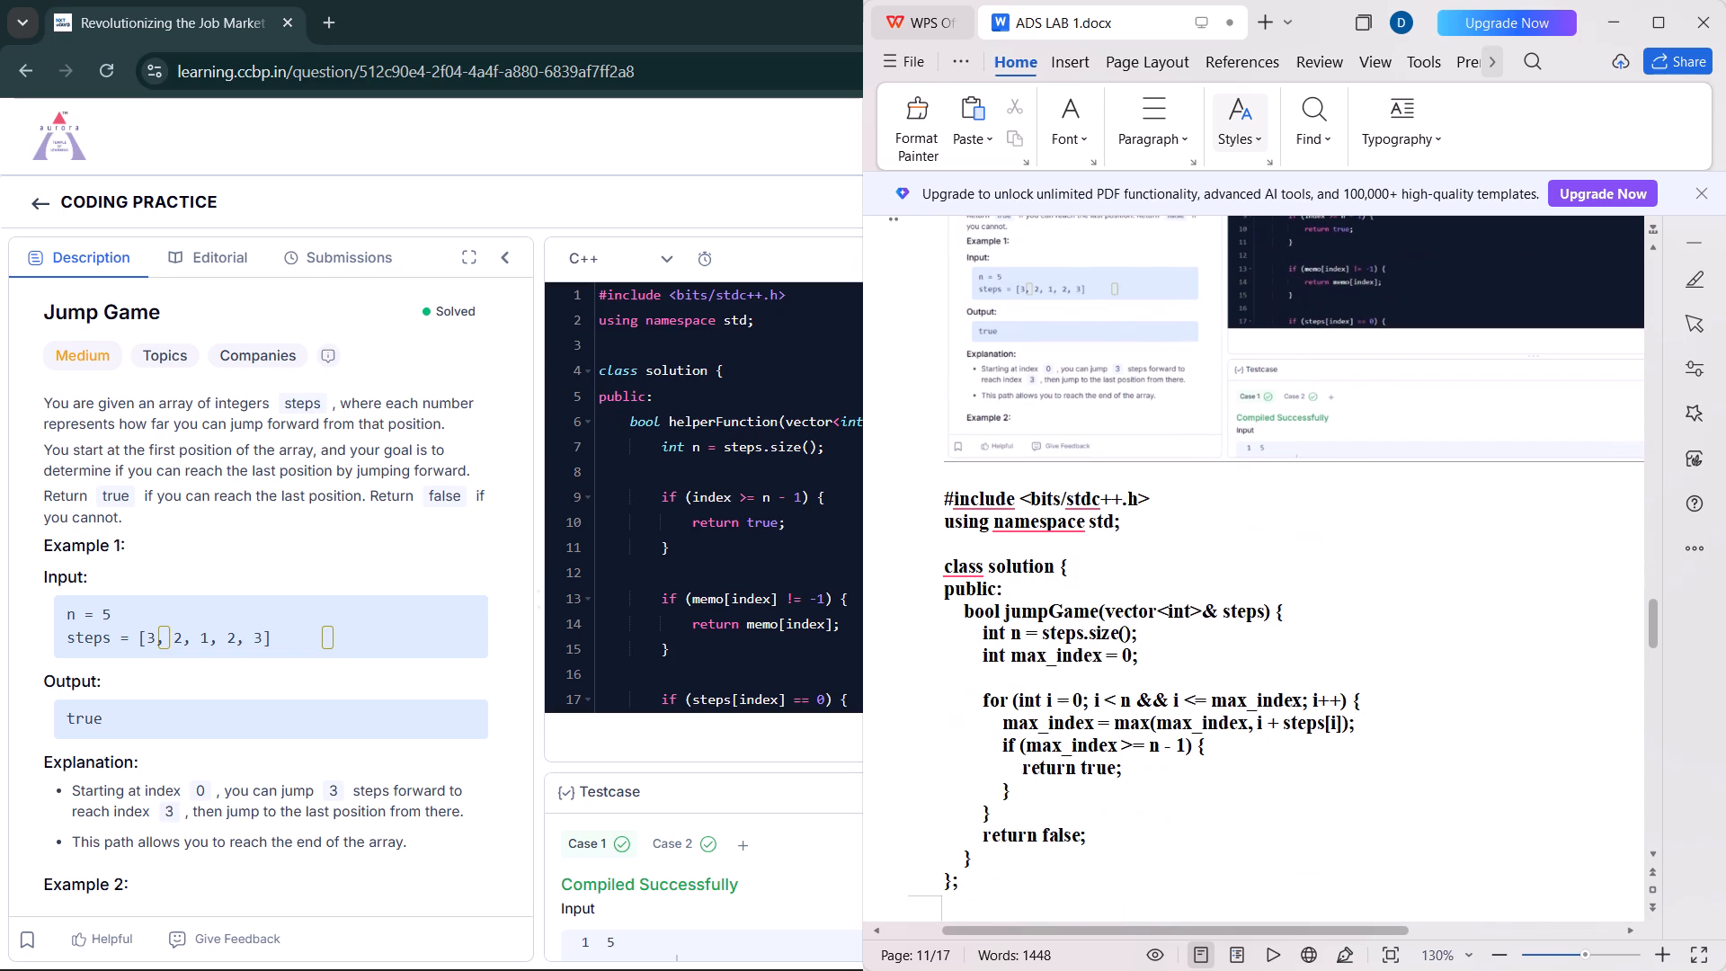
pyautogui.scroll(-1, 1176, 628)
pyautogui.scroll(2, 1176, 628)
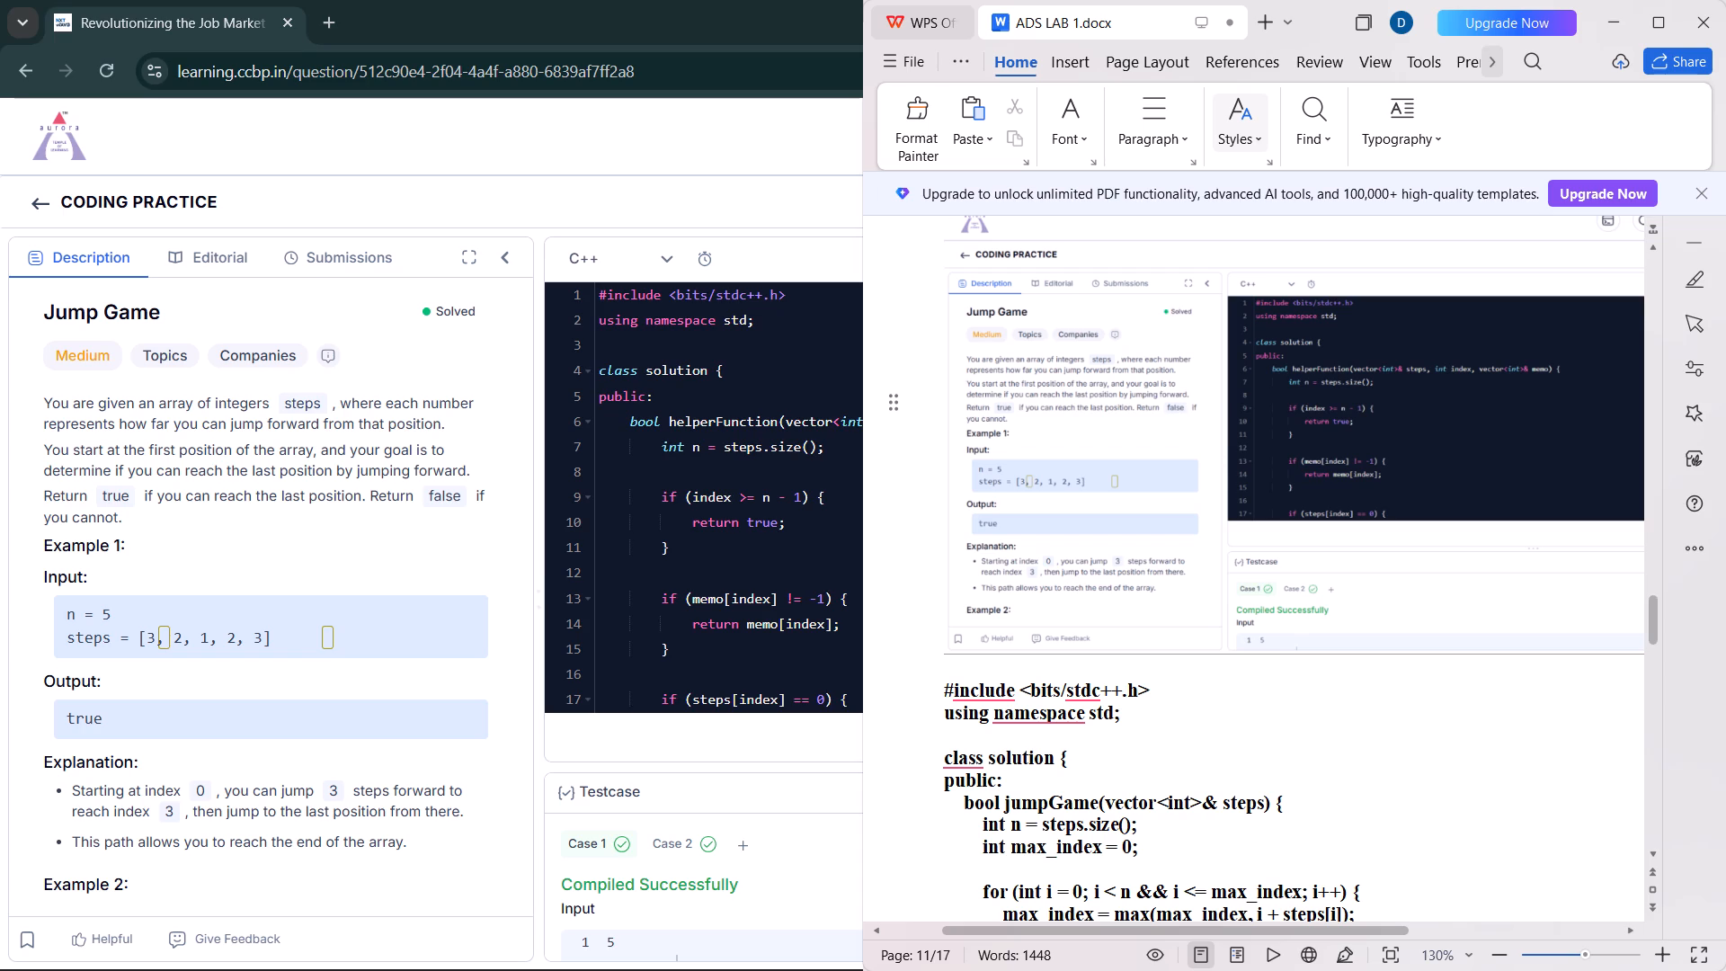
pyautogui.scroll(-6, 1176, 628)
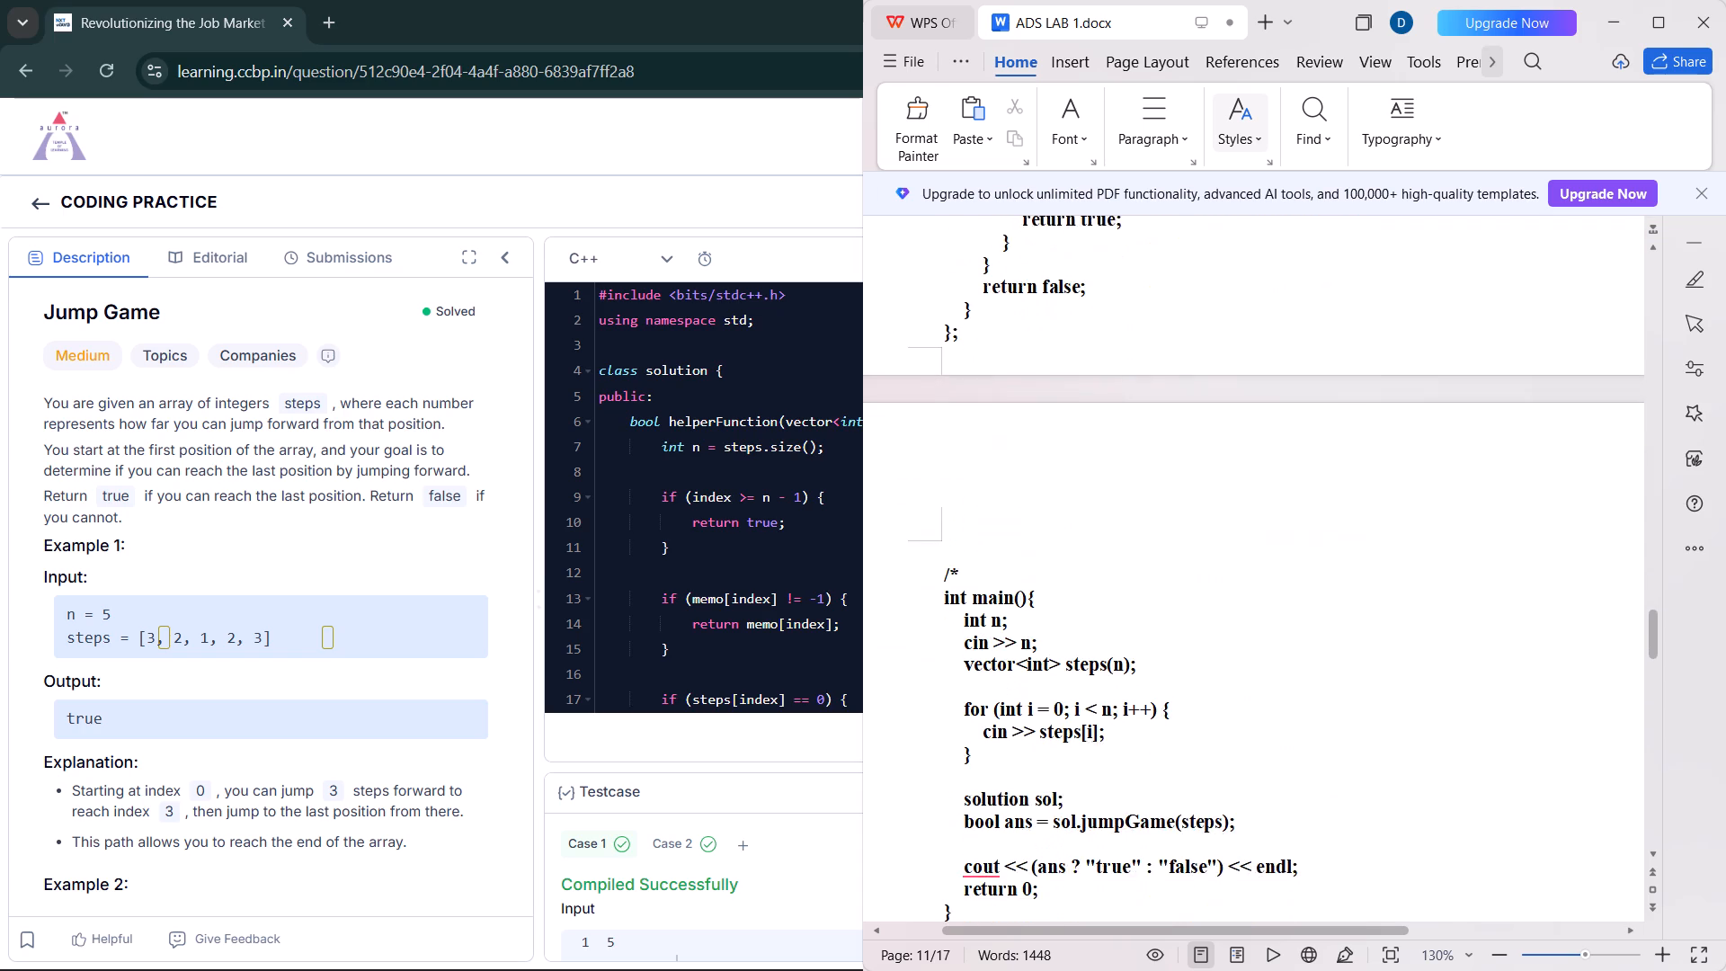
pyautogui.scroll(-1, 1176, 628)
pyautogui.scroll(3, 1176, 628)
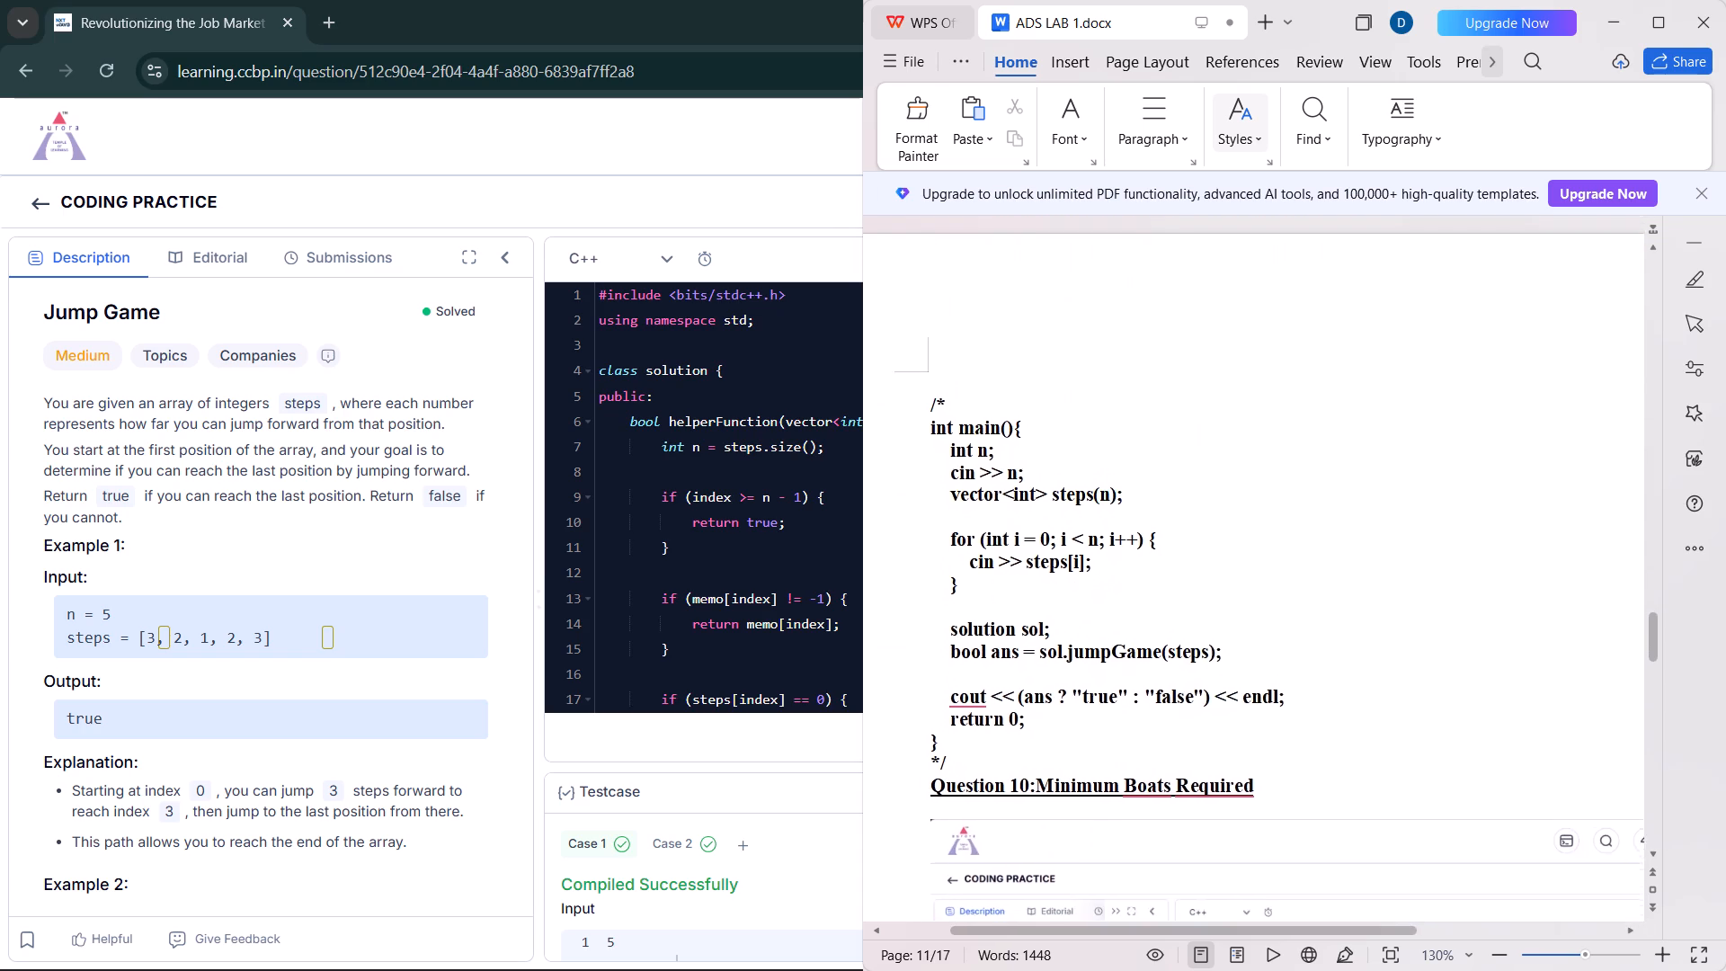
pyautogui.scroll(4, 1176, 628)
pyautogui.scroll(-1, 1176, 628)
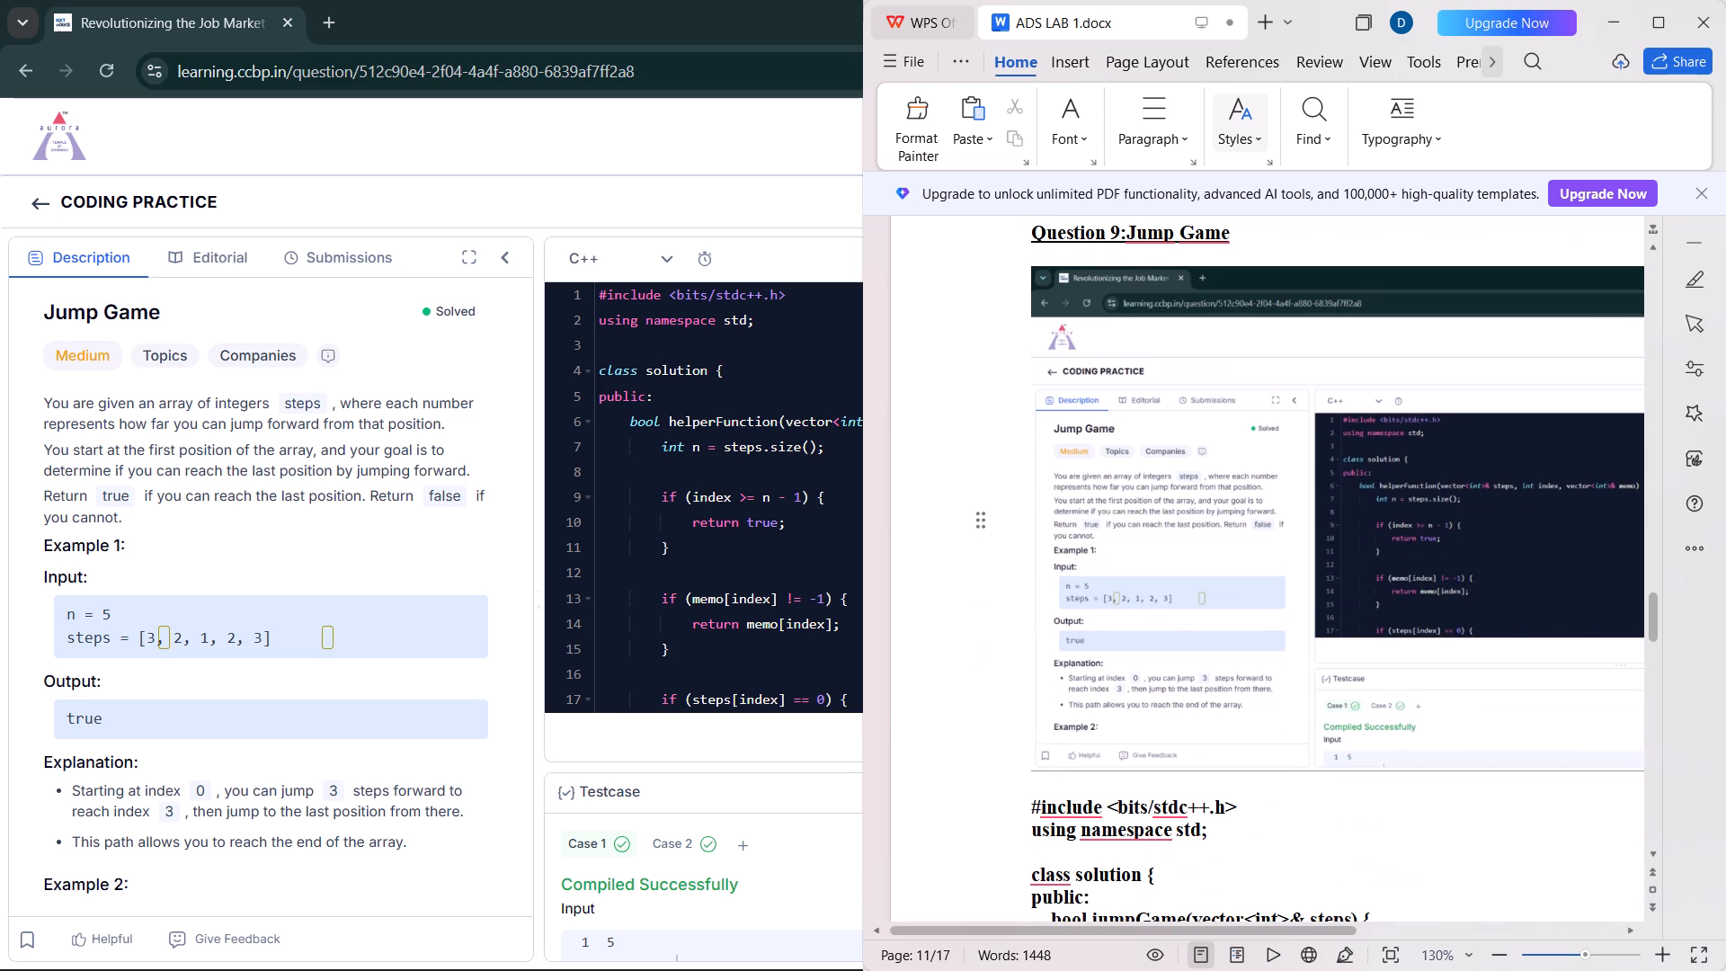
pyautogui.scroll(-2, 1176, 628)
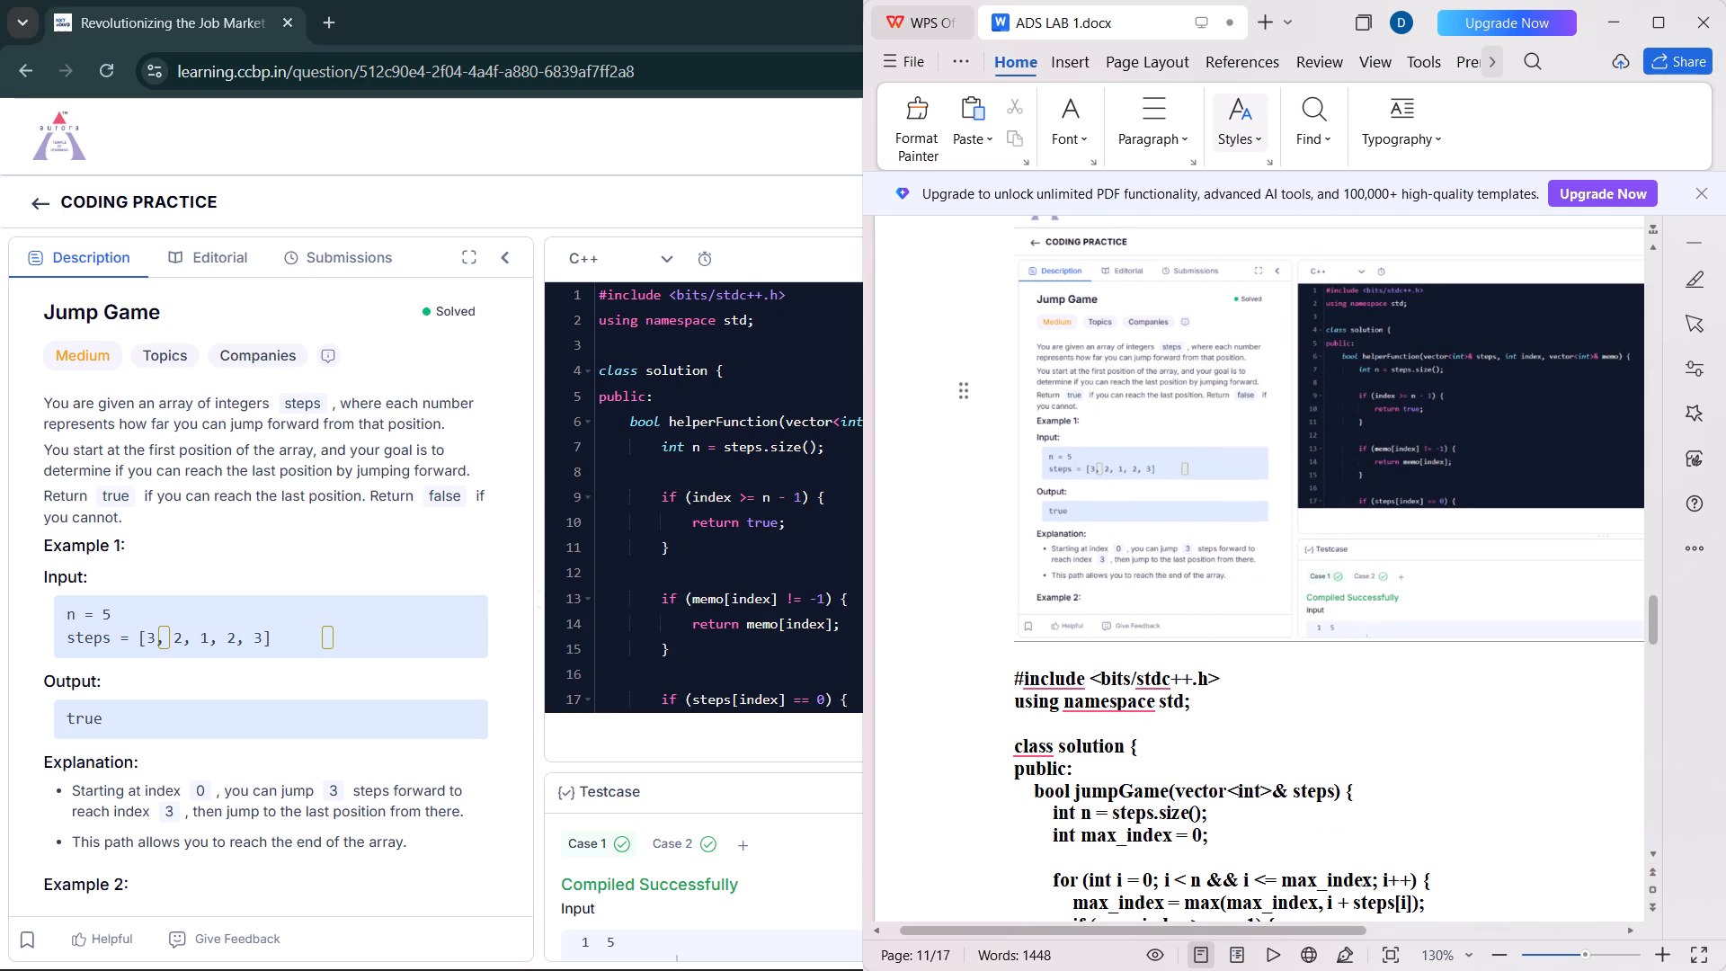
# Copy the complete C++ solution code from the Jump Game practice page and return to ADS LAB 1.docx in WPS Office.
pyautogui.scroll(-2, 1161, 586)
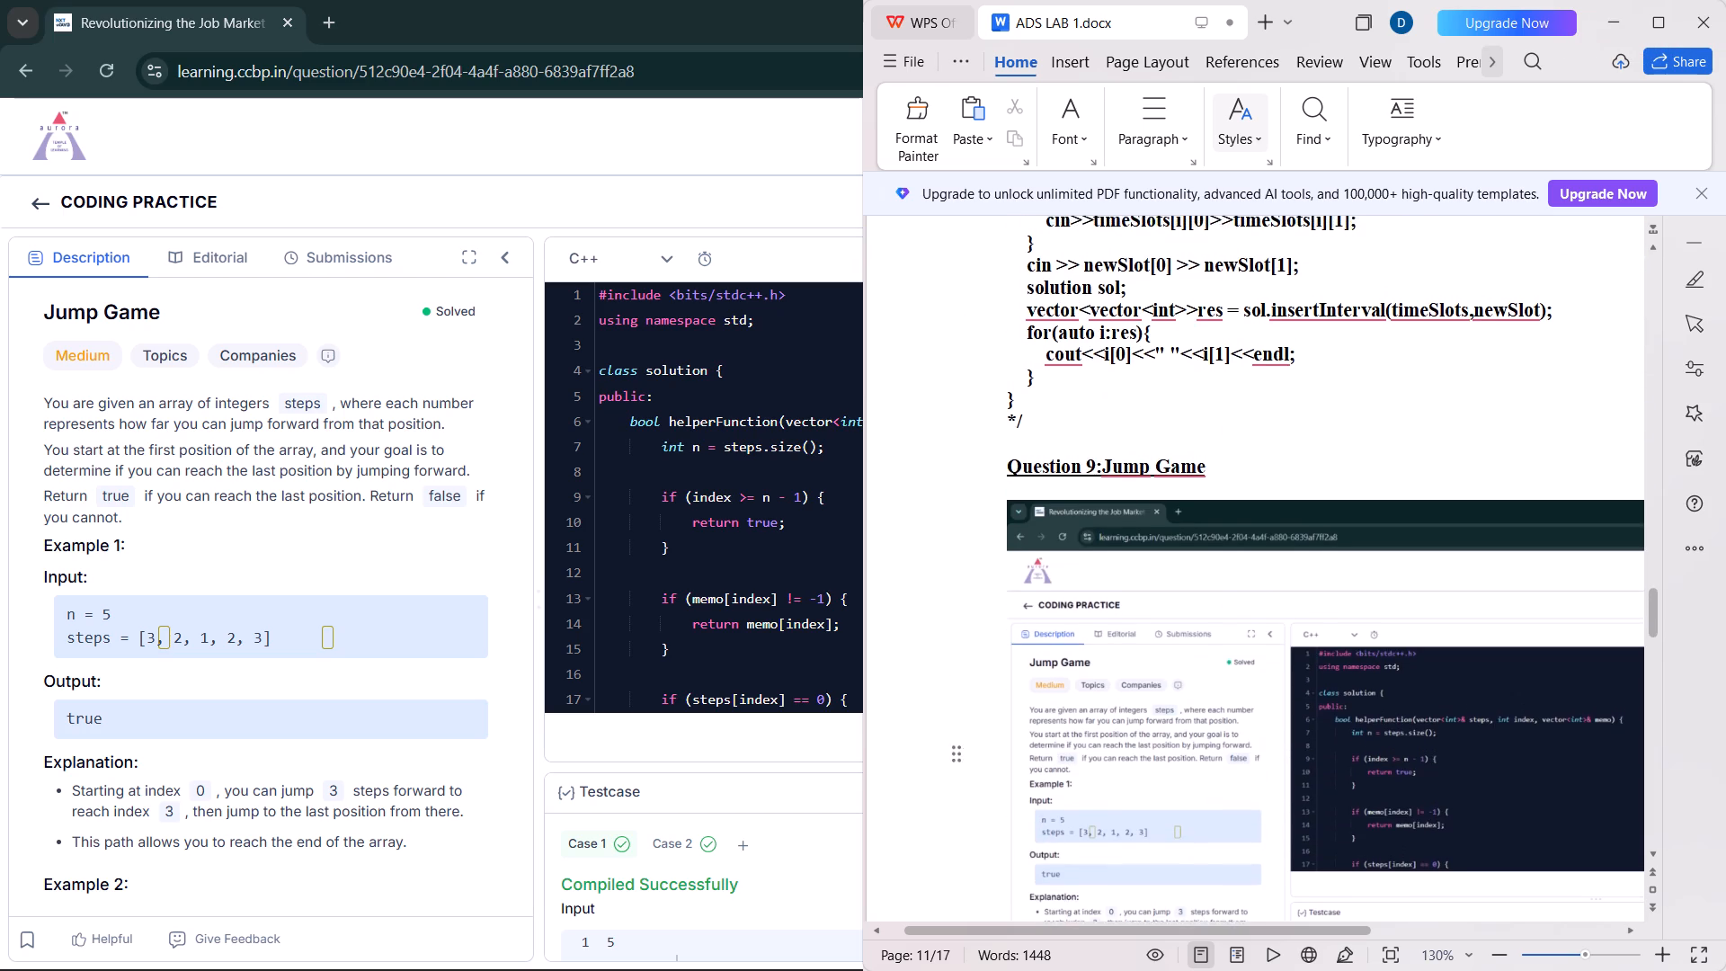
pyautogui.scroll(1, 1368, 530)
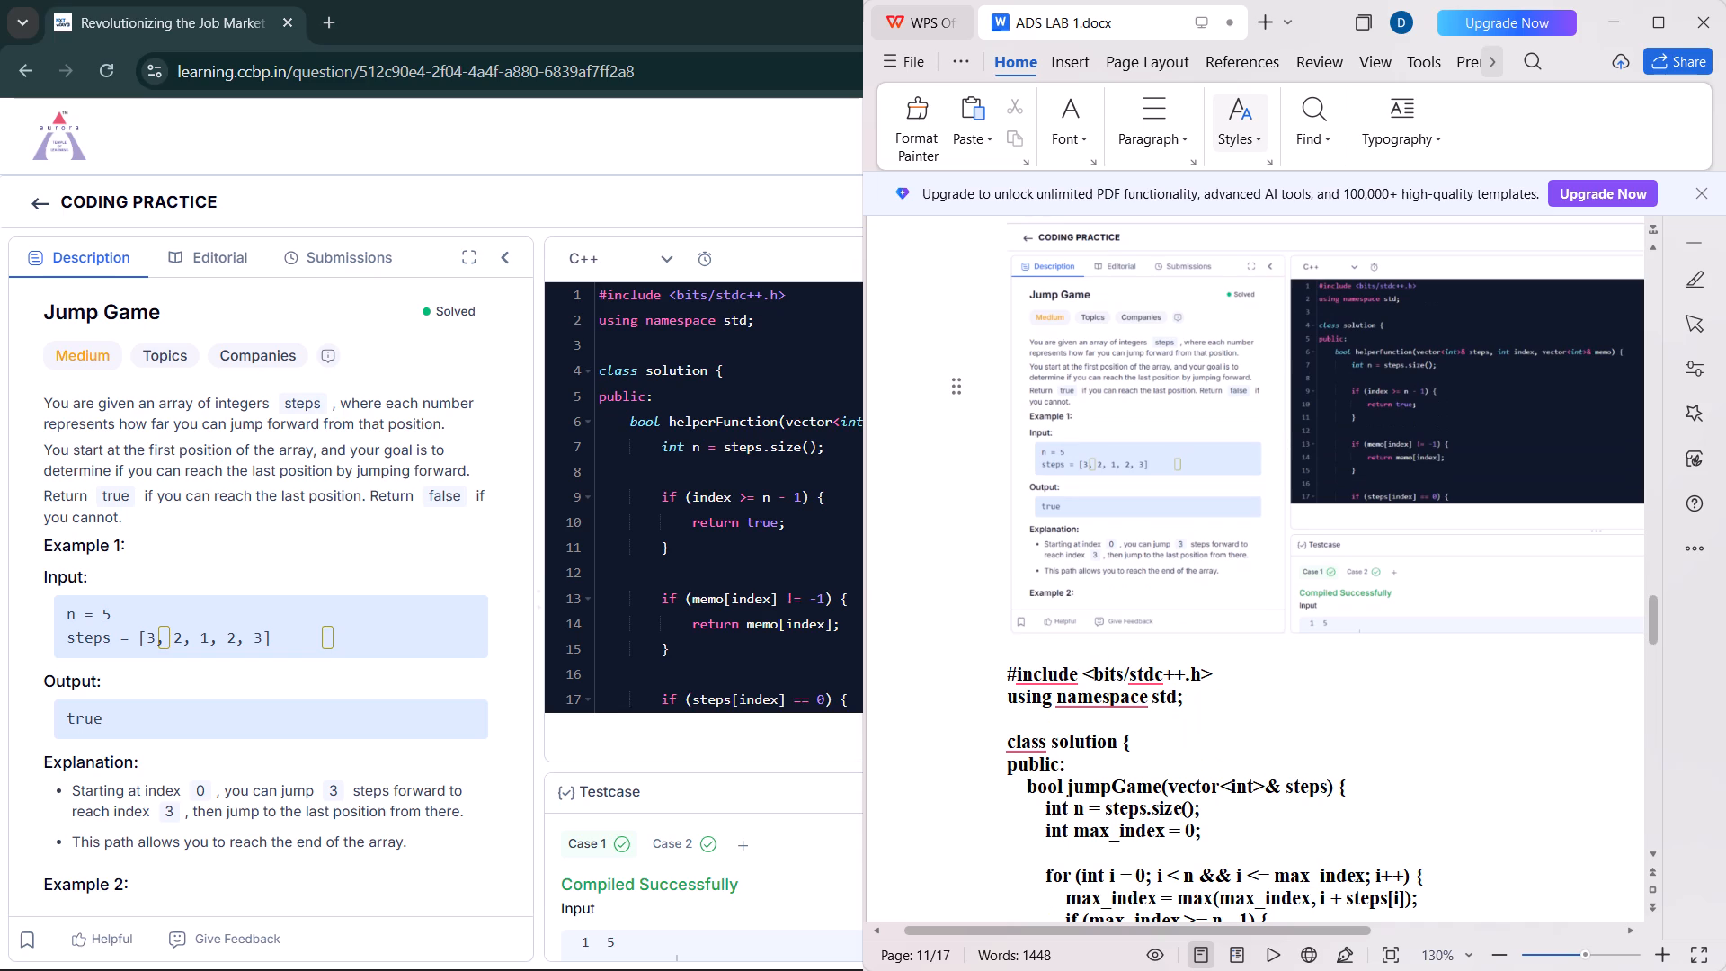
pyautogui.scroll(2, 1368, 530)
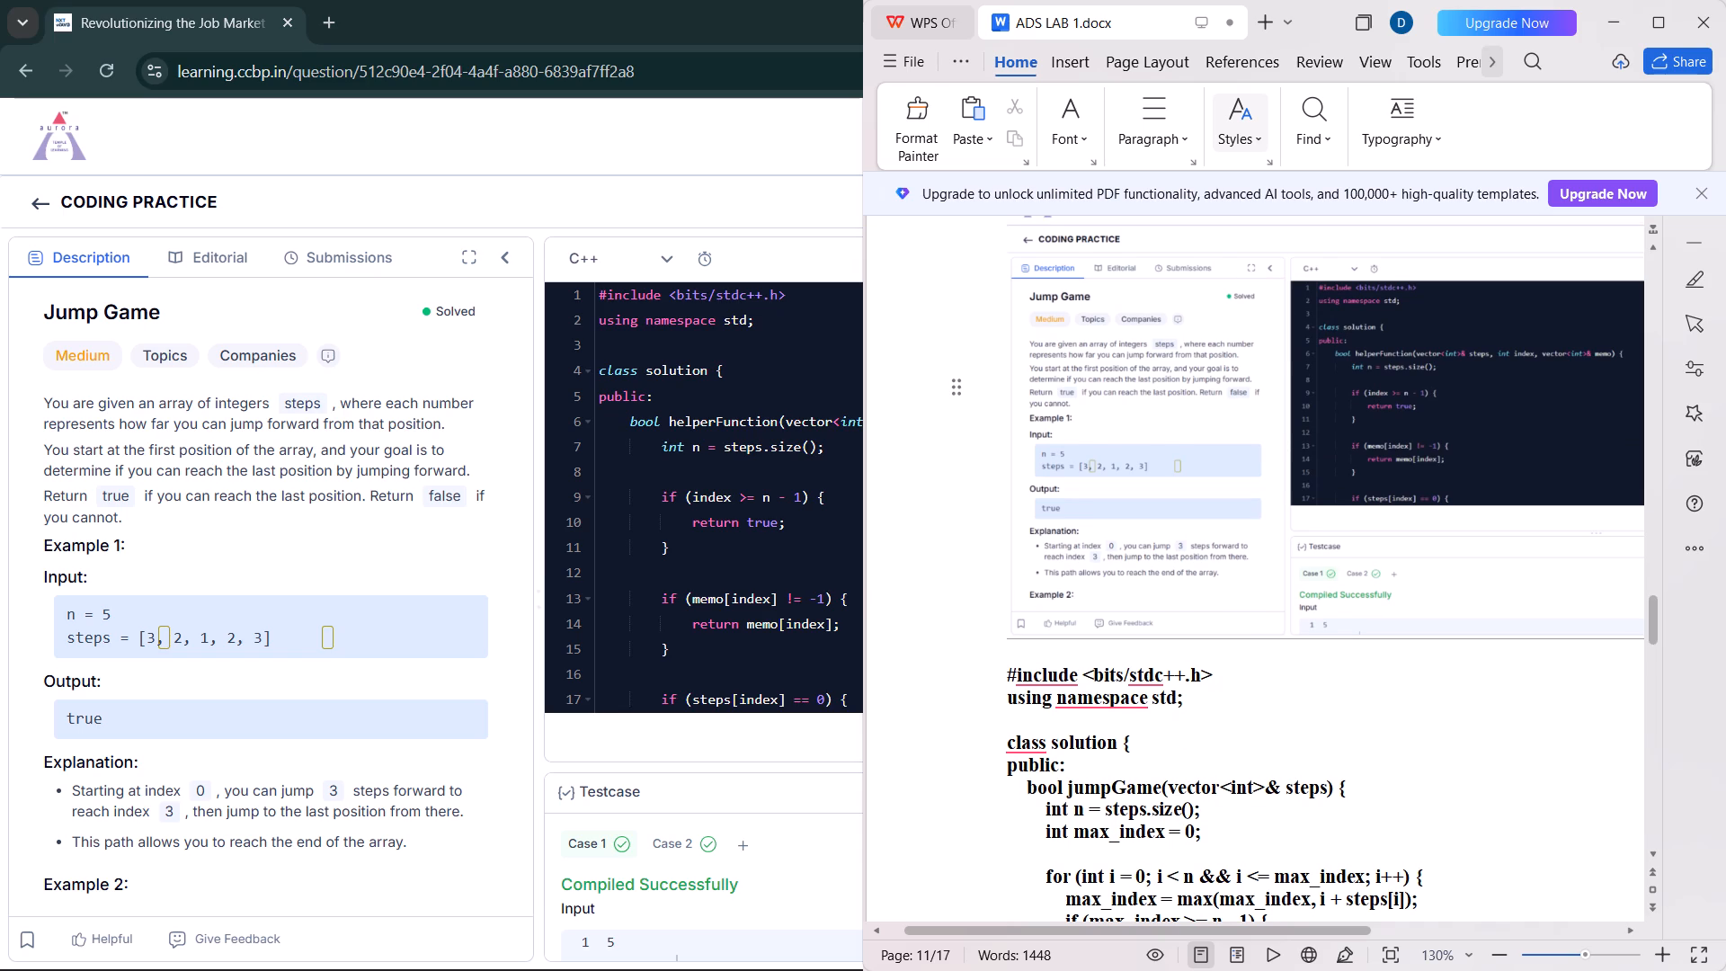
pyautogui.click(1608, 30)
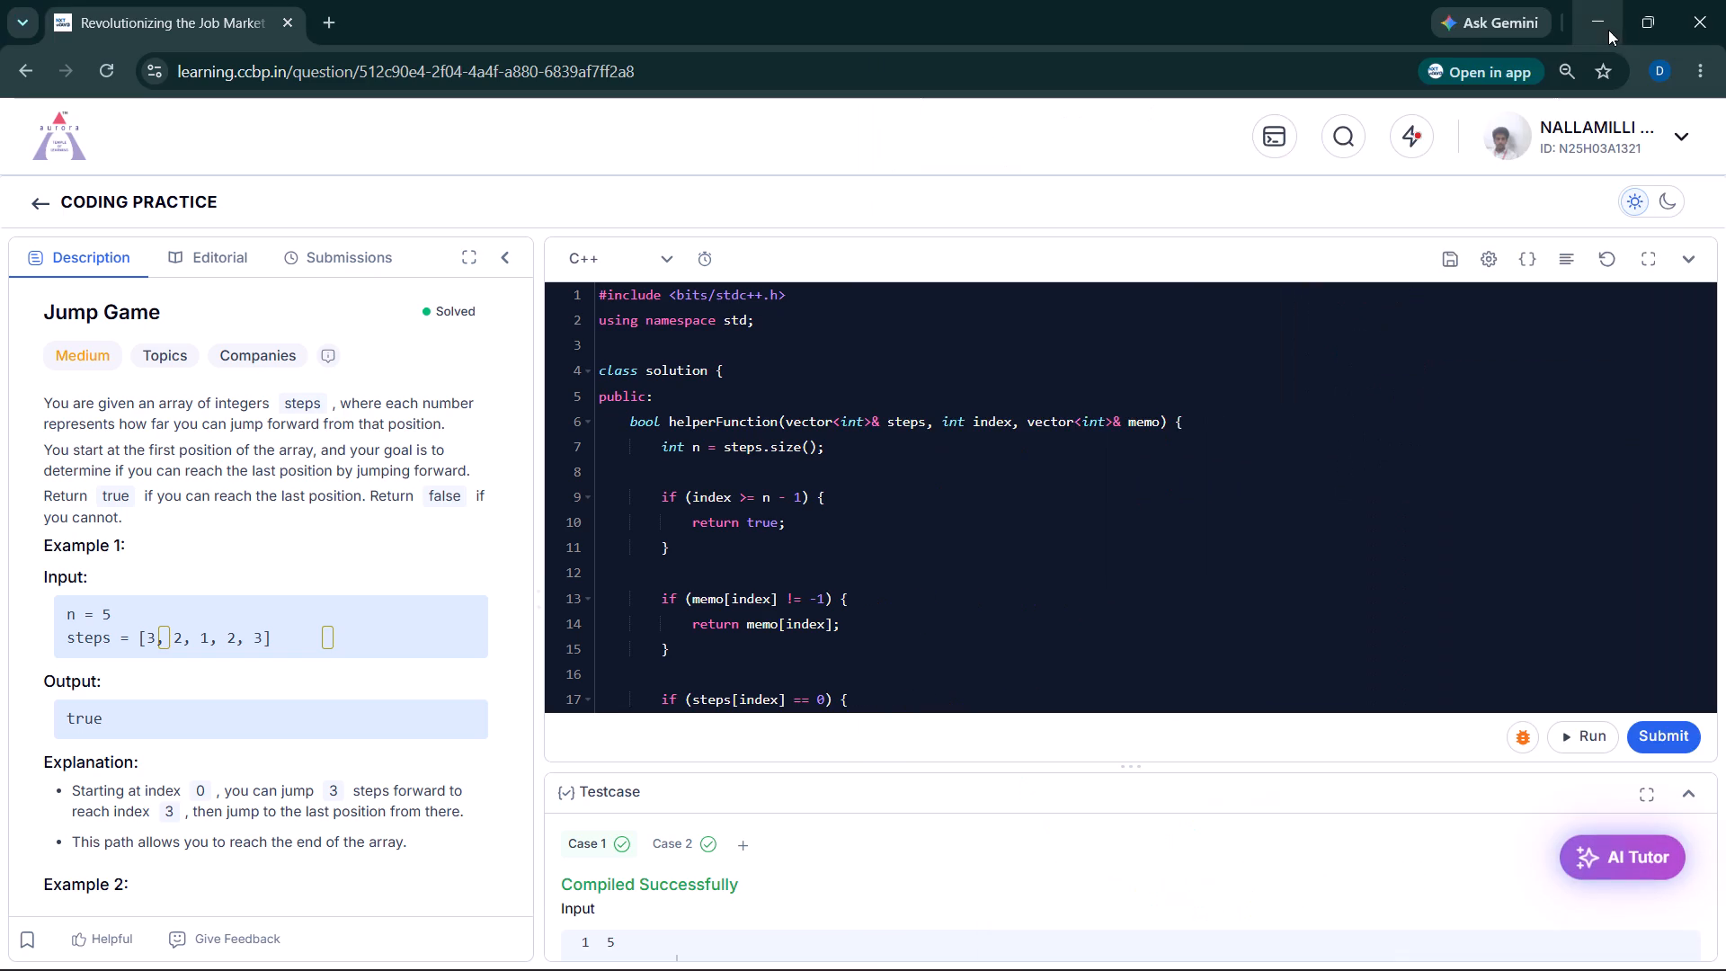
pyautogui.scroll(-12, 1227, 404)
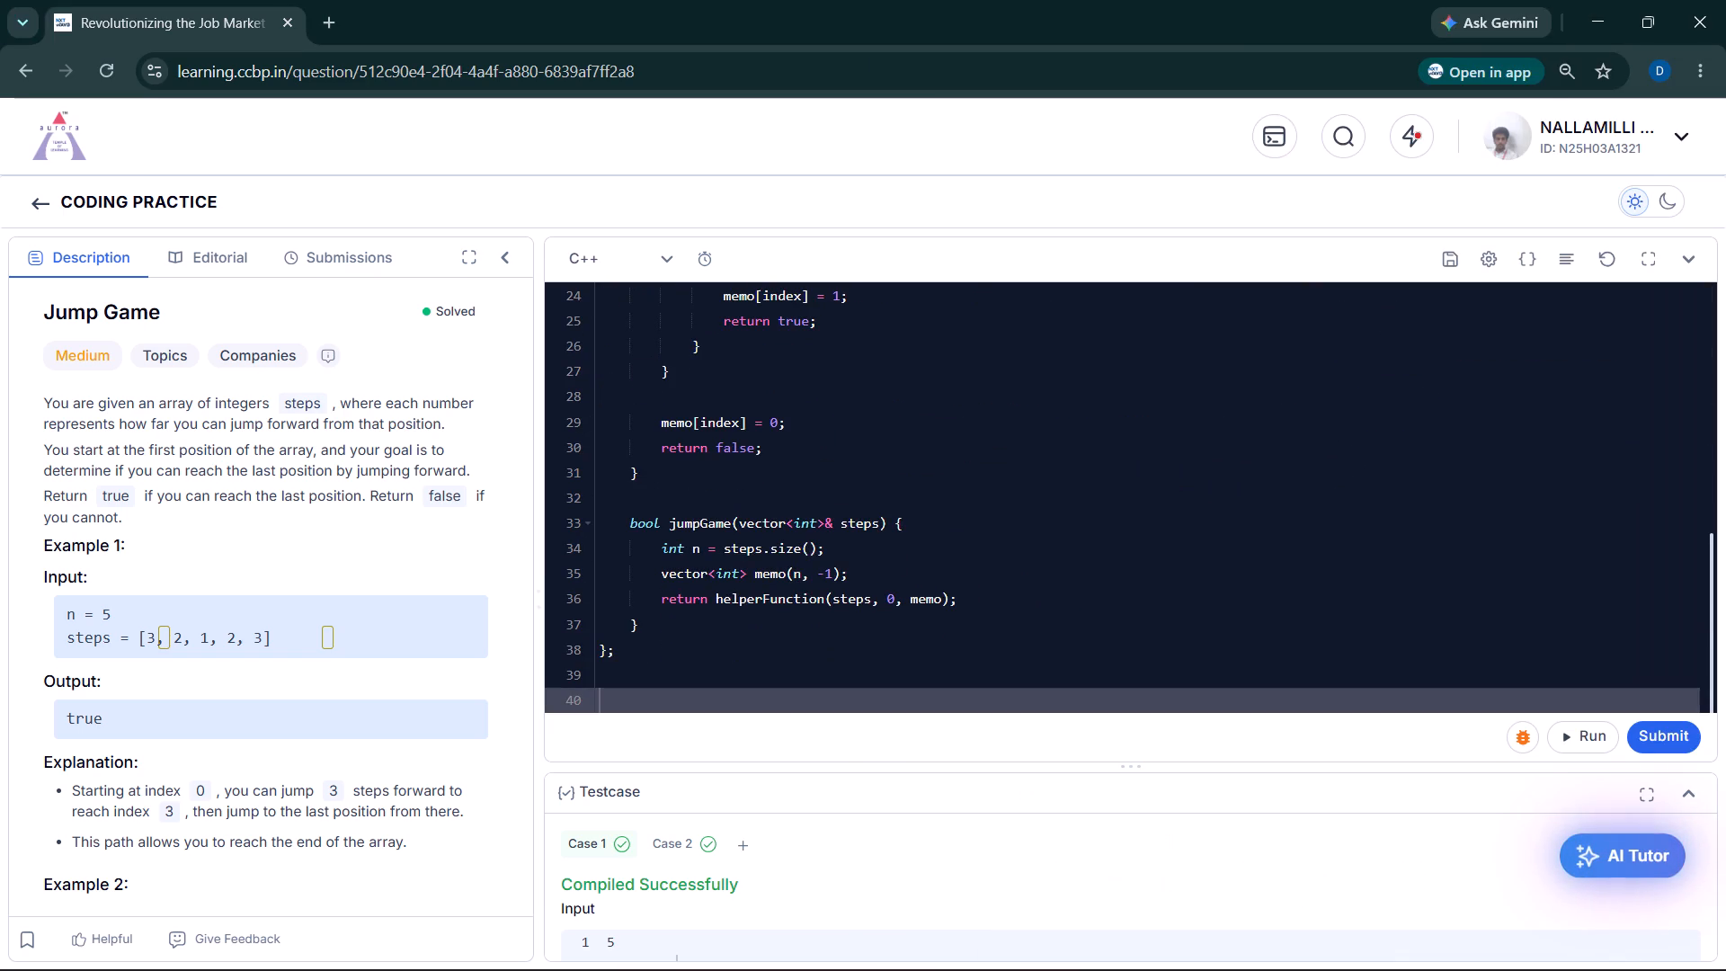
pyautogui.scroll(10, 1076, 539)
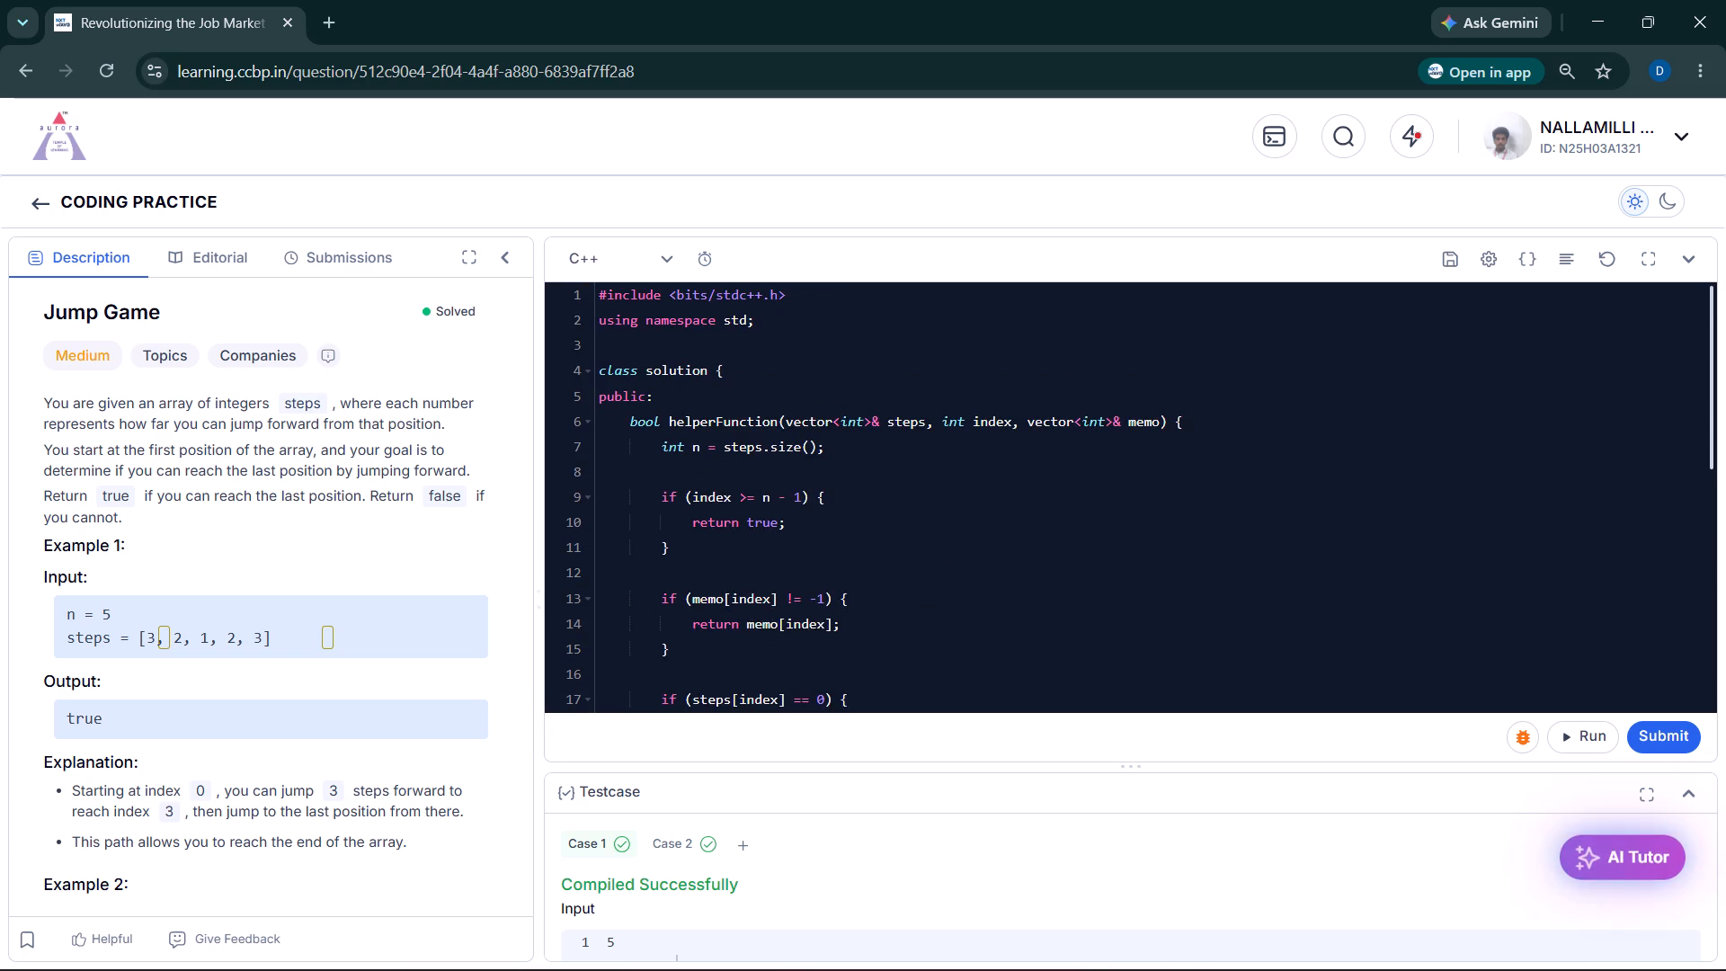
pyautogui.hotkey('ctrl', 'a')
pyautogui.doubleClick(1076, 539)
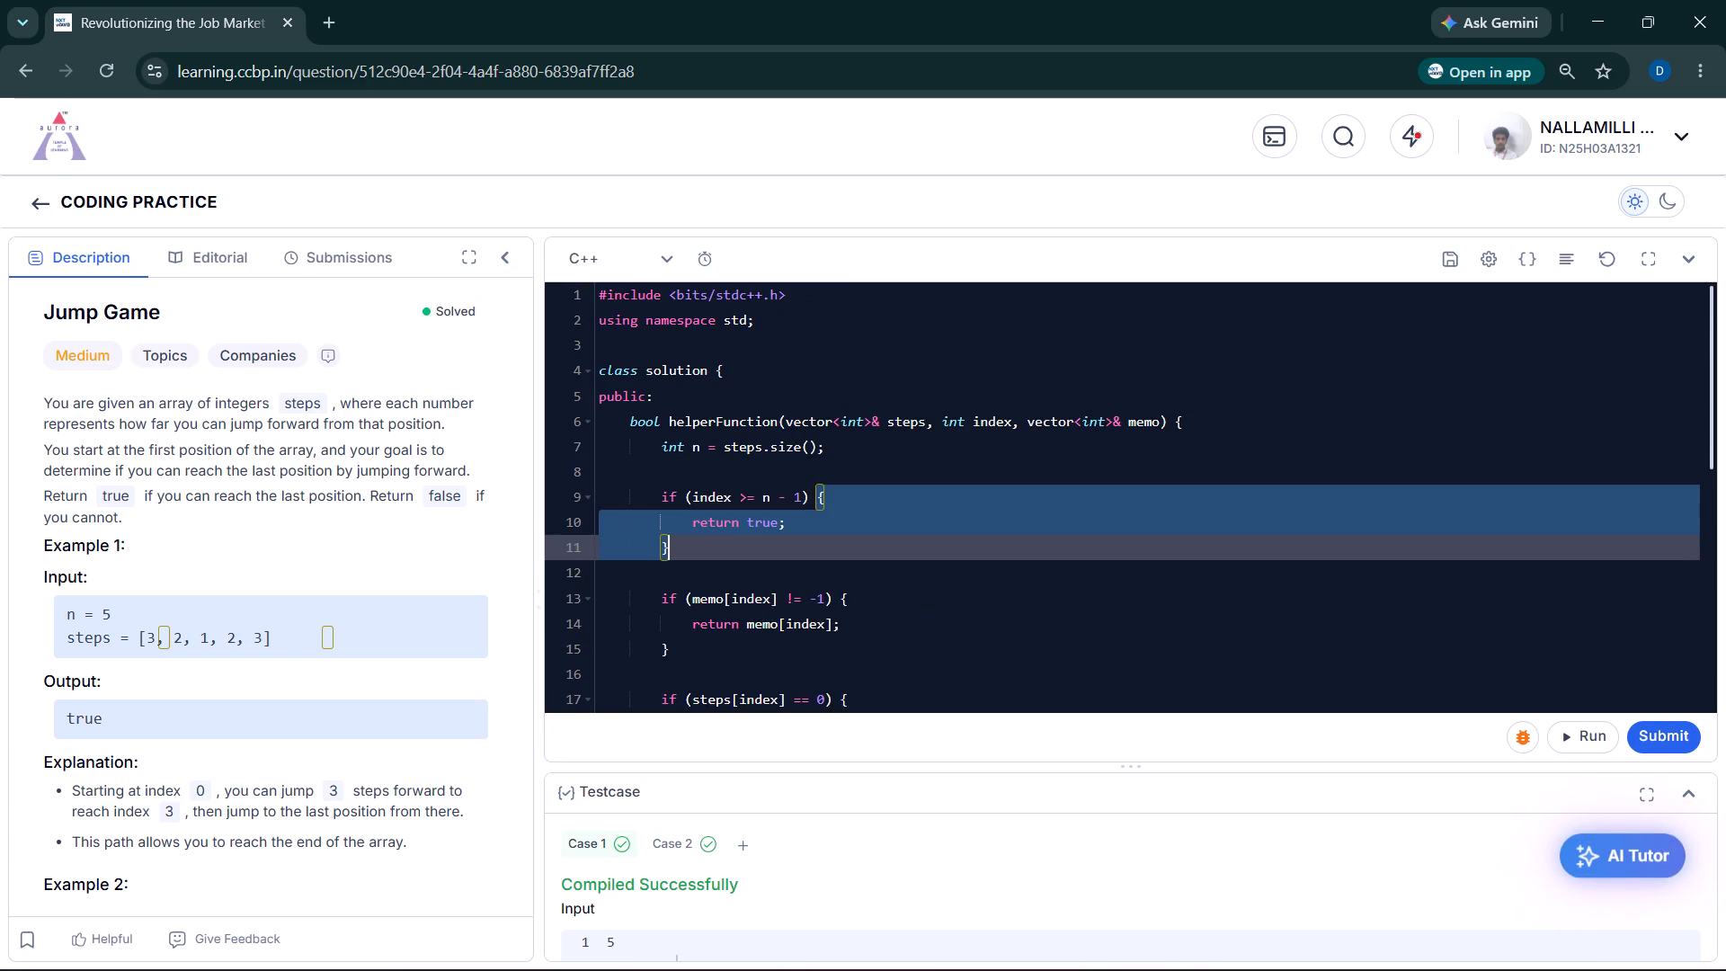
pyautogui.hotkey('ctrl', 'a')
pyautogui.hotkey('ctrl', 'c')
pyautogui.hotkey('ctrl', 'c')
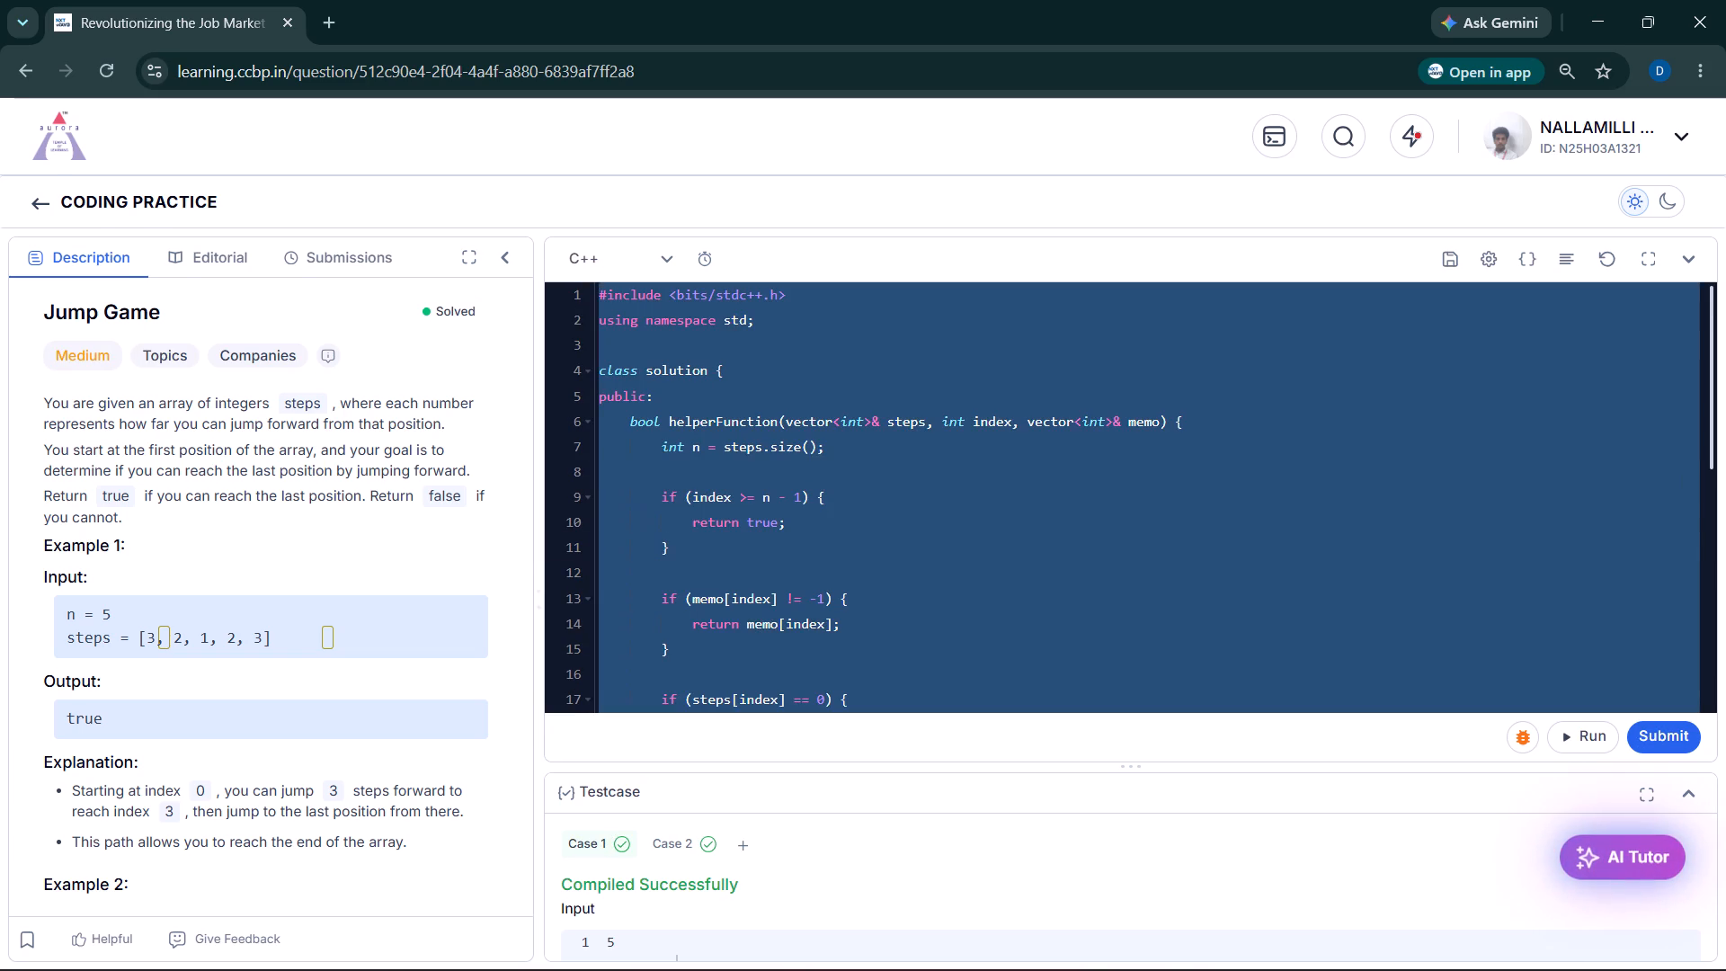
pyautogui.click(1076, 539)
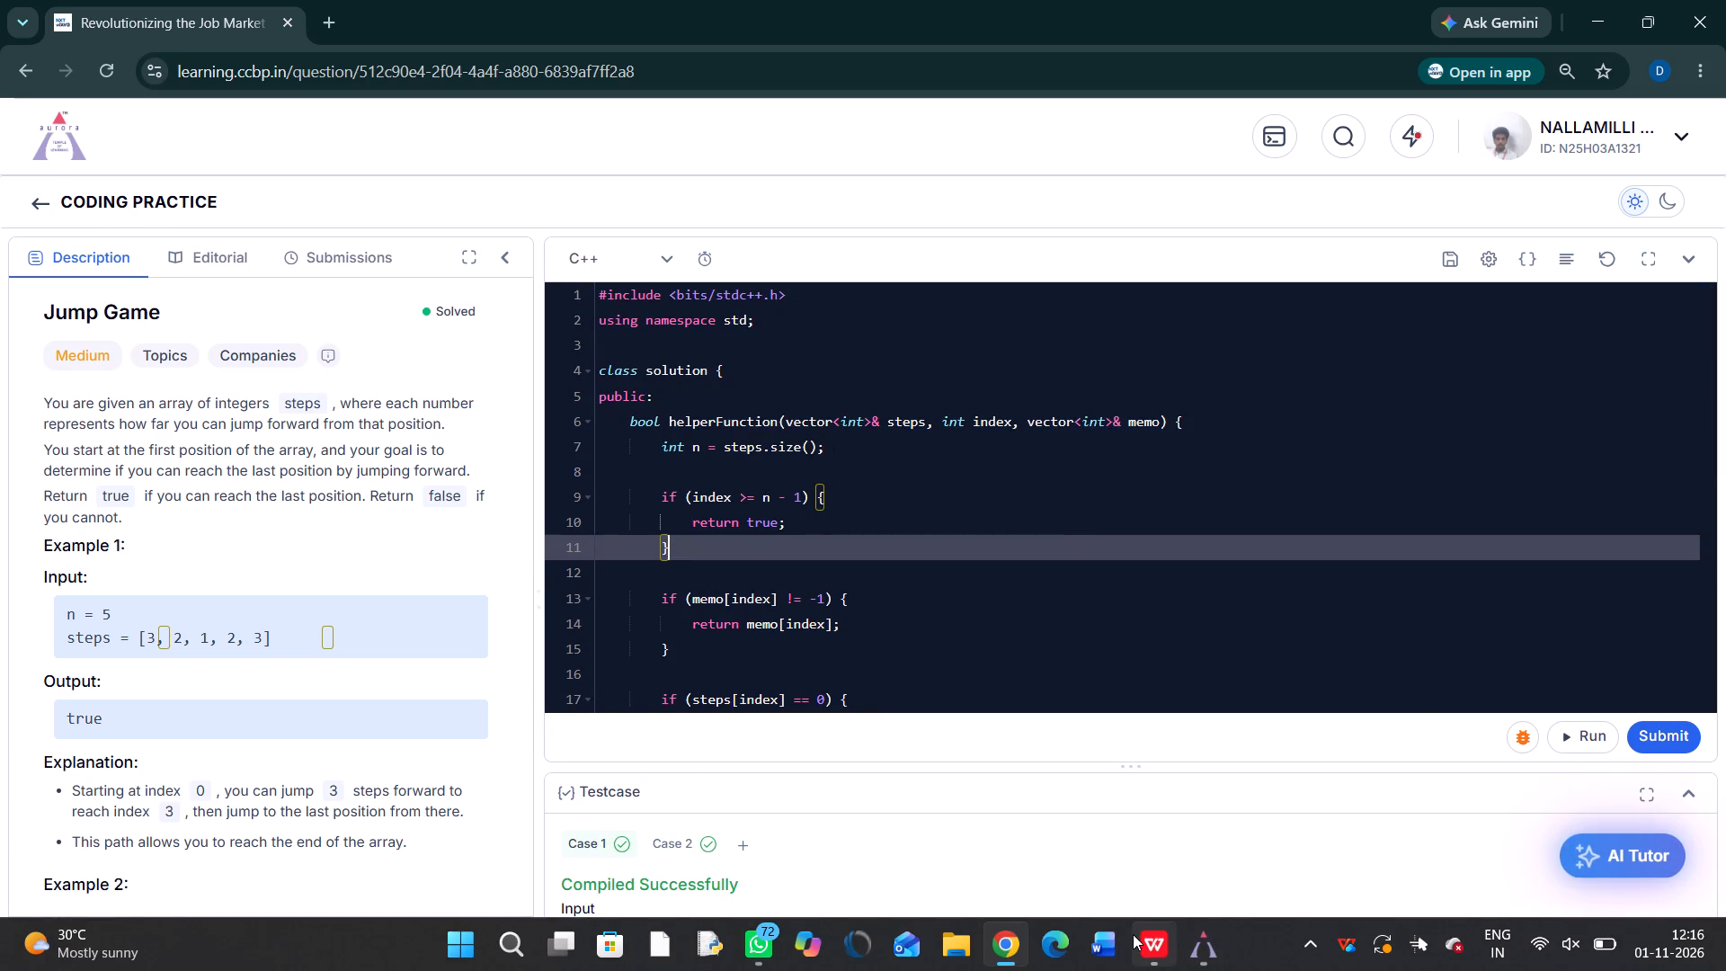
pyautogui.click(1105, 845)
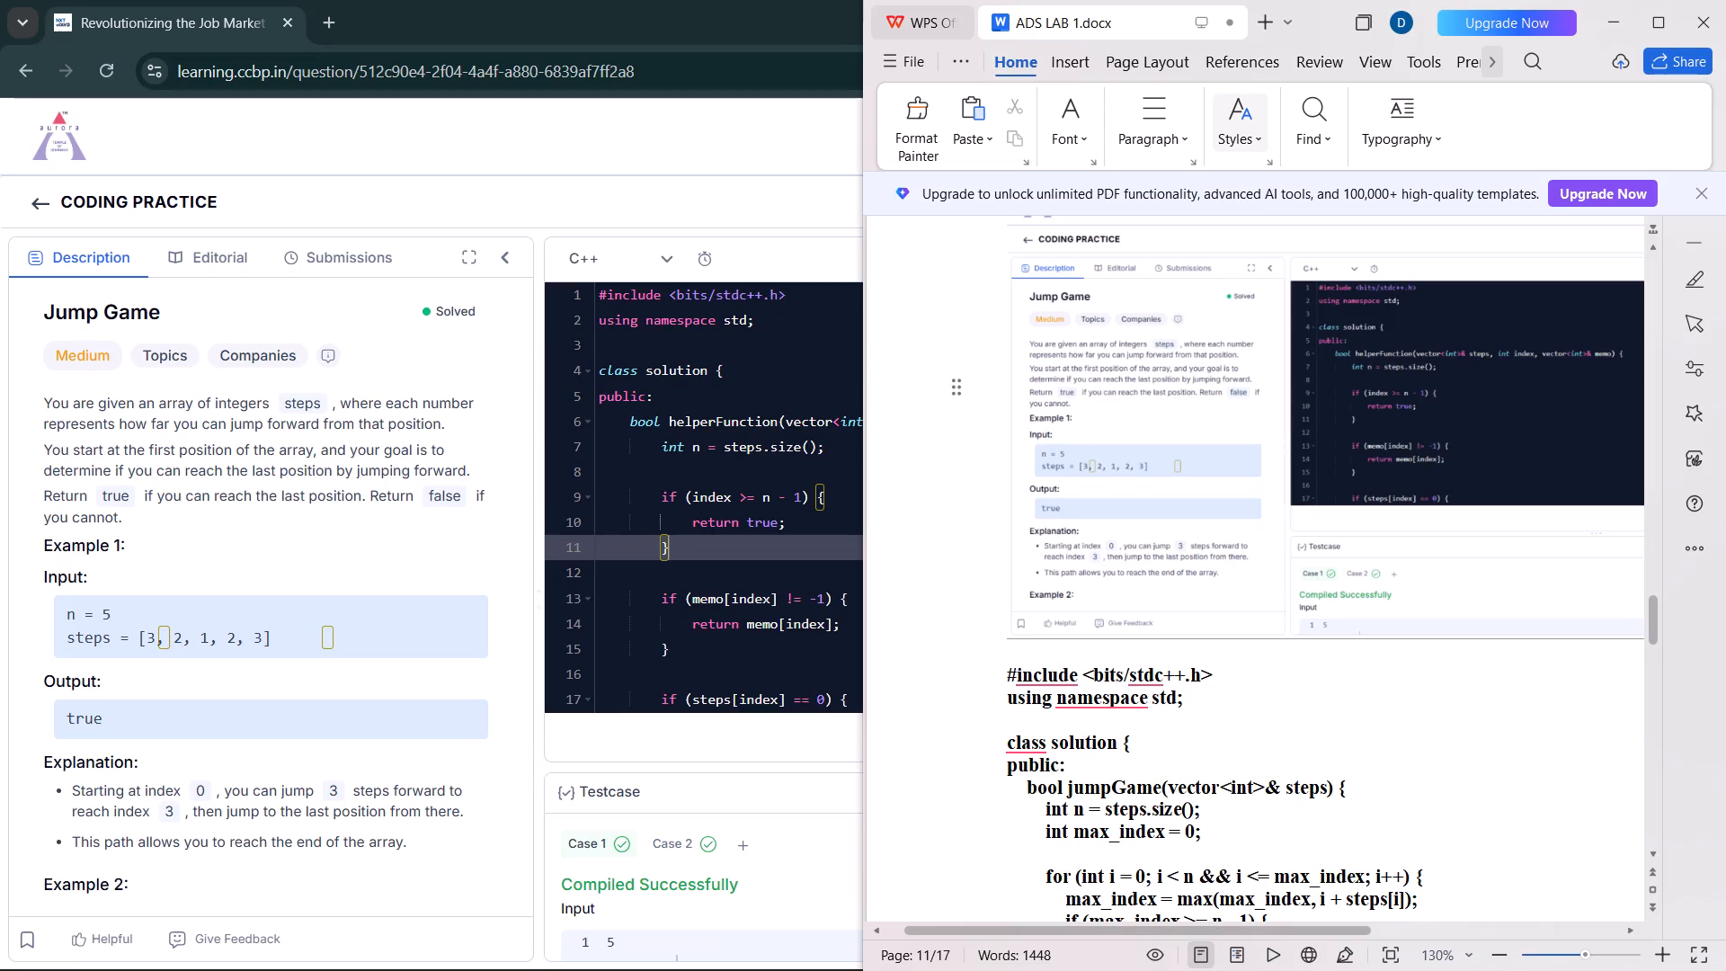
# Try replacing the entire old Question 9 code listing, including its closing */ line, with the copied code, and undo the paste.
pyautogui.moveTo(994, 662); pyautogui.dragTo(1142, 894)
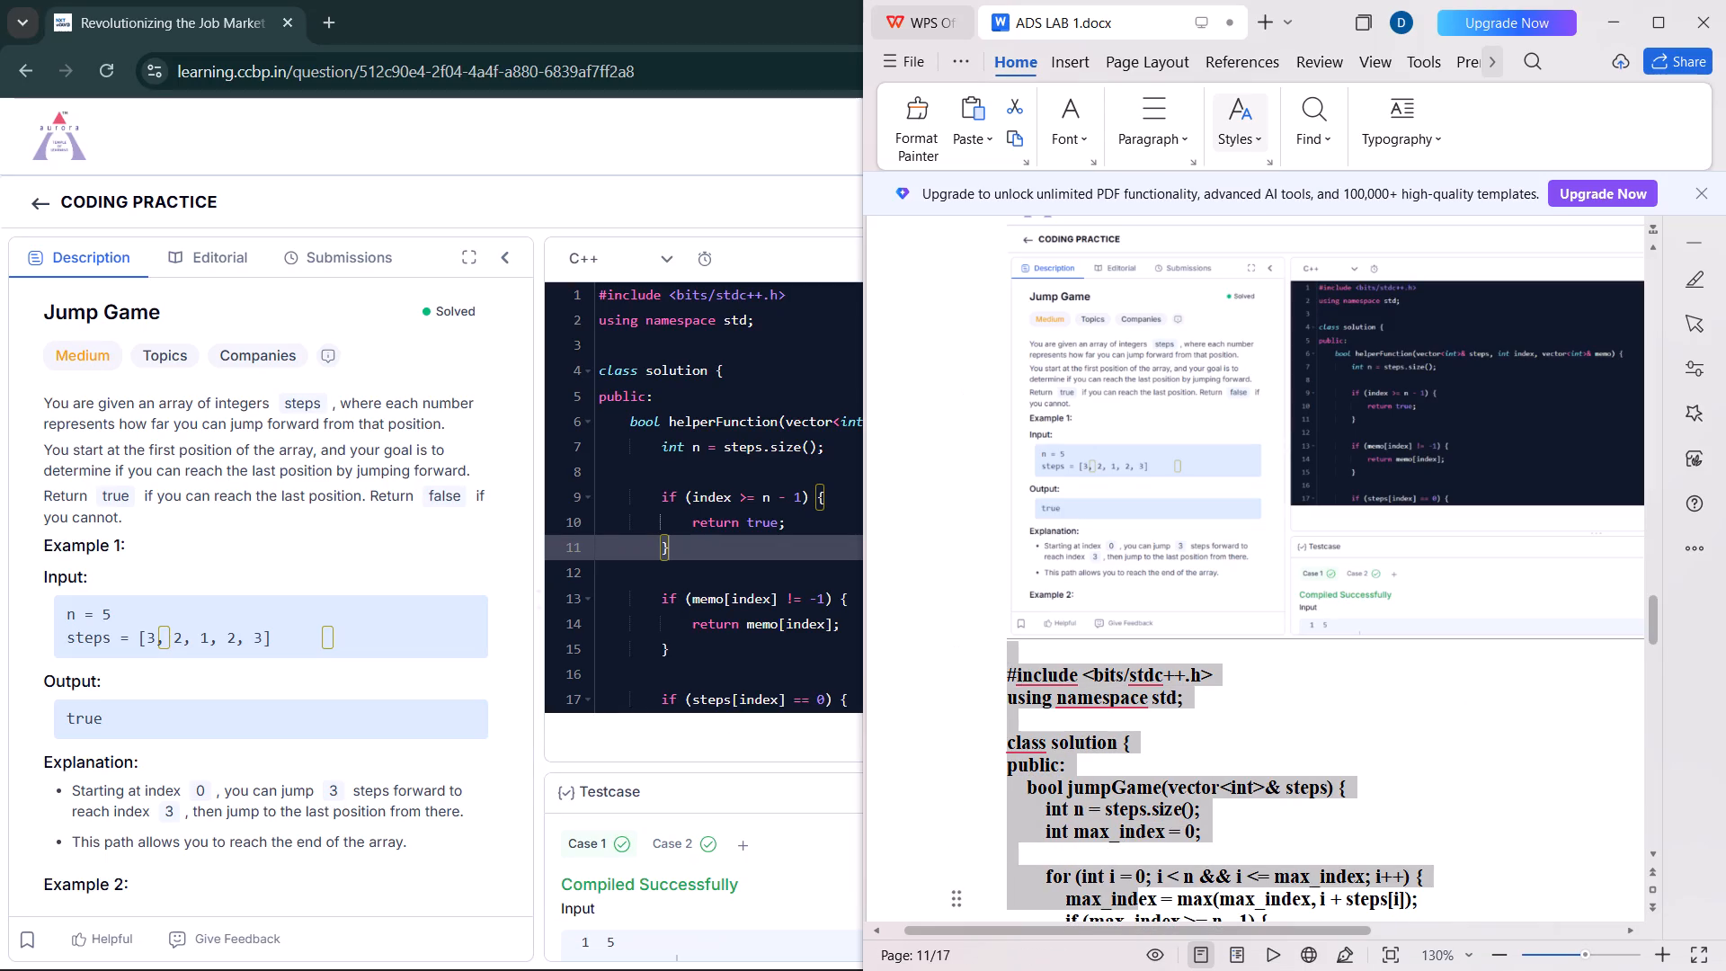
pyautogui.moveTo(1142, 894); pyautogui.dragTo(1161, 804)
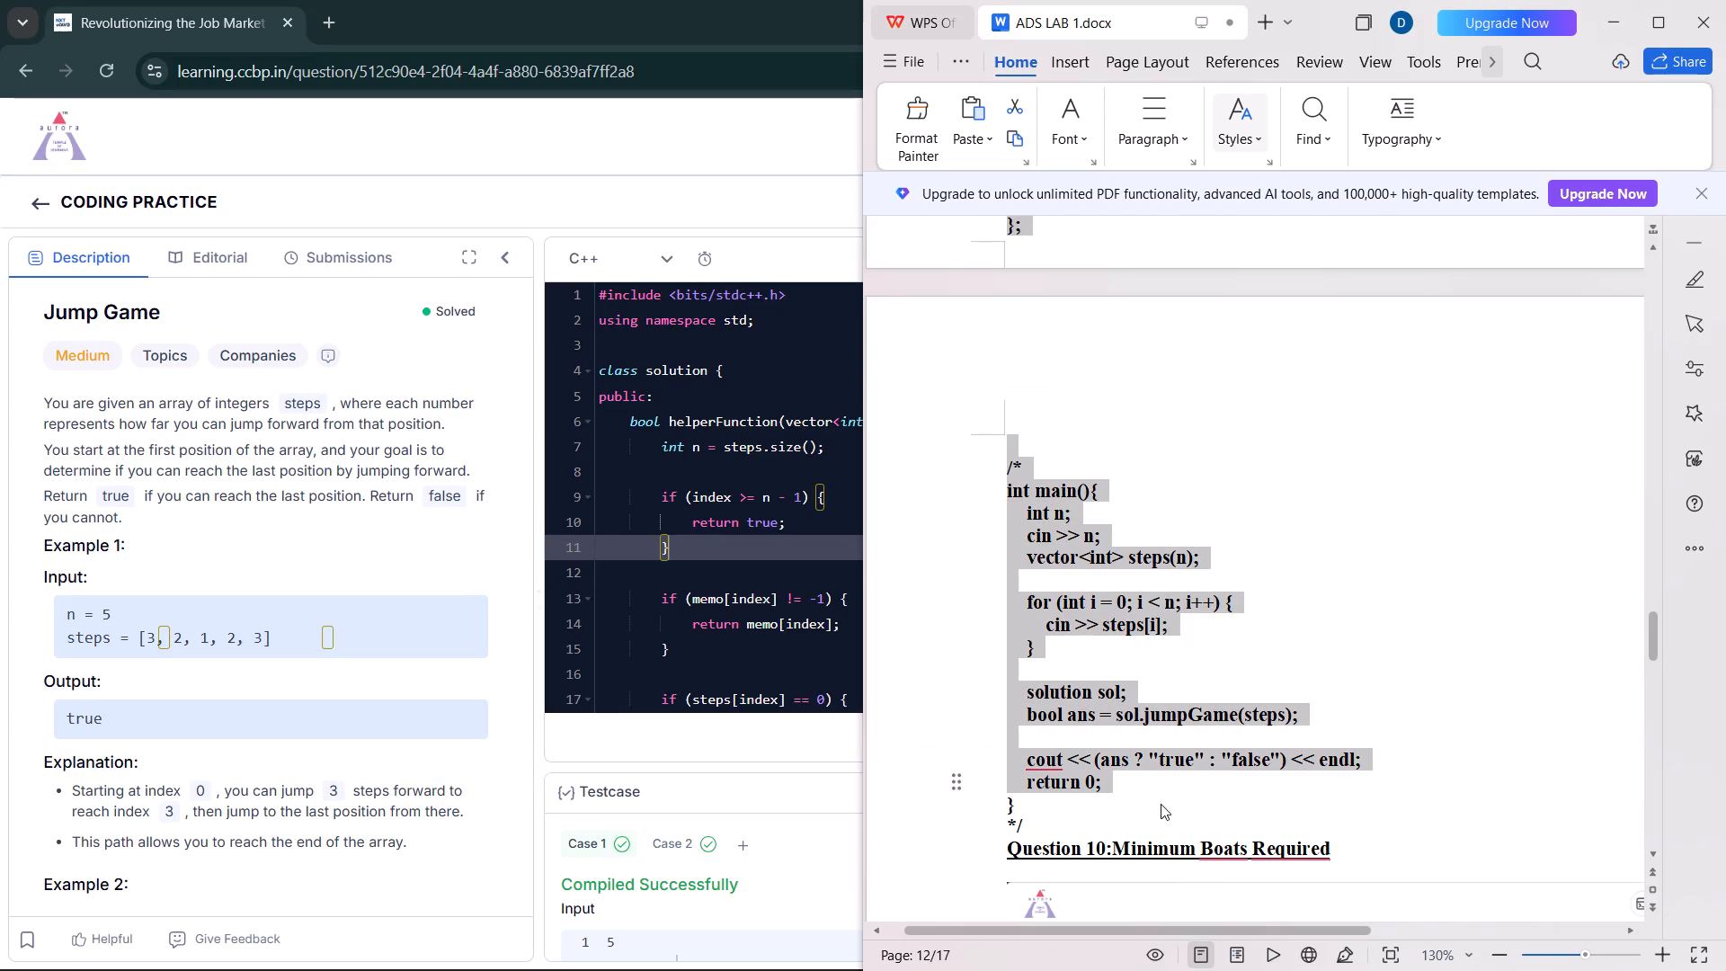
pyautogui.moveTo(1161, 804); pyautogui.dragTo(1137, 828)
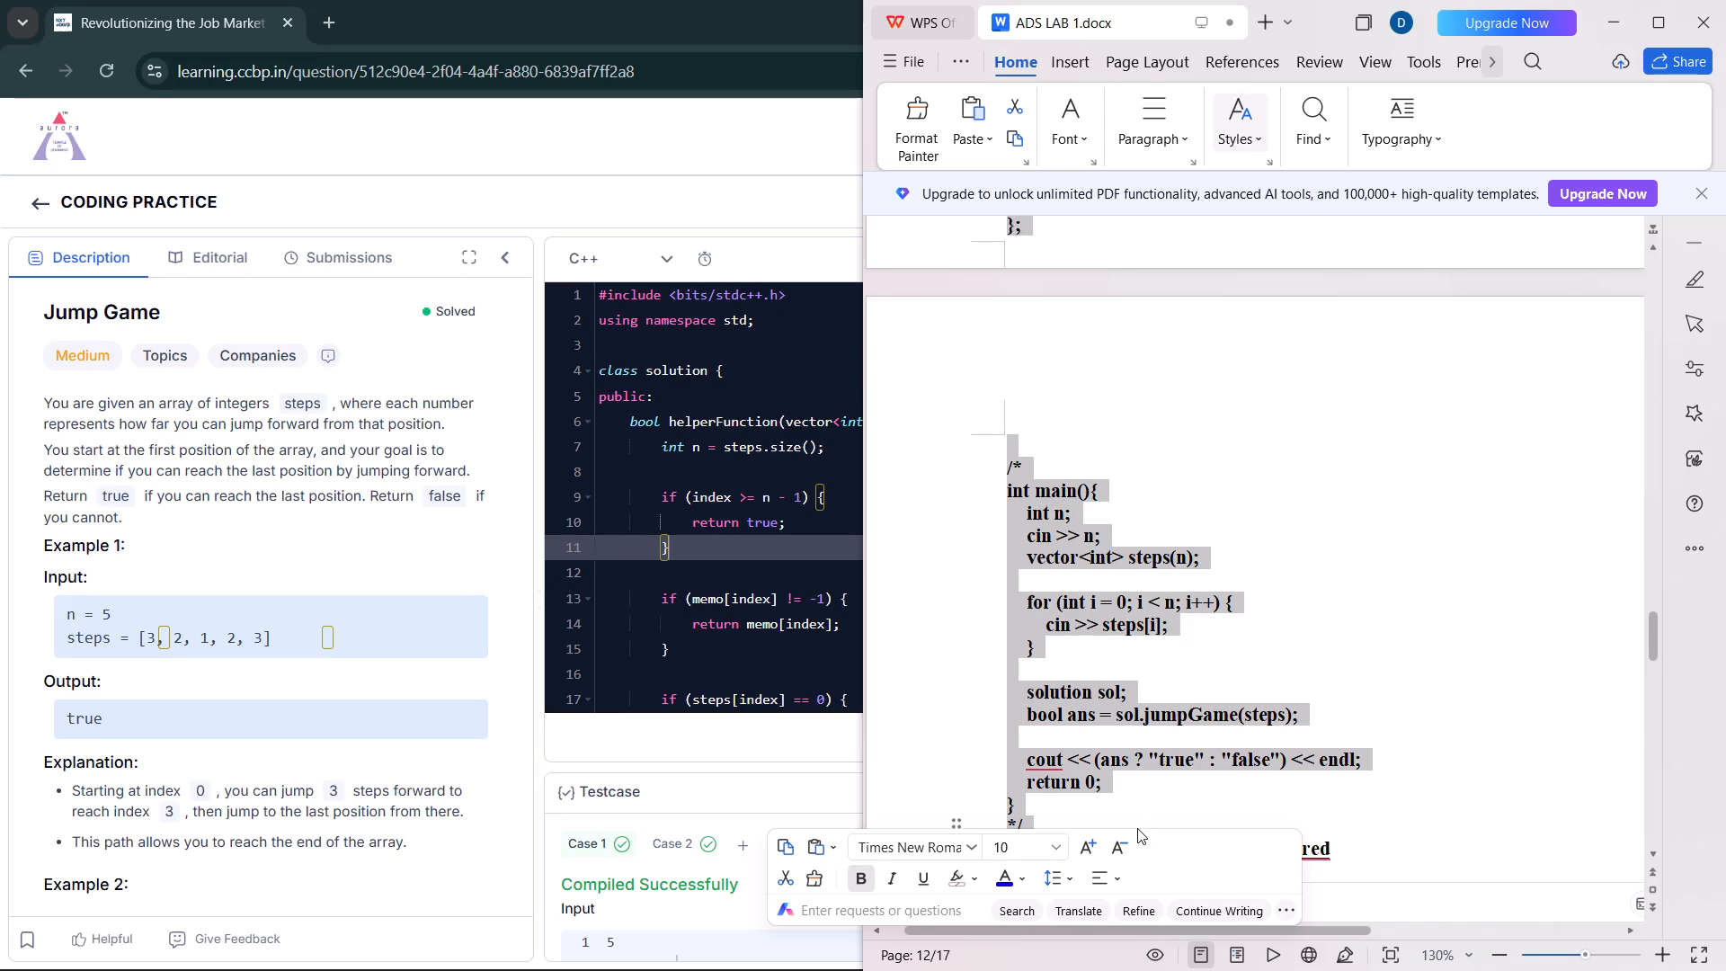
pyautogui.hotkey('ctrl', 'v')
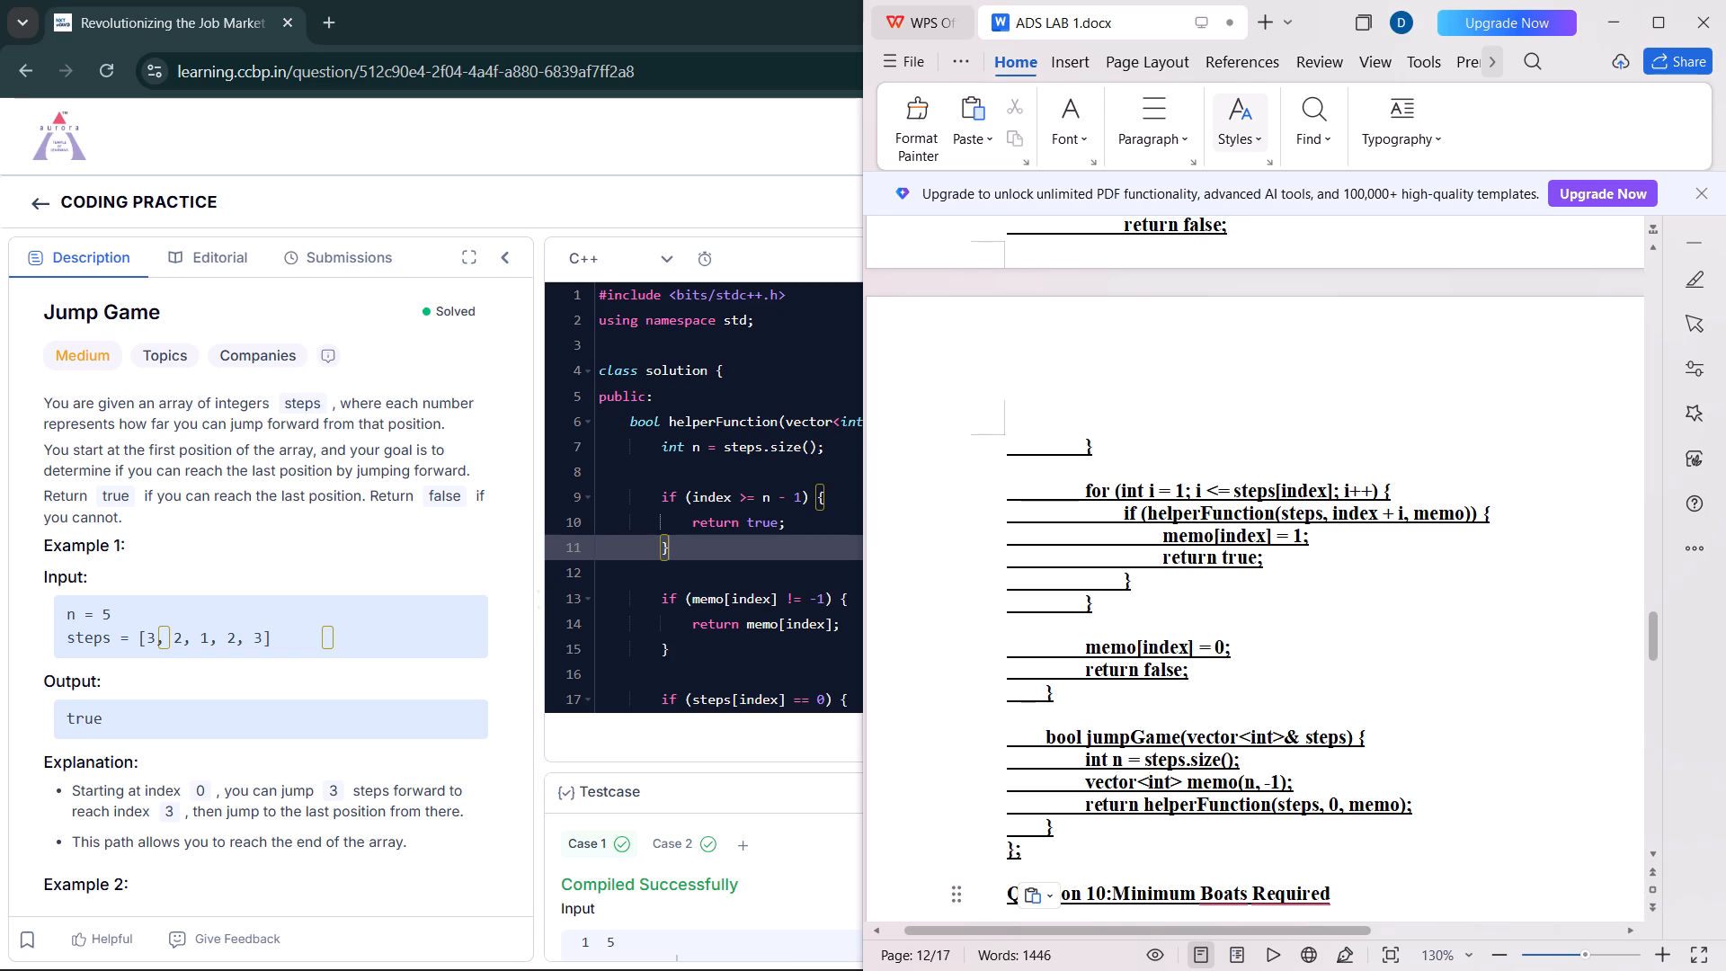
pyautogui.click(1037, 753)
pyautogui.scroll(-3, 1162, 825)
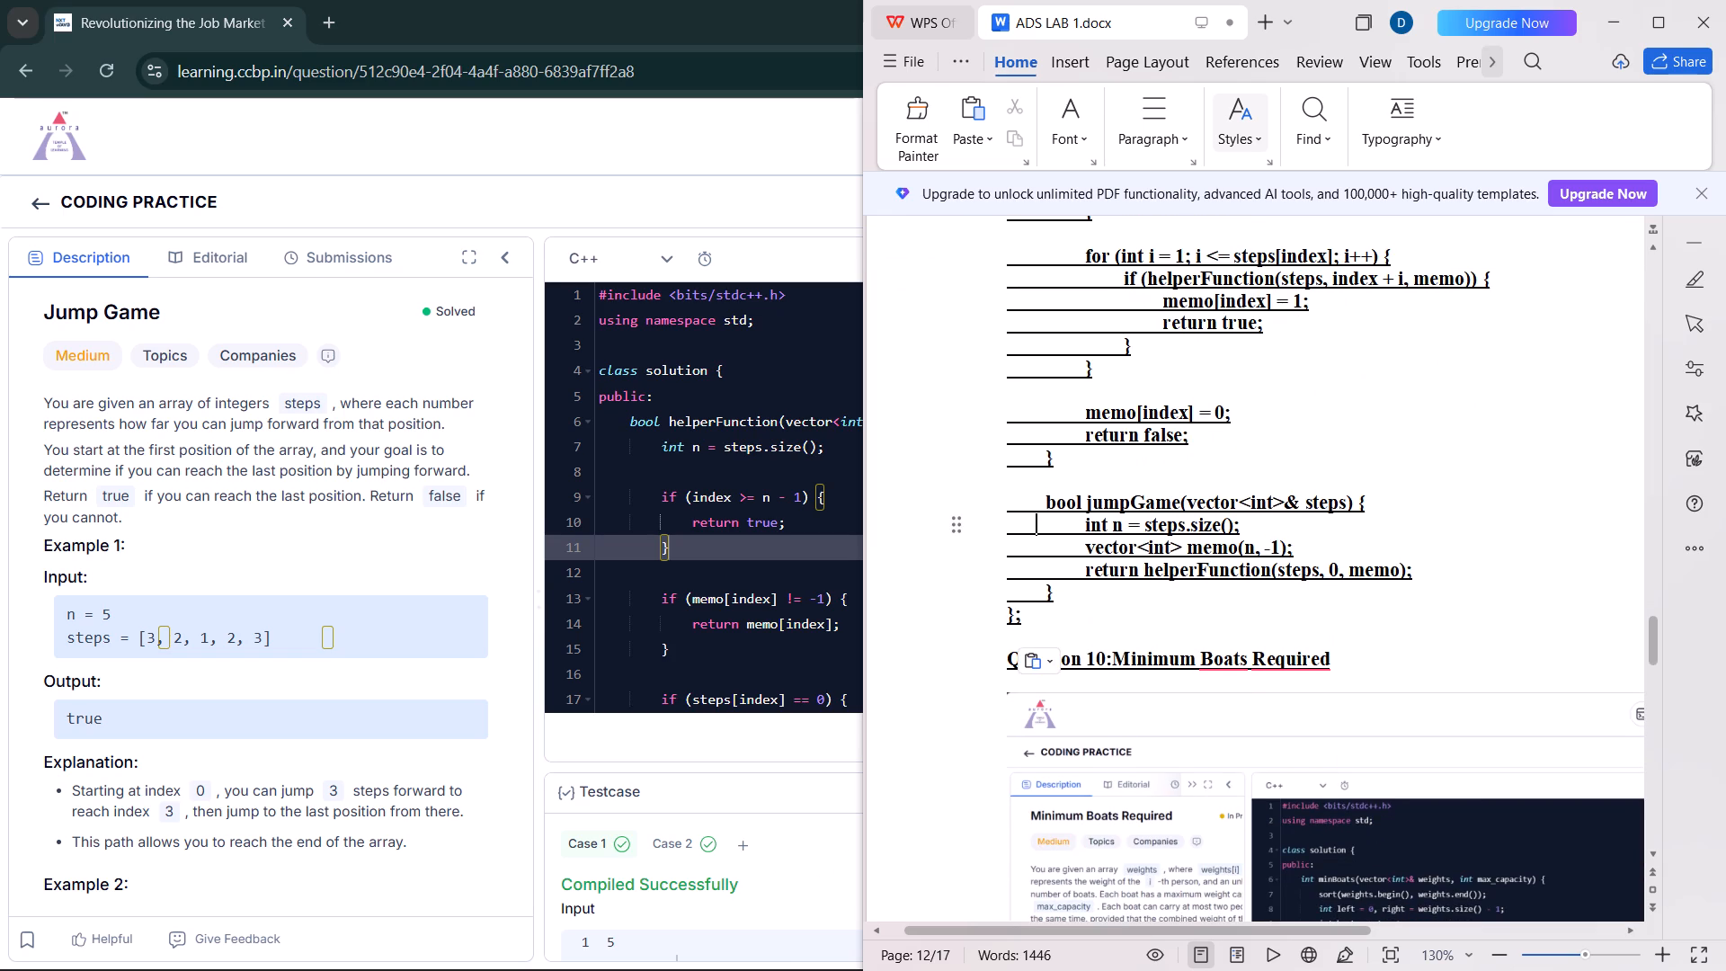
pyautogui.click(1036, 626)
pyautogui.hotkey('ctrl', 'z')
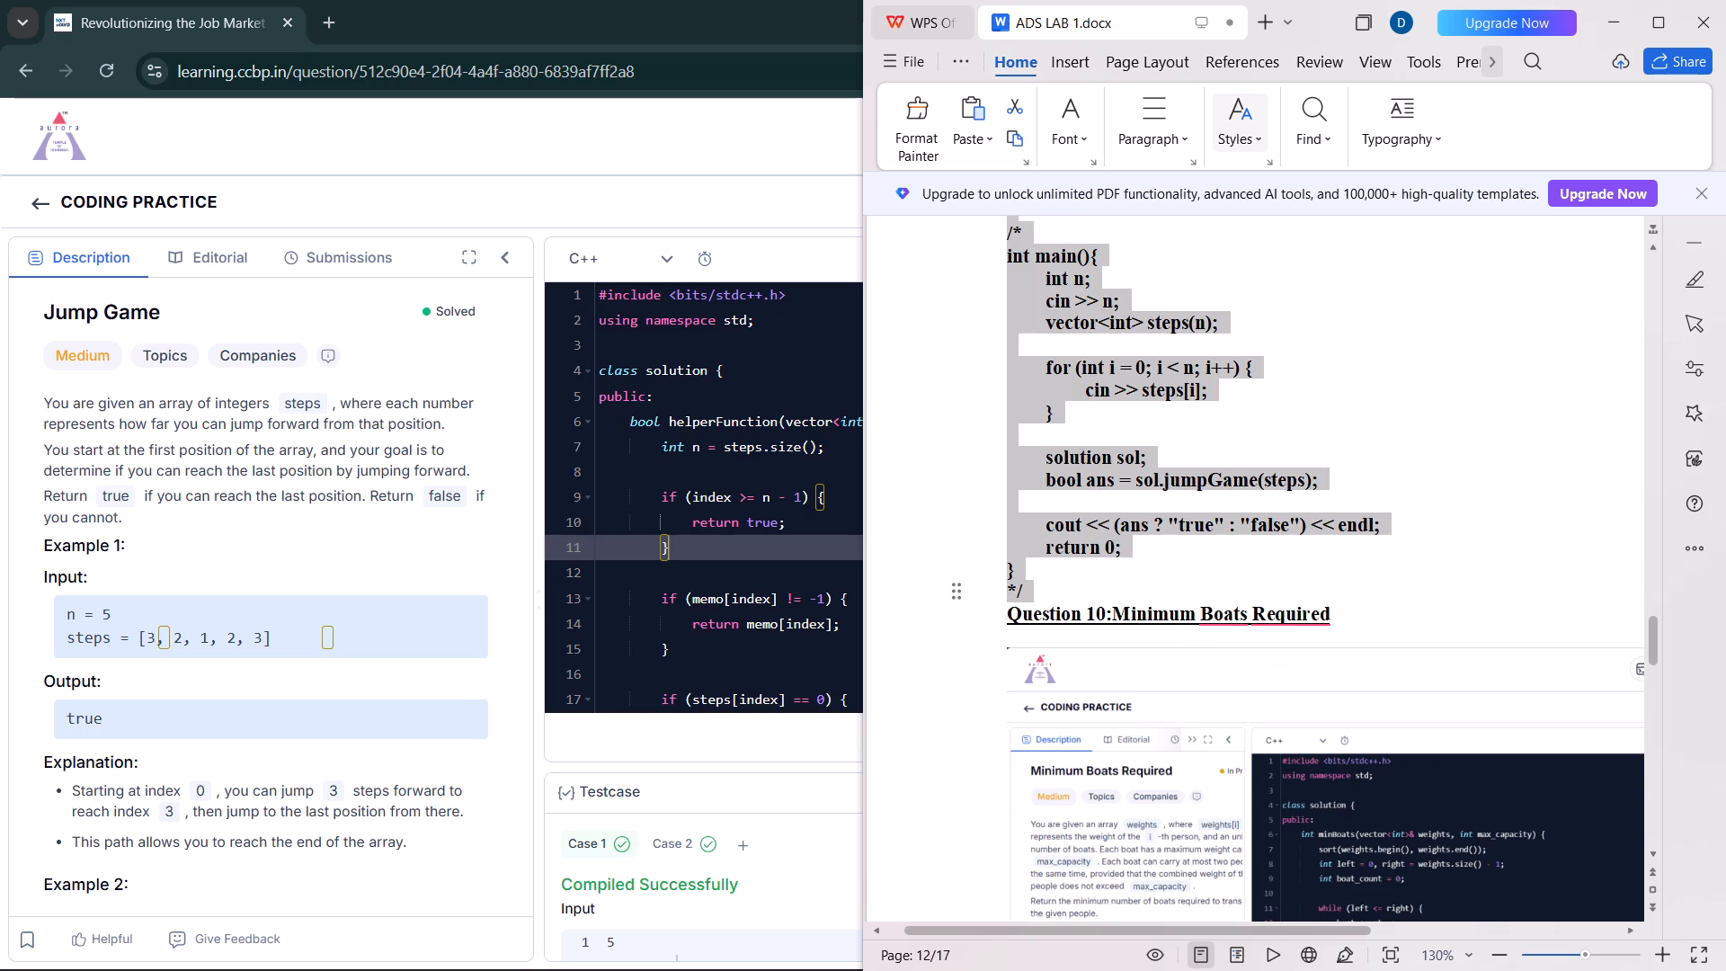
# Replace the old Question 9:Jump Game code, from the #include line through the last brace above the closing */, with the copied solution.
pyautogui.click(1081, 597)
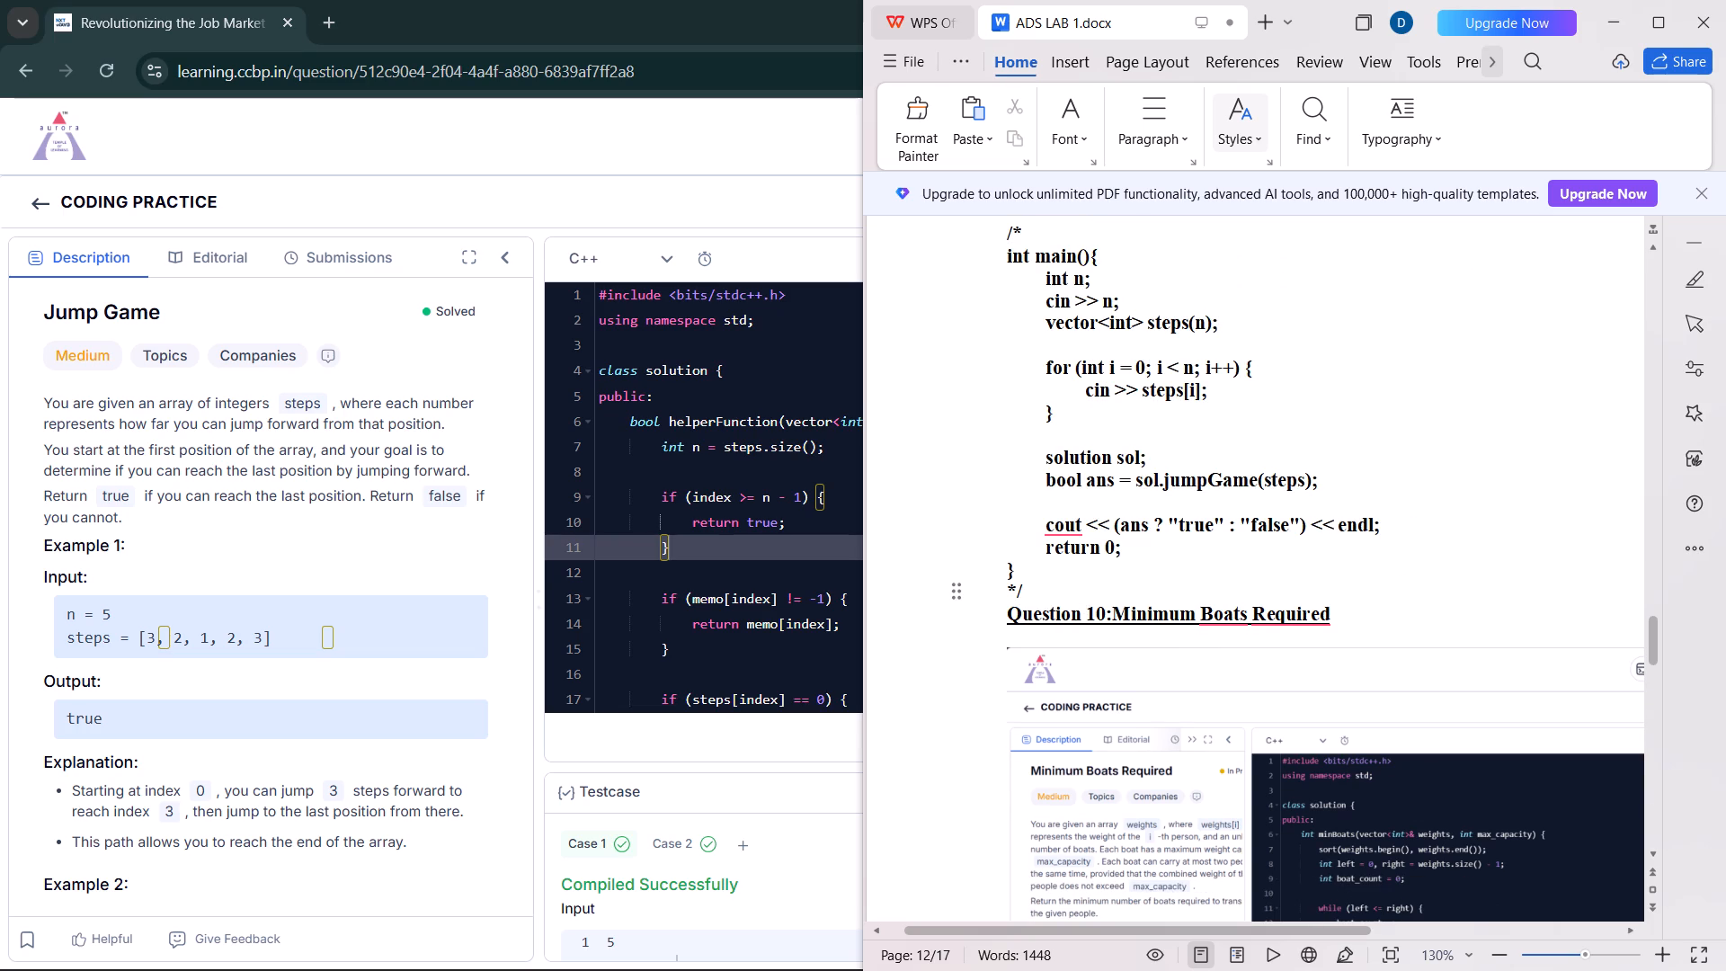
pyautogui.moveTo(1032, 558); pyautogui.dragTo(920, 239)
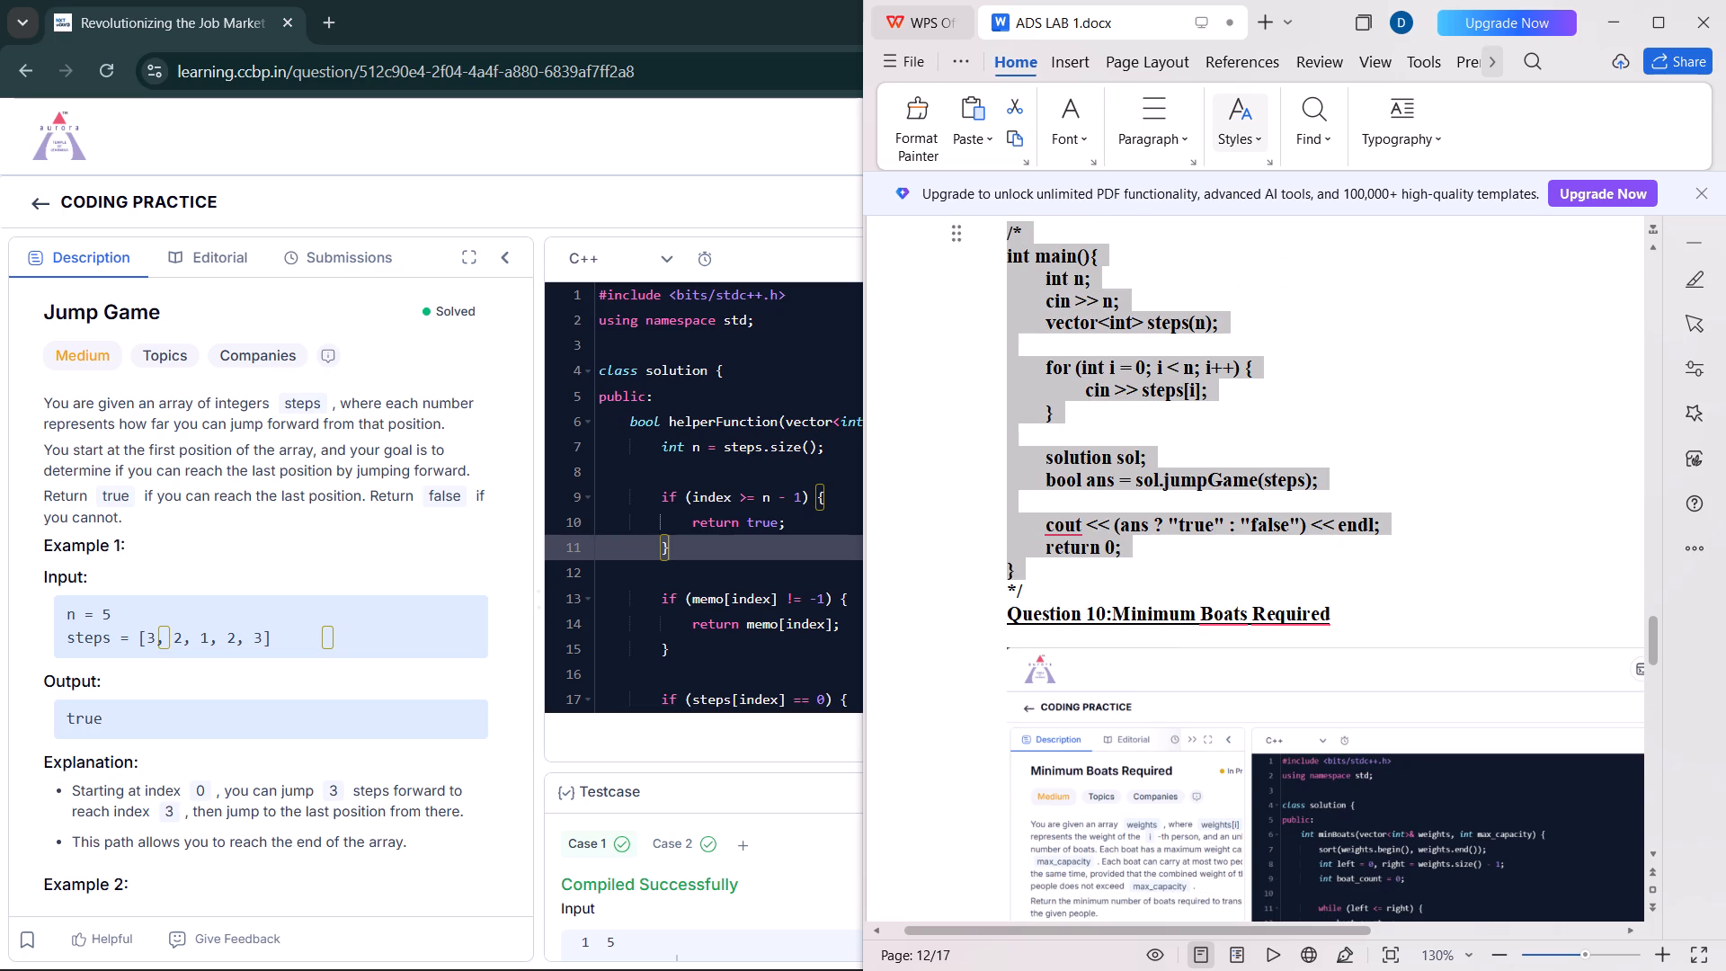
pyautogui.moveTo(920, 239); pyautogui.dragTo(925, 227)
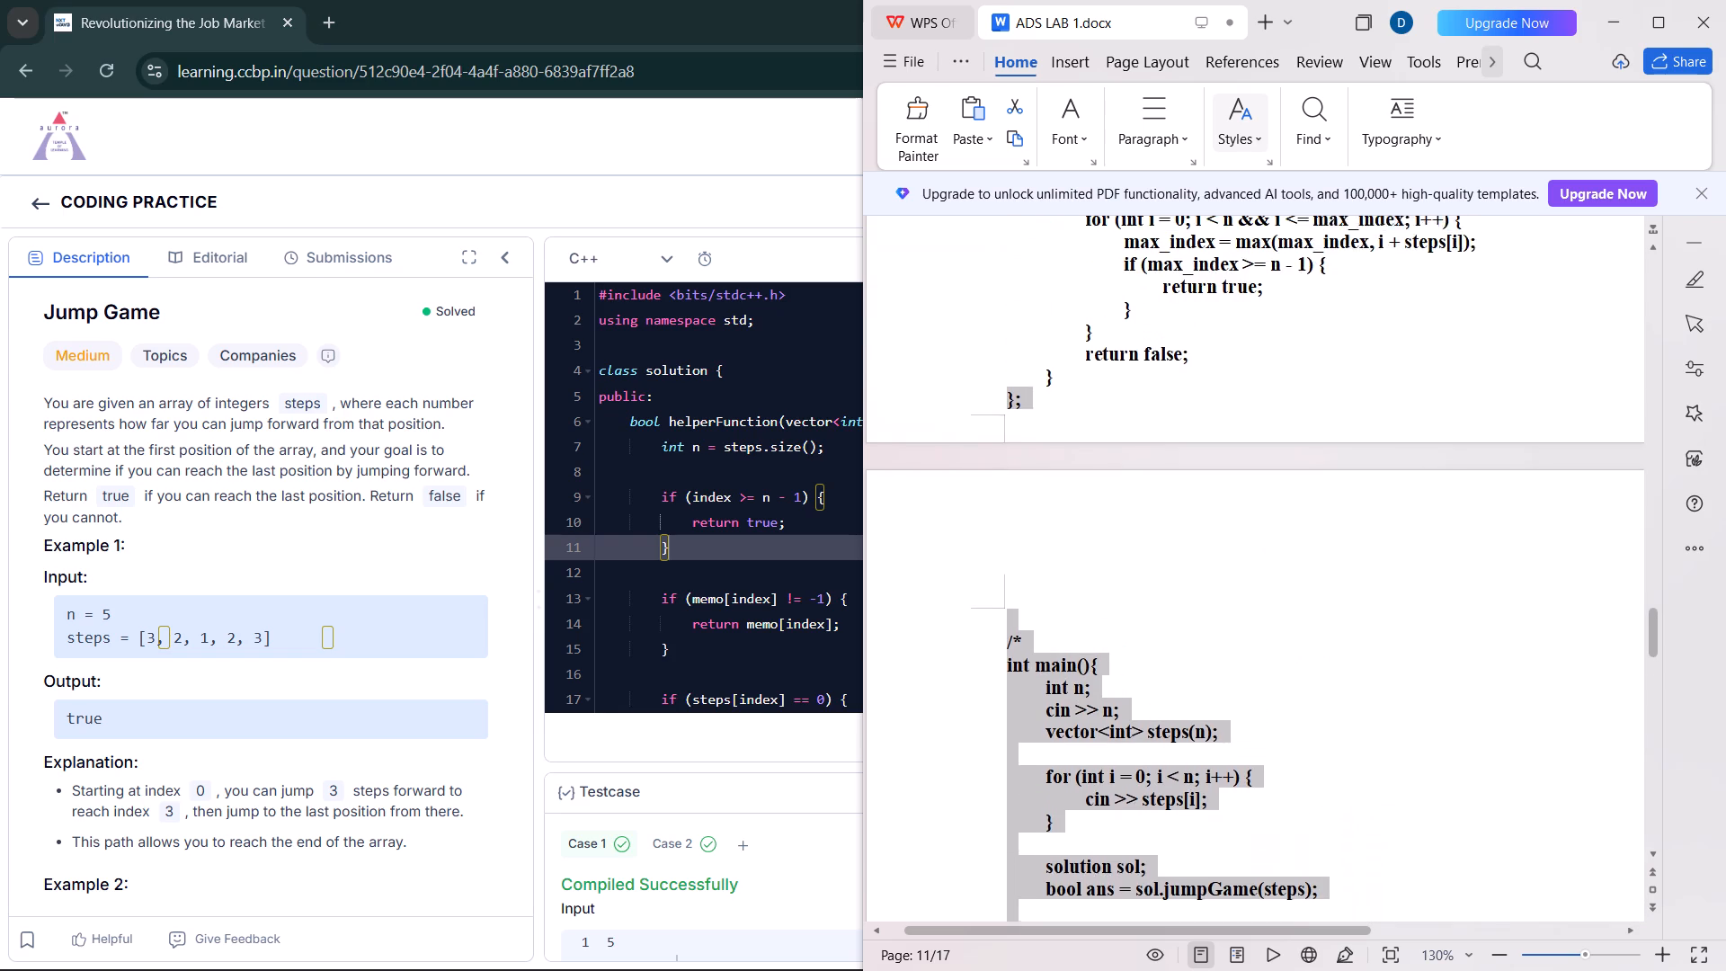
pyautogui.moveTo(925, 227); pyautogui.dragTo(890, 2)
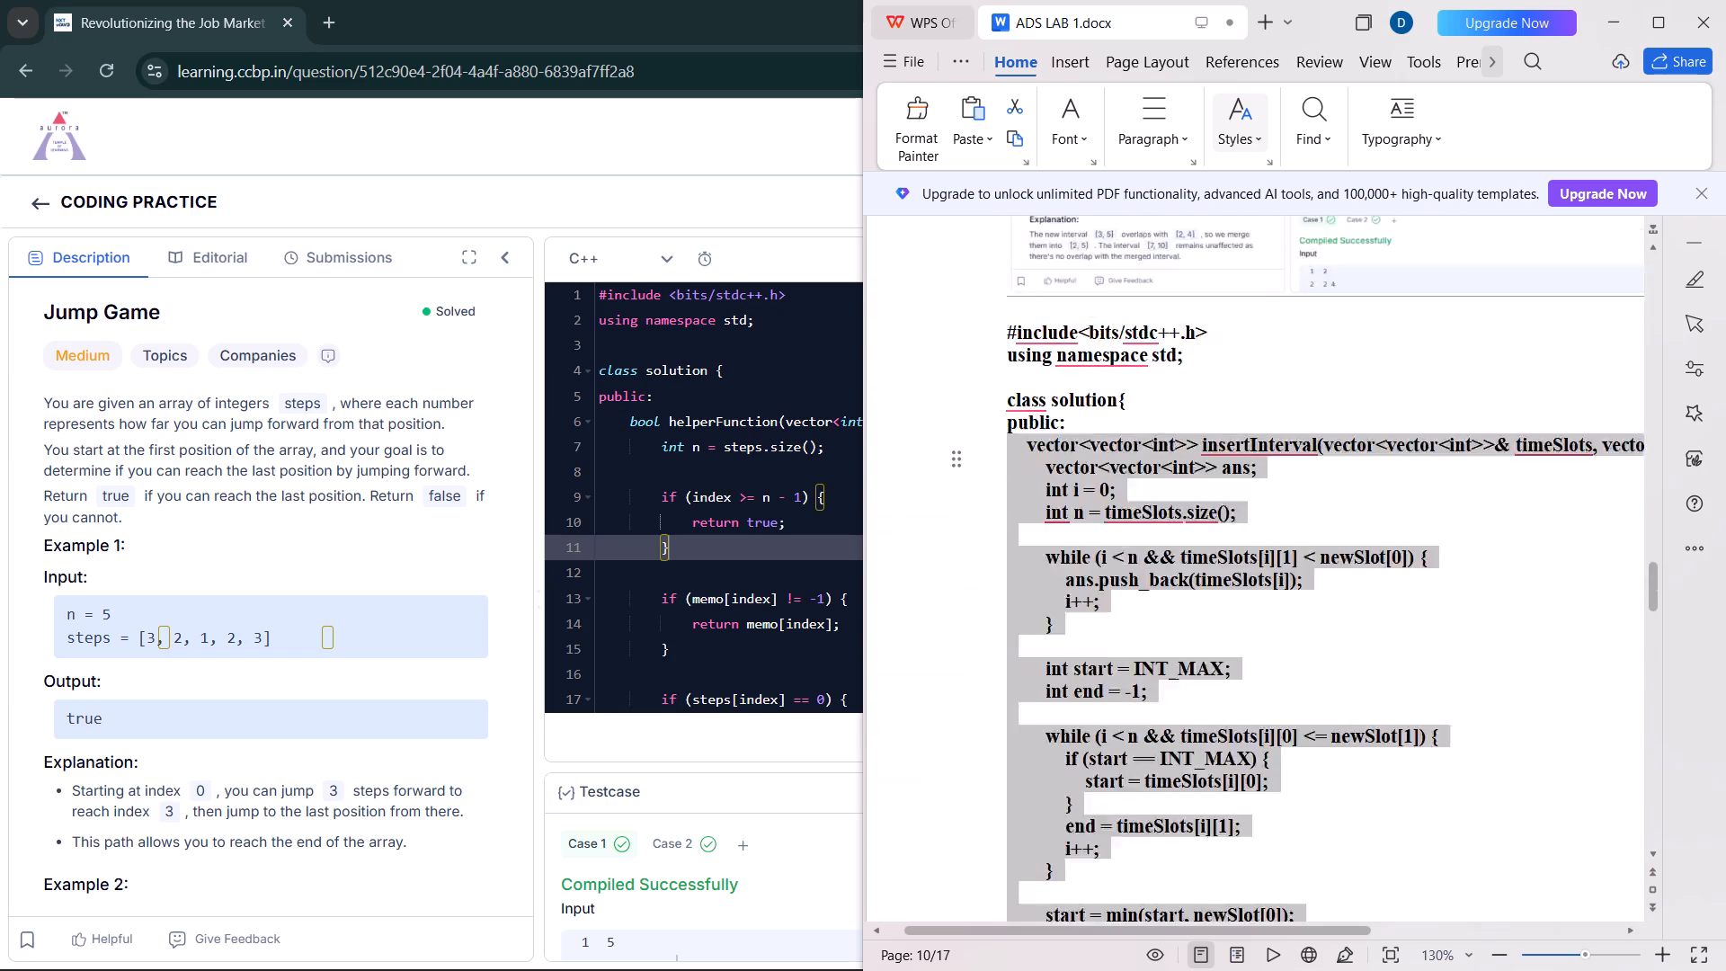
pyautogui.moveTo(890, 2); pyautogui.dragTo(989, 938)
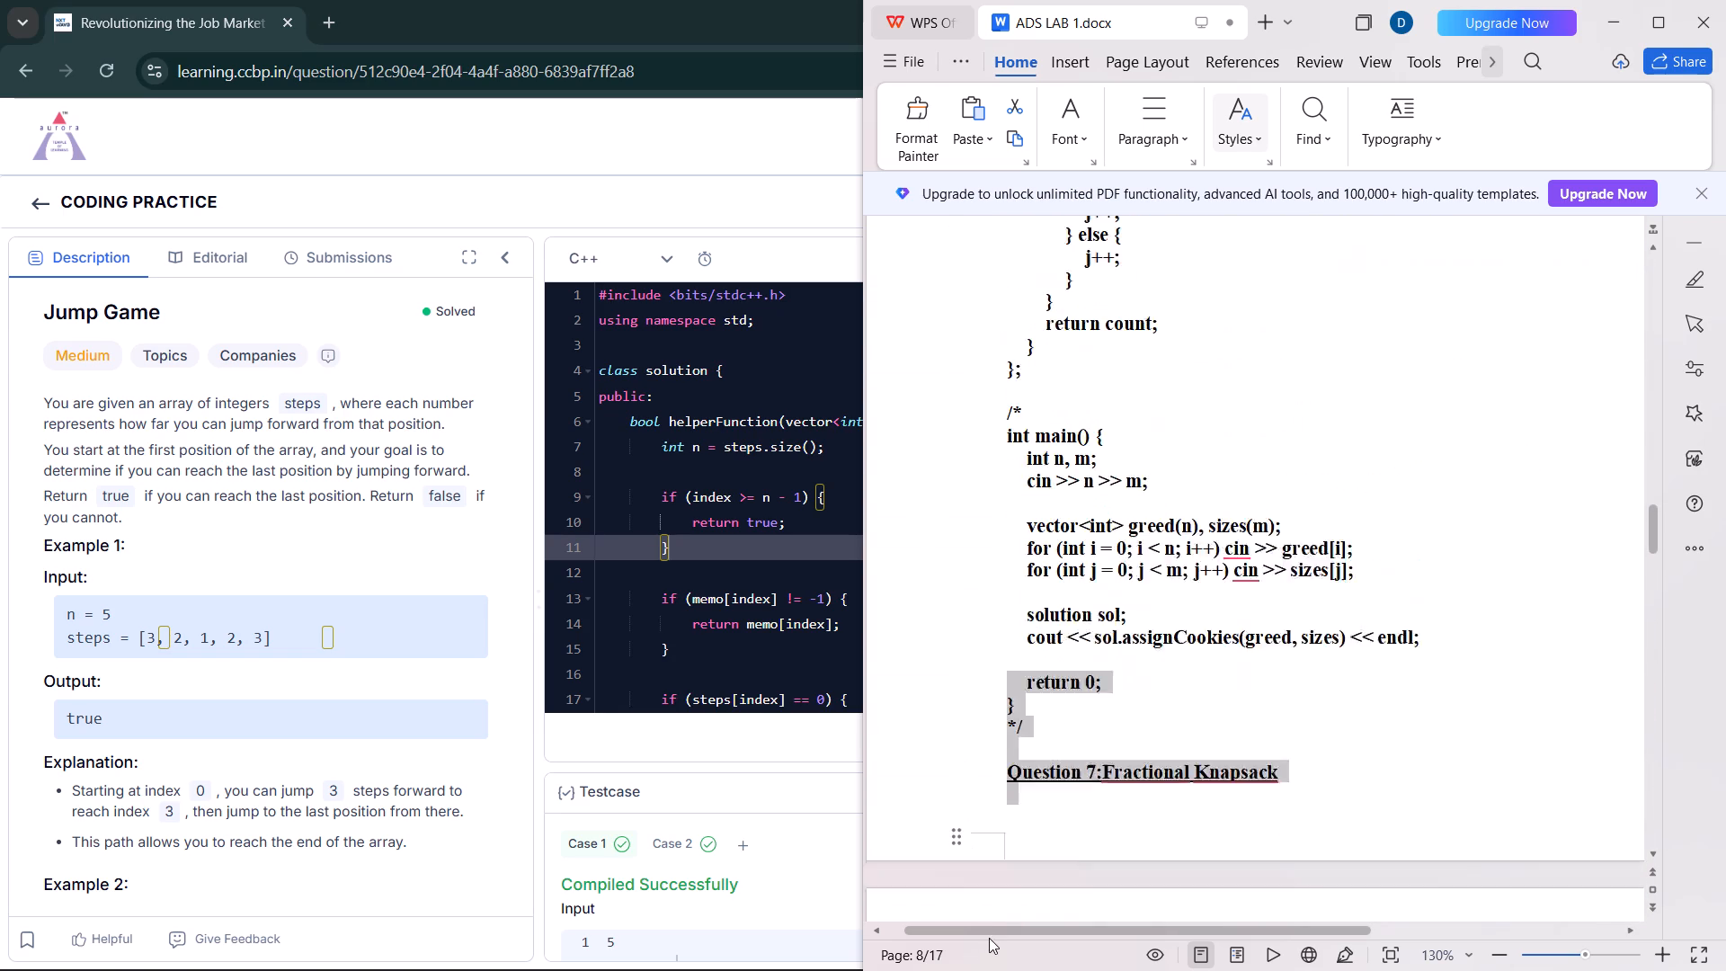
pyautogui.moveTo(989, 938); pyautogui.dragTo(1005, 903)
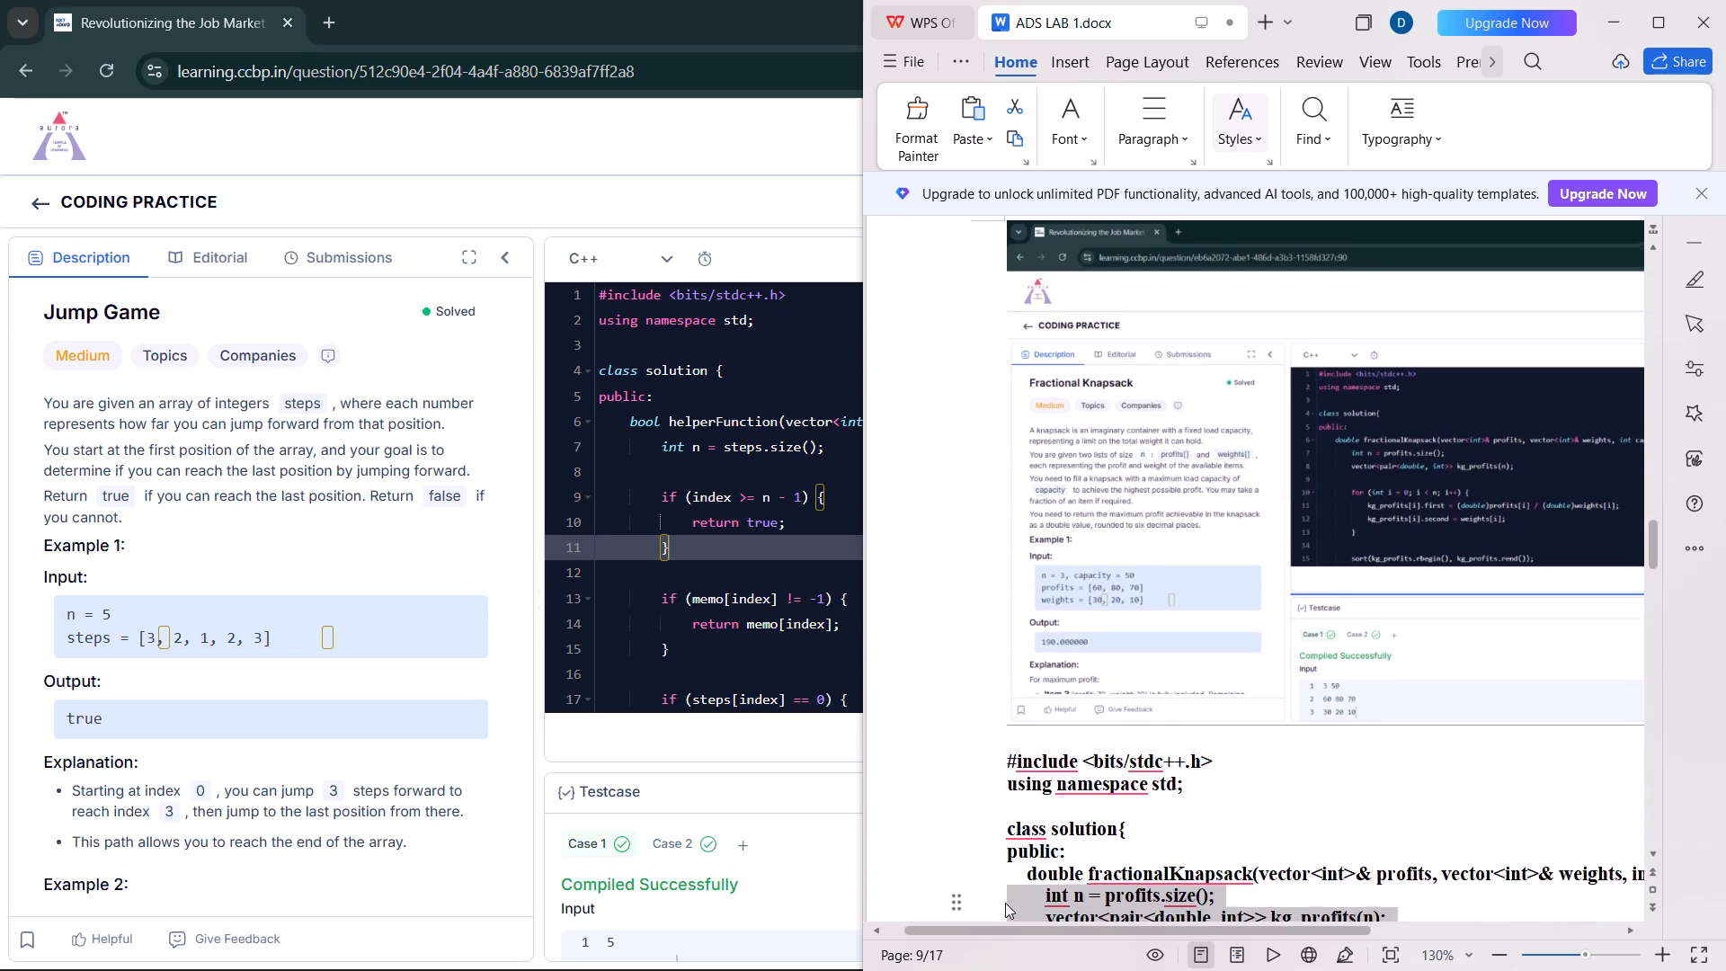
pyautogui.moveTo(1005, 903); pyautogui.dragTo(1004, 918)
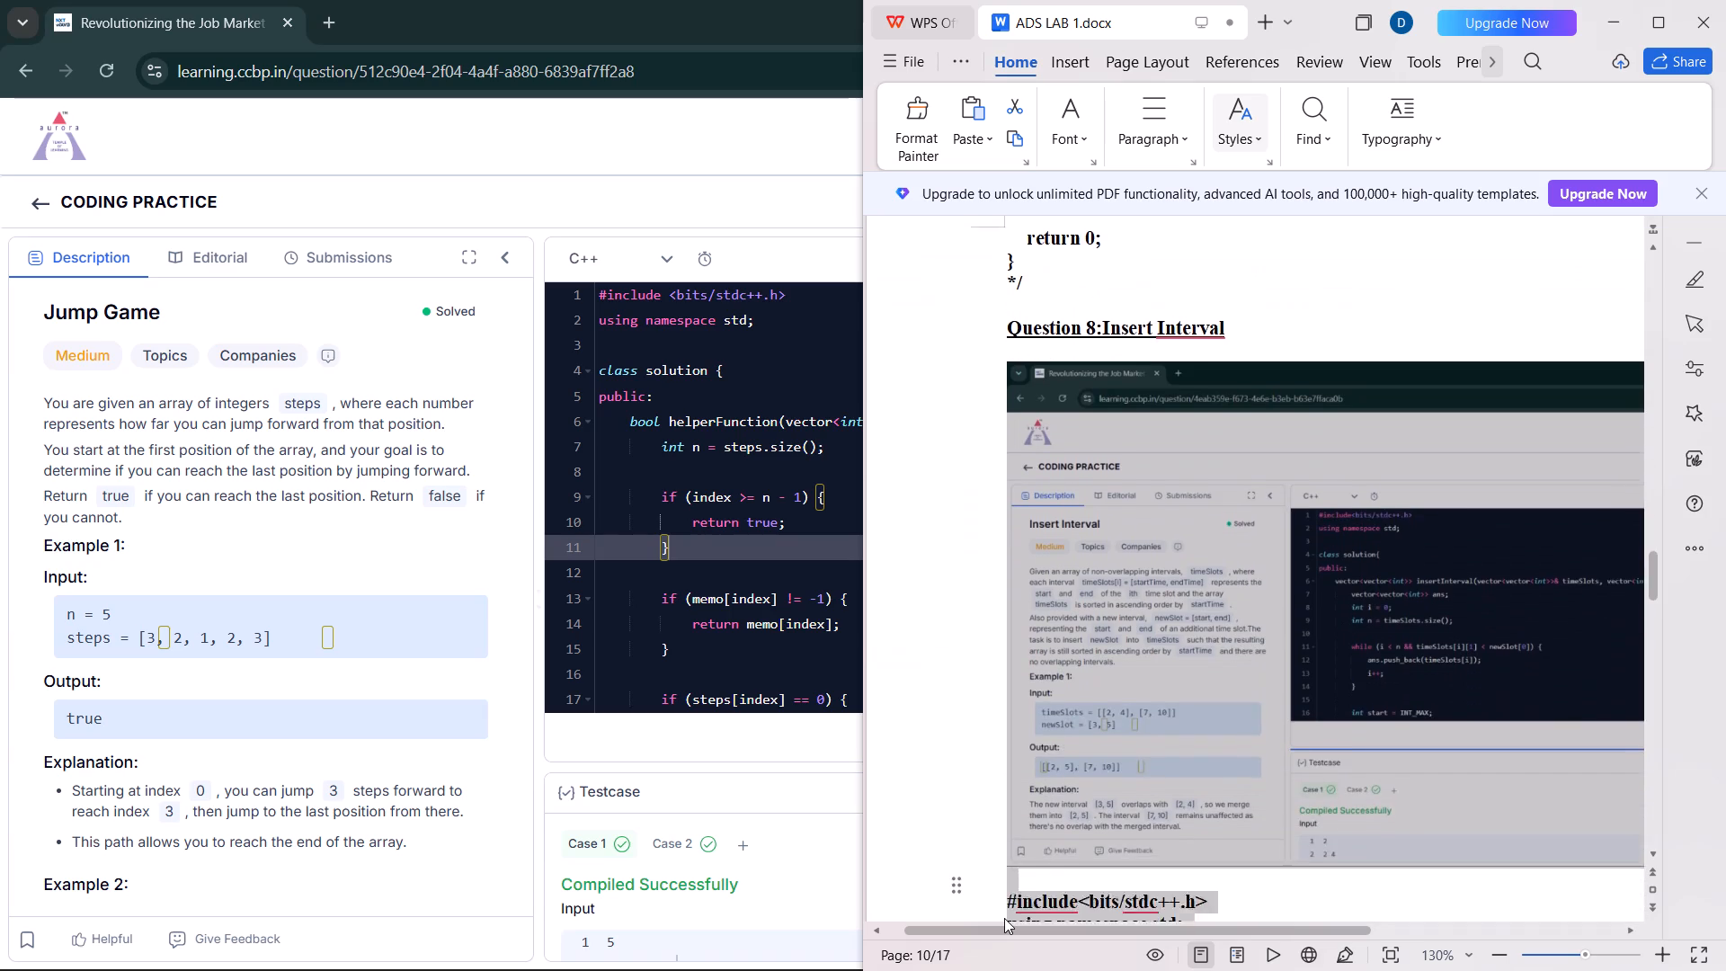
pyautogui.moveTo(1004, 918); pyautogui.dragTo(1025, 620)
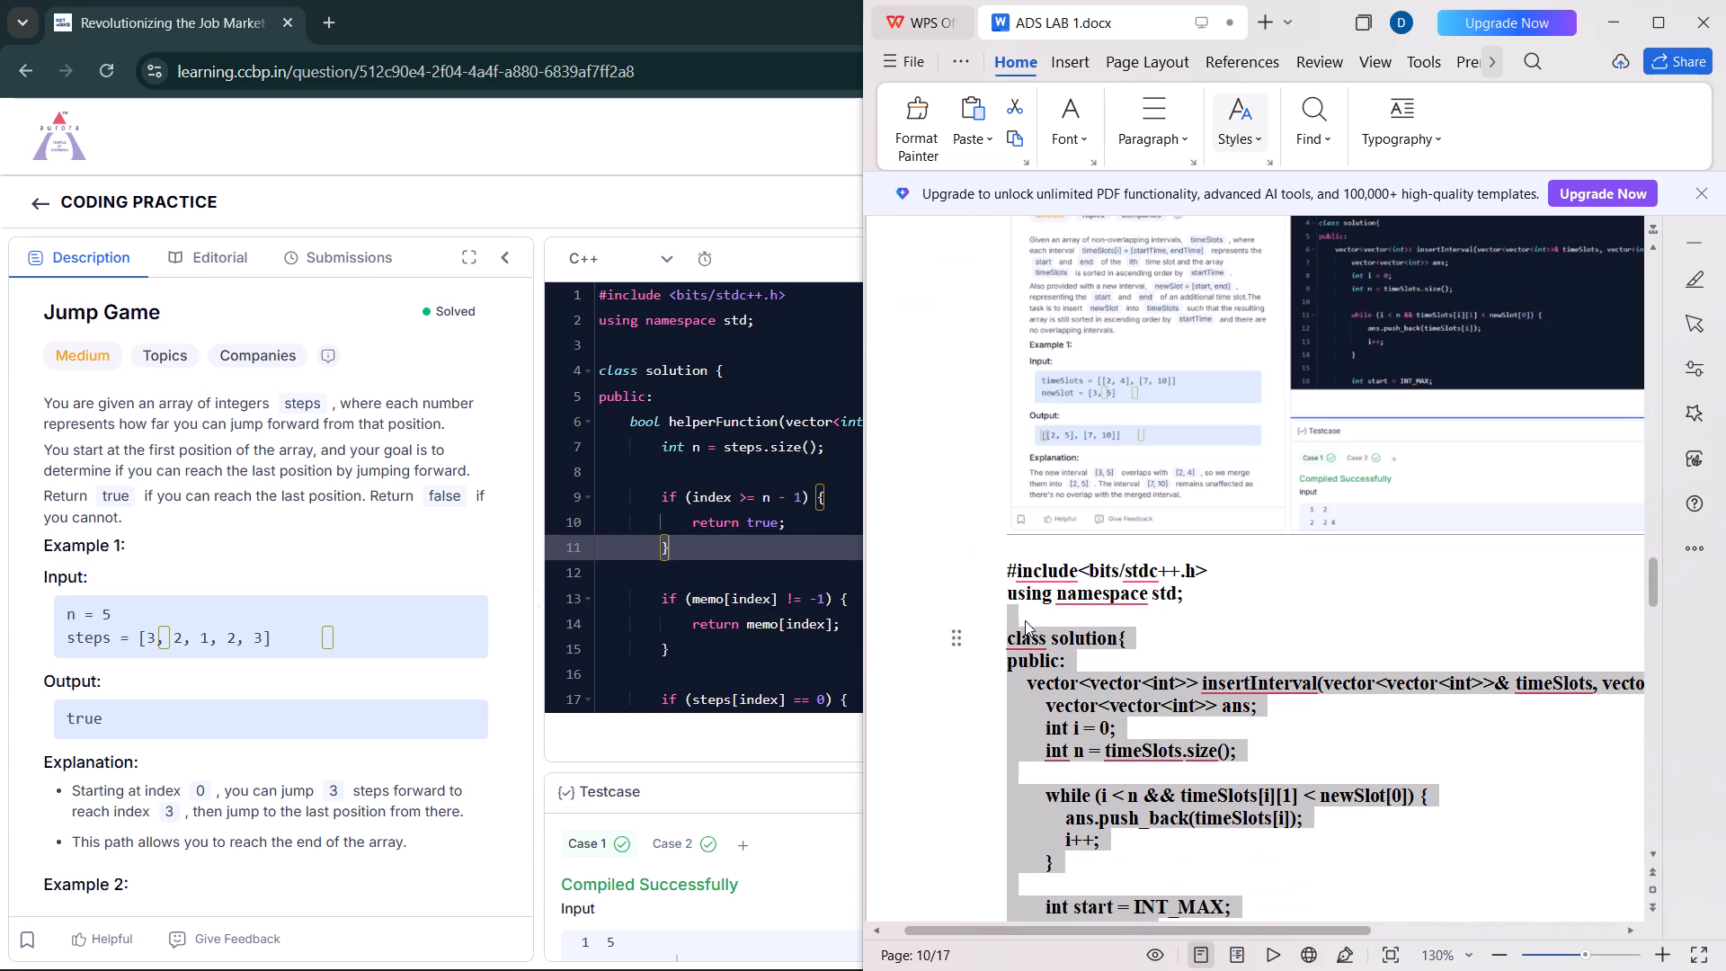
pyautogui.moveTo(1025, 620); pyautogui.dragTo(1019, 751)
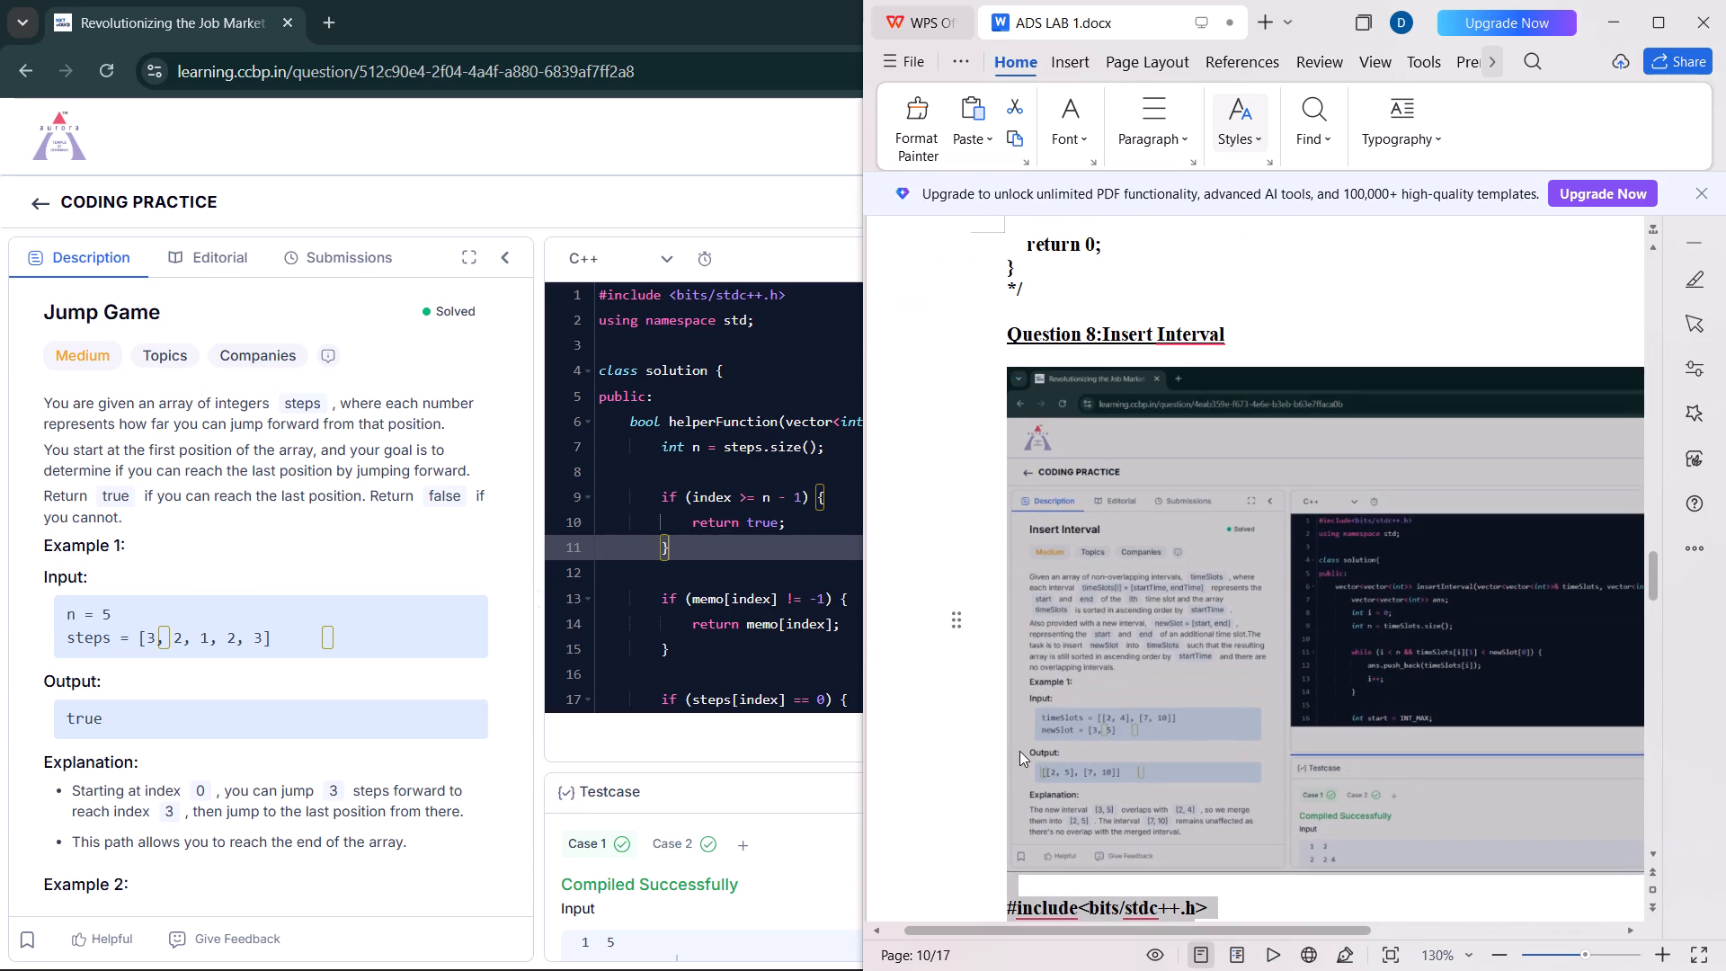
pyautogui.moveTo(1019, 751); pyautogui.dragTo(1099, 908)
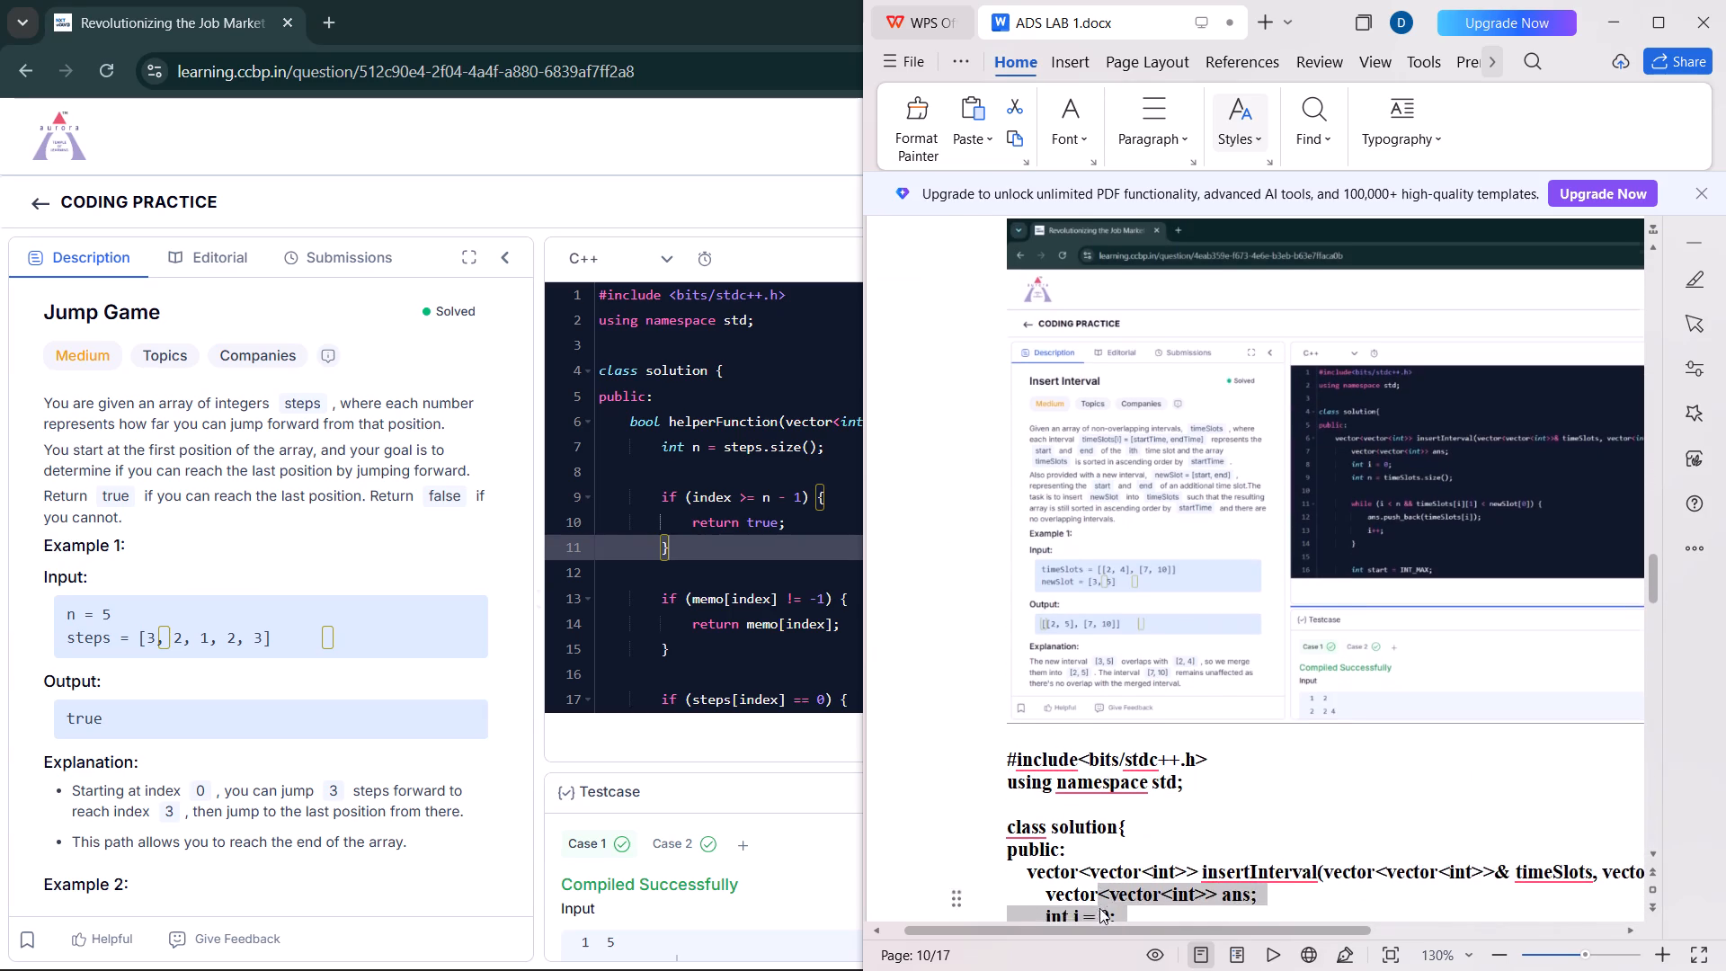
pyautogui.moveTo(1099, 908); pyautogui.dragTo(1096, 869)
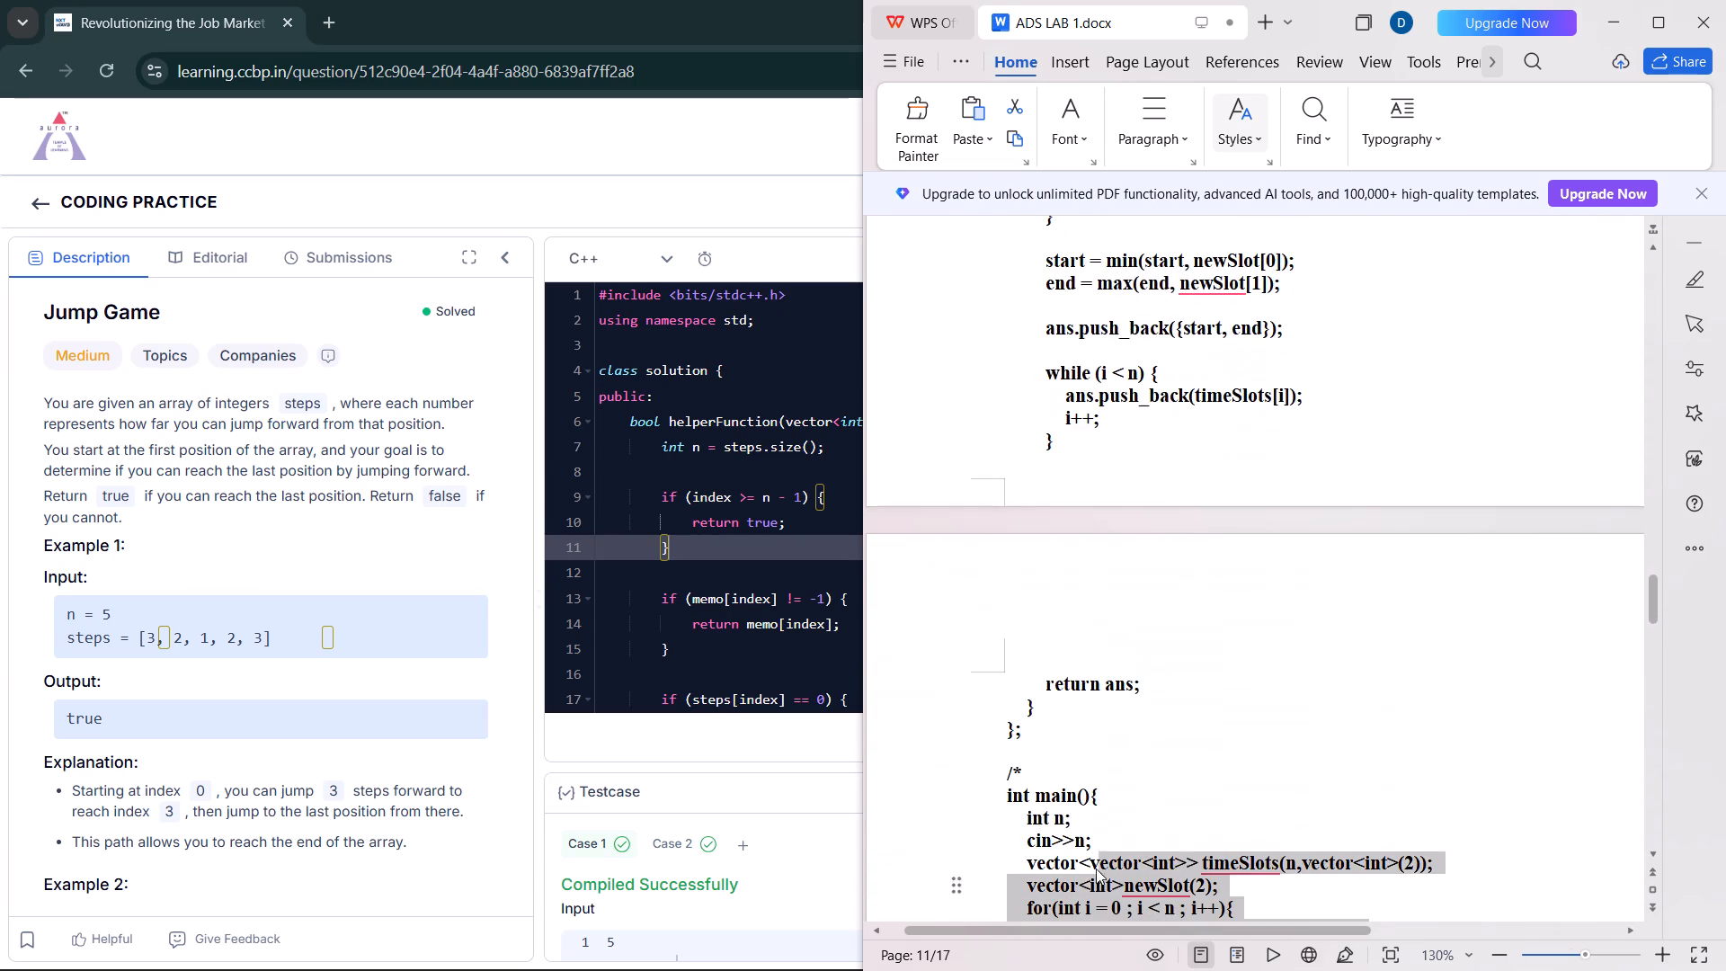
pyautogui.moveTo(1096, 869); pyautogui.dragTo(1059, 877)
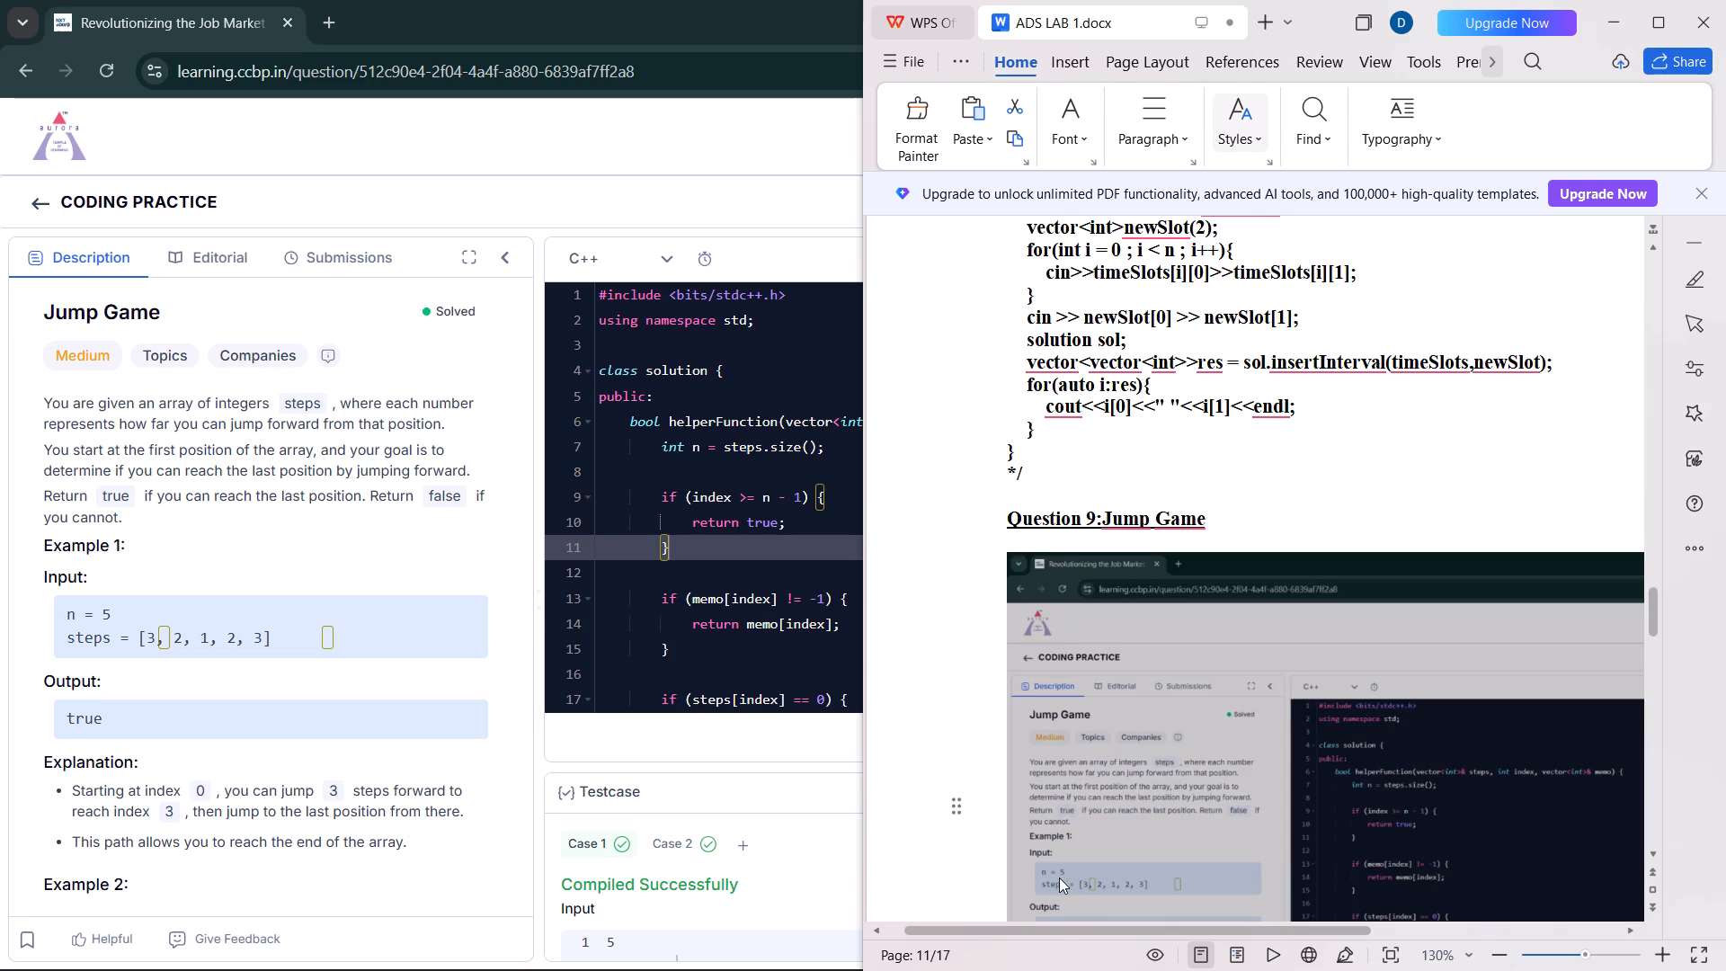
pyautogui.moveTo(1059, 877); pyautogui.dragTo(1029, 735)
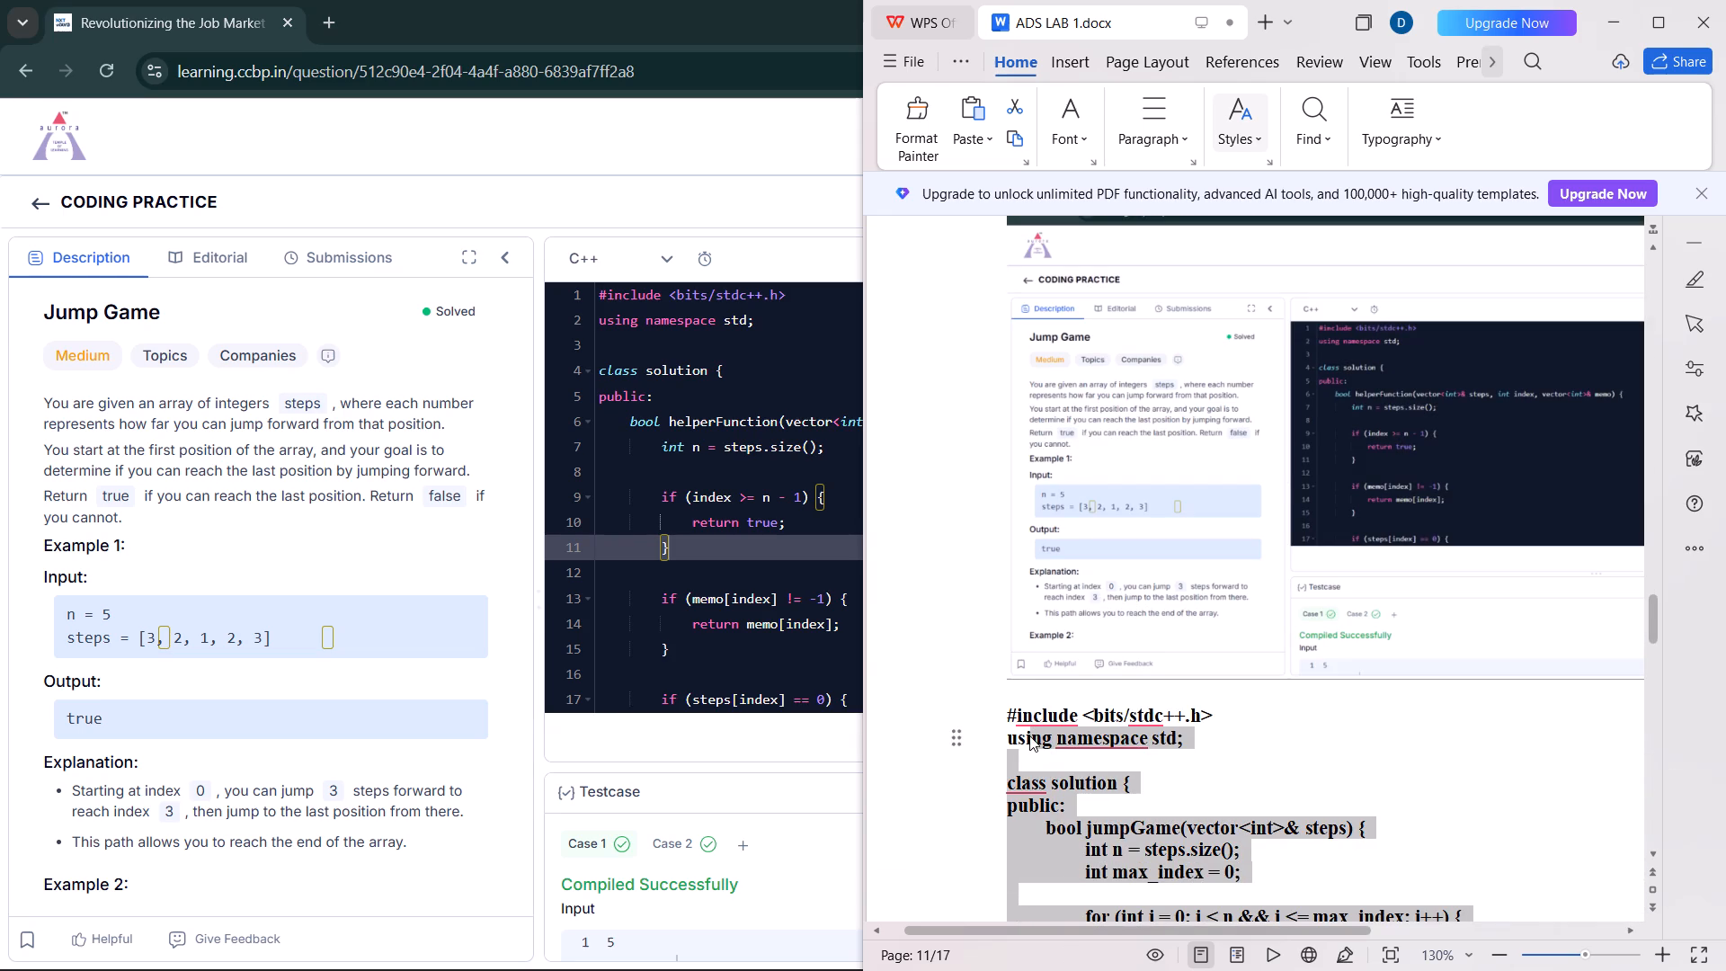
pyautogui.moveTo(1029, 735); pyautogui.dragTo(1006, 723)
pyautogui.hotkey('ctrl', 'v')
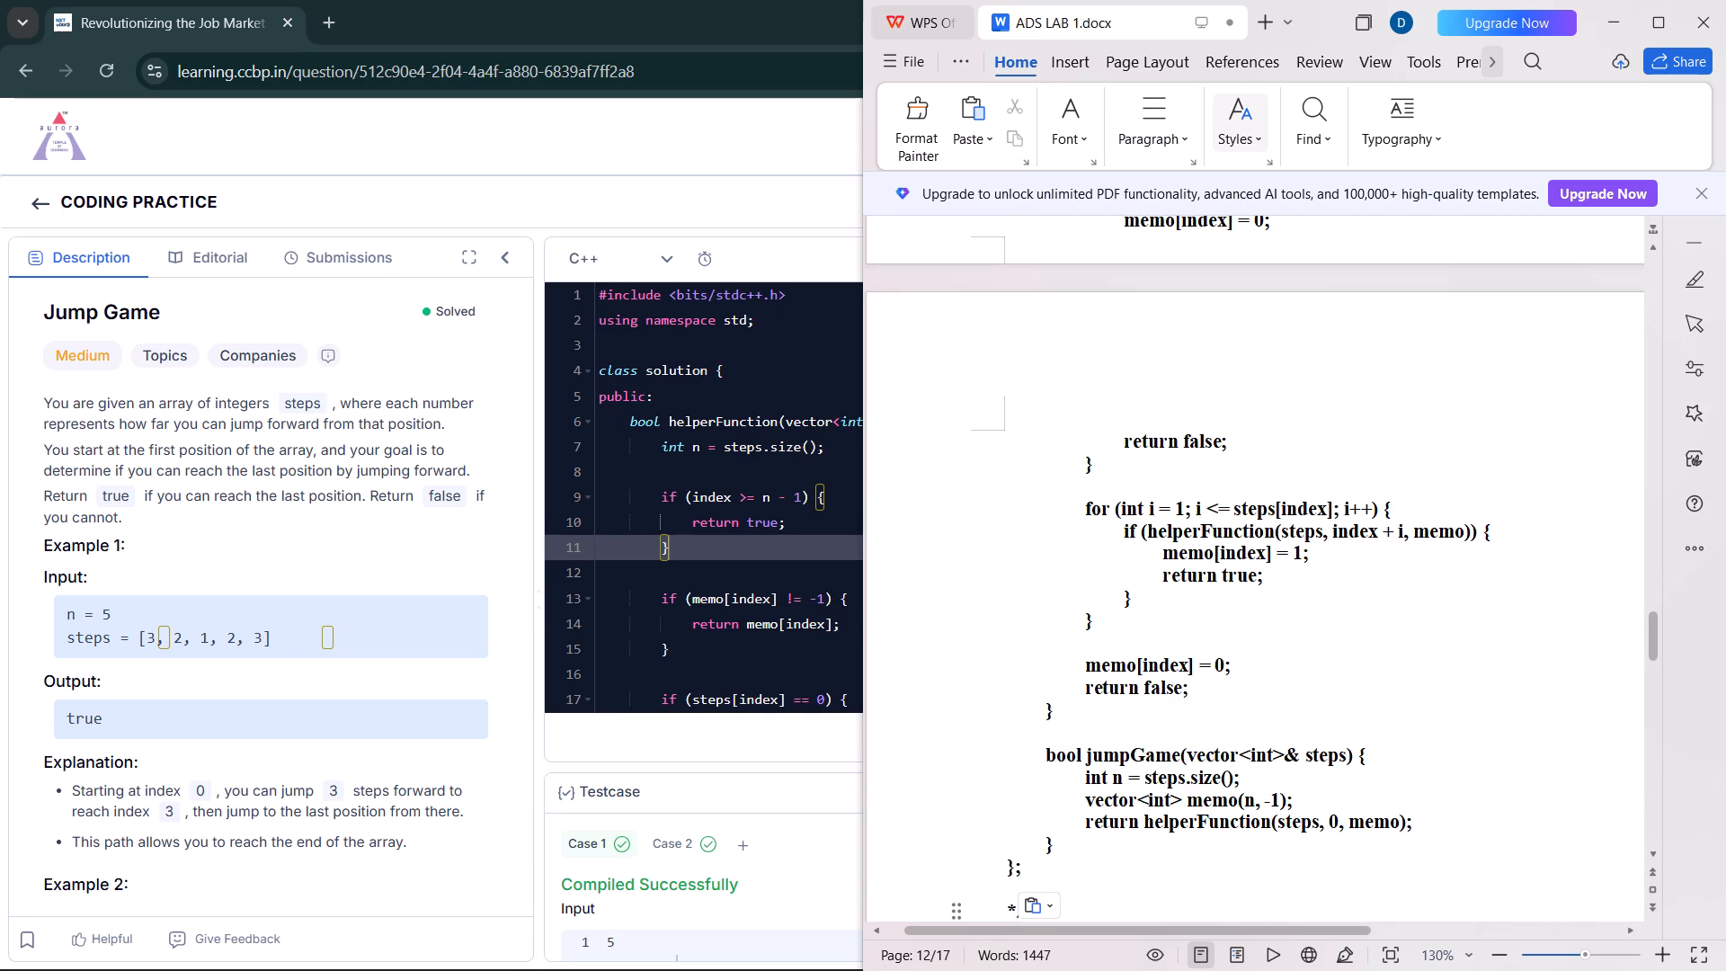
# Delete the stray asterisk left below the Question 9 code, just above the Question 10:Minimum Boats Required heading.
pyautogui.scroll(-1, 1198, 717)
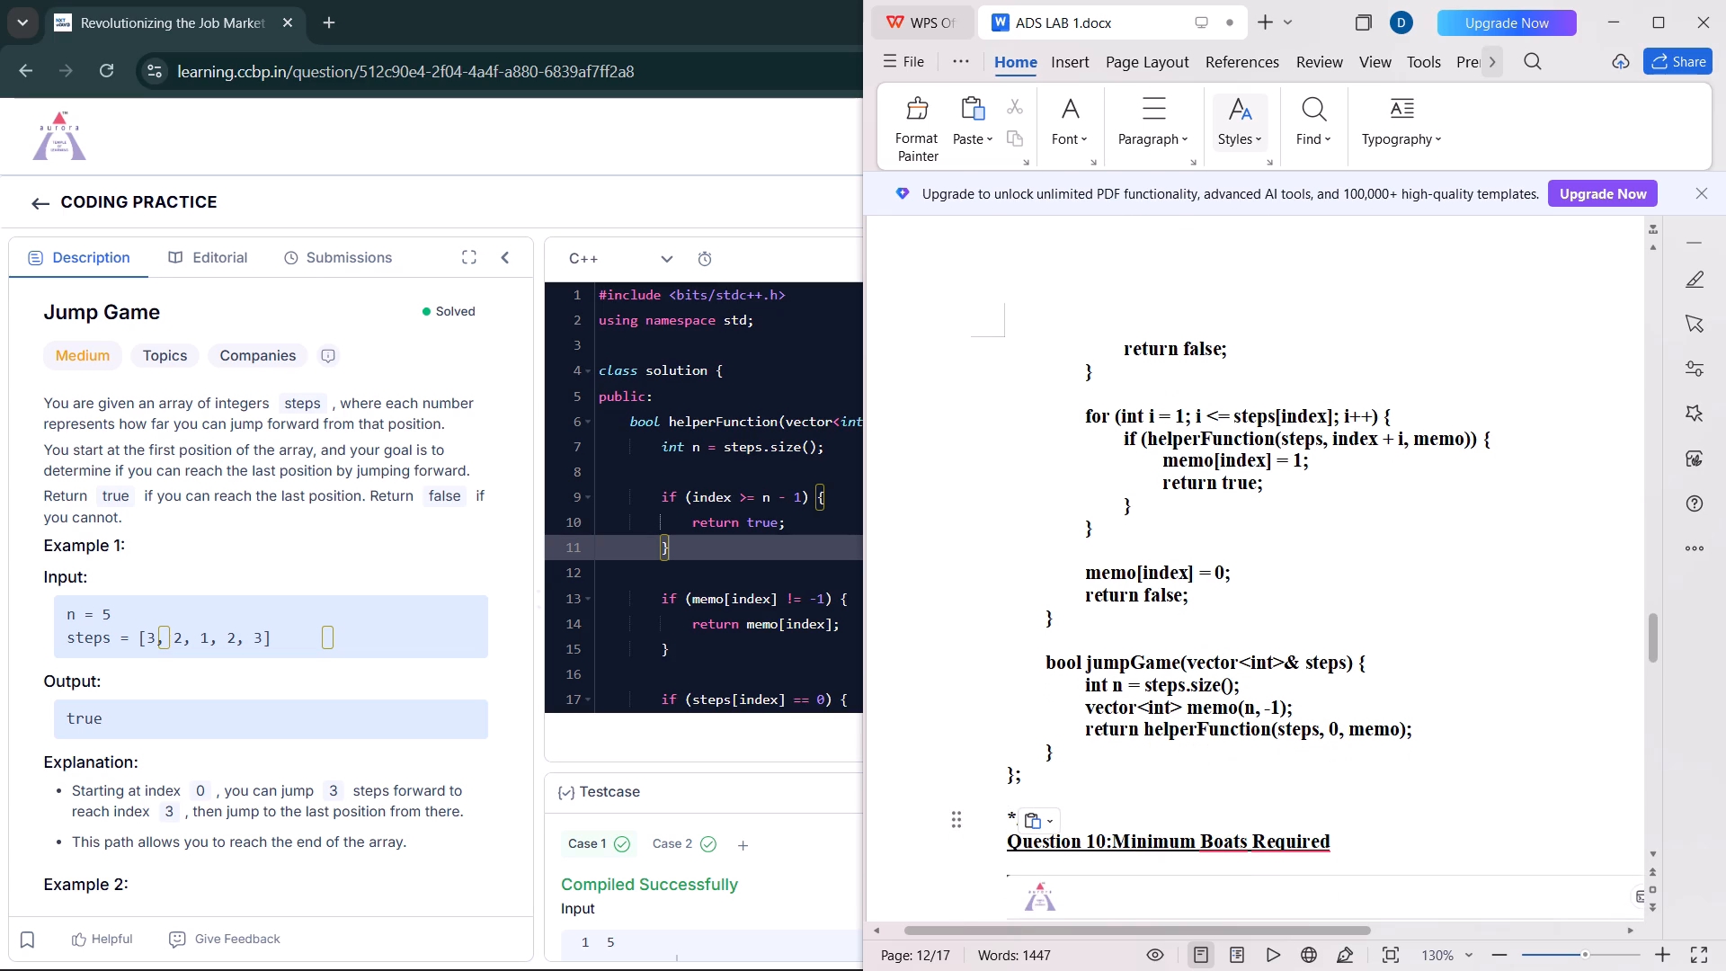
pyautogui.click(1087, 817)
pyautogui.press('BackSpace')
pyautogui.press('BackSpace')
# Review the replaced Question 9 code from its screenshot down to the Question 10 heading and its old screenshot.
pyautogui.scroll(3, 1087, 817)
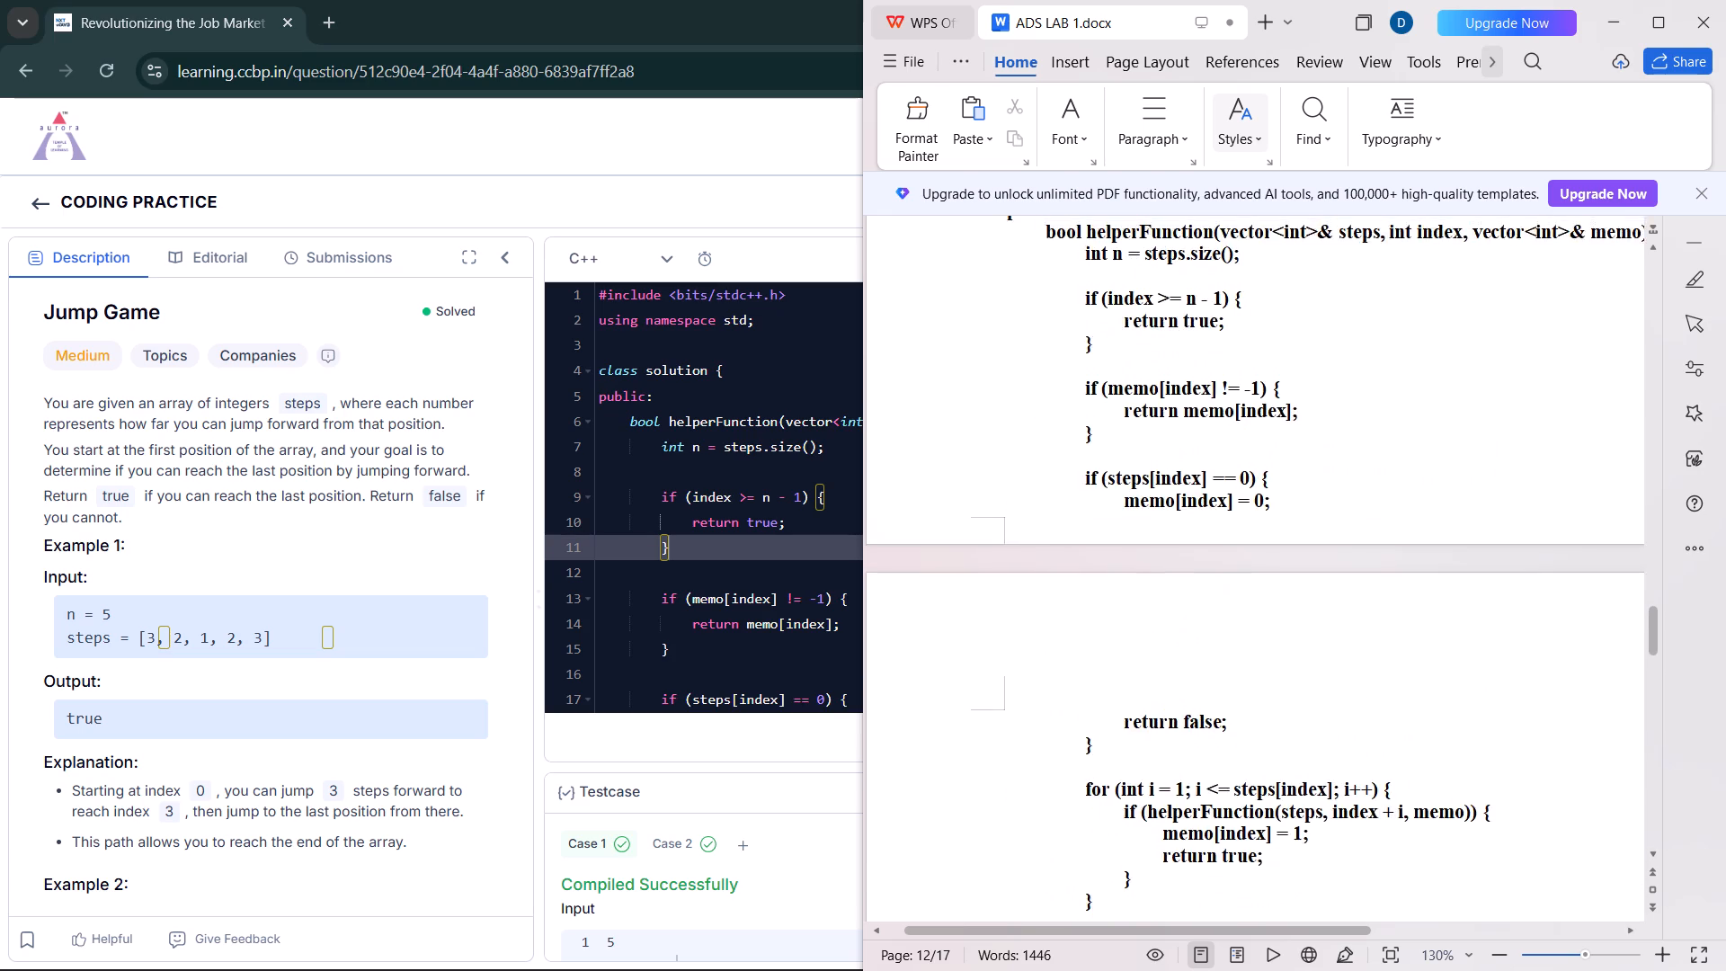
pyautogui.scroll(2, 1087, 817)
pyautogui.scroll(-2, 1087, 817)
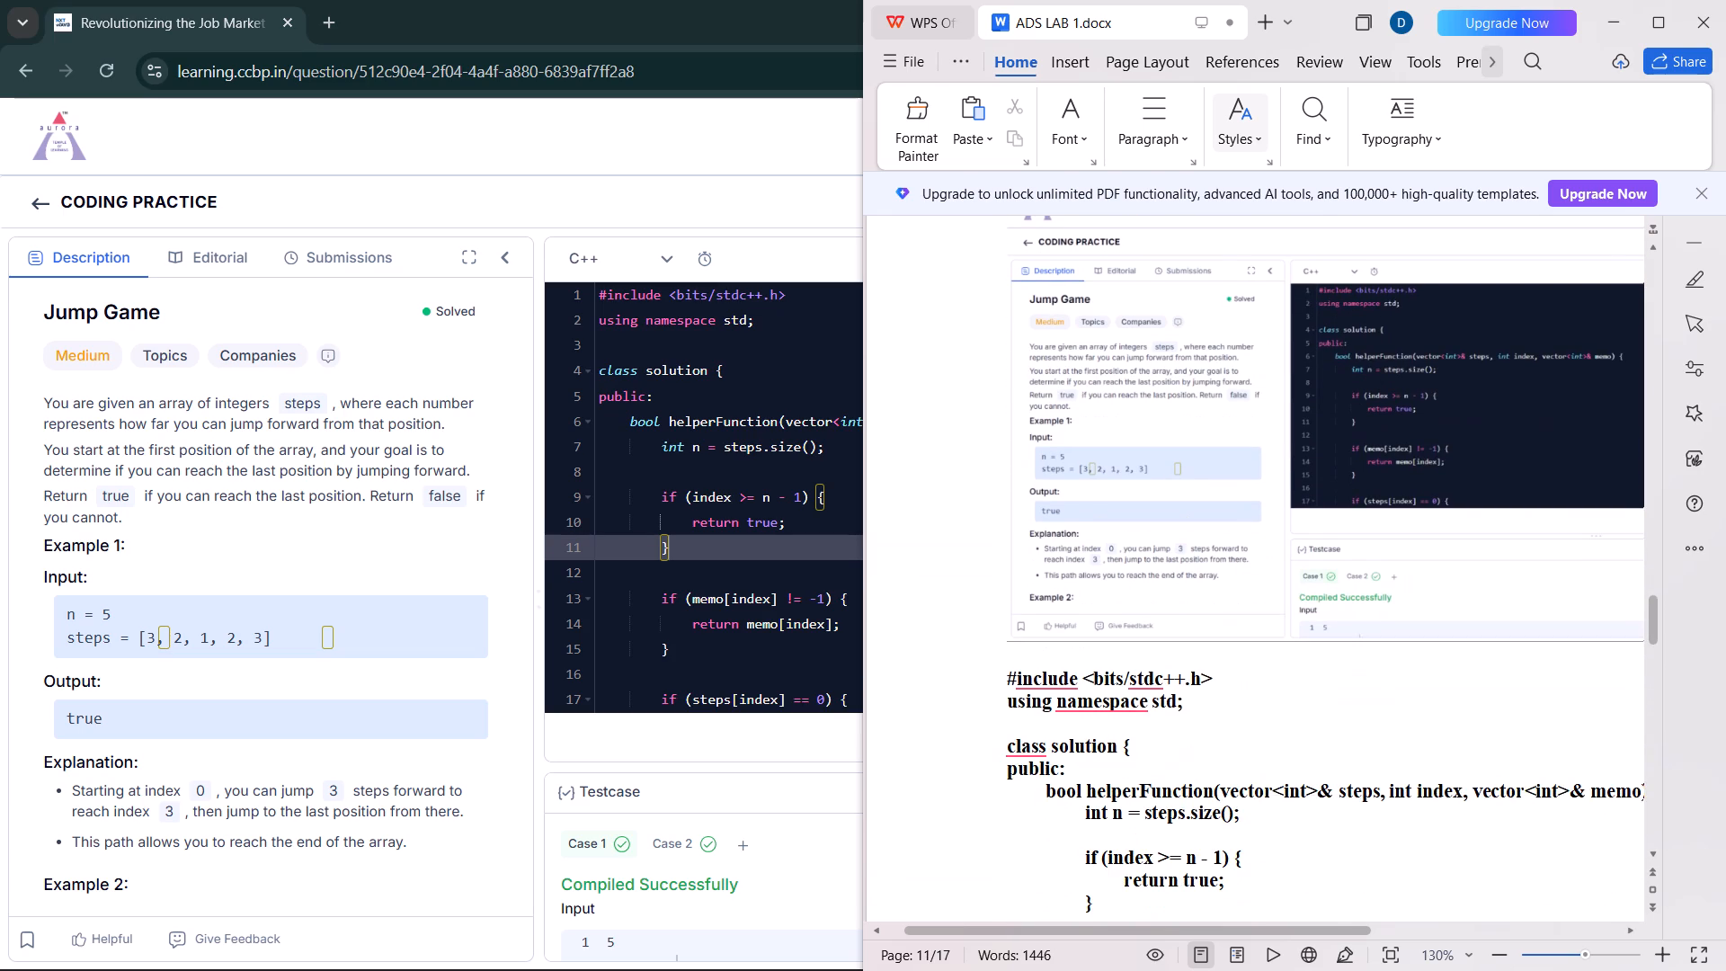
pyautogui.scroll(-1, 1087, 817)
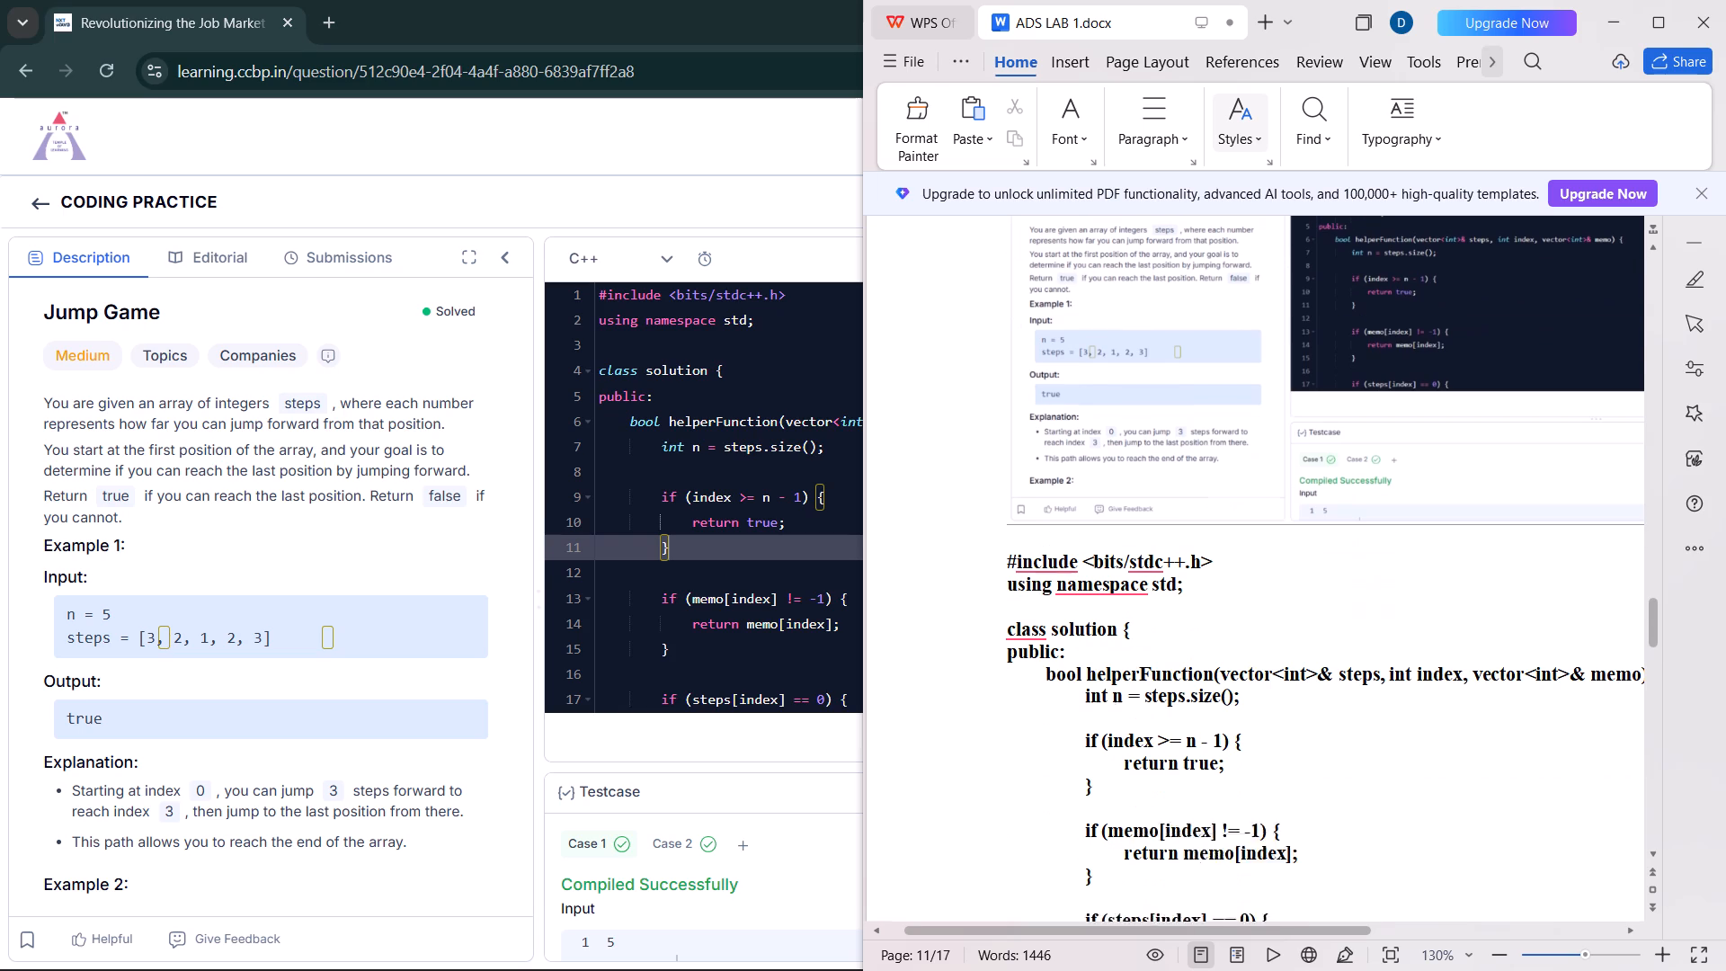
pyautogui.scroll(-5, 1087, 817)
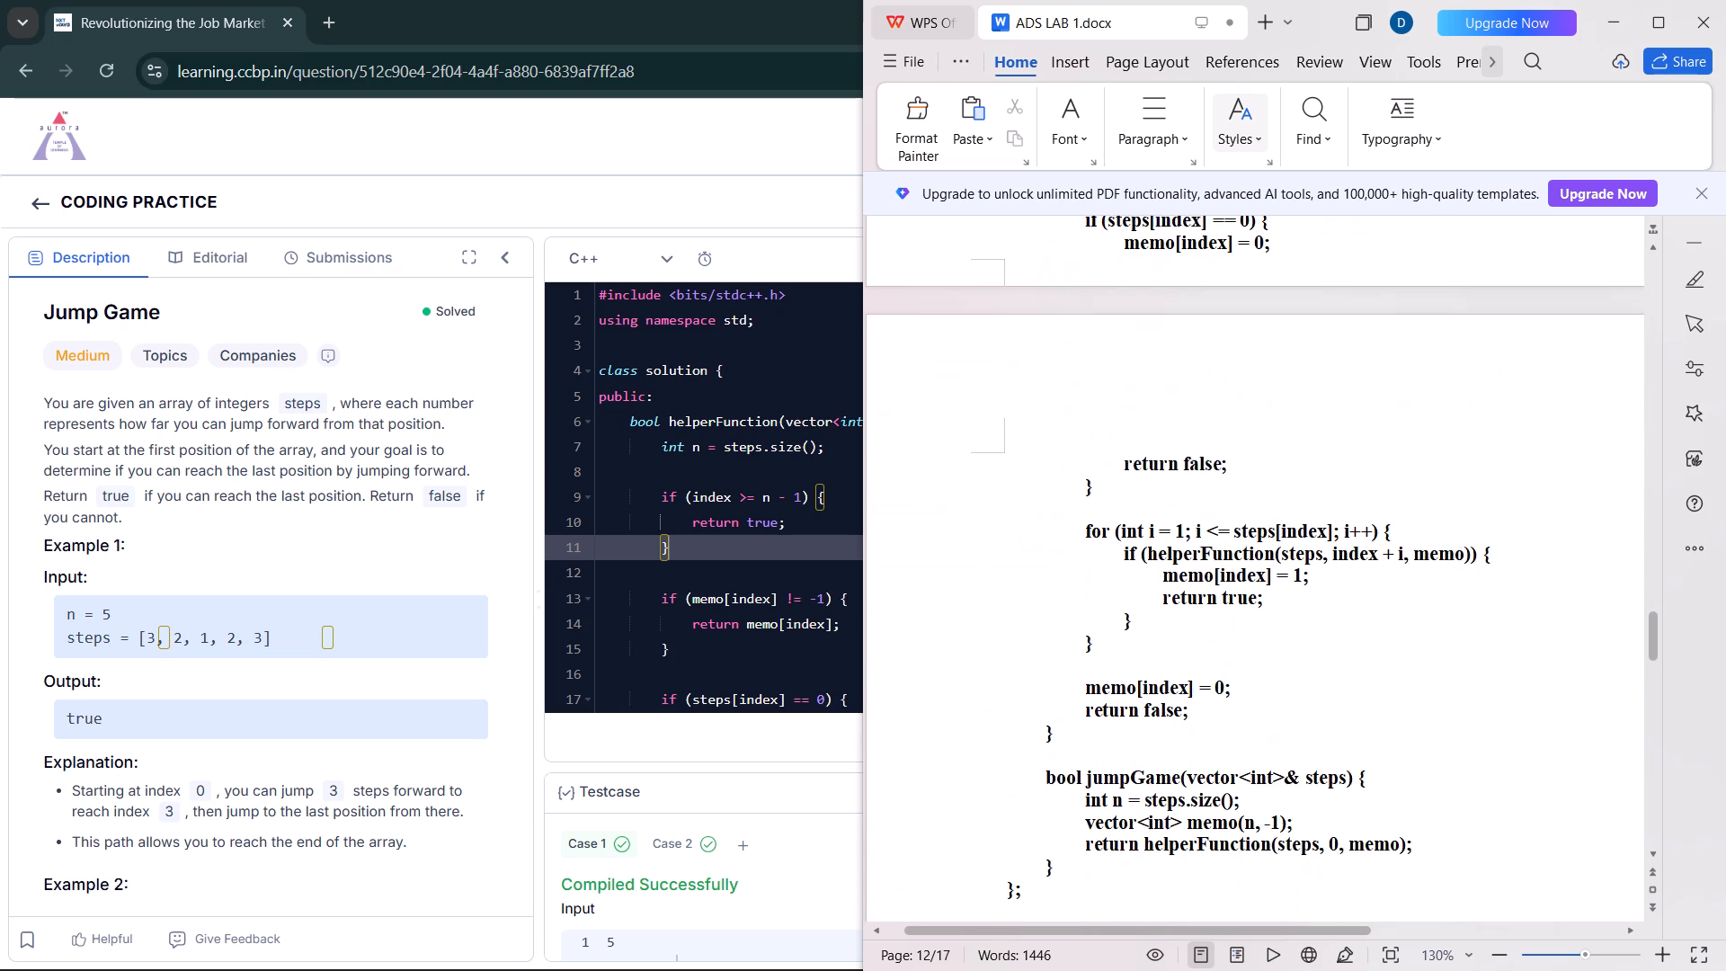
pyautogui.scroll(-5, 1087, 817)
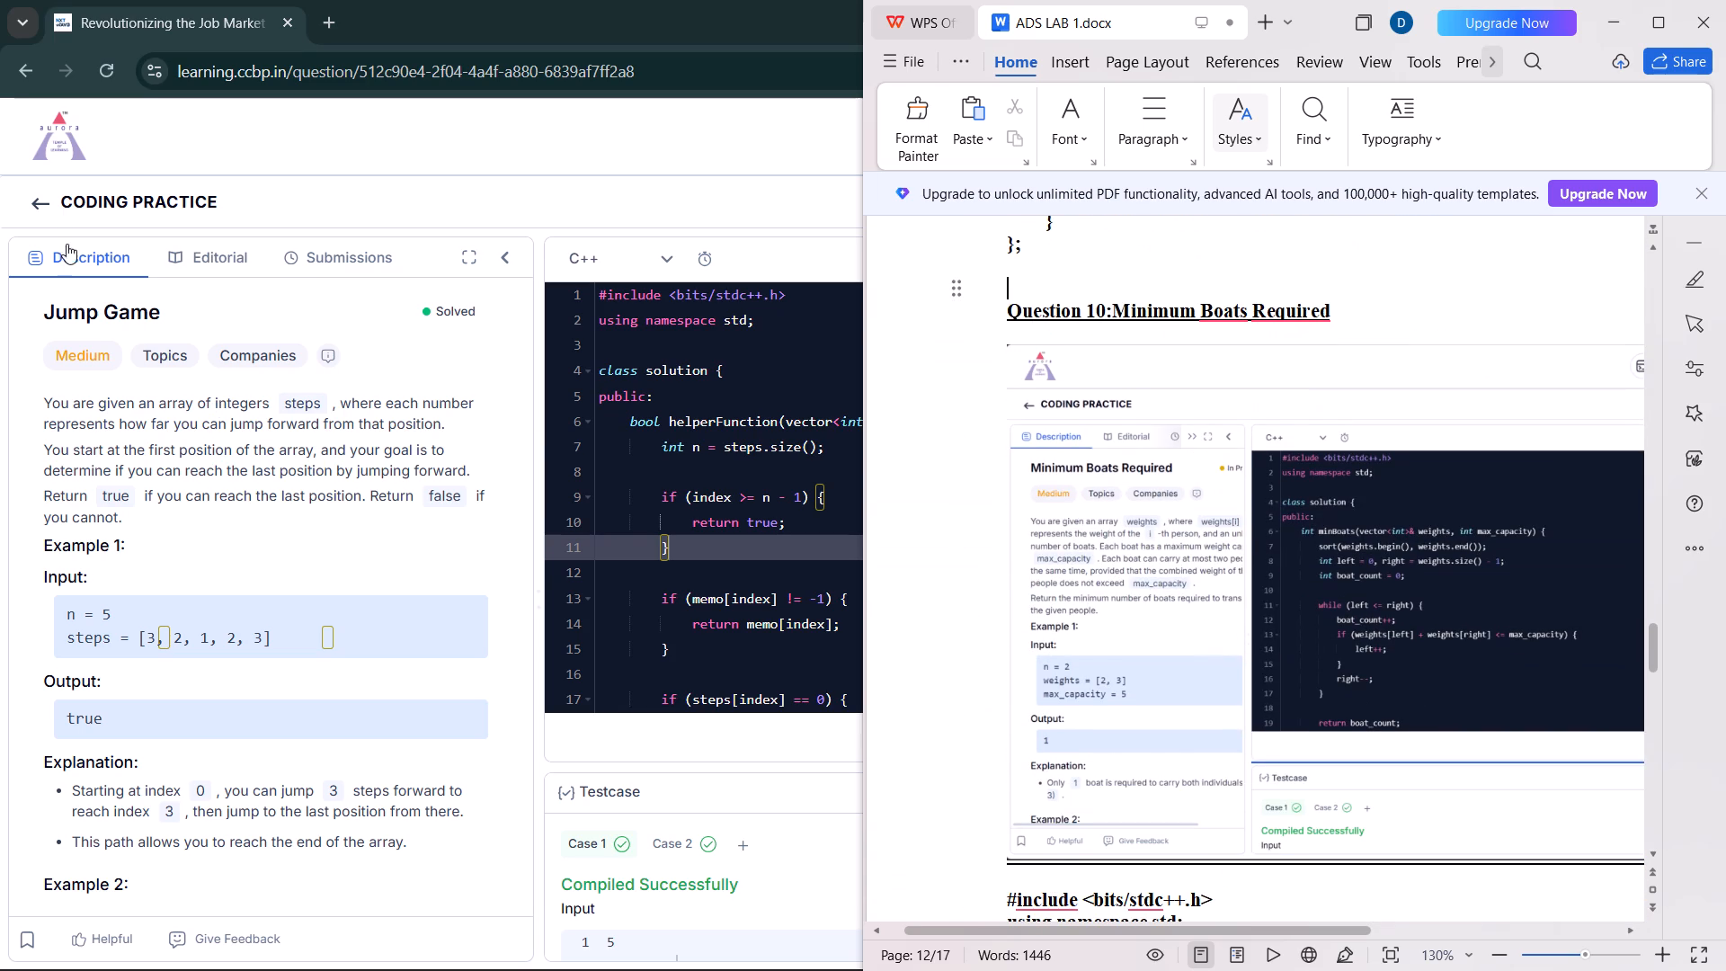
# Switch to Chrome and open the Minimum Boats Required problem from the Module I coding practice list.
pyautogui.click(39, 209)
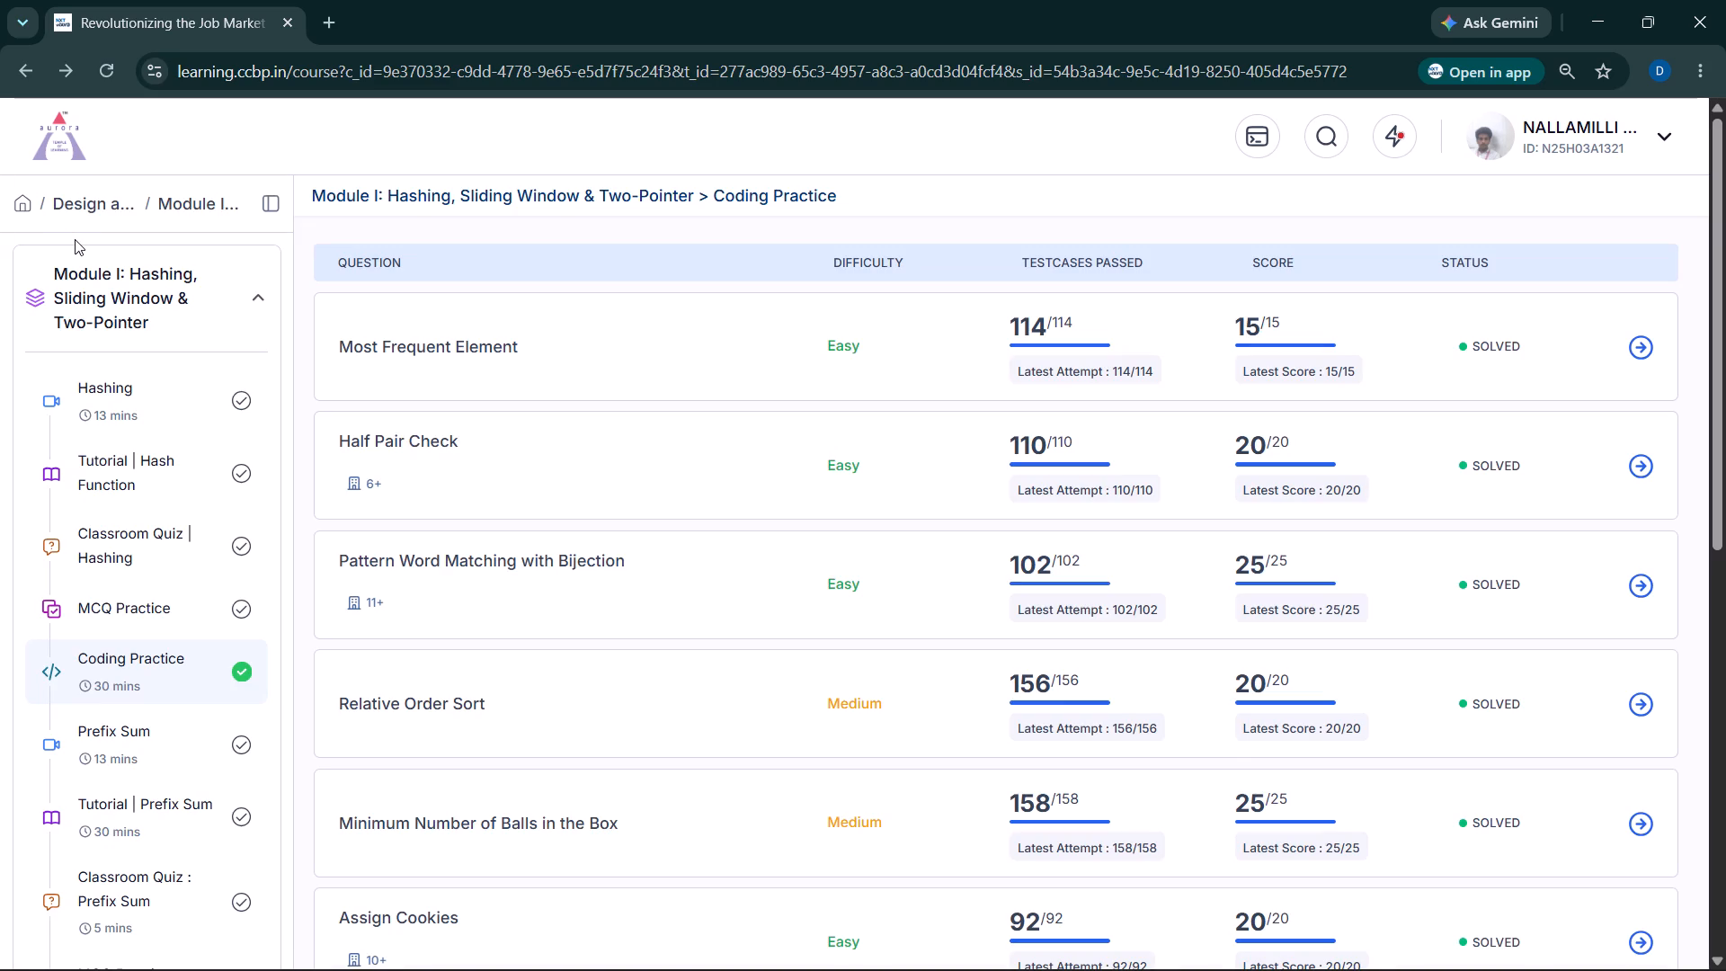
pyautogui.scroll(-1, 551, 718)
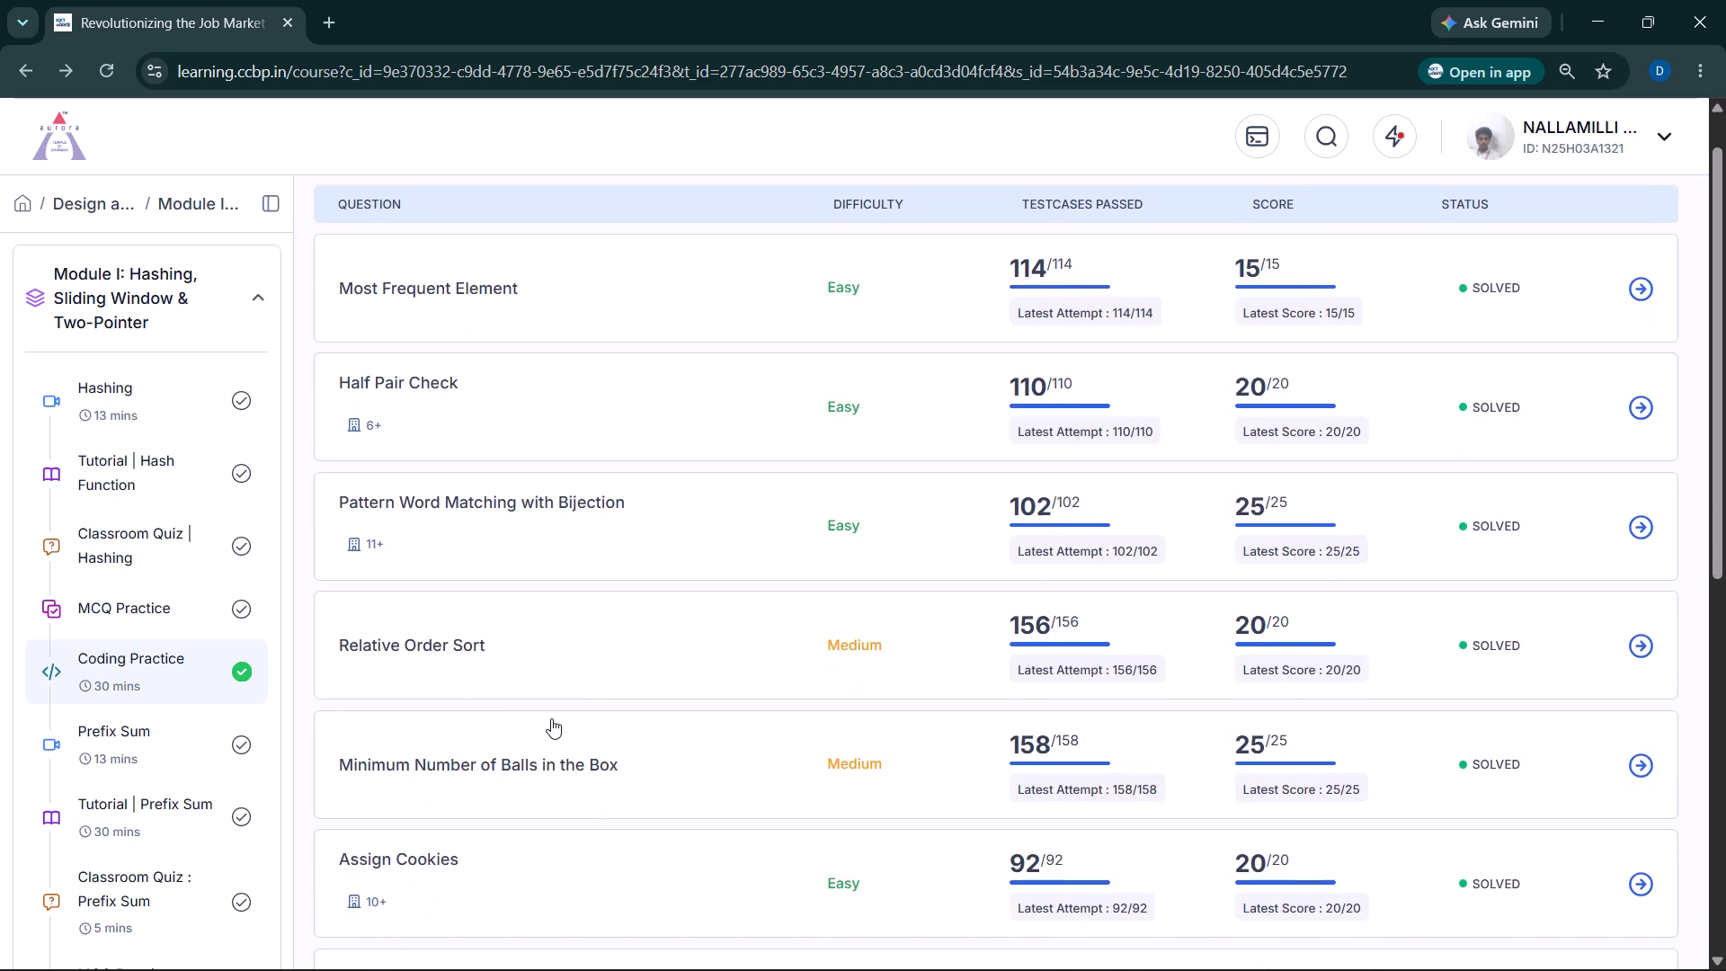
pyautogui.scroll(-3, 551, 718)
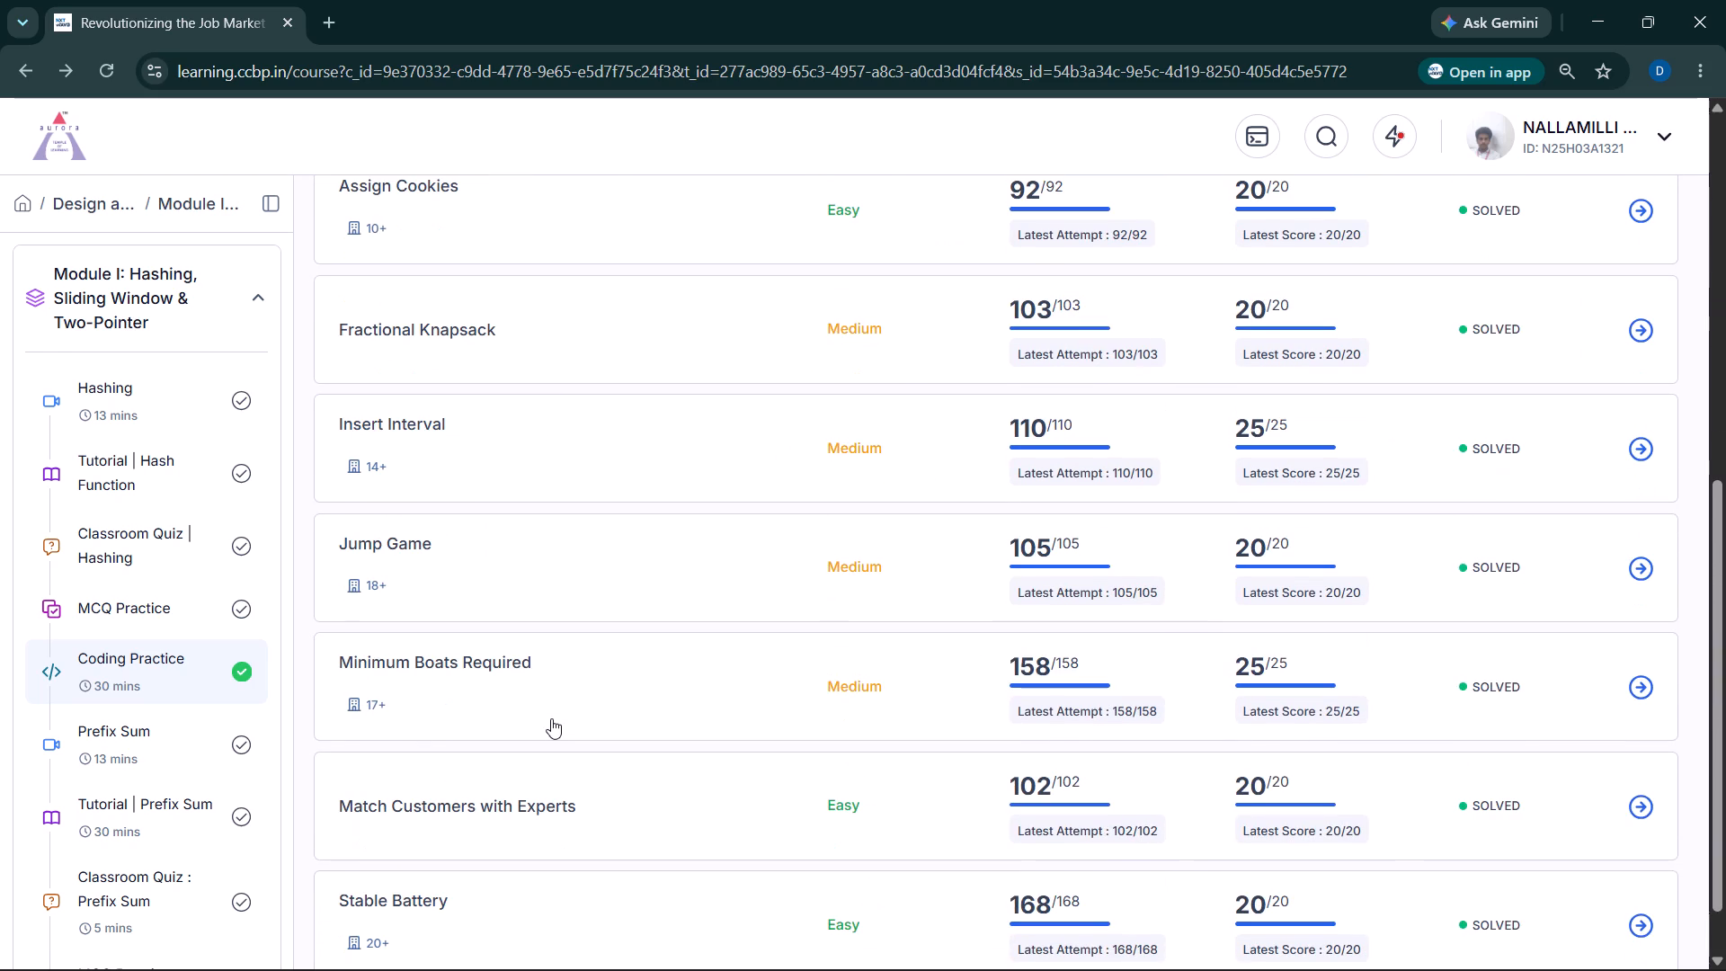
pyautogui.click(551, 718)
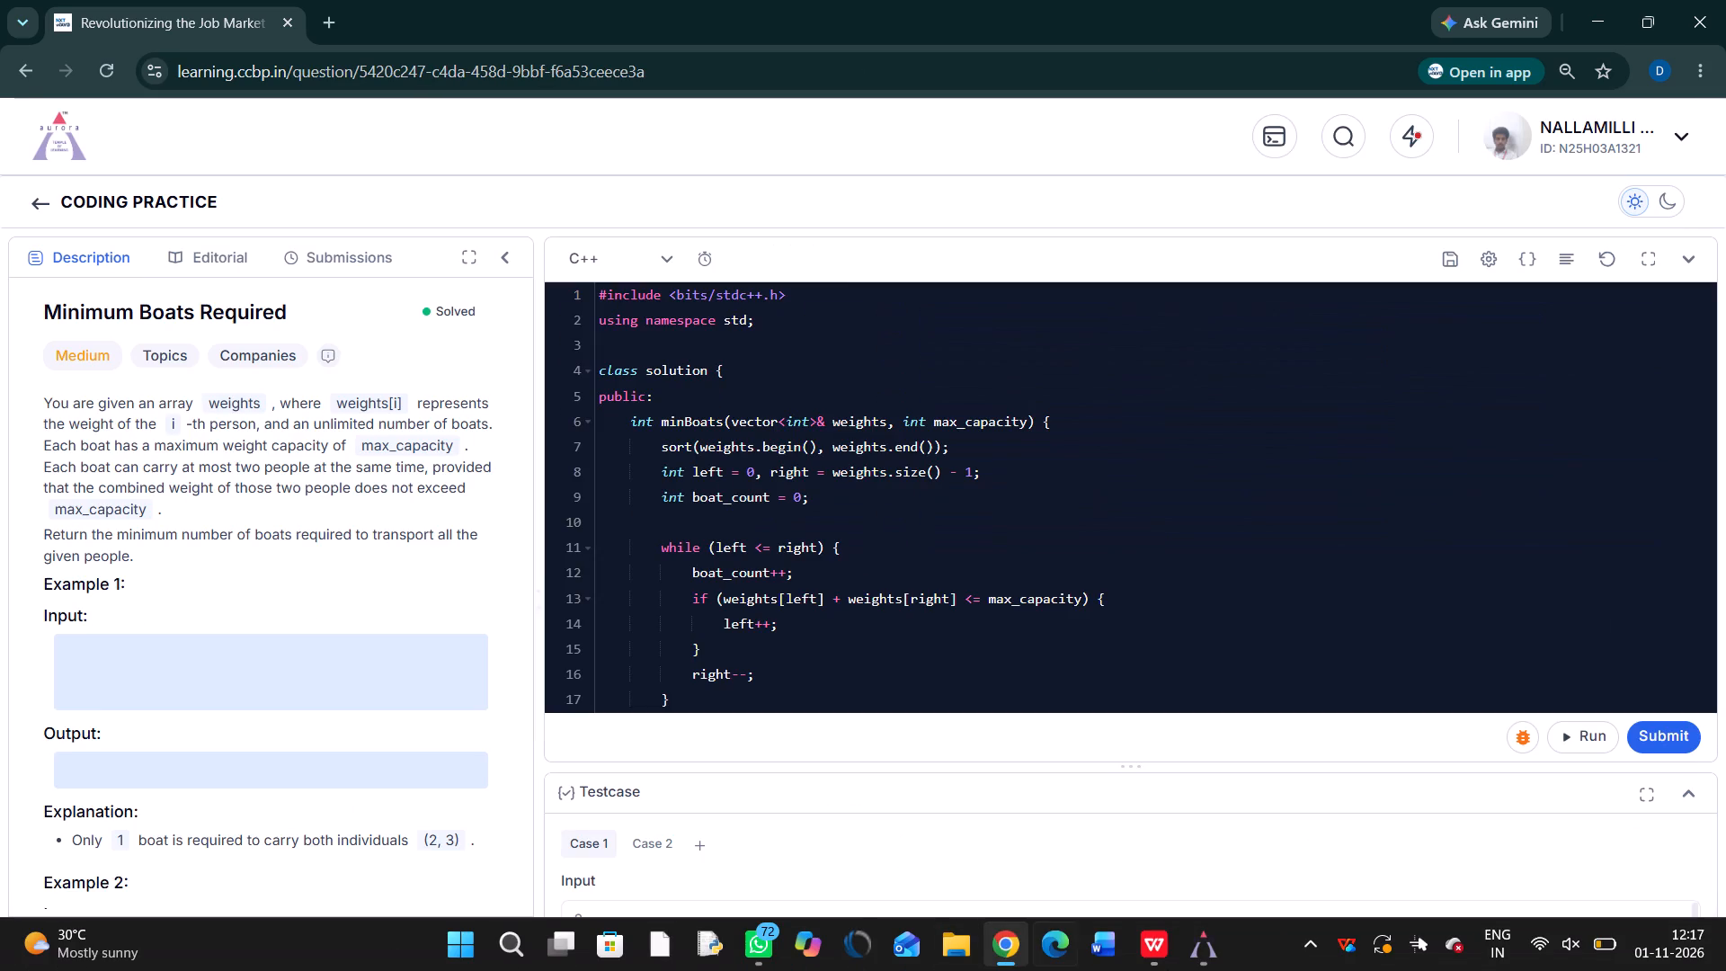
pyautogui.click(1170, 892)
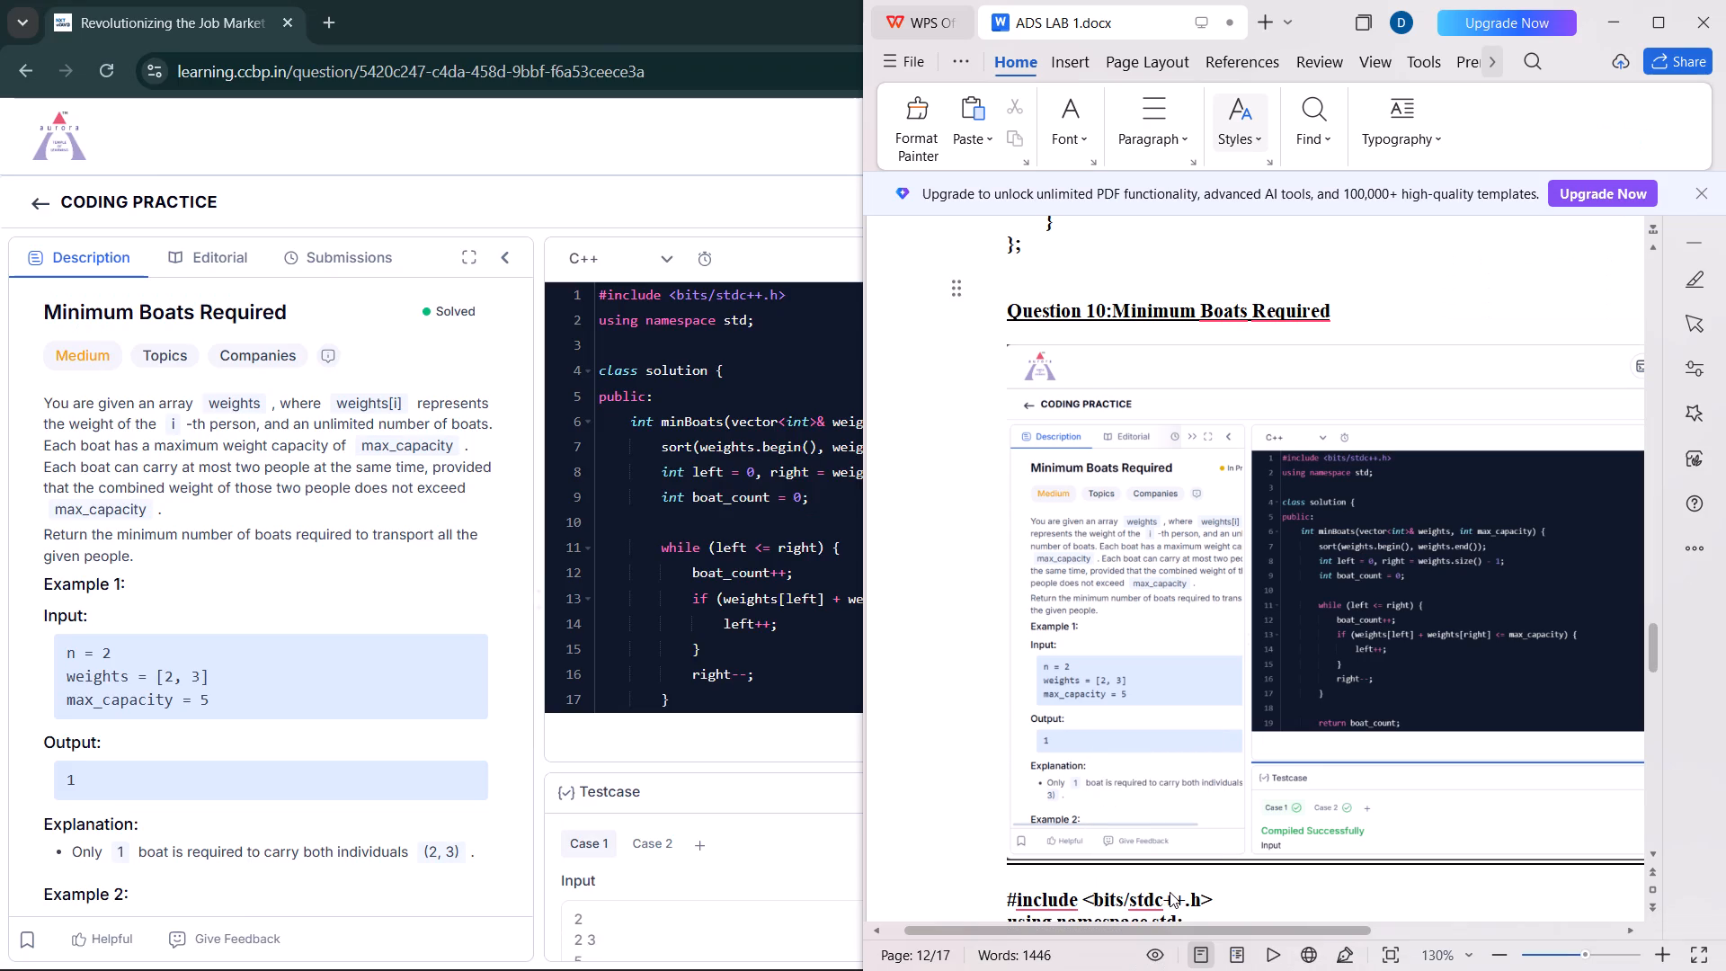
pyautogui.click(1606, 37)
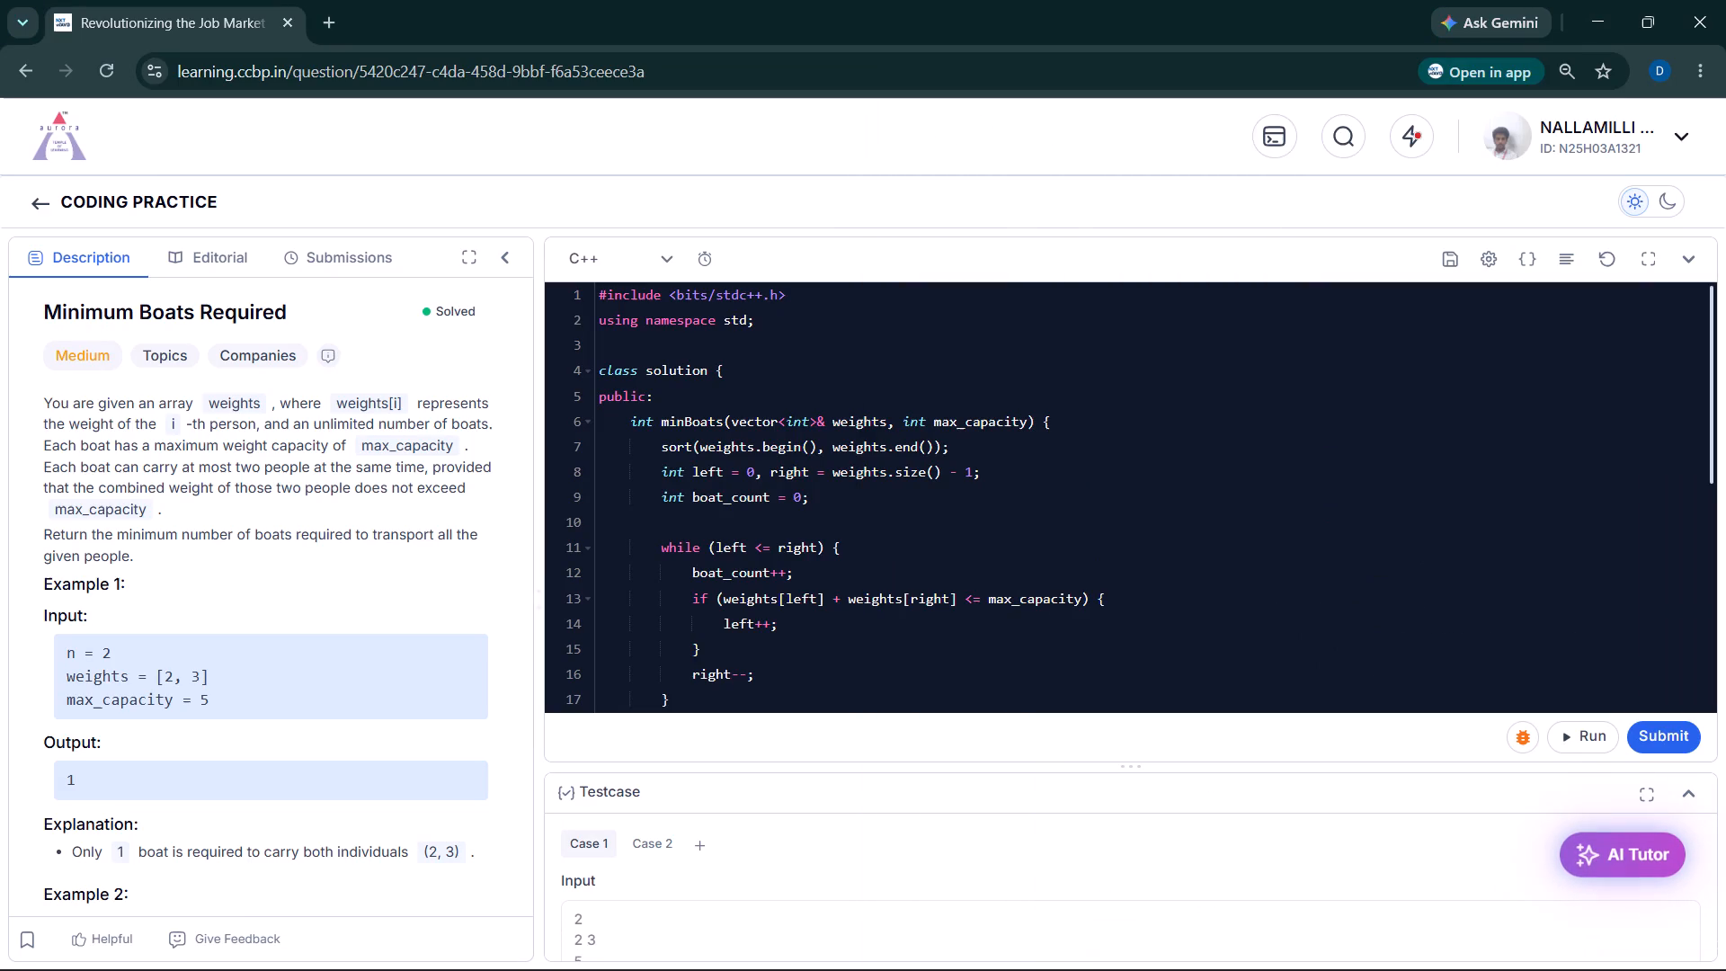
# Run the C++ solution for Minimum Boats Required against its sample test cases.
pyautogui.click(1586, 725)
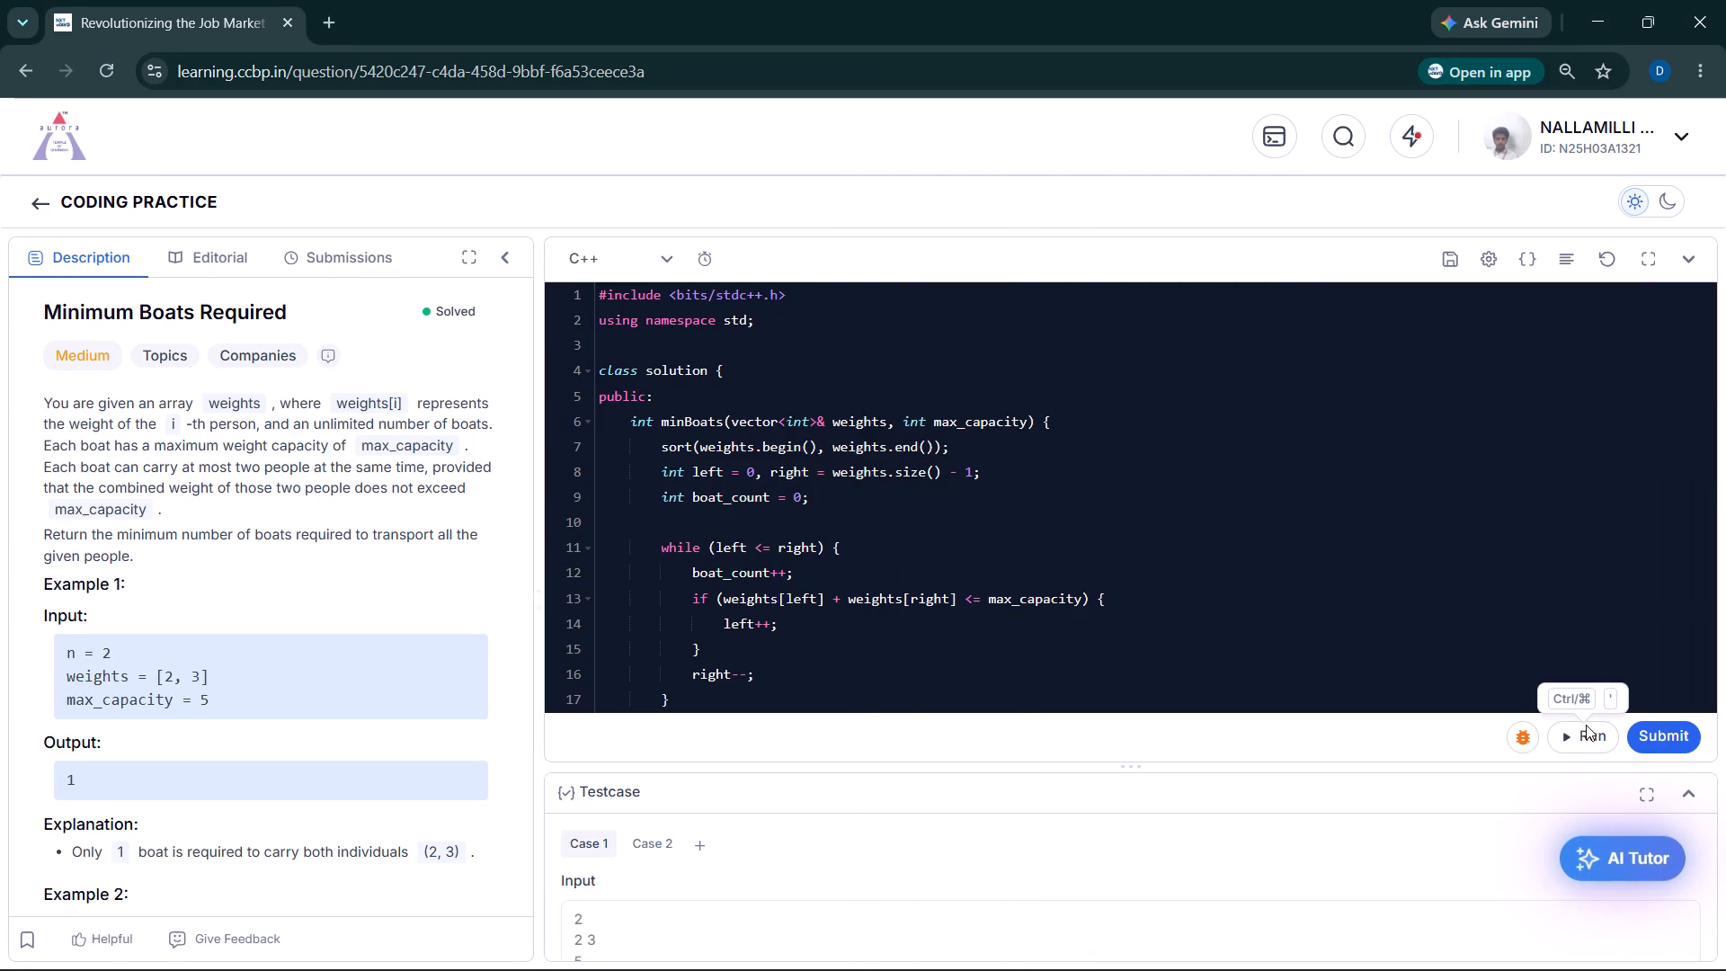
pyautogui.click(1586, 725)
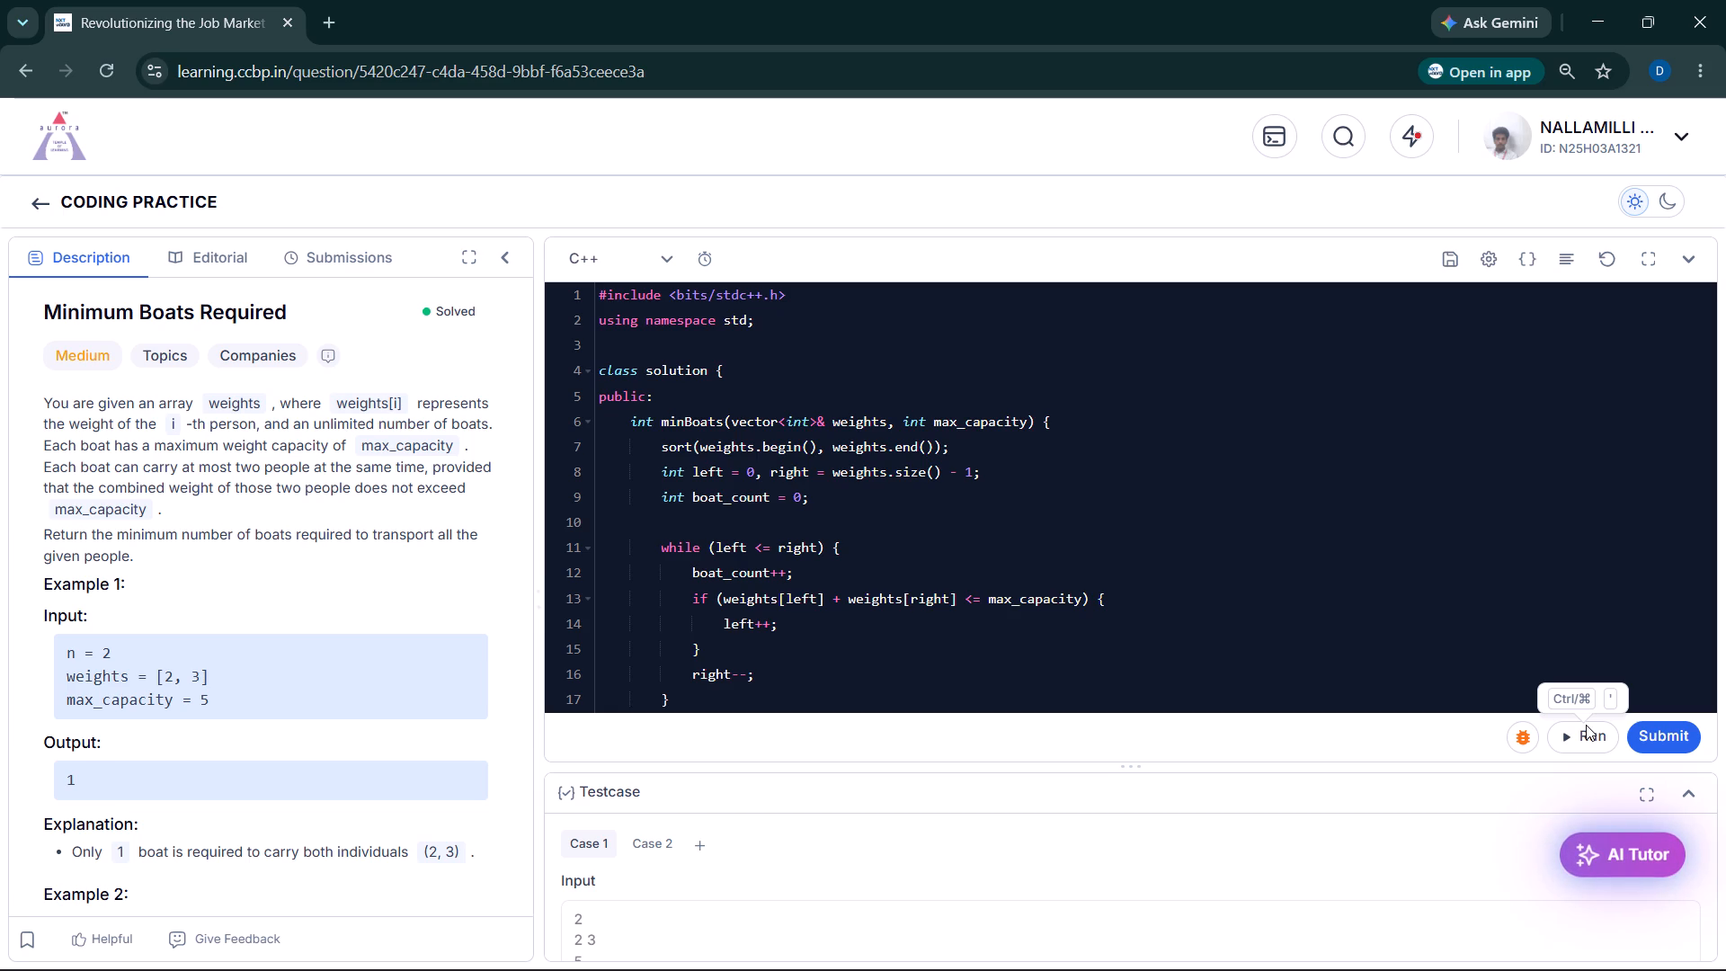
pyautogui.hotkey('ctrl', "'")
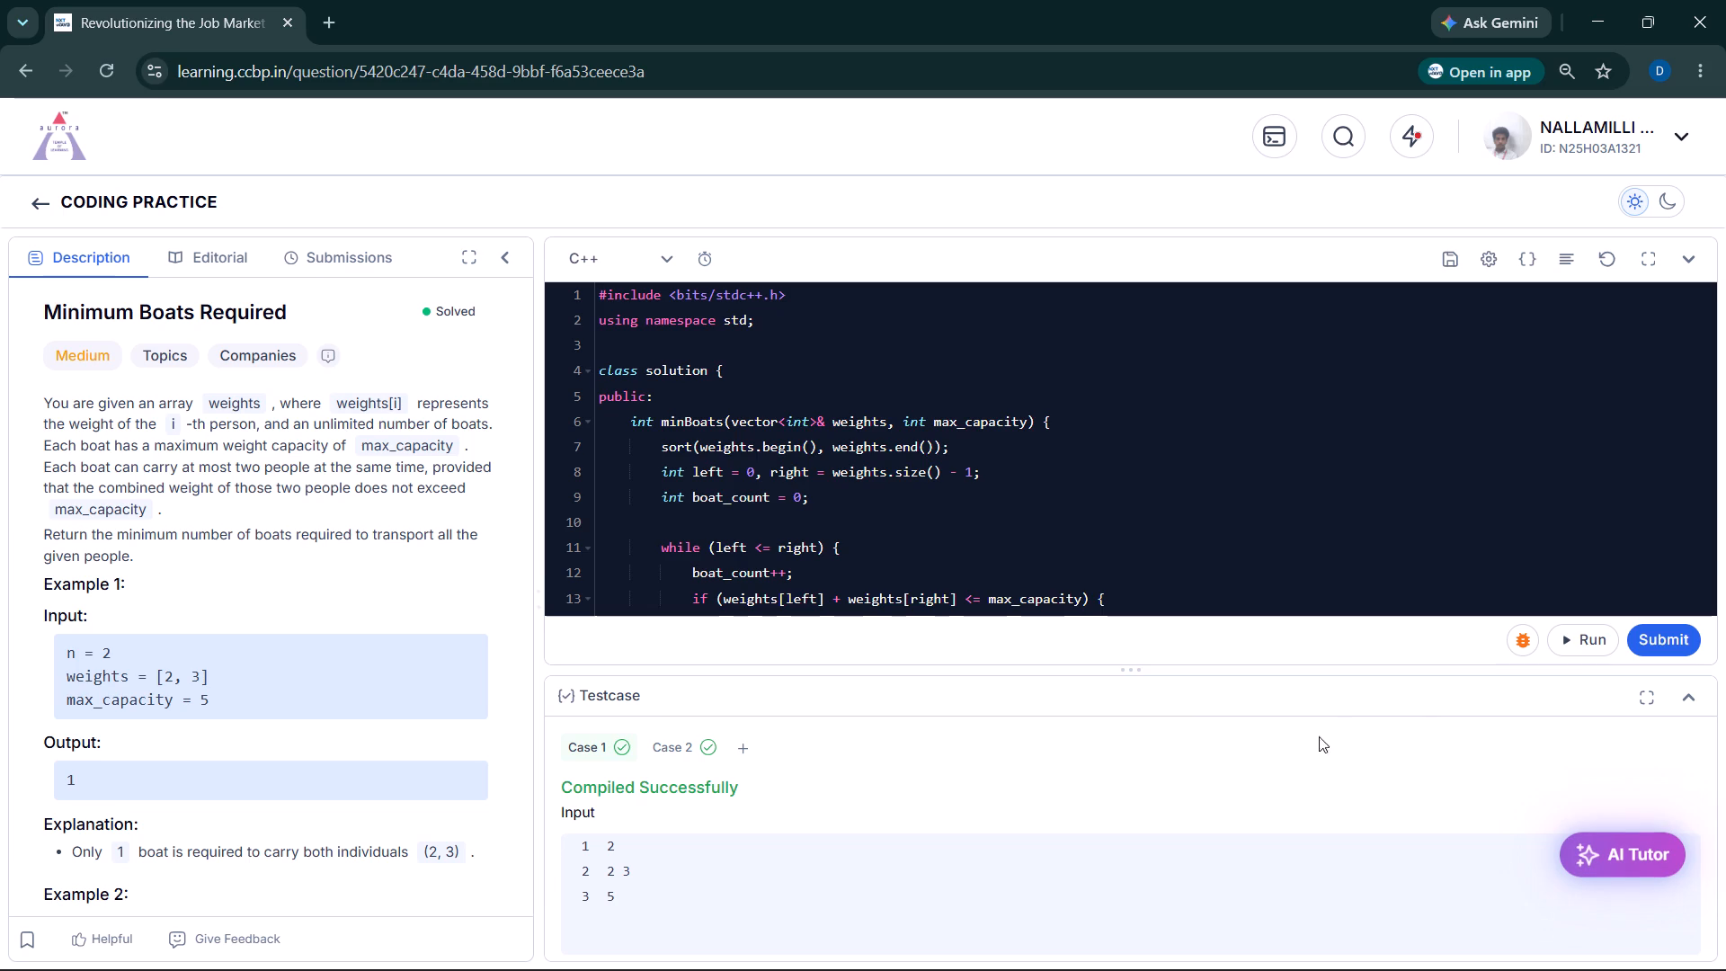
# Enlarge the code area while keeping the test results in view, and copy a nearly full-screen snip of the Minimum Boats Required page.
pyautogui.click(1134, 676)
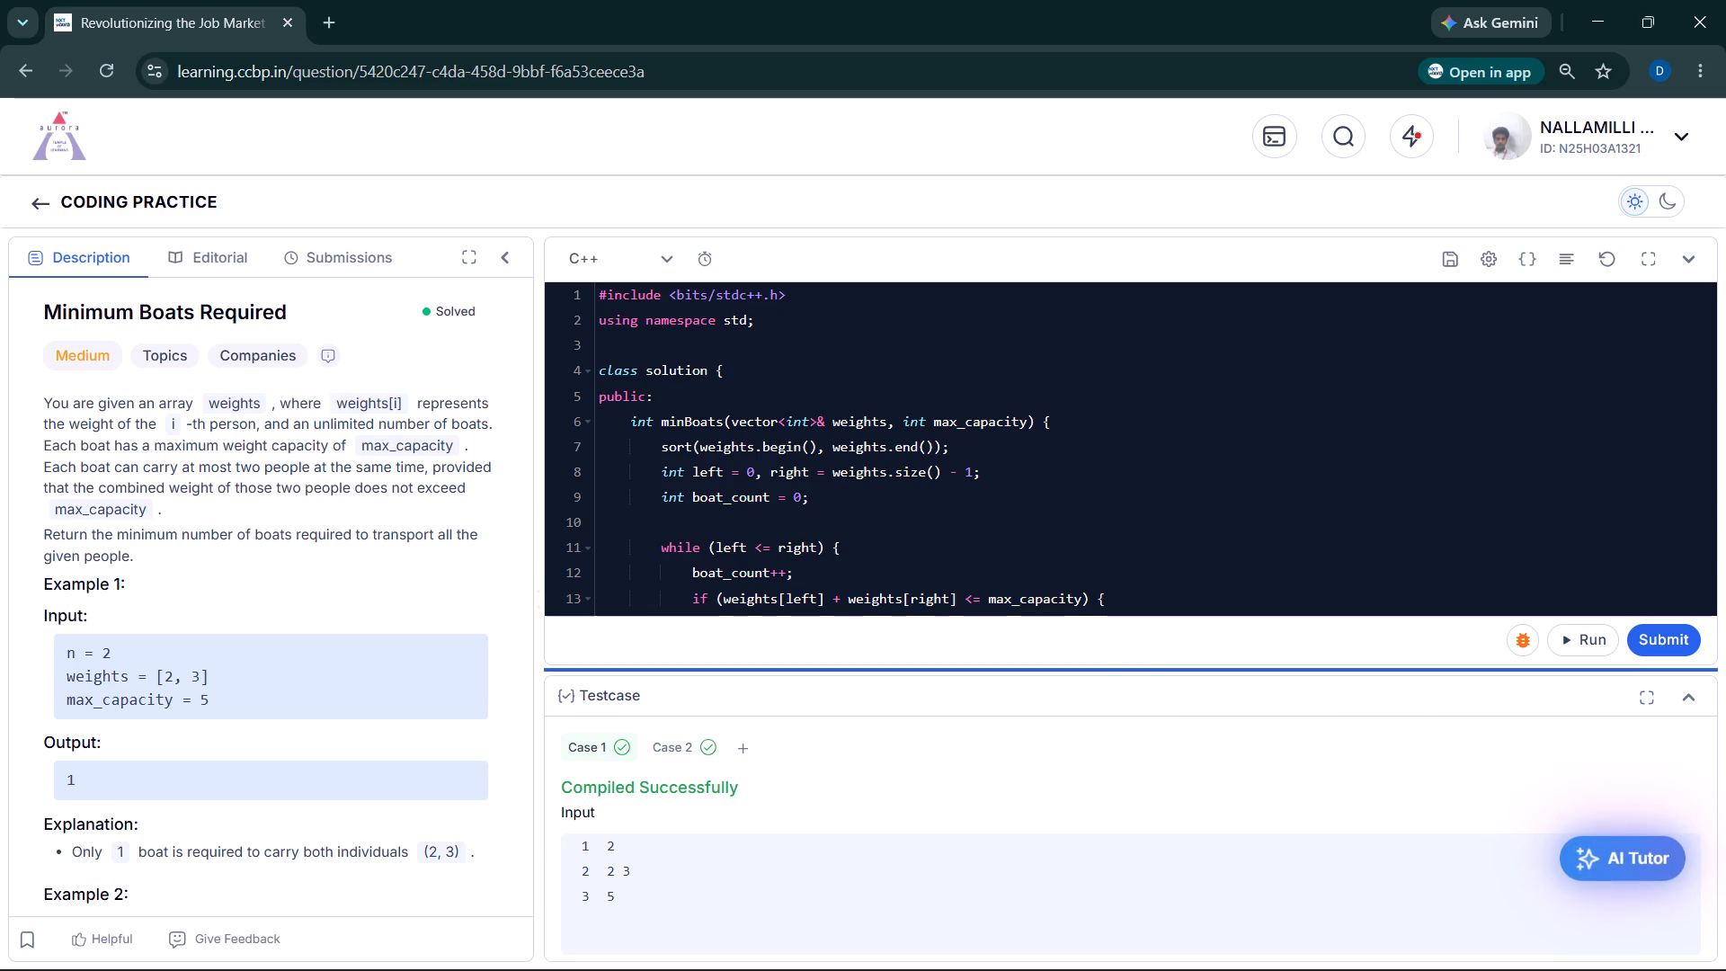
pyautogui.moveTo(1133, 666); pyautogui.dragTo(1185, 833)
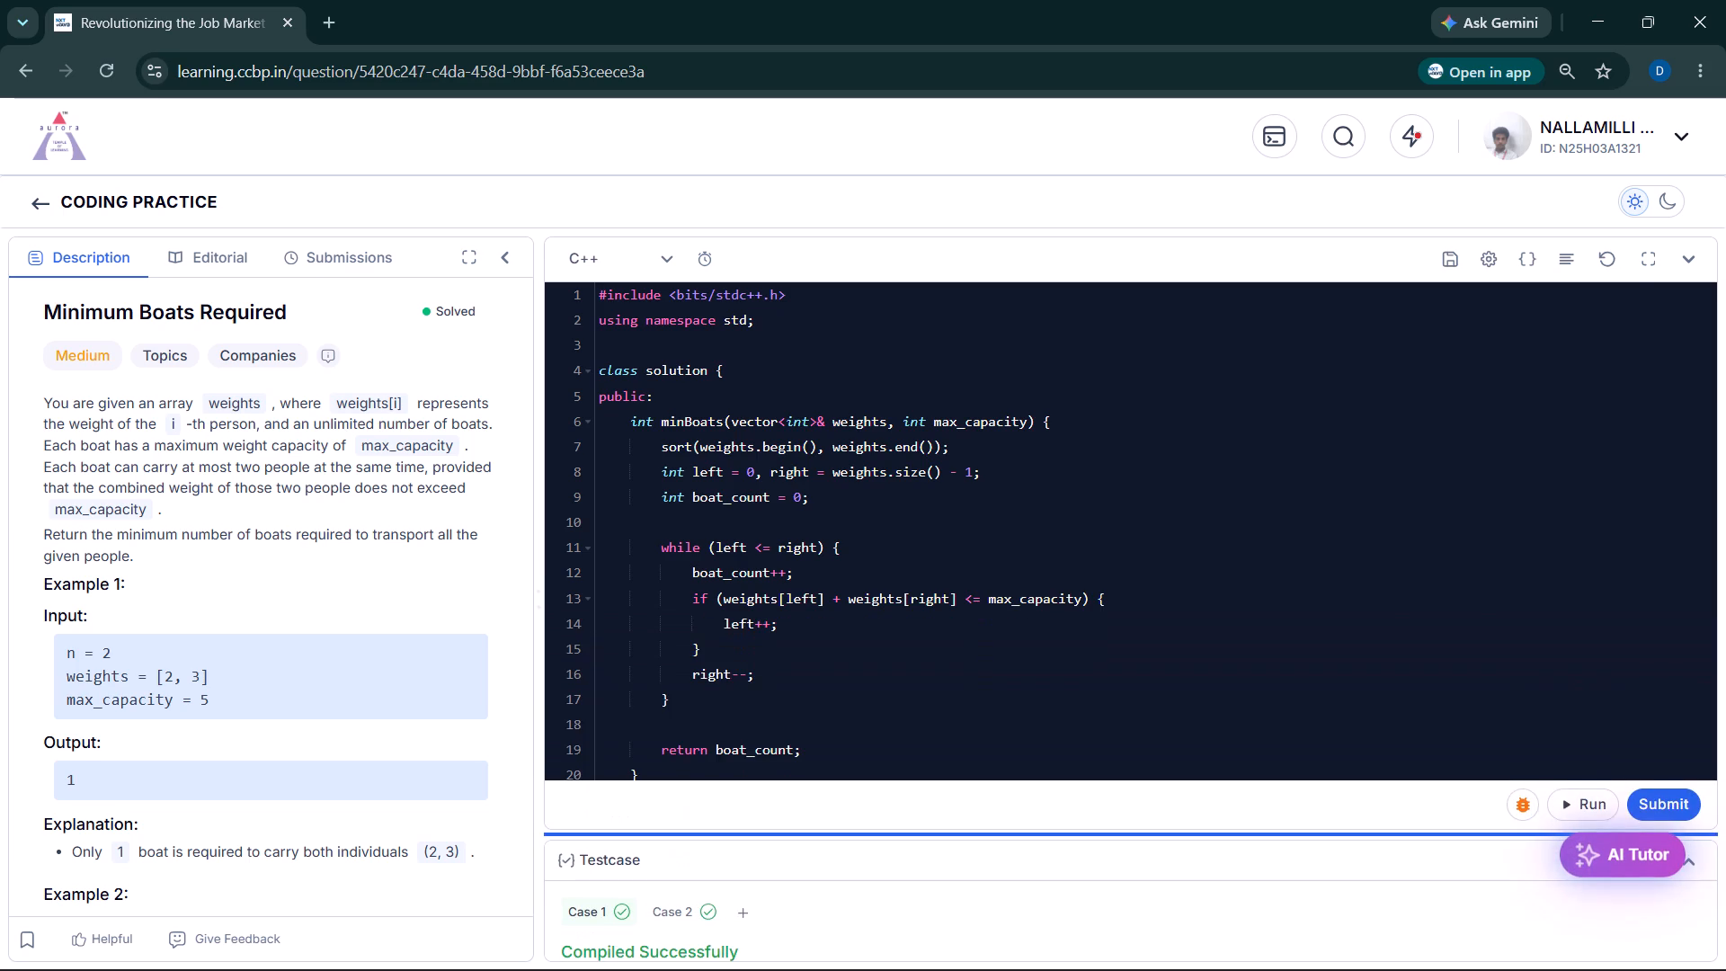
pyautogui.moveTo(1185, 833); pyautogui.dragTo(1160, 754)
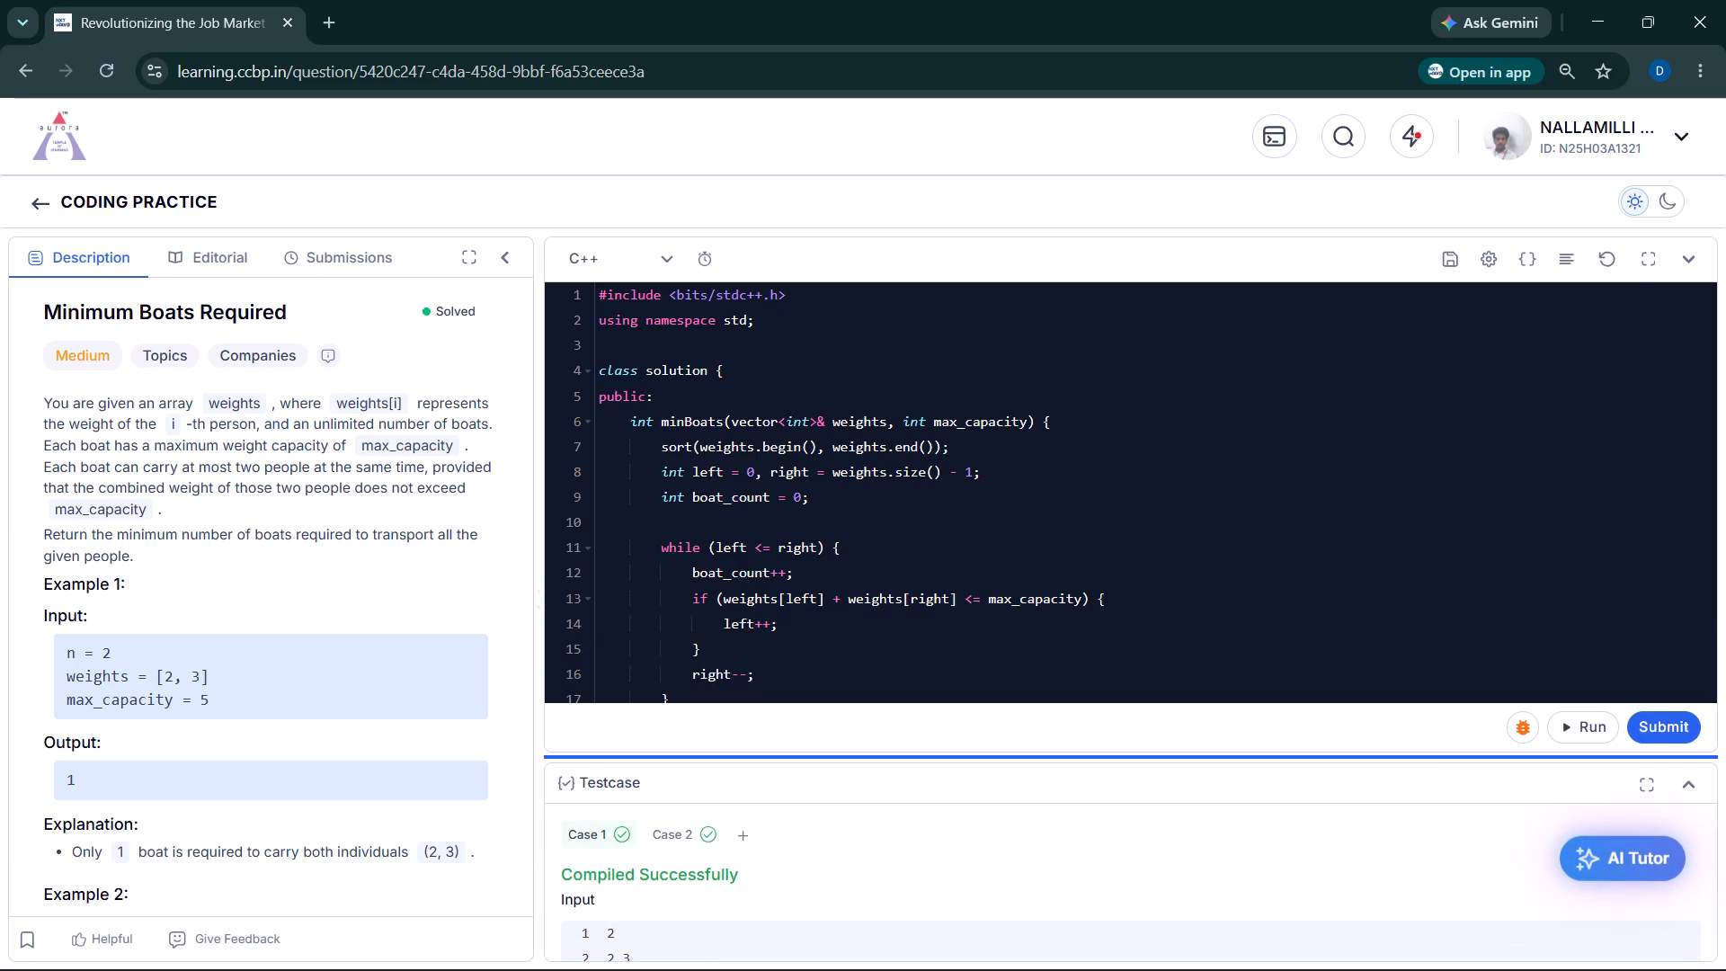
pyautogui.moveTo(1160, 754); pyautogui.dragTo(1158, 749)
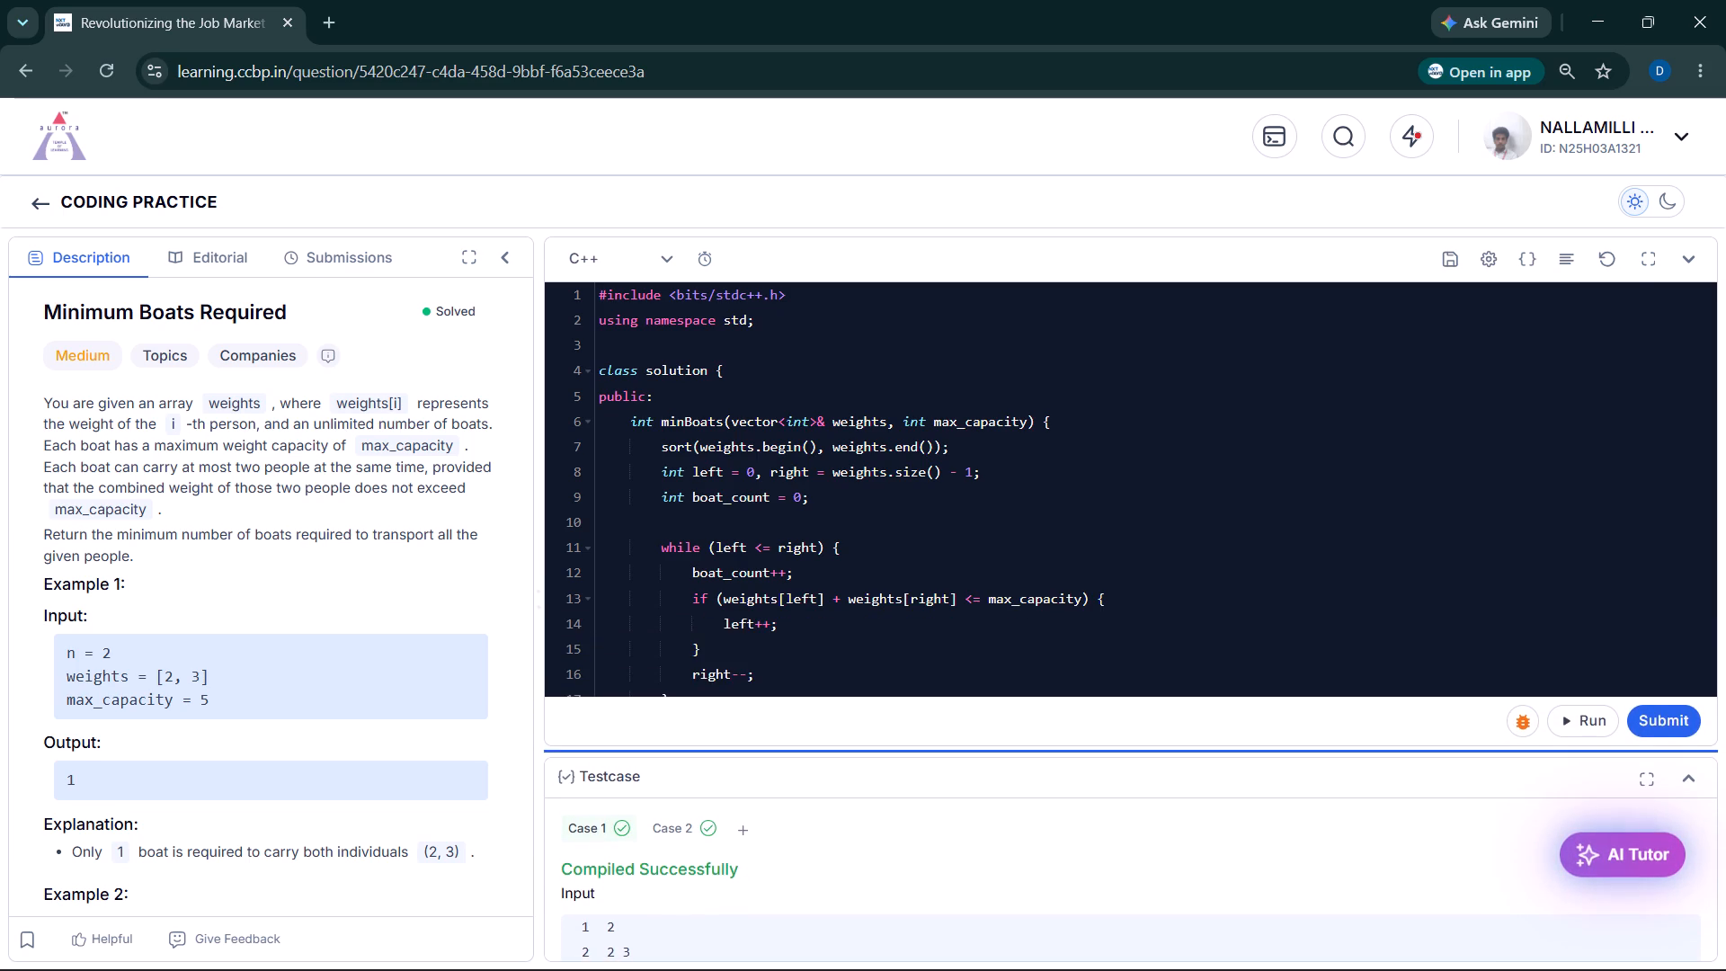
pyautogui.press('Print')
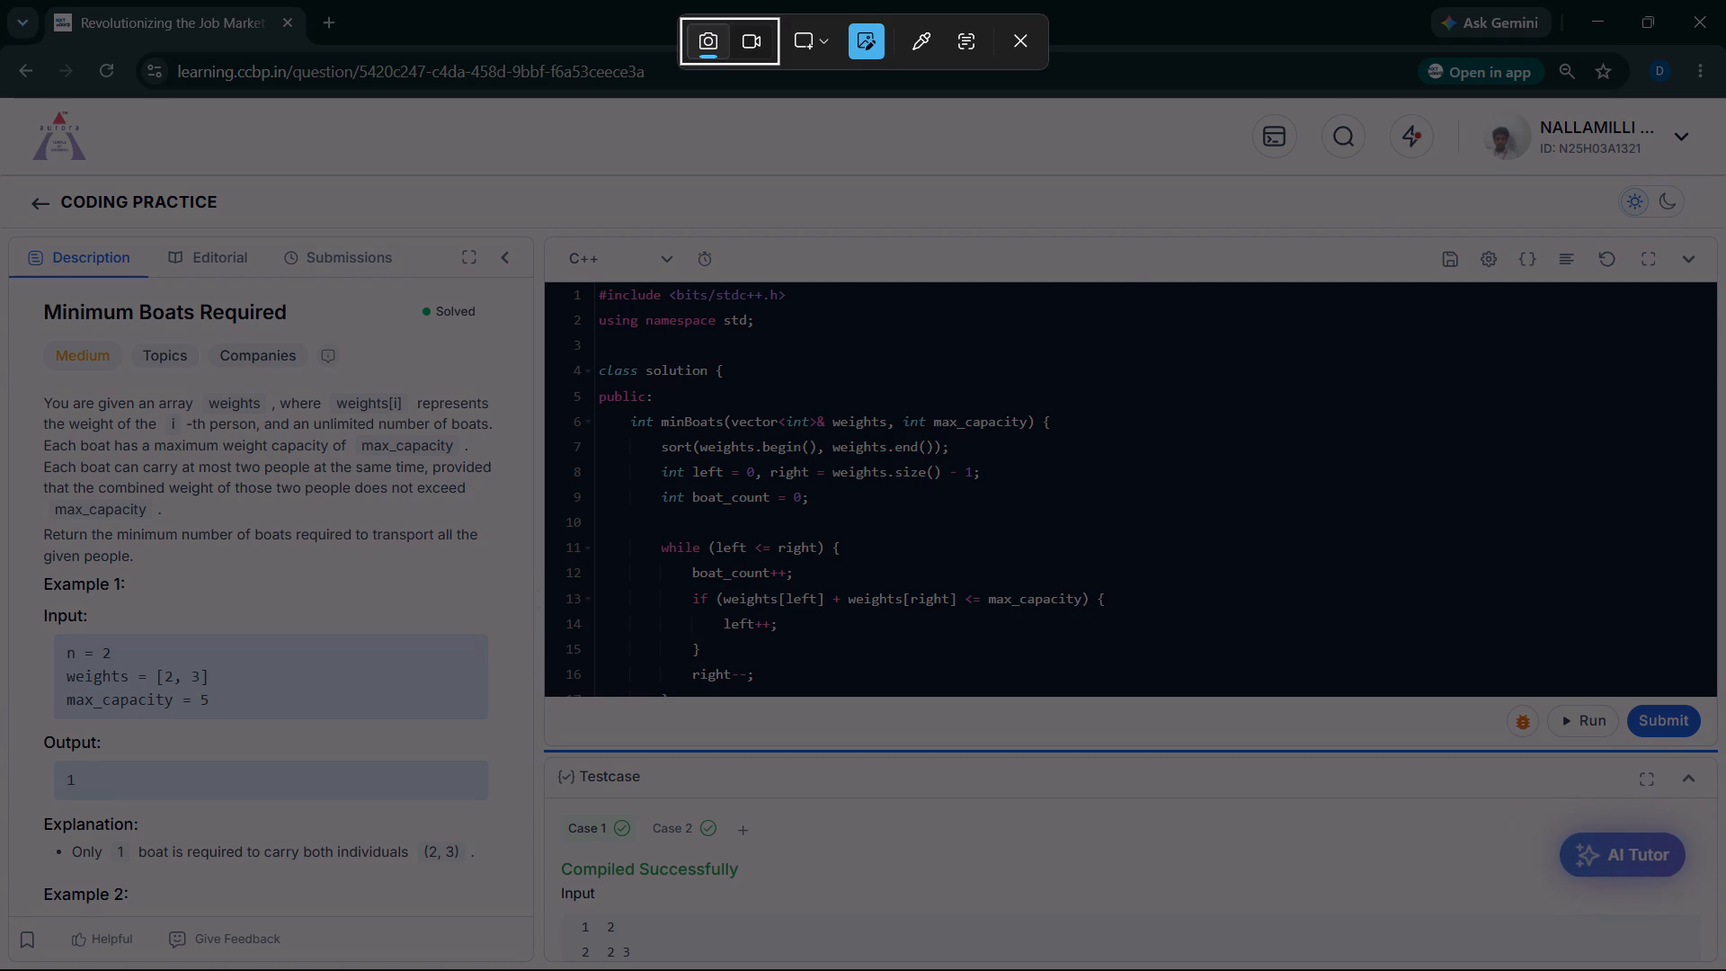
pyautogui.moveTo(0, 0); pyautogui.dragTo(1725, 970)
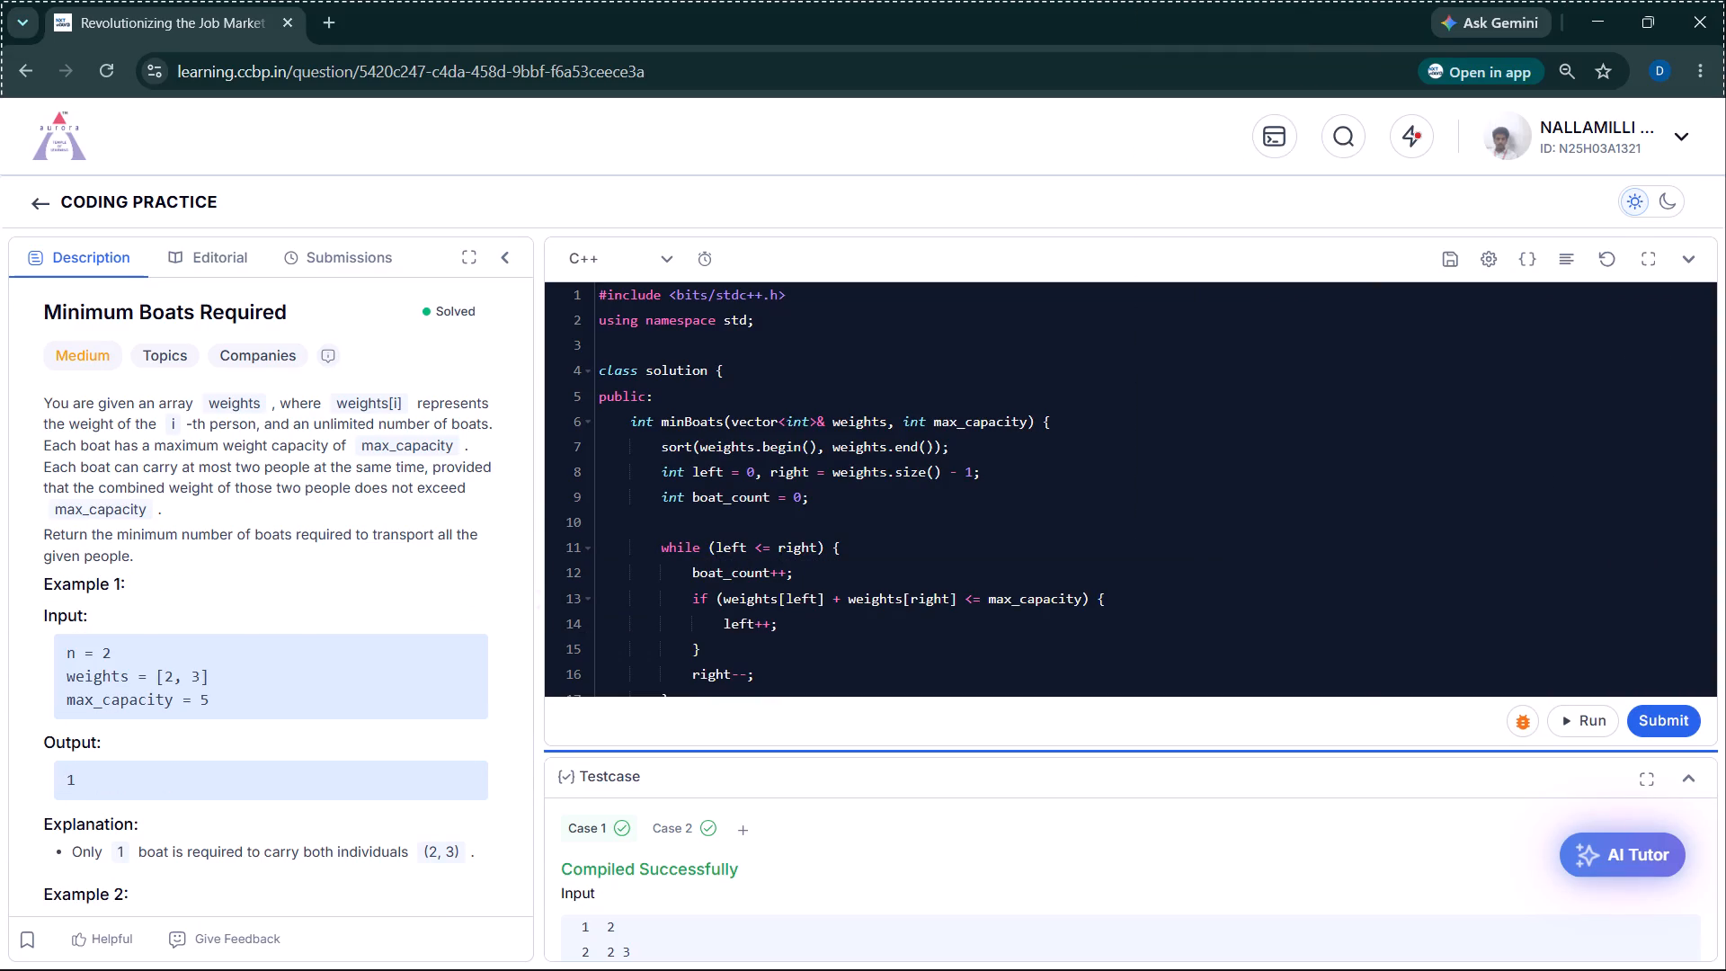
pyautogui.moveTo(1725, 970); pyautogui.dragTo(1698, 970)
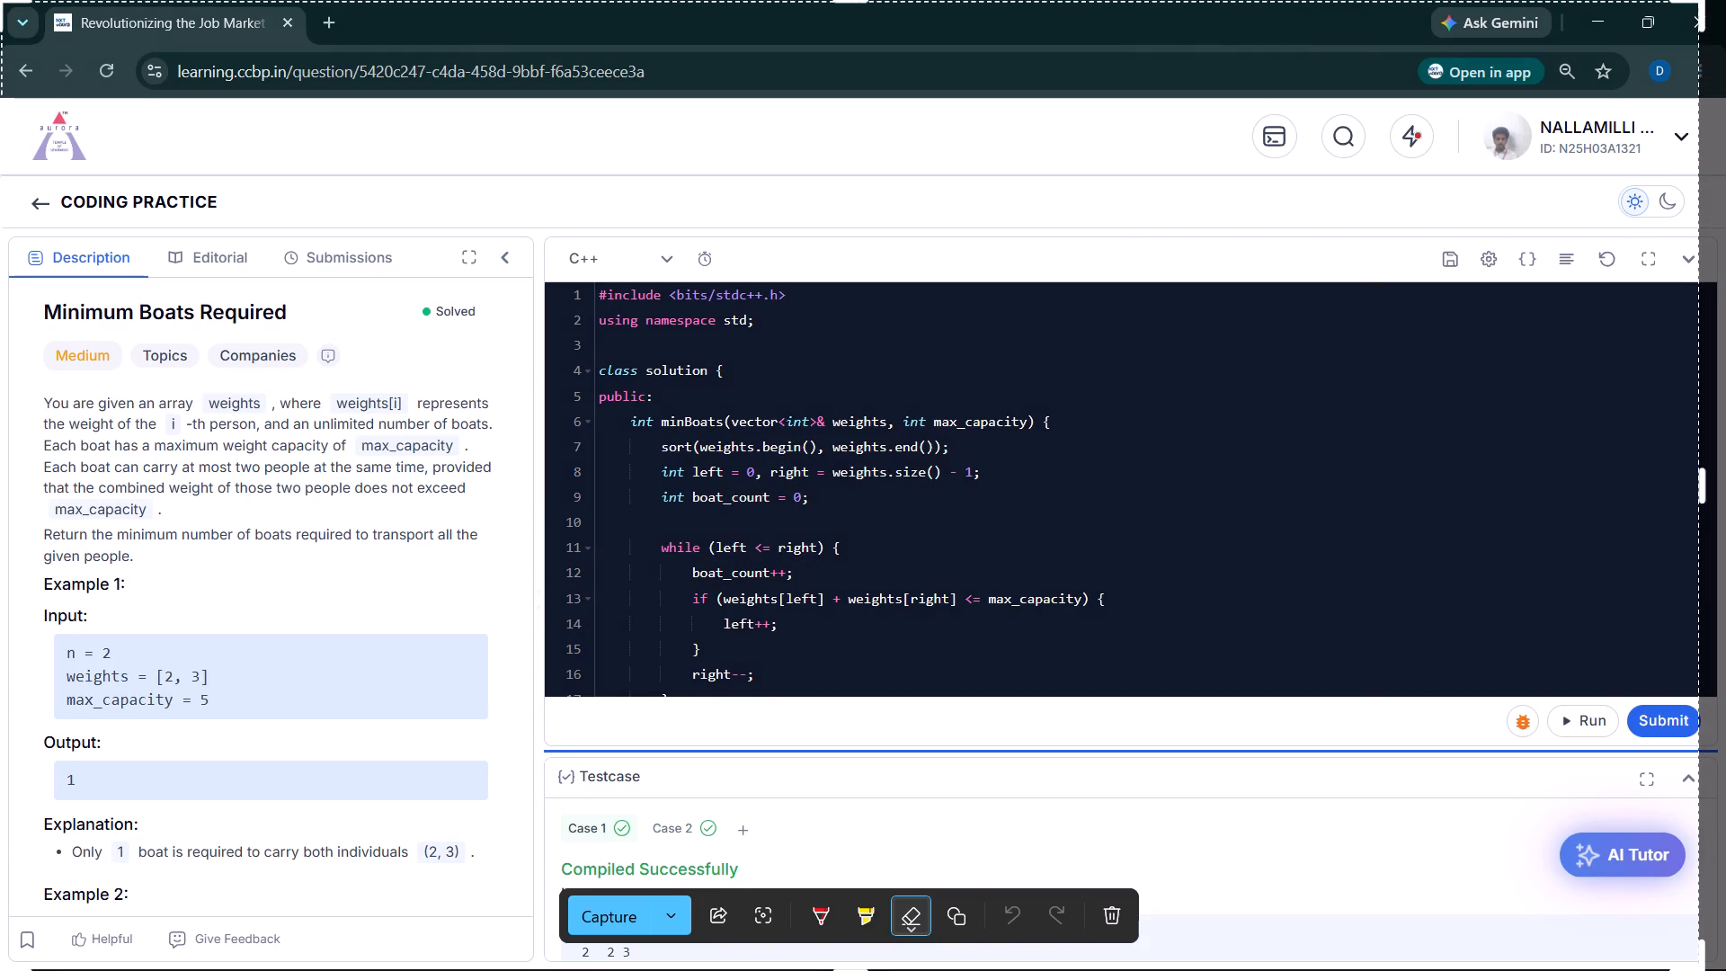
pyautogui.hotkey('ctrl', 'c')
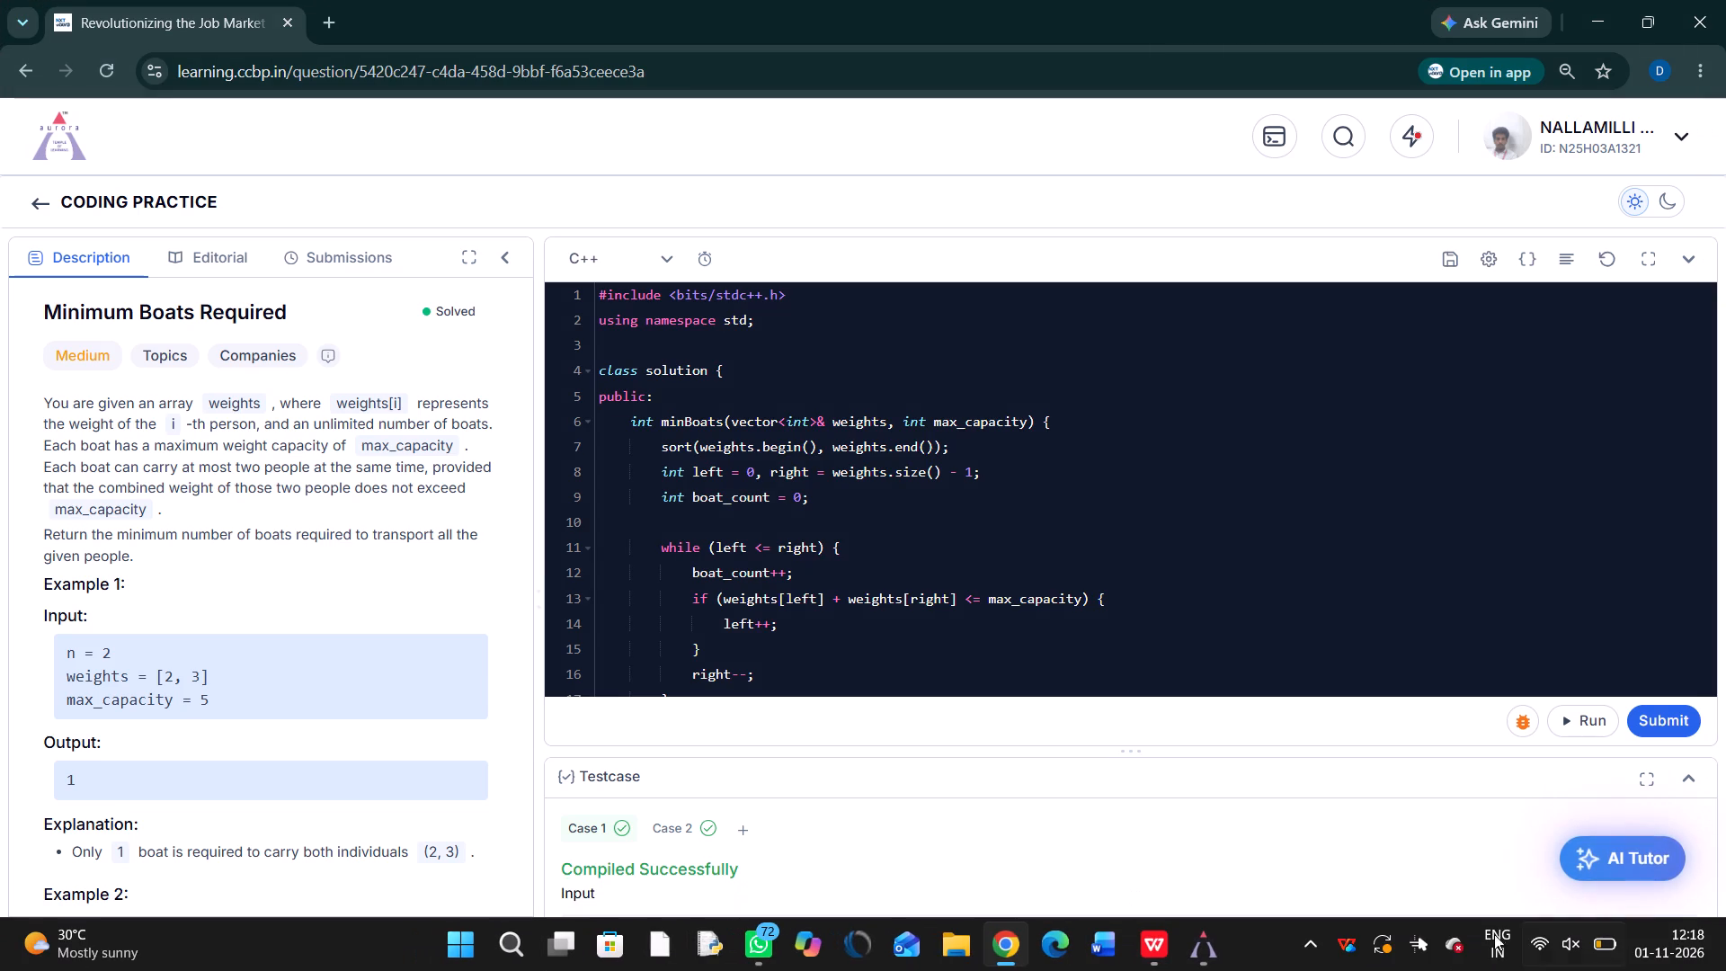
# In ADS LAB 1.docx in WPS Office, replace the old Question 10:Minimum Boats Required screenshot with the copied one.
pyautogui.click(1152, 824)
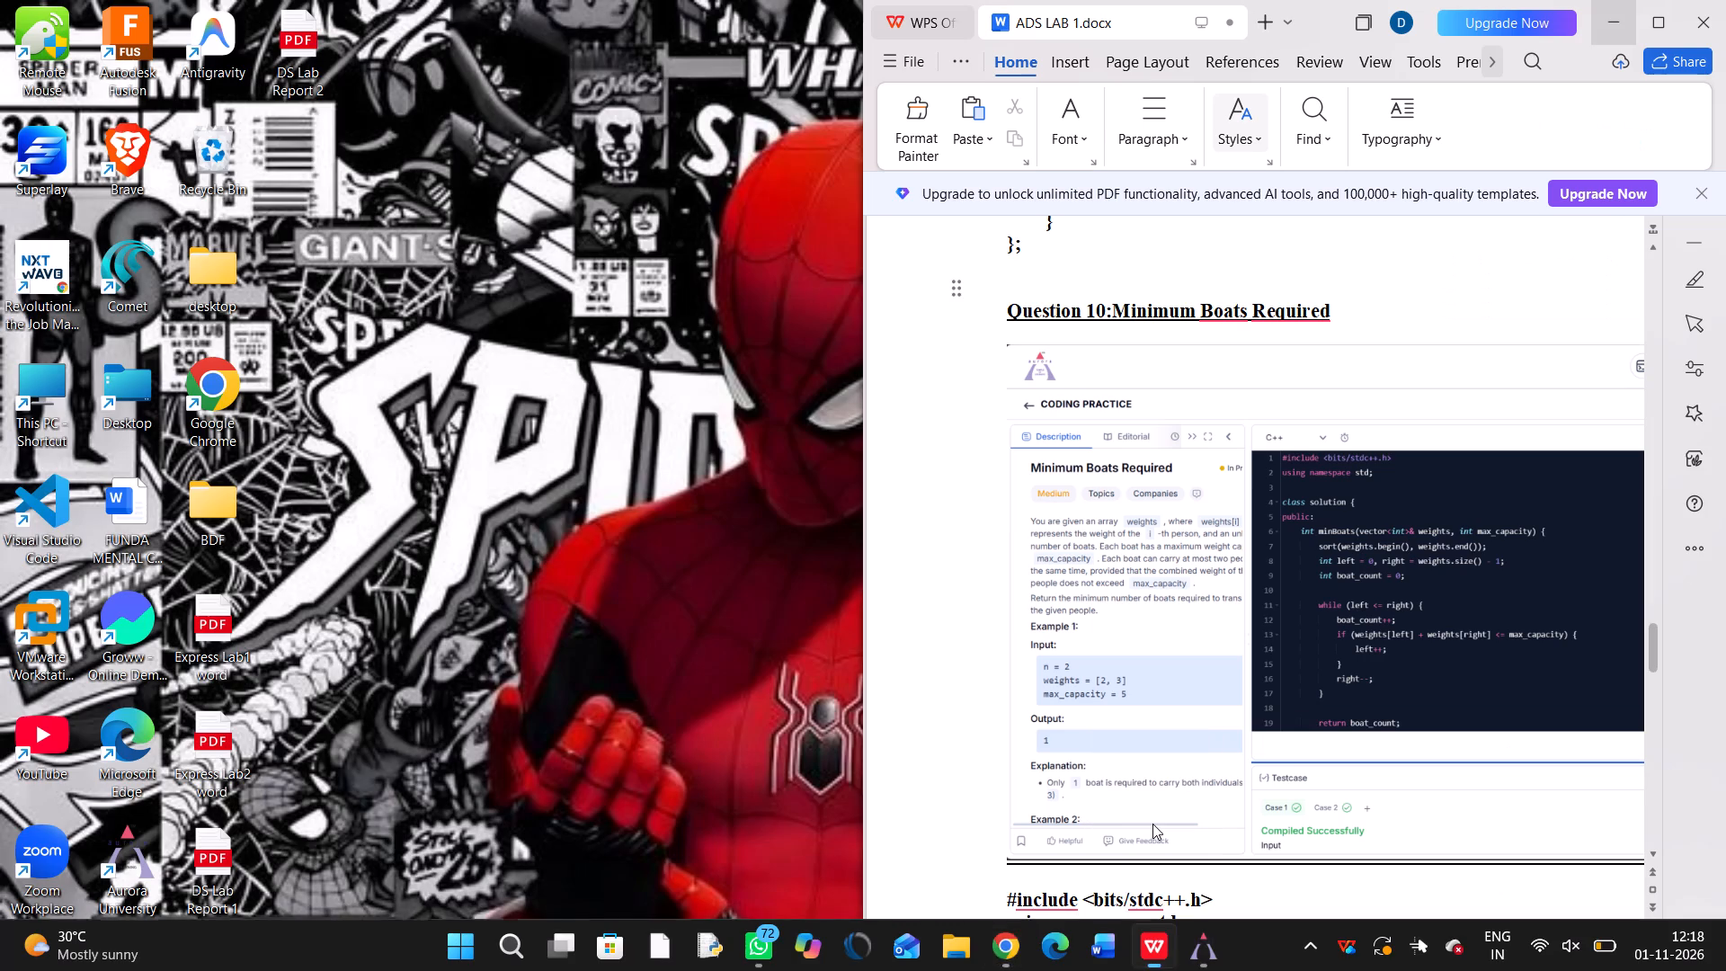
pyautogui.click(1303, 690)
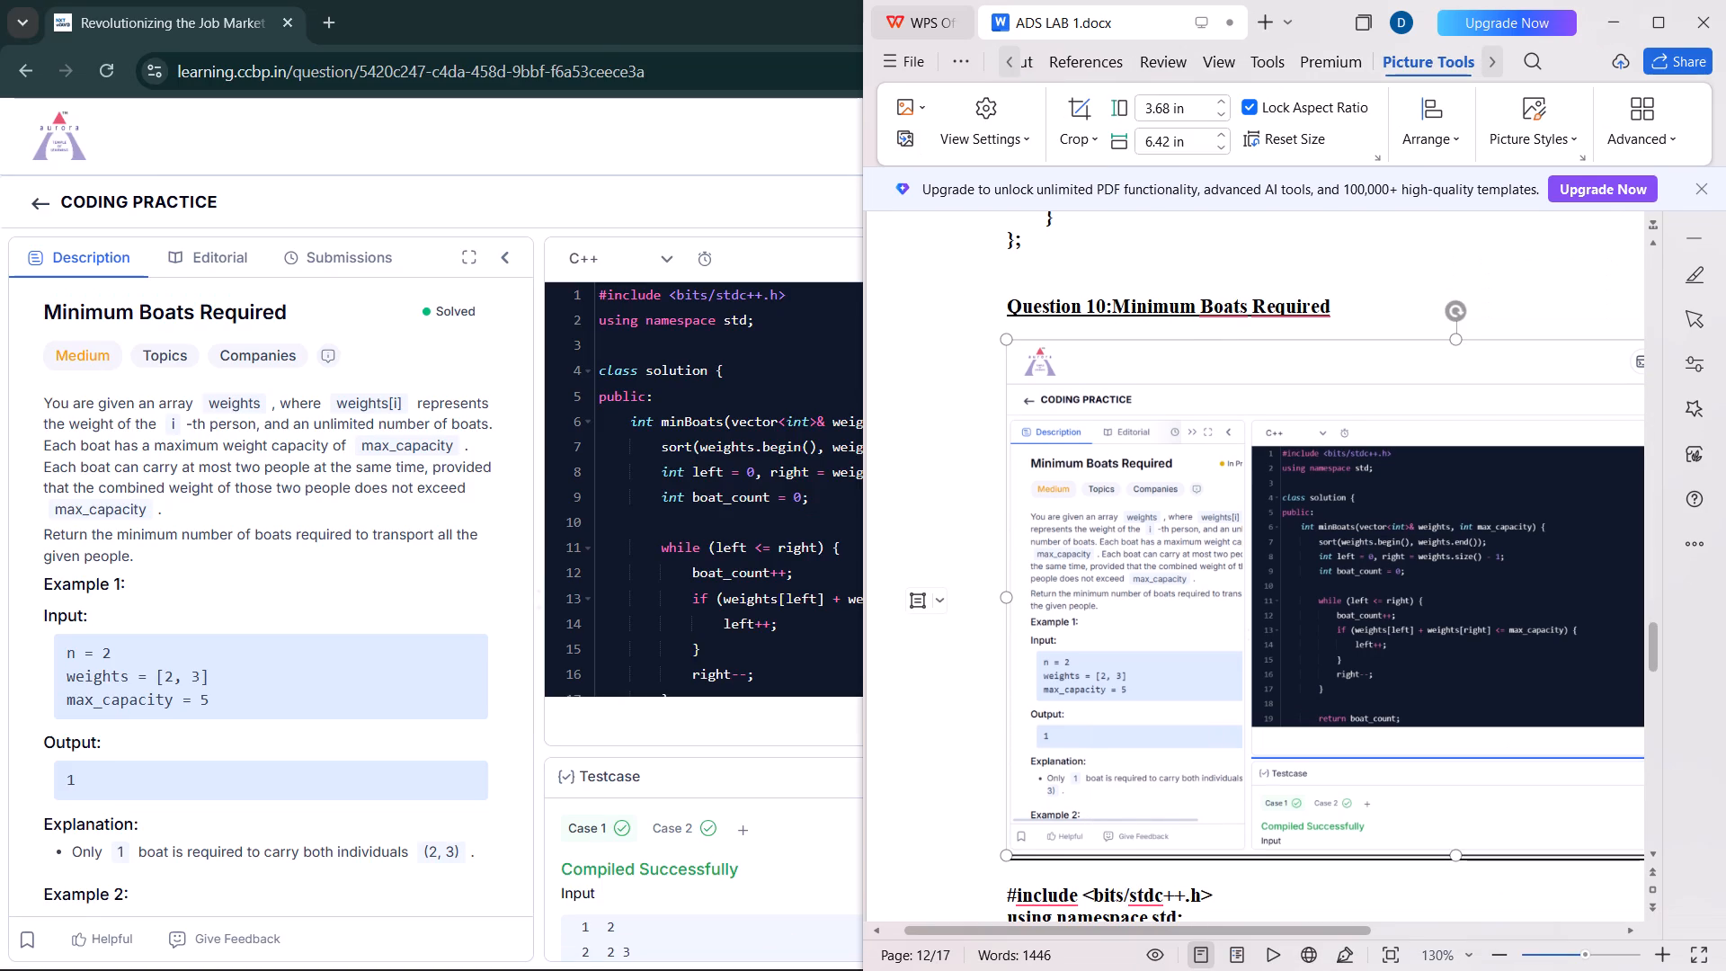
pyautogui.press('BackSpace')
pyautogui.hotkey('ctrl', 'v')
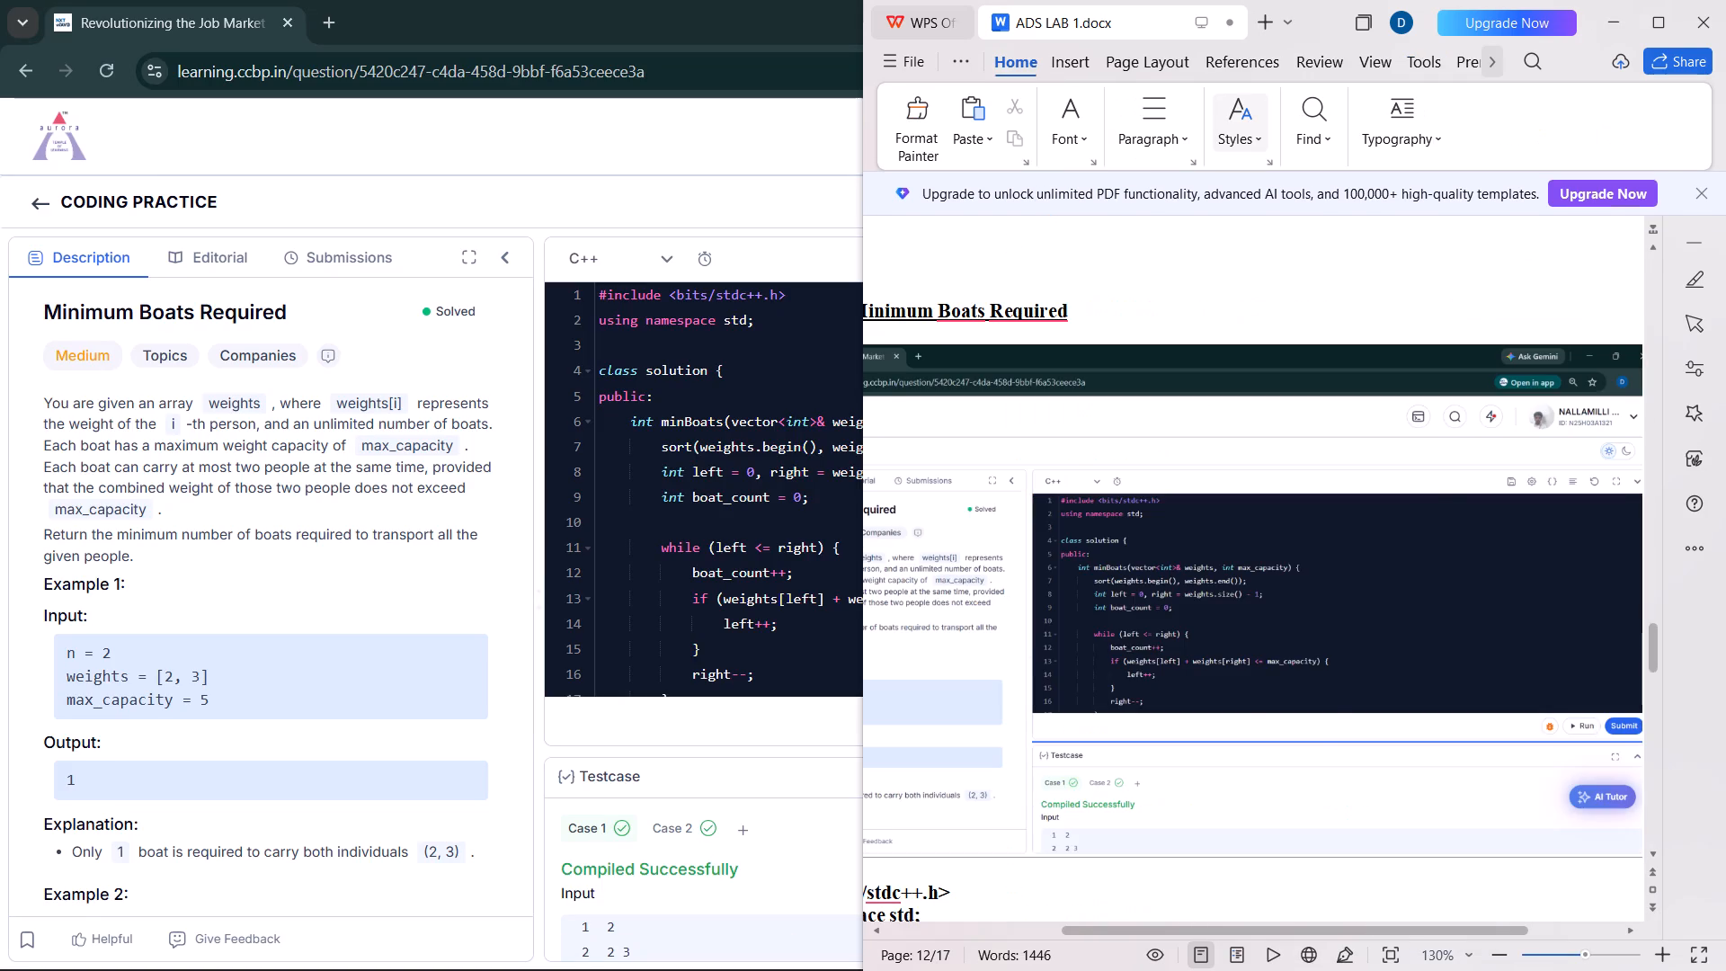
# Review the Question 10 screenshot and code listing down to the Question 11:Match Customers with Experts section.
pyautogui.hscroll(1, 1303, 690)
pyautogui.scroll(-1, 1303, 690)
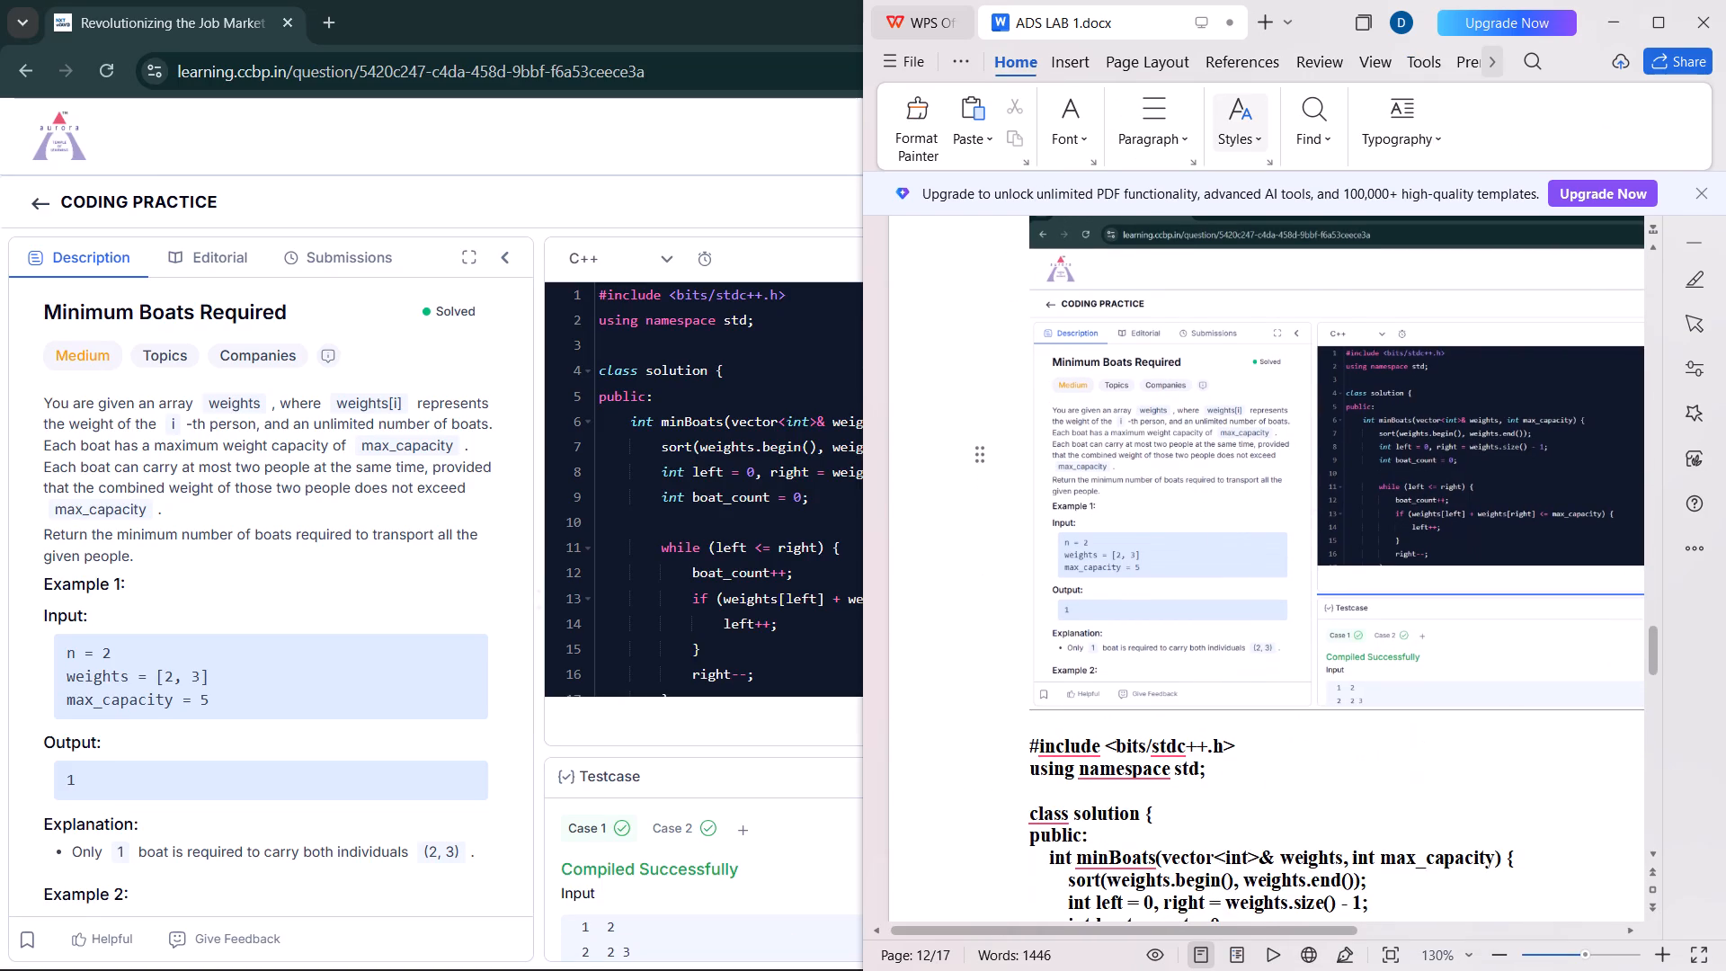
pyautogui.scroll(-2, 1303, 690)
pyautogui.scroll(1, 1303, 690)
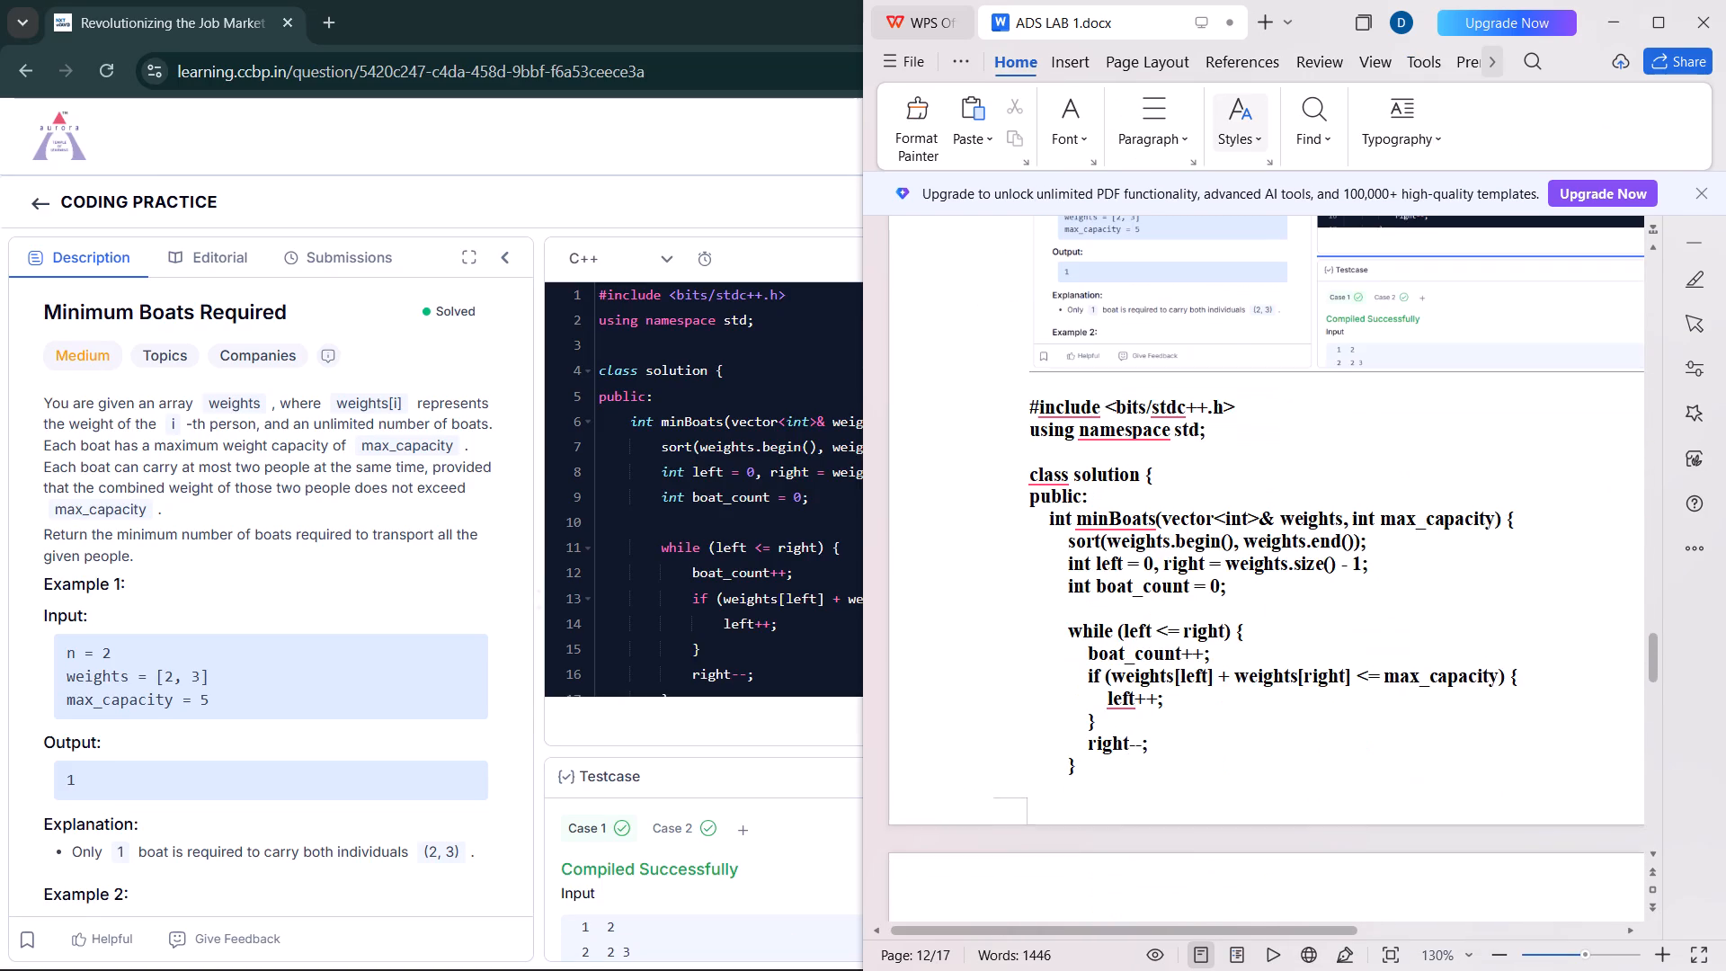
pyautogui.scroll(1, 1303, 690)
pyautogui.scroll(-2, 1303, 690)
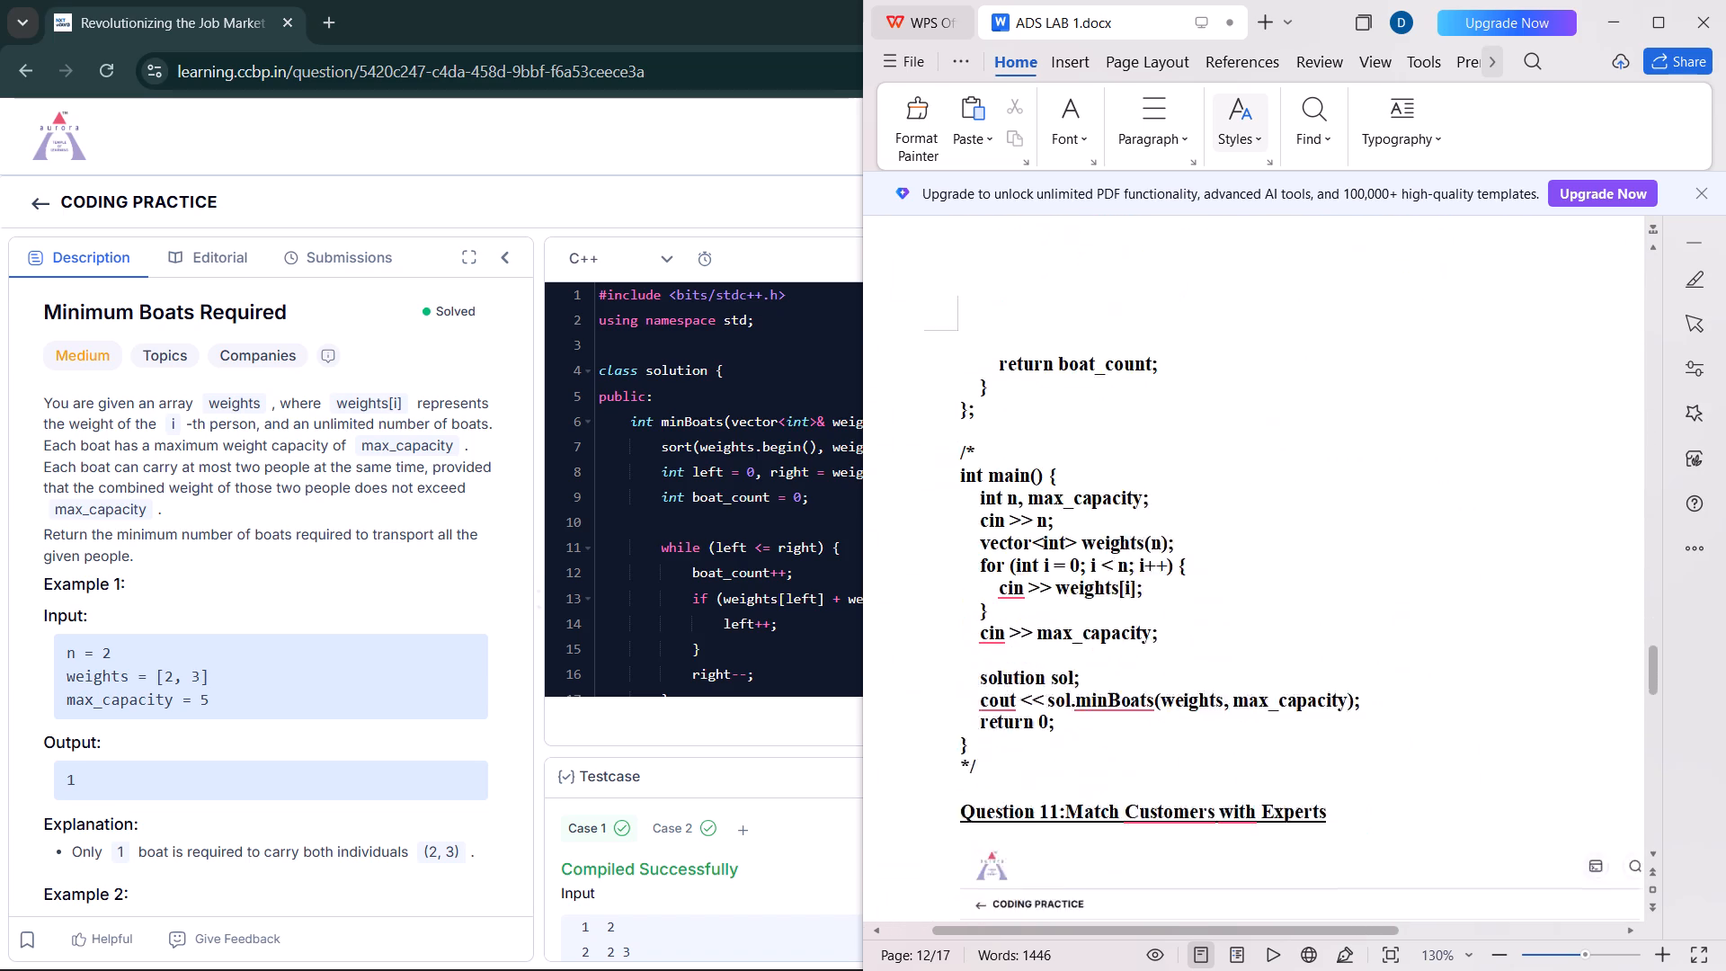
pyautogui.scroll(-2, 1303, 690)
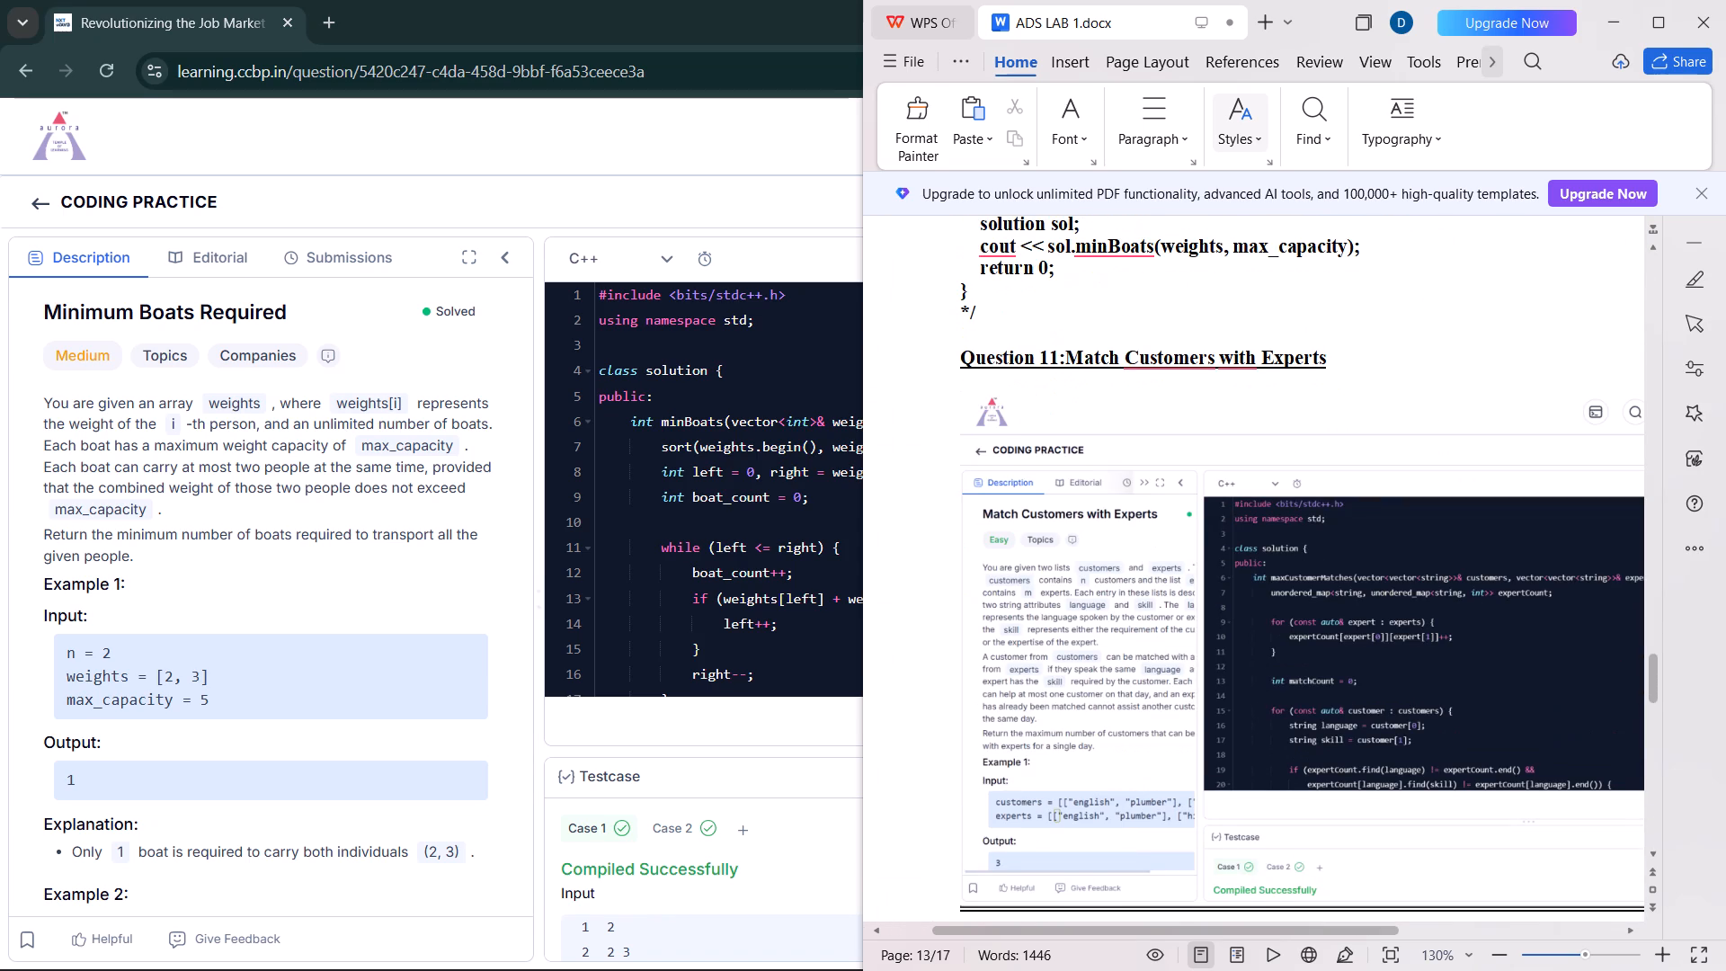
# Switch to Chrome and return from Minimum Boats Required to the Module I Coding Practice question list.
pyautogui.click(1607, 21)
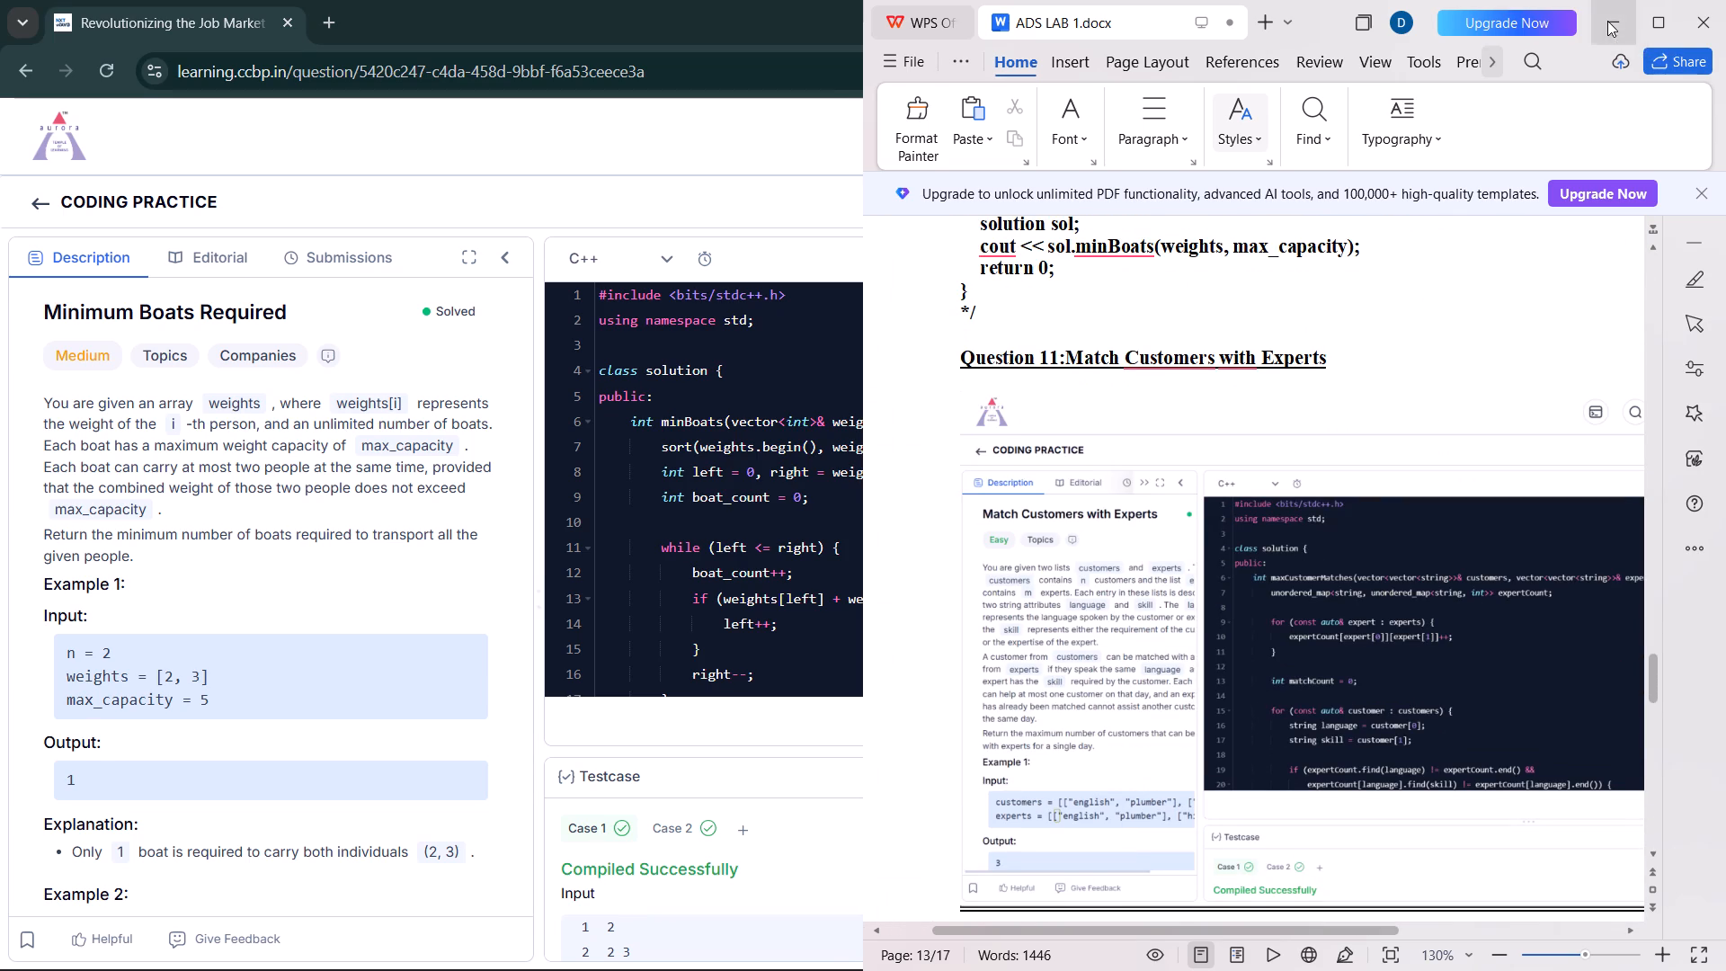
pyautogui.click(28, 207)
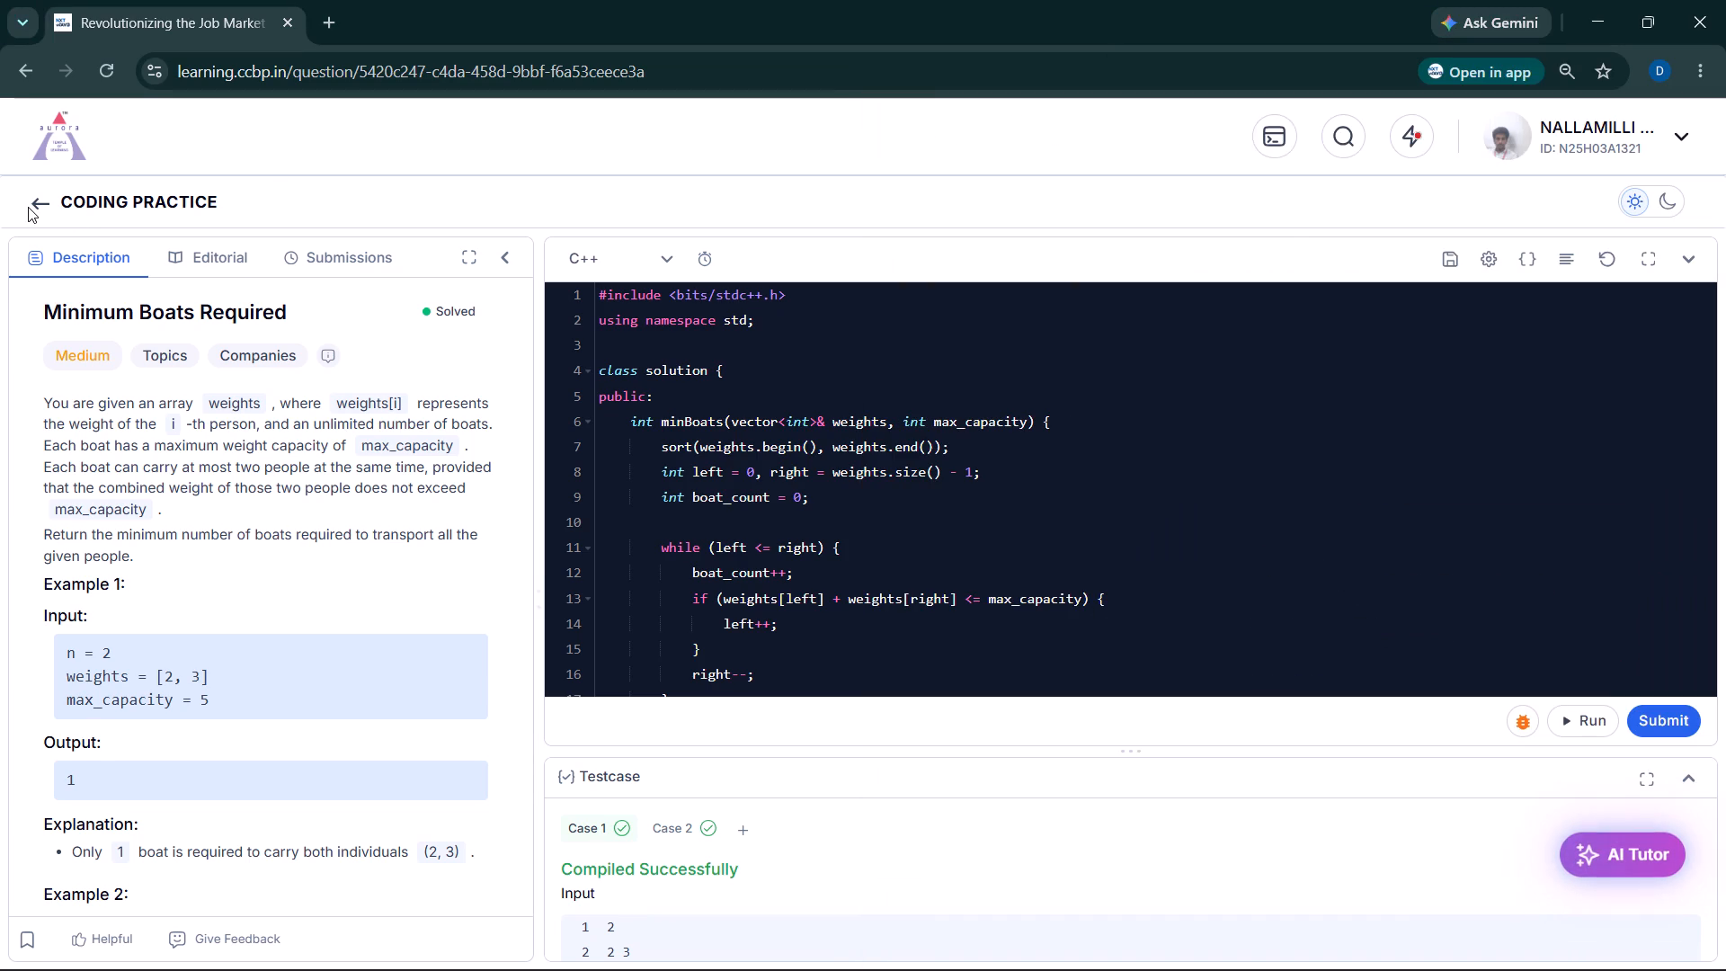
pyautogui.click(49, 205)
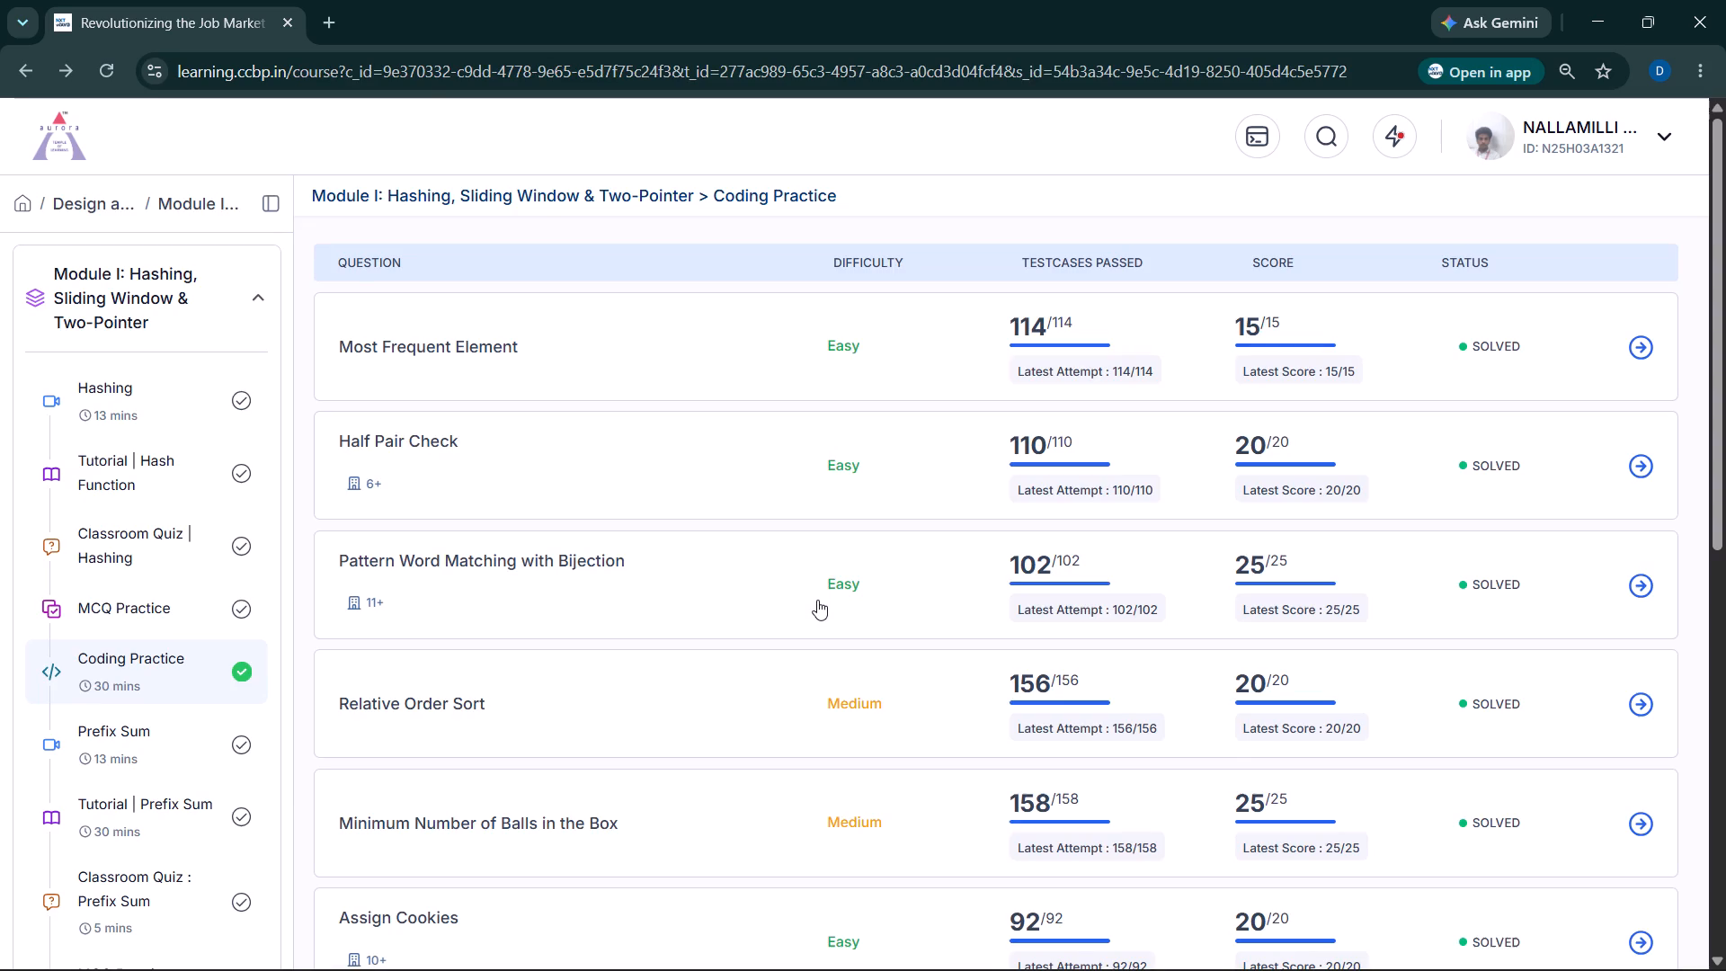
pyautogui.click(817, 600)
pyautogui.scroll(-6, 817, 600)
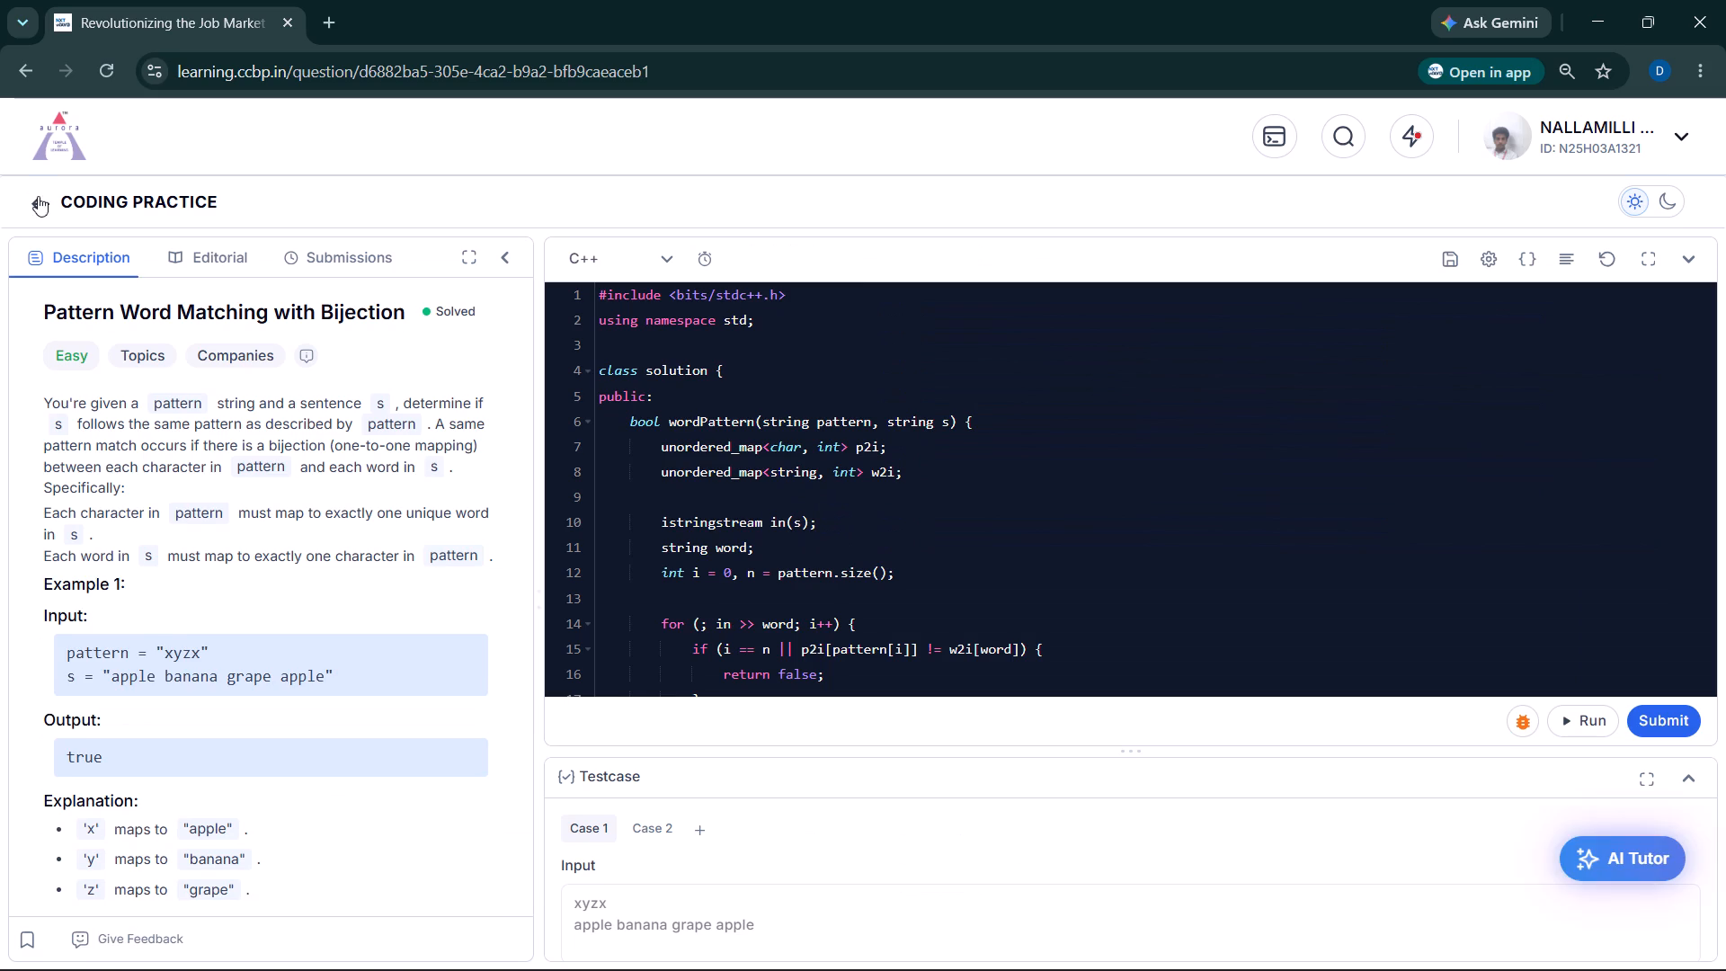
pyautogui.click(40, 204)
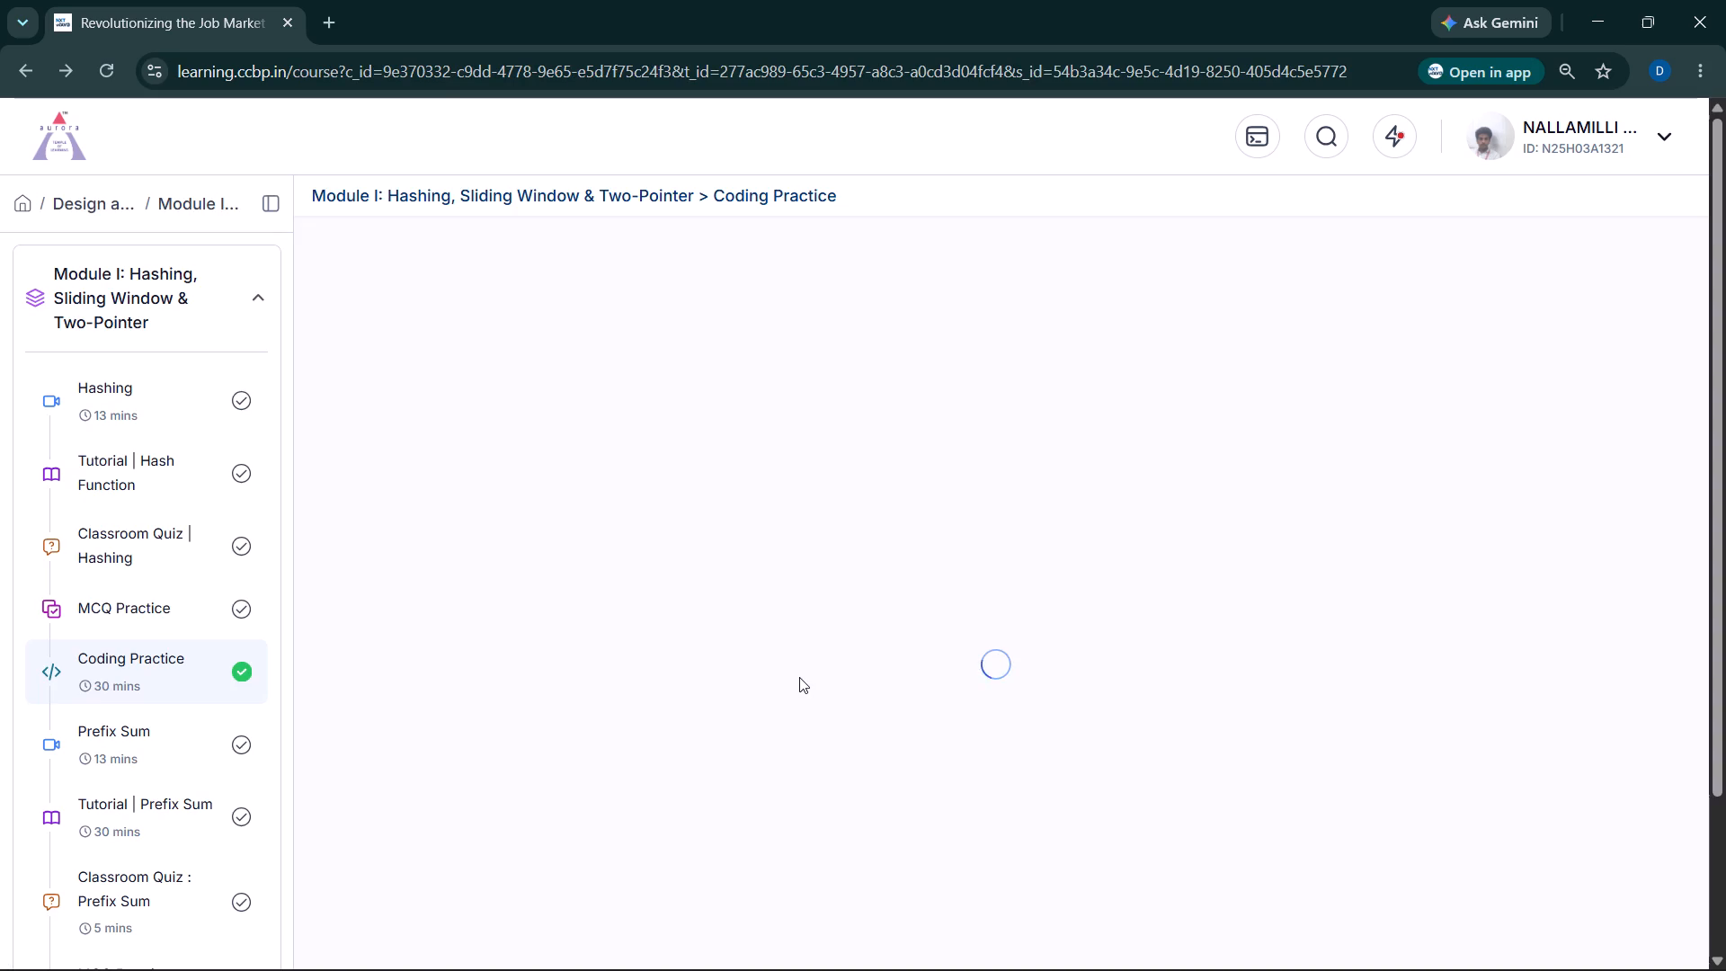
# Open Match Customers with Experts from the question list and run its C++ solution against the sample test cases.
pyautogui.scroll(-4, 799, 677)
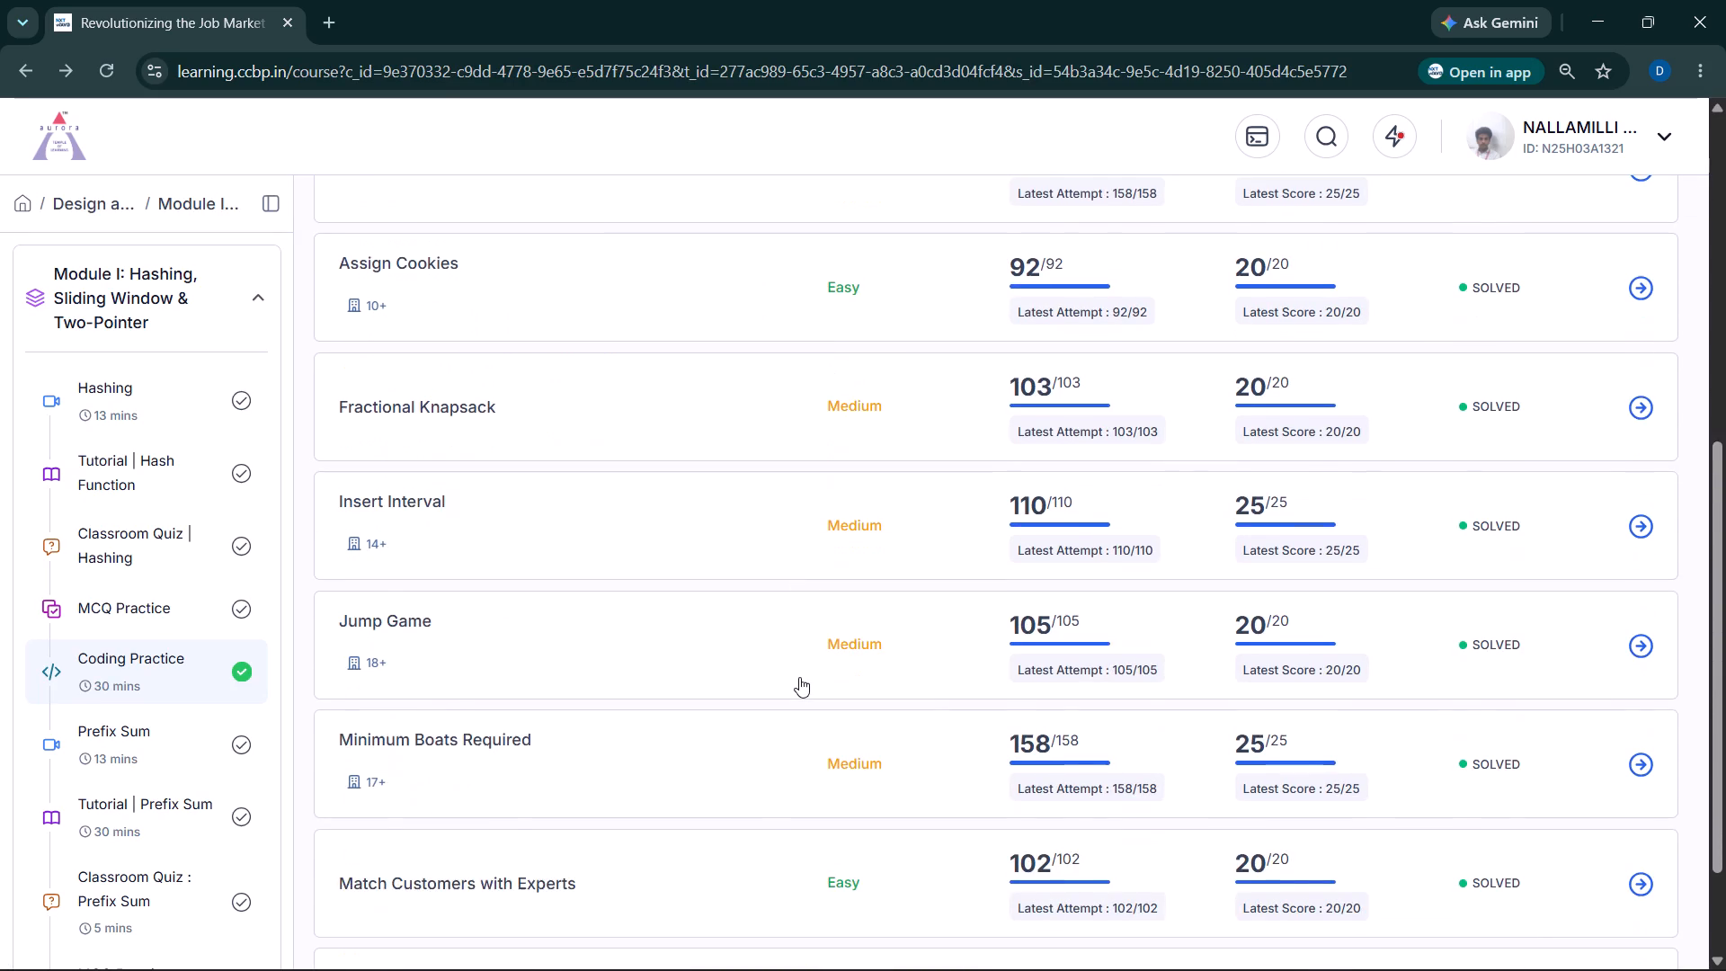
pyautogui.scroll(-2, 799, 677)
pyautogui.click(959, 763)
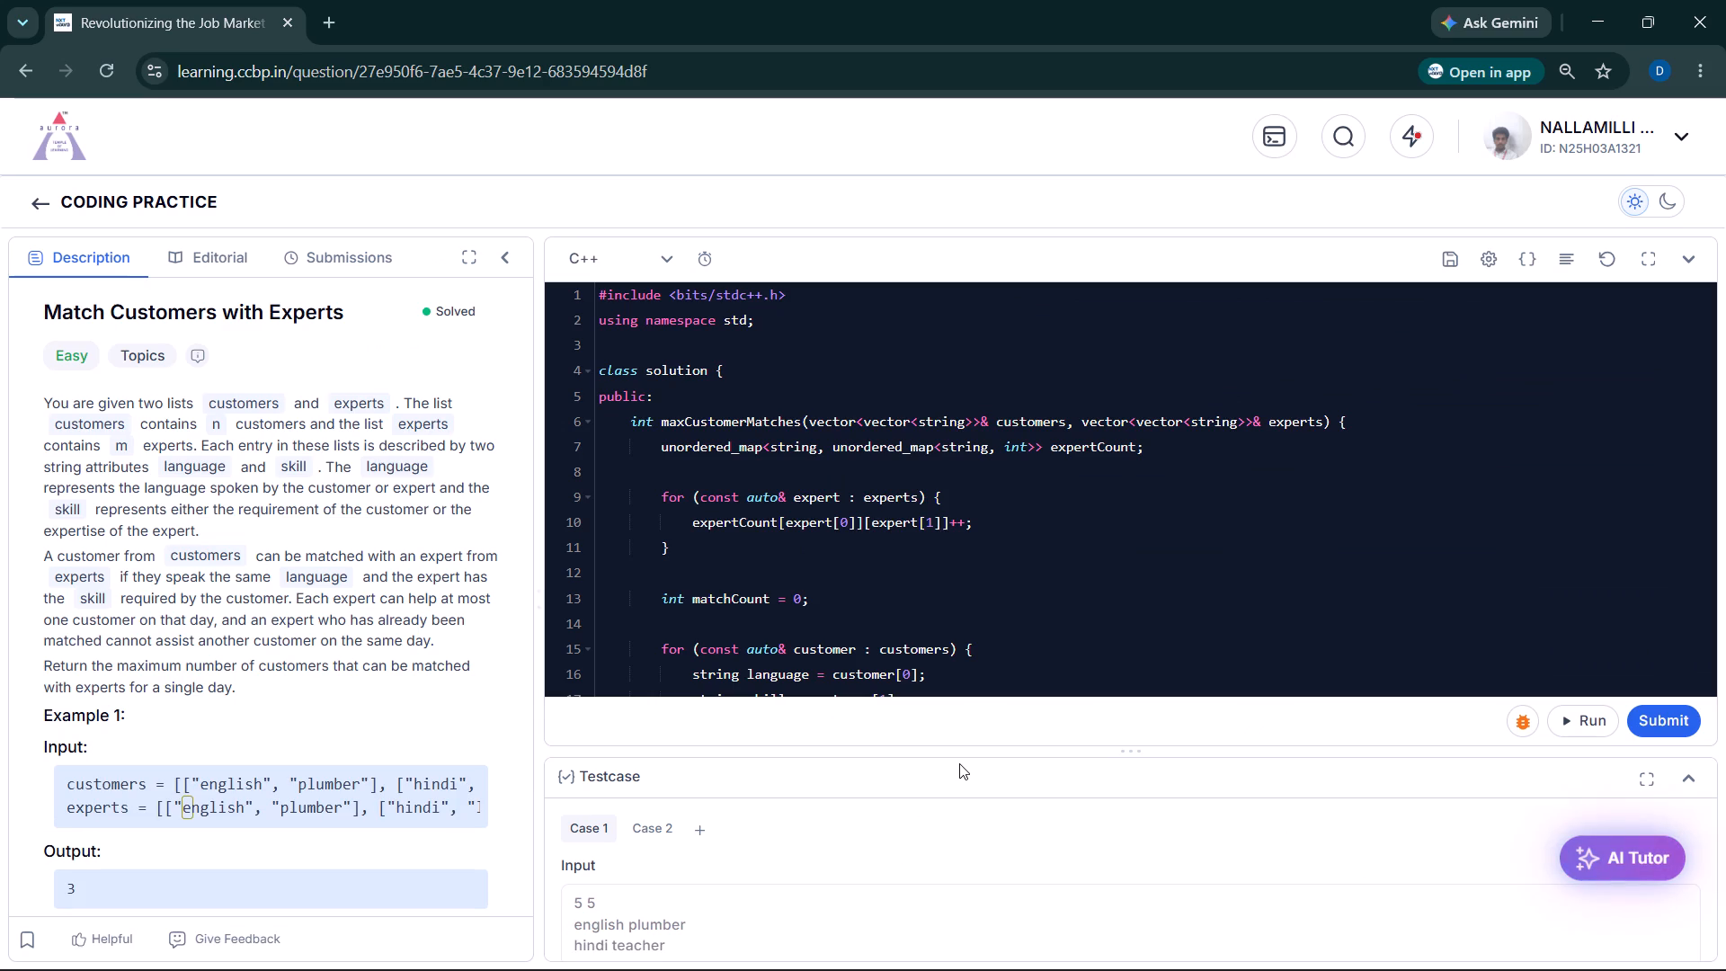
pyautogui.click(1589, 715)
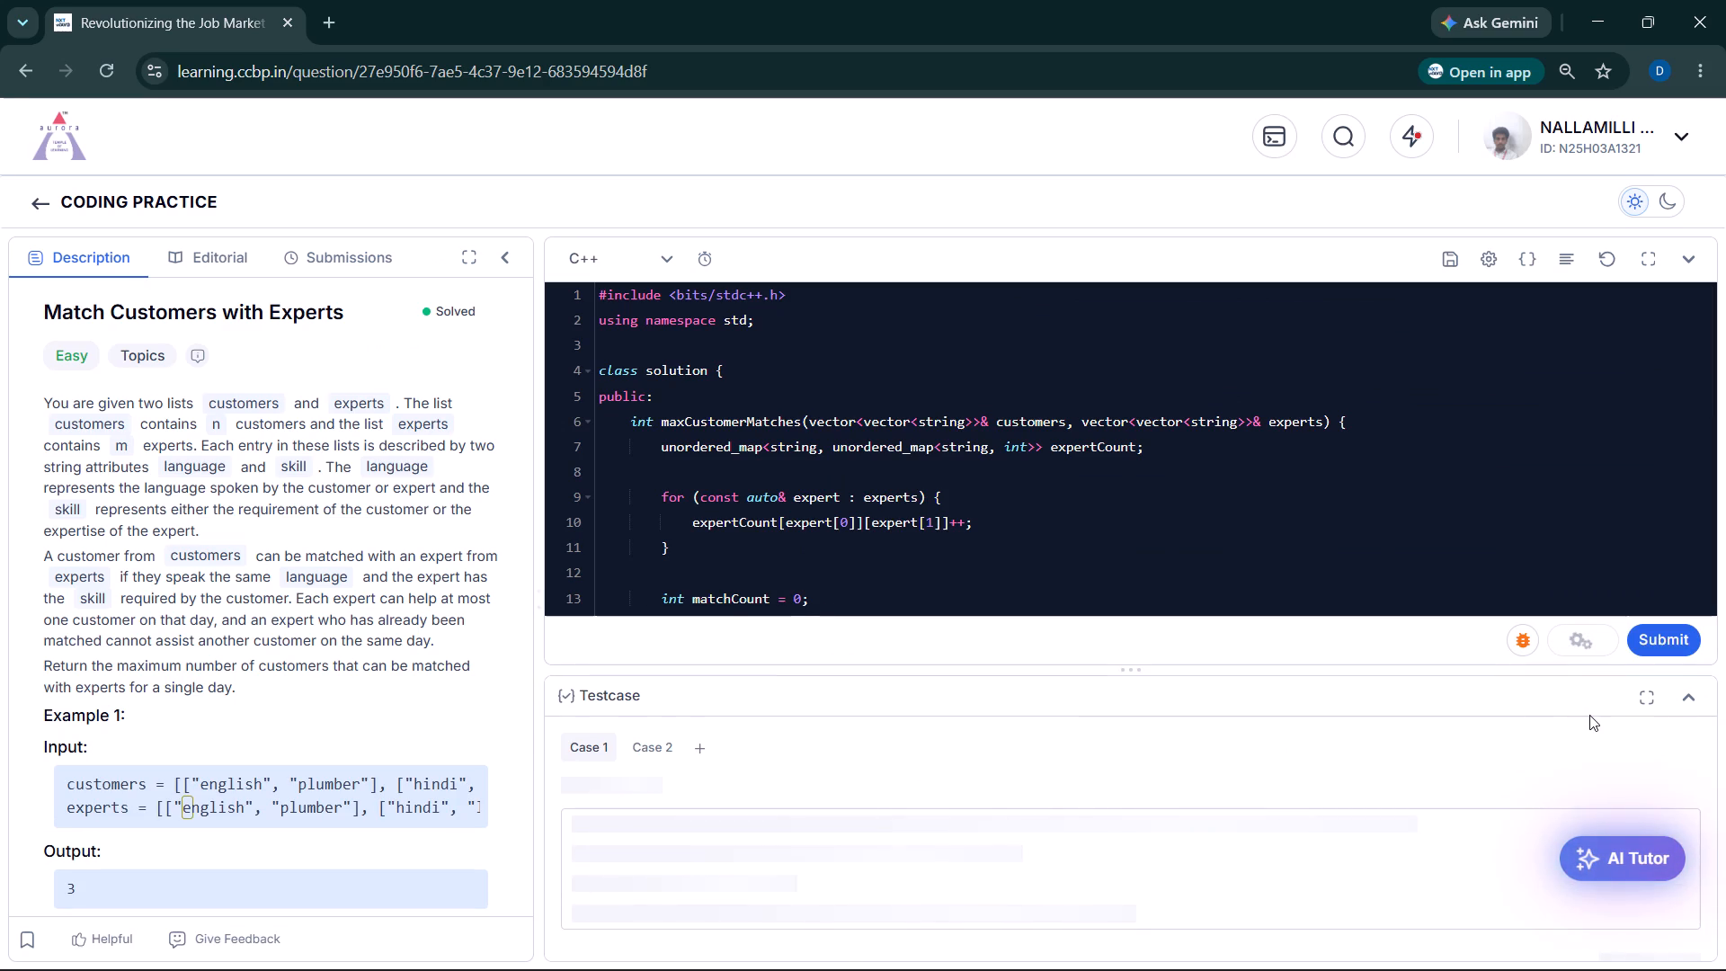
# Enlarge the code area of Match Customers with Experts while keeping the test case results in view below it.
pyautogui.click(1143, 676)
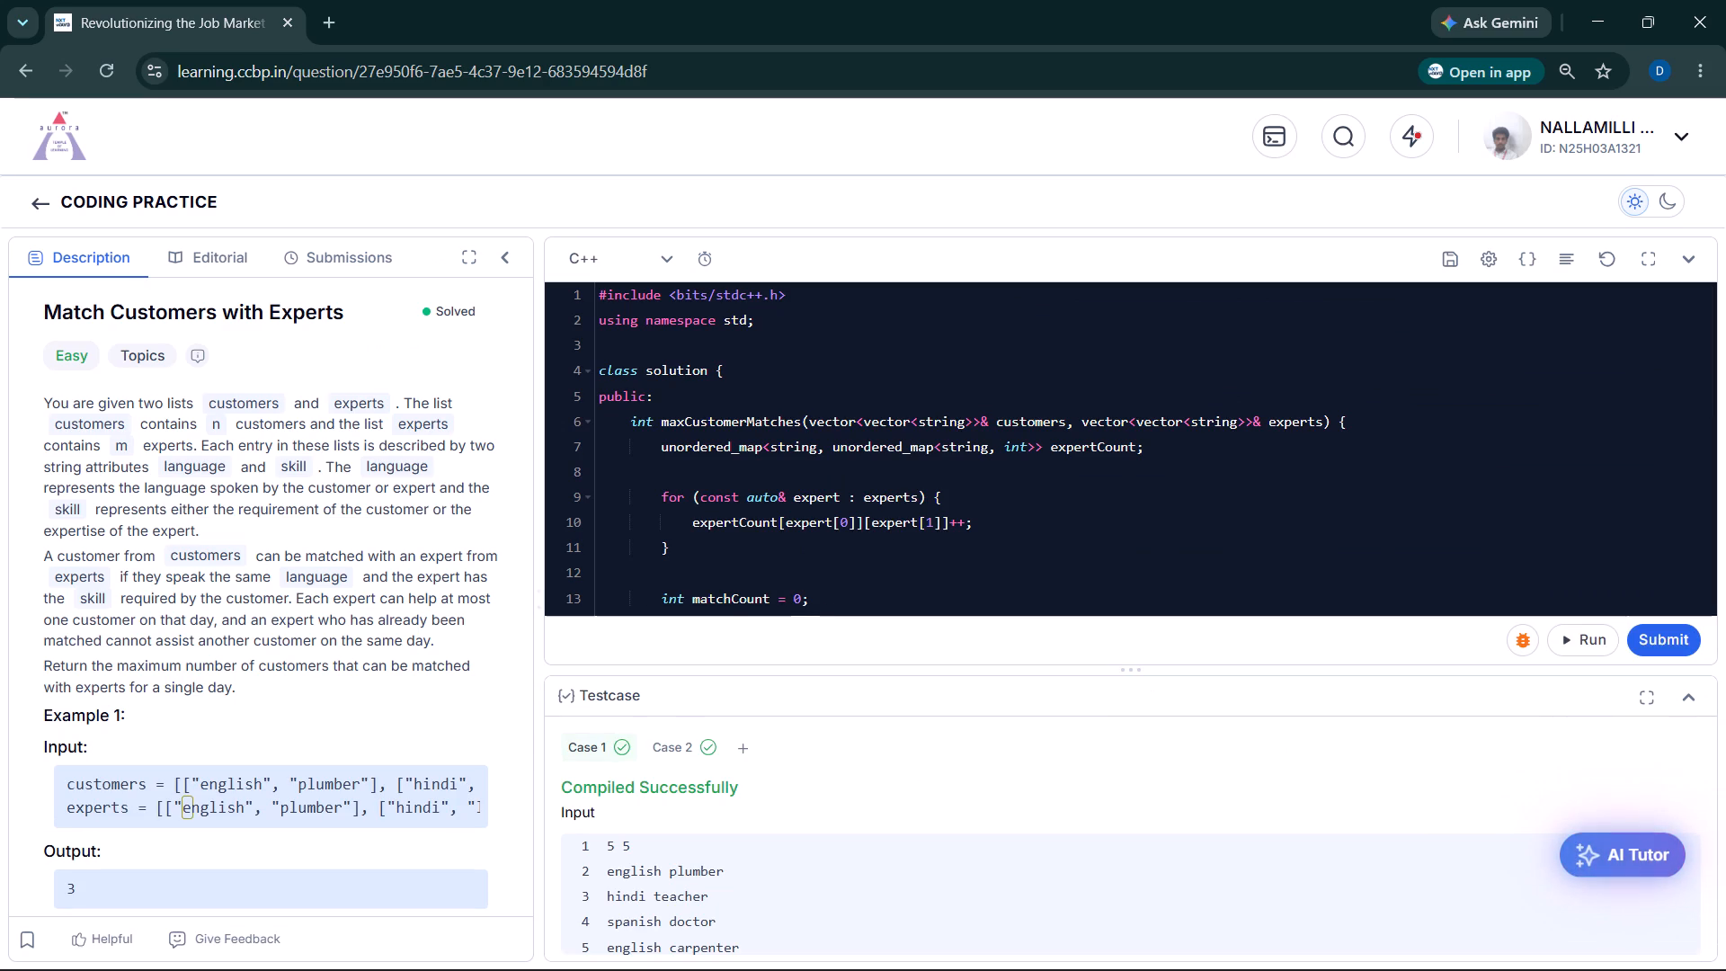
pyautogui.moveTo(1138, 673); pyautogui.dragTo(1142, 683)
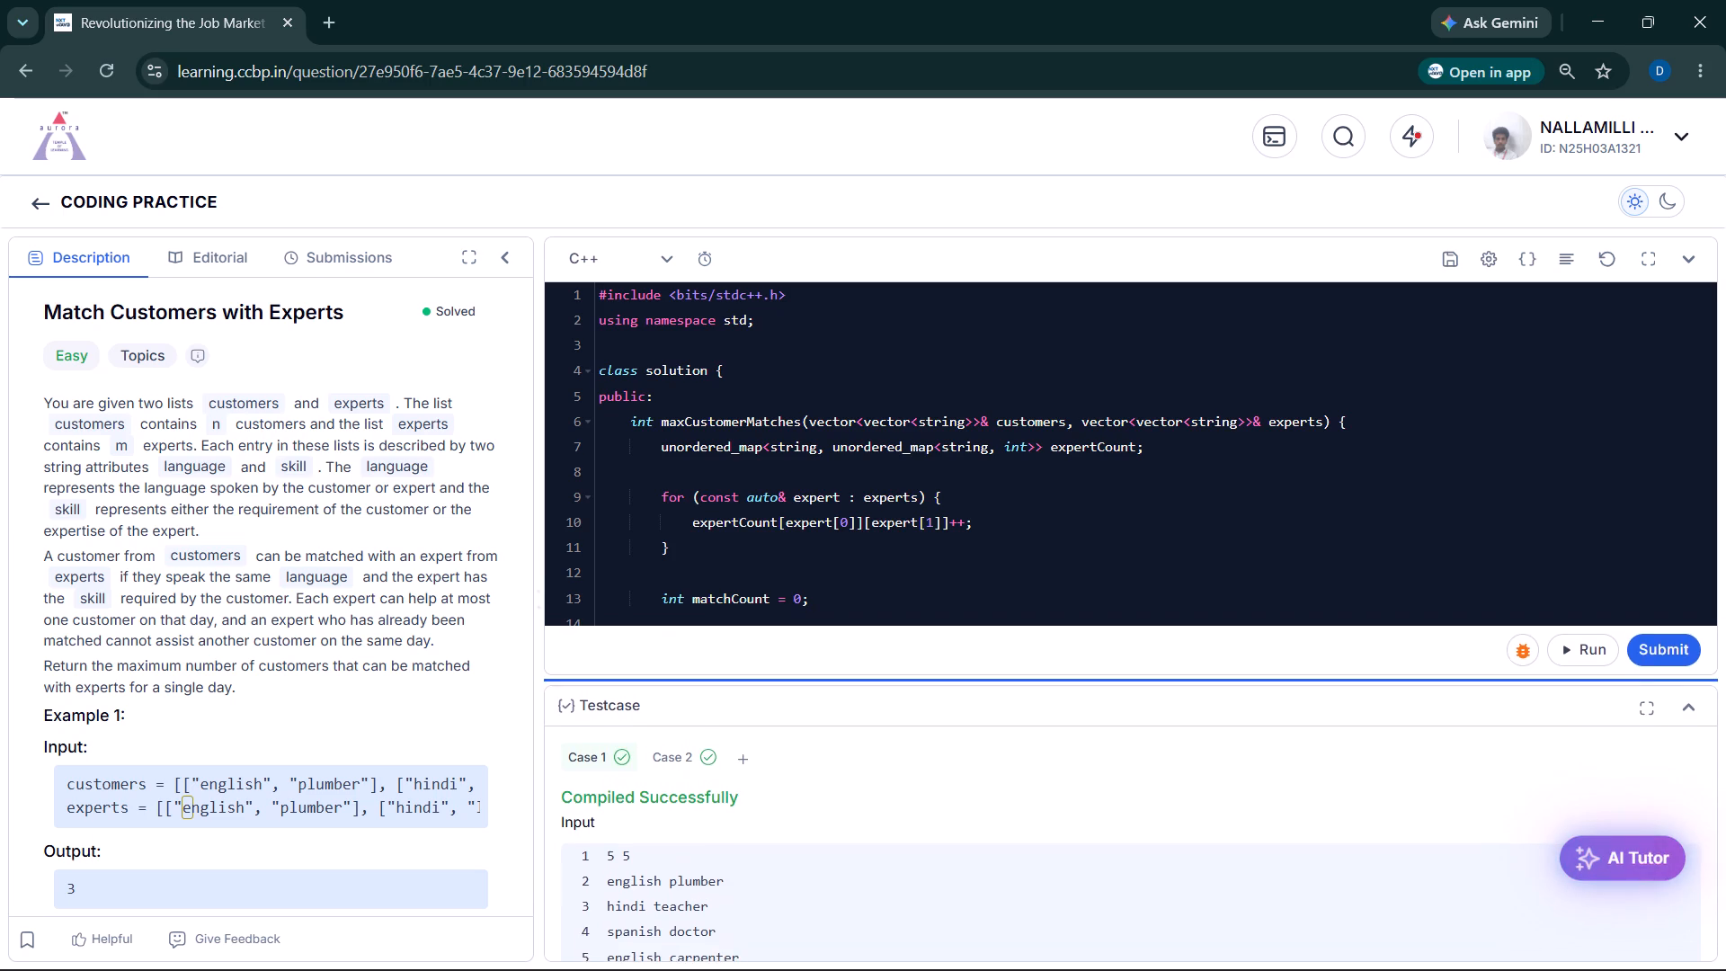
pyautogui.moveTo(1142, 683); pyautogui.dragTo(1161, 847)
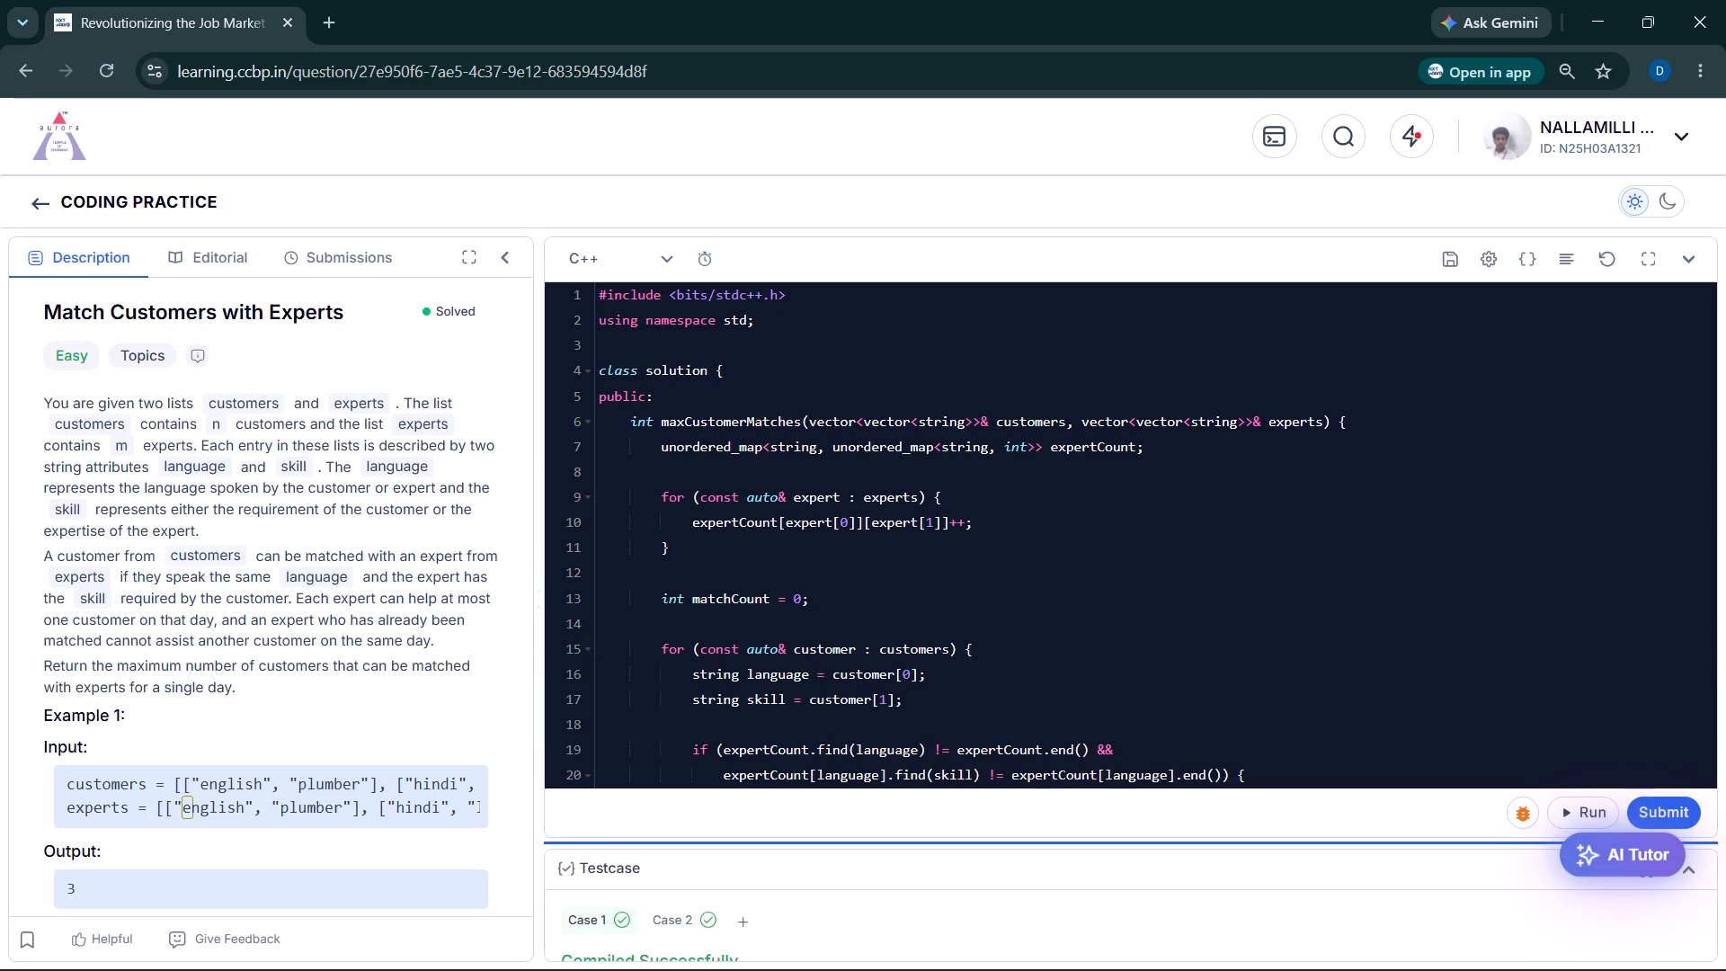
pyautogui.moveTo(1161, 847); pyautogui.dragTo(1173, 737)
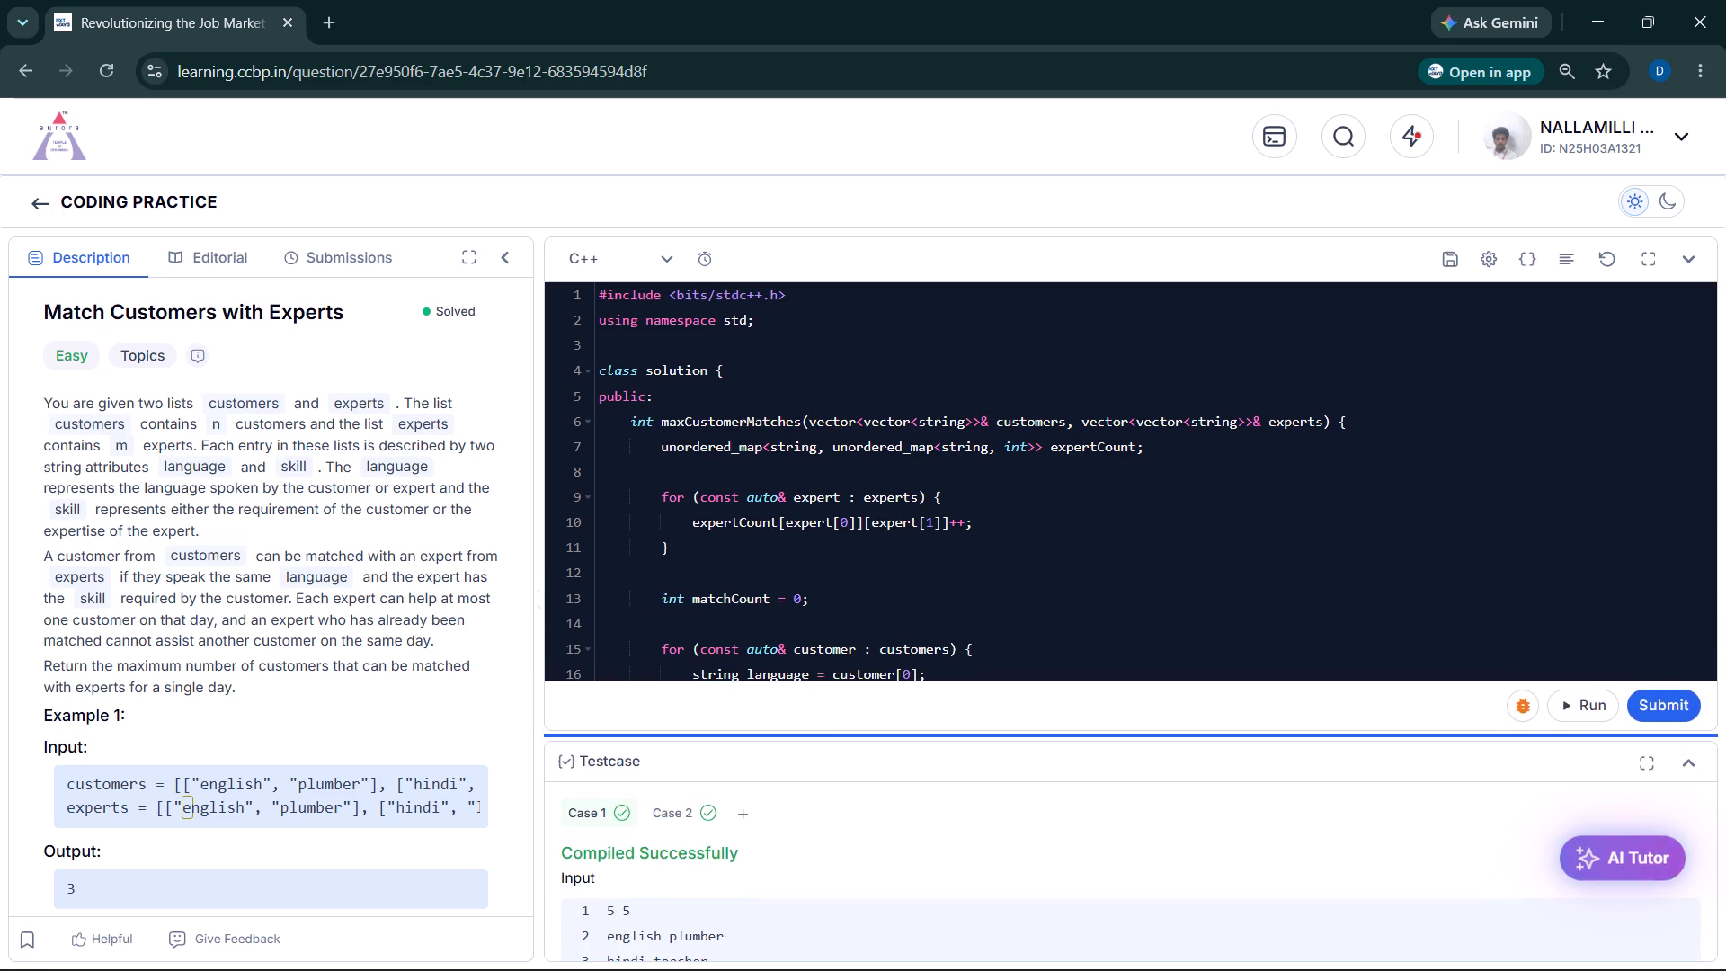
pyautogui.moveTo(1173, 737); pyautogui.dragTo(1154, 717)
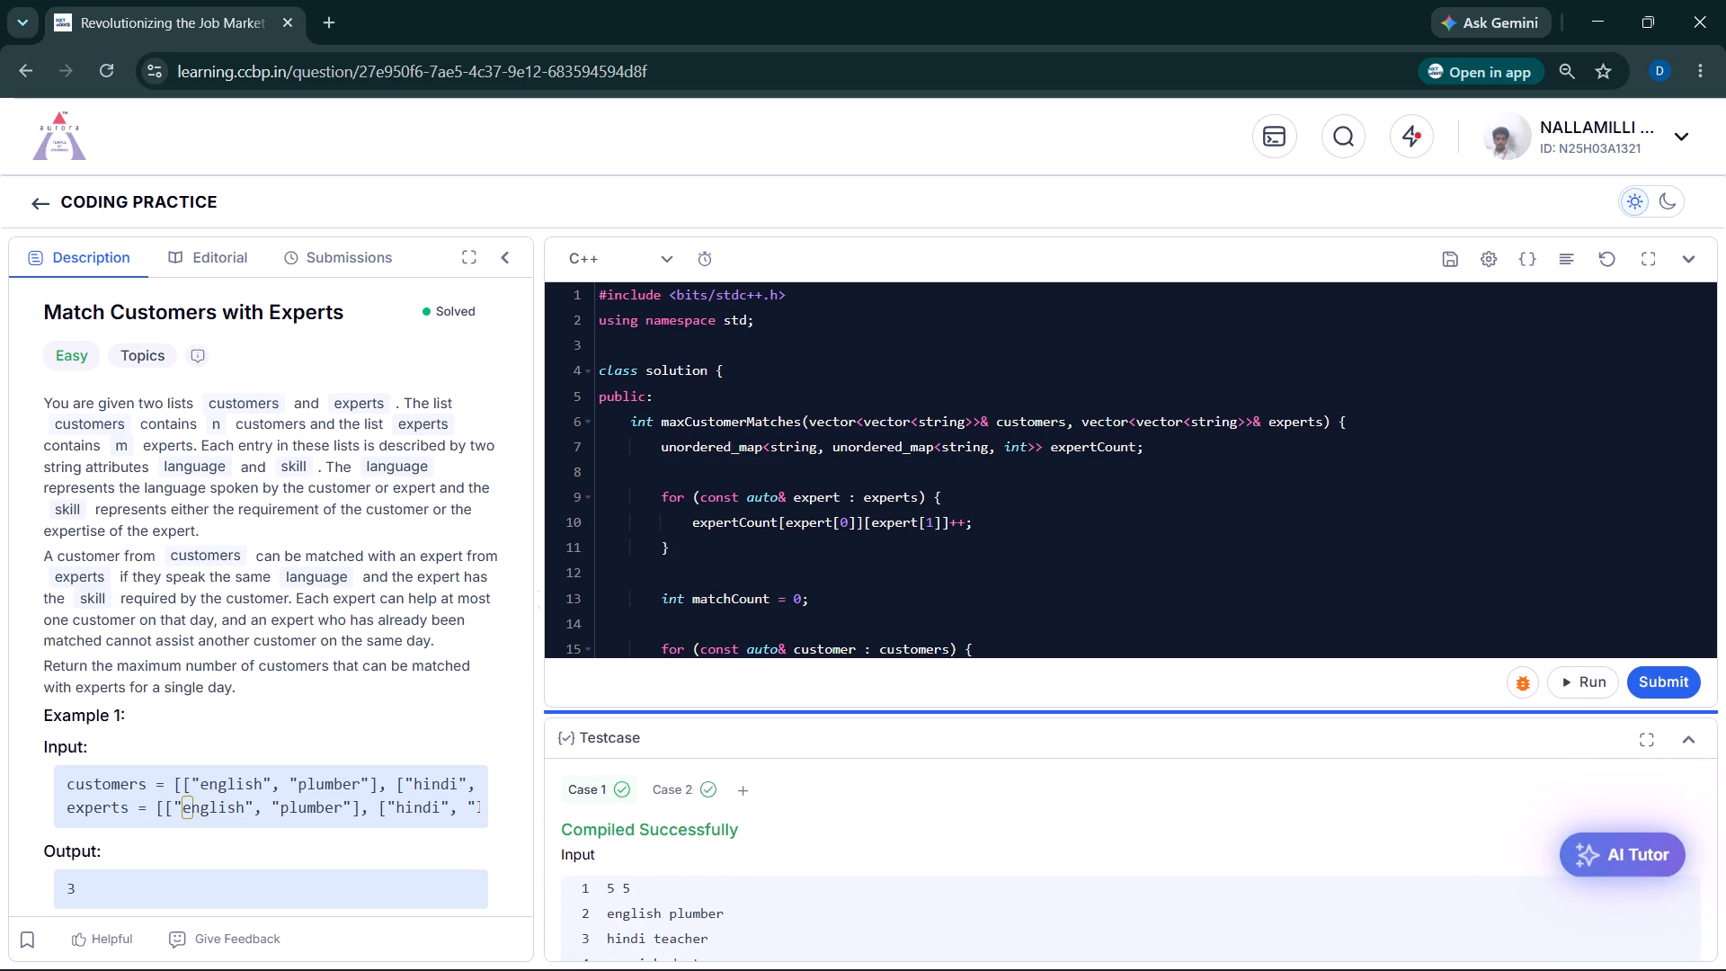
pyautogui.moveTo(1154, 717); pyautogui.dragTo(1160, 776)
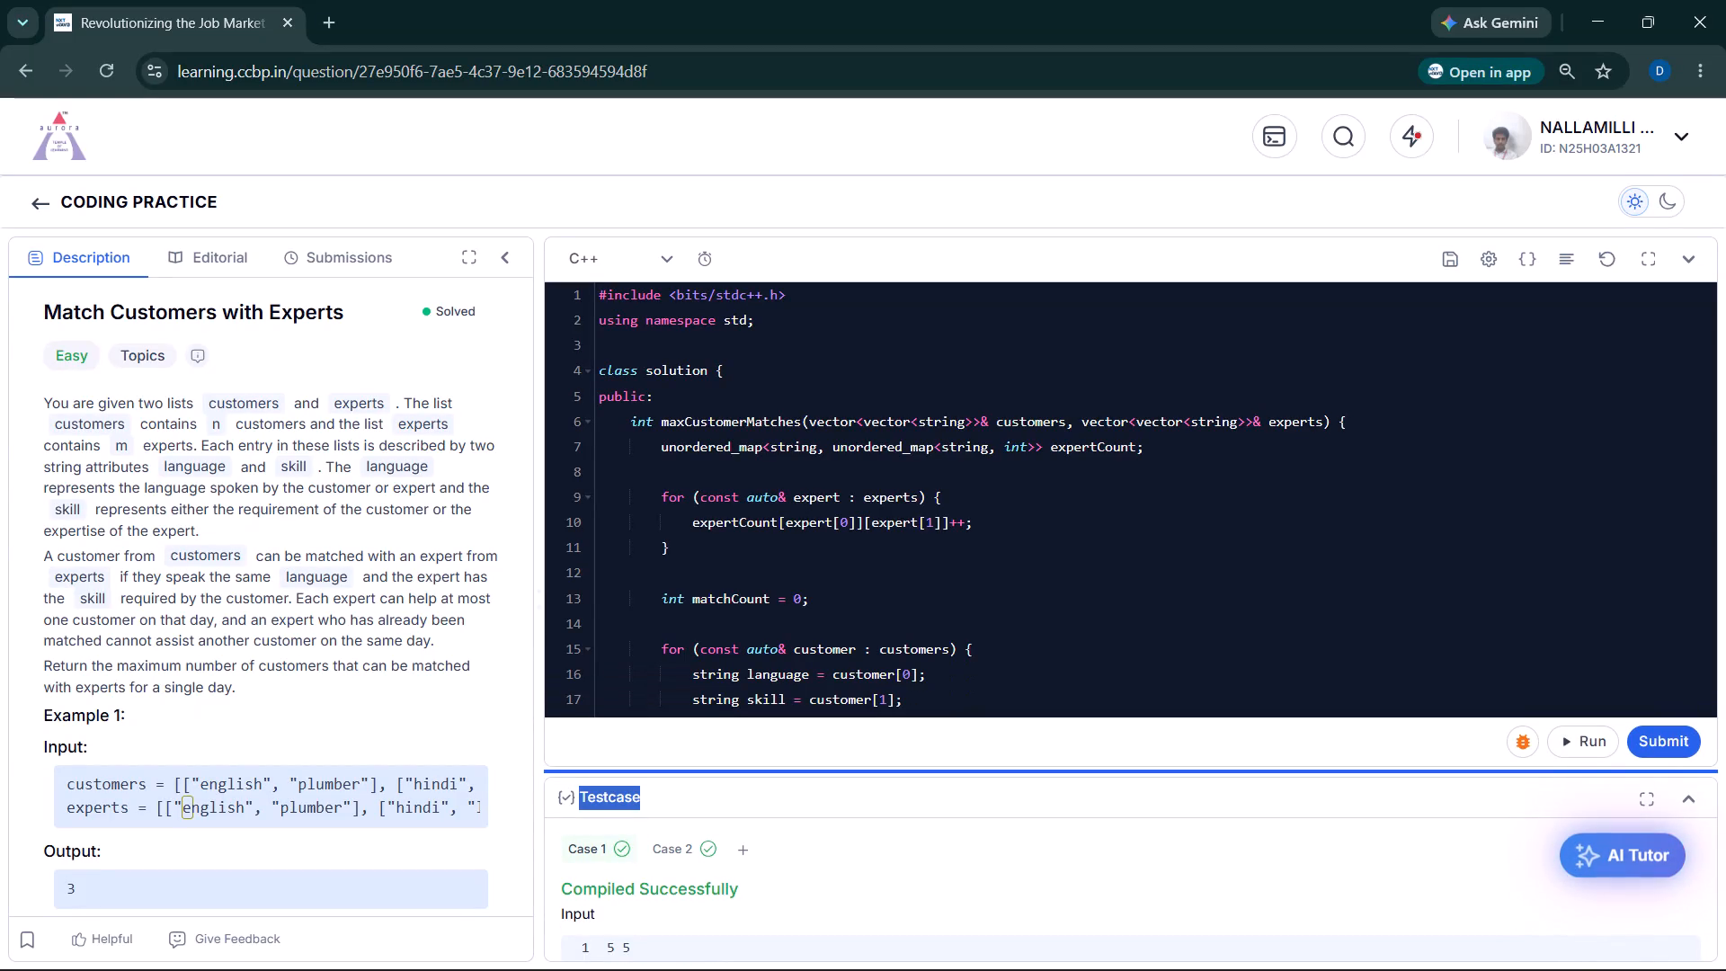
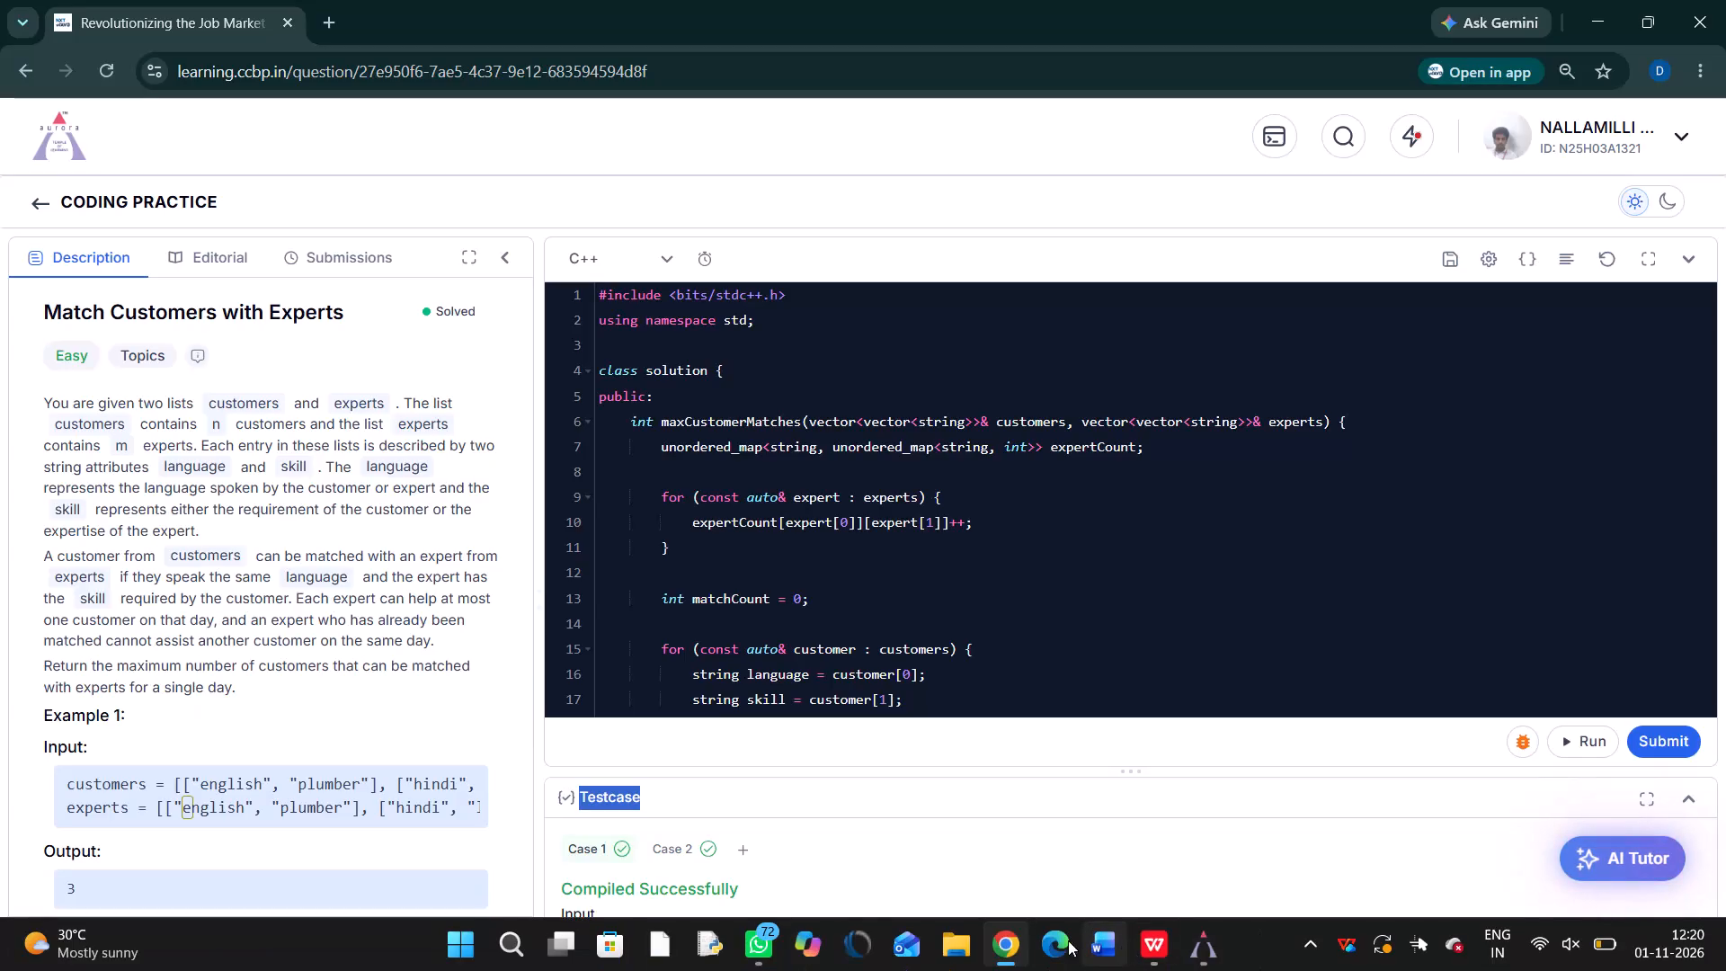
# Open DS Lab Report 2.pdf from the desktop and review its code, output screenshots and explanations down to Concept 3: Manipulating Data.
pyautogui.click(1580, 0)
pyautogui.doubleClick(1580, 0)
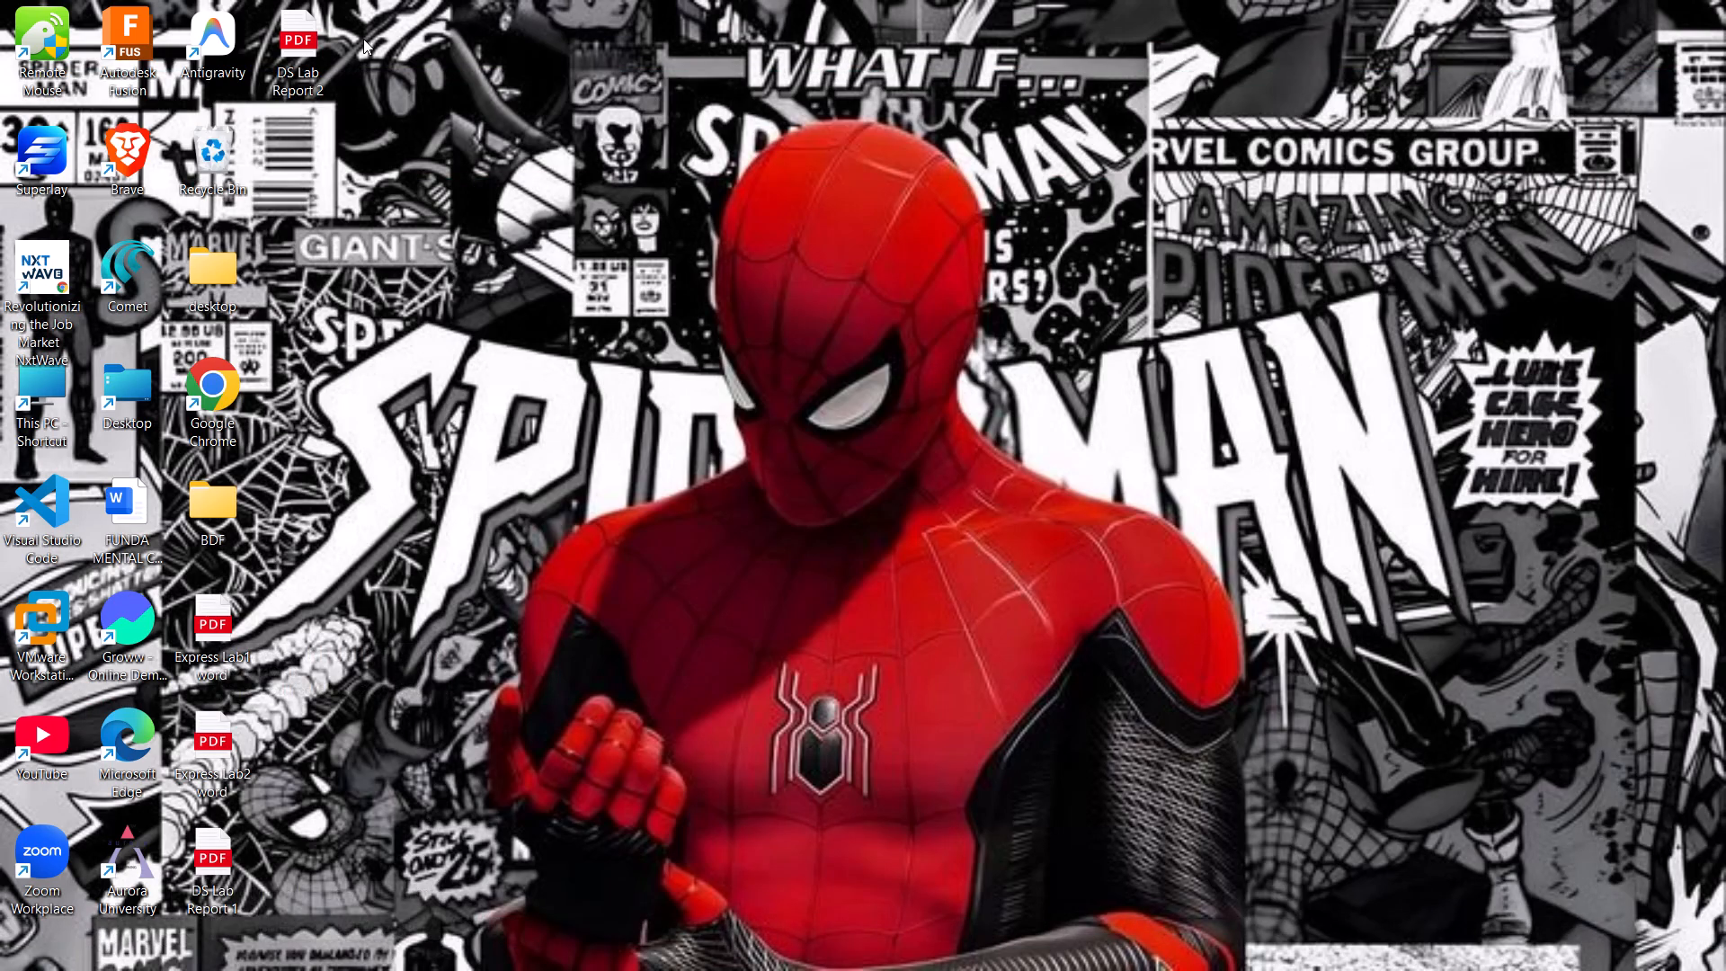
pyautogui.doubleClick(296, 30)
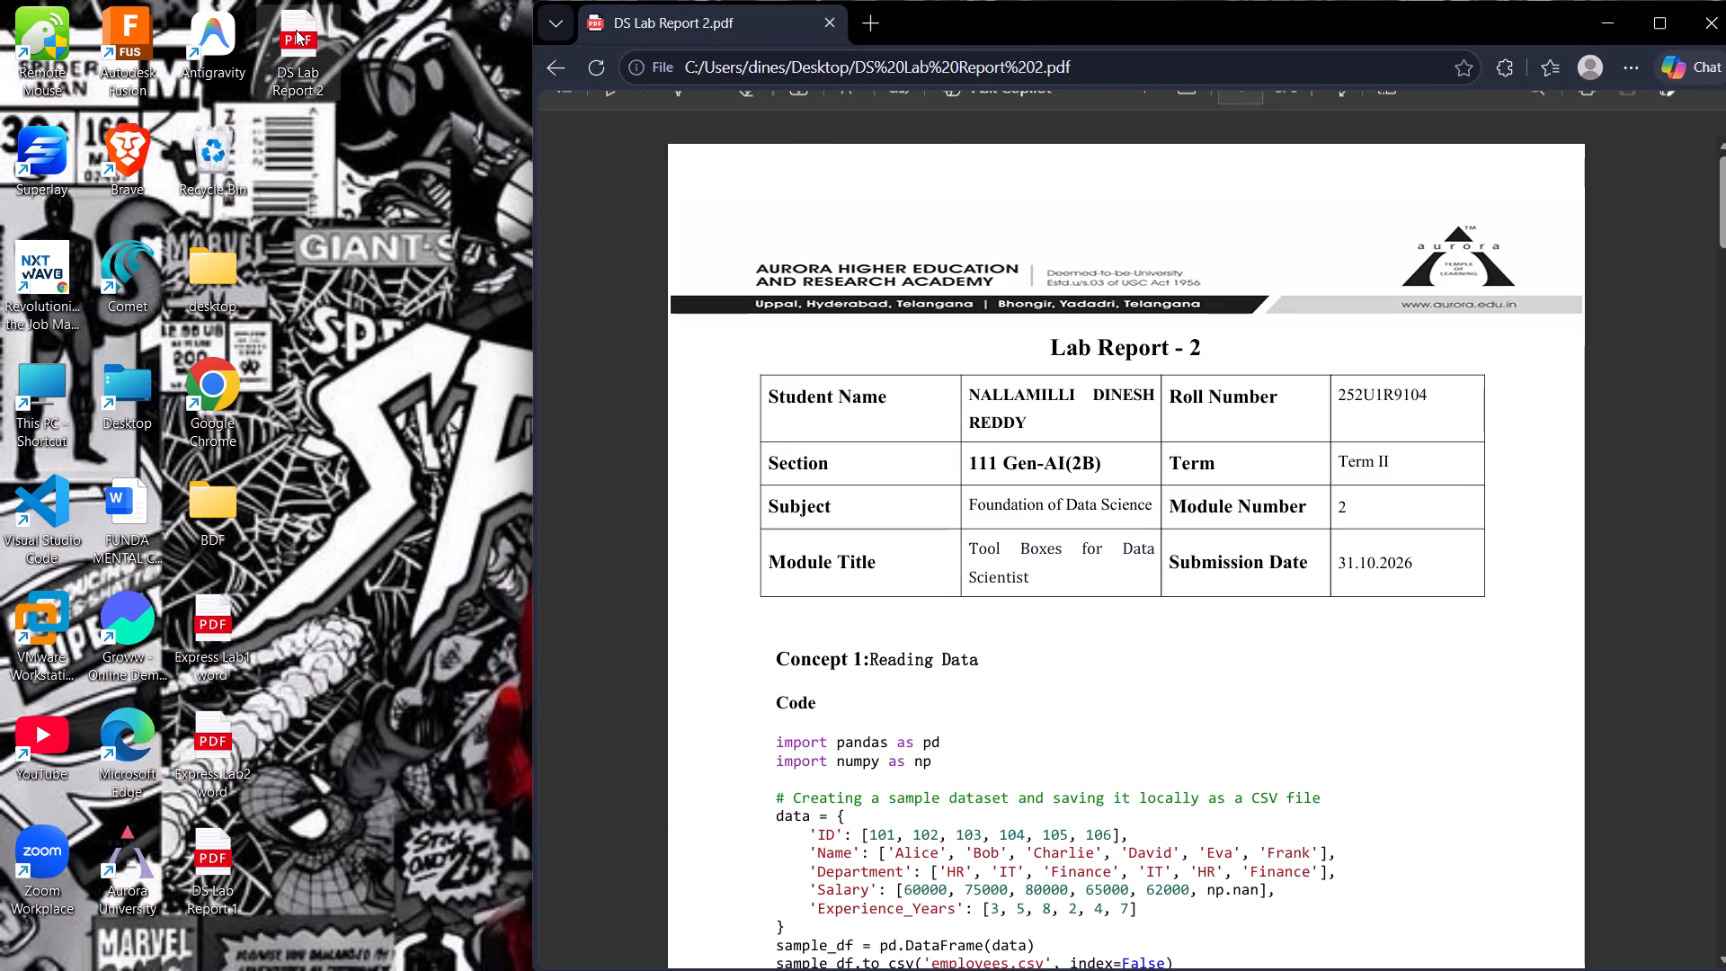
pyautogui.scroll(-2, 1125, 521)
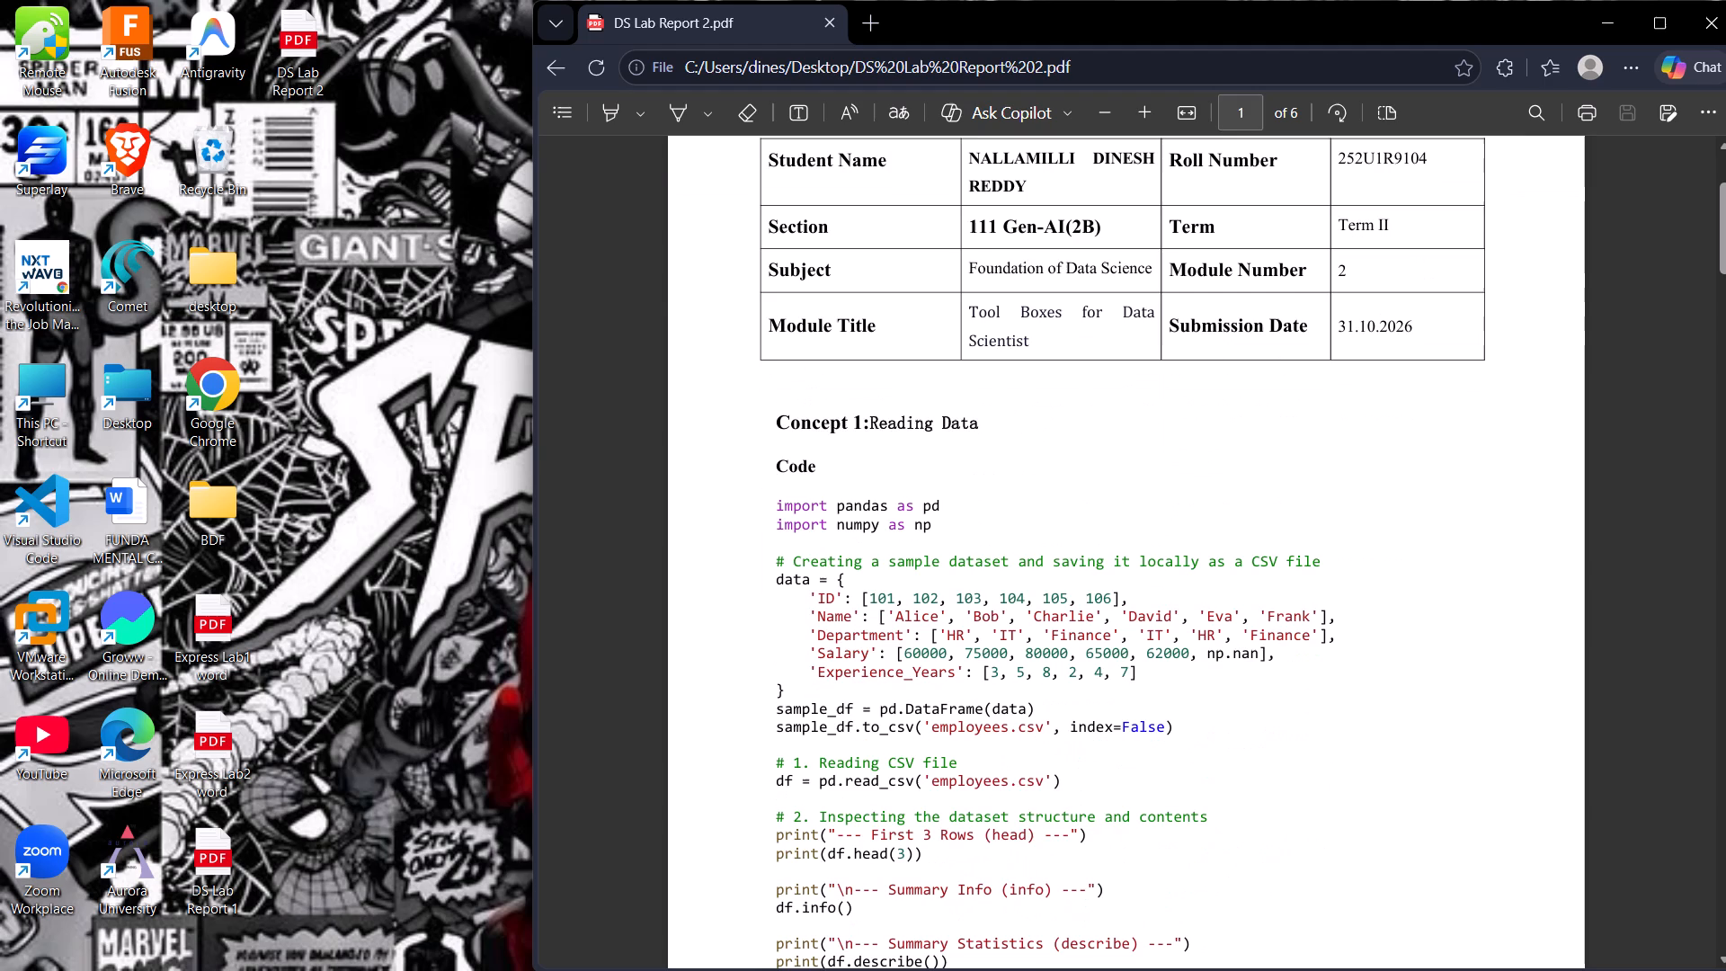
pyautogui.scroll(-2, 1125, 521)
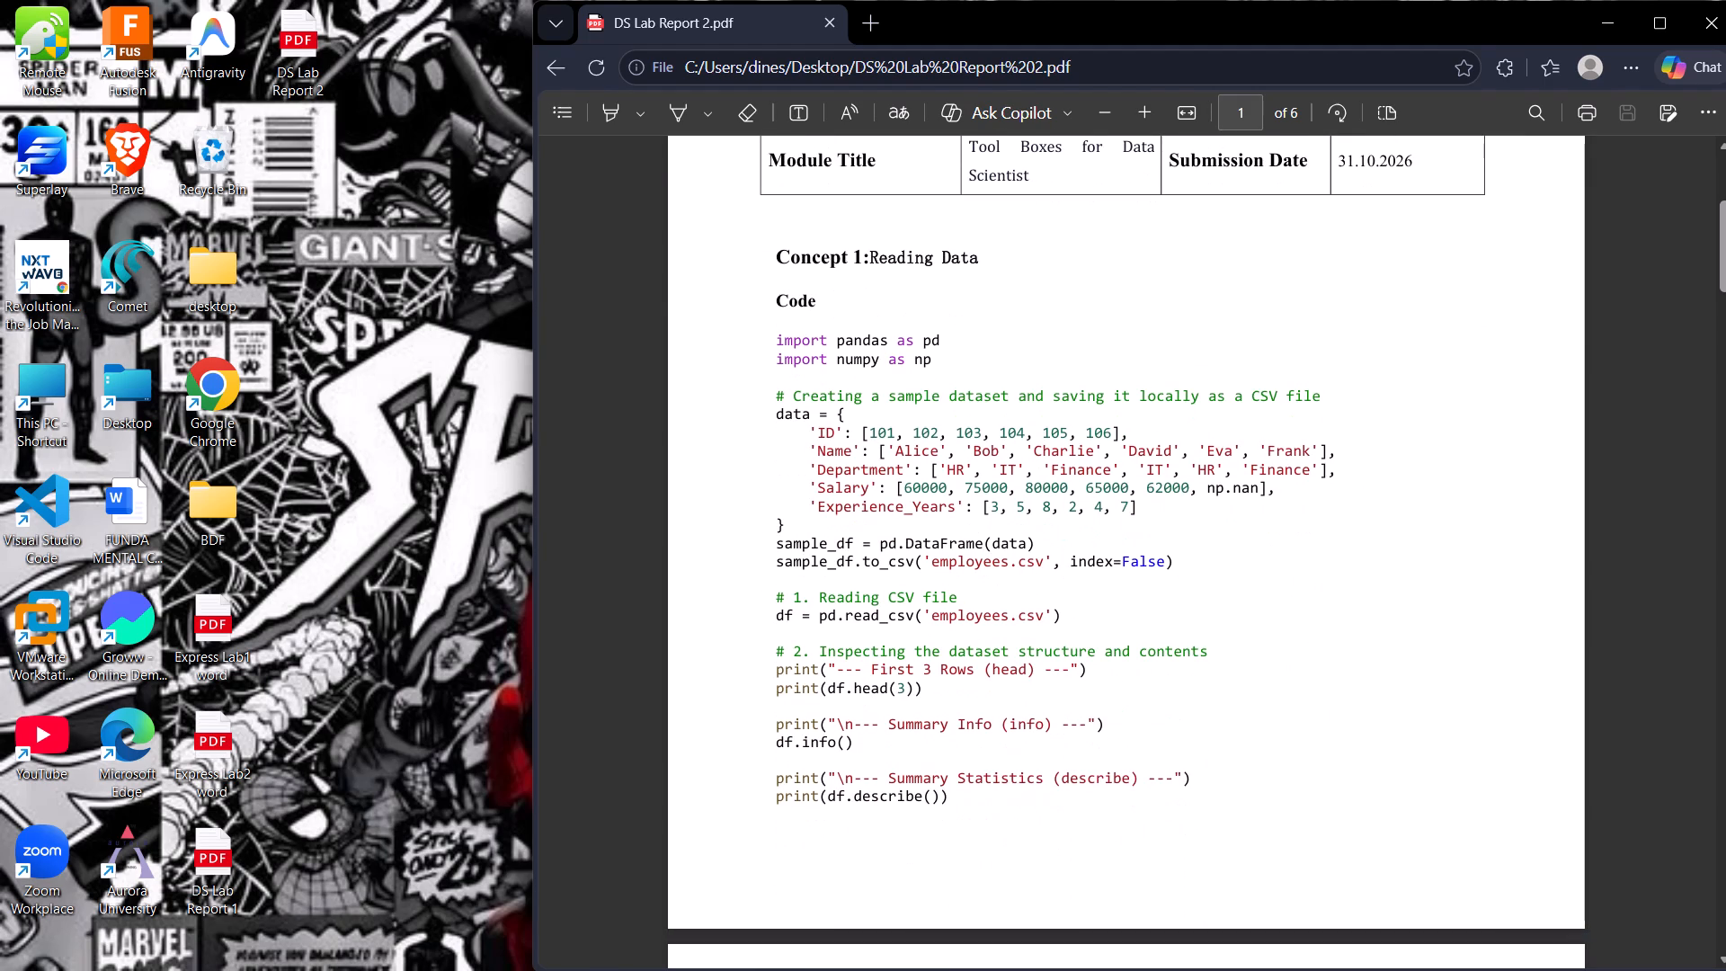
pyautogui.scroll(2, 1125, 521)
pyautogui.scroll(-1, 1125, 521)
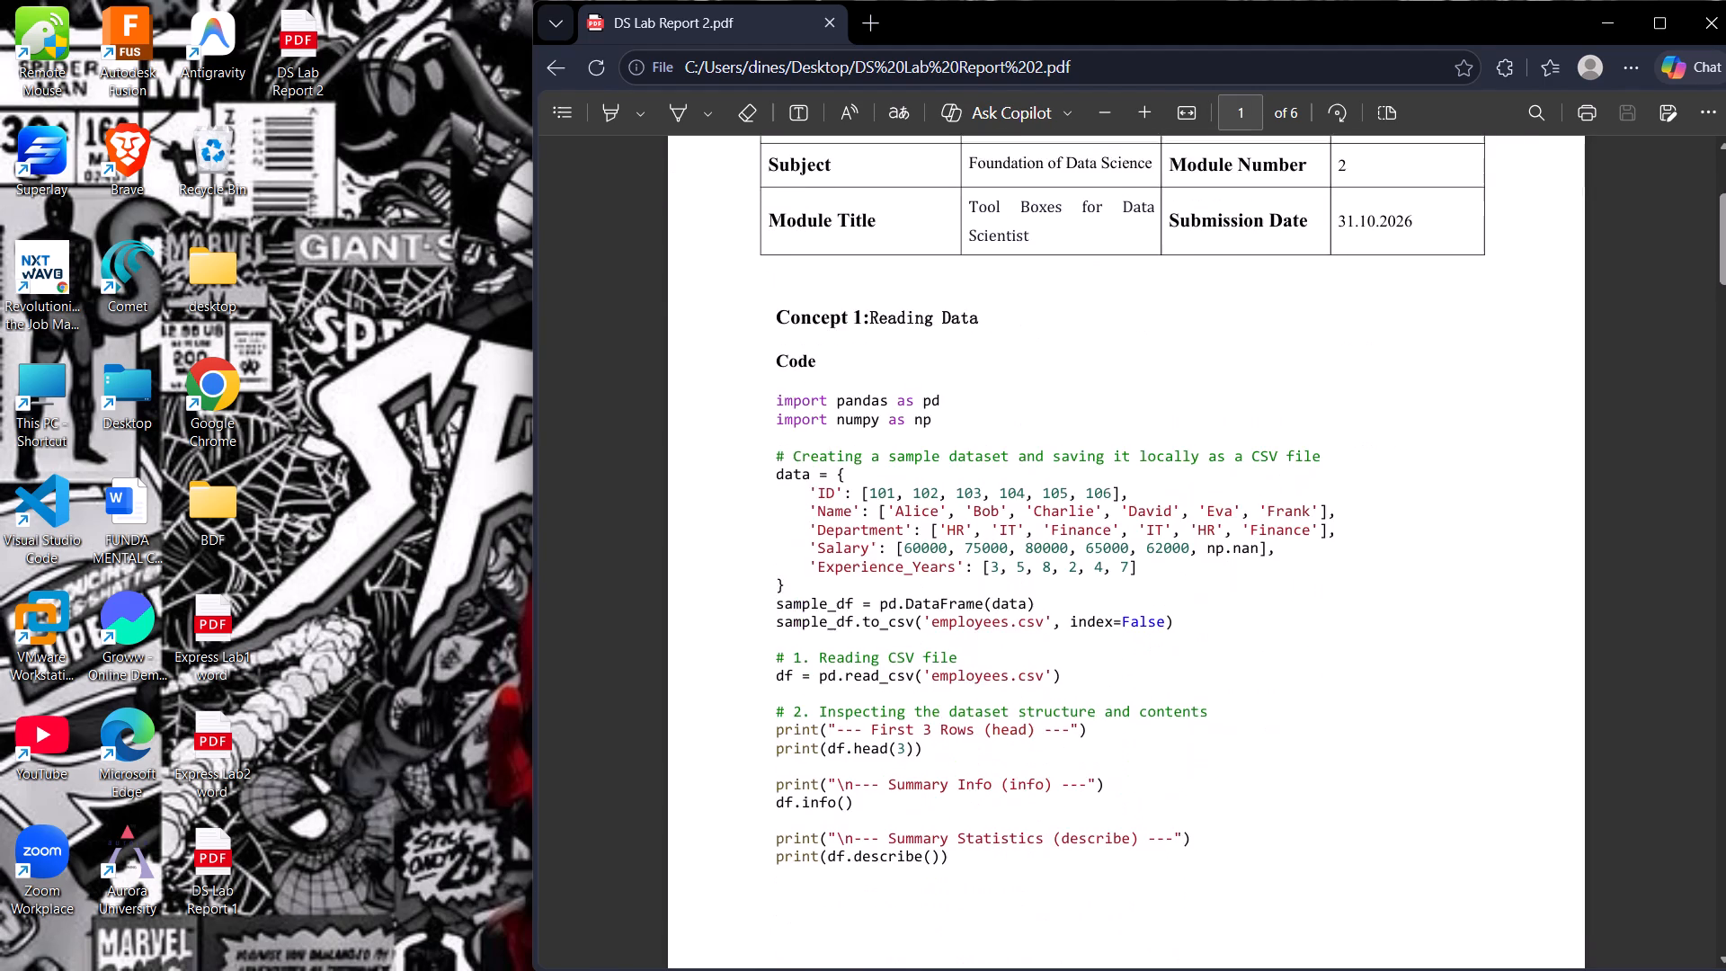
pyautogui.scroll(-4, 1125, 521)
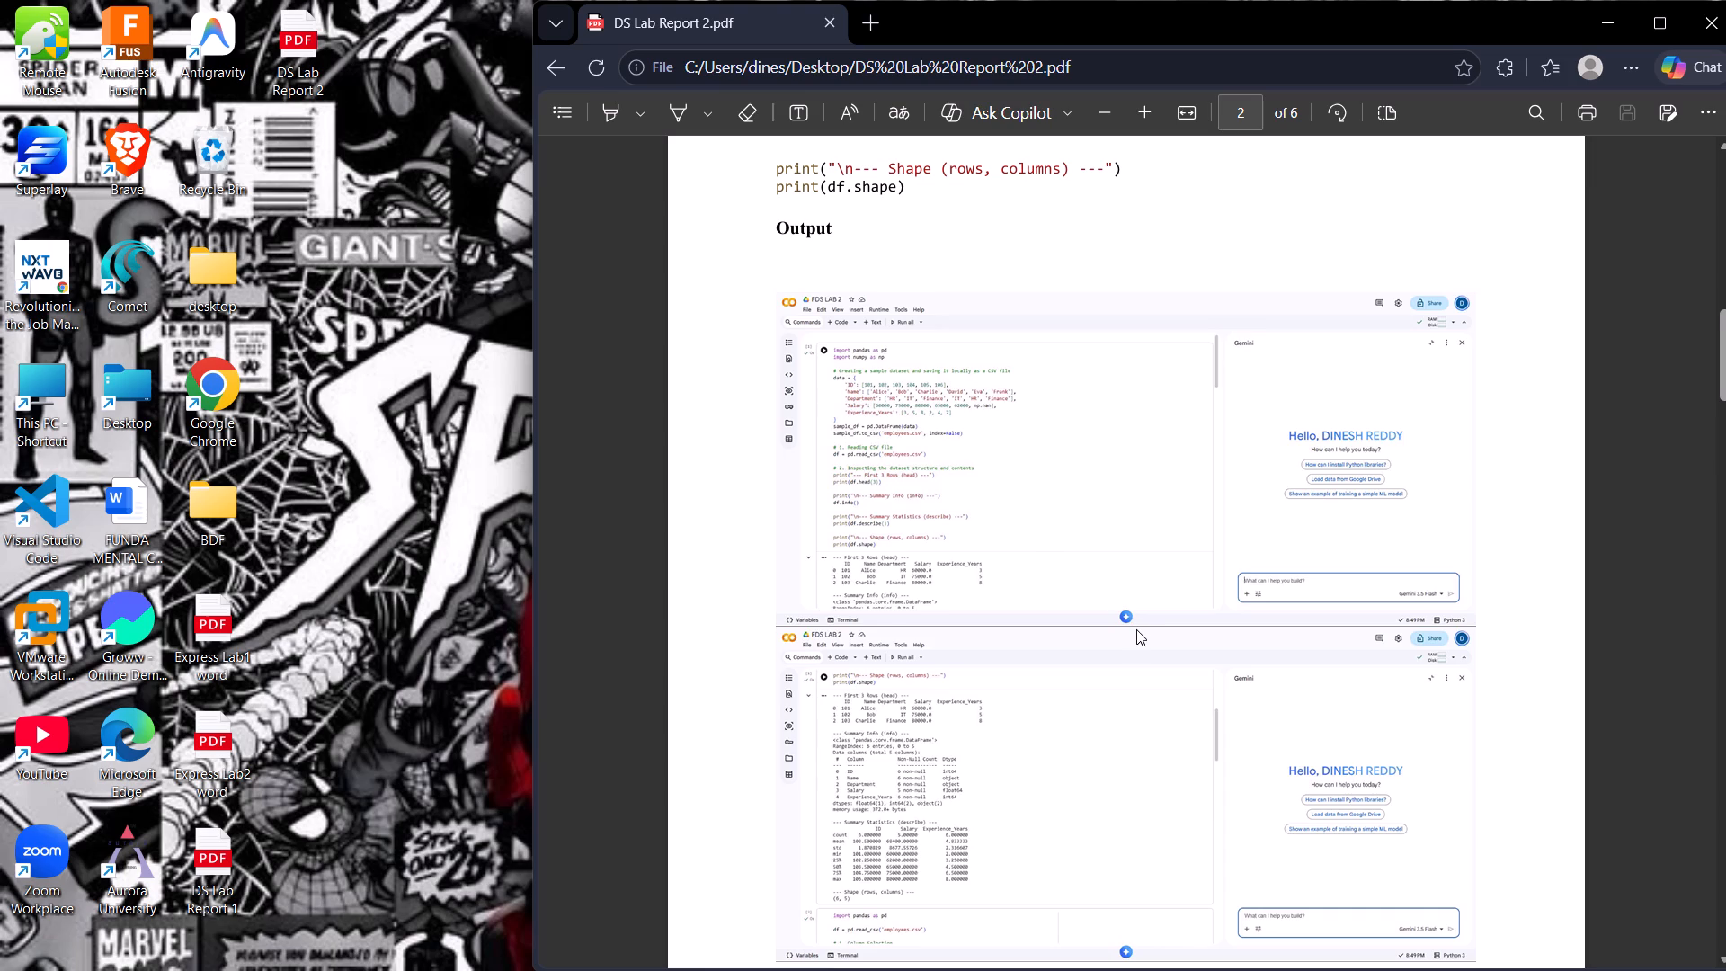
pyautogui.scroll(-1, 1136, 629)
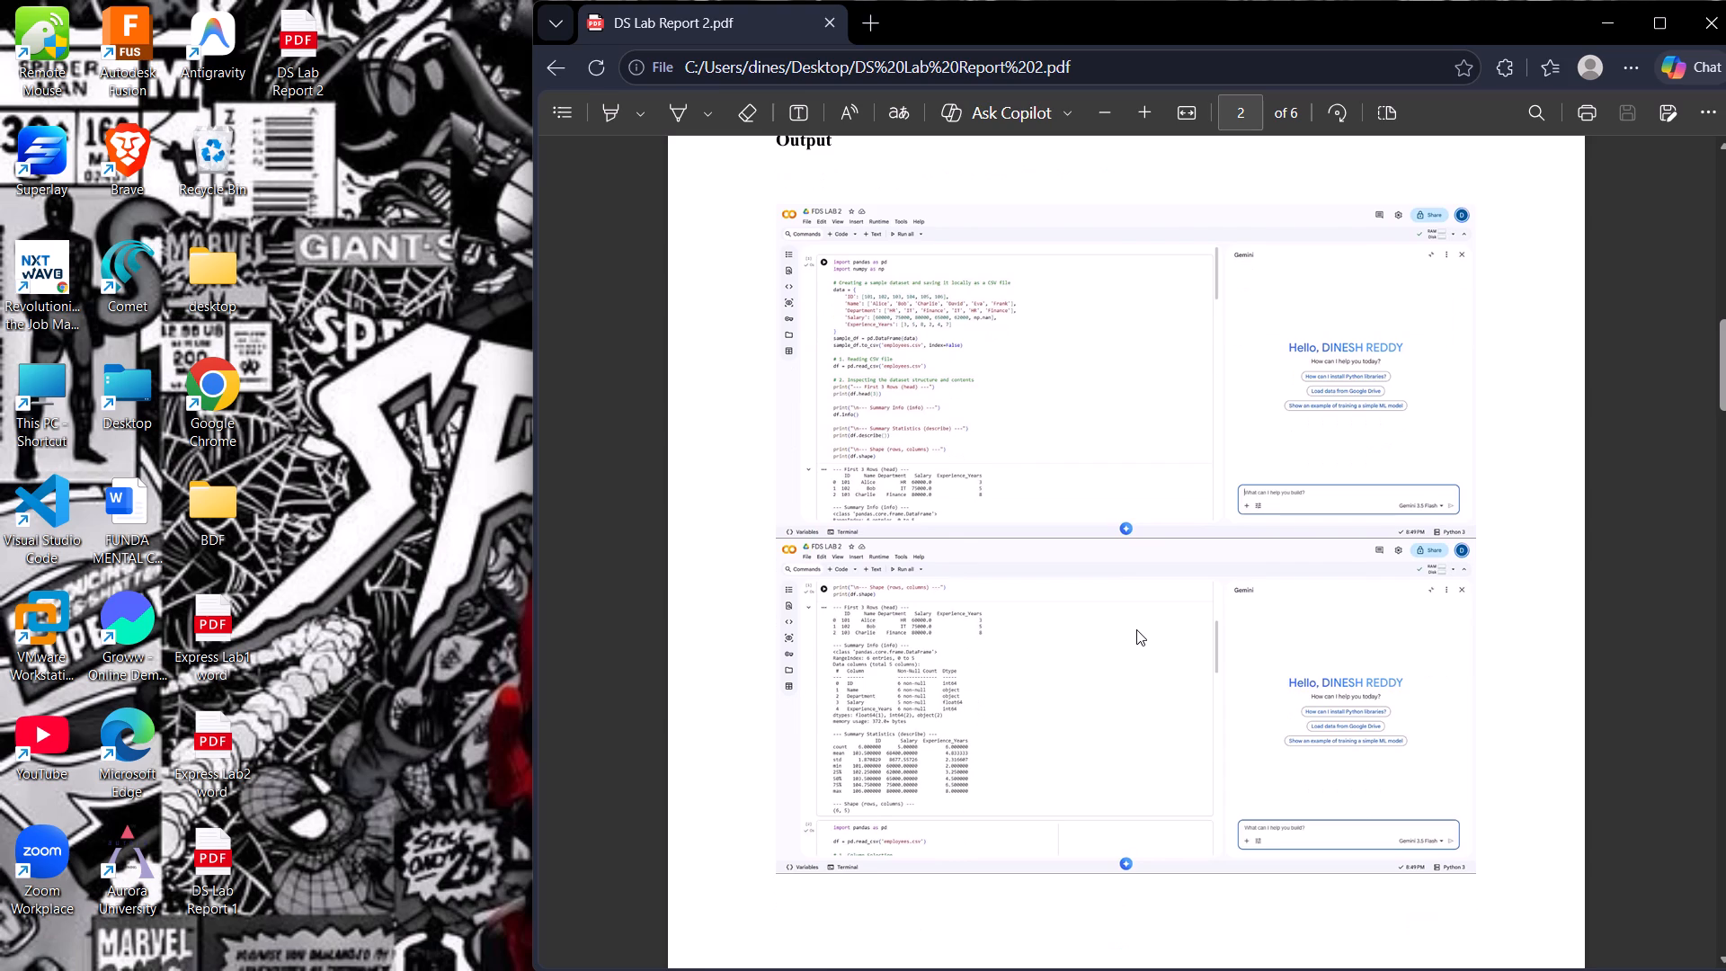
pyautogui.scroll(-2, 1136, 629)
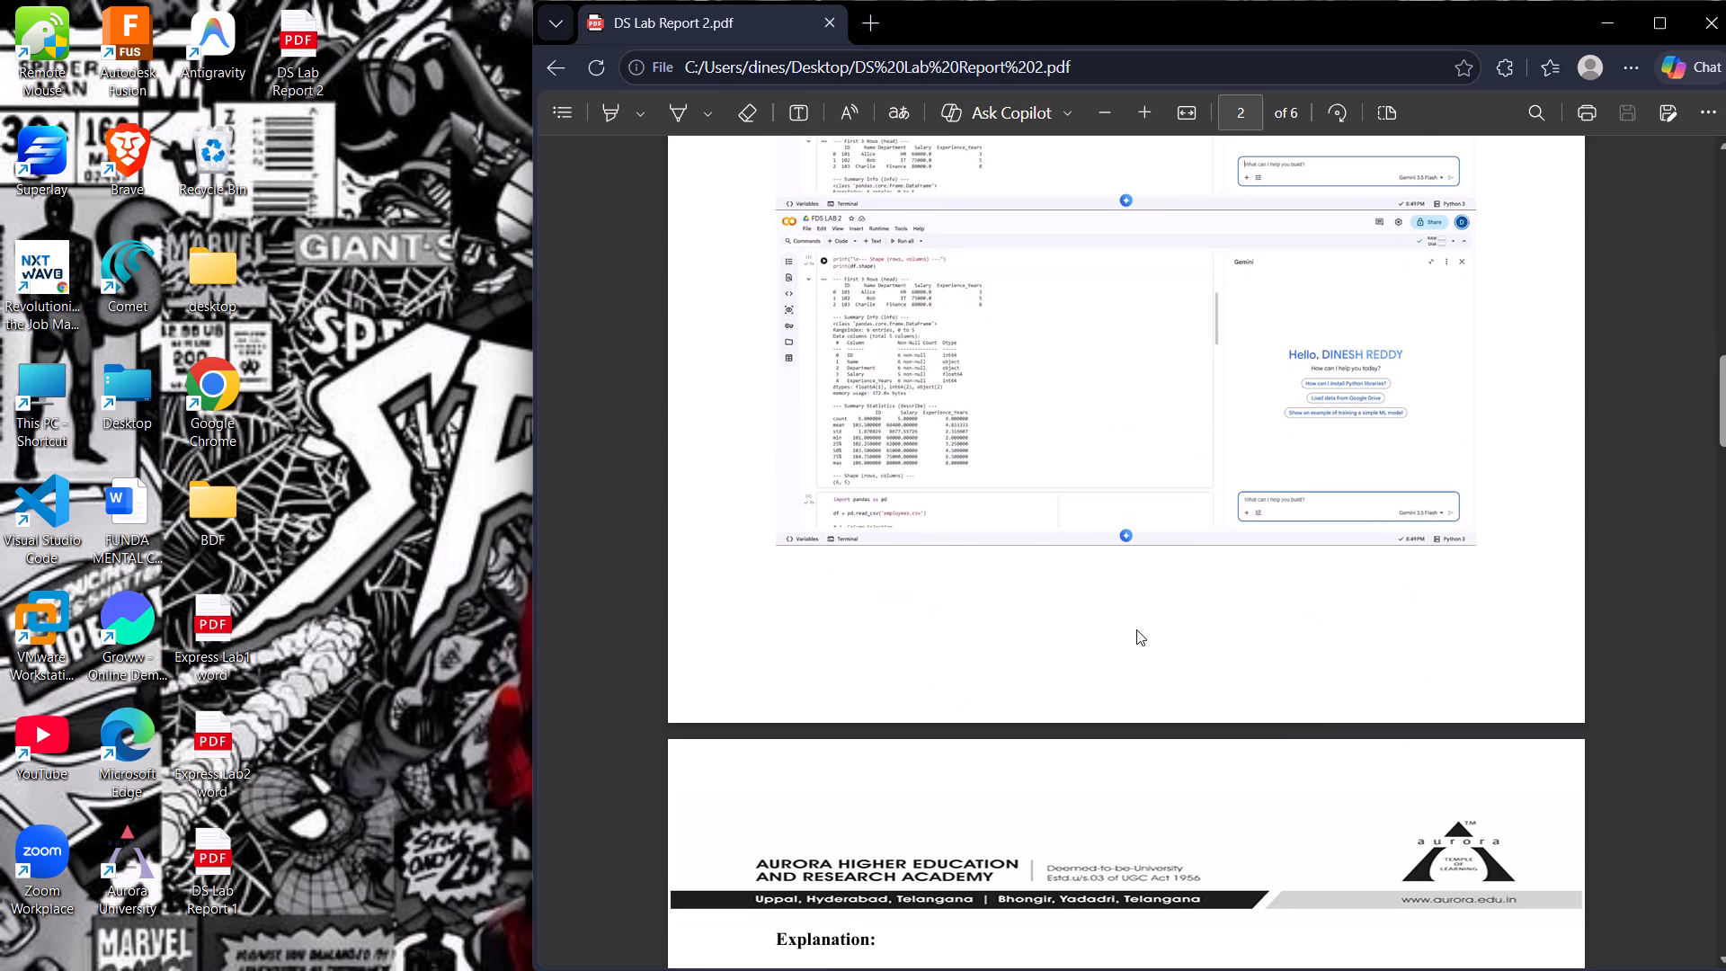
pyautogui.scroll(-5, 1136, 629)
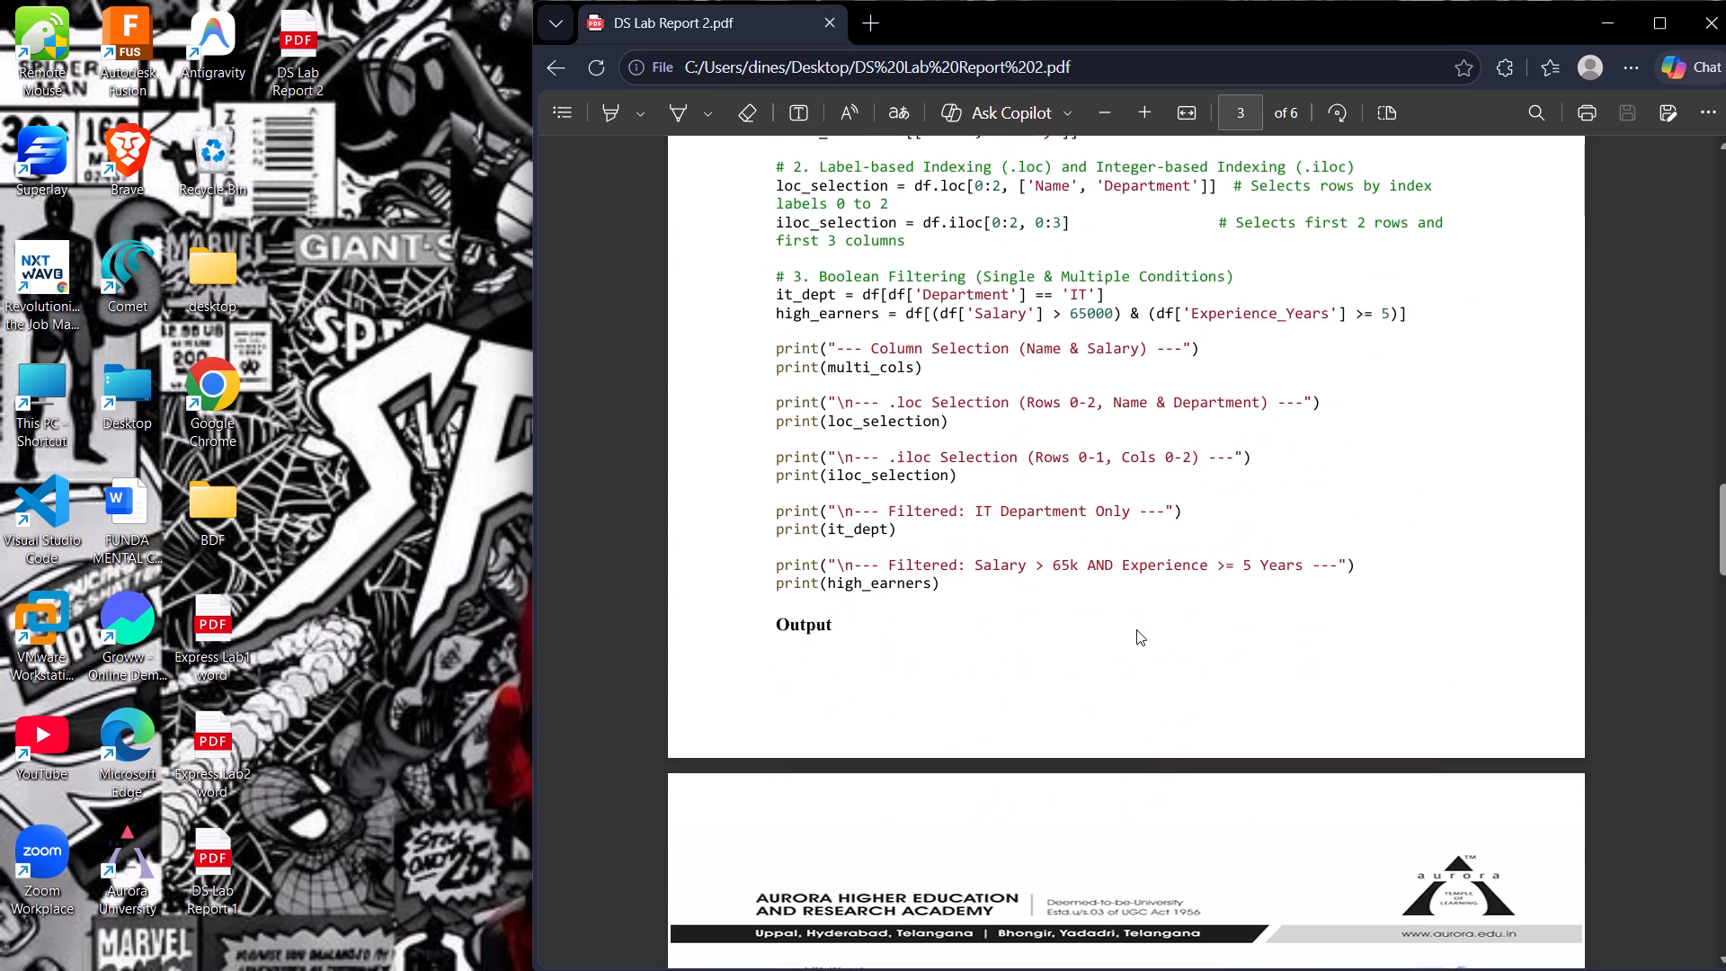
pyautogui.scroll(-3, 1136, 629)
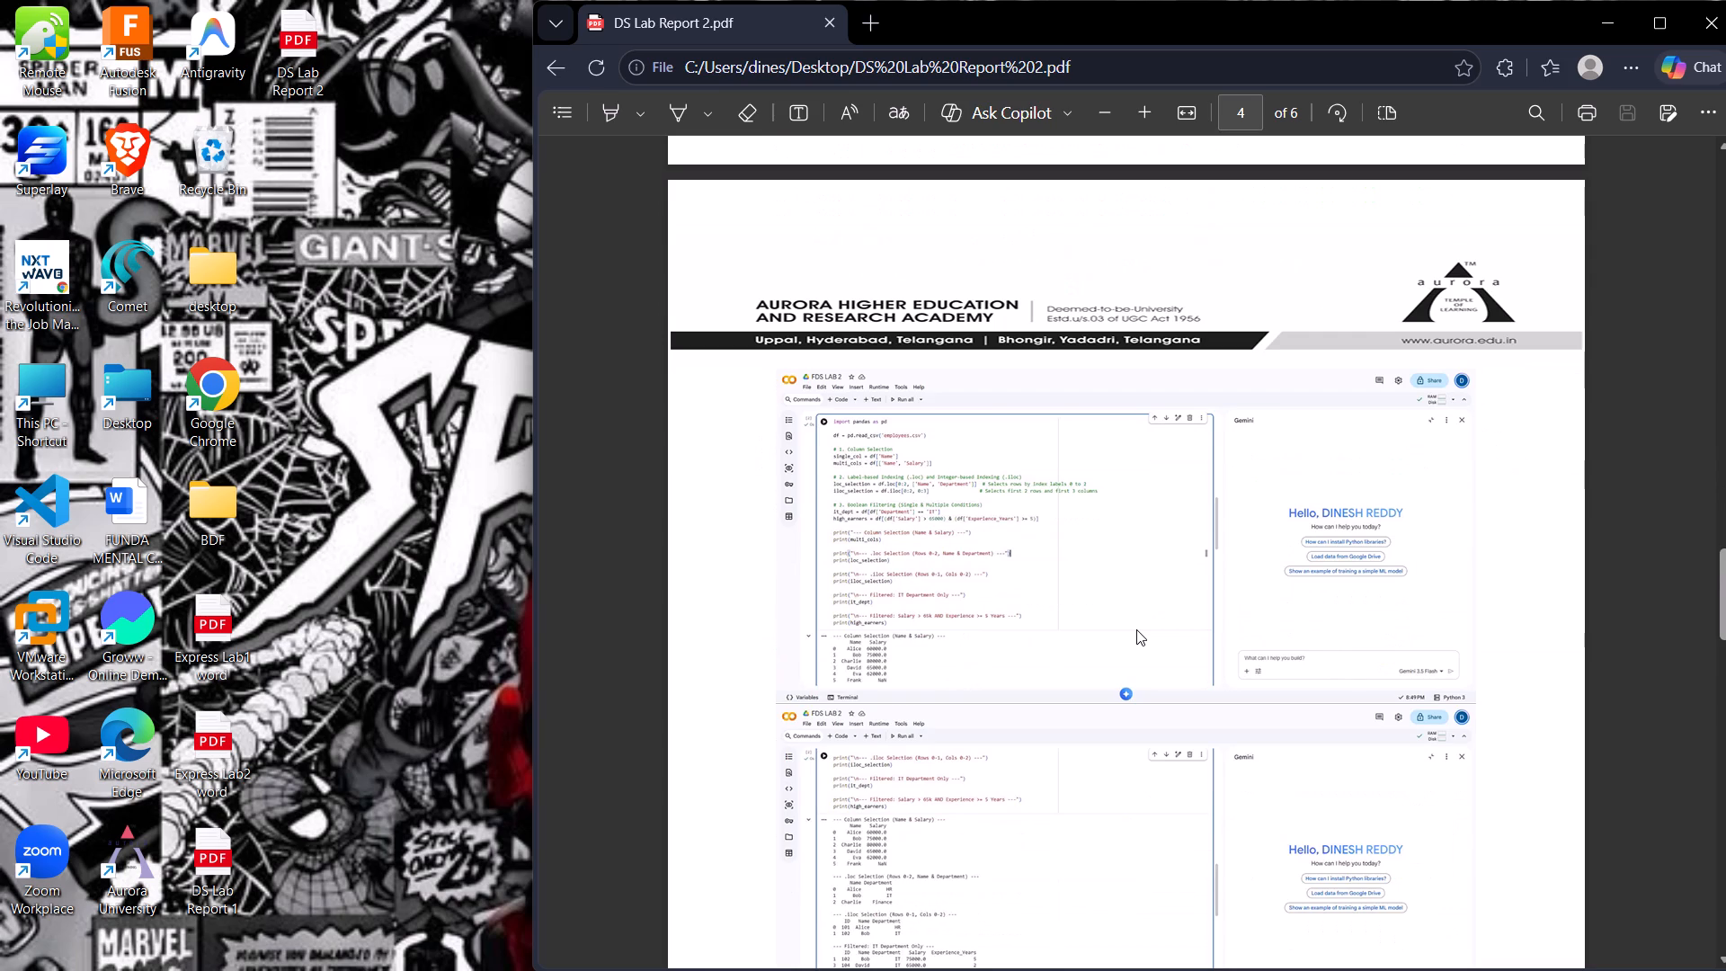
pyautogui.scroll(-3, 1136, 629)
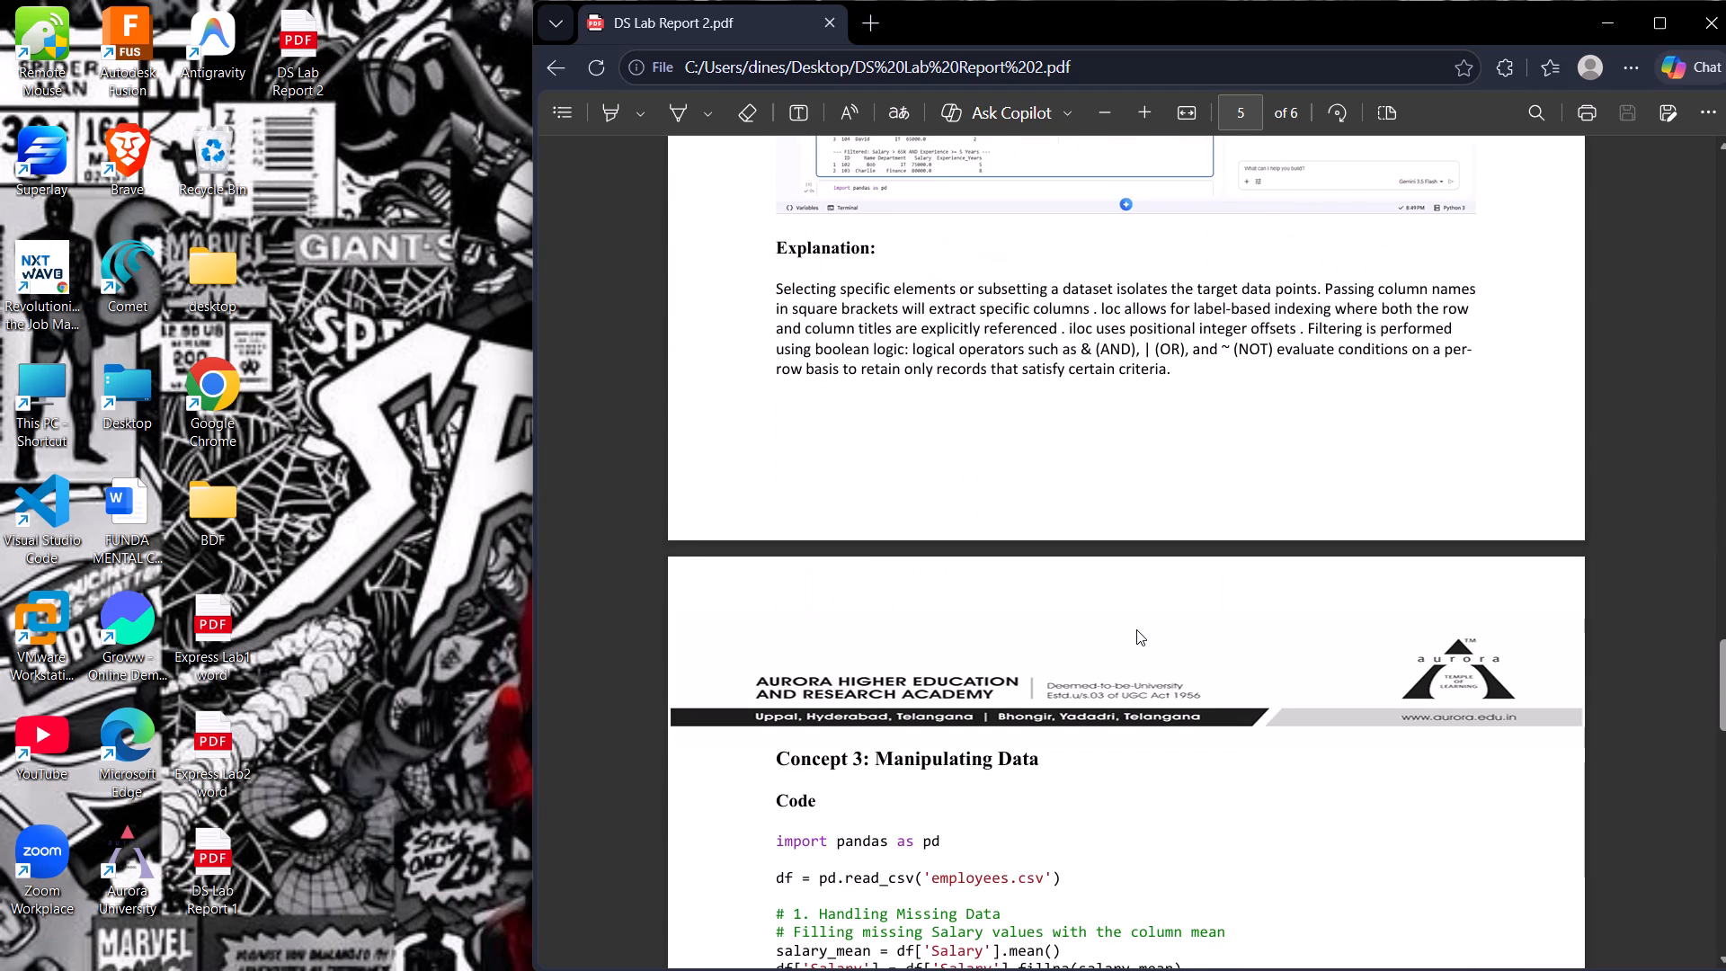
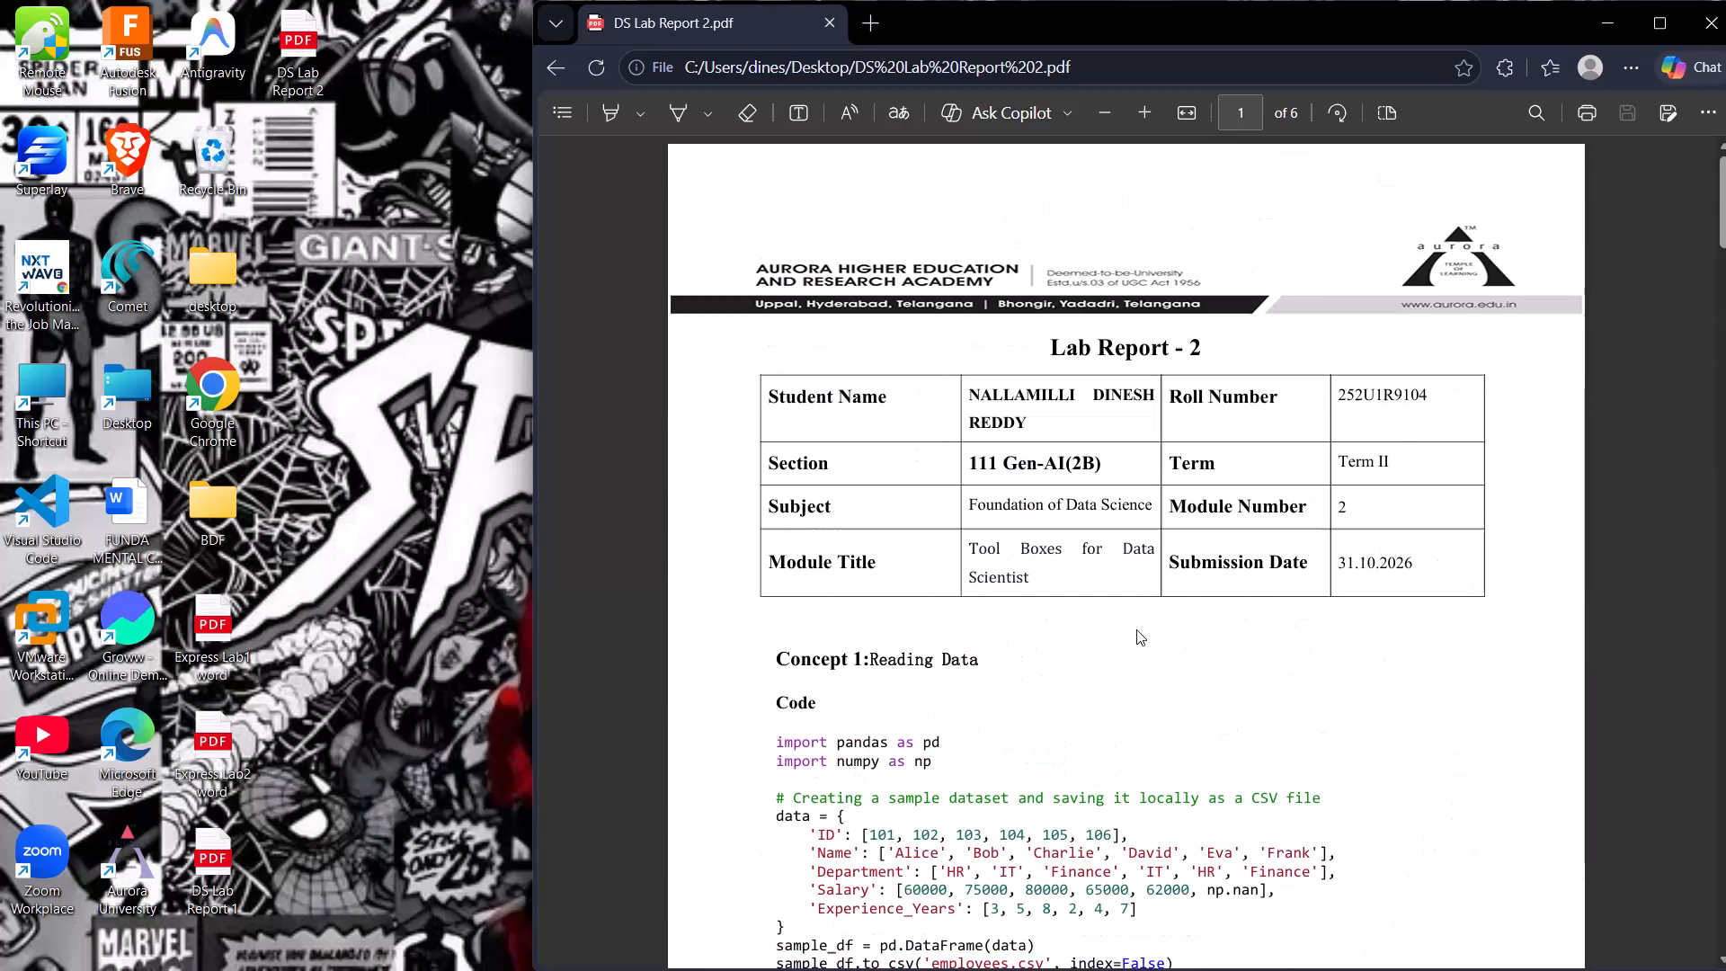
# Review the Concept 1: Reading Data code and its output screenshots in DS Lab Report 2.pdf.
pyautogui.scroll(-1, 1136, 629)
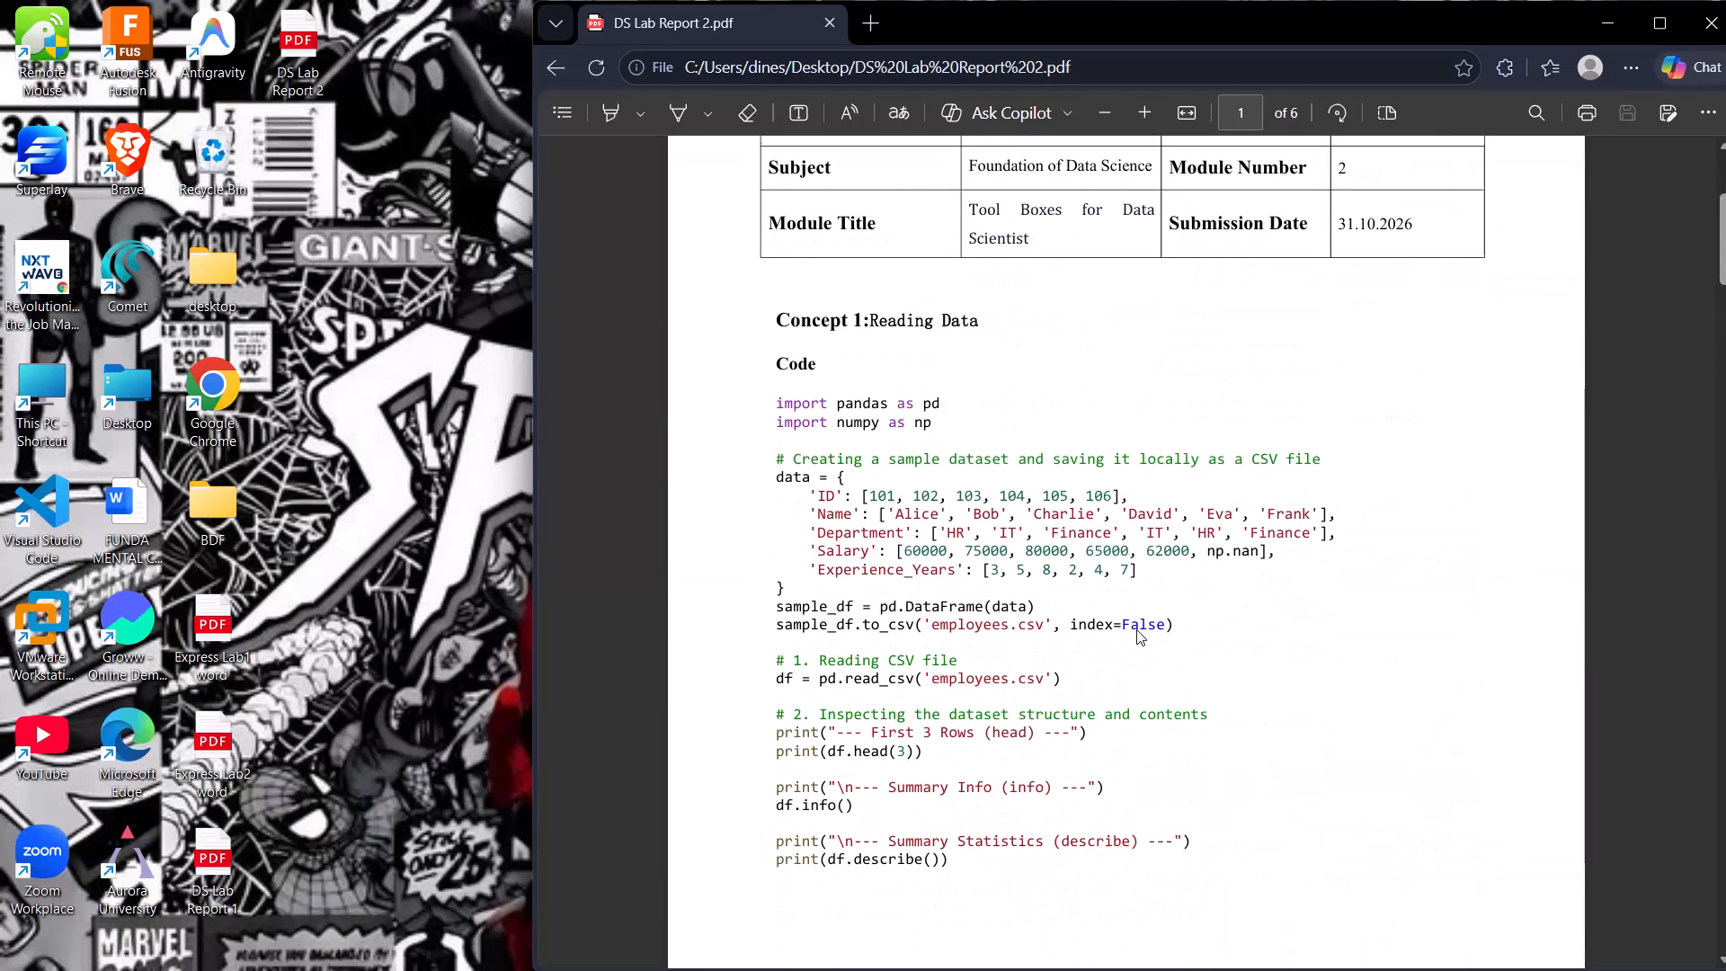
pyautogui.scroll(-2, 1136, 629)
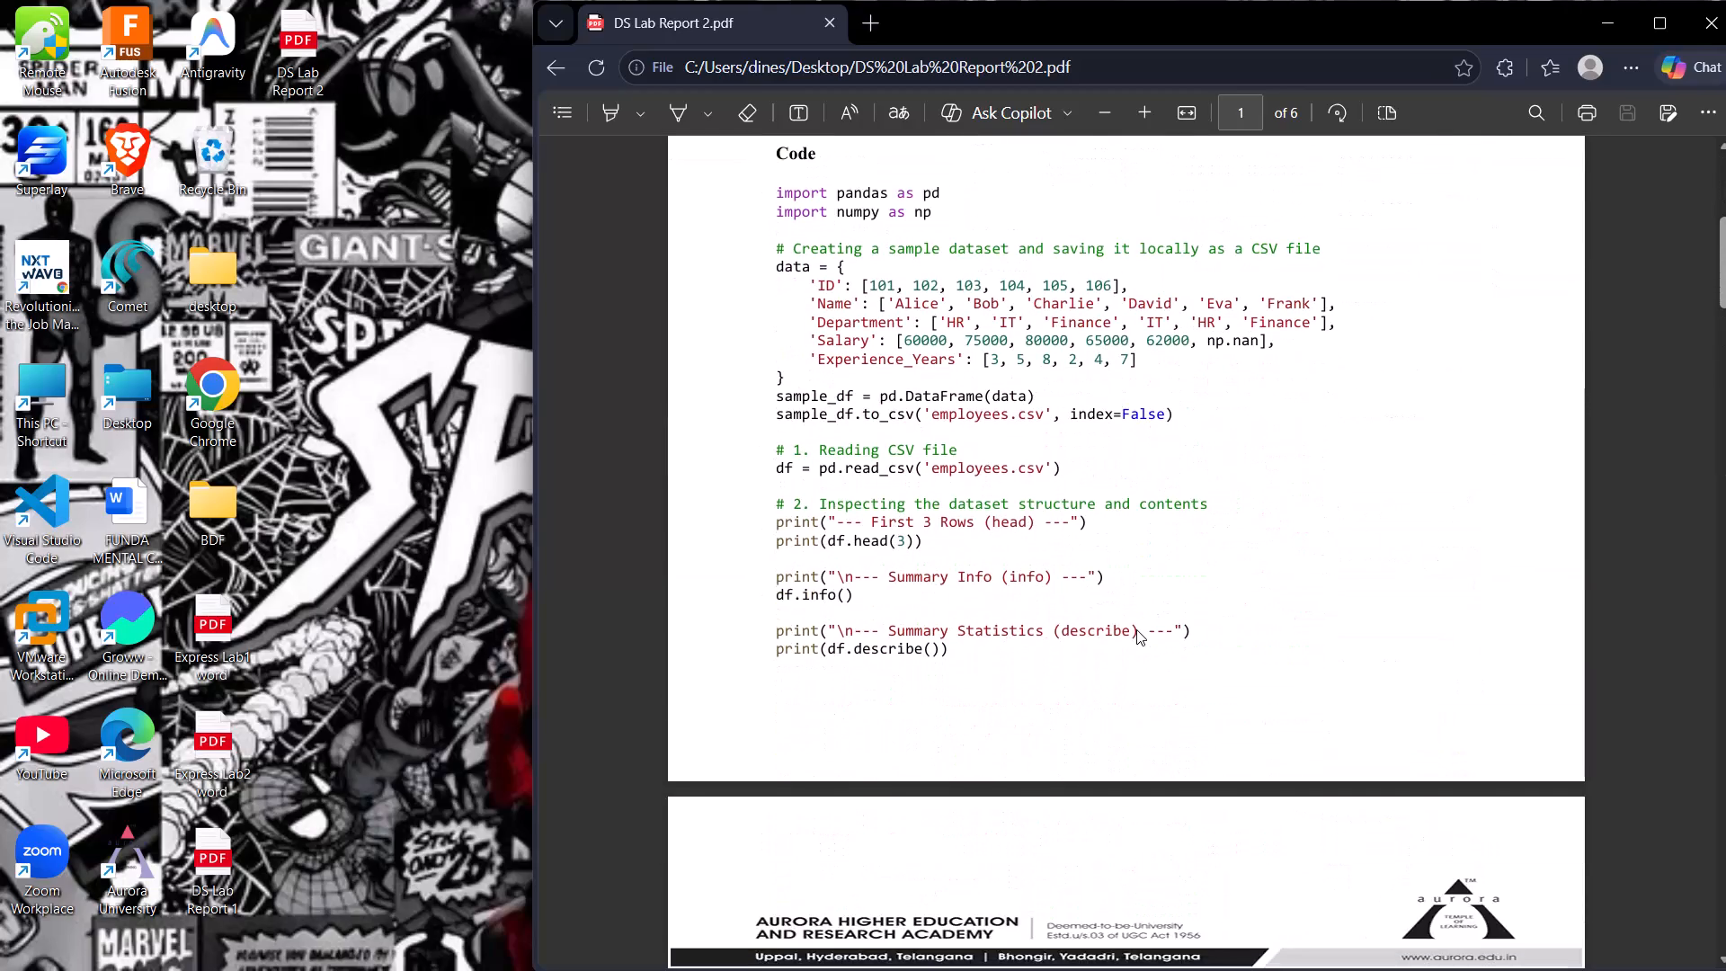
pyautogui.scroll(-2, 1136, 629)
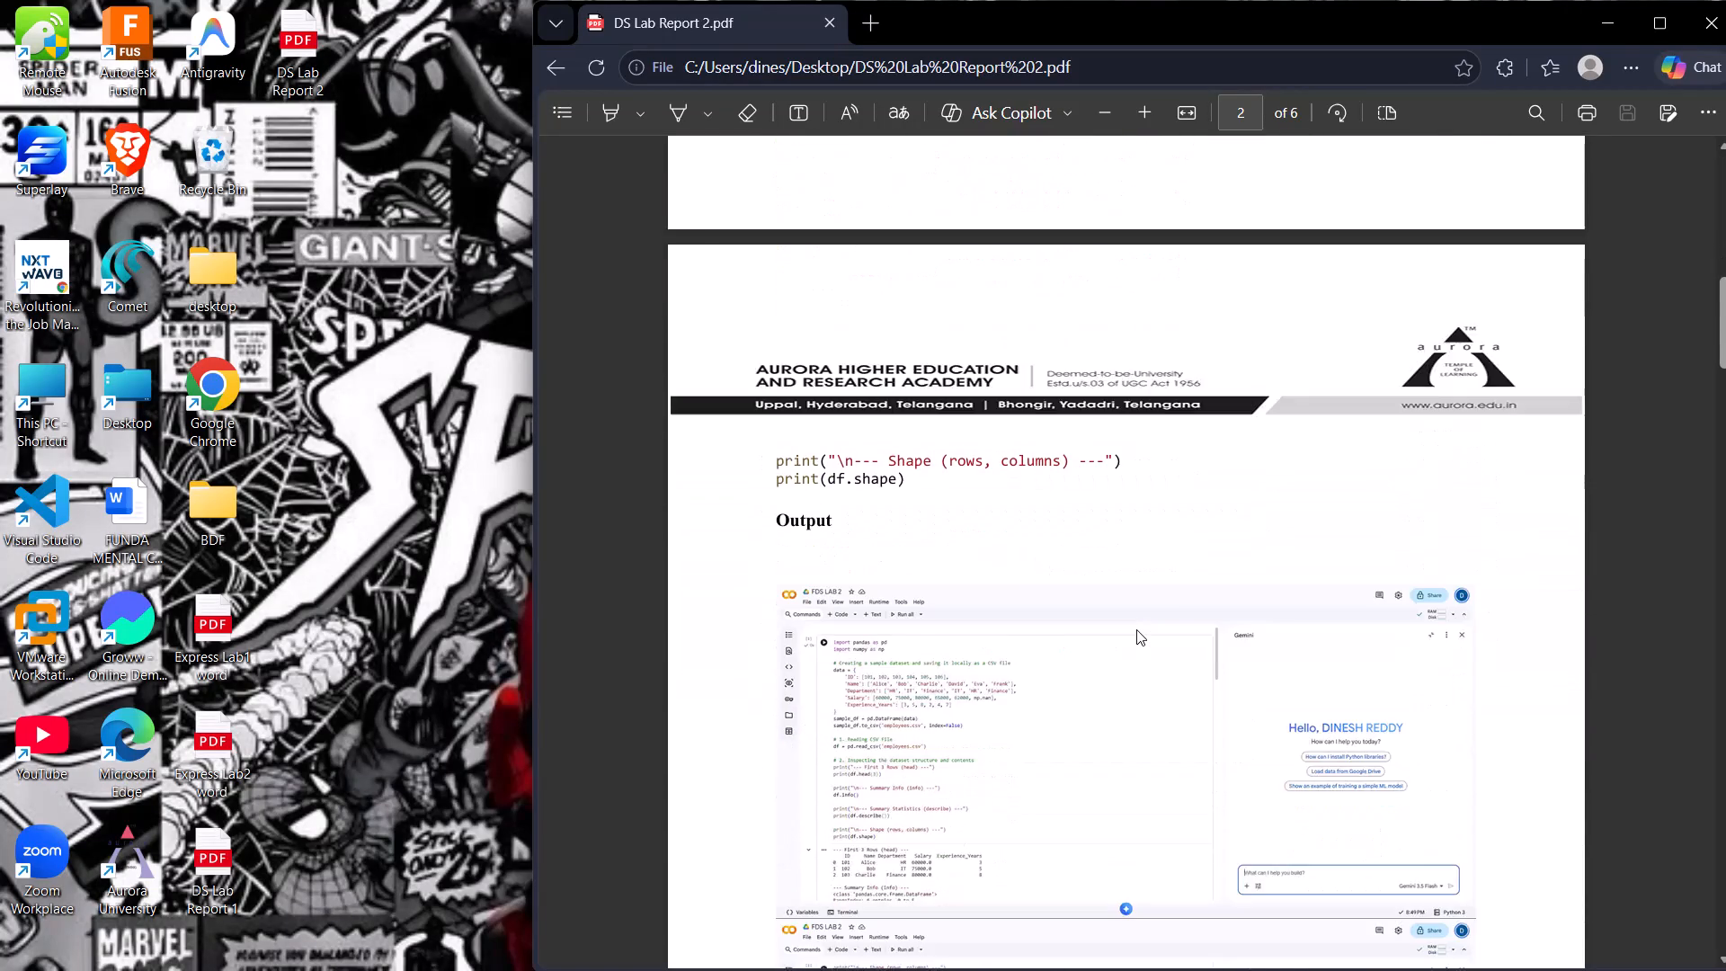
pyautogui.scroll(-1, 1136, 629)
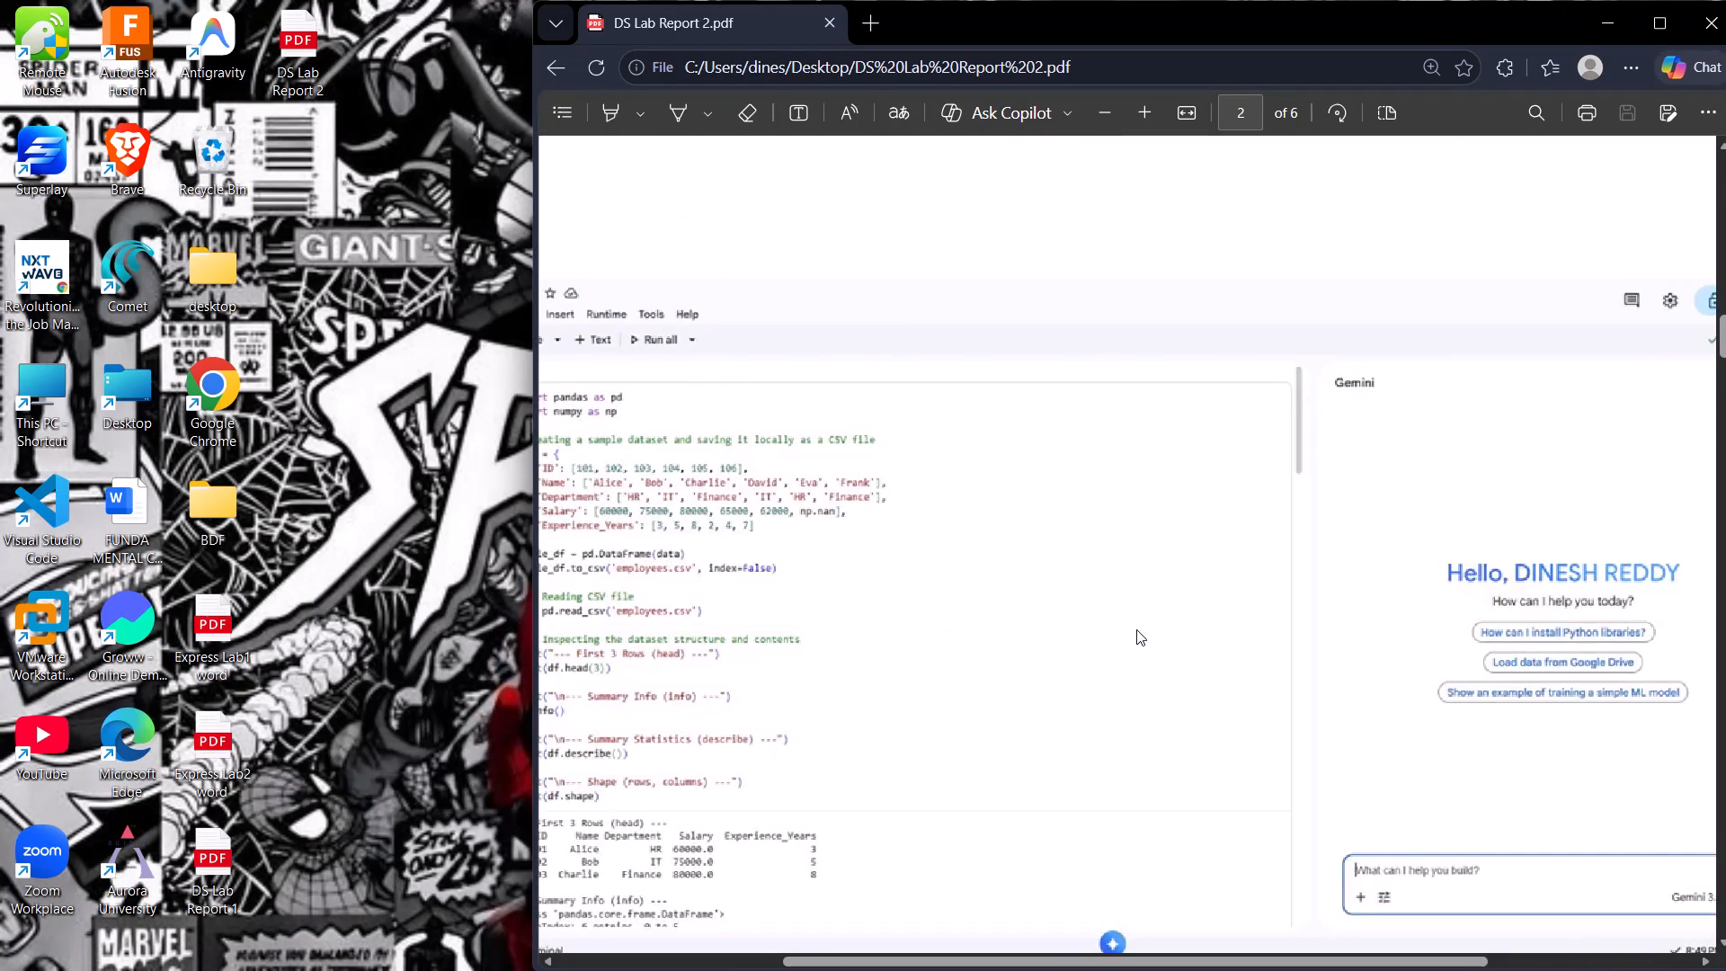
pyautogui.hscroll(2, 1136, 629)
pyautogui.scroll(-1, 1136, 629)
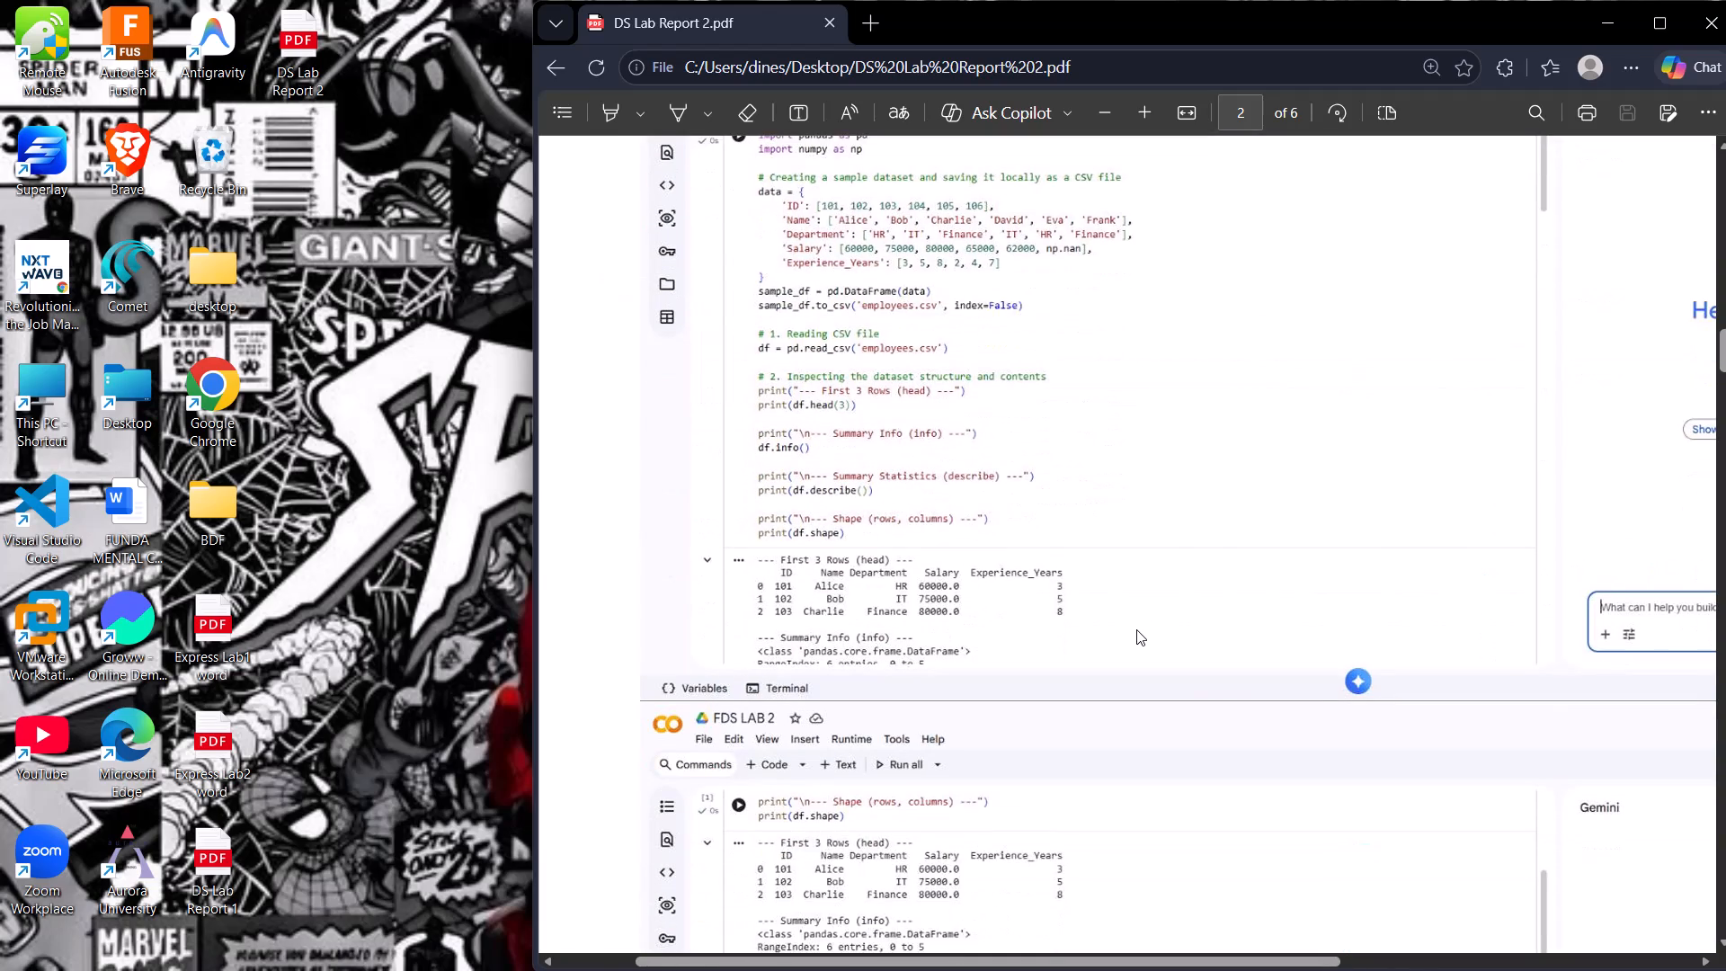
pyautogui.scroll(-2, 1136, 629)
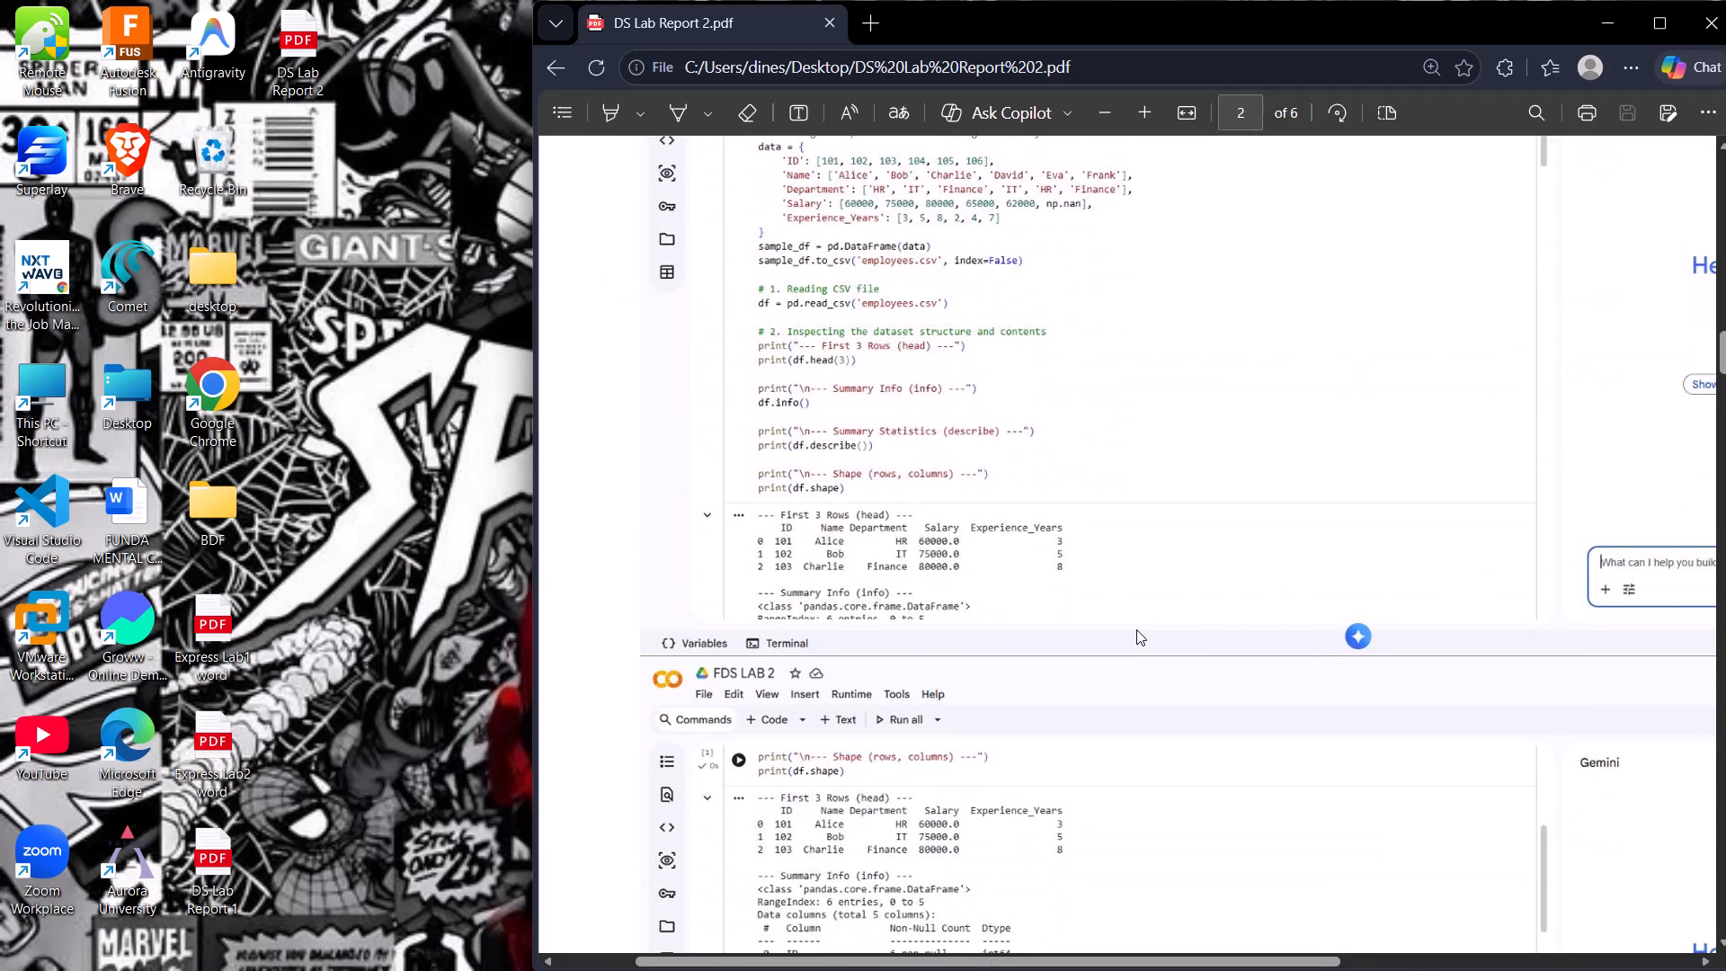
pyautogui.scroll(-3, 1136, 629)
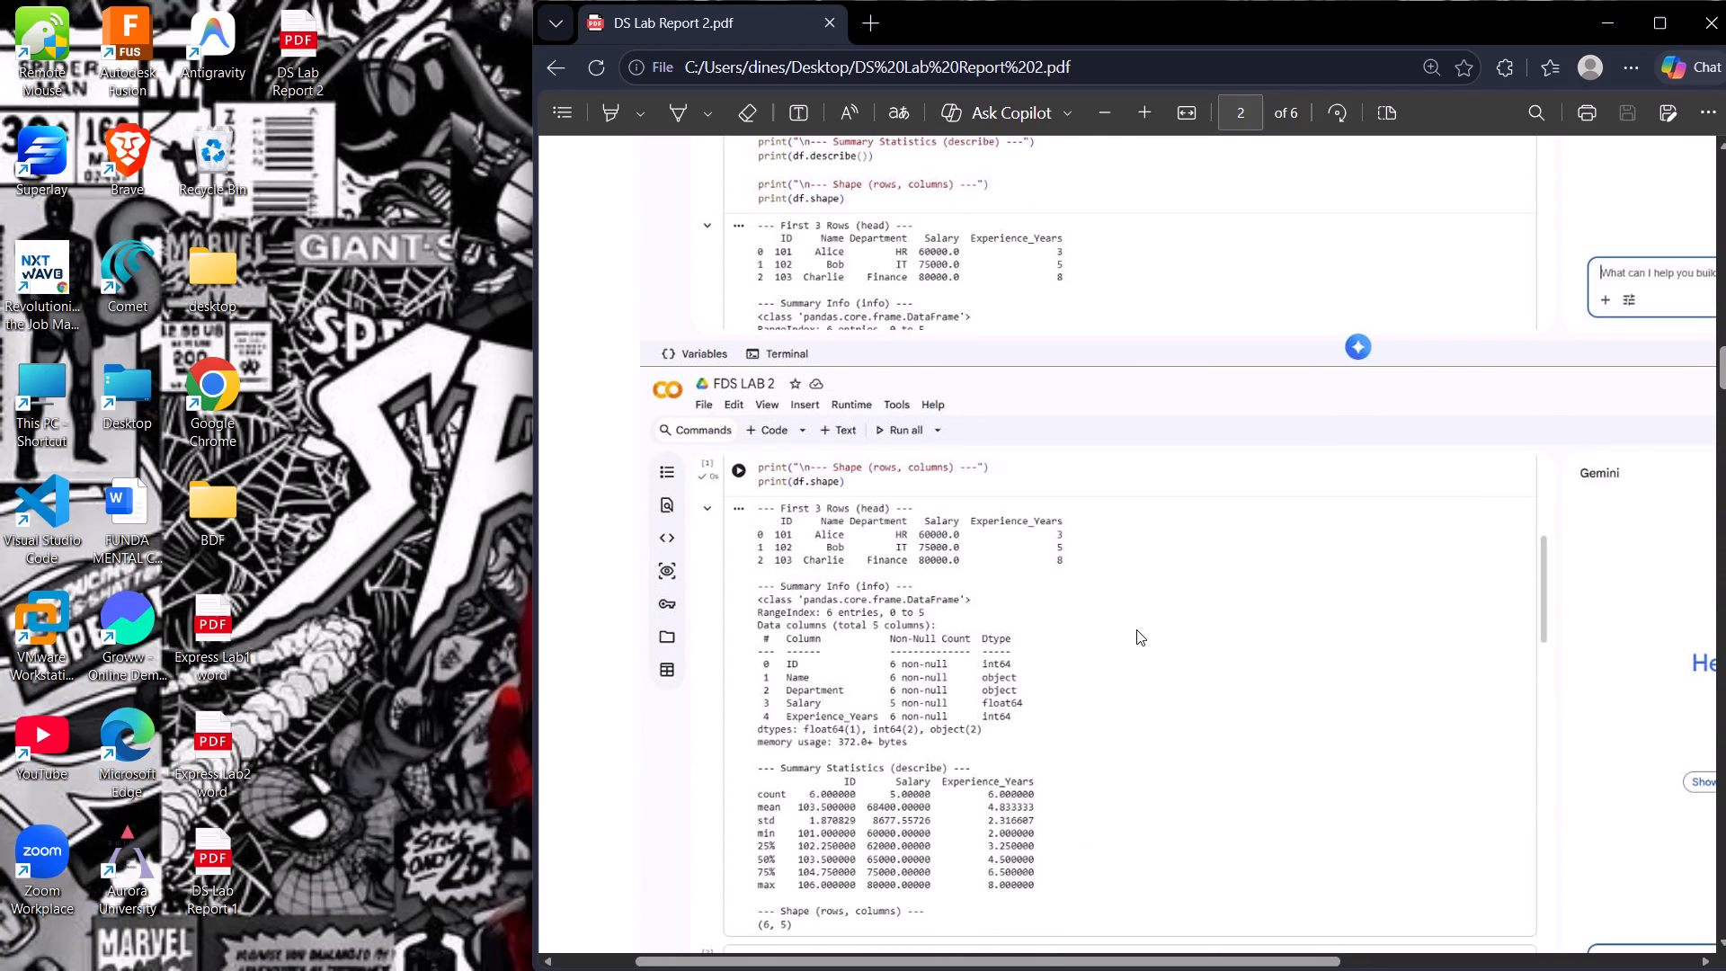
pyautogui.scroll(-2, 1136, 629)
pyautogui.click(1136, 629)
pyautogui.scroll(-1, 1124, 595)
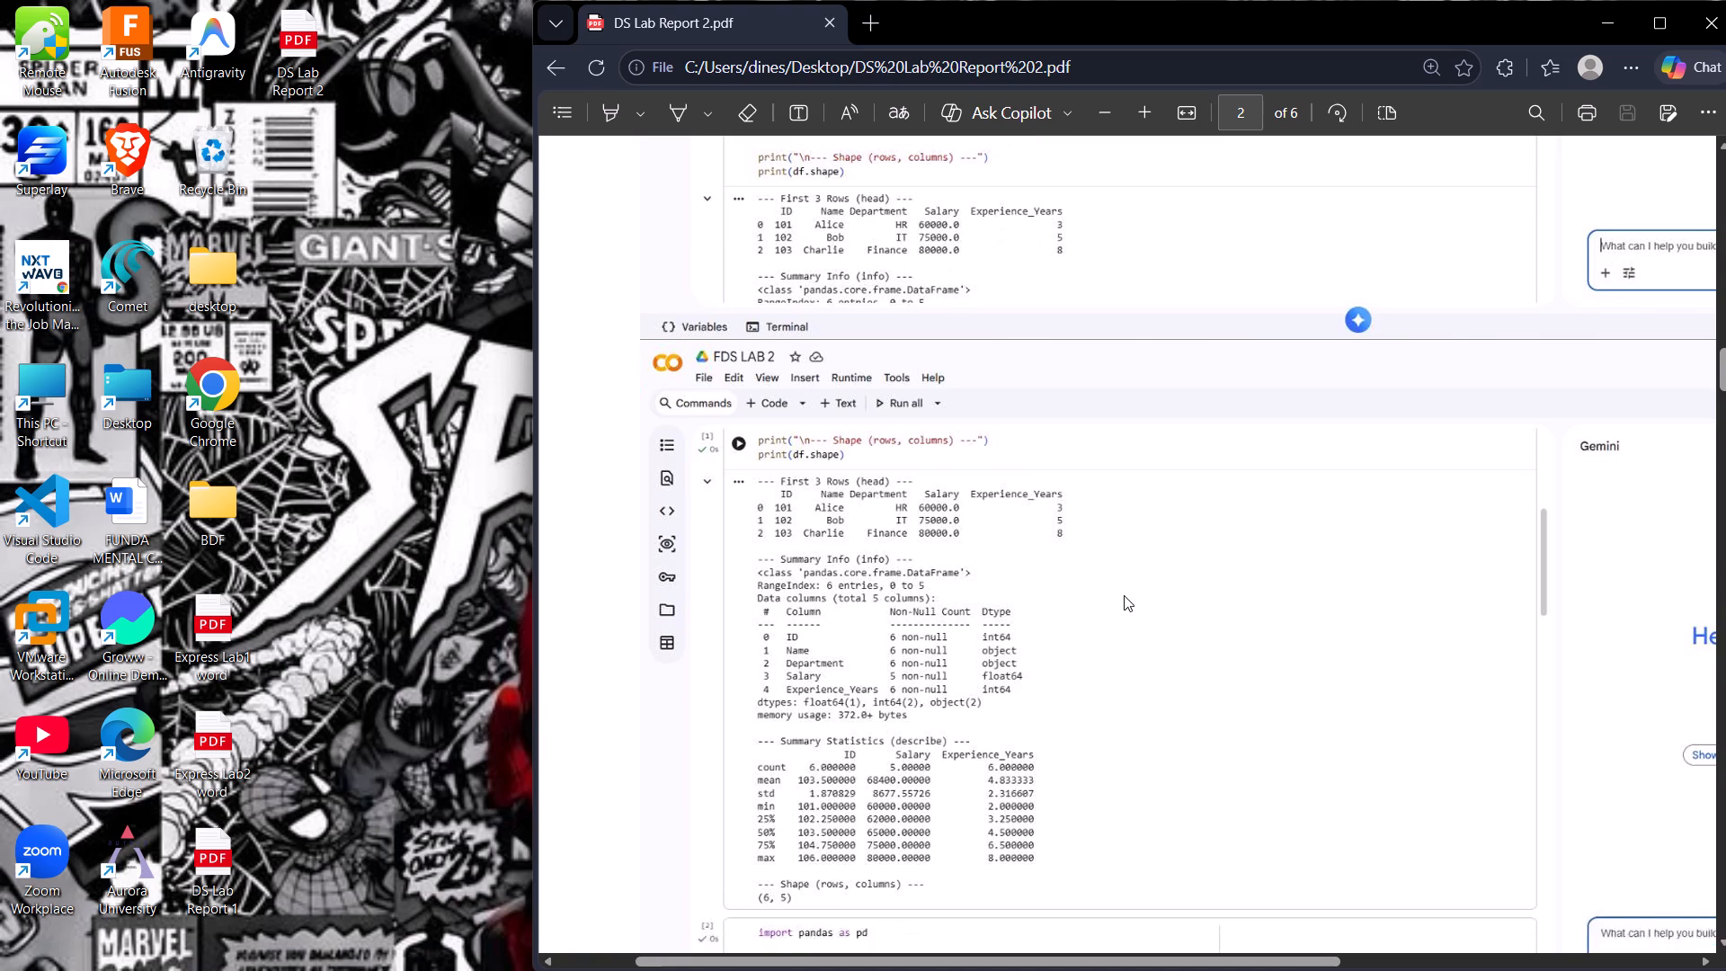
pyautogui.scroll(-1, 1124, 595)
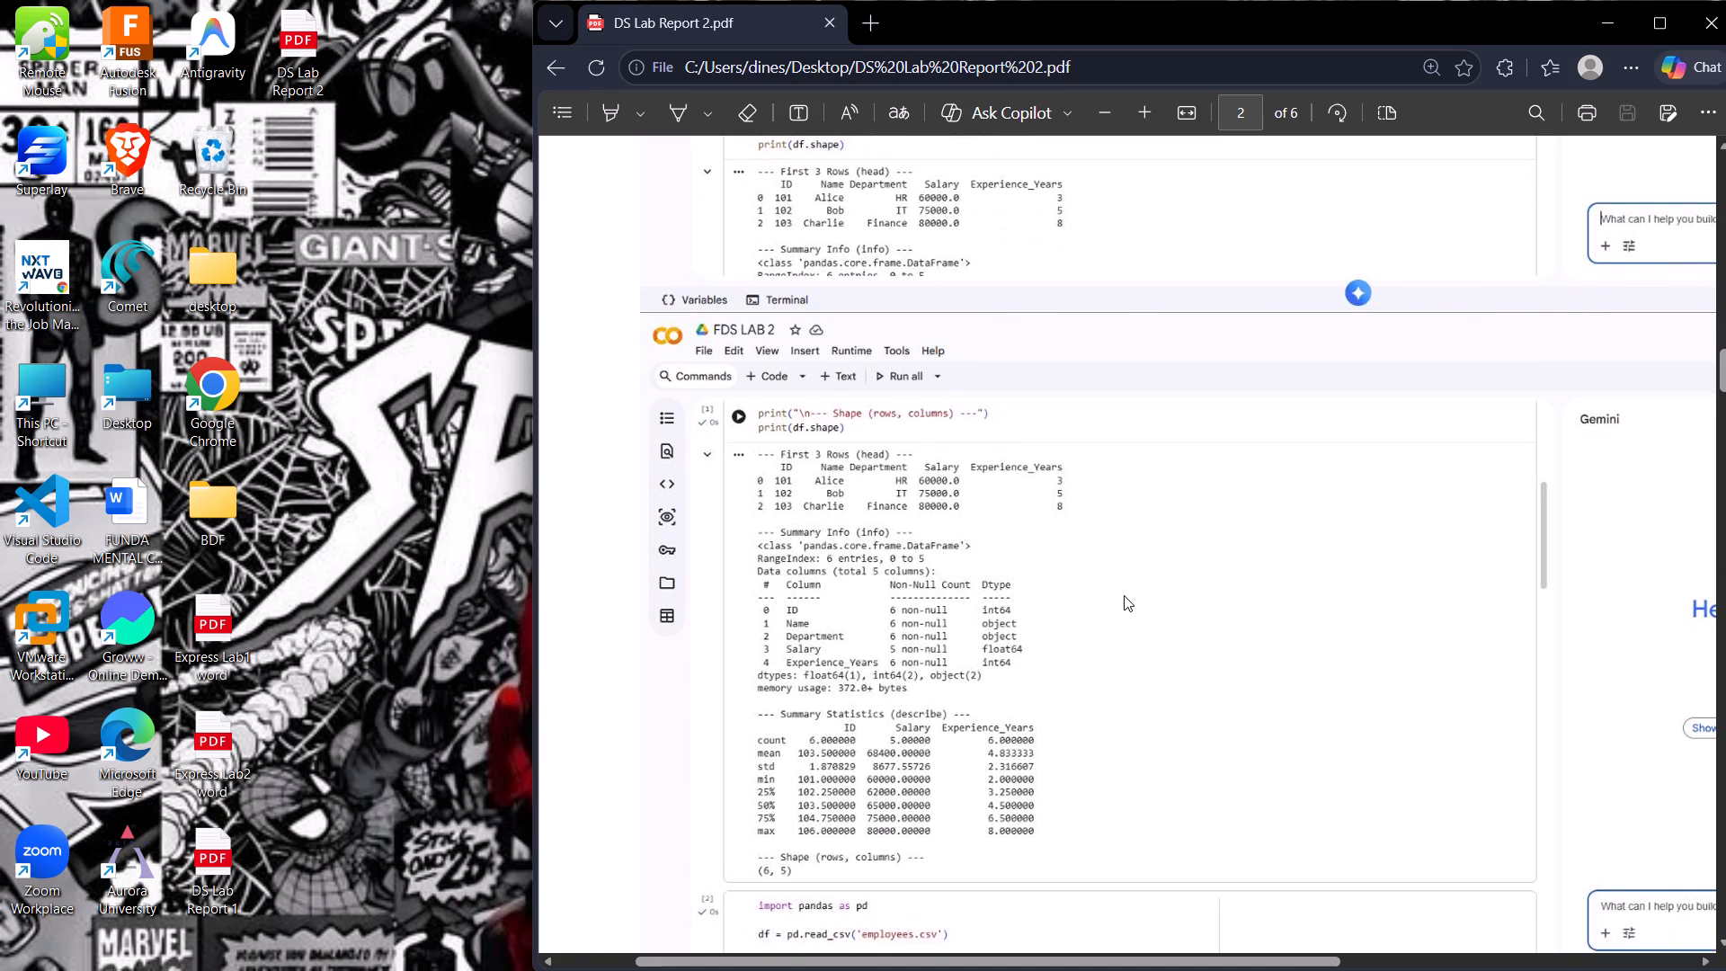
pyautogui.scroll(-2, 1124, 595)
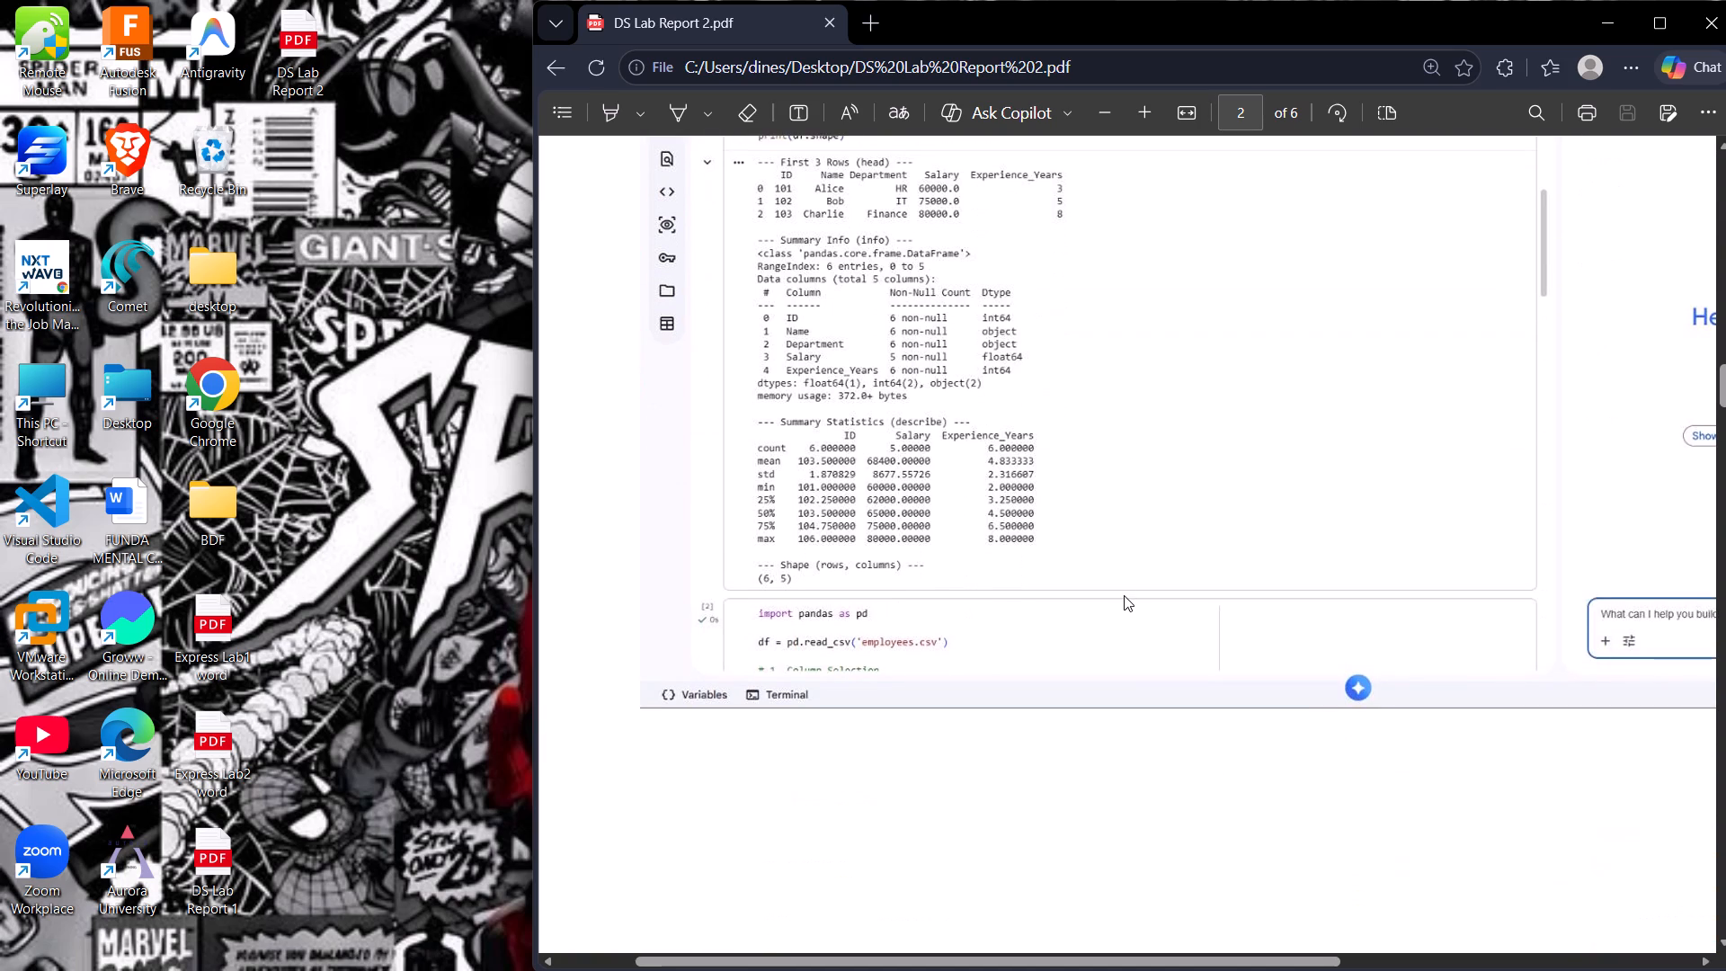
pyautogui.scroll(-5, 1124, 595)
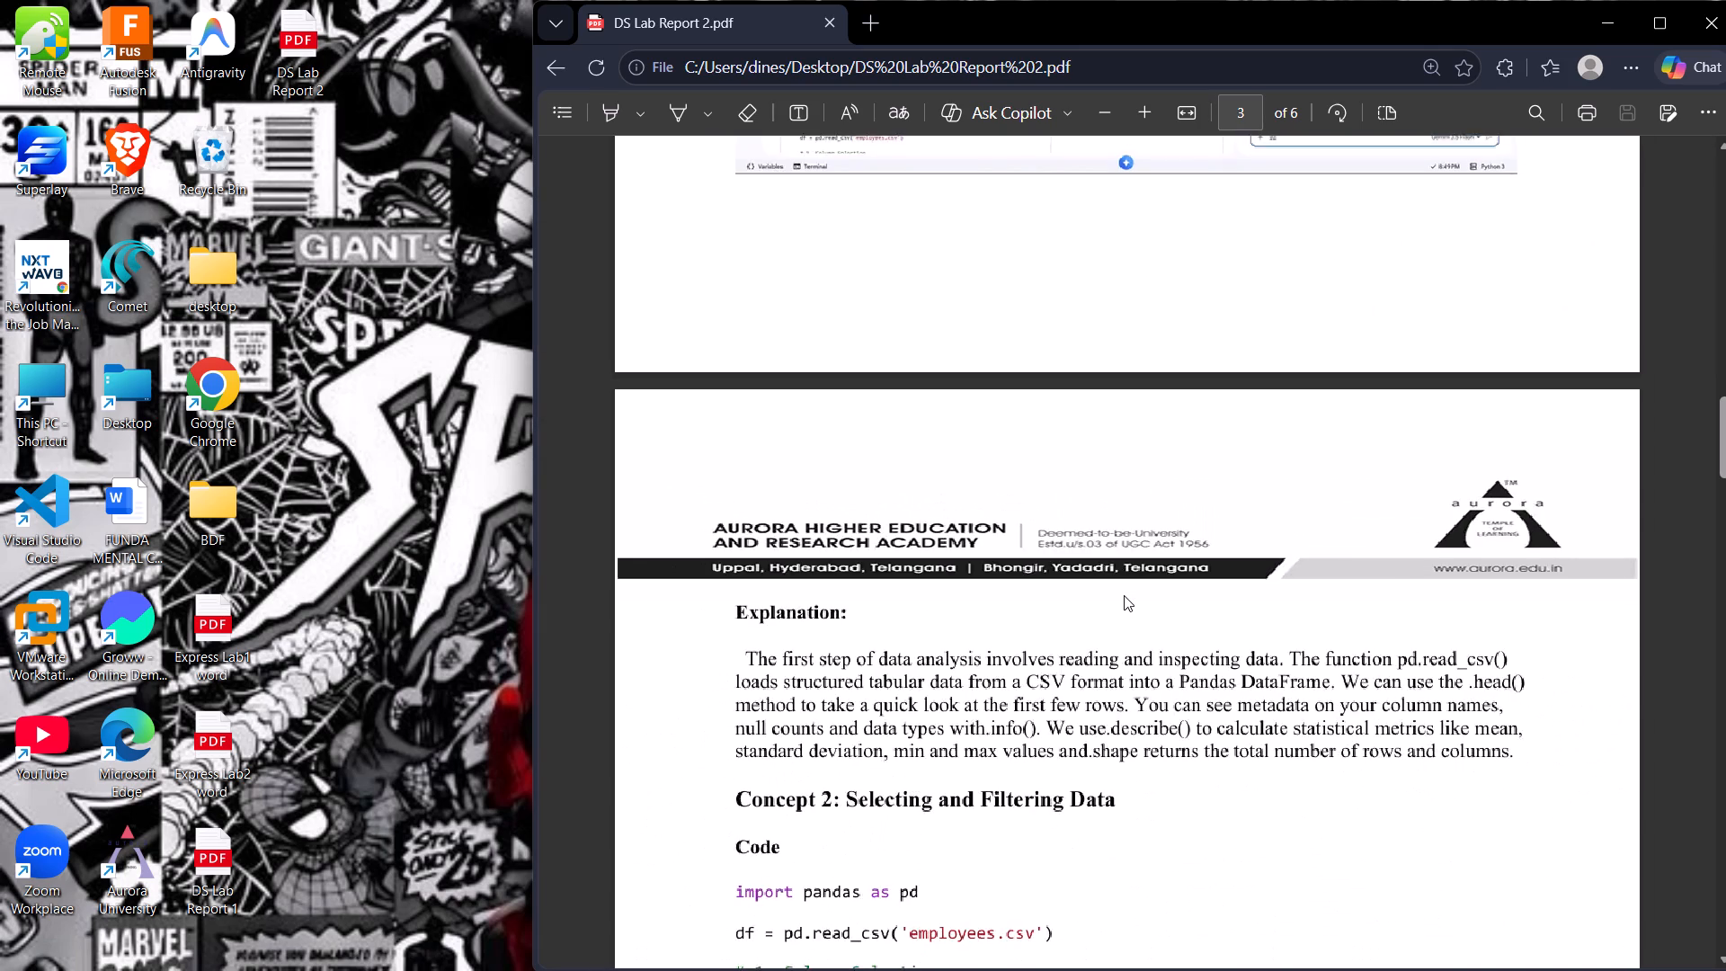
# Examine the code, outputs and explanations for Concepts 2 and 3 in DS Lab Report 2.pdf, and close the report.
pyautogui.scroll(-4, 1124, 595)
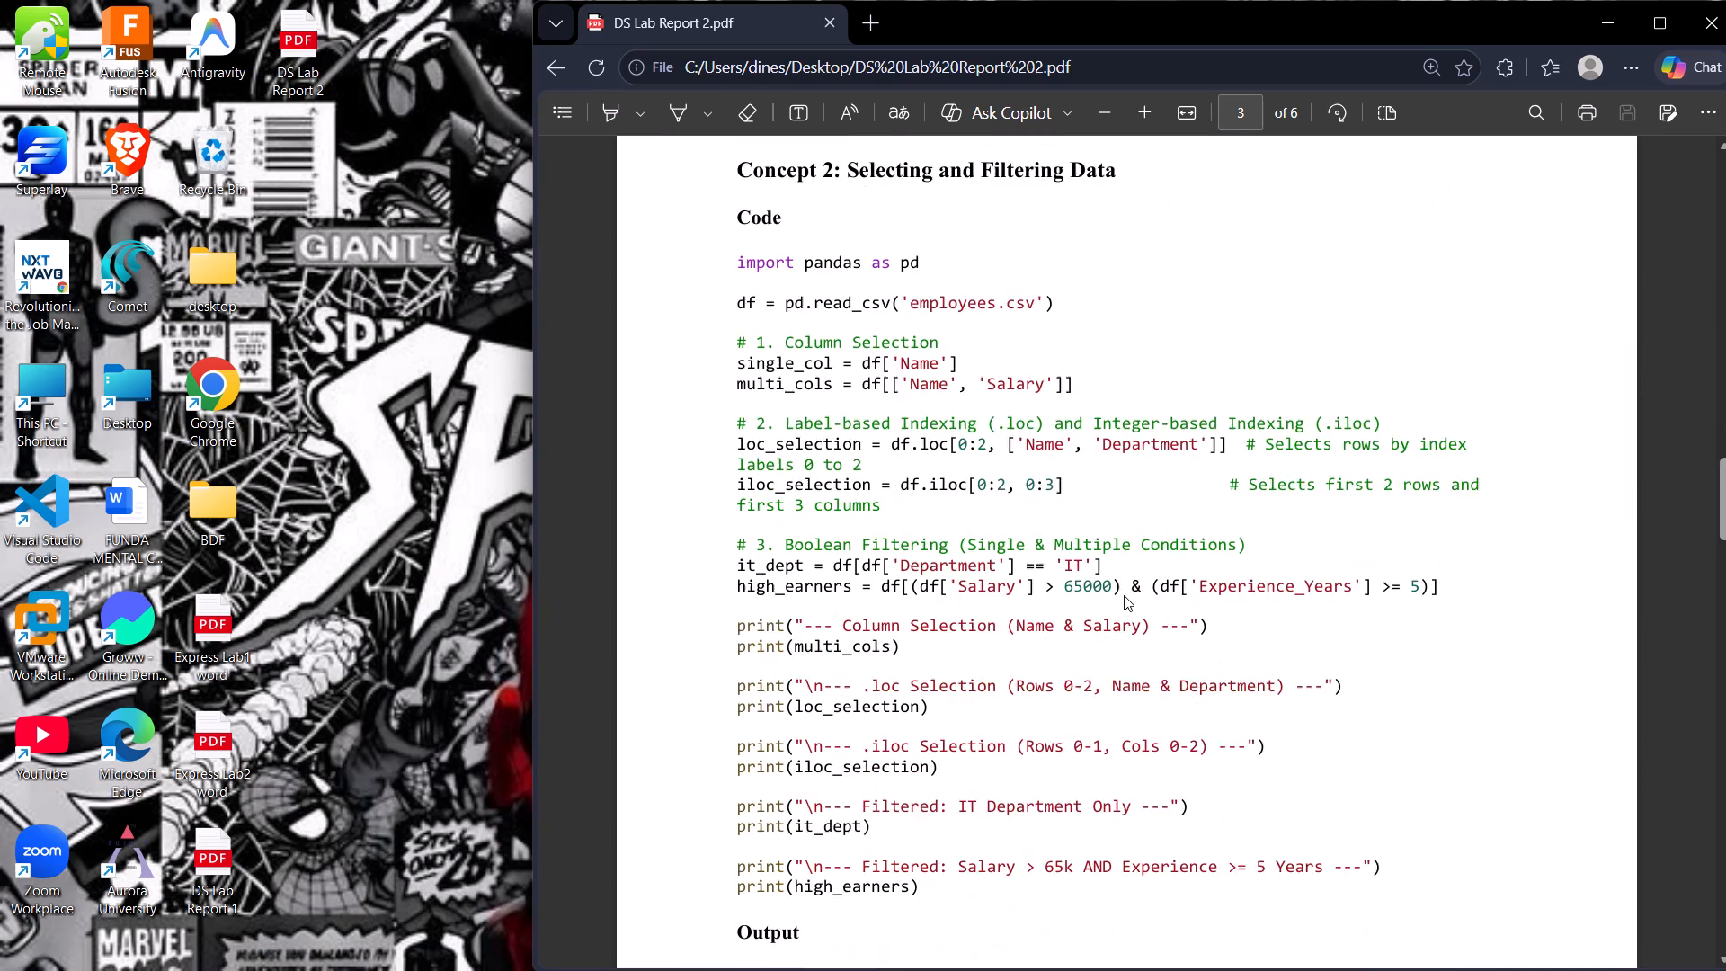
pyautogui.scroll(-2, 1124, 595)
pyautogui.rightClick(1124, 595)
pyautogui.scroll(-1, 1124, 595)
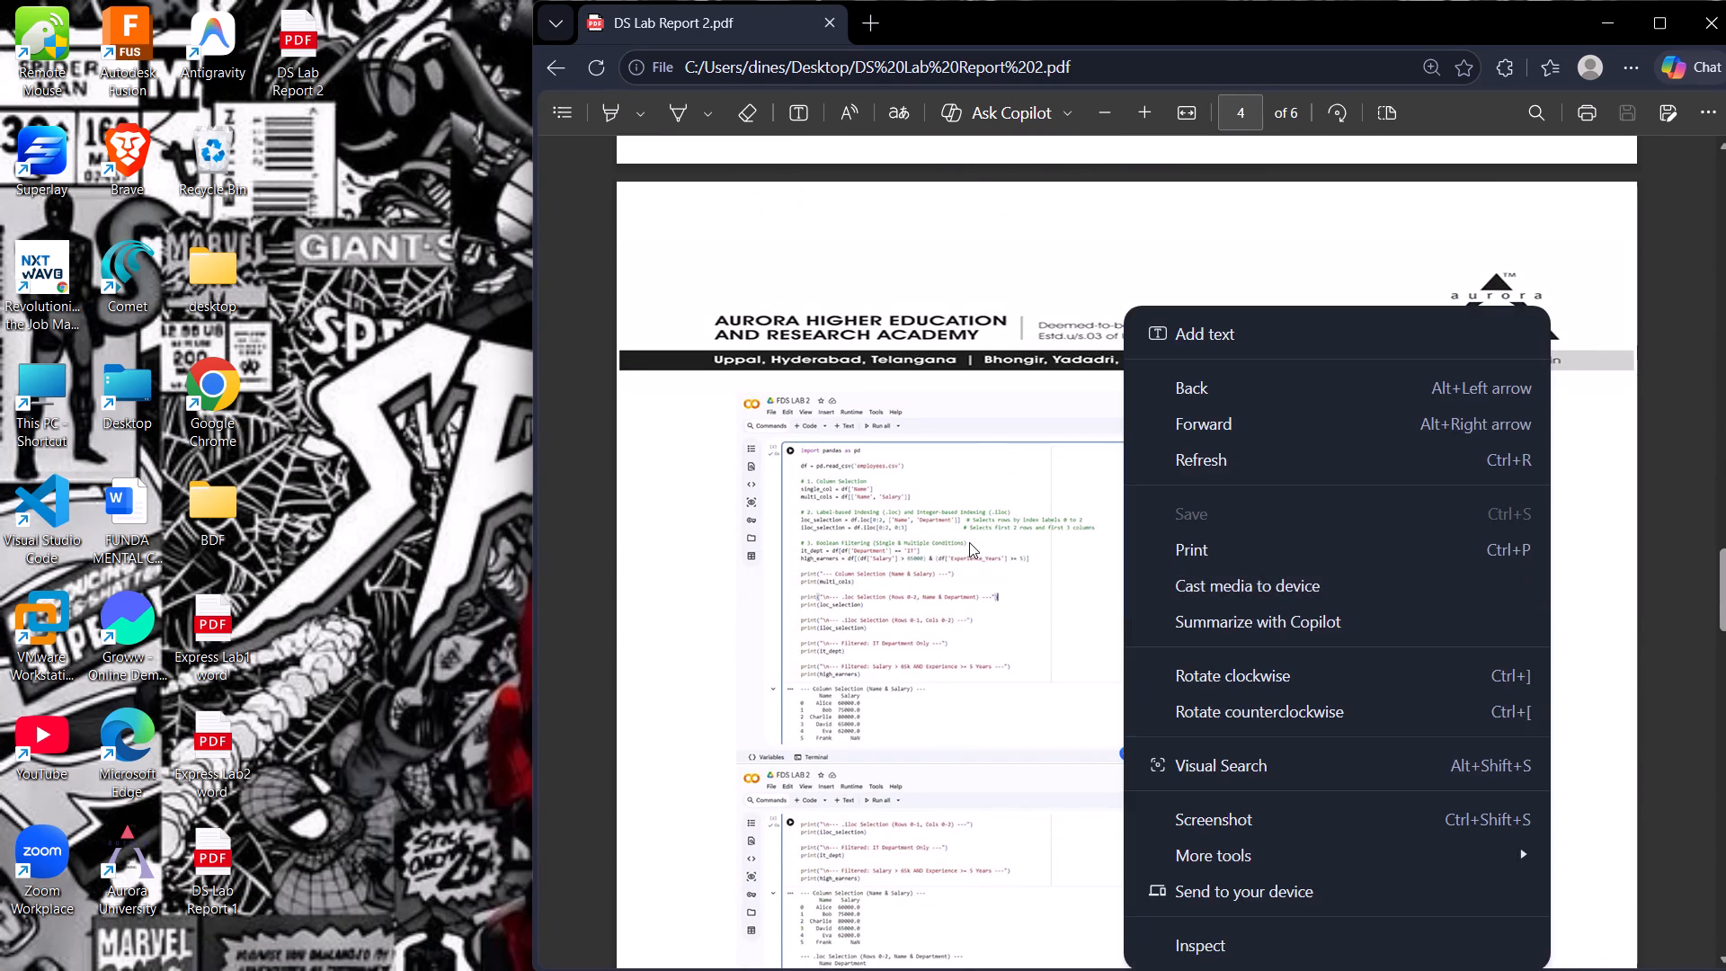
pyautogui.click(969, 542)
pyautogui.scroll(-3, 1069, 699)
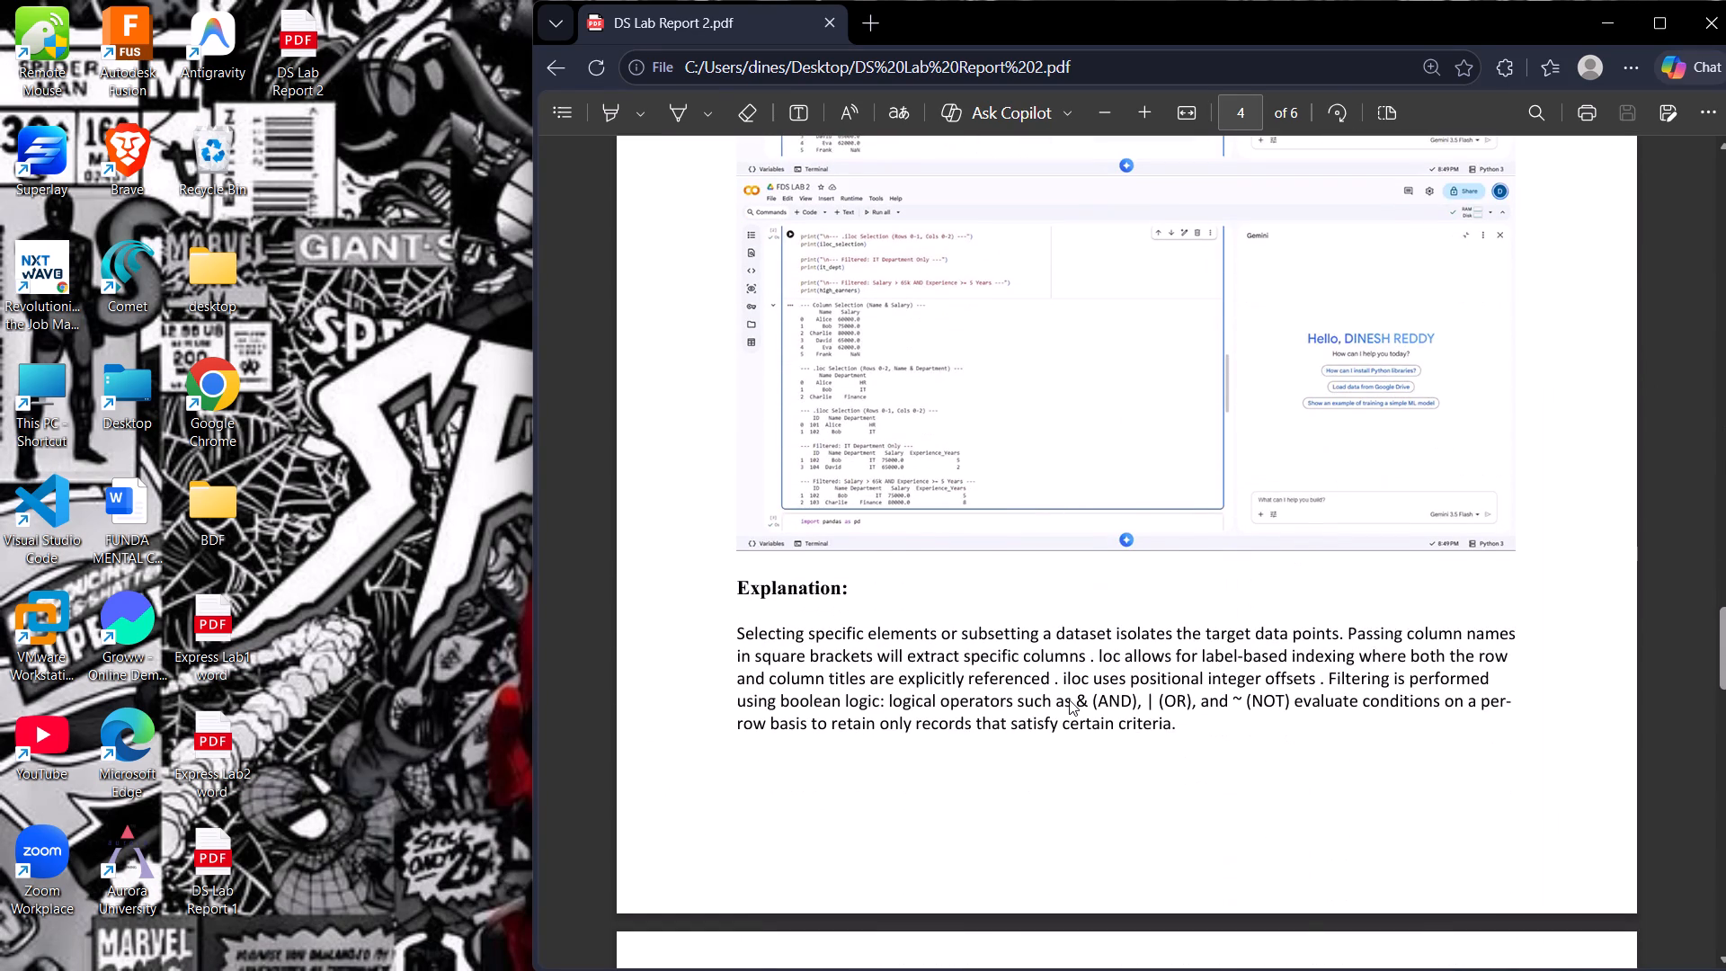
pyautogui.scroll(-1, 1069, 699)
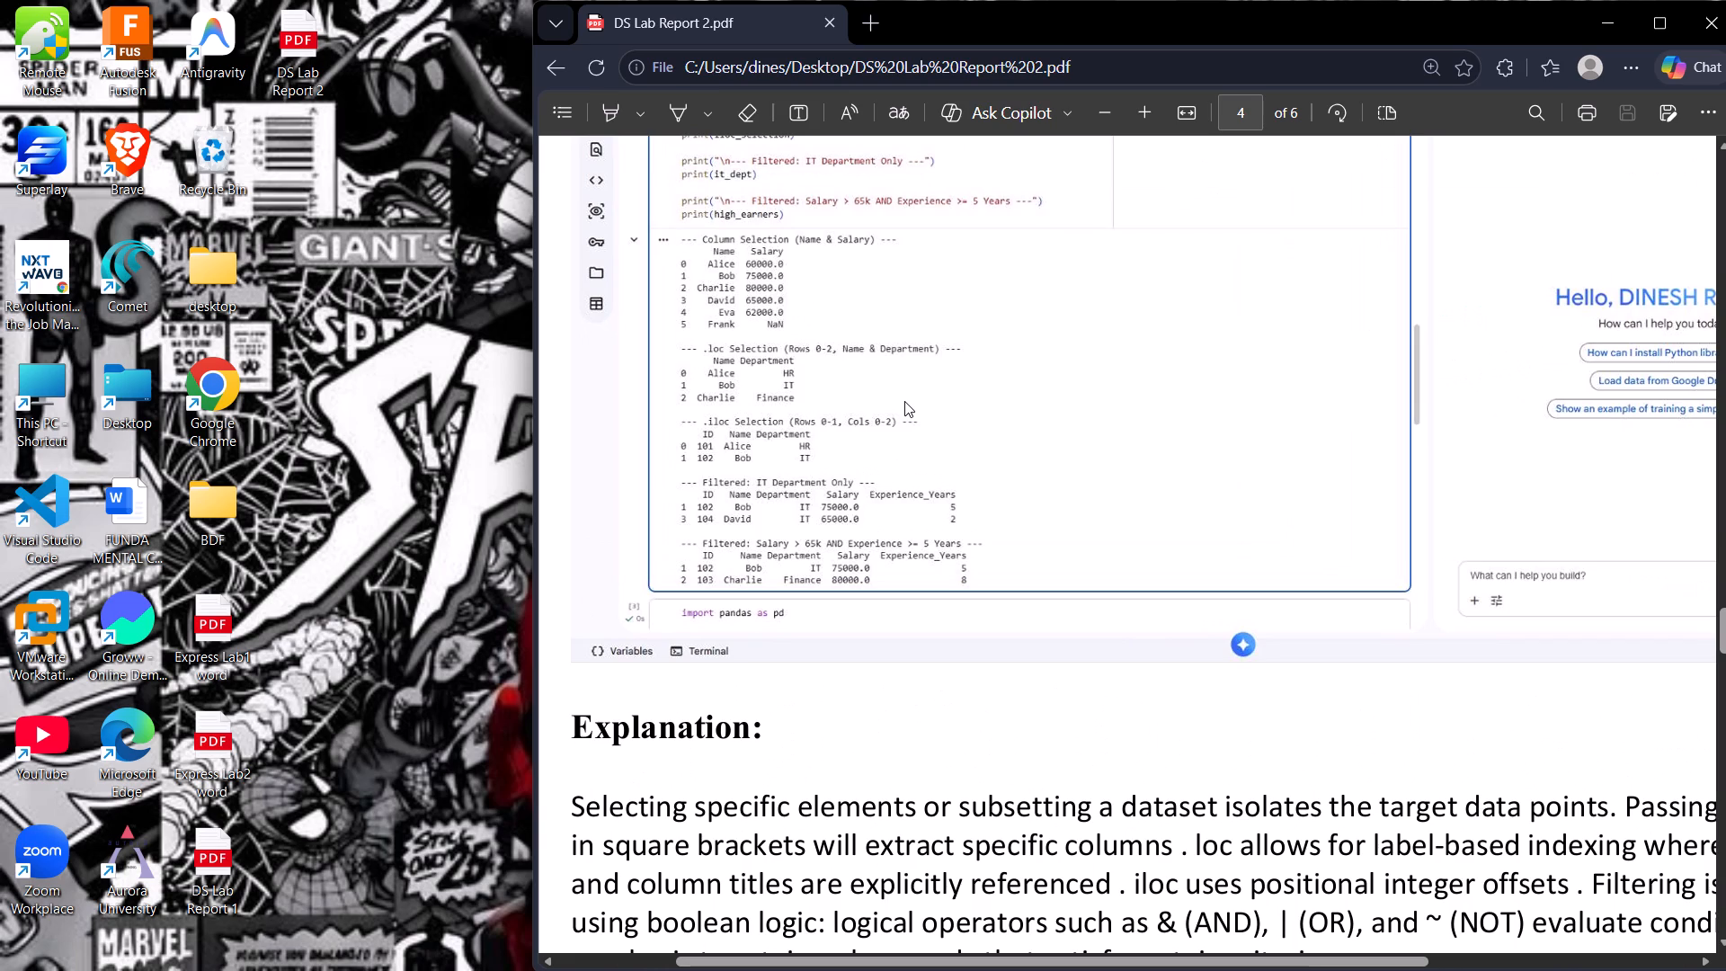
pyautogui.scroll(-1, 904, 401)
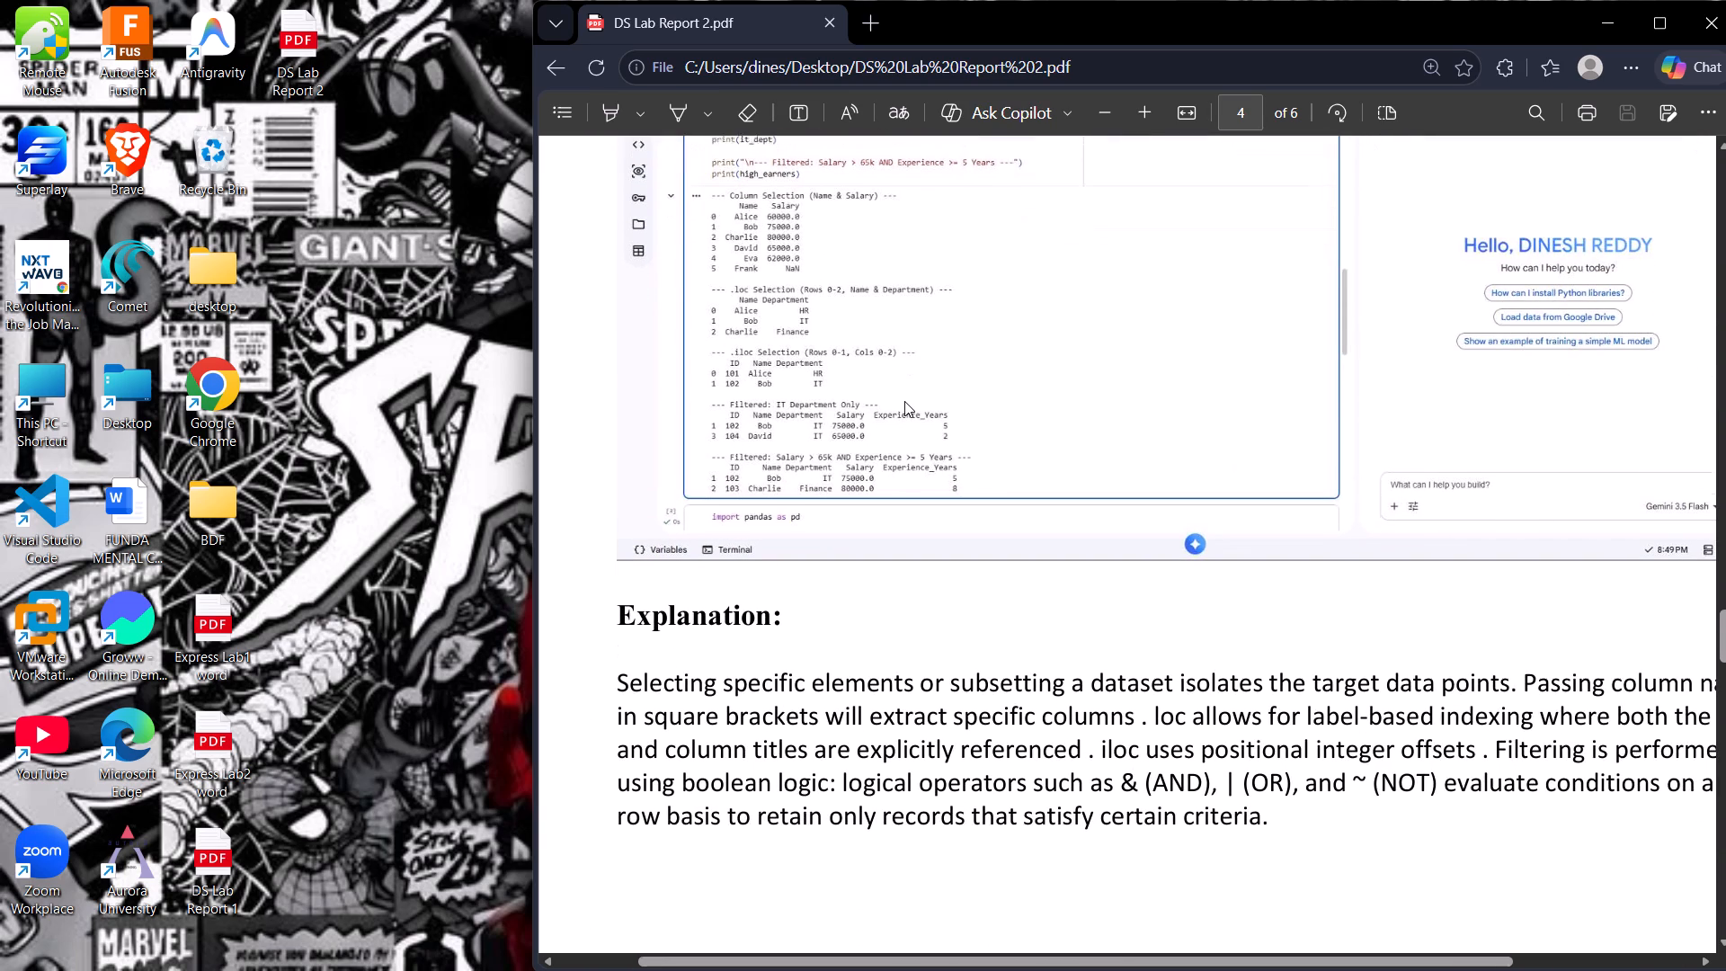
pyautogui.scroll(-7, 904, 401)
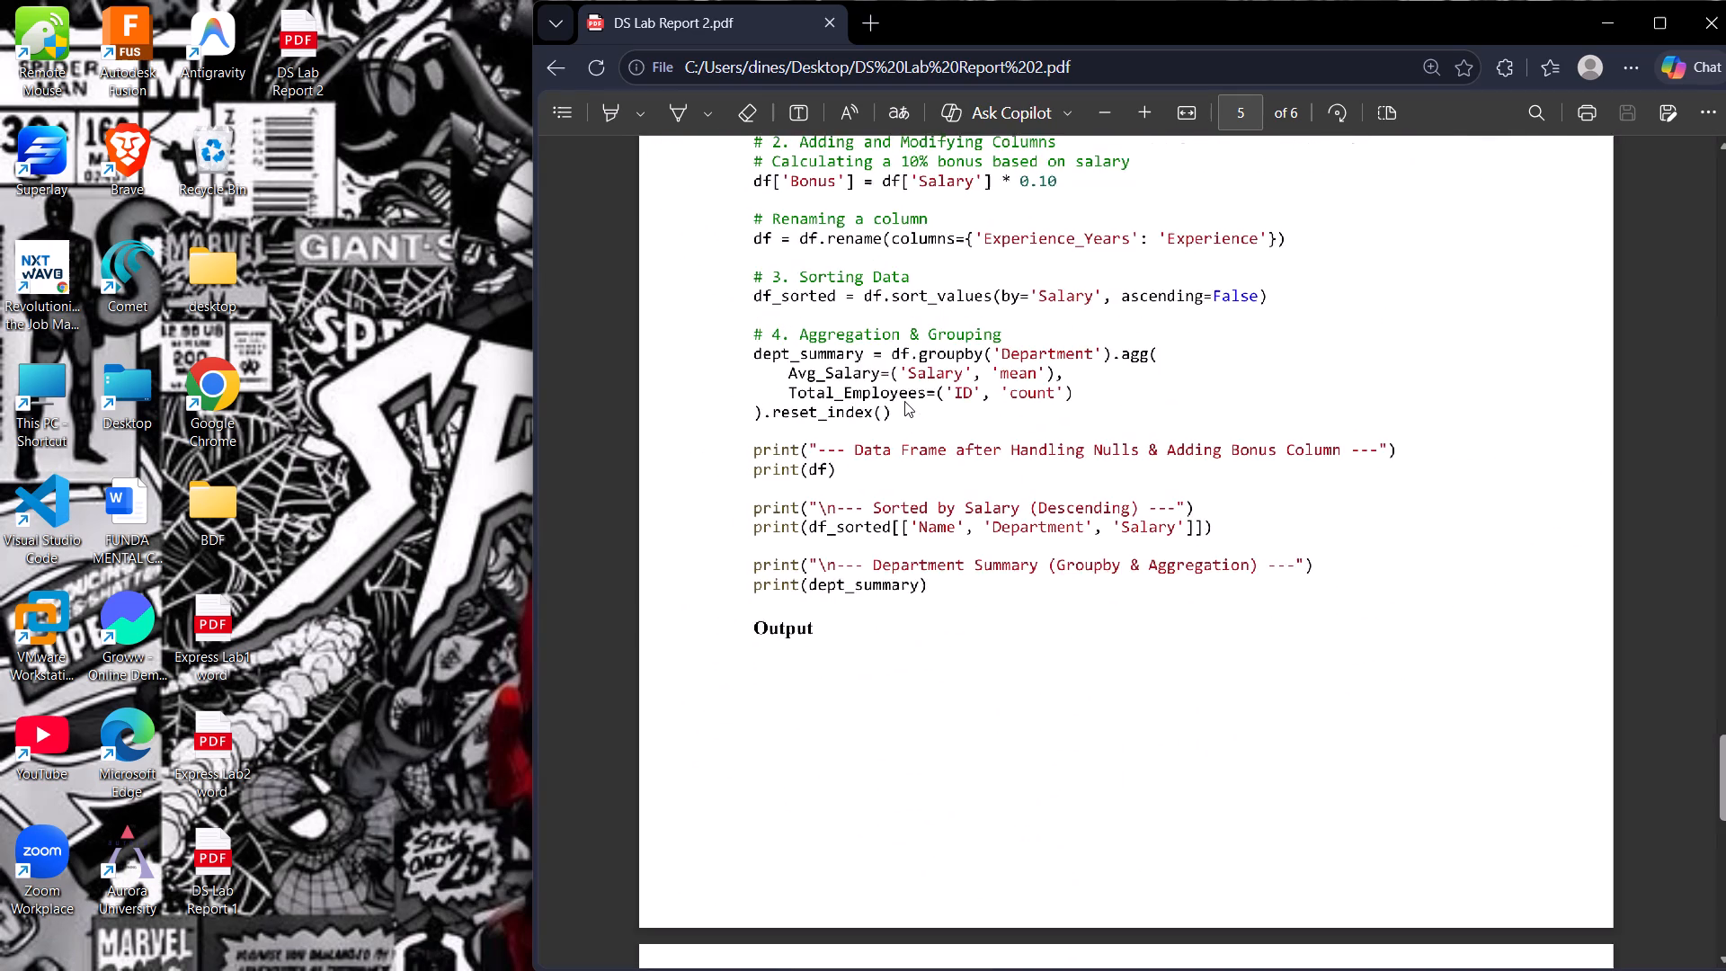
pyautogui.scroll(-3, 904, 401)
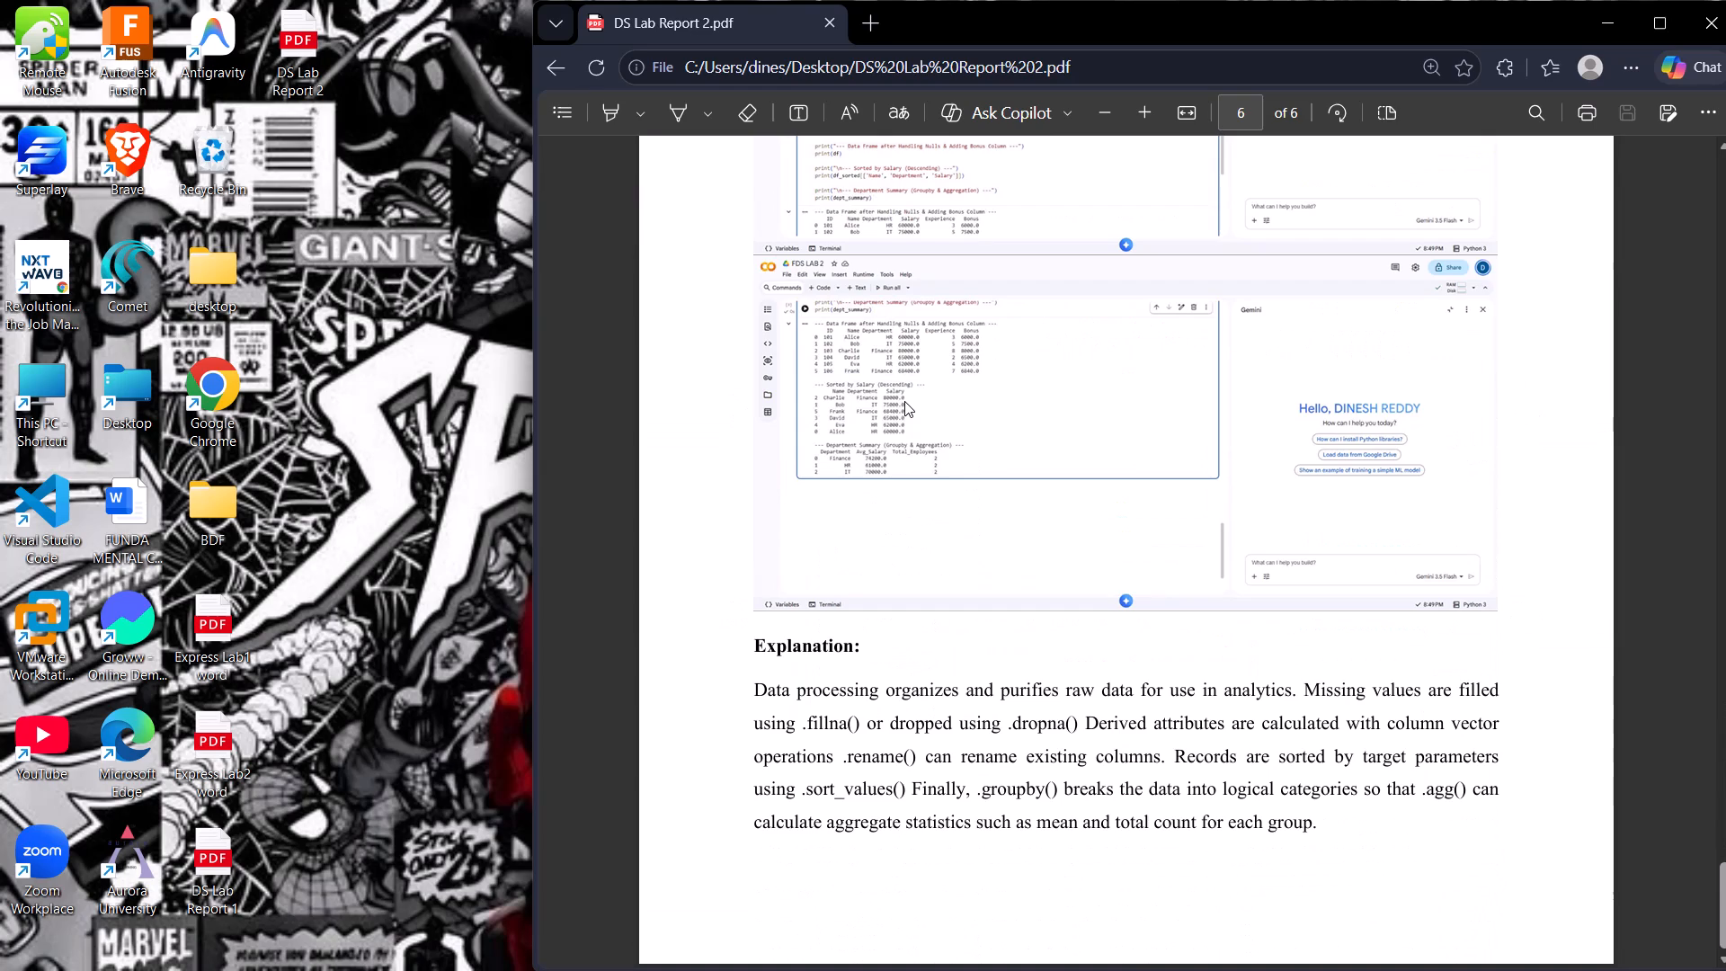
pyautogui.scroll(10, 904, 401)
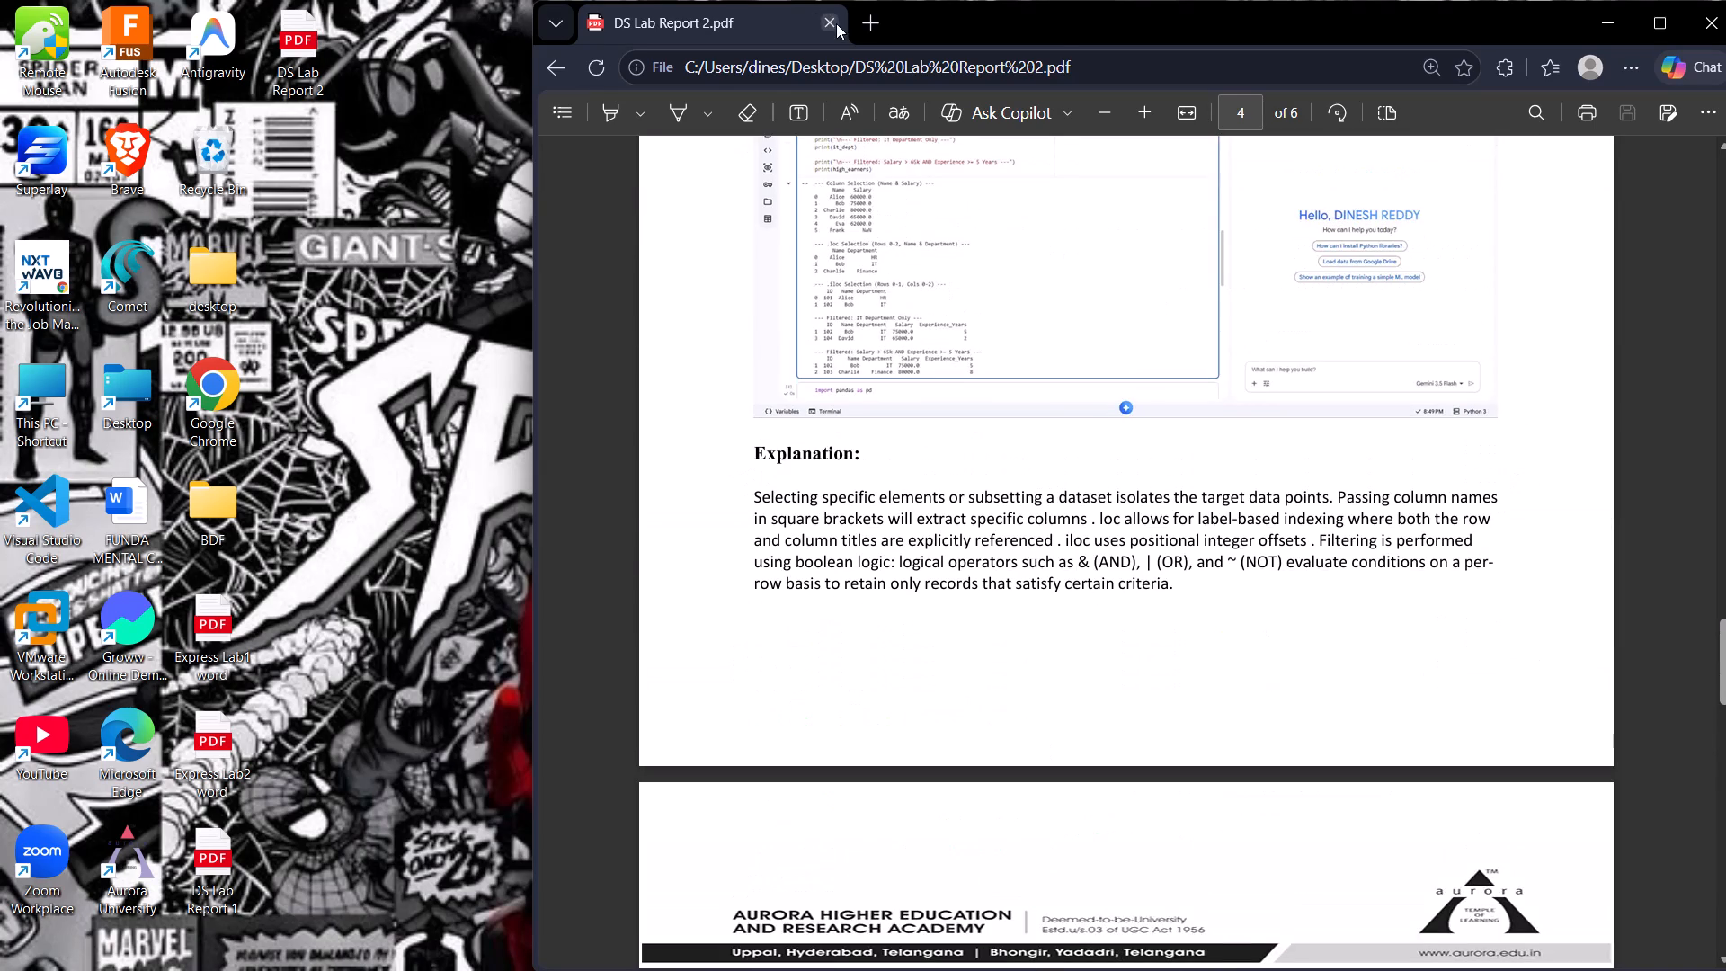
pyautogui.click(830, 20)
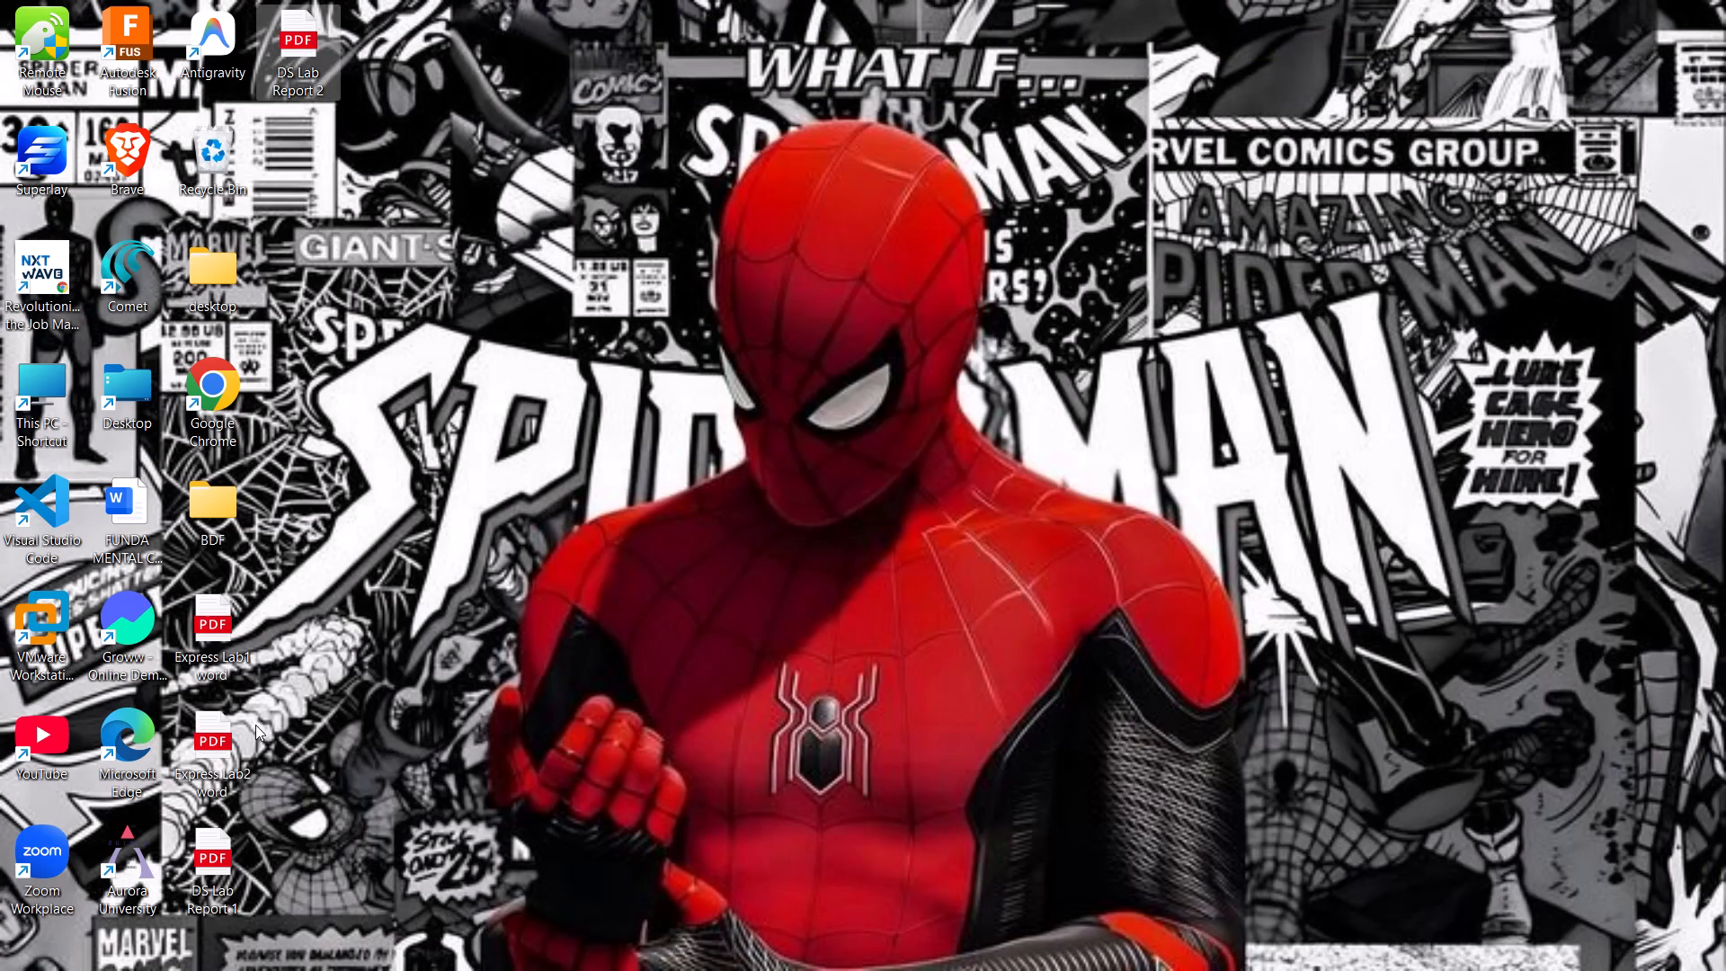
# Open DS Lab Report 1.pdf from the desktop and review the NumPy Array Creation code, output and explanation under Concept 1.
pyautogui.doubleClick(227, 869)
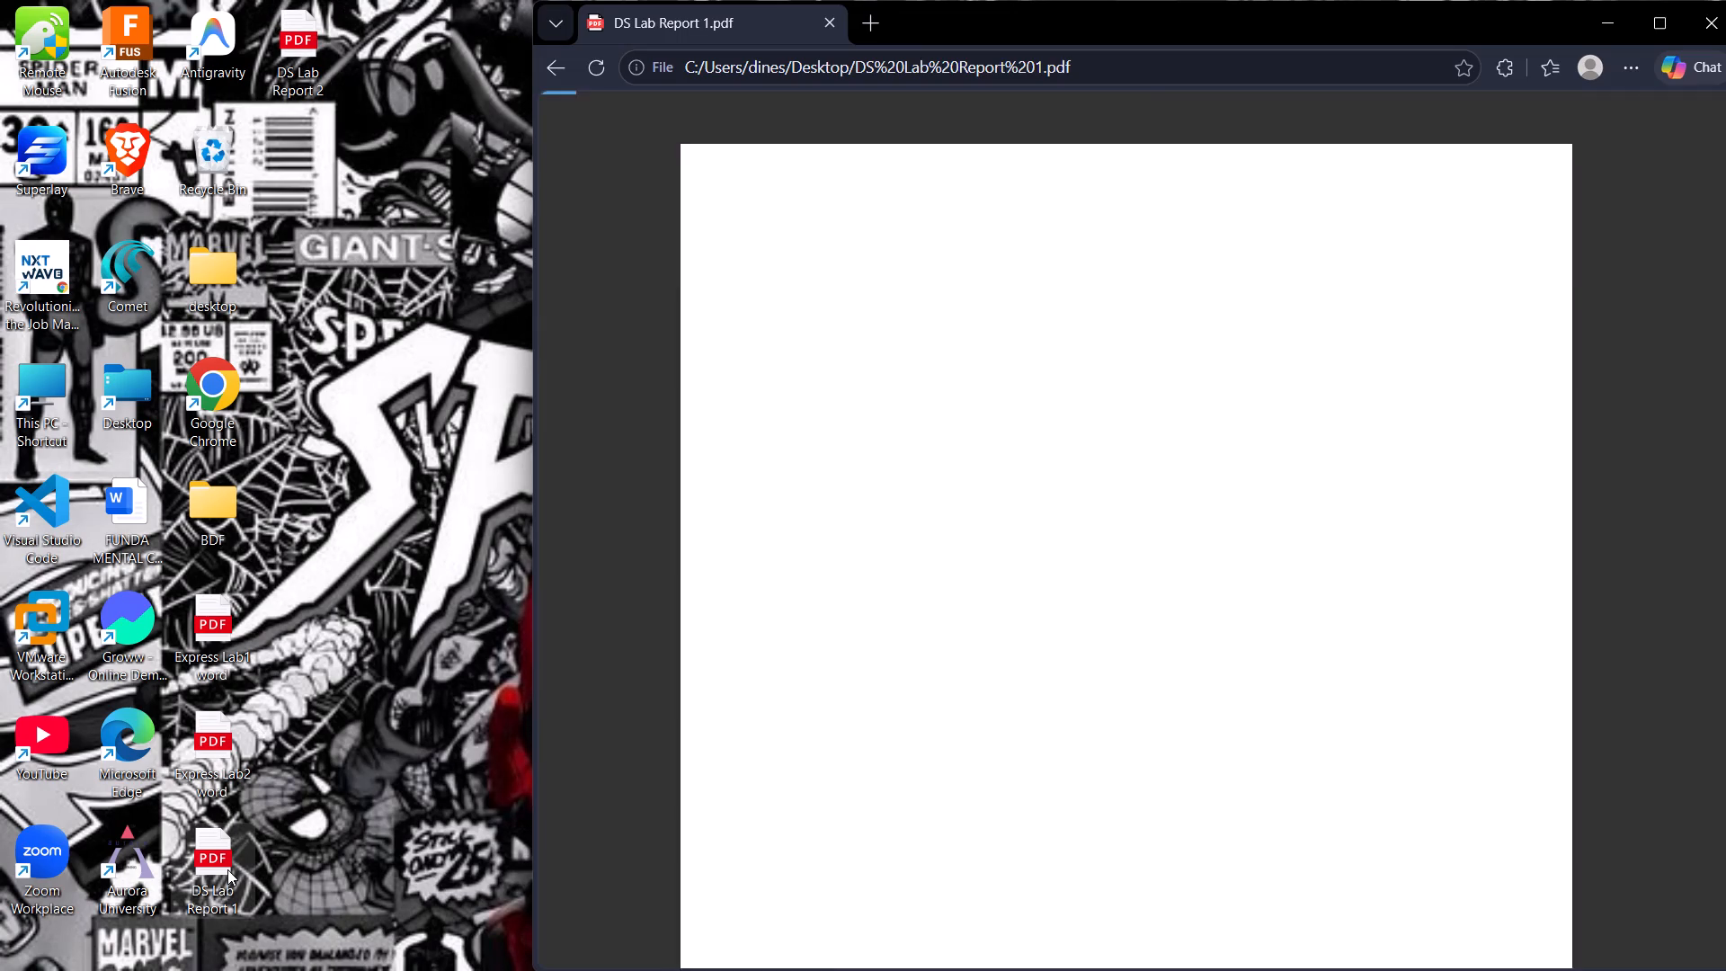
pyautogui.scroll(7, 970, 645)
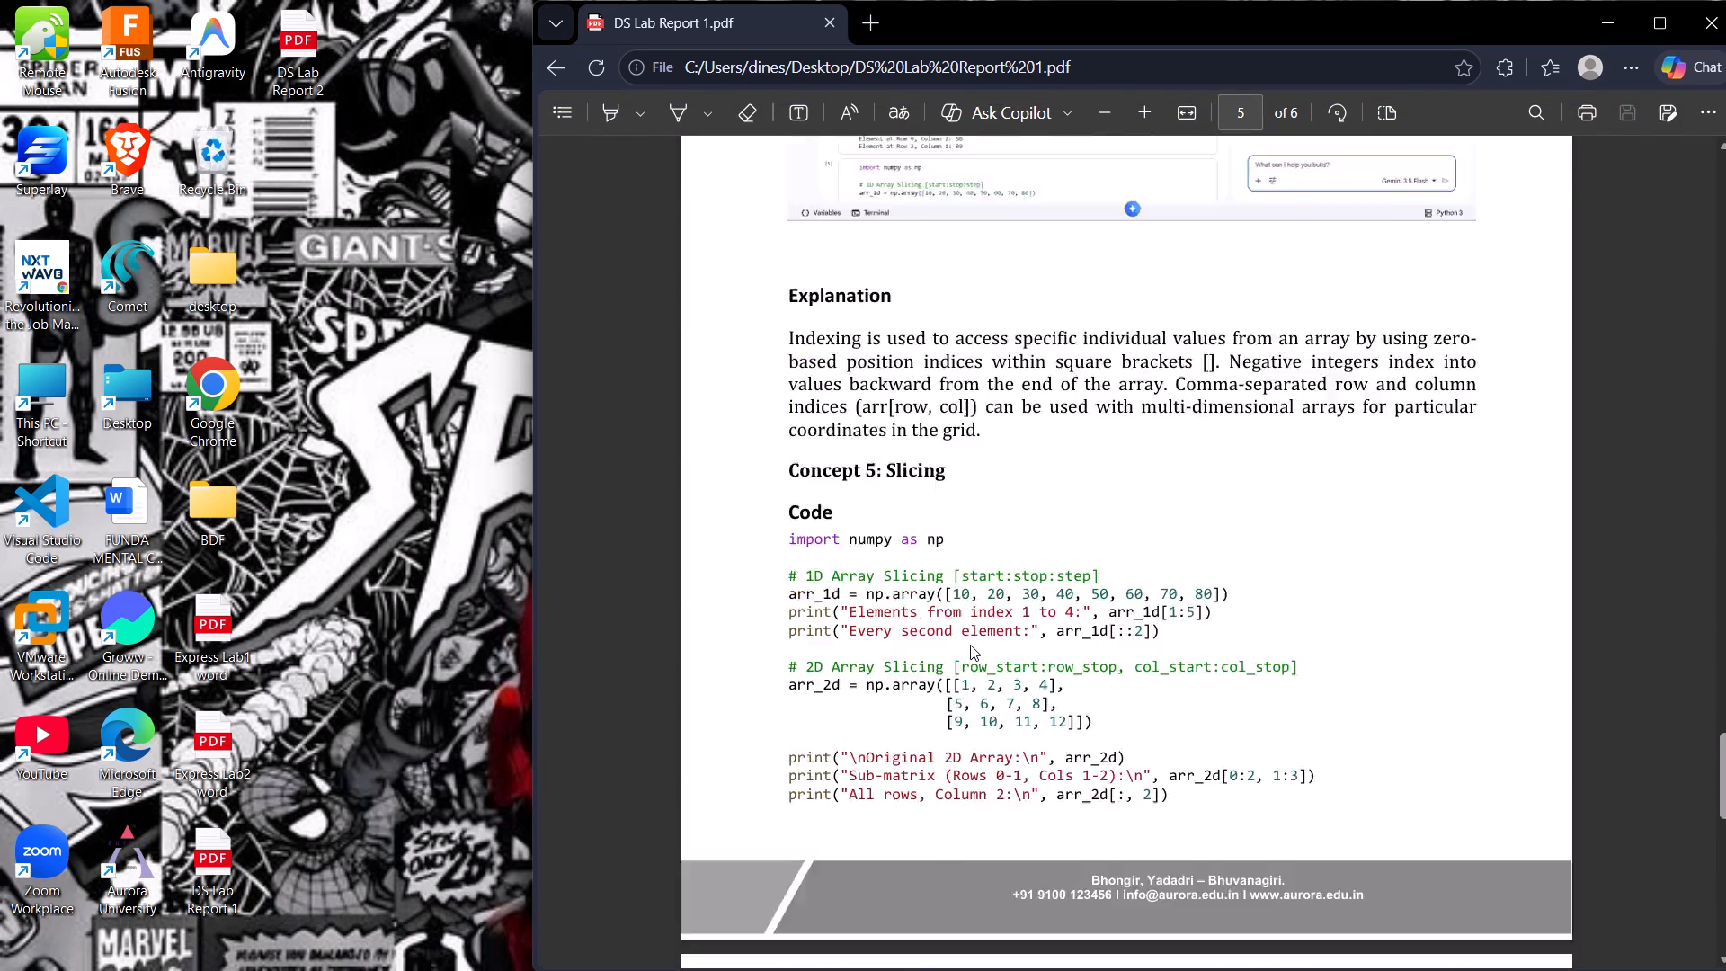
pyautogui.scroll(10, 970, 645)
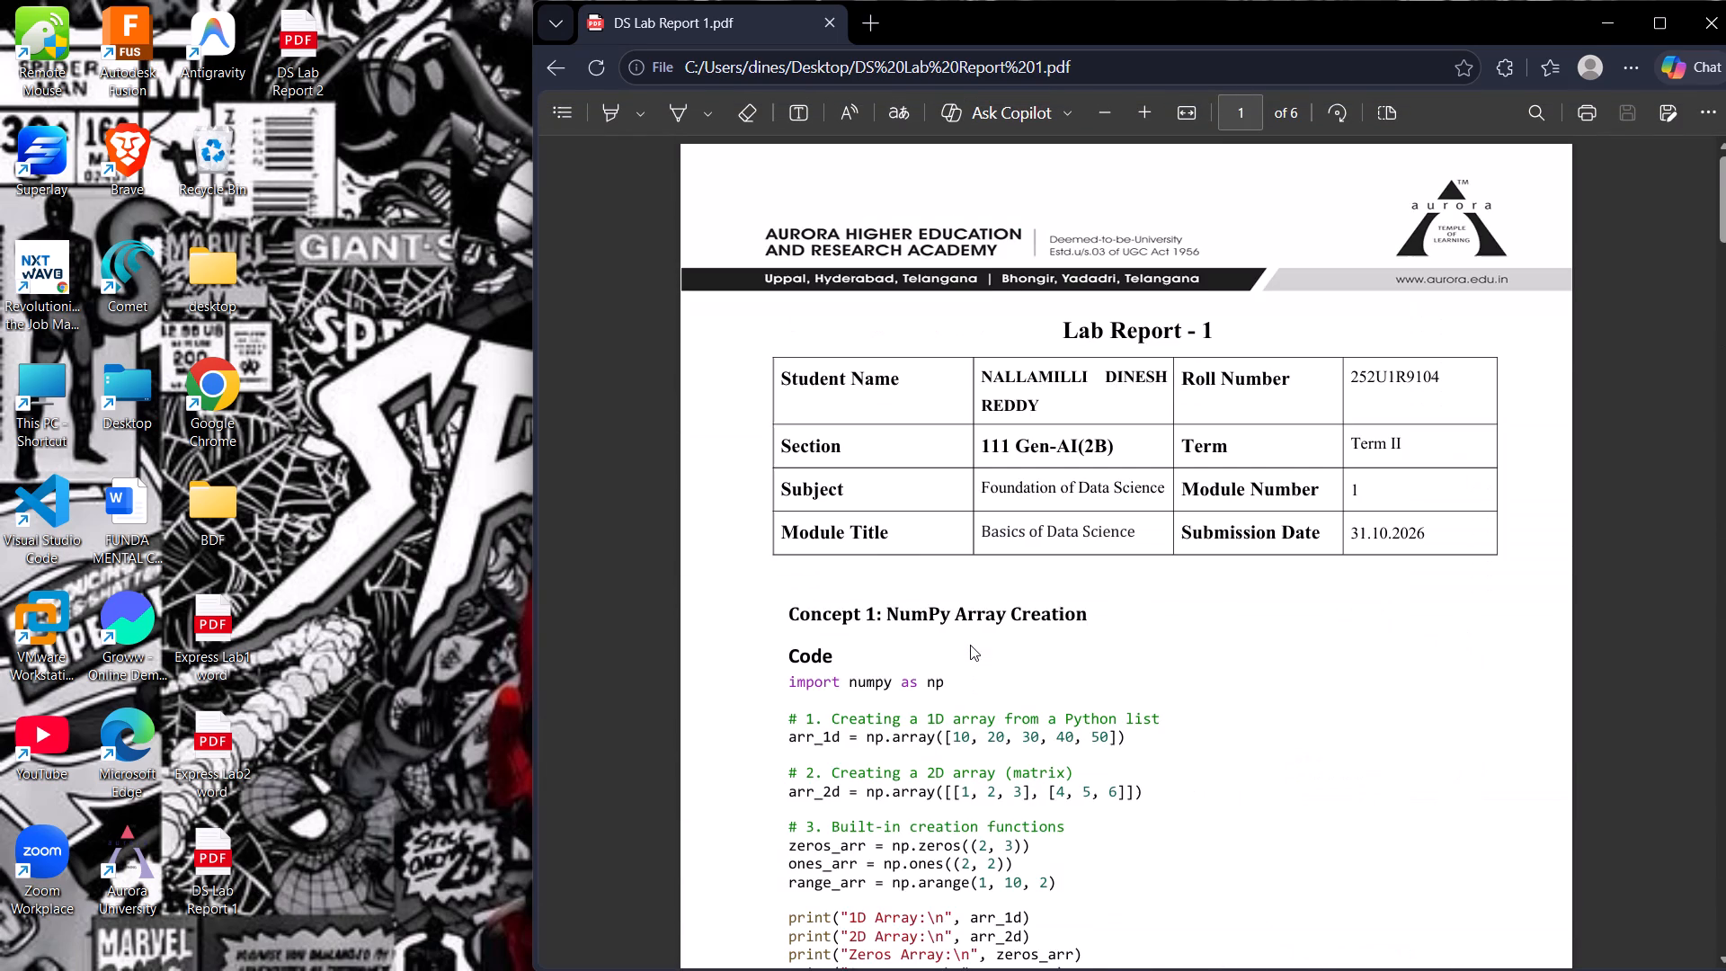
pyautogui.scroll(-4, 970, 645)
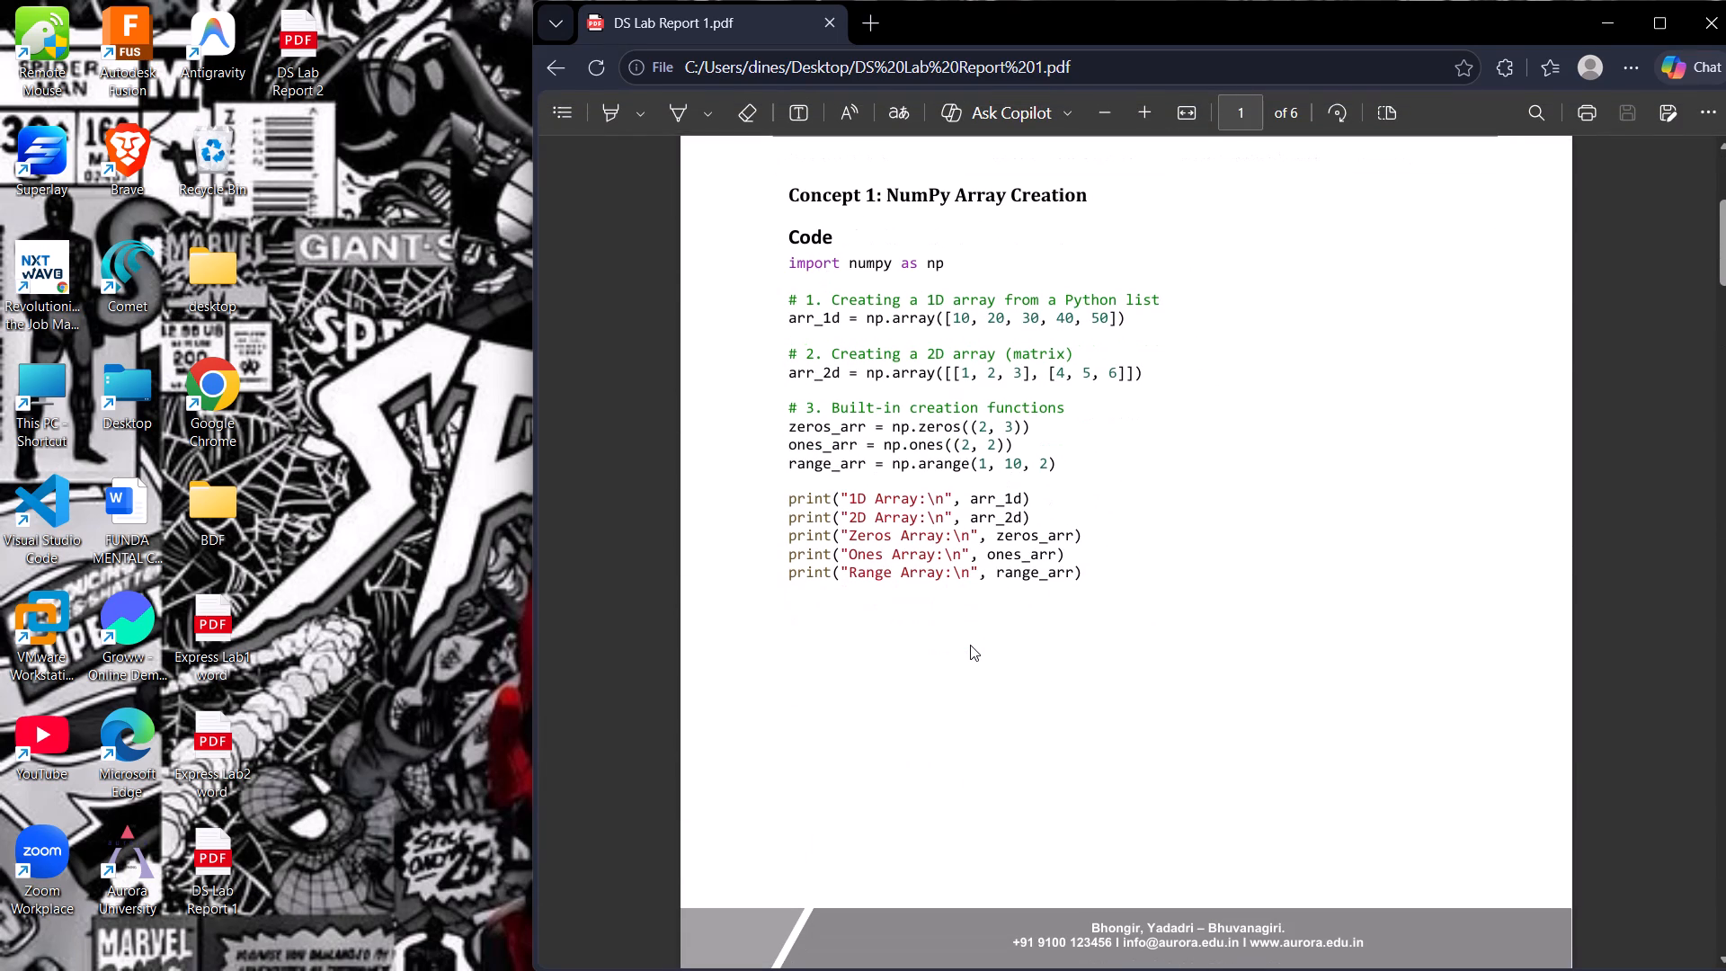
pyautogui.scroll(3, 970, 645)
pyautogui.scroll(-3, 970, 645)
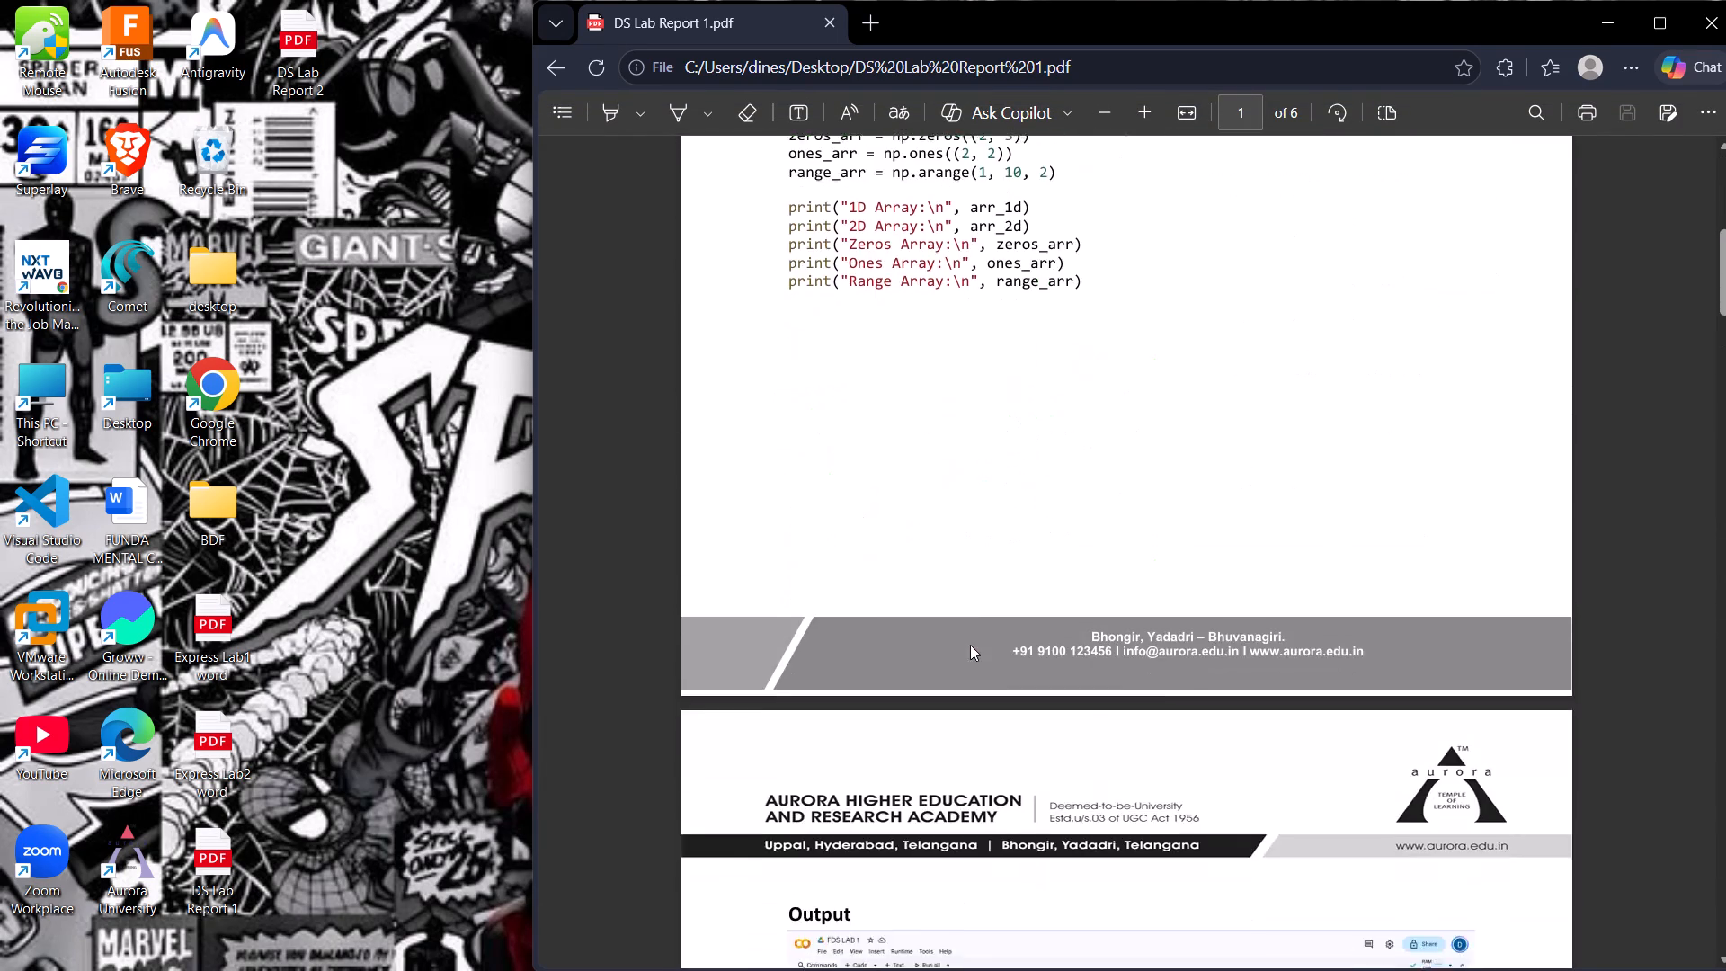
pyautogui.scroll(-2, 970, 645)
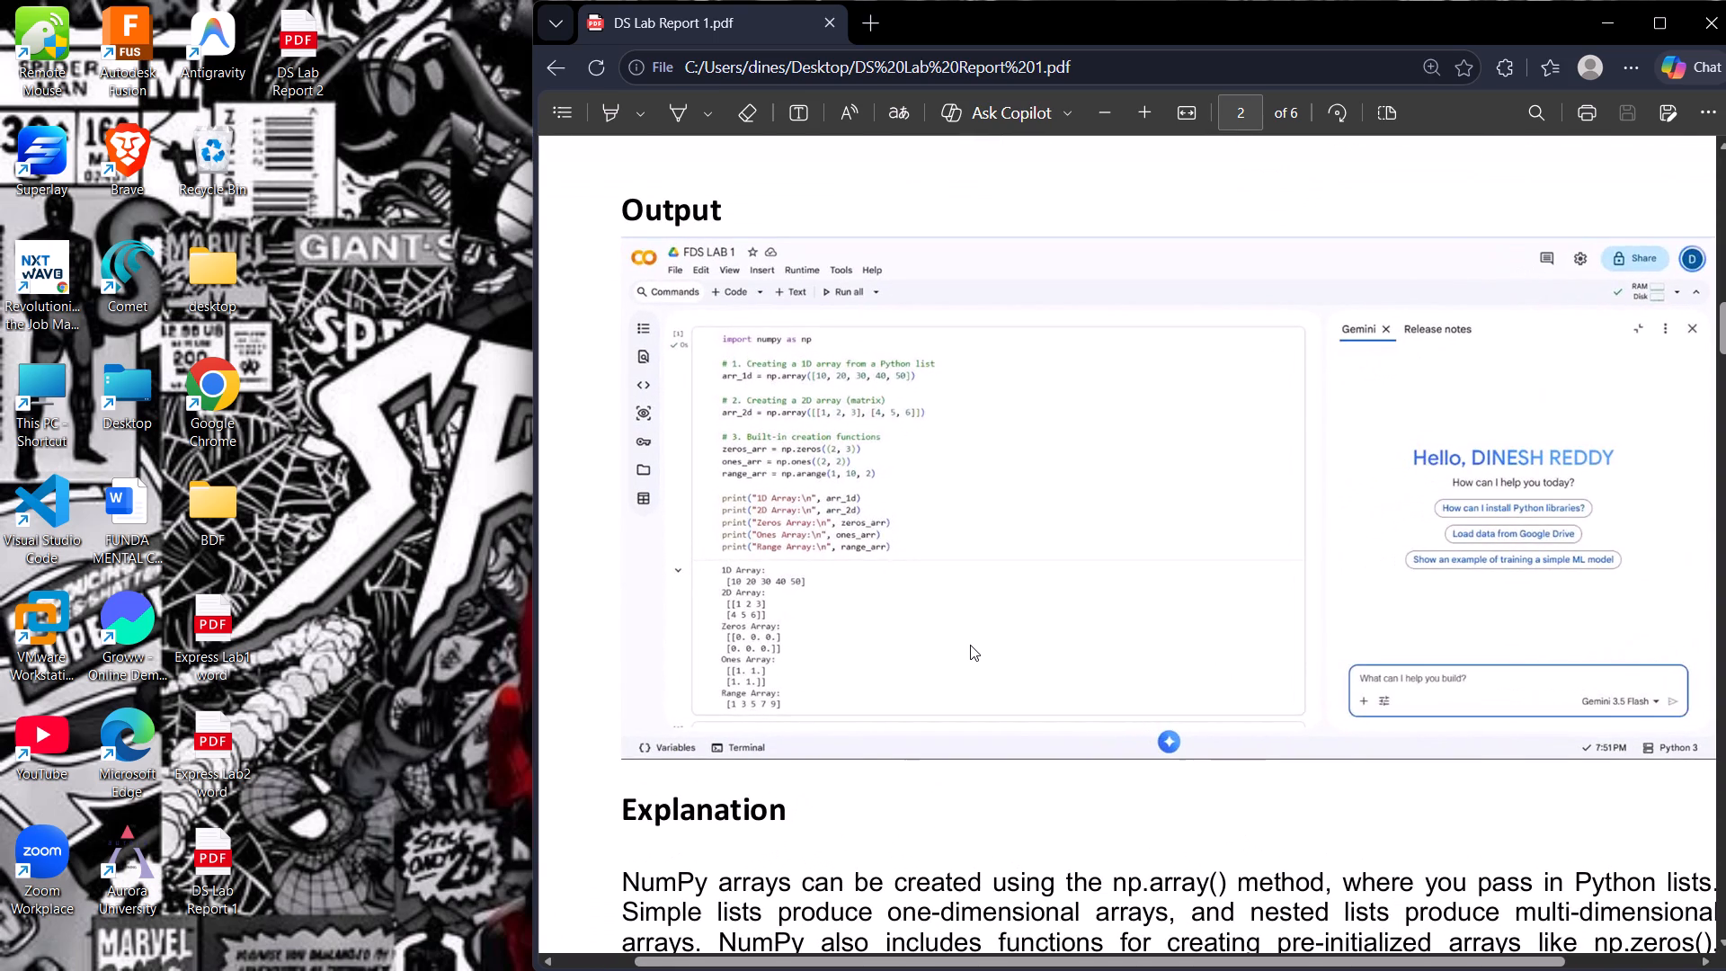
pyautogui.scroll(-4, 970, 645)
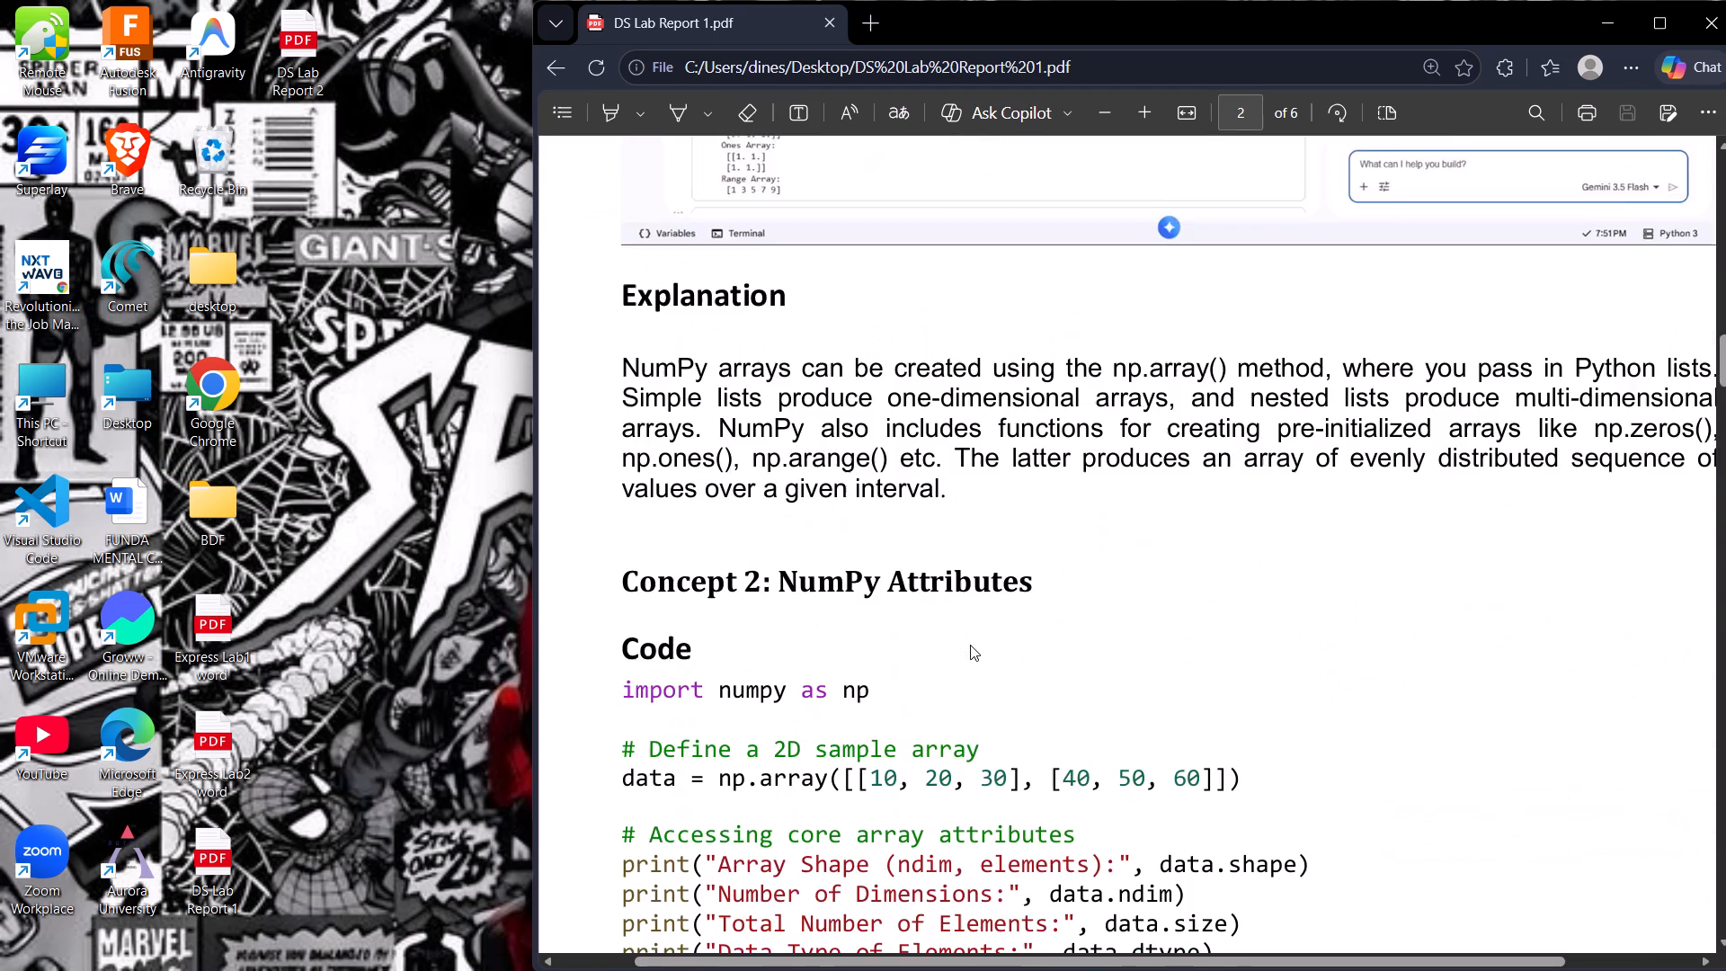
# Examine the code, outputs and explanations for Concept 2: NumPy Attributes and Concept 3: NumPy Data Types in DS Lab Report 1.pdf.
pyautogui.scroll(-5, 970, 645)
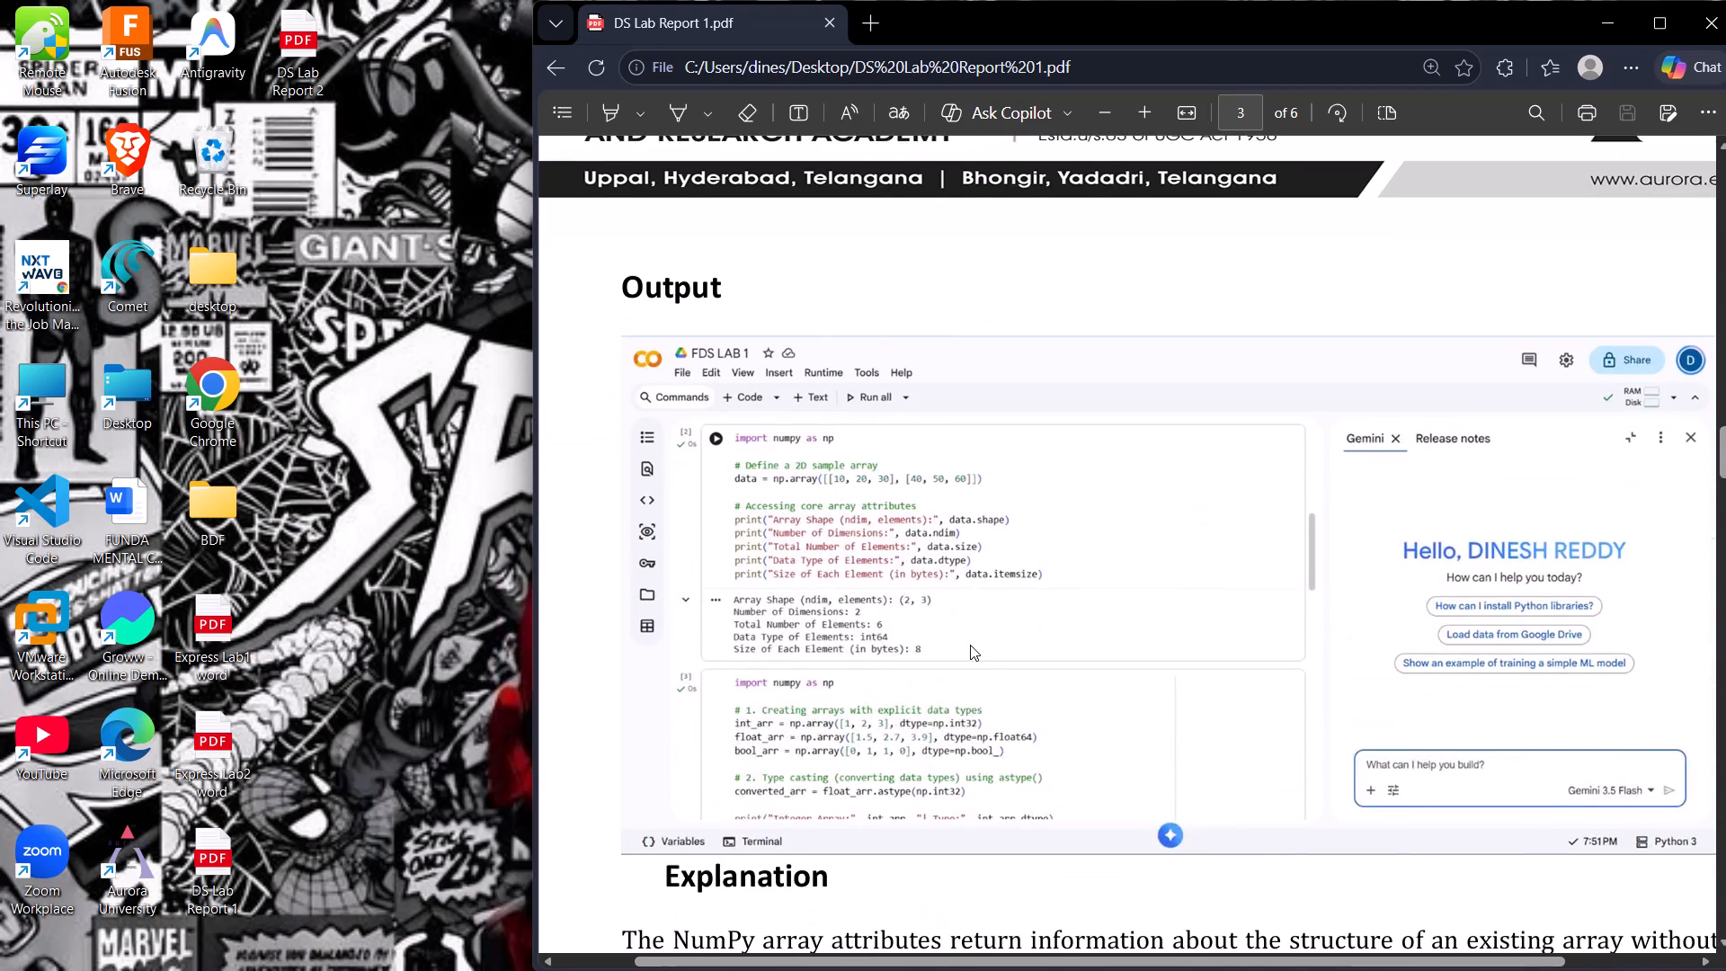
pyautogui.scroll(-2, 970, 645)
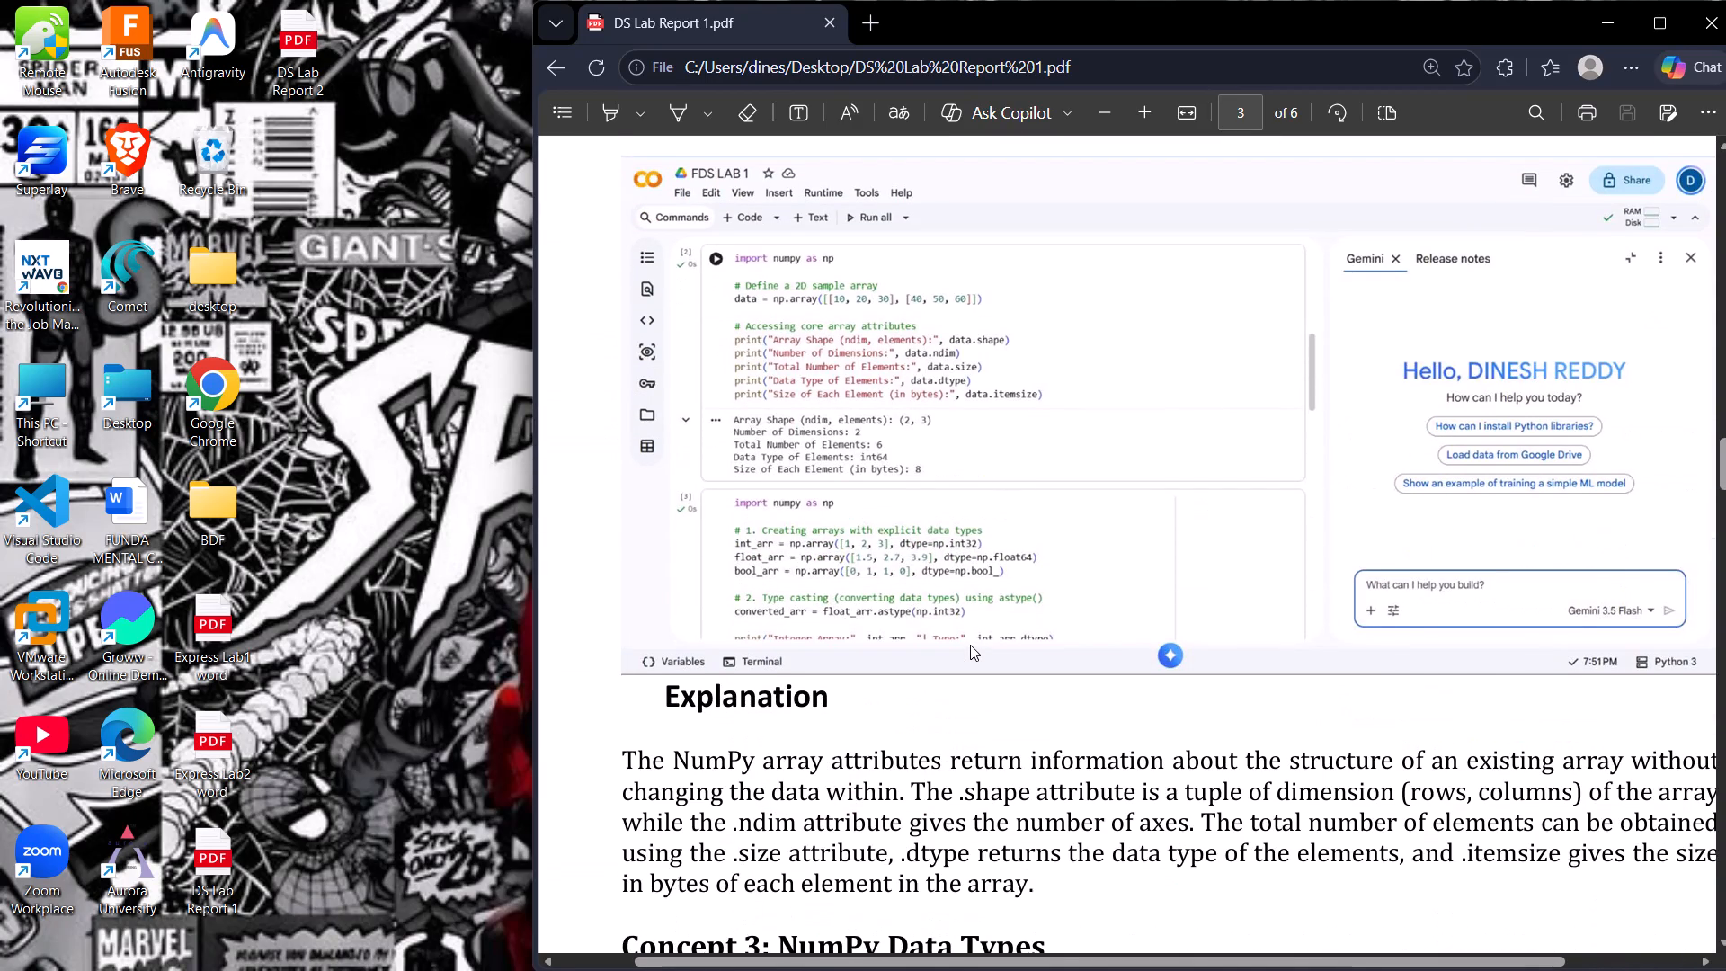
pyautogui.scroll(-2, 970, 645)
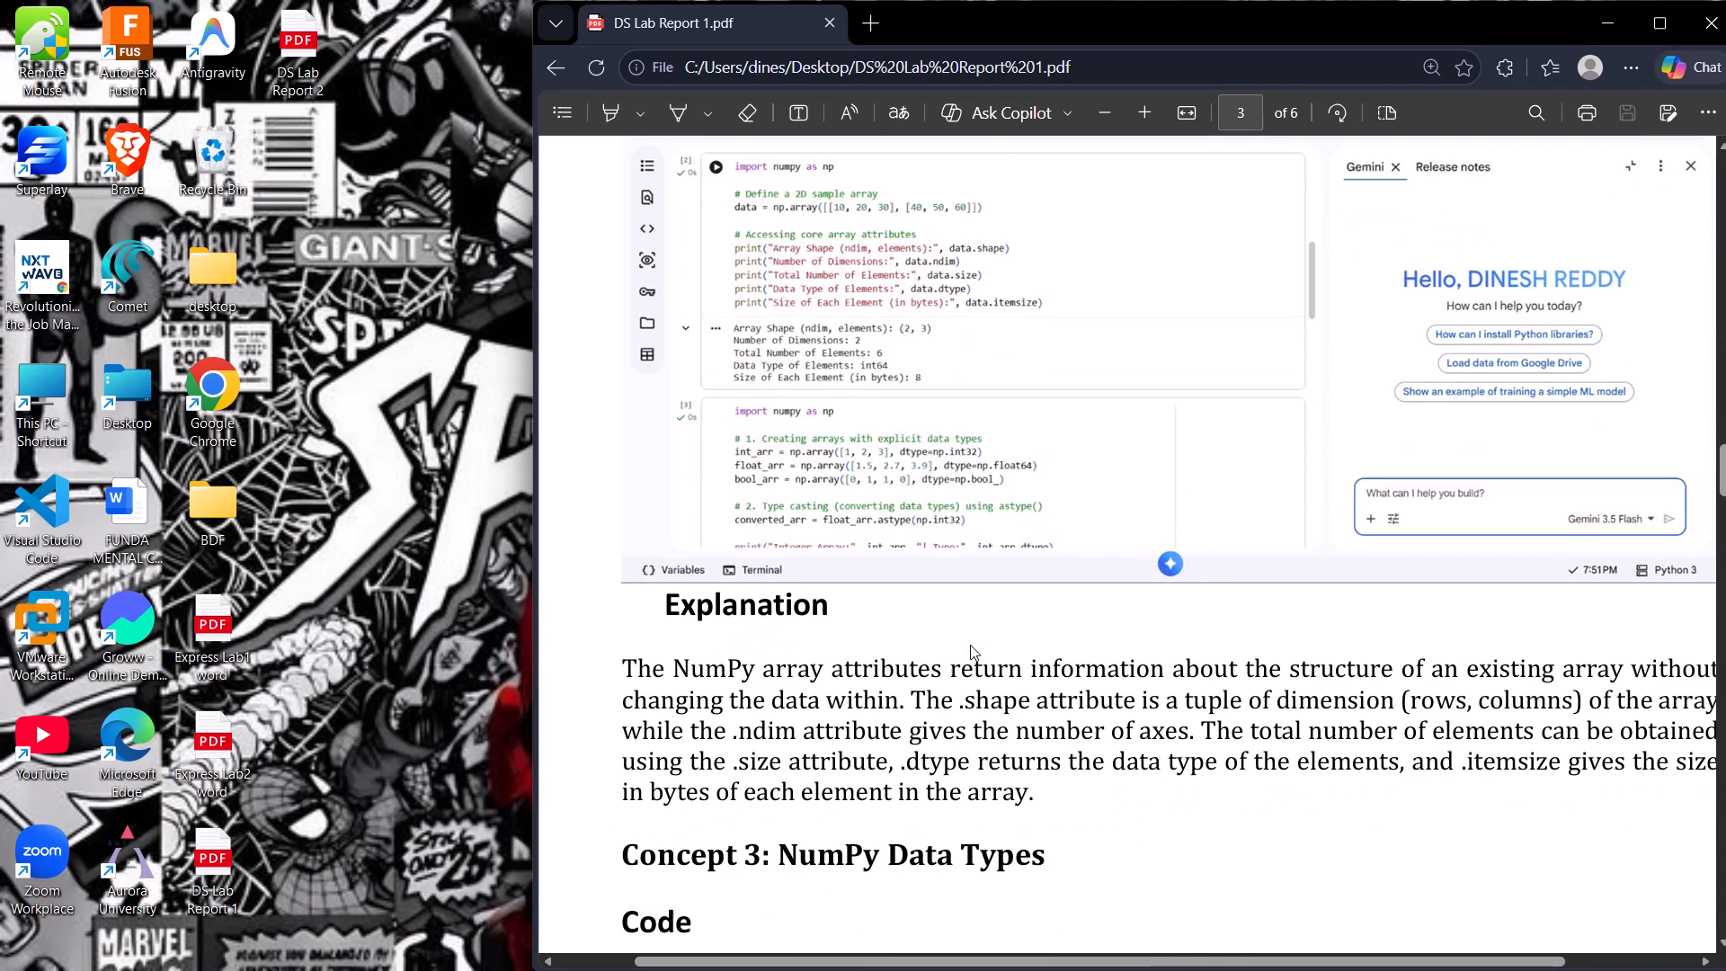
pyautogui.scroll(-3, 970, 645)
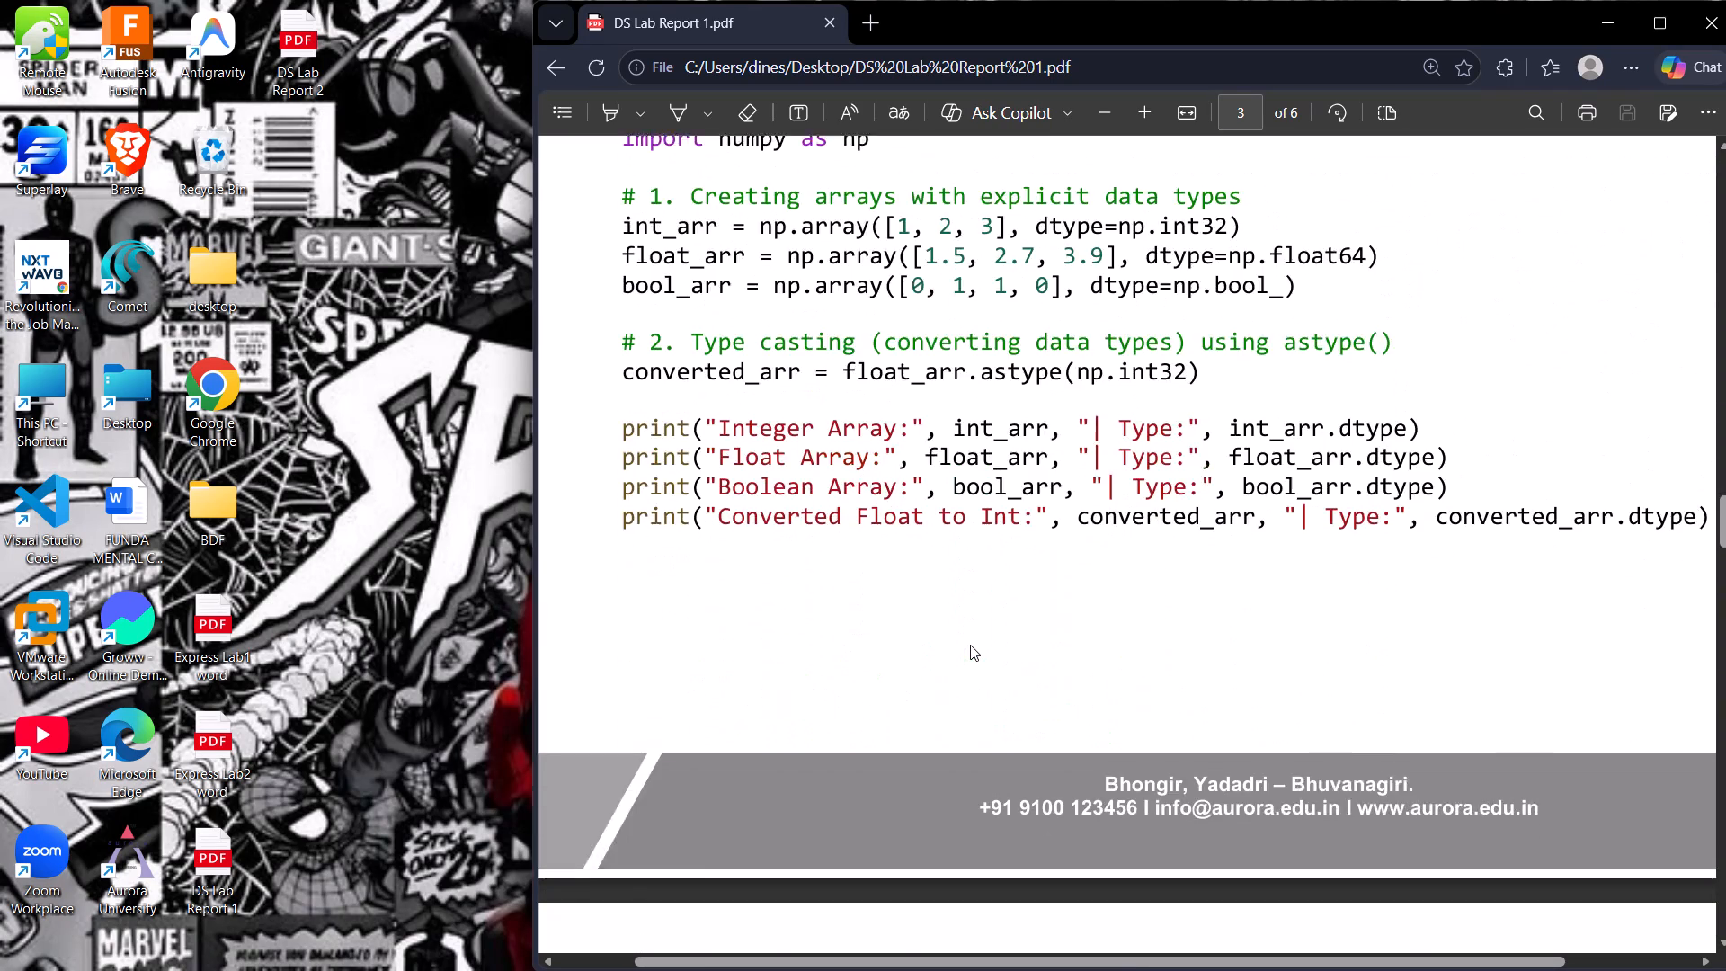
pyautogui.scroll(-3, 970, 645)
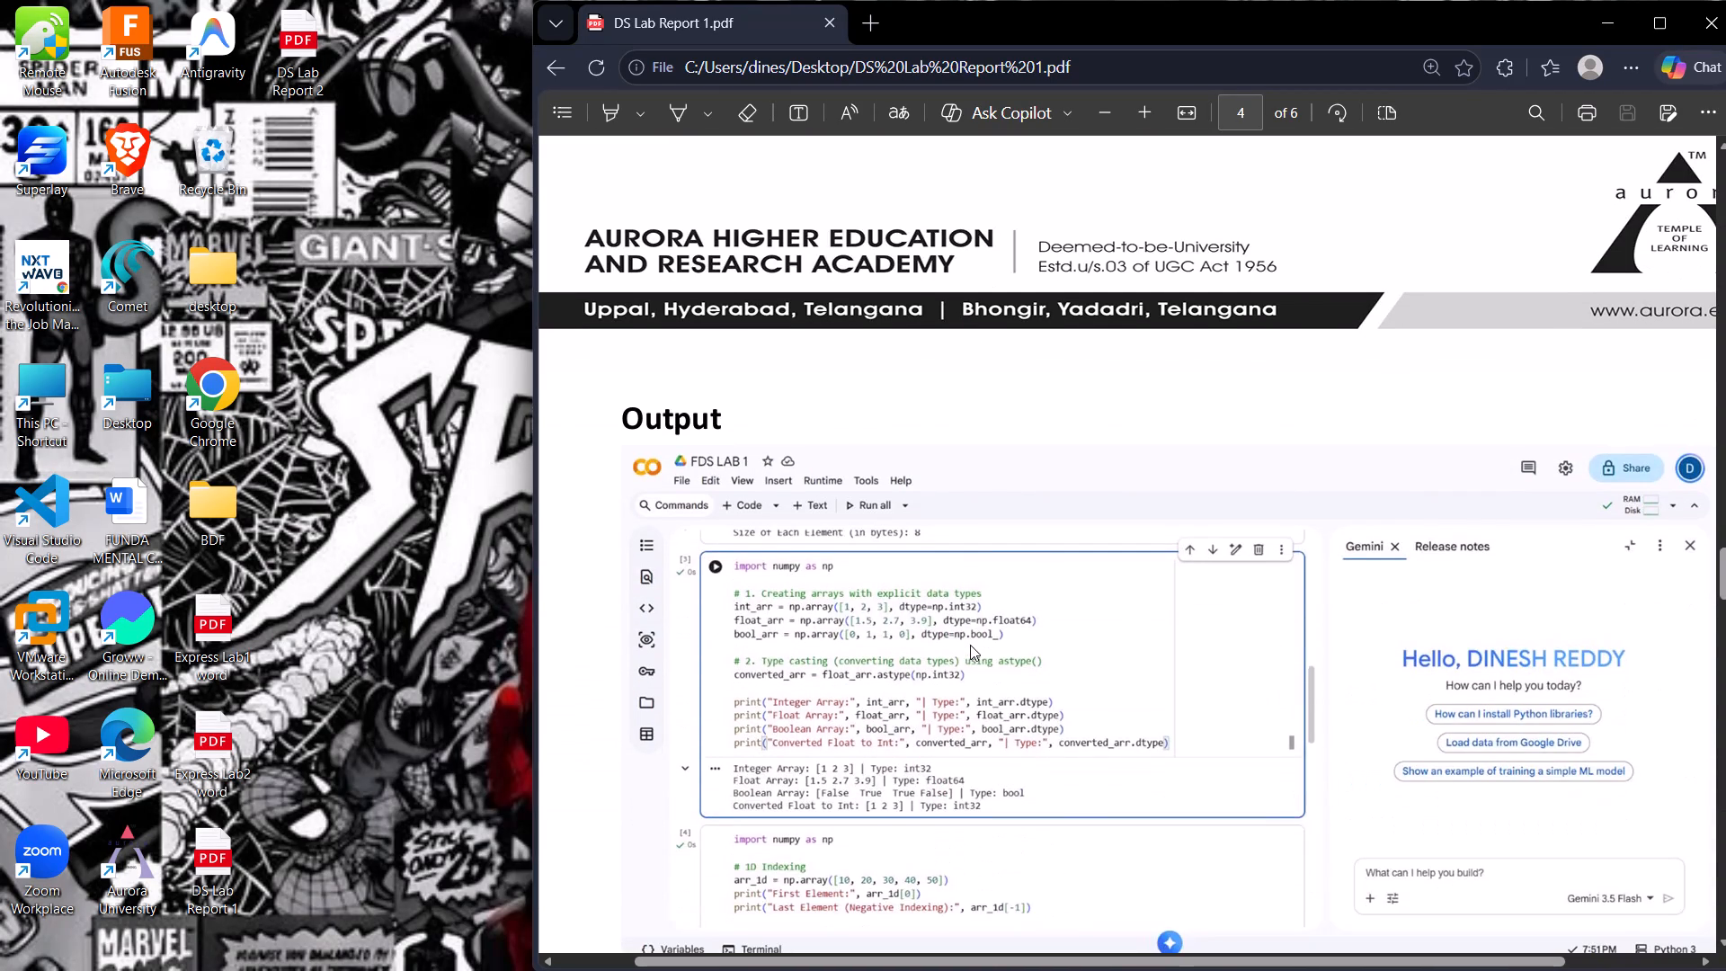
pyautogui.scroll(-3, 970, 645)
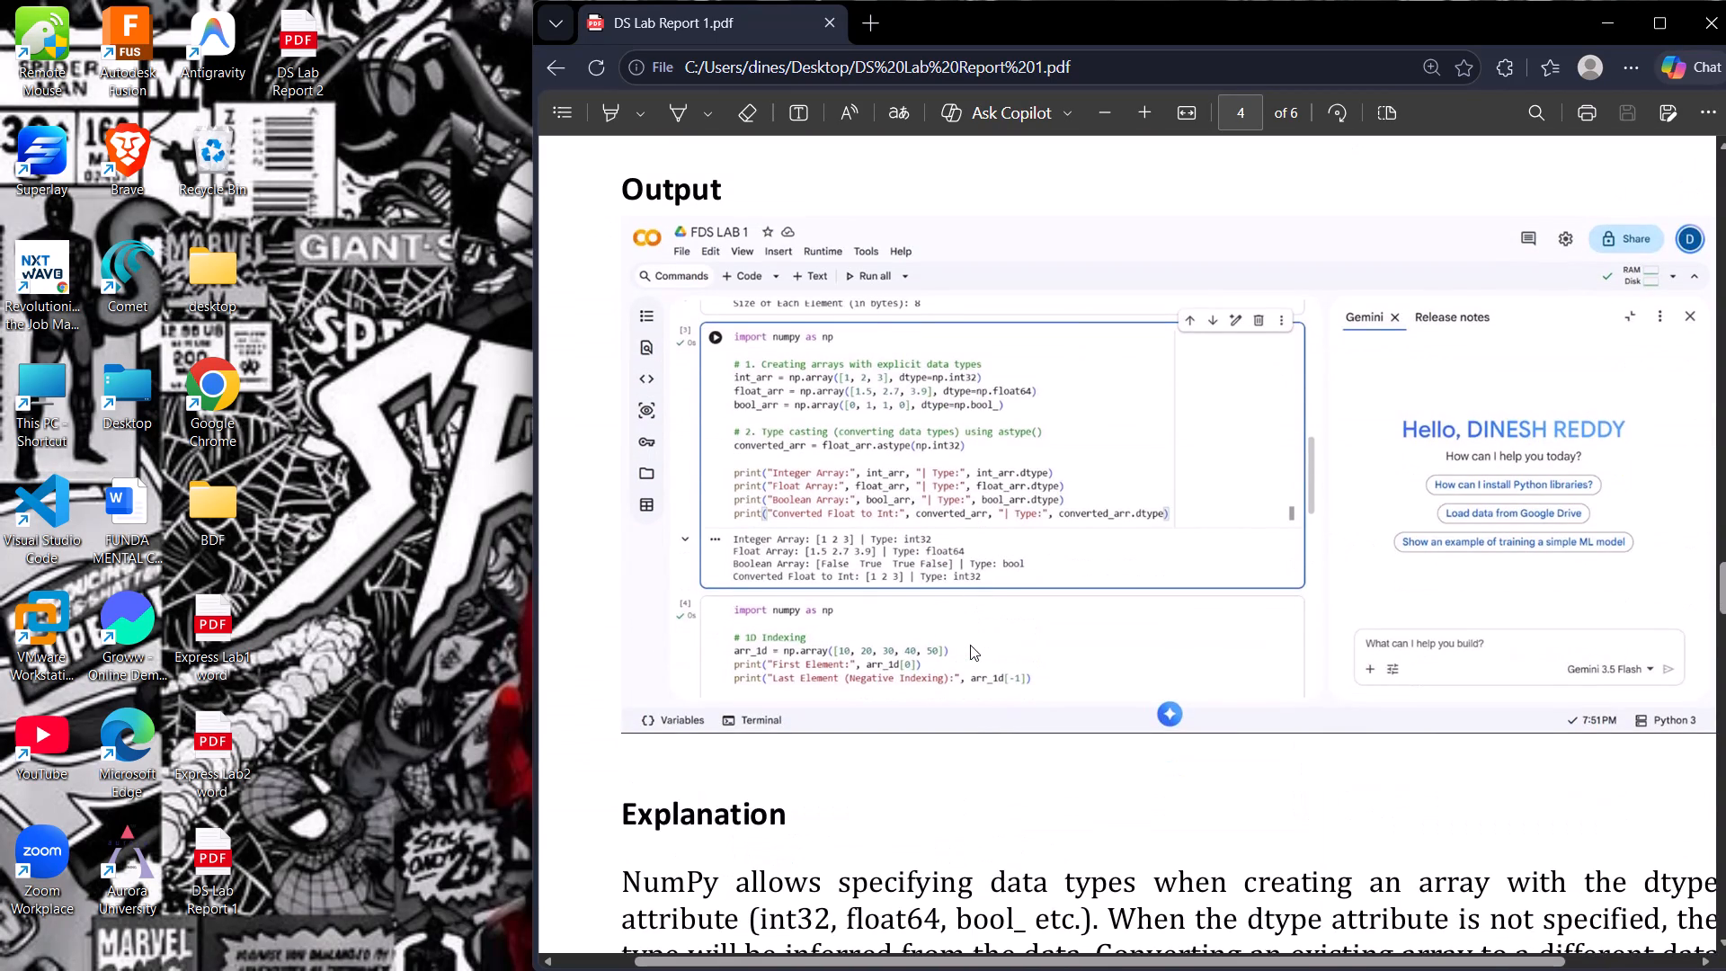
# Review the indexing output and the Concept 5: Slicing code and output through the last page, and close DS Lab Report 1.pdf.
pyautogui.scroll(-5, 970, 645)
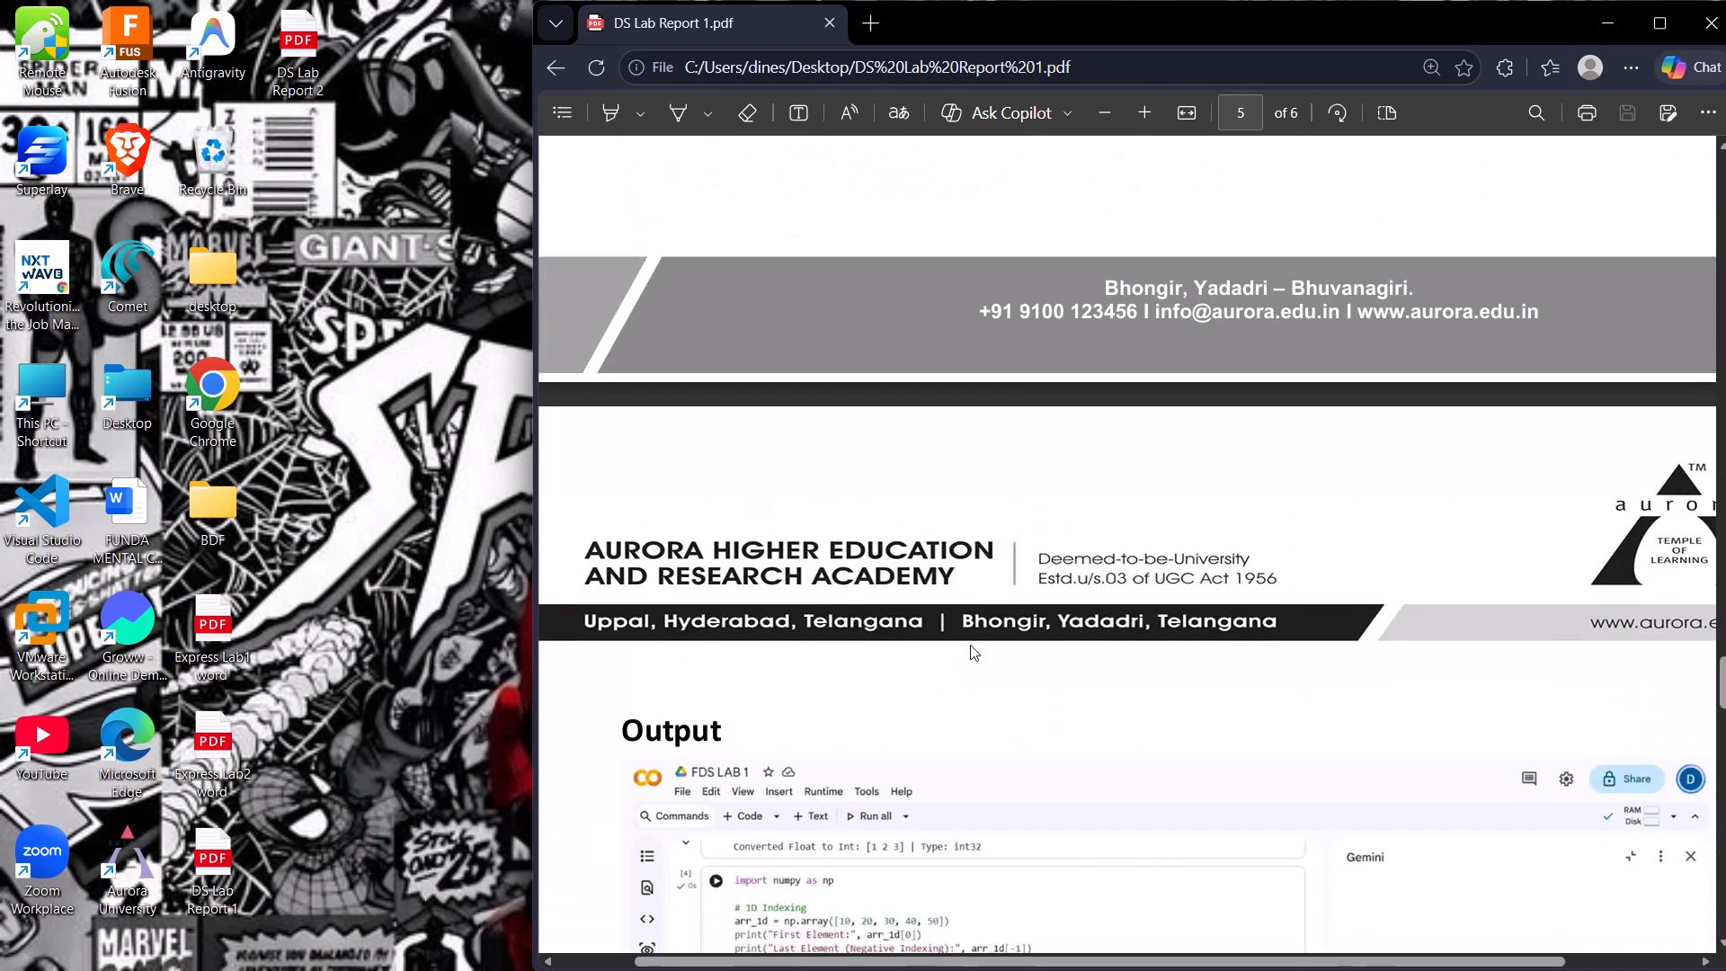
pyautogui.scroll(-4, 970, 645)
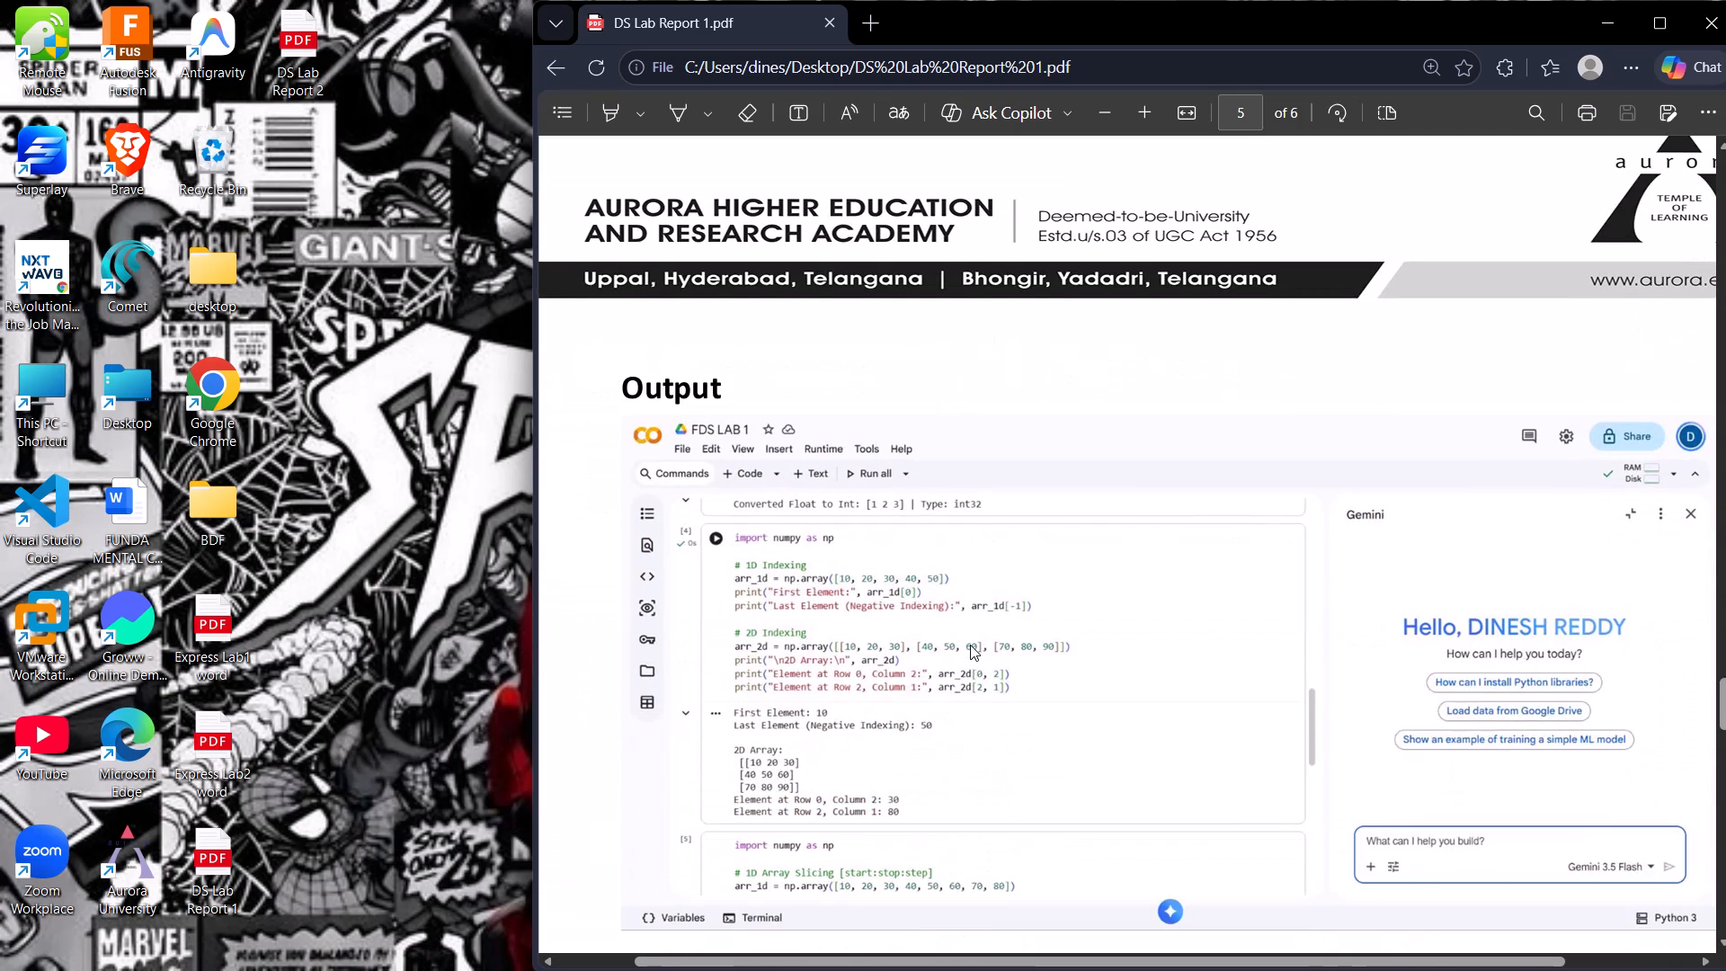
pyautogui.scroll(-6, 970, 645)
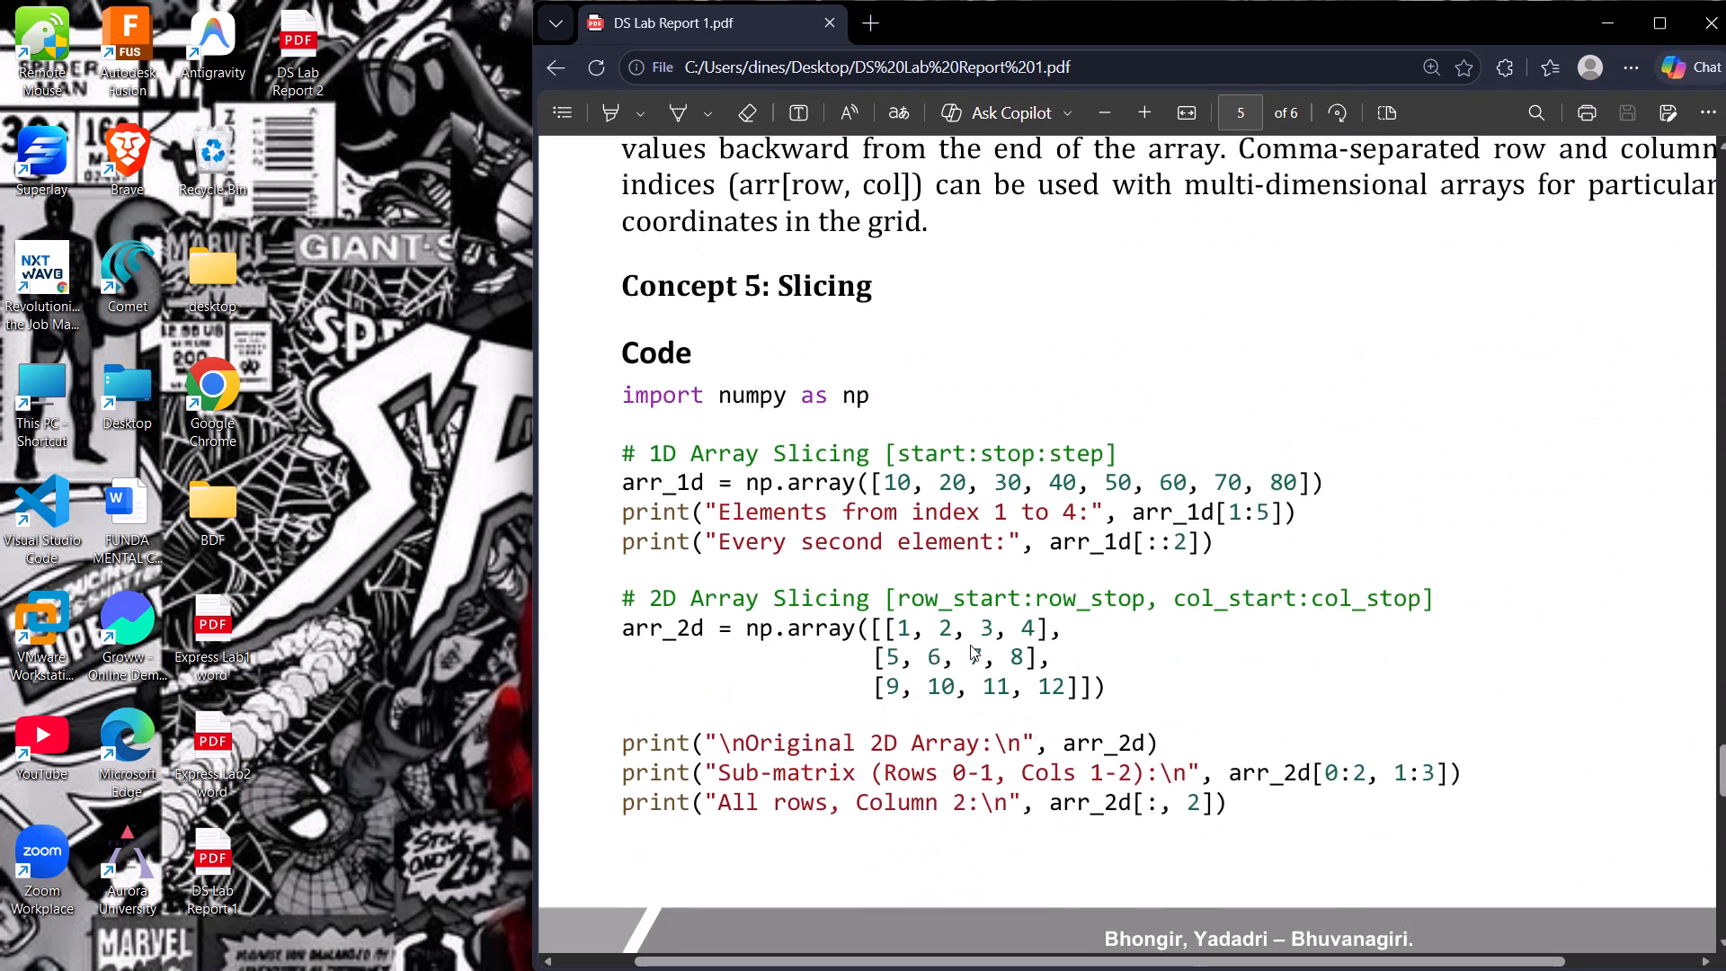
pyautogui.scroll(-4, 970, 645)
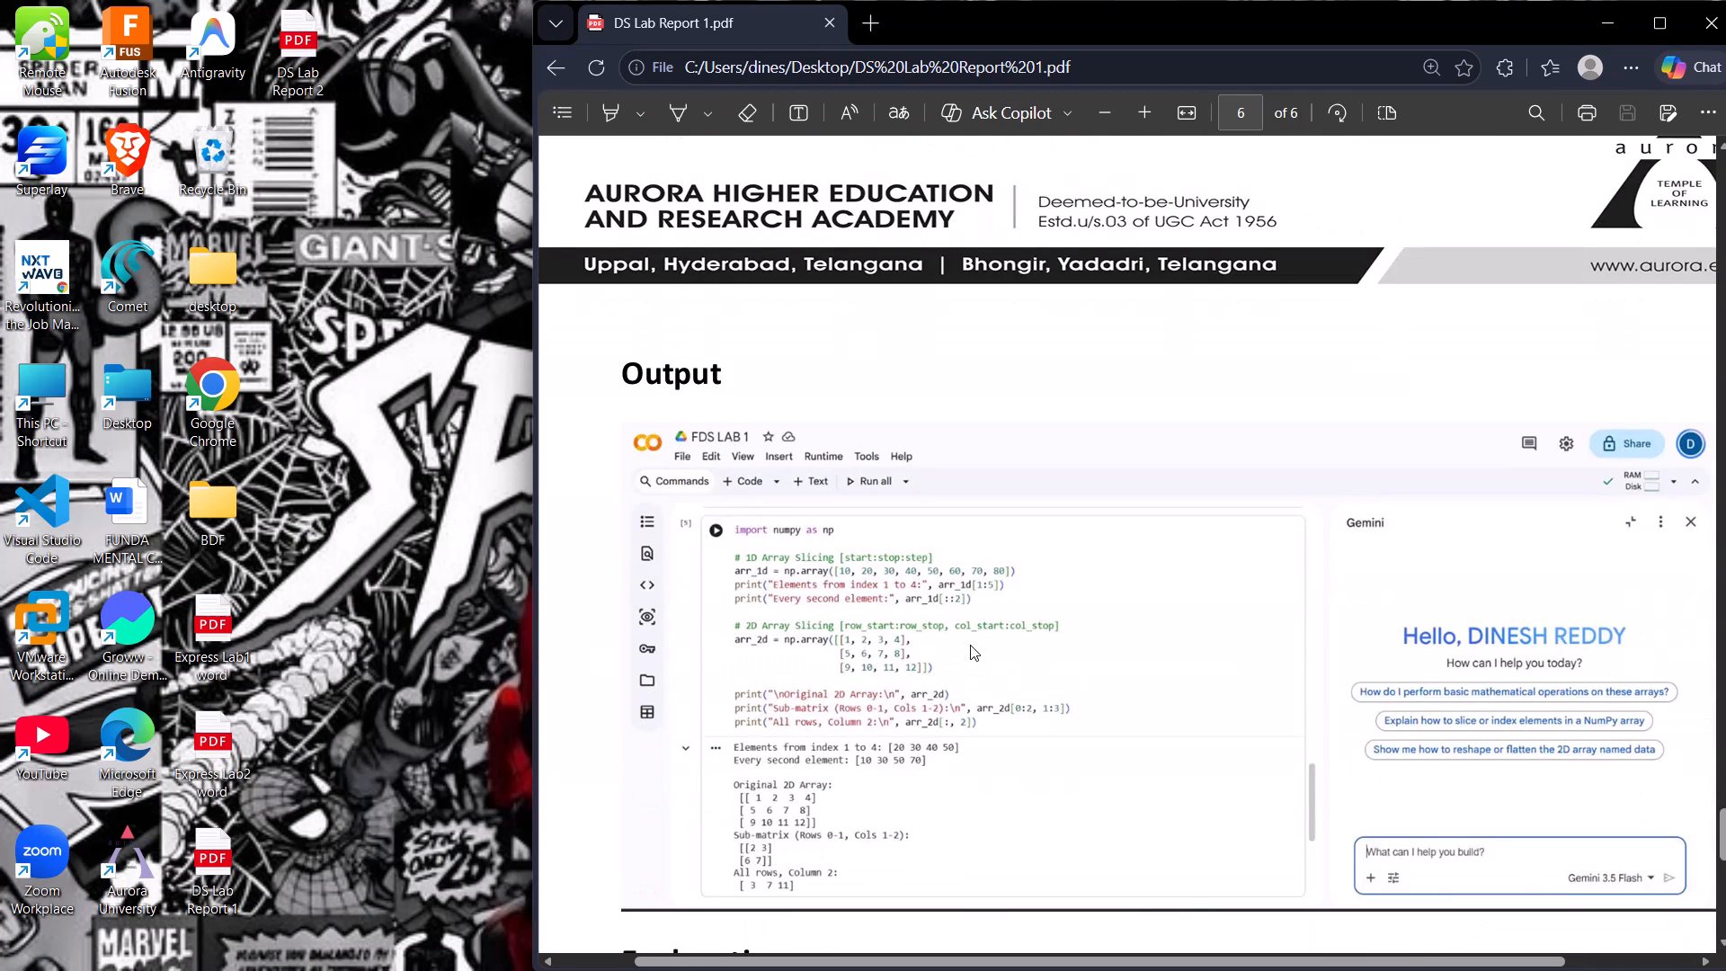
pyautogui.scroll(-9, 970, 645)
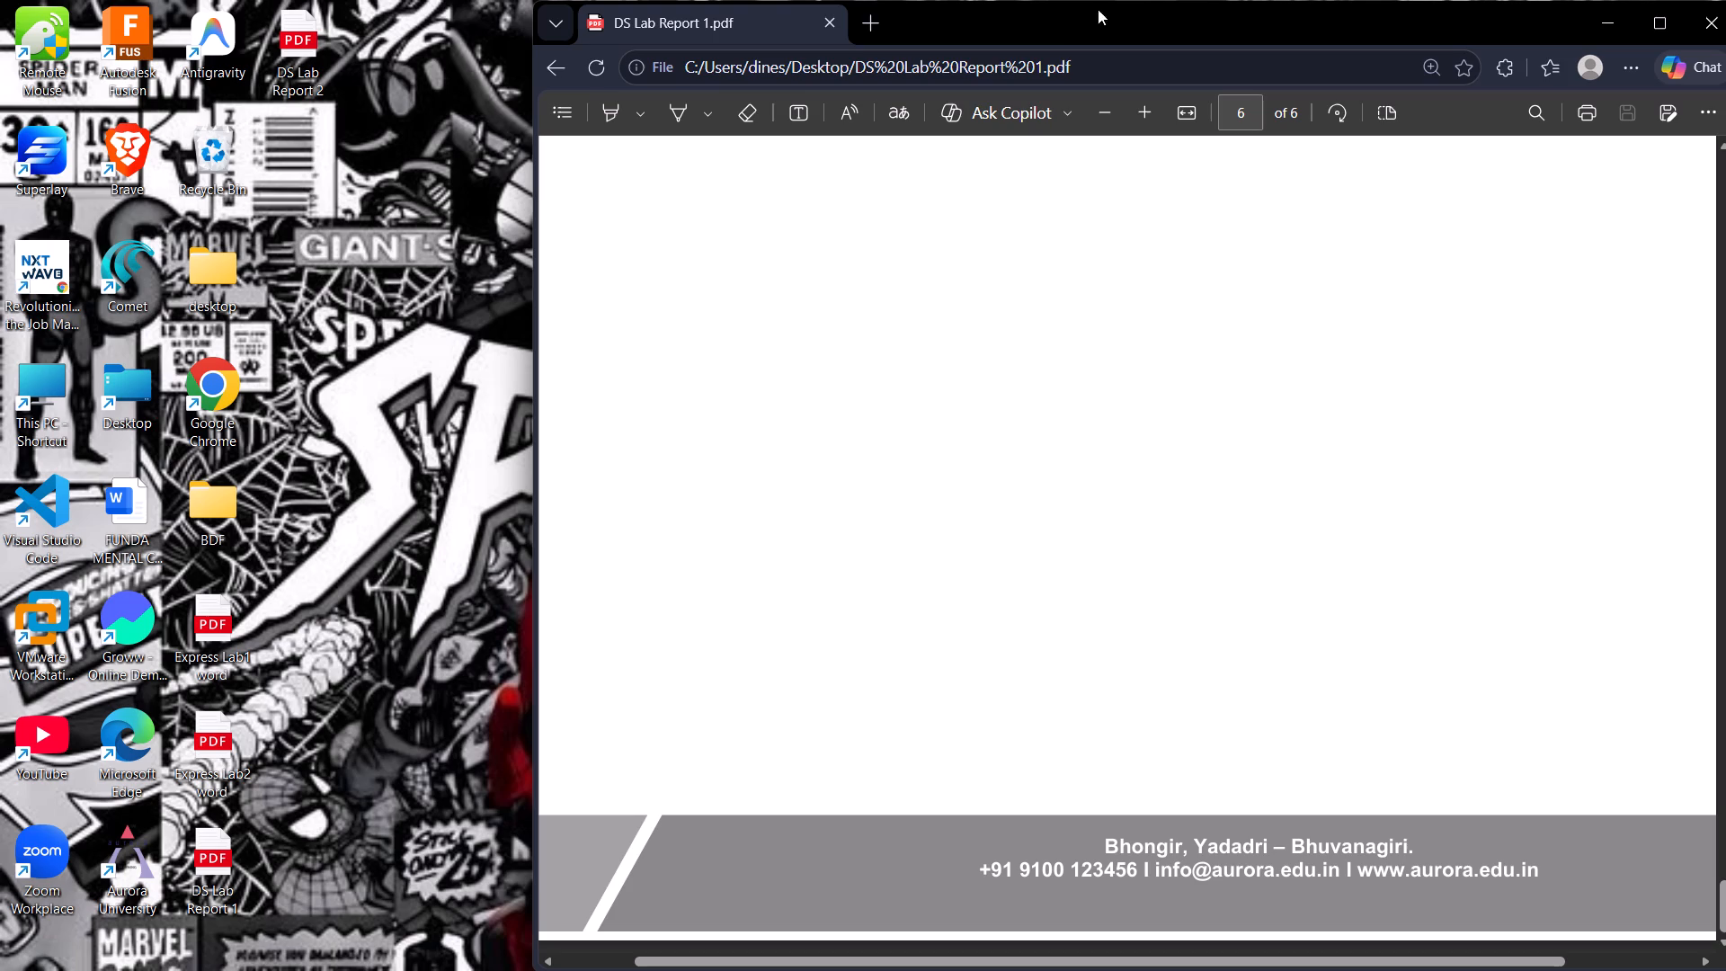
pyautogui.click(833, 14)
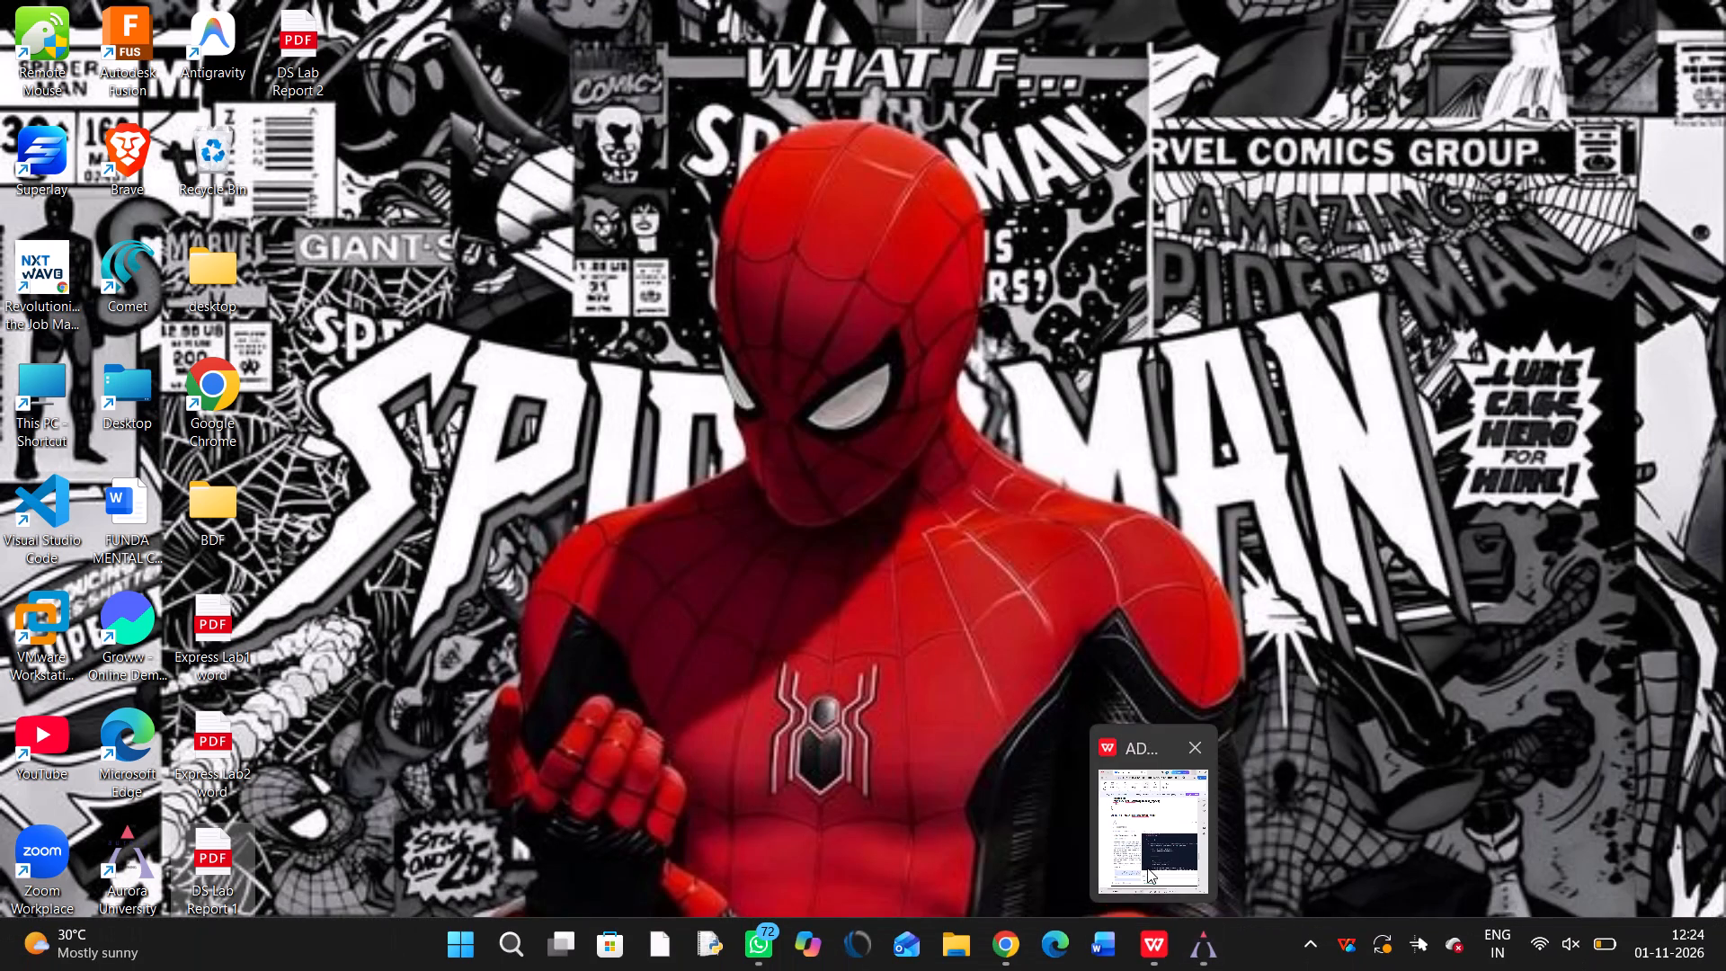
# Check Question 11 in ADS LAB 1.docx, and copy a full-screen capture of the solved Match Customers with Experts page in Chrome.
pyautogui.click(1147, 868)
pyautogui.scroll(1, 1232, 667)
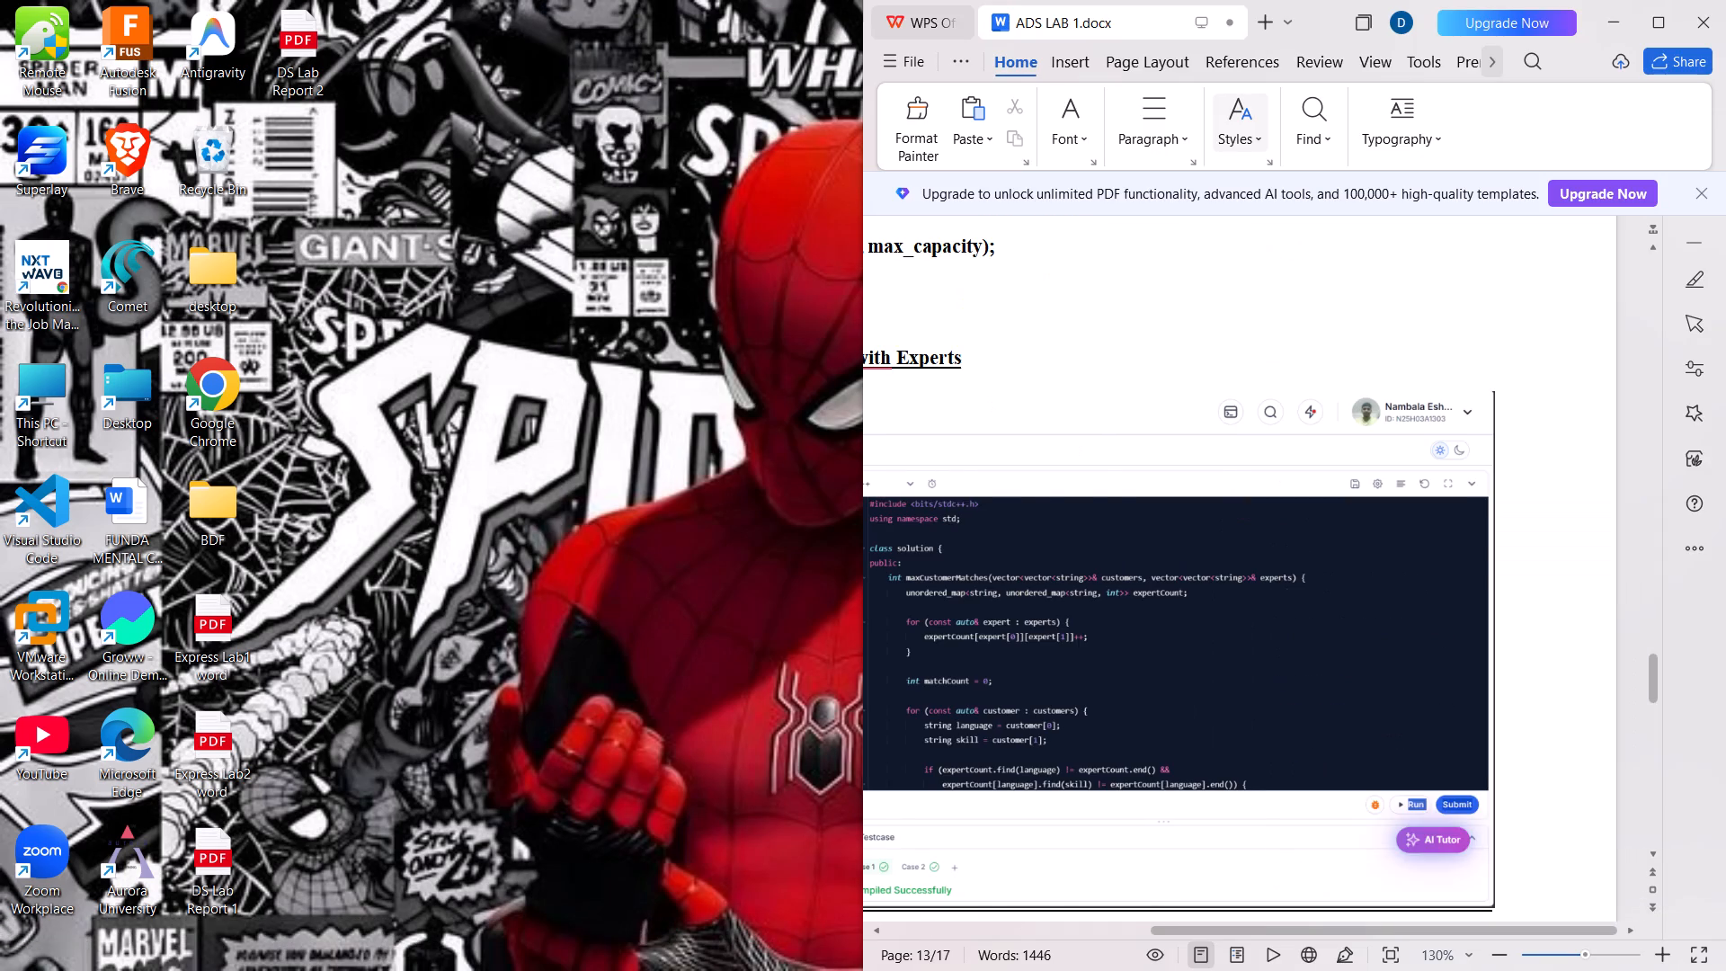
pyautogui.scroll(1, 1232, 667)
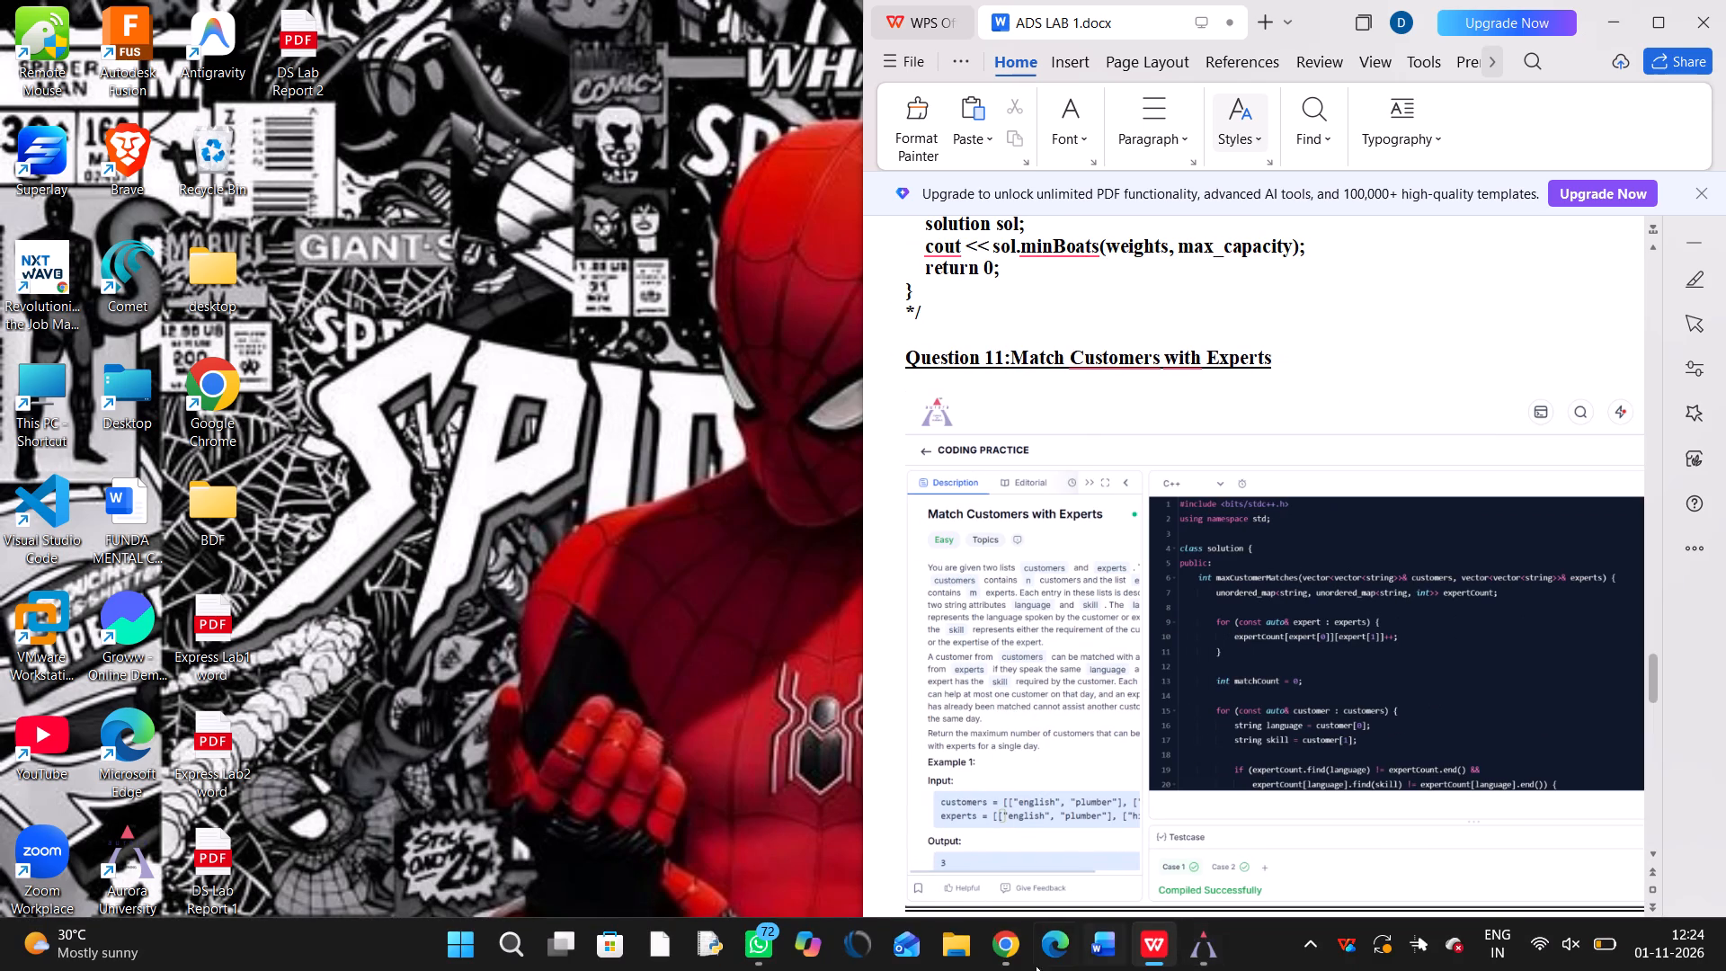
pyautogui.click(955, 813)
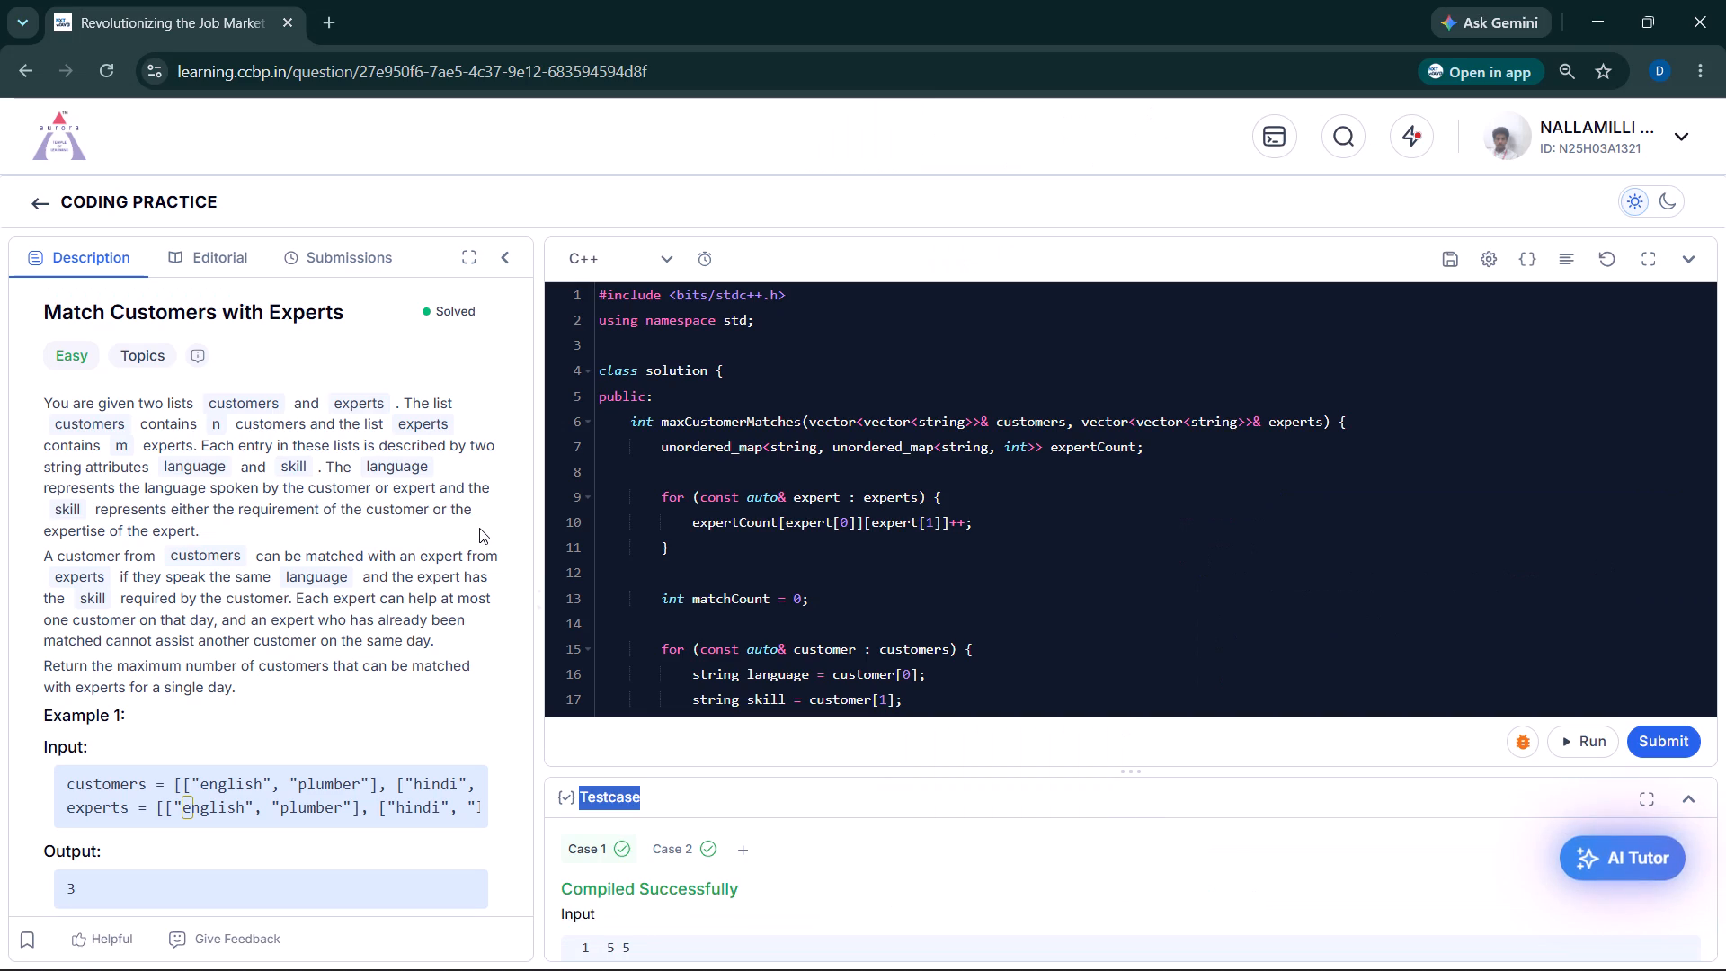
pyautogui.press('Print')
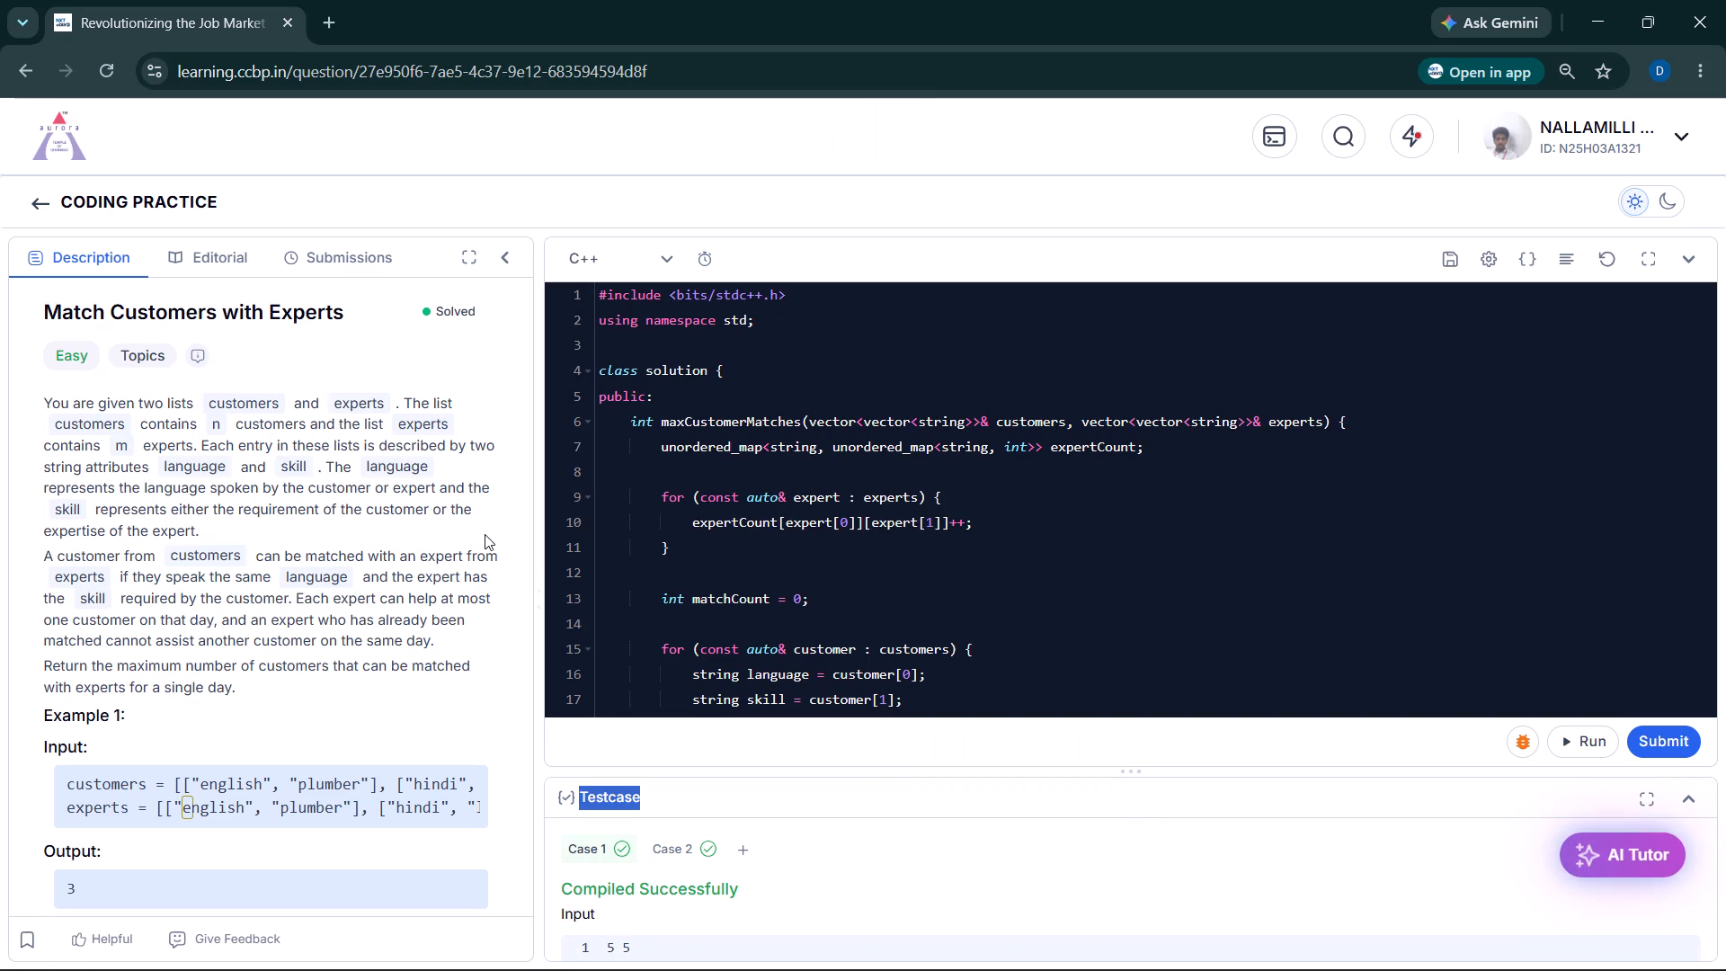
pyautogui.moveTo(0, 0); pyautogui.dragTo(1725, 970)
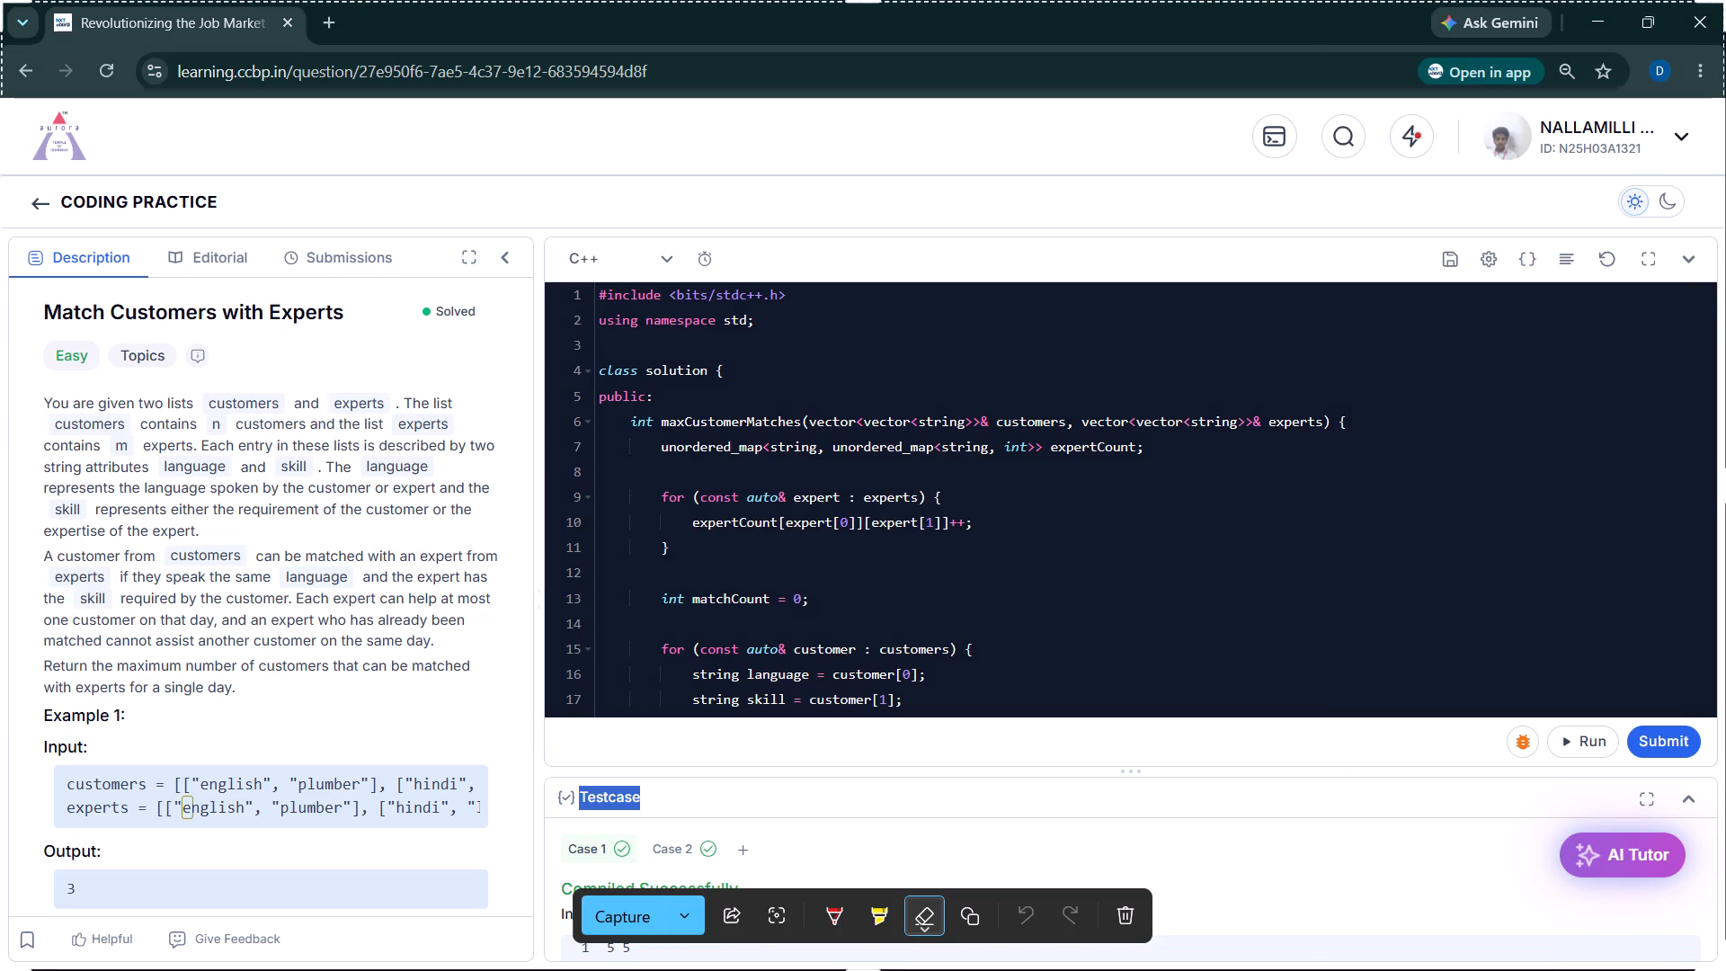
pyautogui.hotkey('ctrl', 'c')
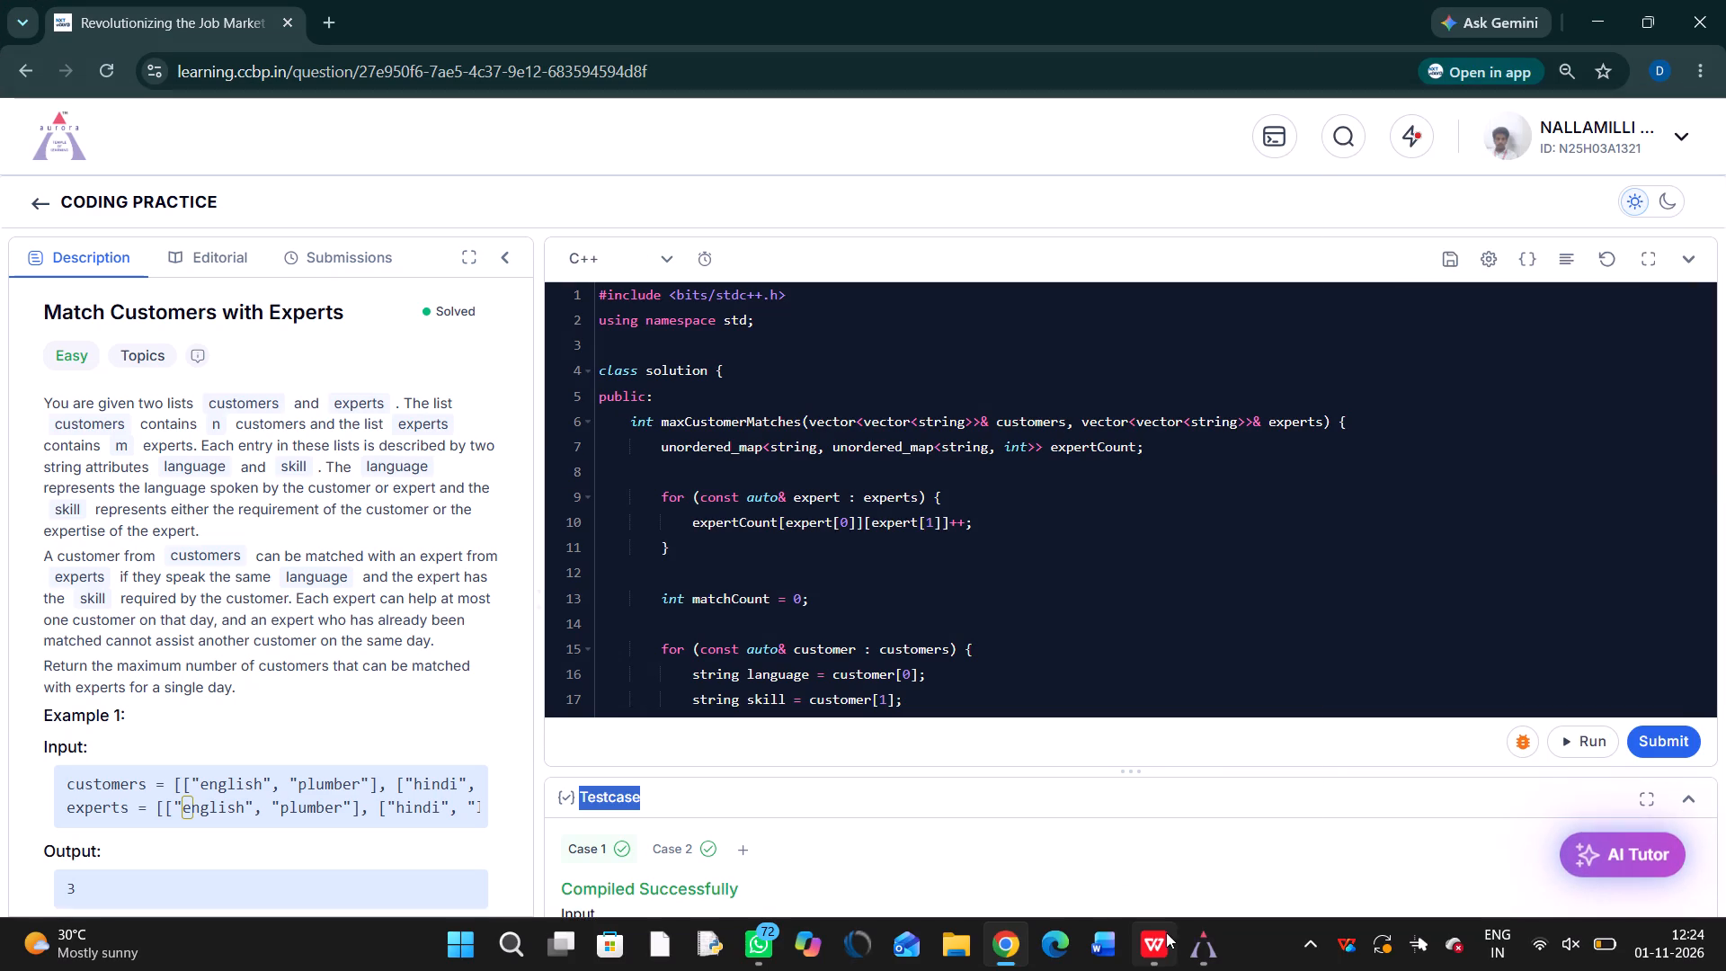
# Replace the old screenshot under Question 11: Match Customers with Experts in ADS LAB 1.docx with the copied capture.
pyautogui.click(1152, 884)
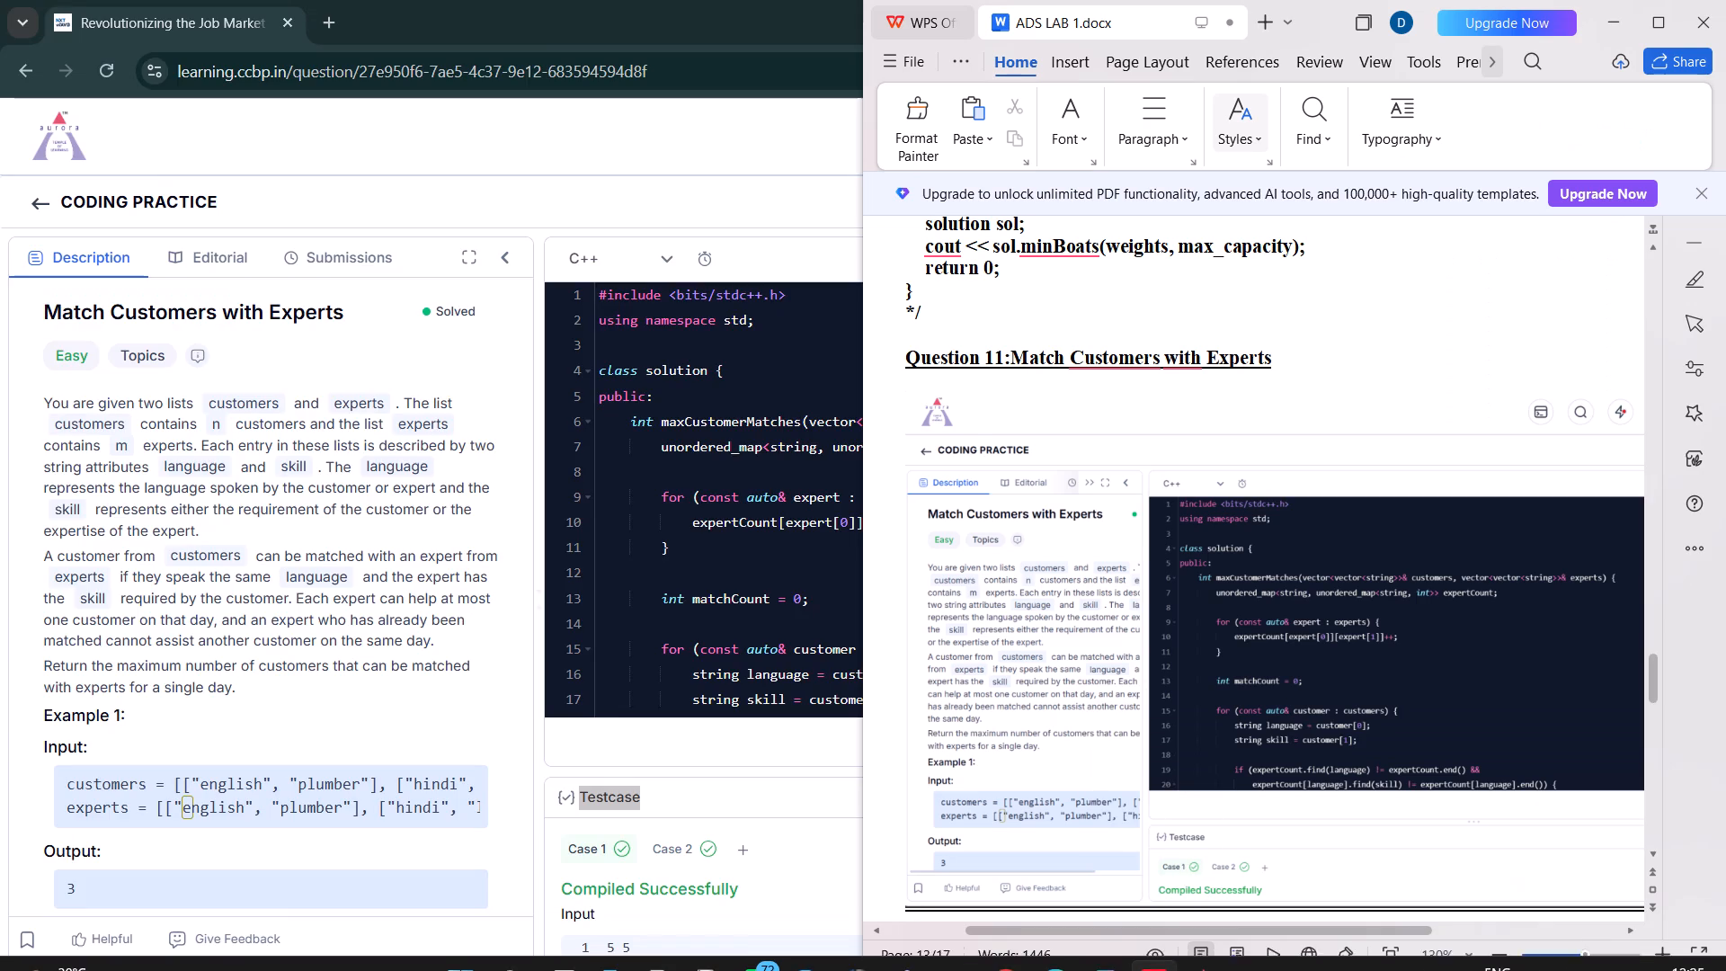
pyautogui.click(1131, 667)
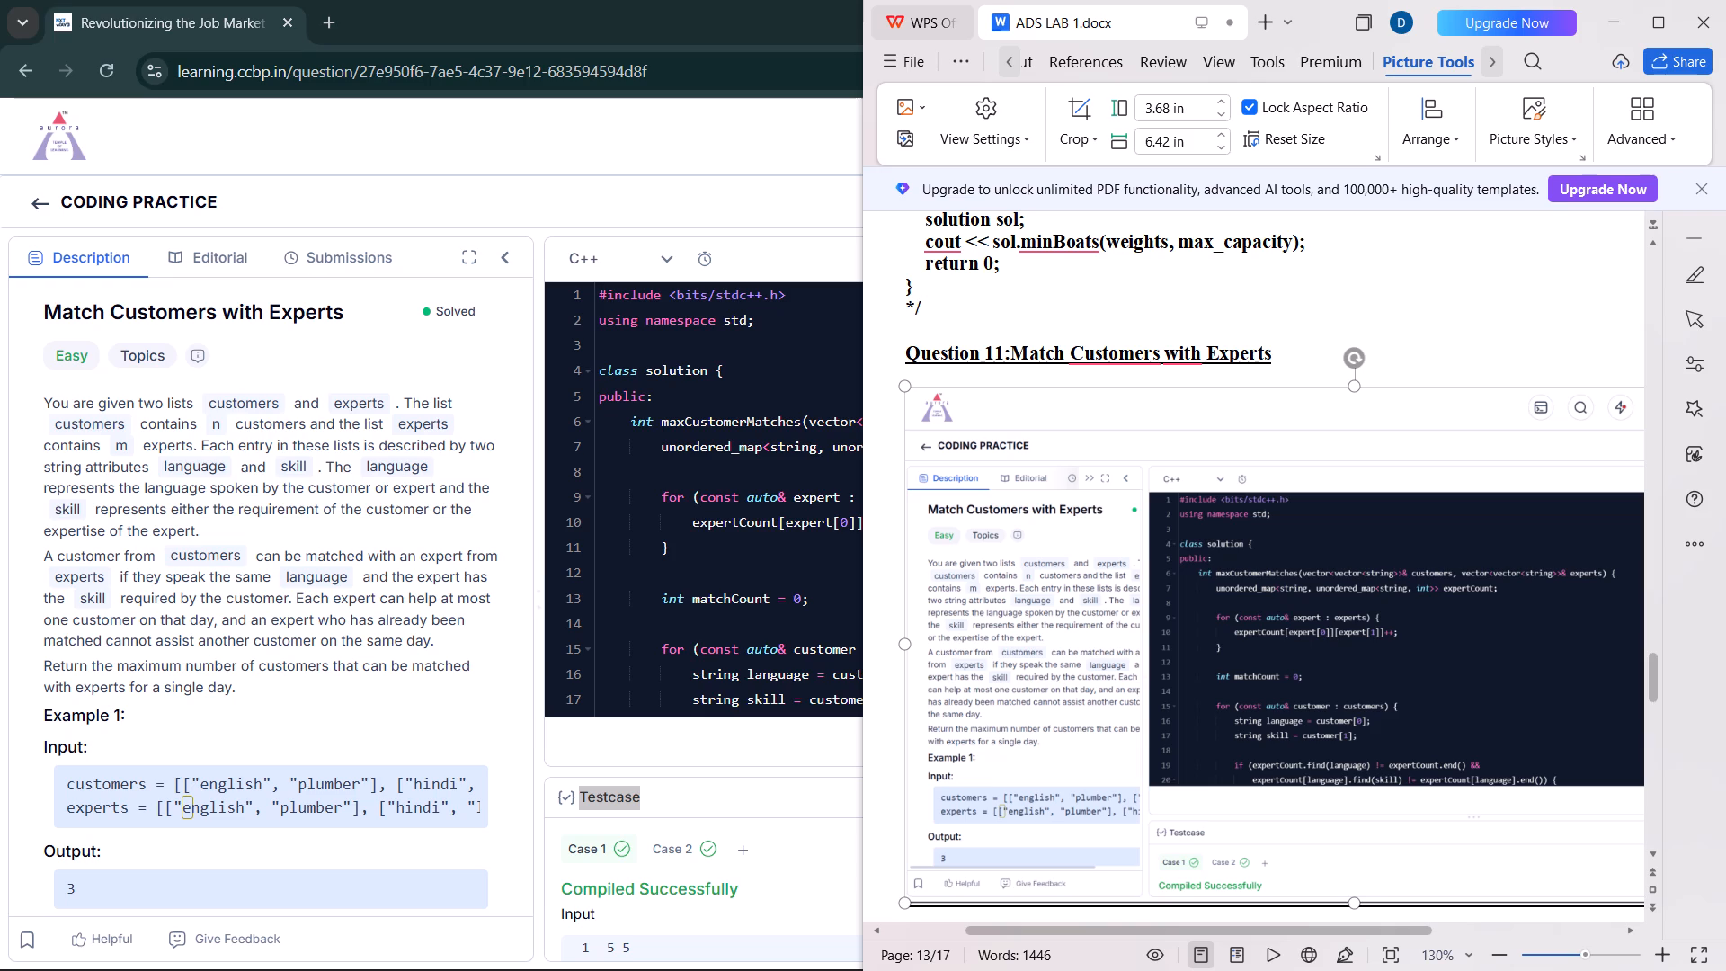
pyautogui.hscroll(-1, 1190, 626)
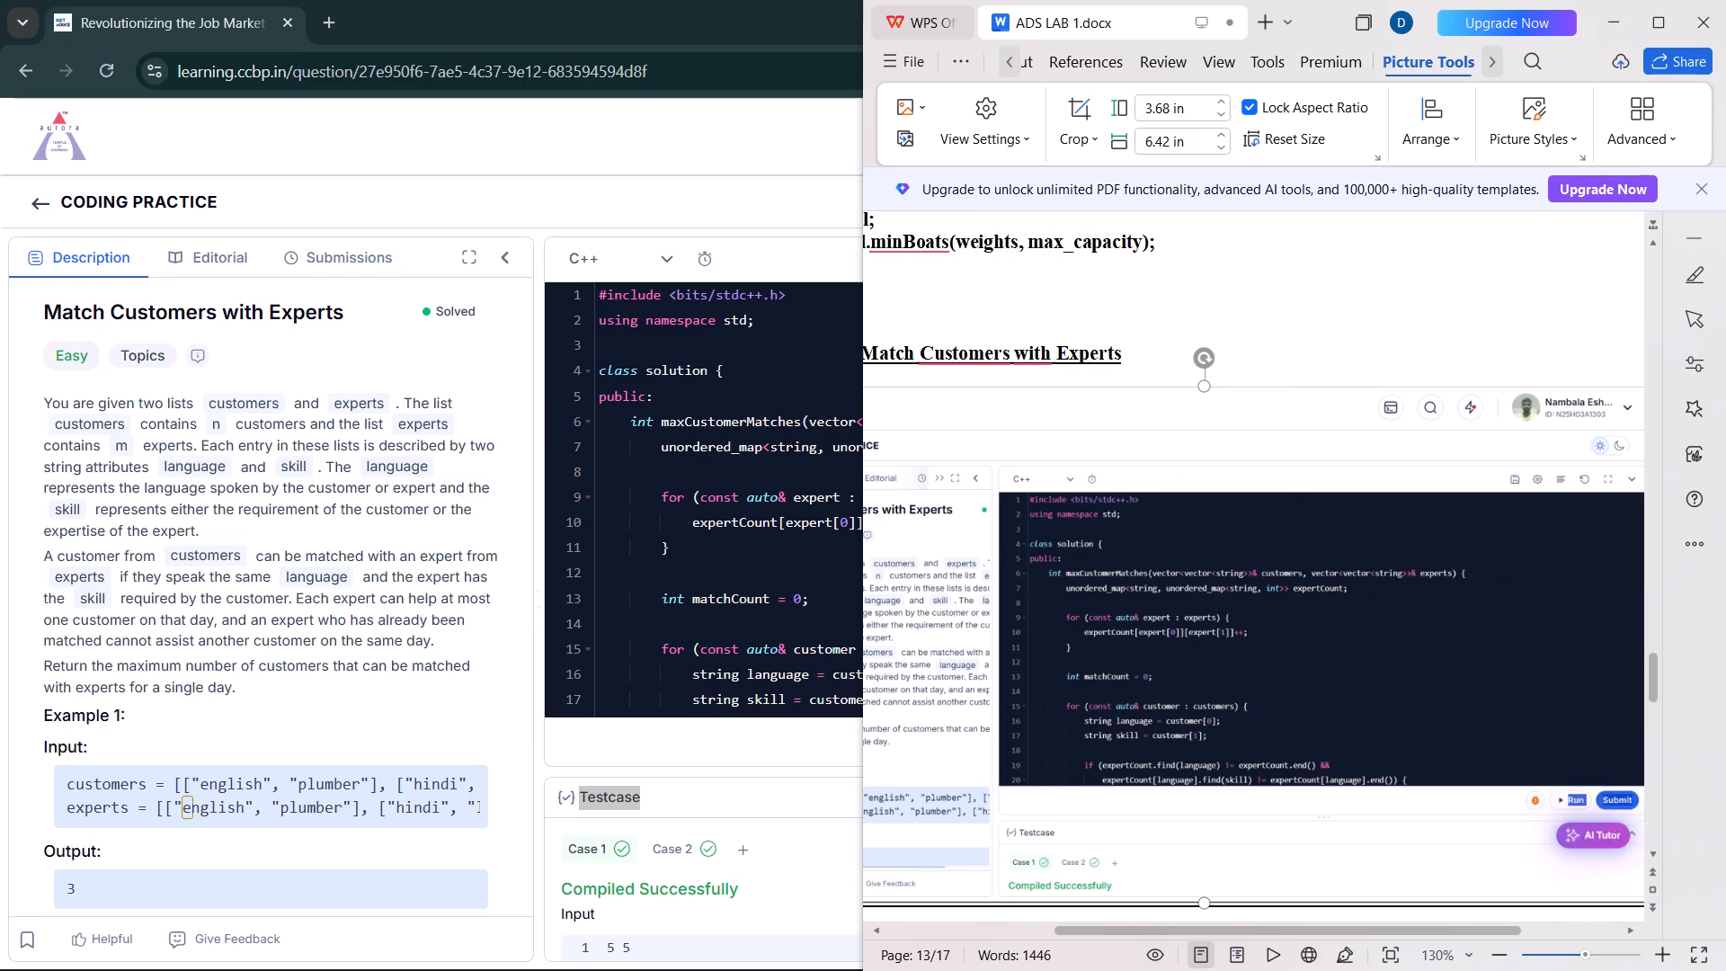
pyautogui.hscroll(-1, 1190, 626)
pyautogui.hscroll(1, 1190, 626)
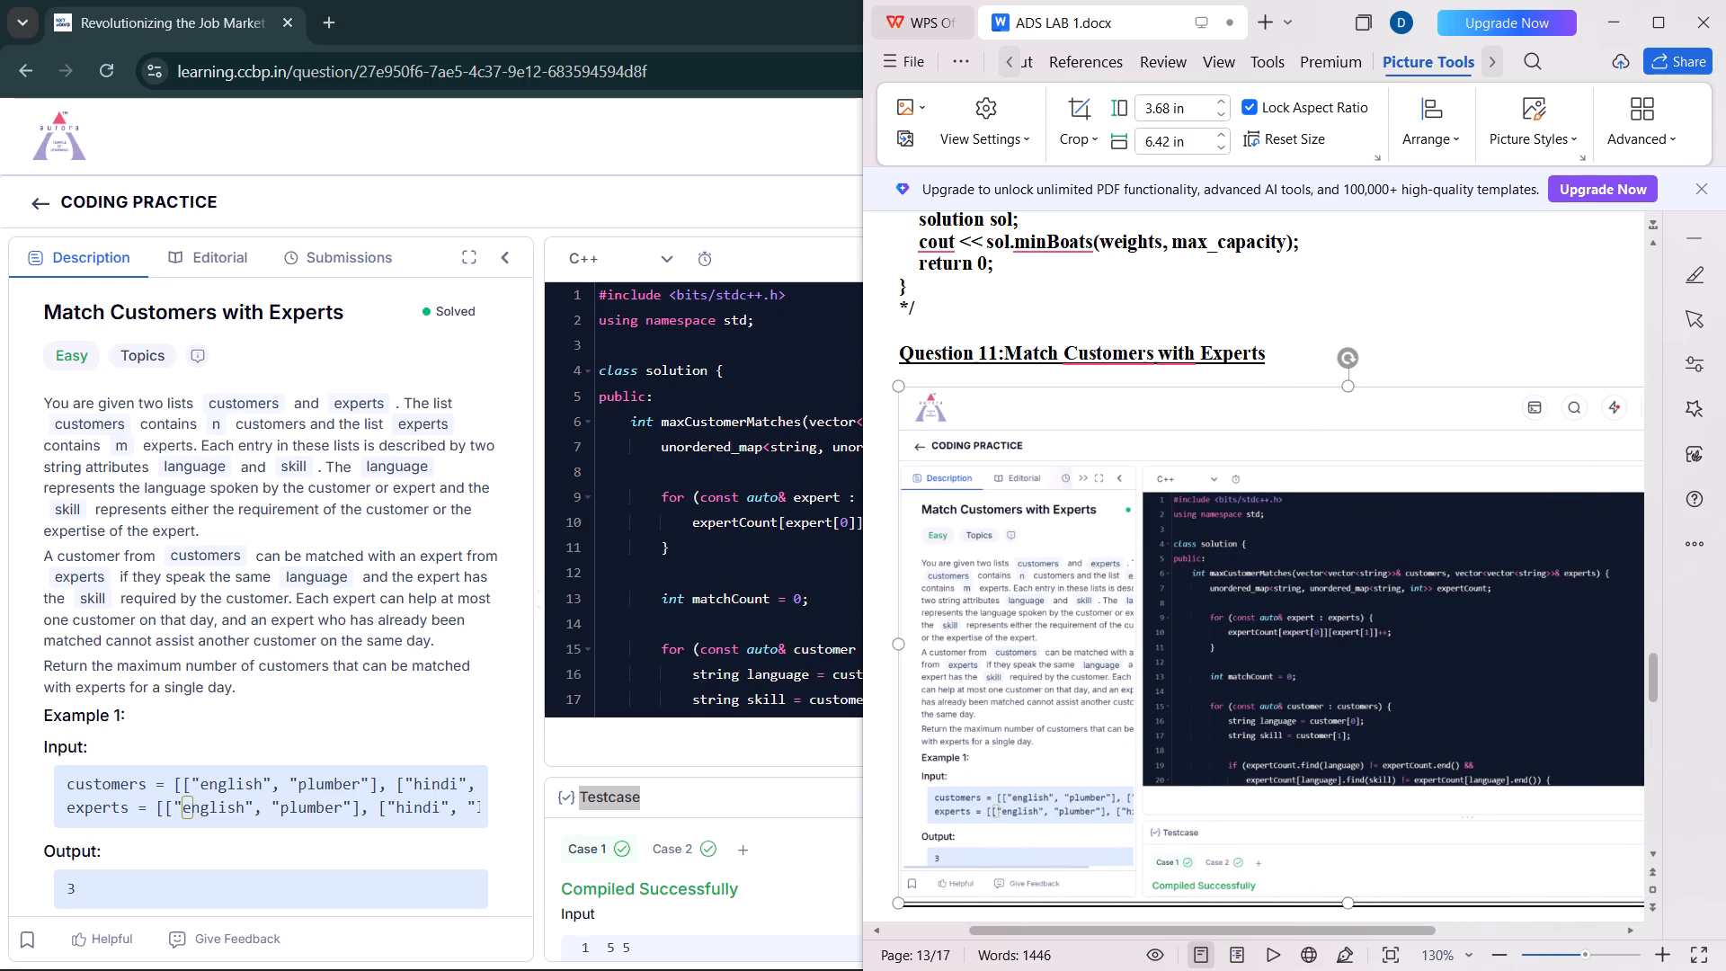
pyautogui.hscroll(-1, 1190, 626)
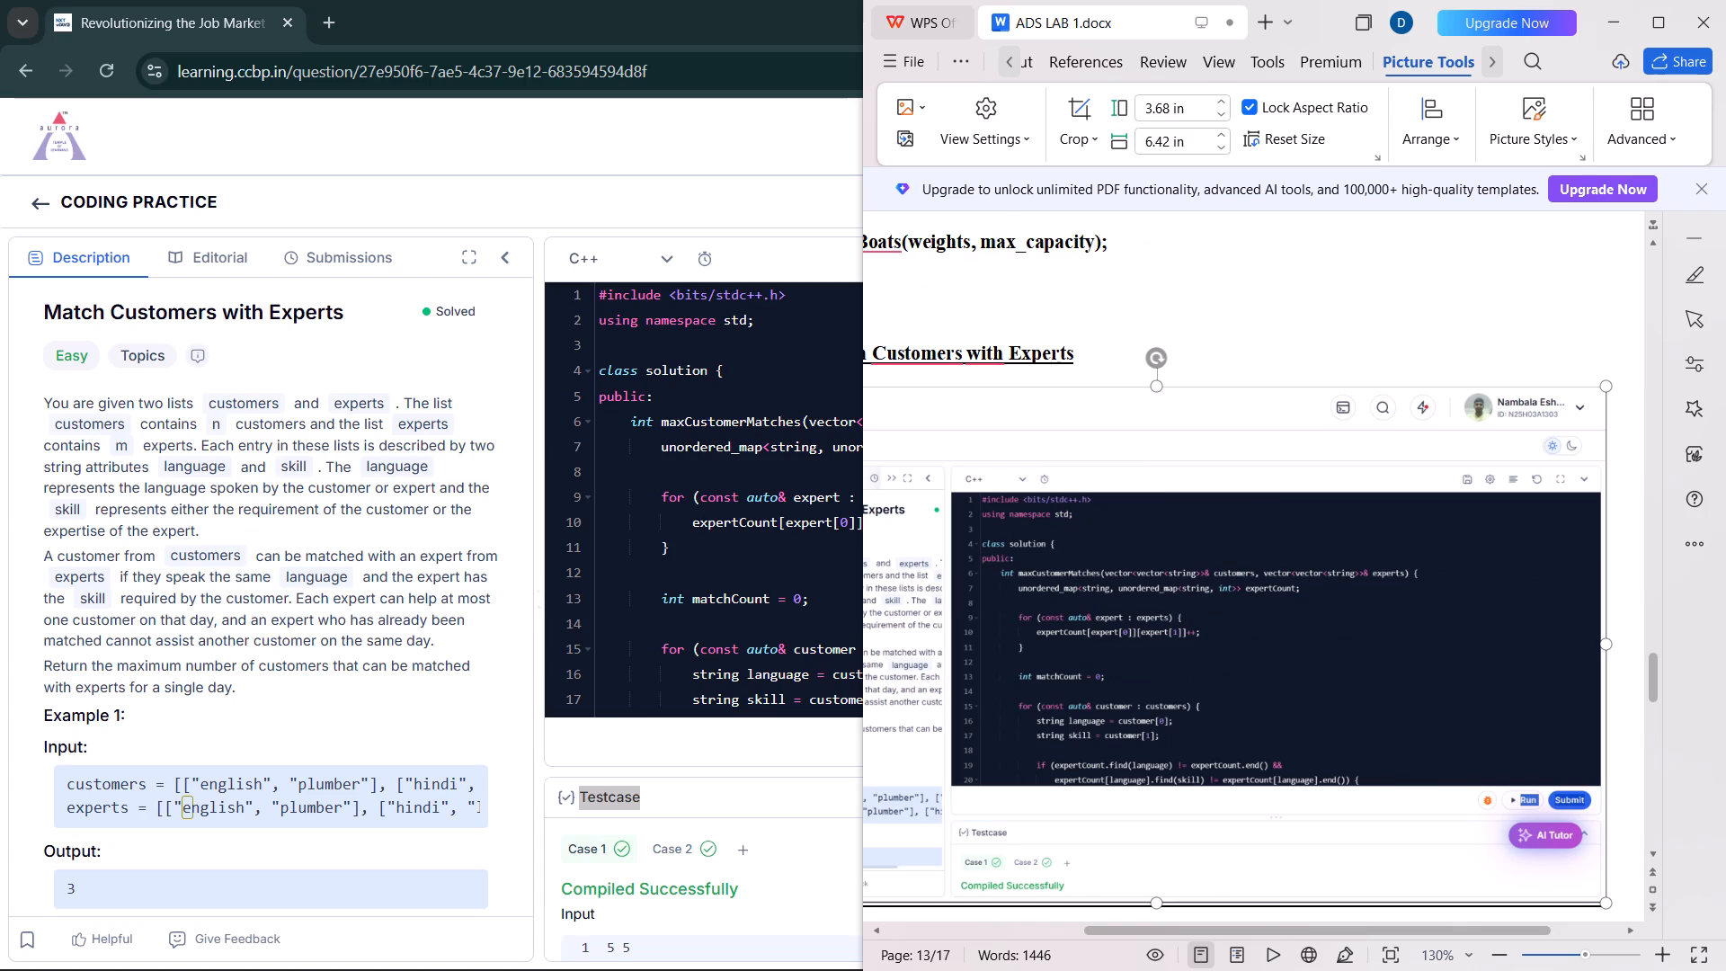
pyautogui.click(1190, 626)
pyautogui.press('BackSpace')
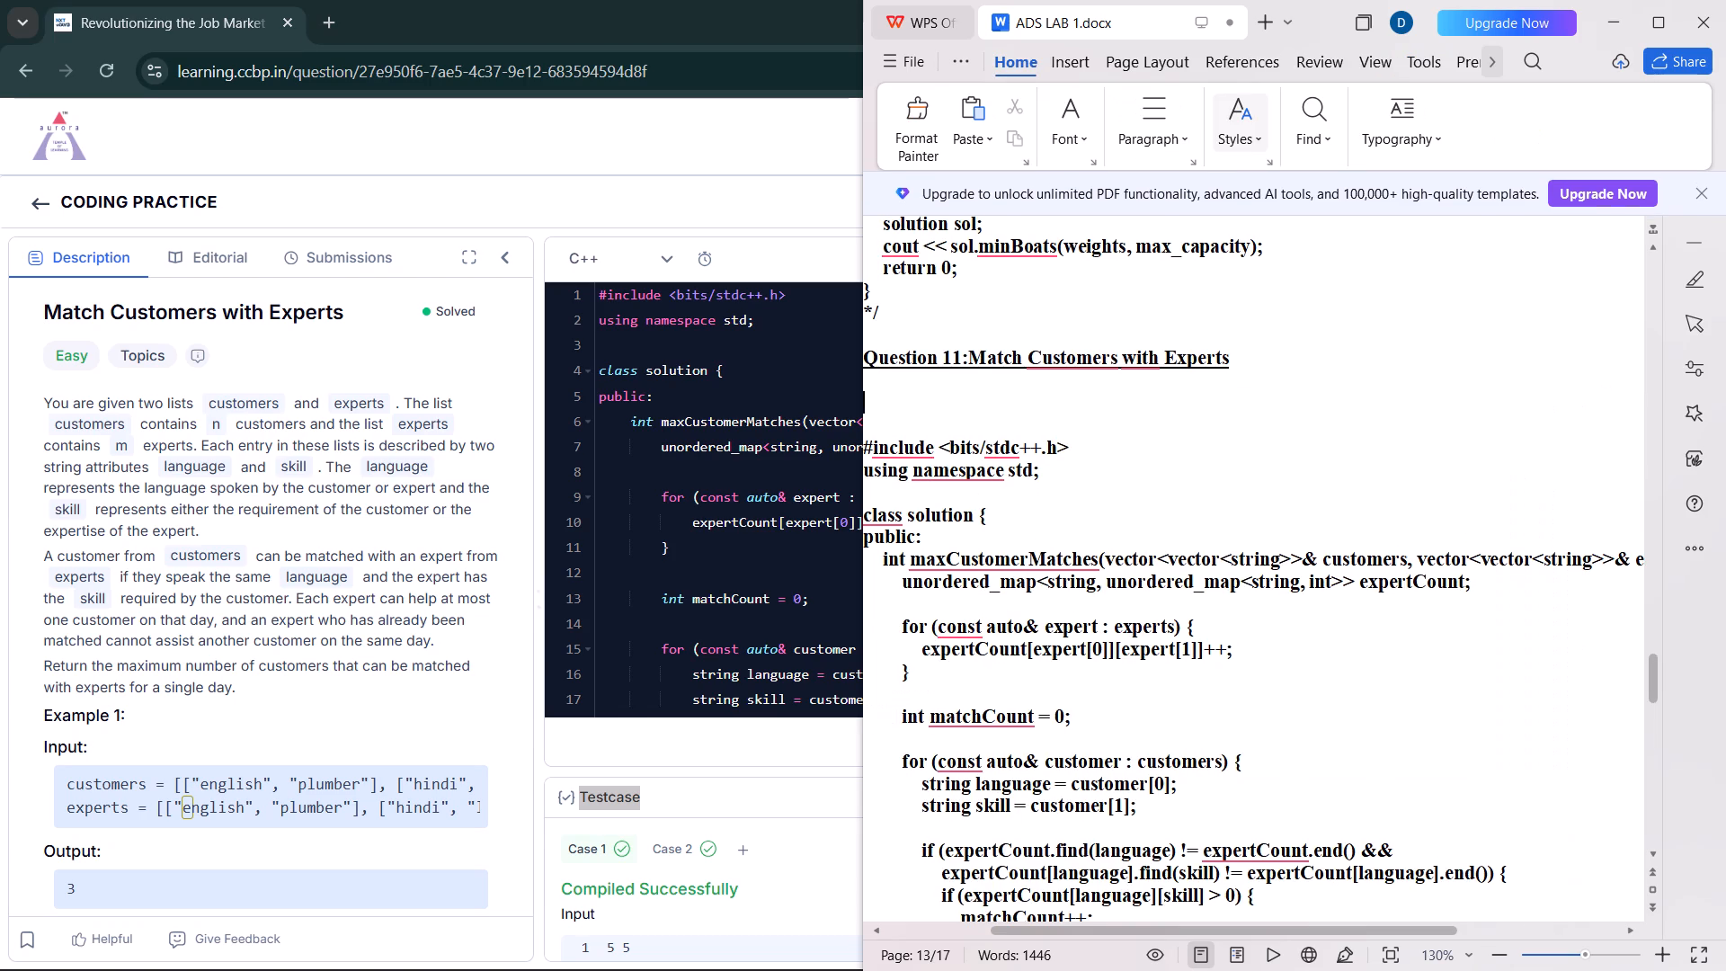
pyautogui.hotkey('ctrl', 'v')
pyautogui.hscroll(-1, 1190, 626)
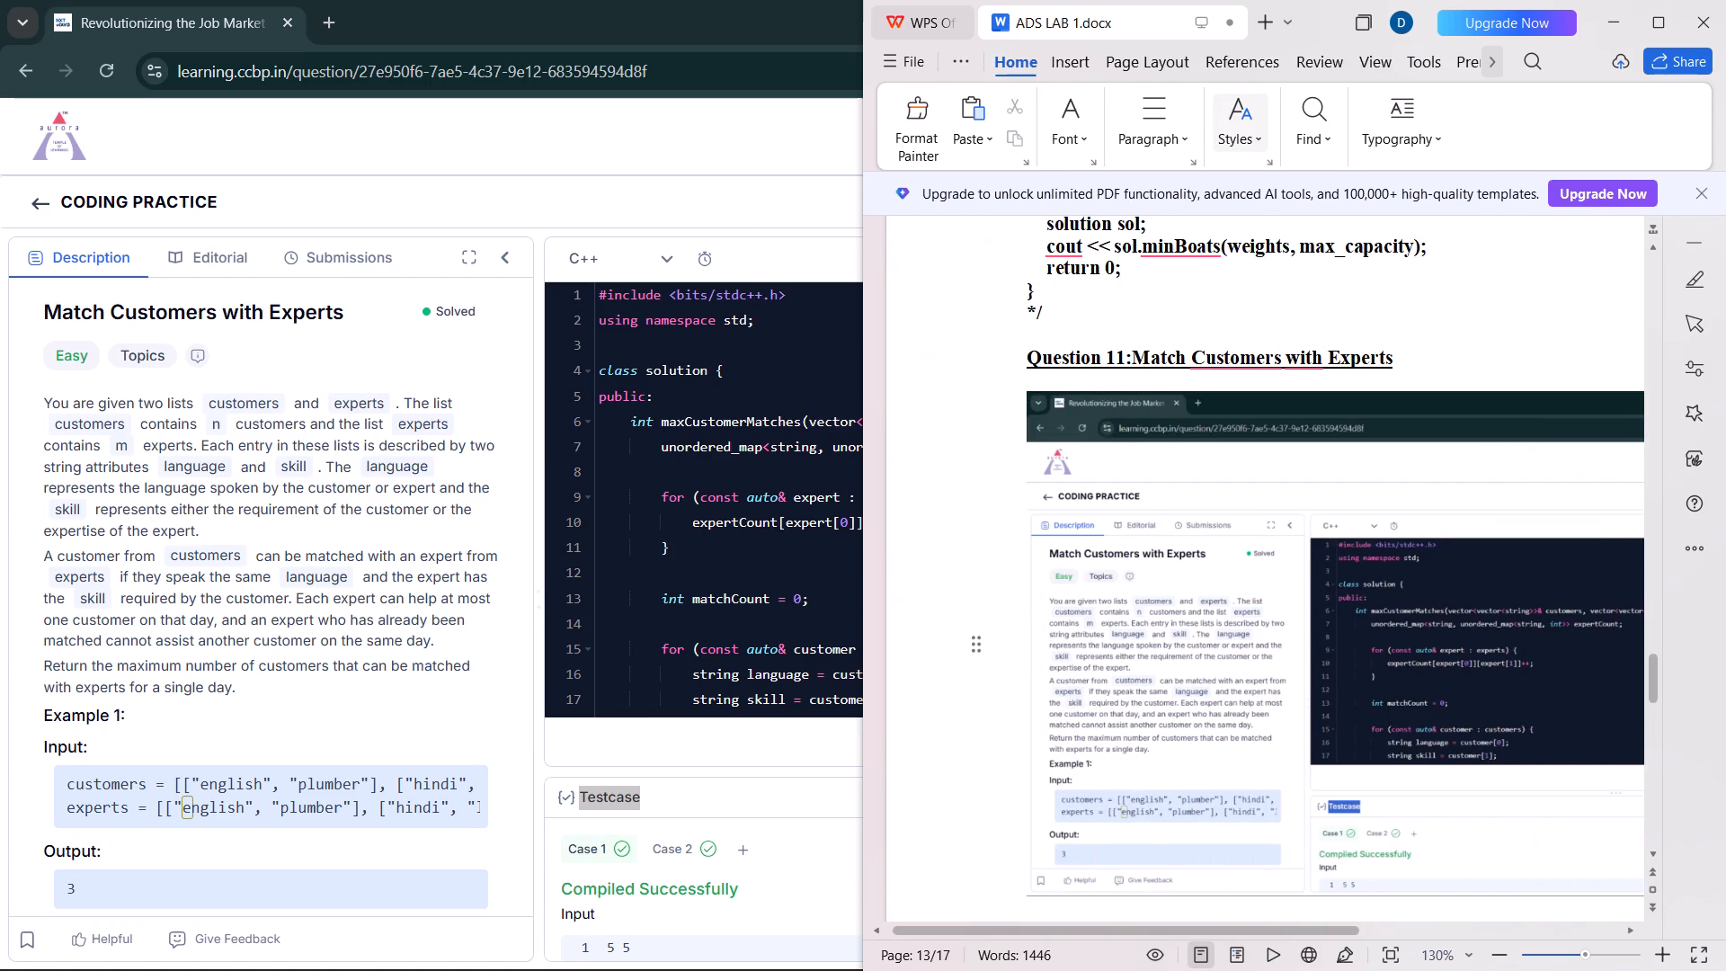
pyautogui.hscroll(-1, 1190, 626)
# Look over the new Question 11 screenshot and its code in the document, down to Question 12: Stable Battery.
pyautogui.scroll(-4, 1190, 626)
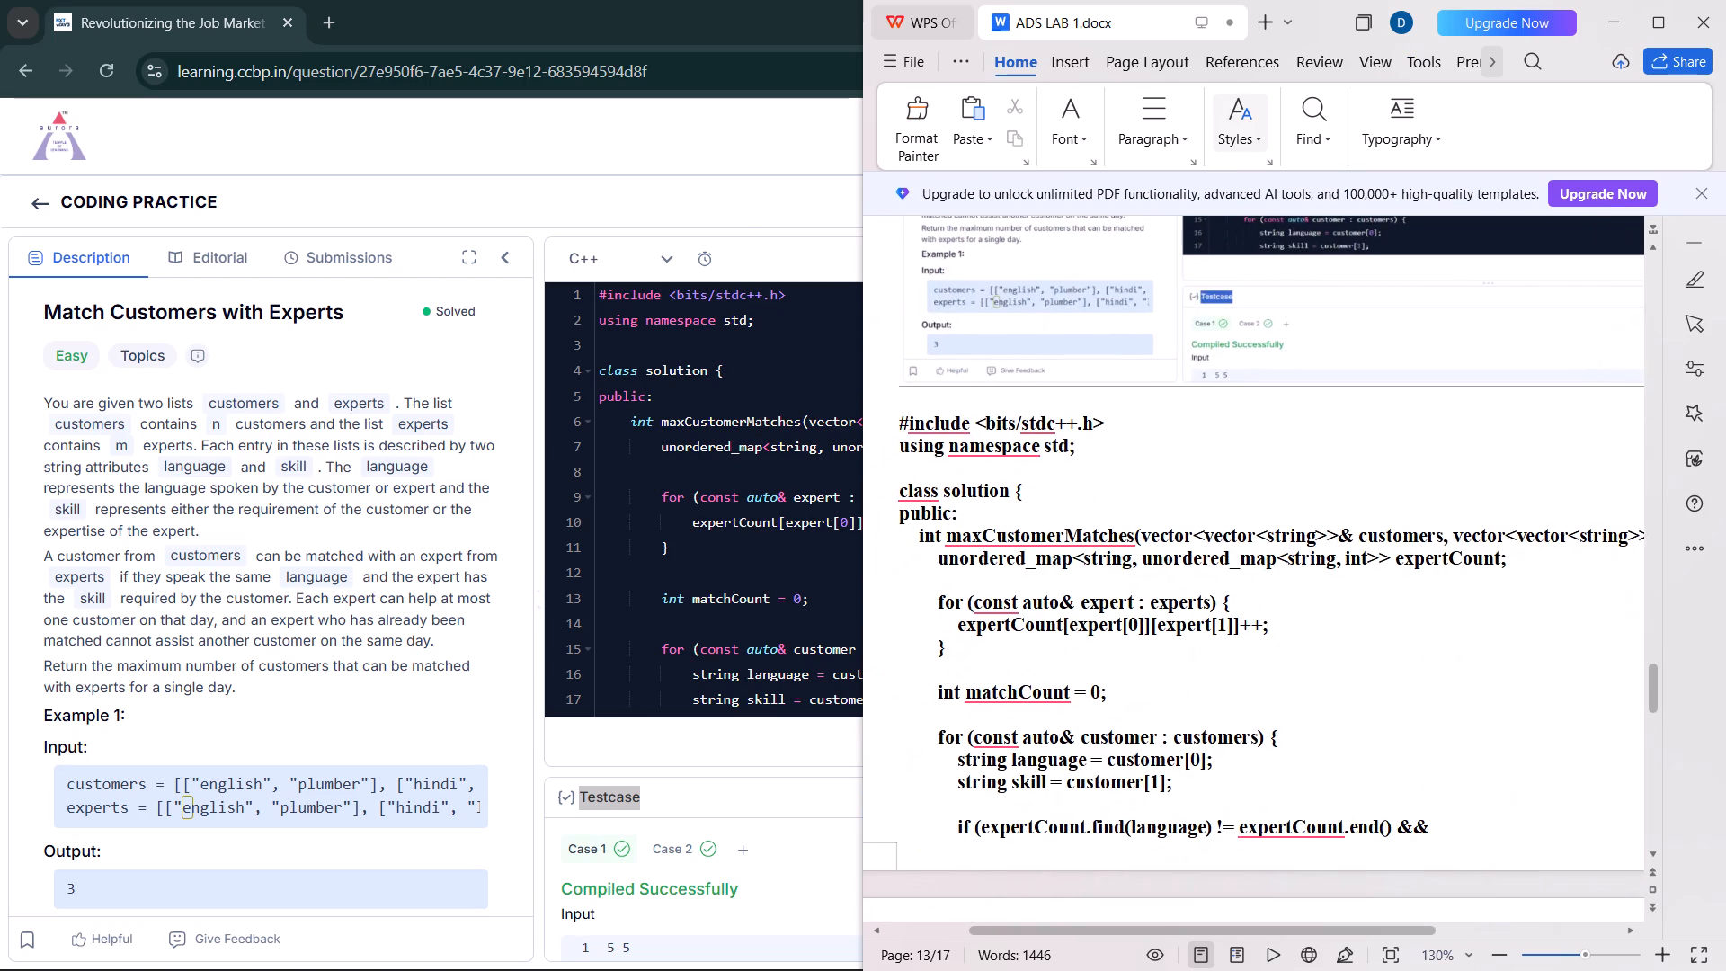
pyautogui.scroll(-1, 1190, 626)
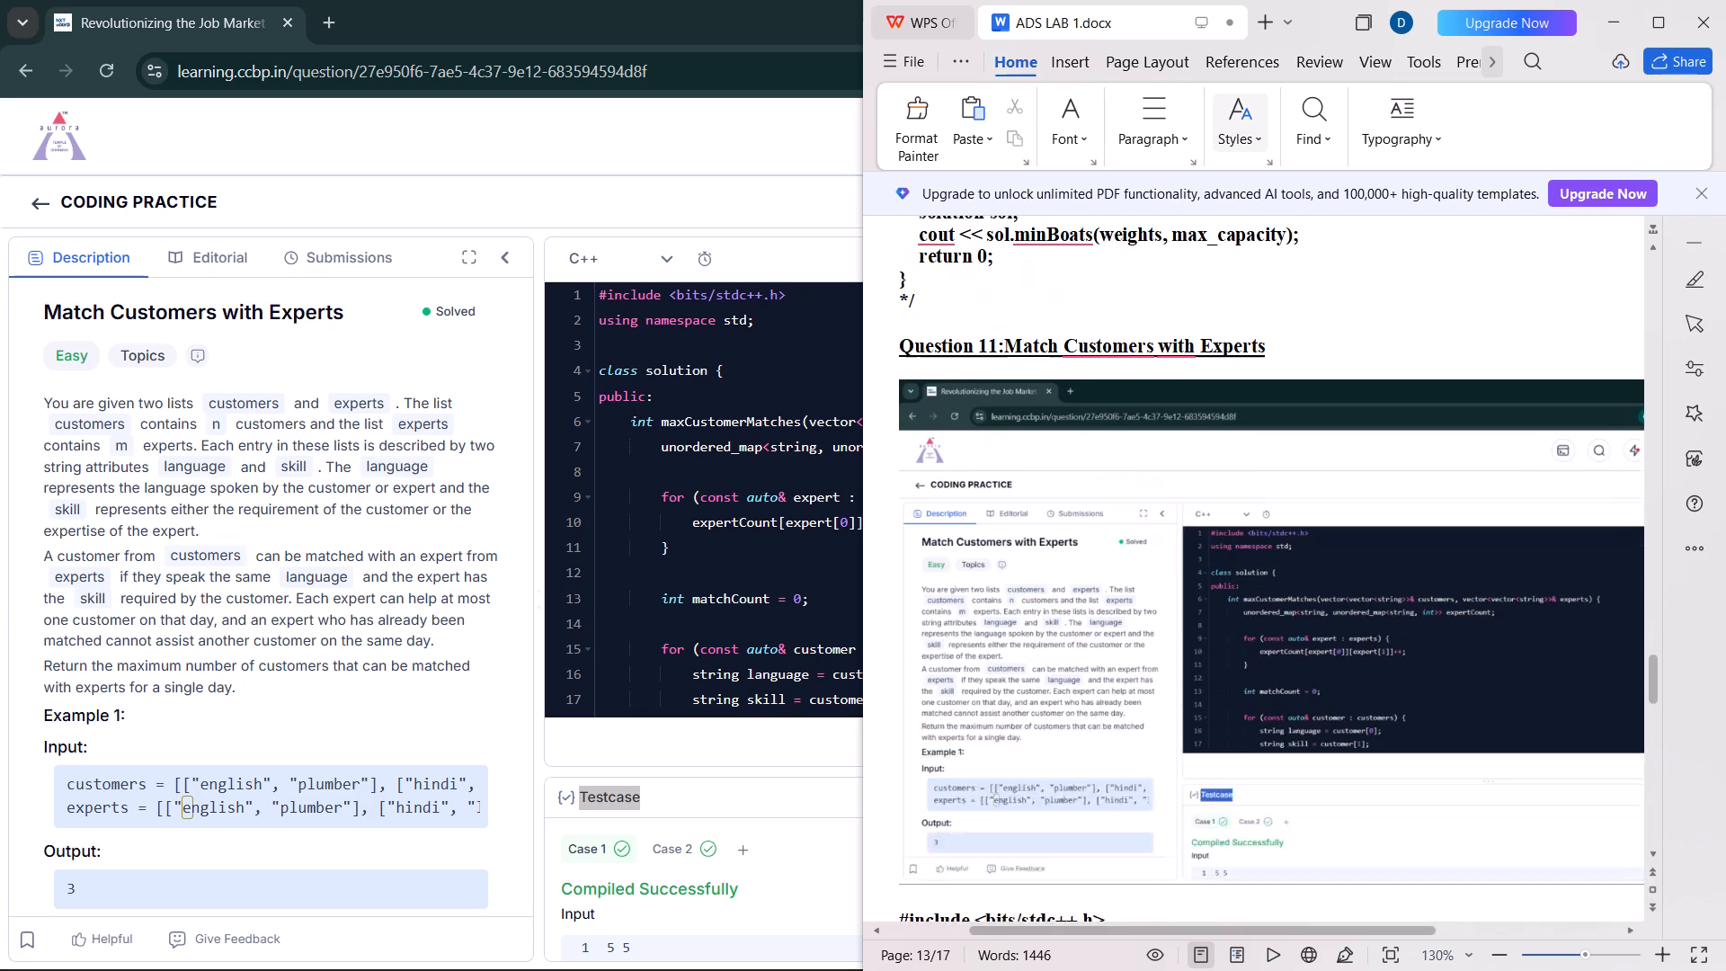
pyautogui.scroll(-2, 1190, 626)
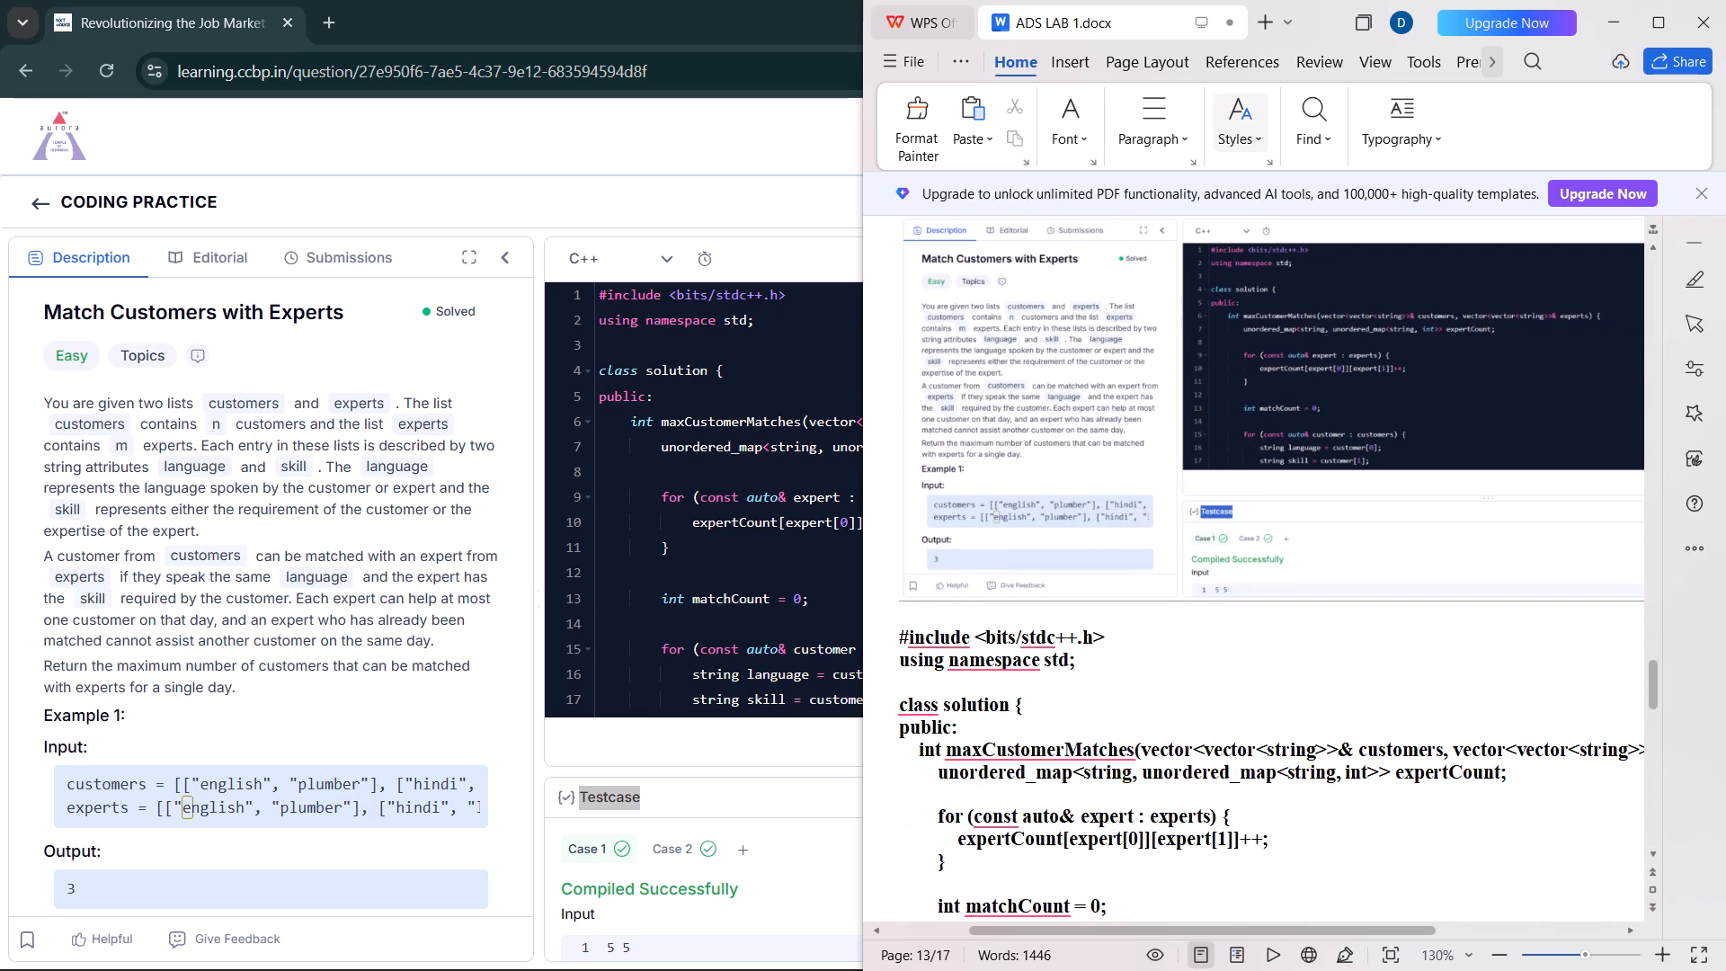
pyautogui.scroll(-3, 1190, 626)
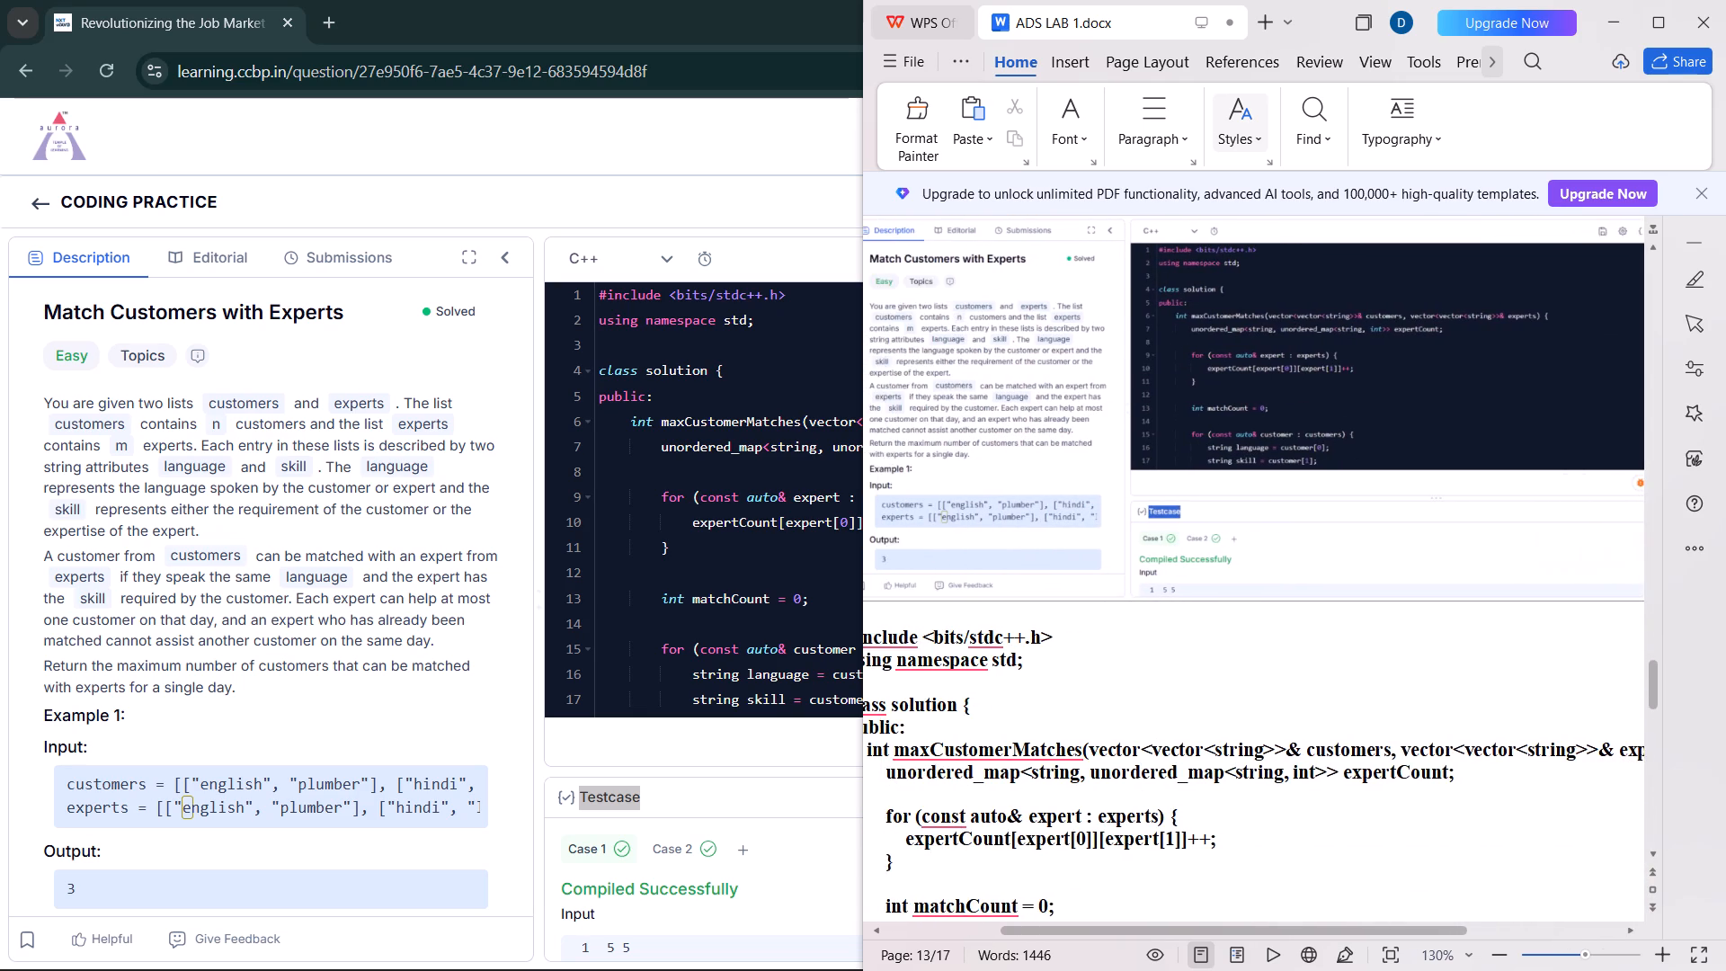
pyautogui.scroll(-4, 1190, 626)
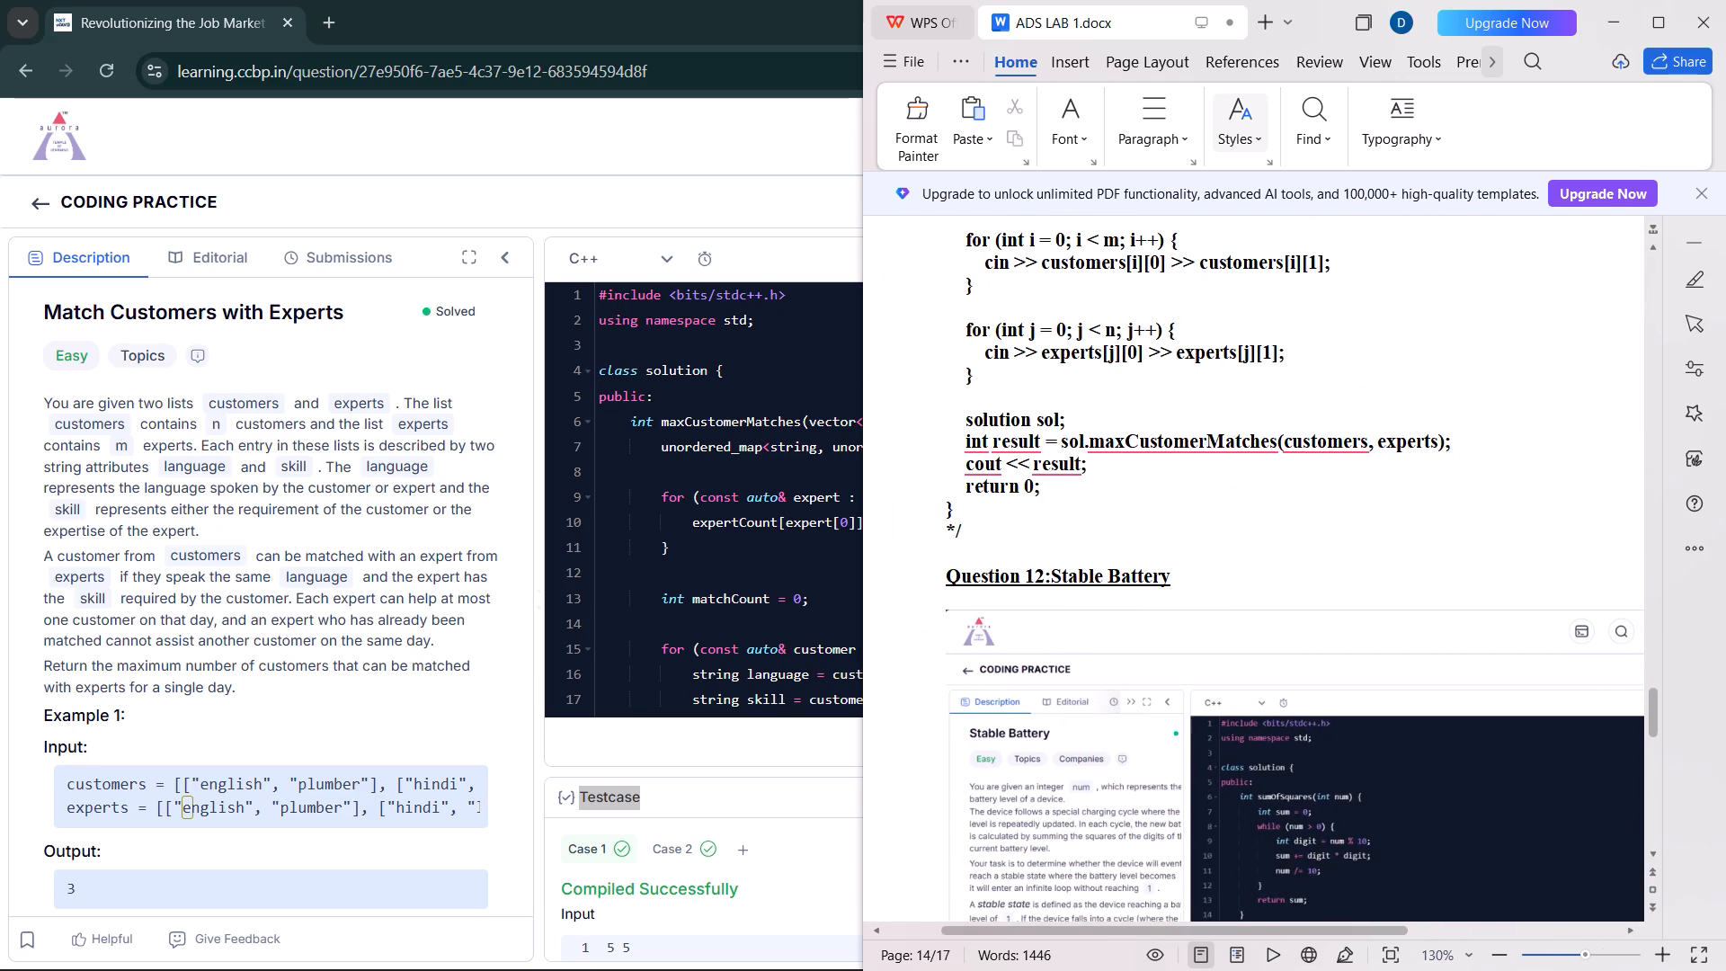
pyautogui.scroll(-2, 1190, 626)
pyautogui.scroll(1, 1190, 626)
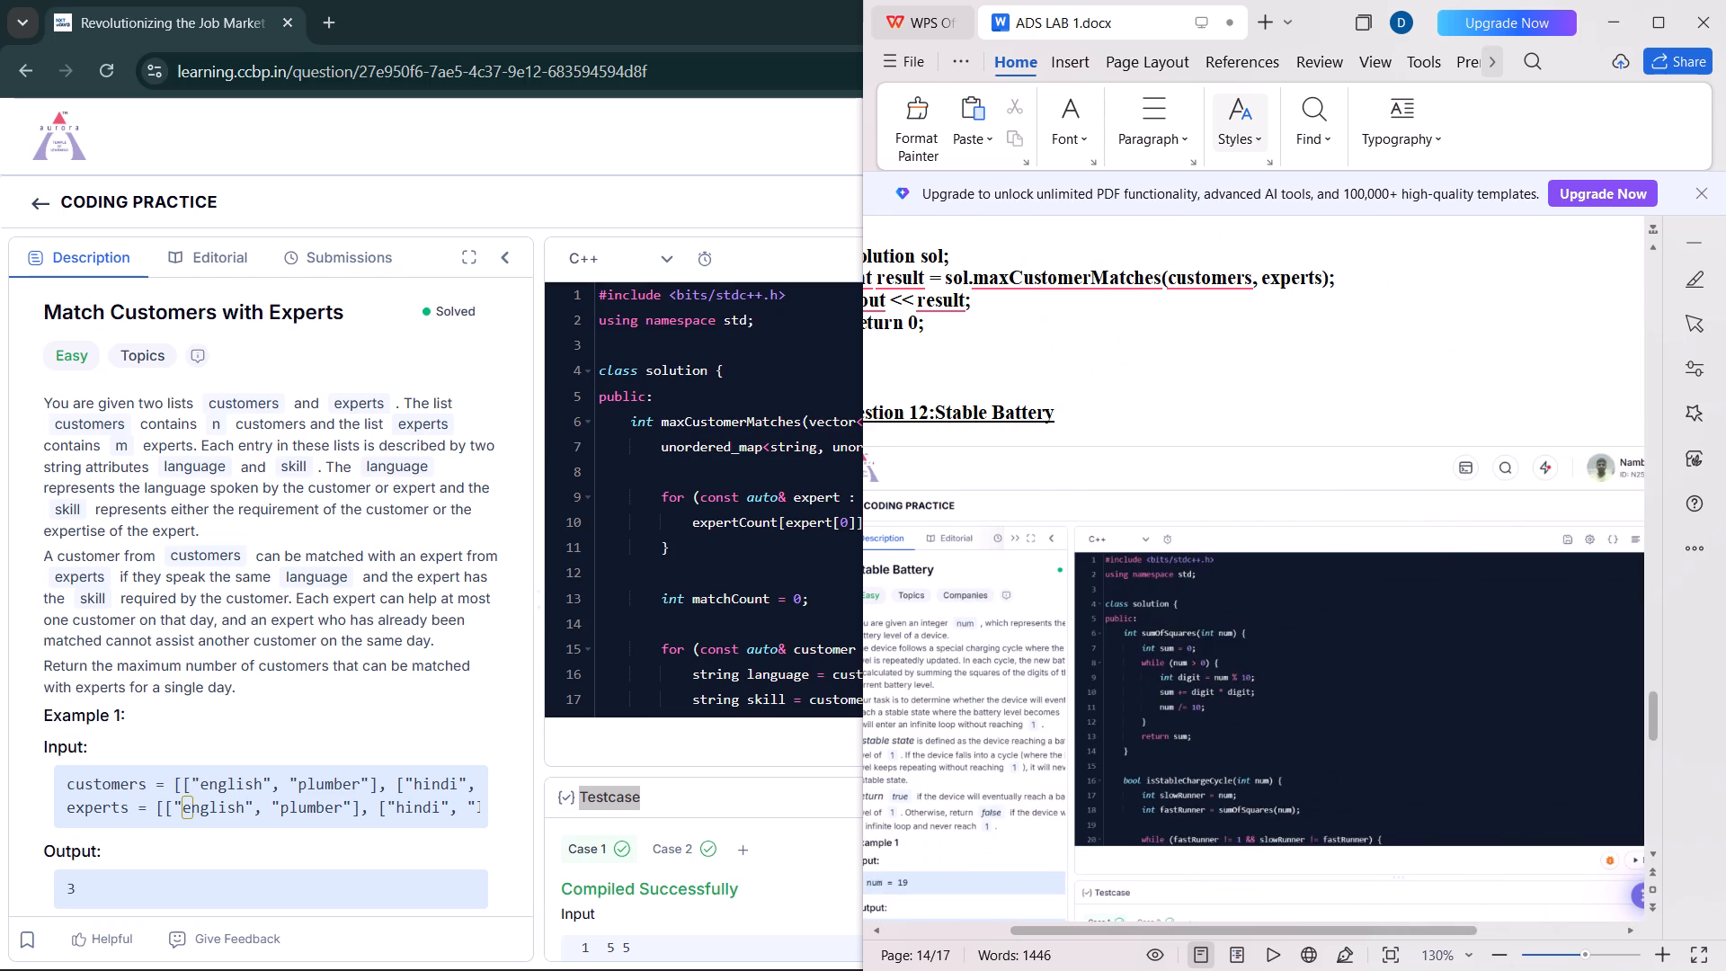
pyautogui.scroll(1, 1190, 626)
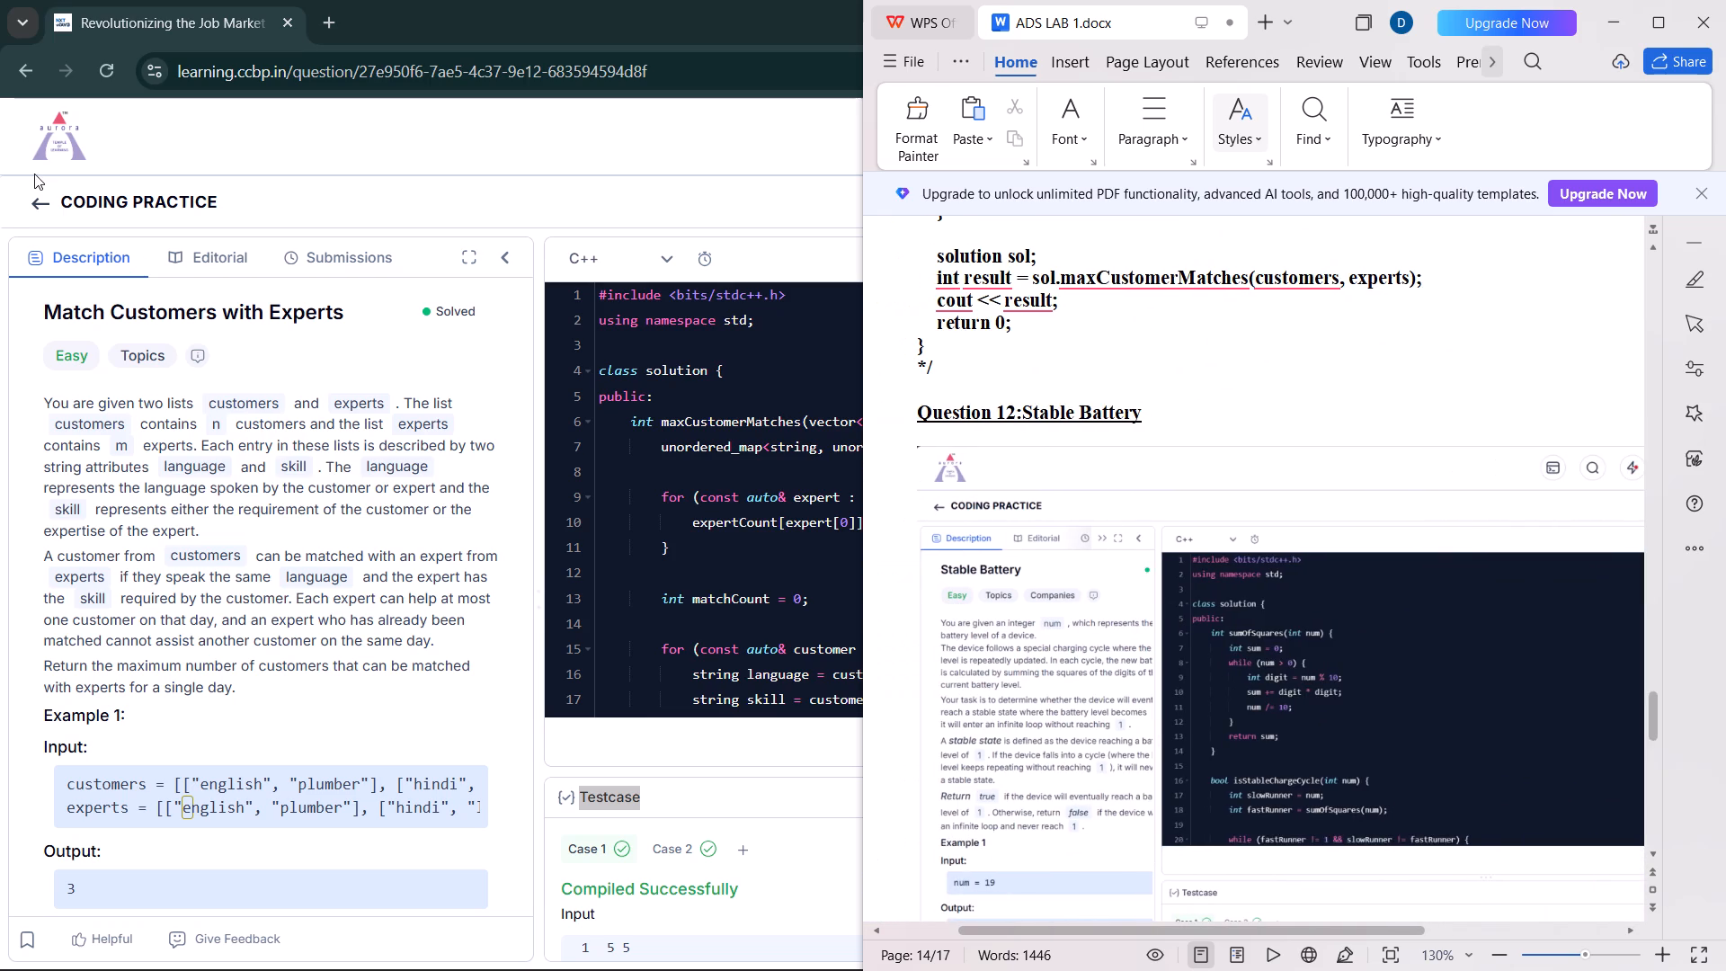
# Return to the Coding Practice problem list in Chrome and open the Stable Battery problem.
pyautogui.click(34, 189)
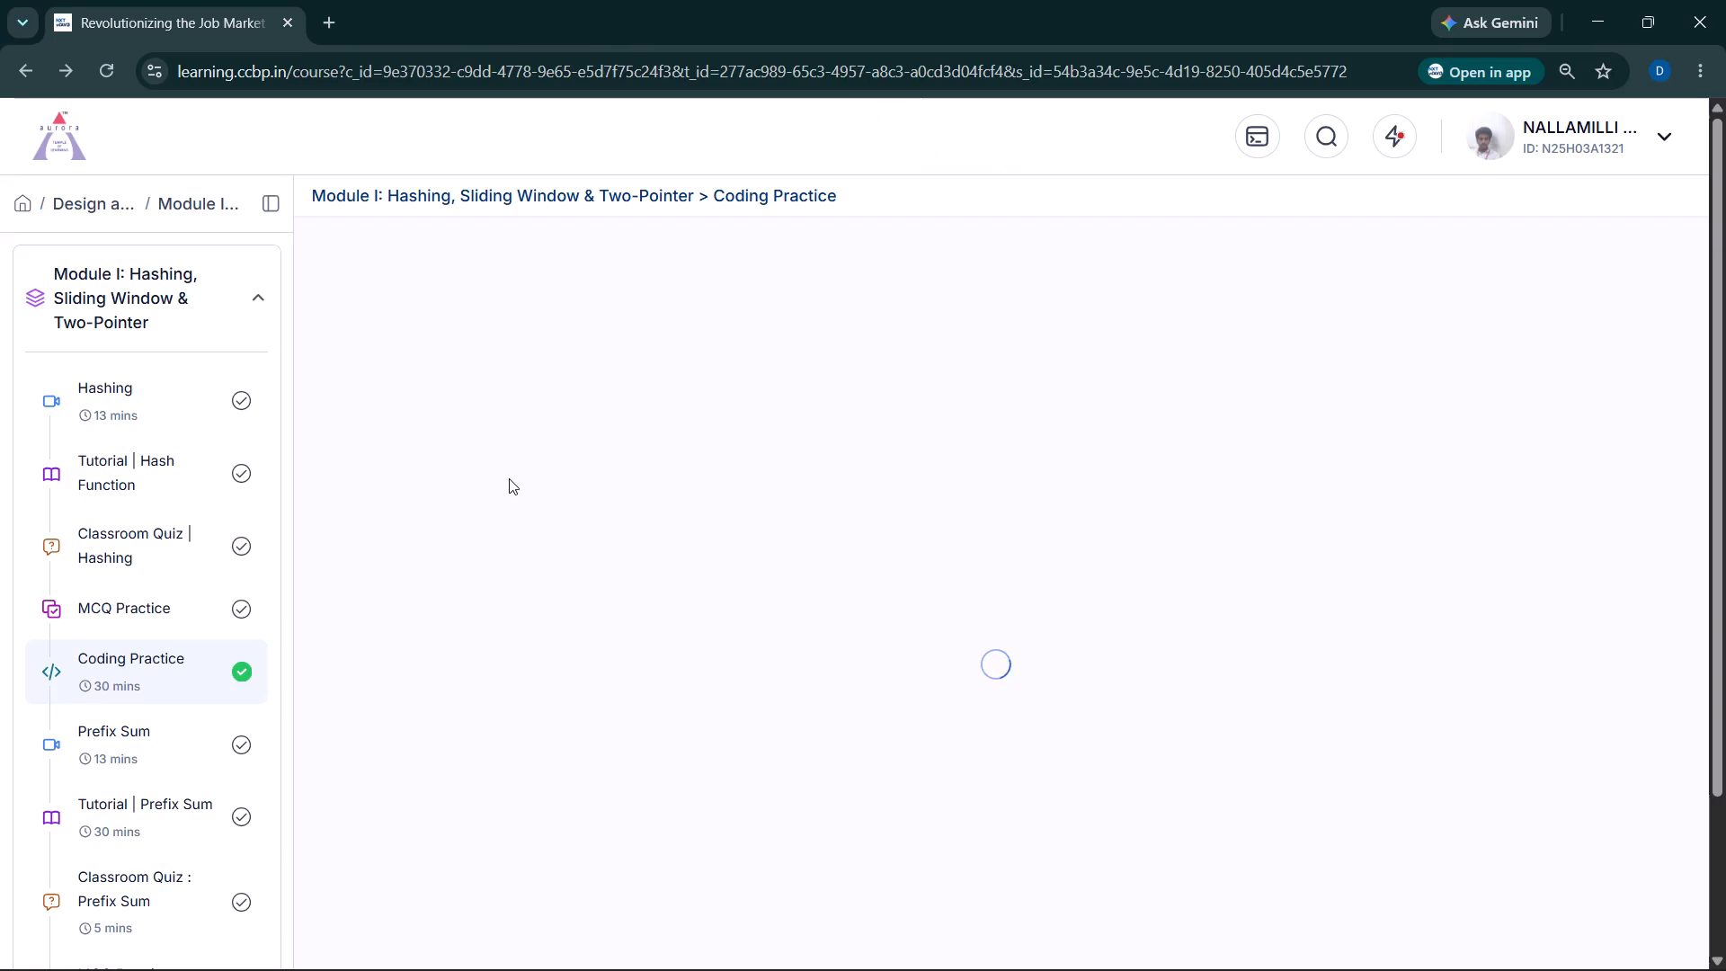
pyautogui.scroll(-2, 612, 700)
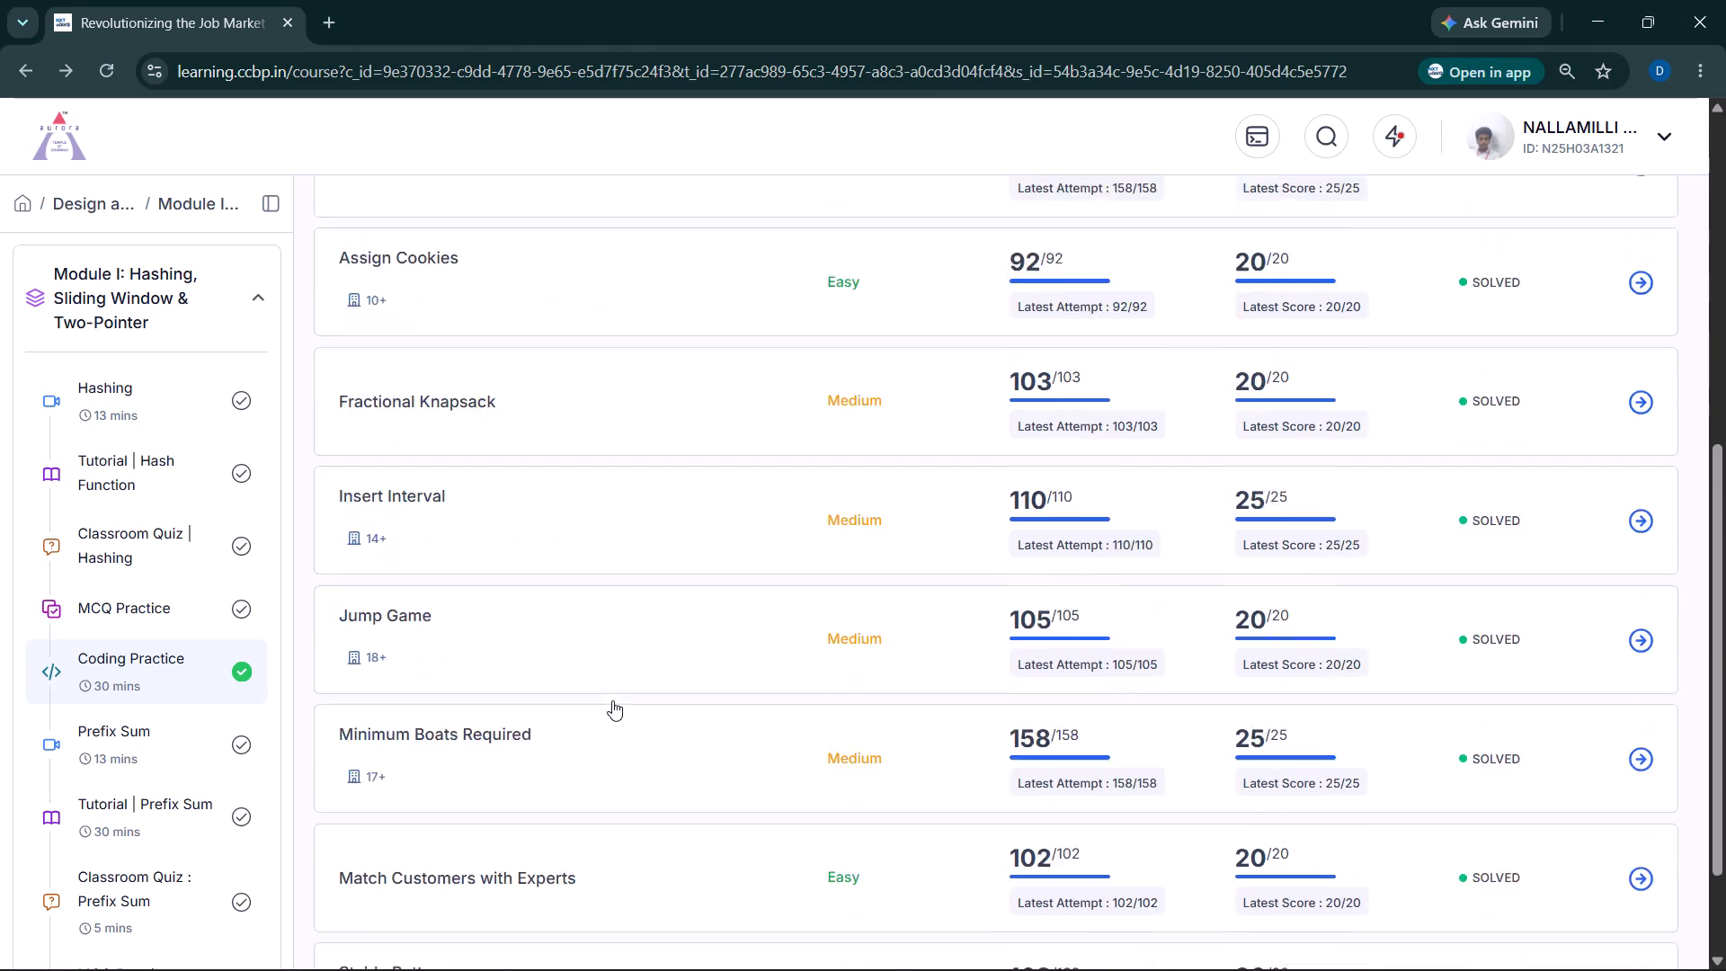
pyautogui.scroll(-2, 612, 700)
pyautogui.click(588, 845)
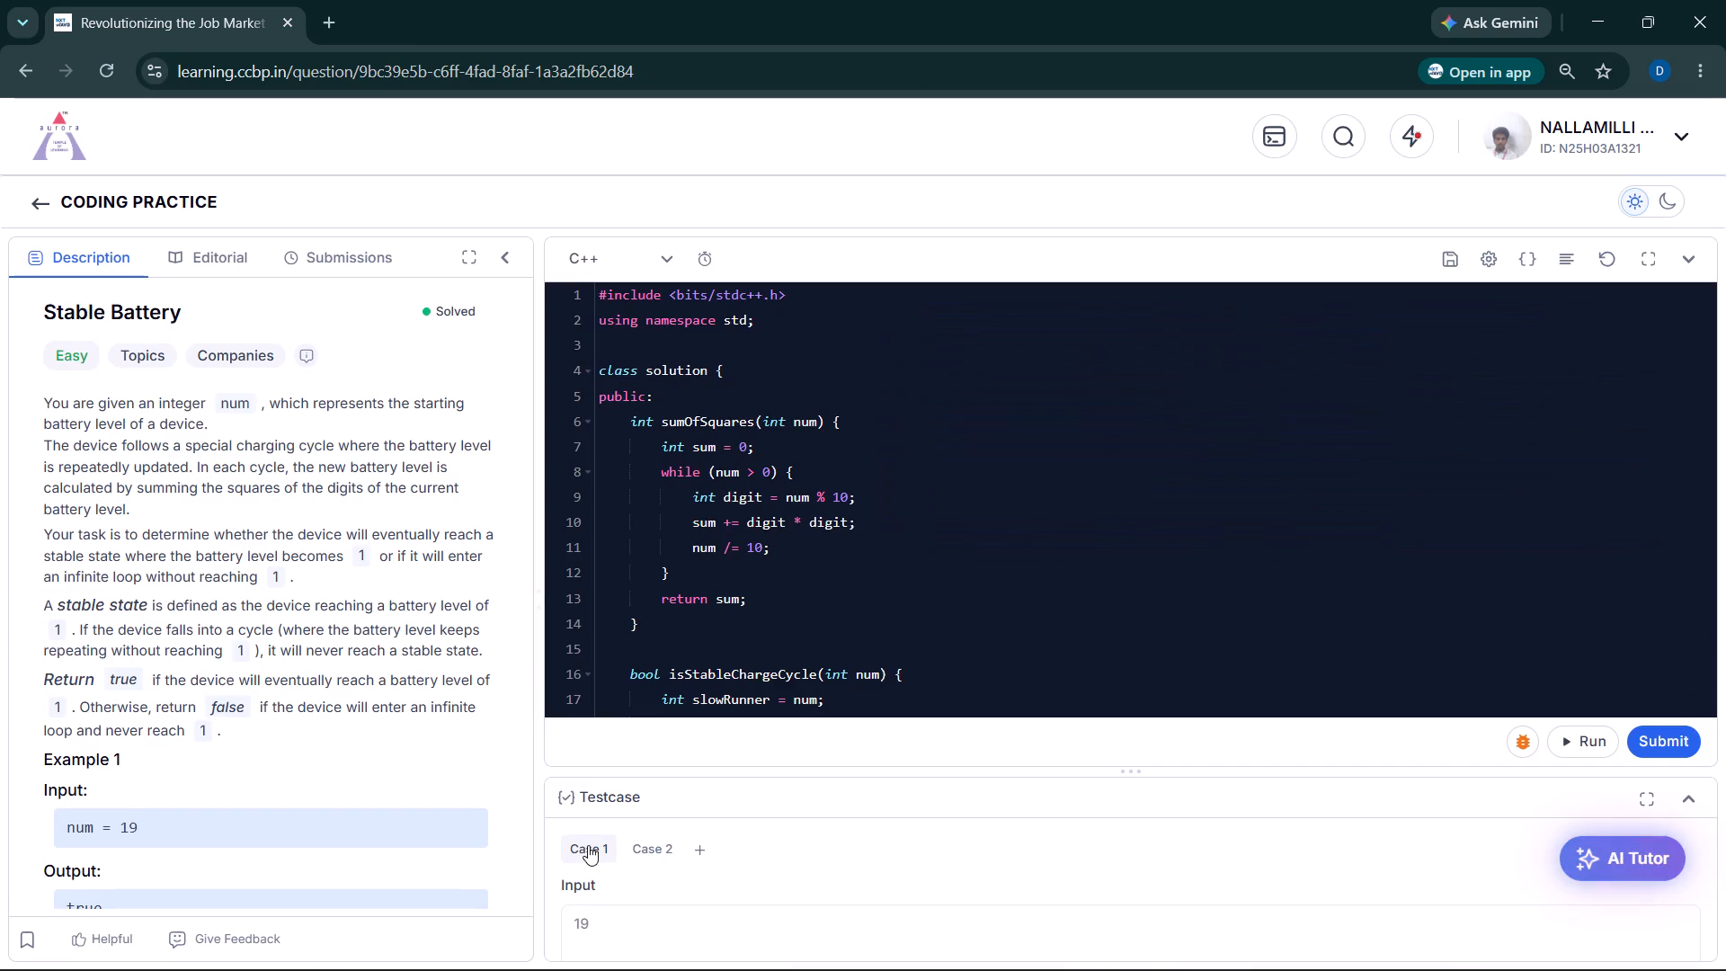
# Run the Stable Battery code, enlarge the code area, and copy a full-screen capture of the solved page.
pyautogui.click(1581, 744)
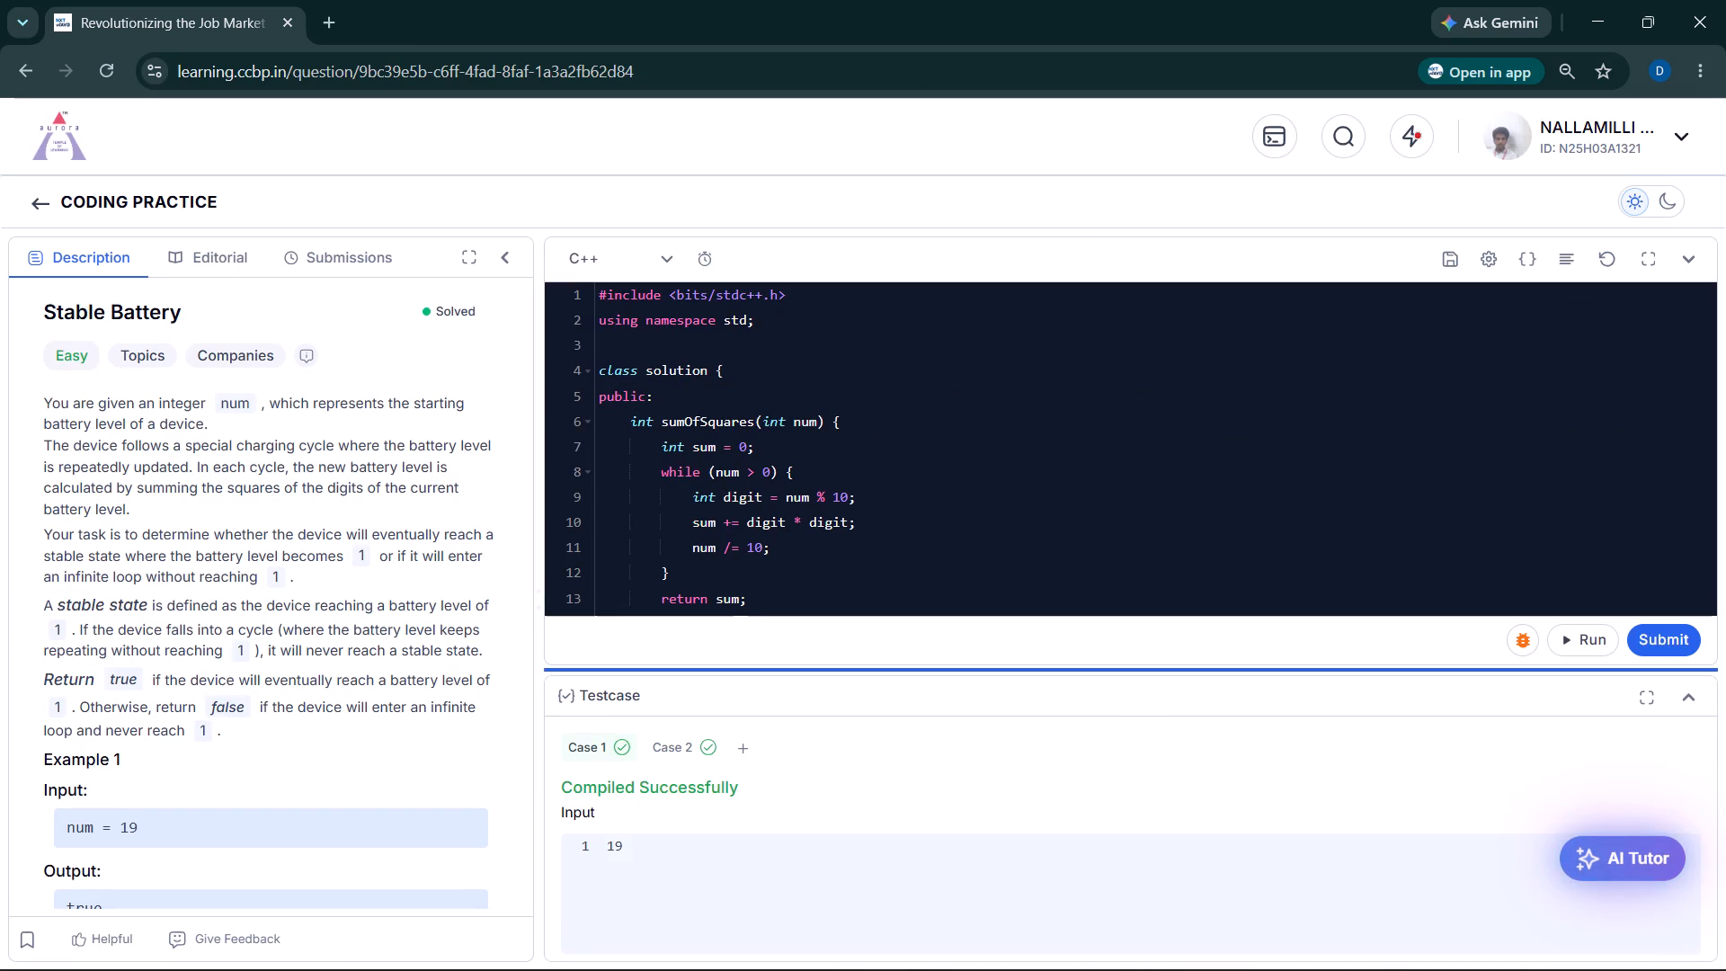
pyautogui.moveTo(1134, 669); pyautogui.dragTo(1125, 778)
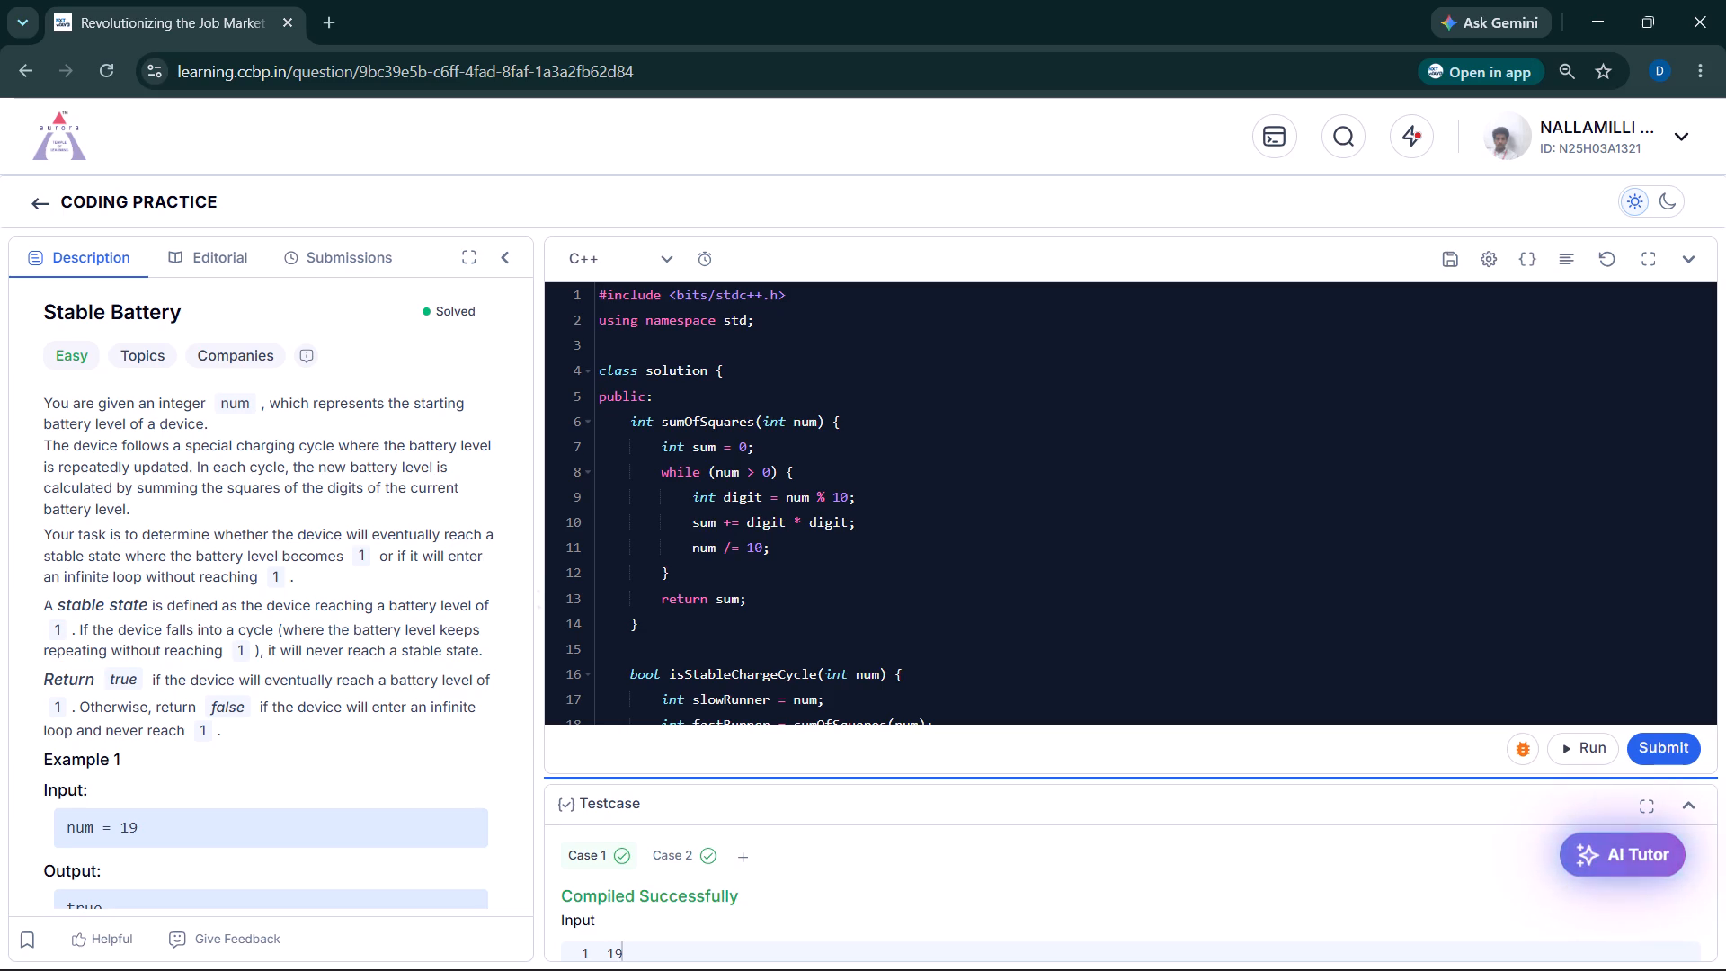
pyautogui.press('Print')
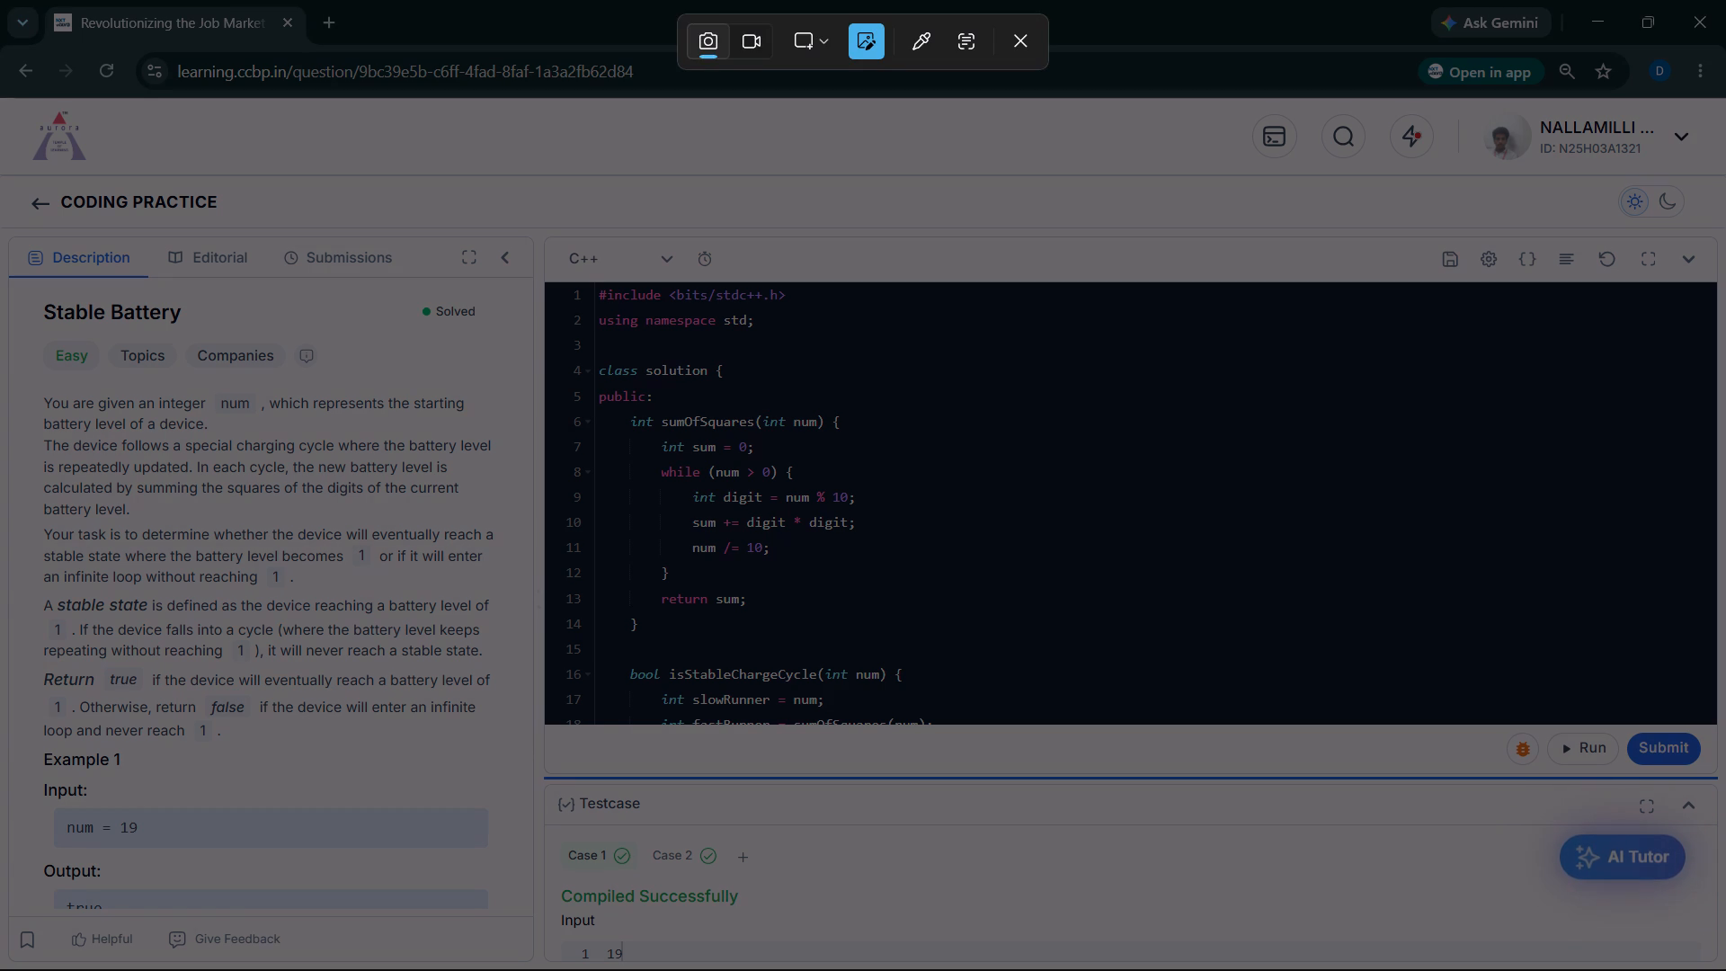
pyautogui.moveTo(0, 0); pyautogui.dragTo(1725, 970)
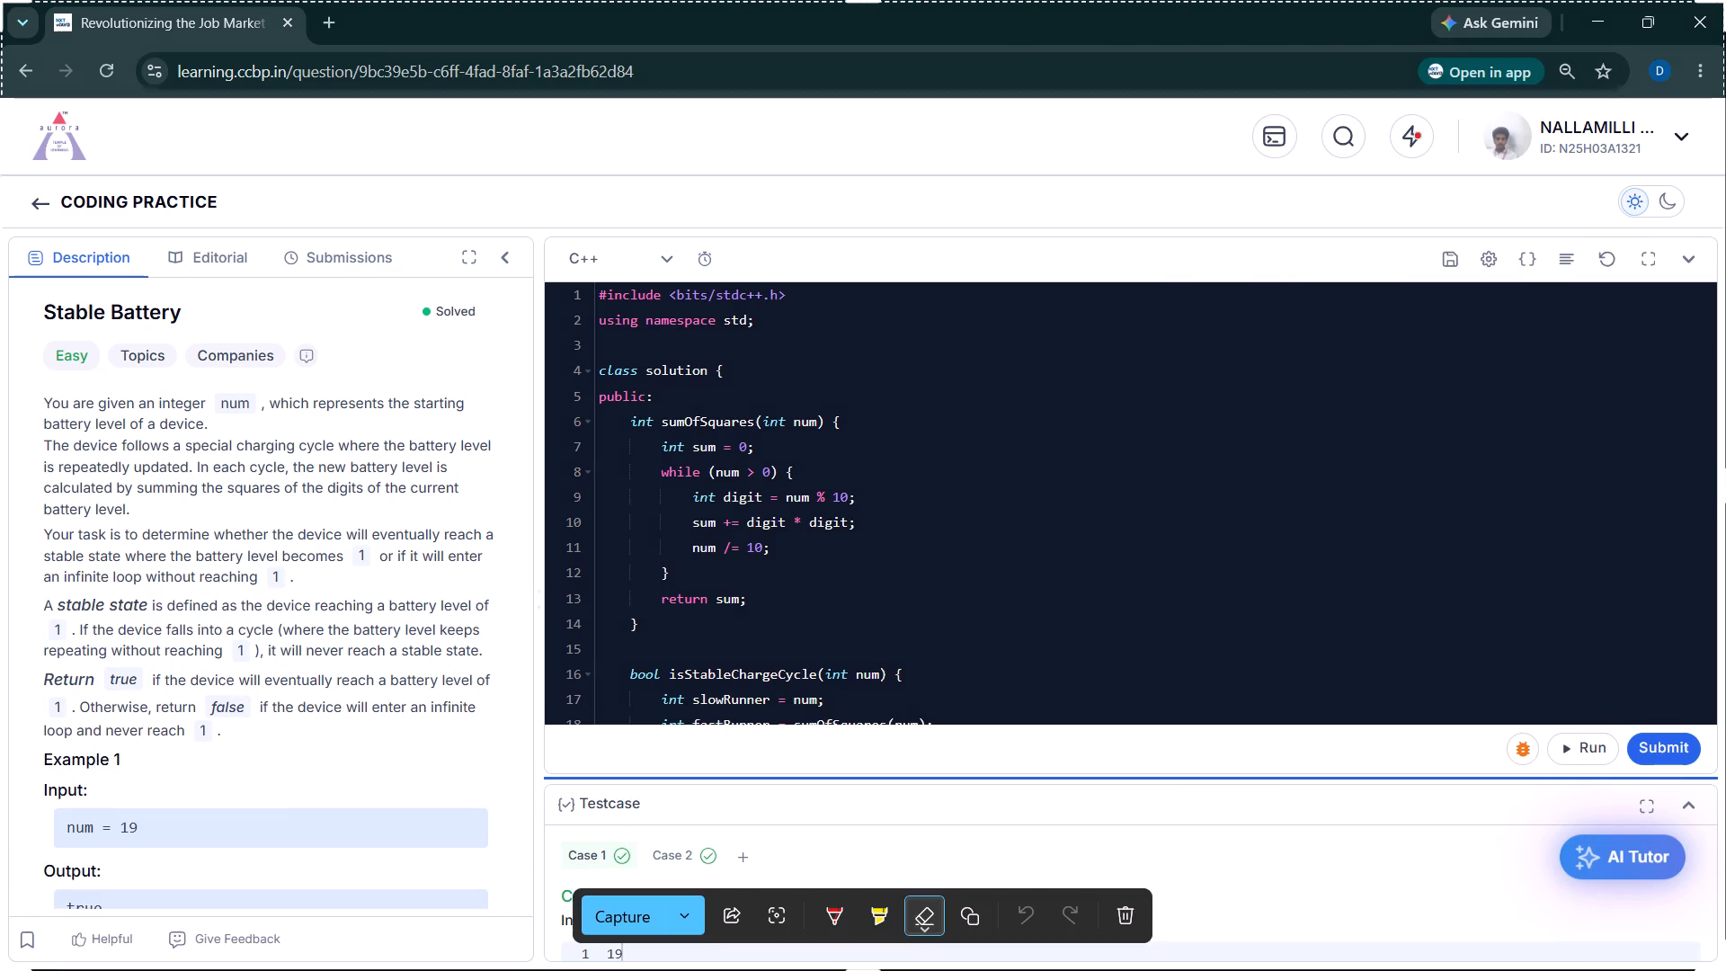
pyautogui.hotkey('ctrl', 'c')
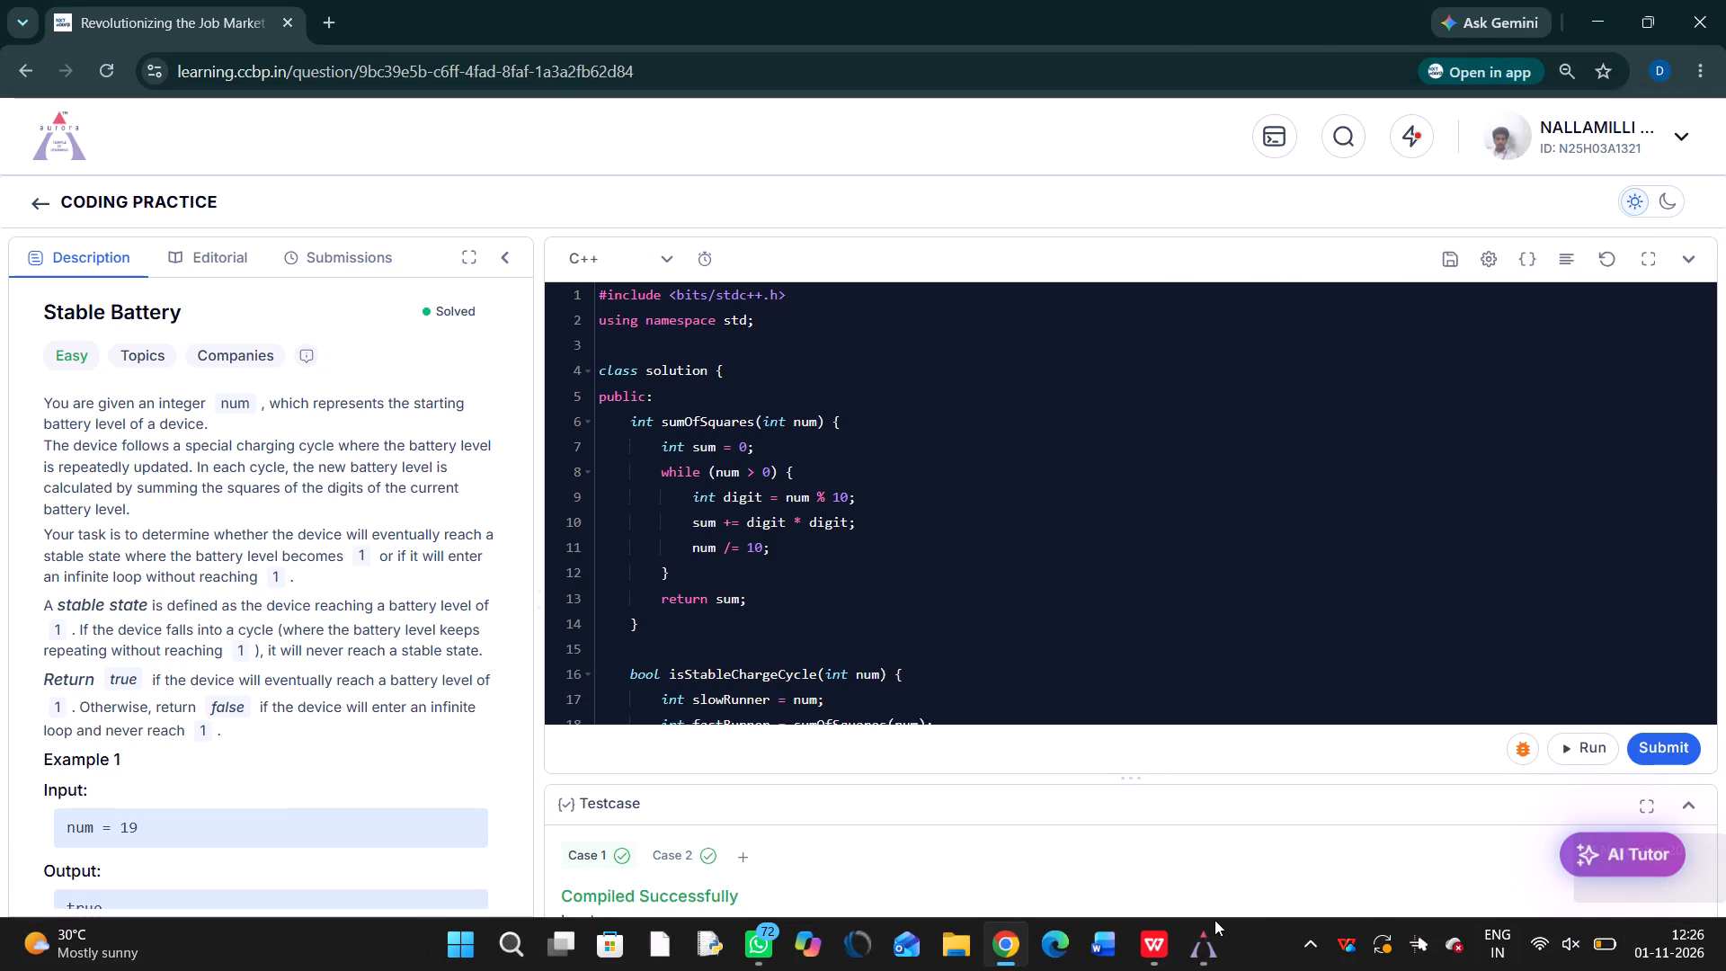
# Replace the old screenshot under Question 12: Stable Battery in ADS LAB 1.docx in WPS Office with the copied capture.
pyautogui.click(1129, 841)
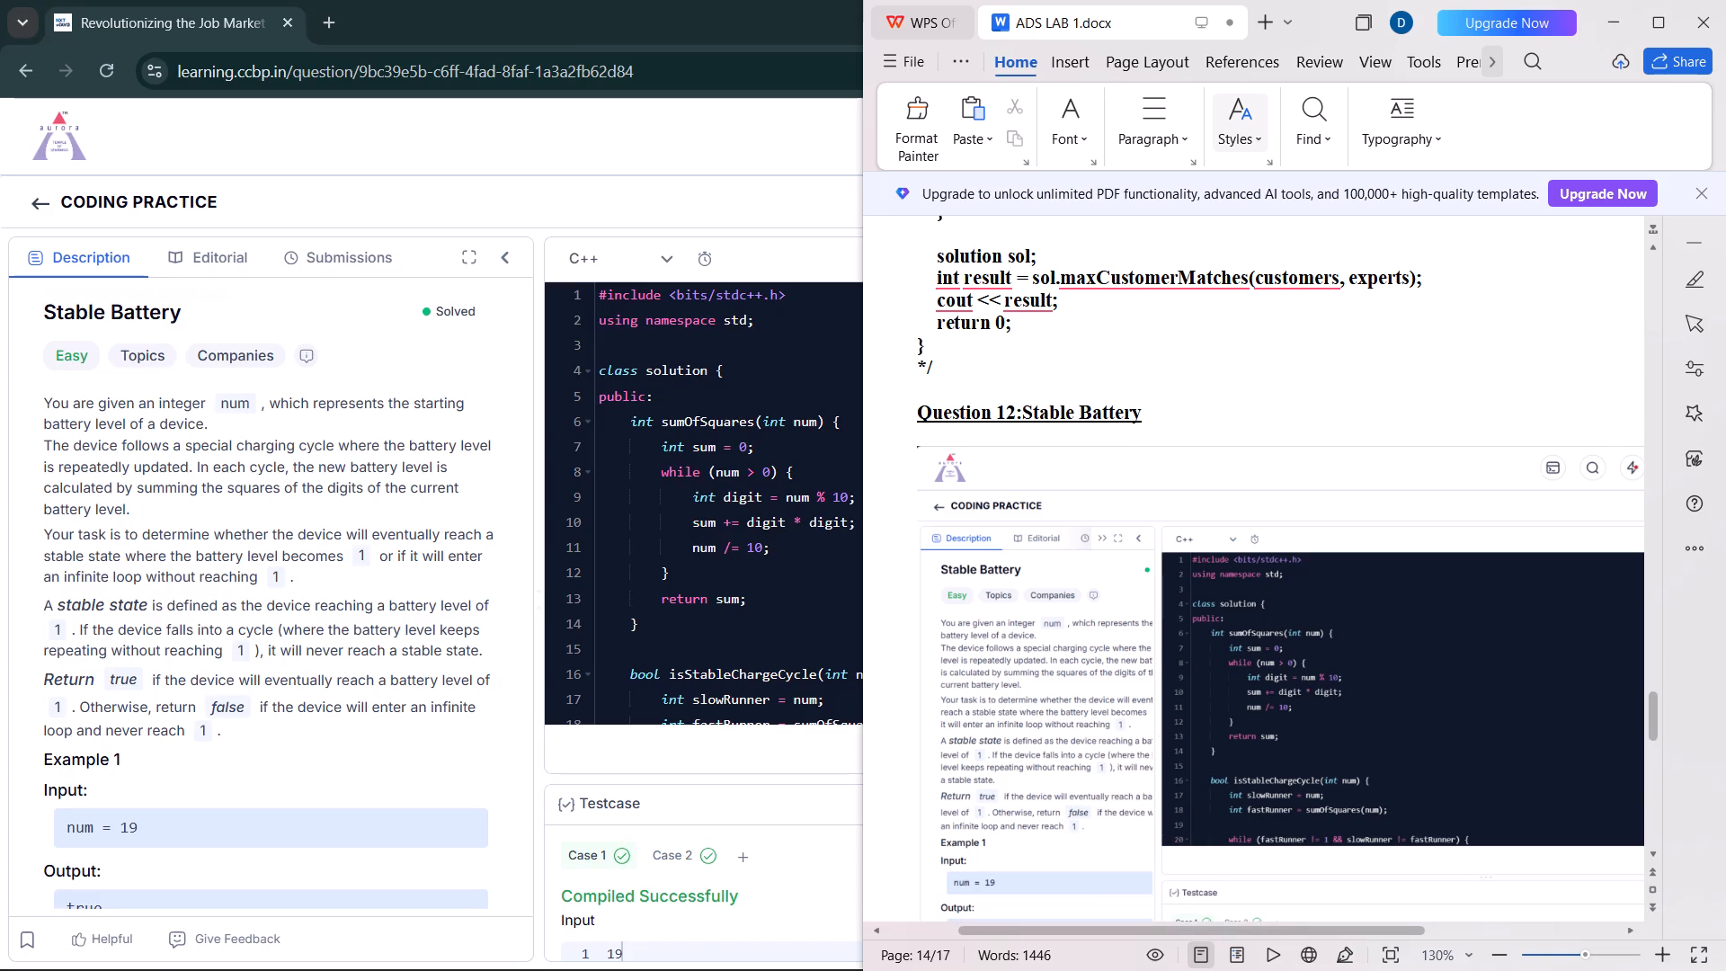
pyautogui.click(1300, 703)
pyautogui.press('BackSpace')
pyautogui.hotkey('ctrl', 'v')
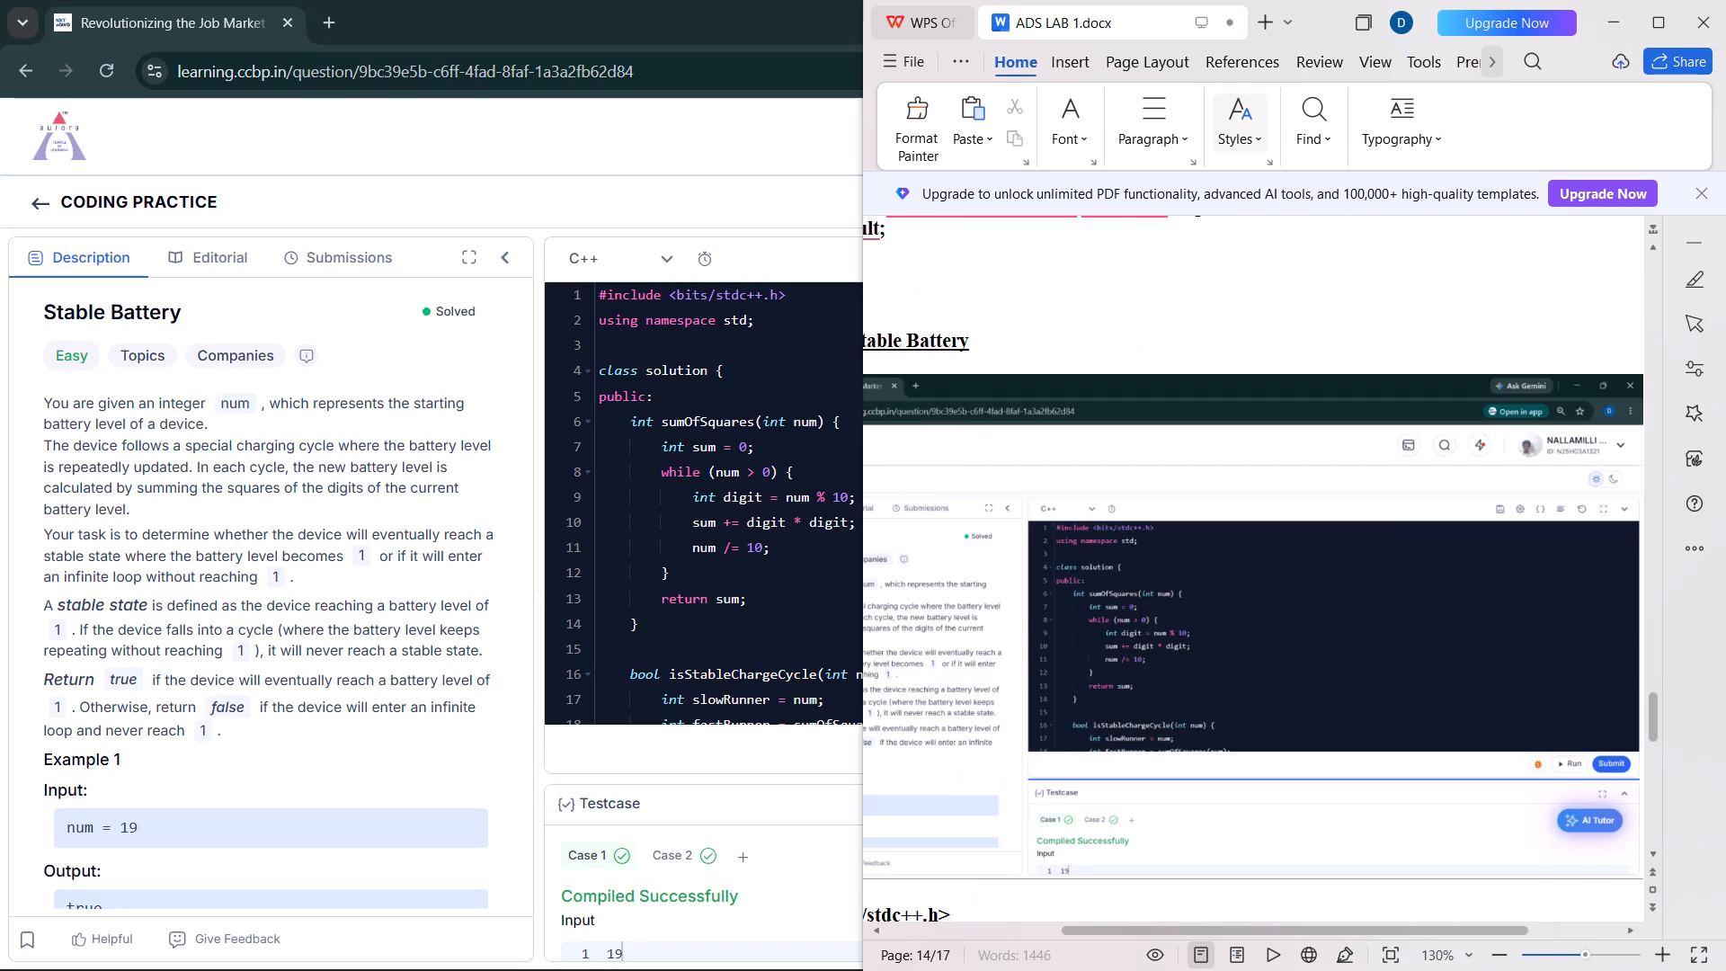
# Look over the new Question 12 screenshot and its code in the document, down to Question 13: Prefix Sum Array.
pyautogui.hscroll(2, 1300, 703)
pyautogui.hscroll(-1, 1300, 703)
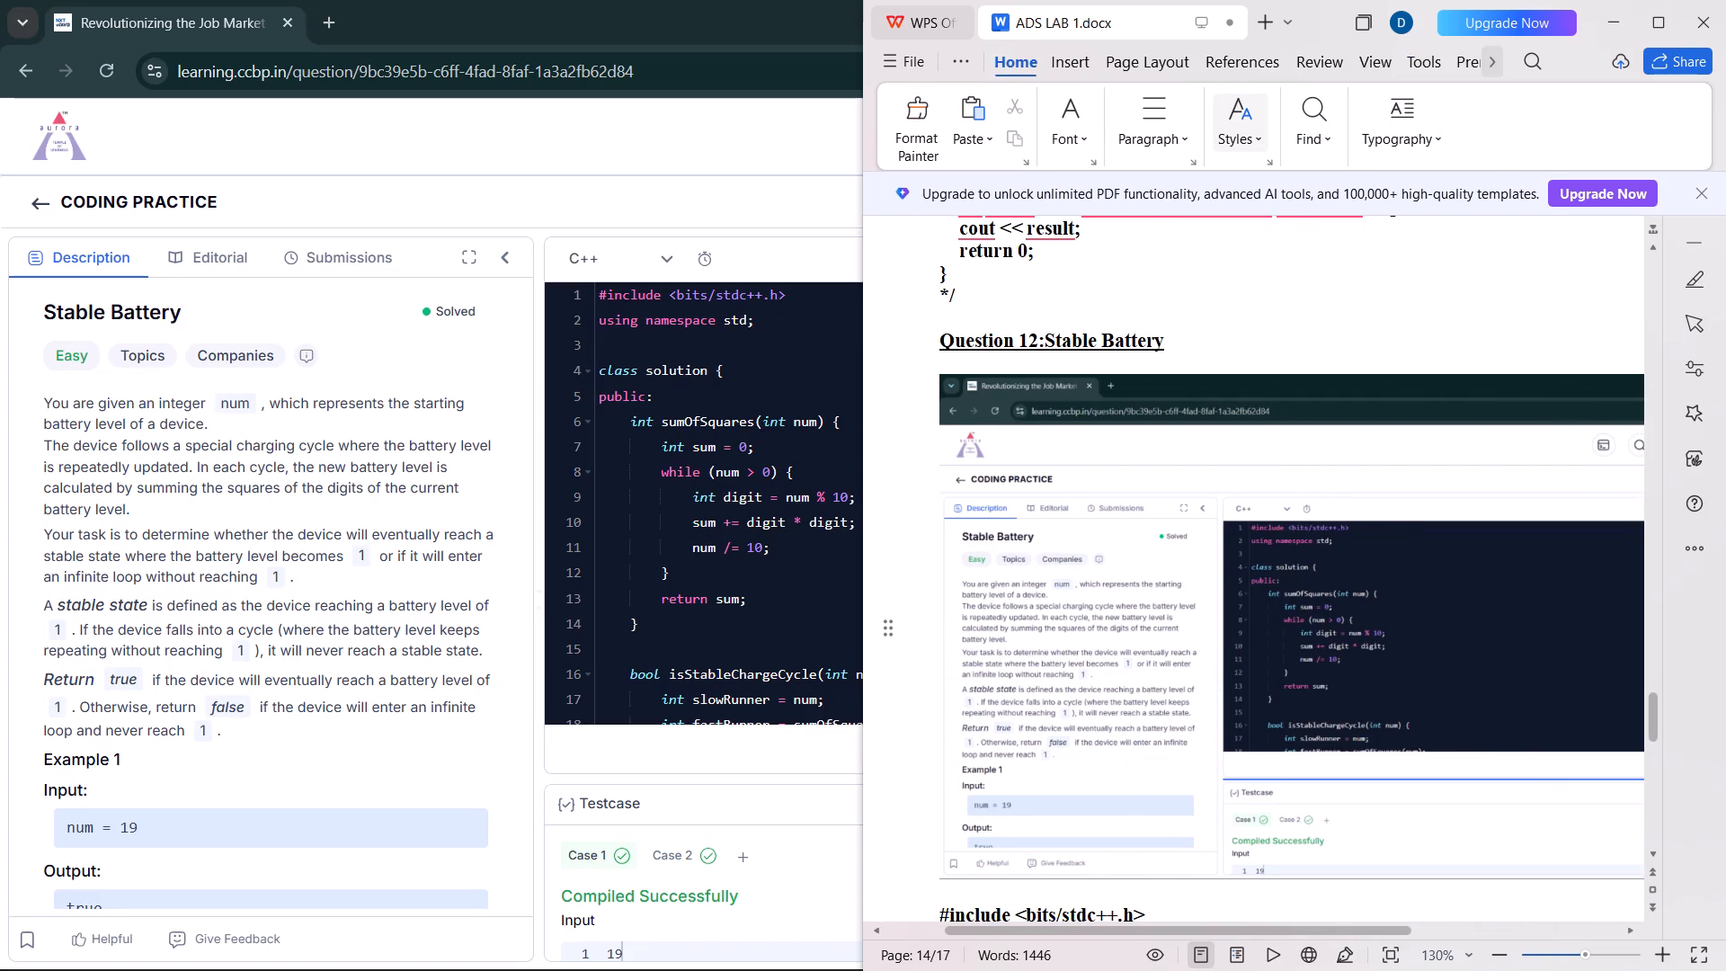
pyautogui.hscroll(-1, 1300, 703)
pyautogui.scroll(-1, 1300, 703)
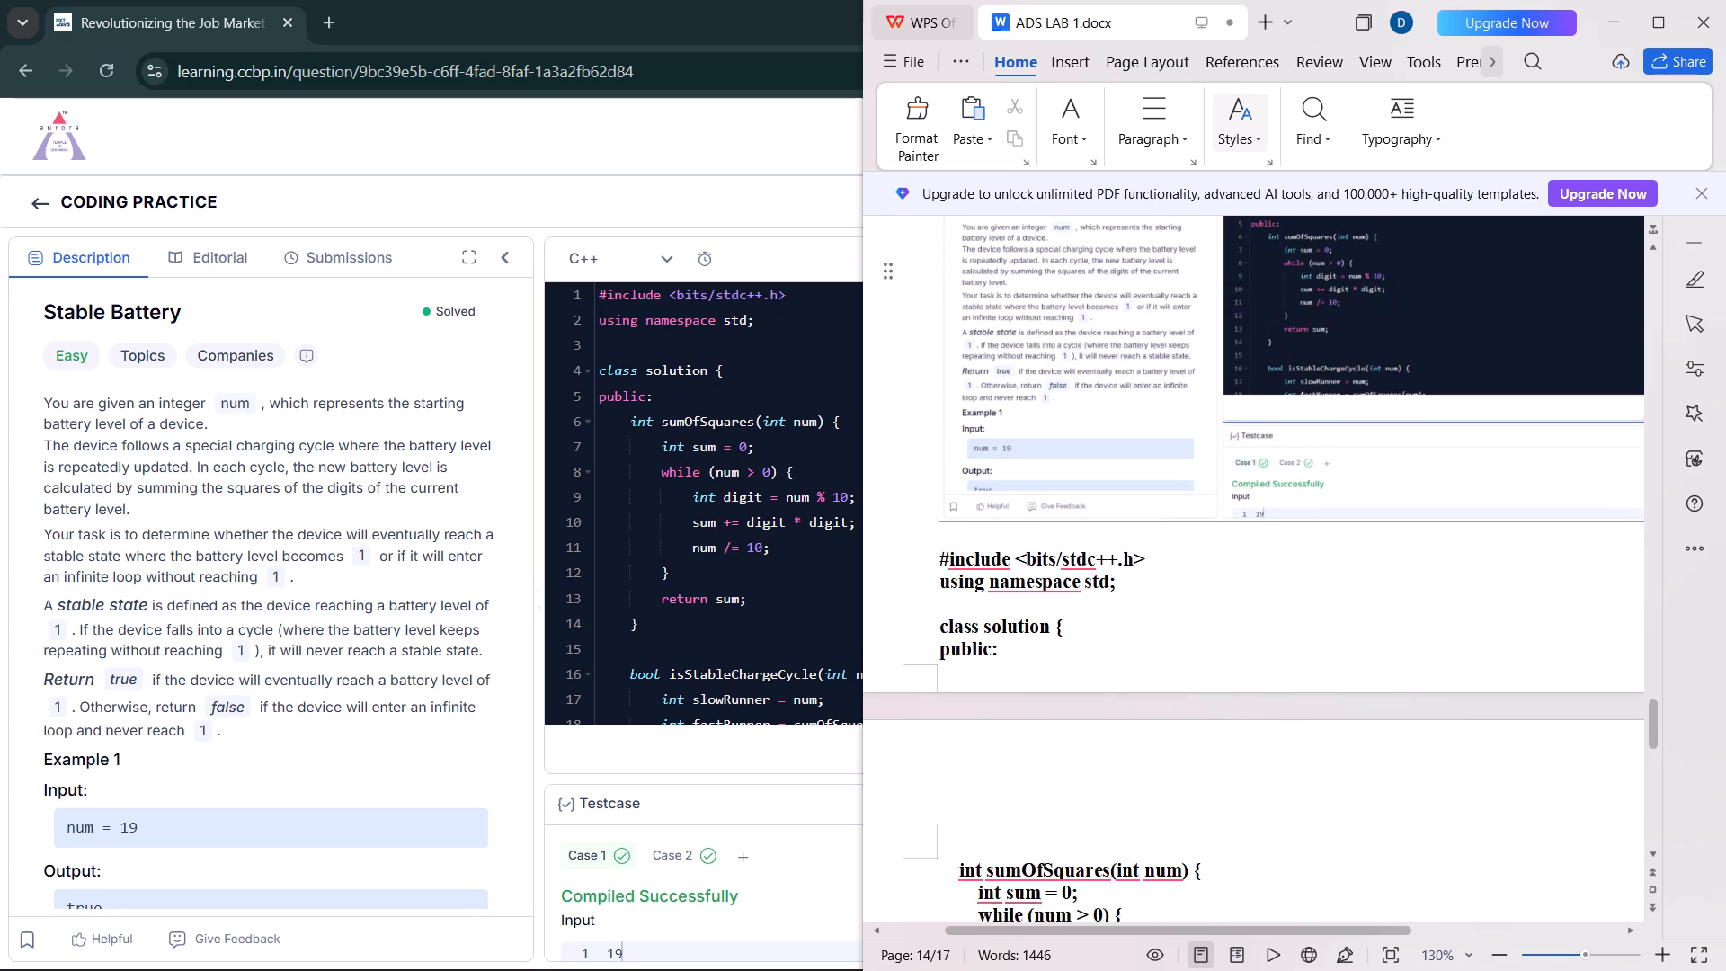
pyautogui.scroll(-1, 1300, 703)
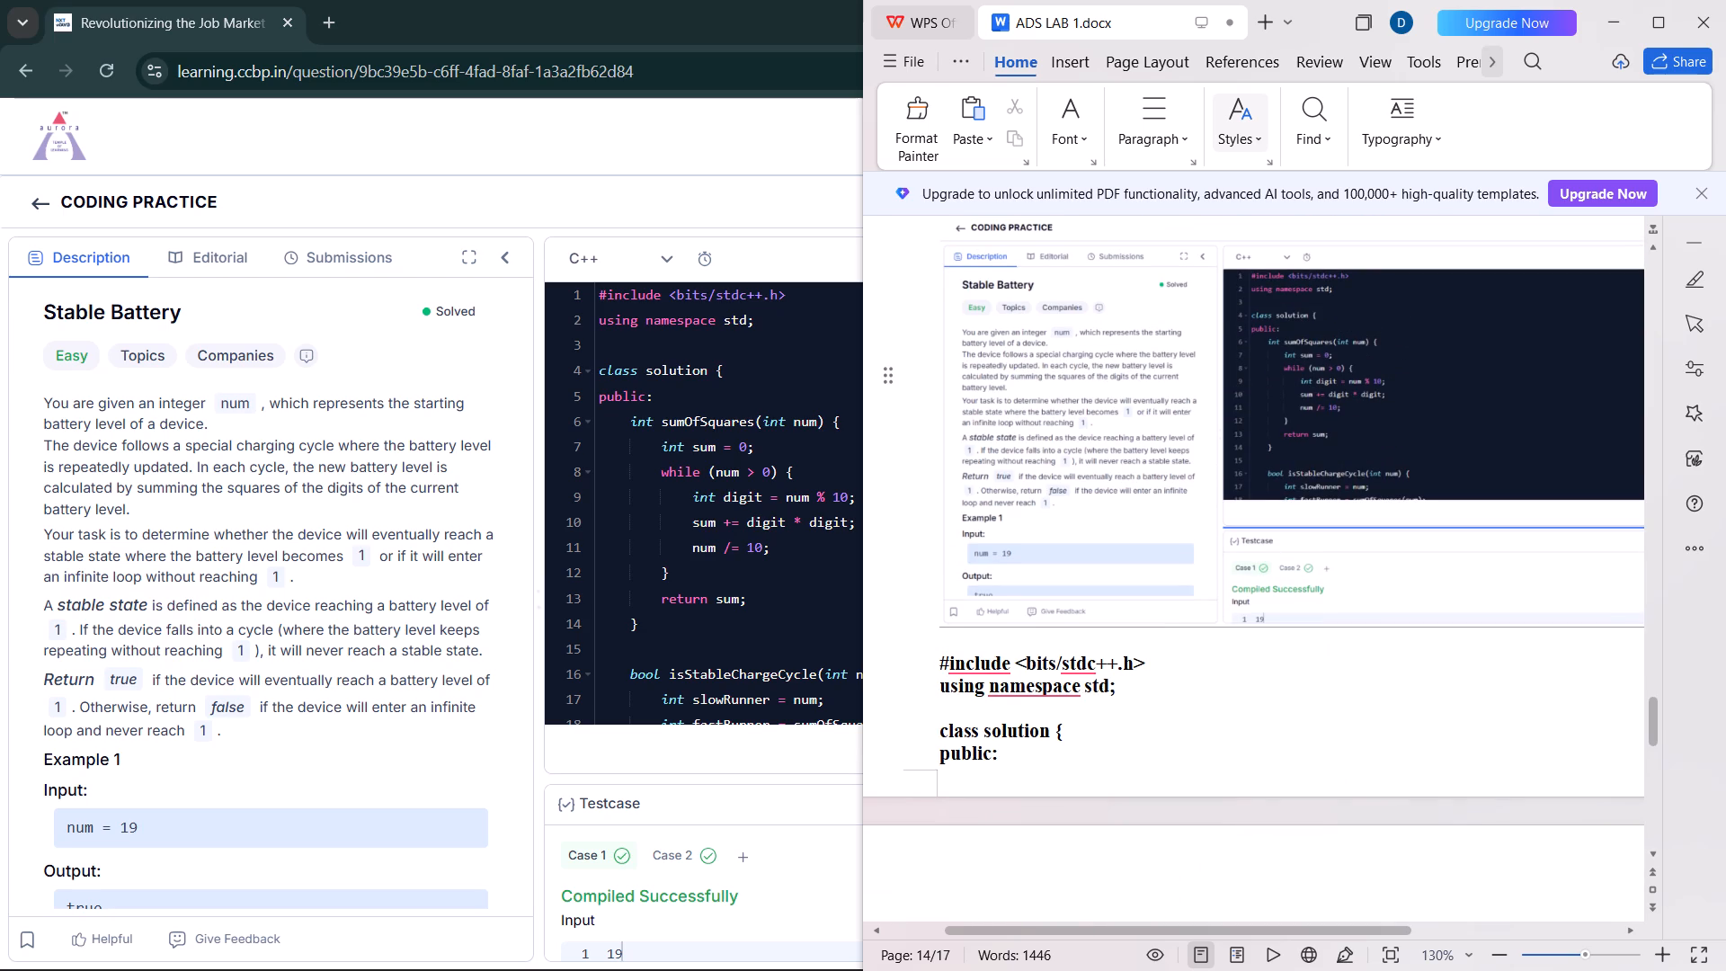
pyautogui.scroll(-1, 1300, 703)
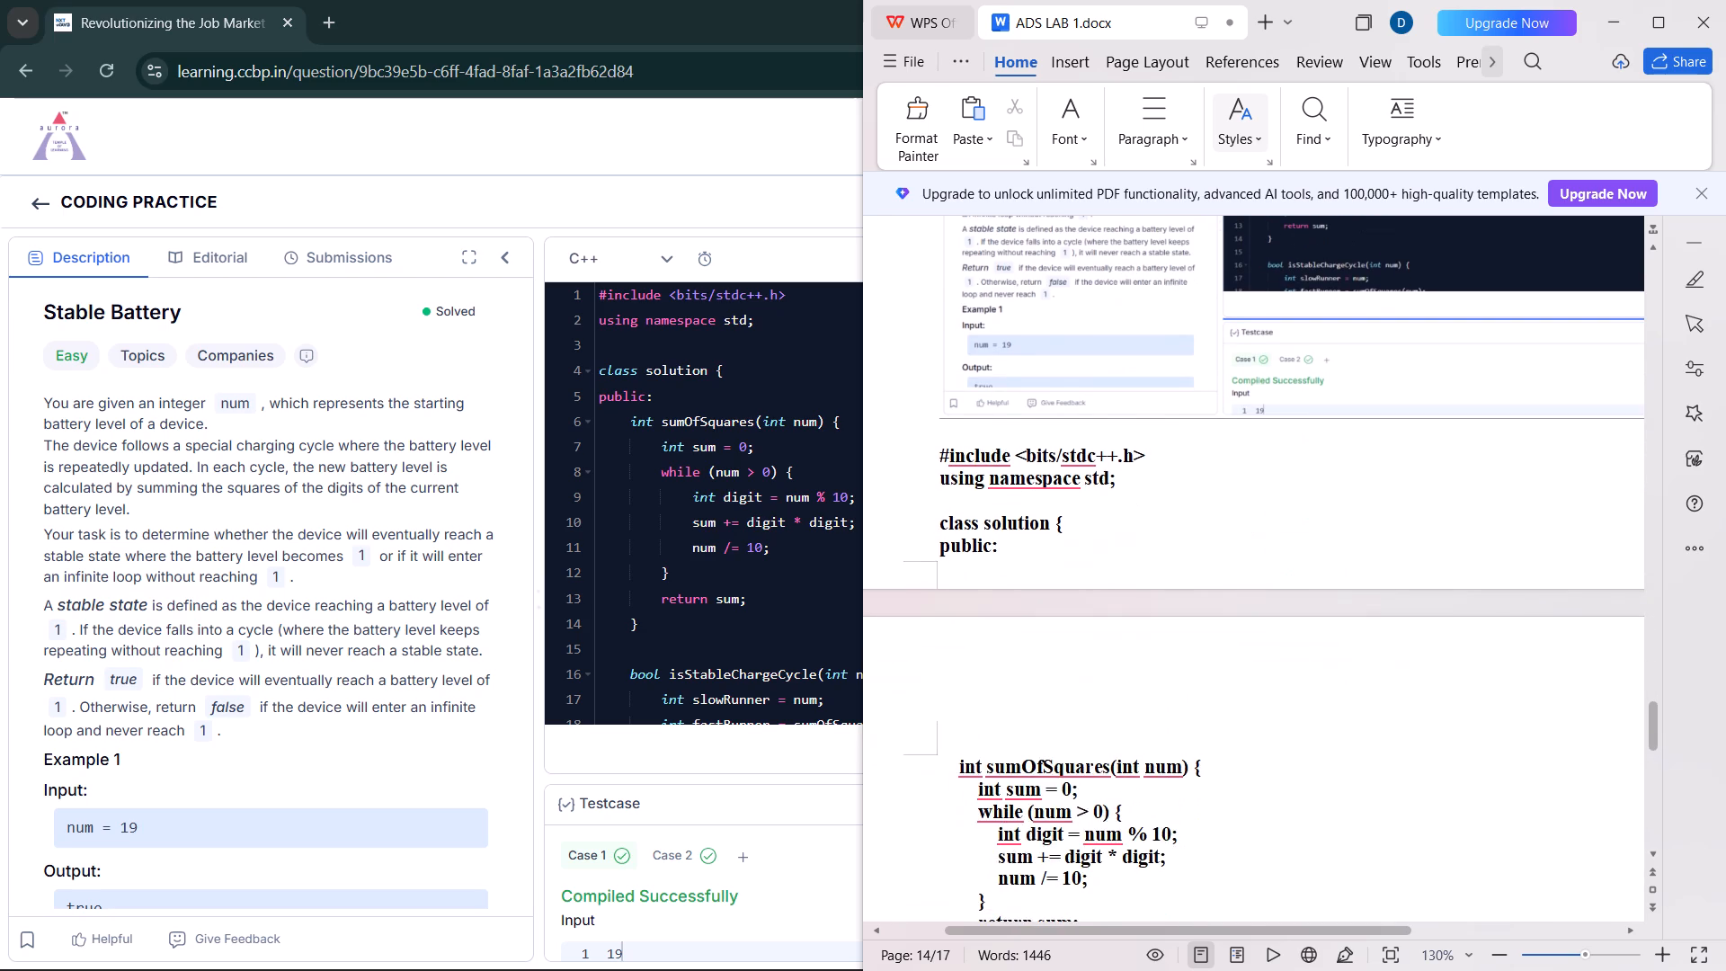
pyautogui.scroll(-6, 1300, 703)
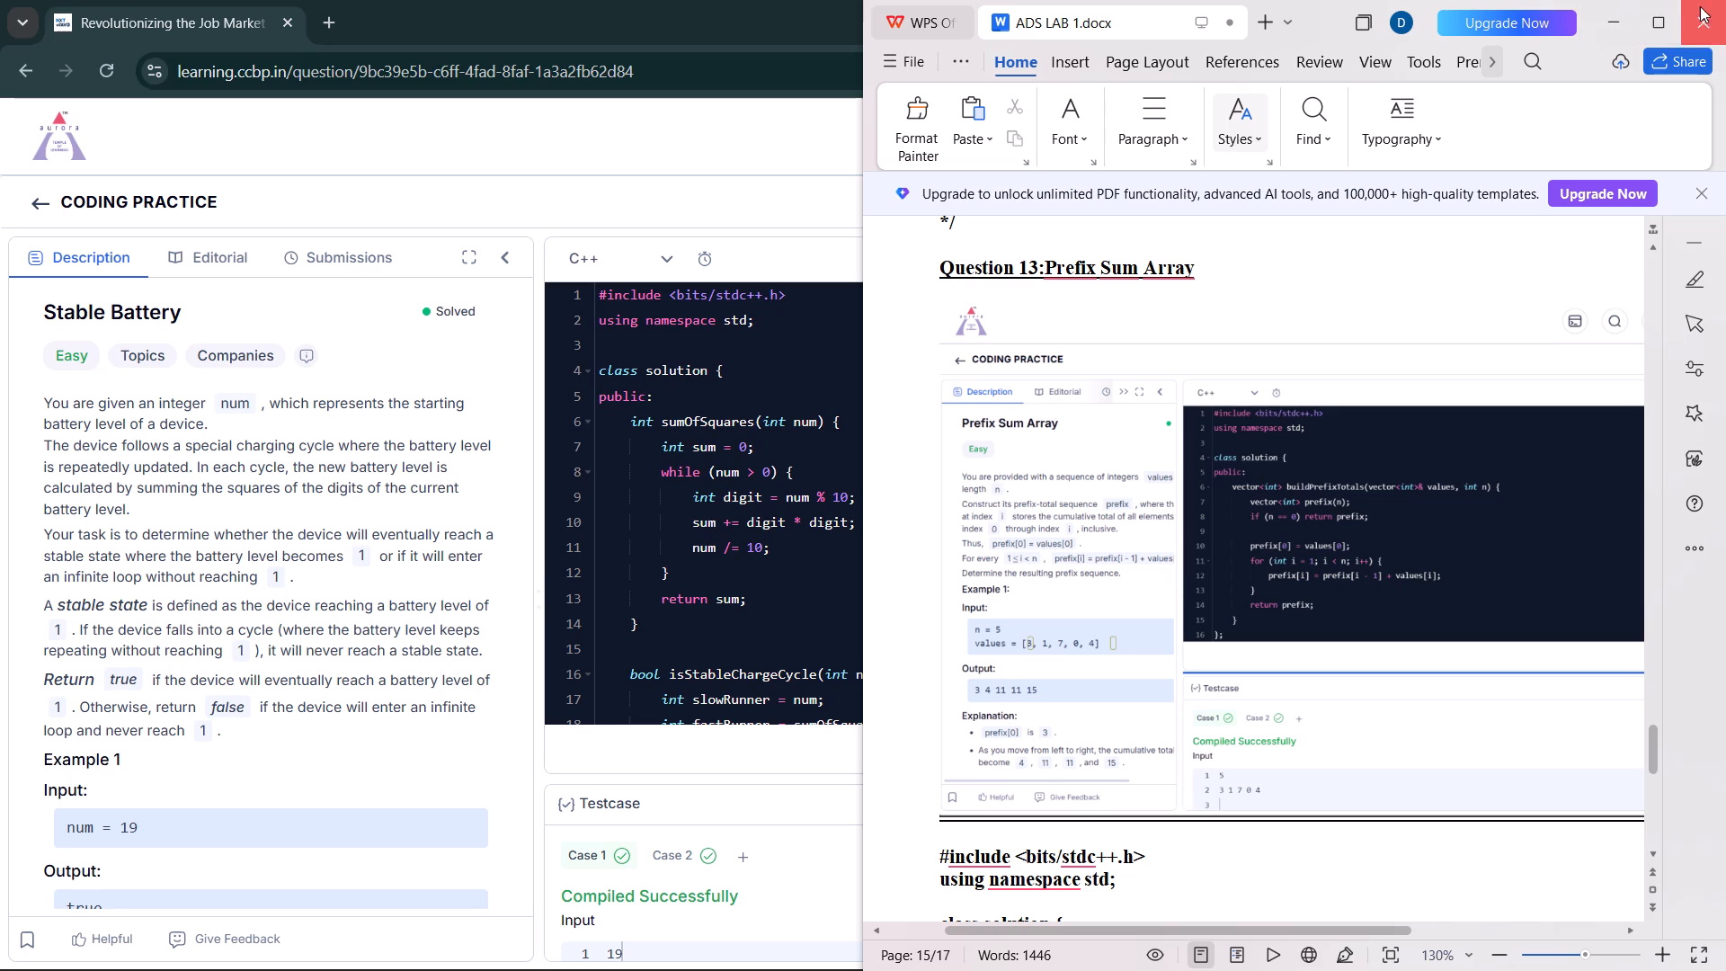
# Return to the course in Chrome, go to the Coding Practice set of the Prefix Sum lessons, and open the Prefix Sum Array problem.
pyautogui.click(32, 211)
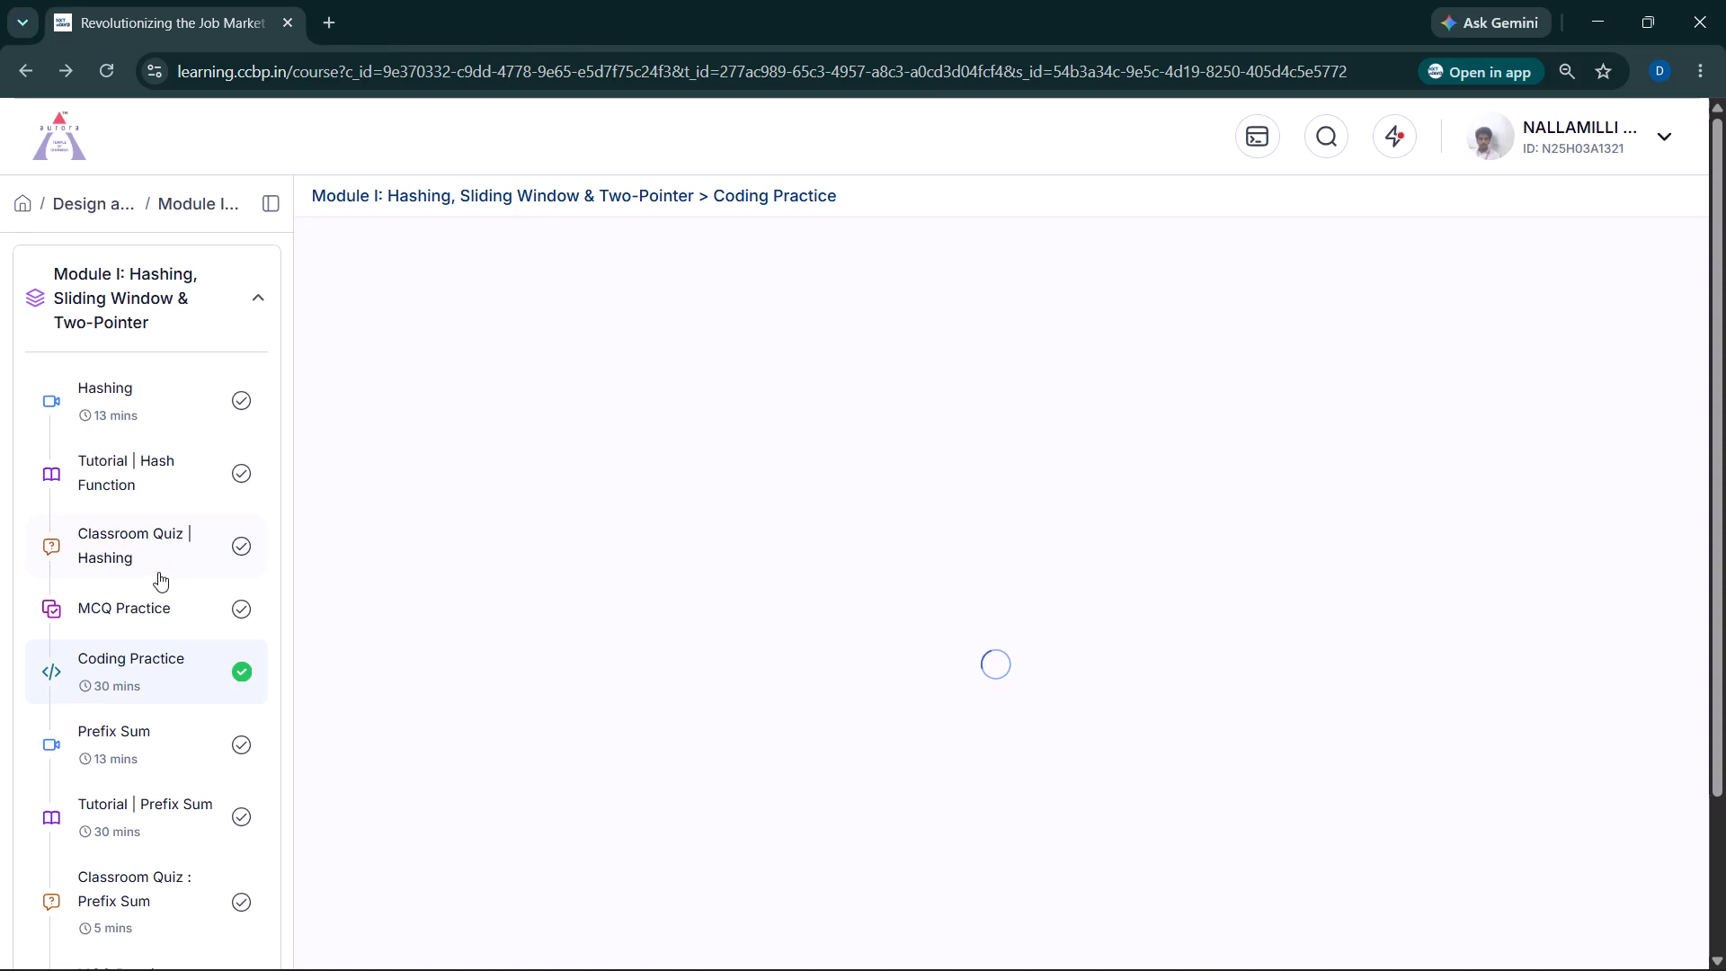
pyautogui.scroll(-3, 624, 814)
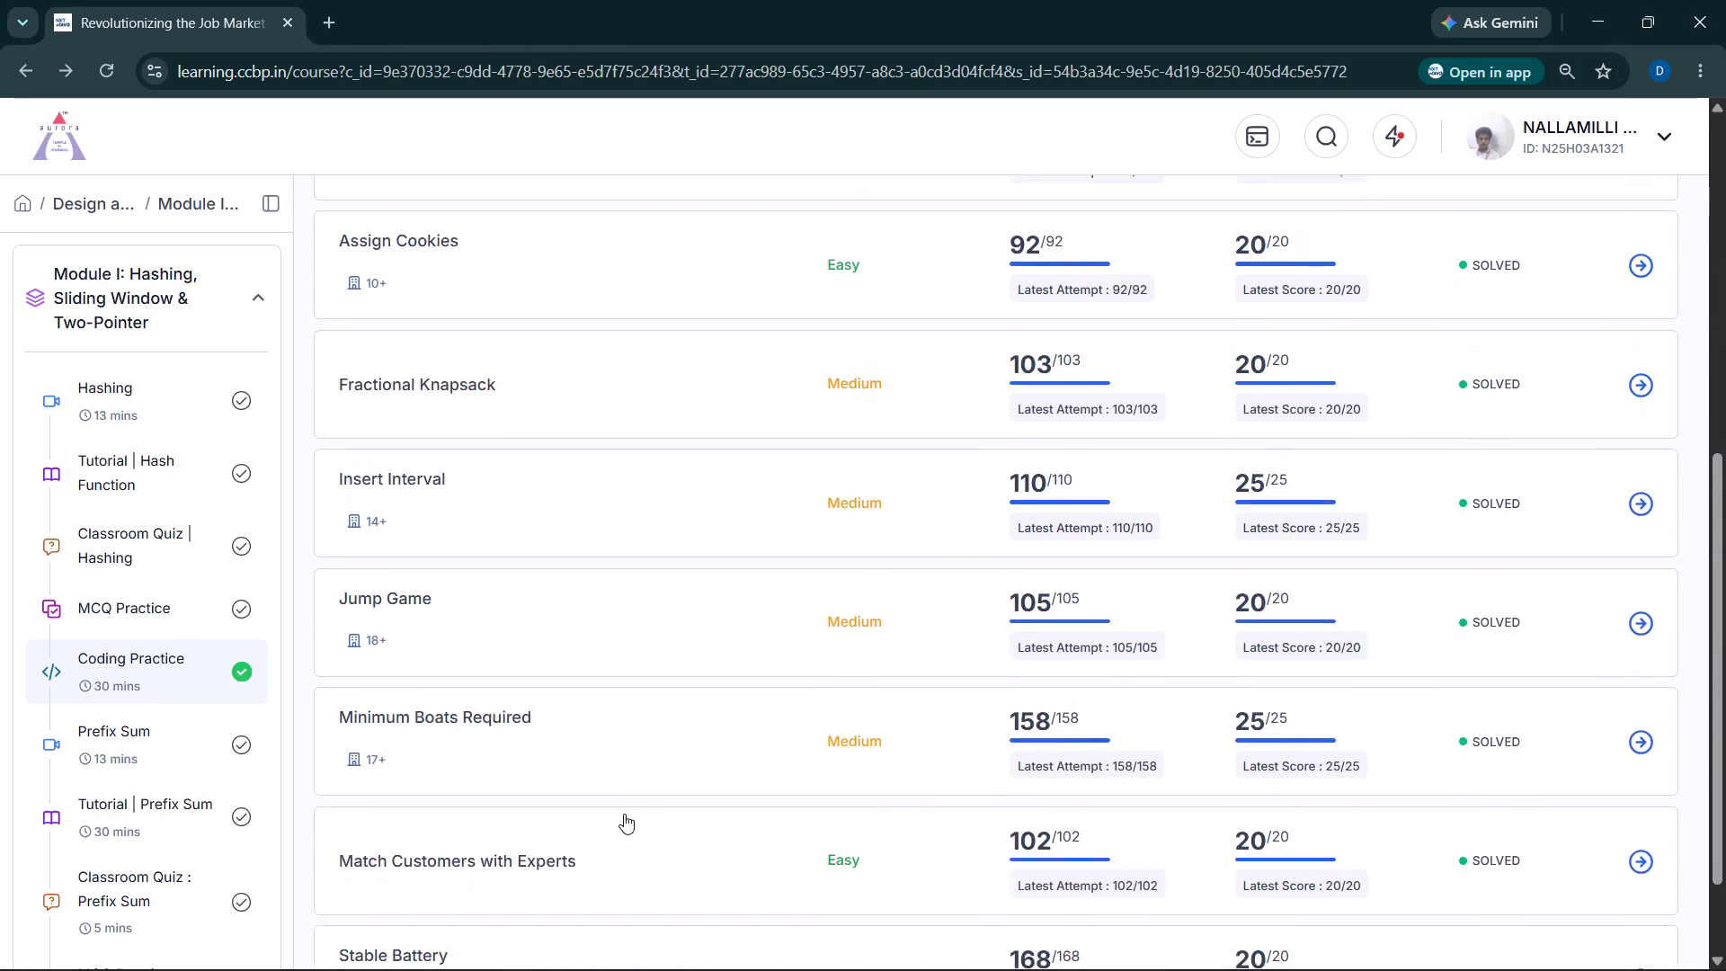
pyautogui.scroll(-2, 624, 814)
pyautogui.scroll(-2, 168, 775)
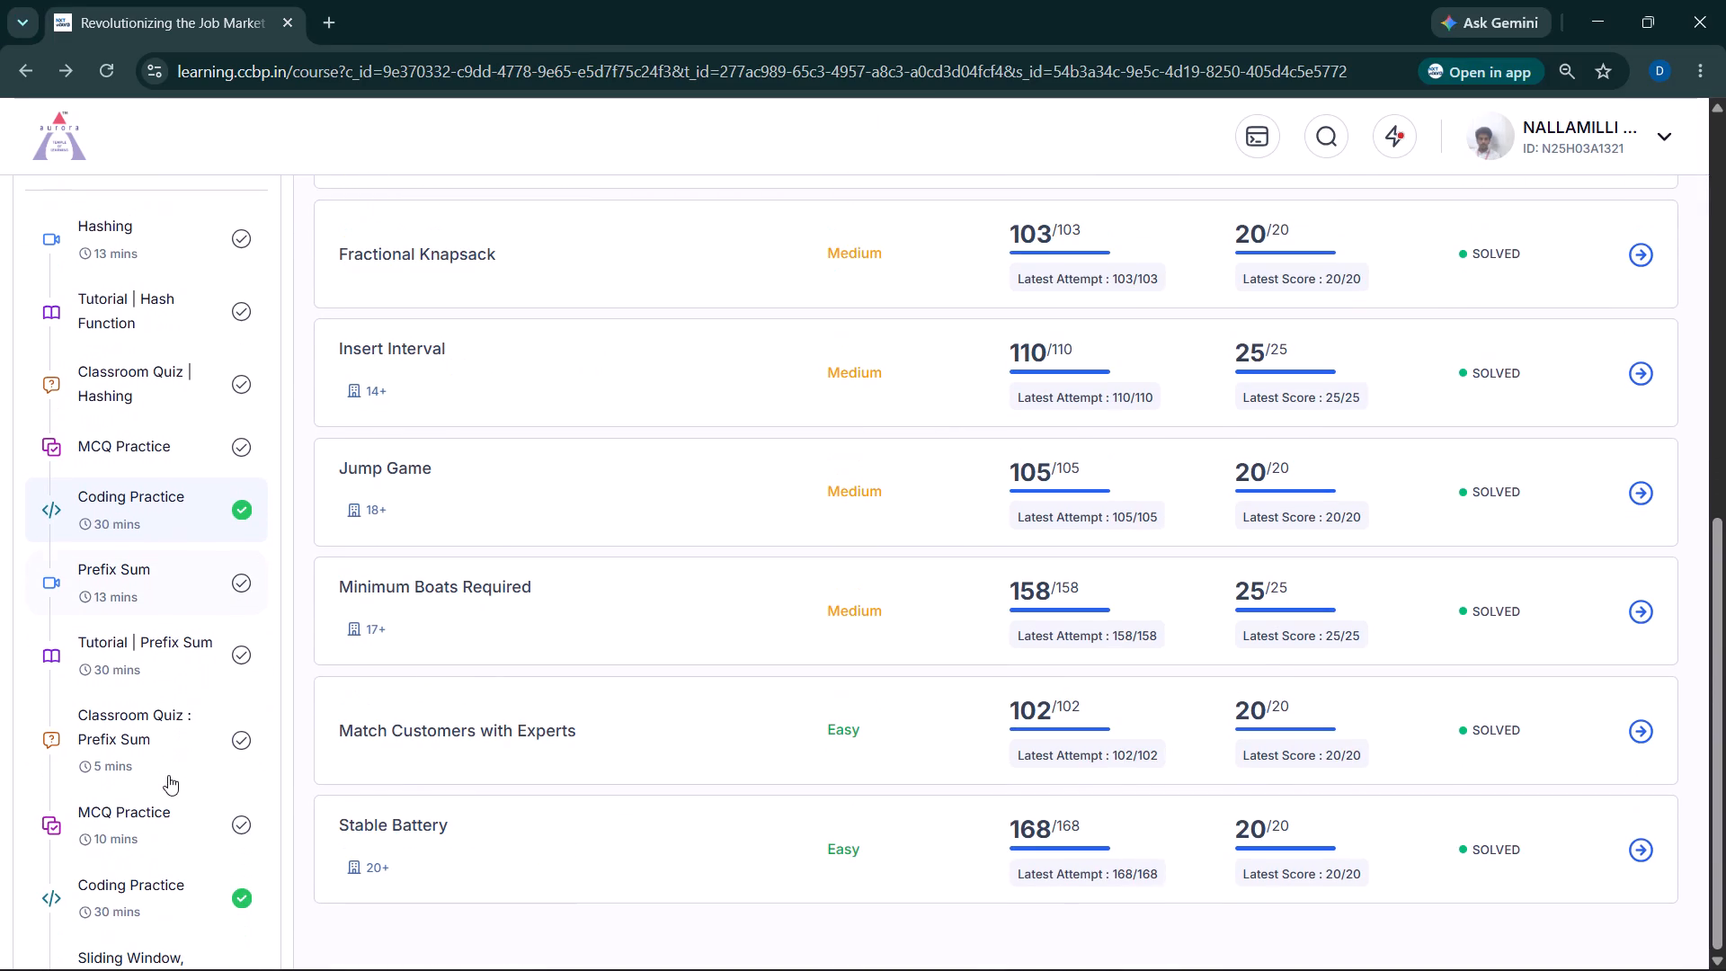
pyautogui.click(159, 894)
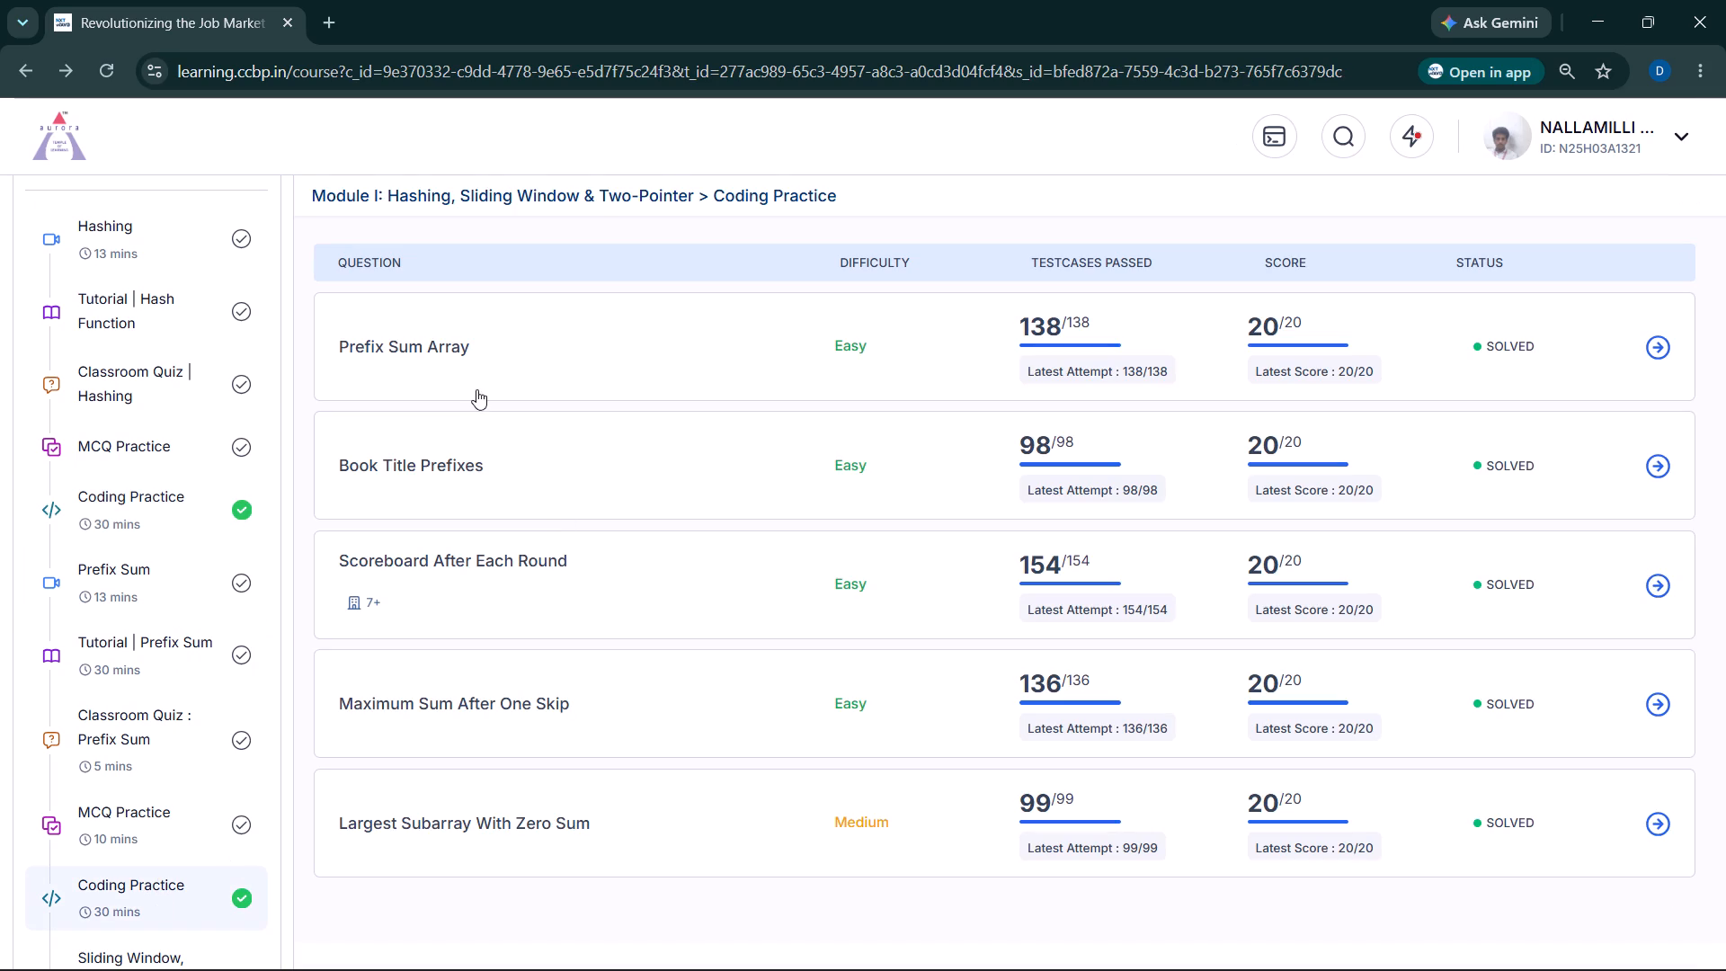
pyautogui.click(468, 375)
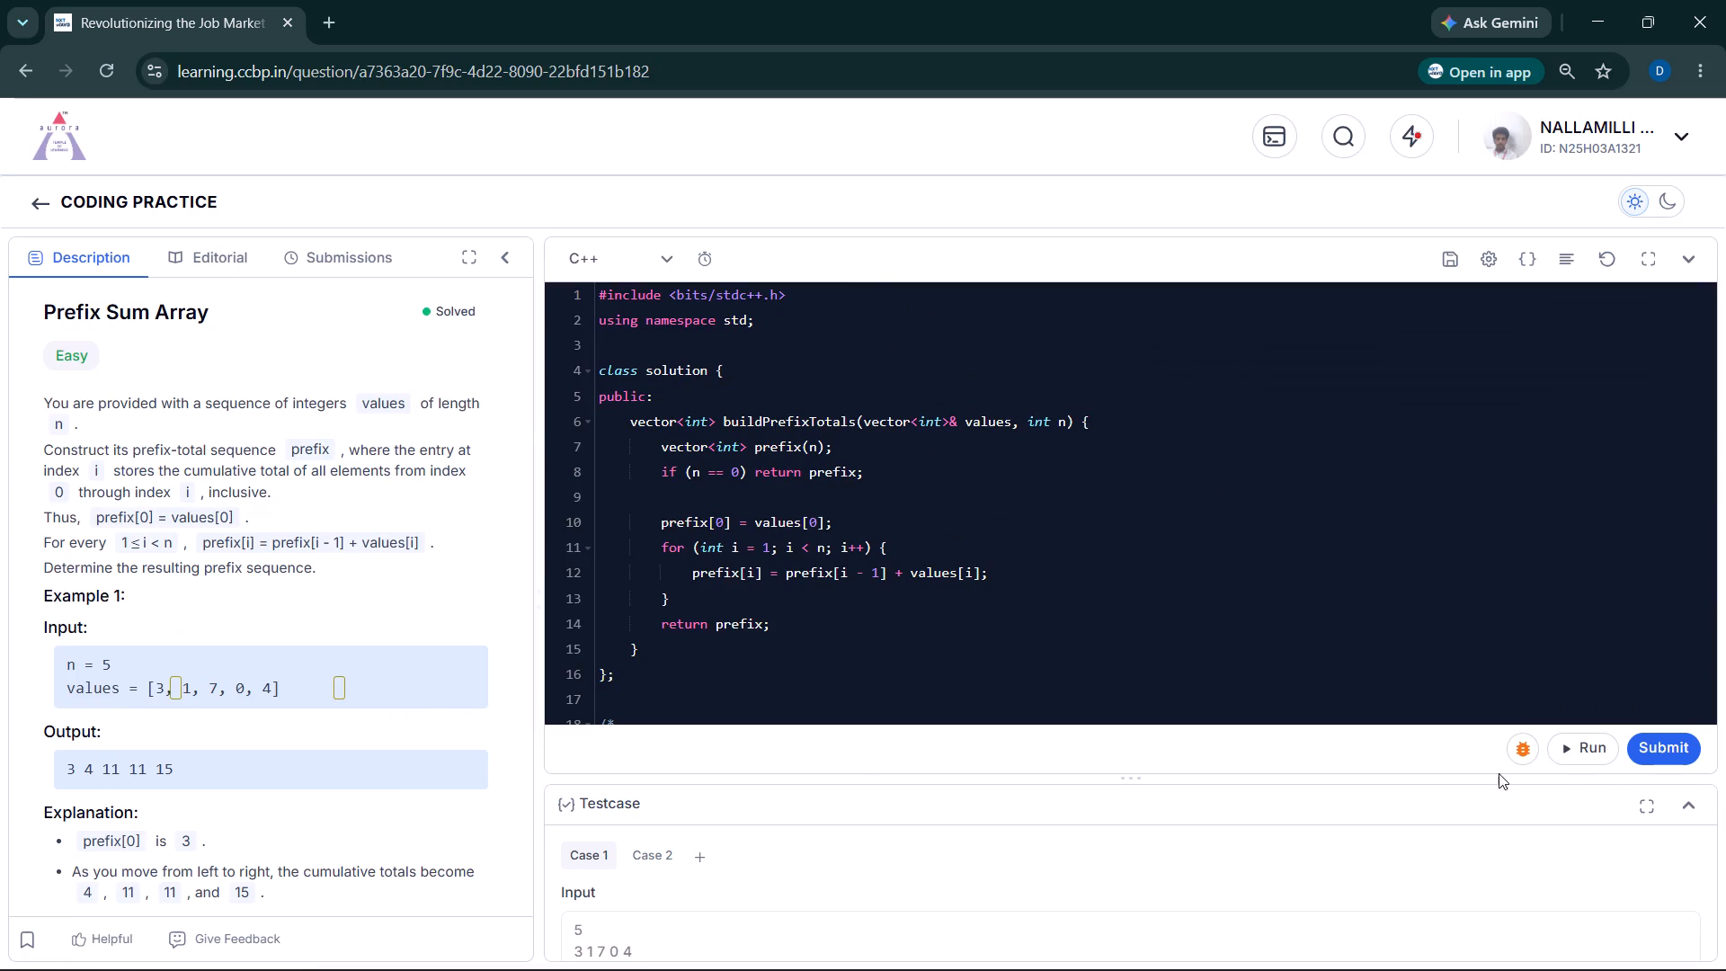
# Run the Prefix Sum Array code, fit the code and test results in view, and copy a full-screen capture of the page.
pyautogui.click(1607, 739)
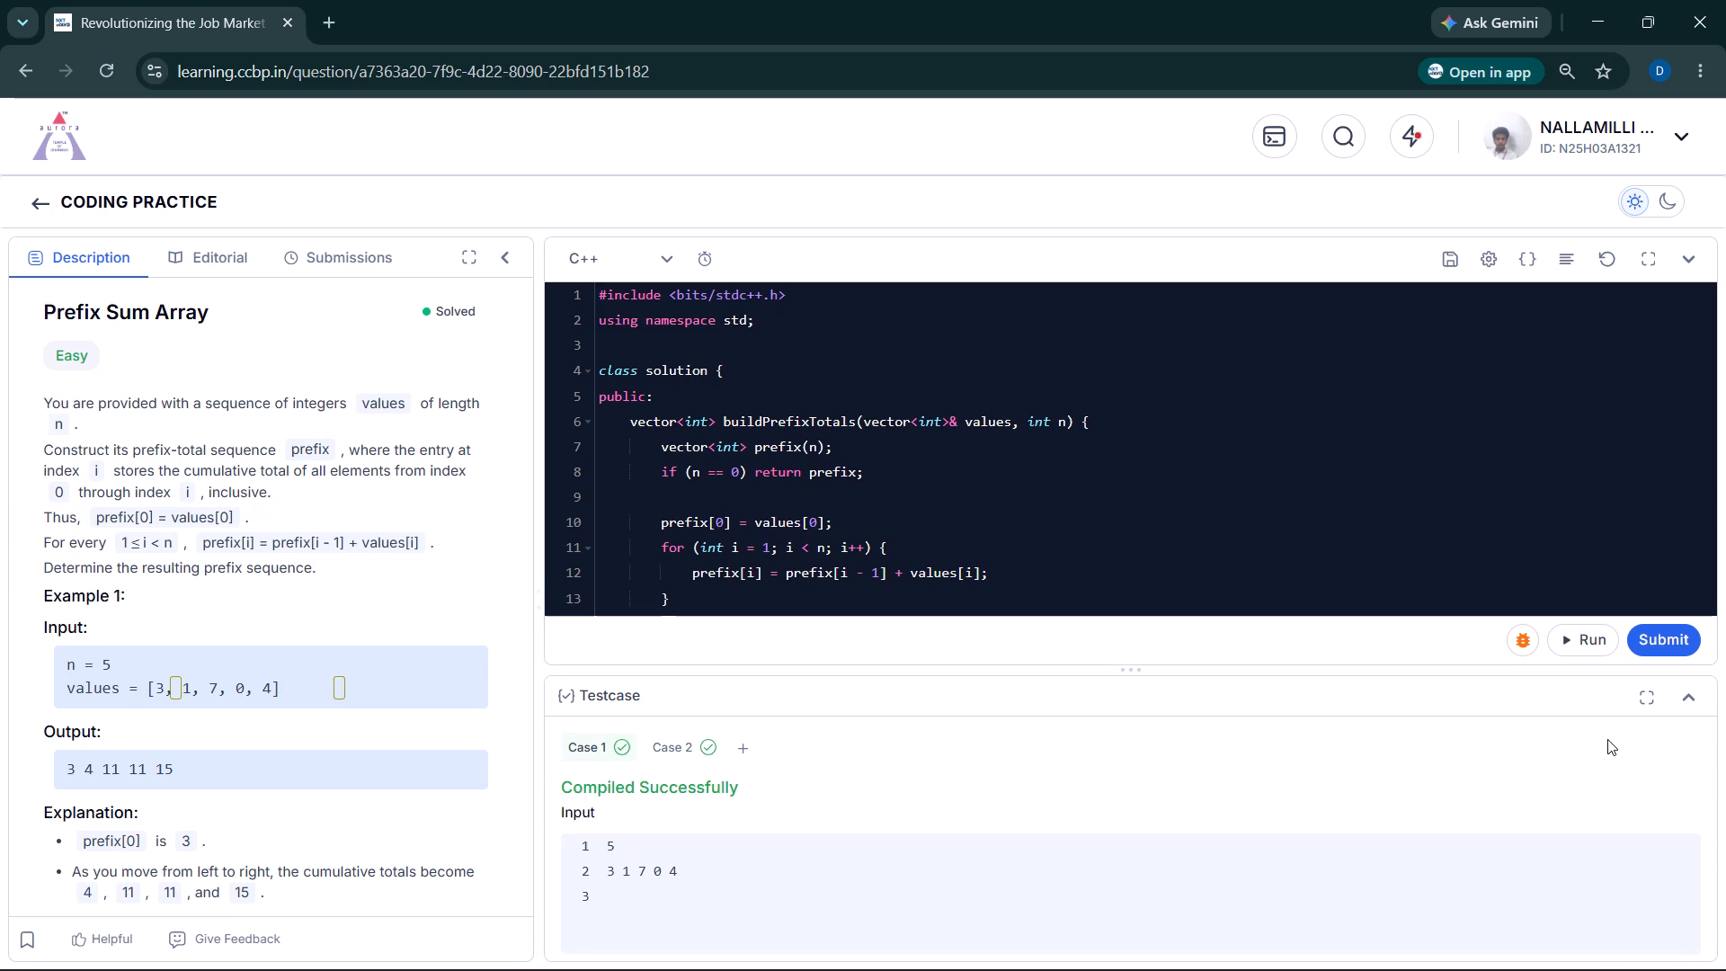
pyautogui.moveTo(1141, 670); pyautogui.dragTo(1138, 803)
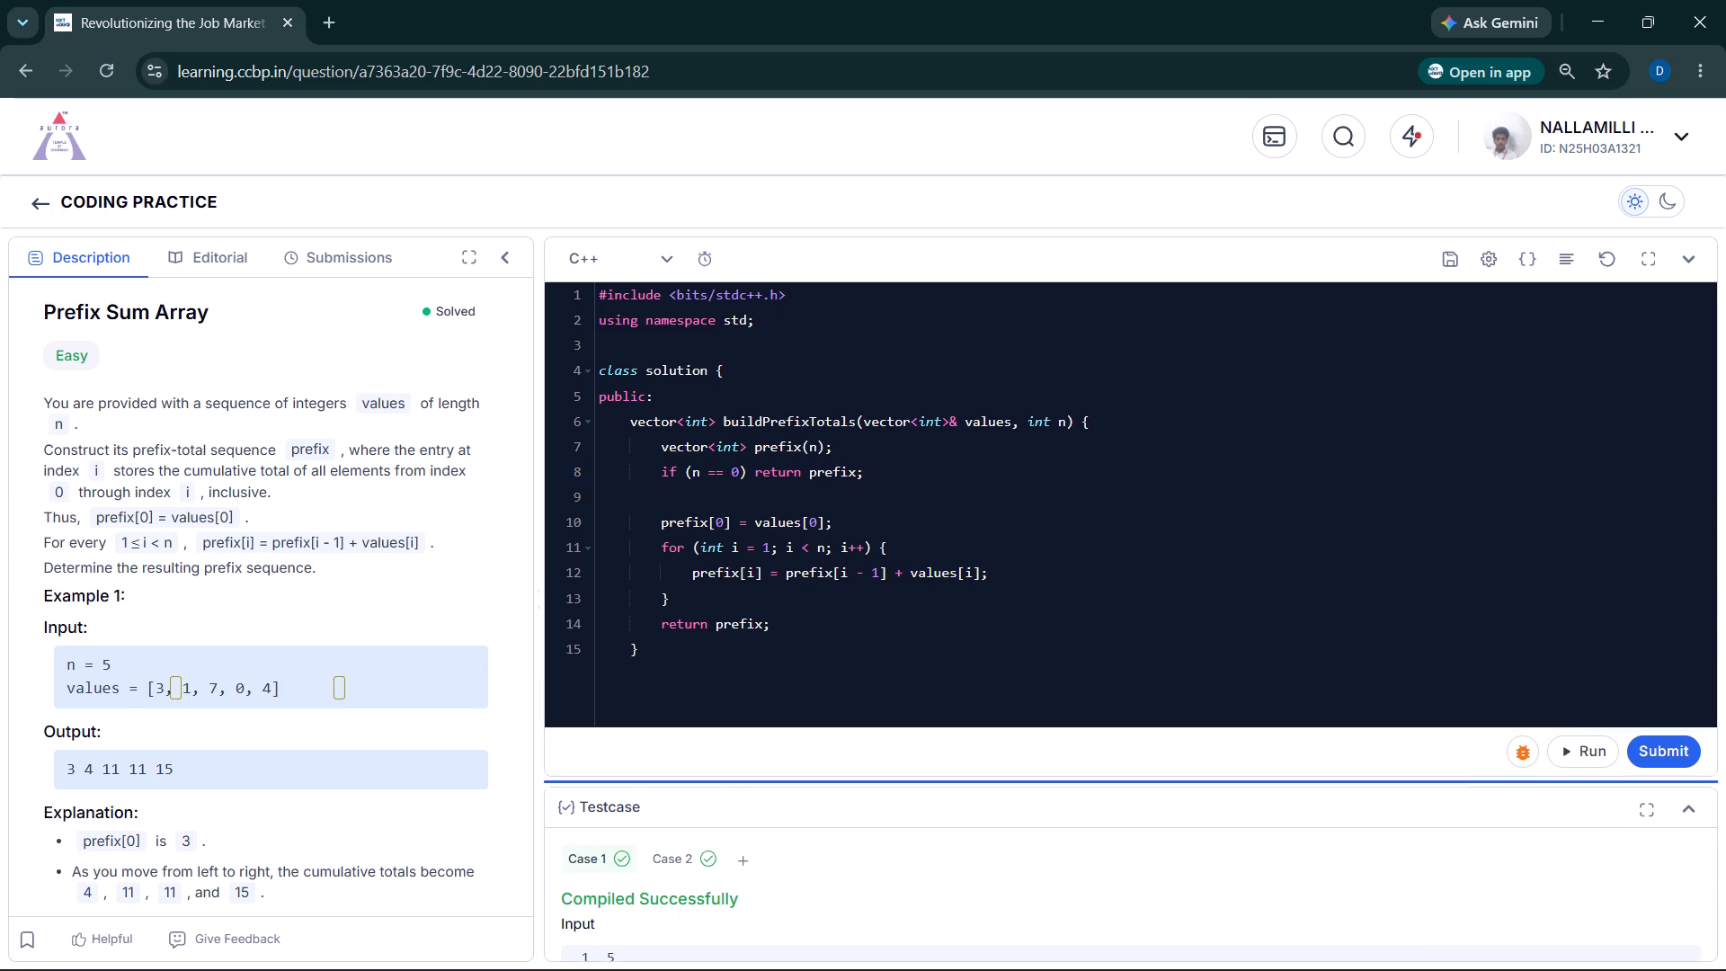
pyautogui.moveTo(1138, 803); pyautogui.dragTo(1126, 757)
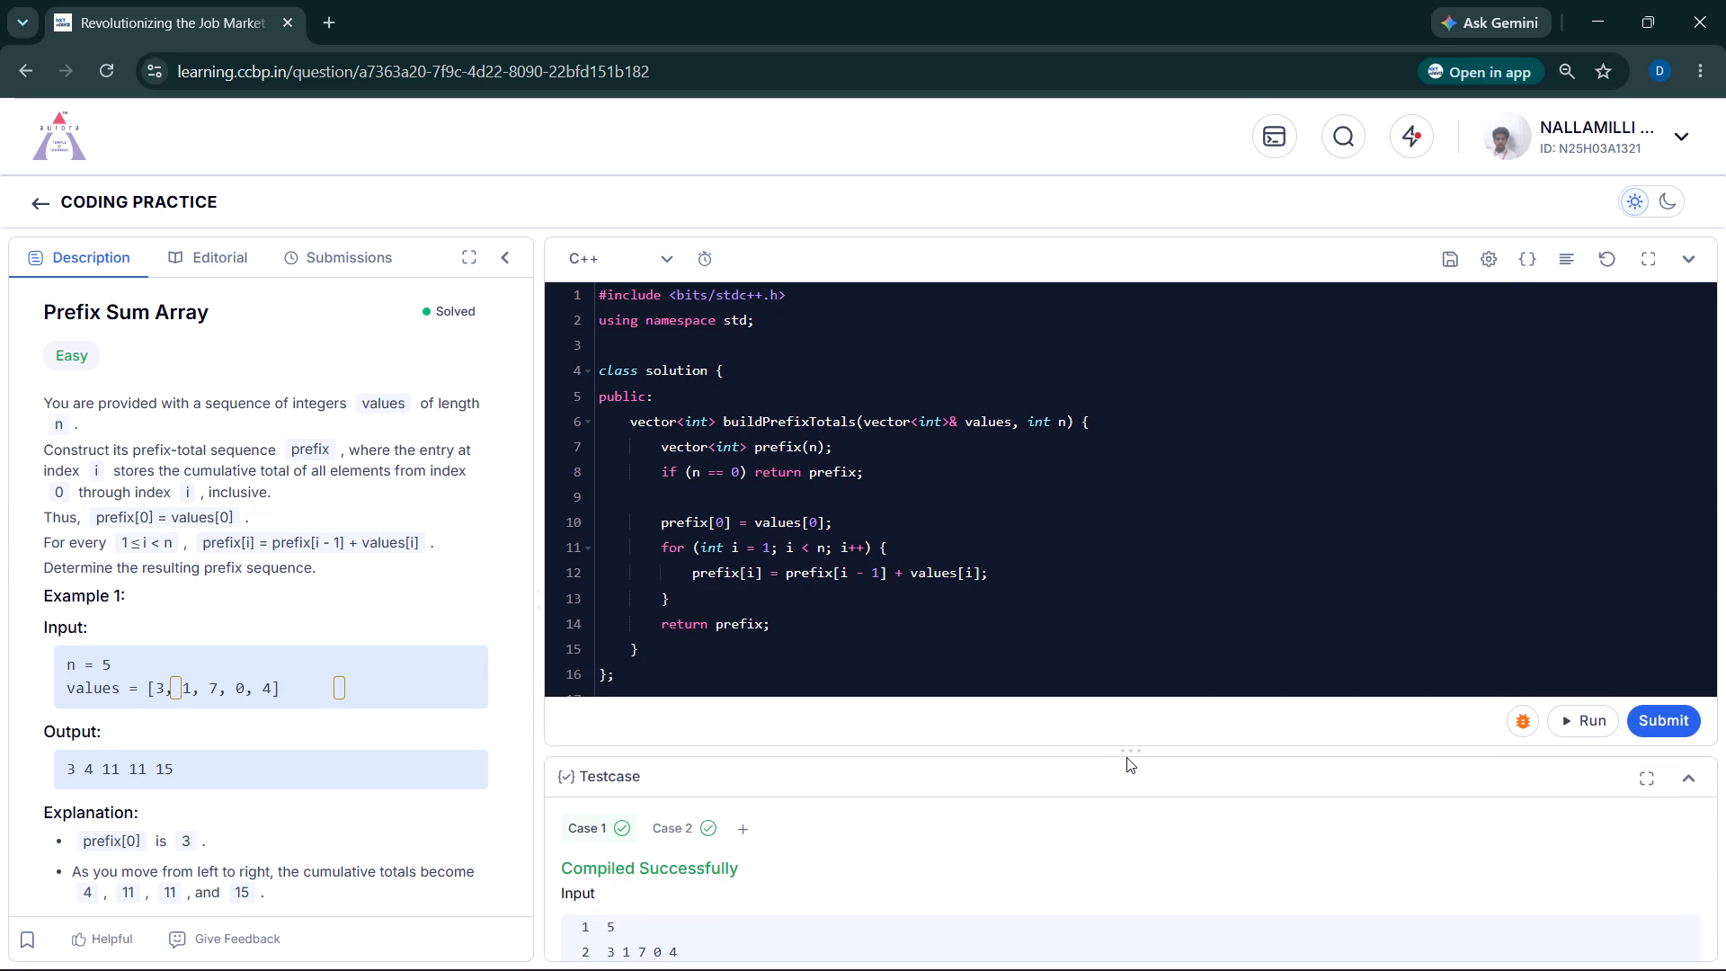
pyautogui.press('Print')
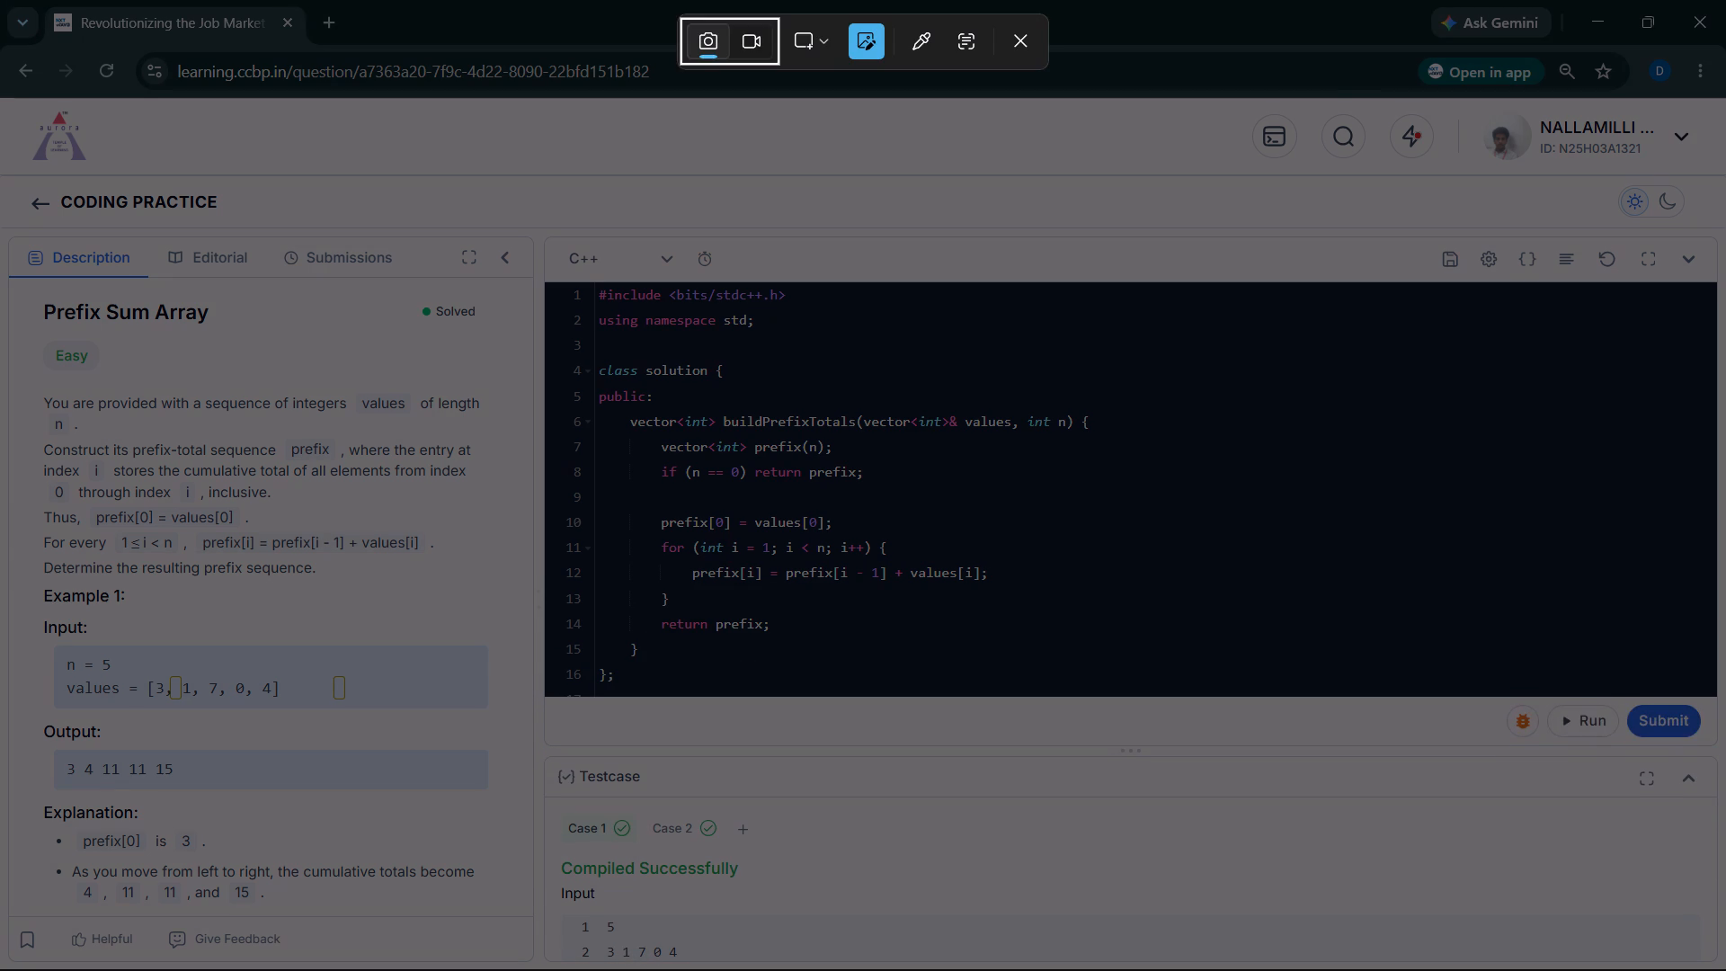
pyautogui.moveTo(0, 0); pyautogui.dragTo(1725, 970)
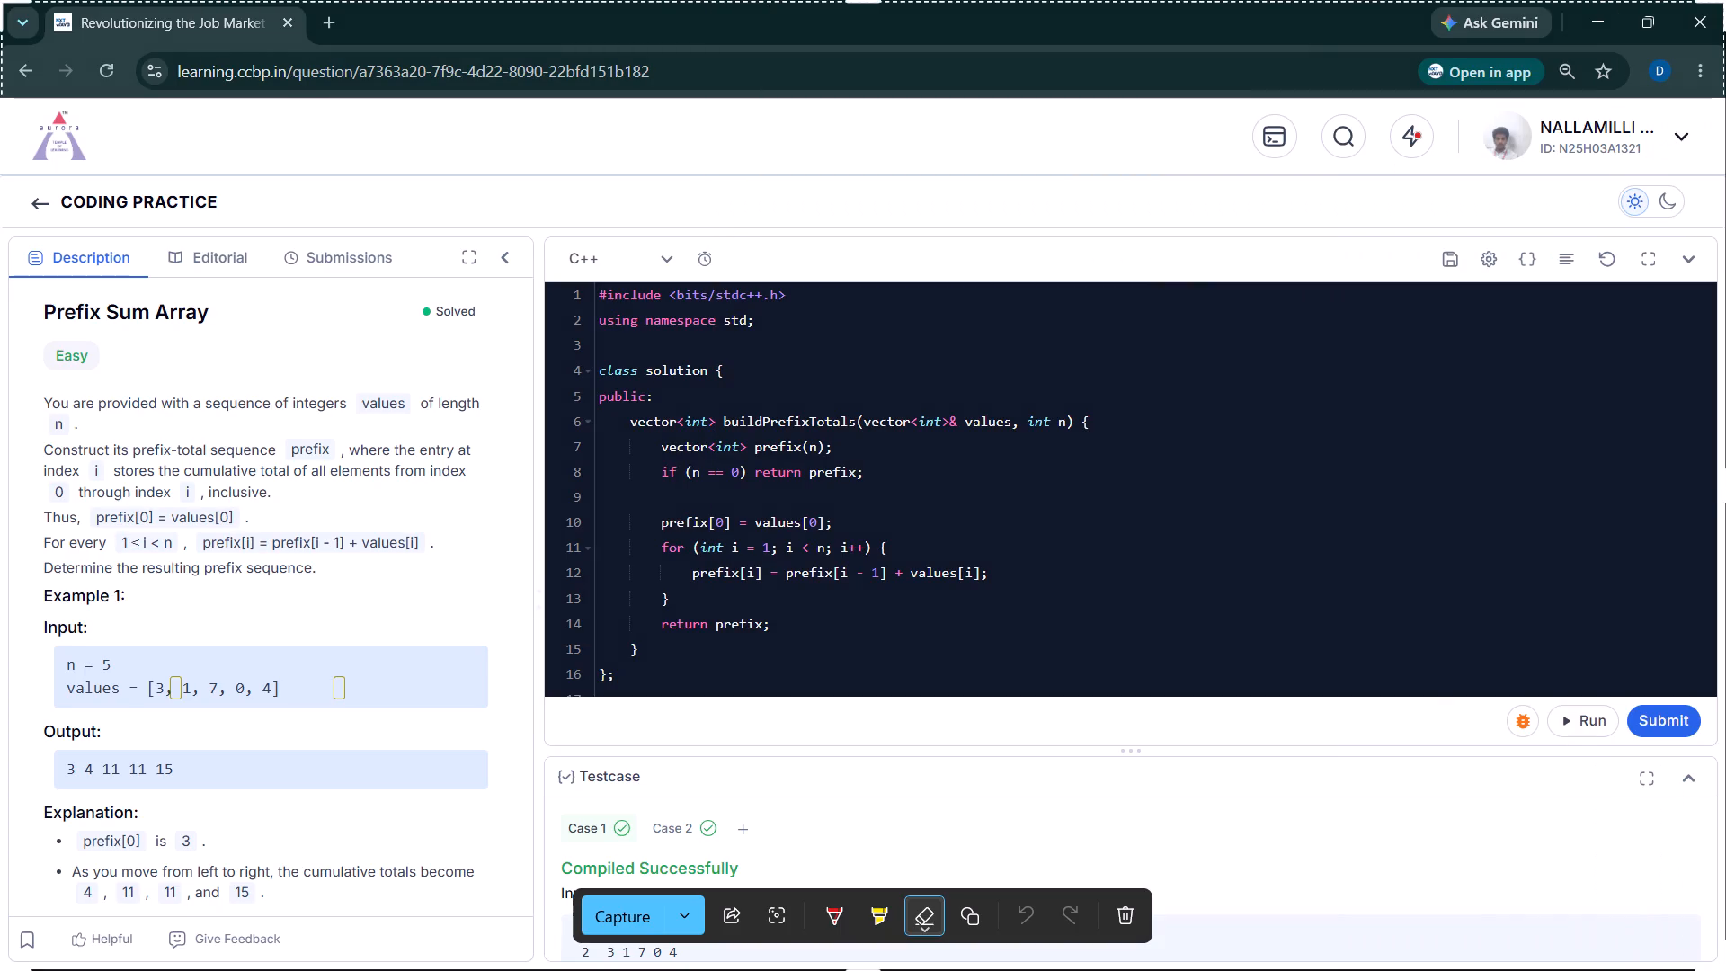
pyautogui.hotkey('ctrl', 'c')
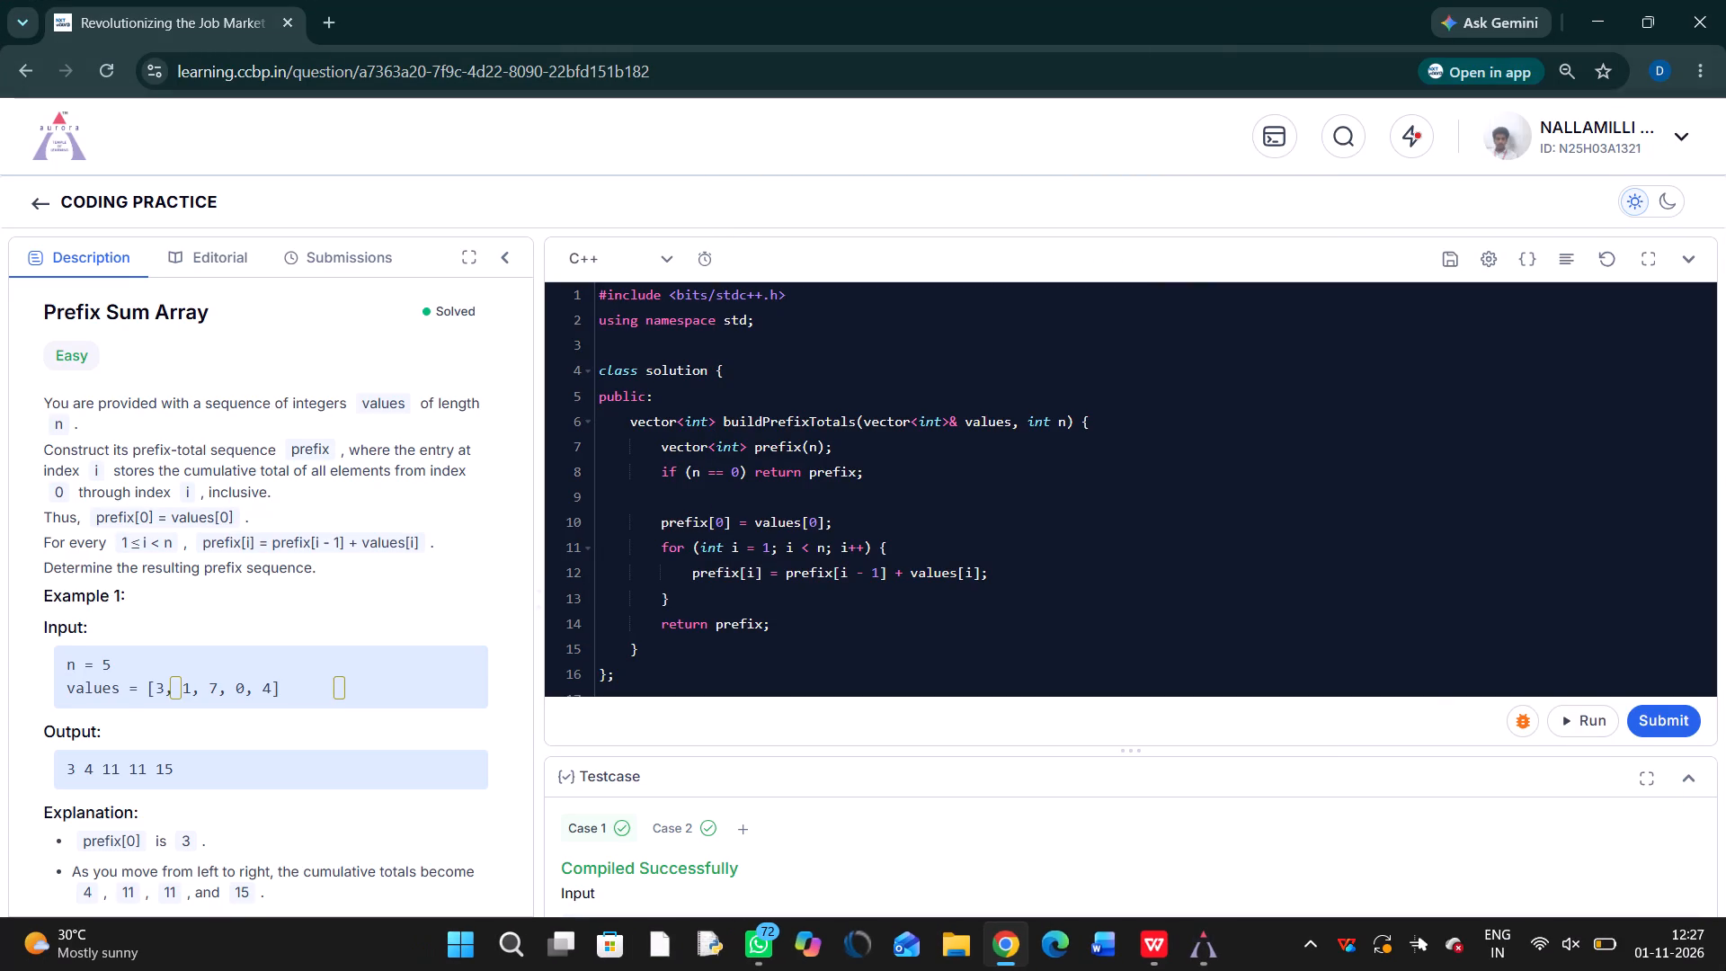
# Replace the old screenshot under Question 13: Prefix Sum Array in ADS LAB 1.docx with the copied capture.
pyautogui.click(1159, 812)
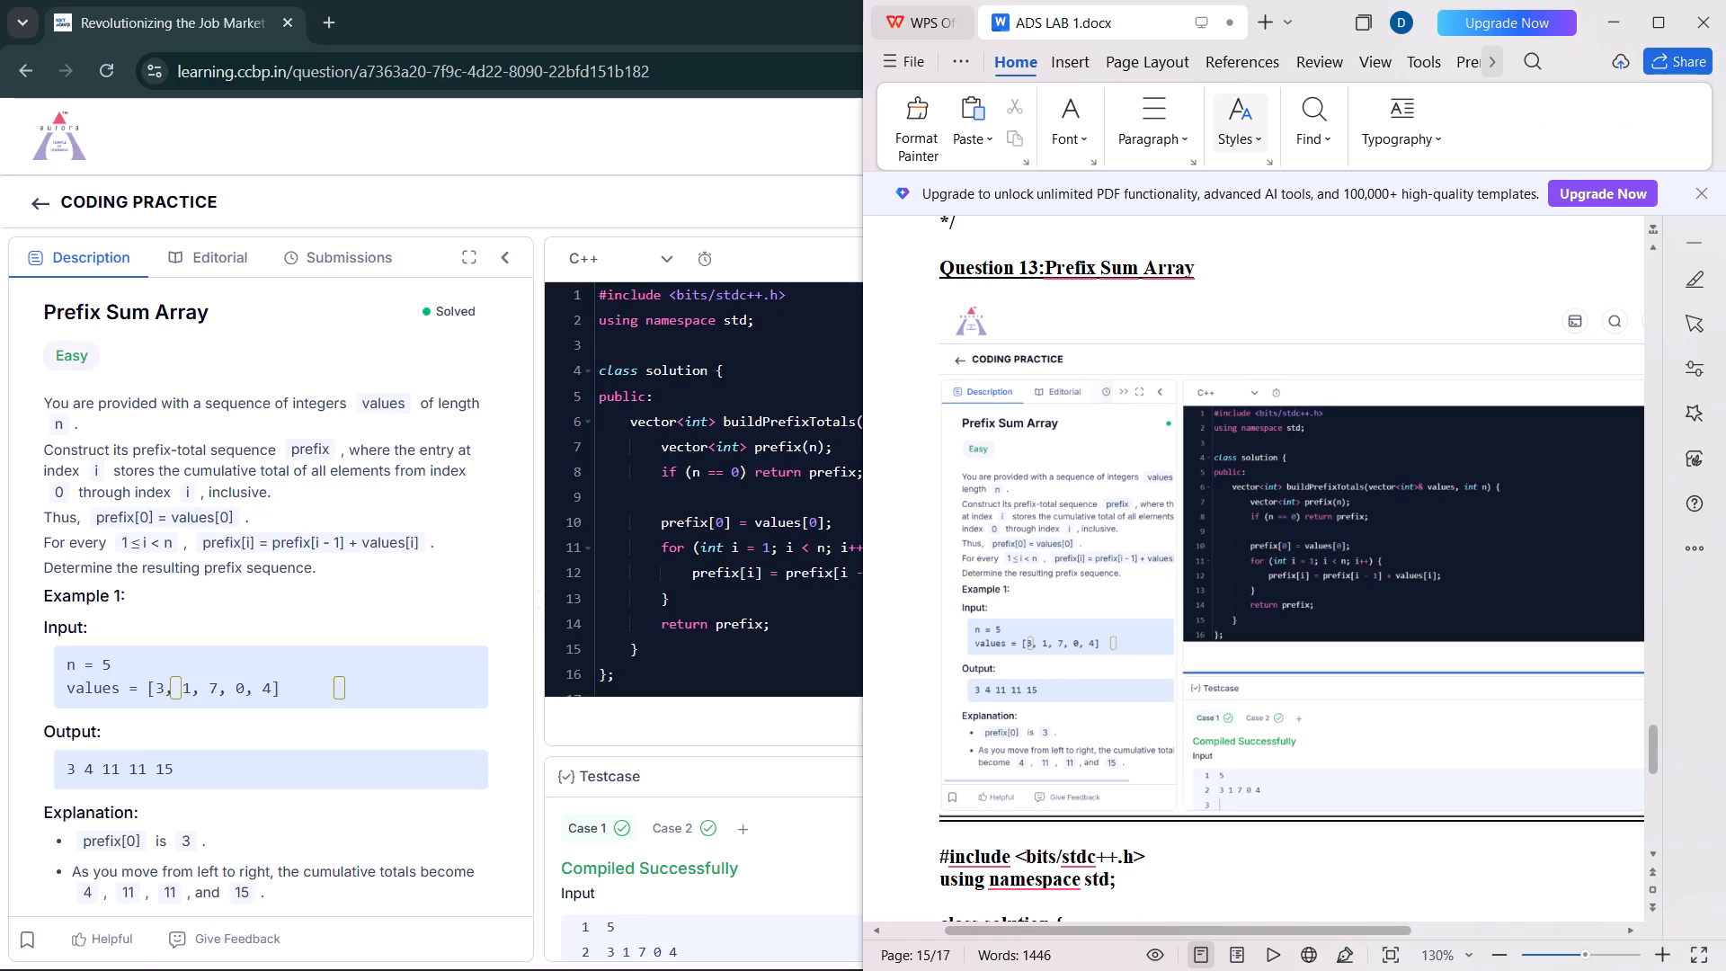
pyautogui.click(1160, 720)
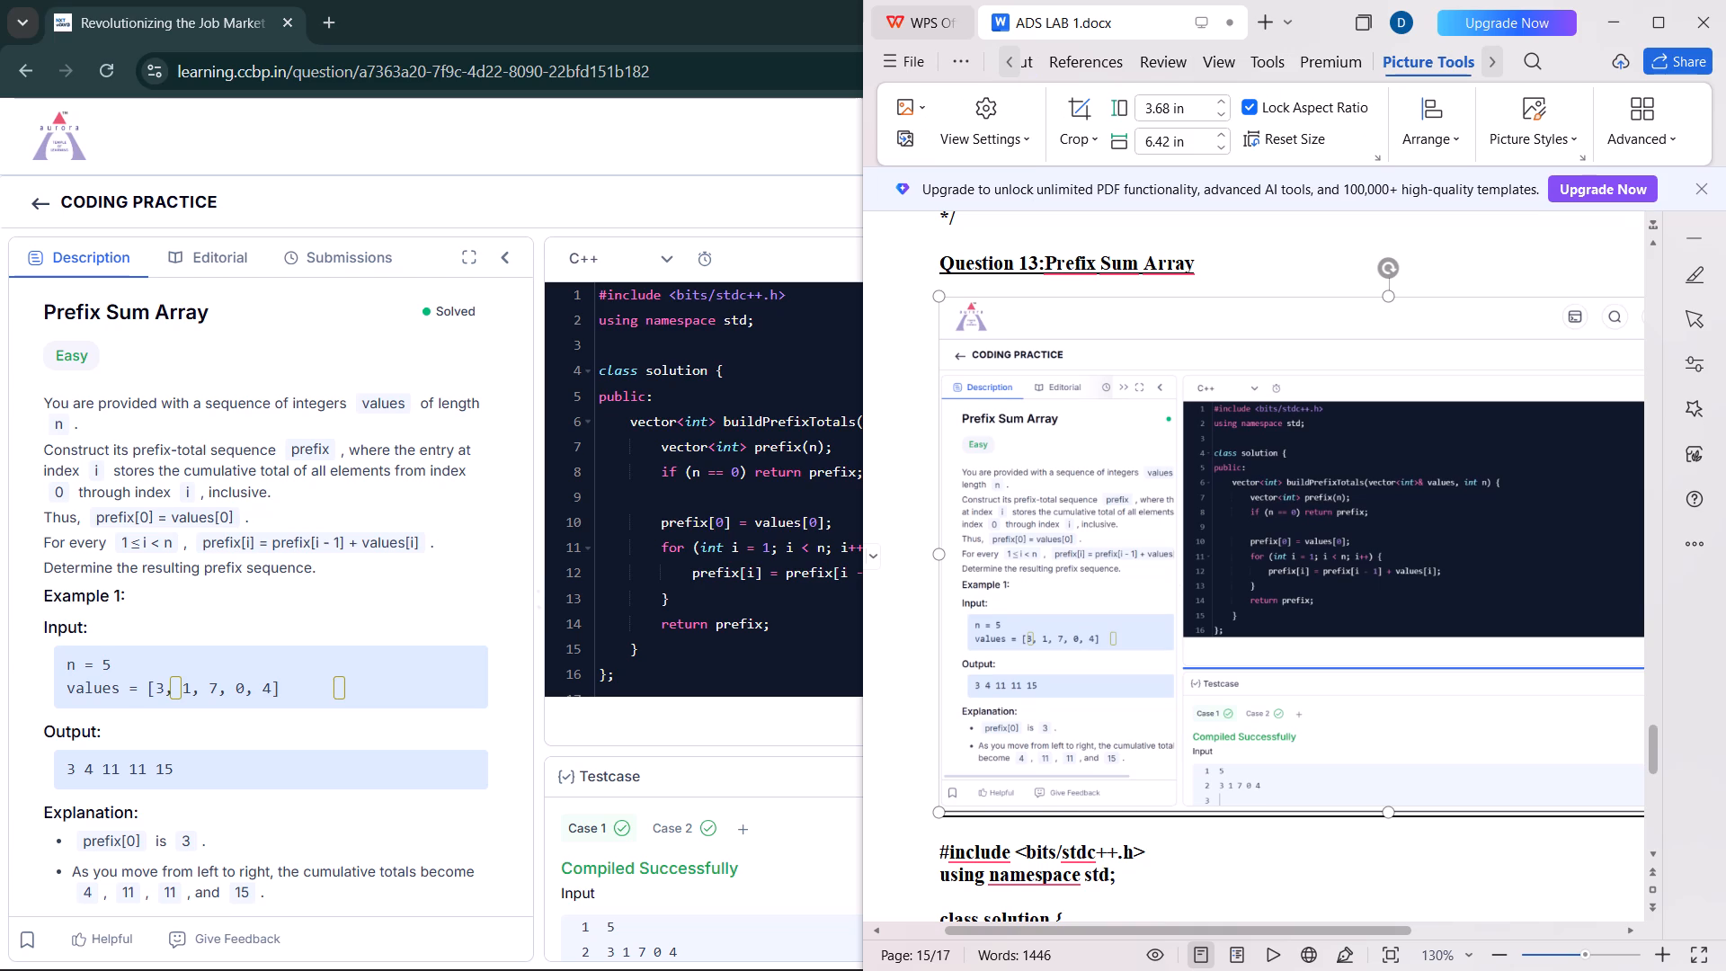
pyautogui.press('BackSpace')
pyautogui.hotkey('ctrl', 'v')
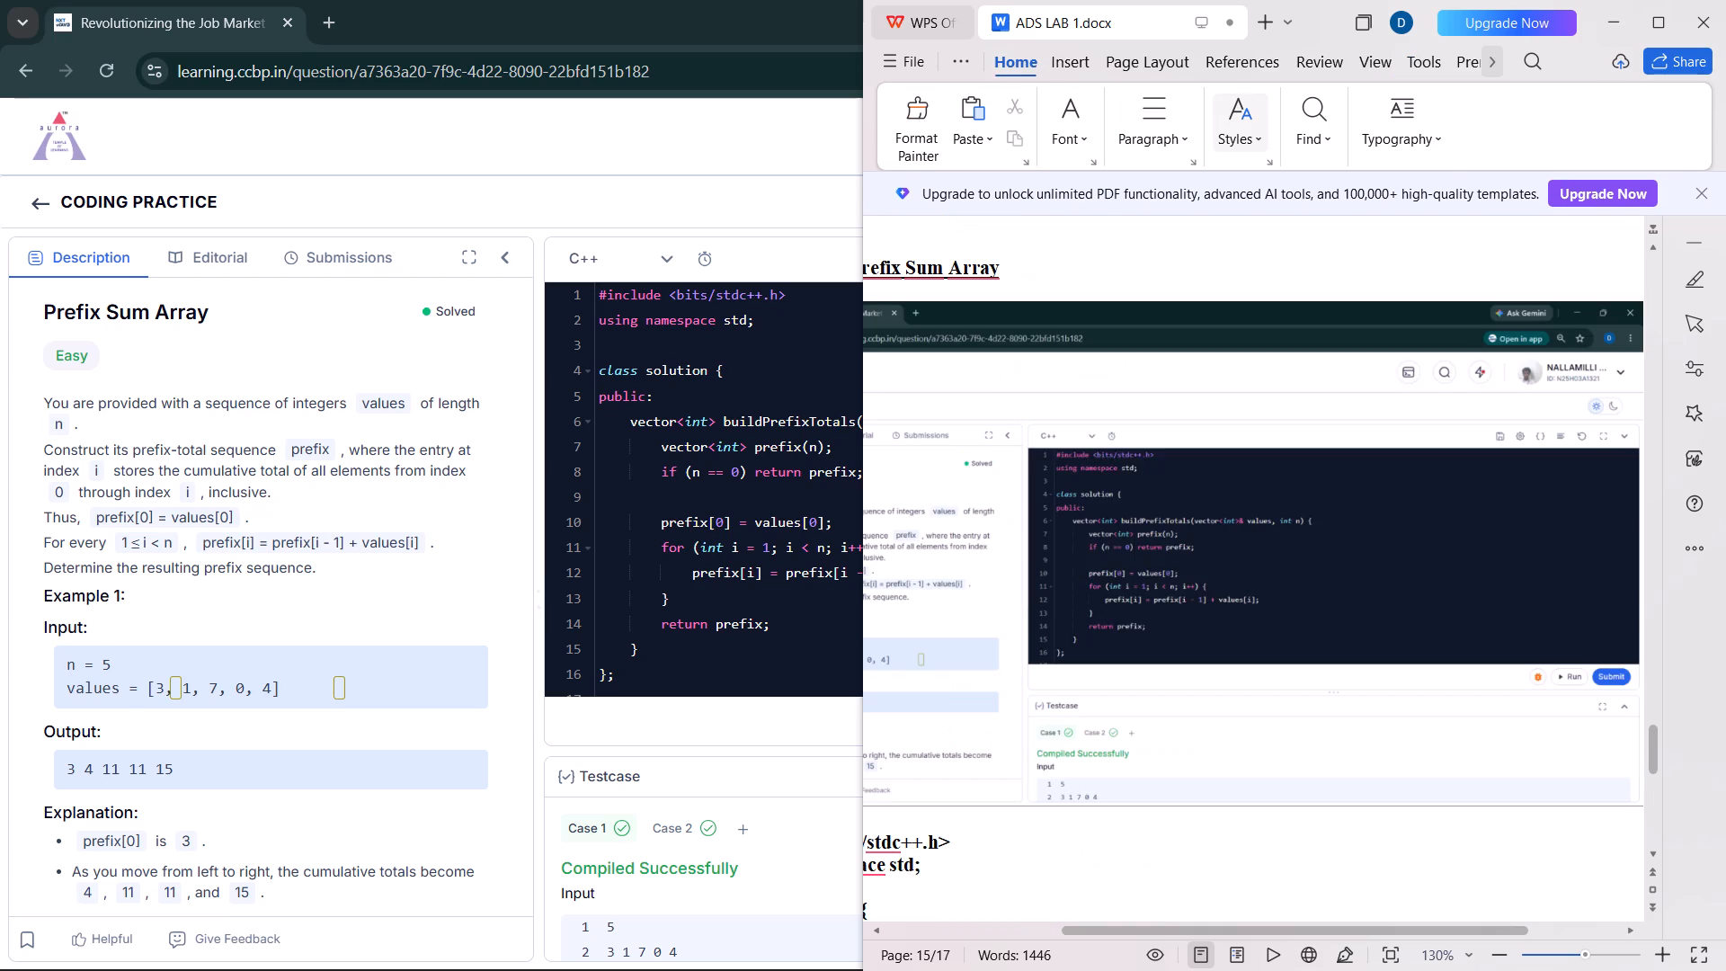
# Look over the new Question 13 screenshot and its code in the document, down to Question 14: Book Title Prefixes.
pyautogui.hscroll(2, 1160, 720)
pyautogui.scroll(-1, 1160, 720)
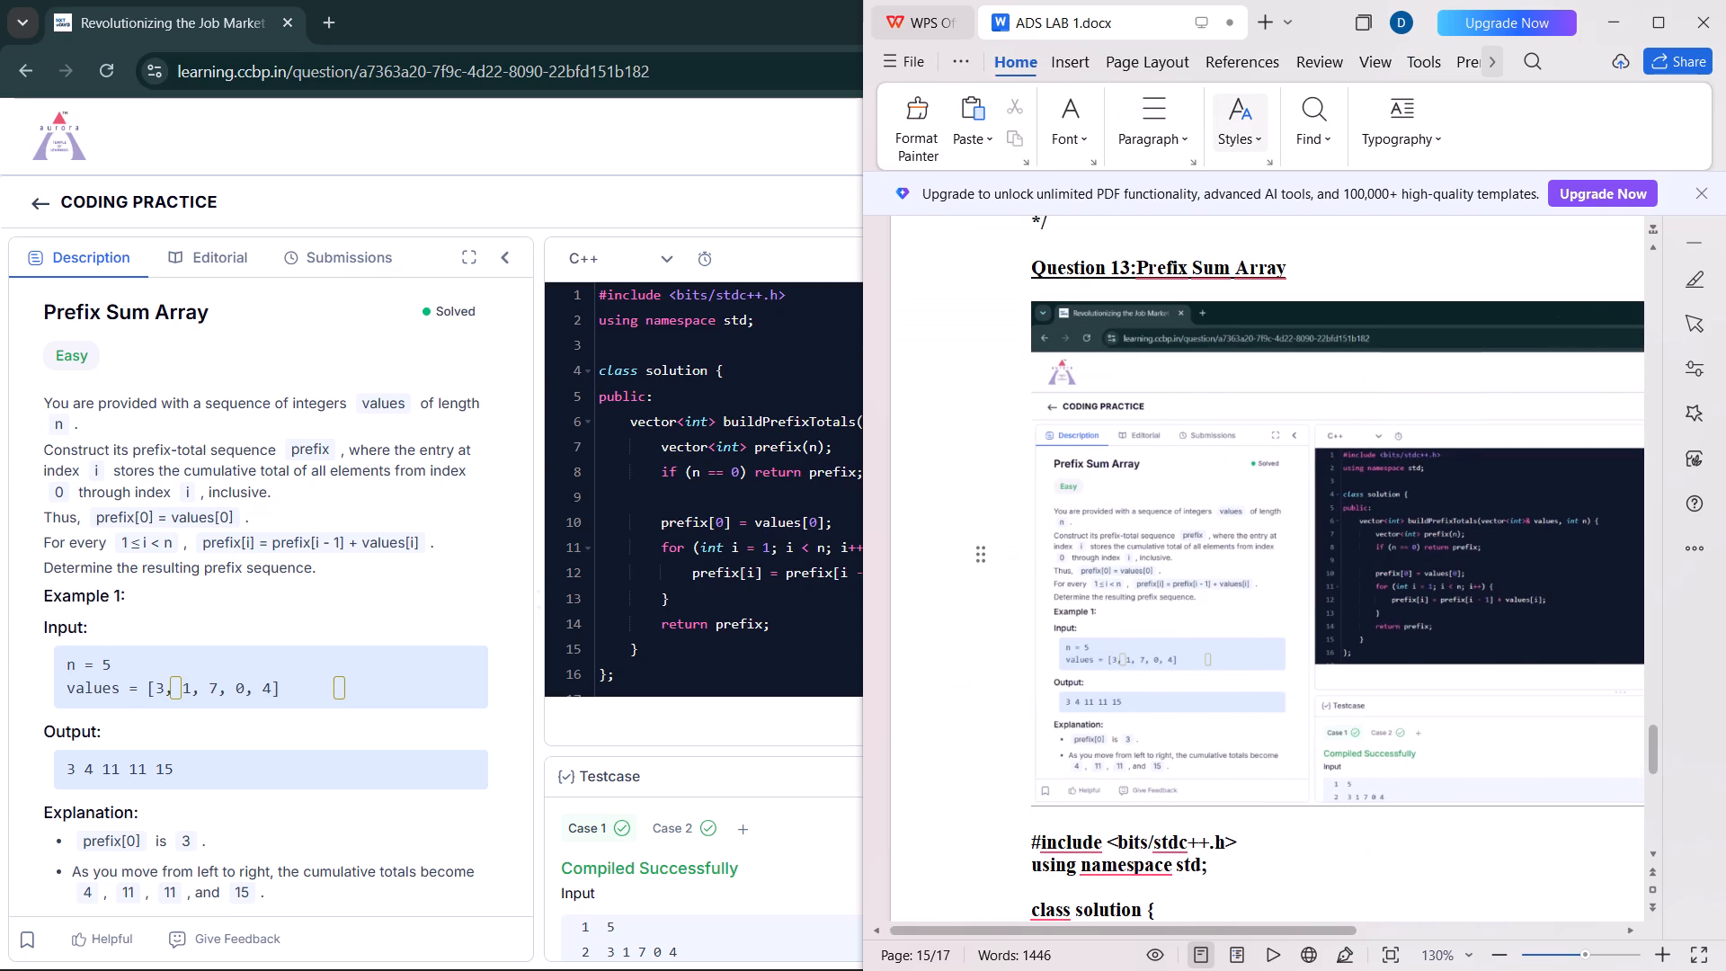
pyautogui.scroll(-1, 1160, 720)
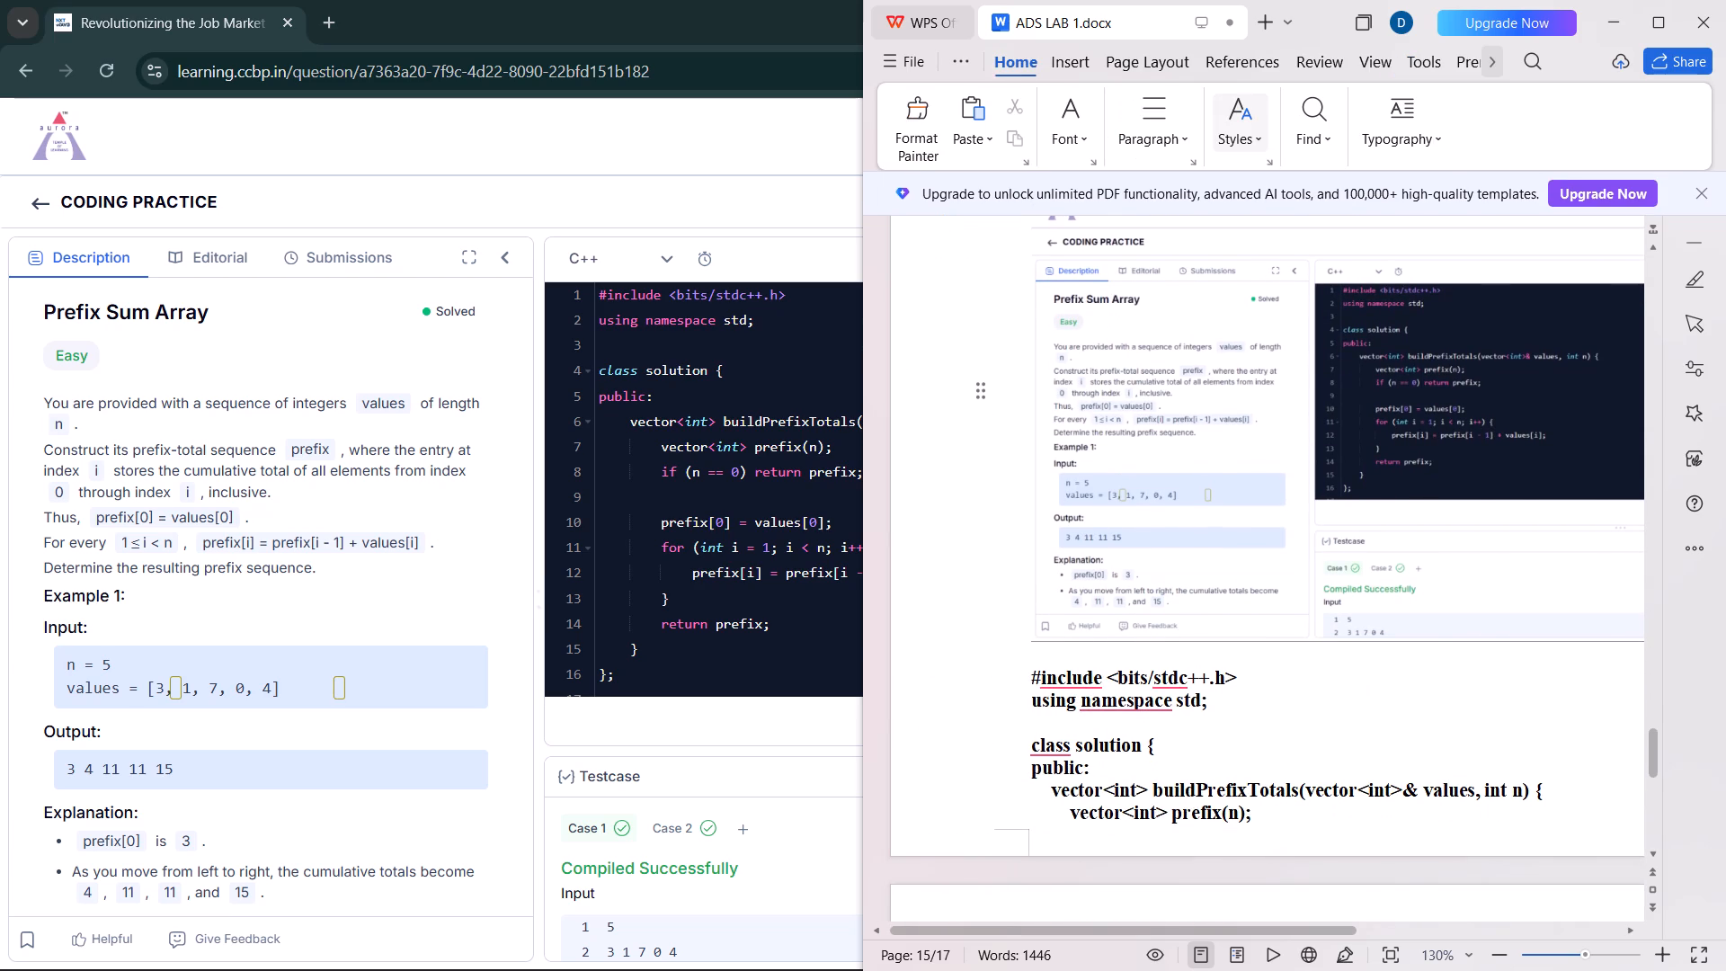
pyautogui.scroll(-5, 1160, 720)
pyautogui.hscroll(-1, 1160, 720)
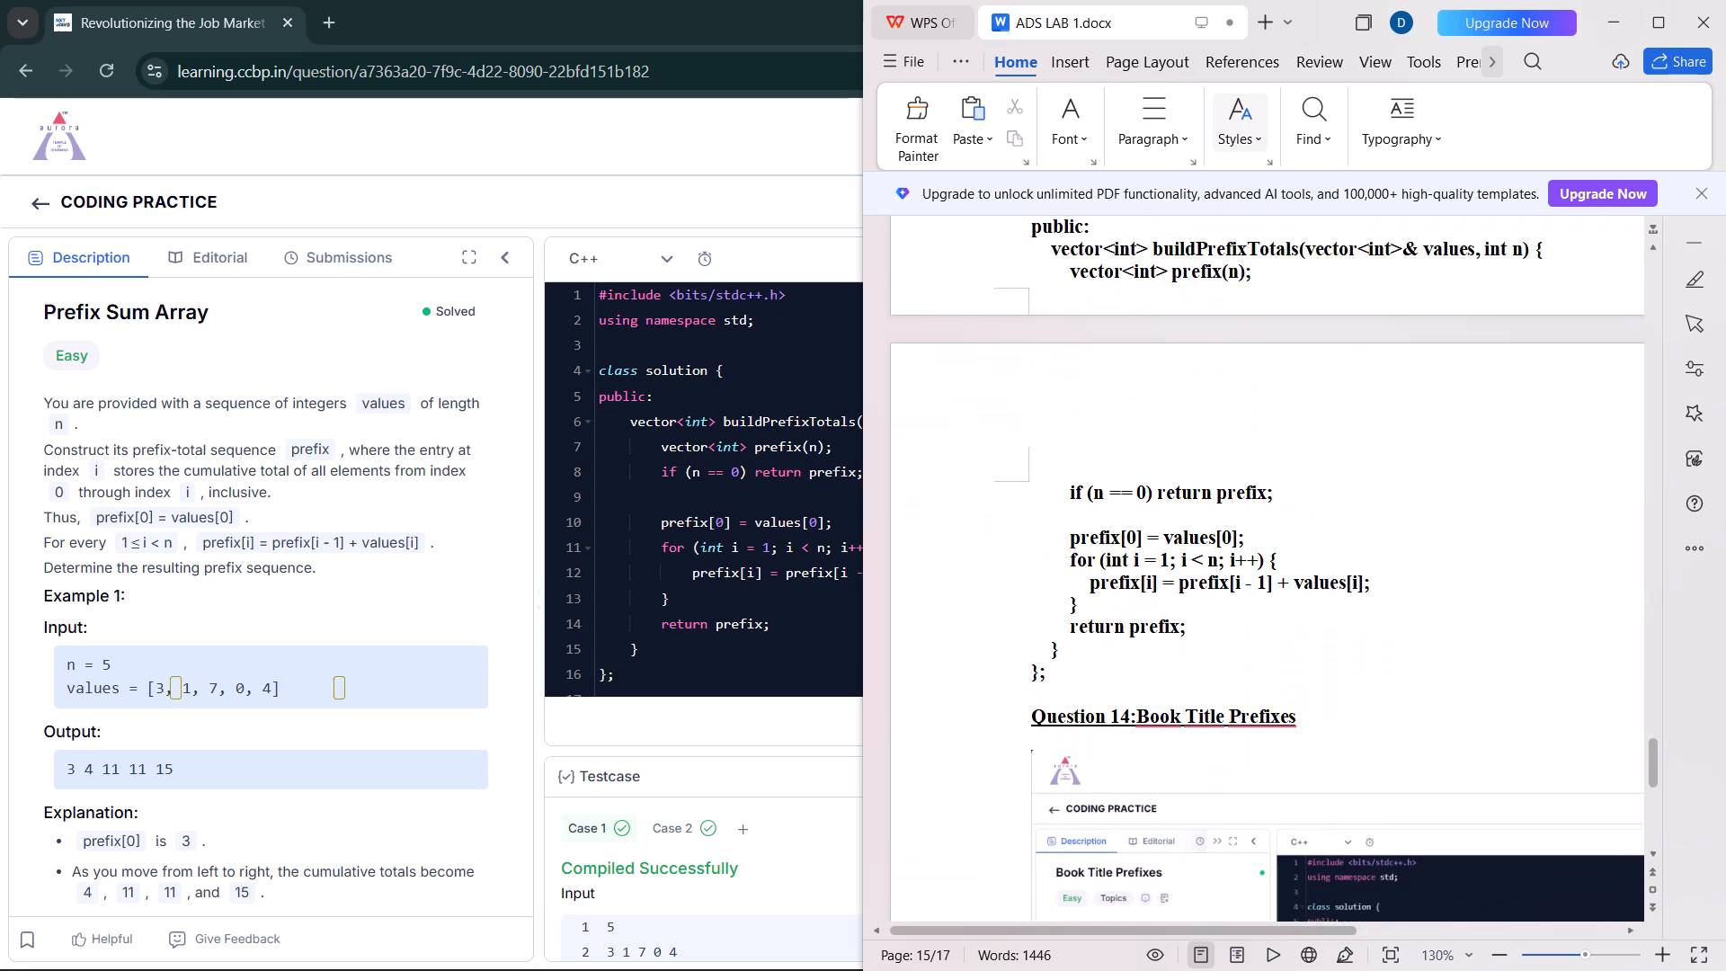
pyautogui.hscroll(-1, 1160, 720)
pyautogui.scroll(-2, 1160, 720)
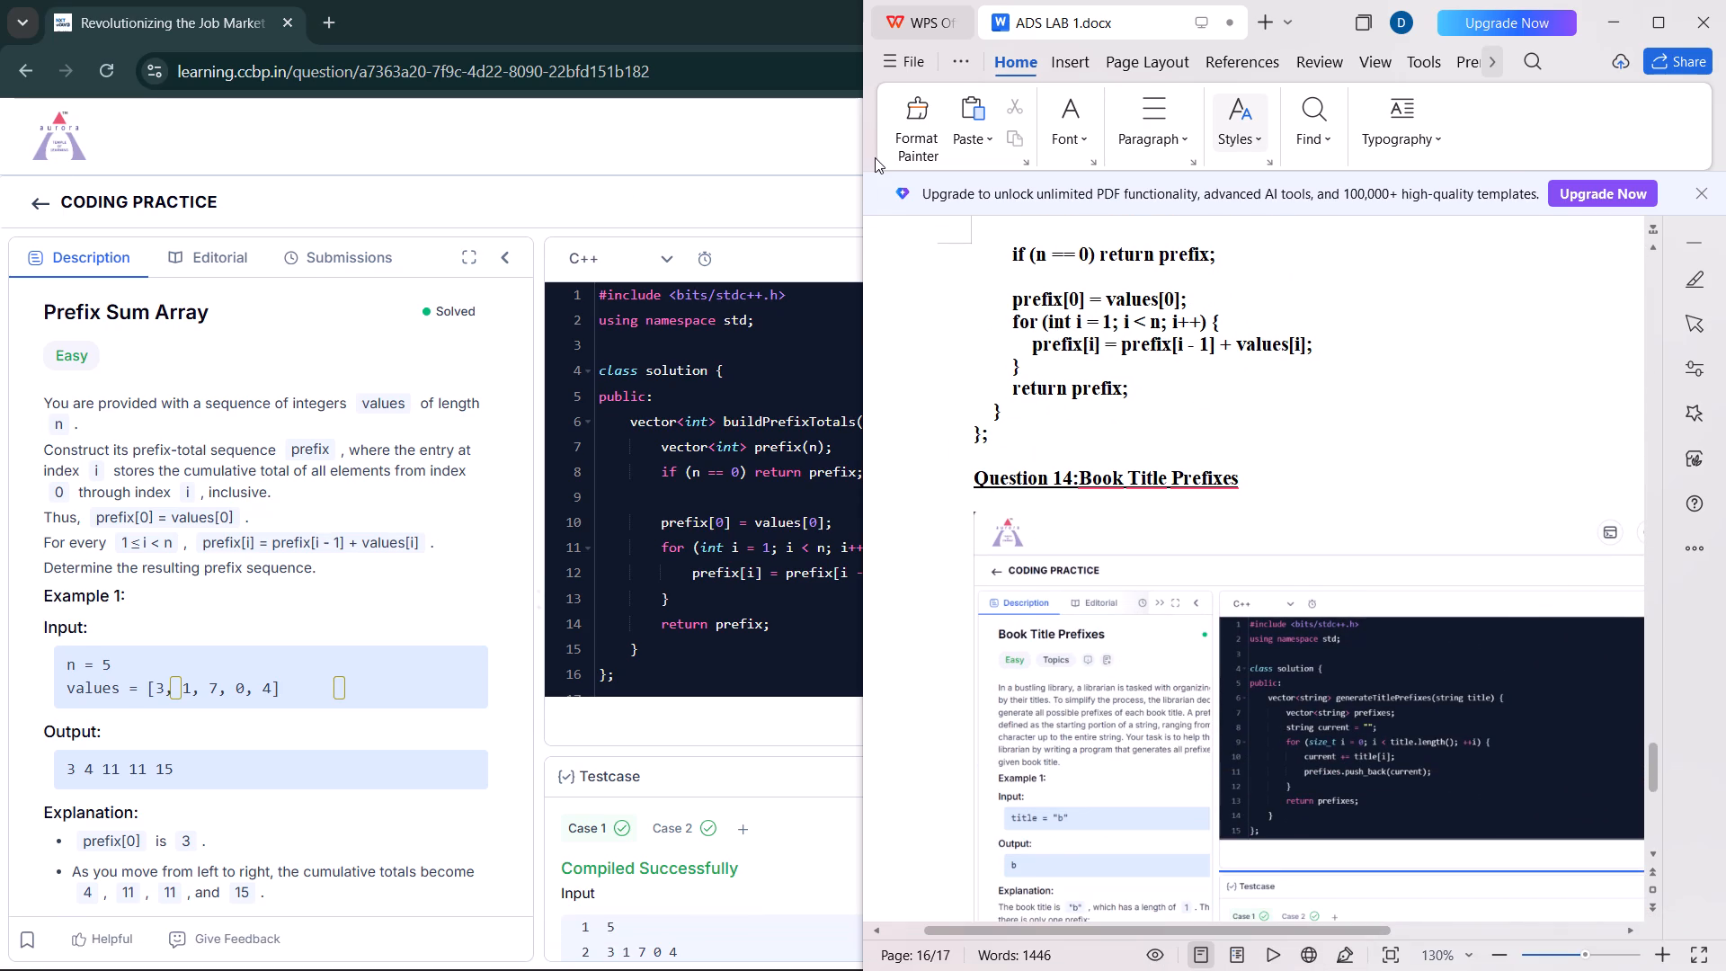
# Return to the Coding Practice problem list in Chrome, open the Book Title Prefixes problem, and run its code.
pyautogui.click(31, 204)
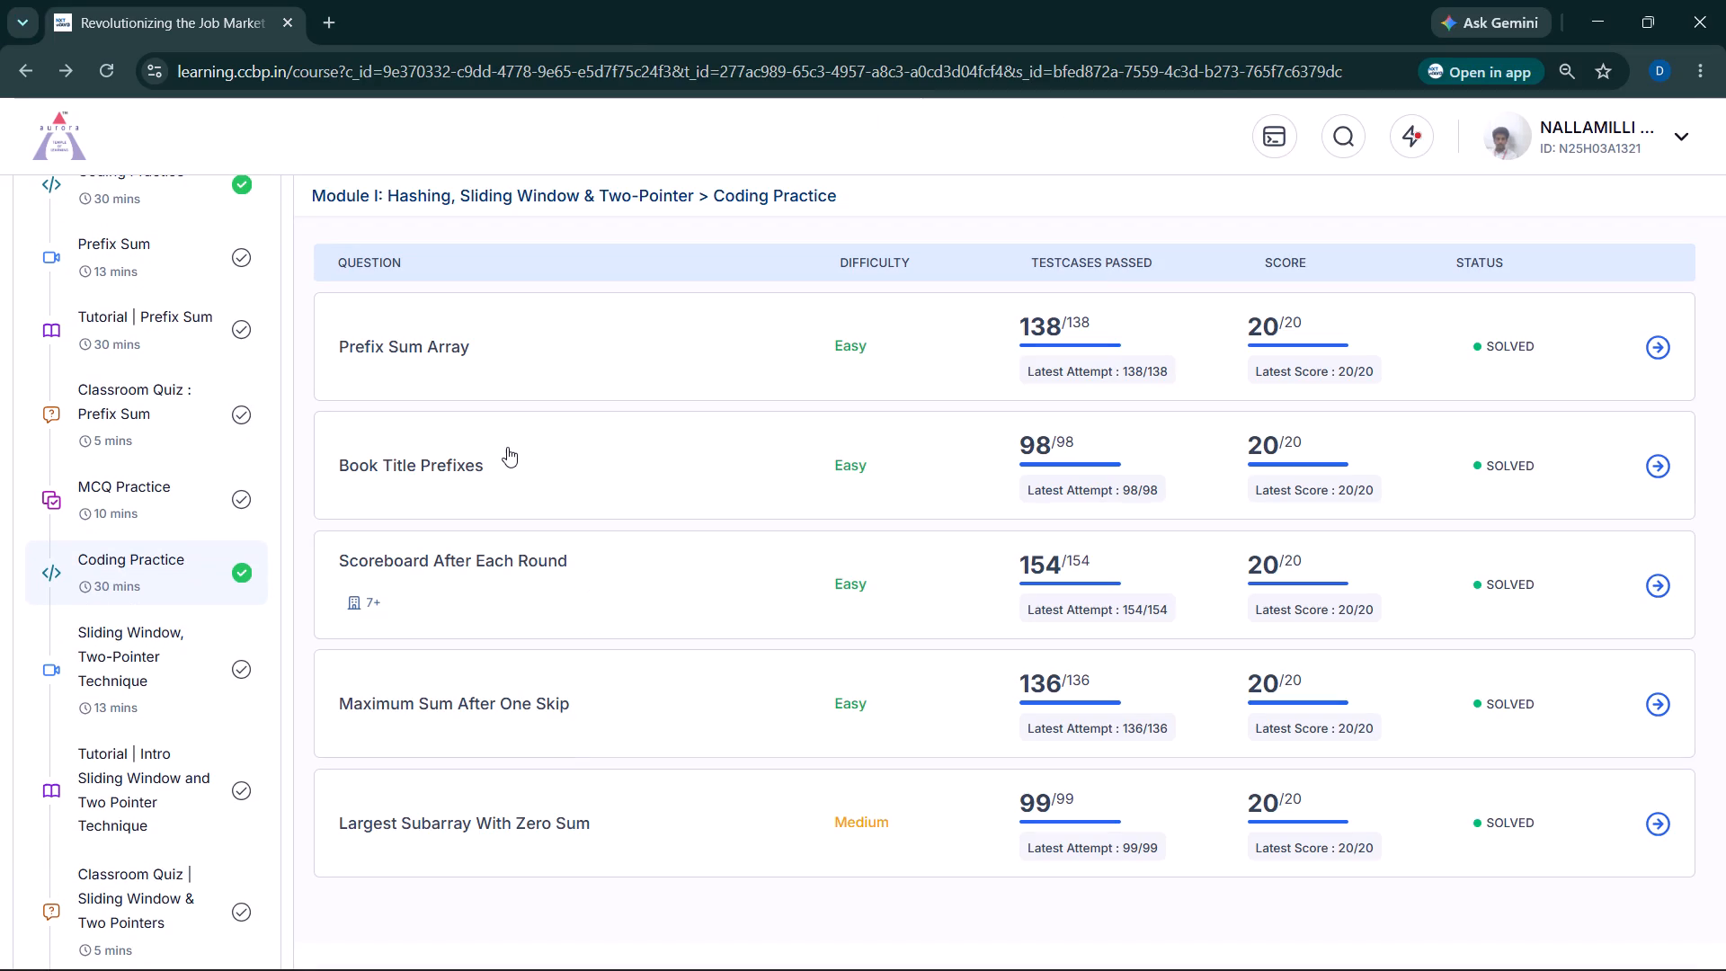
pyautogui.click(510, 460)
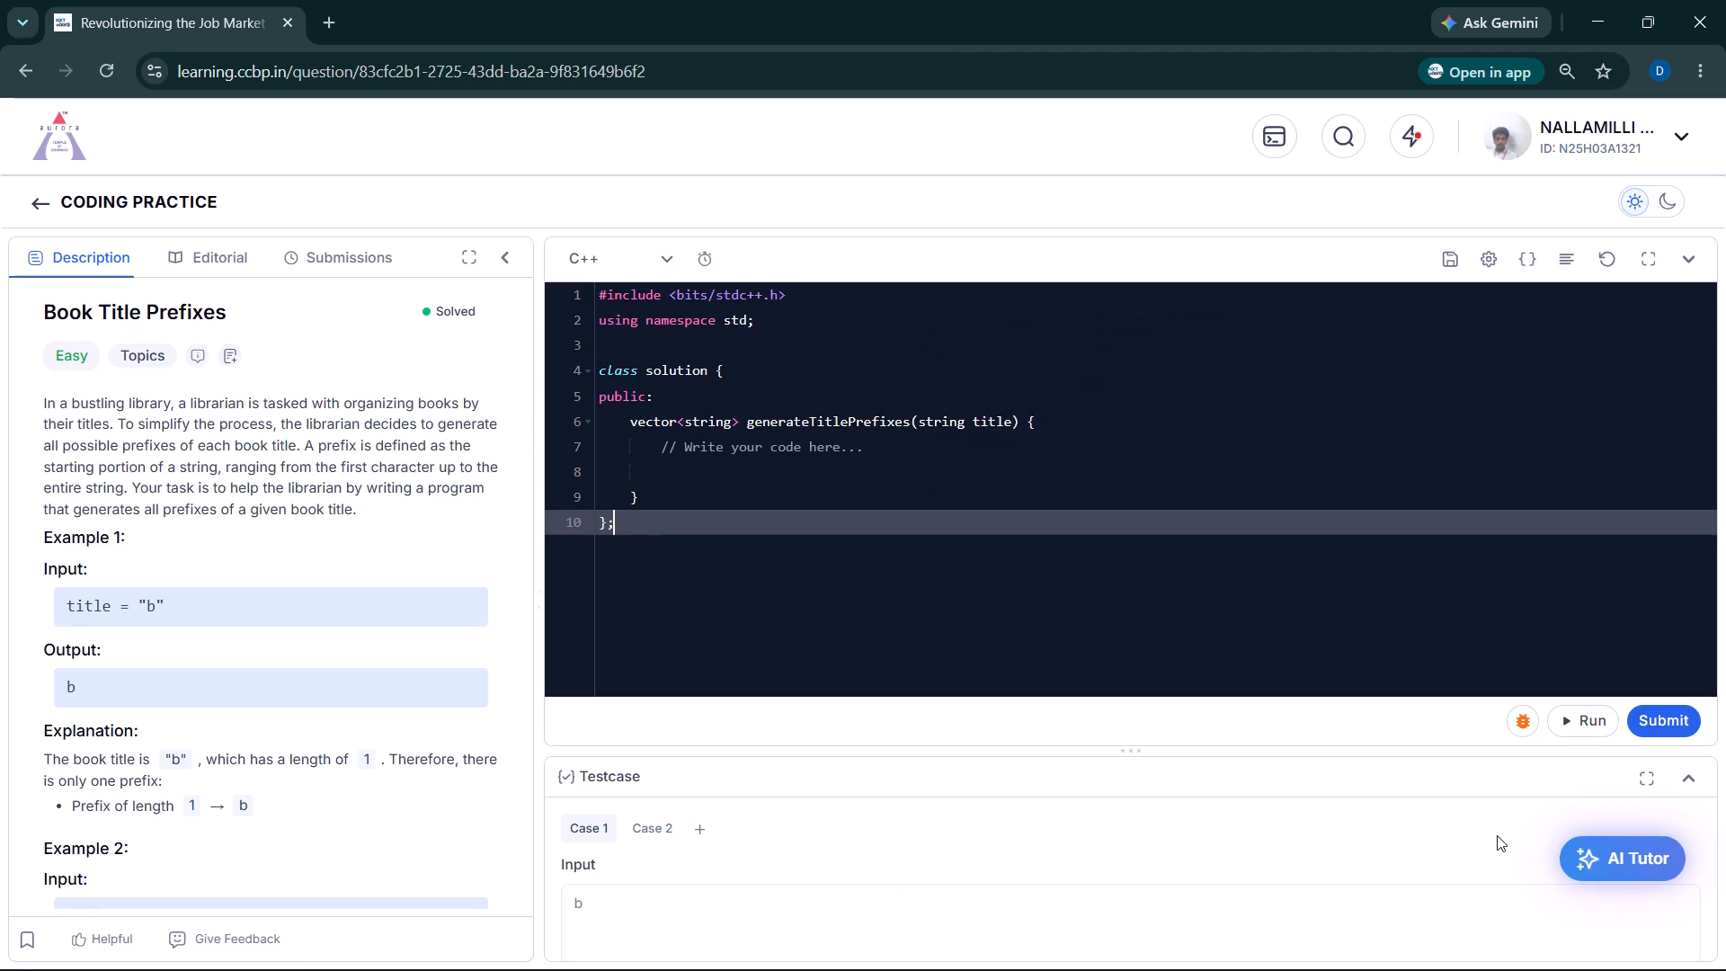
pyautogui.click(1605, 722)
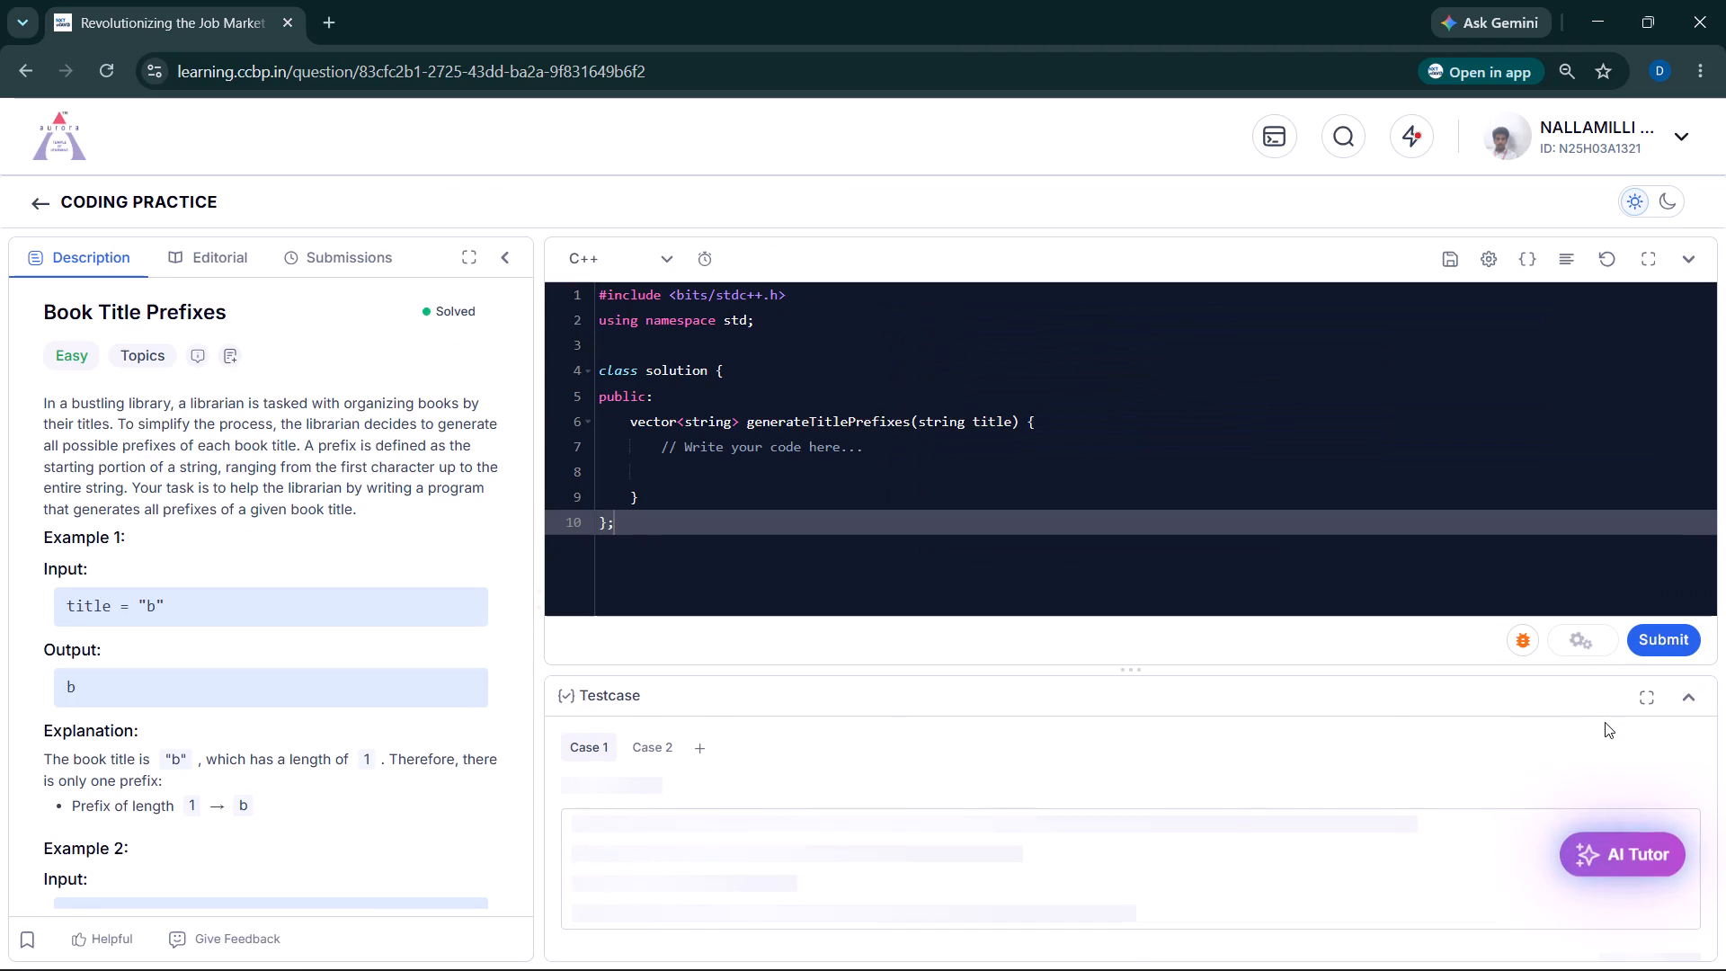
# Copy the full code of the accepted C++ submission for Book Title Prefixes without cloning it.
pyautogui.click(220, 271)
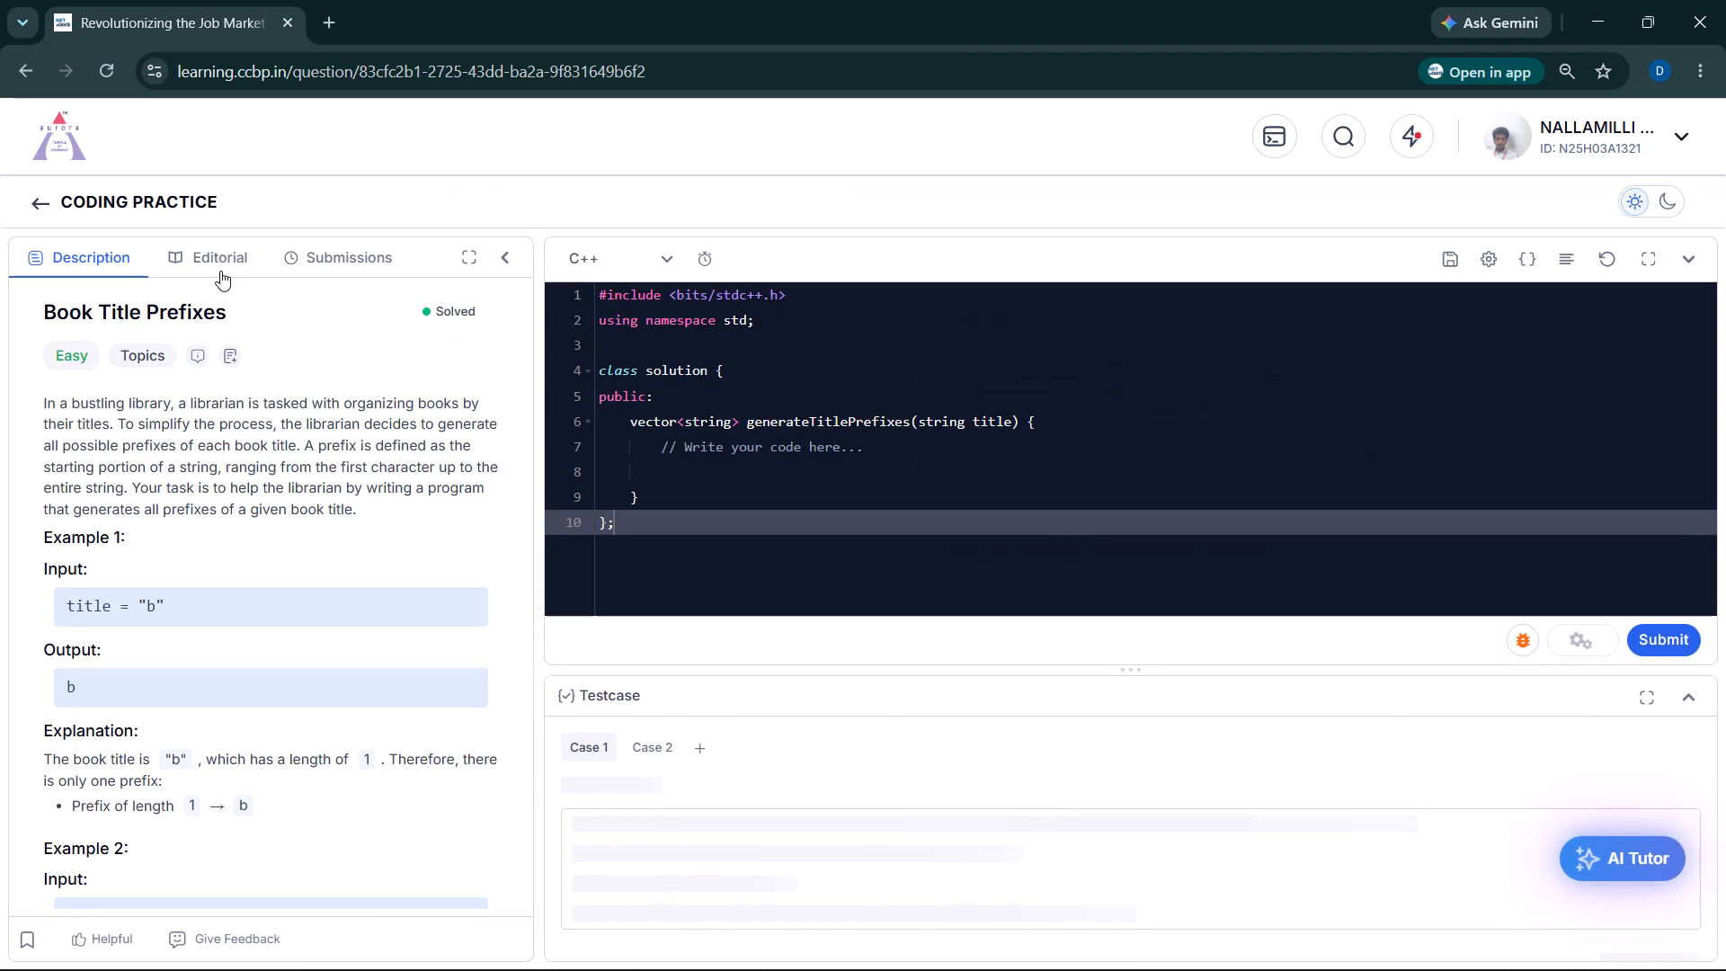
pyautogui.click(303, 272)
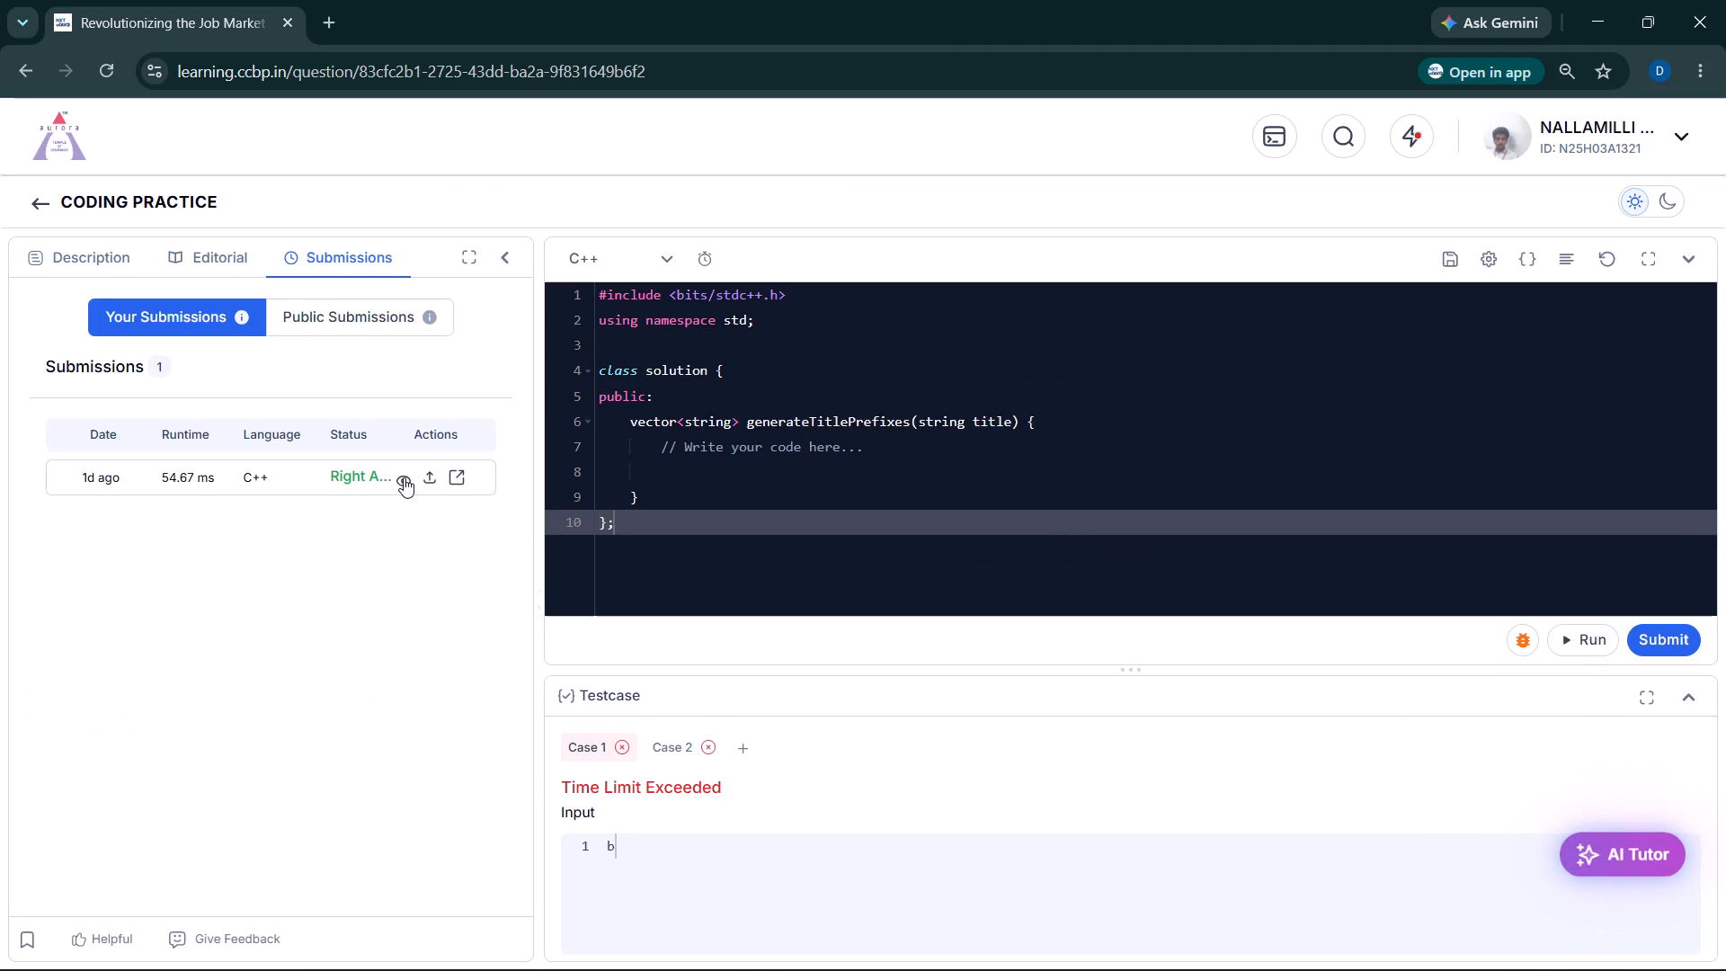
pyautogui.click(404, 477)
pyautogui.click(893, 481)
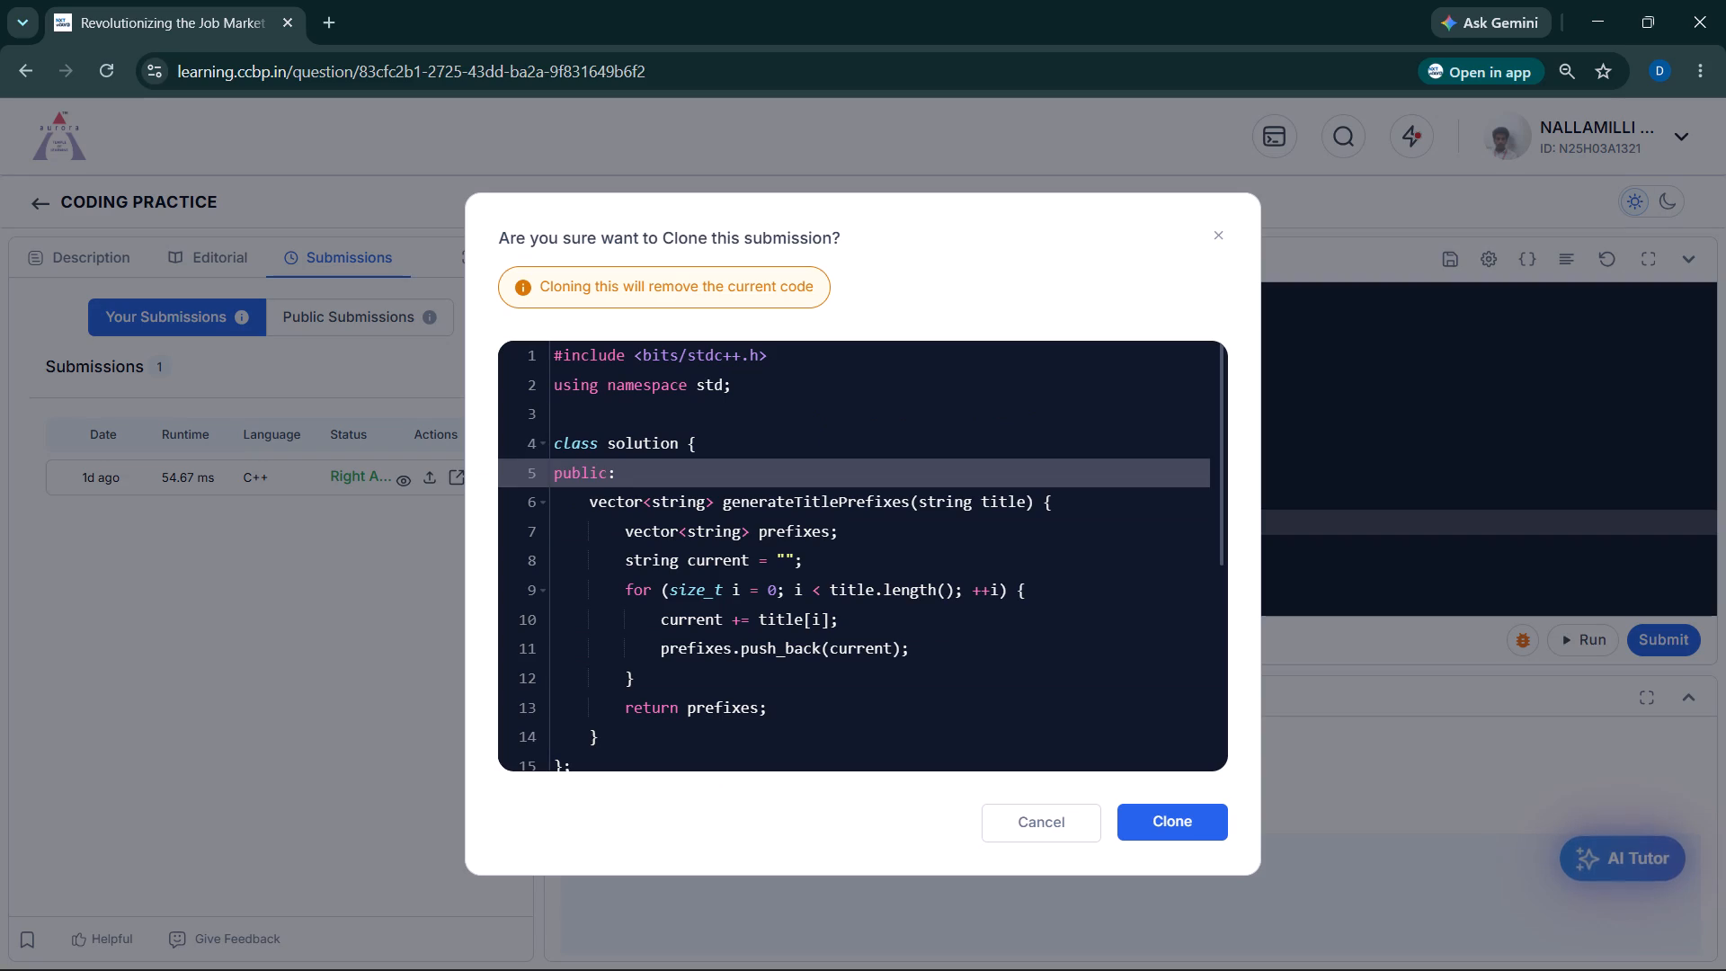
pyautogui.hotkey('ctrl', 'a')
pyautogui.hotkey('ctrl', 'c')
pyautogui.click(1052, 833)
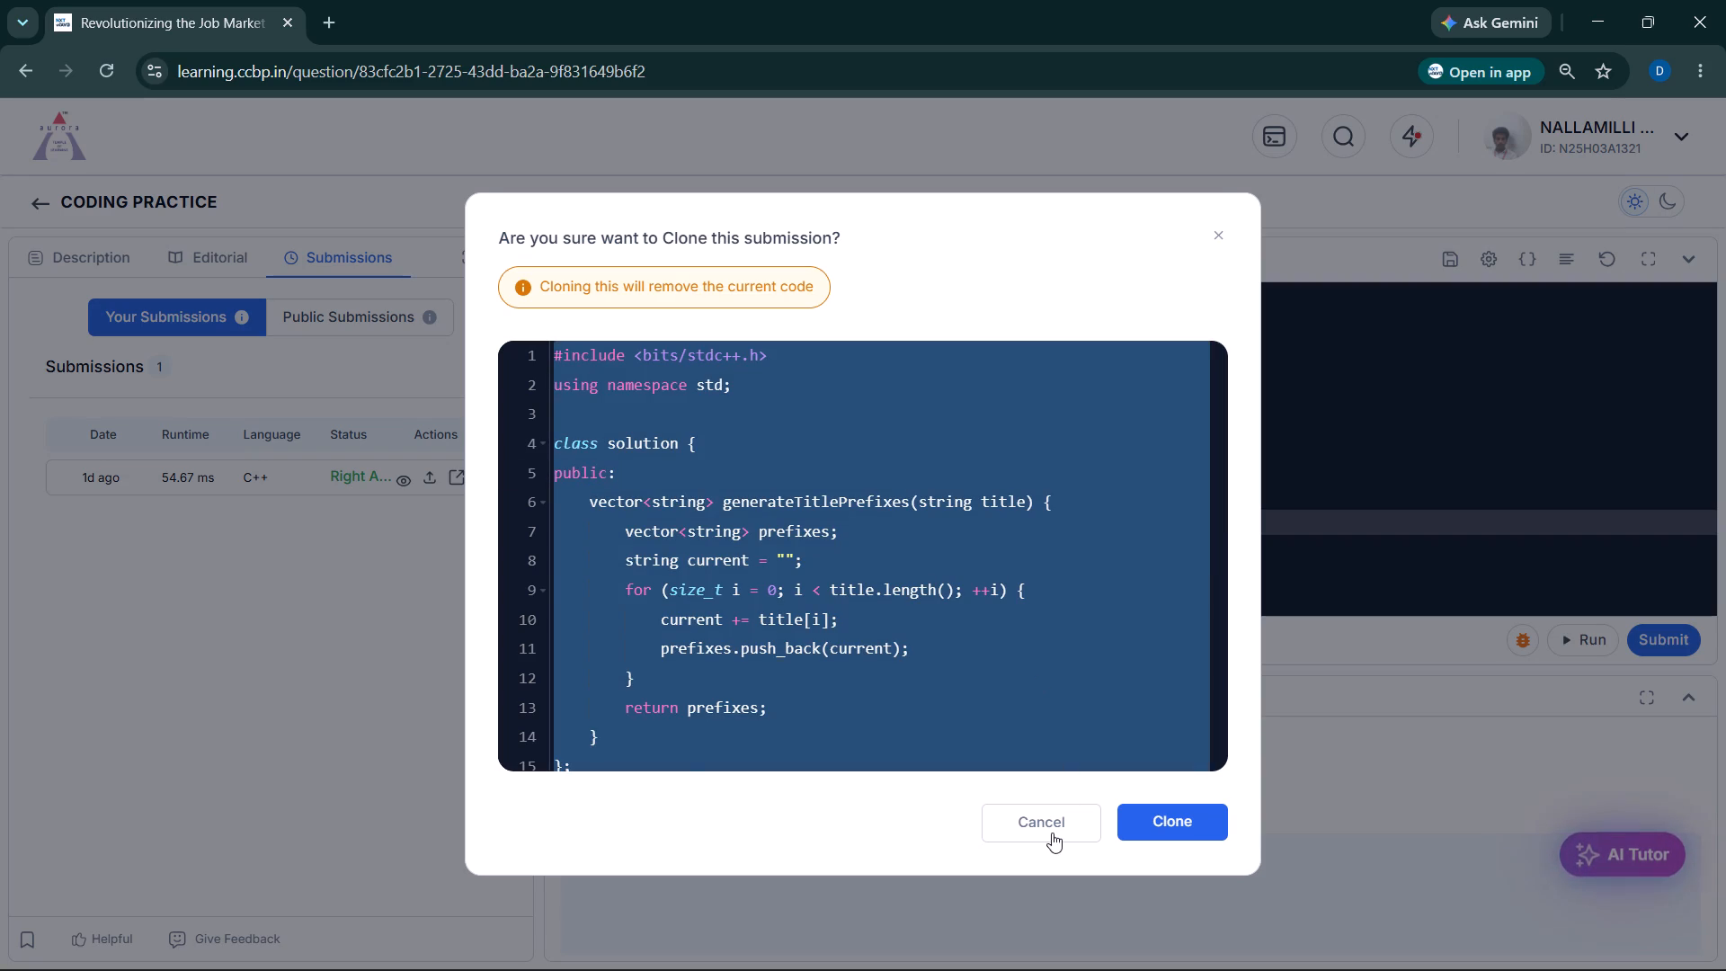
# Replace the starter code in the Book Title Prefixes editor with the copied solution and submit it.
pyautogui.click(966, 571)
pyautogui.hotkey('ctrl', 'a')
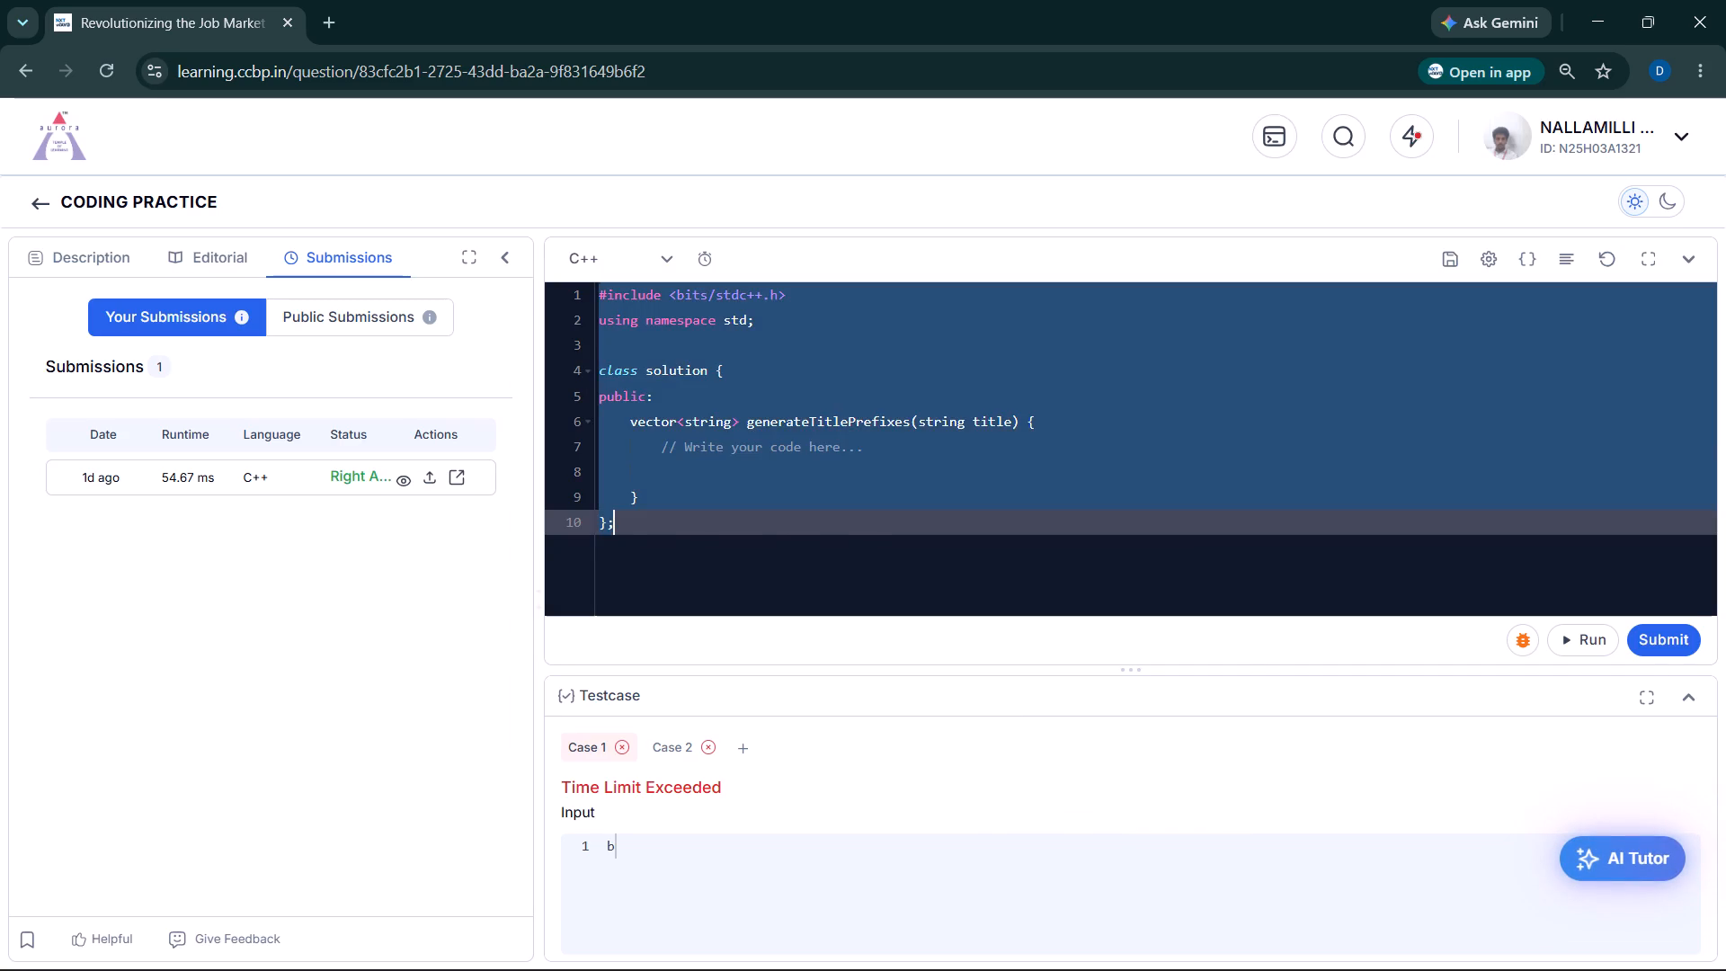
pyautogui.hotkey('ctrl', 'v')
pyautogui.moveTo(1608, 627); pyautogui.dragTo(1651, 642)
pyautogui.click(1651, 642)
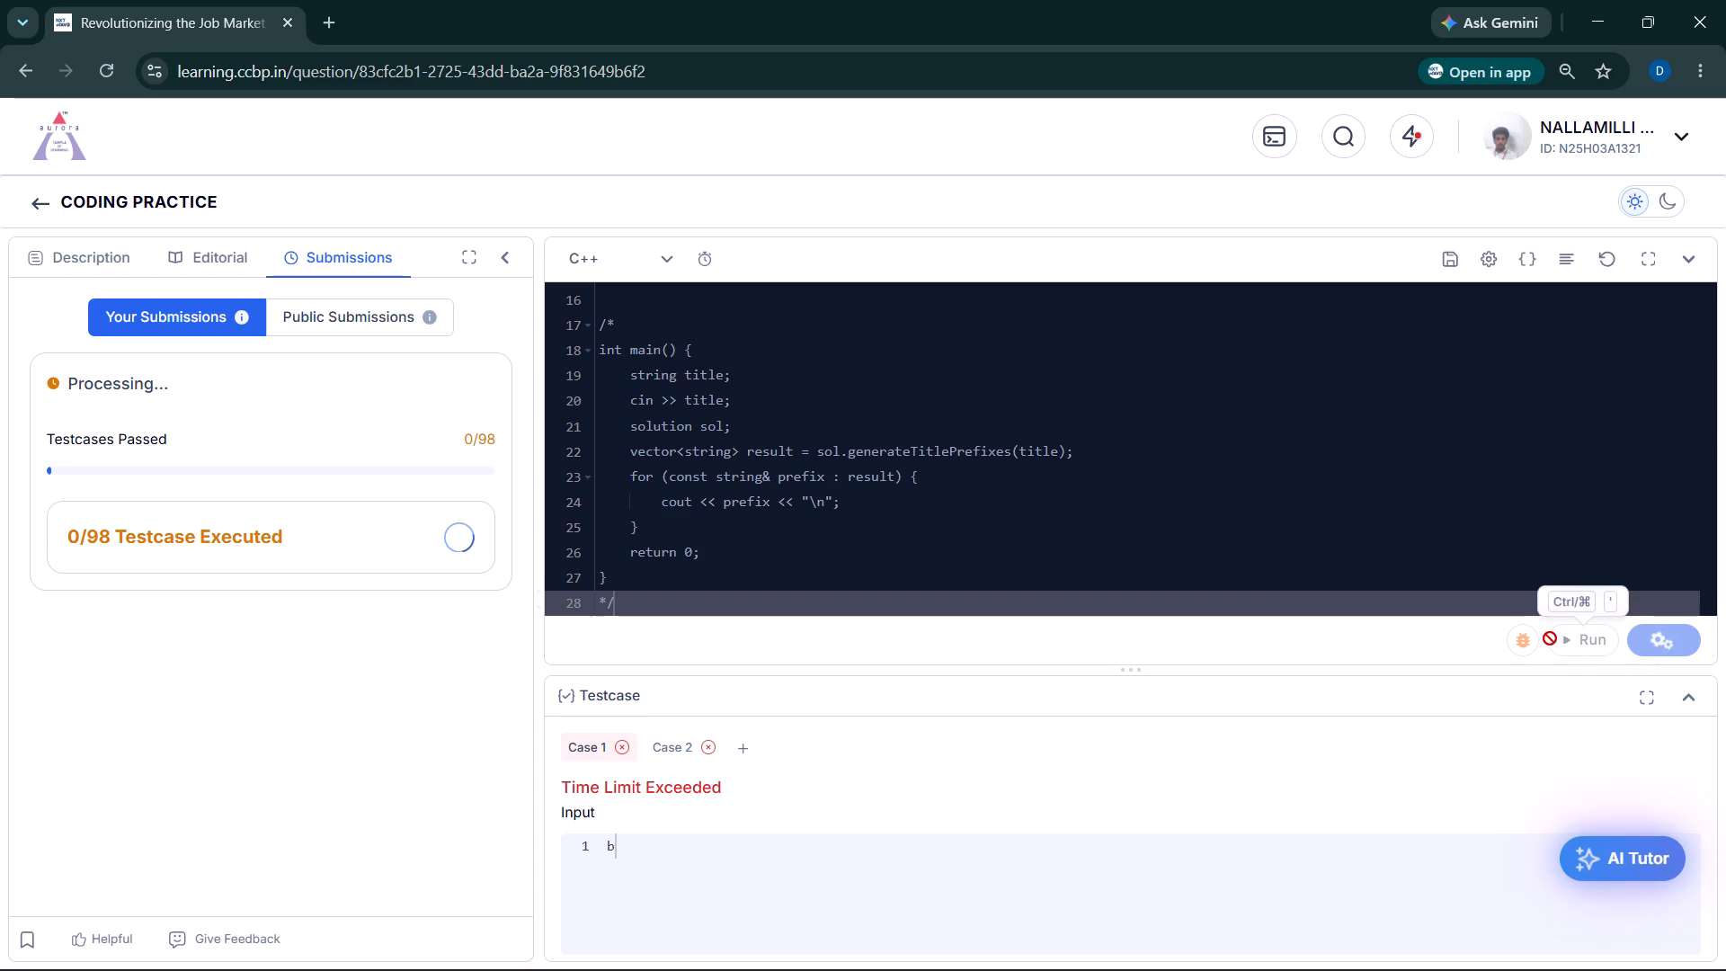
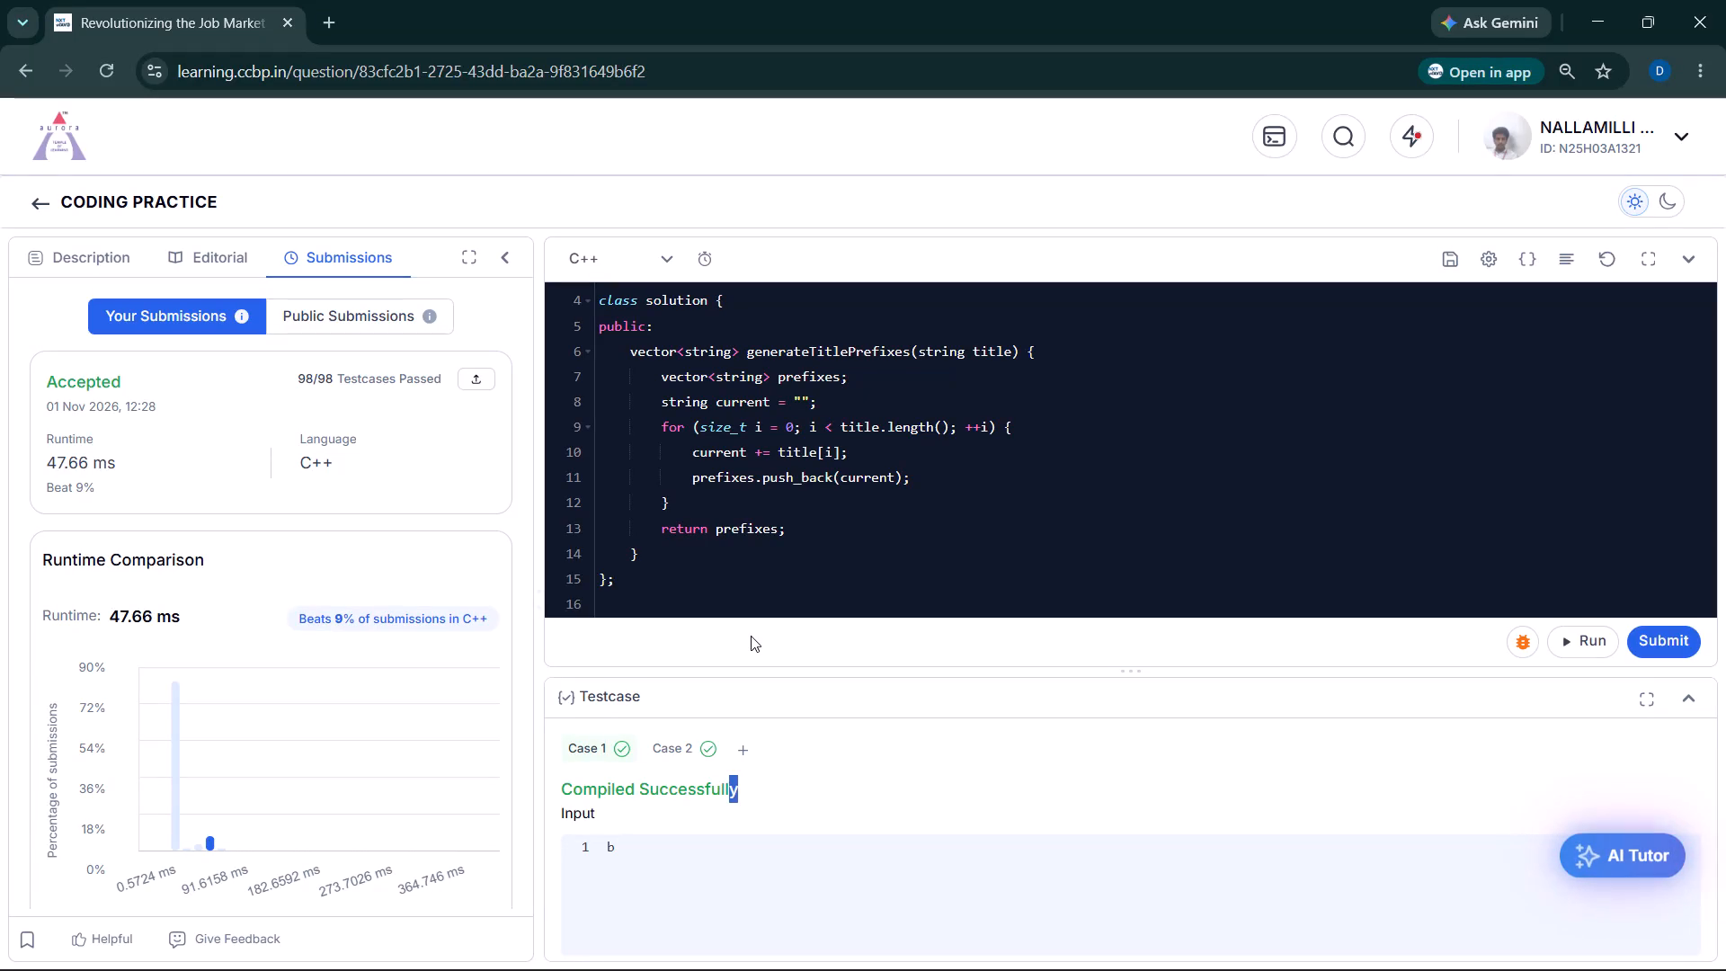
# Show the Book Title Prefixes description beside the solved code and copy a full-screen screenshot of the page.
pyautogui.click(89, 261)
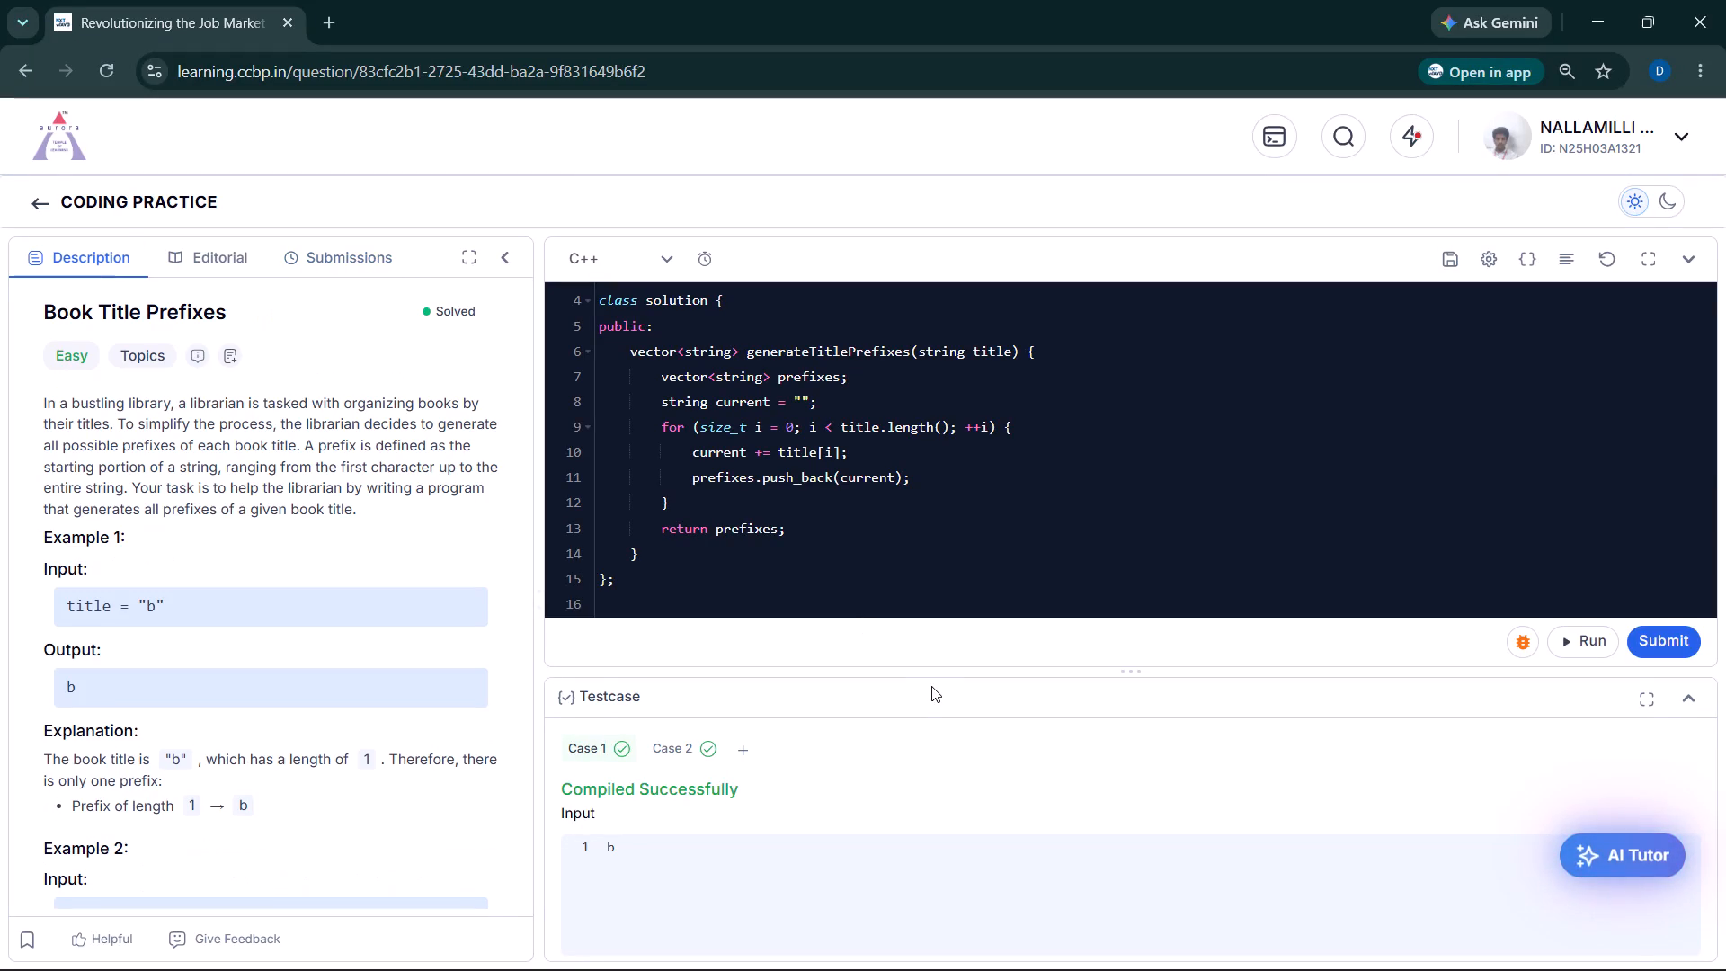
pyautogui.press('Print')
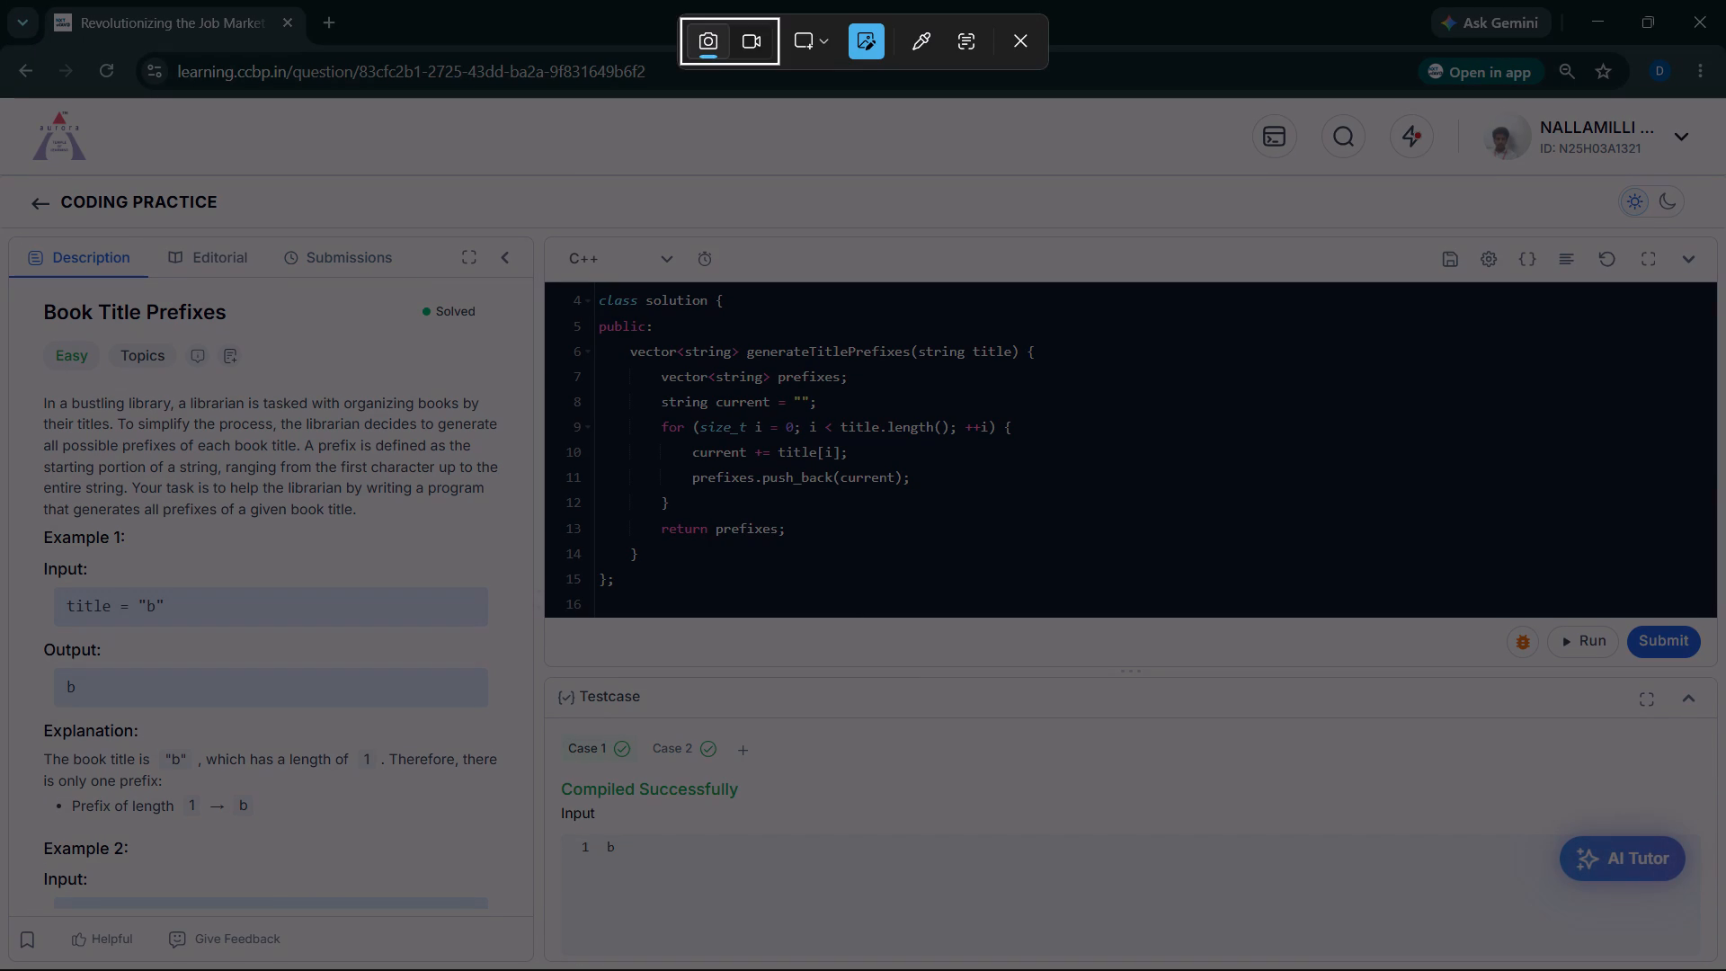
pyautogui.moveTo(0, 0); pyautogui.dragTo(1725, 970)
pyautogui.hotkey('ctrl', 'c')
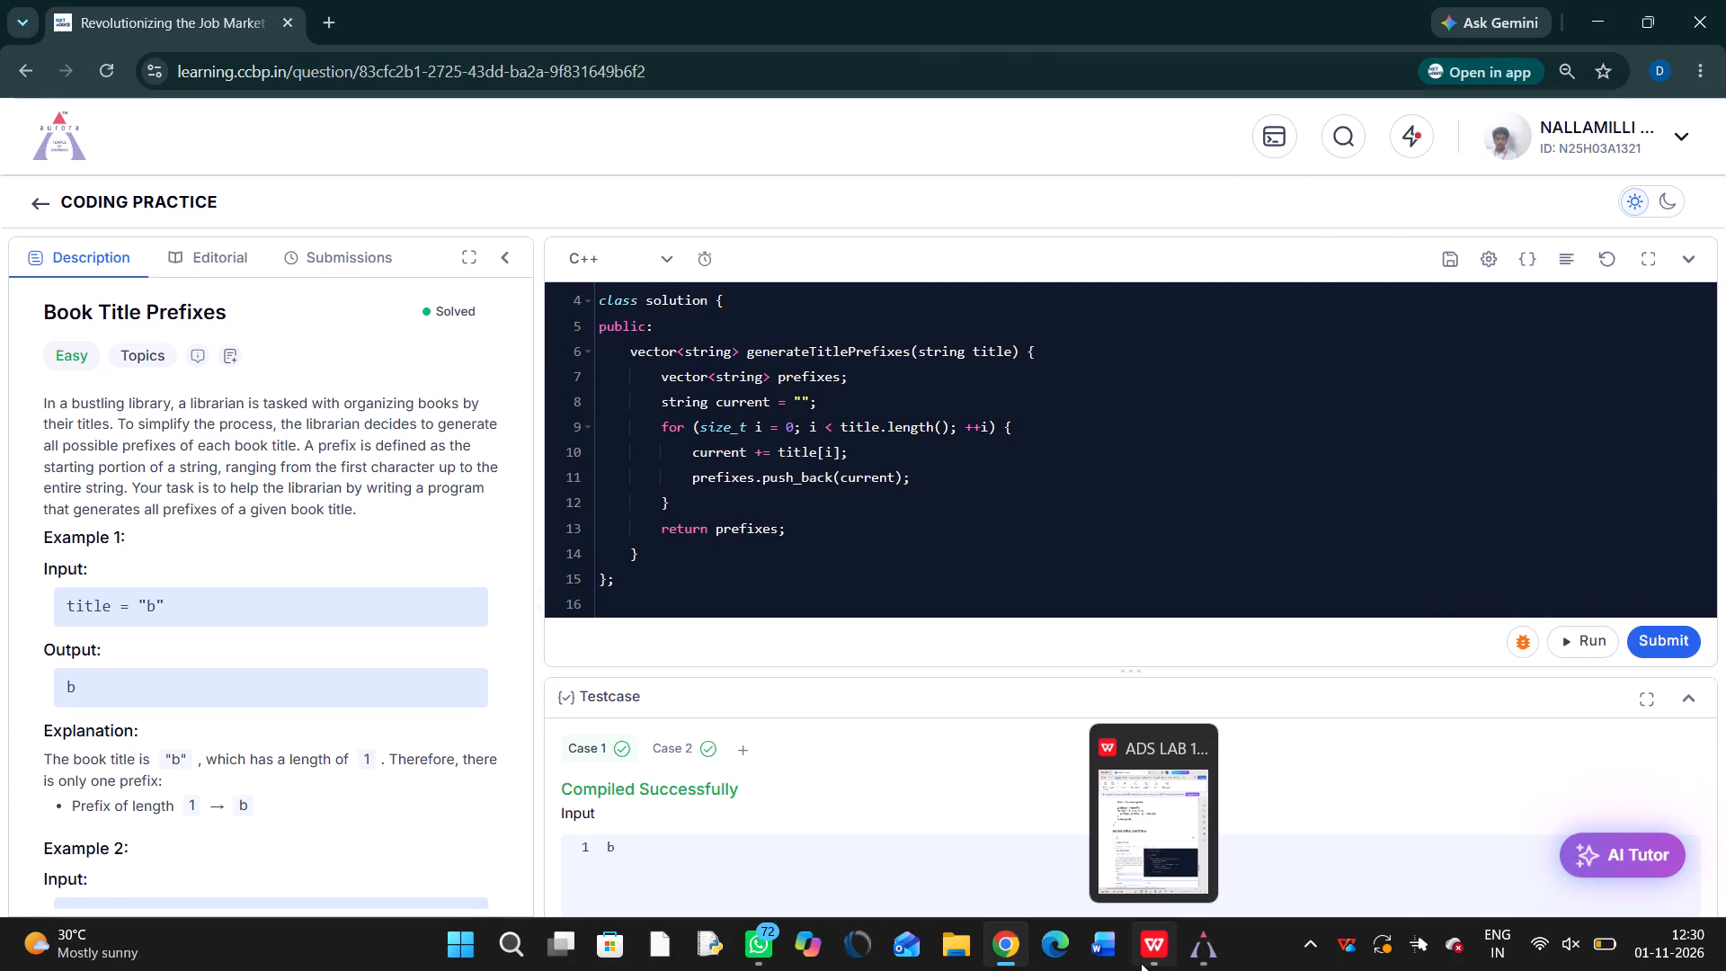
# Switch to ADS LAB 1.docx in WPS Office and replace the old Question 14 screenshot with the copied Book Title Prefixes screenshot.
pyautogui.click(1138, 799)
pyautogui.scroll(-1, 1138, 799)
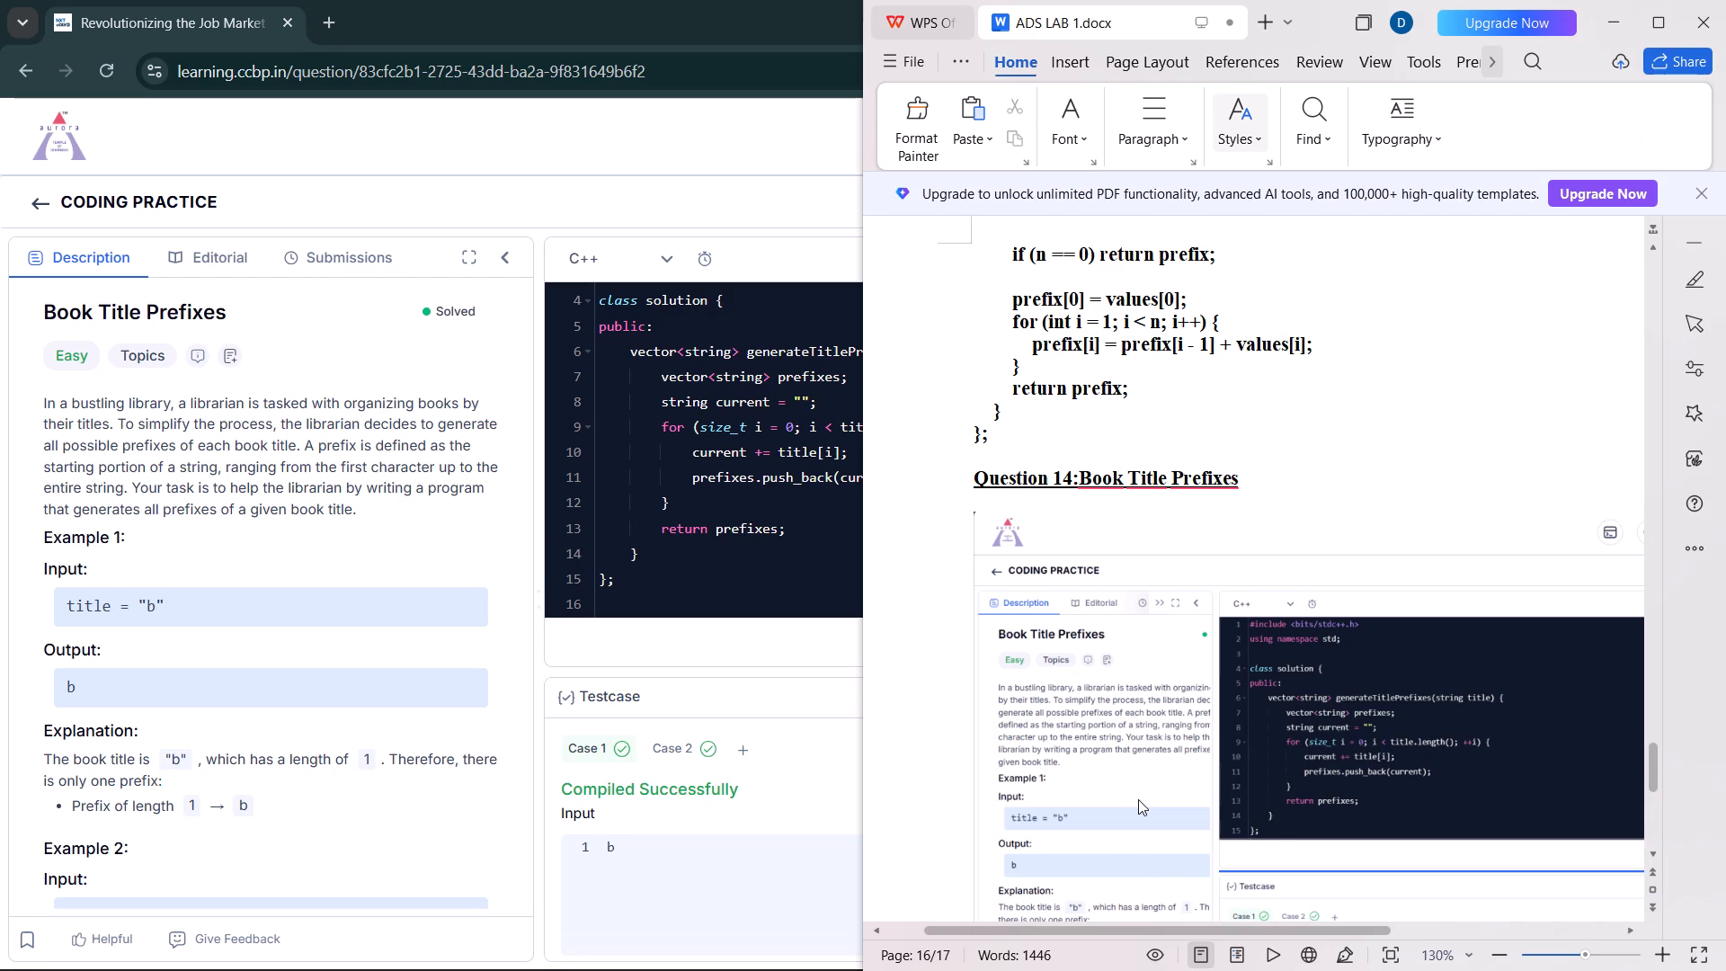
pyautogui.scroll(-1, 1138, 799)
pyautogui.hscroll(-1, 1113, 713)
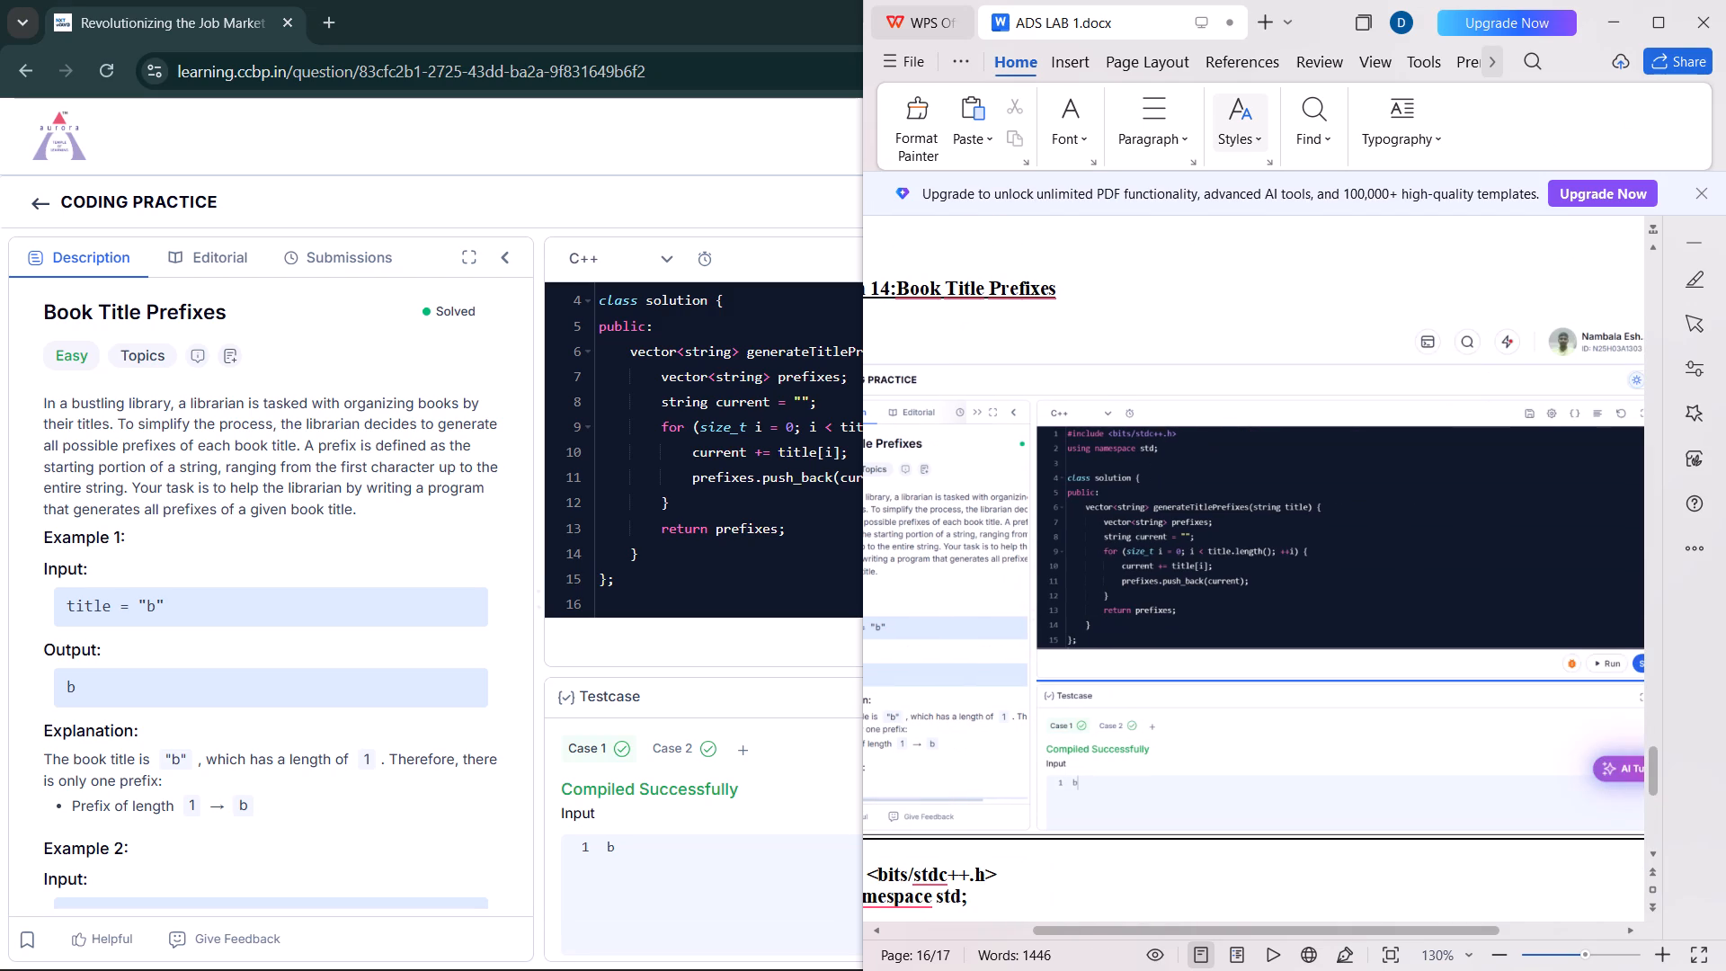
pyautogui.hscroll(-1, 1113, 713)
pyautogui.hscroll(2, 1113, 713)
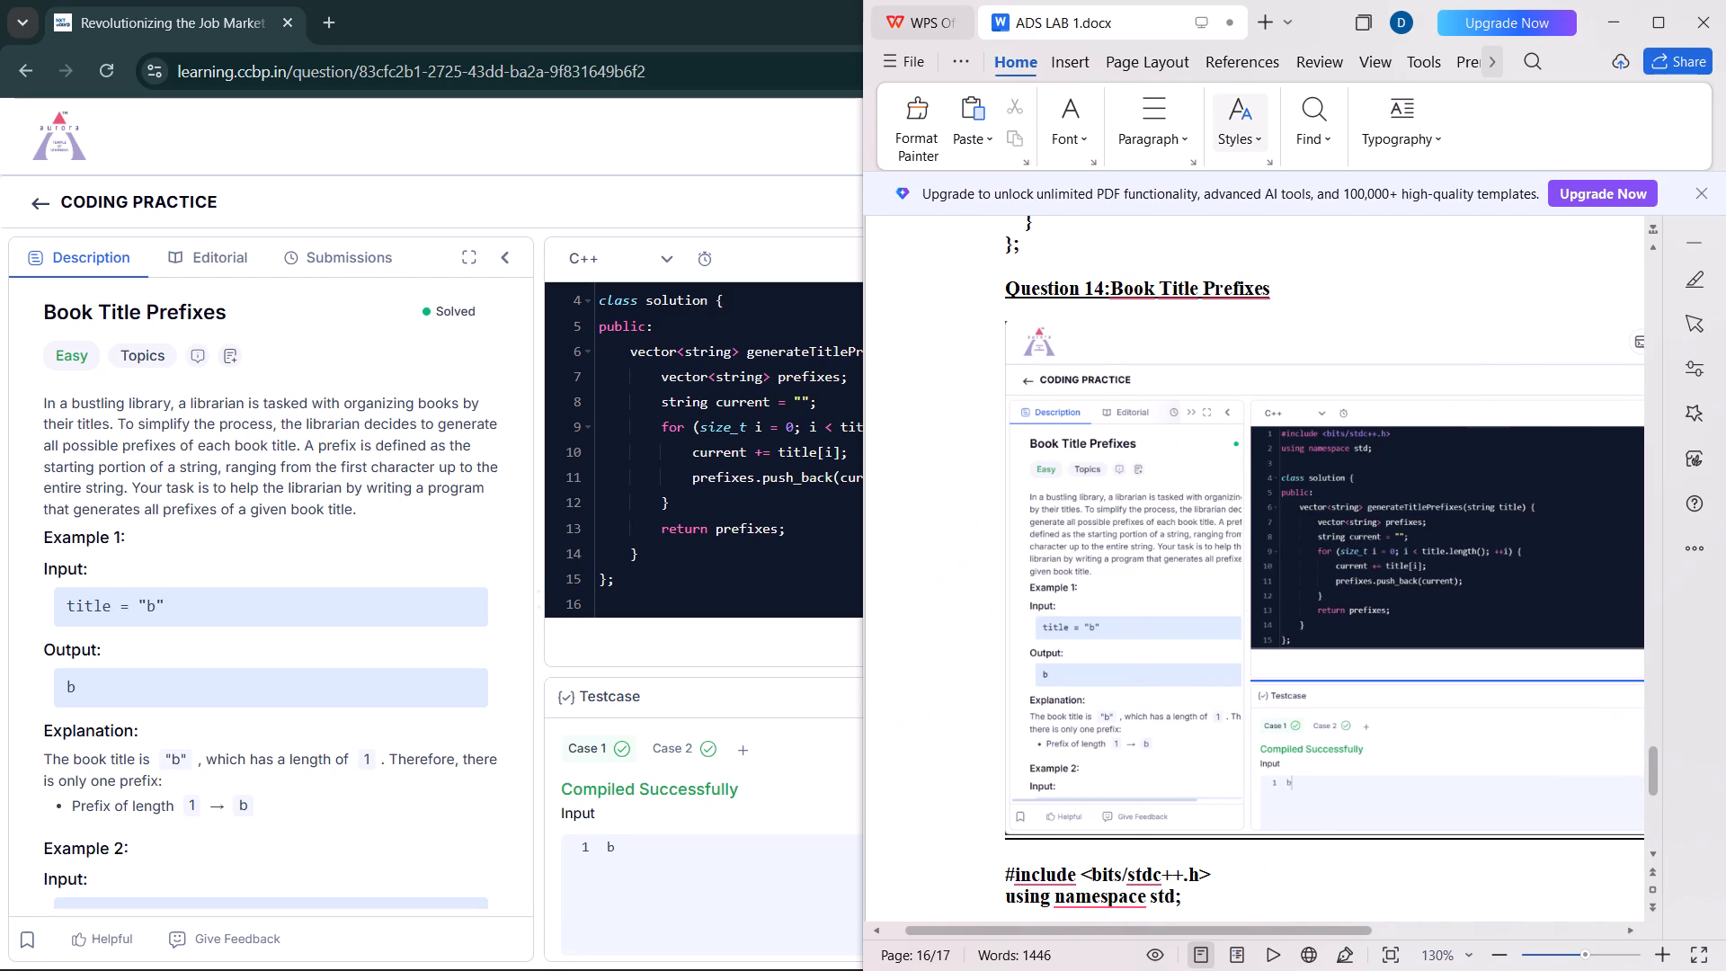
pyautogui.hscroll(-5, 1113, 713)
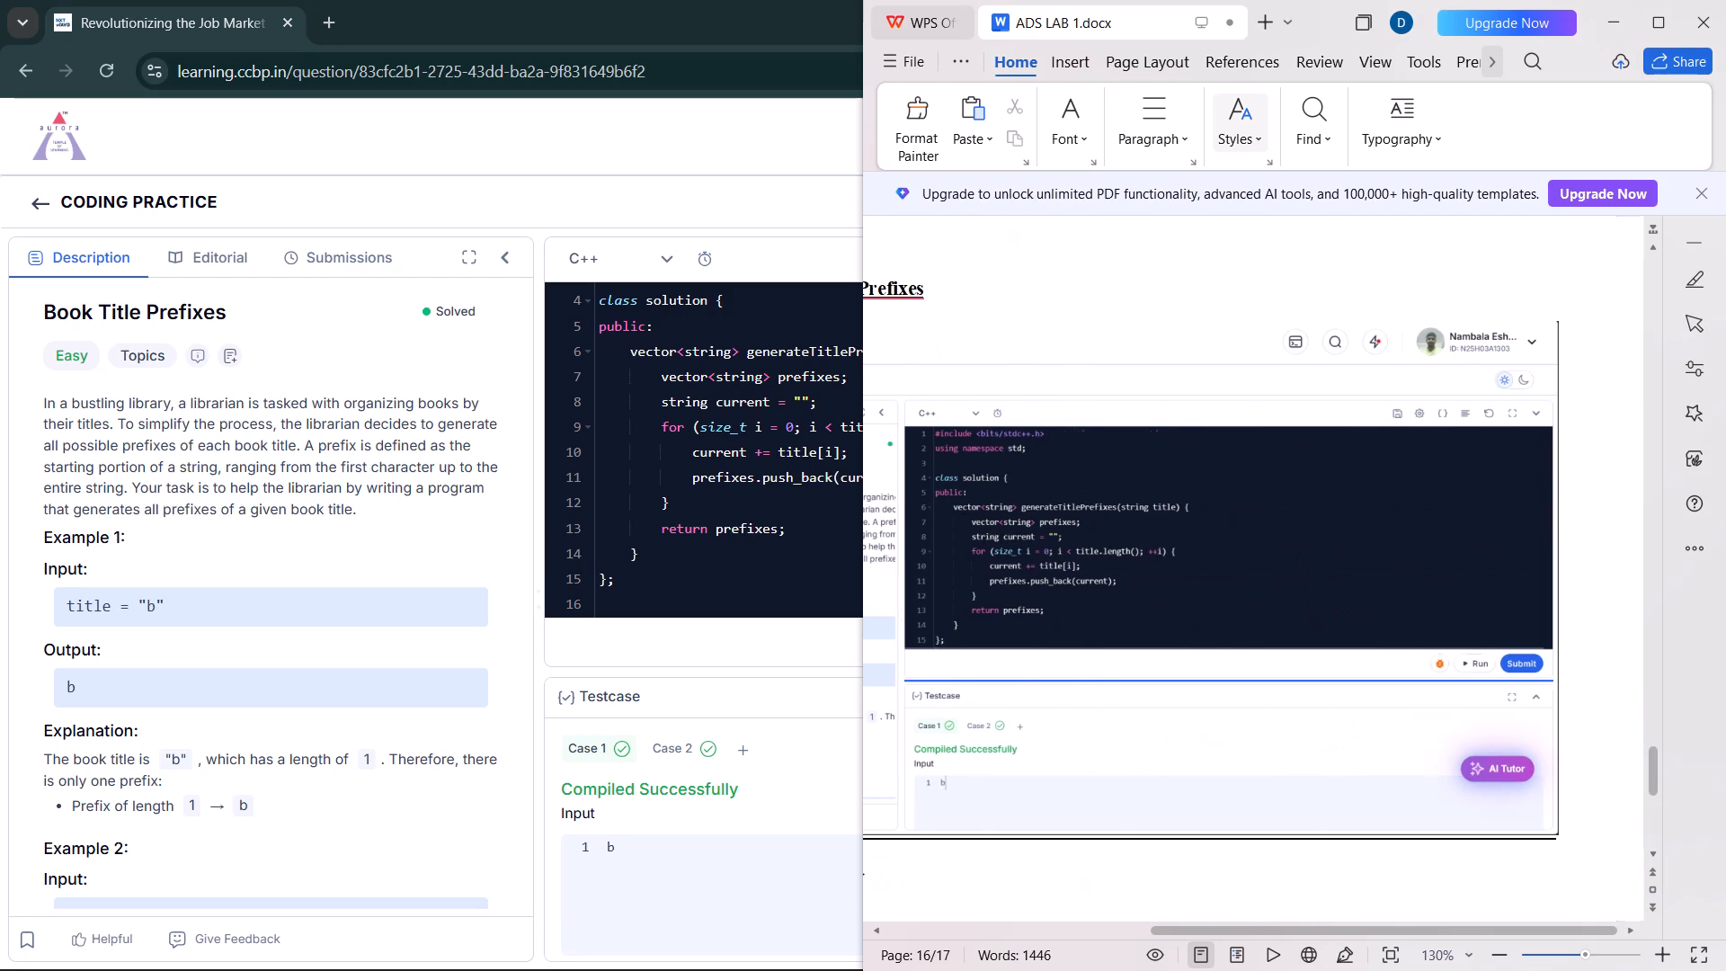
pyautogui.hscroll(-2, 1113, 713)
pyautogui.hscroll(3, 1113, 713)
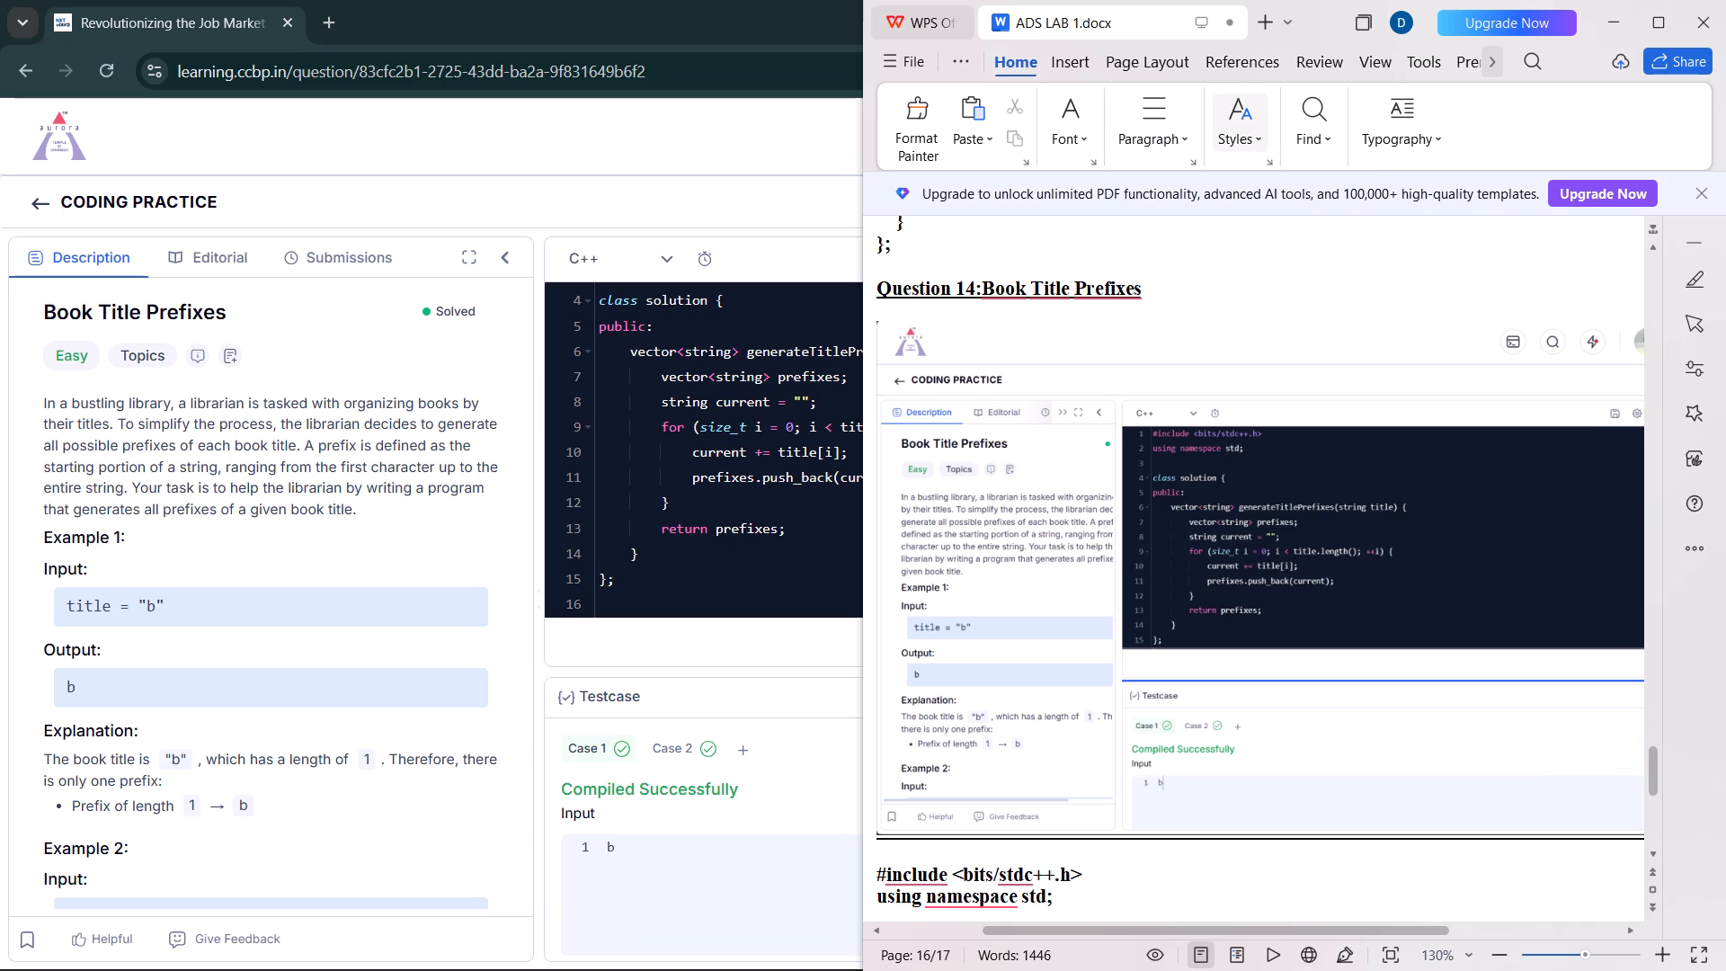
pyautogui.click(1113, 713)
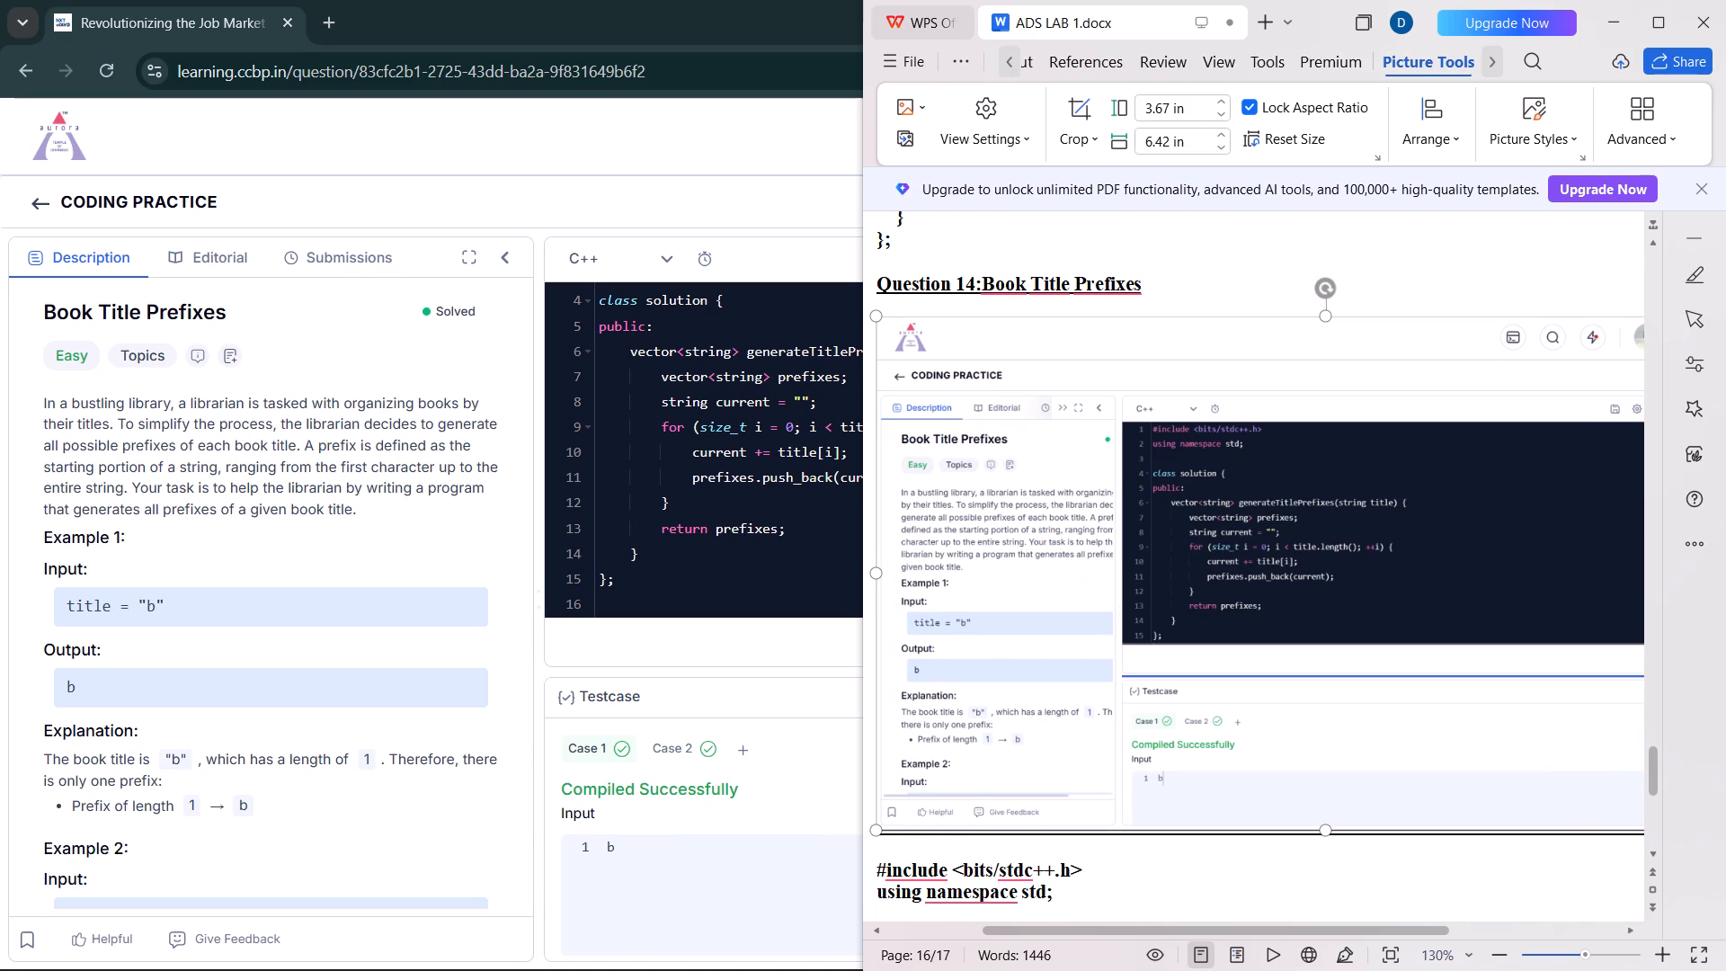
pyautogui.press('BackSpace')
pyautogui.hotkey('ctrl', 'v')
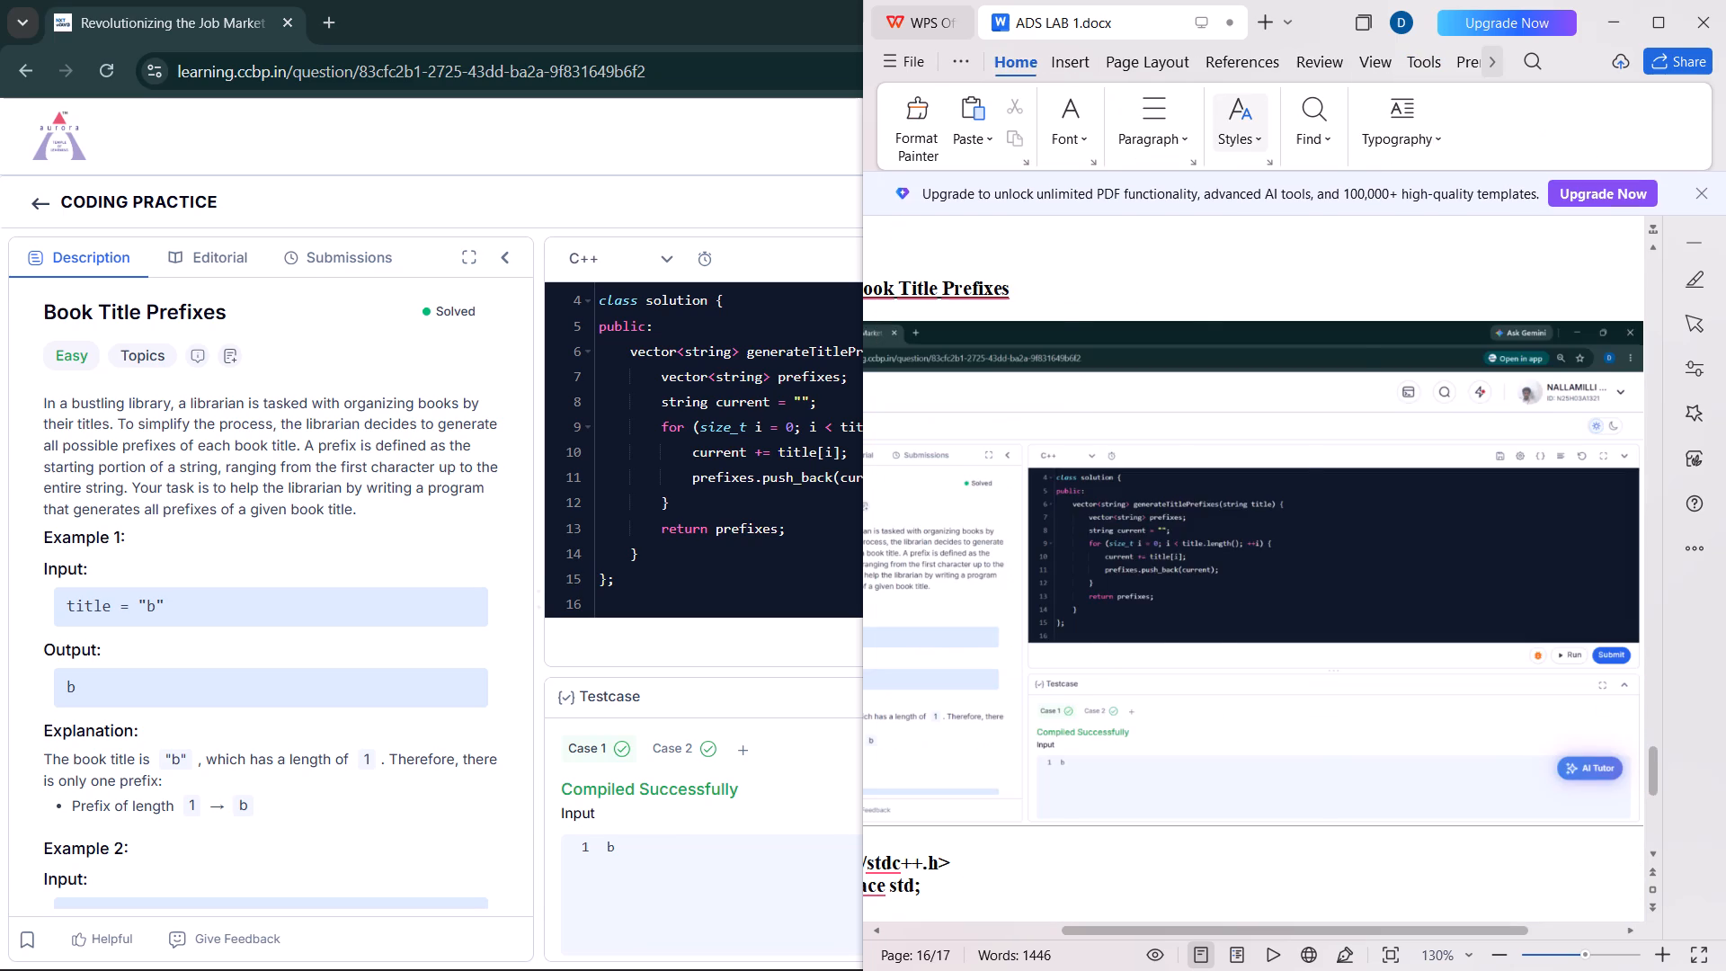
# Check the new Question 14 screenshot and its code, and look over the Question 15: Scoreboard After Each Round section.
pyautogui.hscroll(-4, 1113, 713)
pyautogui.scroll(-3, 1113, 713)
pyautogui.scroll(1, 1113, 713)
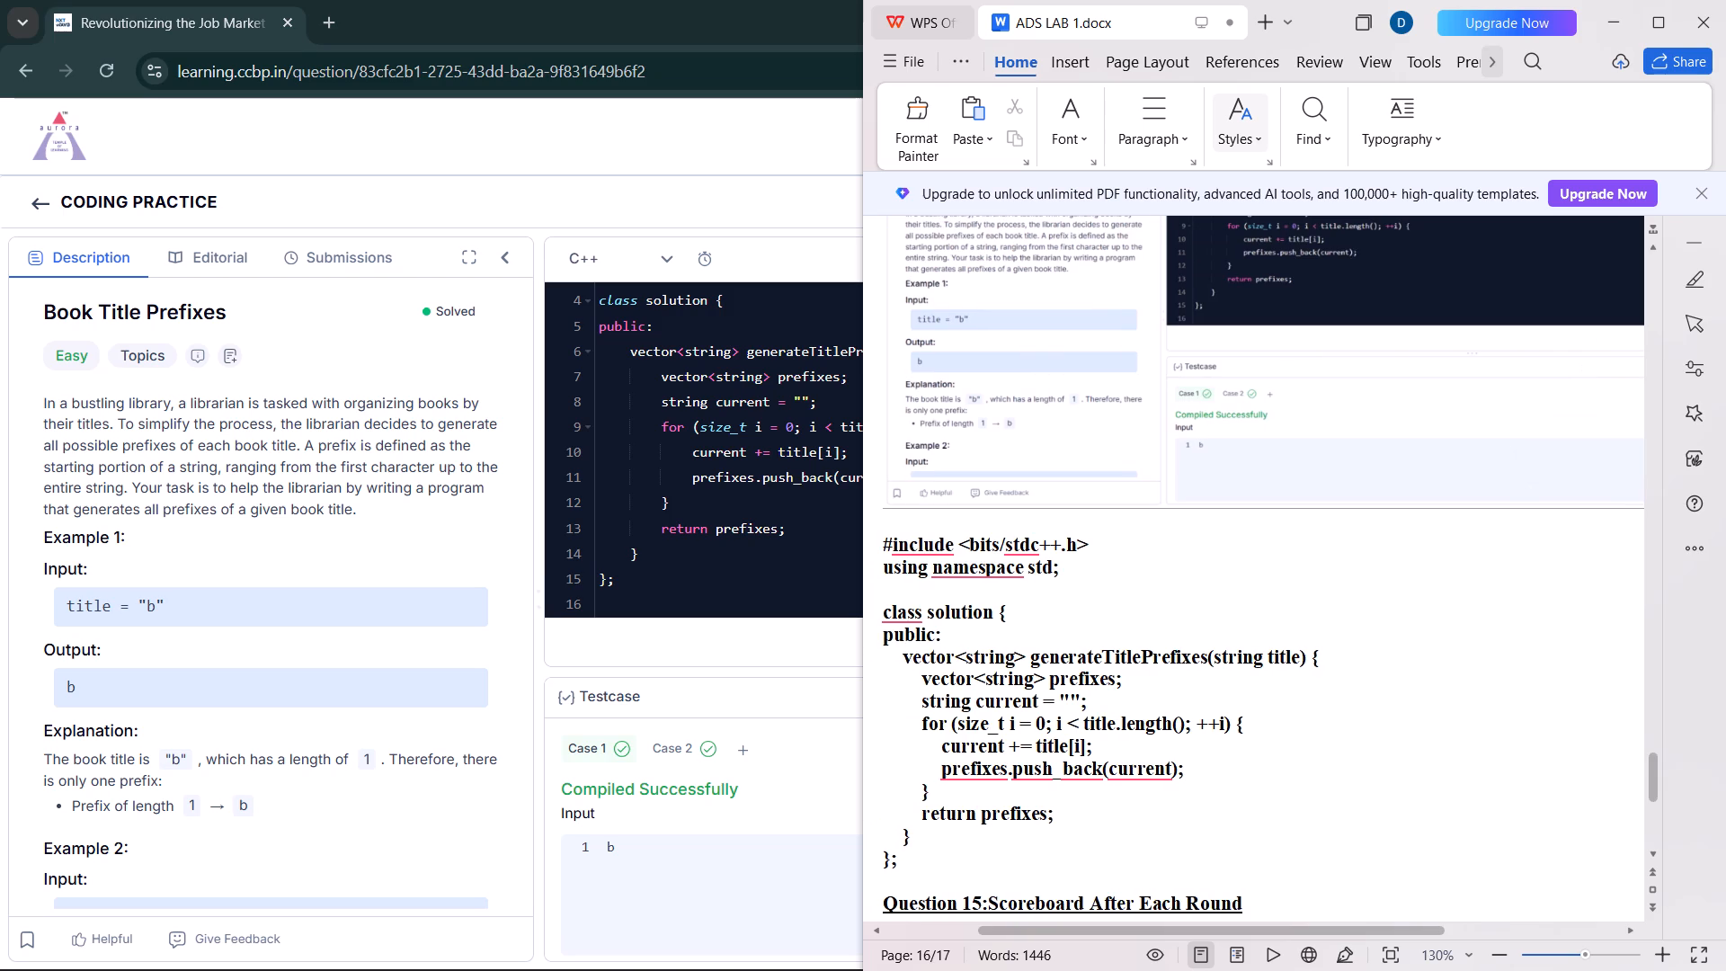
pyautogui.scroll(1, 1113, 713)
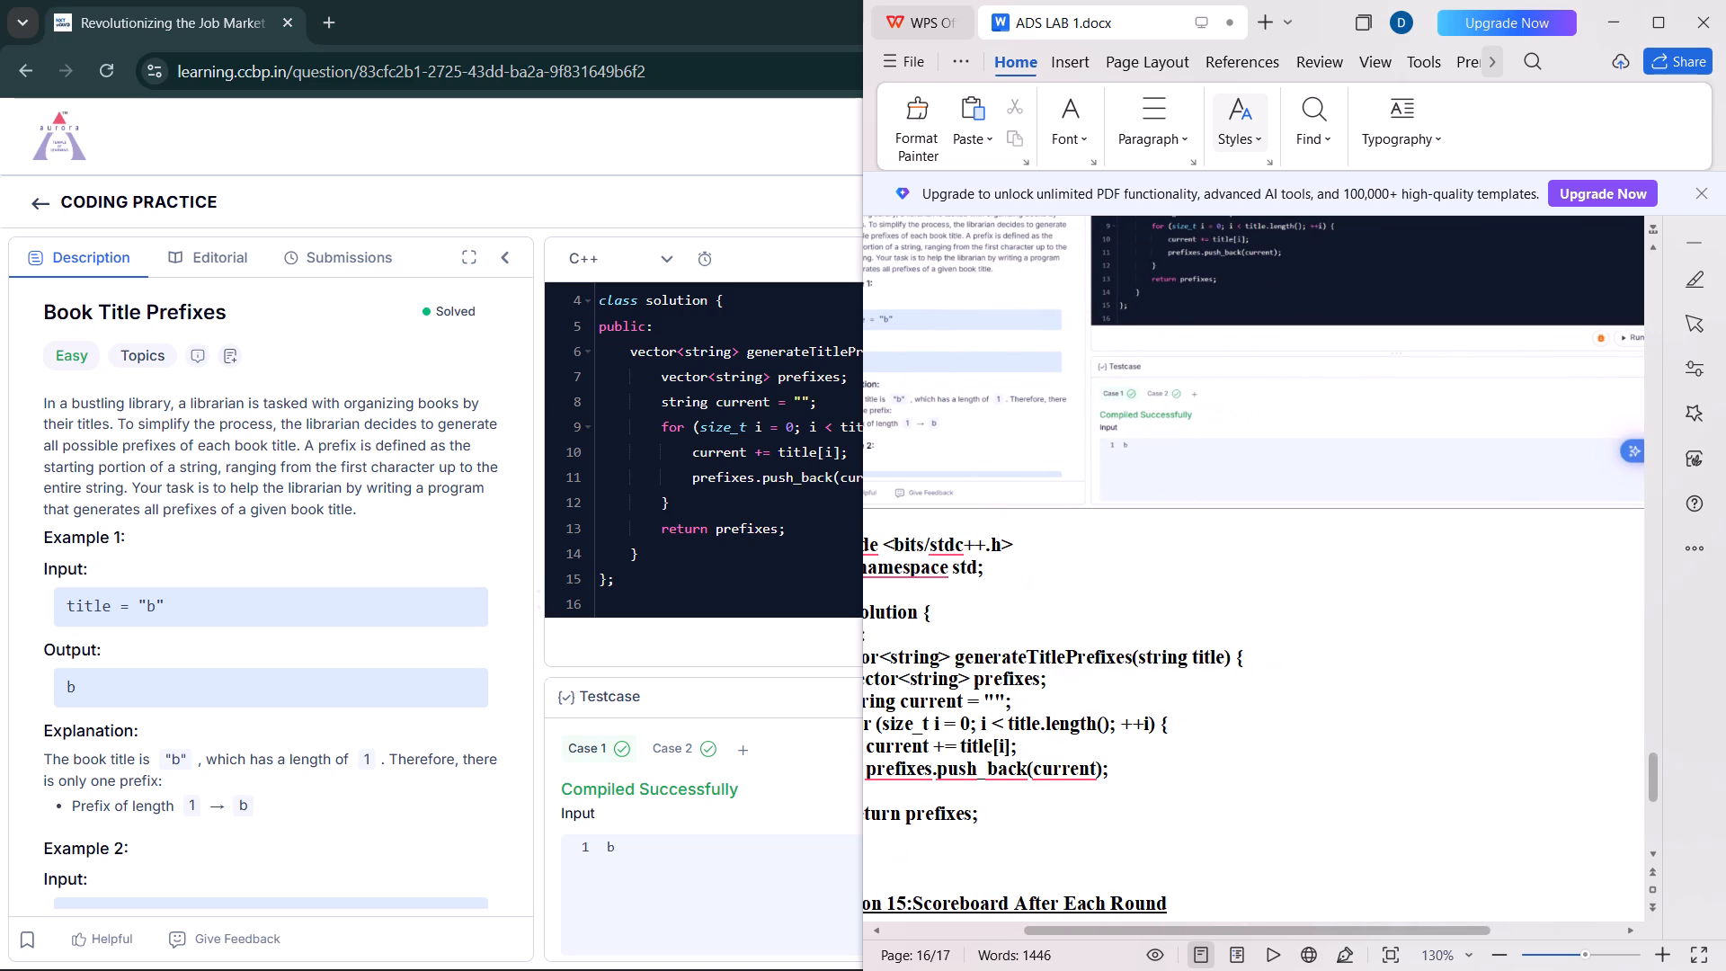
pyautogui.scroll(-9, 1113, 713)
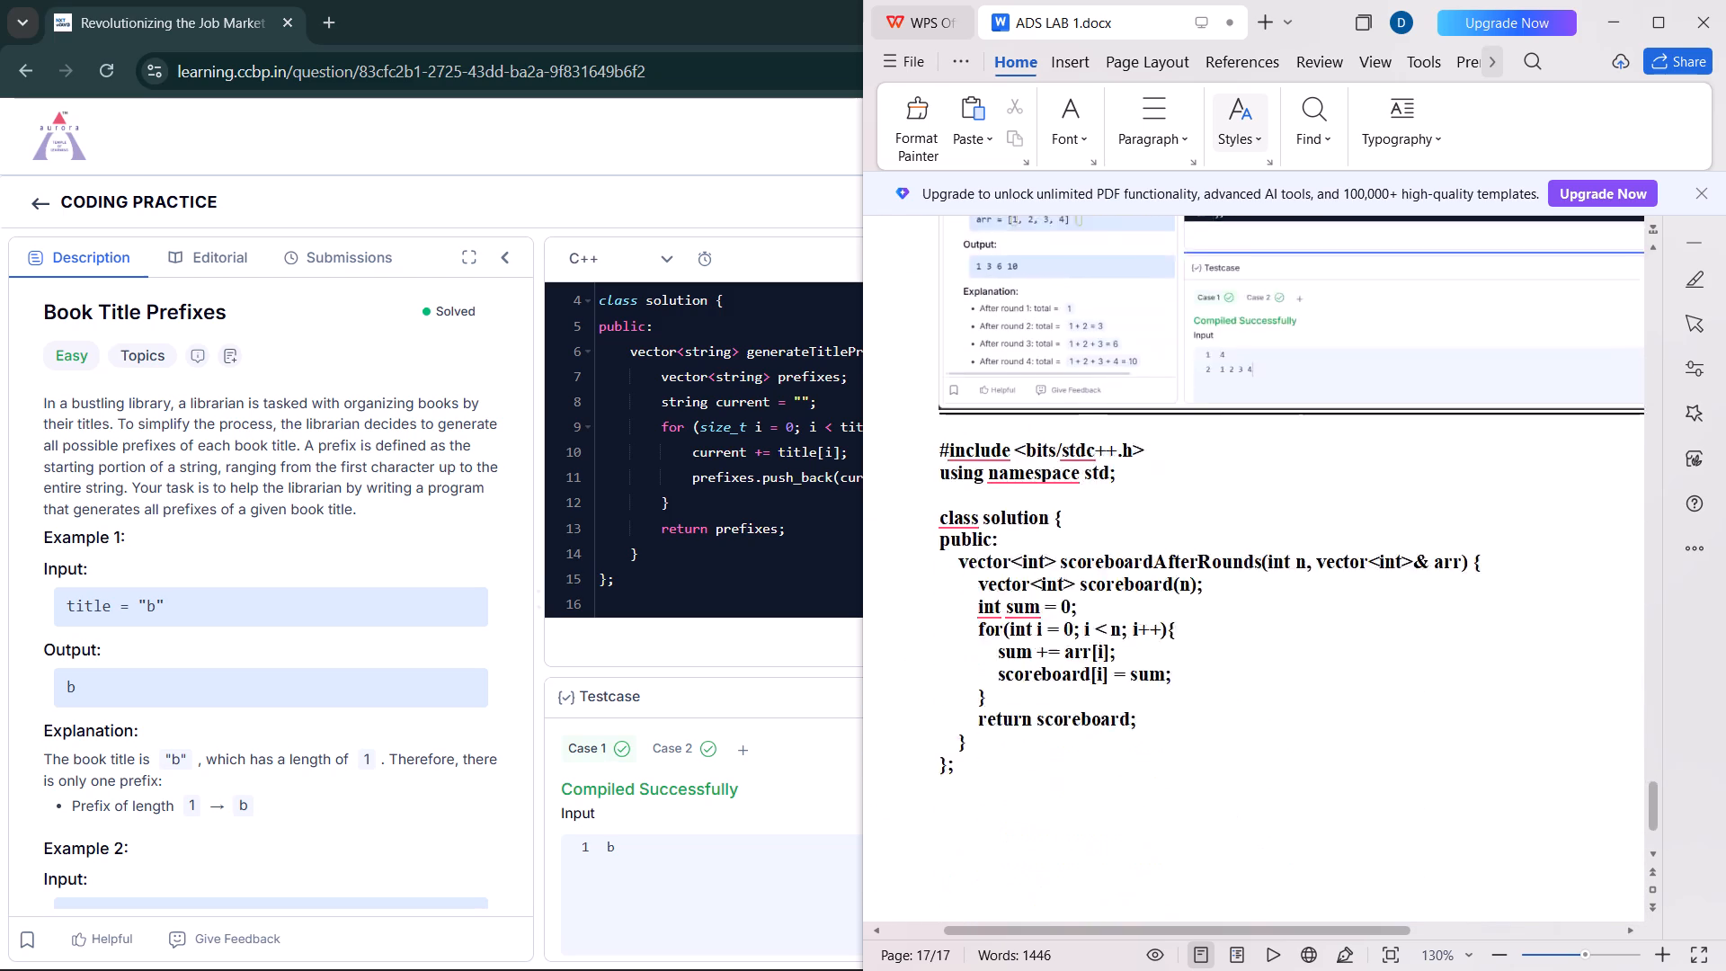
pyautogui.scroll(-6, 1113, 713)
pyautogui.scroll(5, 1113, 713)
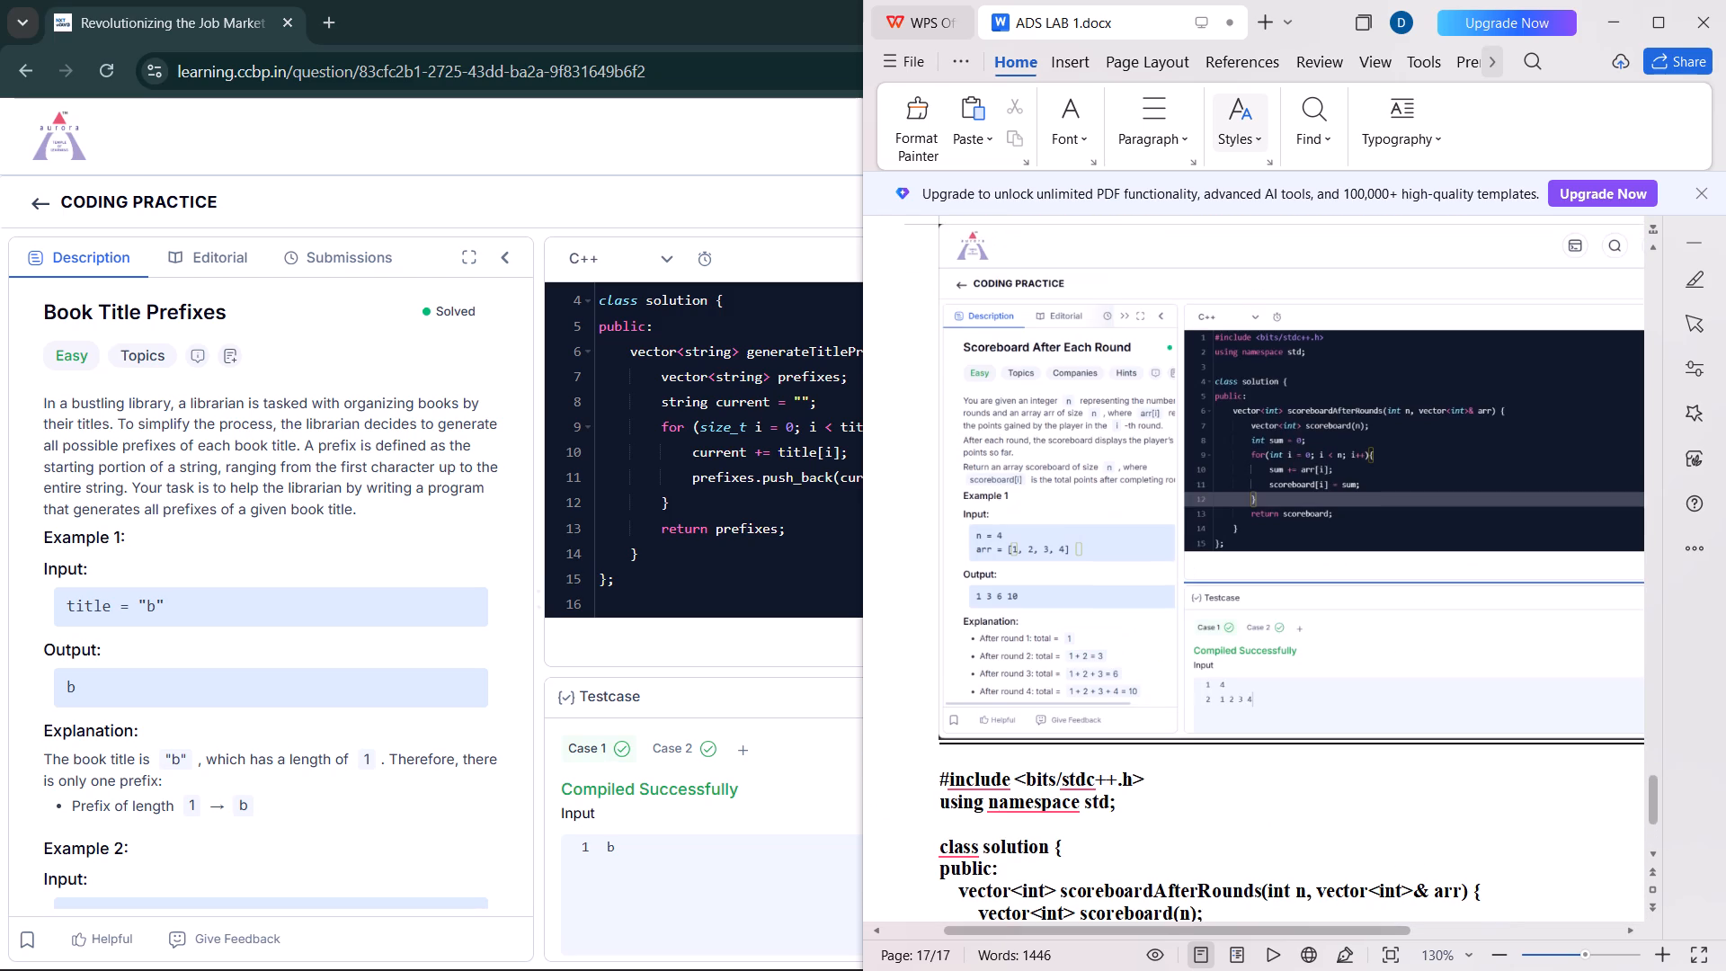
# Return to the Coding Practice list in Chrome, open Scoreboard After Each Round, run its code, and enlarge the editor to show all 15 code lines.
pyautogui.click(44, 213)
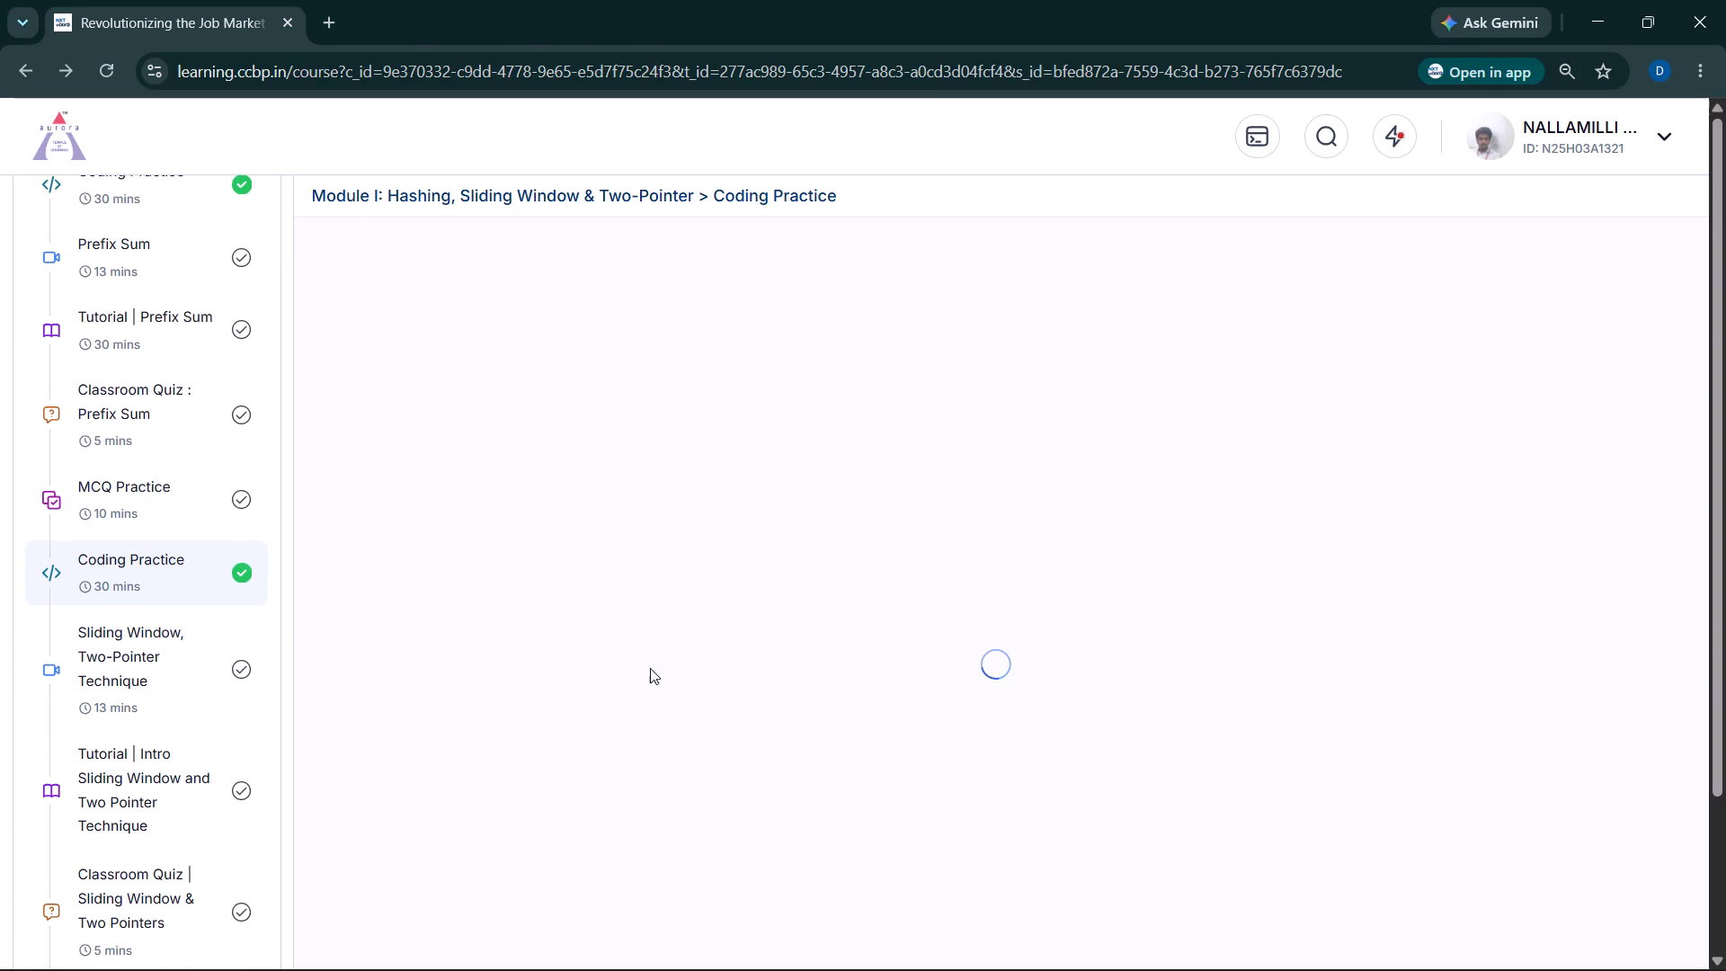
pyautogui.click(590, 638)
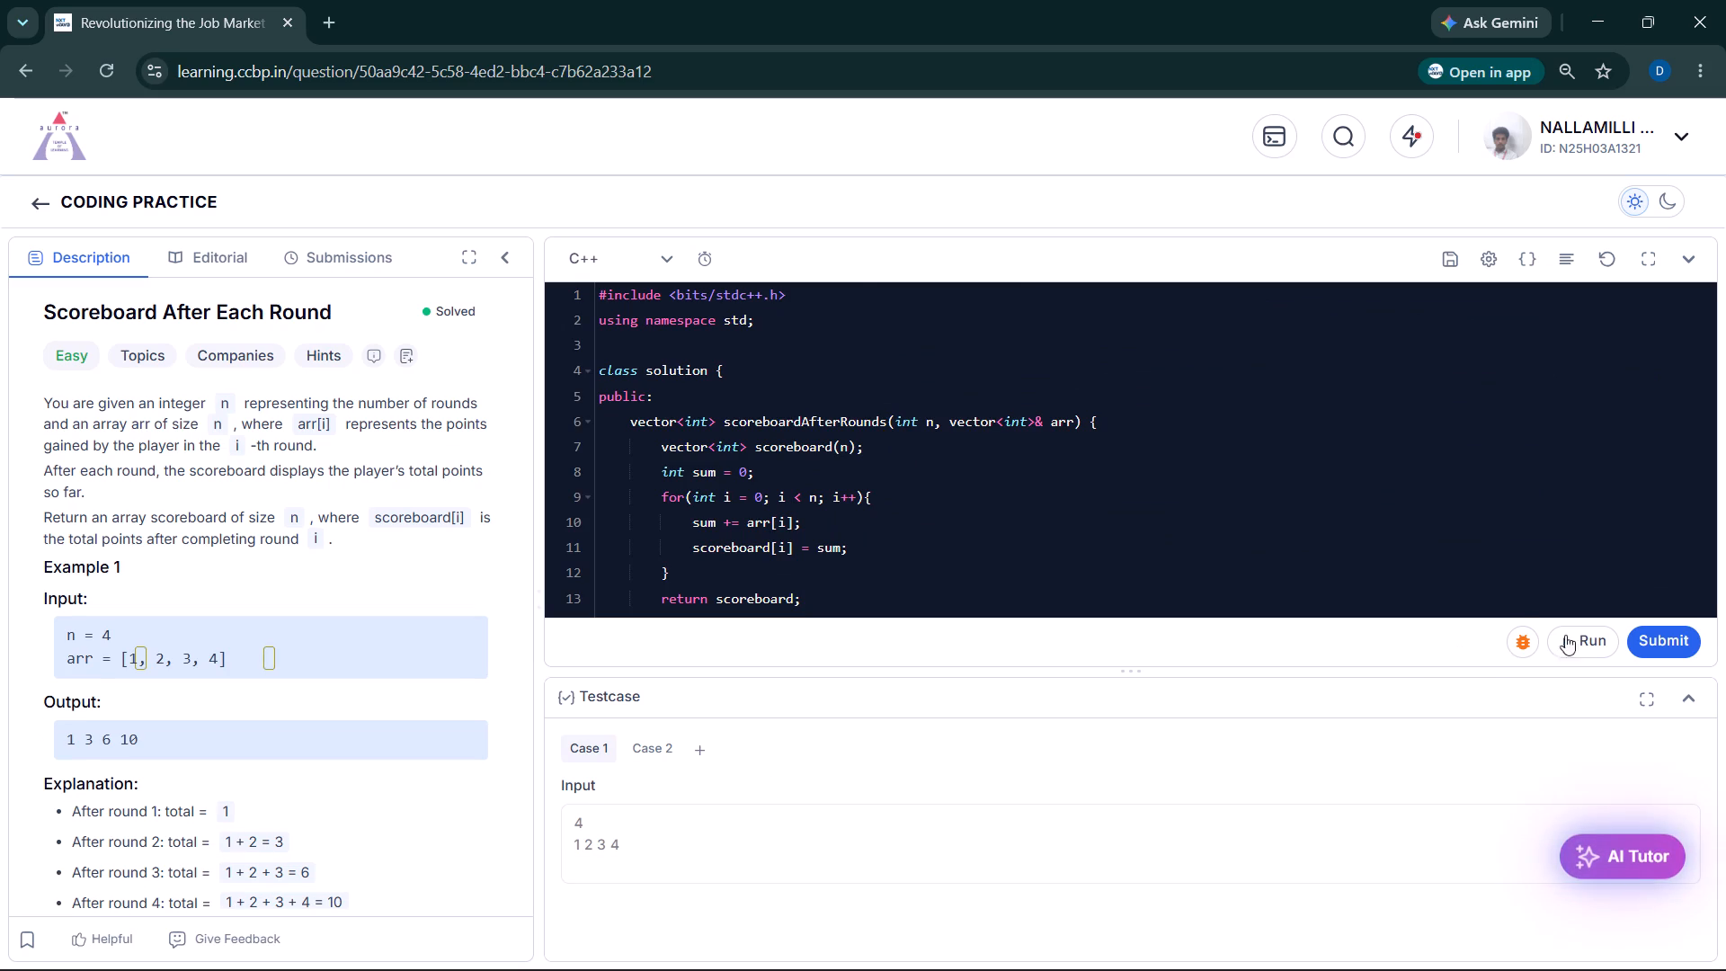
pyautogui.click(1580, 633)
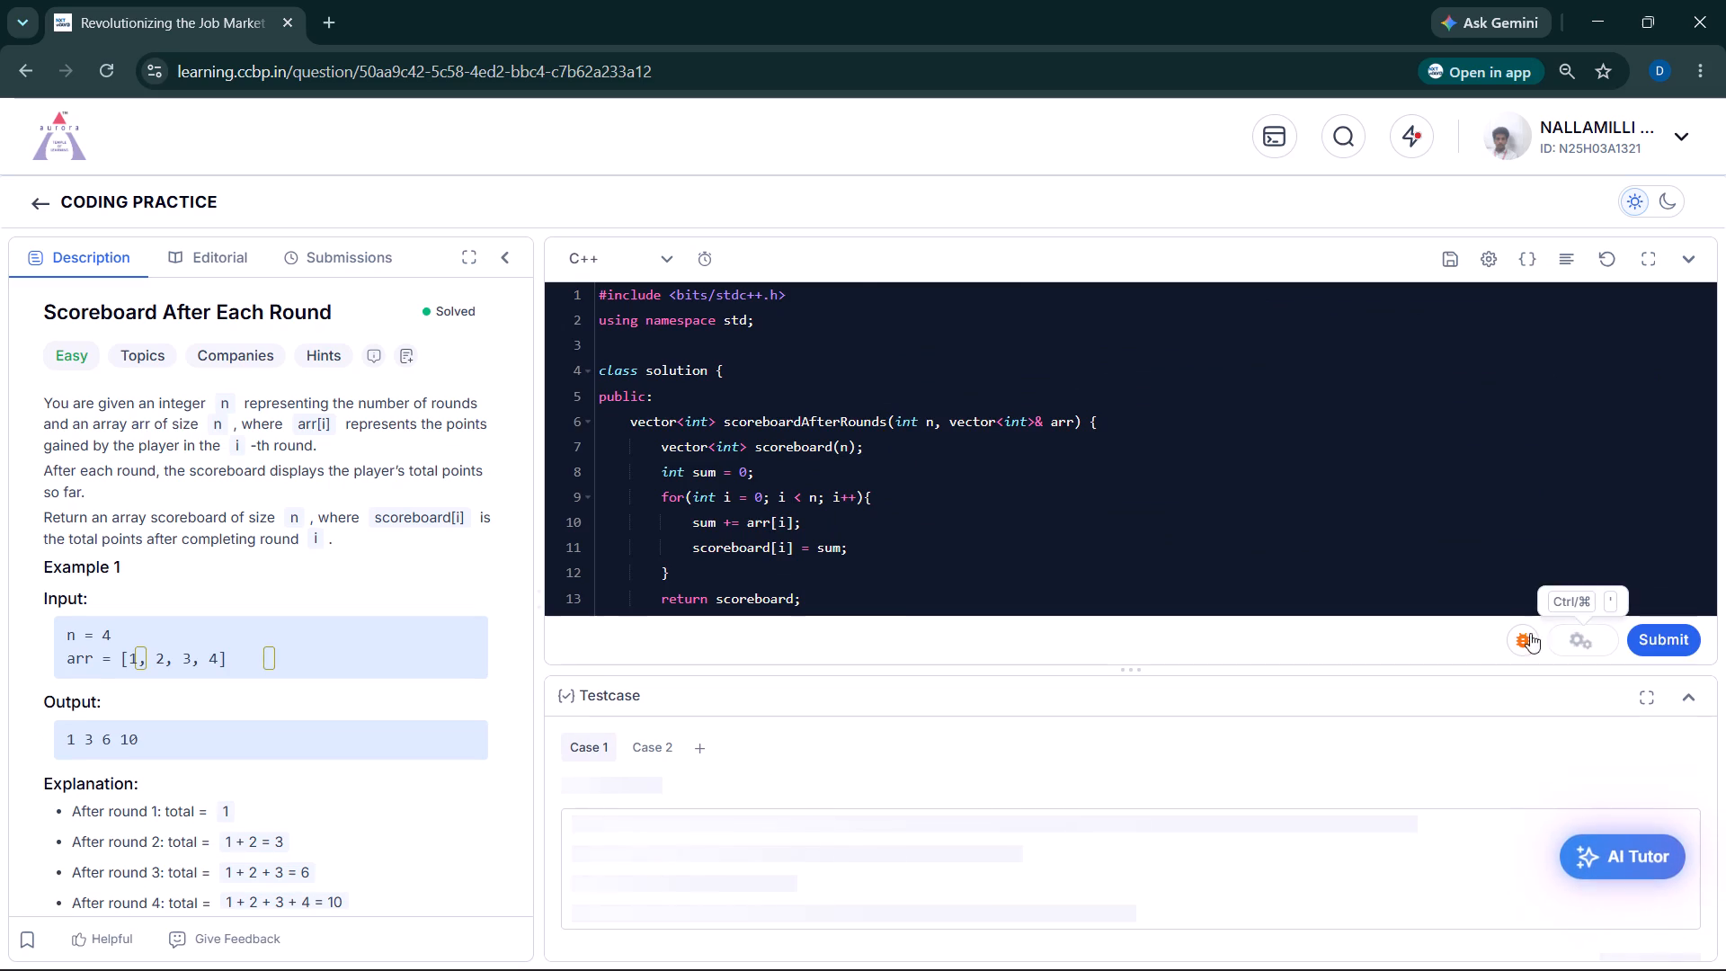
pyautogui.moveTo(1133, 672); pyautogui.dragTo(1146, 729)
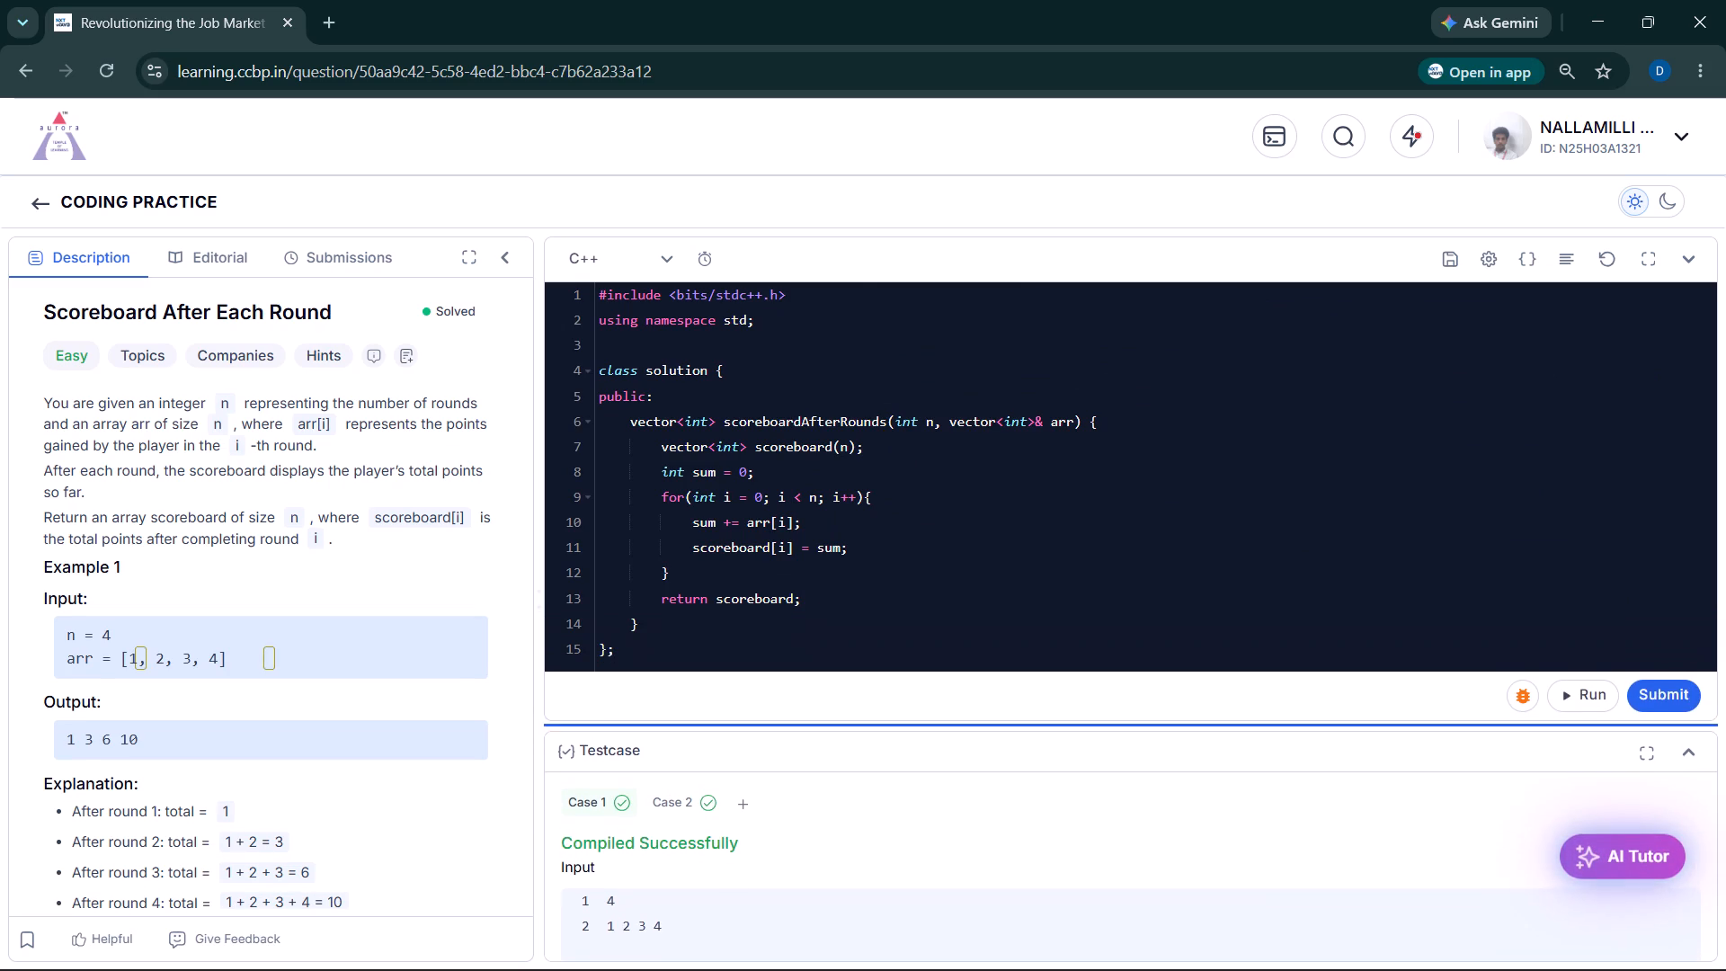
pyautogui.moveTo(1146, 729); pyautogui.dragTo(1161, 738)
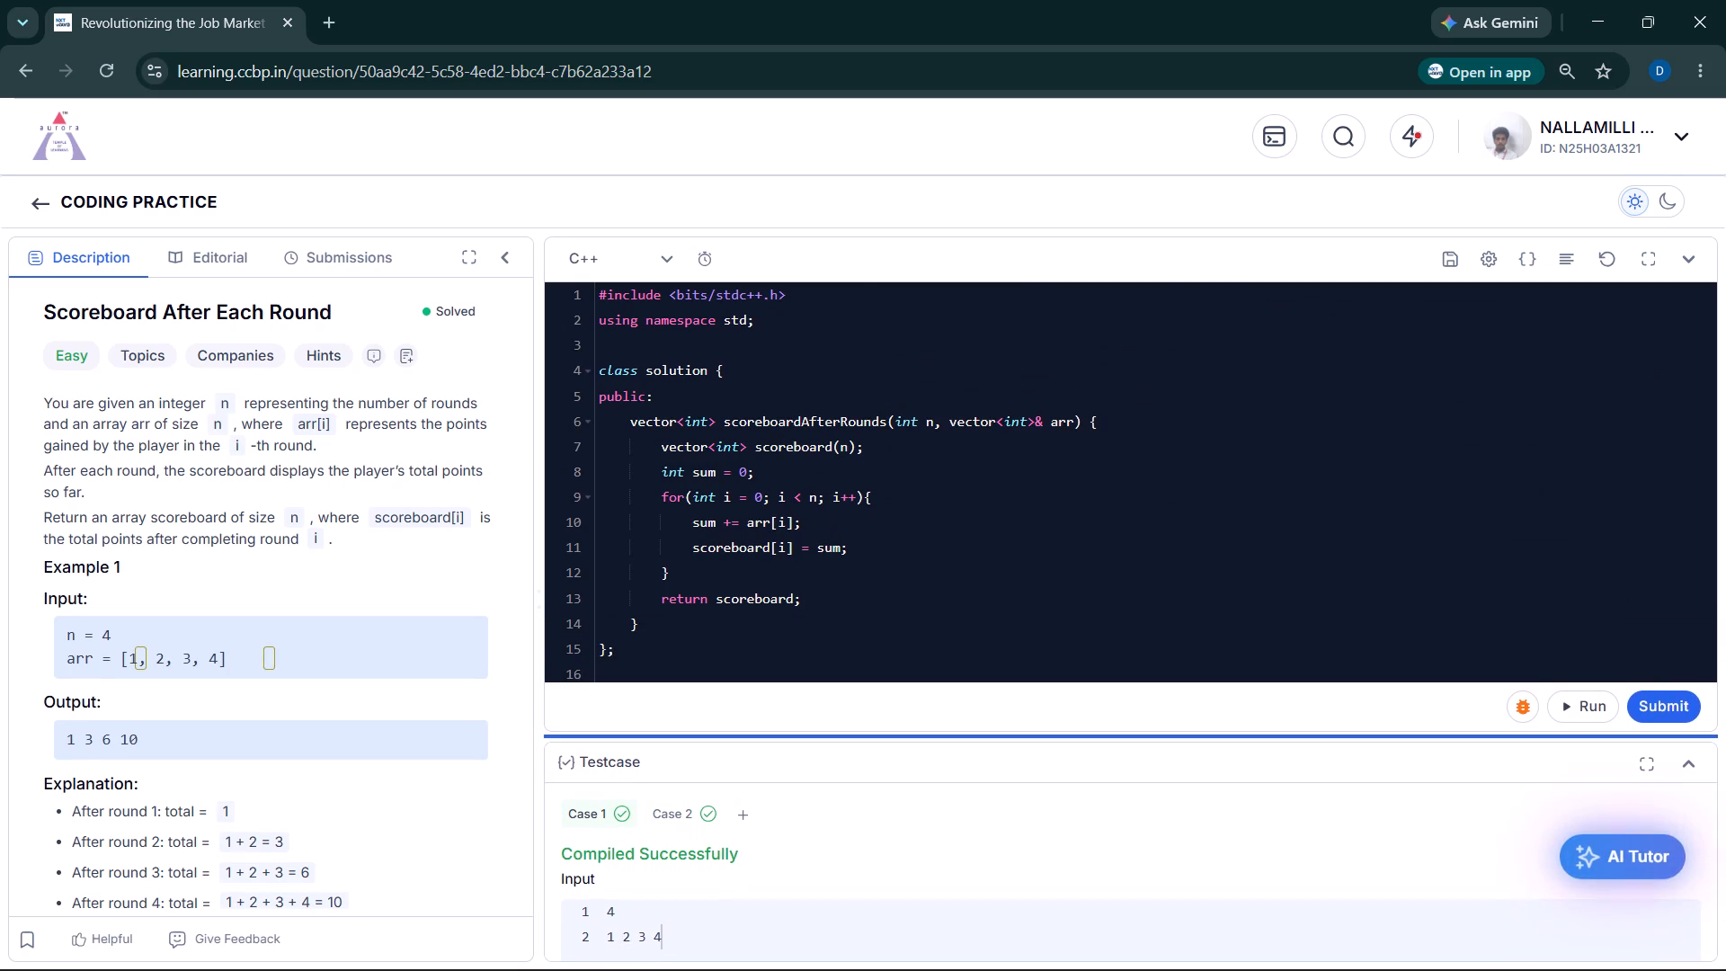
# Copy a full-screen screenshot of the Scoreboard After Each Round page with its code and compile result.
pyautogui.press('Print')
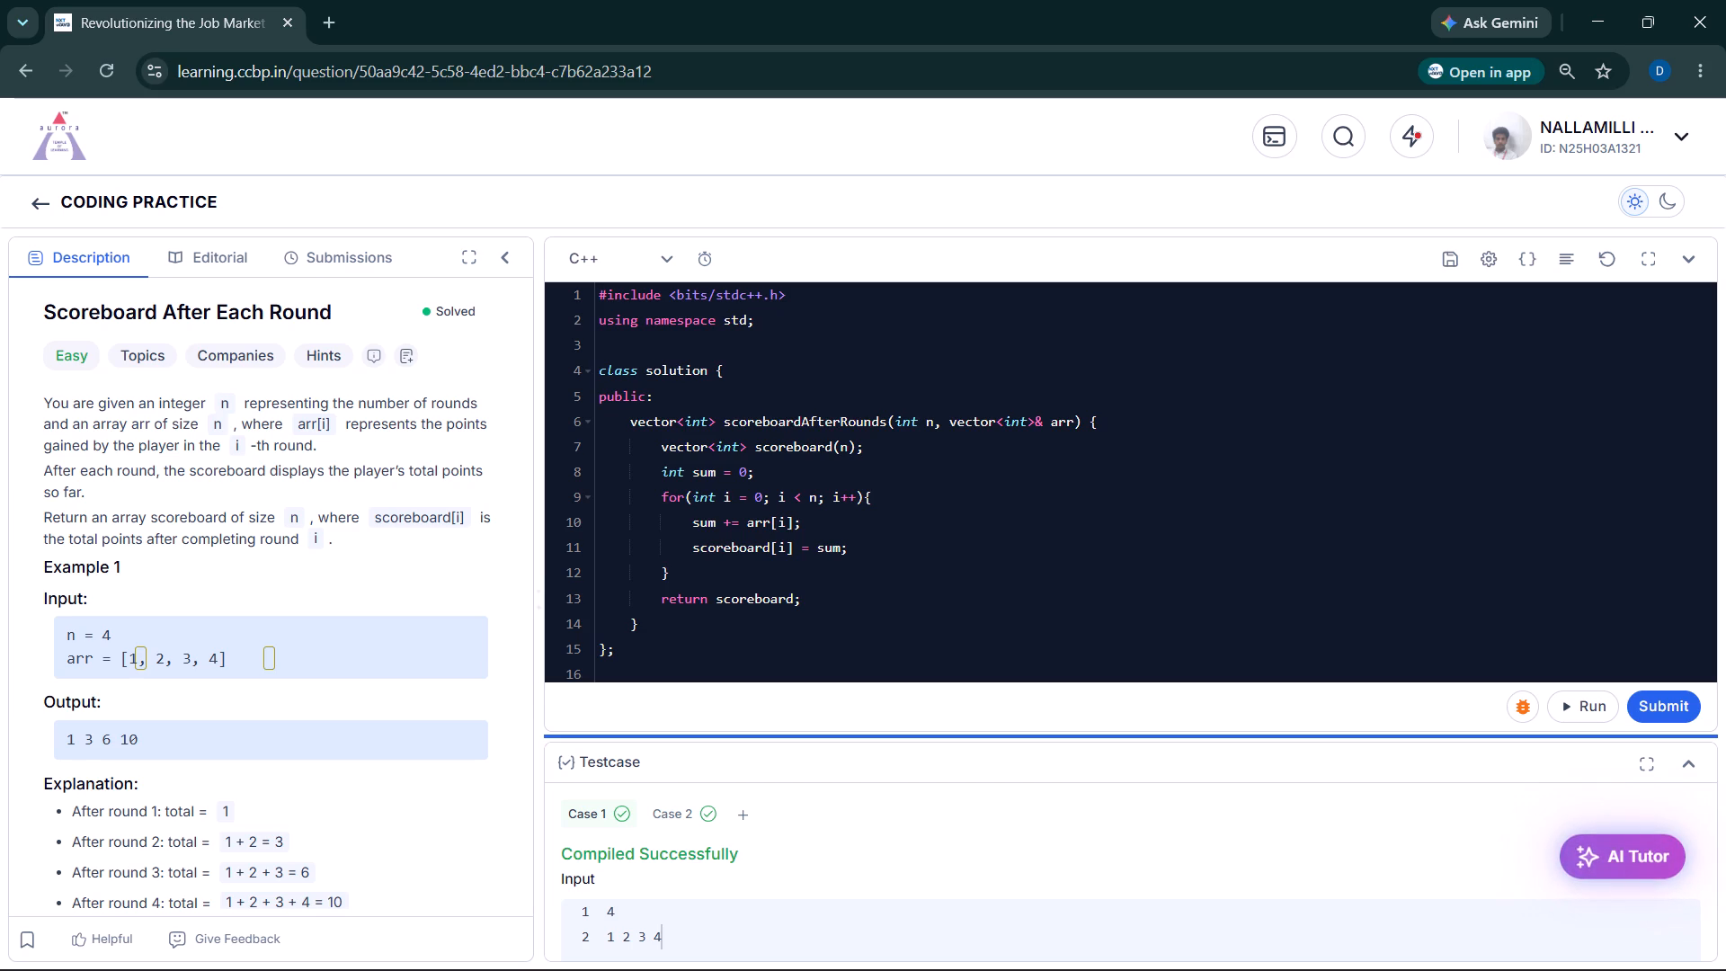
pyautogui.moveTo(0, 0); pyautogui.dragTo(1269, 872)
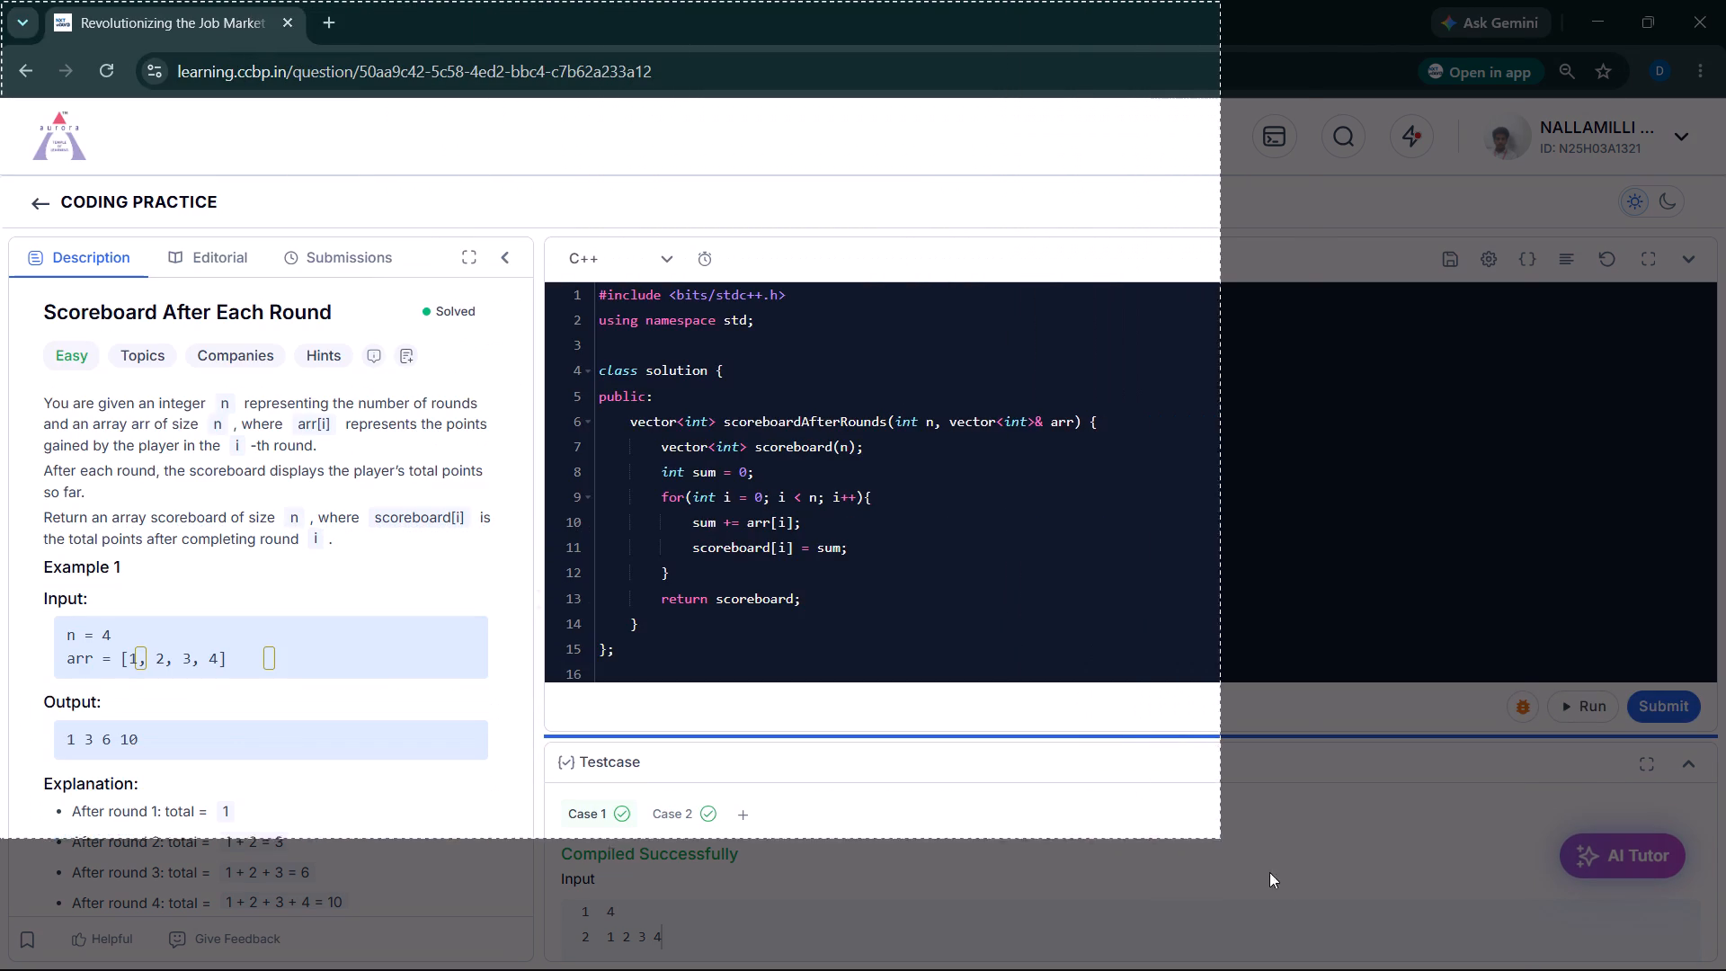
pyautogui.moveTo(1269, 872); pyautogui.dragTo(1529, 970)
pyautogui.moveTo(1529, 970); pyautogui.dragTo(1725, 970)
pyautogui.click(1725, 970)
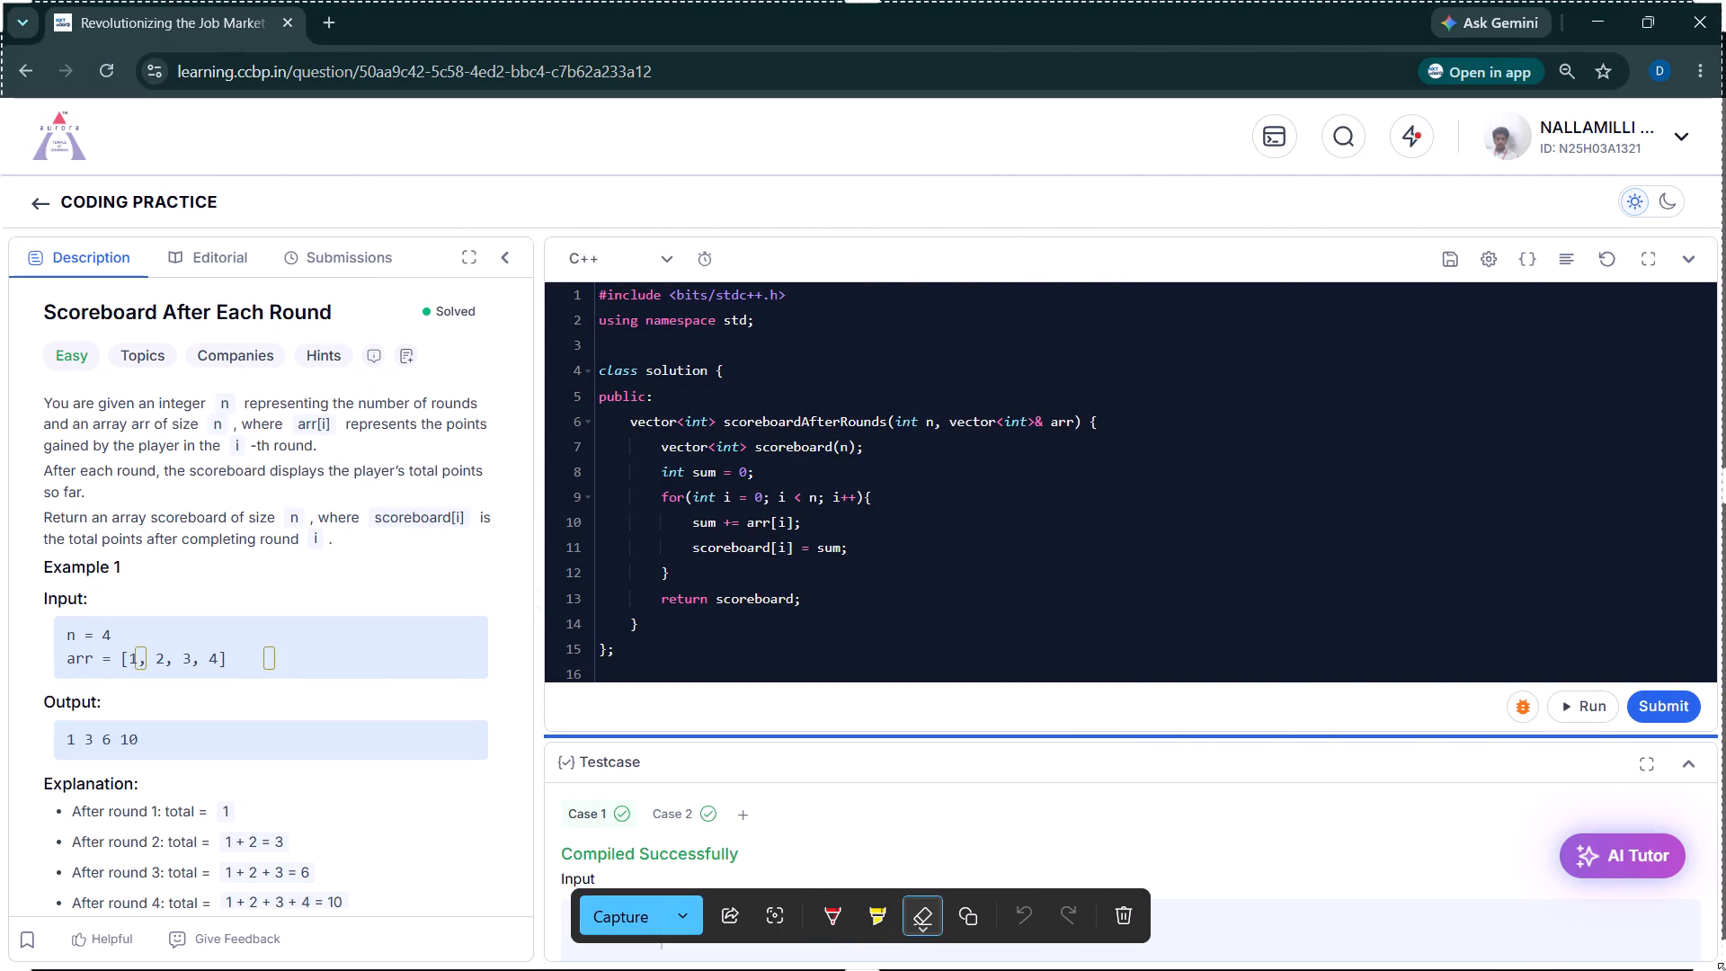
pyautogui.hotkey('ctrl', 'c')
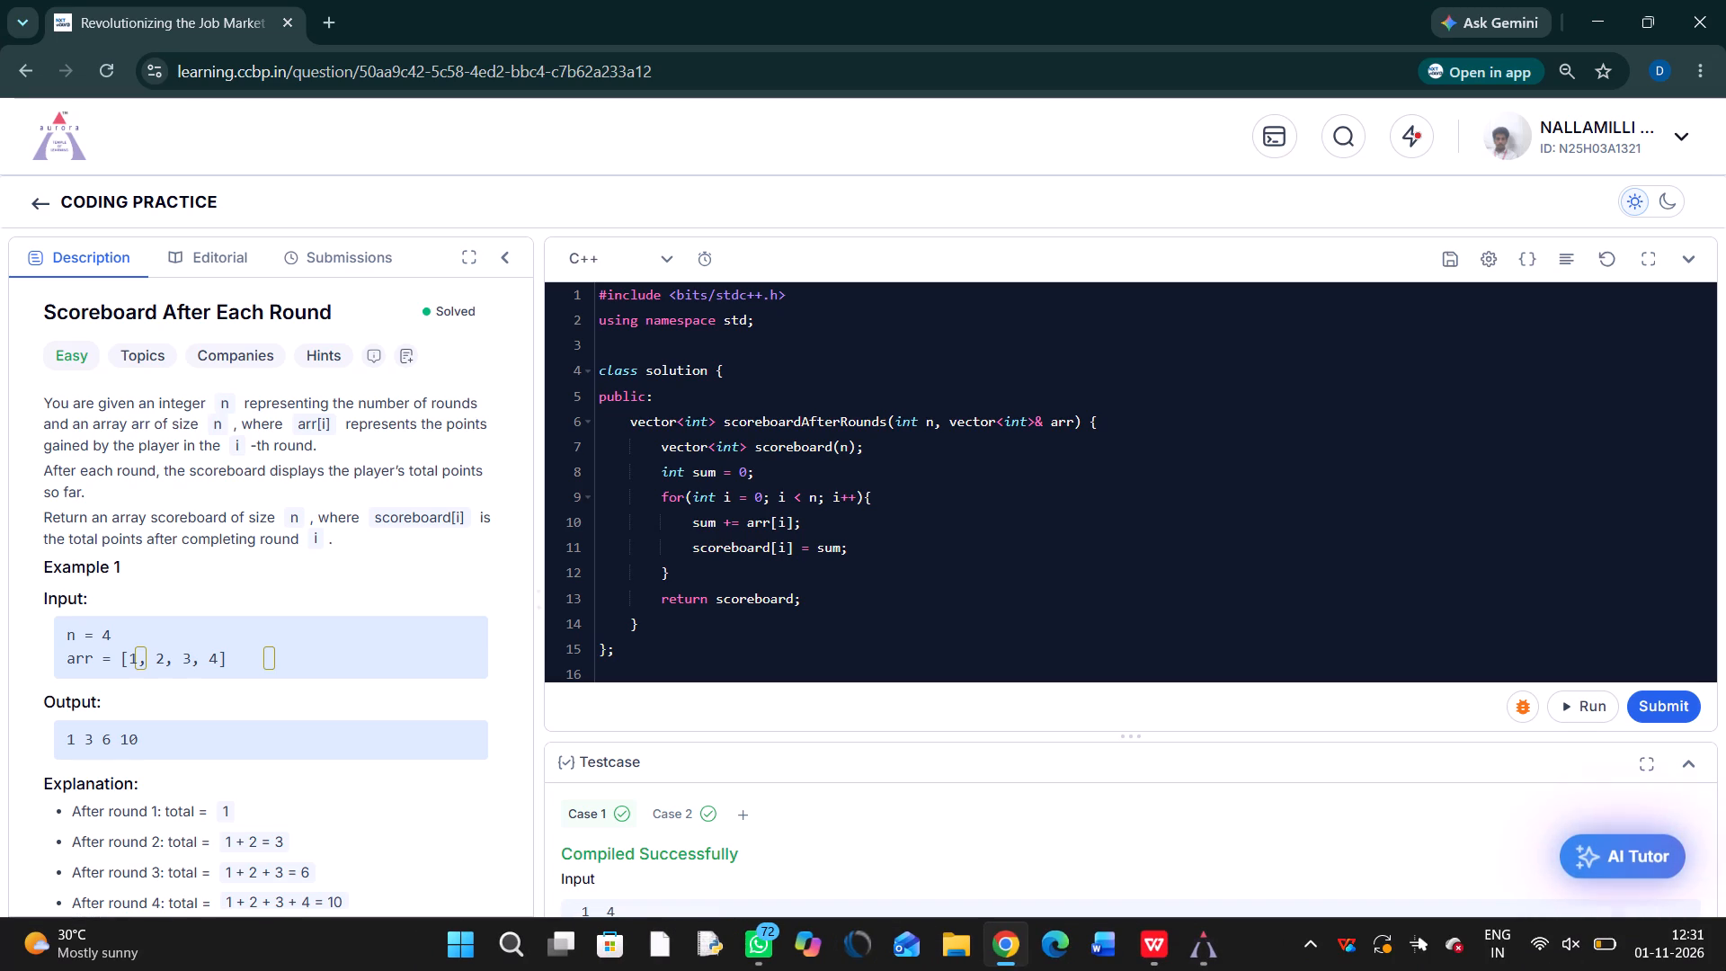
# Switch back to ADS LAB 1.docx and replace the old Question 15 screenshot with the copied Scoreboard After Each Round screenshot.
pyautogui.click(1150, 872)
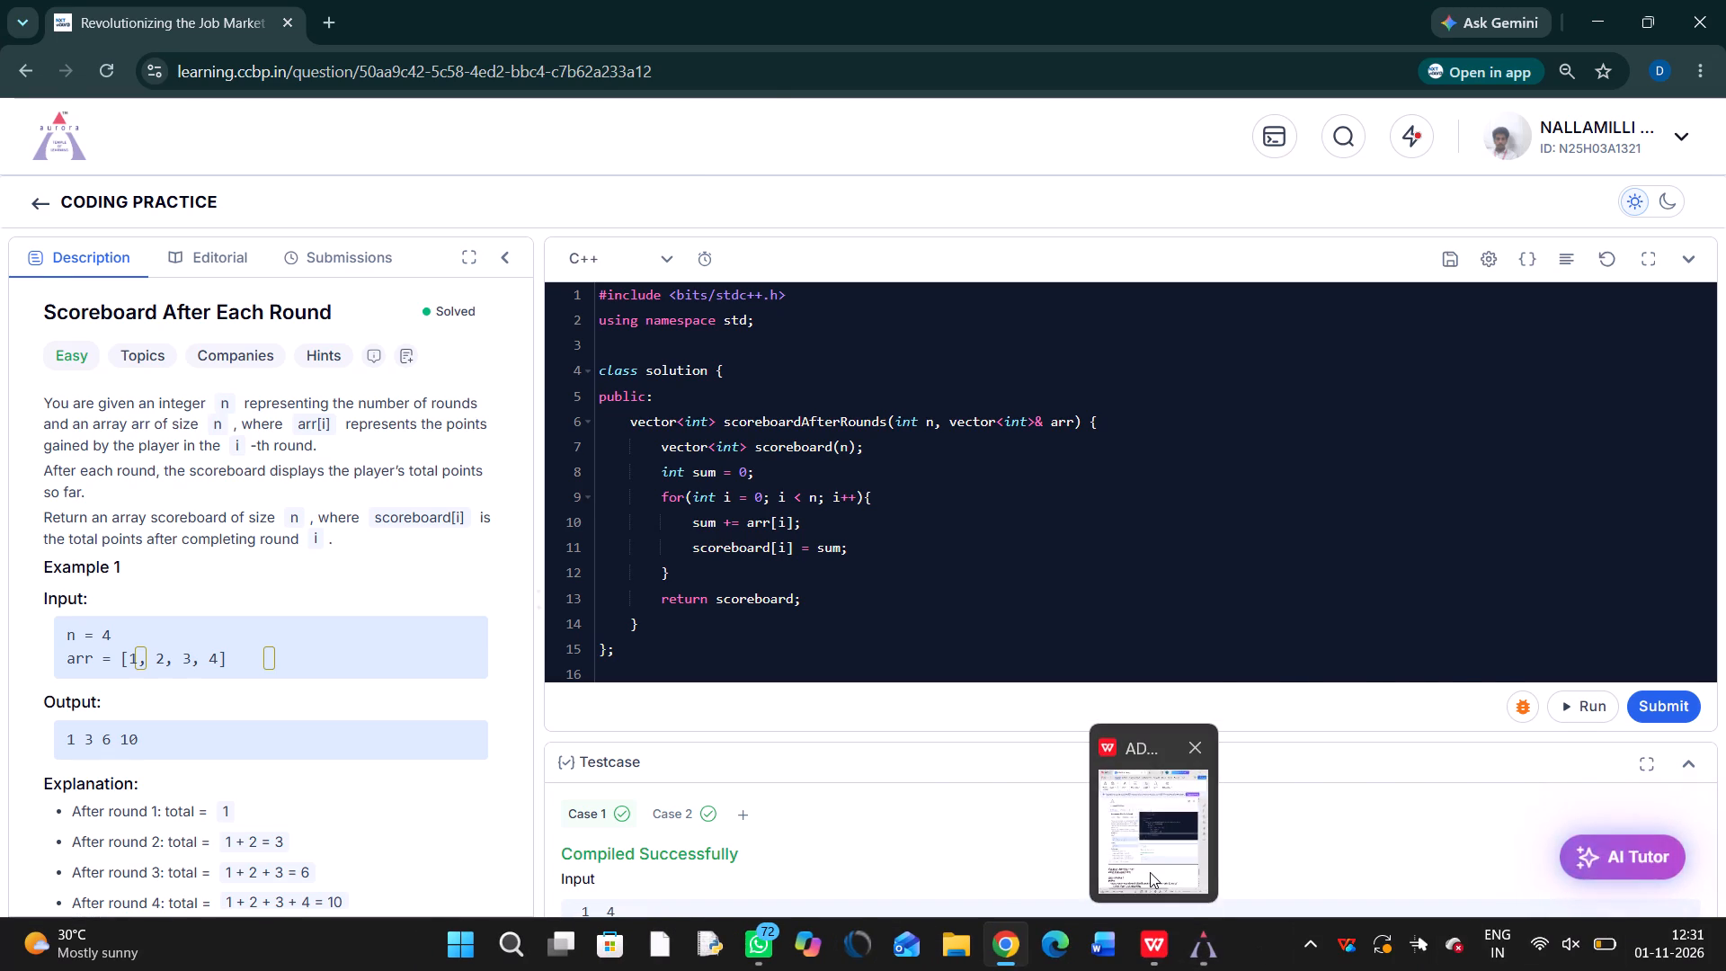
pyautogui.scroll(-3, 1203, 610)
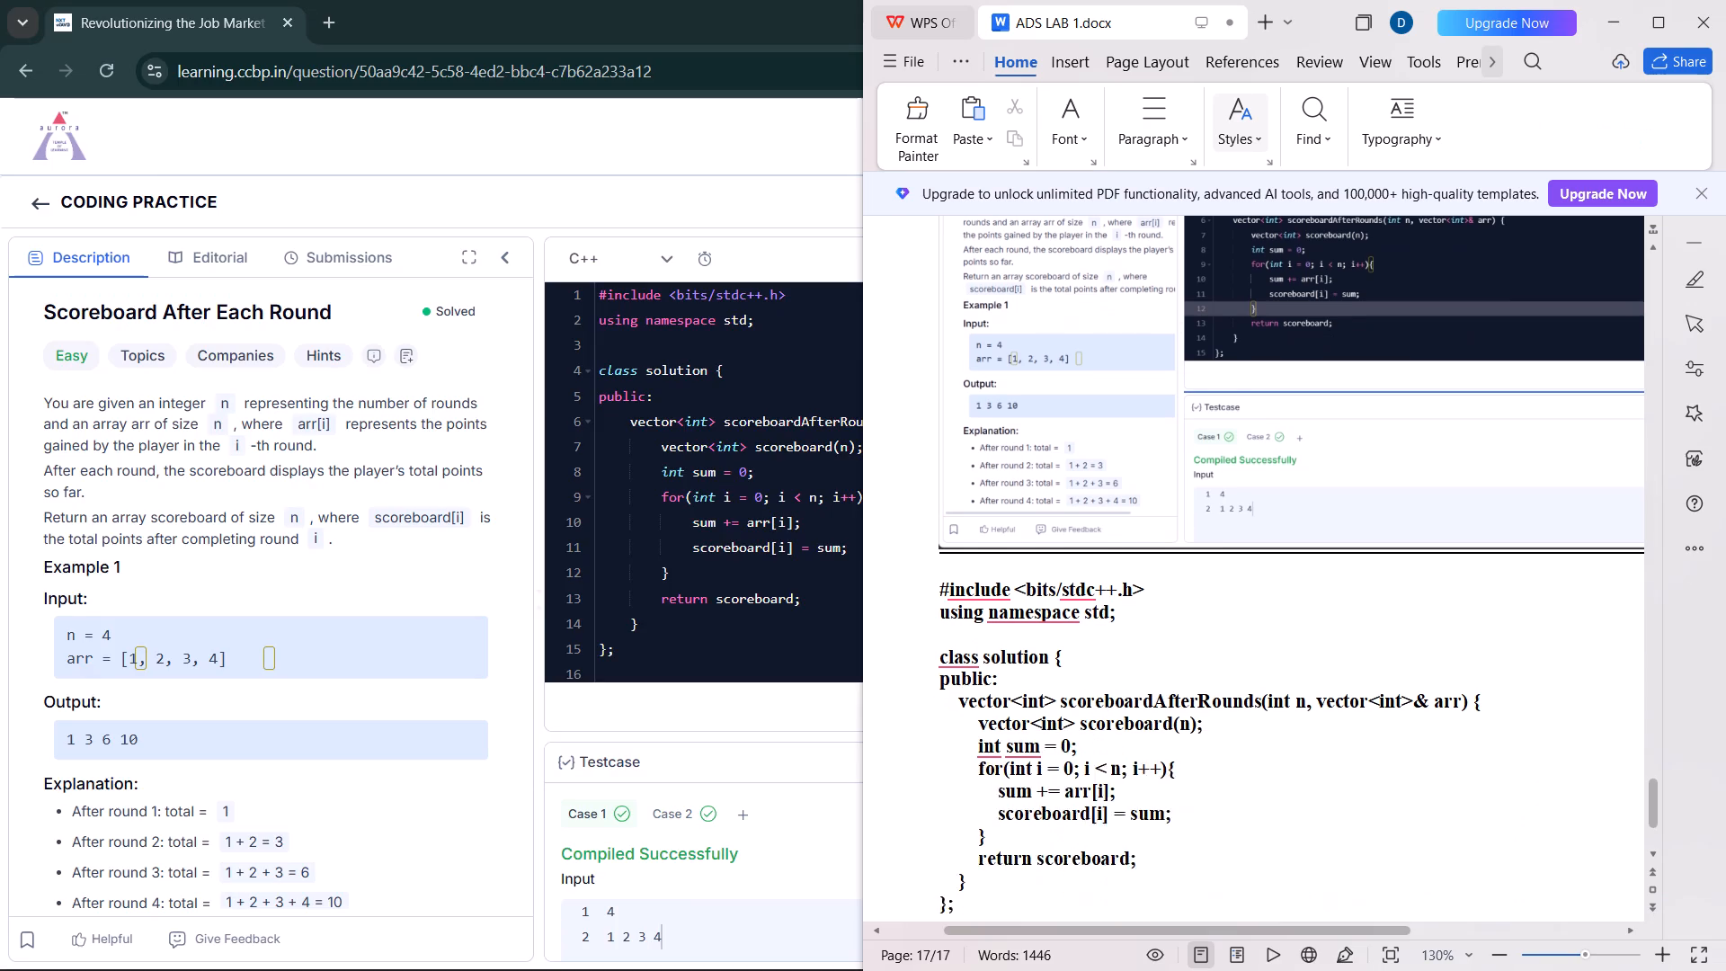
pyautogui.scroll(-8, 1203, 610)
pyautogui.scroll(5, 1203, 610)
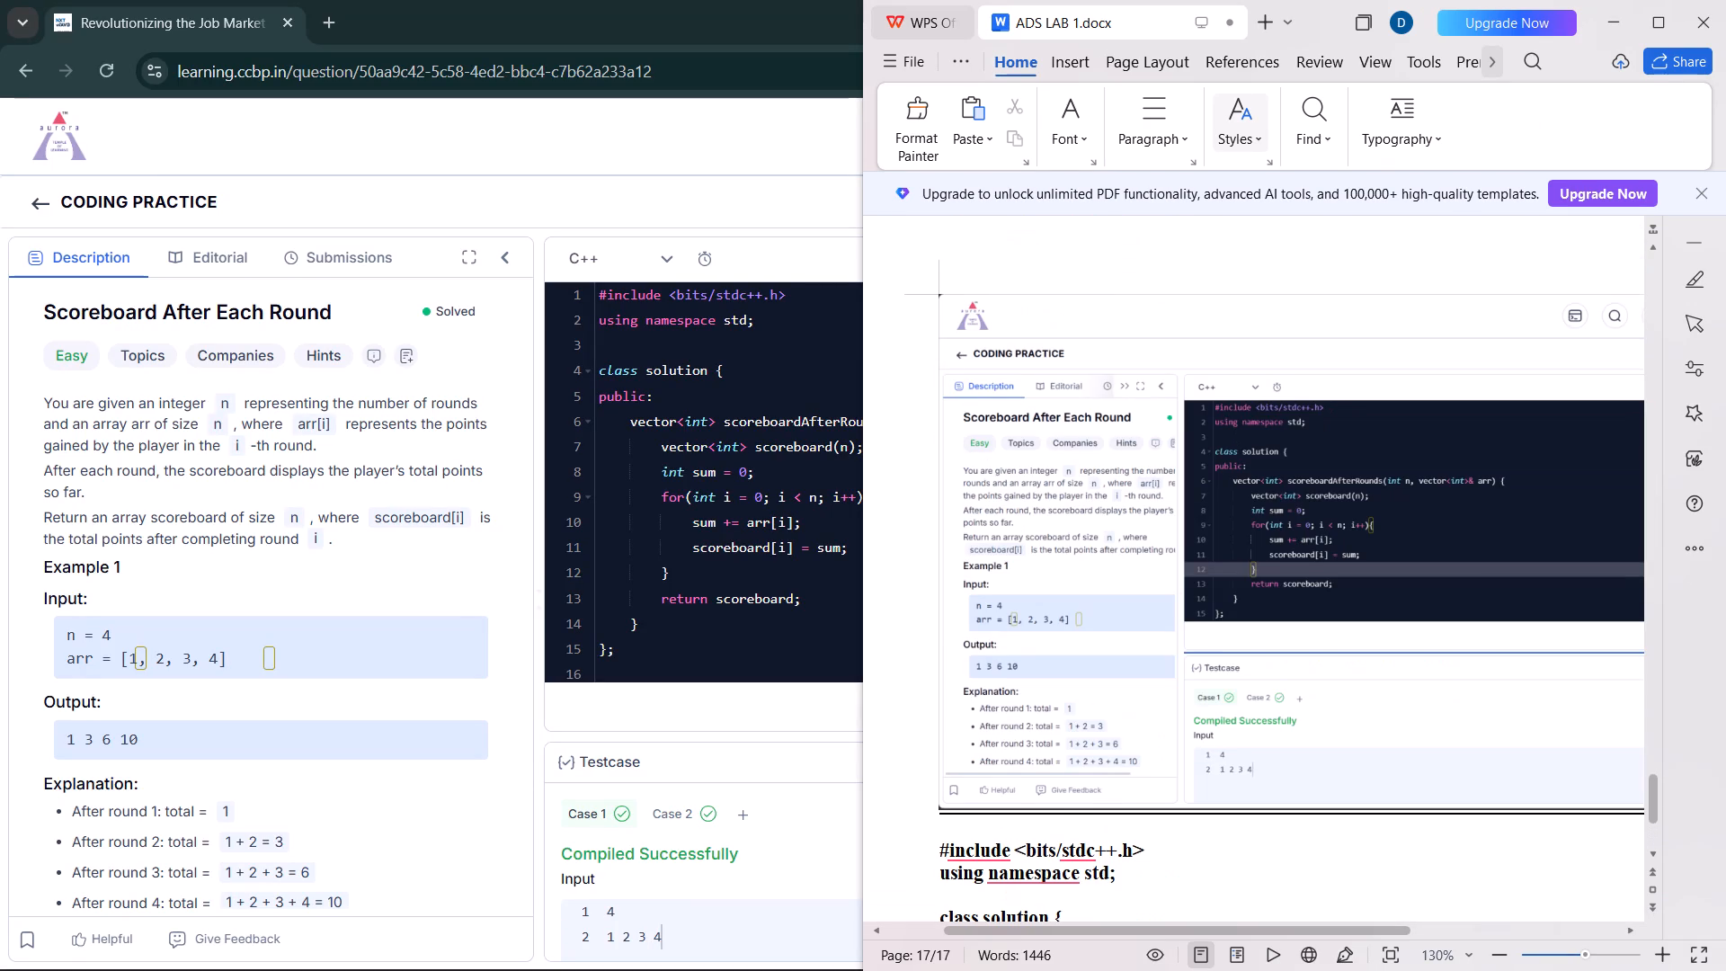
pyautogui.click(1078, 560)
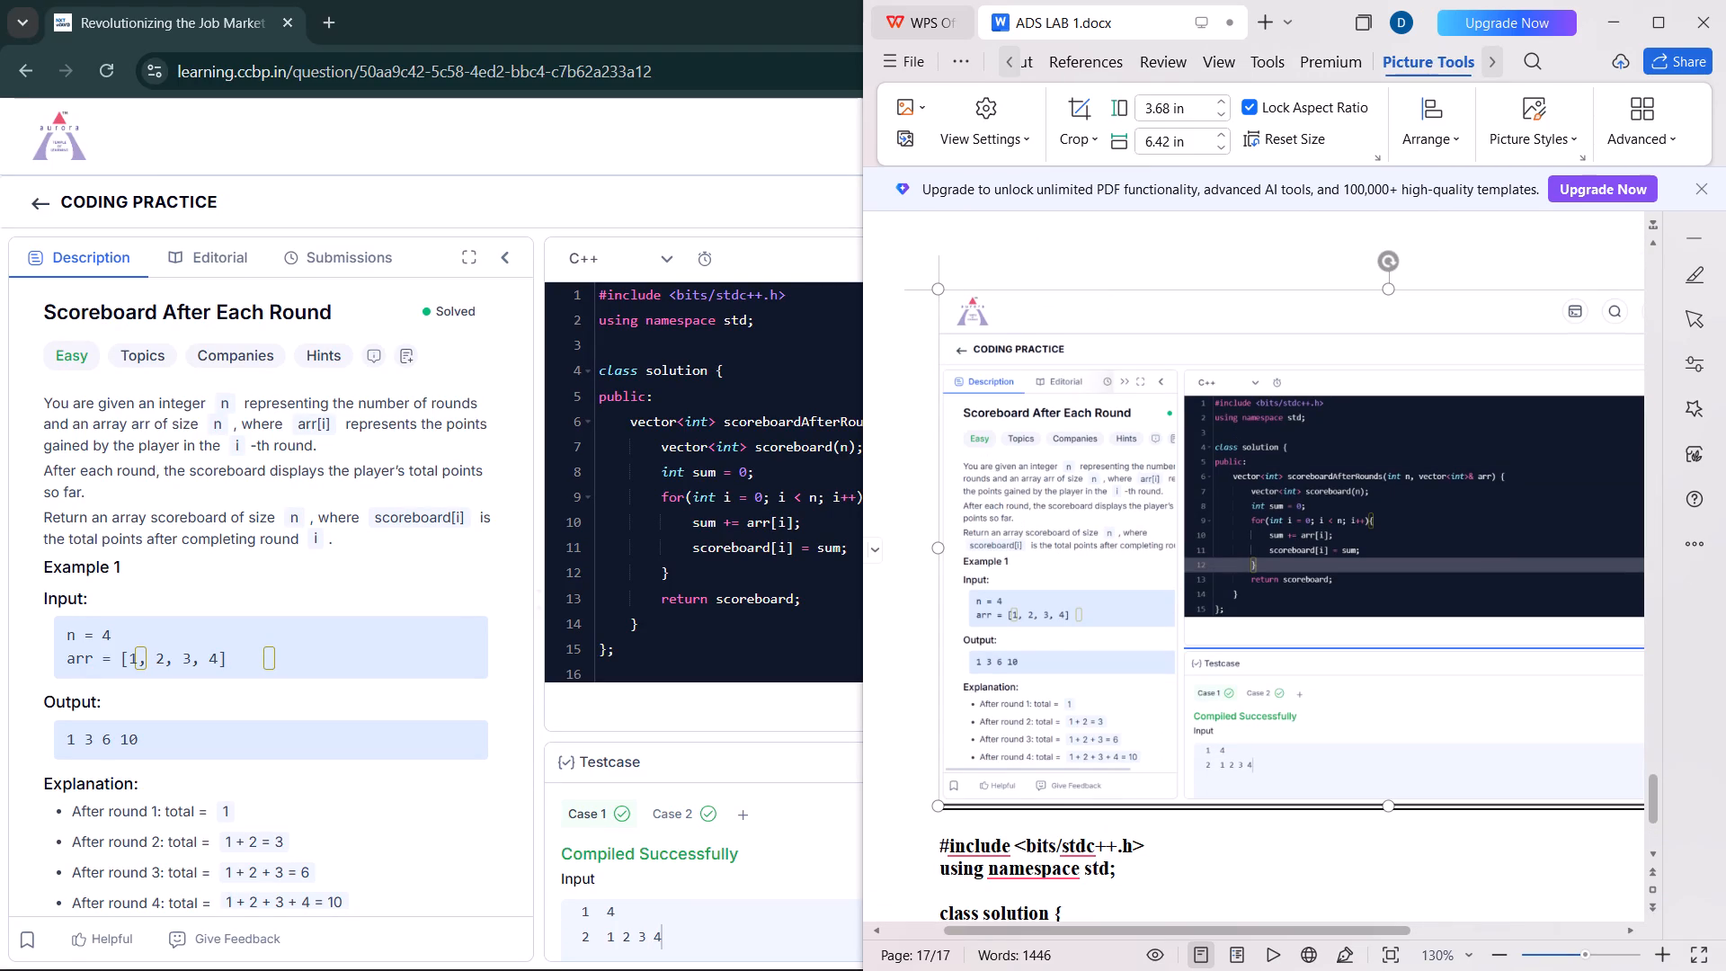
pyautogui.press('BackSpace')
pyautogui.hotkey('ctrl', 'v')
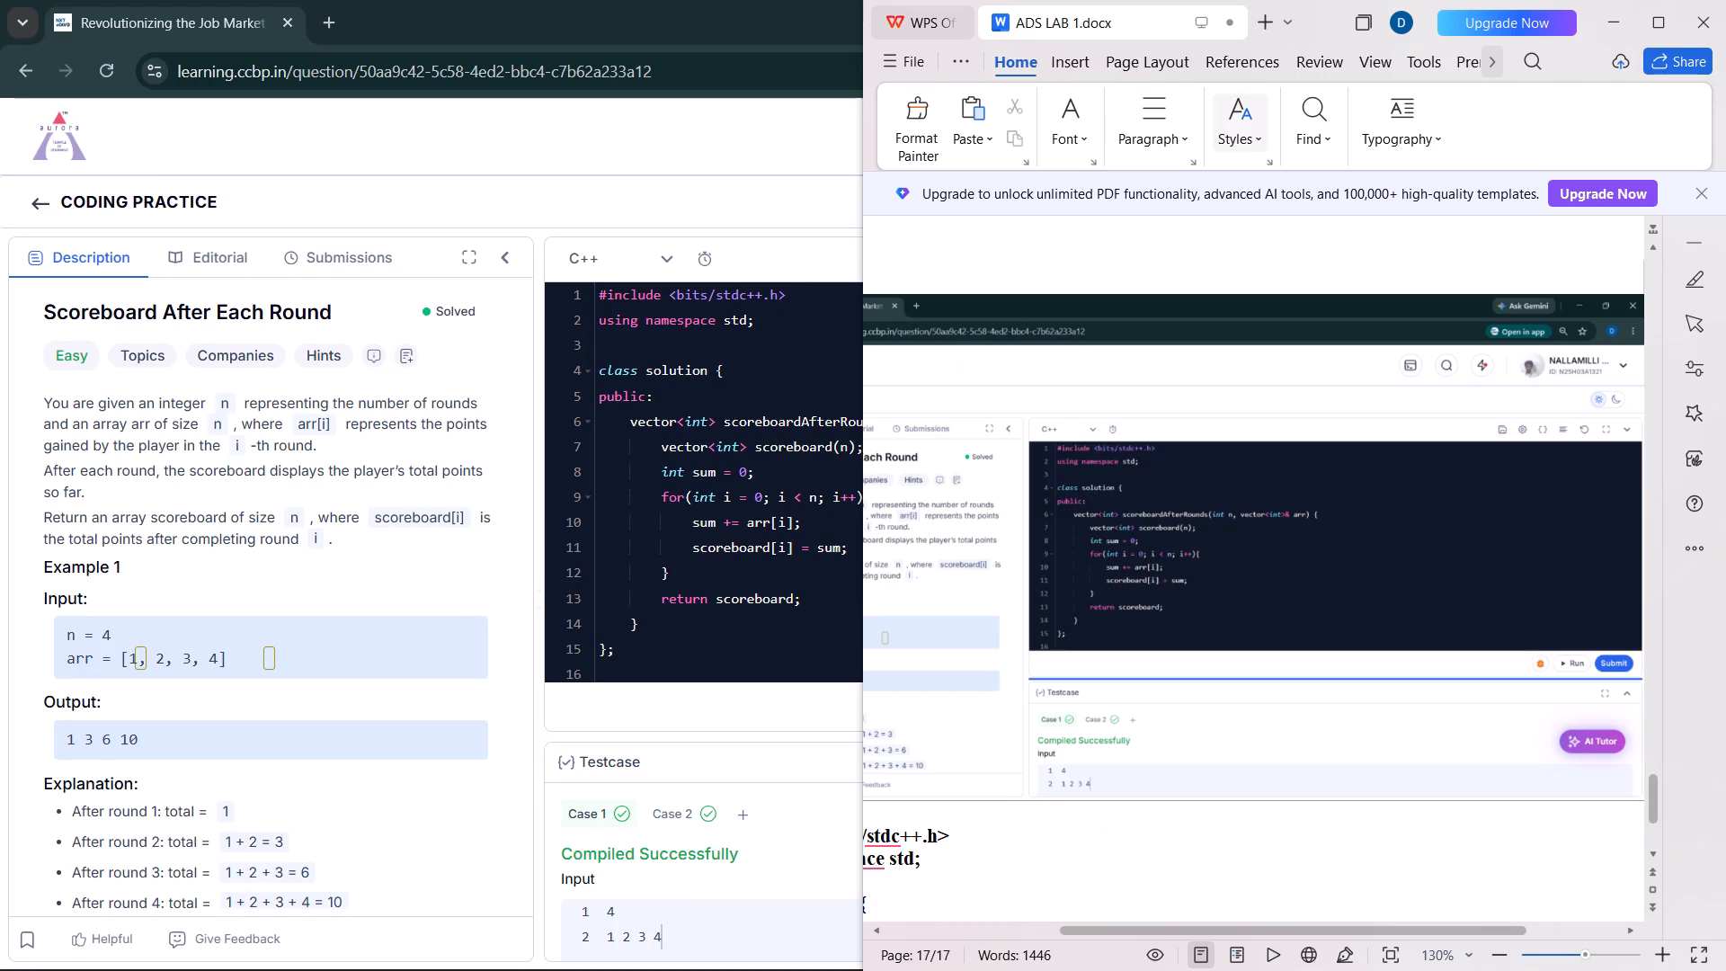
# Look back over the replaced screenshots and code from Question 15 up to the Prefix Sum Array question.
pyautogui.hscroll(5, 1078, 560)
pyautogui.scroll(-4, 1078, 560)
pyautogui.scroll(3, 1078, 560)
pyautogui.scroll(-1, 1078, 560)
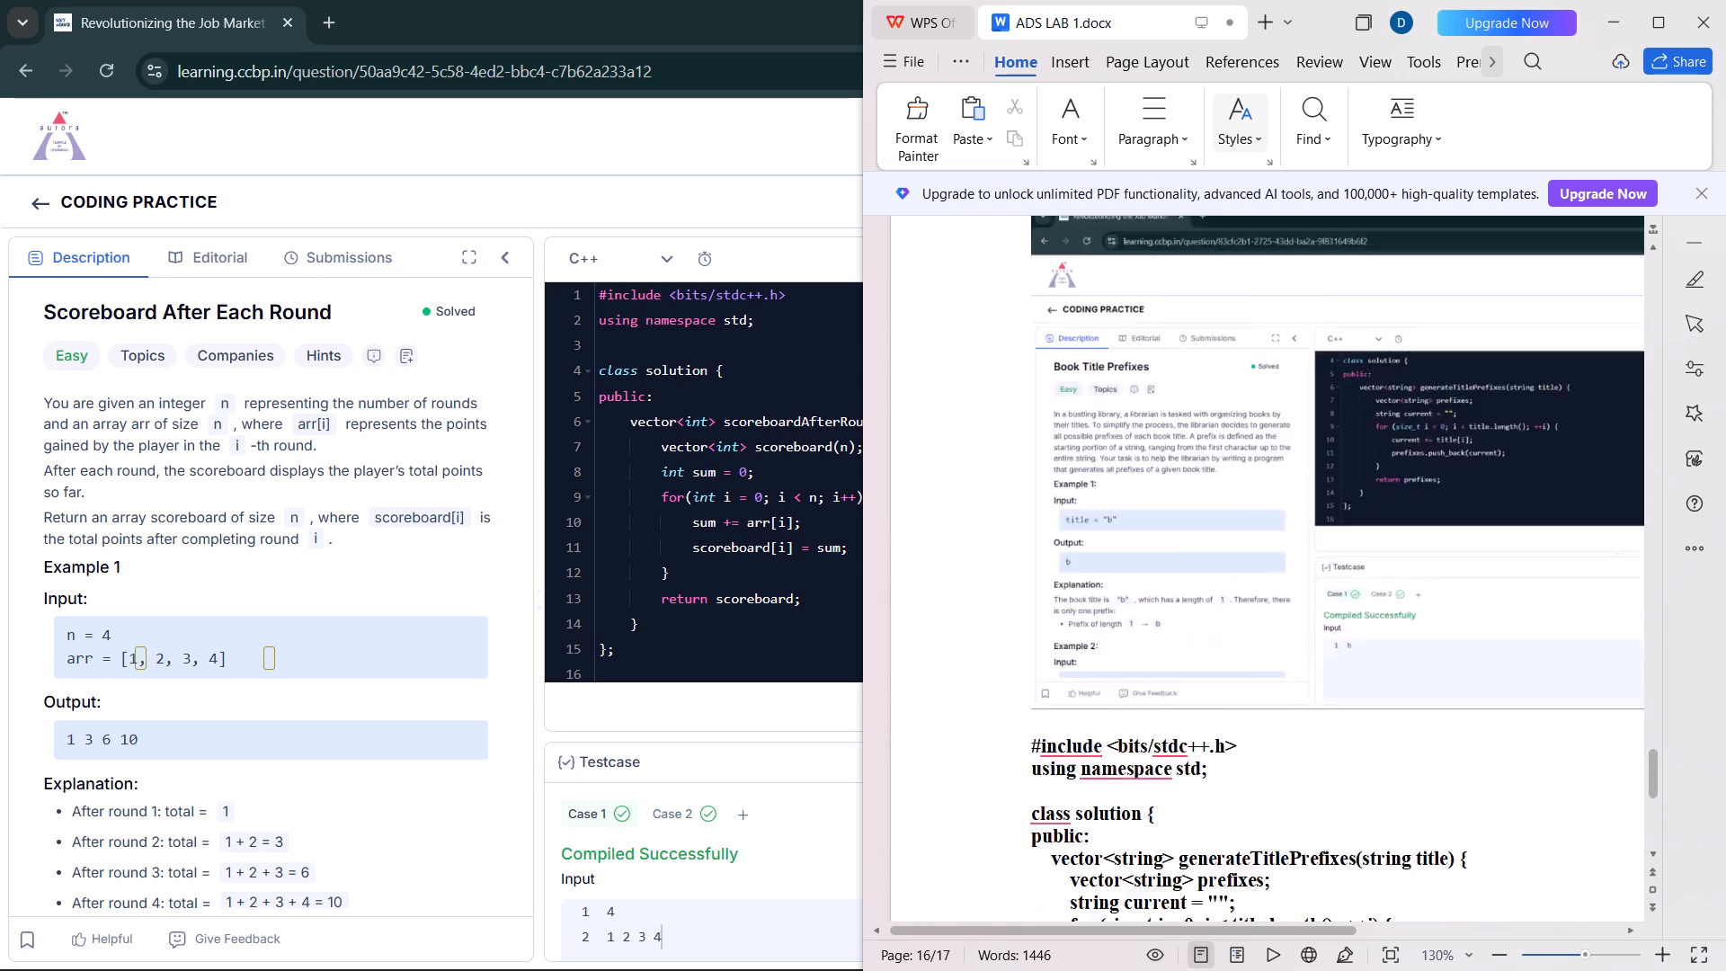
pyautogui.scroll(-1, 1078, 560)
pyautogui.scroll(9, 1078, 560)
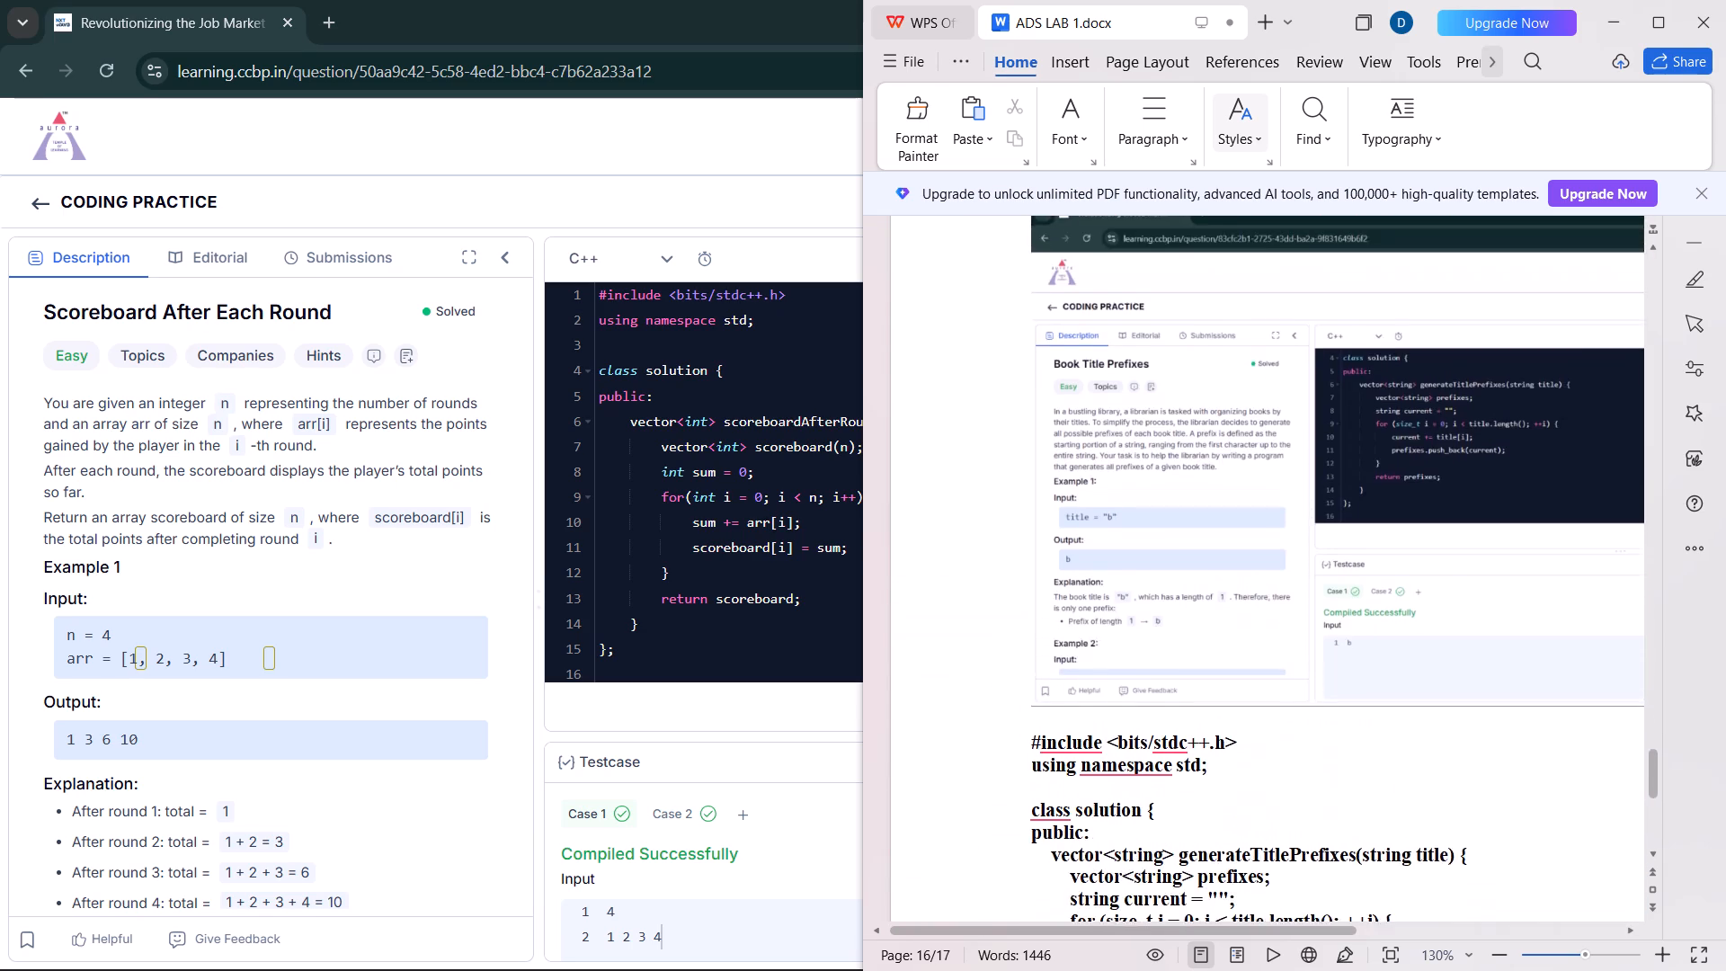
pyautogui.scroll(3, 1078, 560)
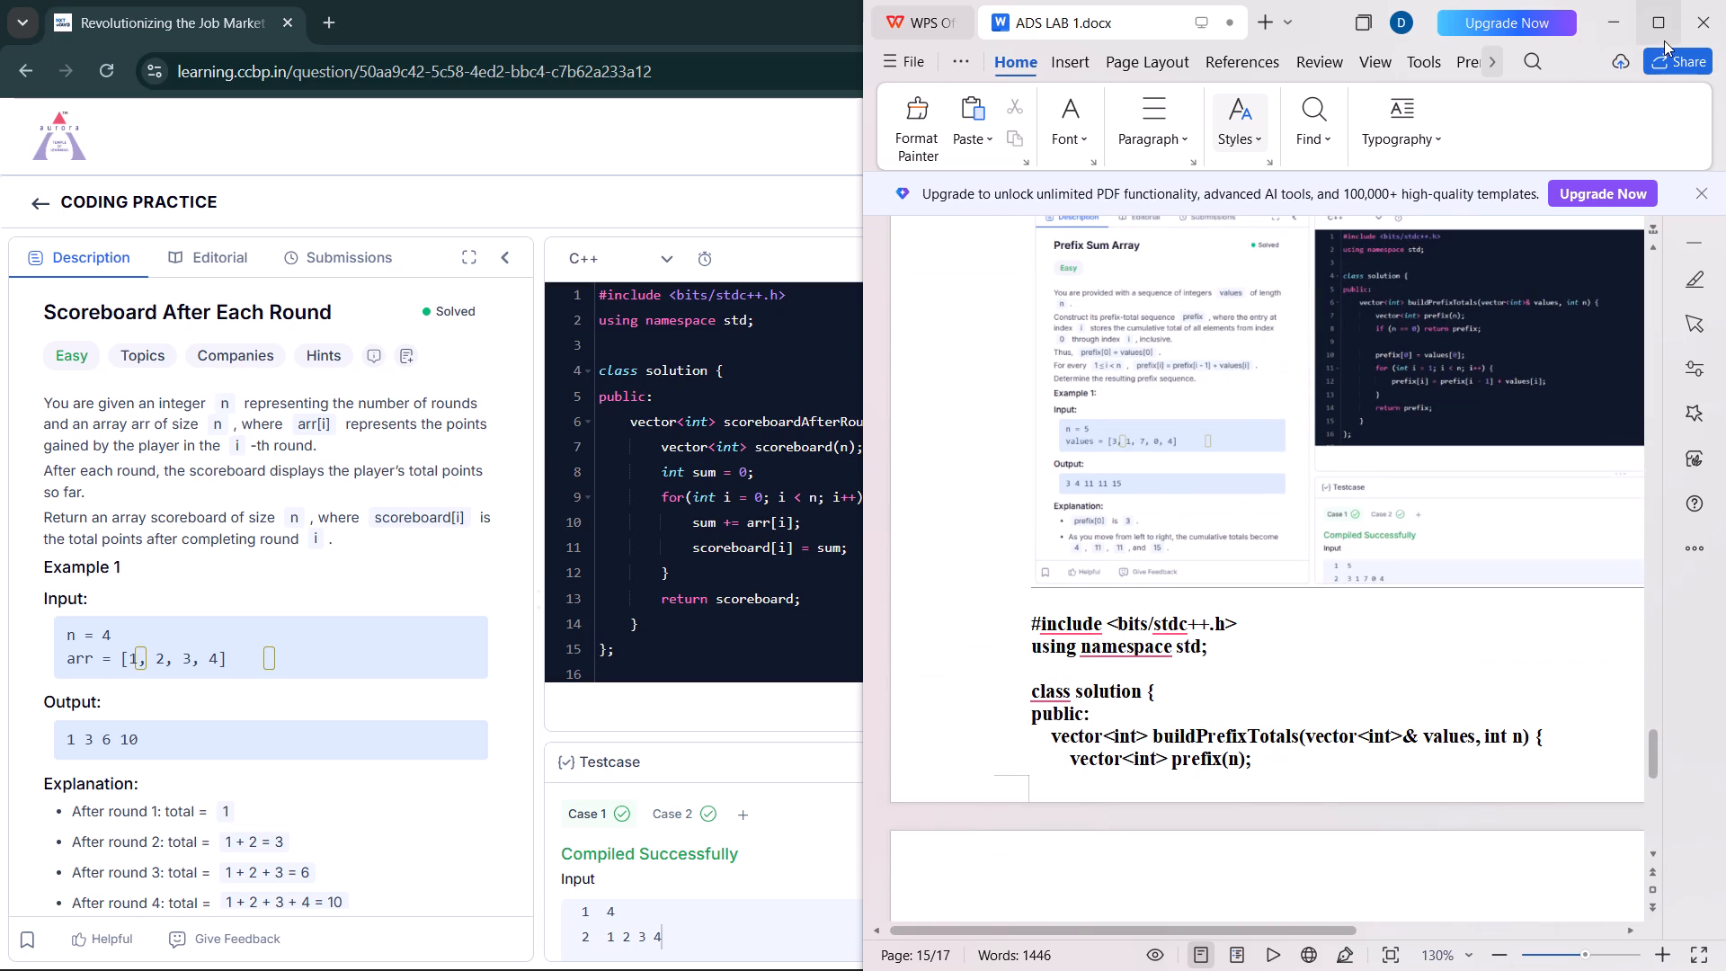
# Maximize the document window and look through the earlier questions back to the cover and the certificate page.
pyautogui.click(1661, 40)
pyautogui.scroll(17, 690, 344)
pyautogui.scroll(8, 690, 344)
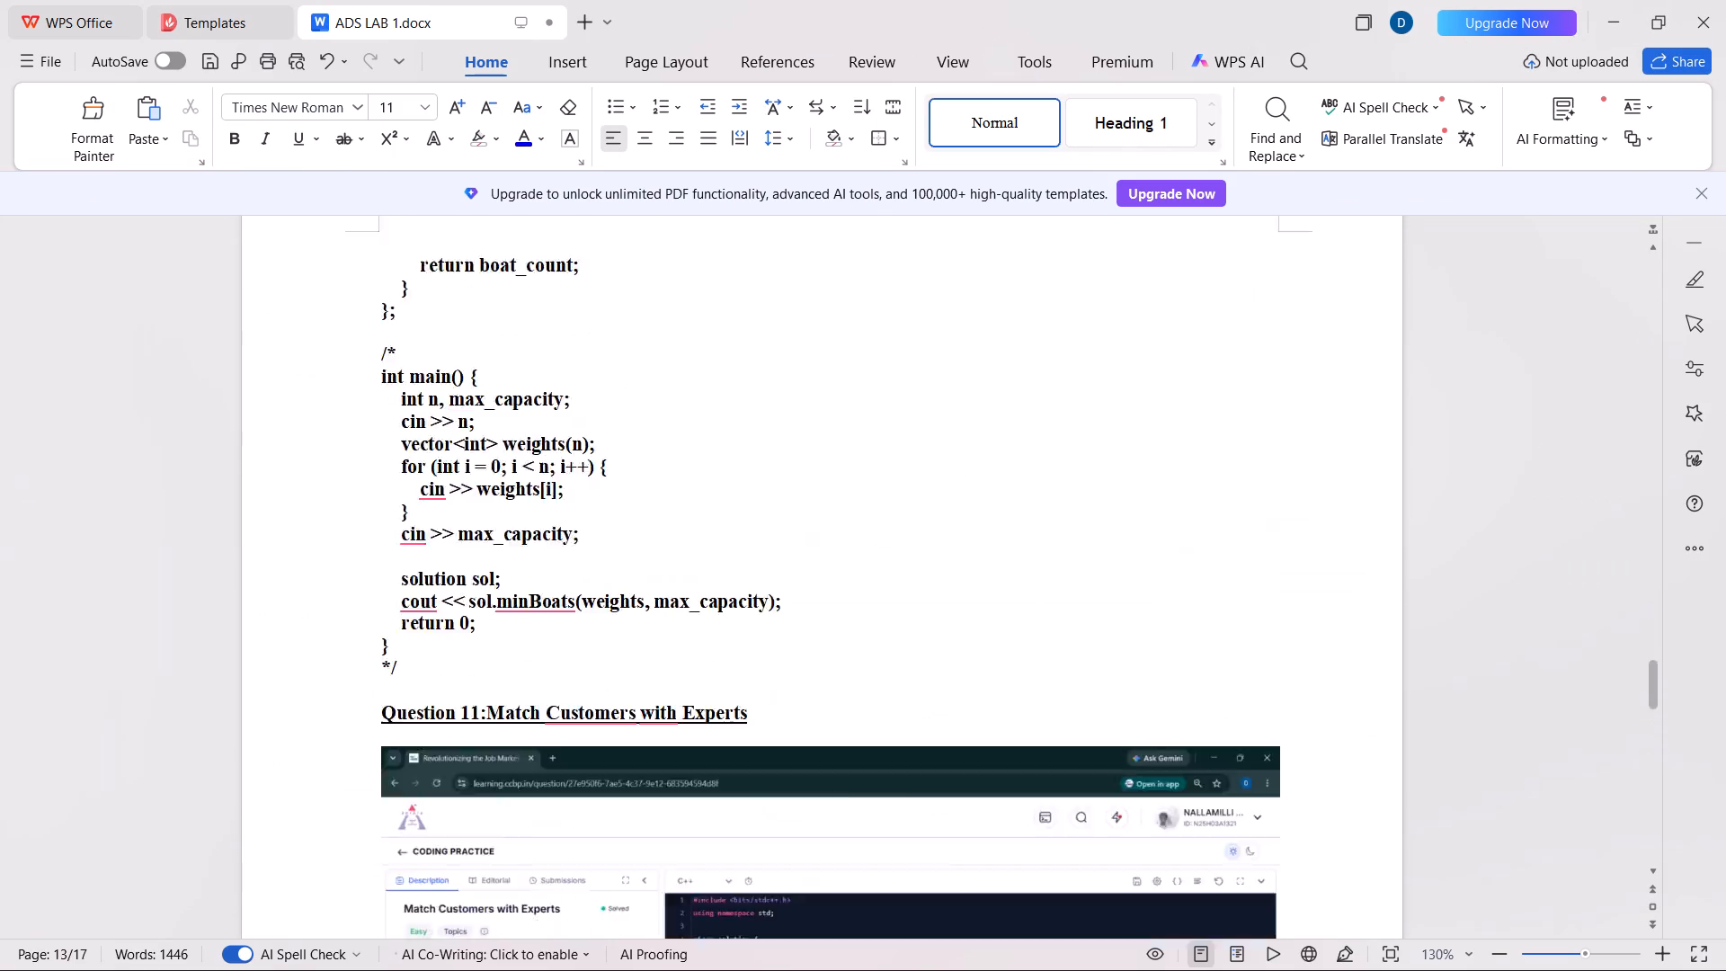
pyautogui.scroll(16, 690, 344)
pyautogui.scroll(20, 690, 344)
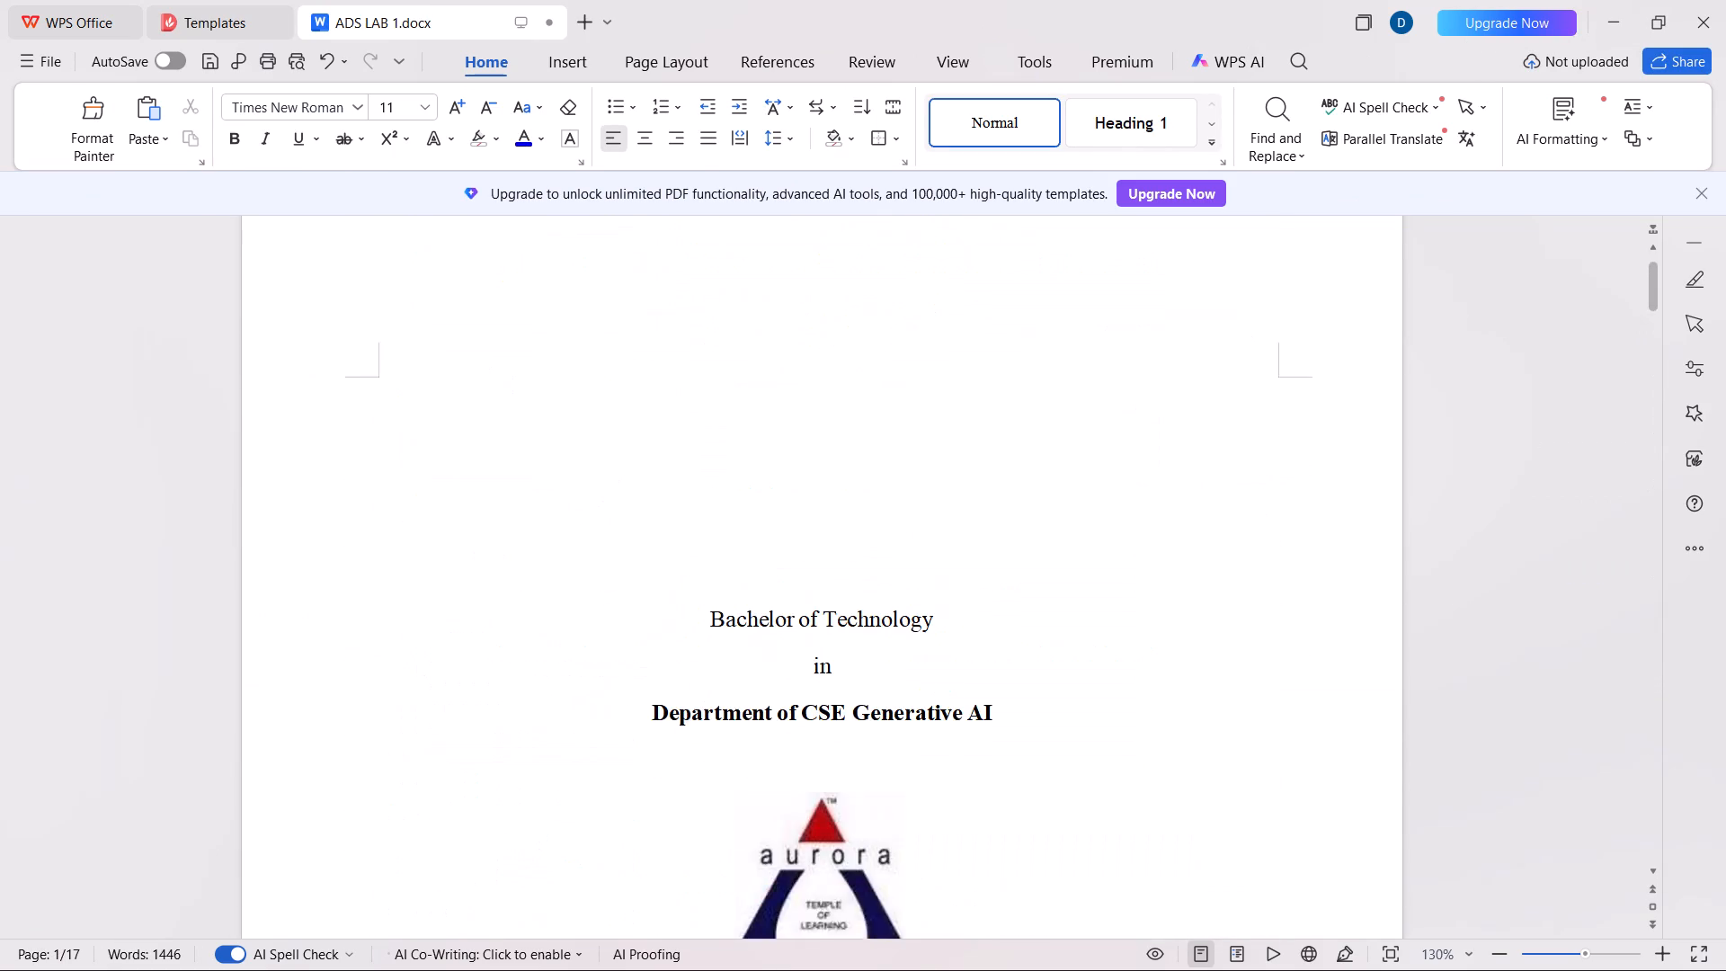
pyautogui.scroll(-5, 690, 344)
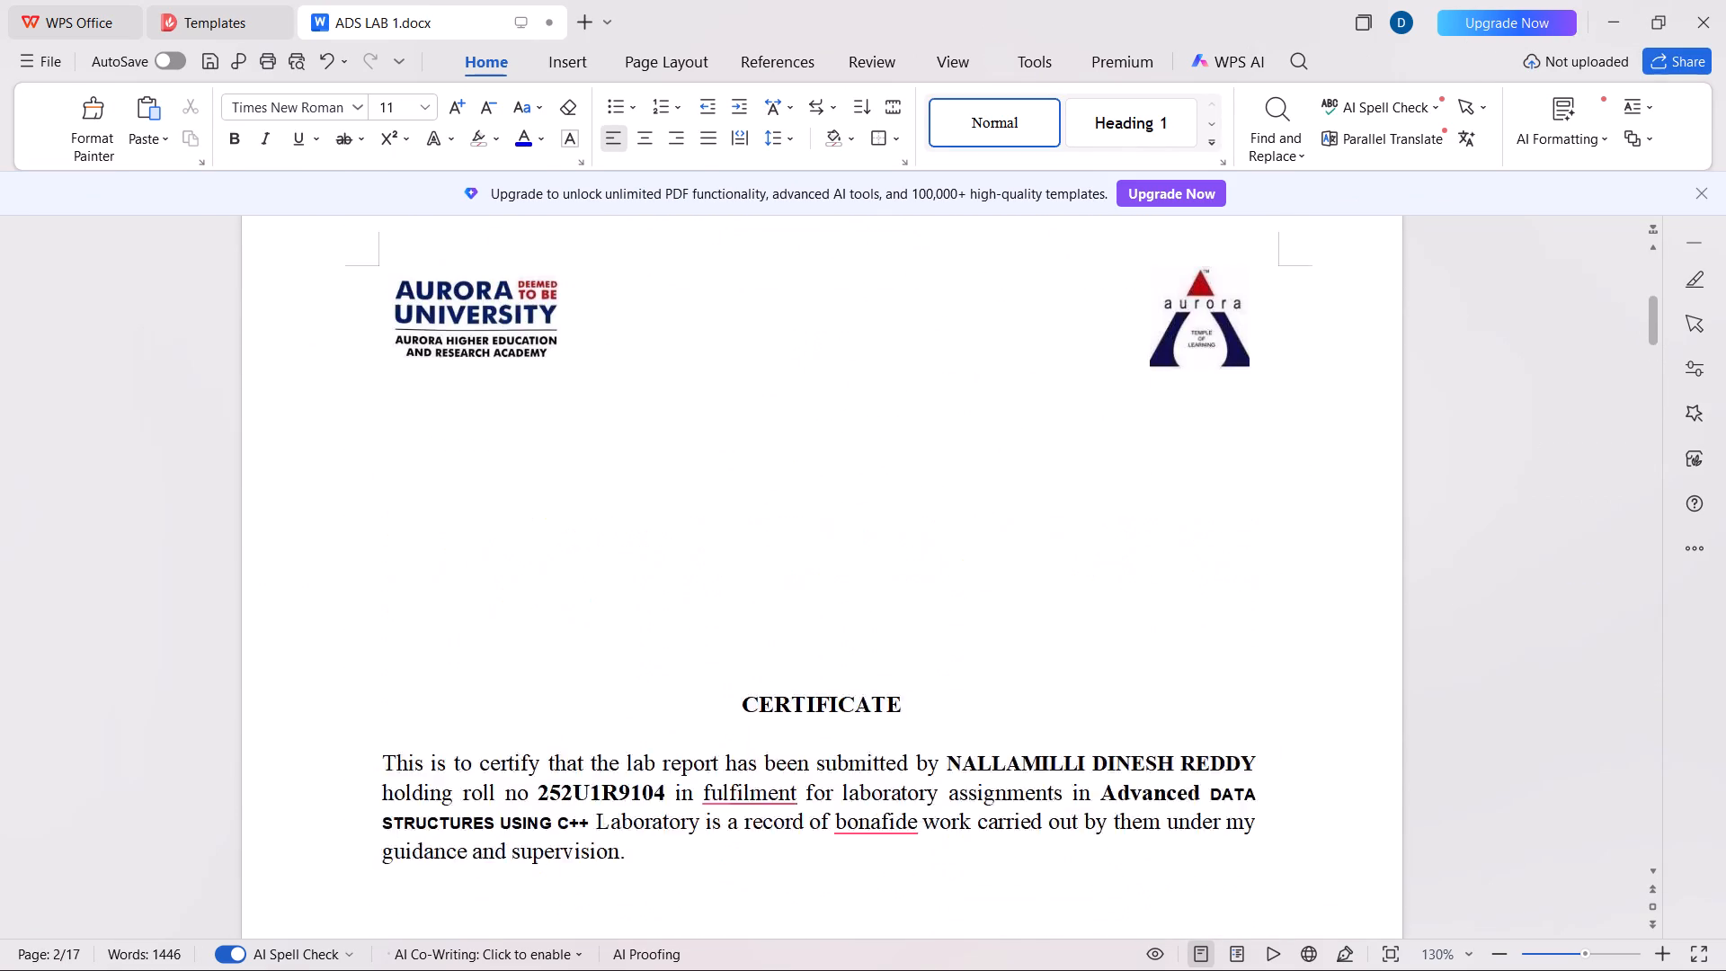
# Review the certificate page and the screenshot and code of Question 1, Most Frequent Element.
pyautogui.scroll(-5, 690, 344)
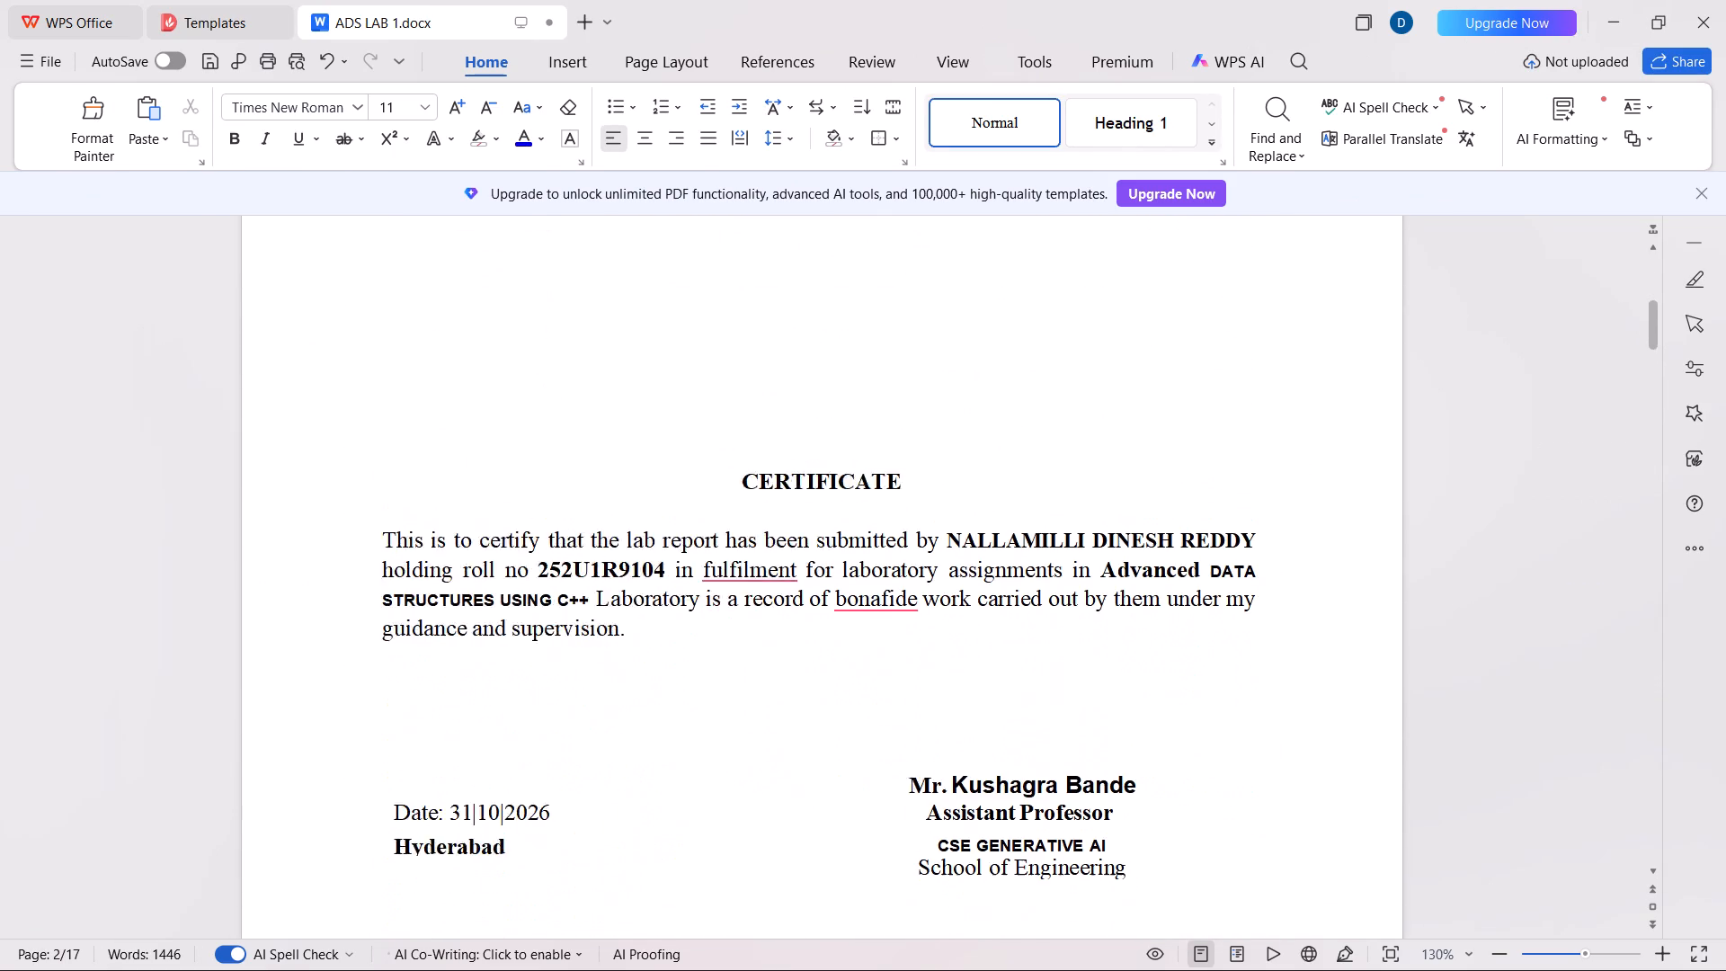
pyautogui.scroll(-7, 690, 344)
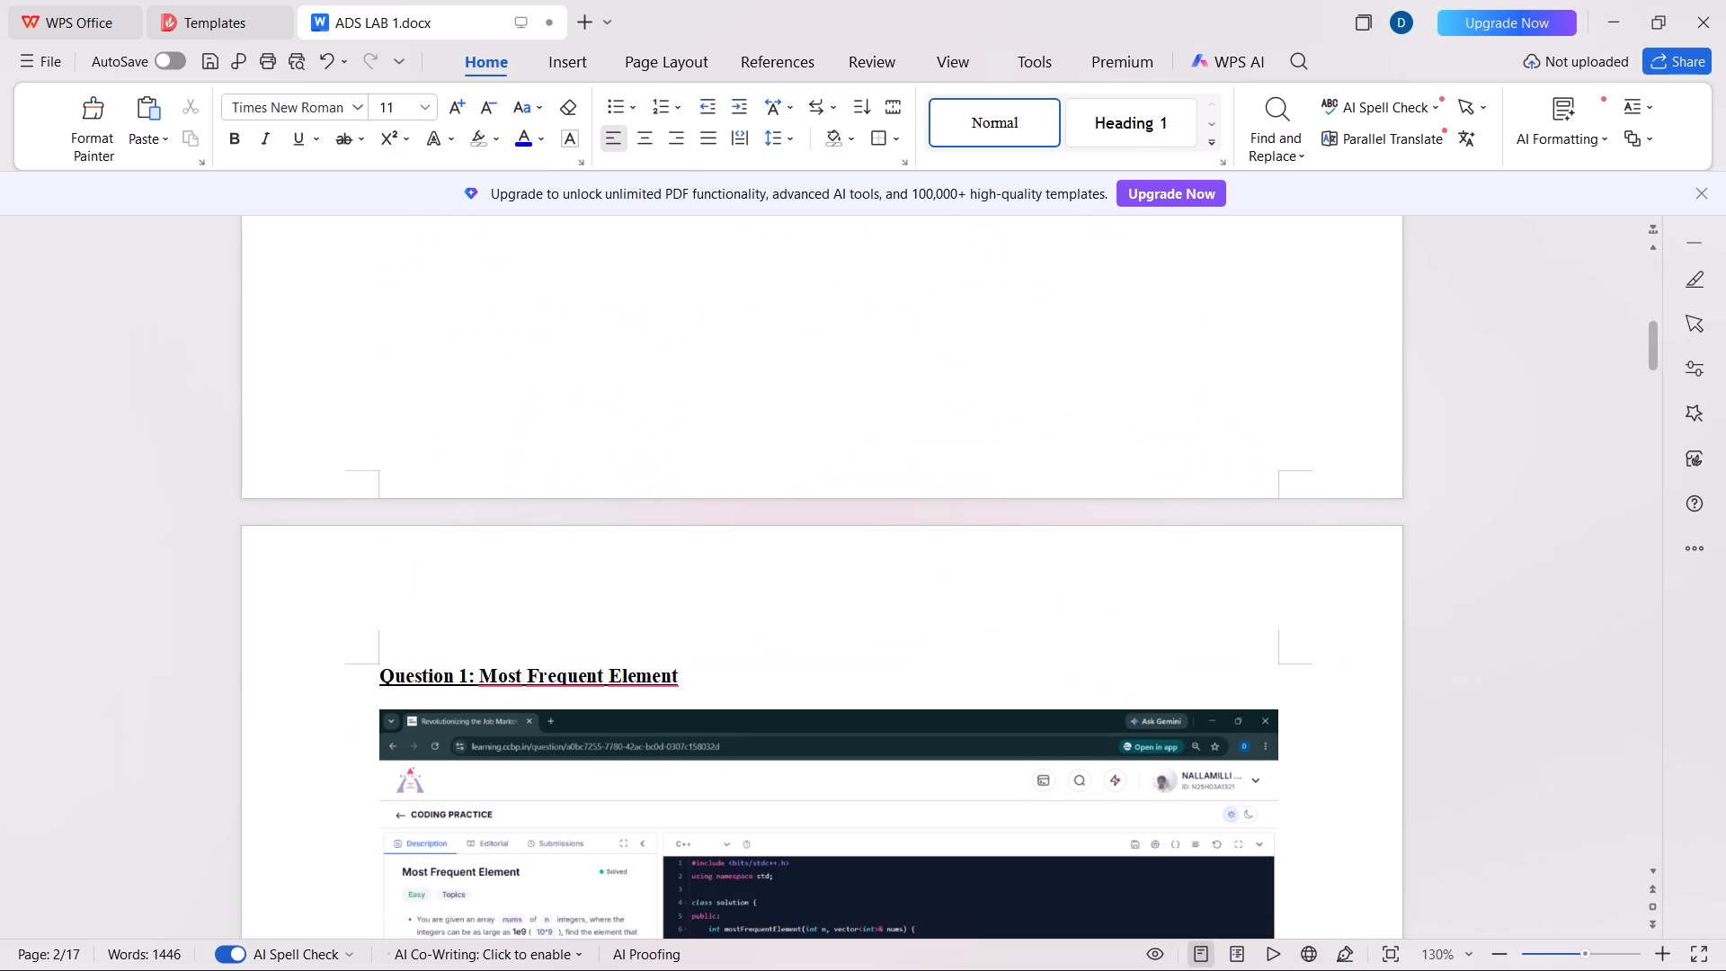
pyautogui.scroll(-2, 690, 344)
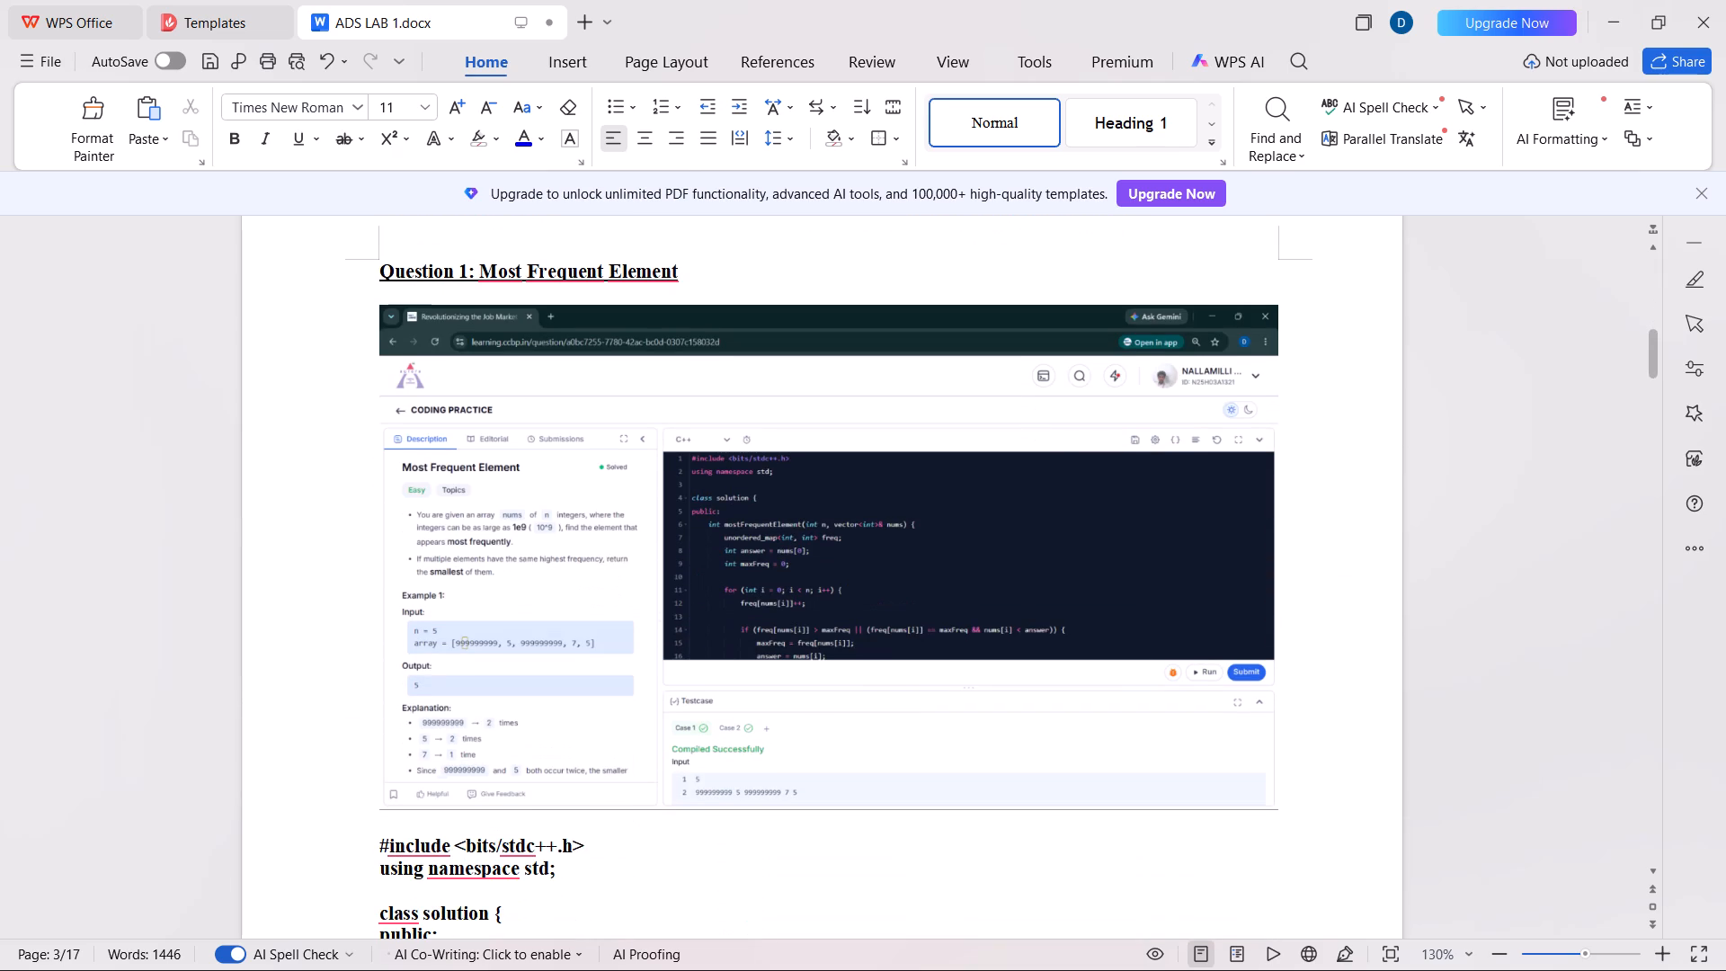
pyautogui.scroll(-1, 690, 344)
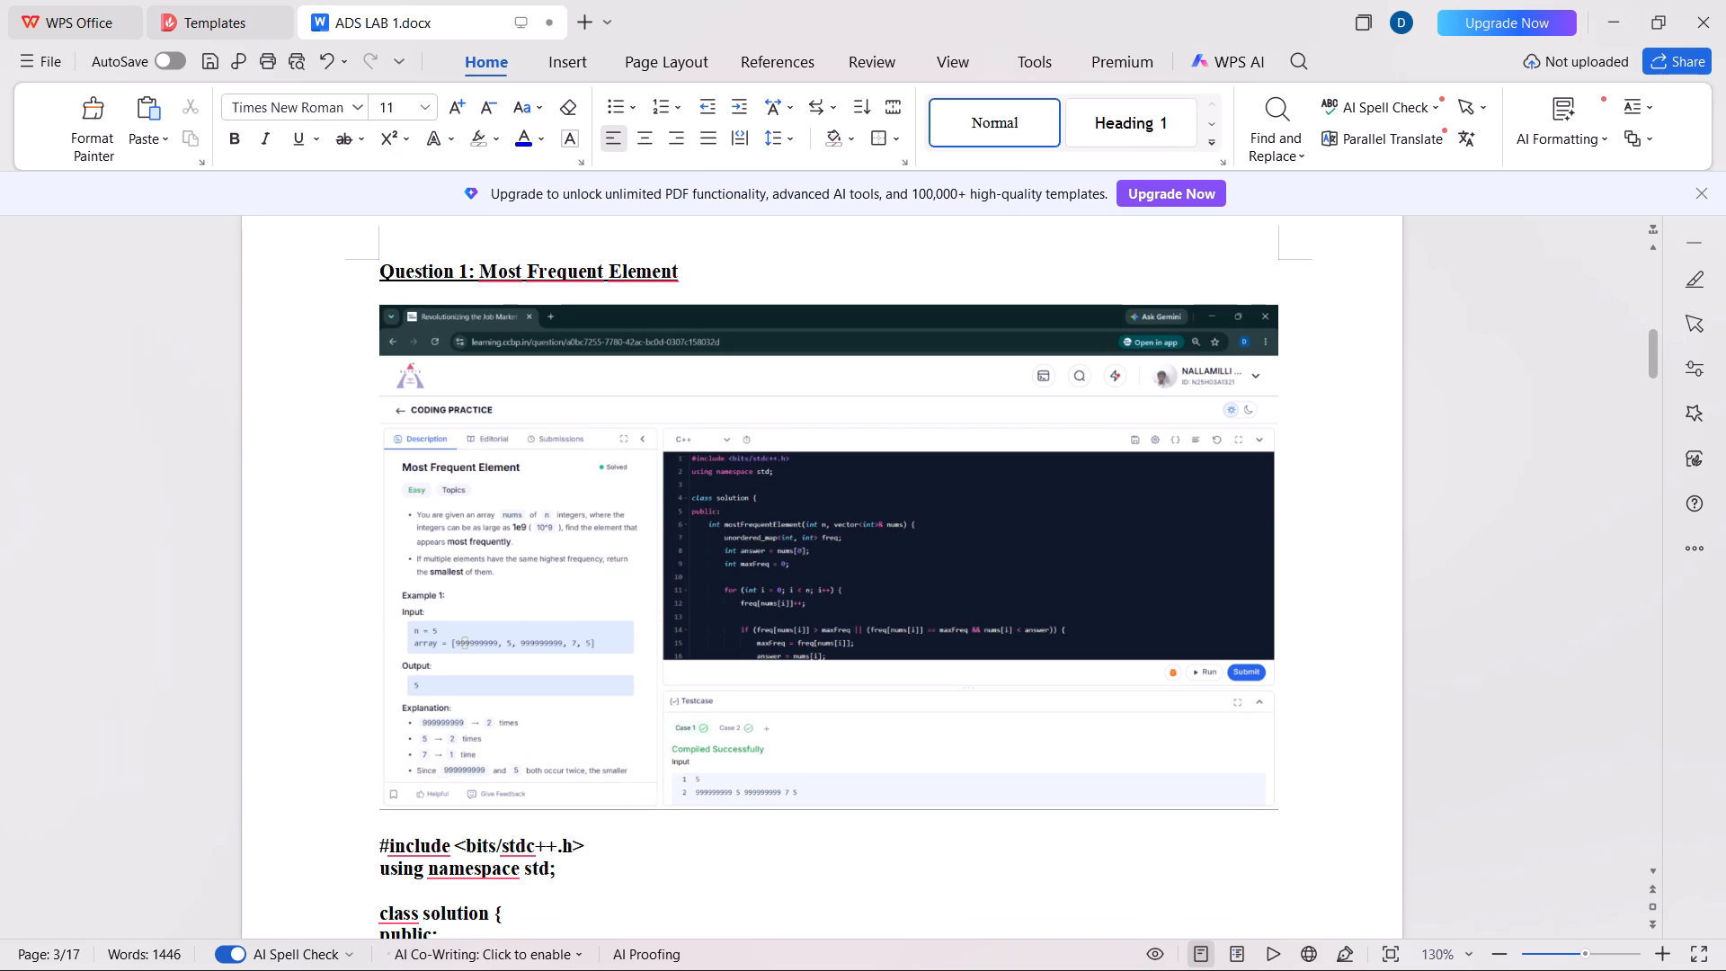
pyautogui.scroll(-3, 690, 344)
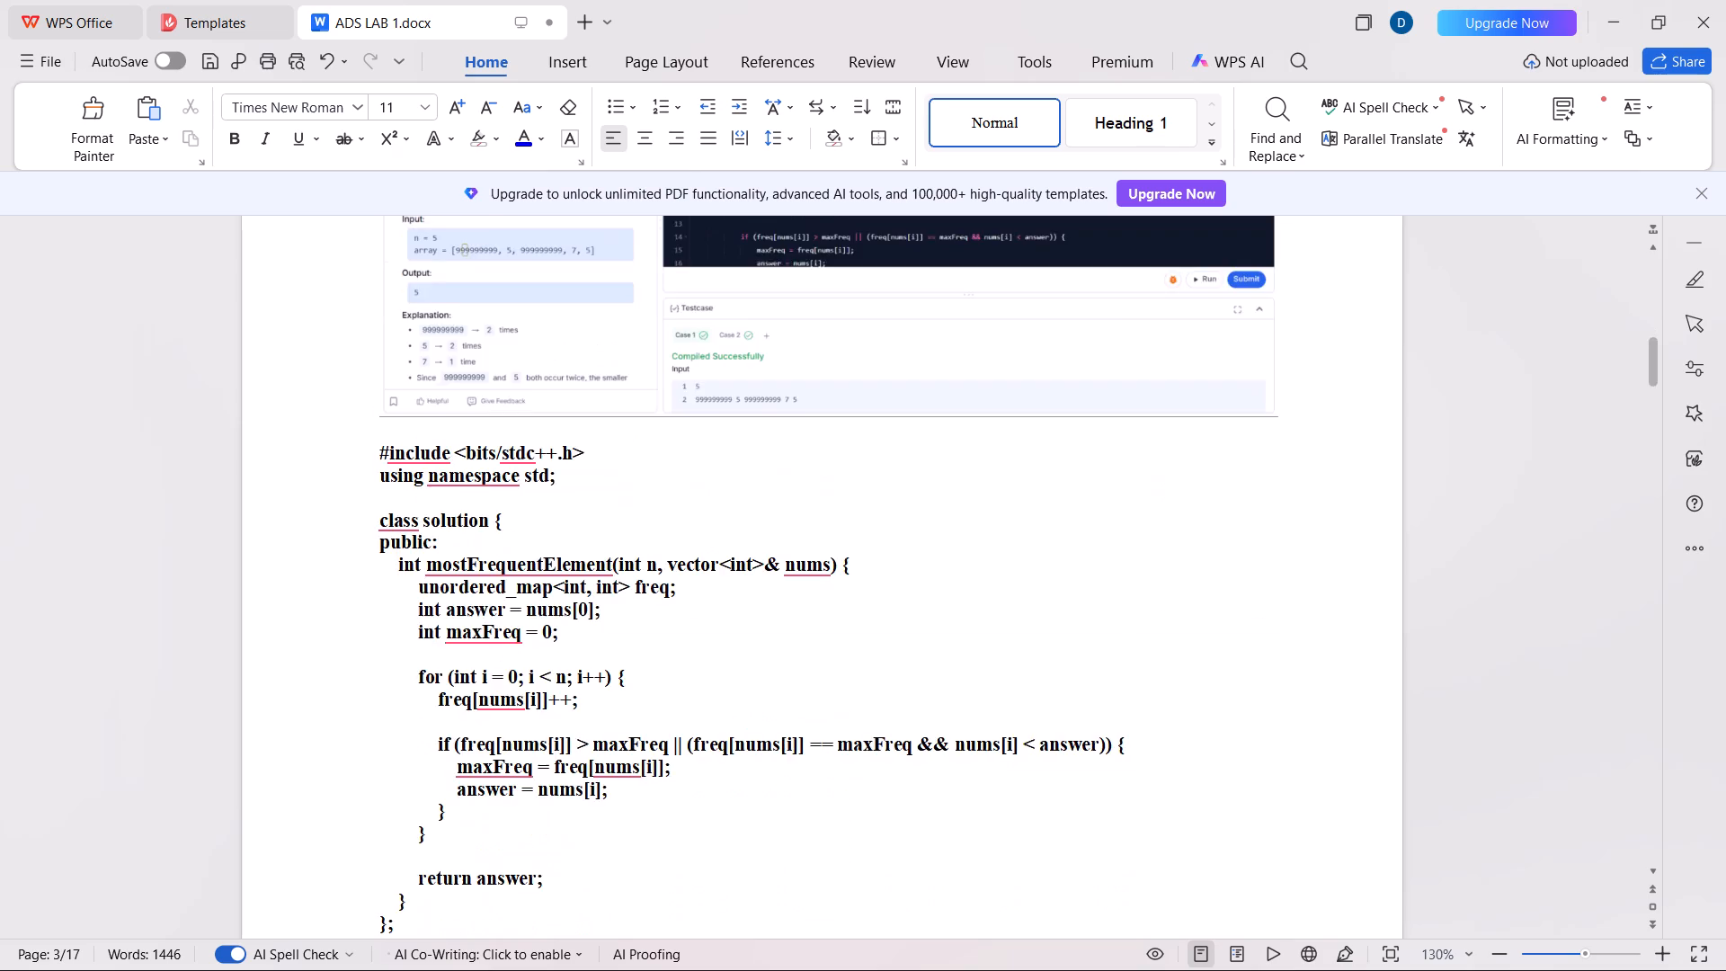
pyautogui.scroll(-5, 690, 344)
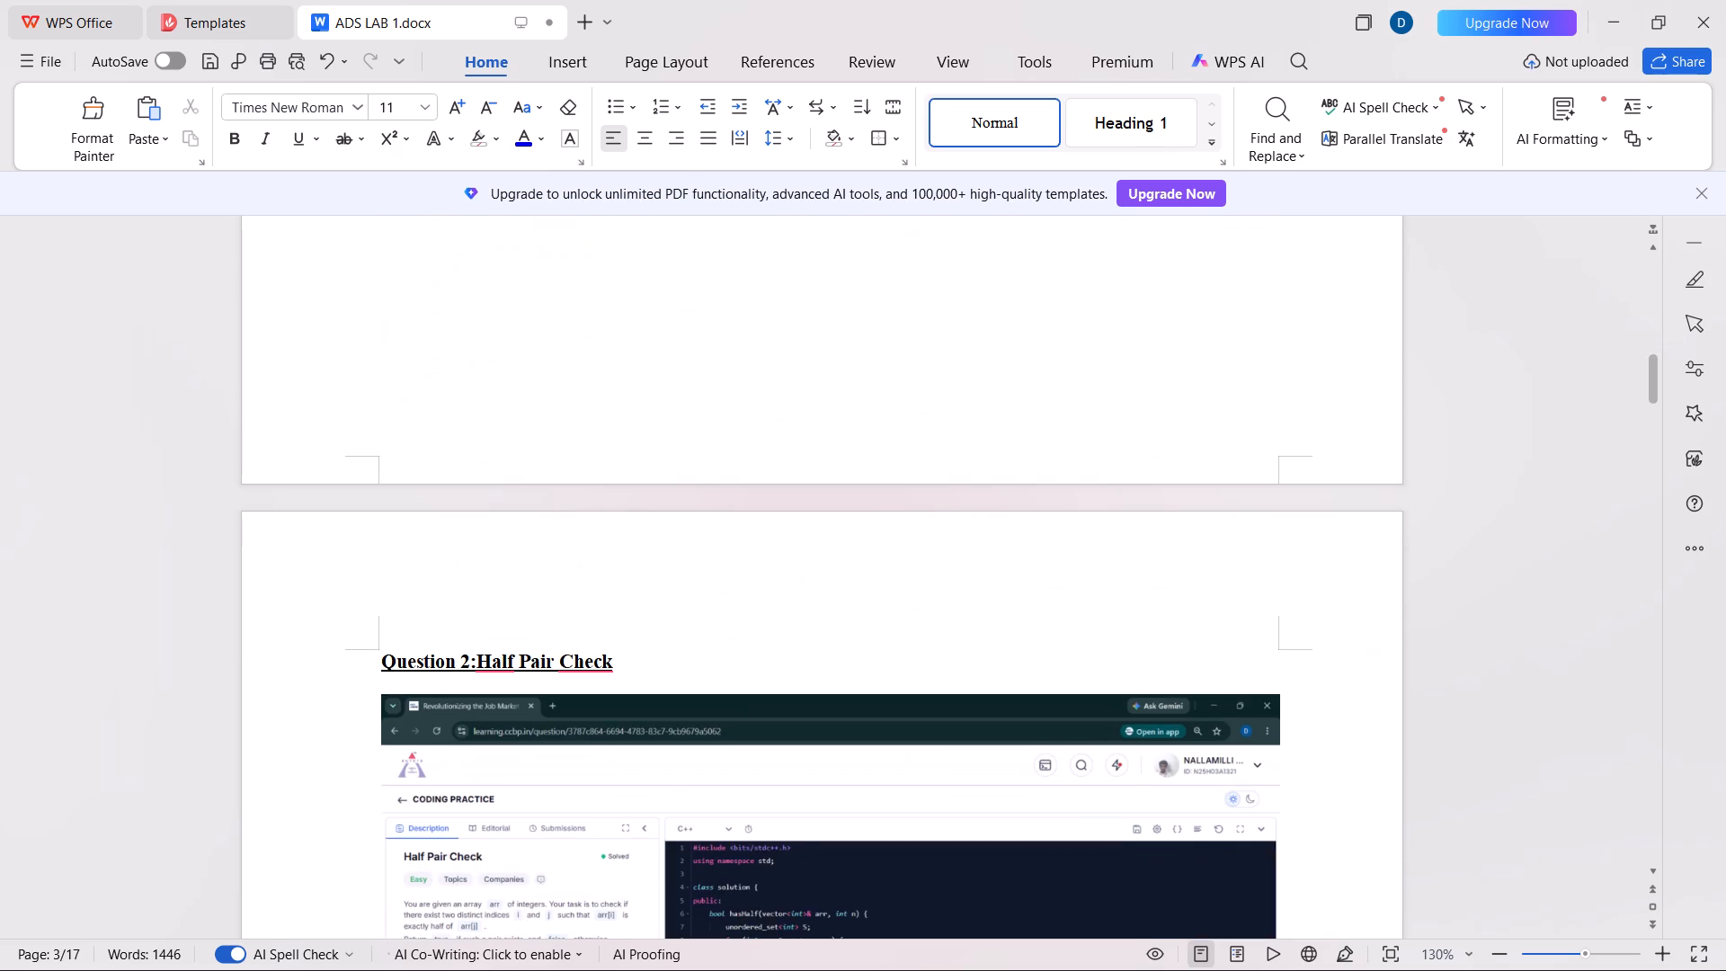
# Check the screenshot and code of Question 2, Half Pair Check, up to the start of Question 3.
pyautogui.scroll(-3, 690, 344)
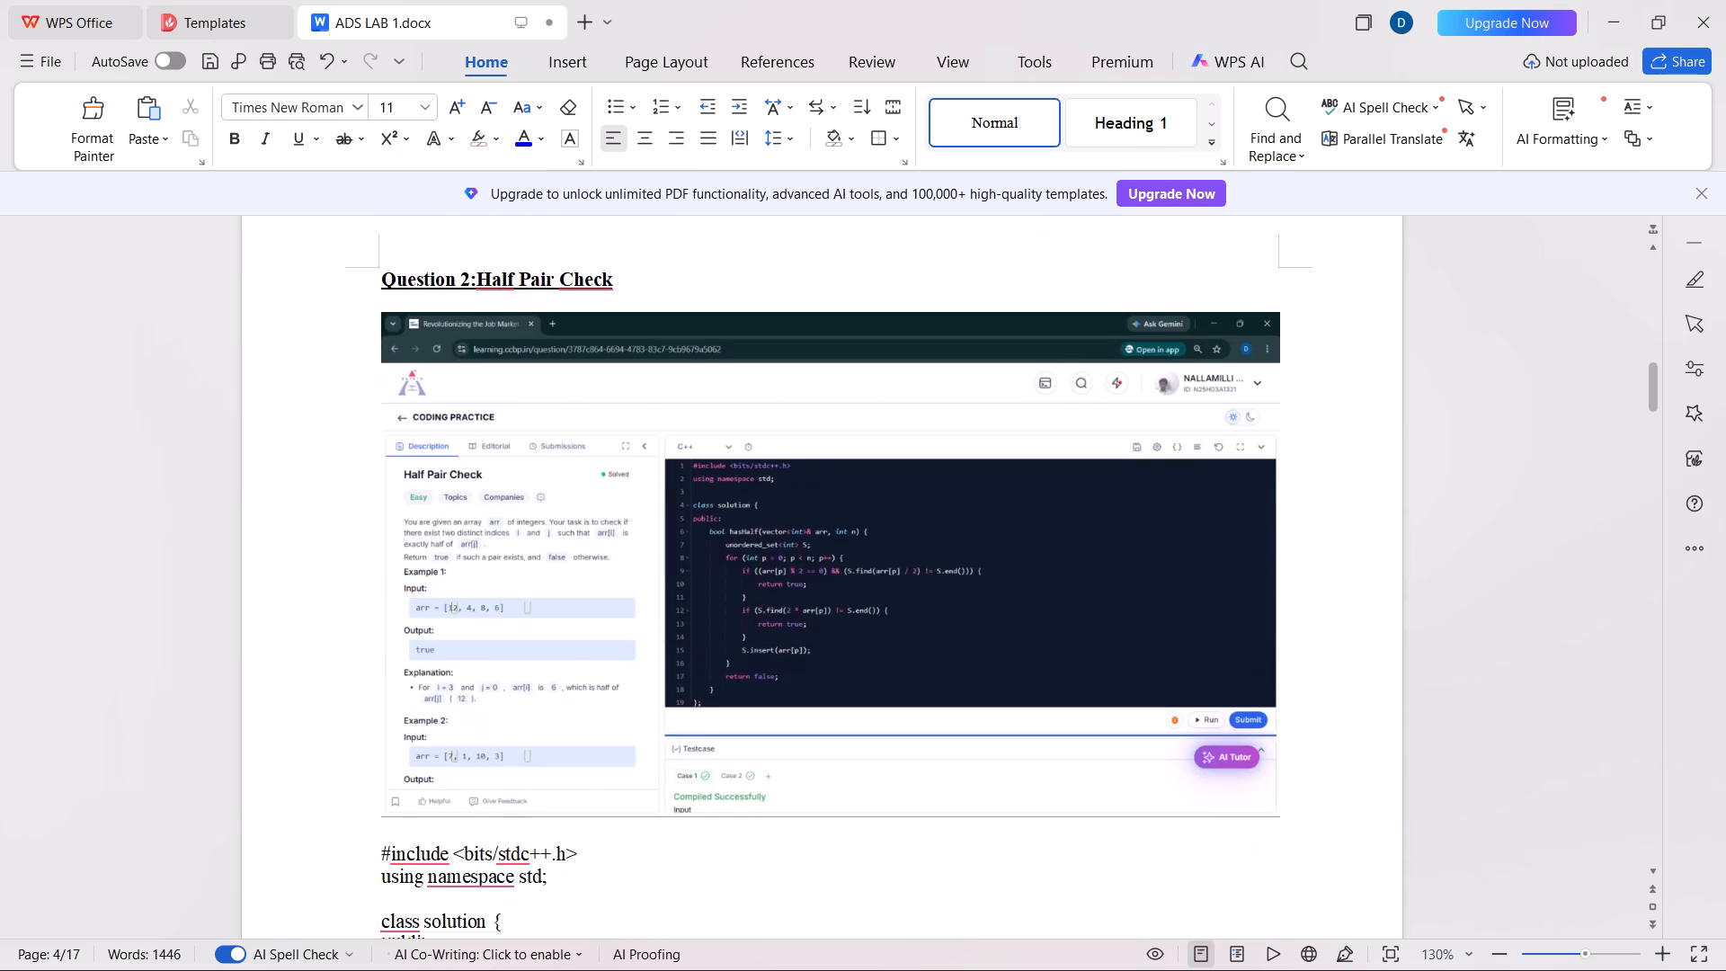
pyautogui.scroll(-5, 690, 344)
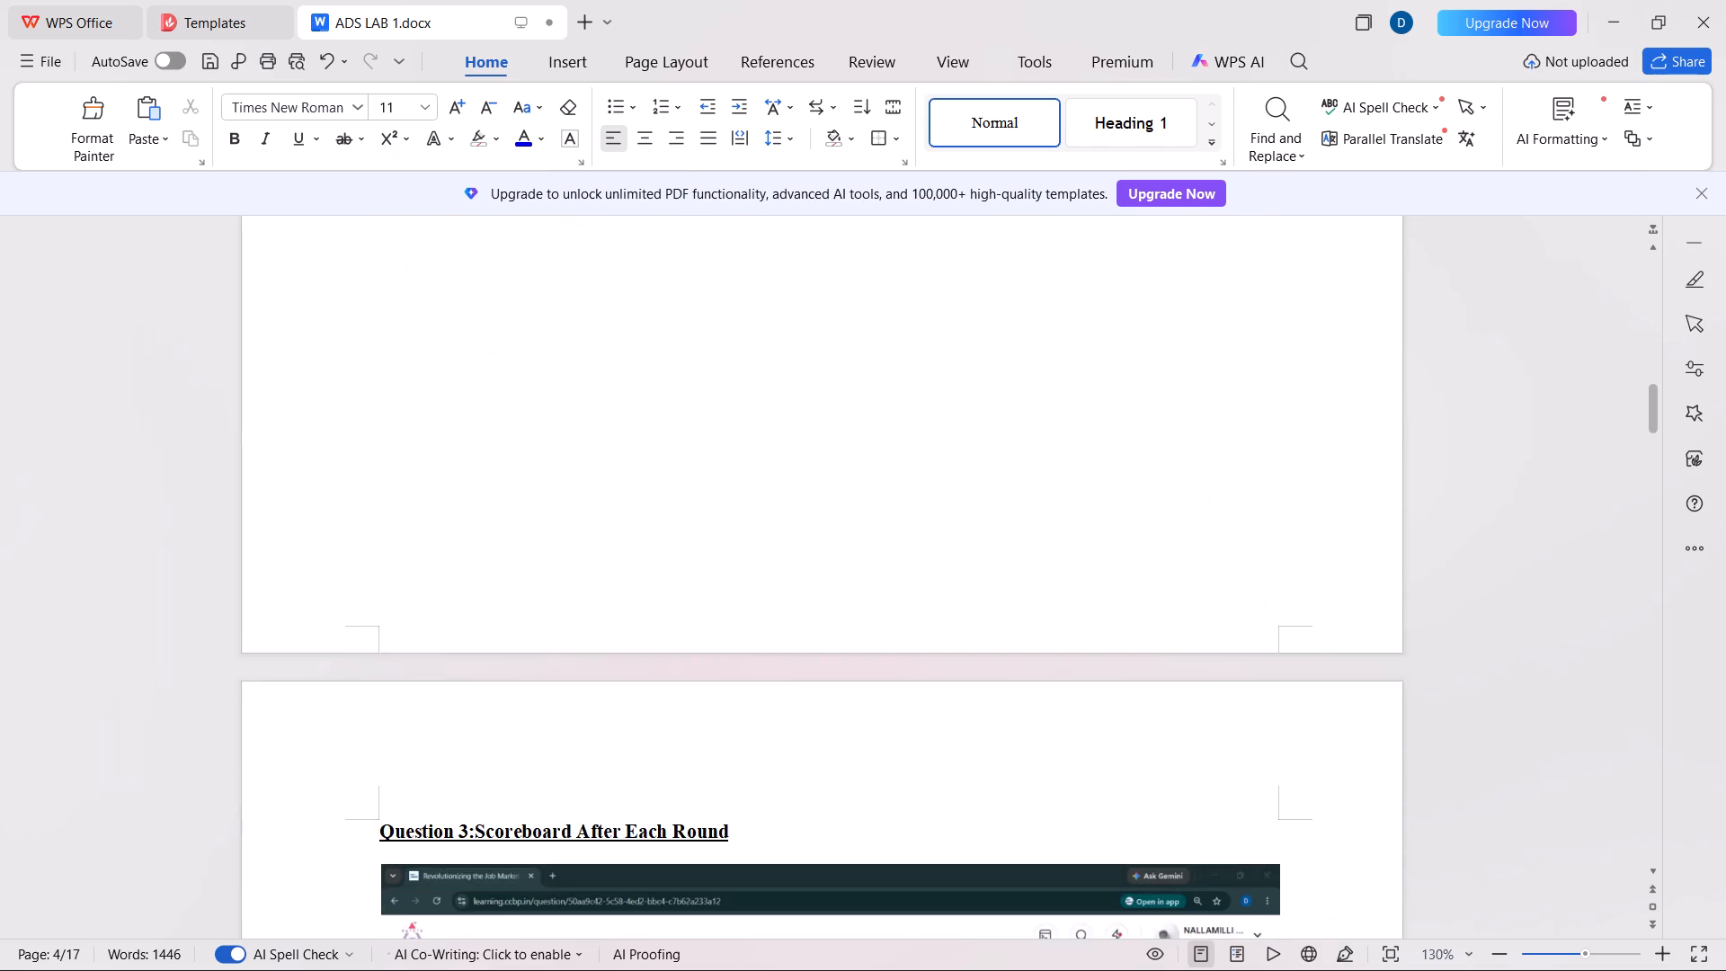
pyautogui.scroll(-3, 690, 344)
pyautogui.scroll(3, 690, 344)
pyautogui.scroll(-1, 690, 344)
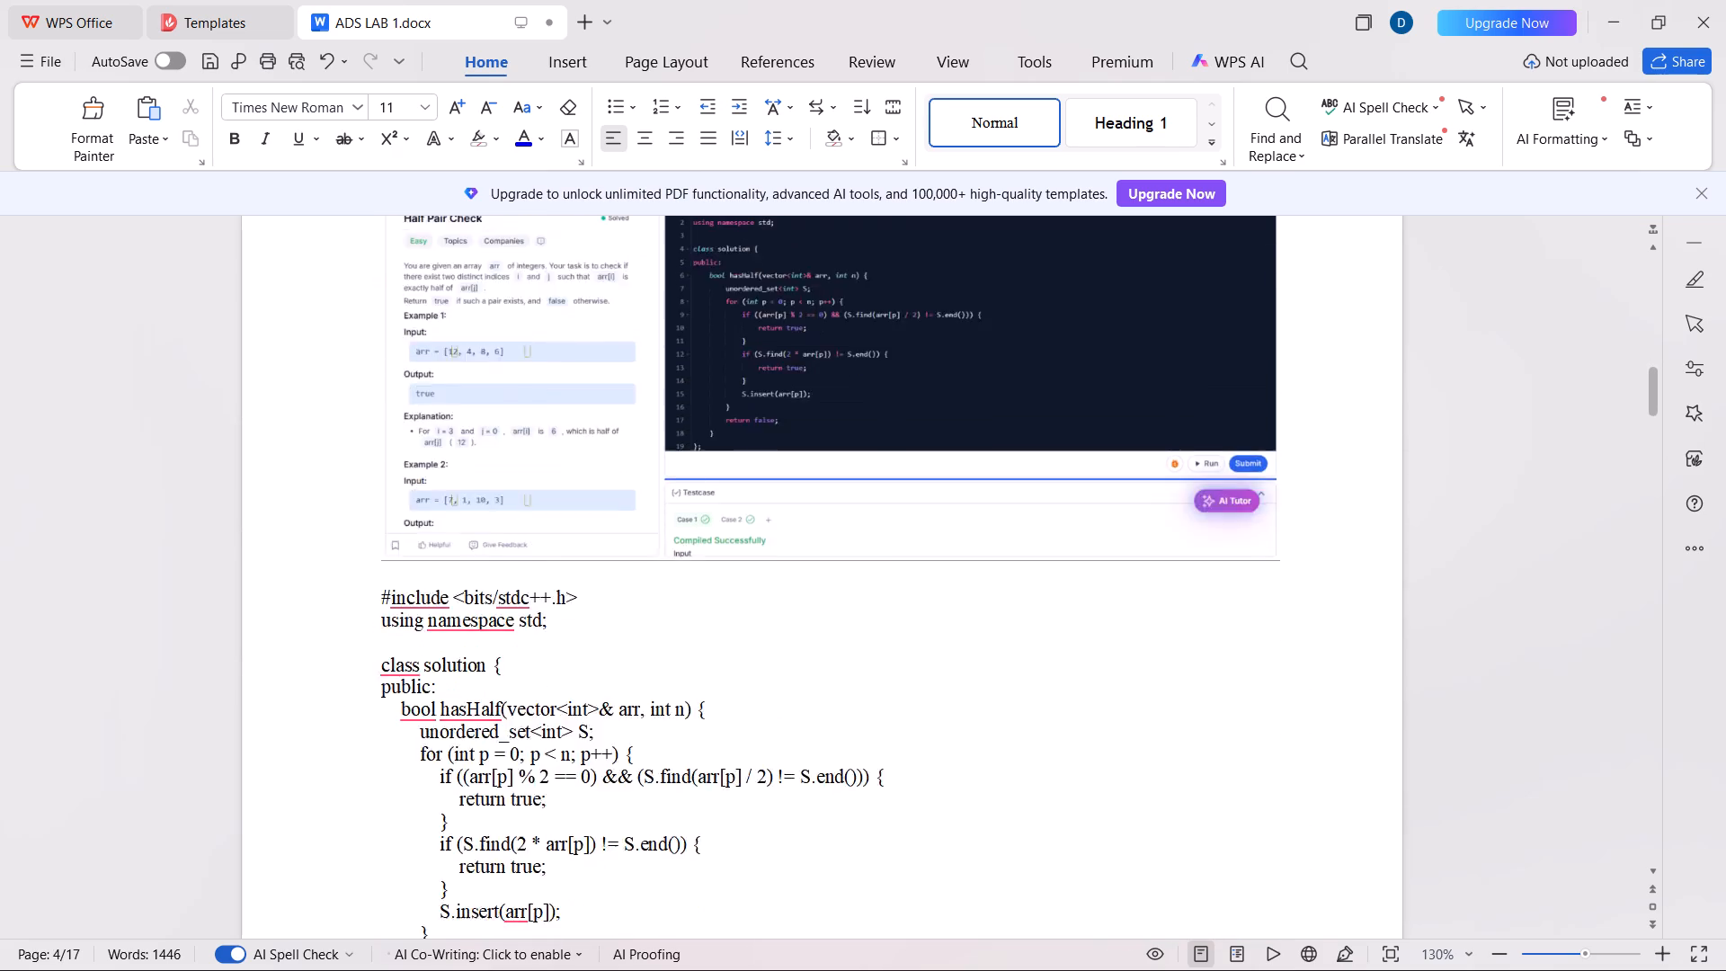
pyautogui.scroll(-3, 690, 344)
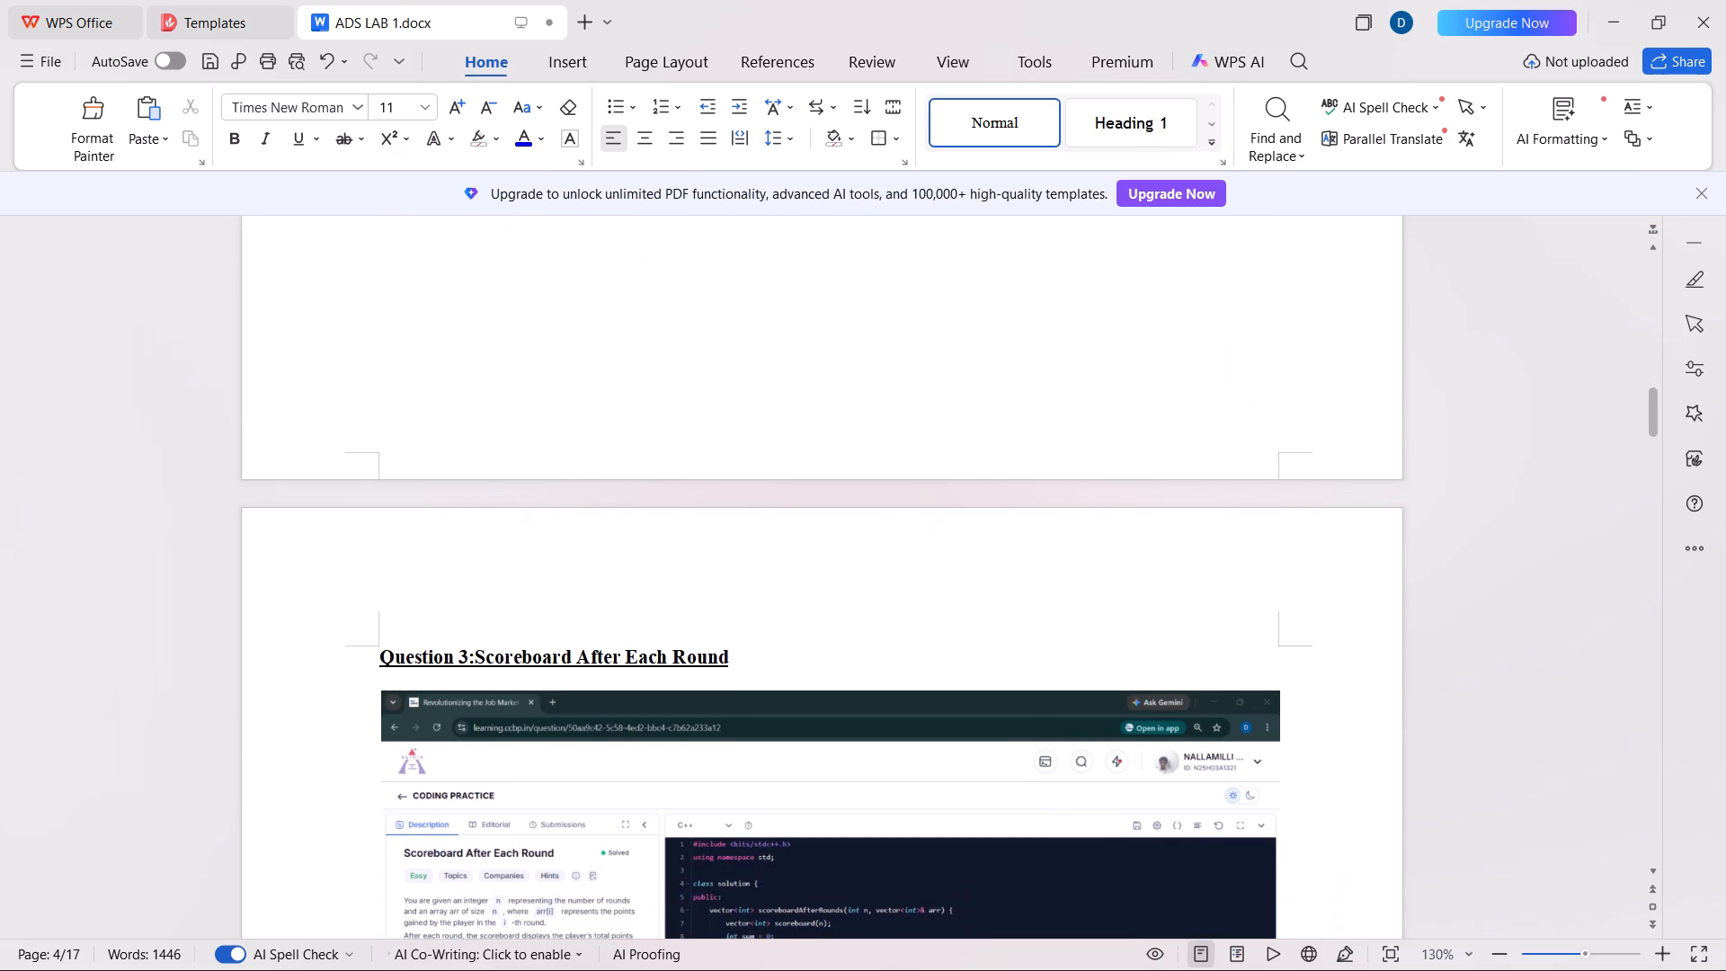
# Check the screenshots and code of Question 3, Scoreboard After Each Round, and Question 4, Relative Order Sort.
pyautogui.scroll(-3, 690, 344)
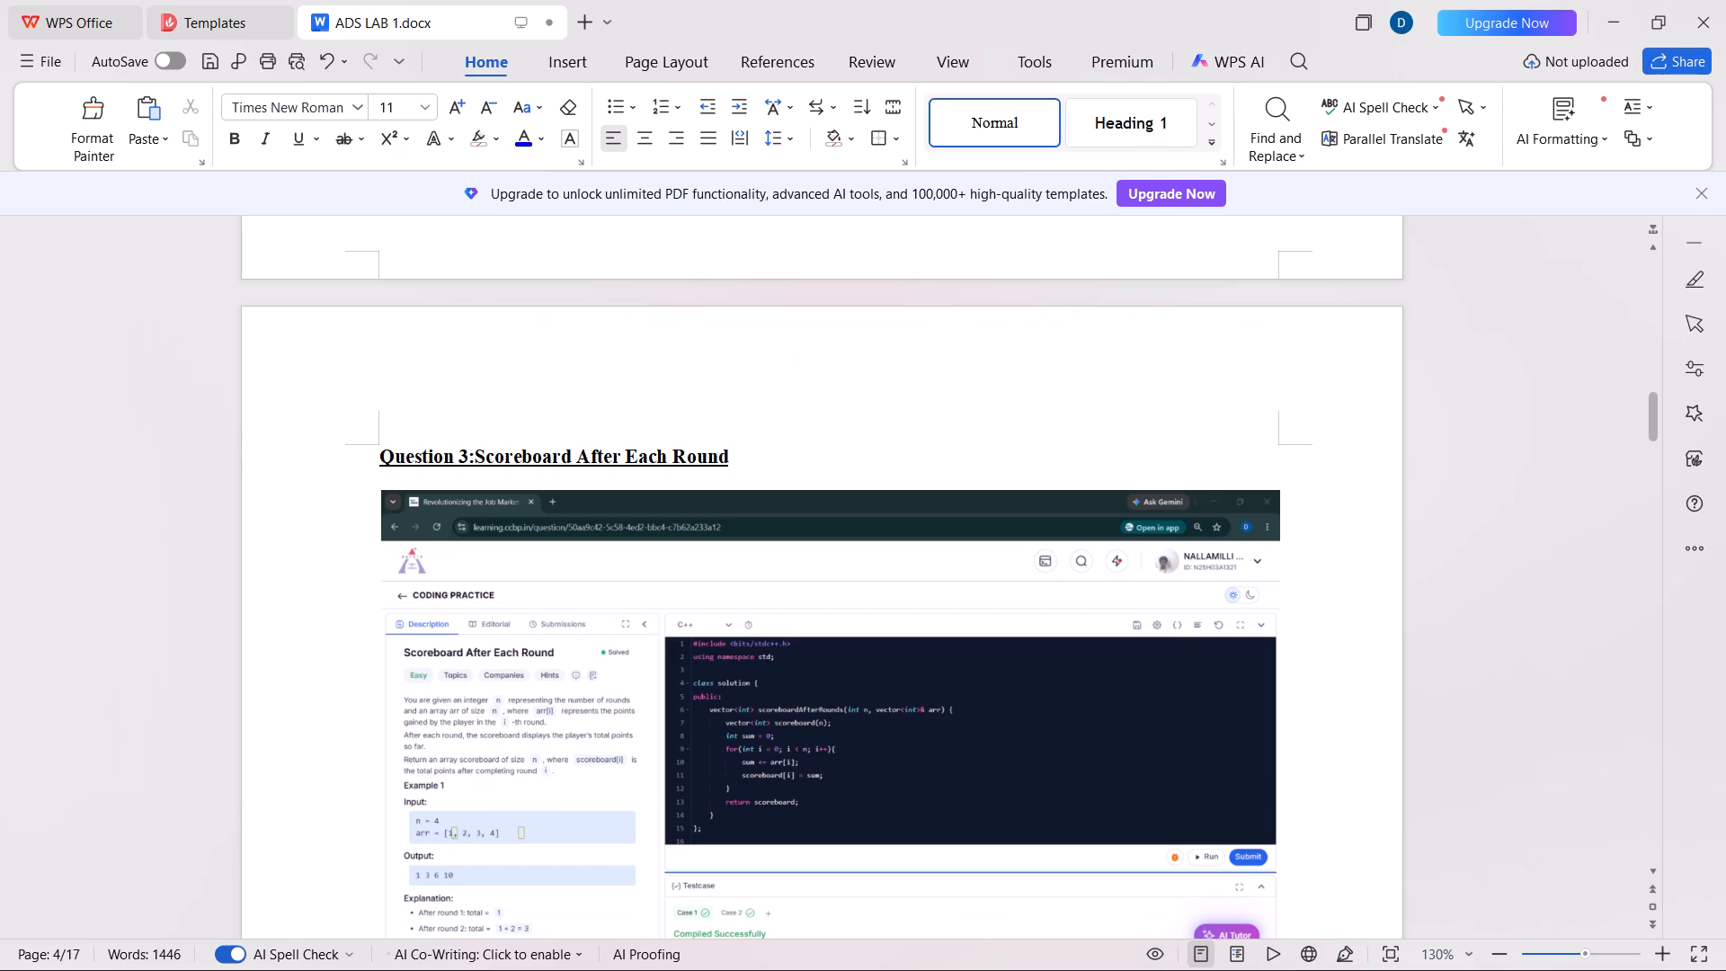
pyautogui.scroll(-1, 690, 344)
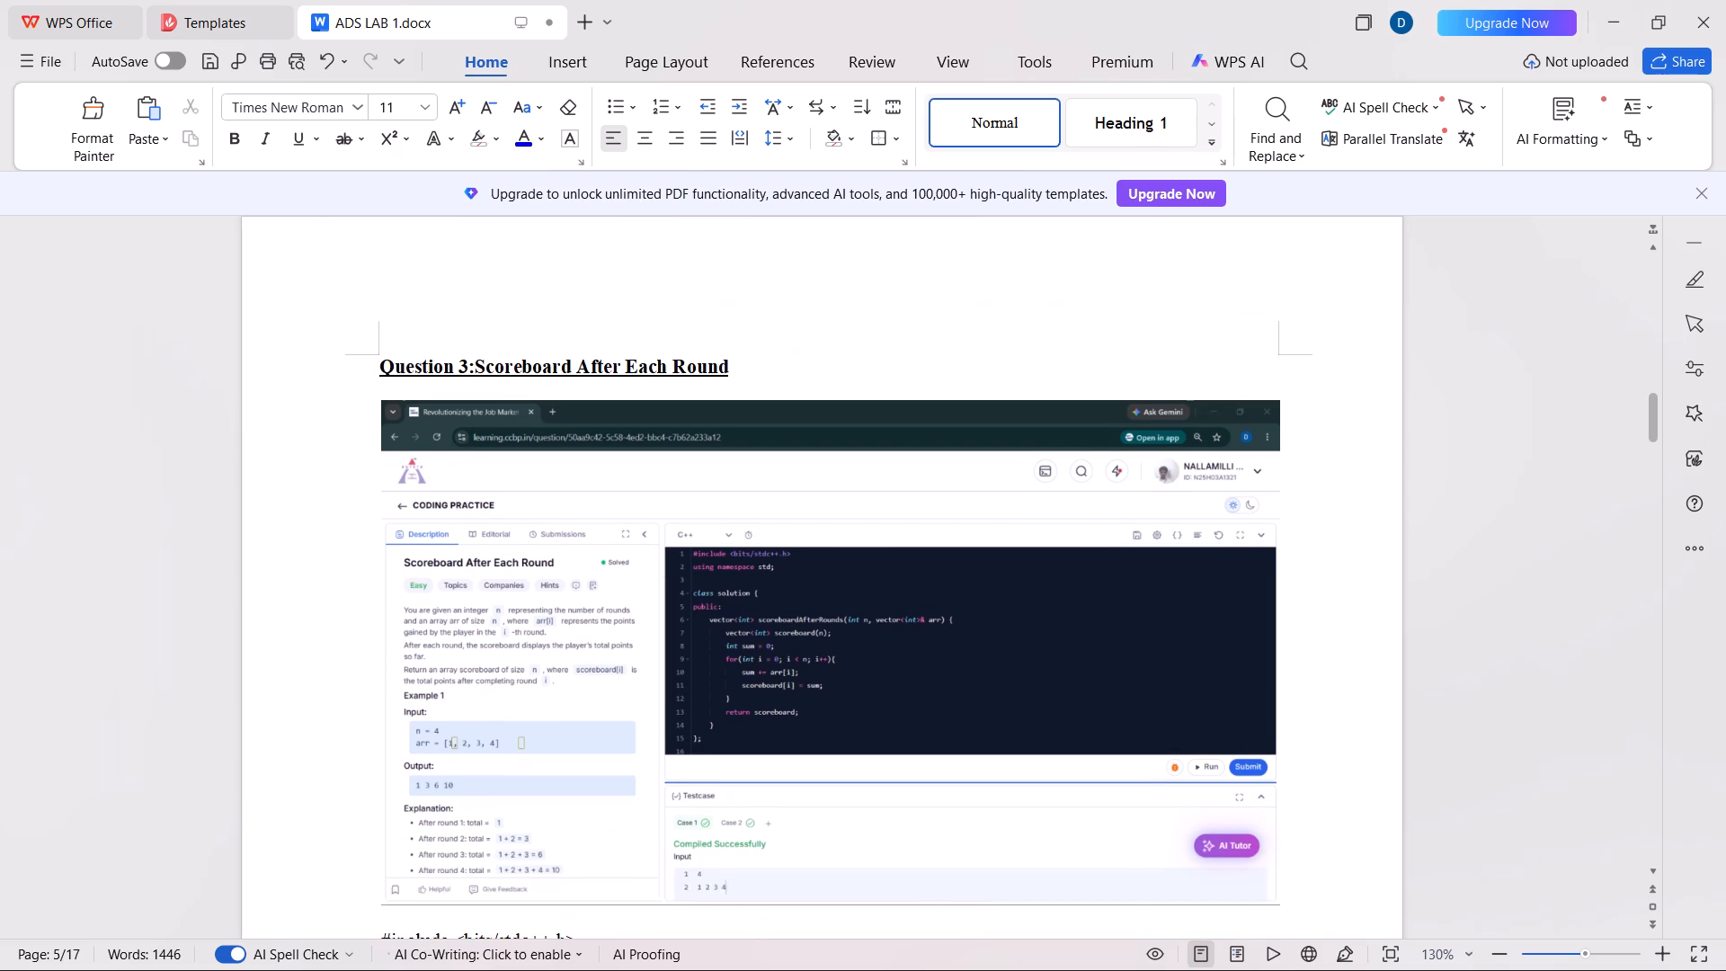
pyautogui.scroll(-4, 690, 344)
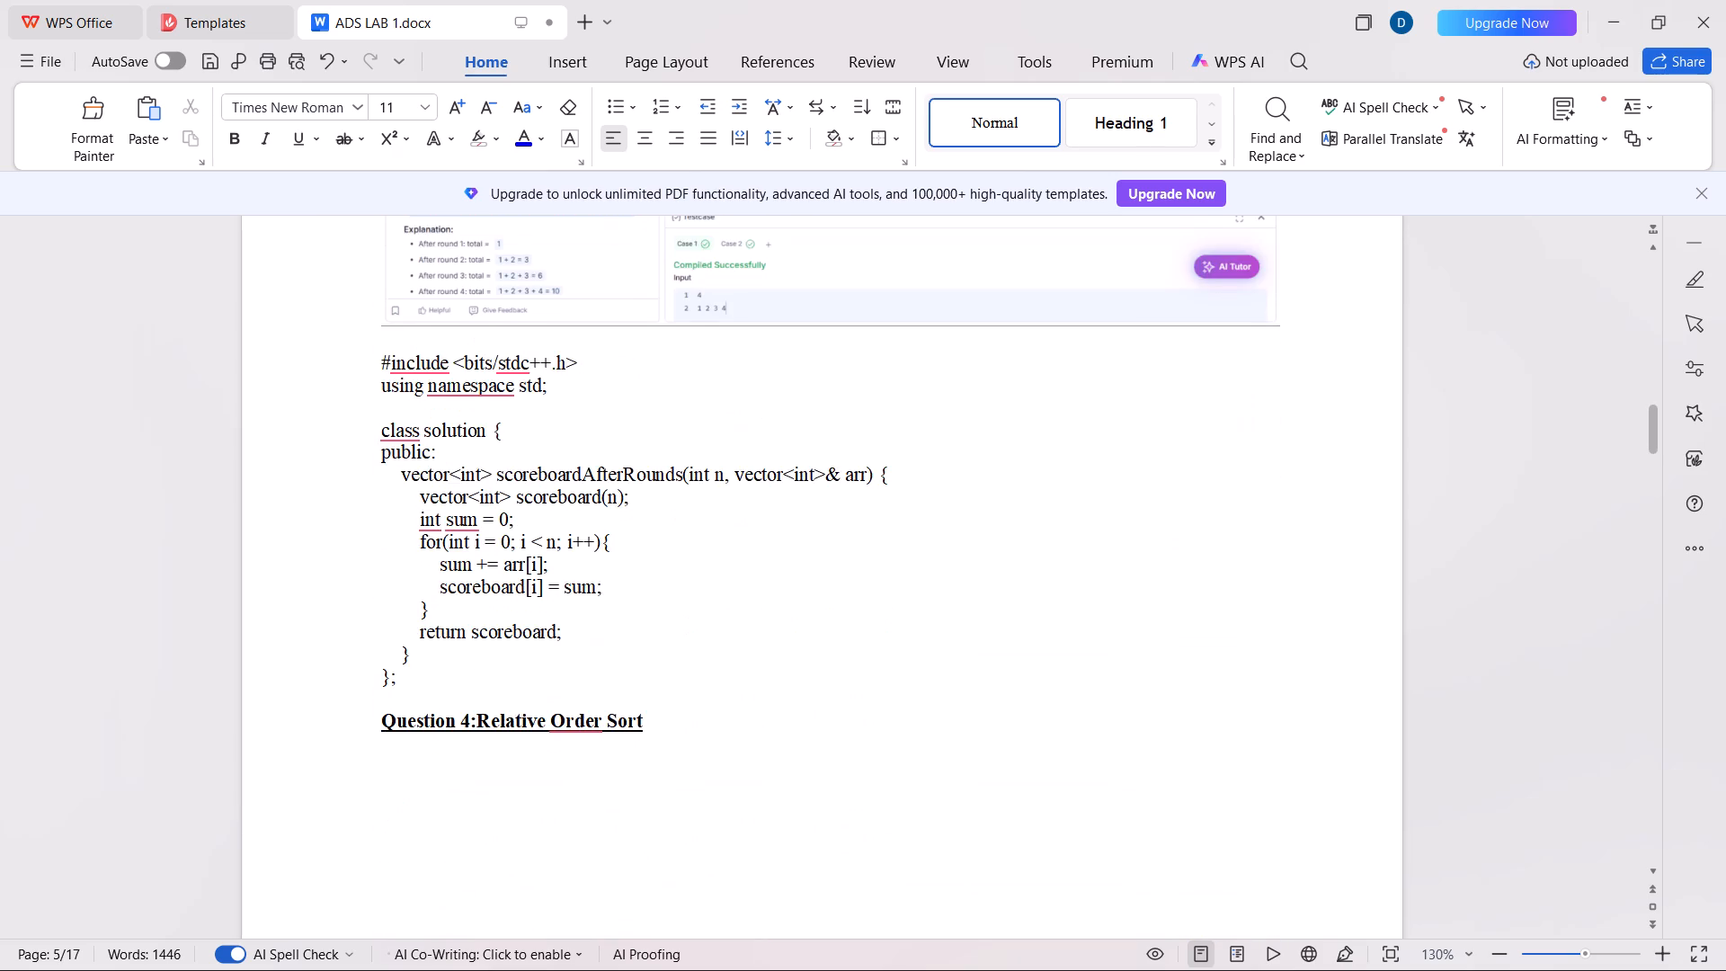
pyautogui.scroll(-5, 690, 344)
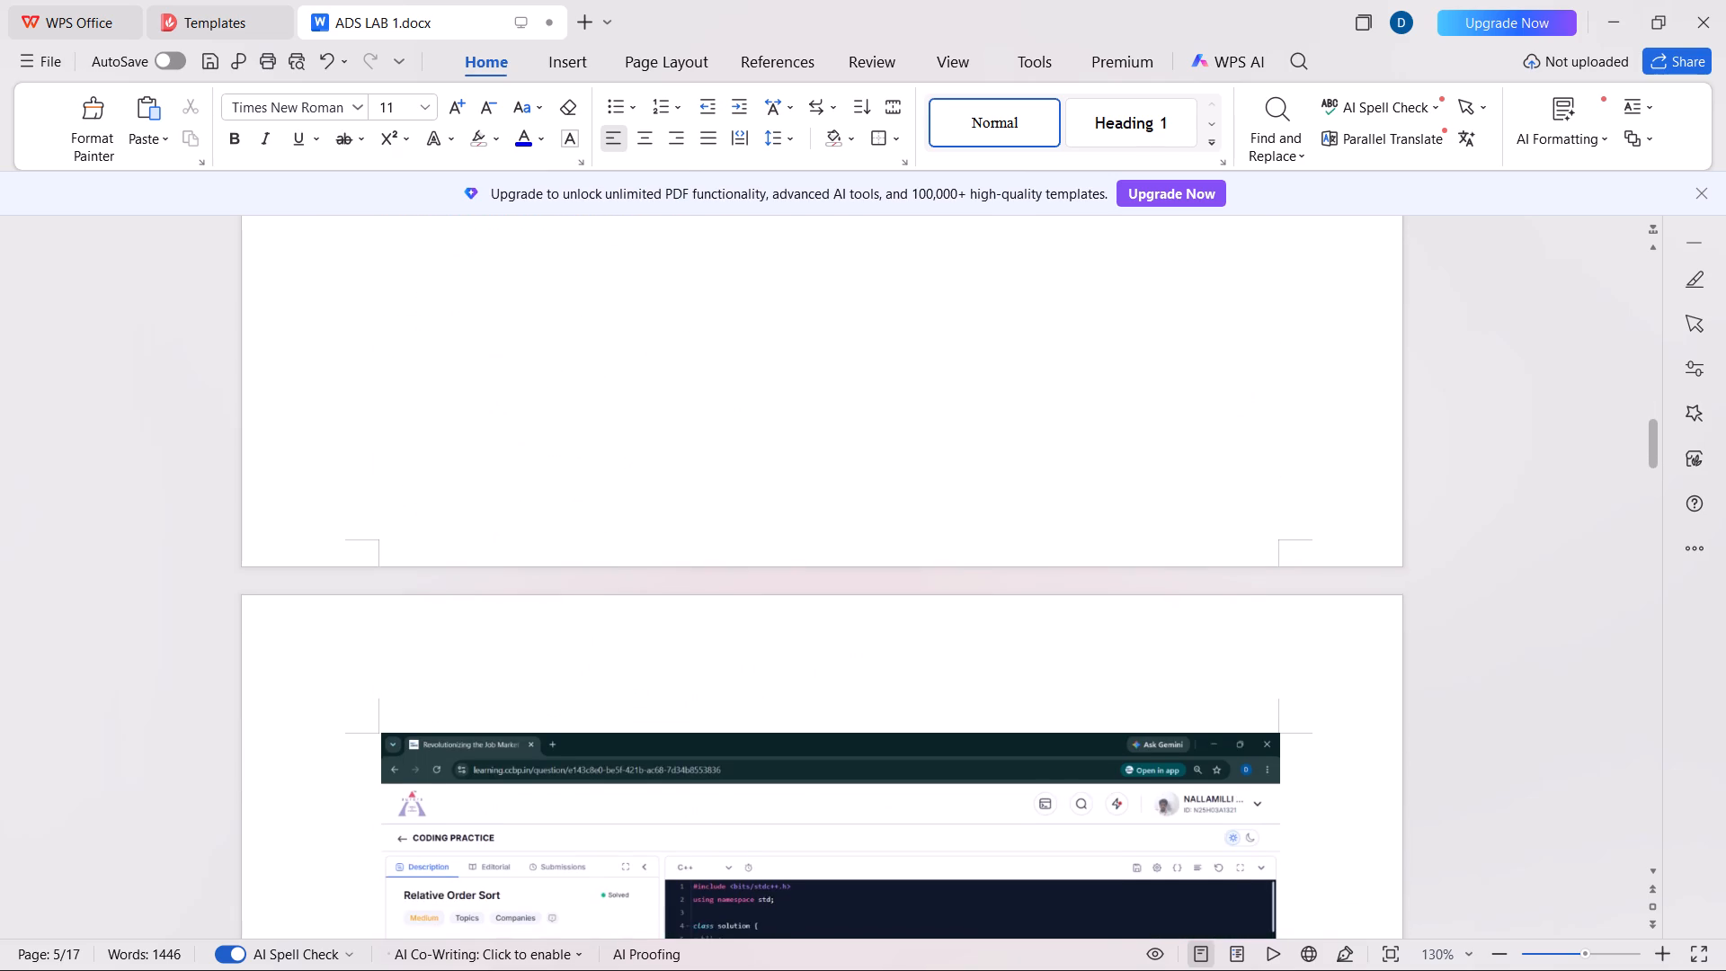
pyautogui.scroll(-3, 690, 344)
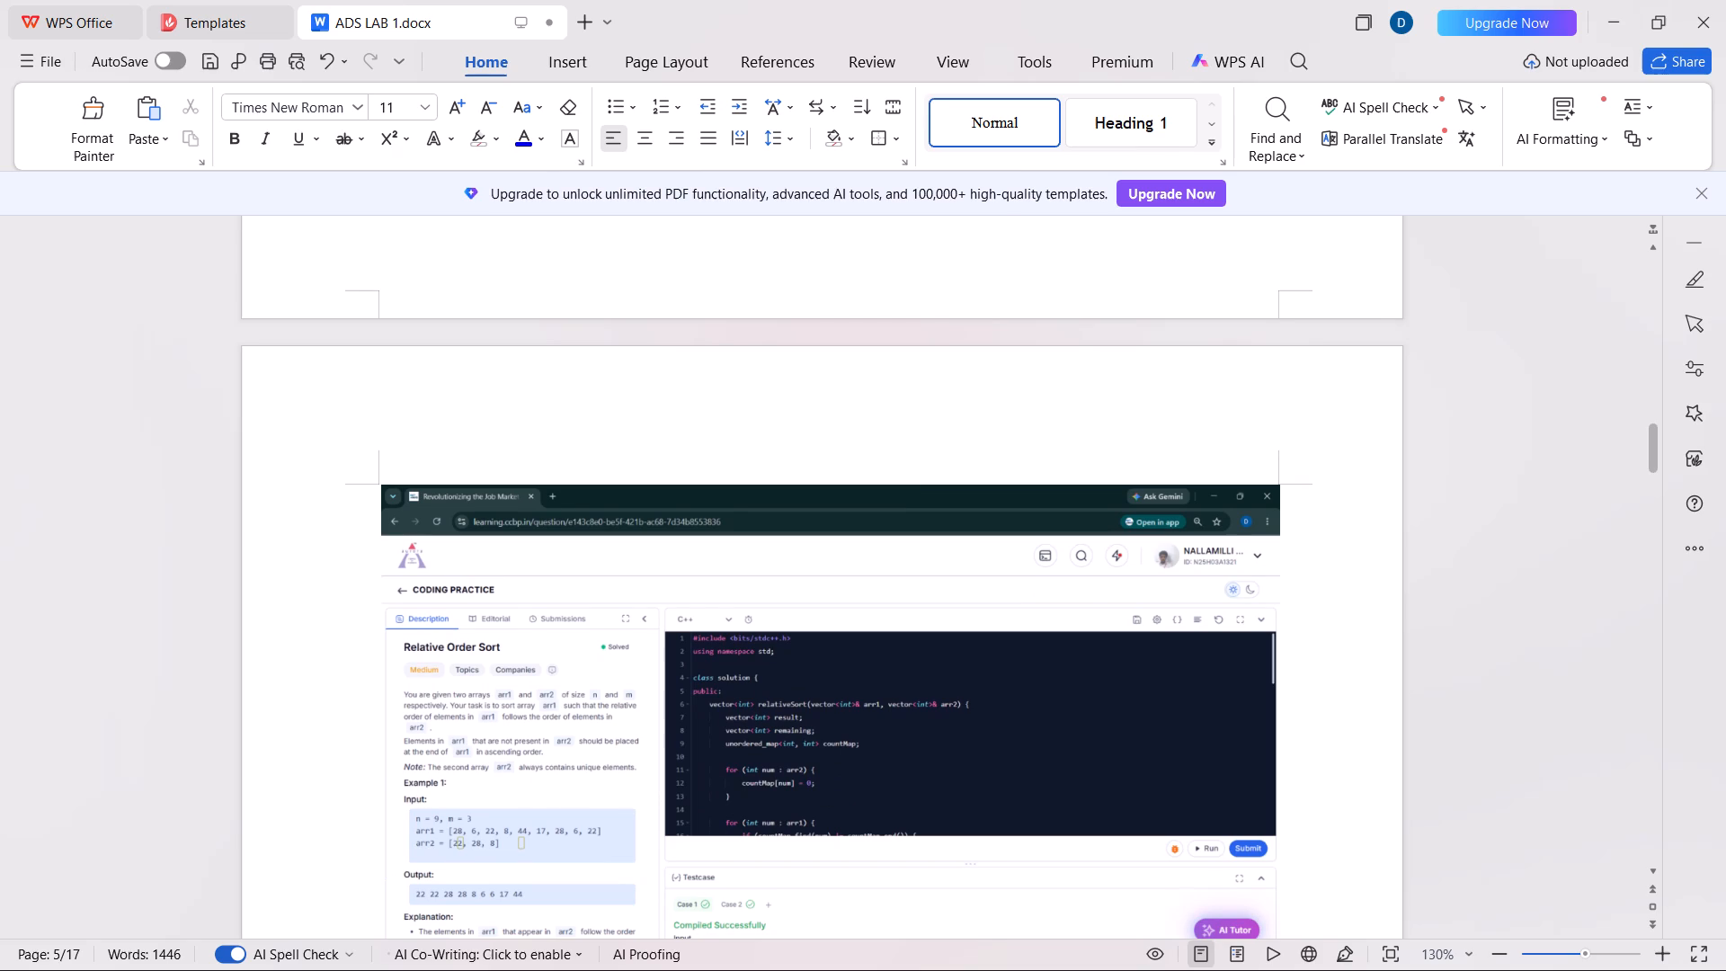
pyautogui.scroll(-2, 690, 344)
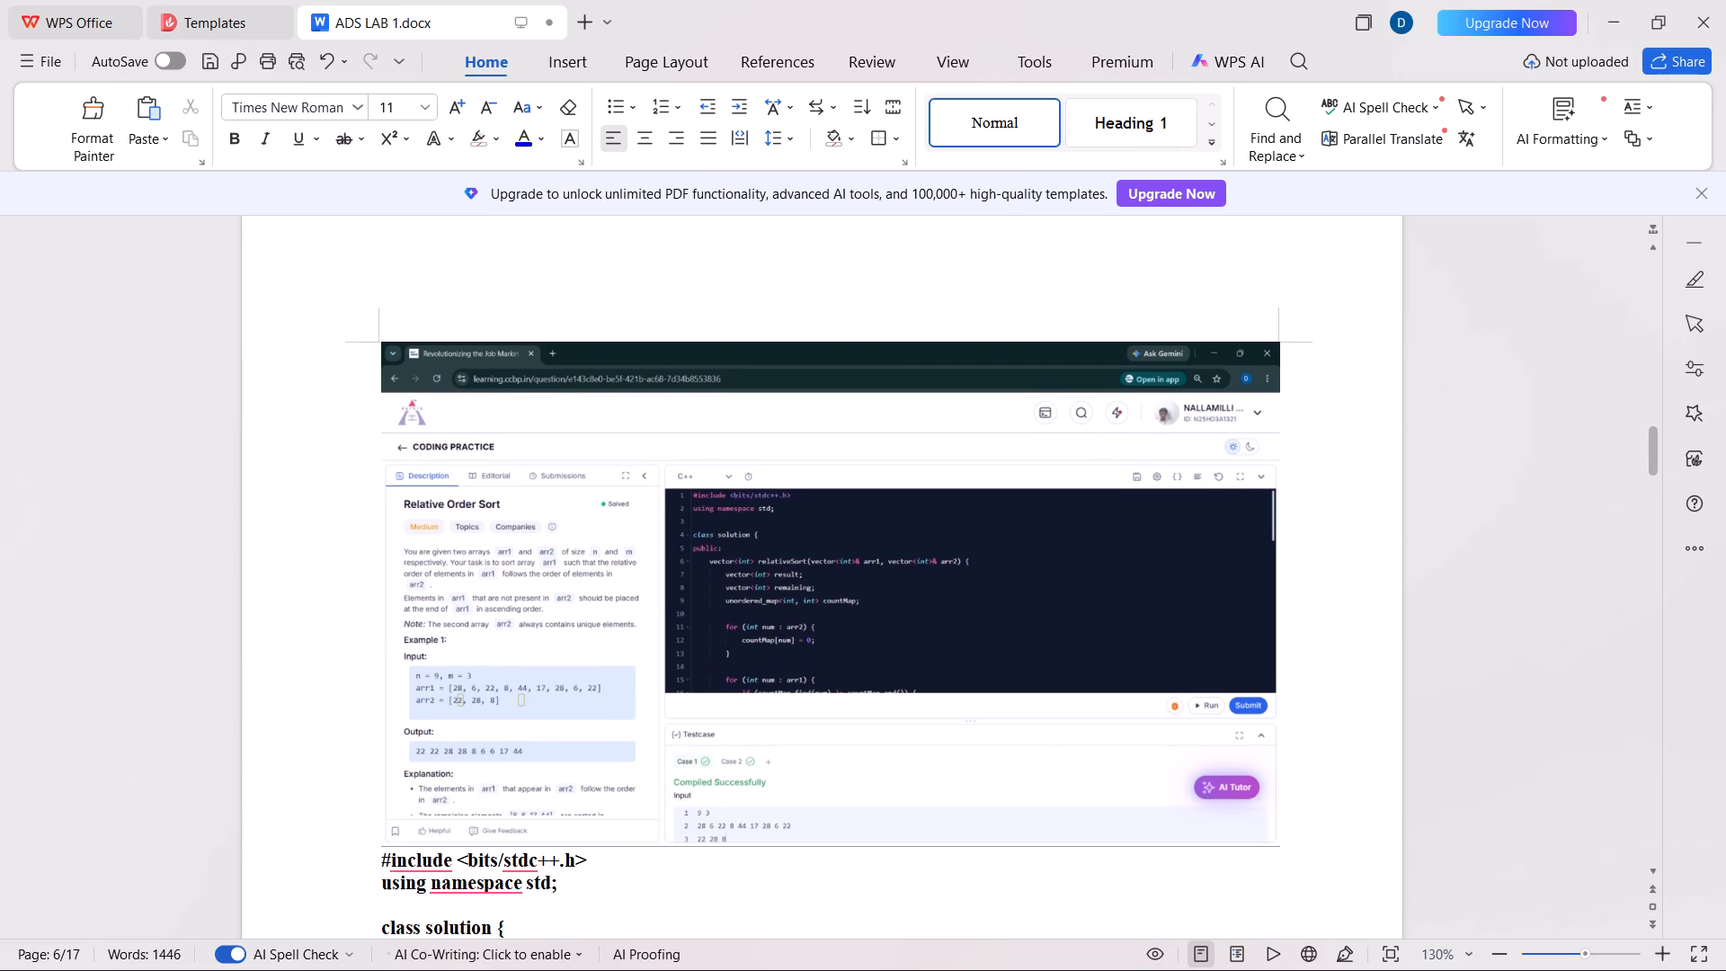
pyautogui.scroll(-3, 690, 344)
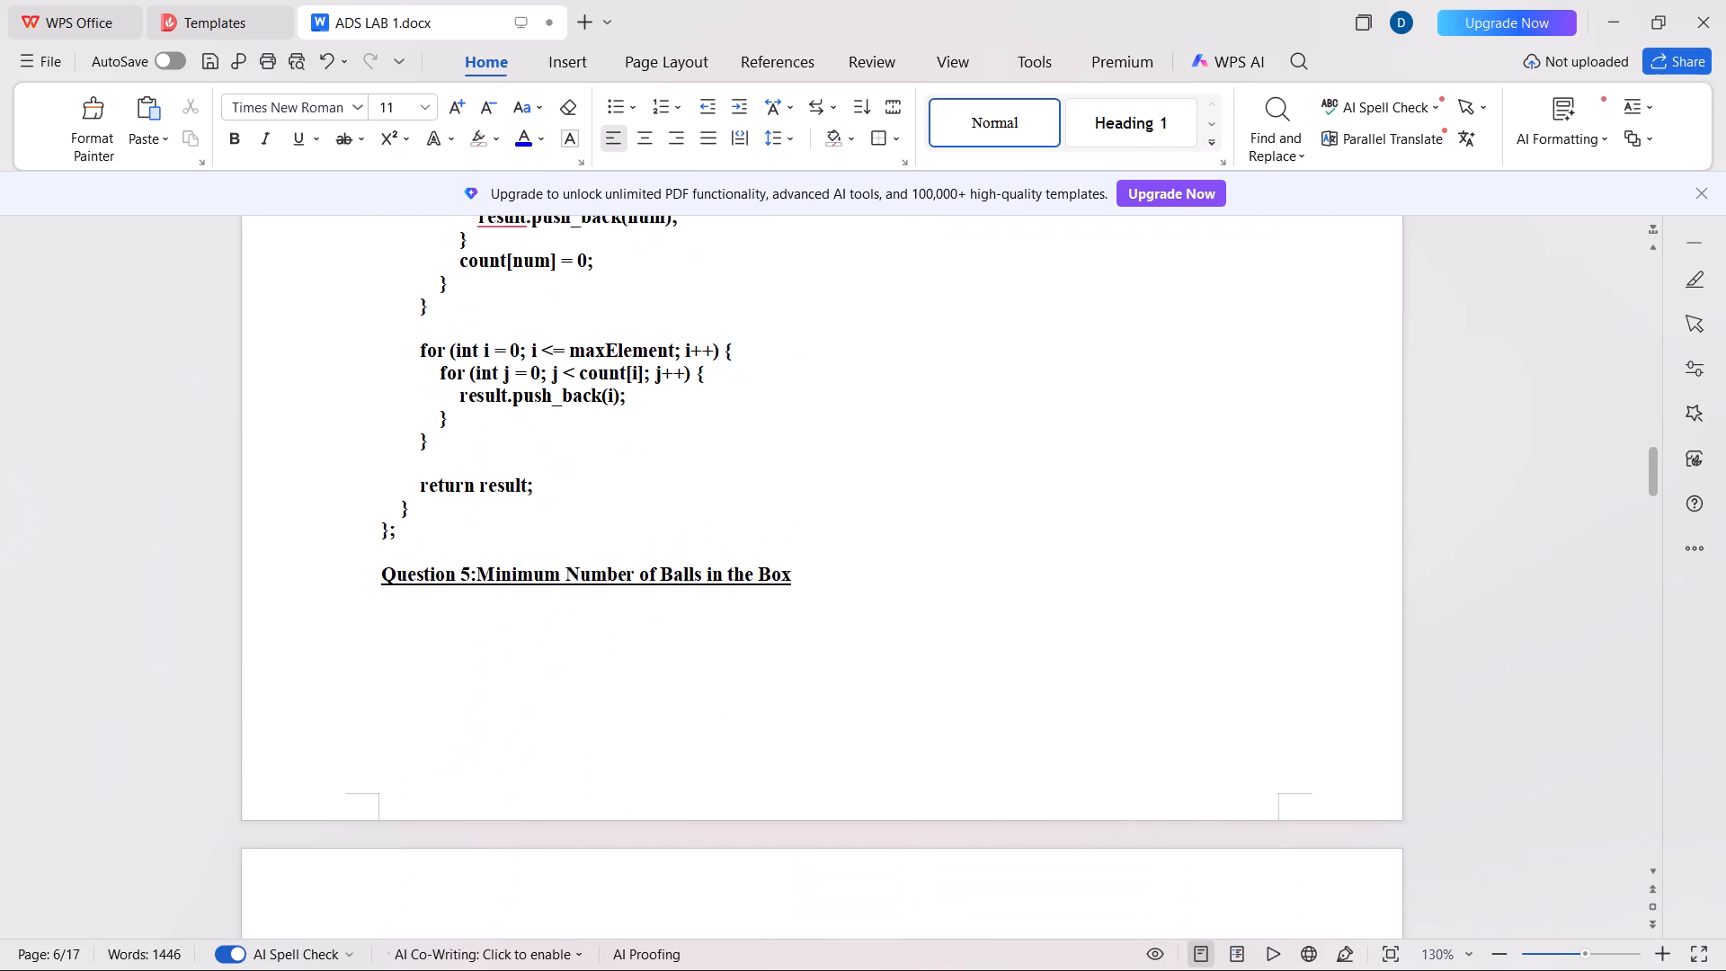
# Review the screenshots and code of Questions 5 to 8, from Minimum Number of Balls in the Box through Insert Interval.
pyautogui.scroll(-4, 690, 344)
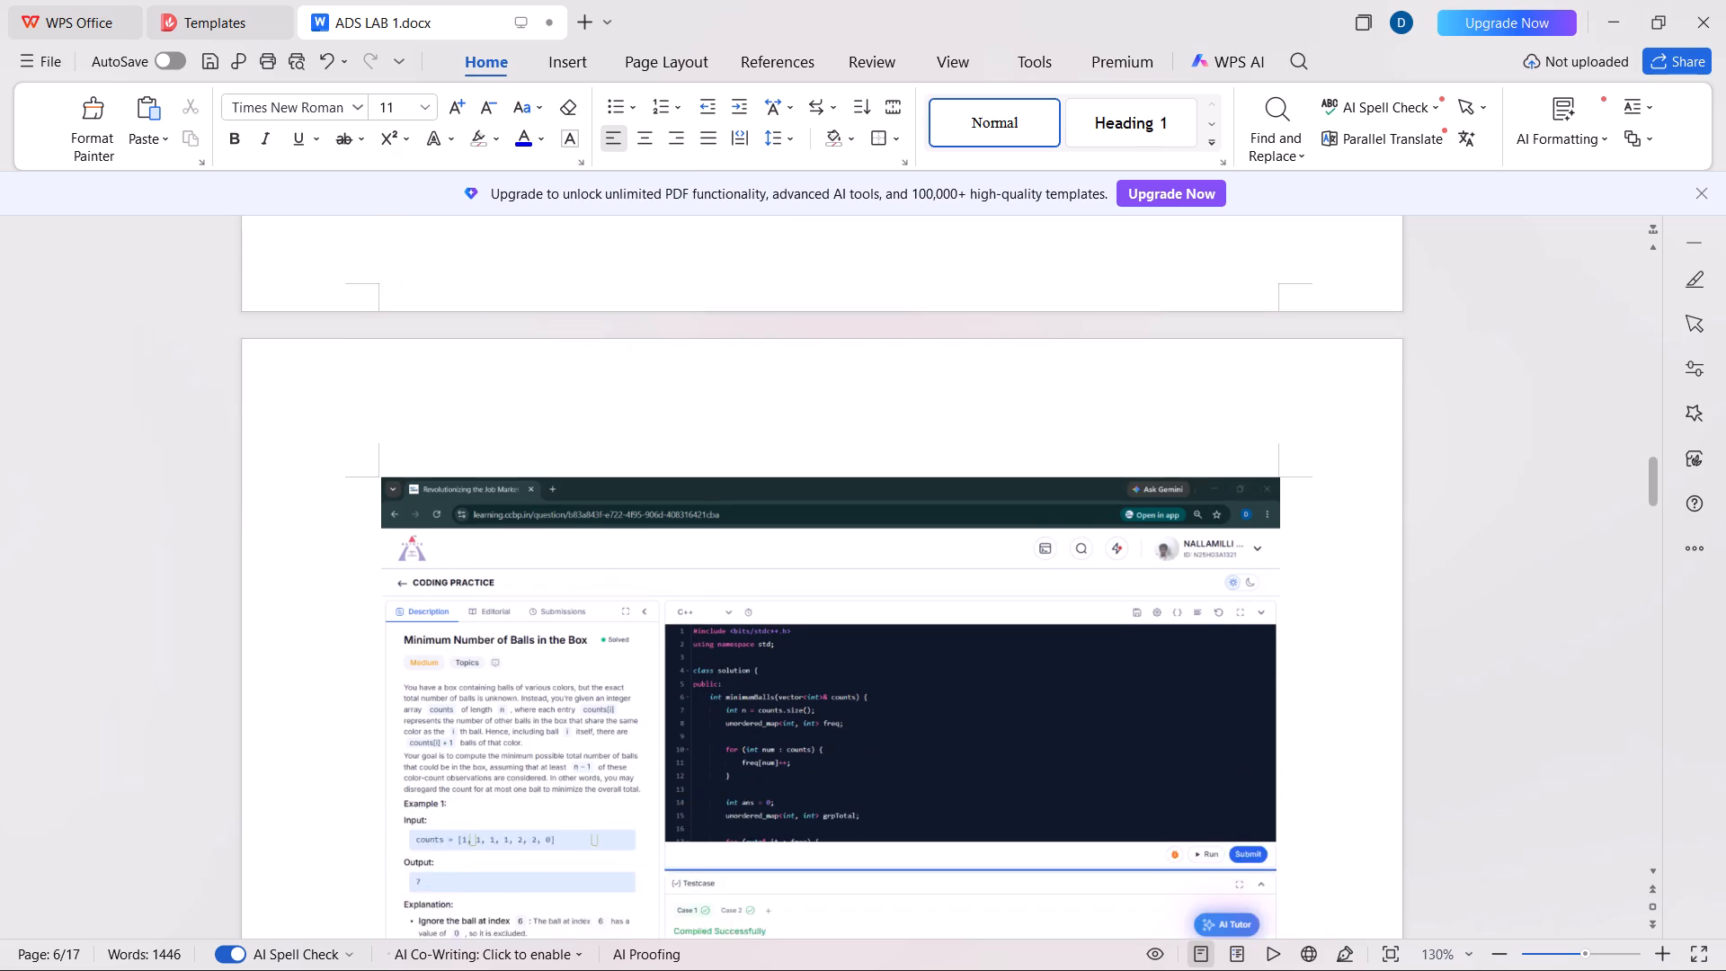
pyautogui.scroll(-4, 690, 344)
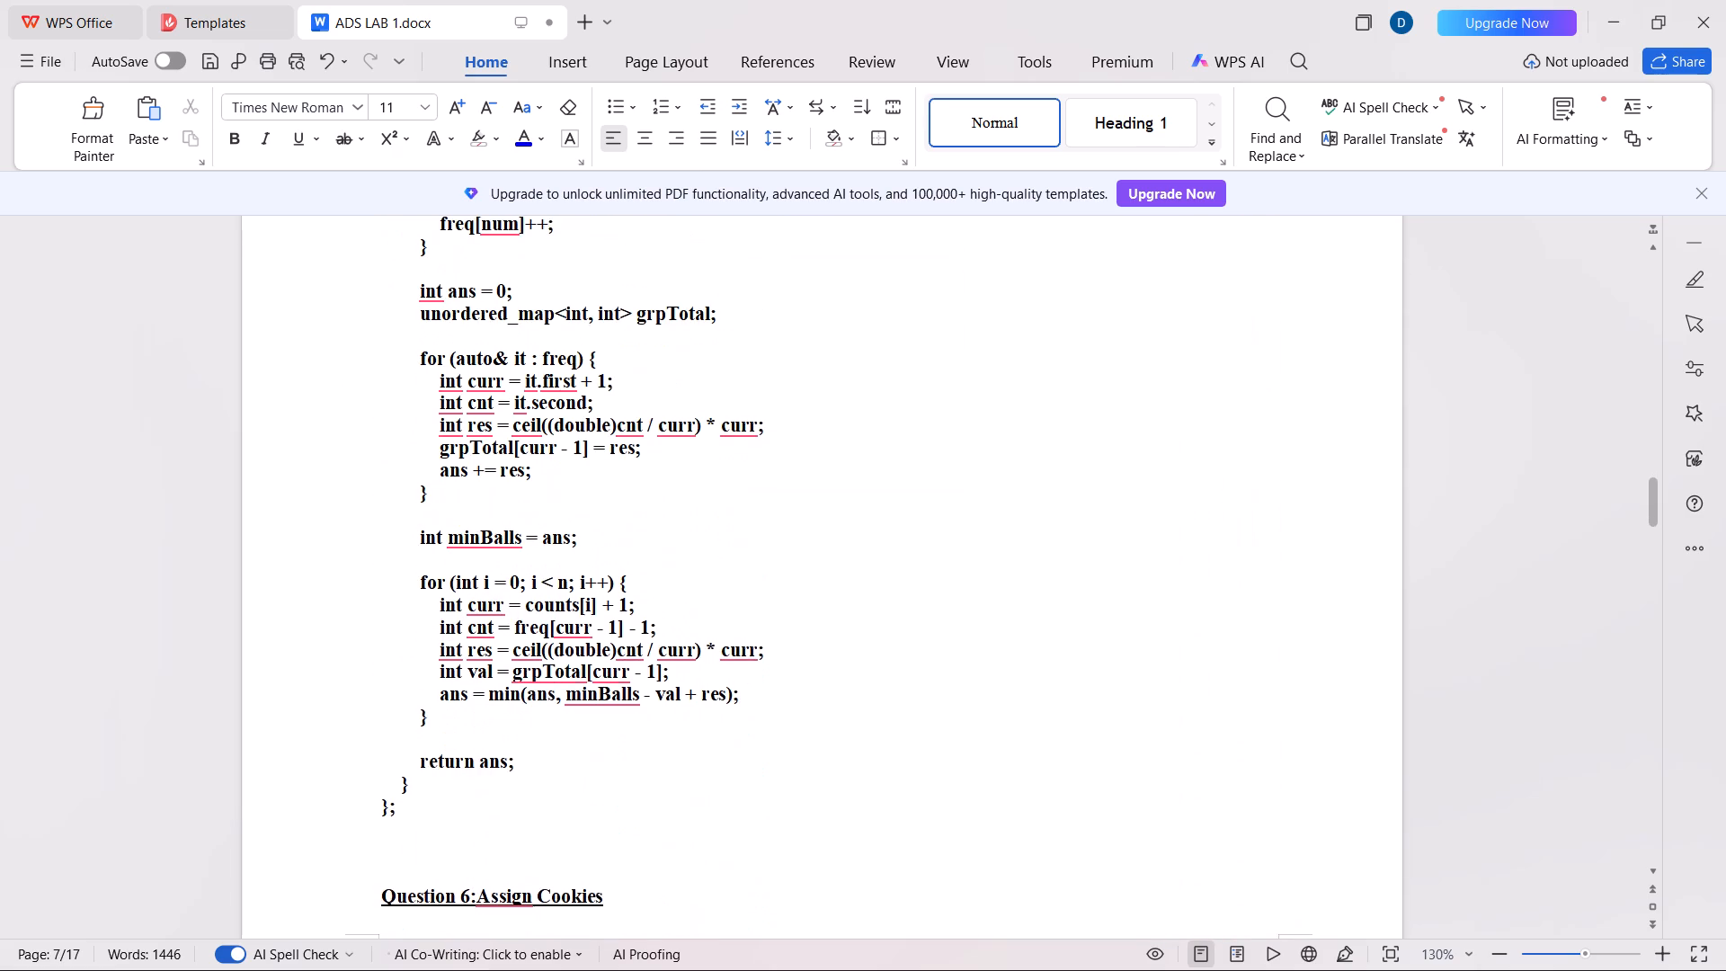
pyautogui.scroll(-3, 690, 344)
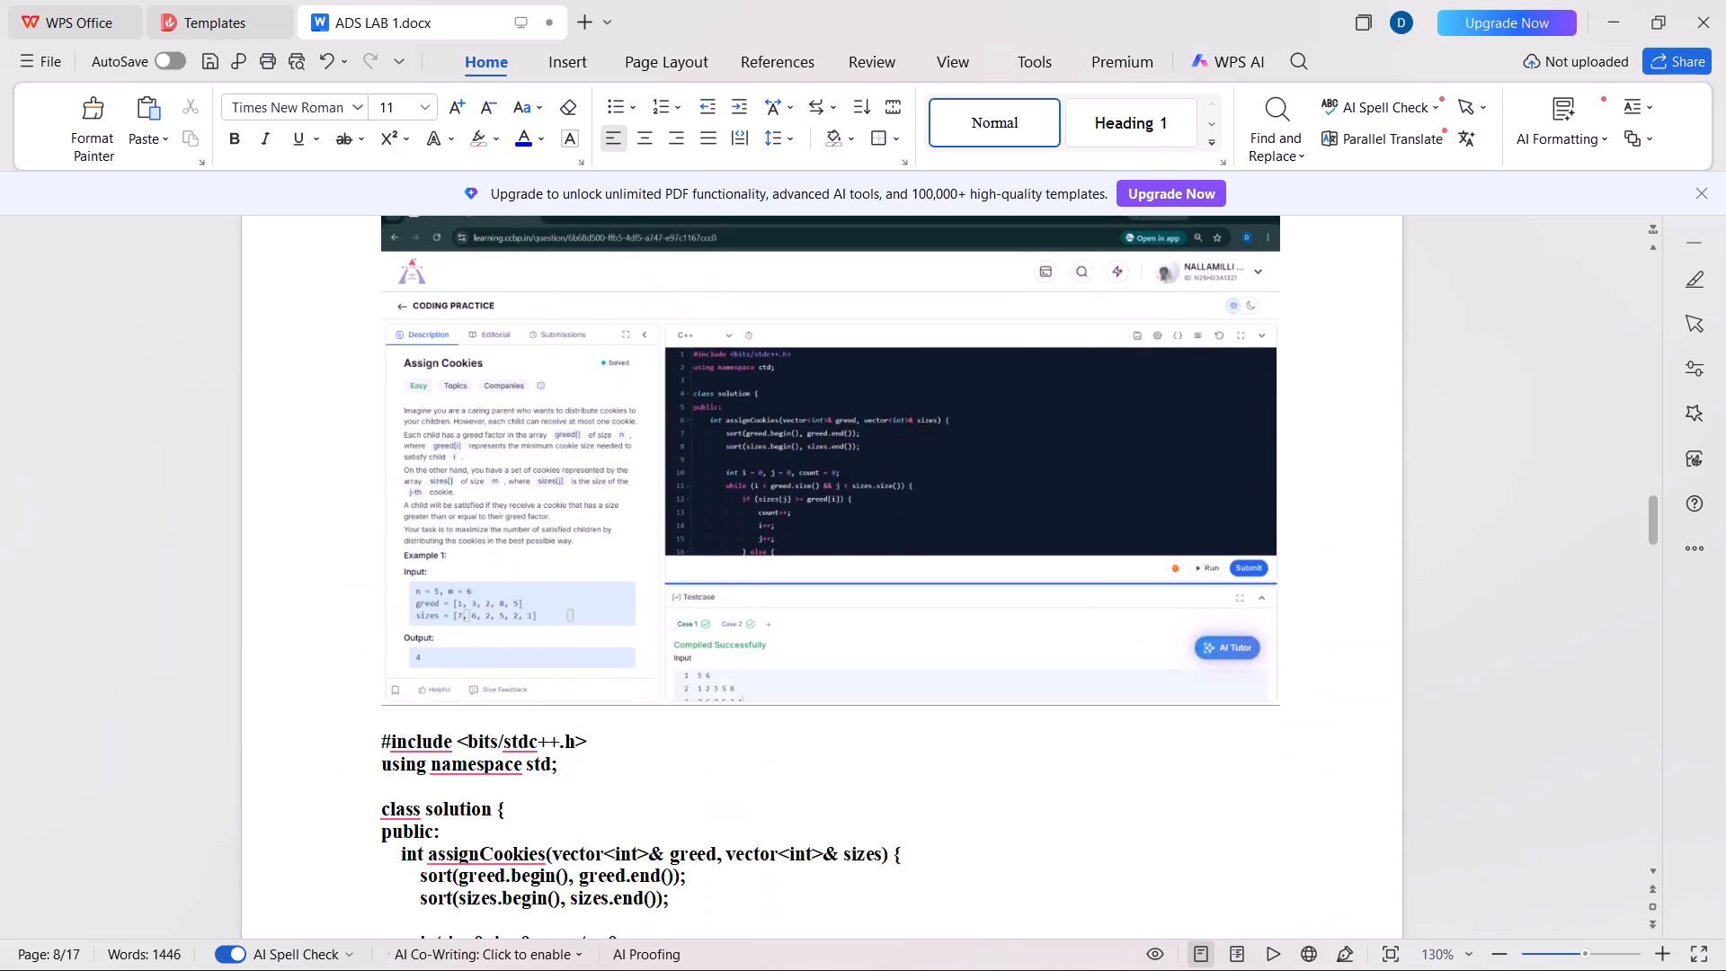
pyautogui.scroll(-3, 690, 344)
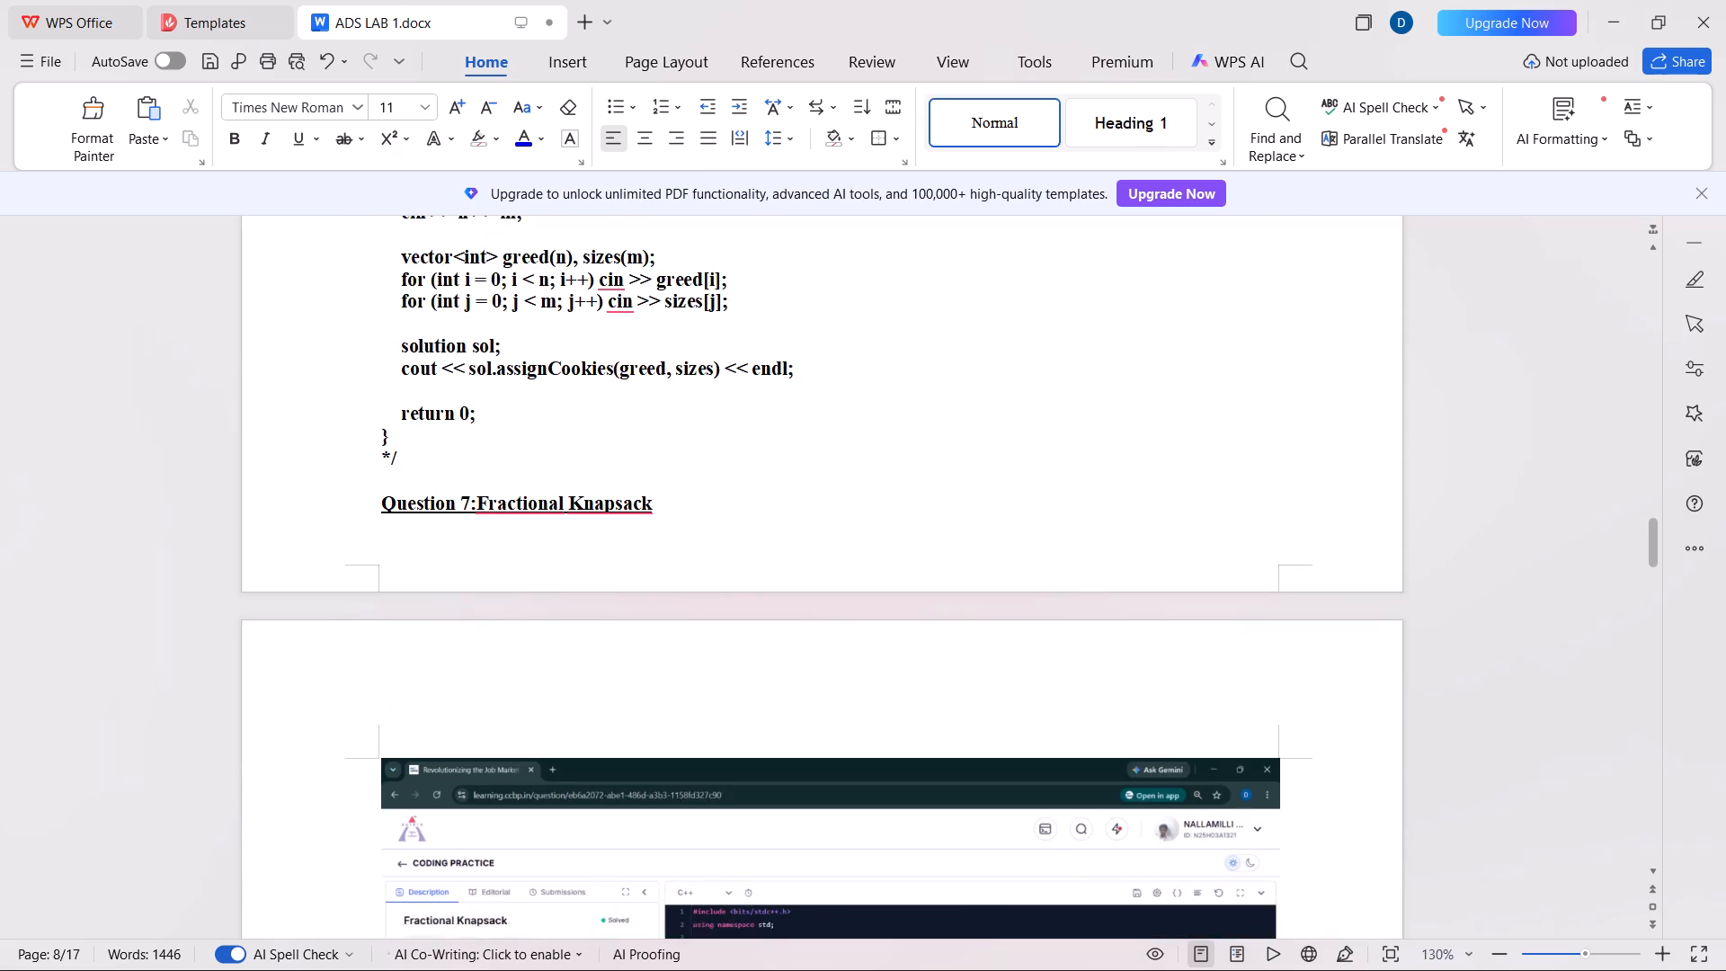
pyautogui.scroll(-3, 690, 344)
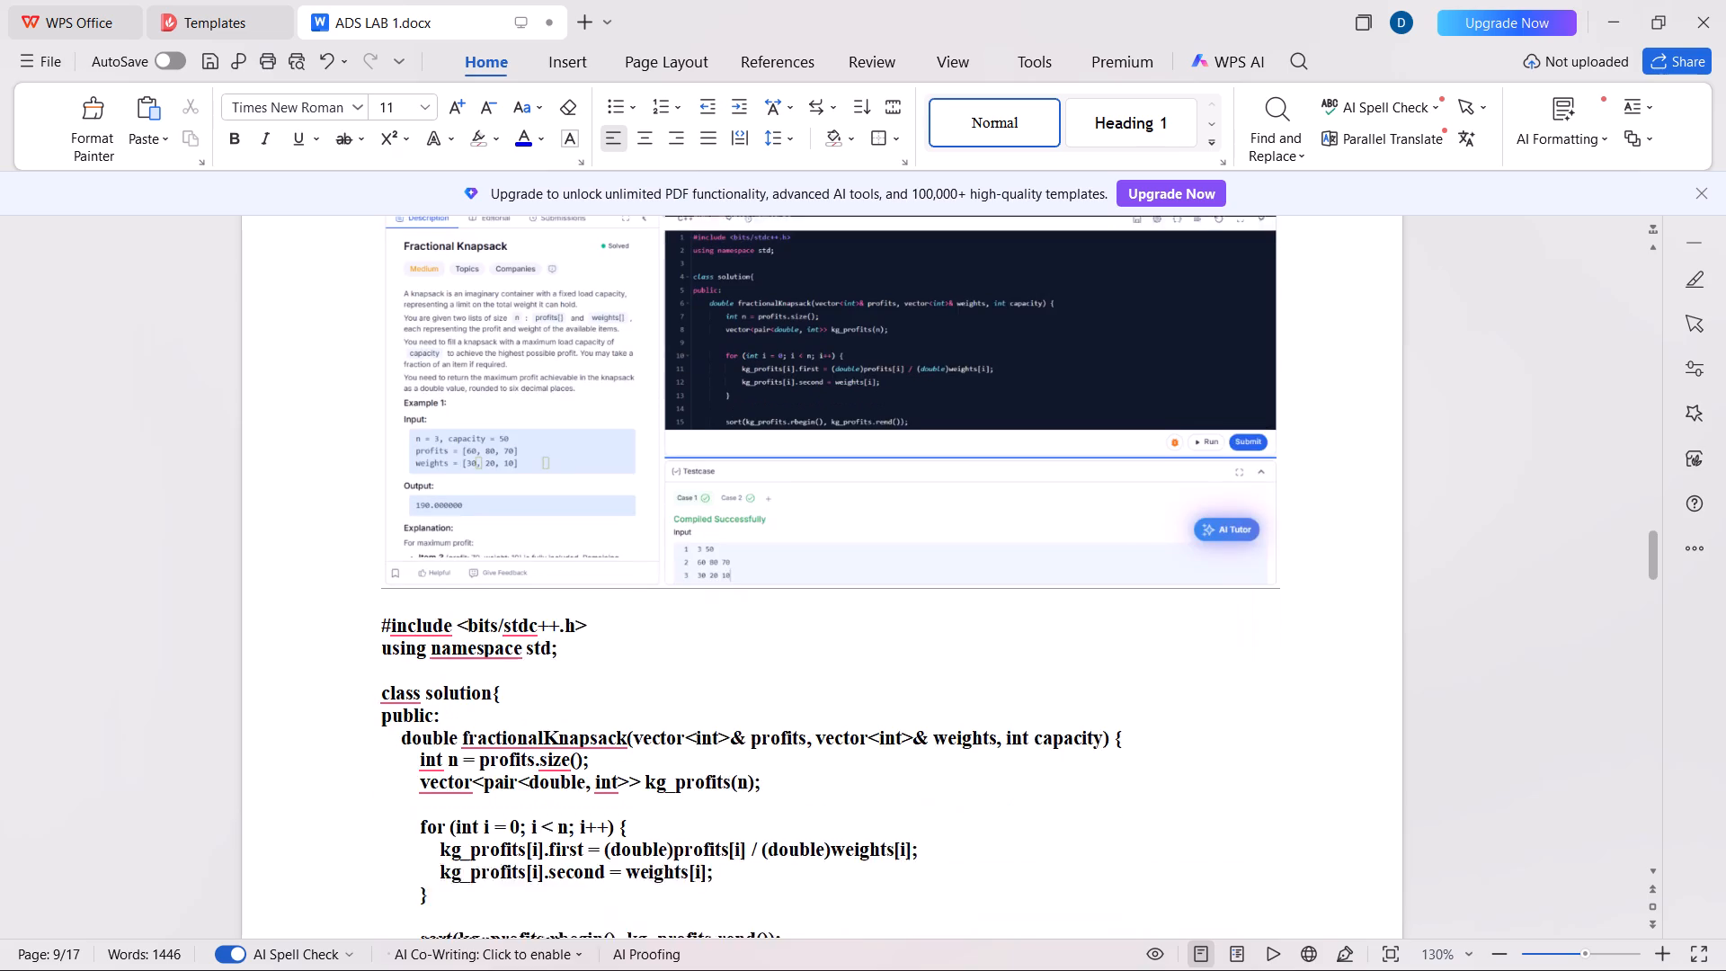
pyautogui.scroll(-1, 690, 344)
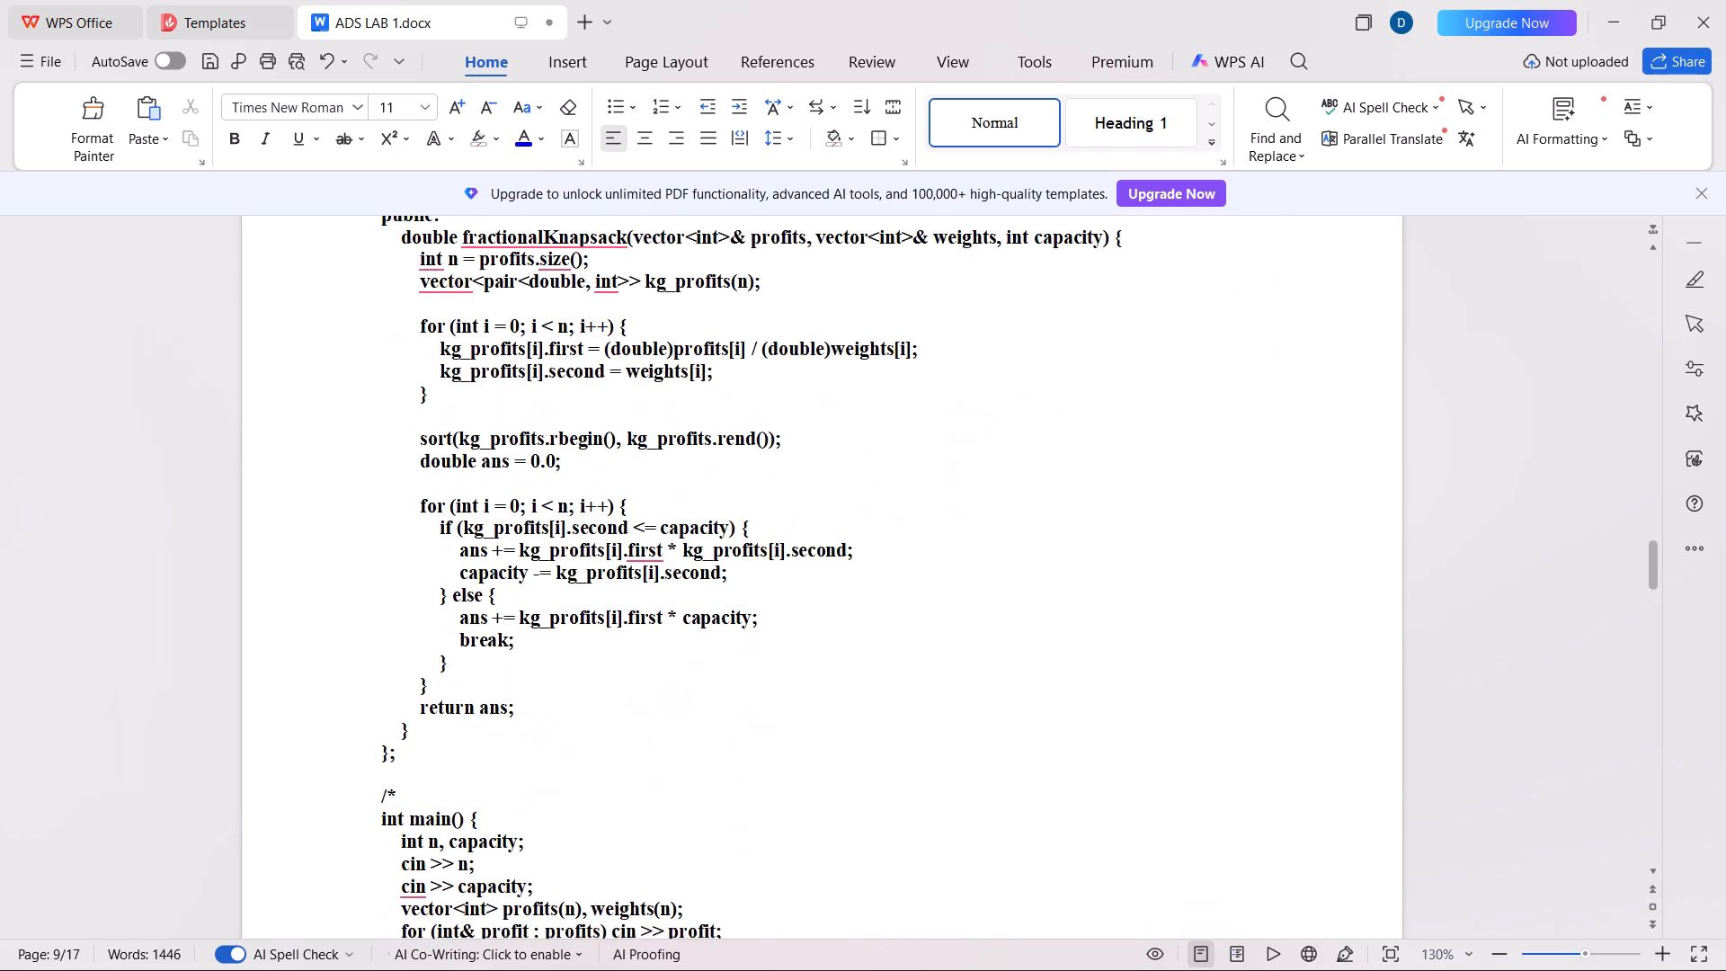
pyautogui.scroll(-2, 690, 344)
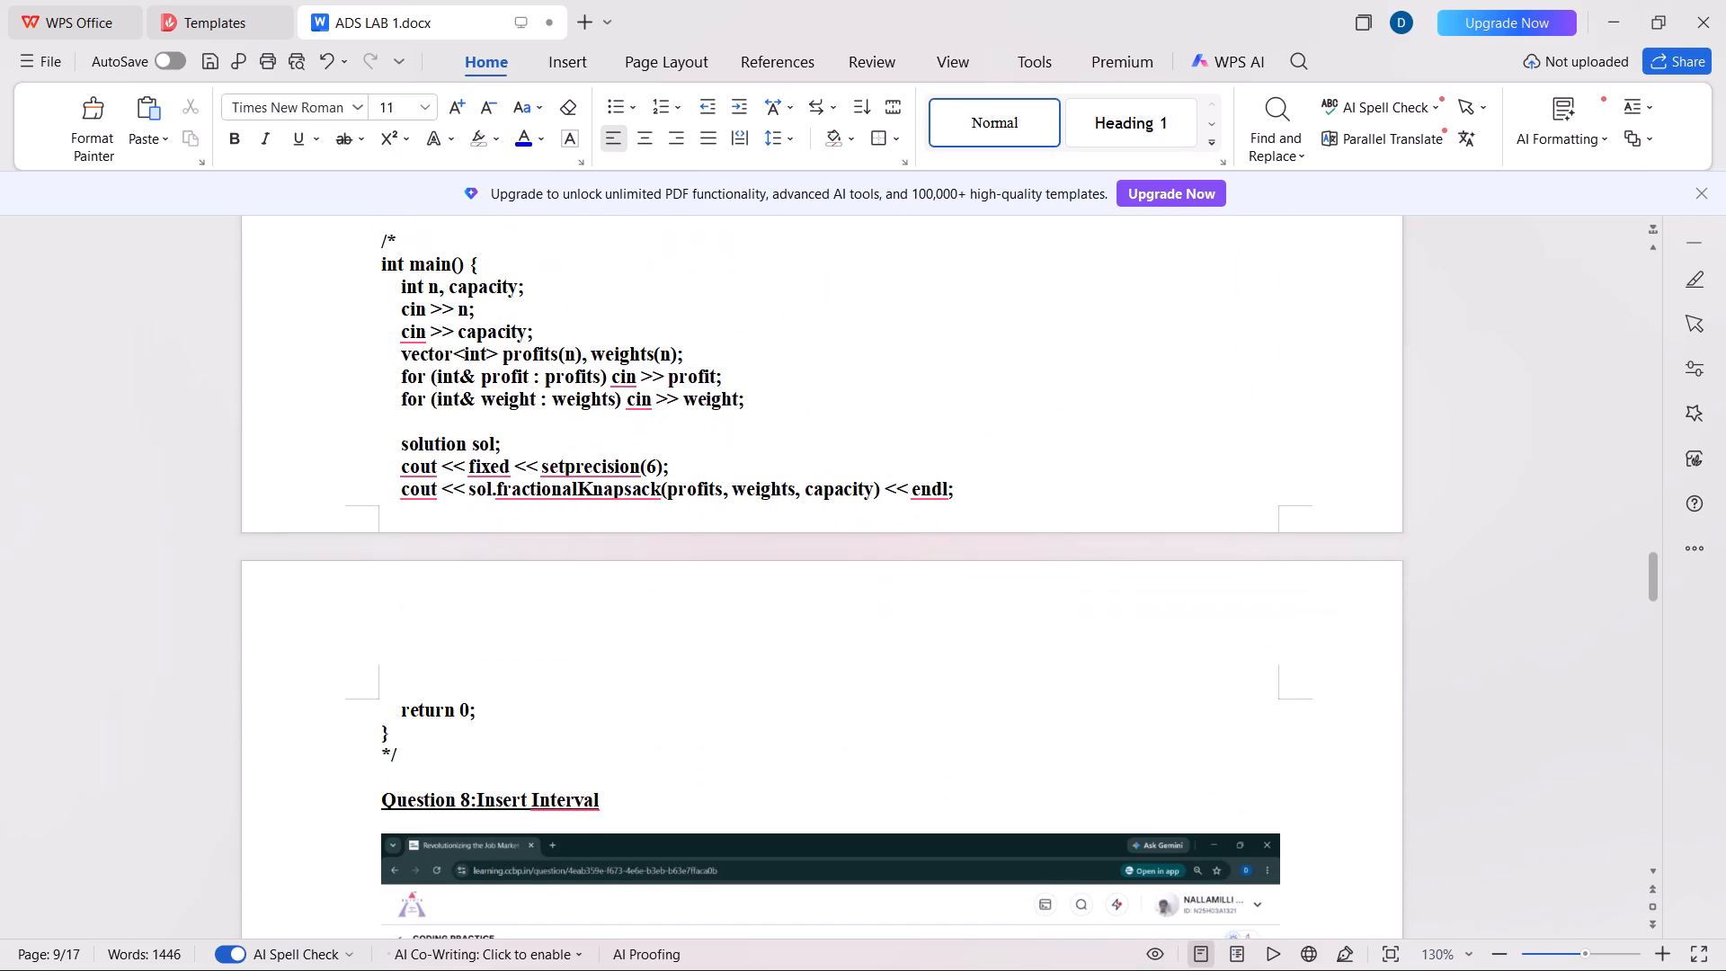
pyautogui.scroll(-2, 690, 344)
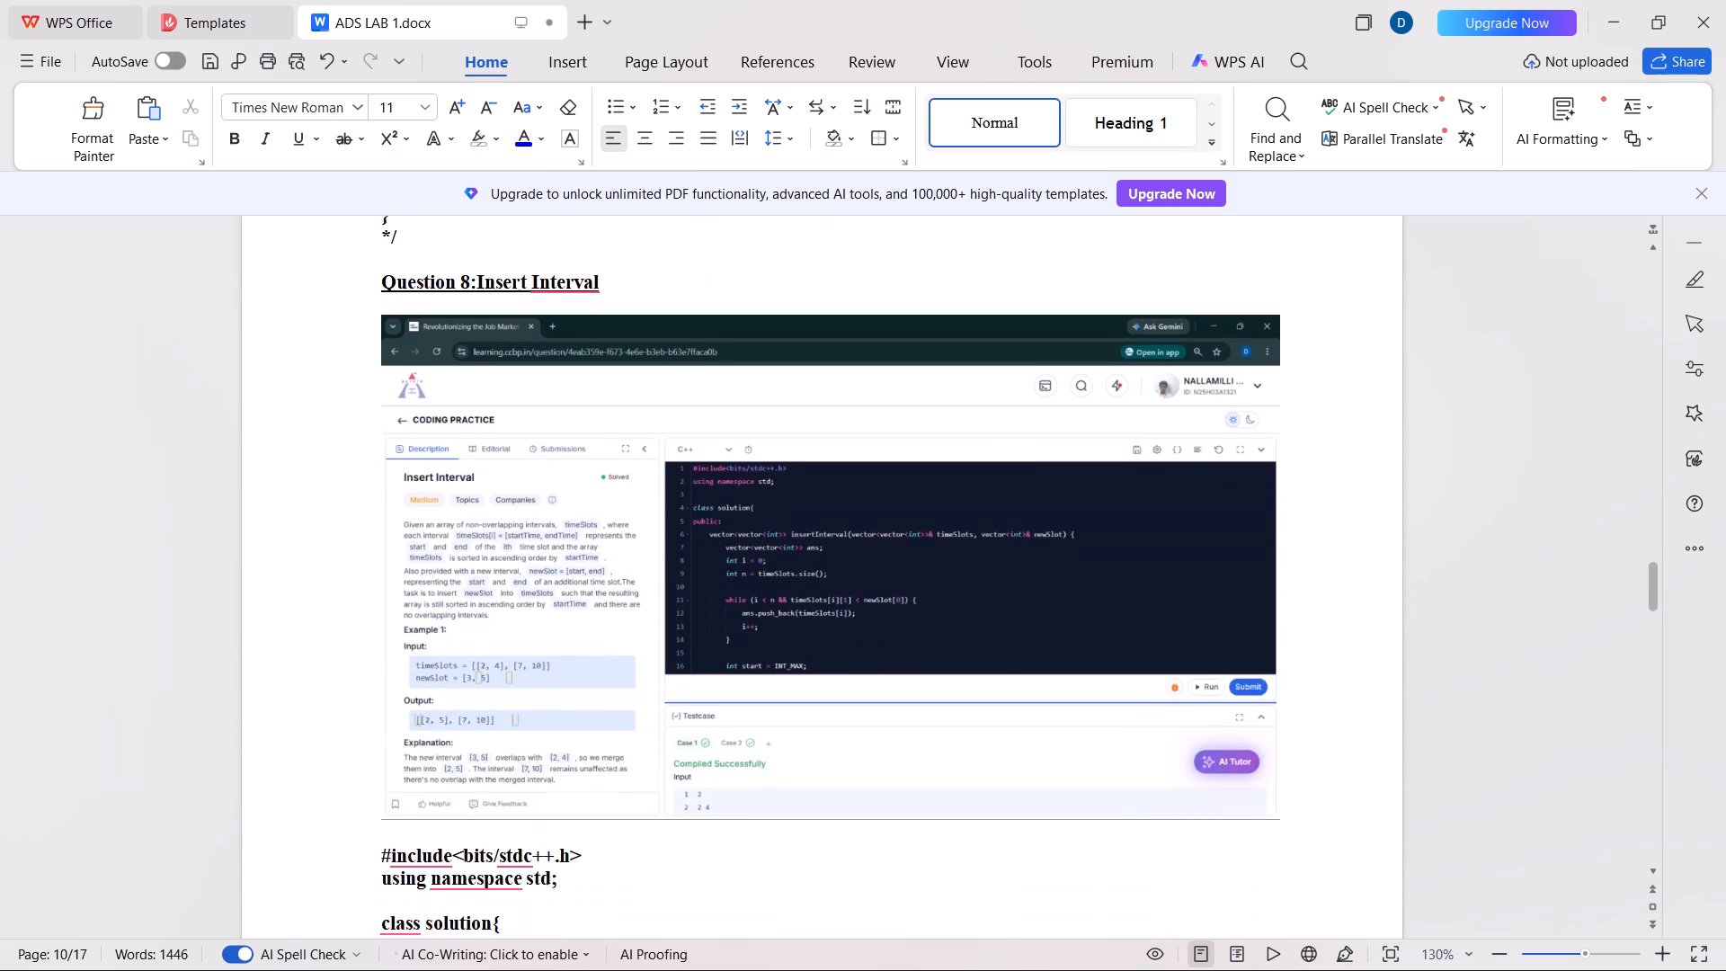
pyautogui.scroll(-1, 690, 344)
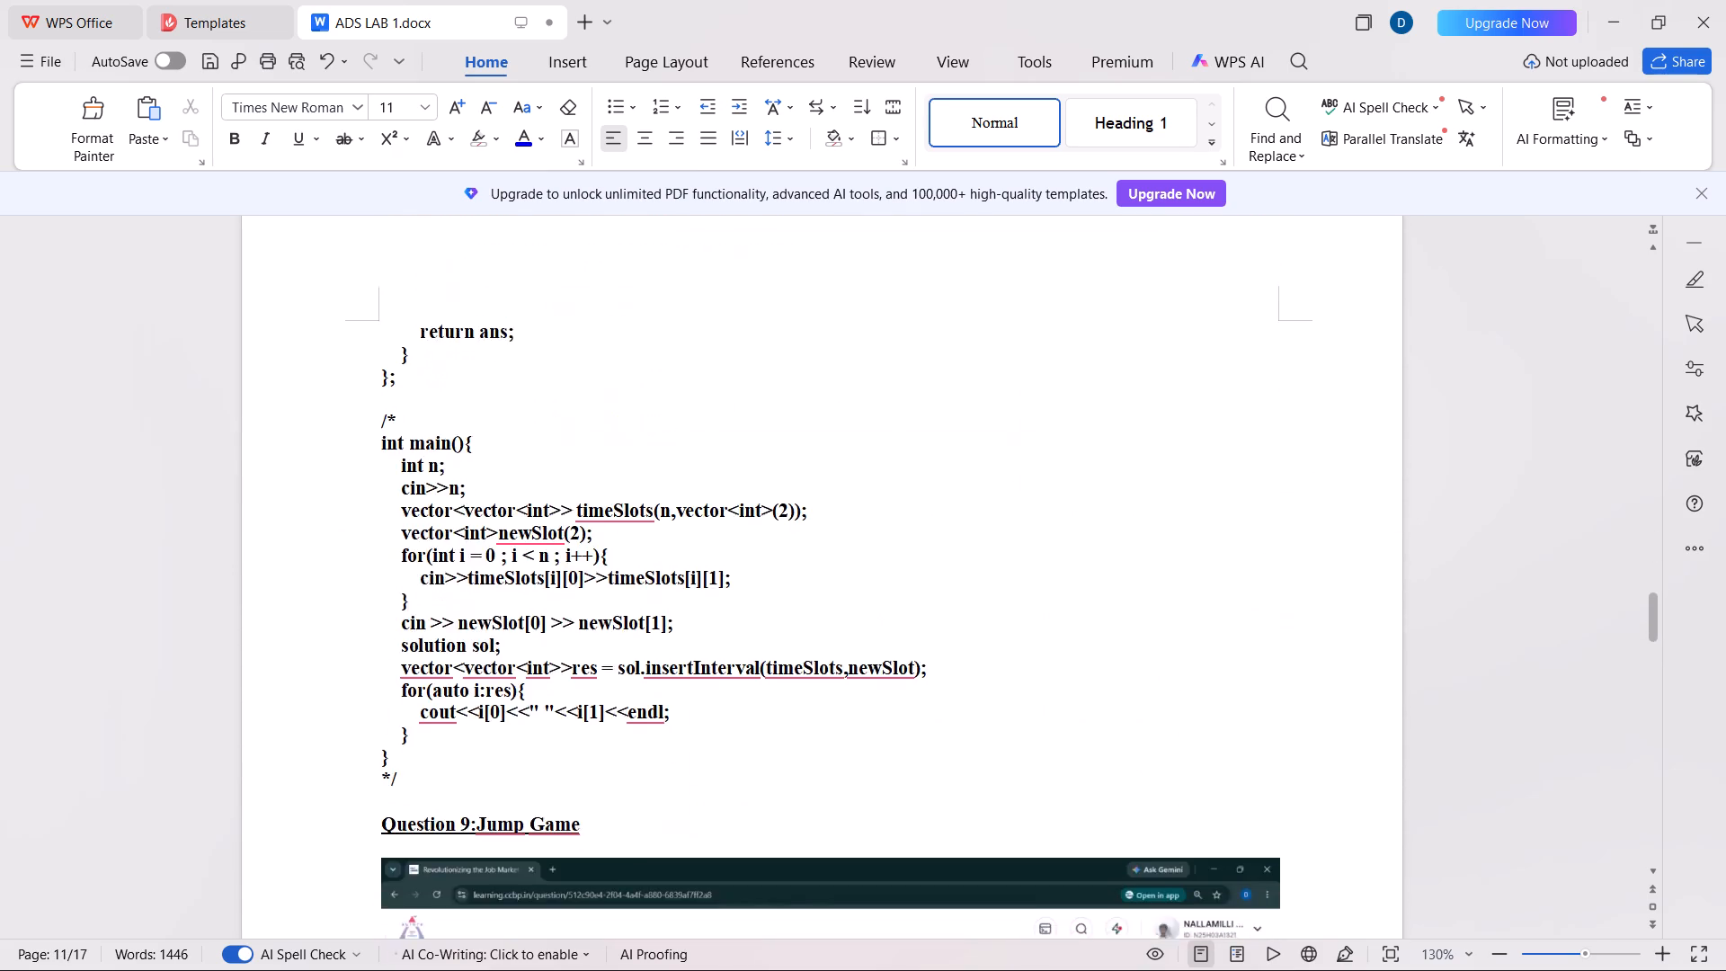
# Review the screenshots and code of Question 9, Jump Game, and Question 10, Minimum Boats Required.
pyautogui.scroll(-2, 690, 344)
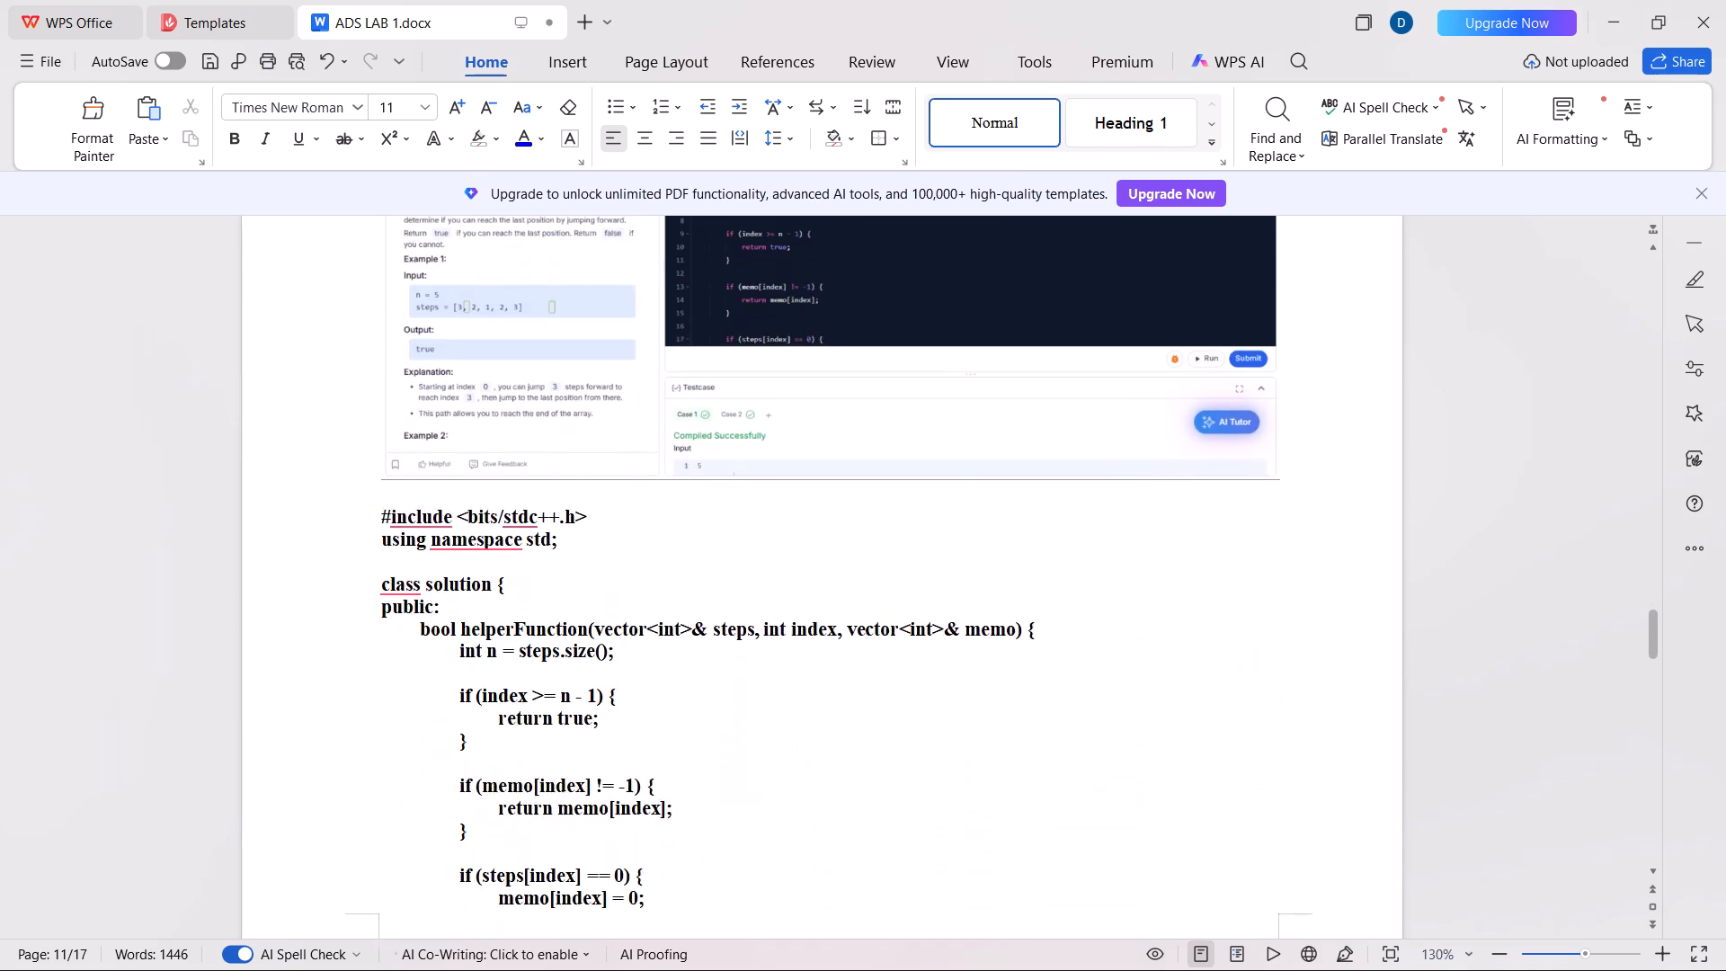
pyautogui.scroll(-1, 690, 344)
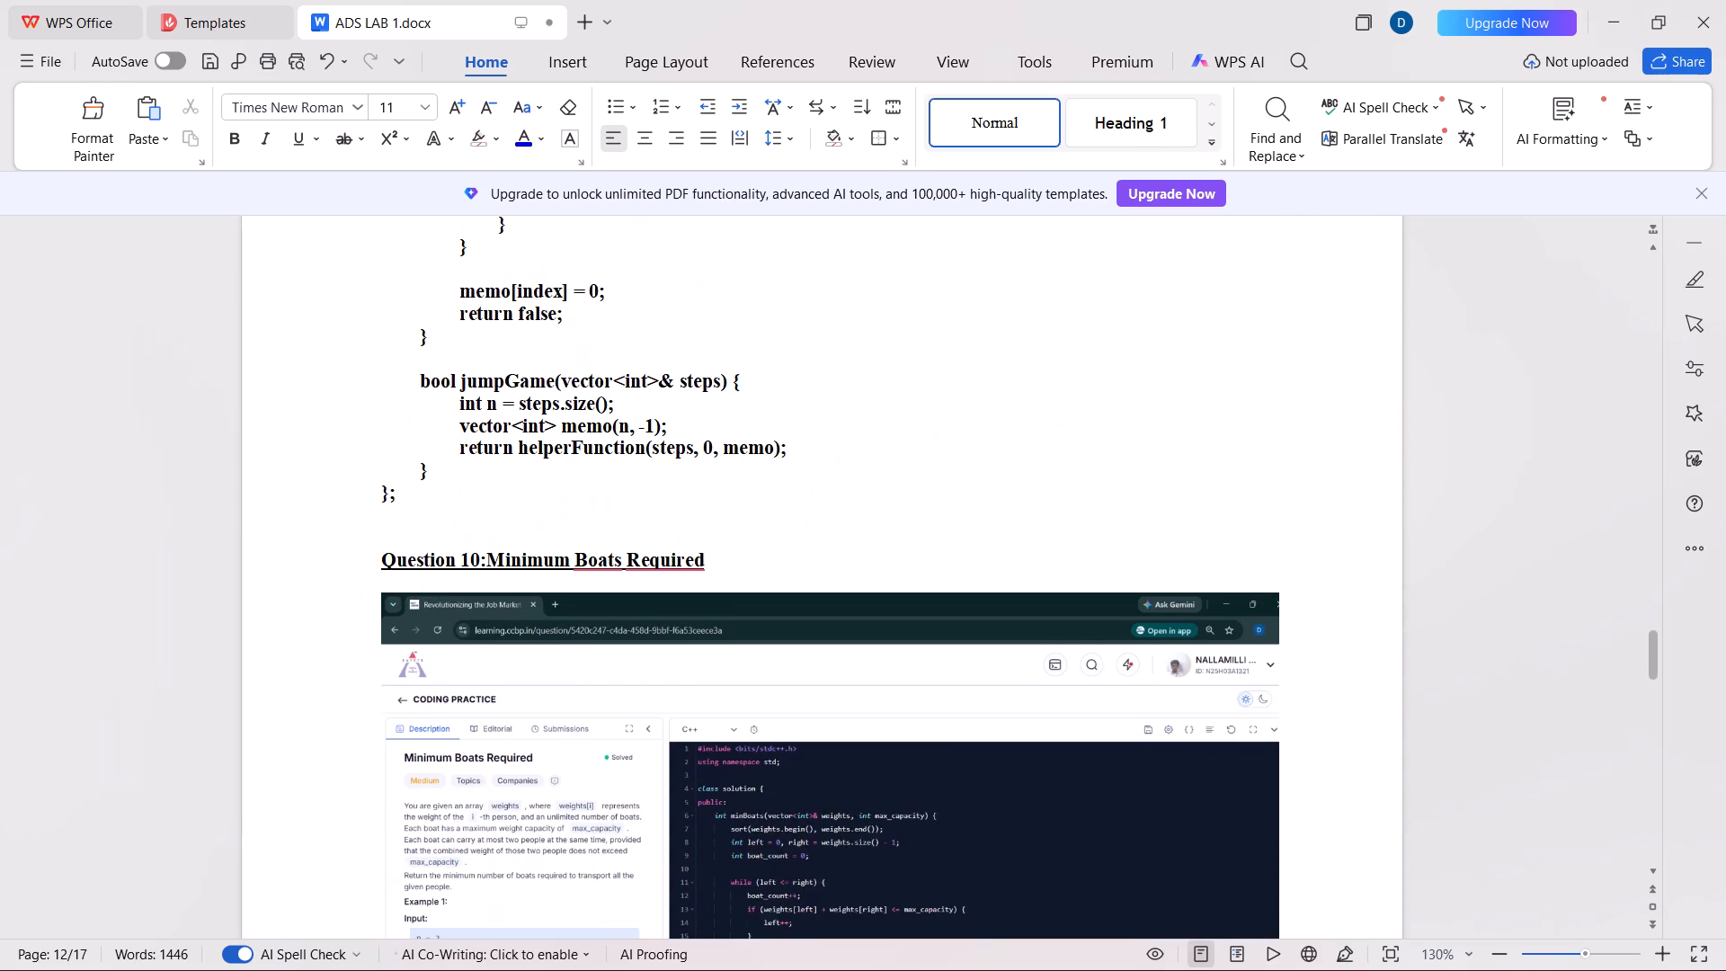
pyautogui.scroll(-3, 690, 344)
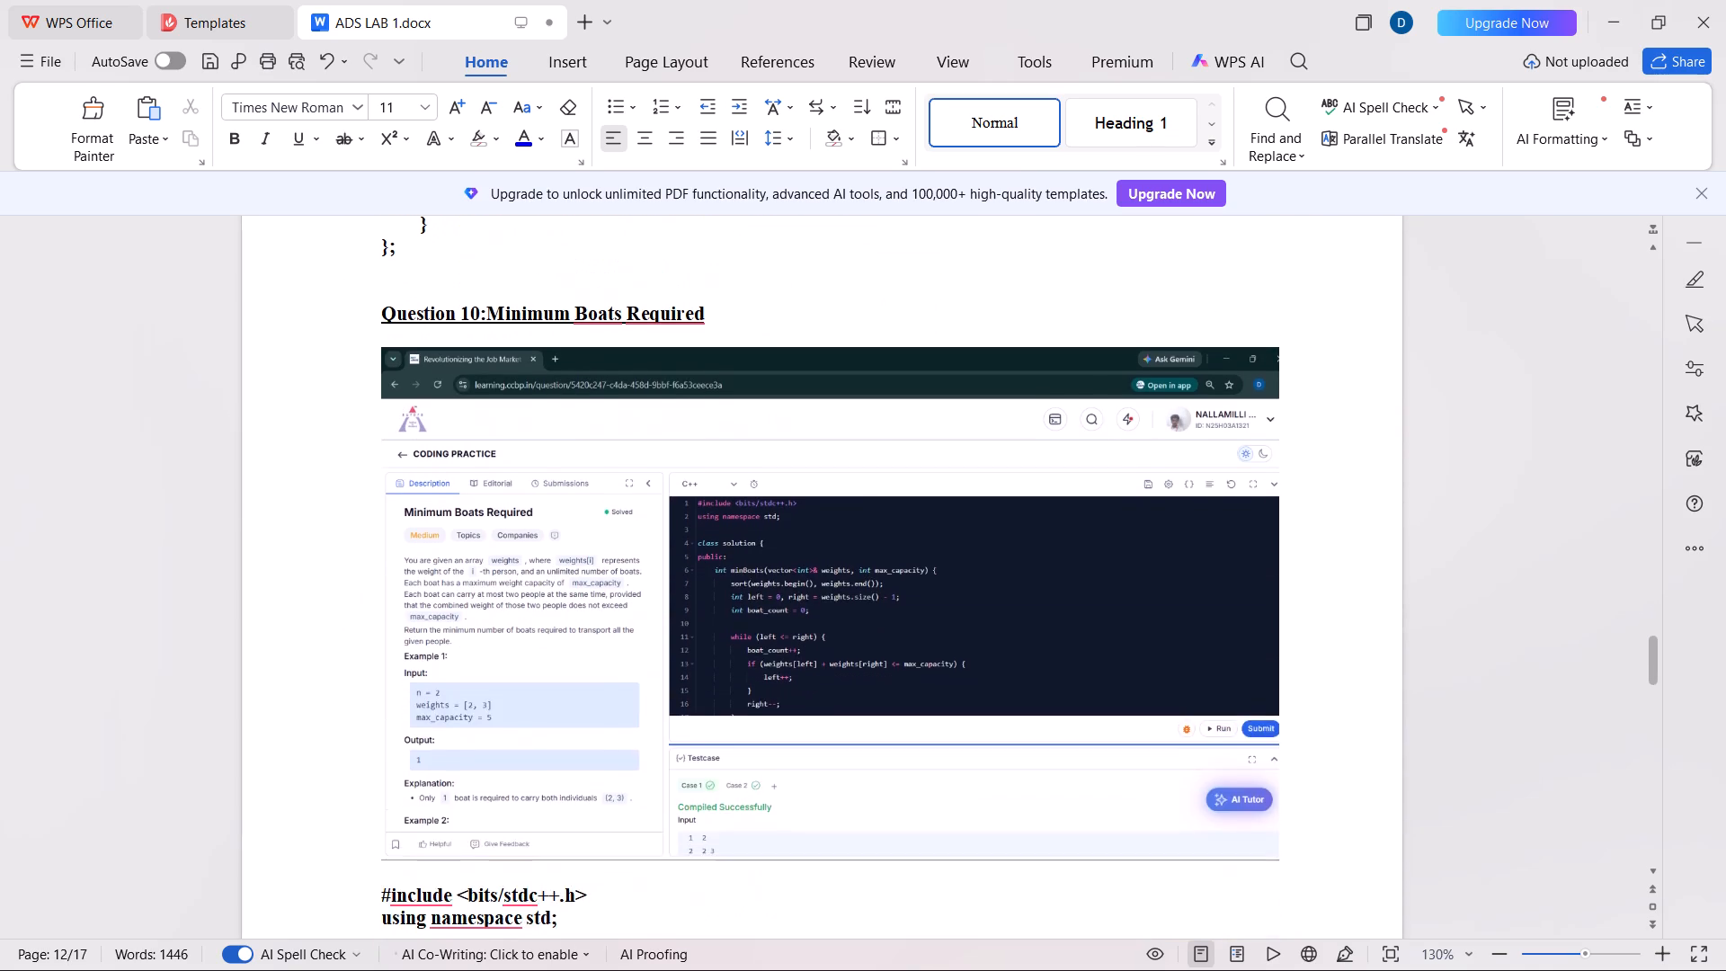
pyautogui.scroll(-6, 690, 344)
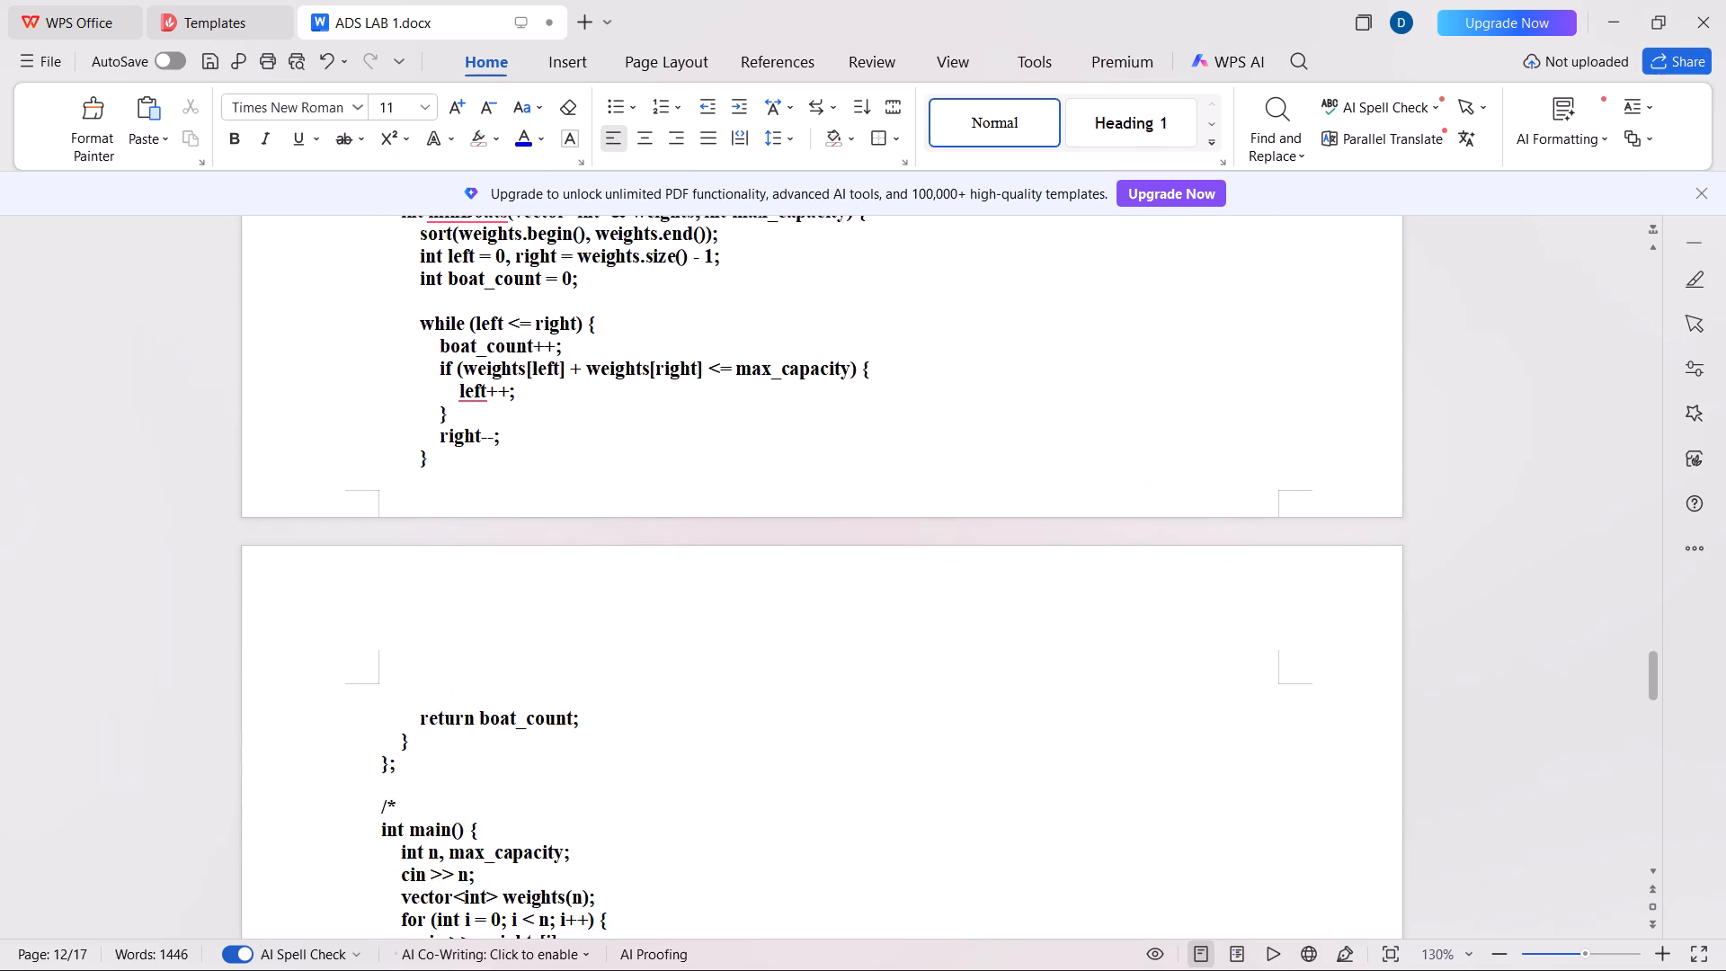
# Review the screenshot and code of Question 11, Match Customers with Experts, up to the start of Question 12.
pyautogui.scroll(-2, 690, 344)
pyautogui.scroll(3, 690, 344)
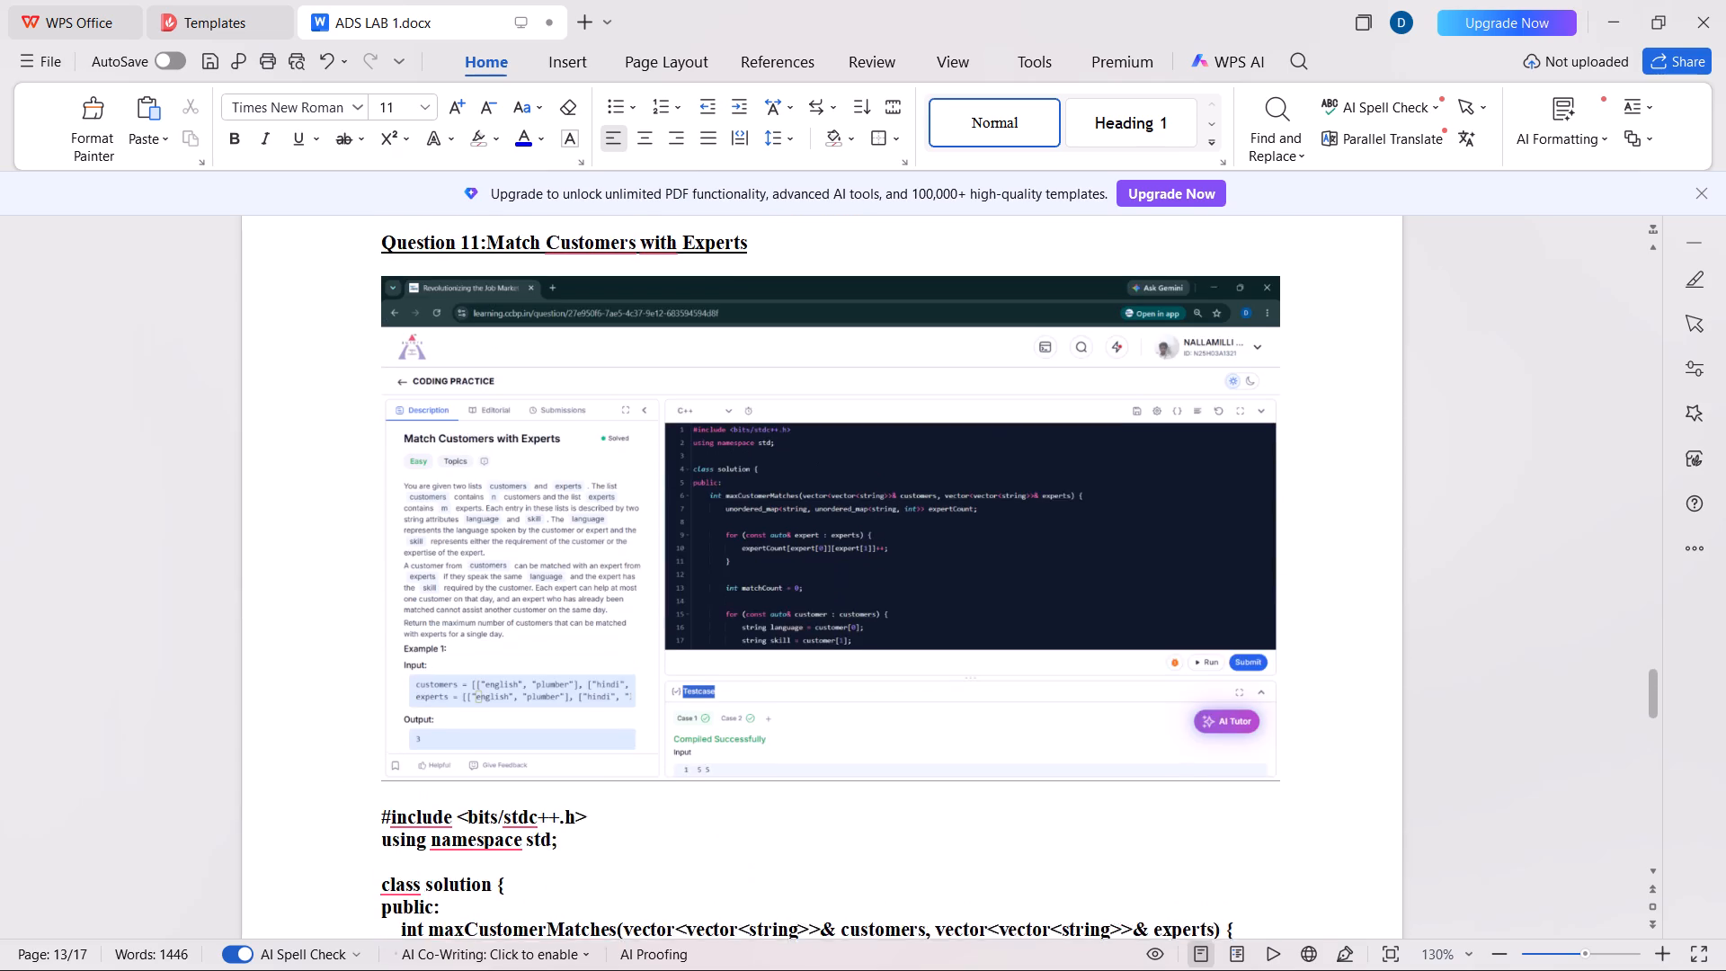
pyautogui.scroll(-1, 690, 344)
pyautogui.scroll(2, 690, 344)
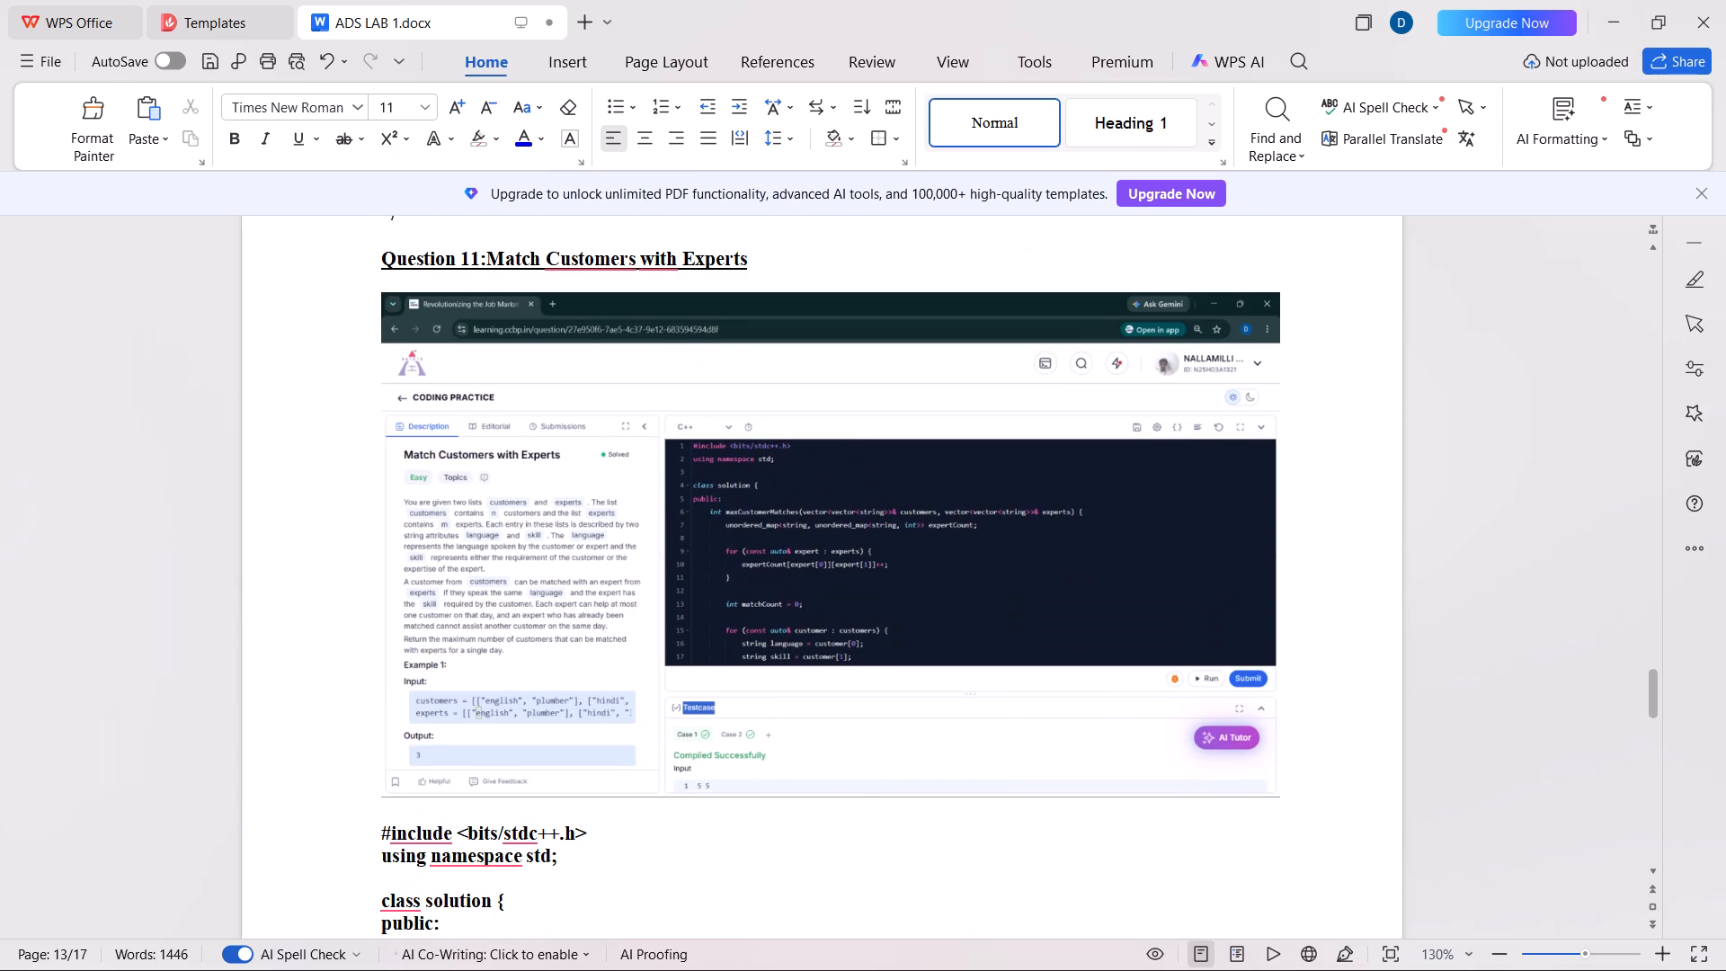
pyautogui.scroll(-2, 690, 344)
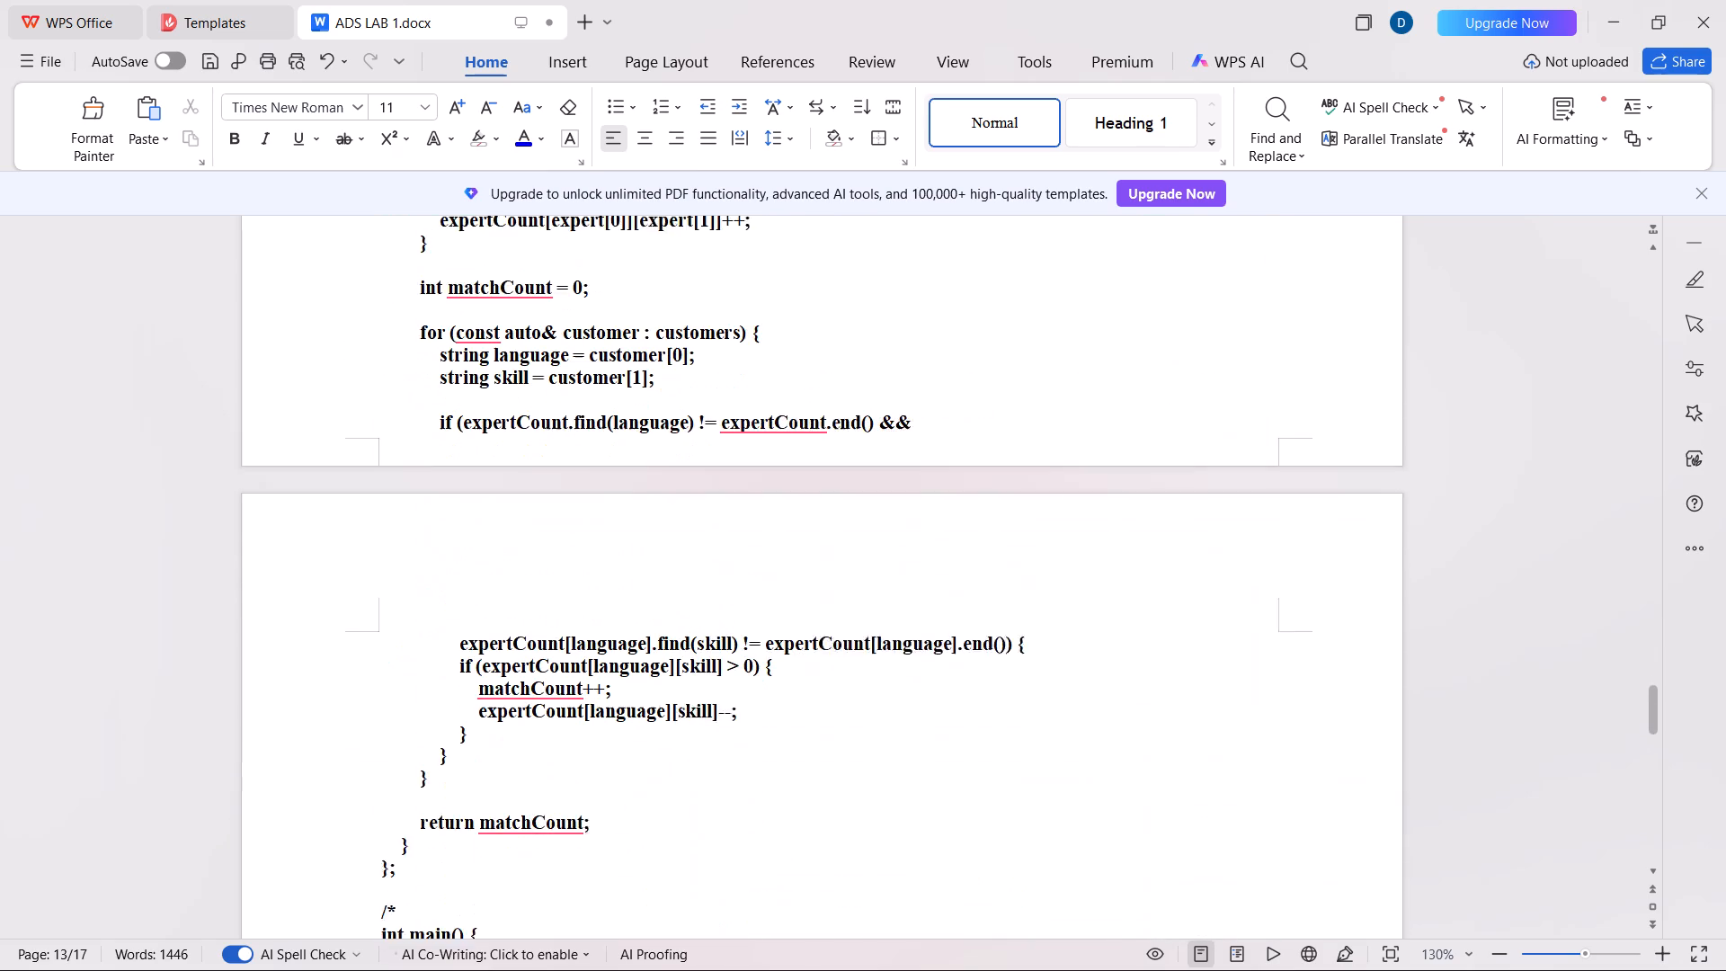
pyautogui.scroll(-5, 690, 344)
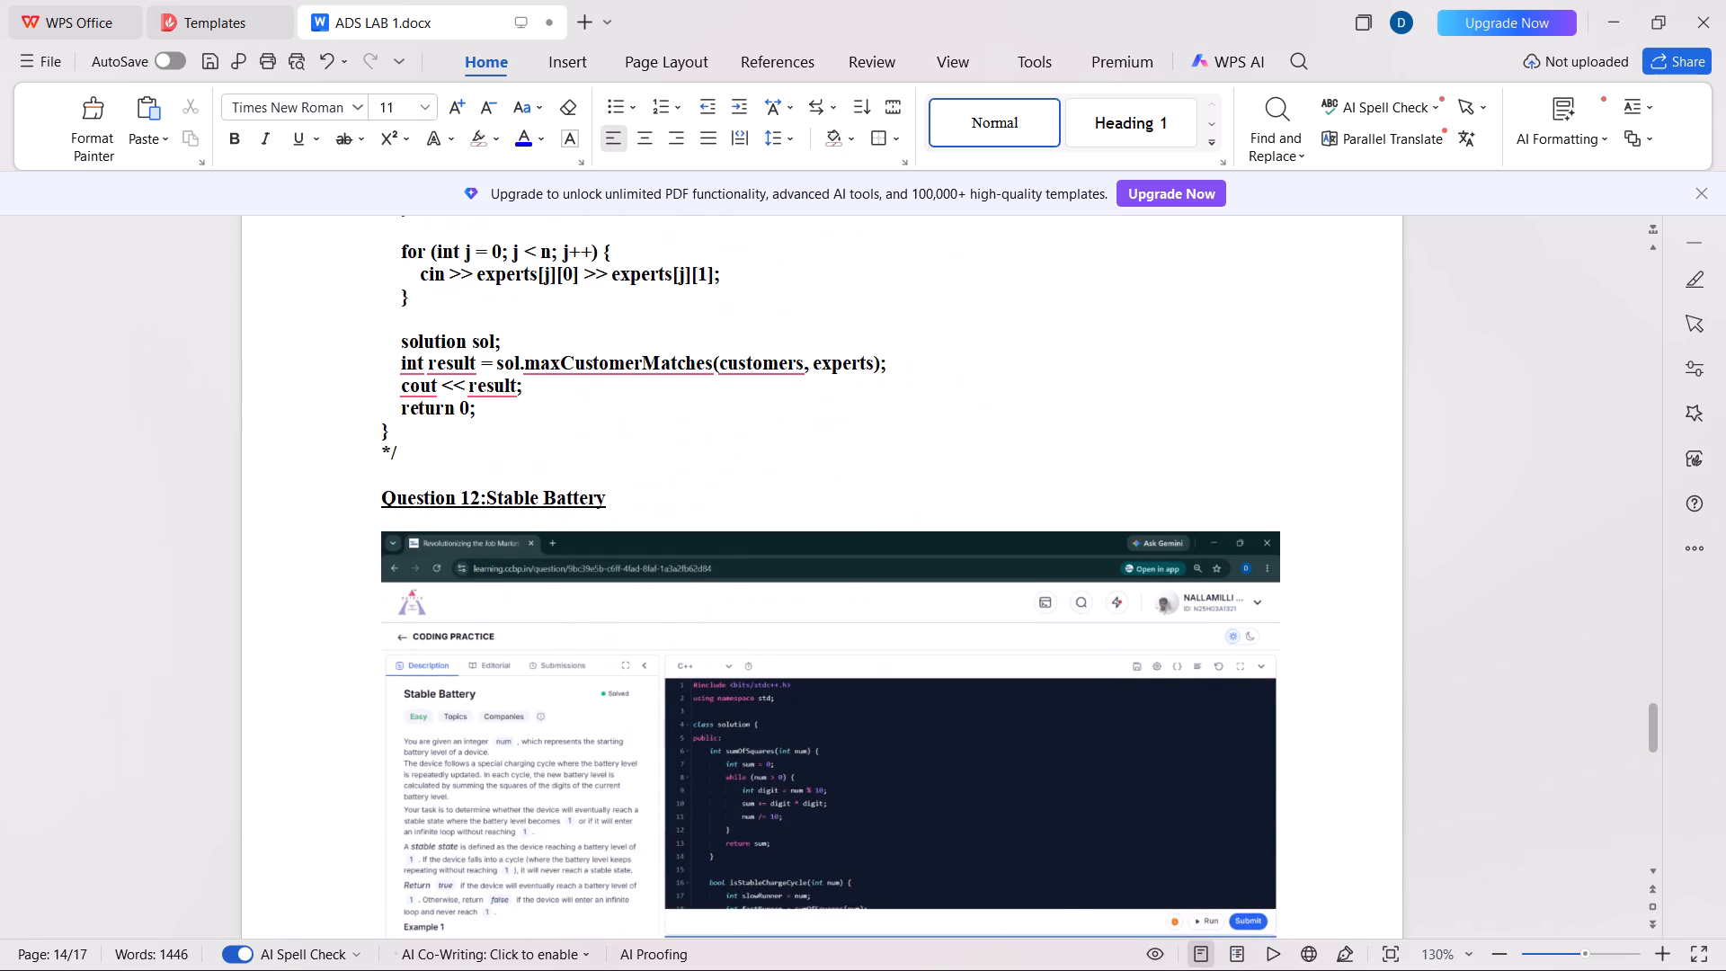
# Review the screenshots and code of Questions 12 to 14, from Stable Battery through Book Title Prefixes.
pyautogui.scroll(-3, 690, 344)
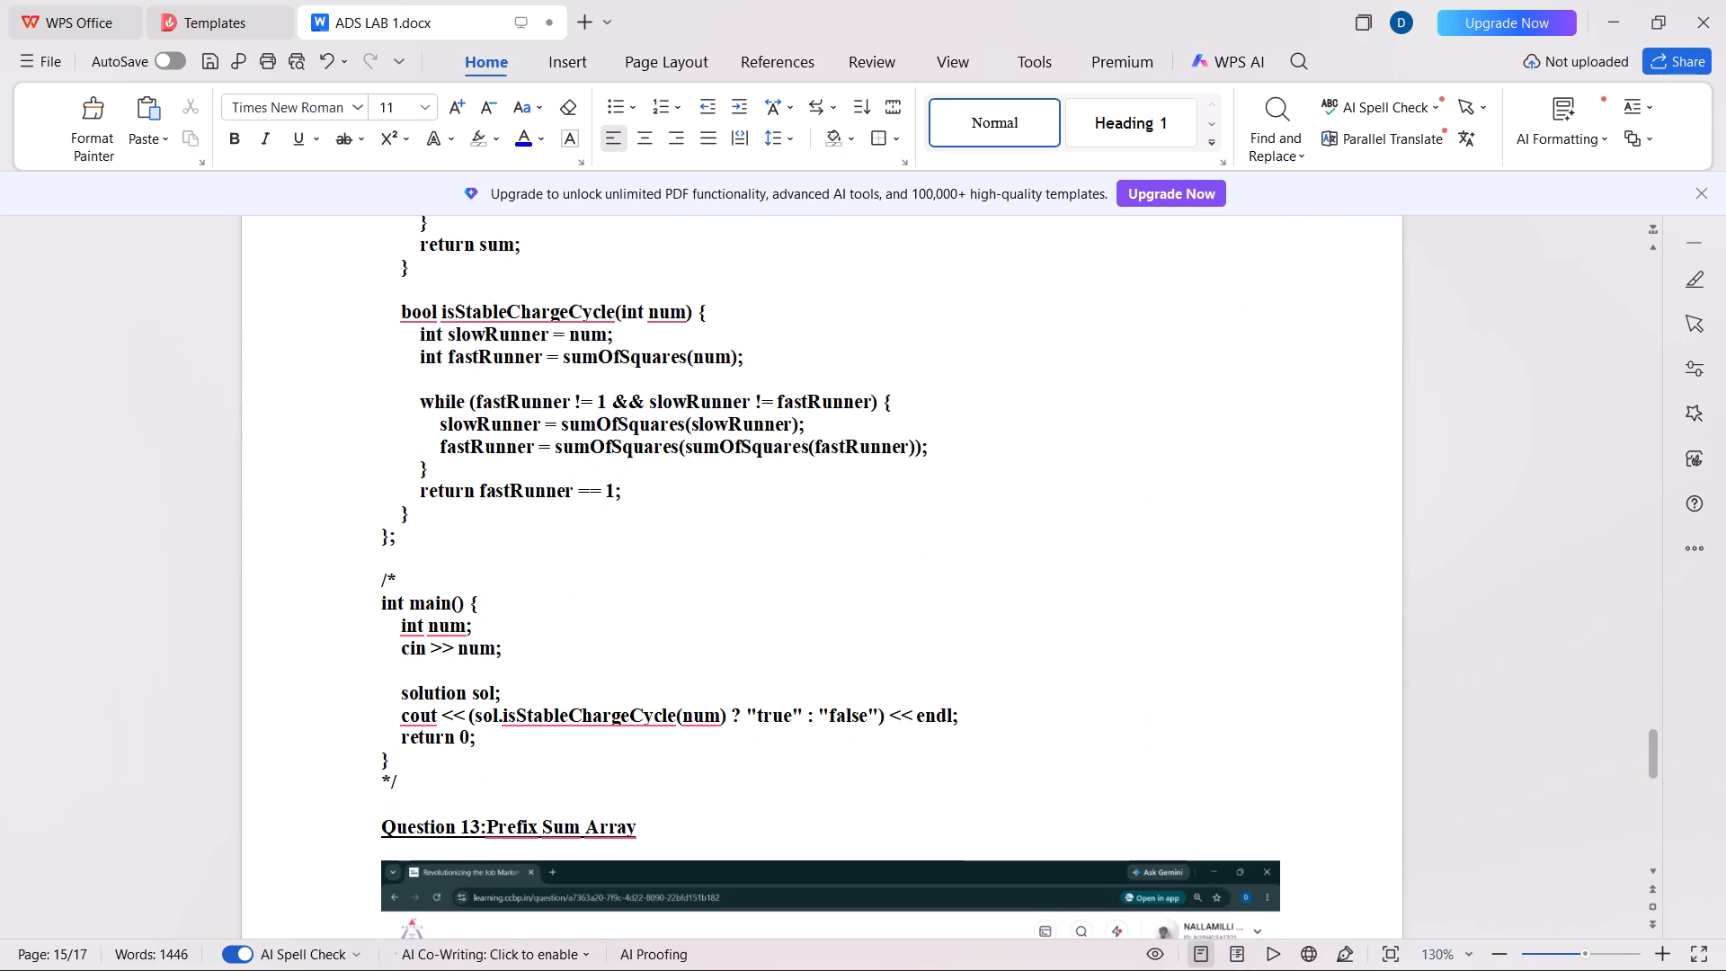
pyautogui.scroll(-2, 690, 344)
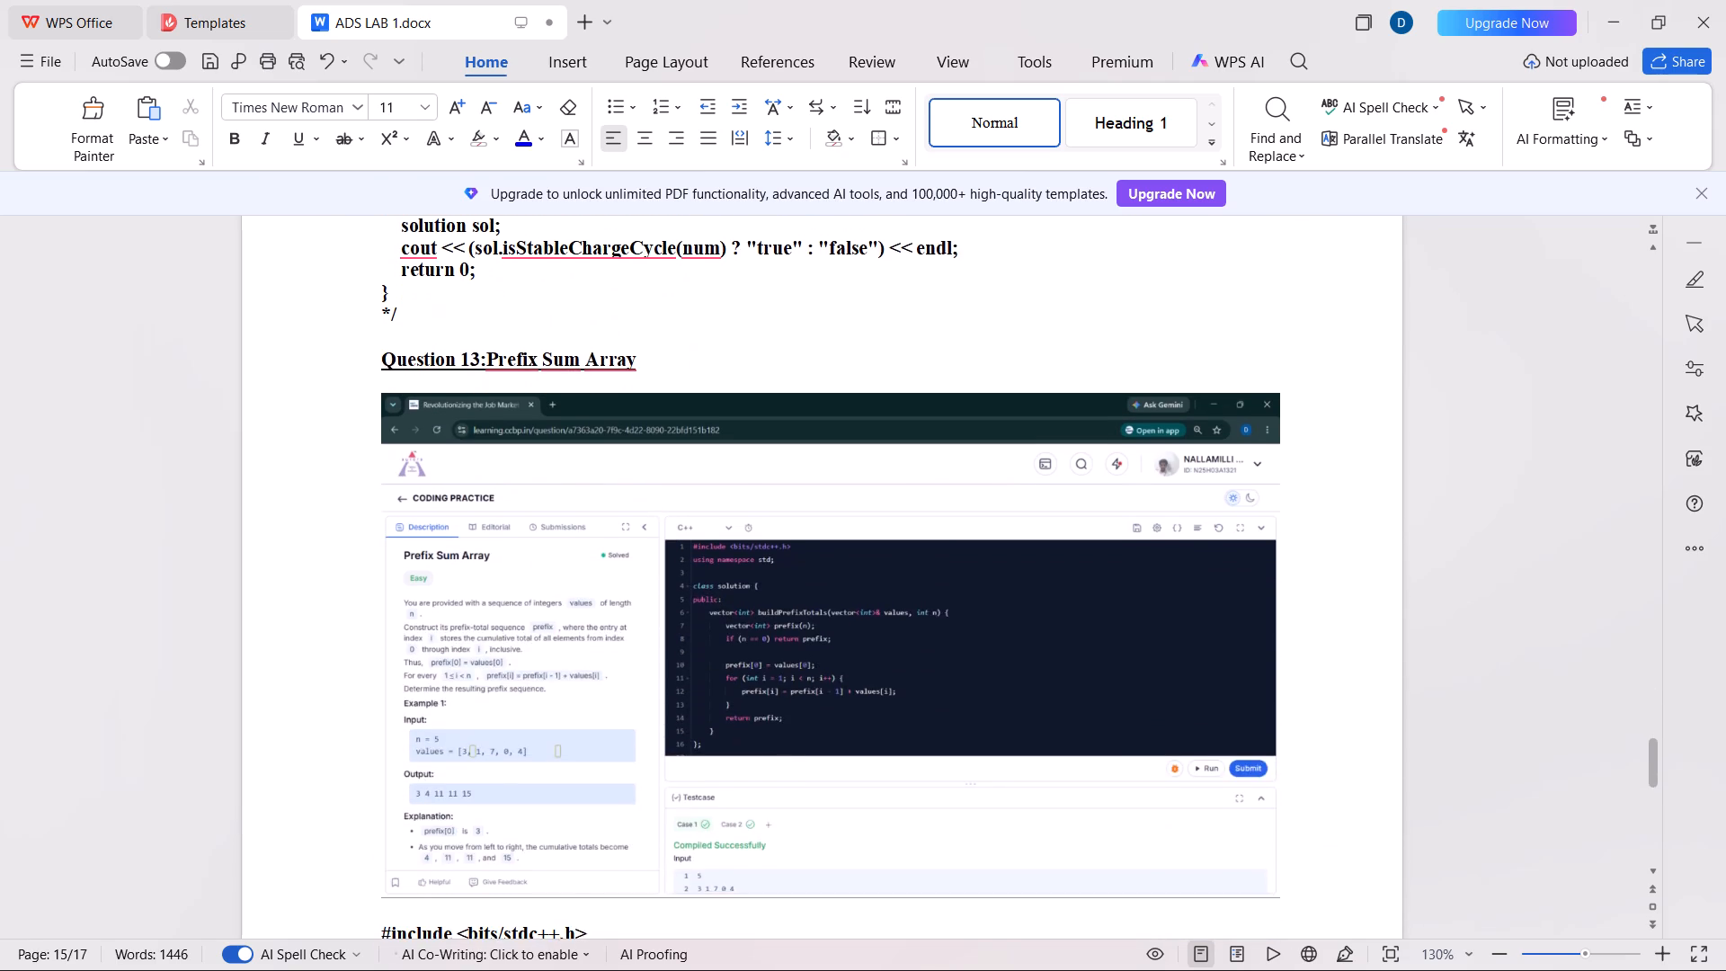
pyautogui.scroll(-4, 690, 344)
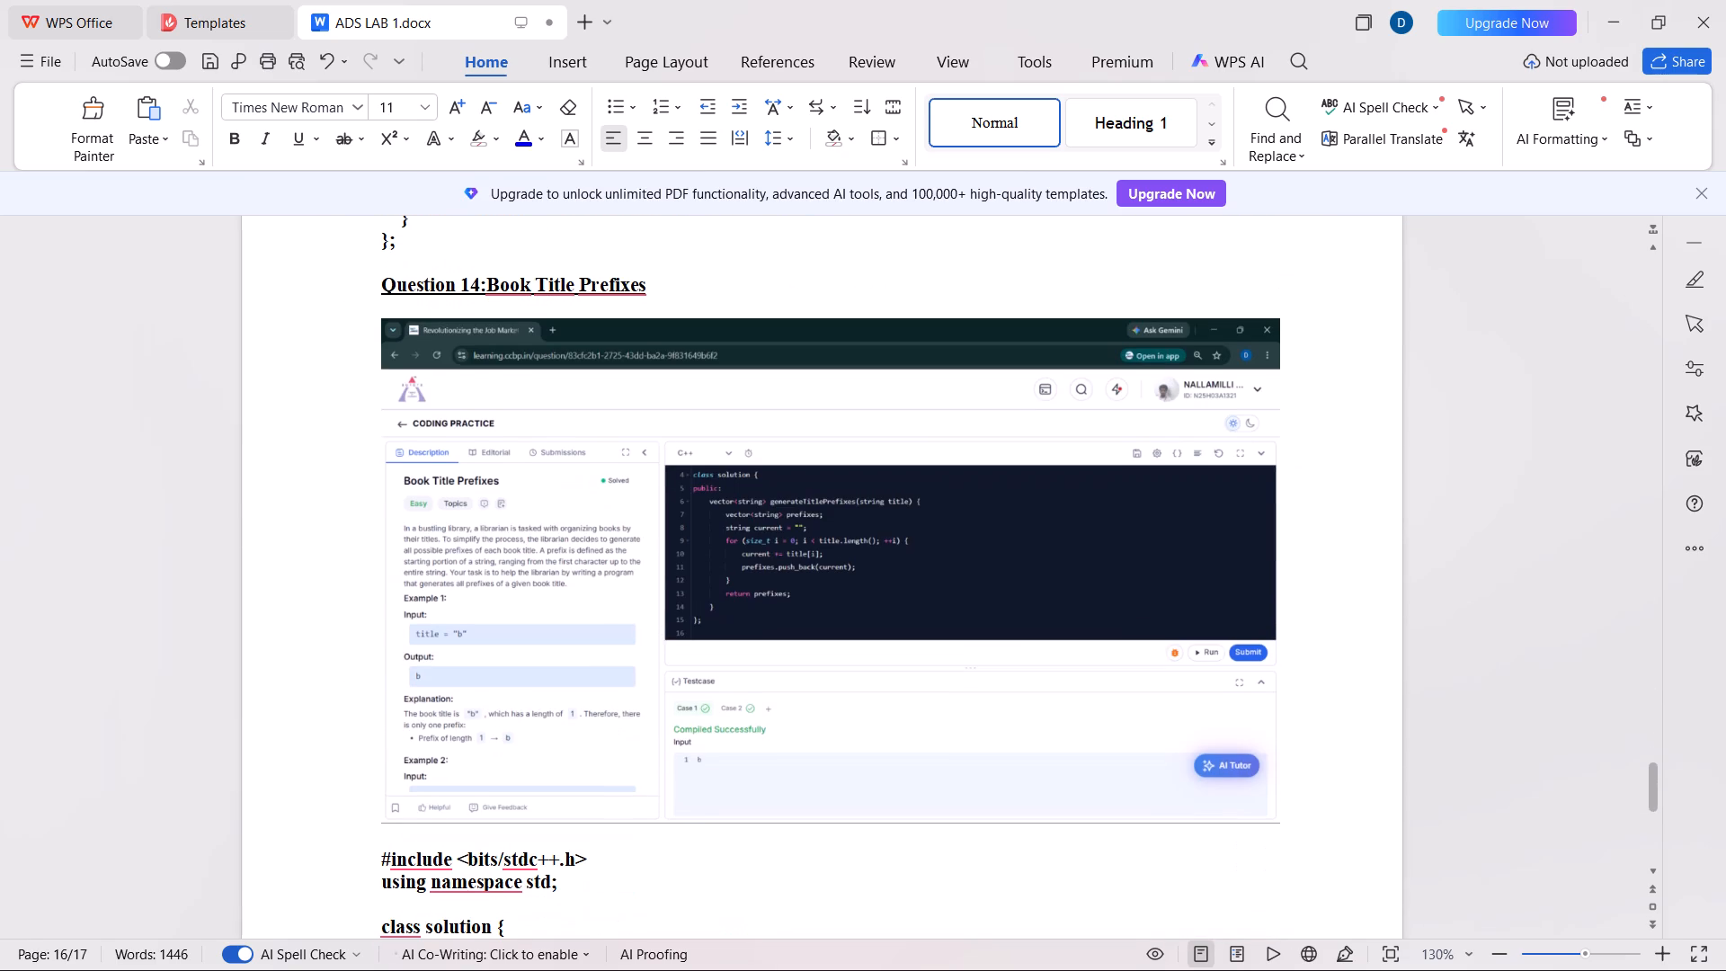
pyautogui.scroll(-4, 690, 344)
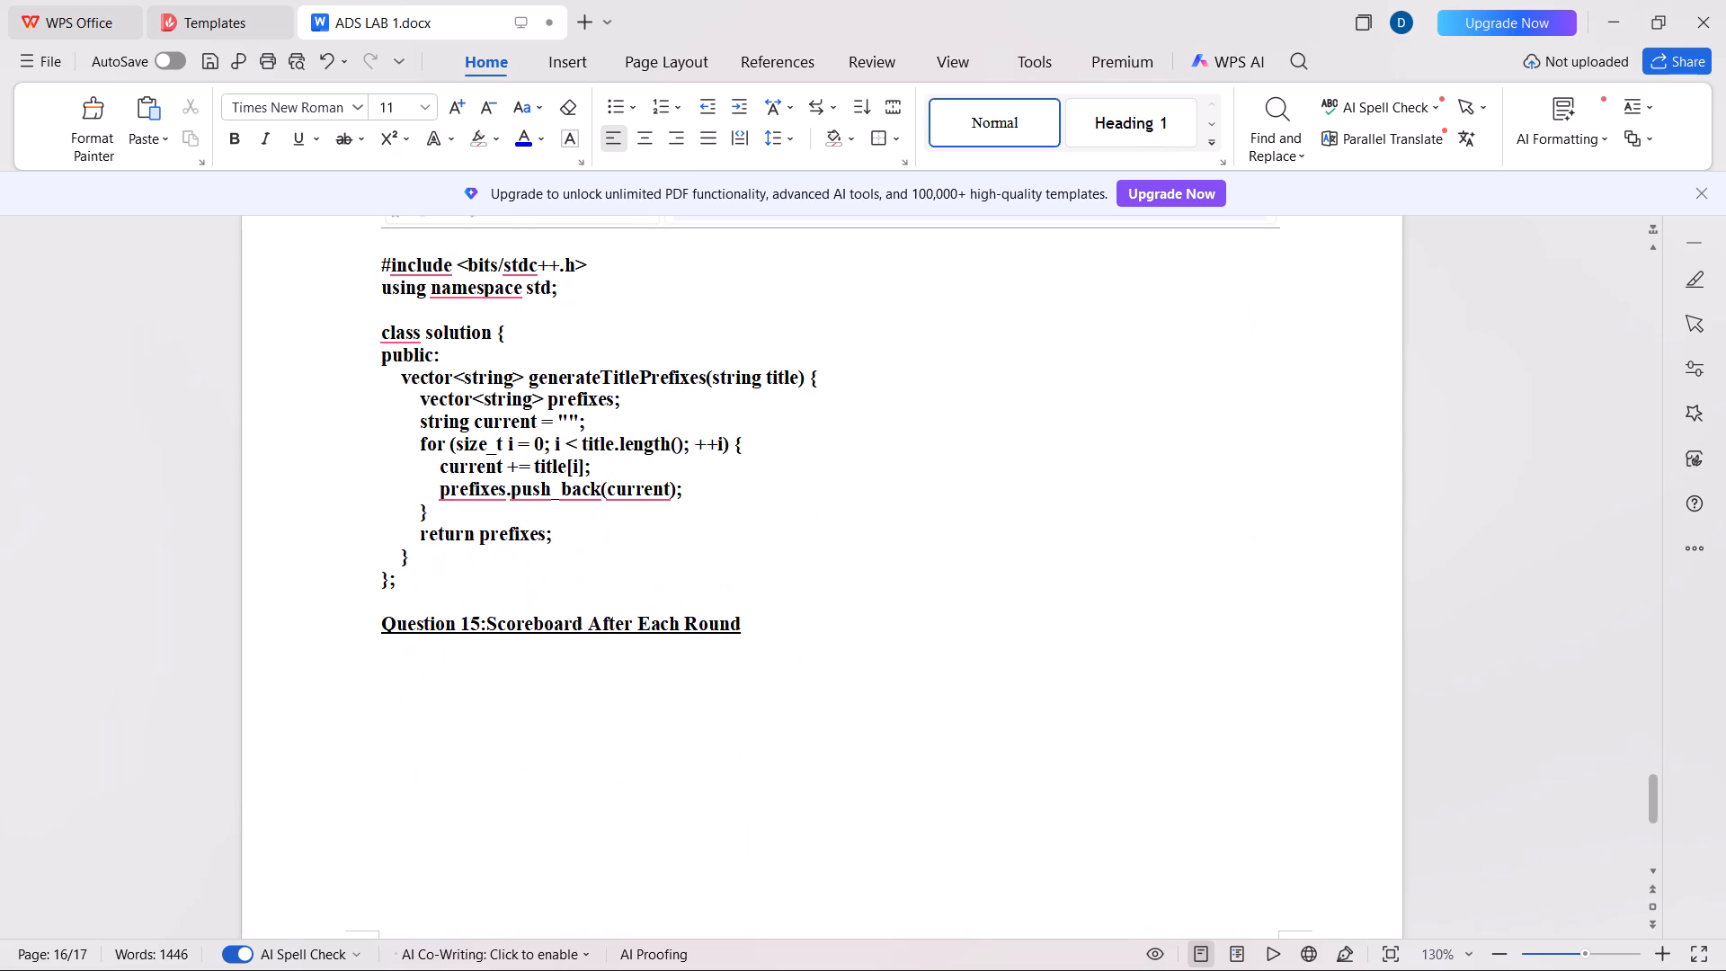
# Check the screenshot and the beginning of the code of Question 15, Scoreboard After Each Round.
pyautogui.scroll(-2, 690, 344)
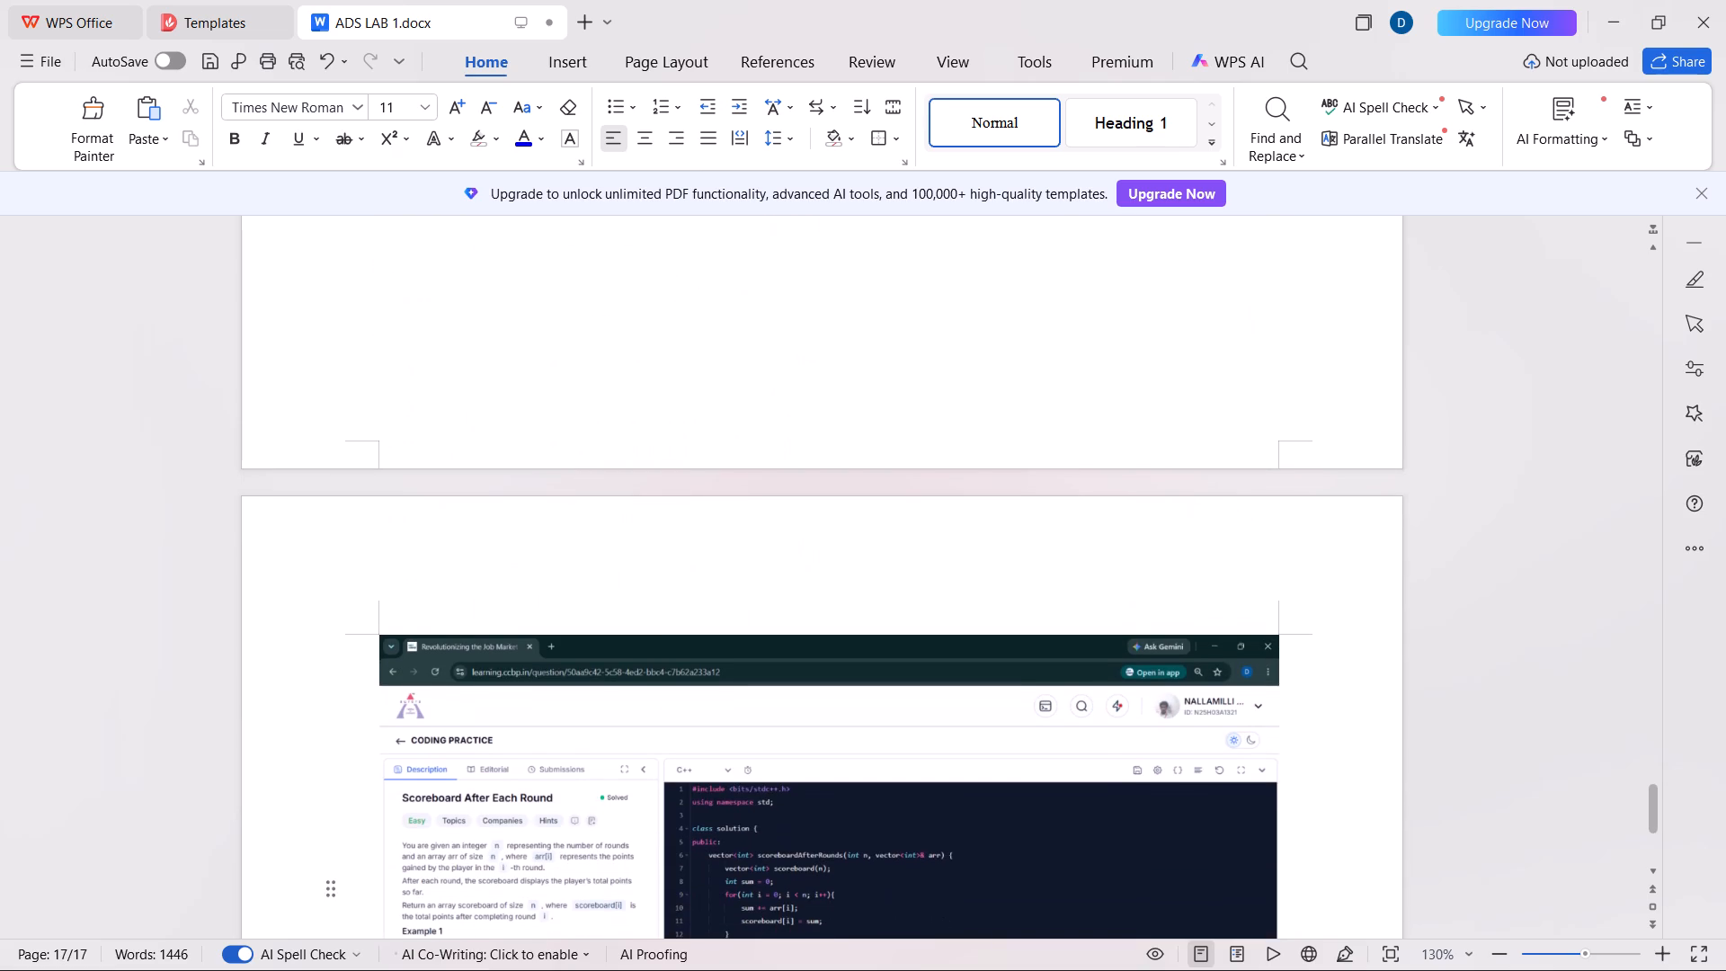
pyautogui.scroll(-2, 690, 344)
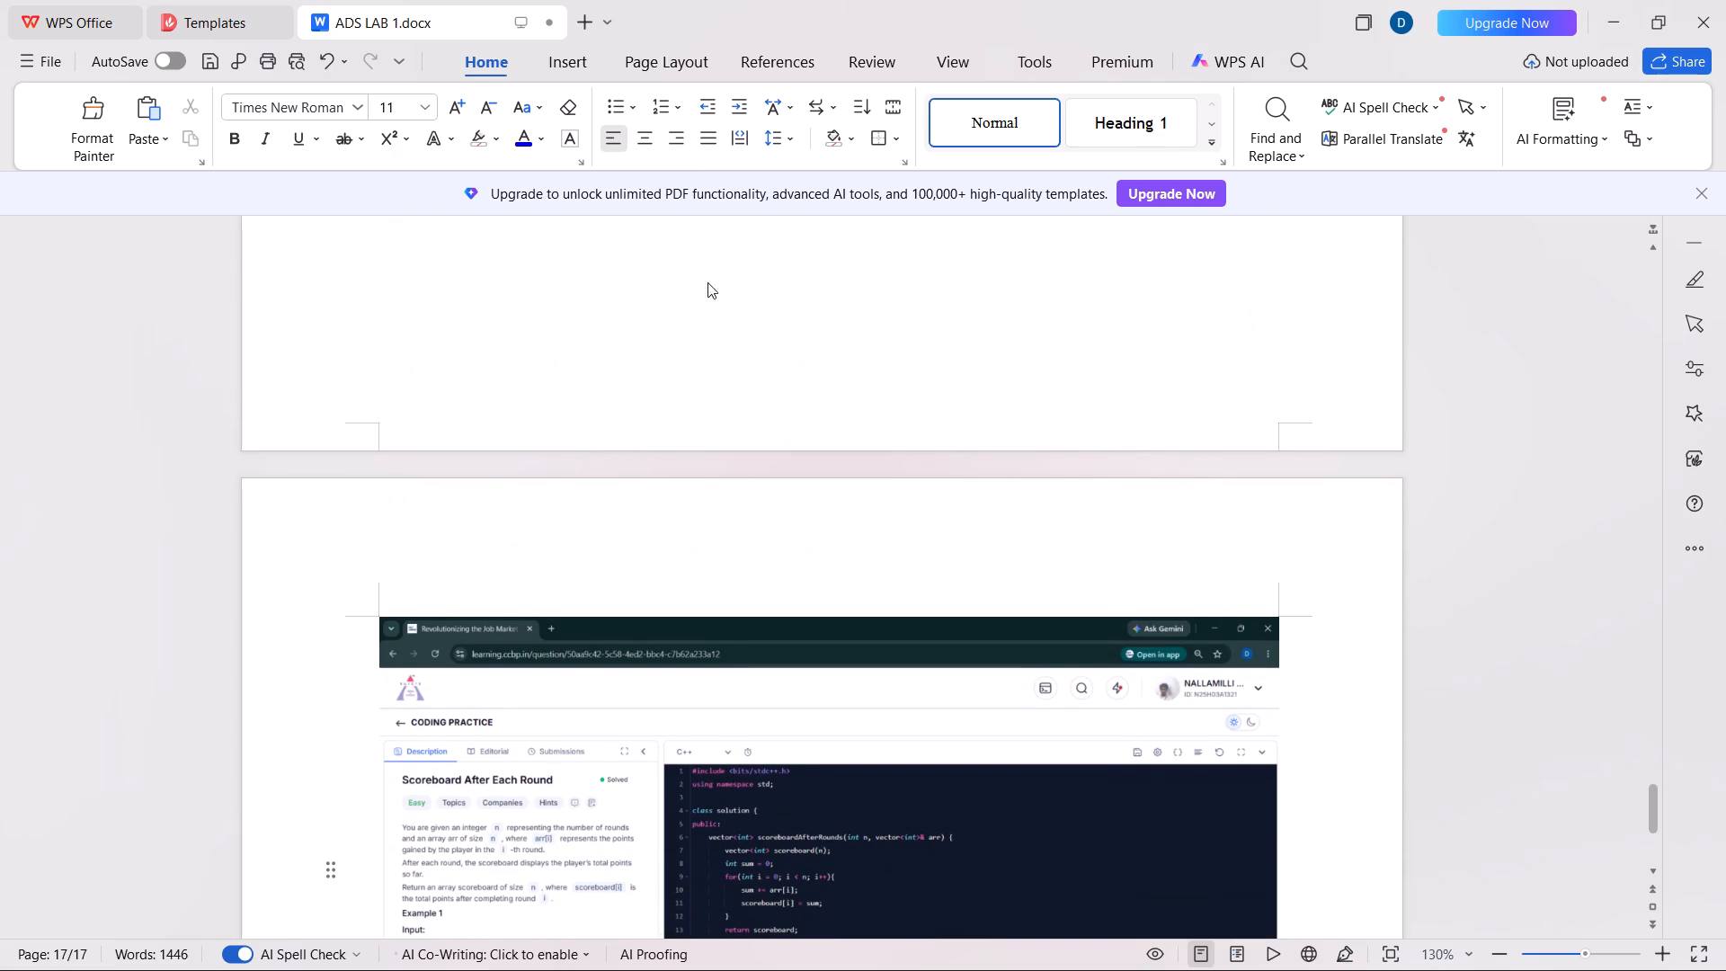
pyautogui.scroll(-2, 876, 0)
pyautogui.scroll(-2, 861, 477)
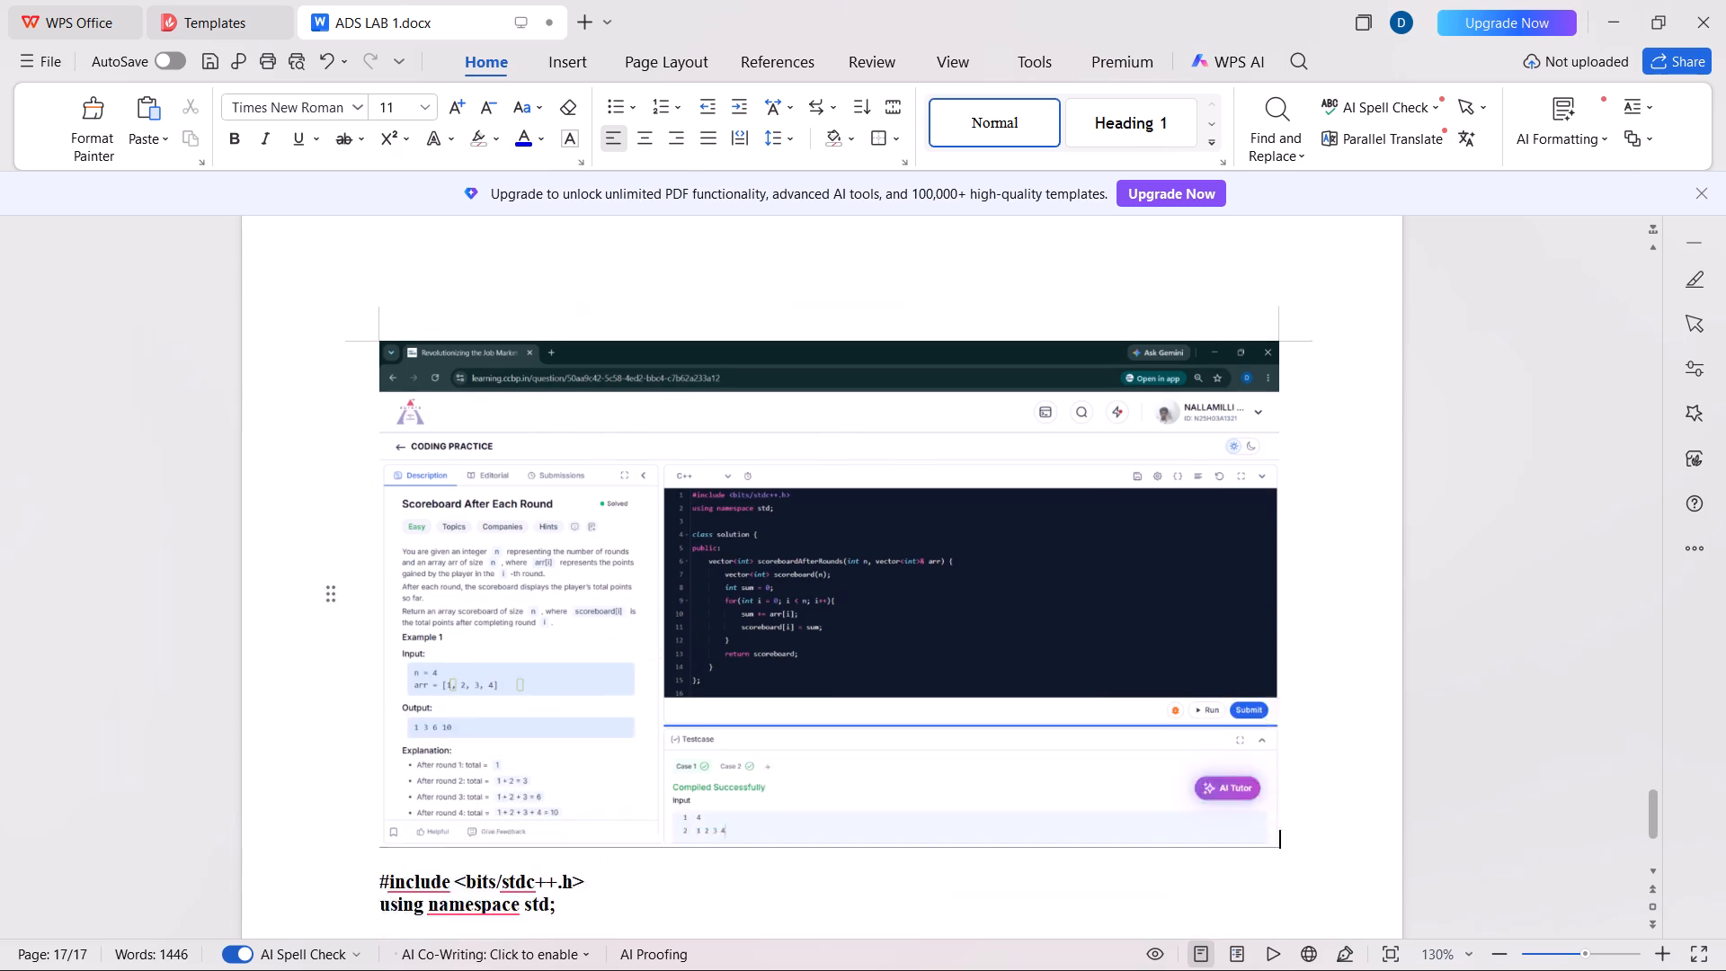
pyautogui.scroll(-1, 861, 477)
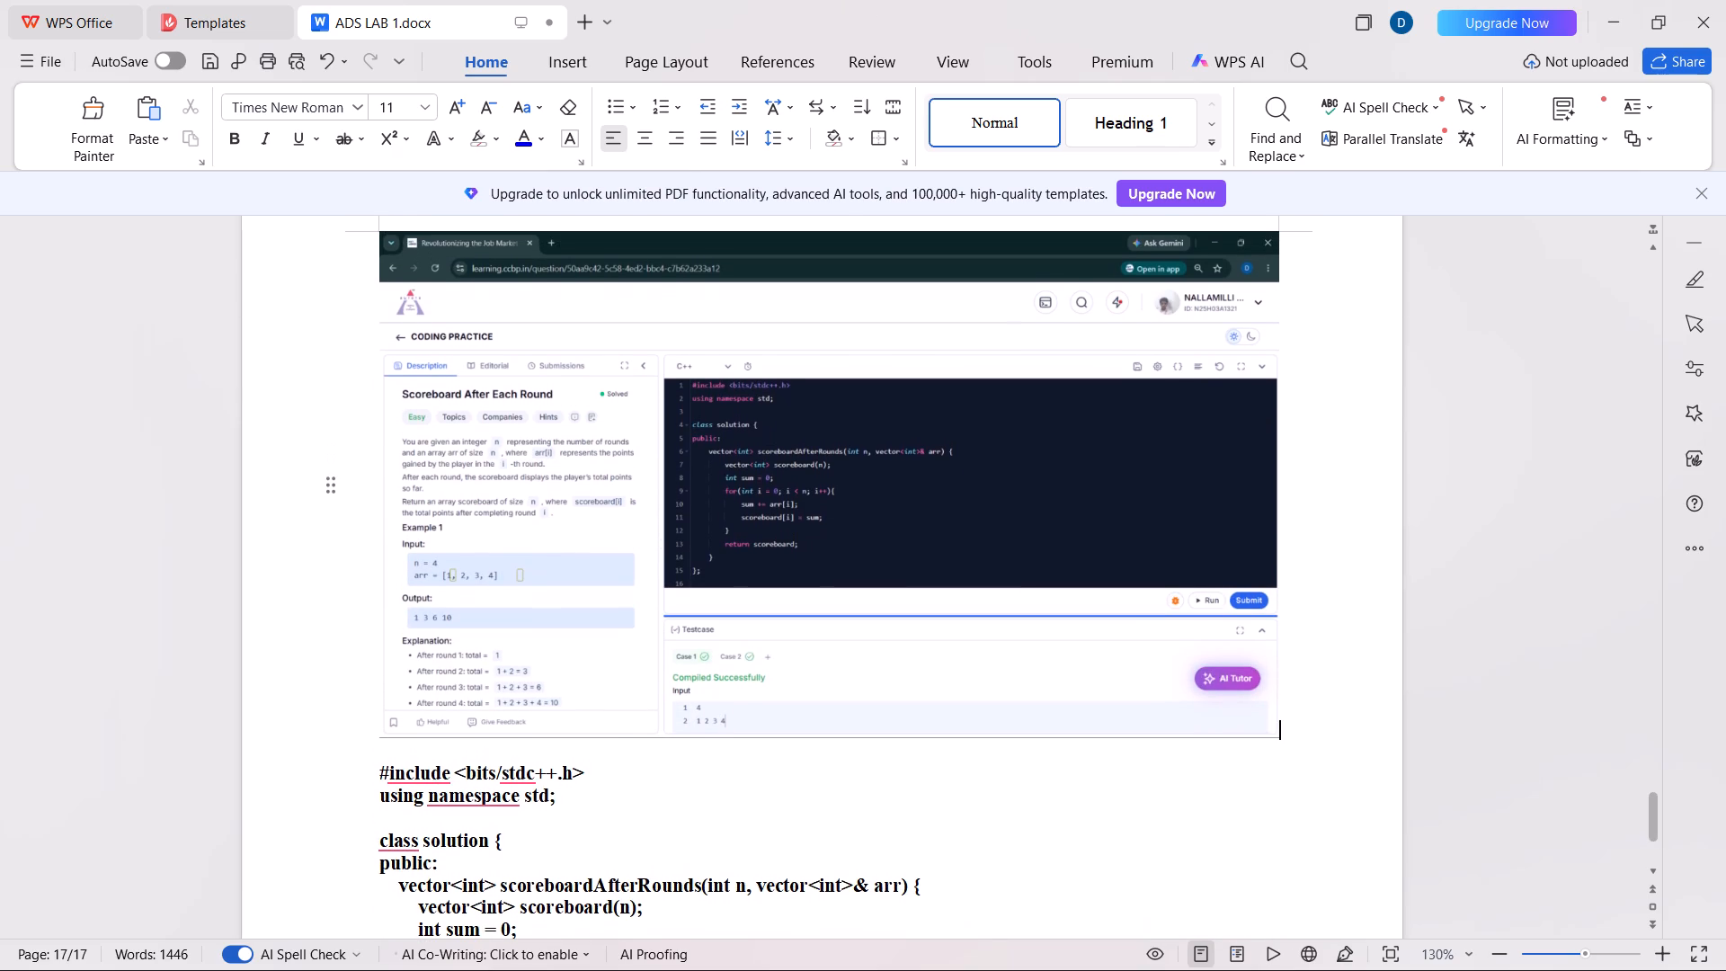
# Go back to Question 3, Scoreboard After Each Round, check its code and select its screenshot.
pyautogui.scroll(20, 861, 477)
pyautogui.scroll(17, 861, 477)
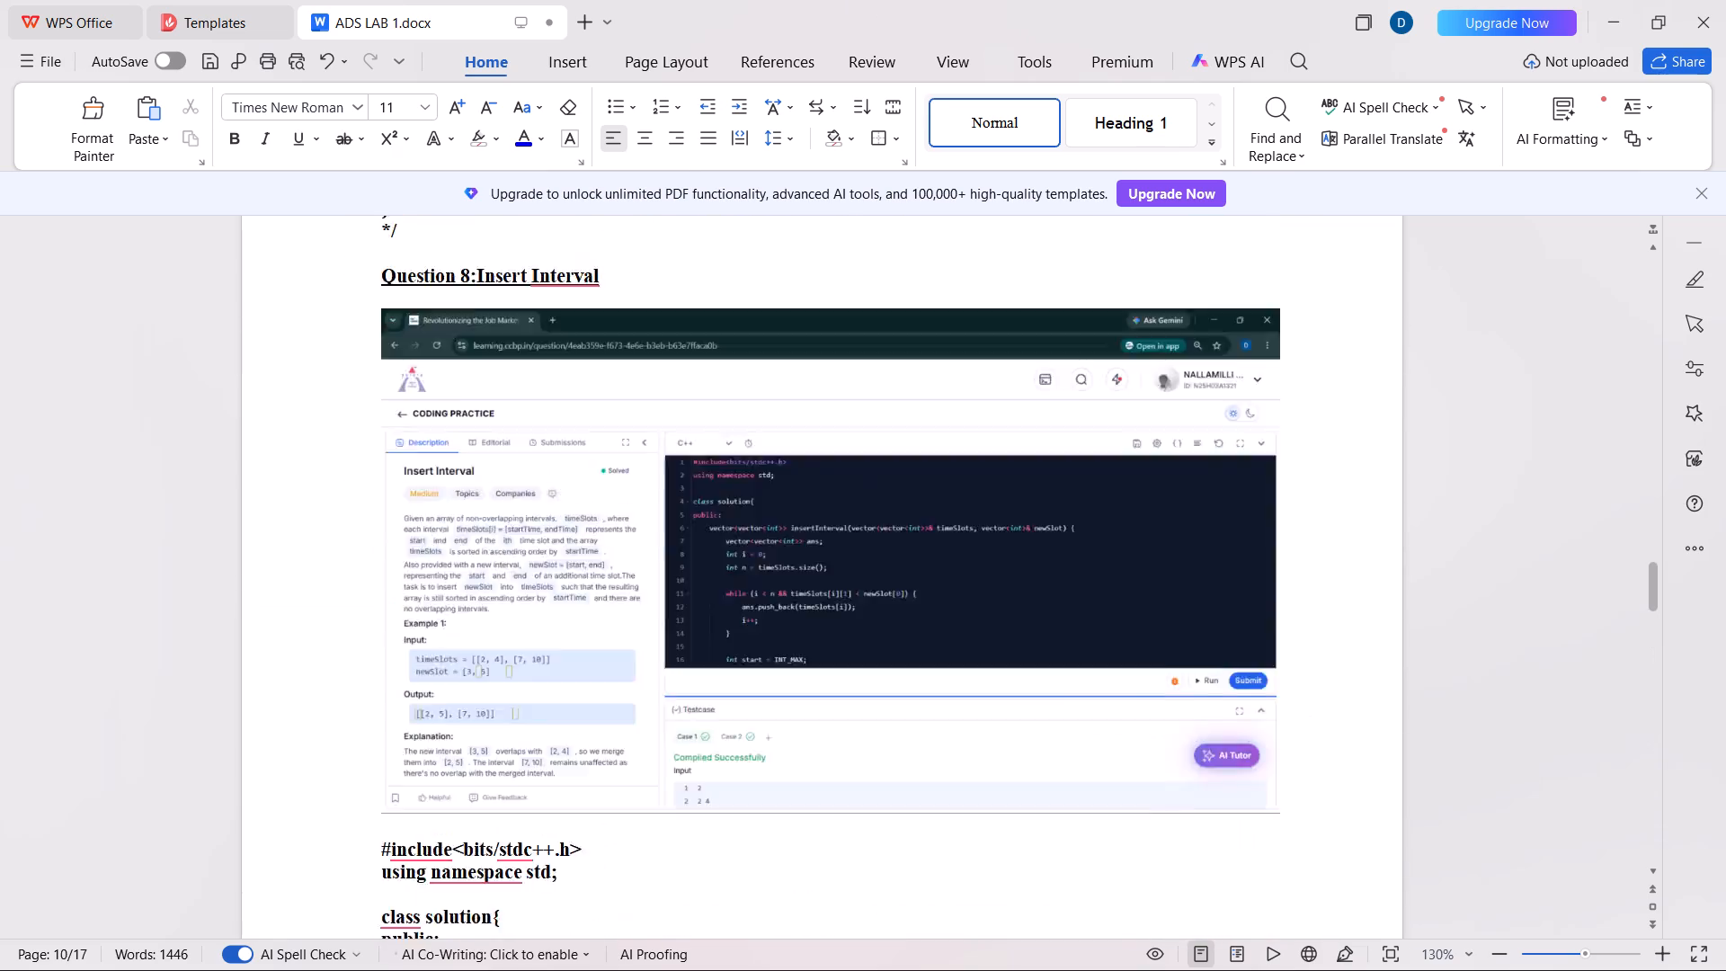
pyautogui.scroll(12, 861, 477)
pyautogui.scroll(-6, 861, 477)
pyautogui.scroll(8, 861, 477)
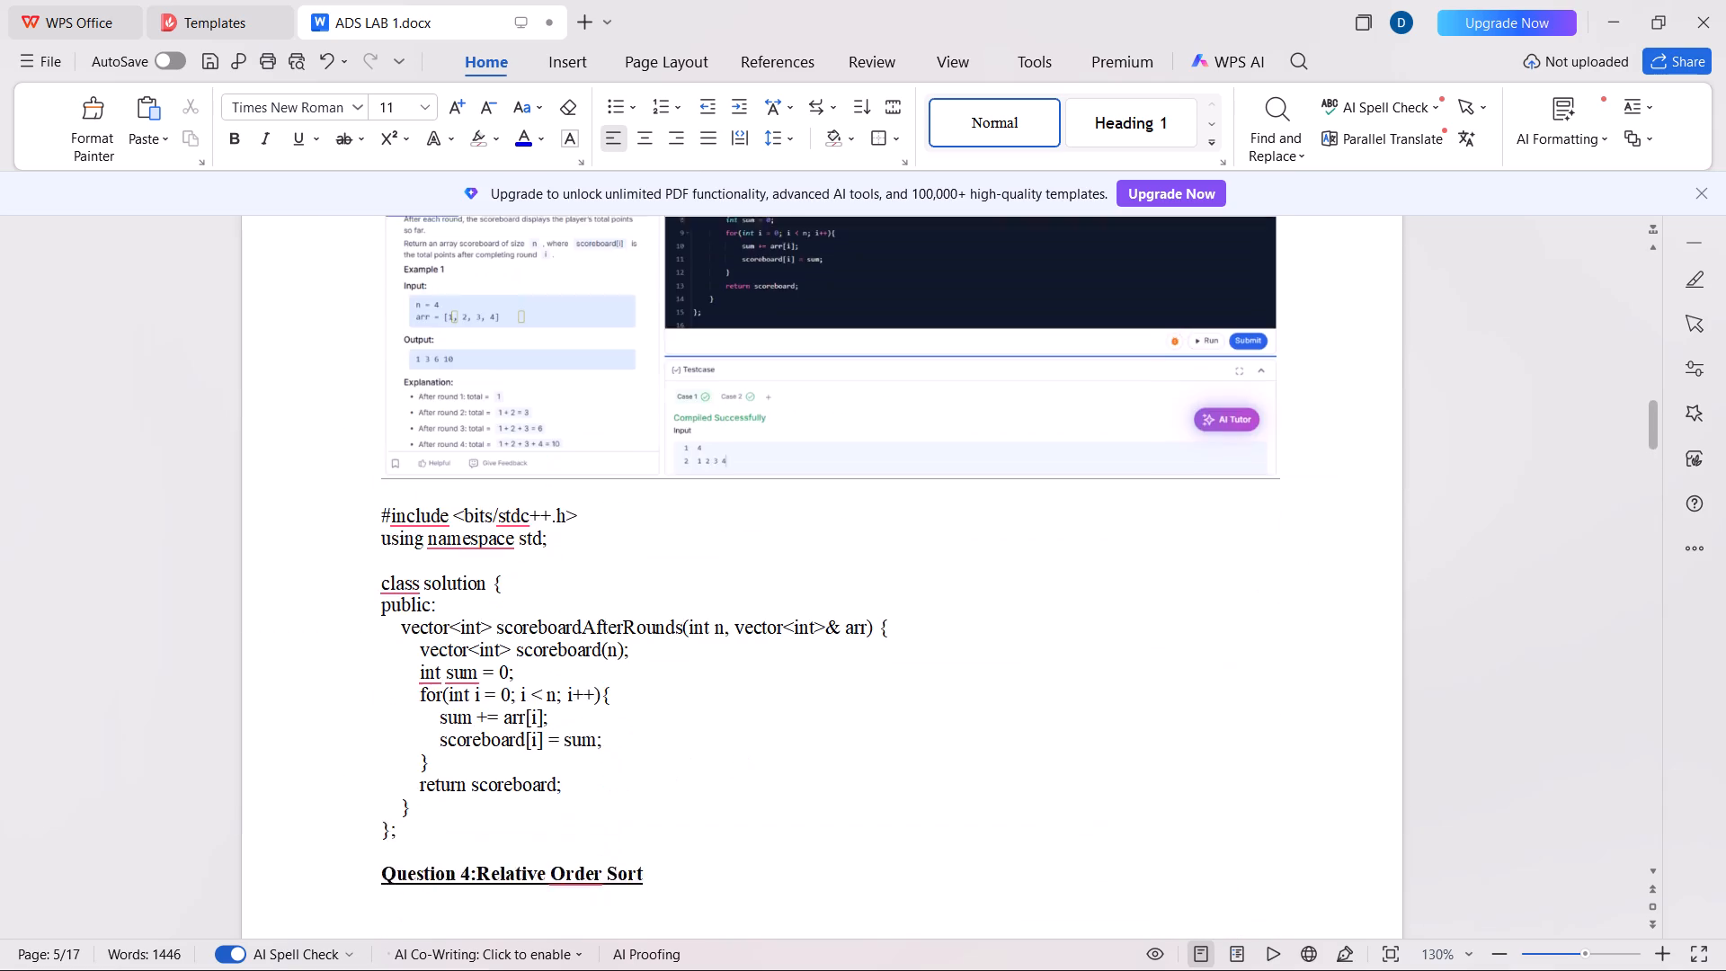
pyautogui.scroll(4, 861, 477)
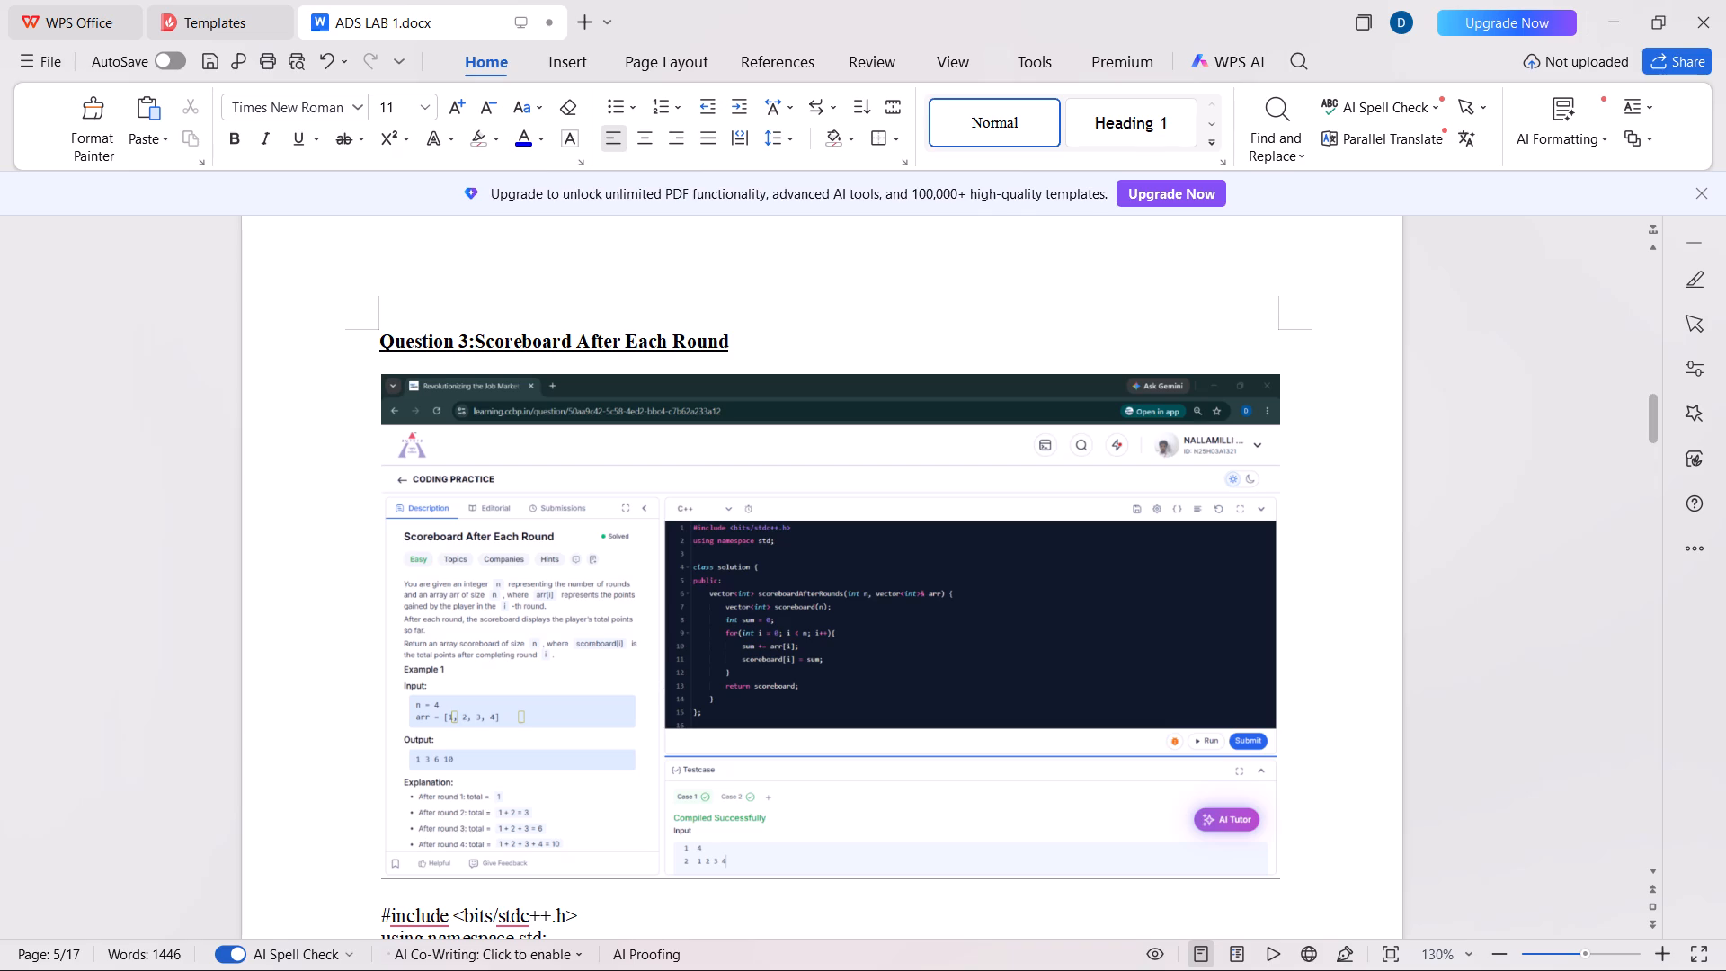
pyautogui.click(644, 653)
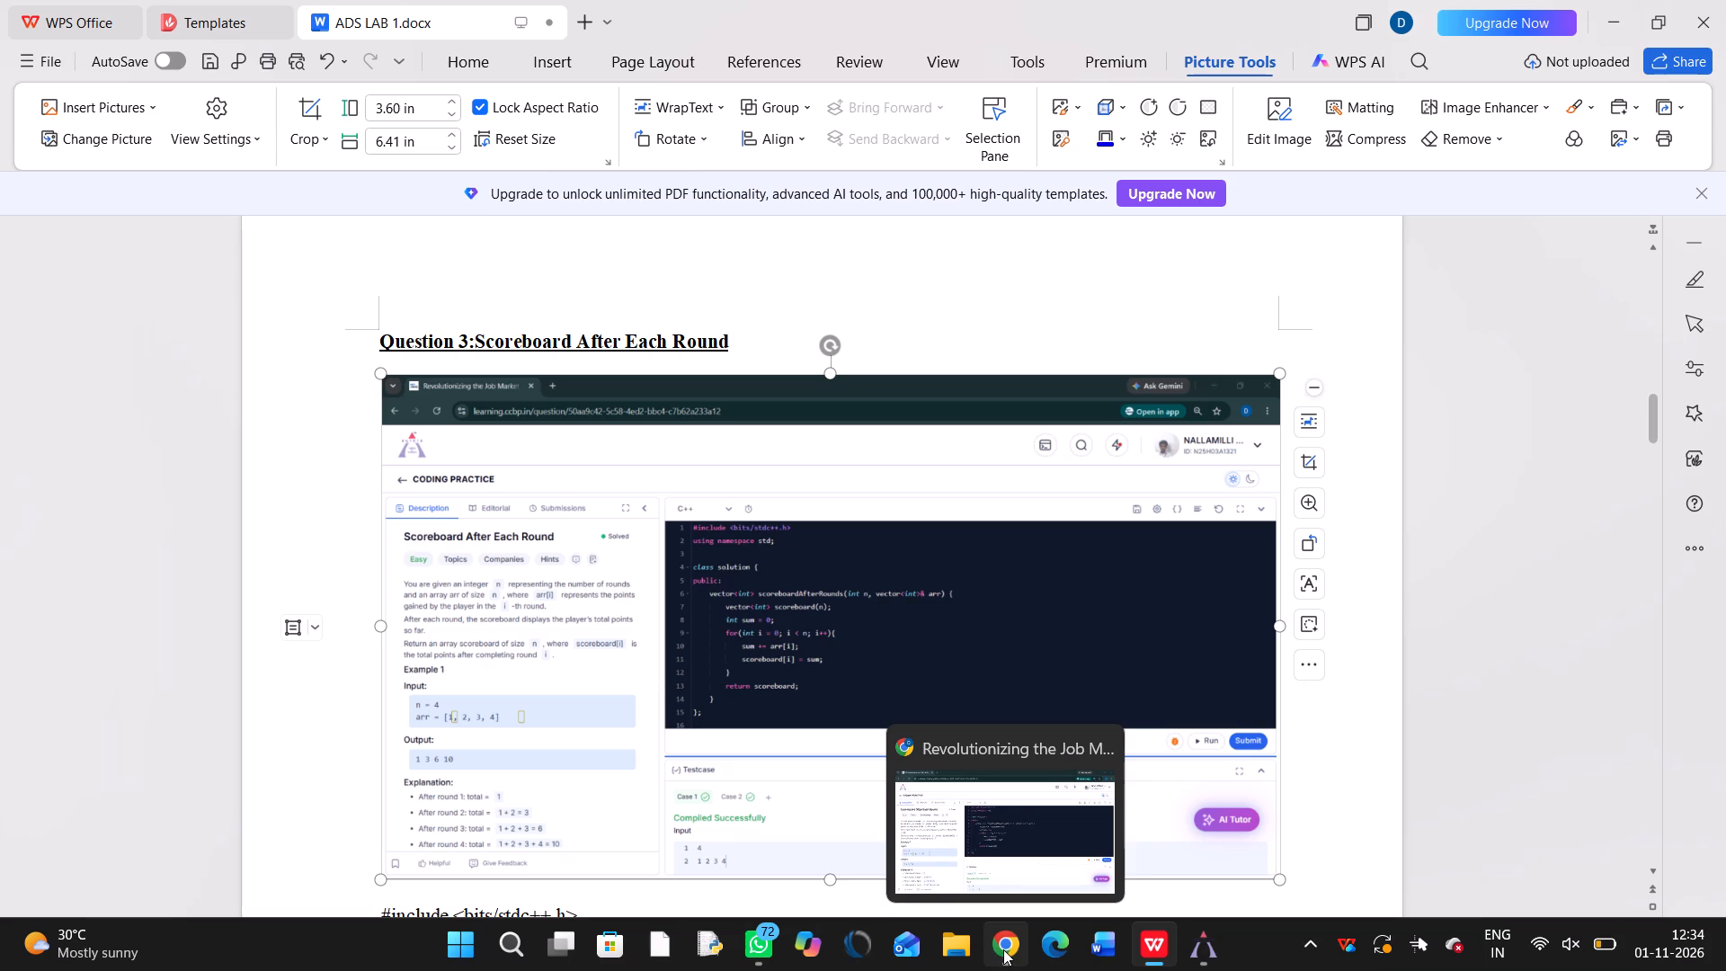
# Switch to Chrome and open the Maximum Sum After One Skip problem from the Coding Practice question list.
pyautogui.click(1019, 817)
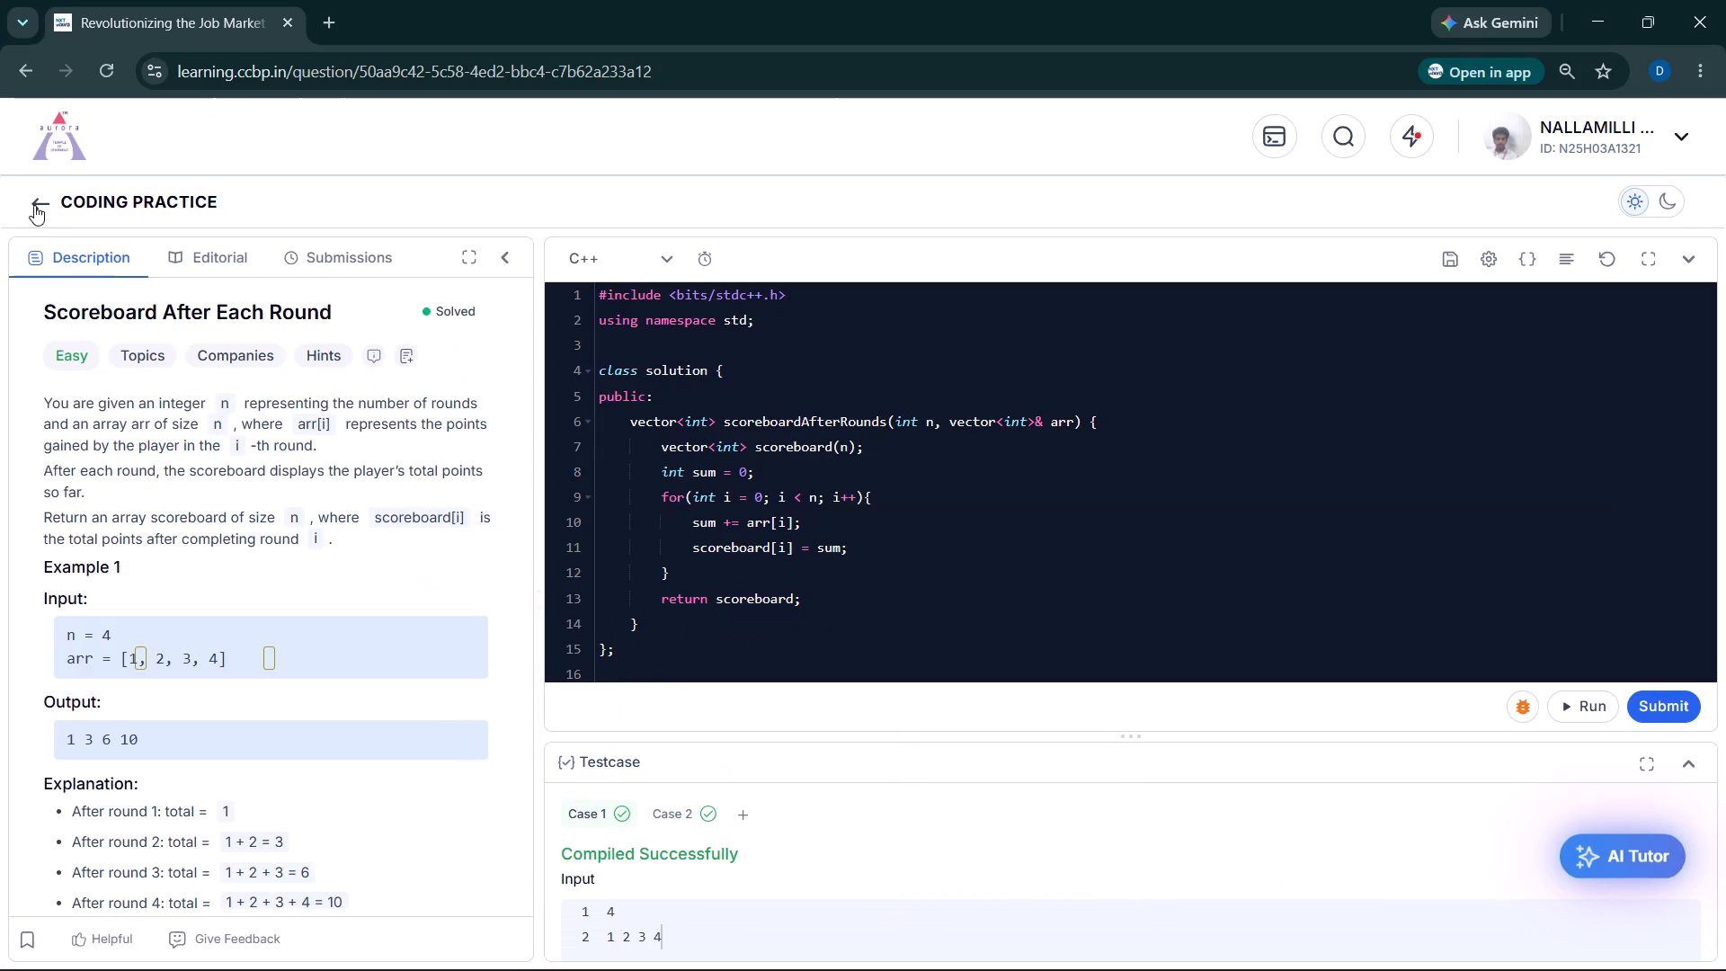
pyautogui.click(32, 201)
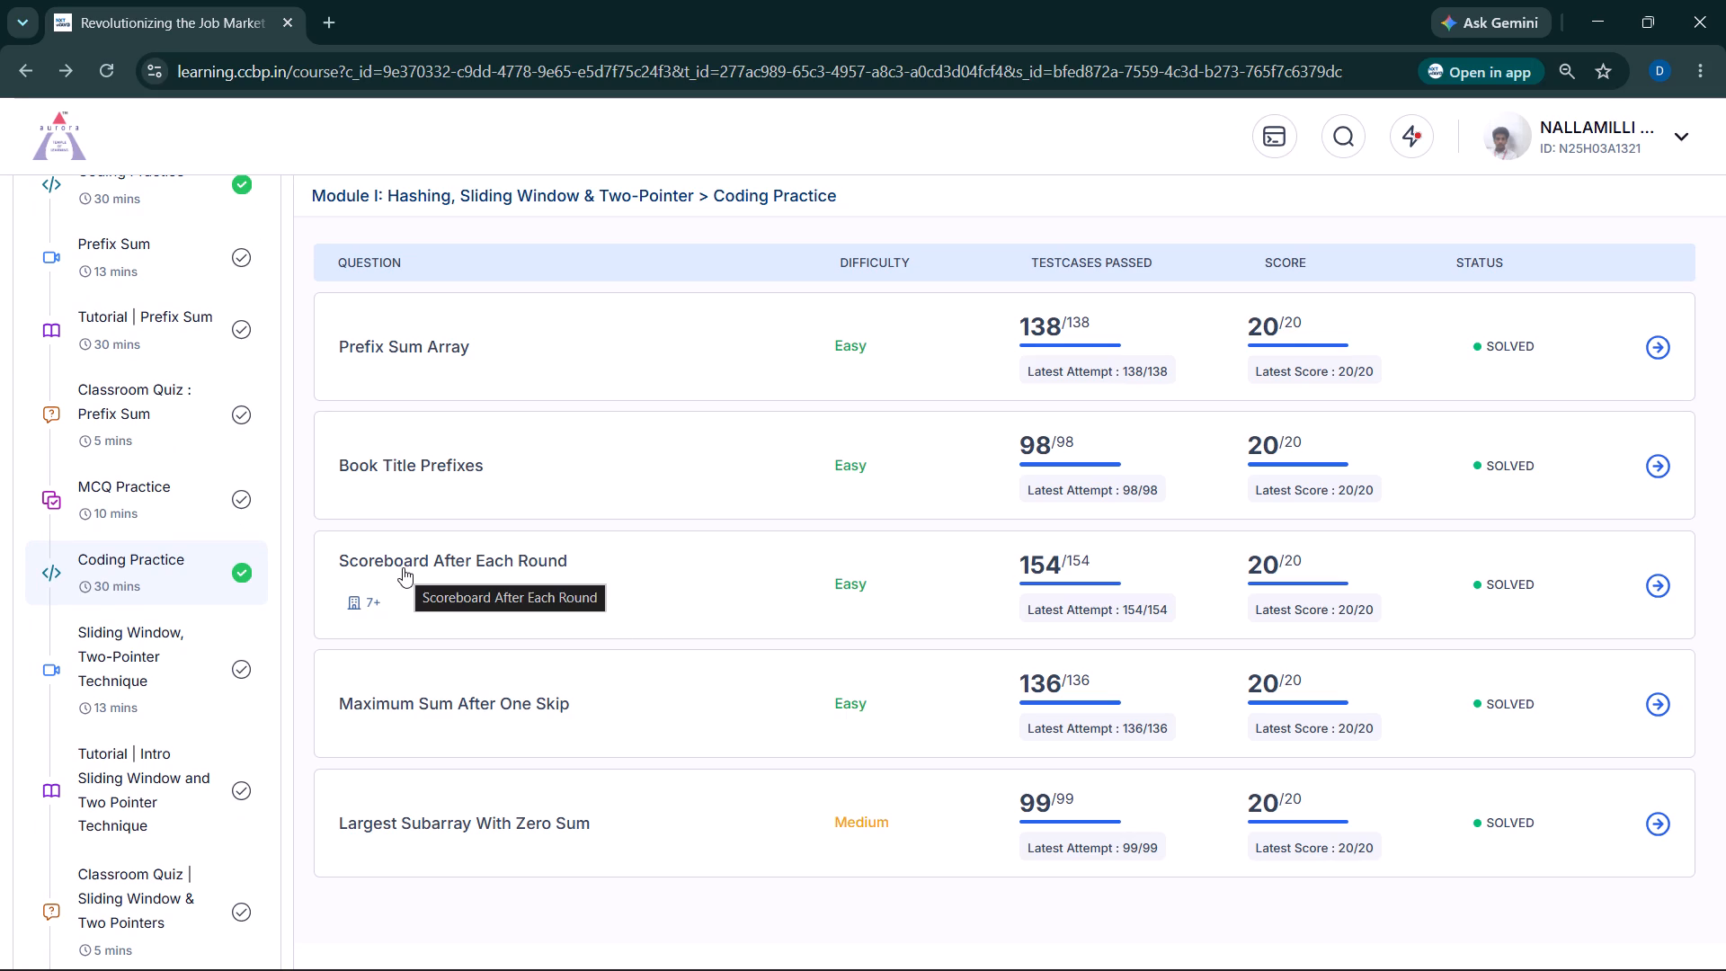
pyautogui.click(520, 669)
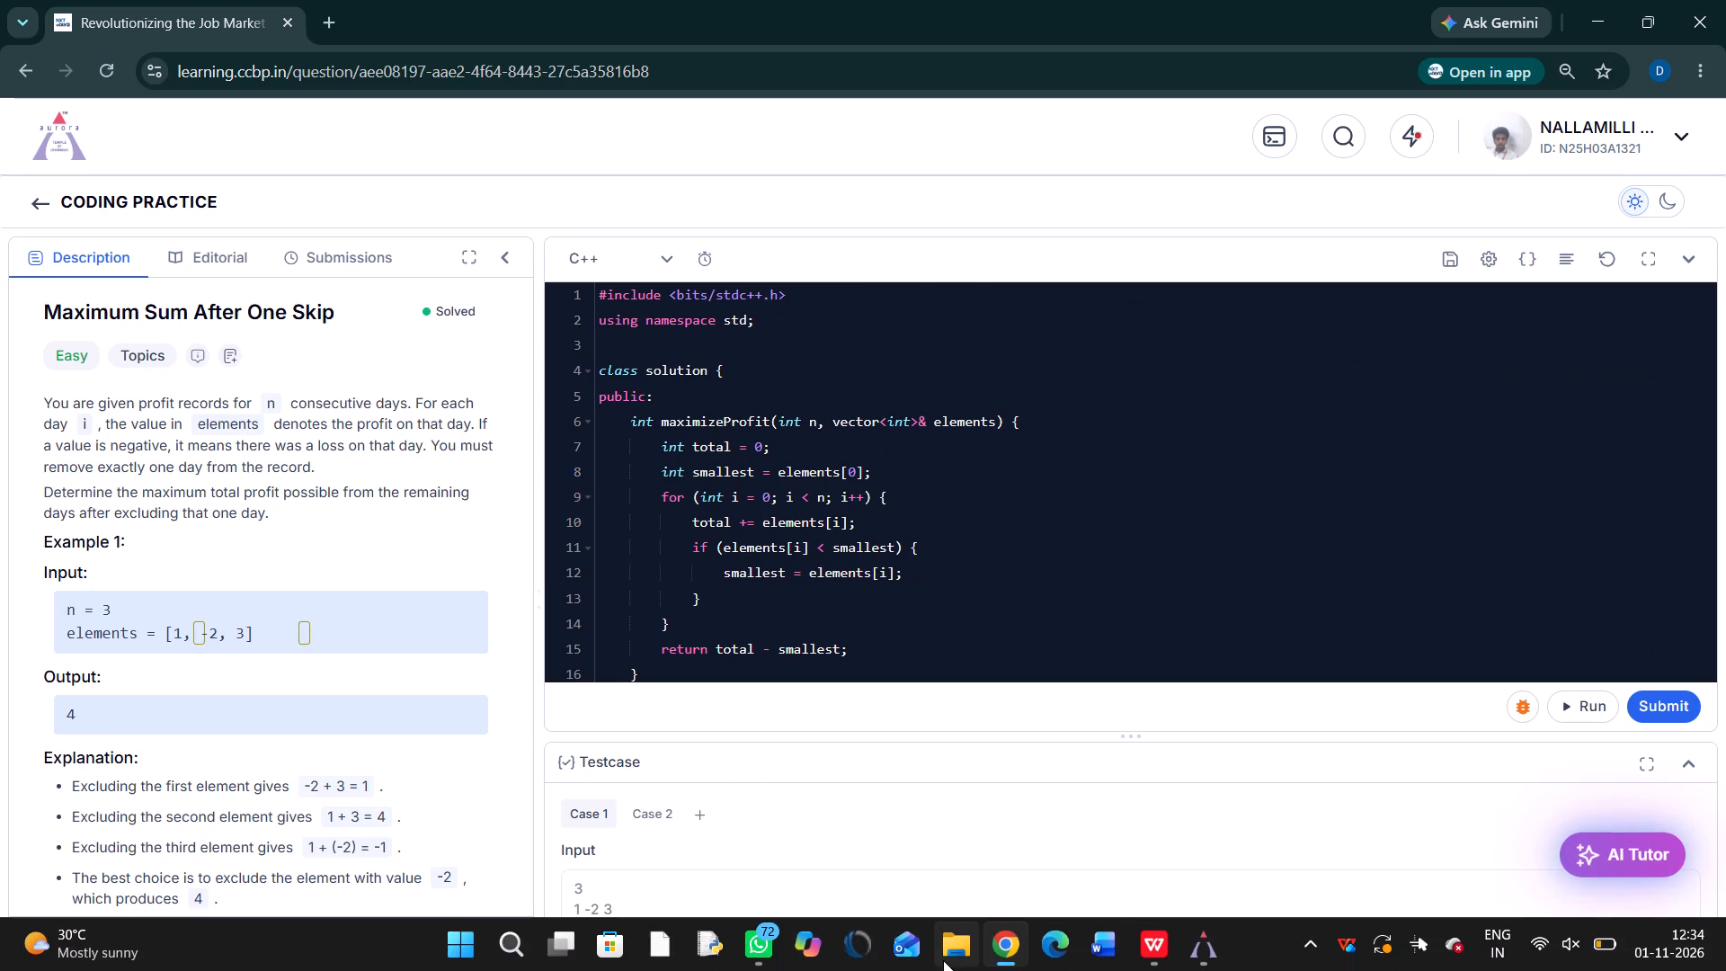
# Switch back to ADS LAB 1.docx in WPS Office and recheck Questions 1 to 4, from Most Frequent Element through Relative Order Sort.
pyautogui.click(1133, 841)
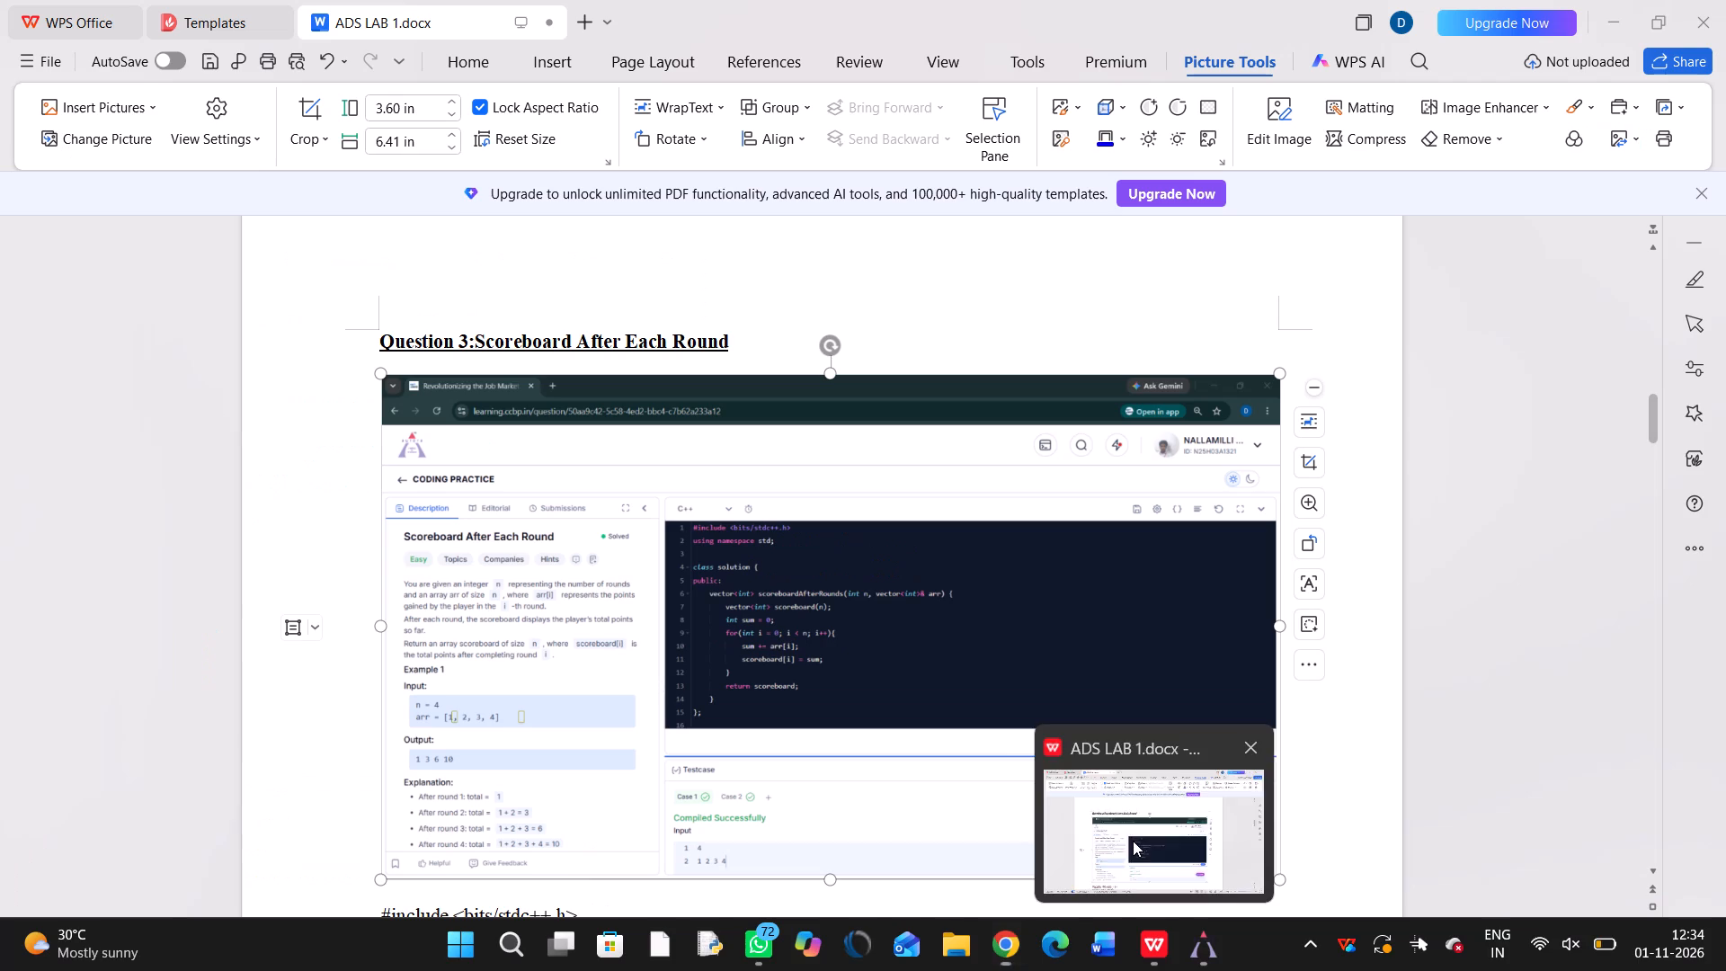
pyautogui.scroll(15, 875, 699)
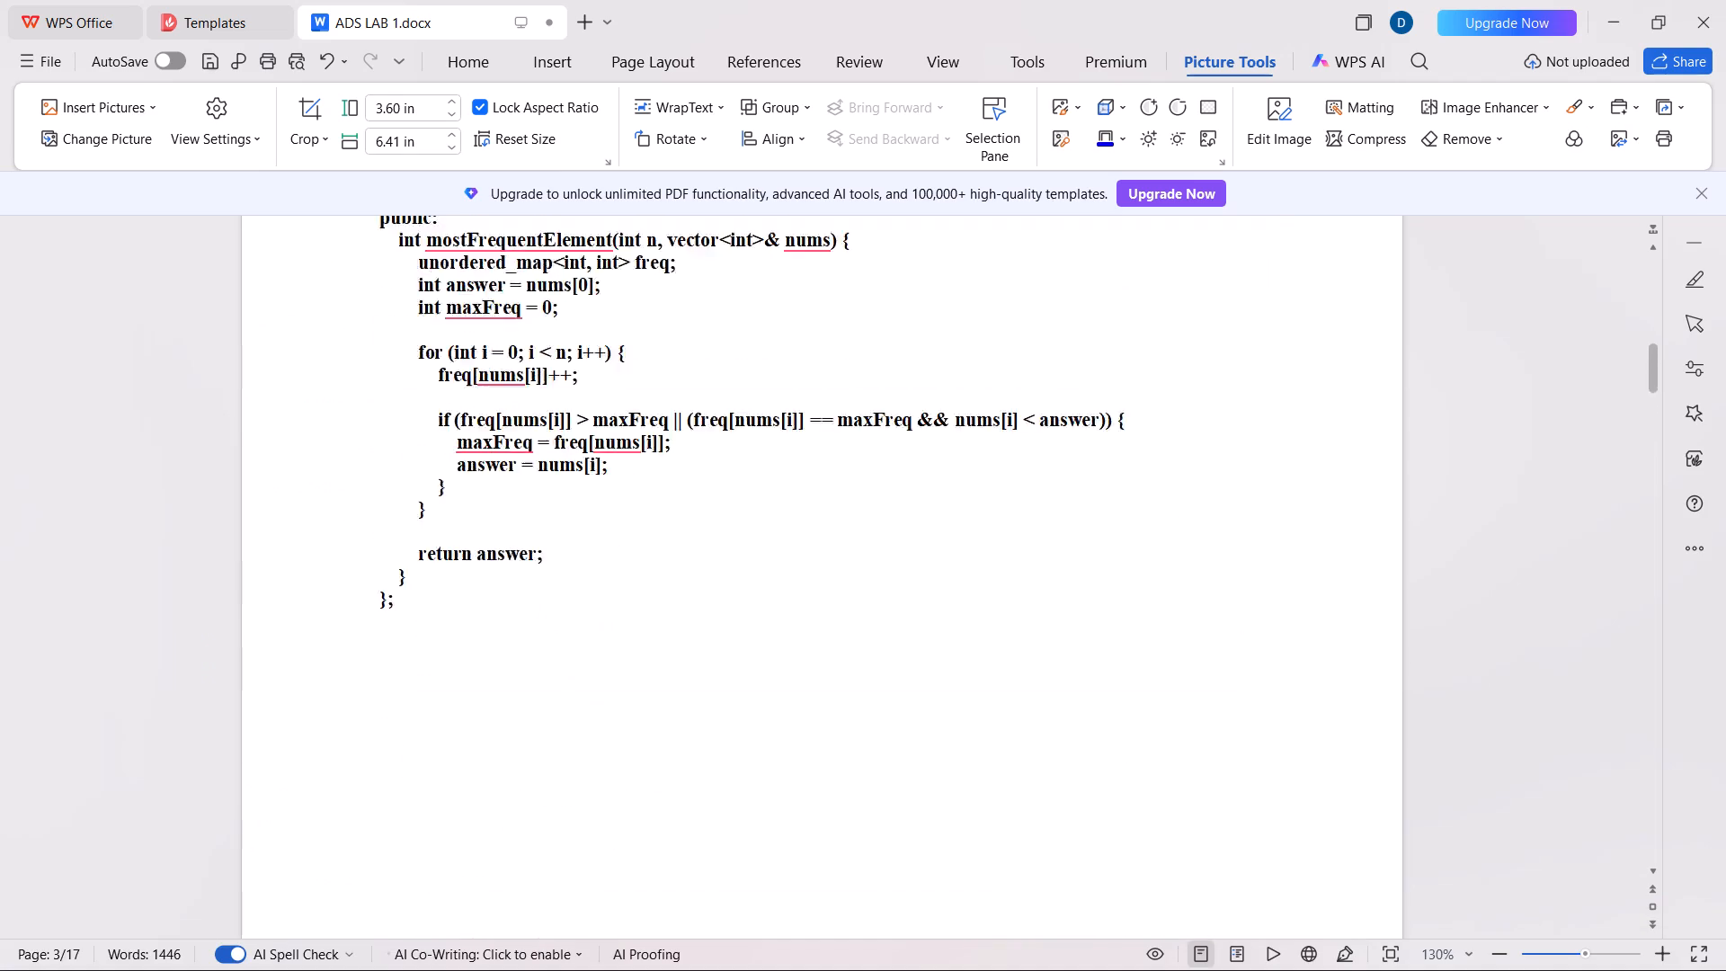
pyautogui.scroll(-3, 875, 699)
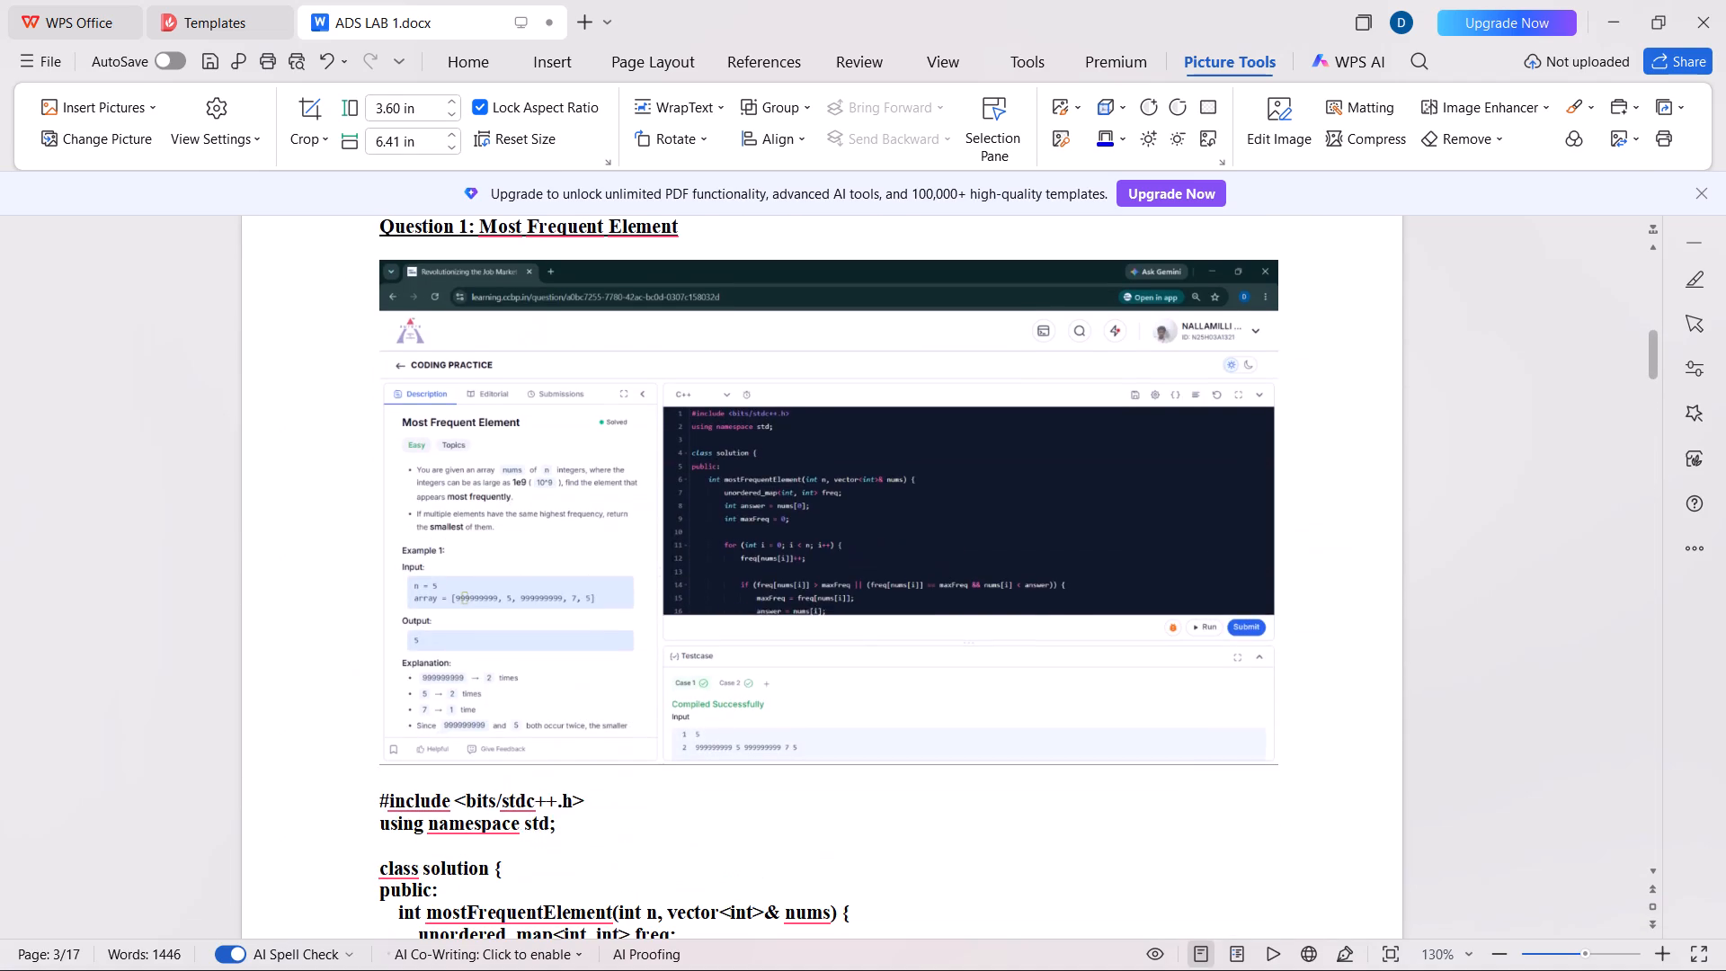
pyautogui.scroll(-8, 875, 699)
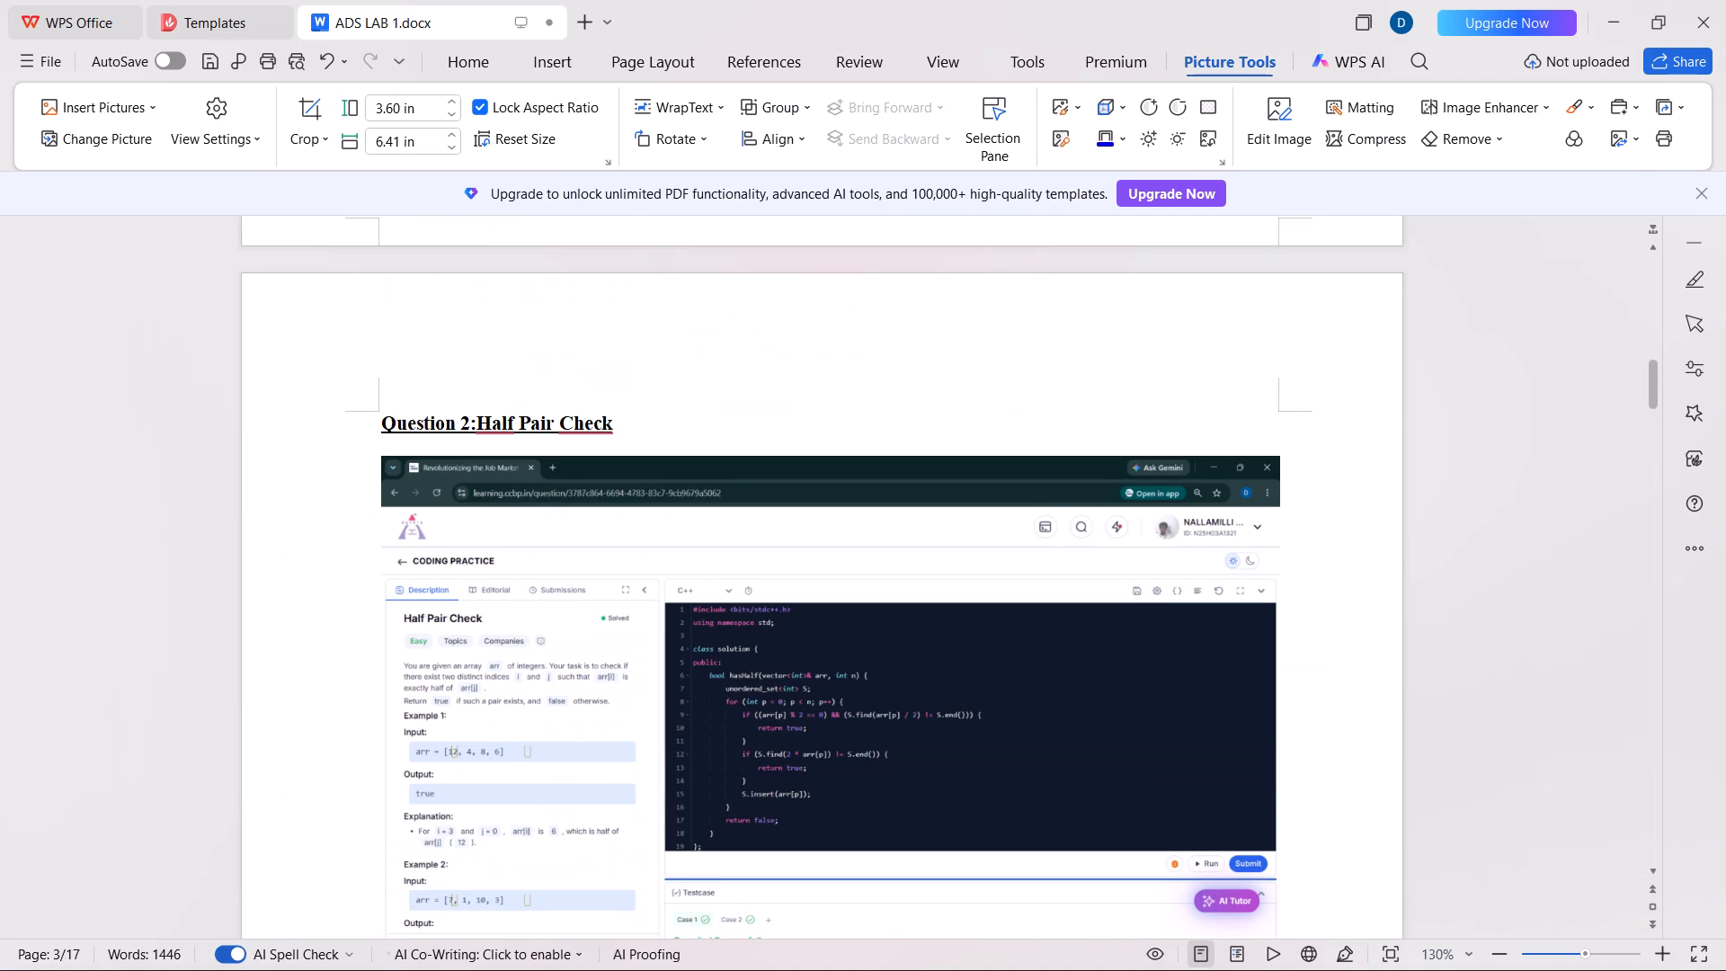
pyautogui.scroll(-10, 875, 699)
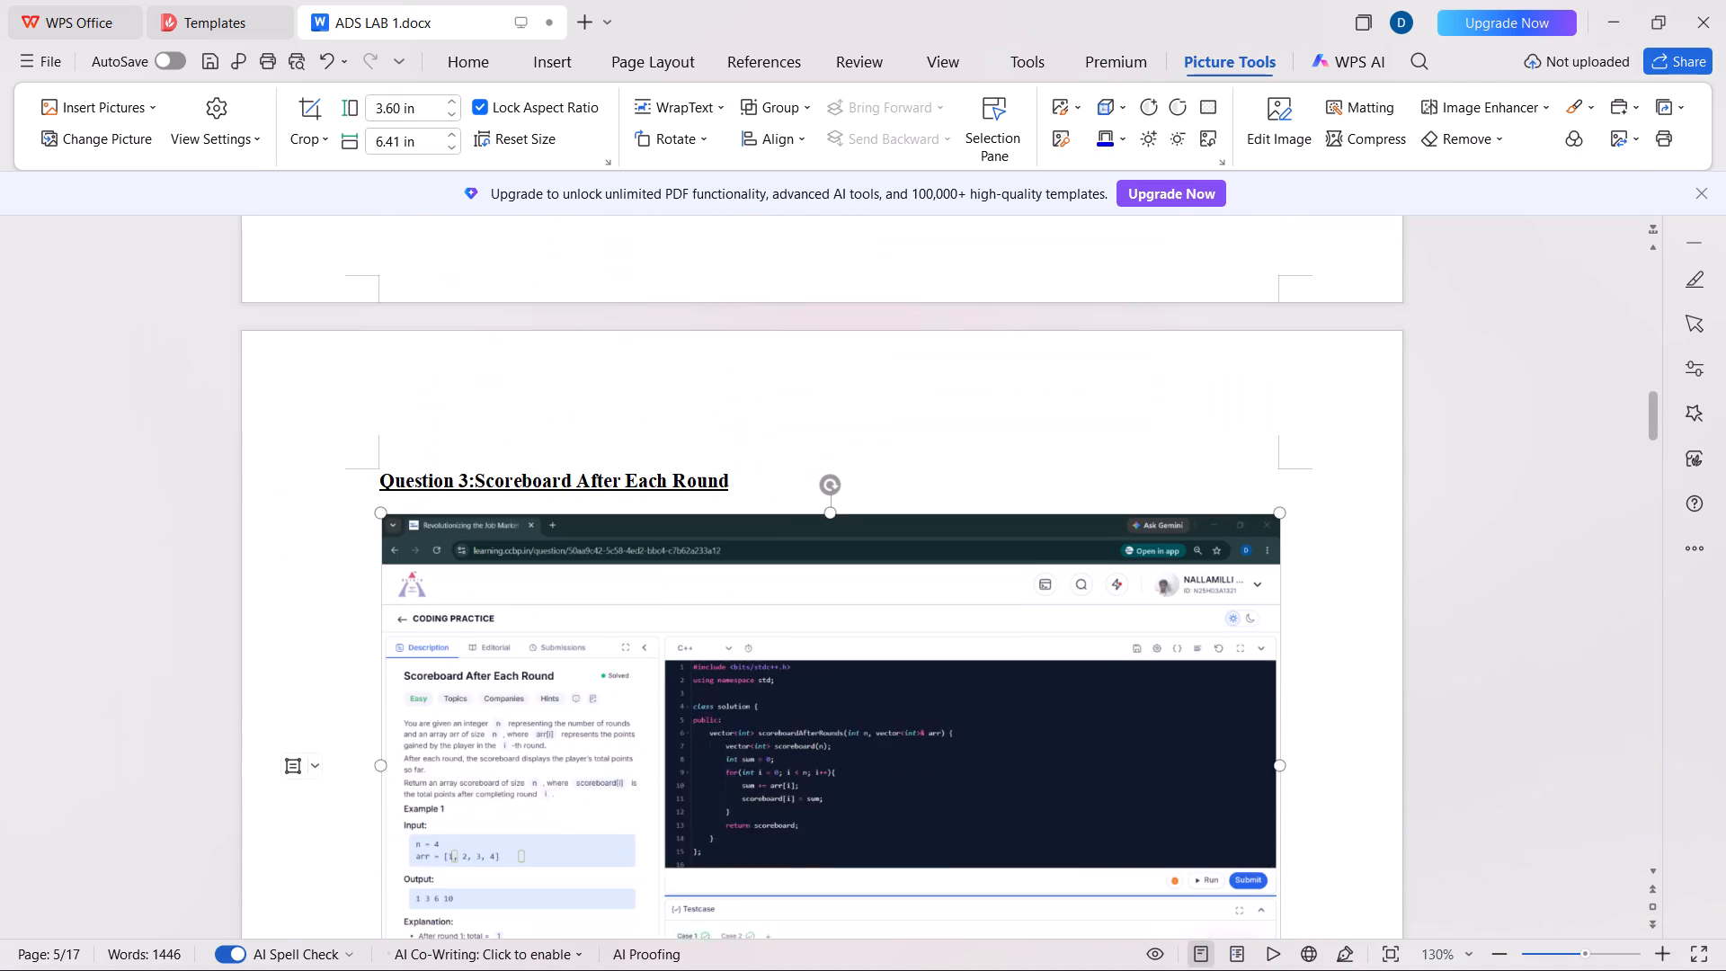
pyautogui.scroll(-6, 875, 699)
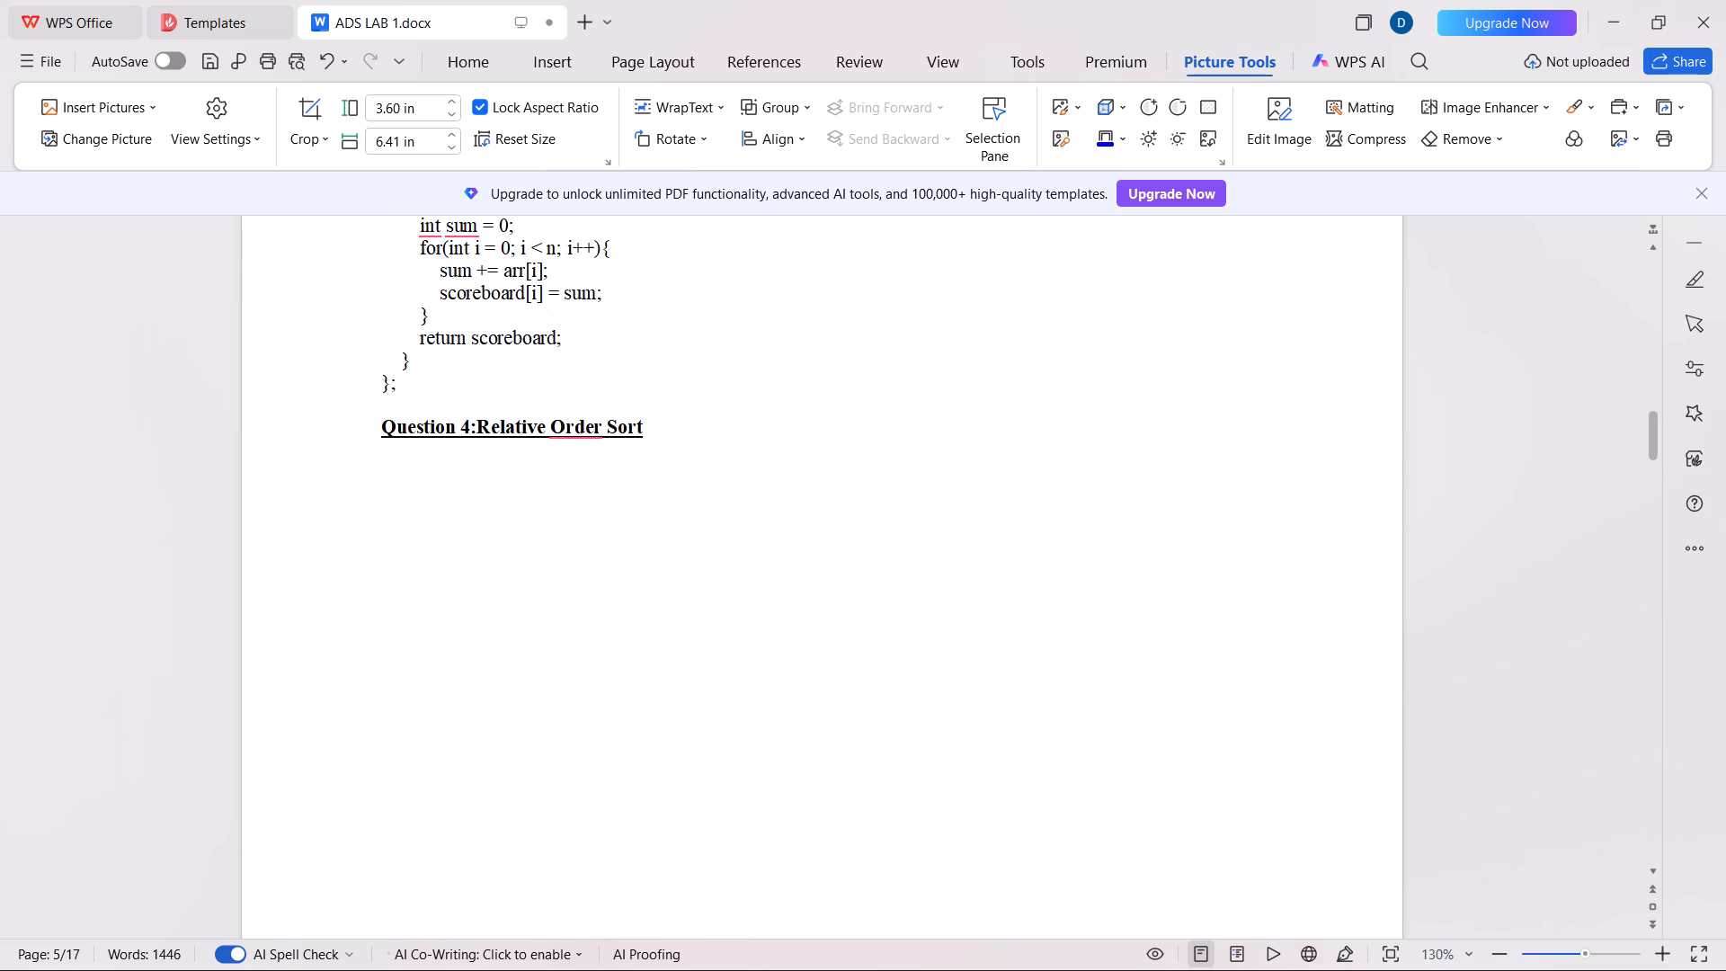
pyautogui.scroll(-7, 875, 699)
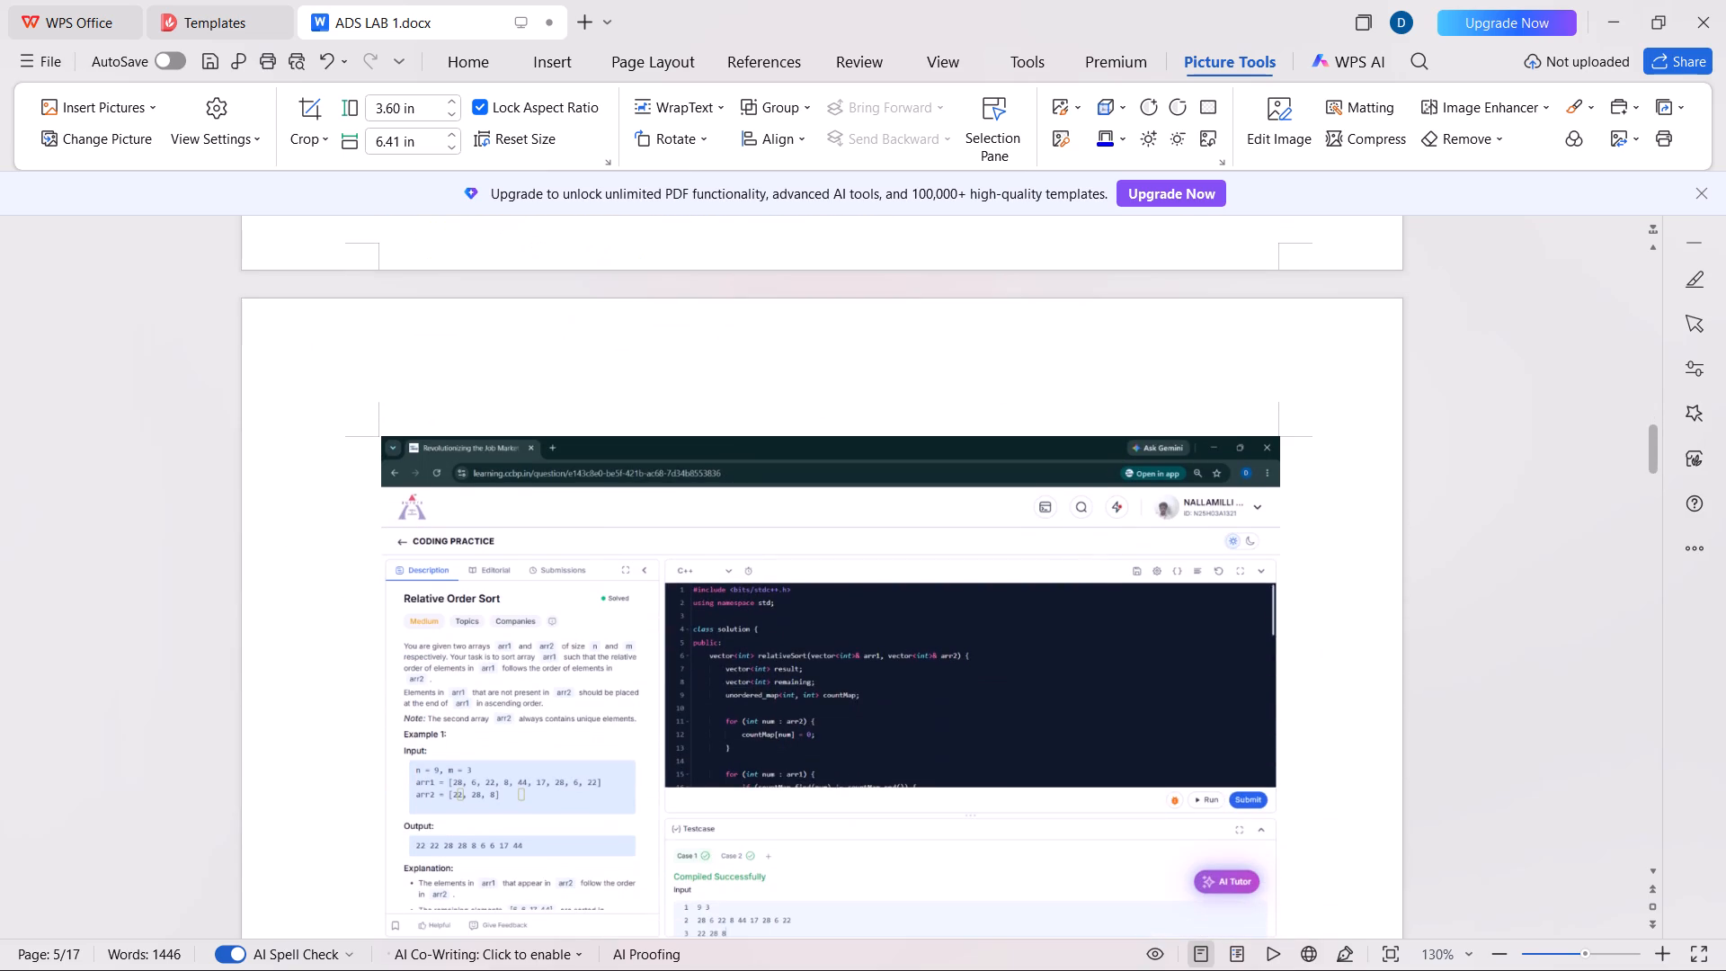
pyautogui.scroll(-5, 875, 699)
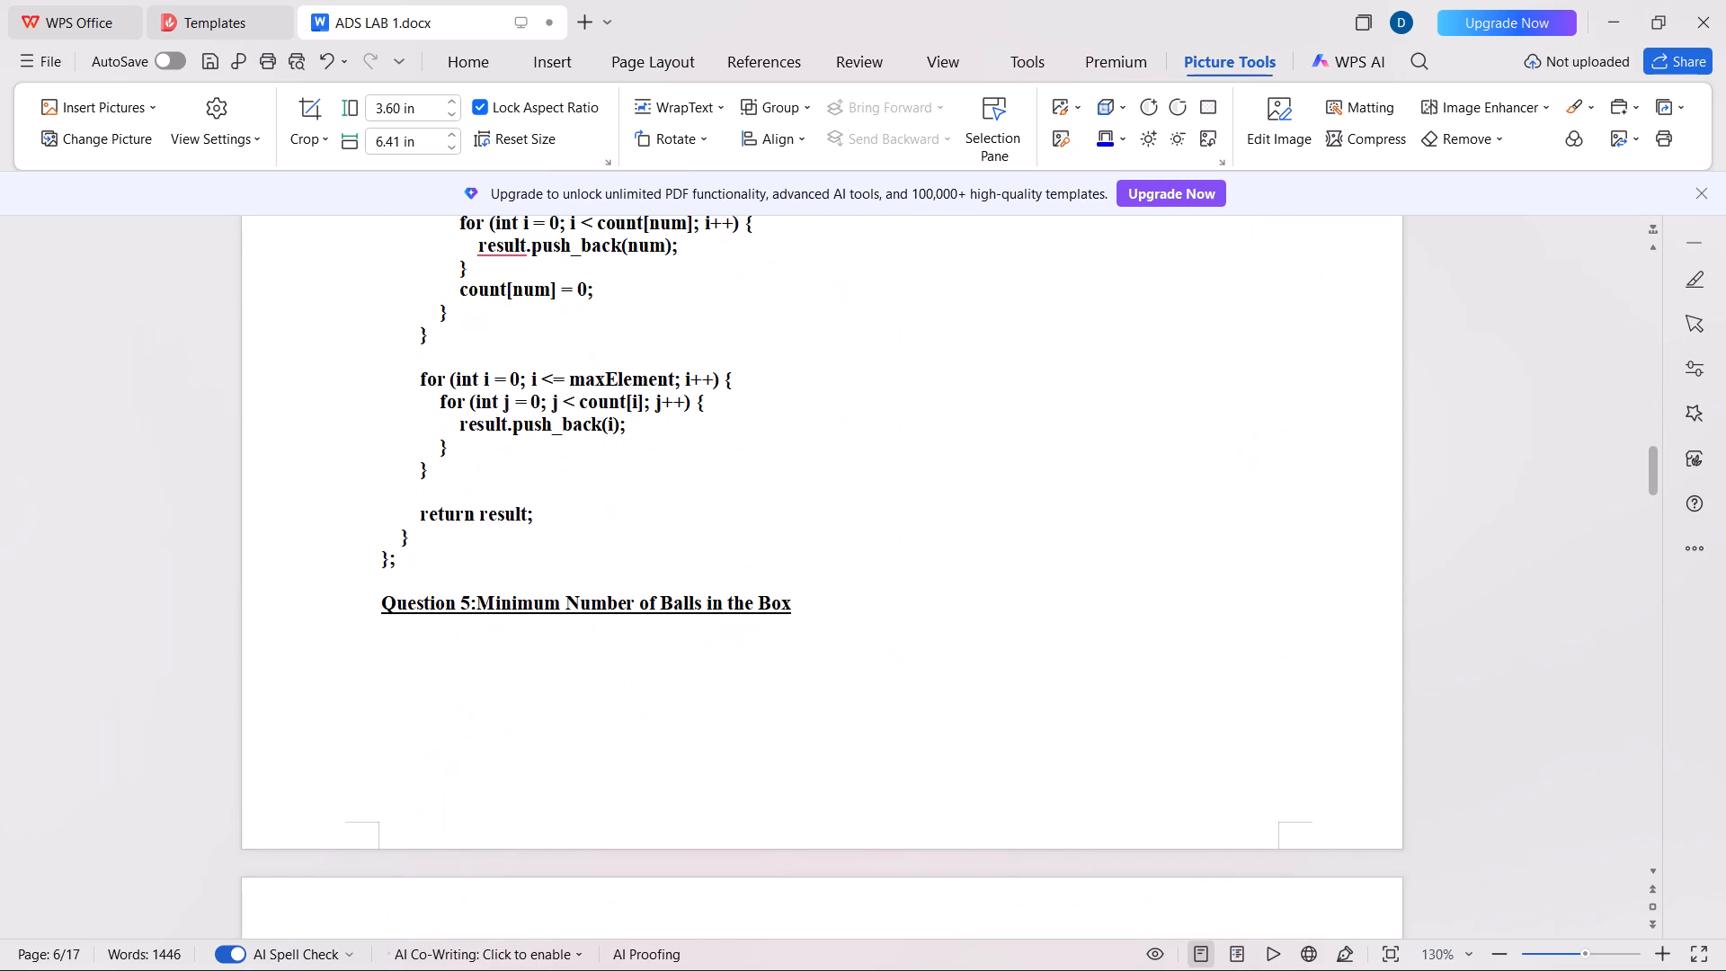
# Review Questions 5 to 7 in ADS LAB 1.docx, from Minimum Number of Balls in the Box through Fractional Knapsack.
pyautogui.scroll(-4, 875, 699)
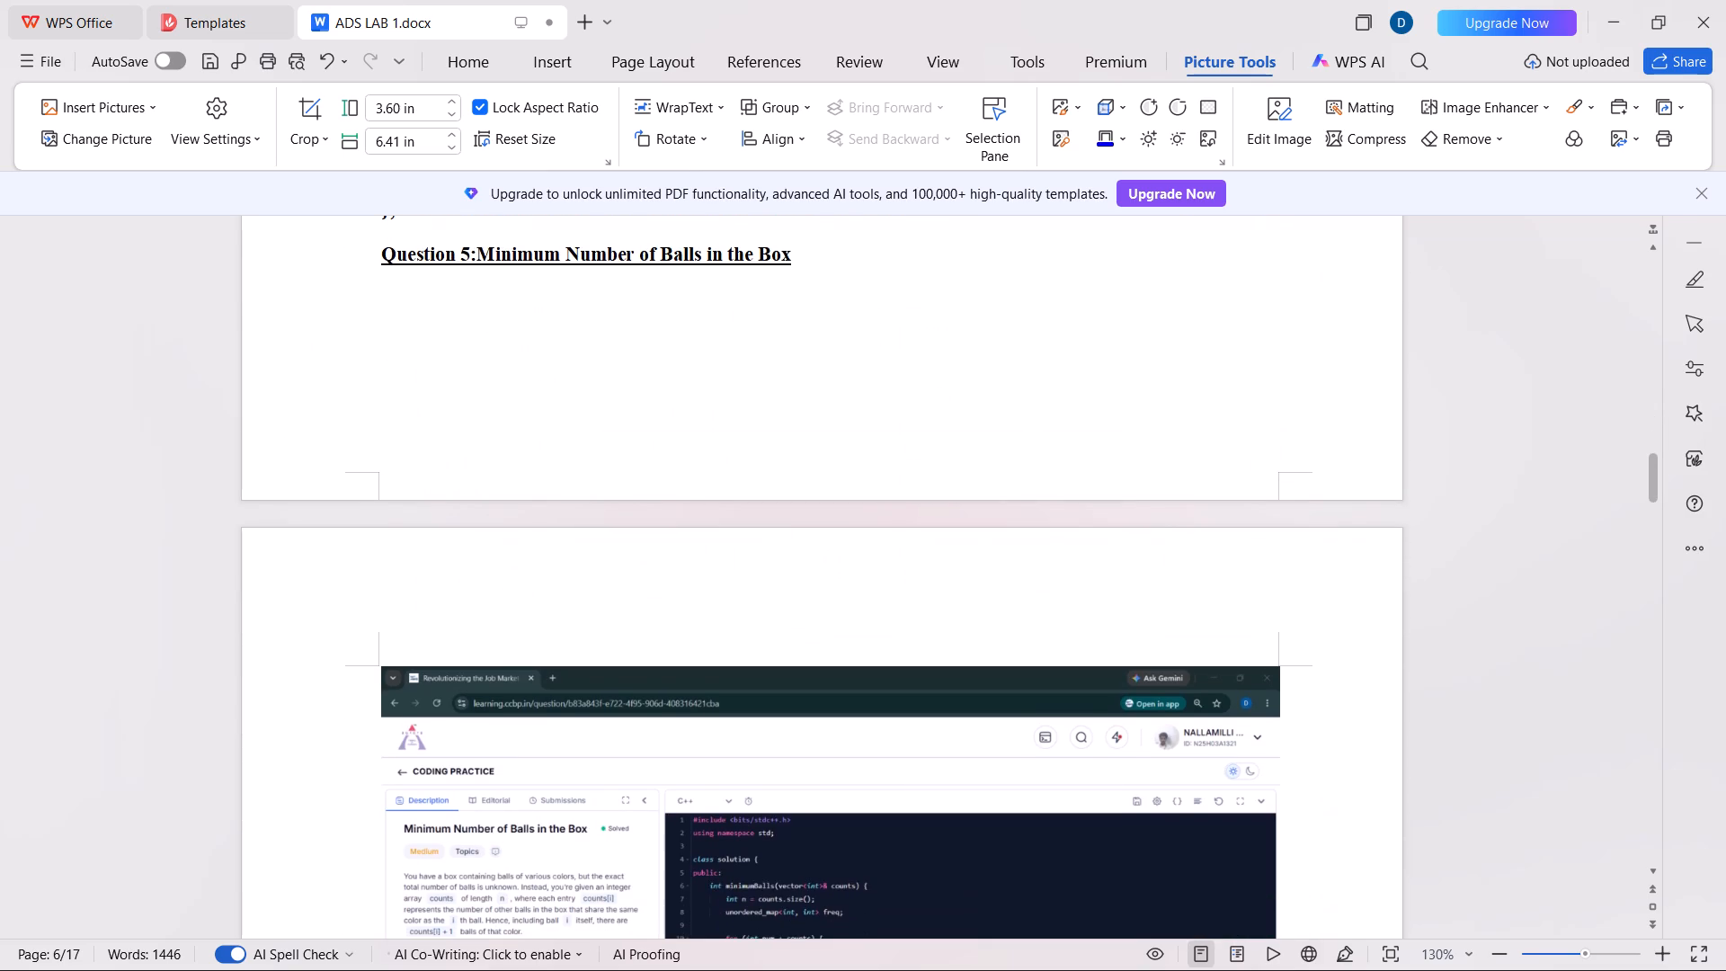
pyautogui.scroll(-4, 875, 699)
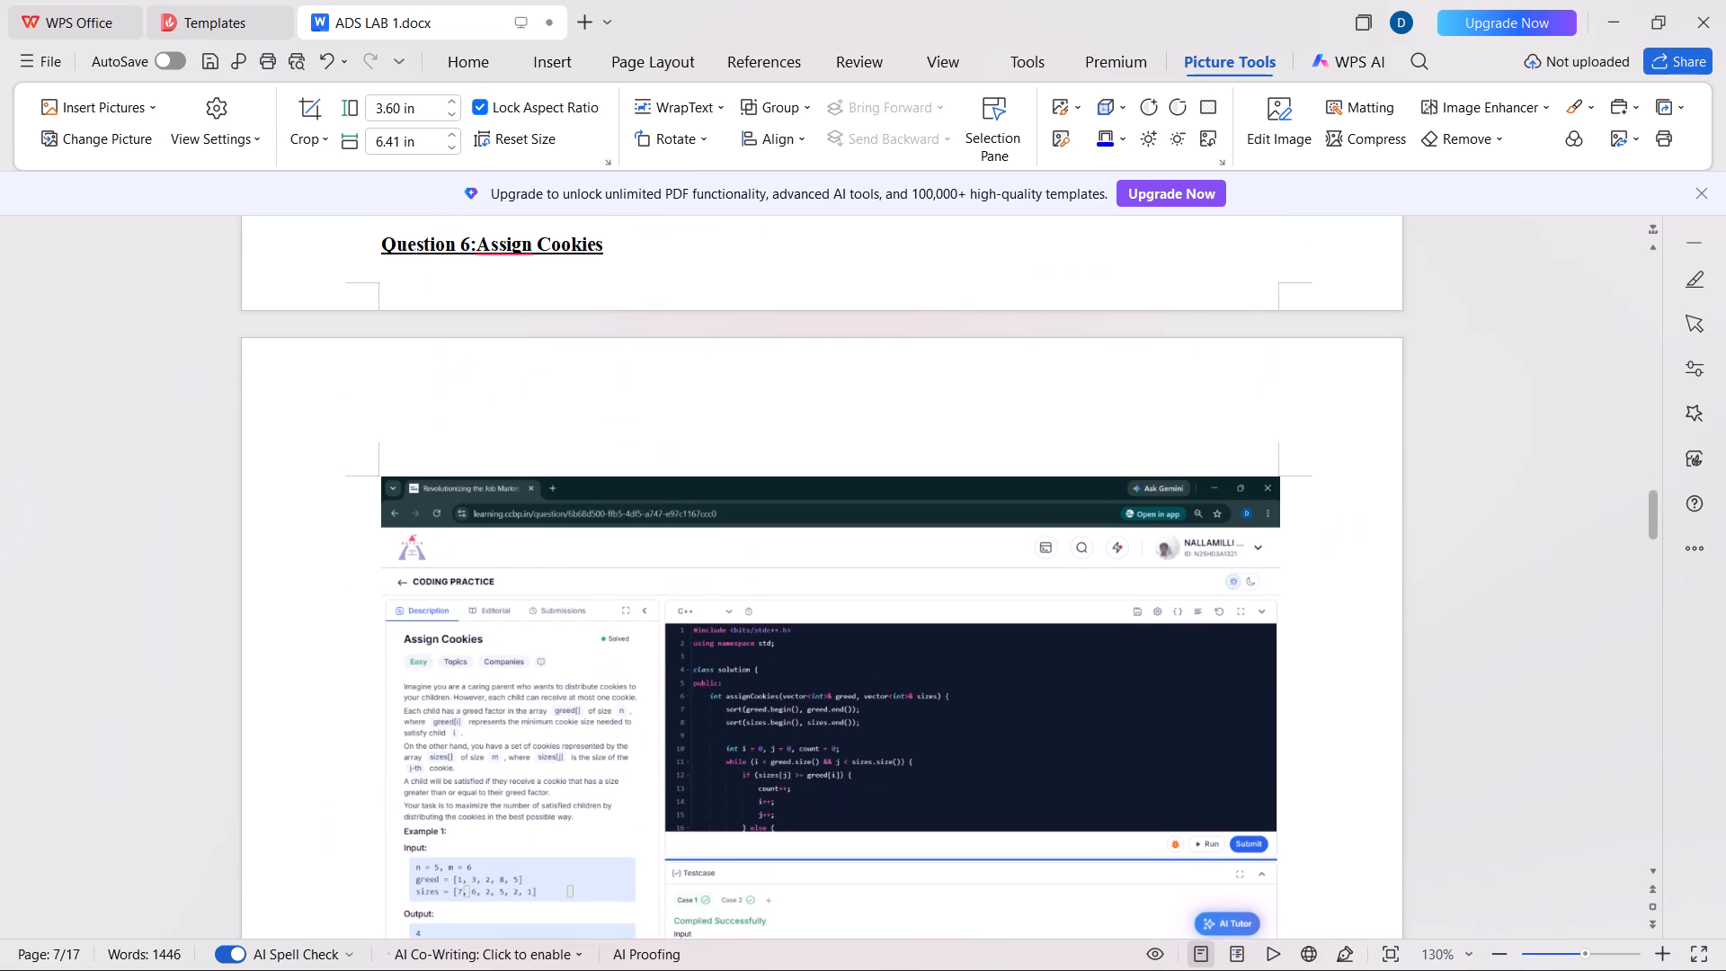
pyautogui.scroll(-4, 875, 699)
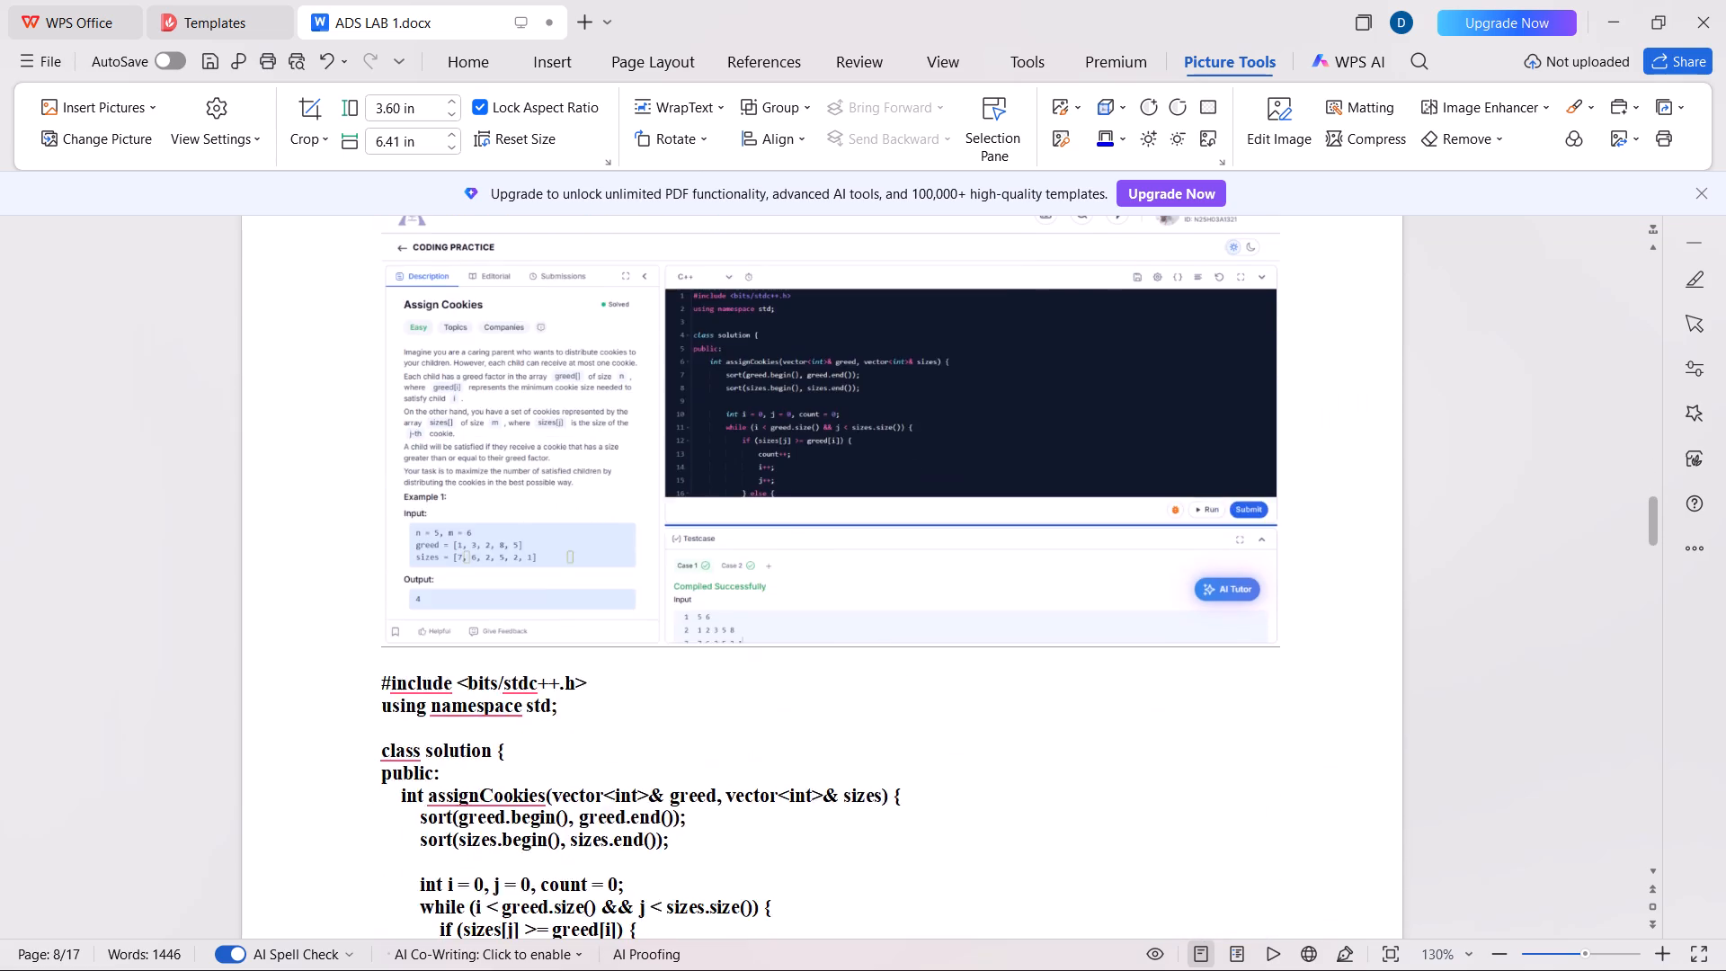
pyautogui.scroll(-5, 875, 699)
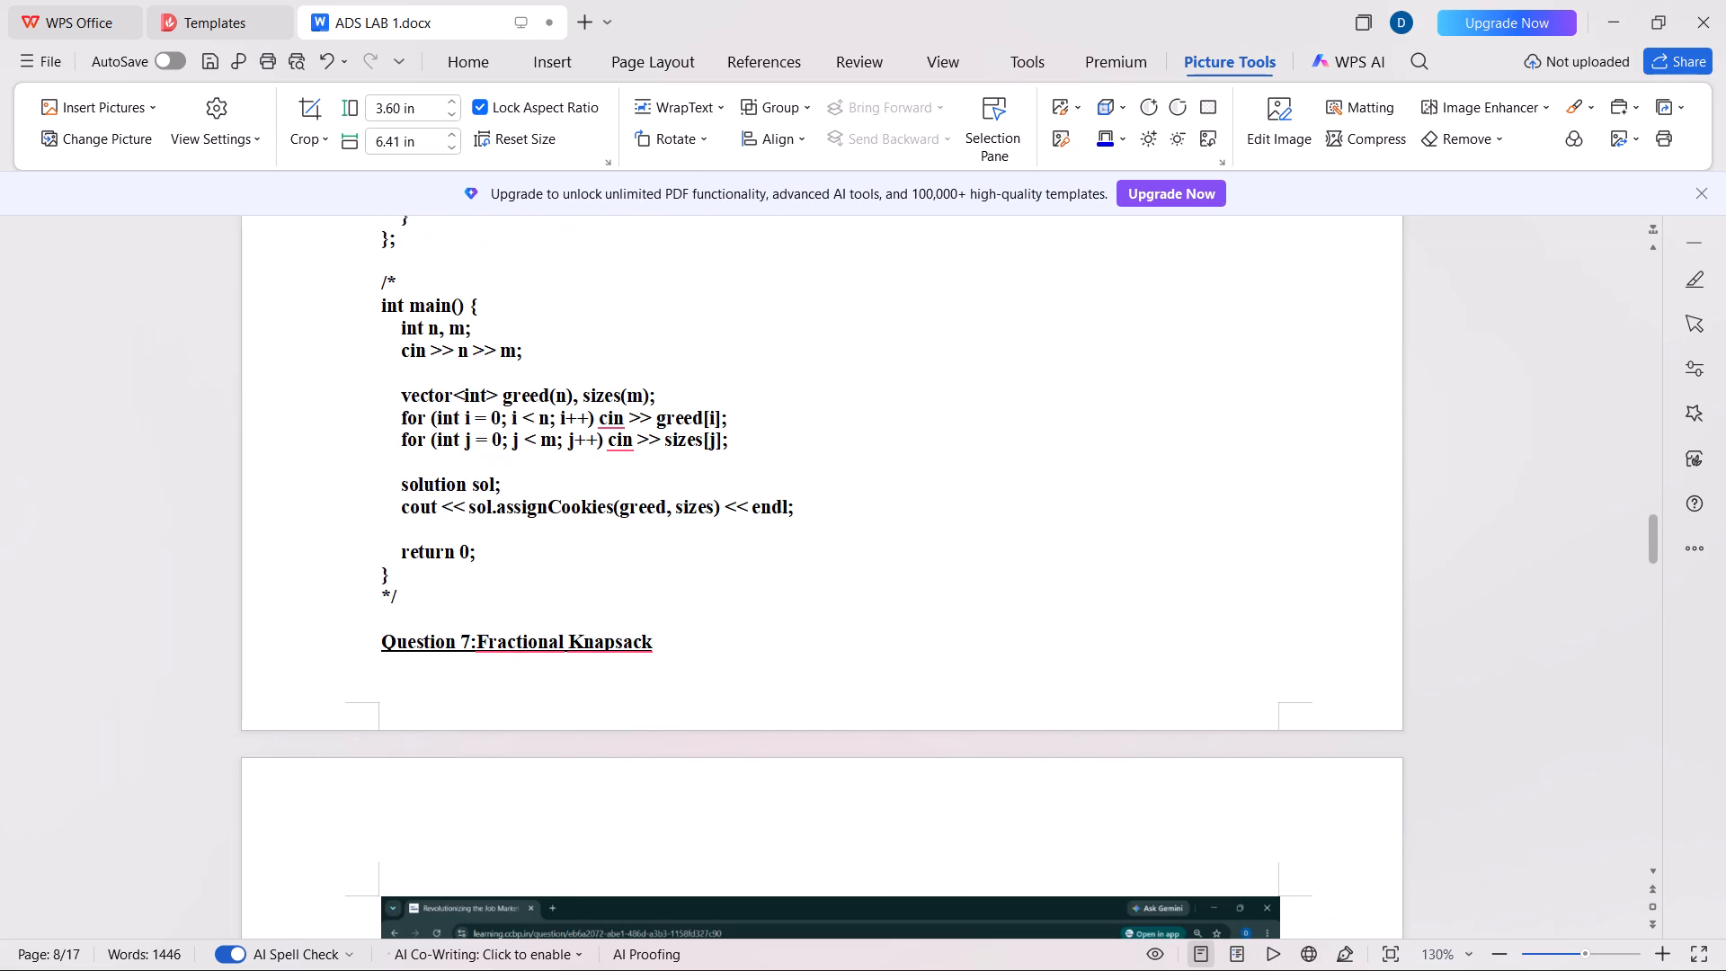
pyautogui.scroll(-1, 875, 699)
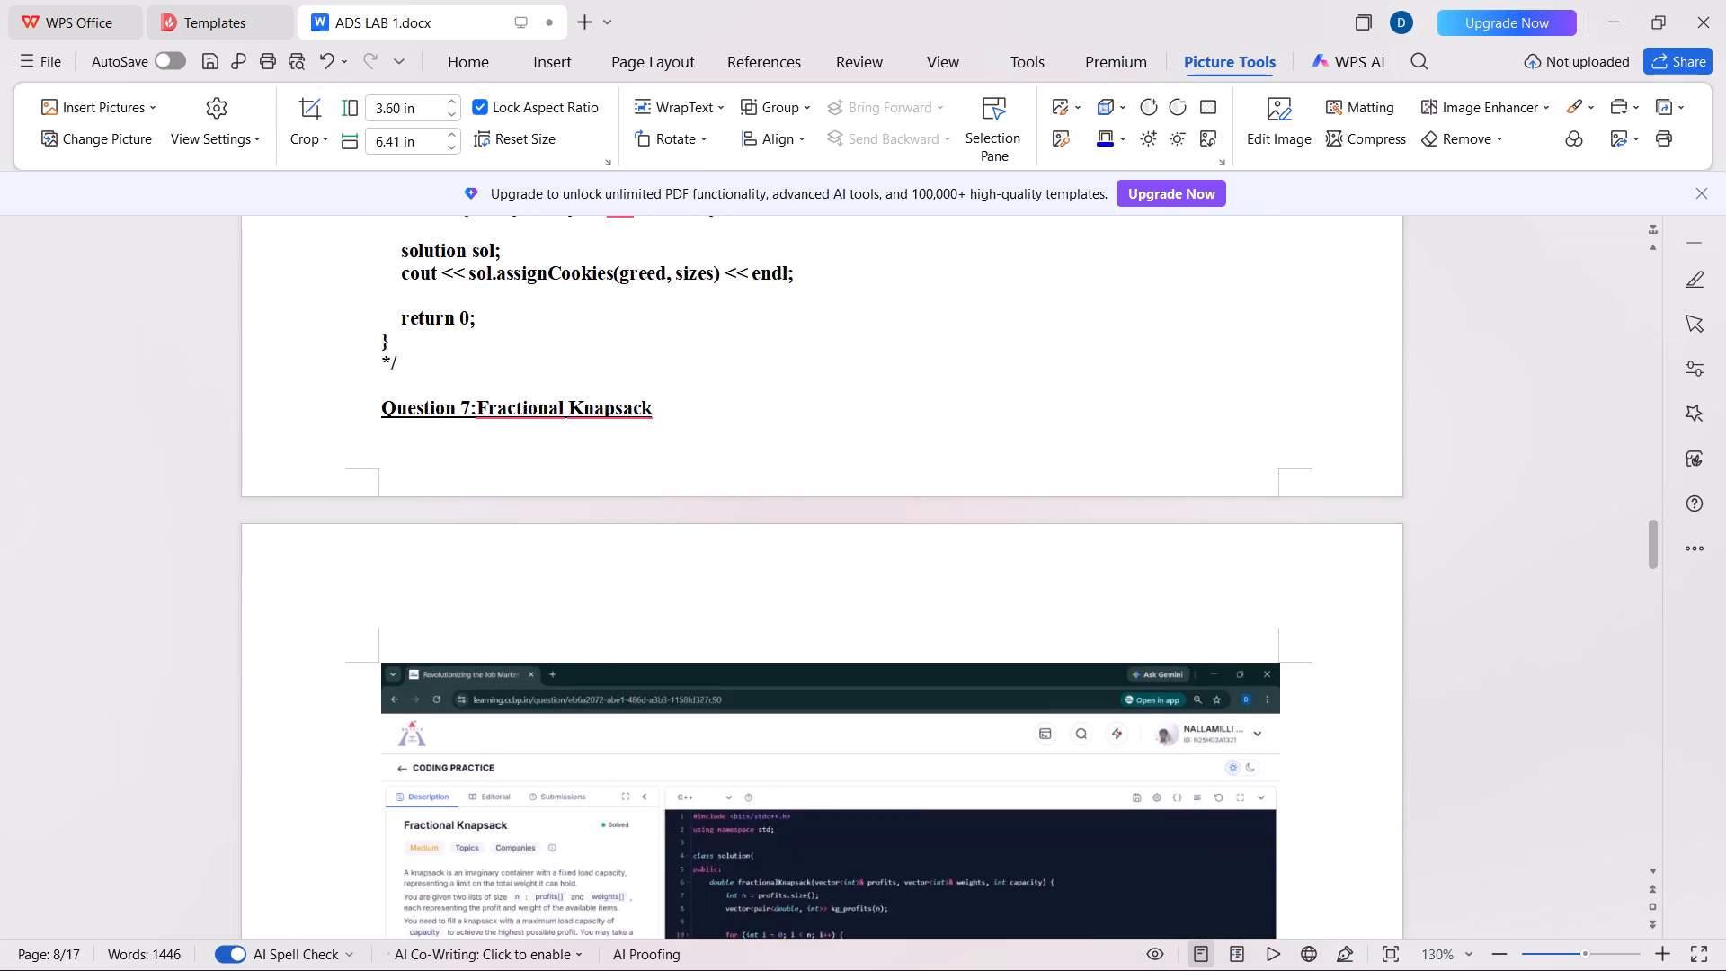
pyautogui.scroll(-2, 875, 699)
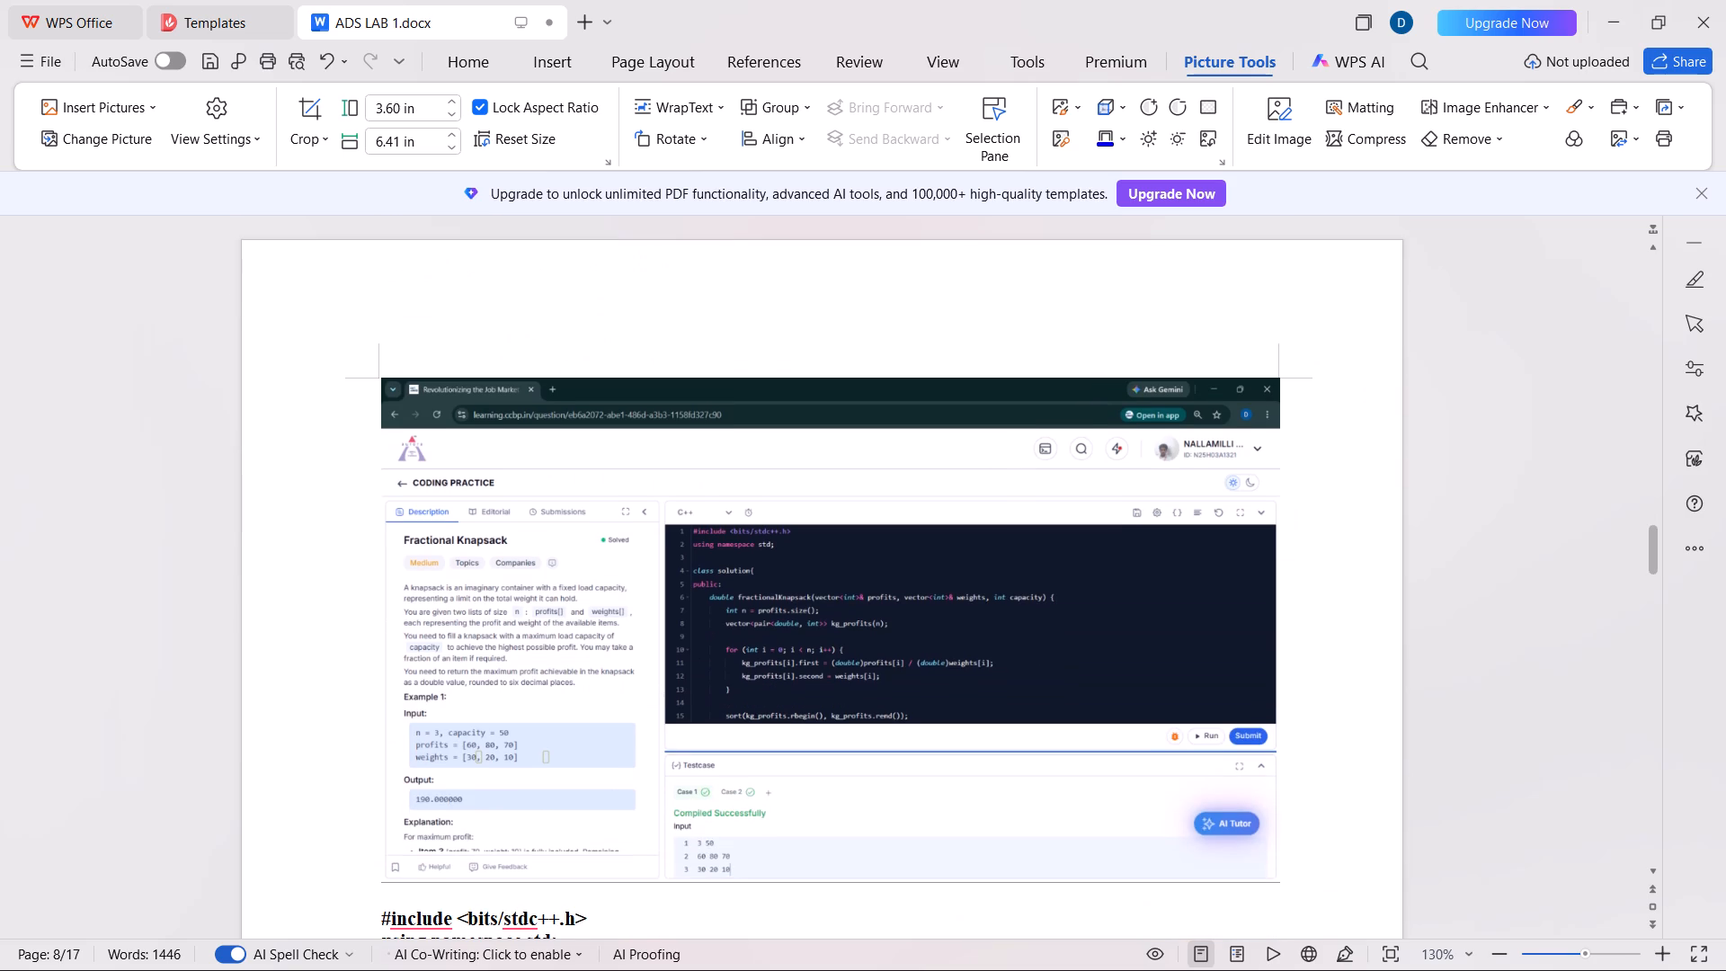
pyautogui.scroll(-4, 875, 699)
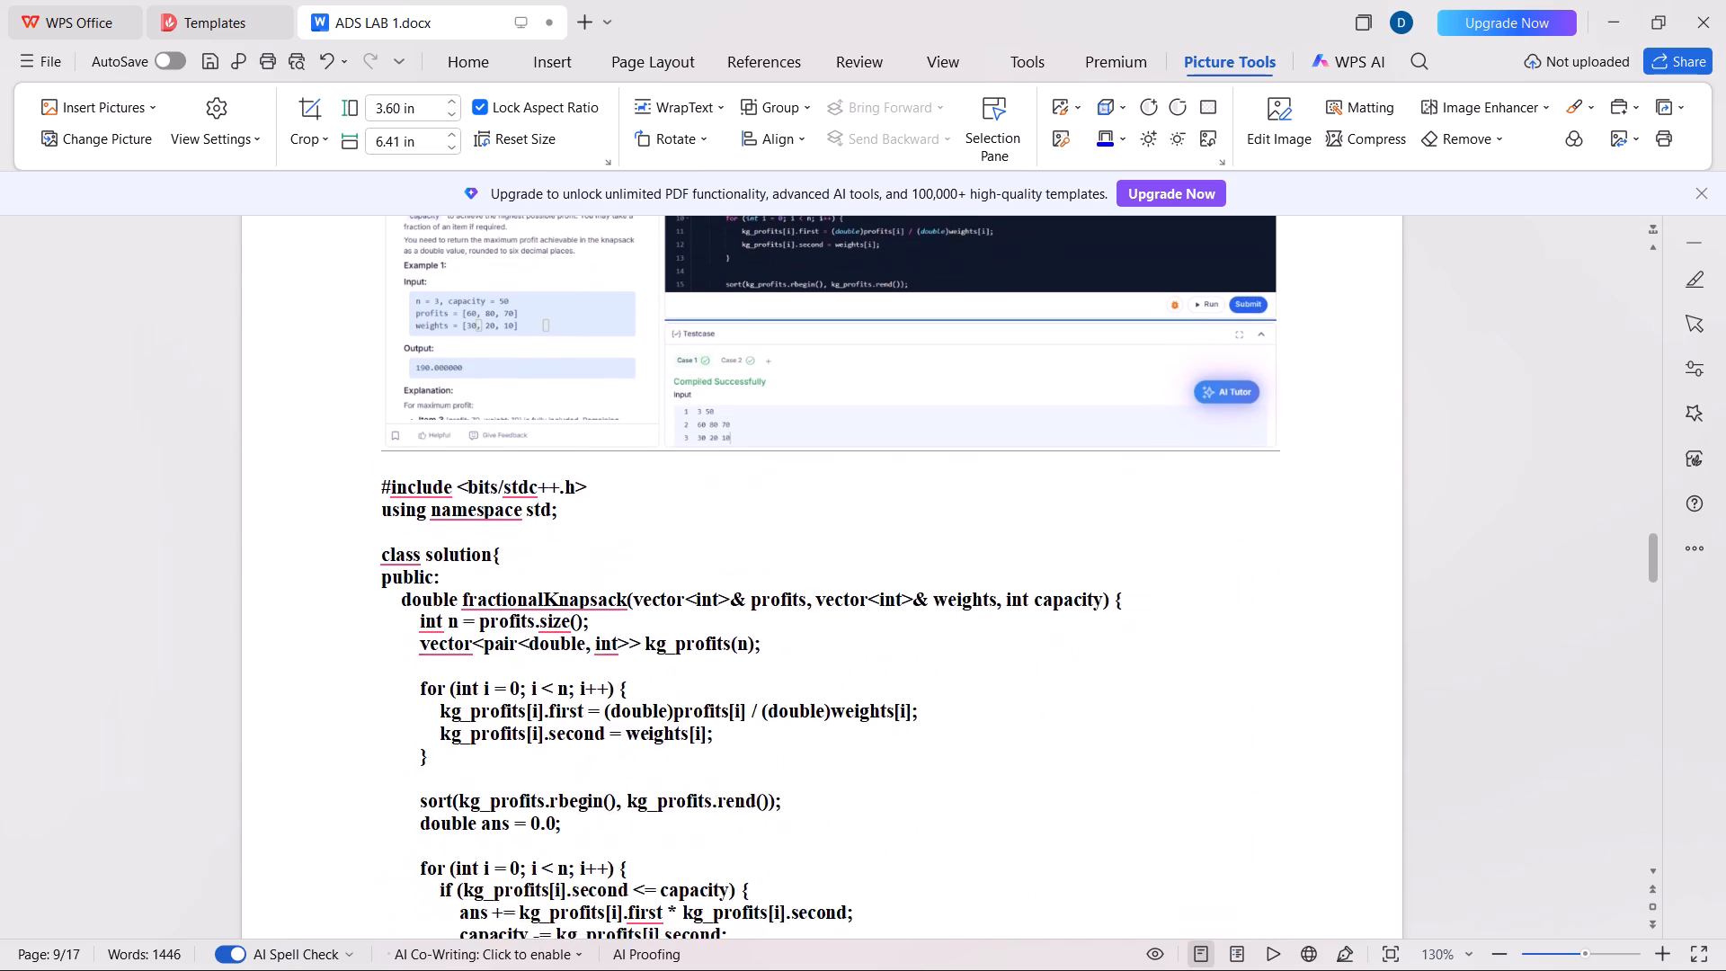
pyautogui.scroll(-3, 875, 699)
pyautogui.scroll(3, 875, 699)
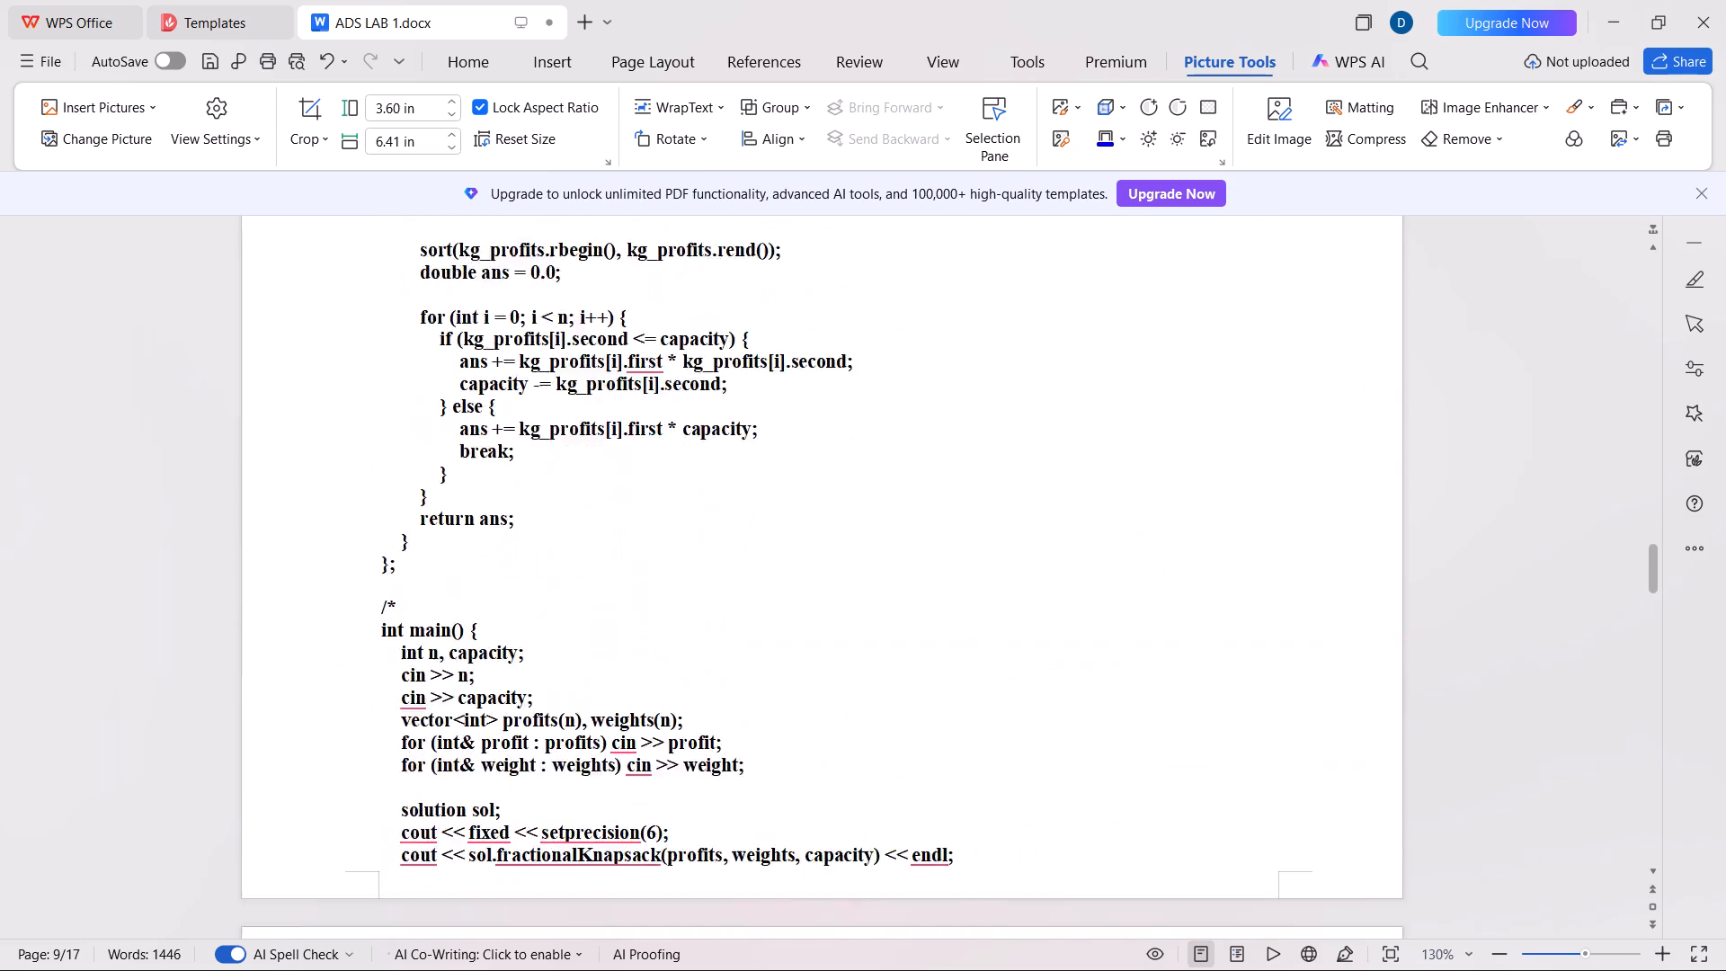
# Review the headings, screenshots and code of Questions 8 to 11, from Insert Interval through Match Customers with Experts.
pyautogui.hscroll(1, 875, 699)
pyautogui.scroll(-1, 875, 699)
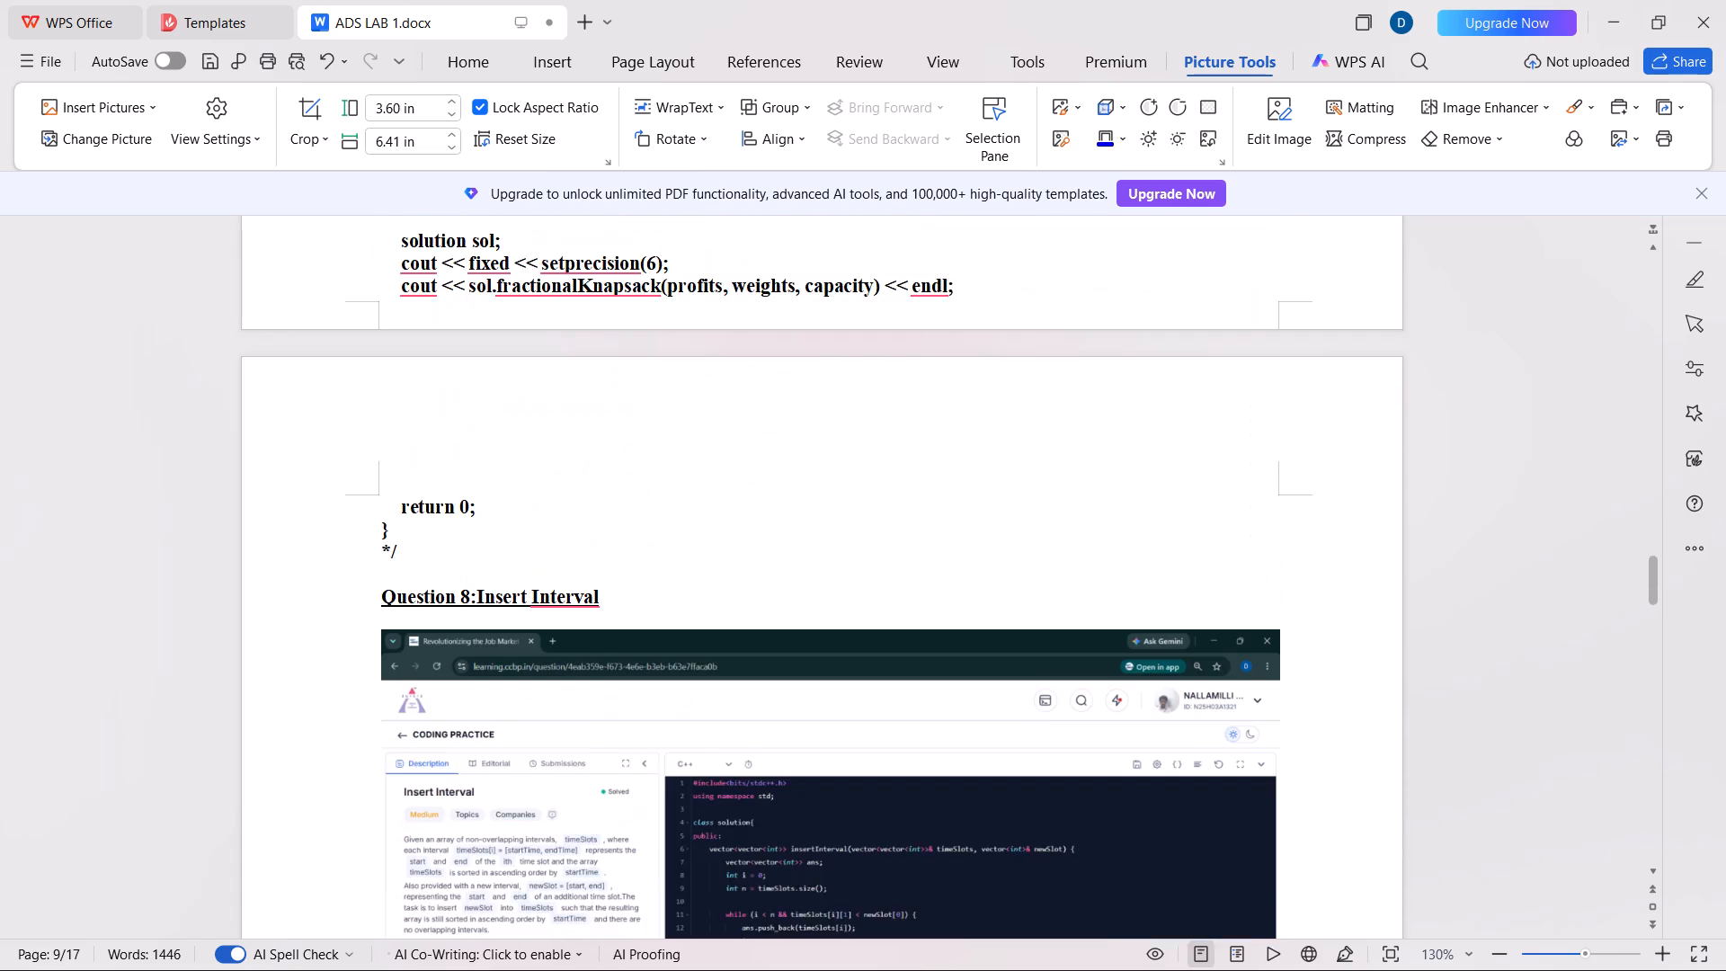
pyautogui.scroll(-5, 875, 699)
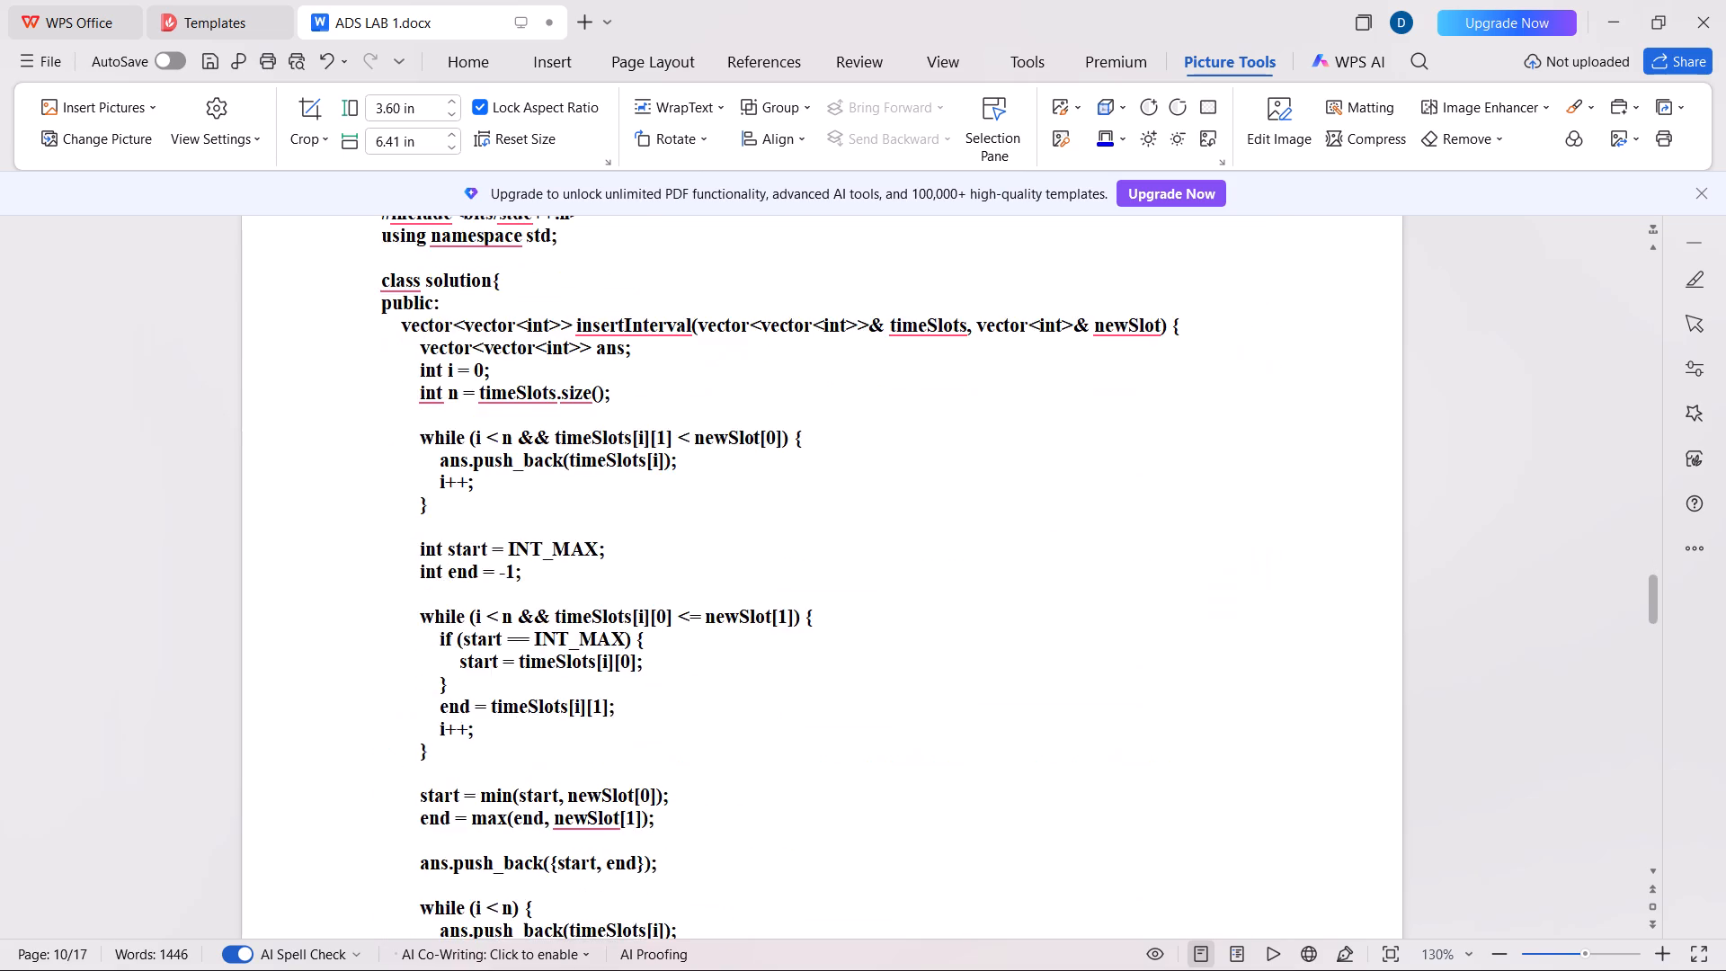
pyautogui.scroll(-6, 875, 699)
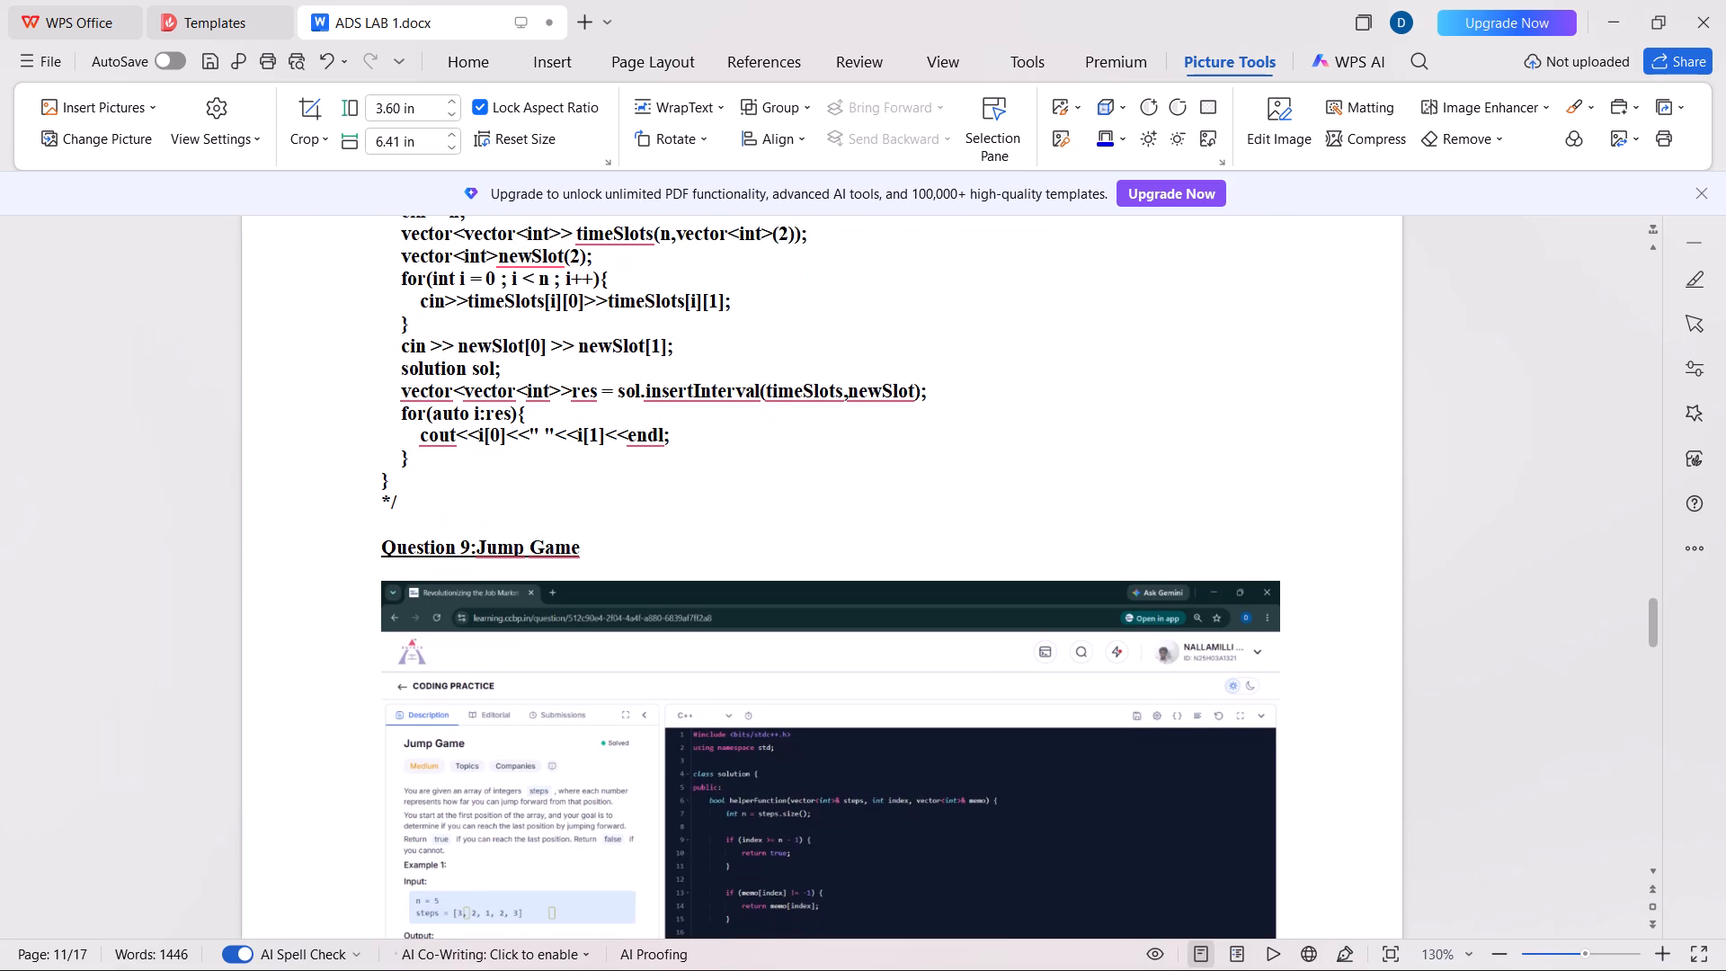
pyautogui.scroll(-6, 875, 699)
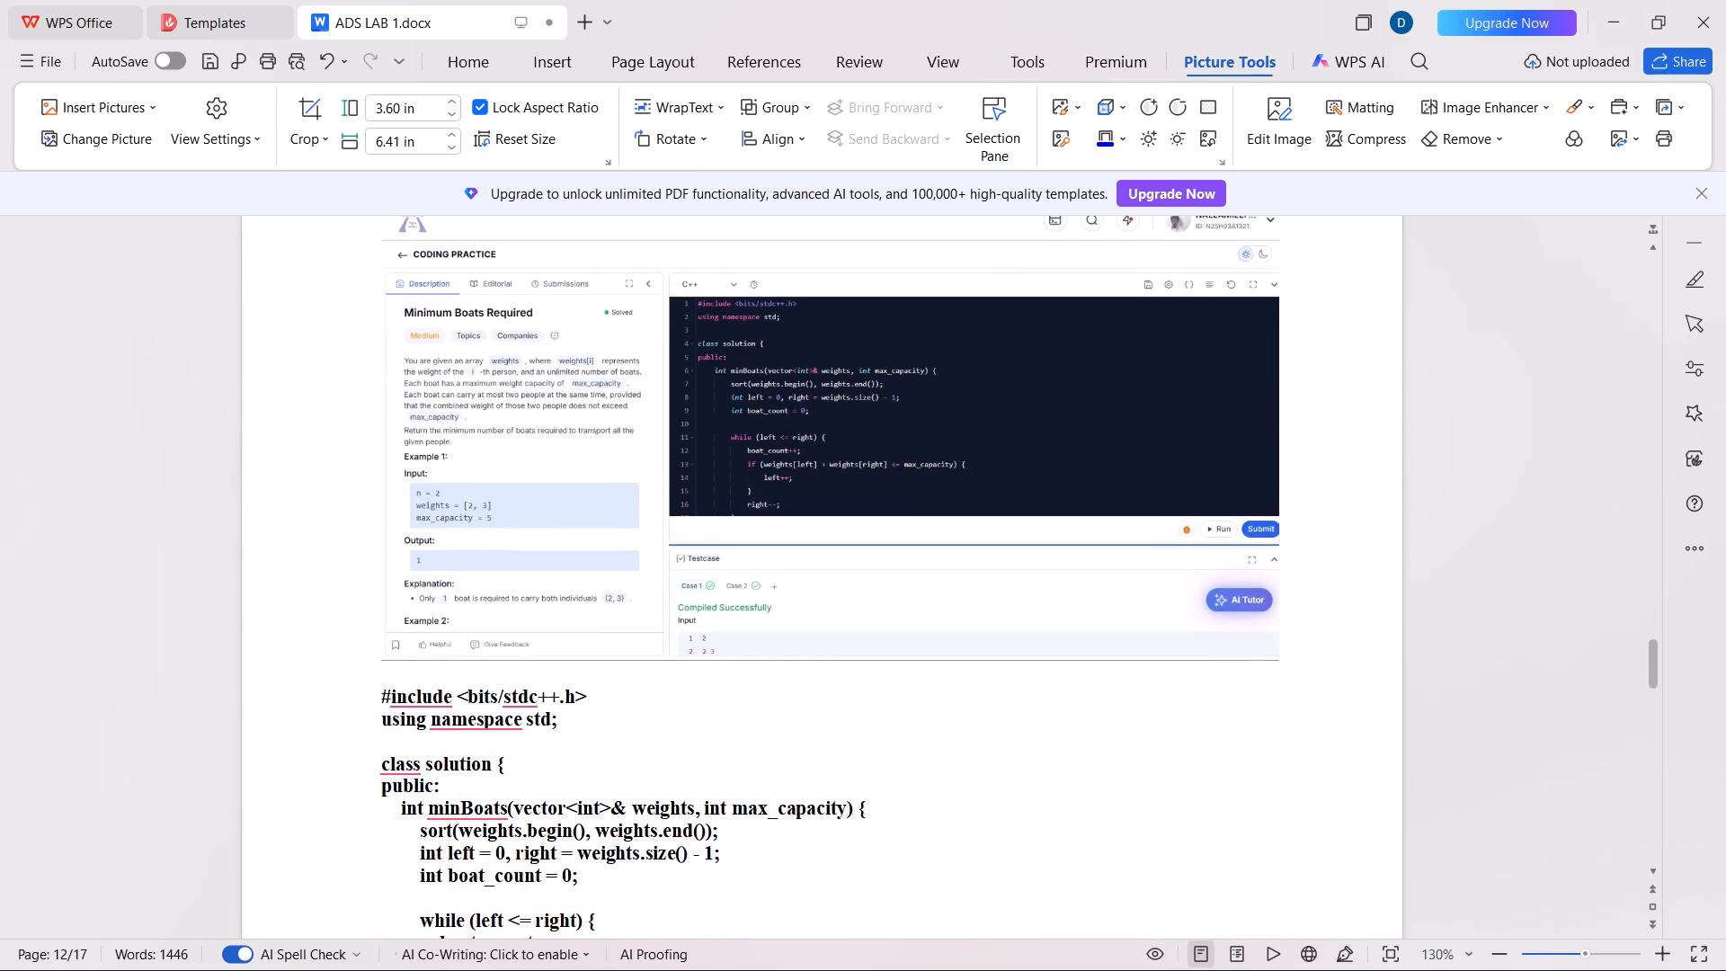
pyautogui.scroll(2, 875, 699)
pyautogui.scroll(-1, 875, 699)
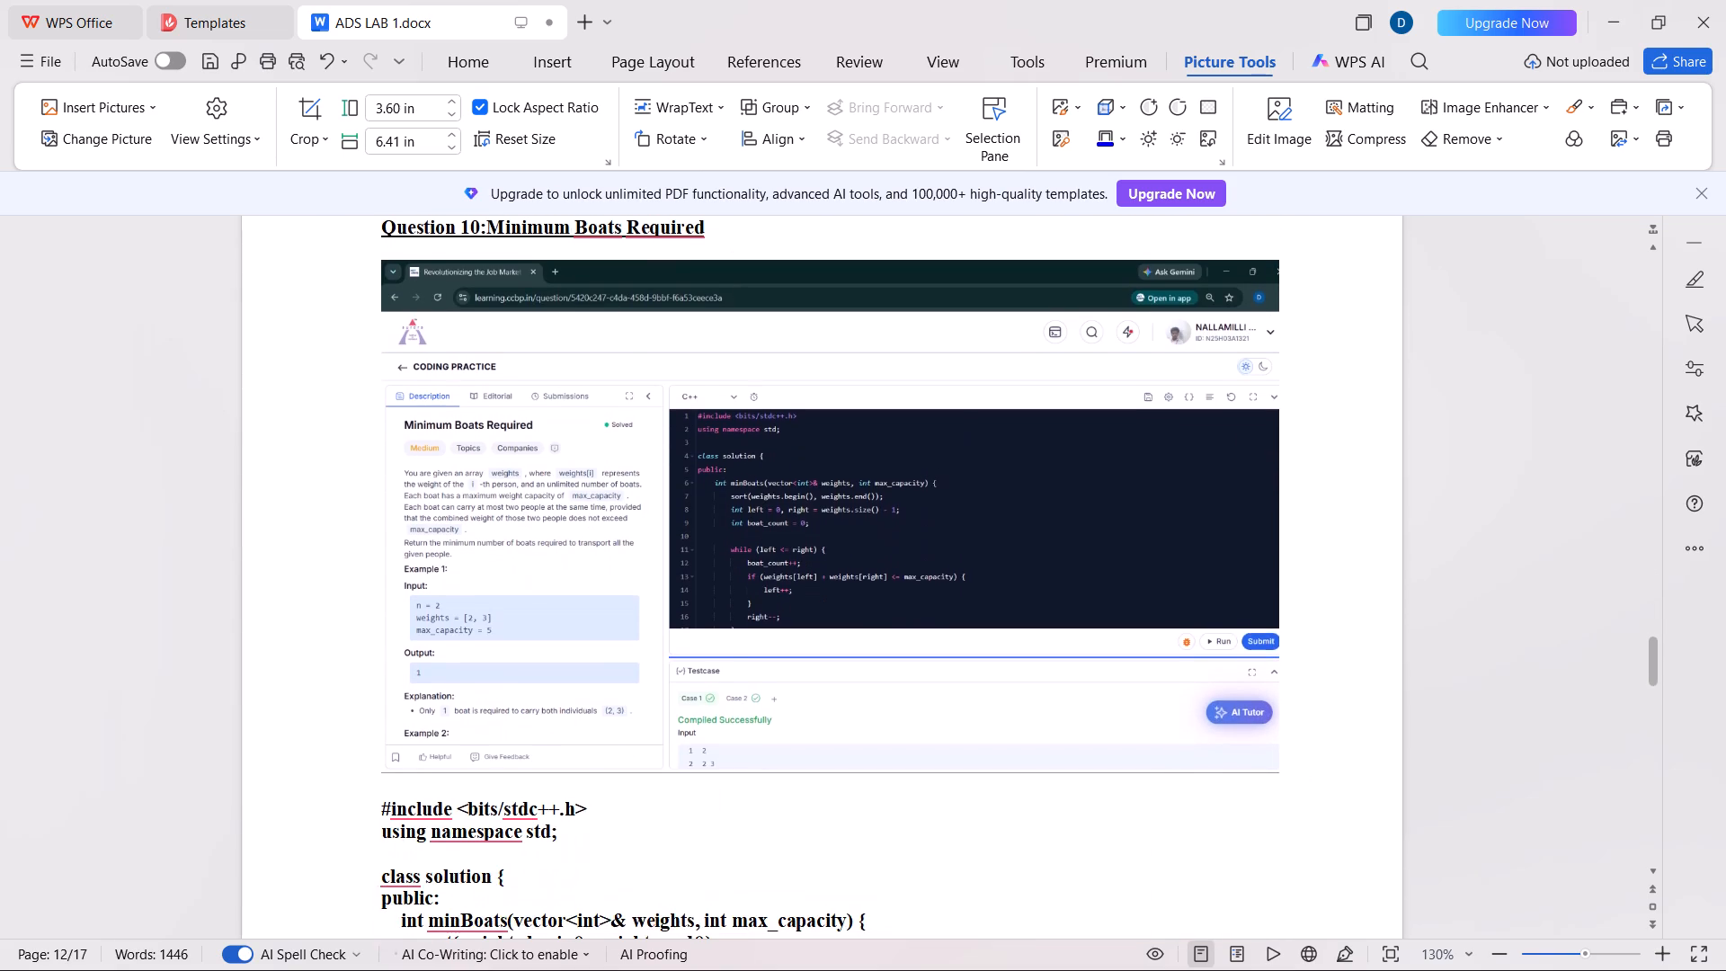
pyautogui.scroll(-6, 875, 699)
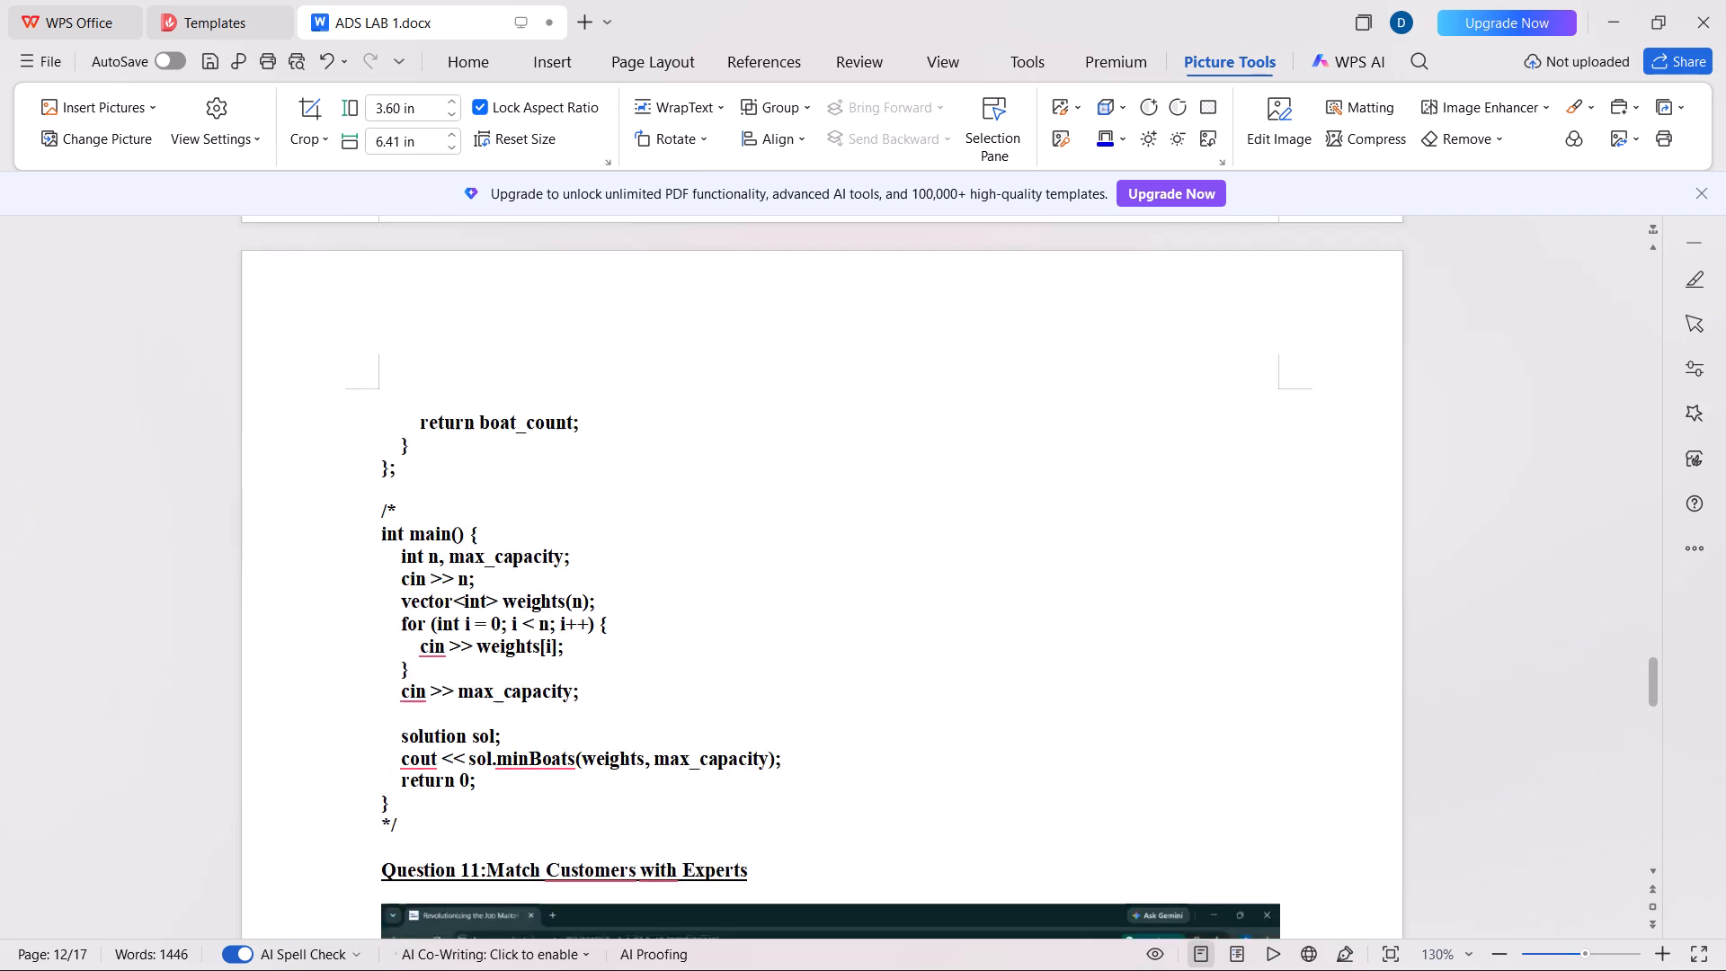
pyautogui.scroll(-7, 875, 699)
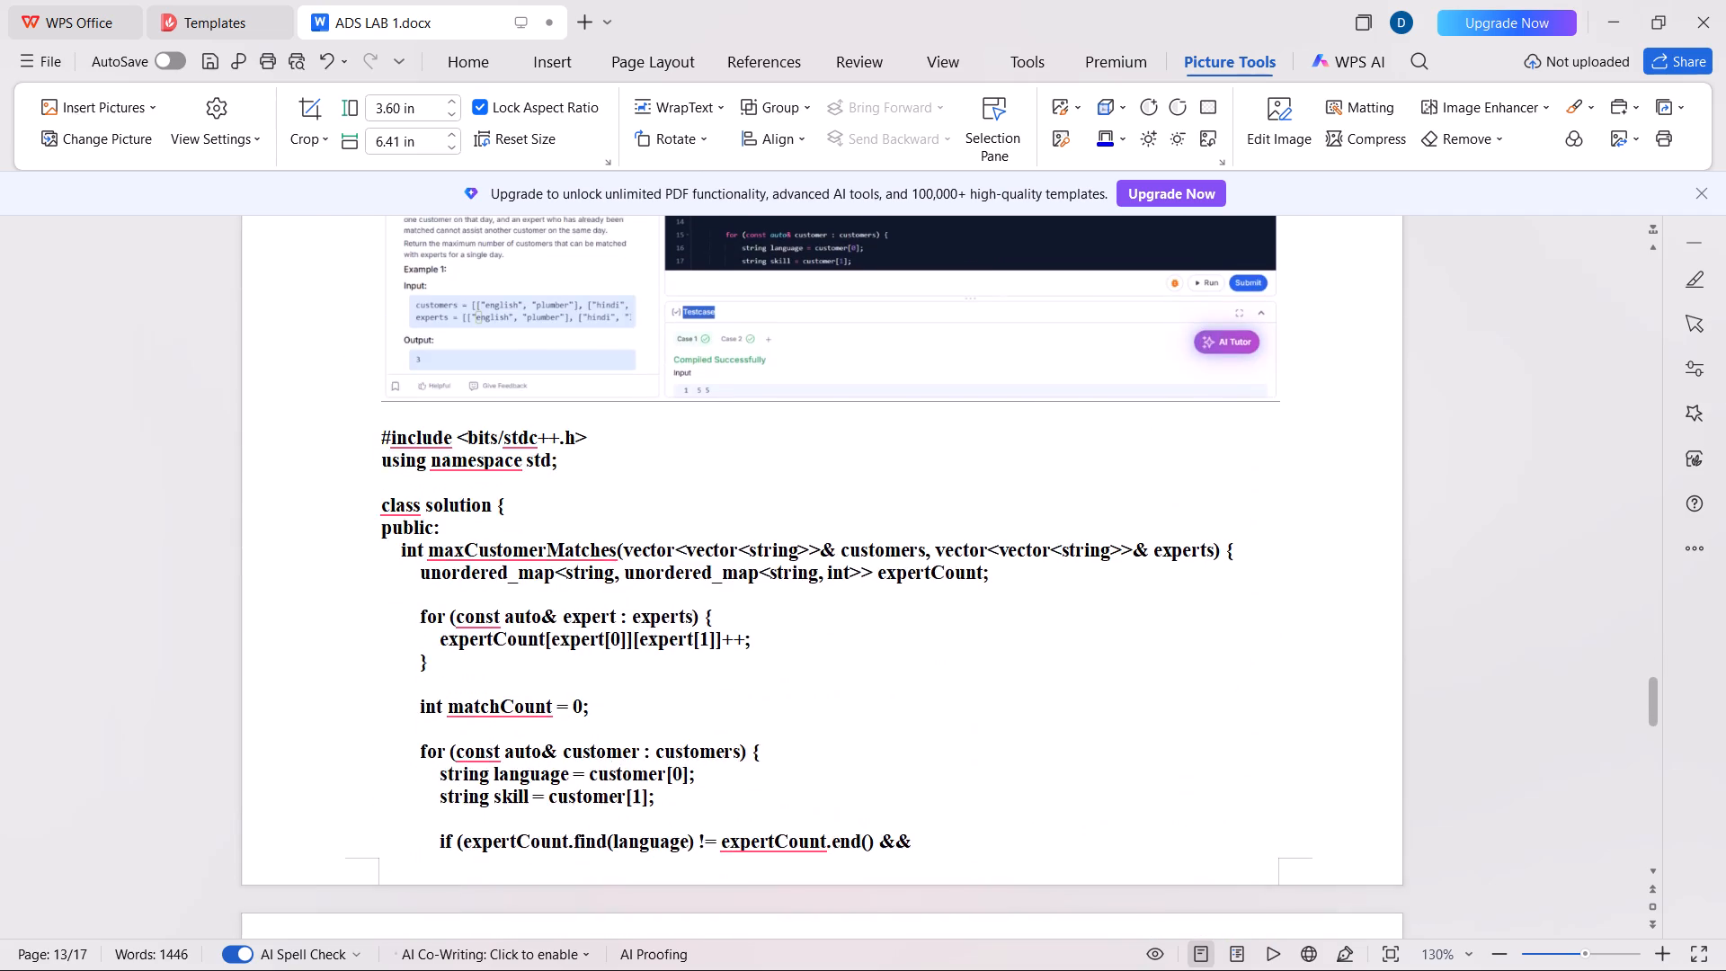
pyautogui.scroll(-4, 875, 699)
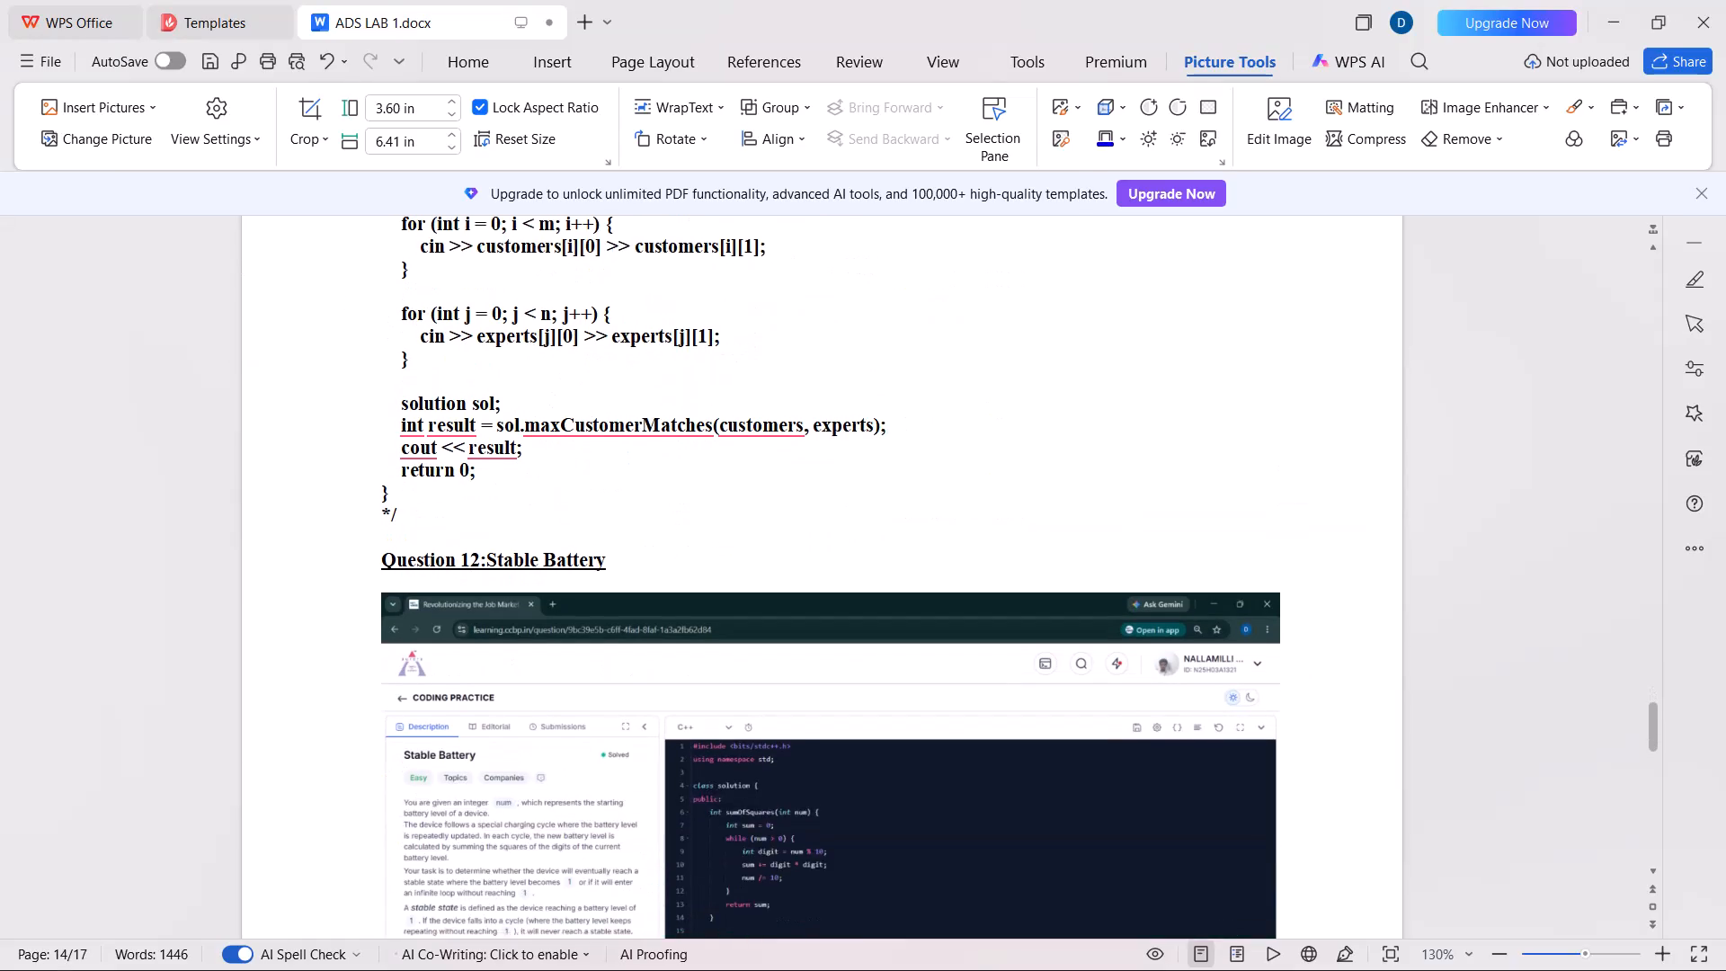
# Review the remaining entries from Question 12, Stable Battery, to the end of the Question 15 code.
pyautogui.scroll(-5, 875, 699)
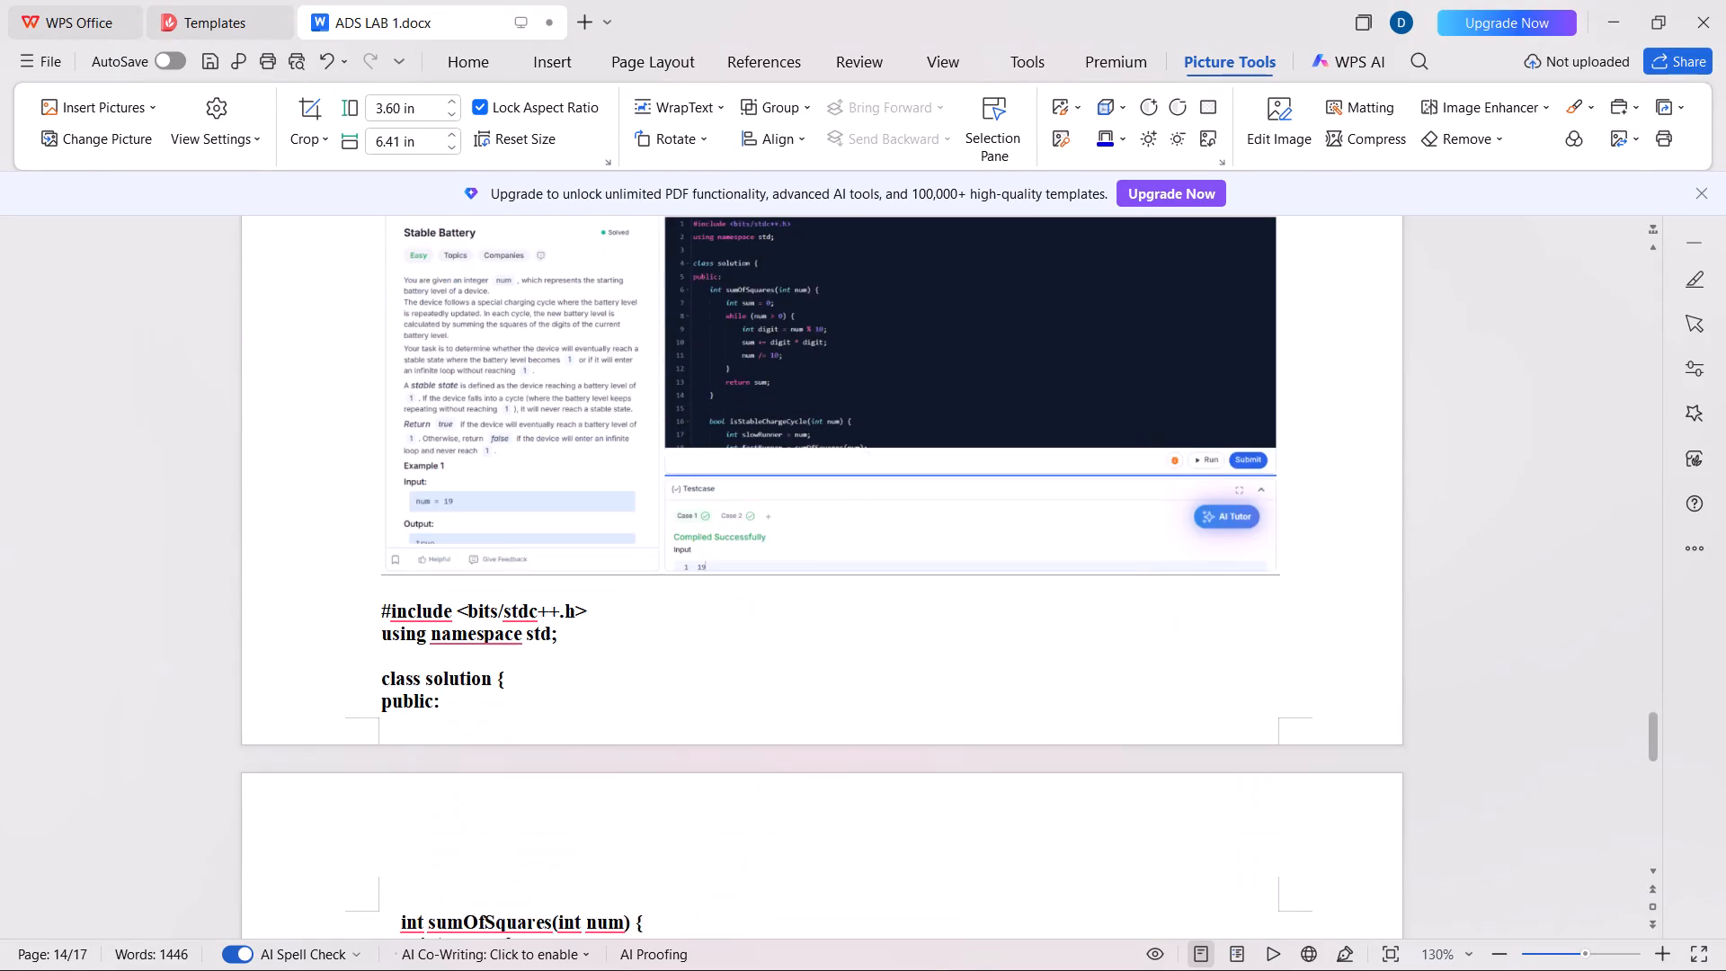
pyautogui.scroll(-6, 875, 699)
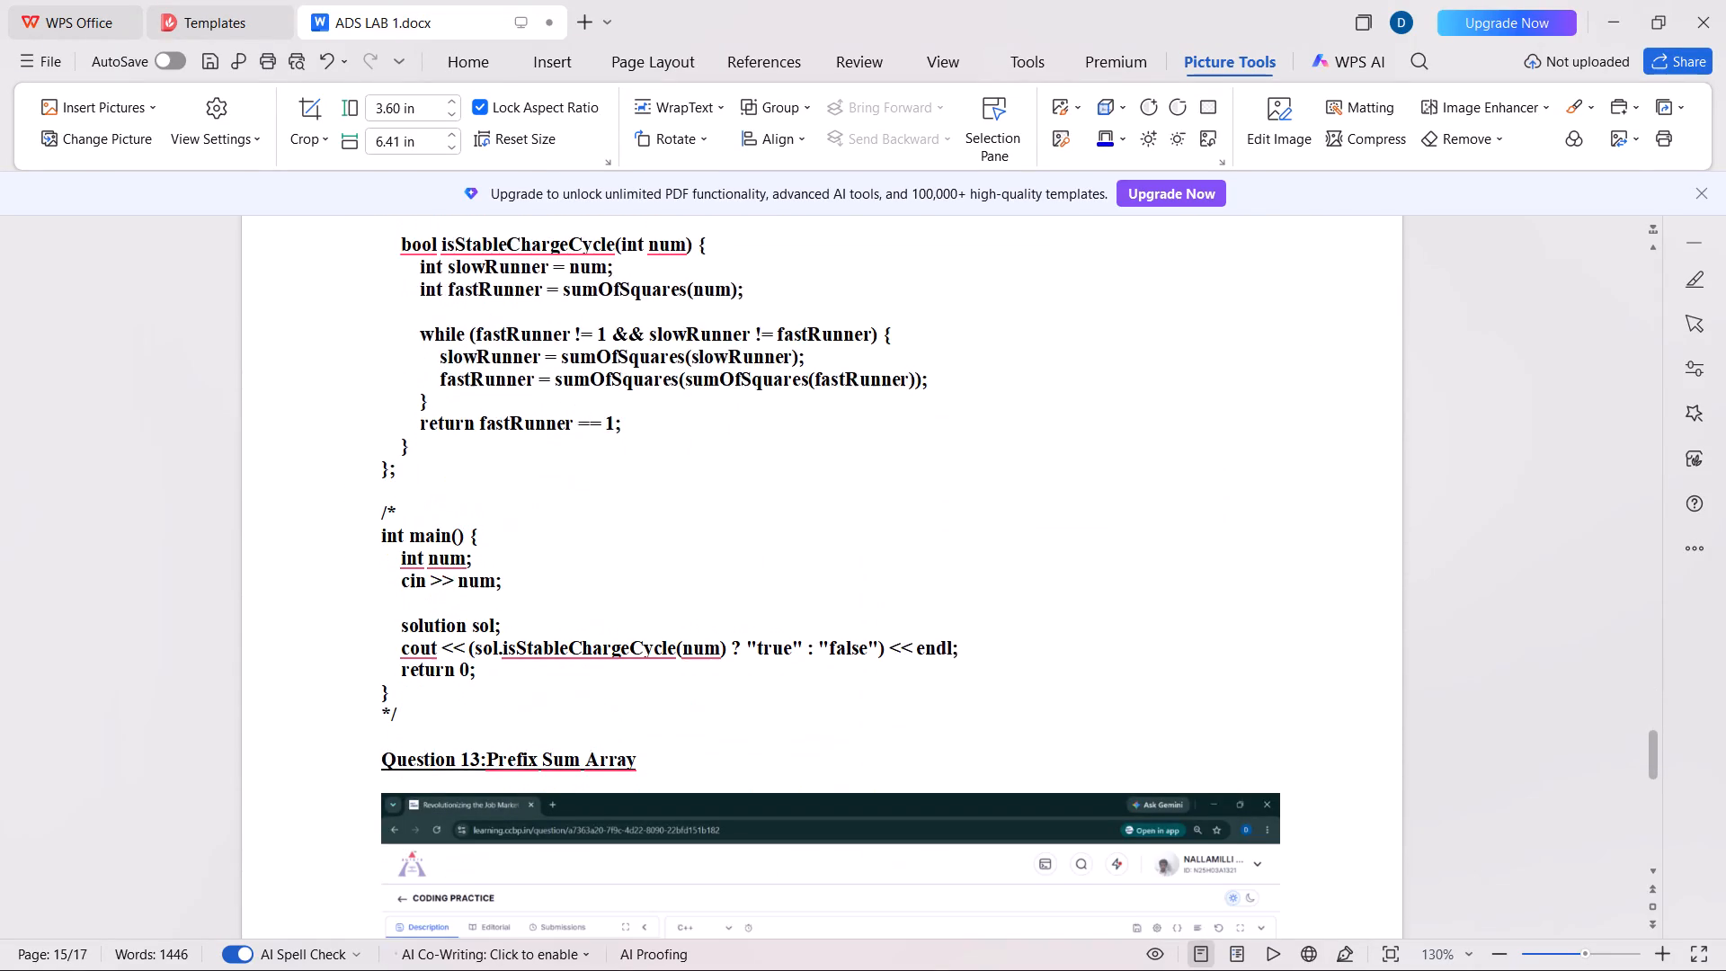
pyautogui.scroll(-5, 875, 699)
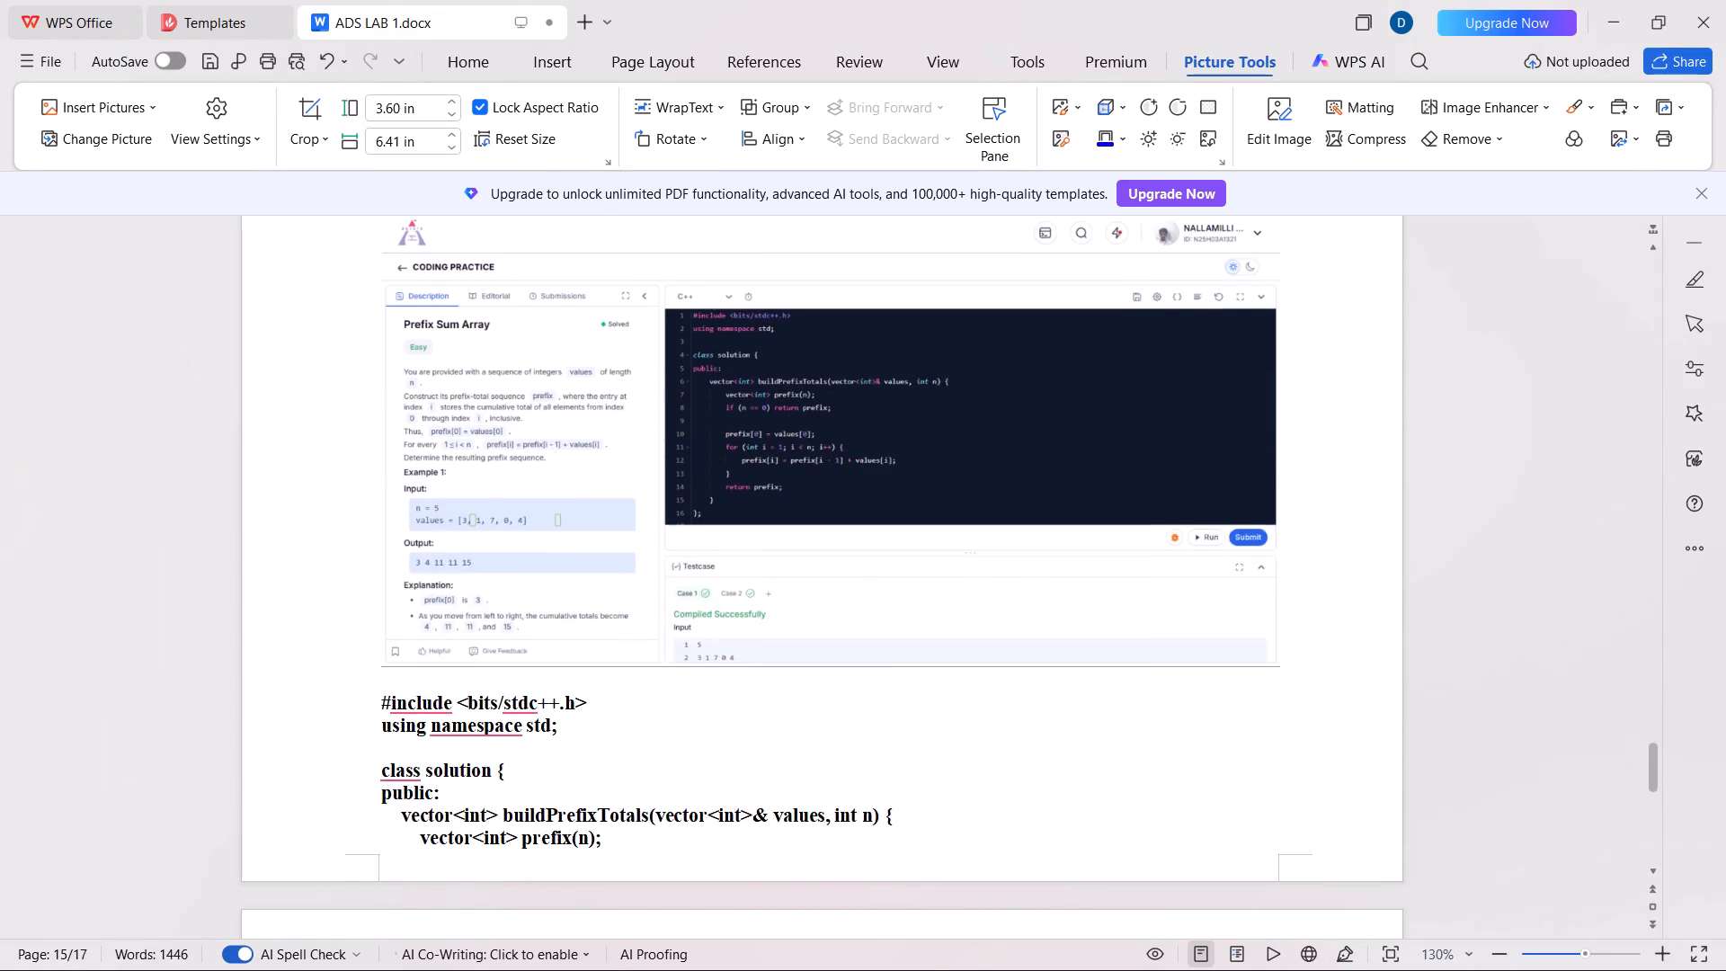
pyautogui.scroll(-5, 875, 699)
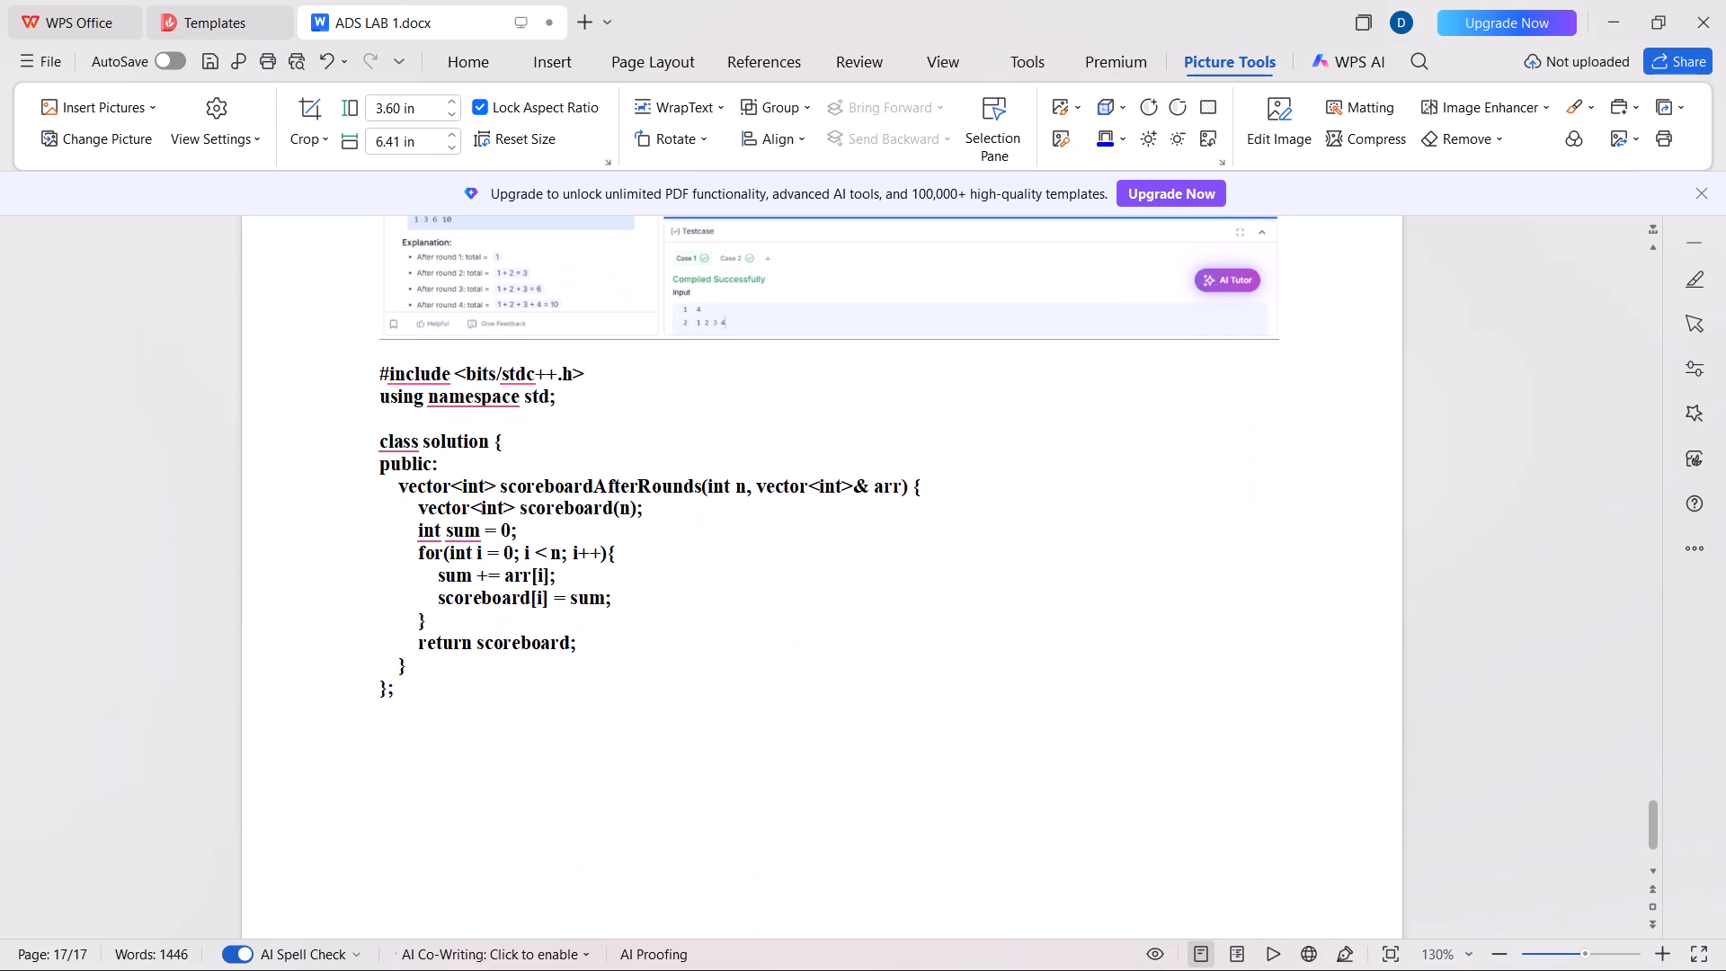
pyautogui.scroll(-9, 875, 699)
# Recheck the Question 15 screenshot and go back to Question 3, Scoreboard After Each Round, to compare its heading and screenshot.
pyautogui.scroll(6, 875, 699)
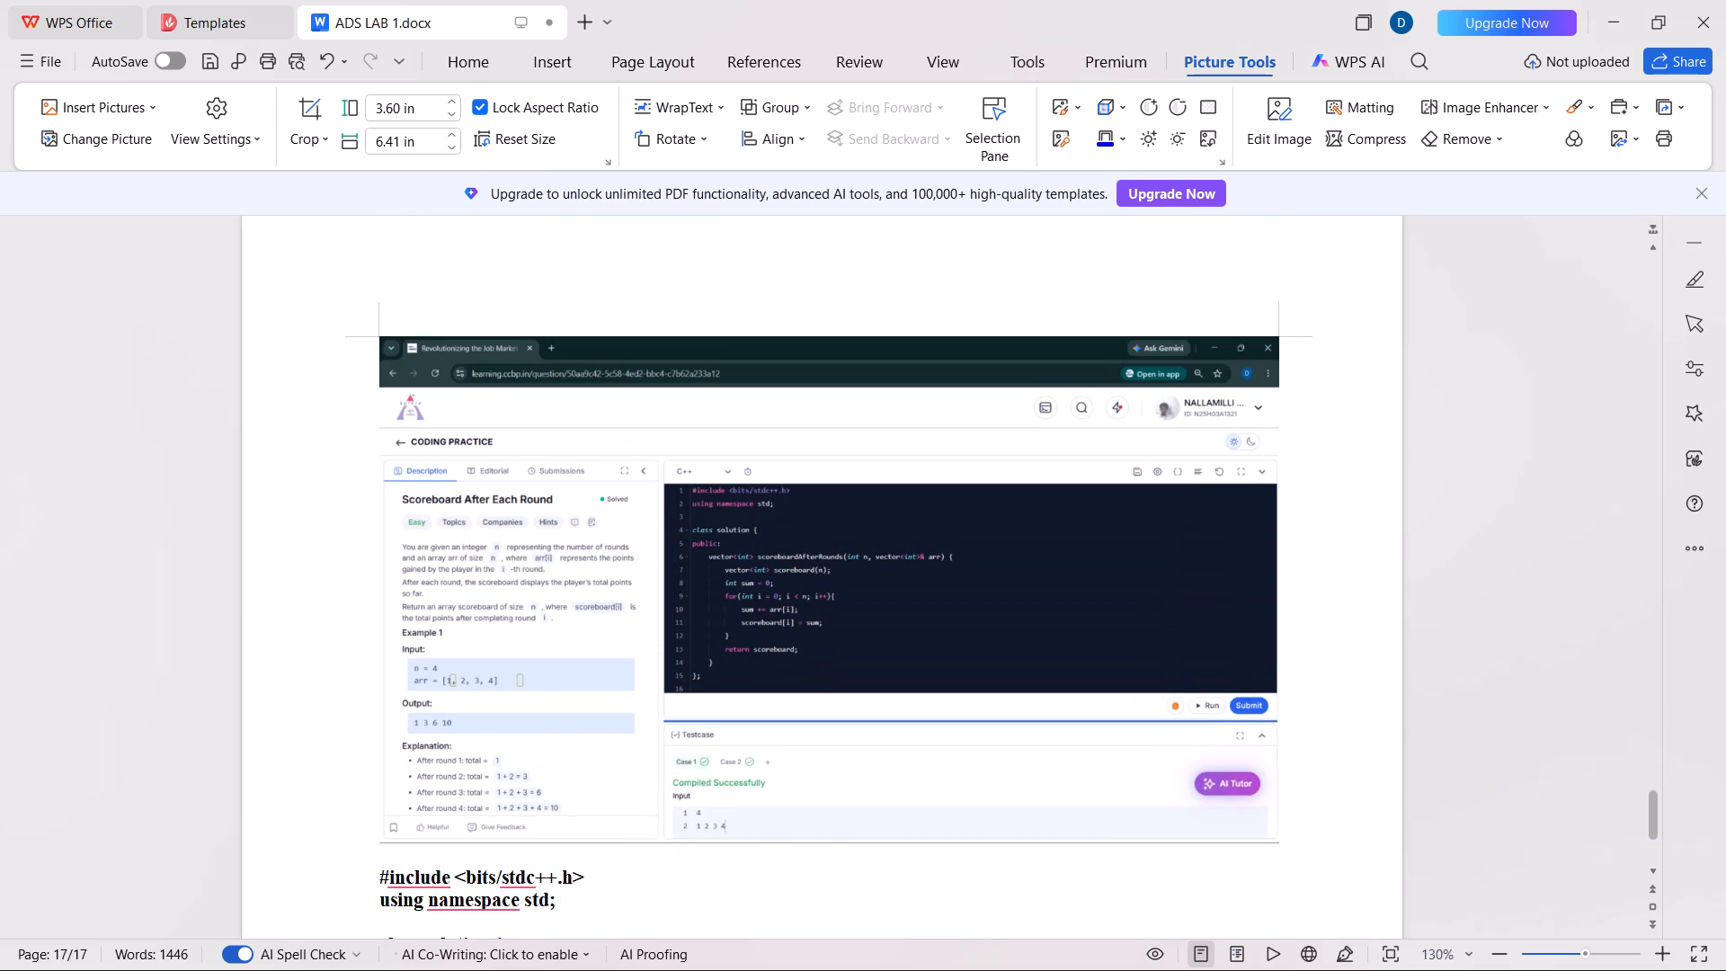
pyautogui.scroll(3, 875, 699)
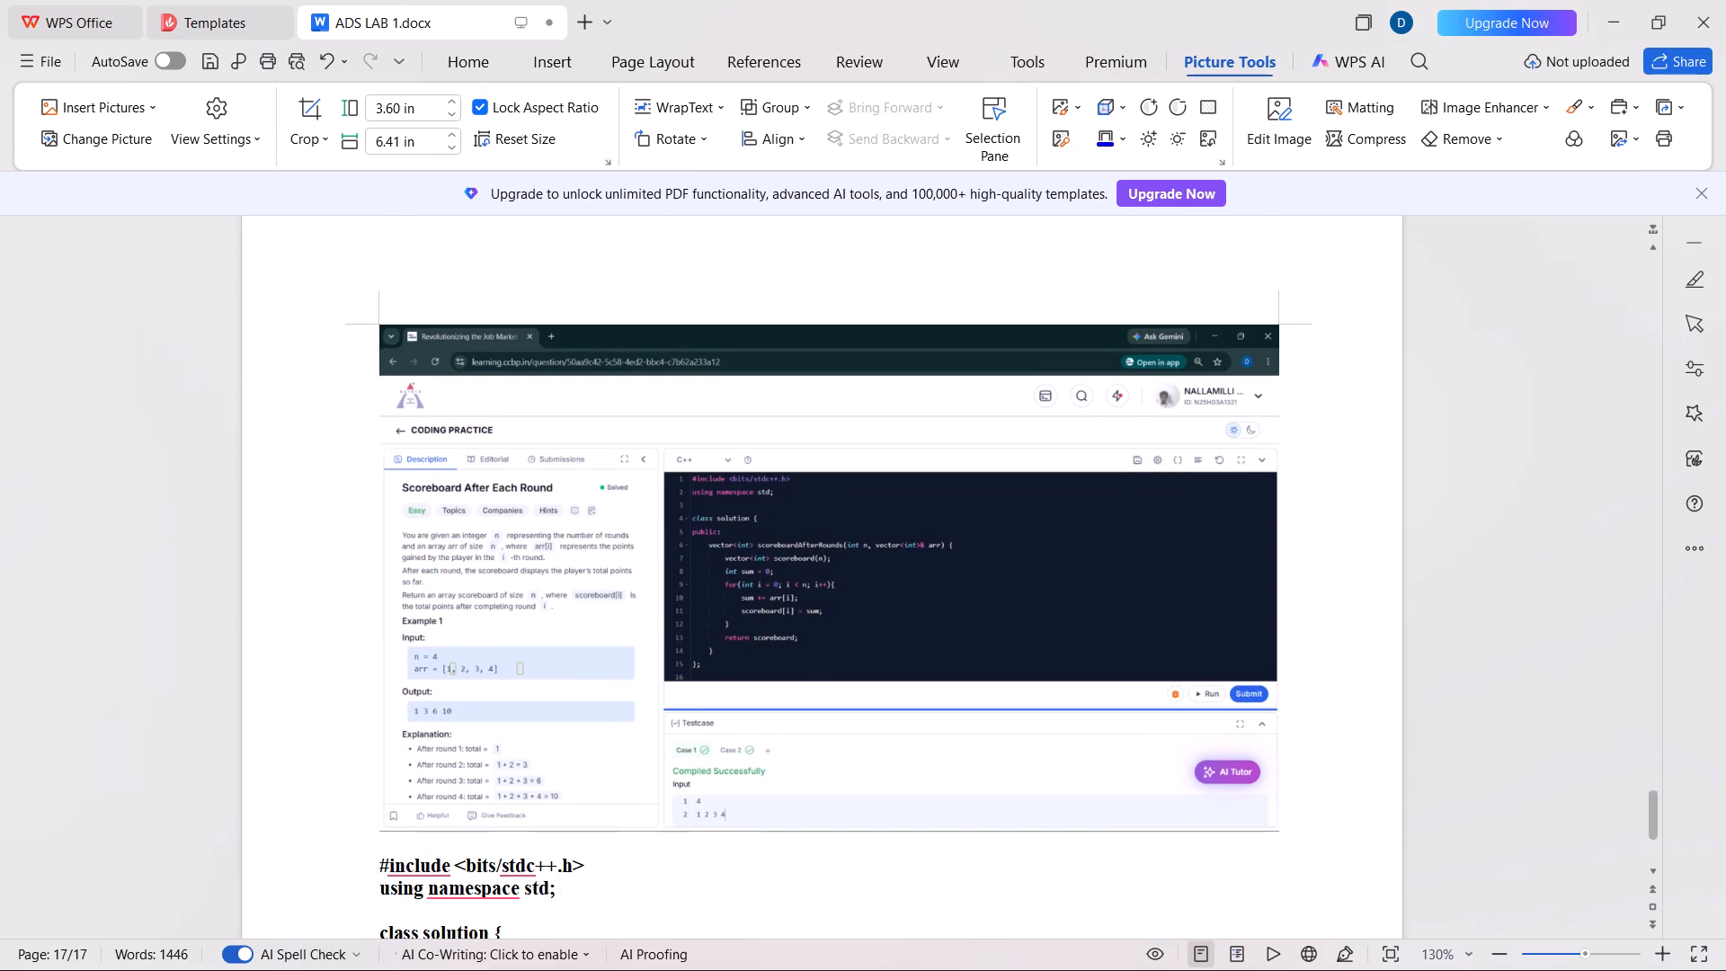
pyautogui.scroll(18, 875, 699)
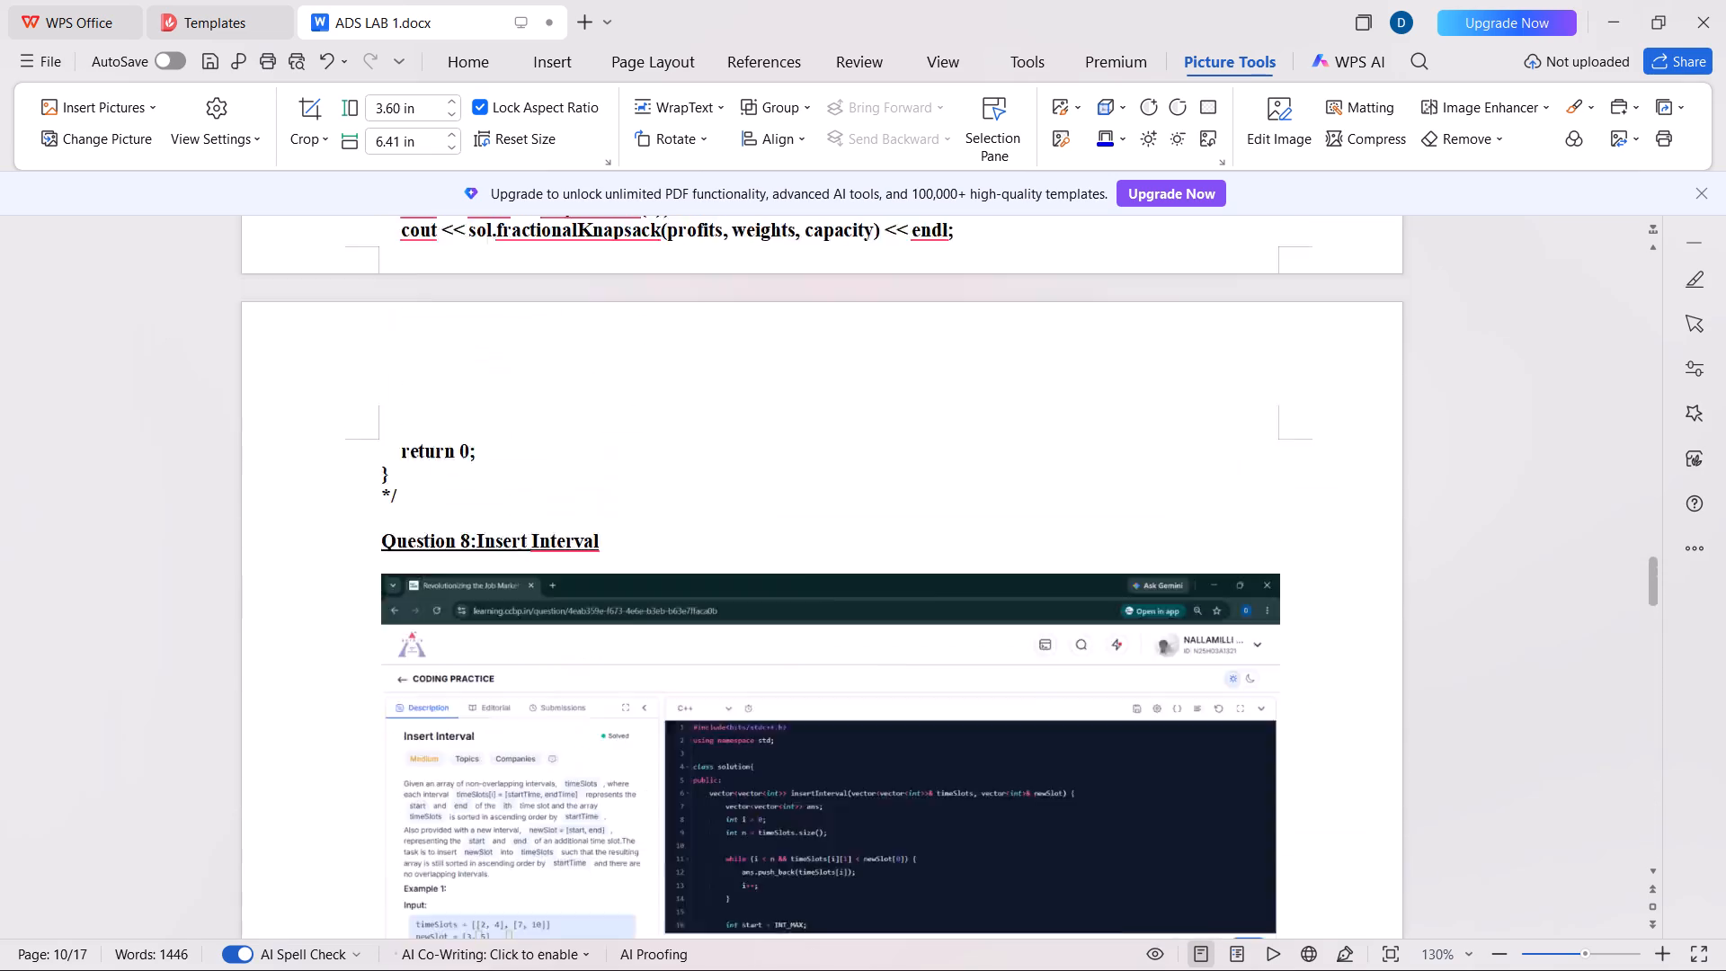
pyautogui.scroll(13, 875, 699)
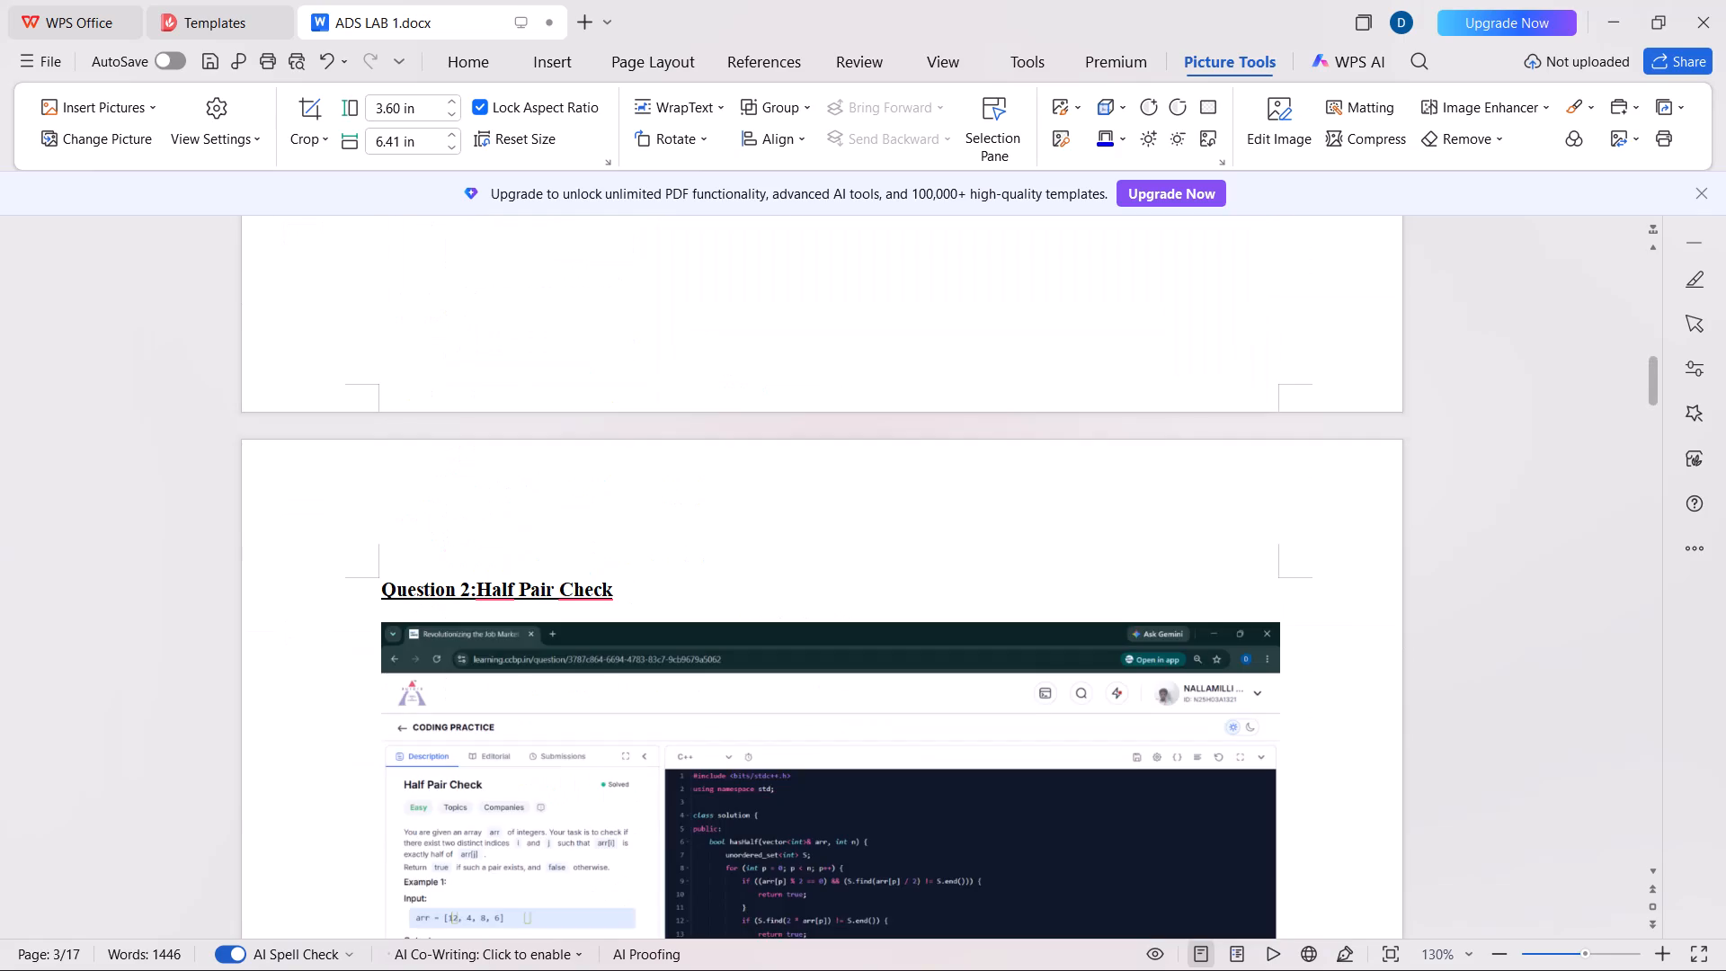
pyautogui.scroll(-3, 875, 699)
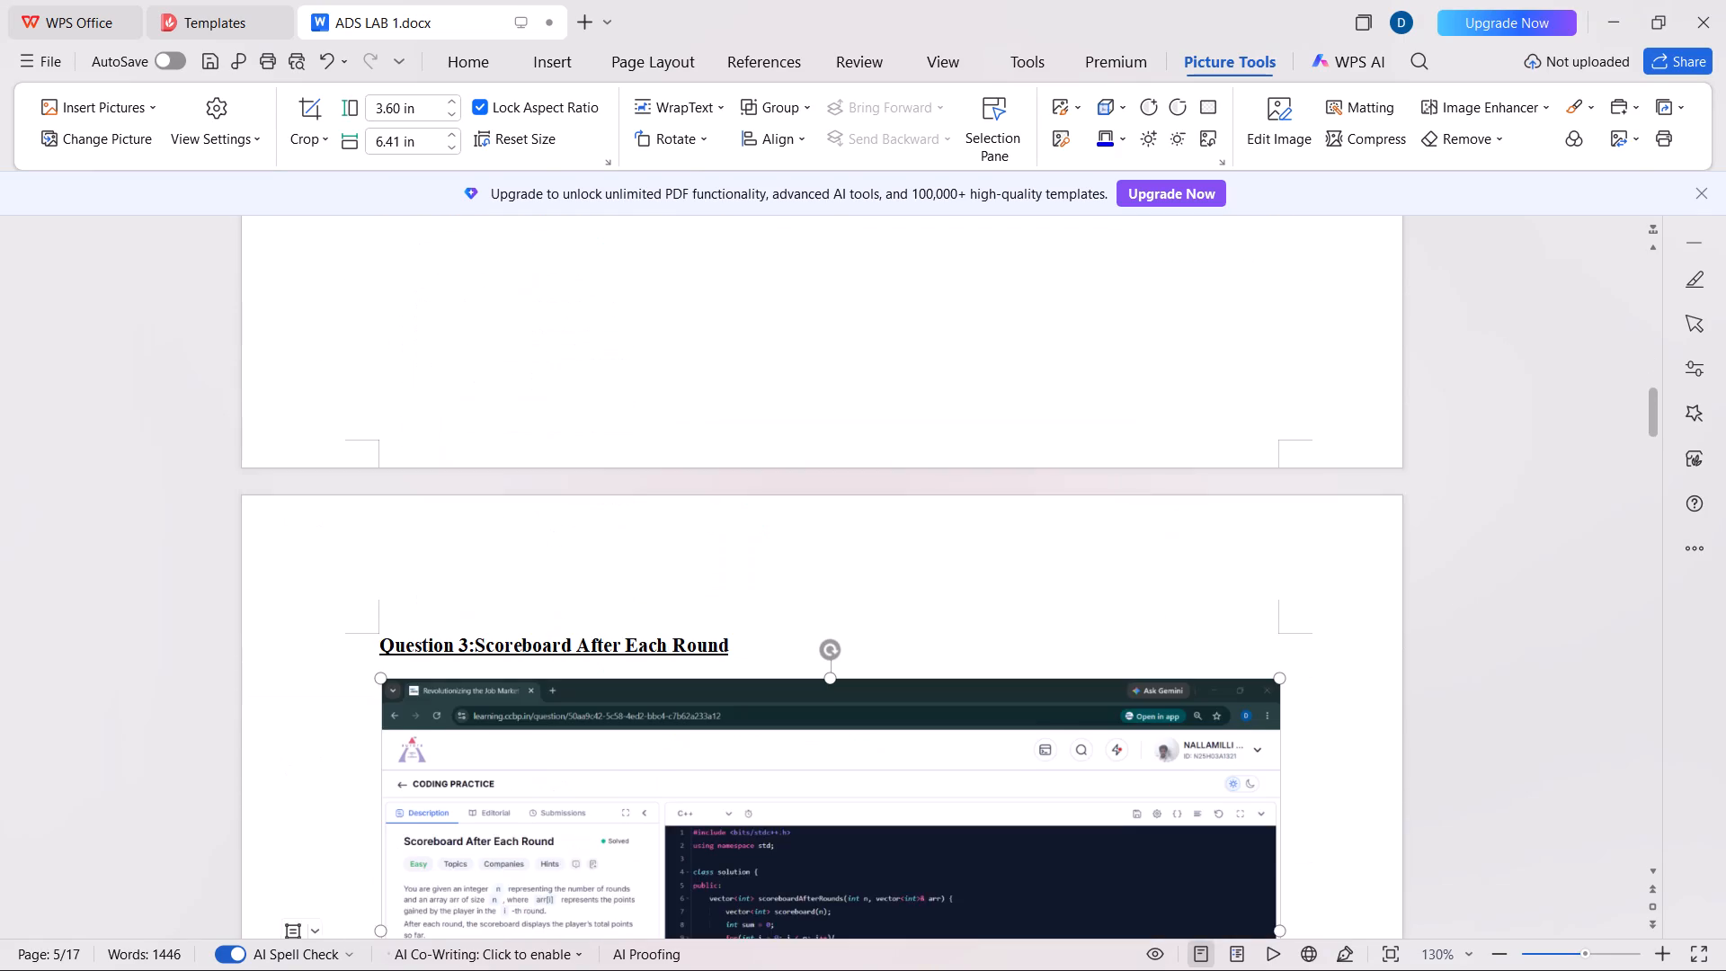
pyautogui.scroll(-2, 875, 699)
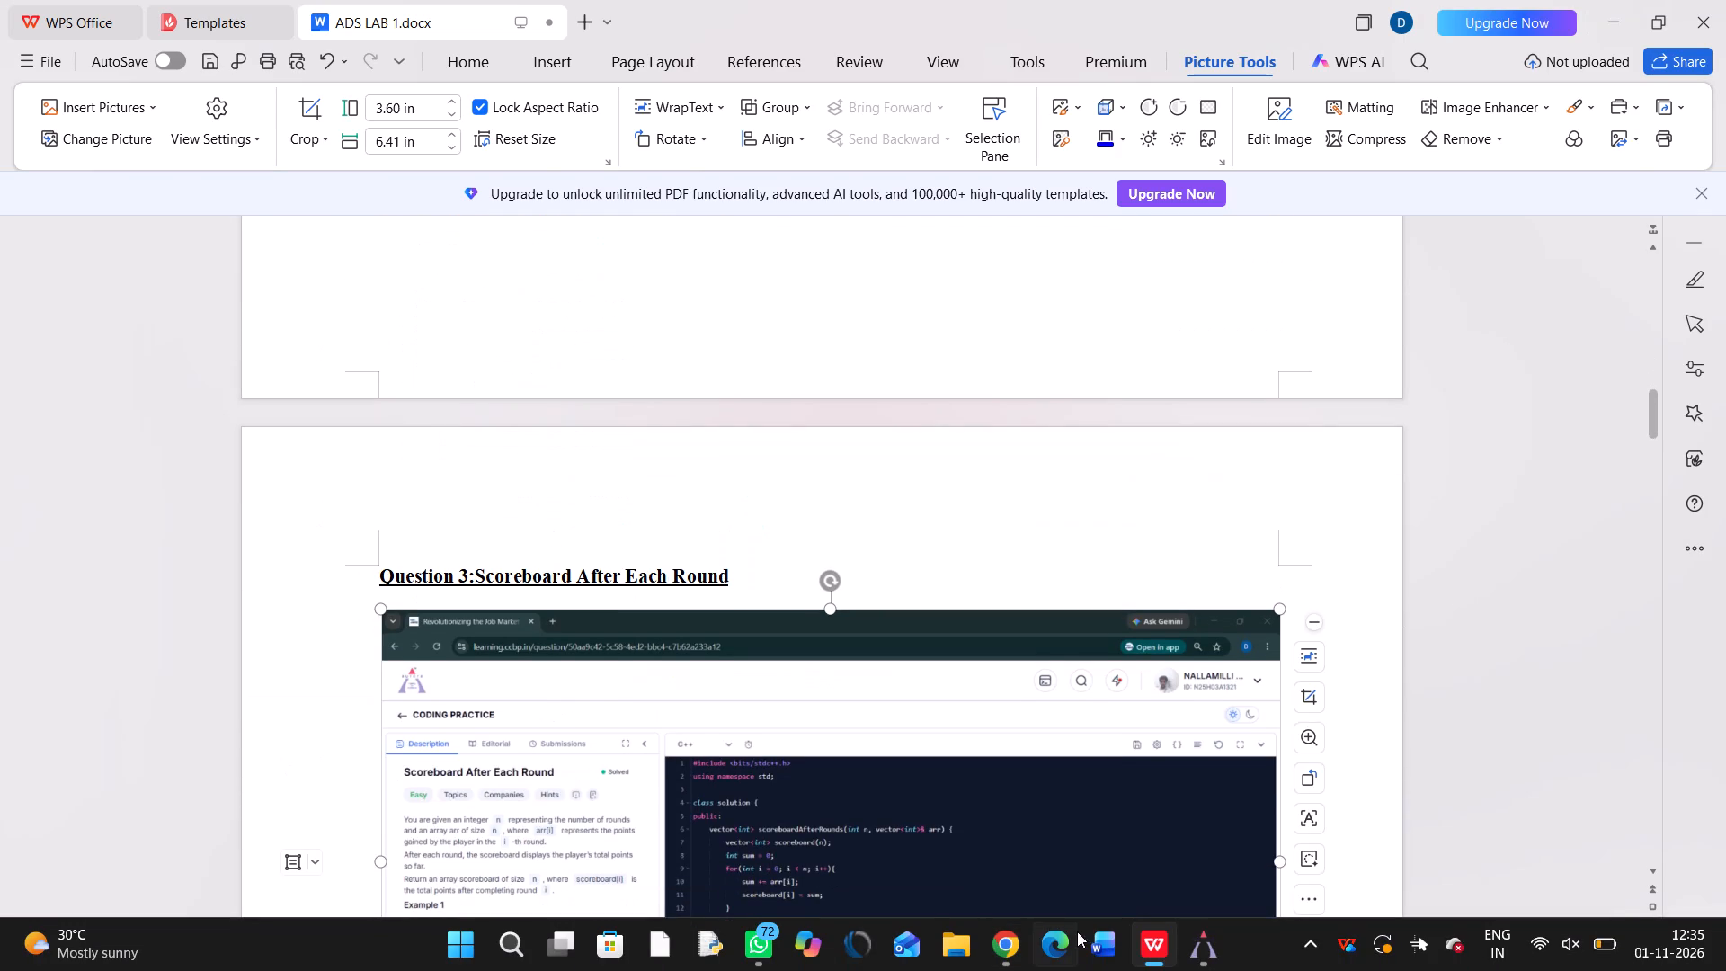
# Switch to the Maximum Sum After One Skip problem in Chrome.
pyautogui.click(1004, 822)
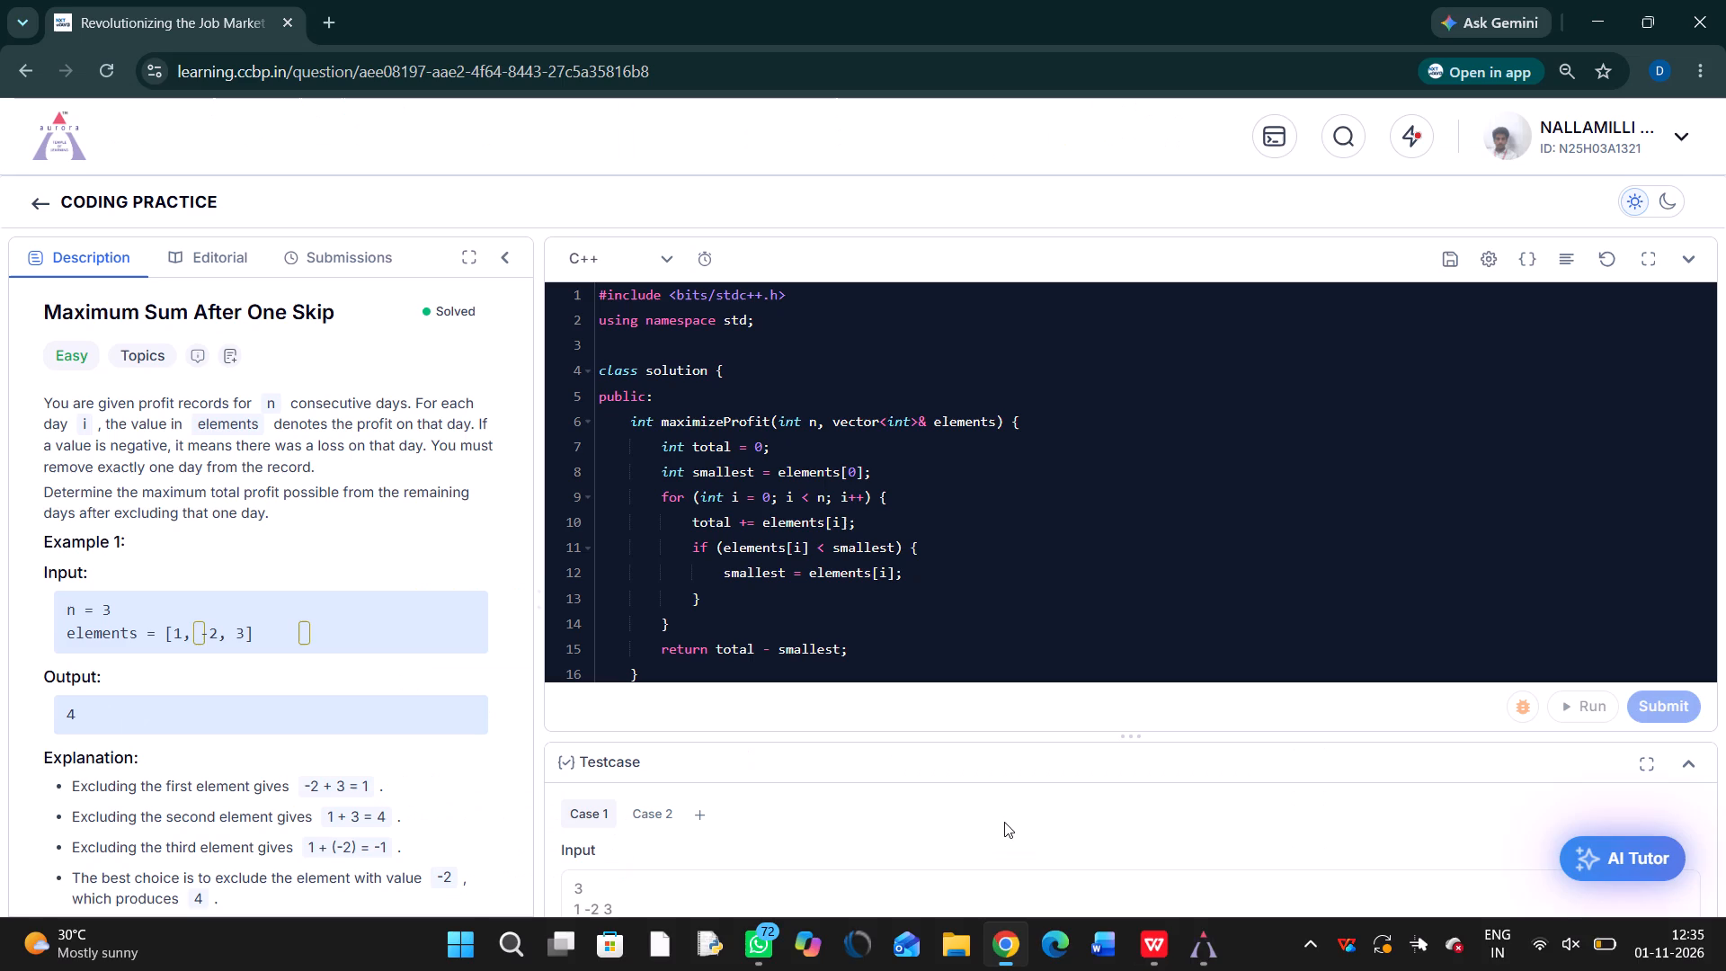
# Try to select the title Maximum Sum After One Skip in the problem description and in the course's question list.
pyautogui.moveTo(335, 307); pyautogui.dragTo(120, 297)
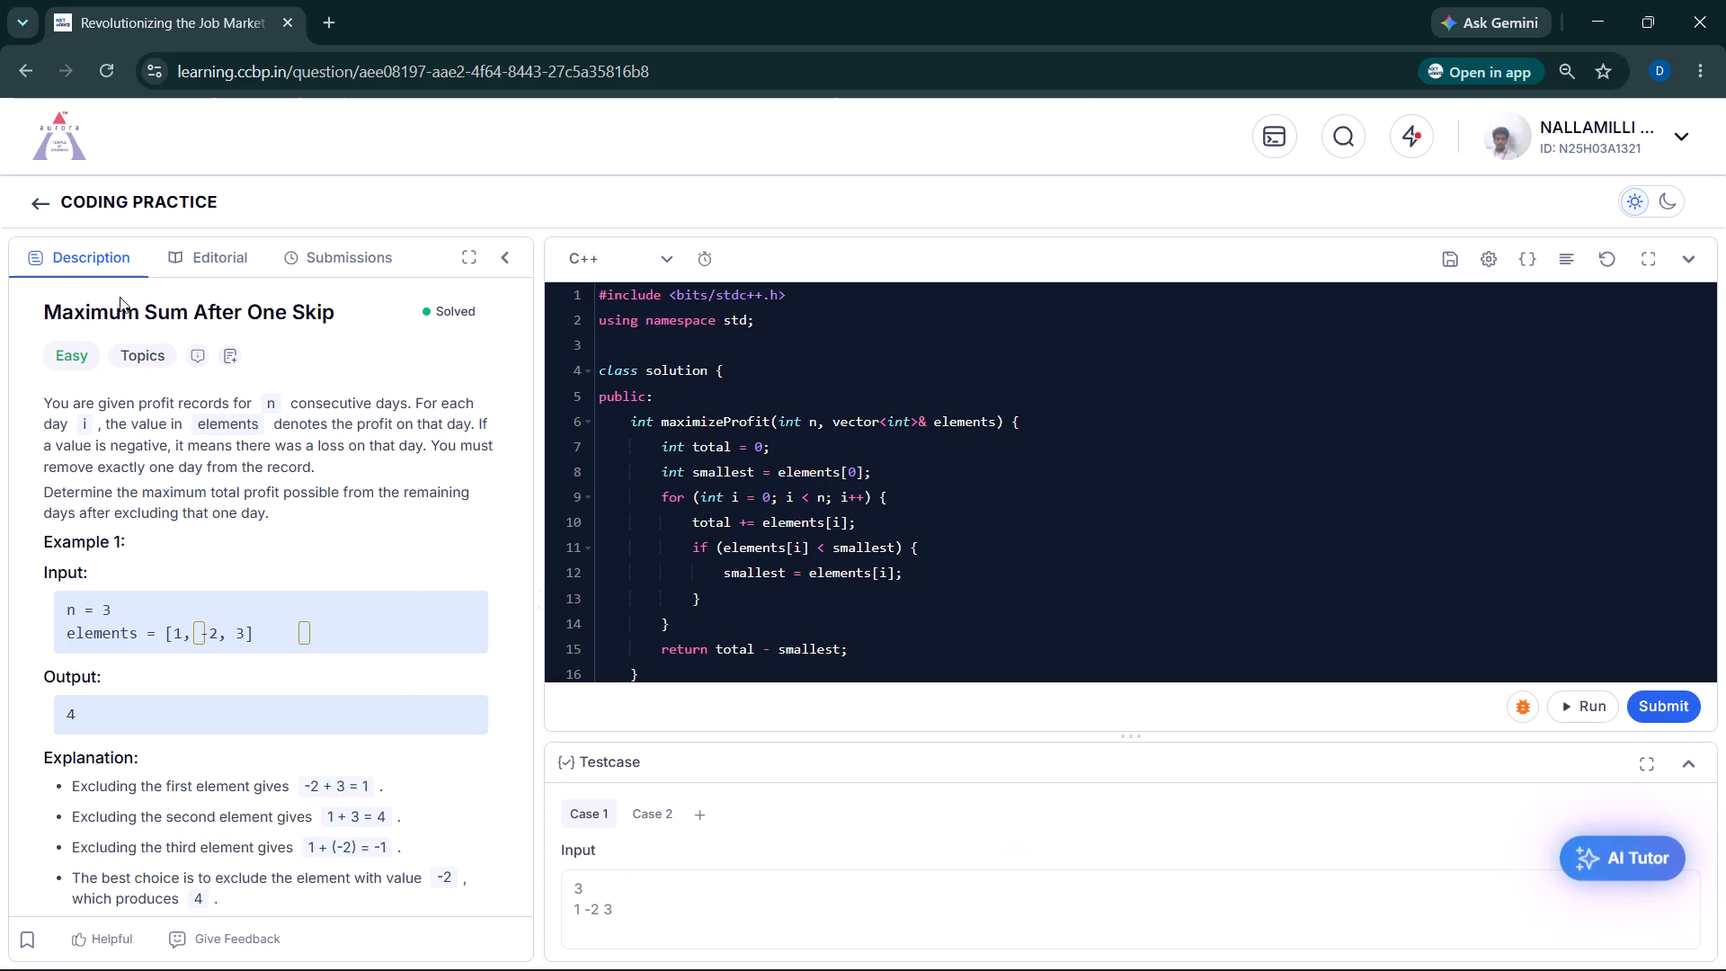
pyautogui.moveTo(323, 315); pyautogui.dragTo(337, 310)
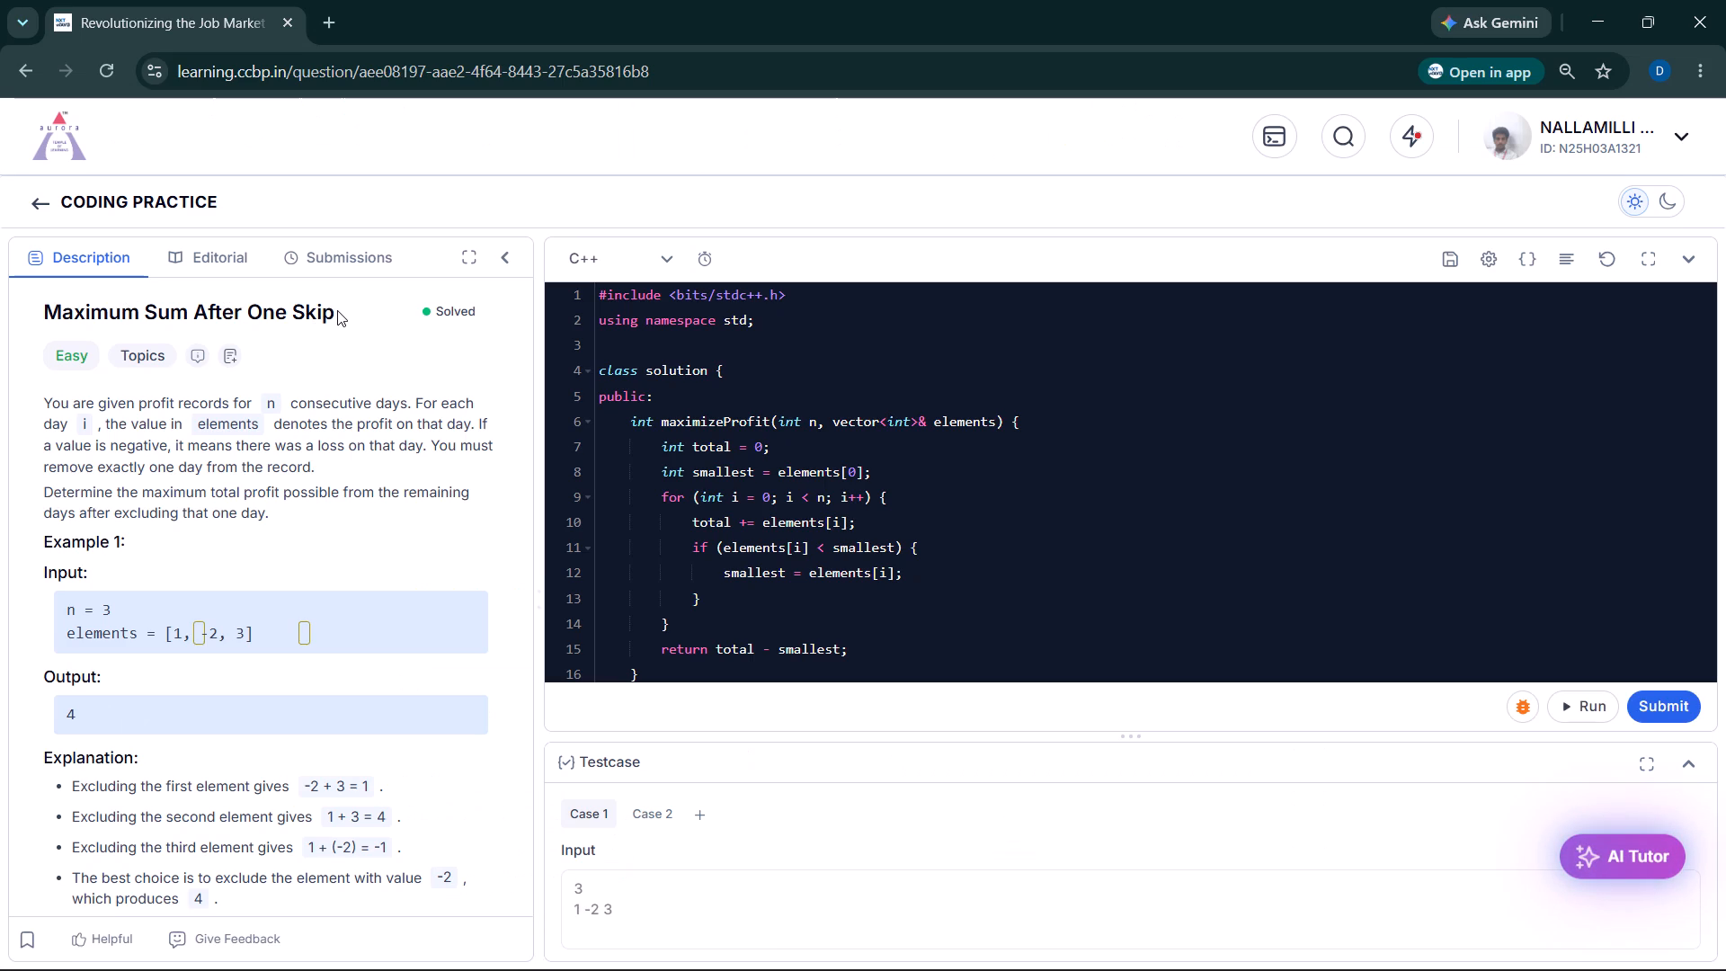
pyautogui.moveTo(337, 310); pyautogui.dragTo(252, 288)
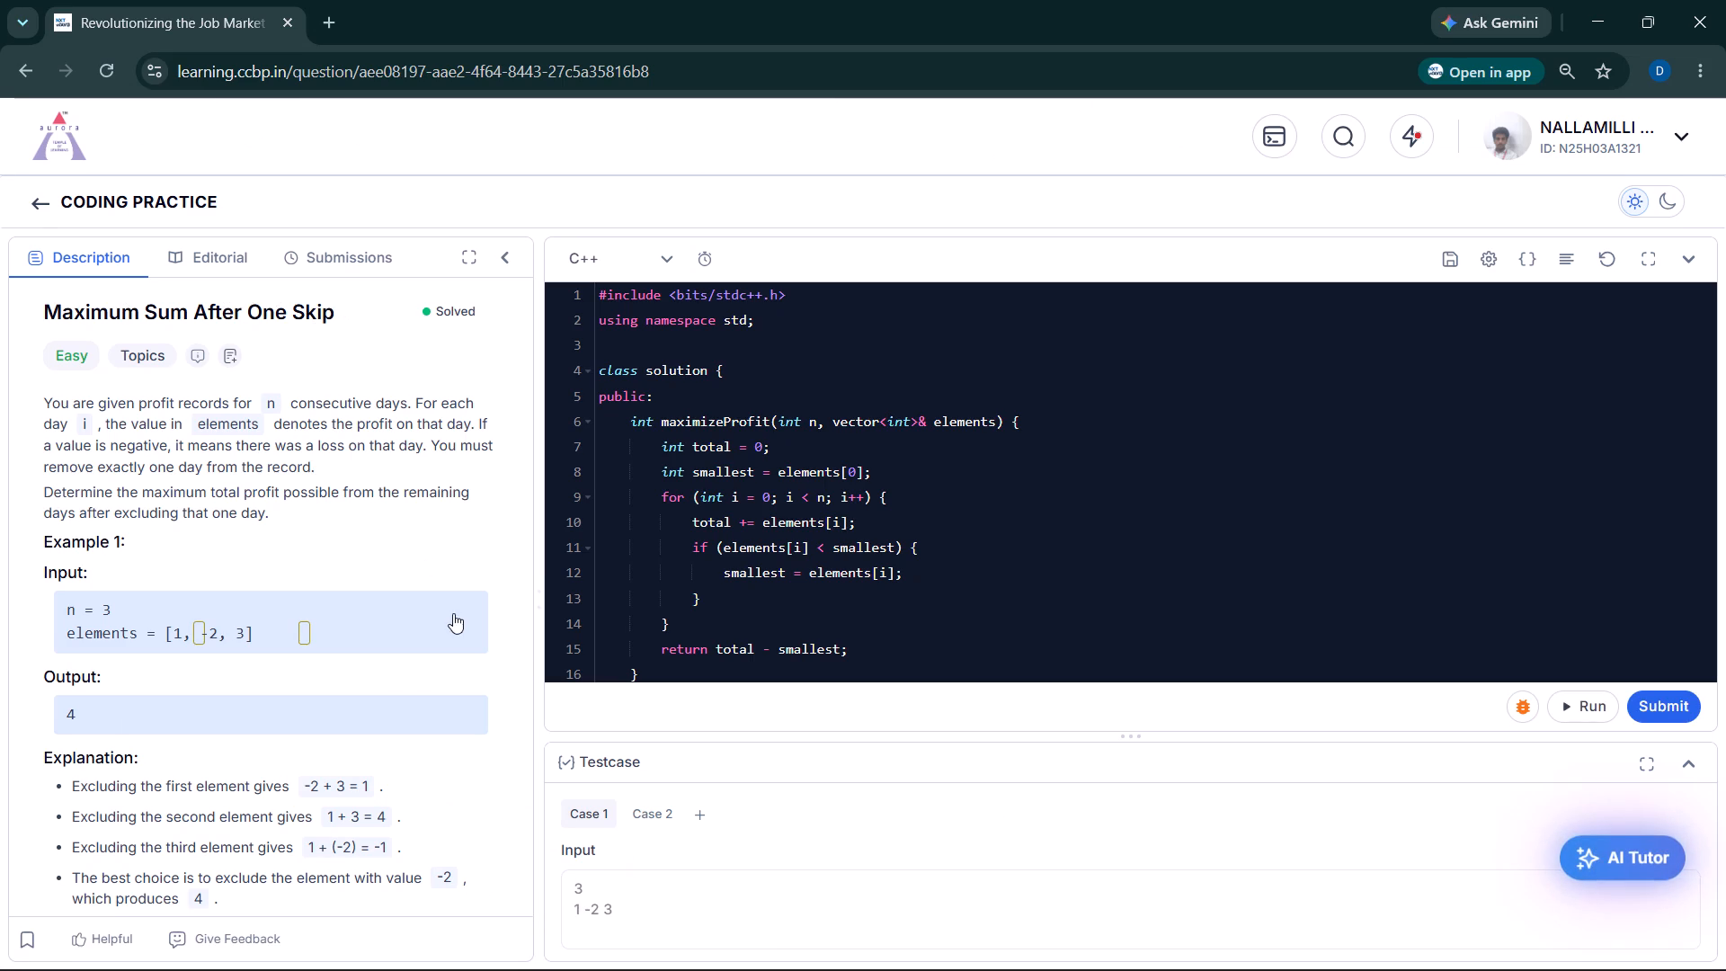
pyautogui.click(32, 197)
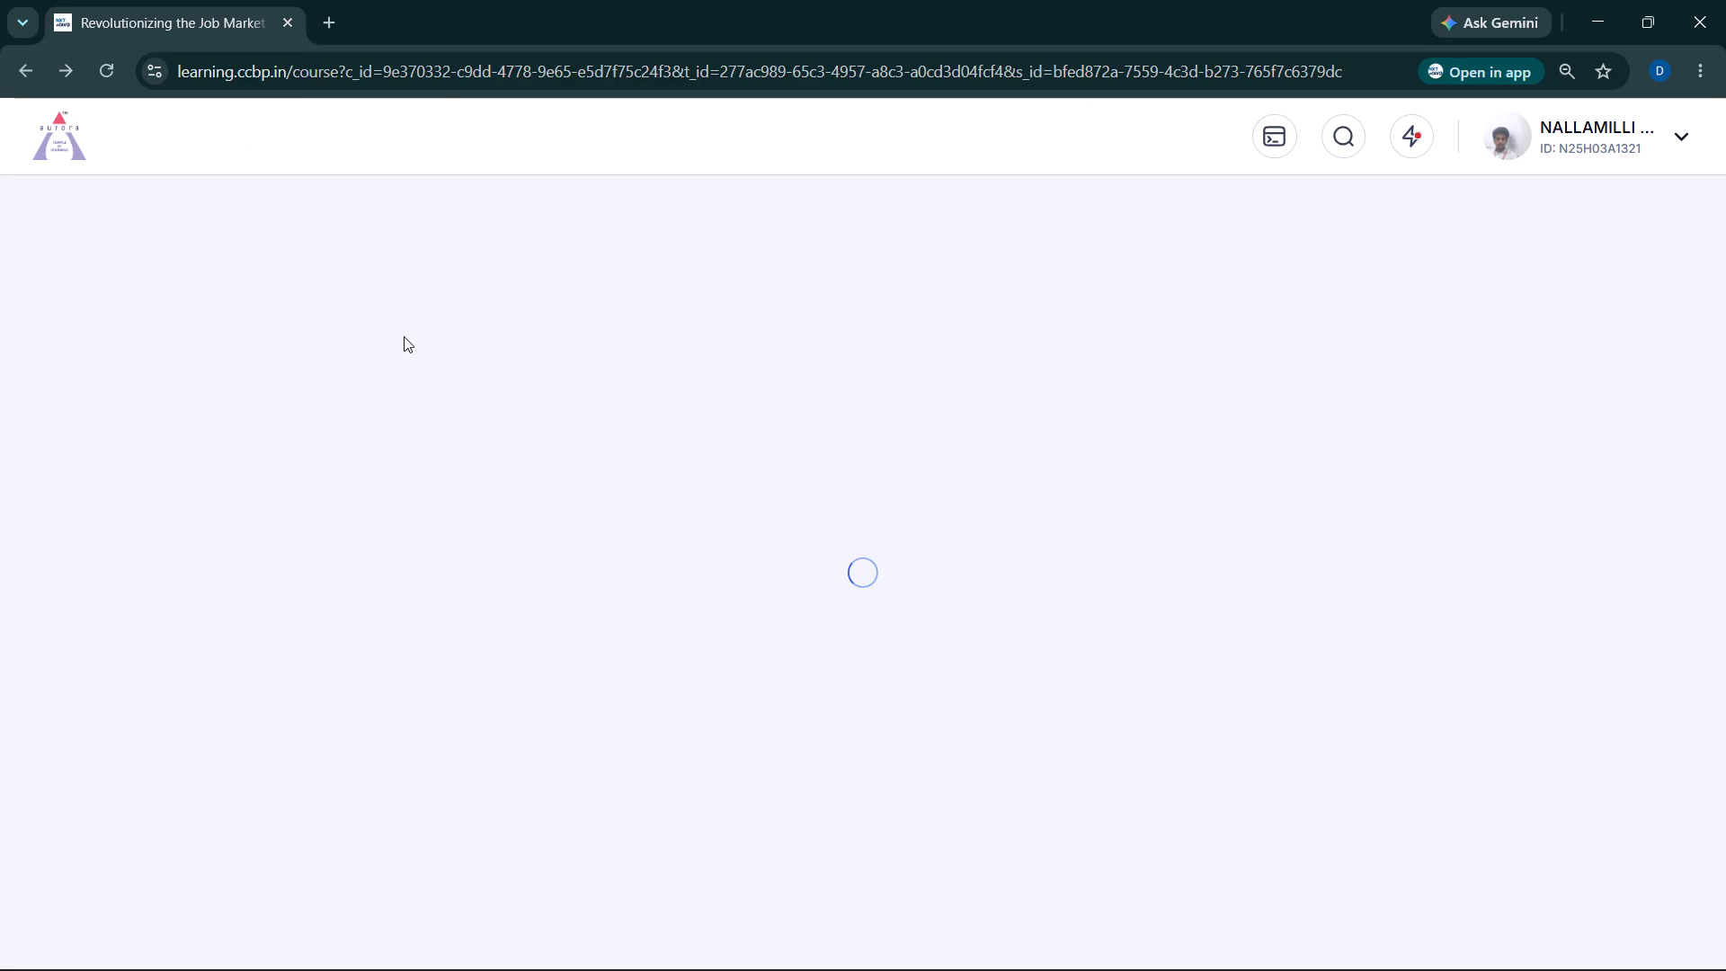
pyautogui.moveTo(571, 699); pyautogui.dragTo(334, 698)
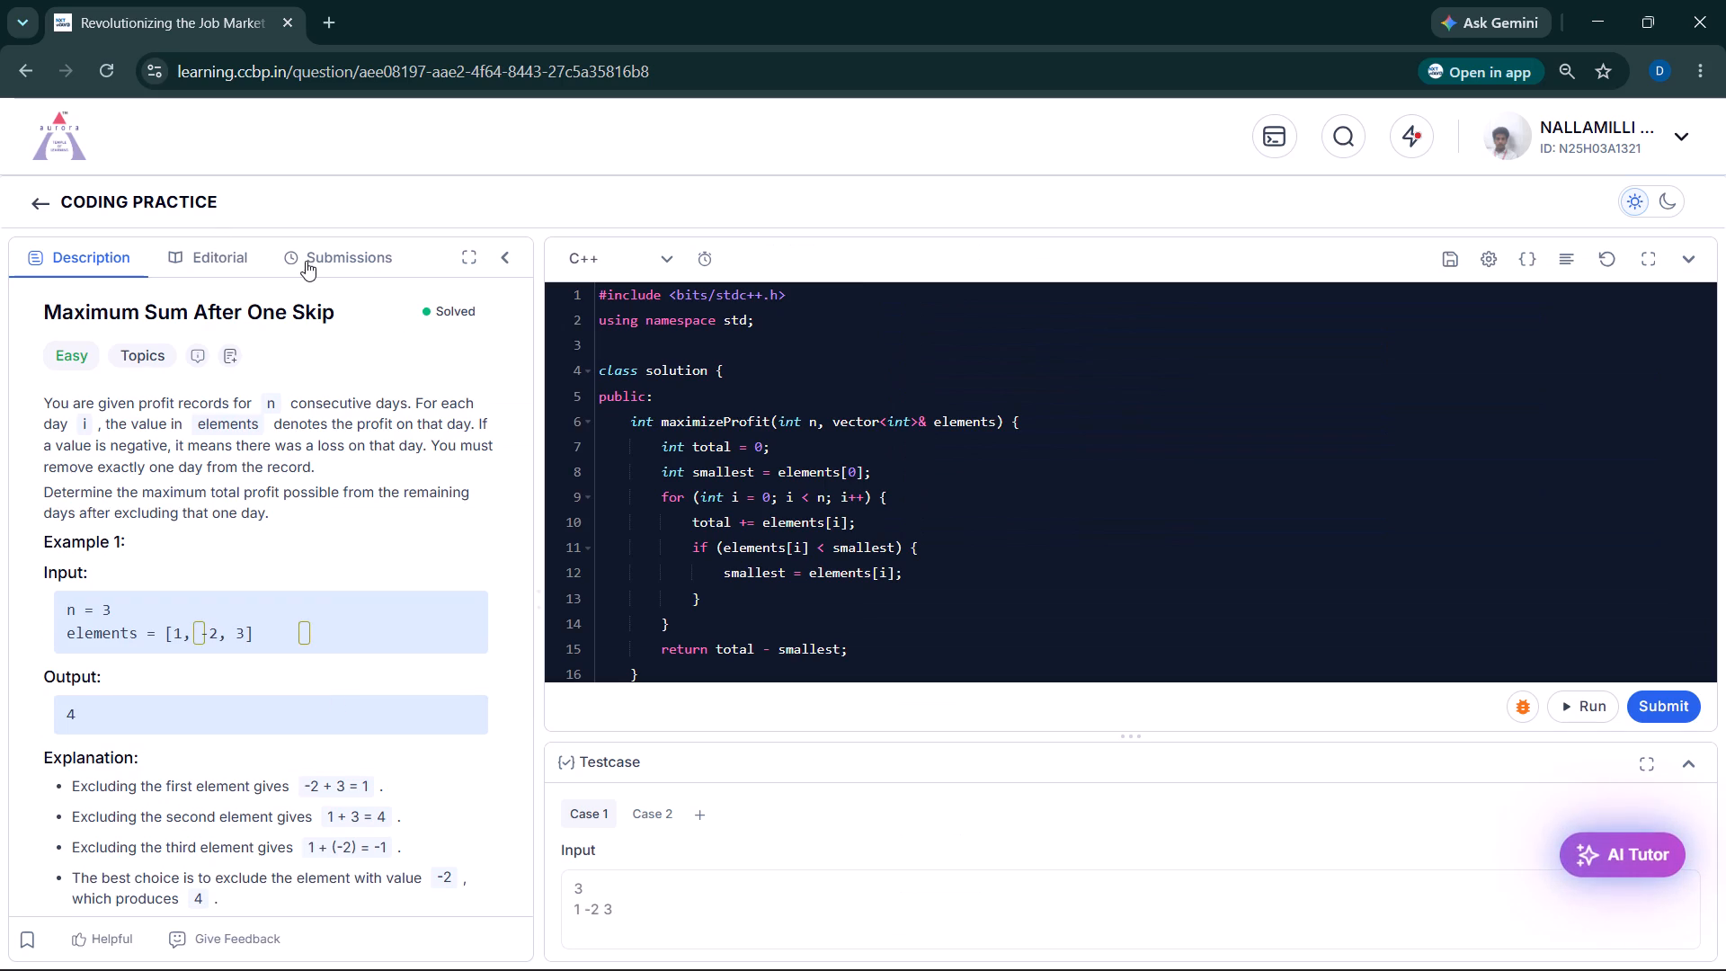
# Copy the title Maximum Sum After One Skip from the problem's editorial and return to the problem description.
pyautogui.click(316, 266)
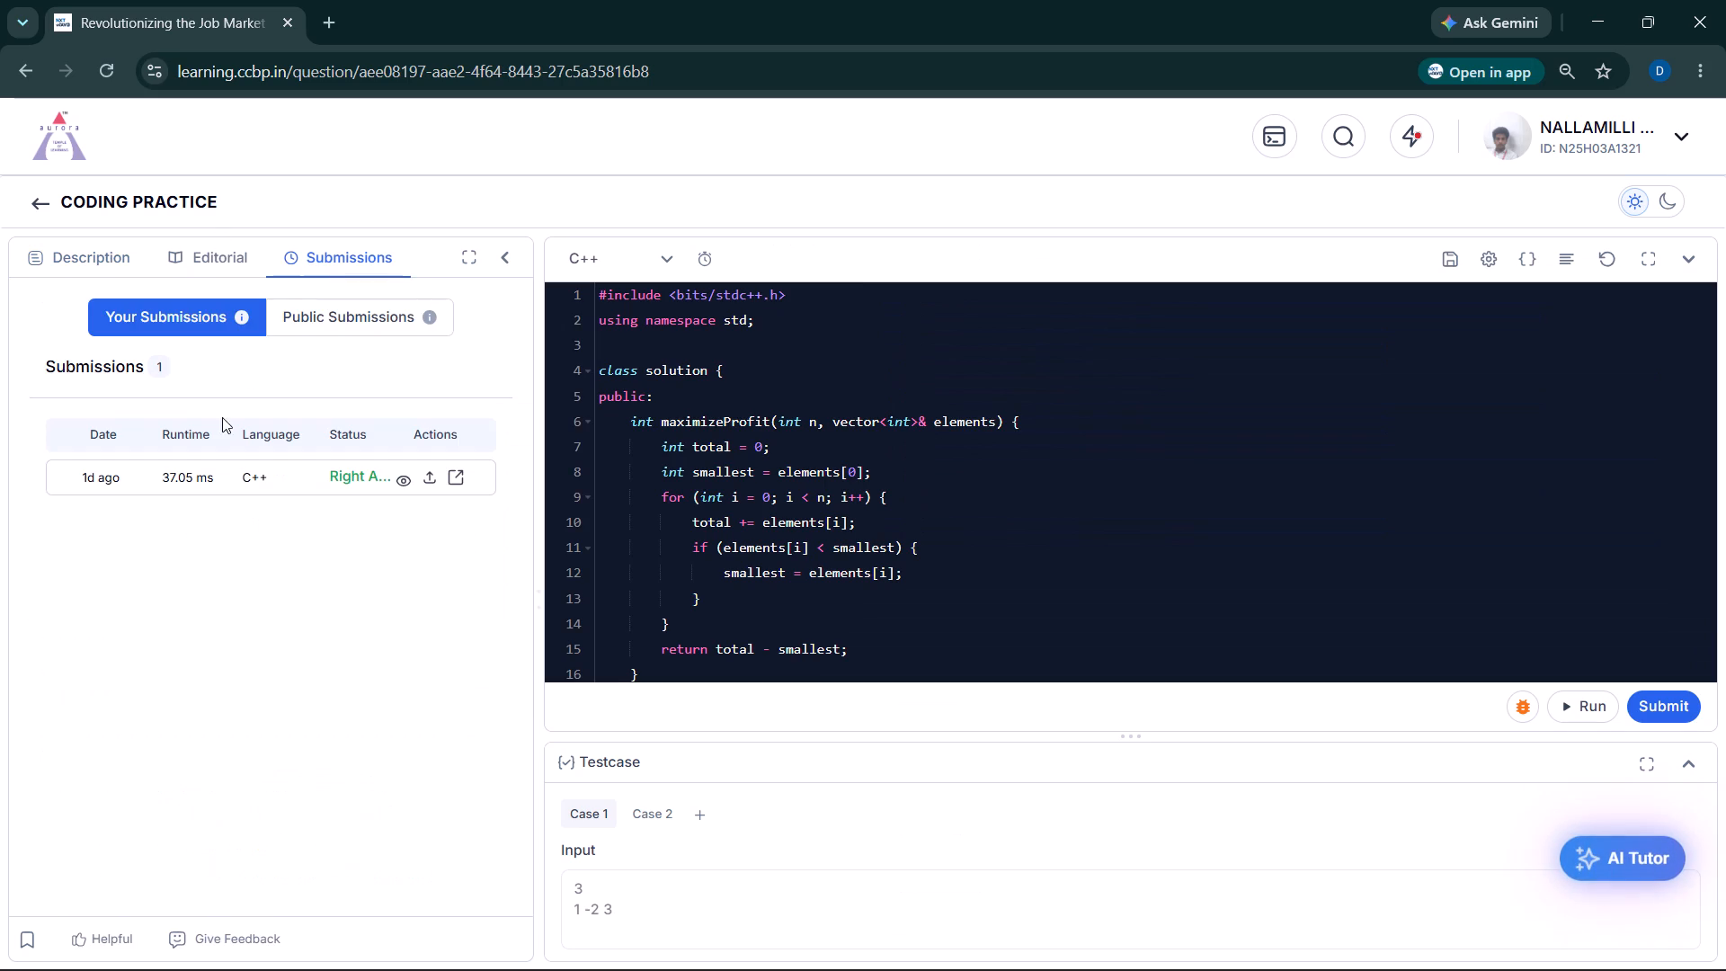
pyautogui.click(180, 254)
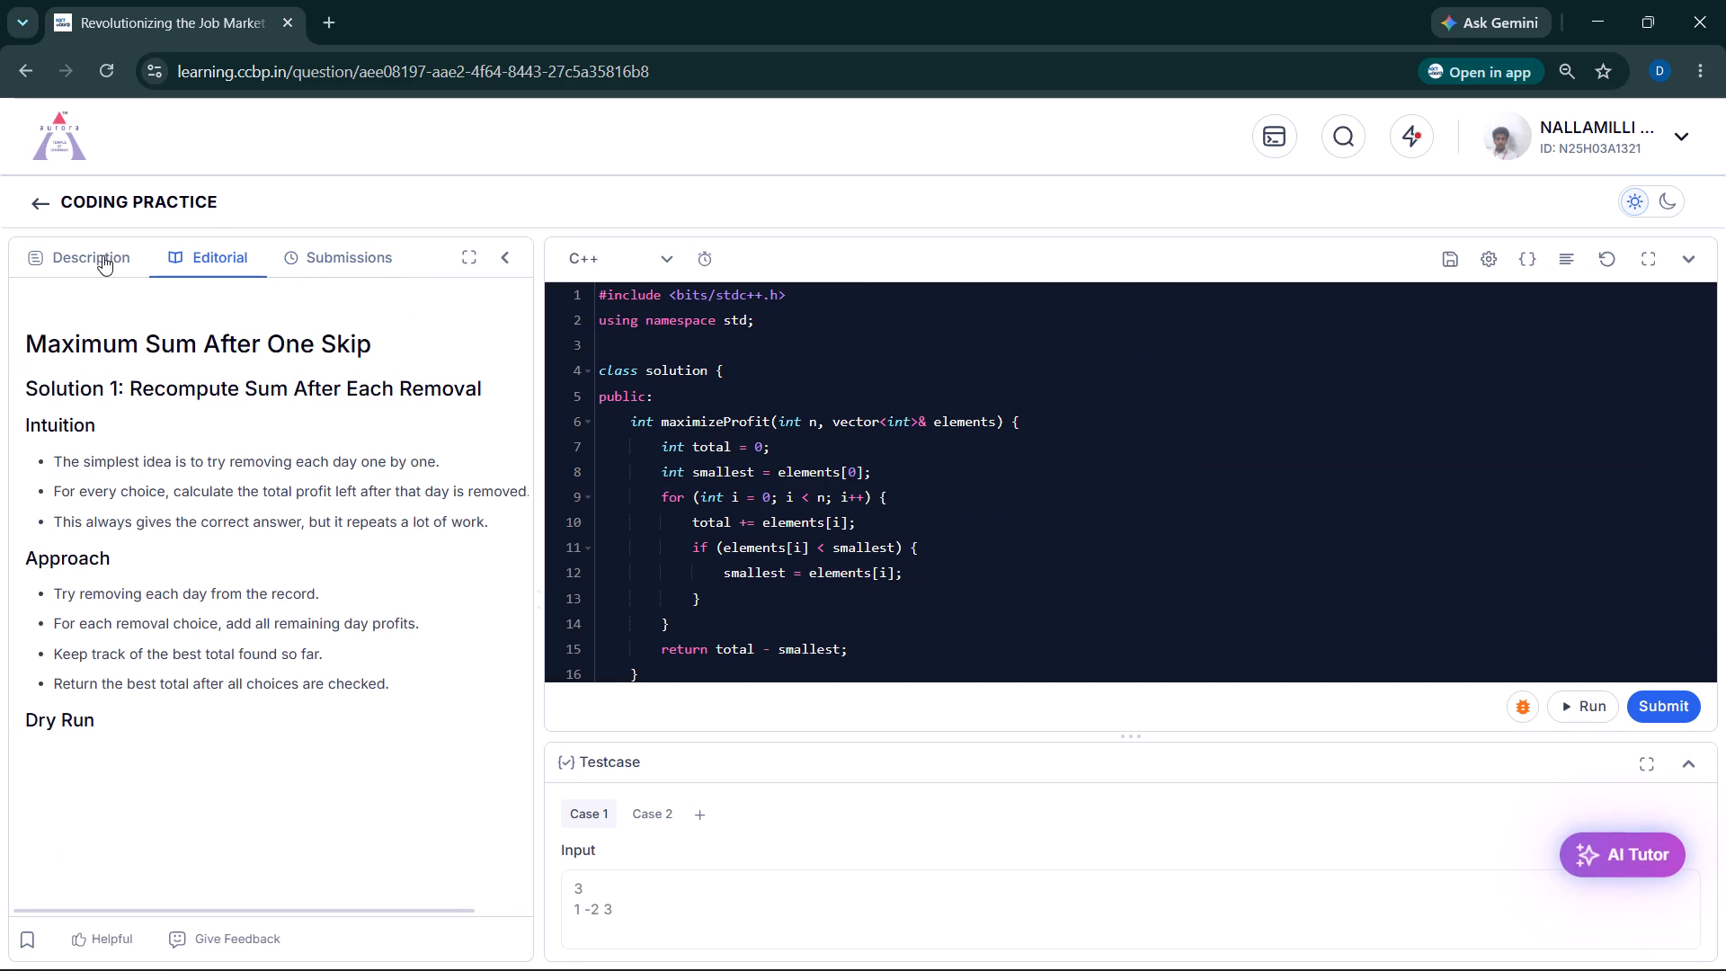
pyautogui.moveTo(365, 347); pyautogui.dragTo(377, 345)
pyautogui.moveTo(377, 345); pyautogui.dragTo(0, 317)
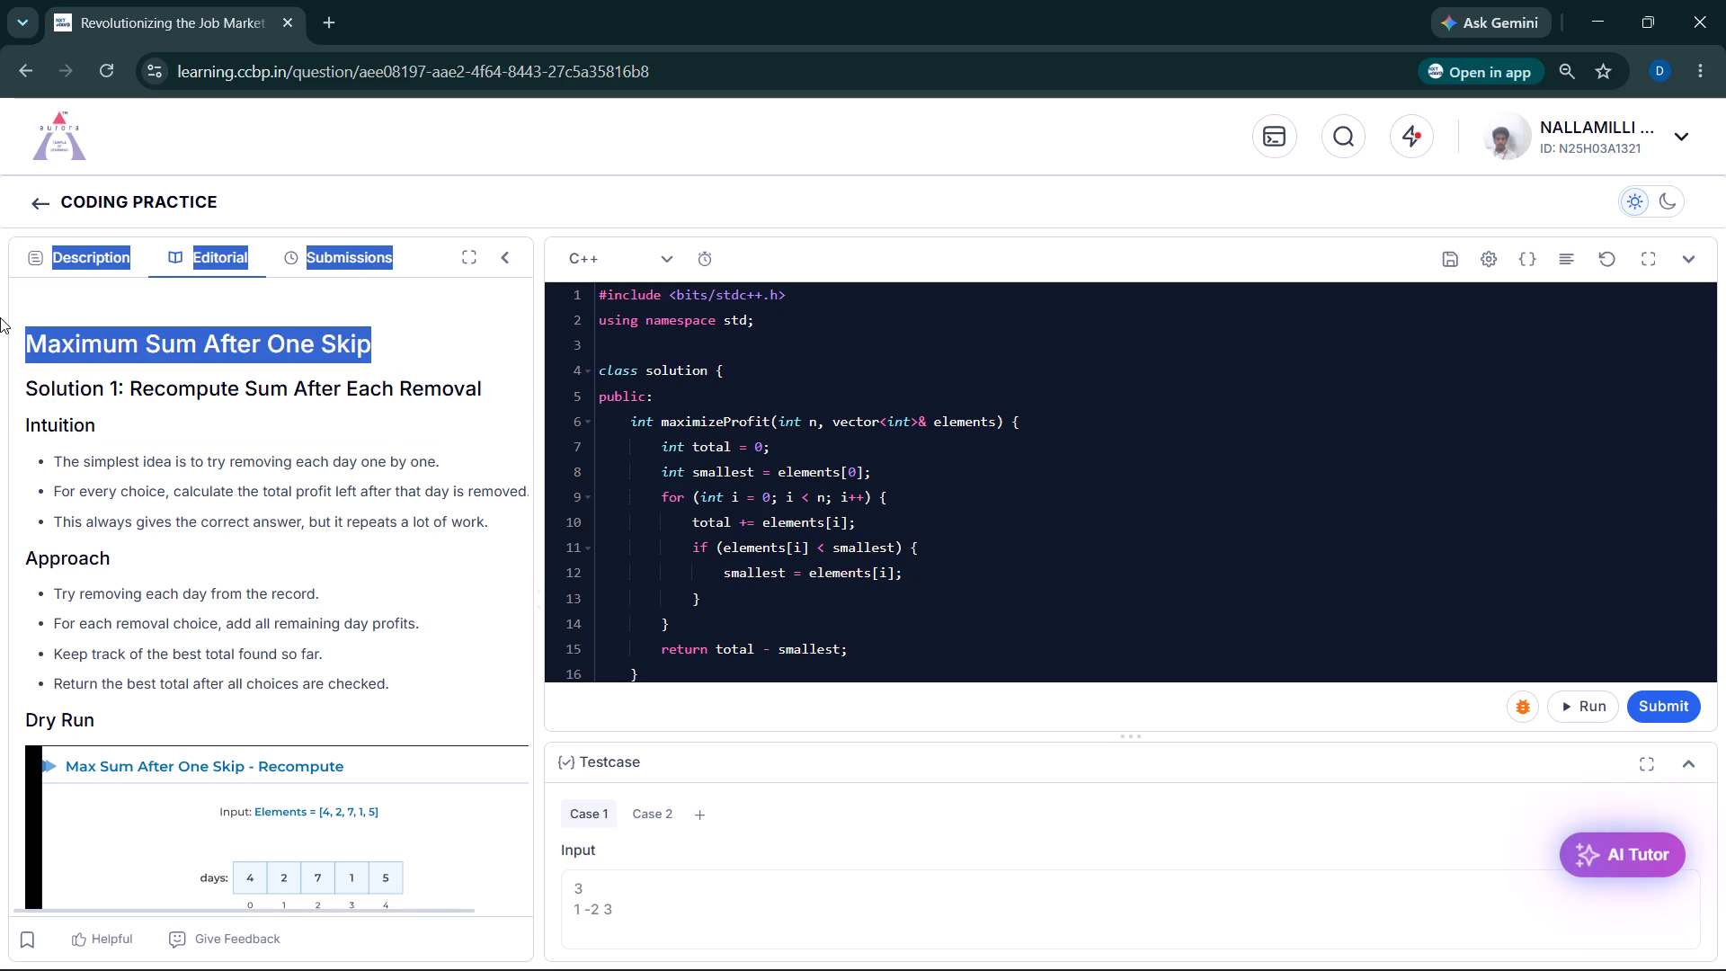
pyautogui.click(378, 339)
pyautogui.moveTo(378, 339); pyautogui.dragTo(241, 342)
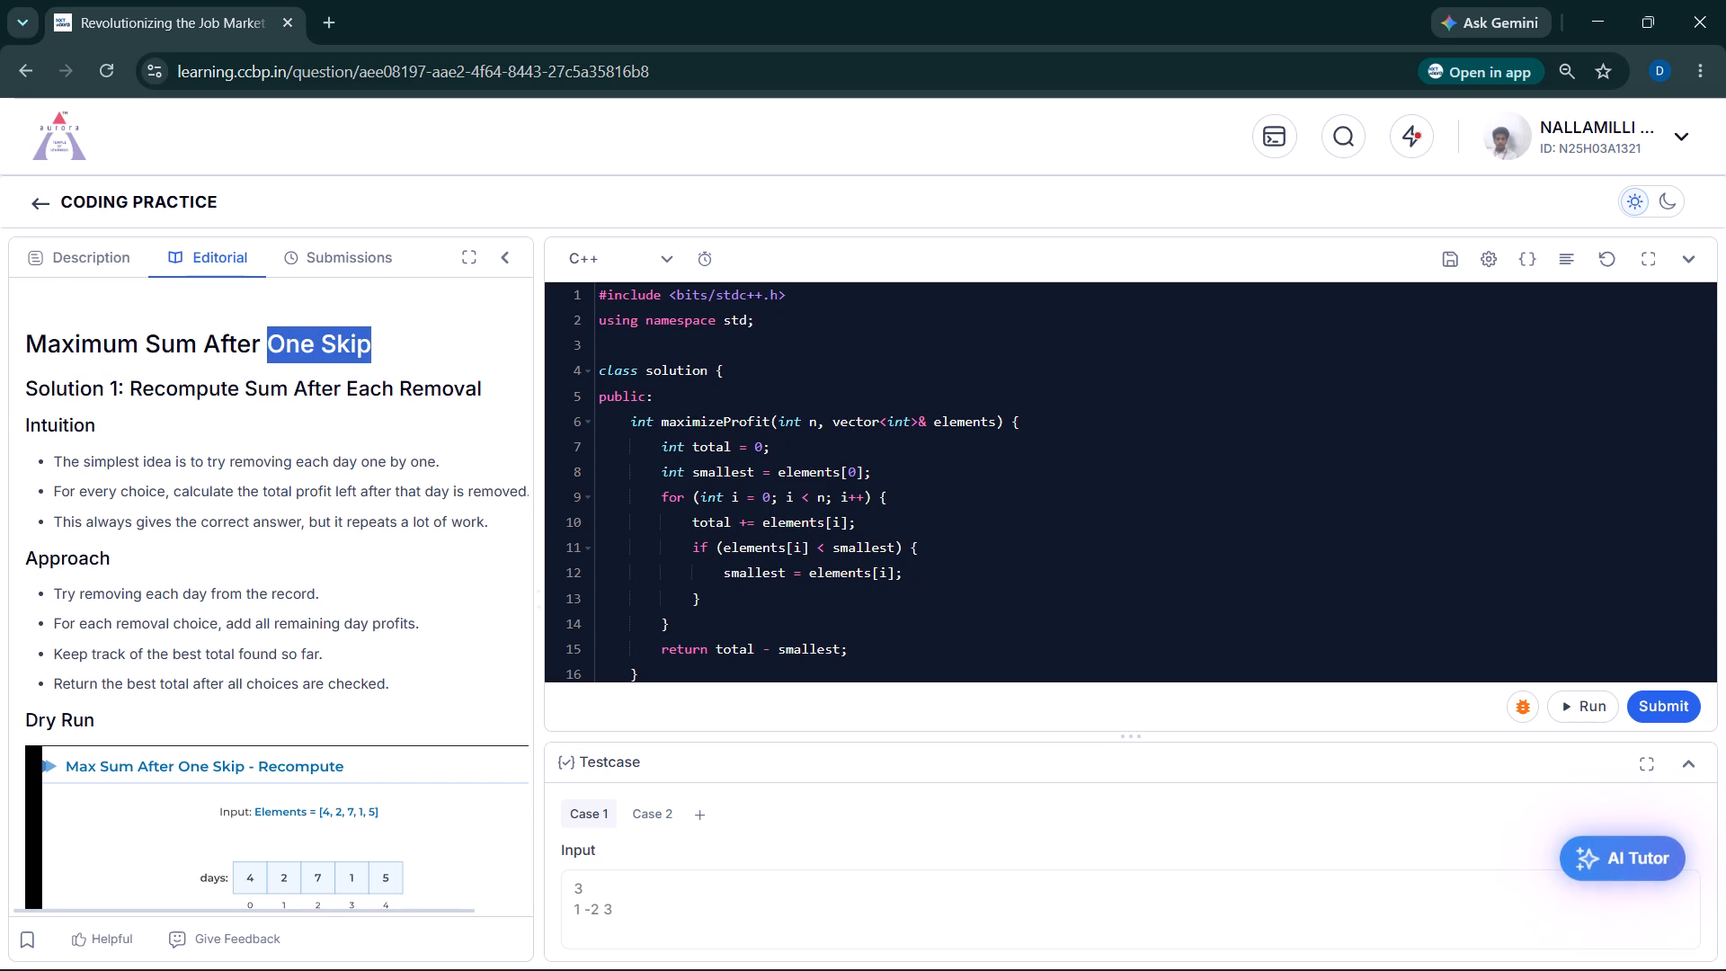
pyautogui.moveTo(241, 342); pyautogui.dragTo(29, 352)
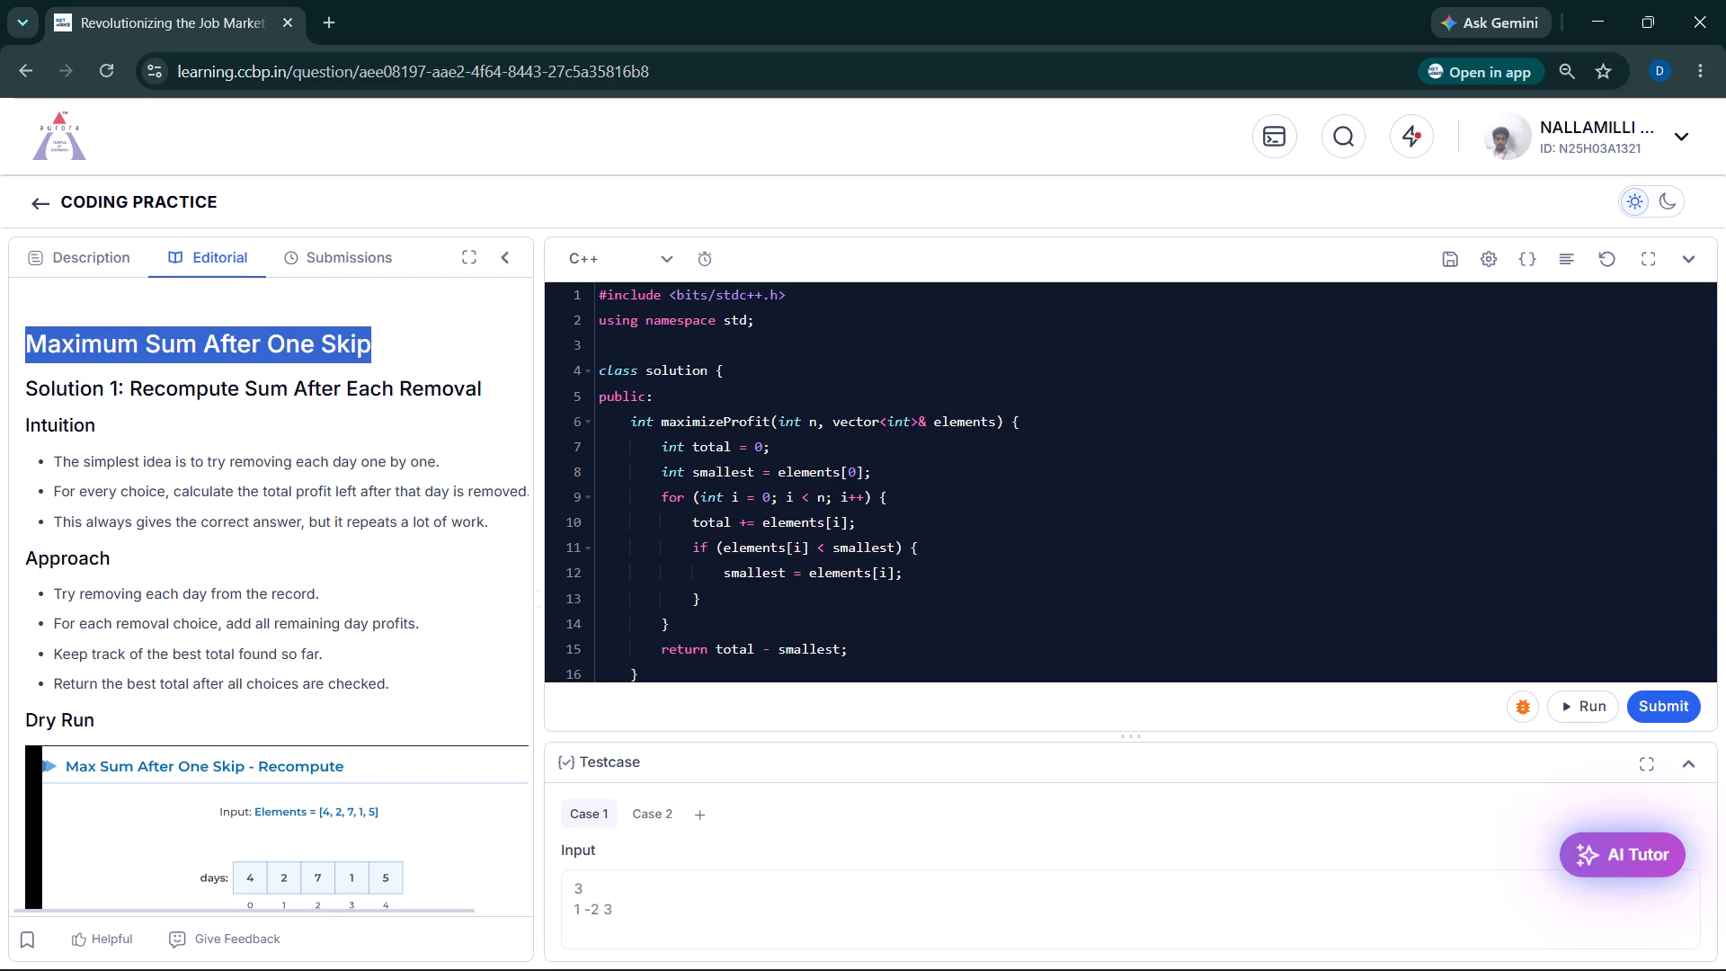
pyautogui.hotkey('ctrl', 'c')
pyautogui.hotkey('ctrl', 'c')
pyautogui.hotkey('ctrl', 'c')
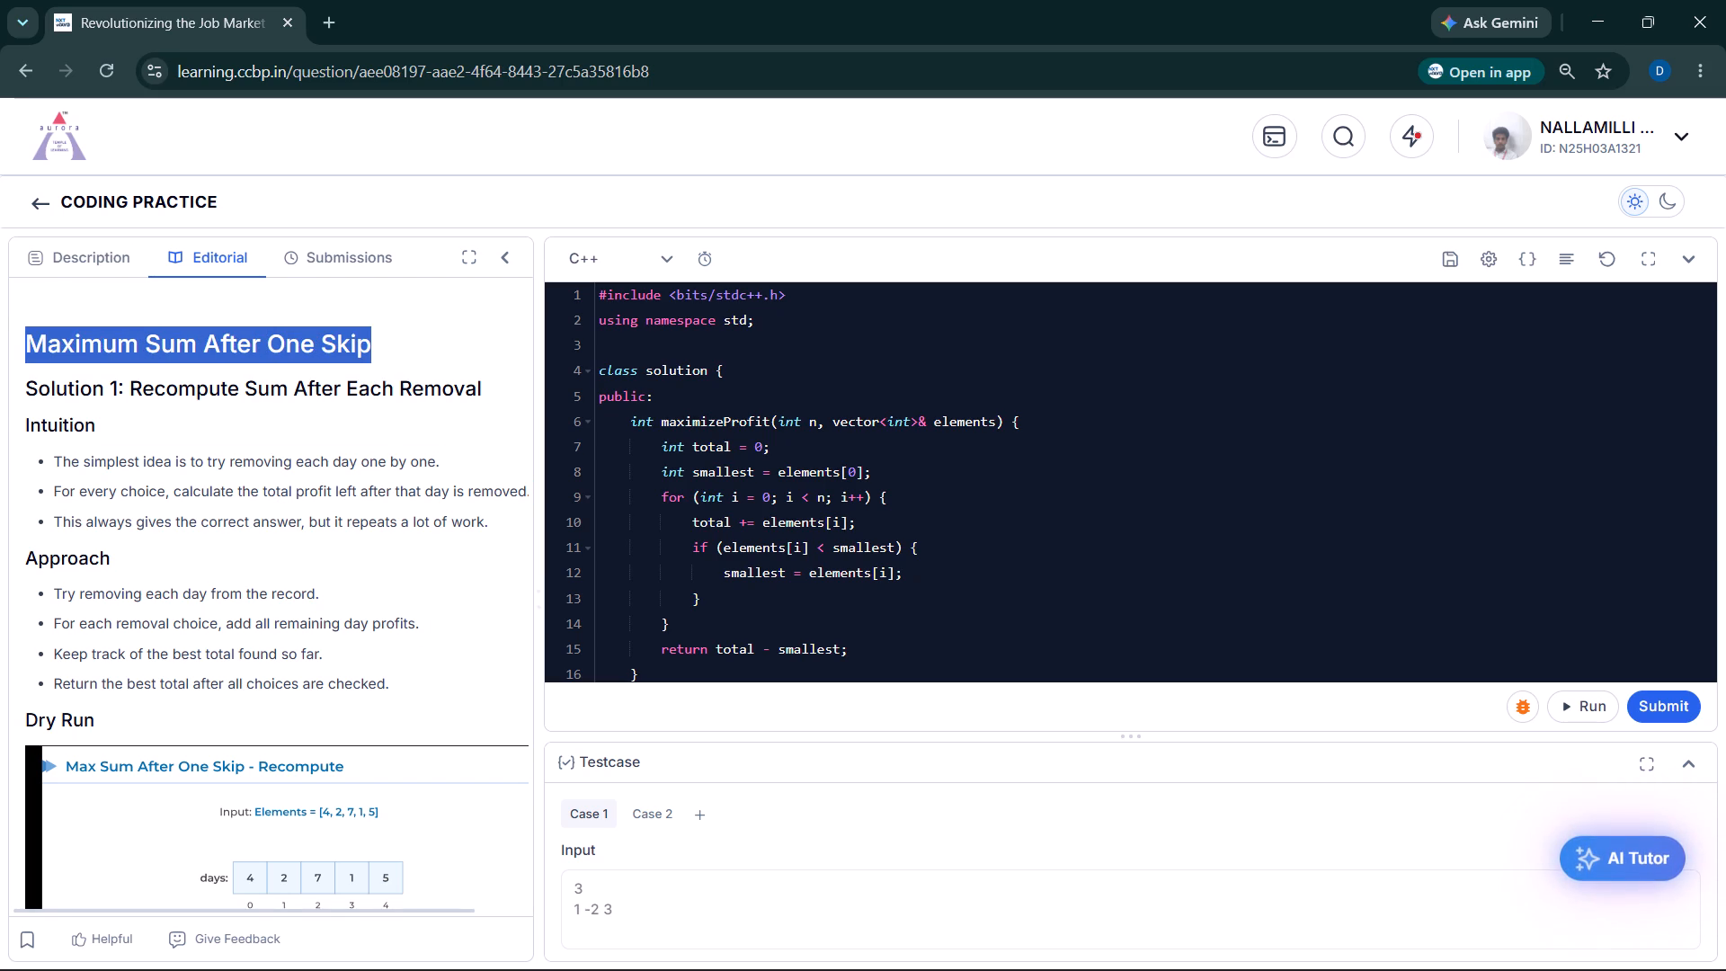
pyautogui.click(411, 360)
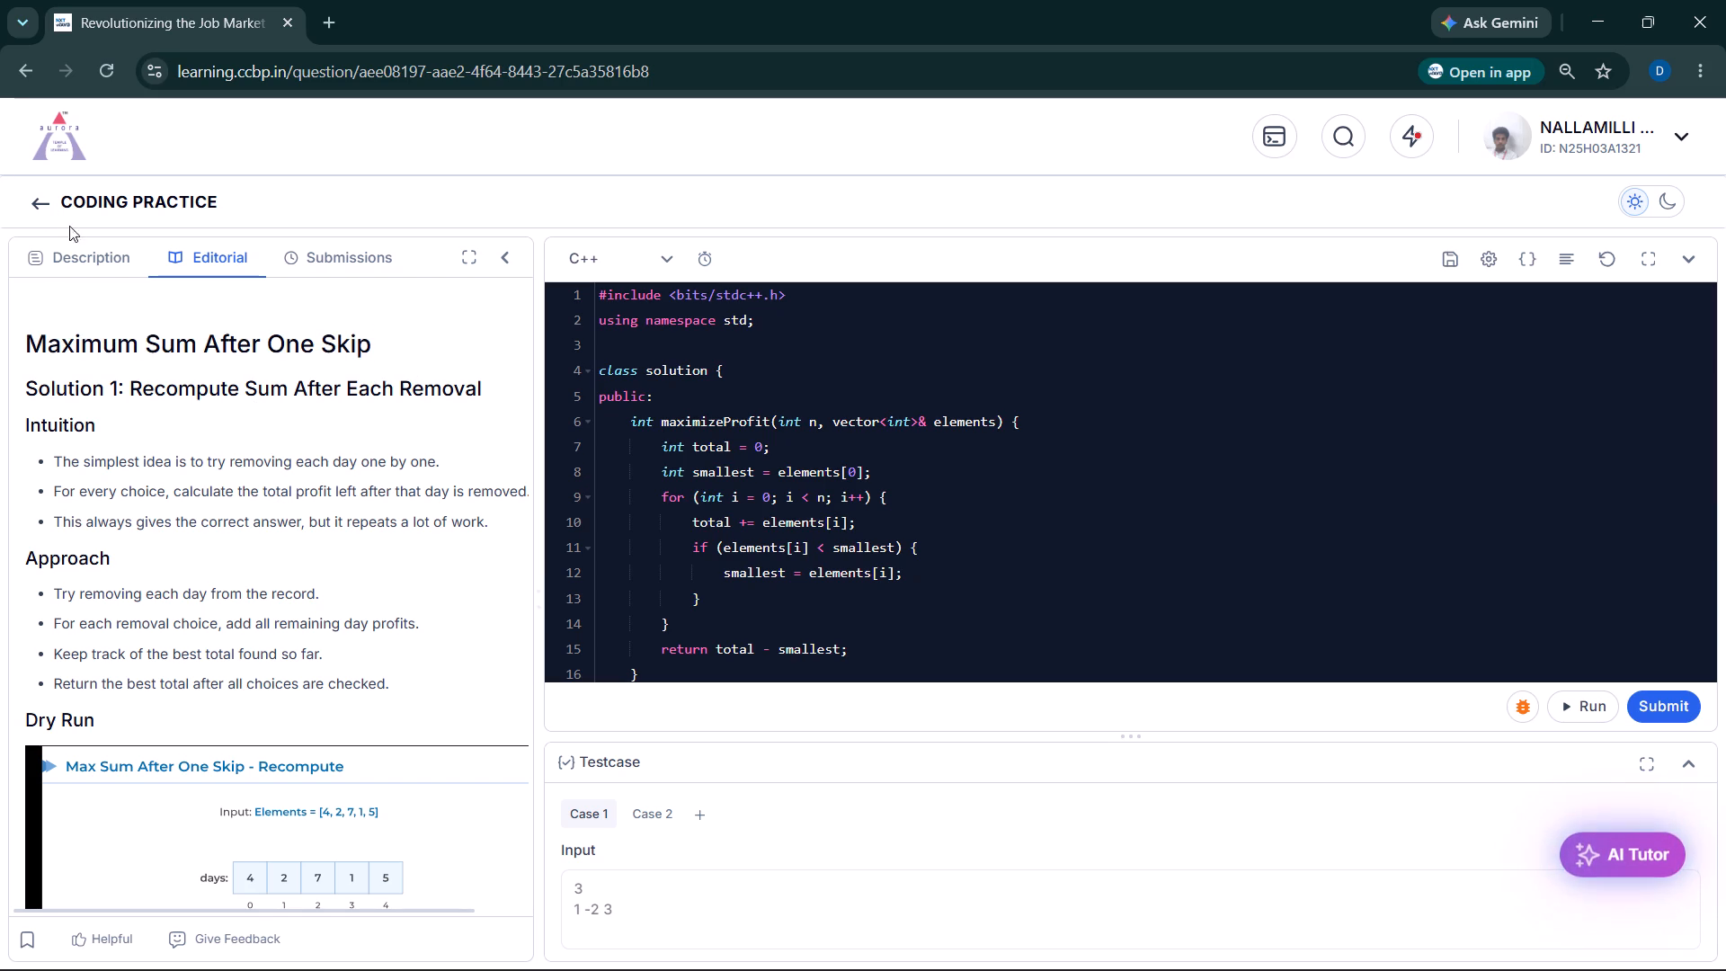
pyautogui.click(85, 257)
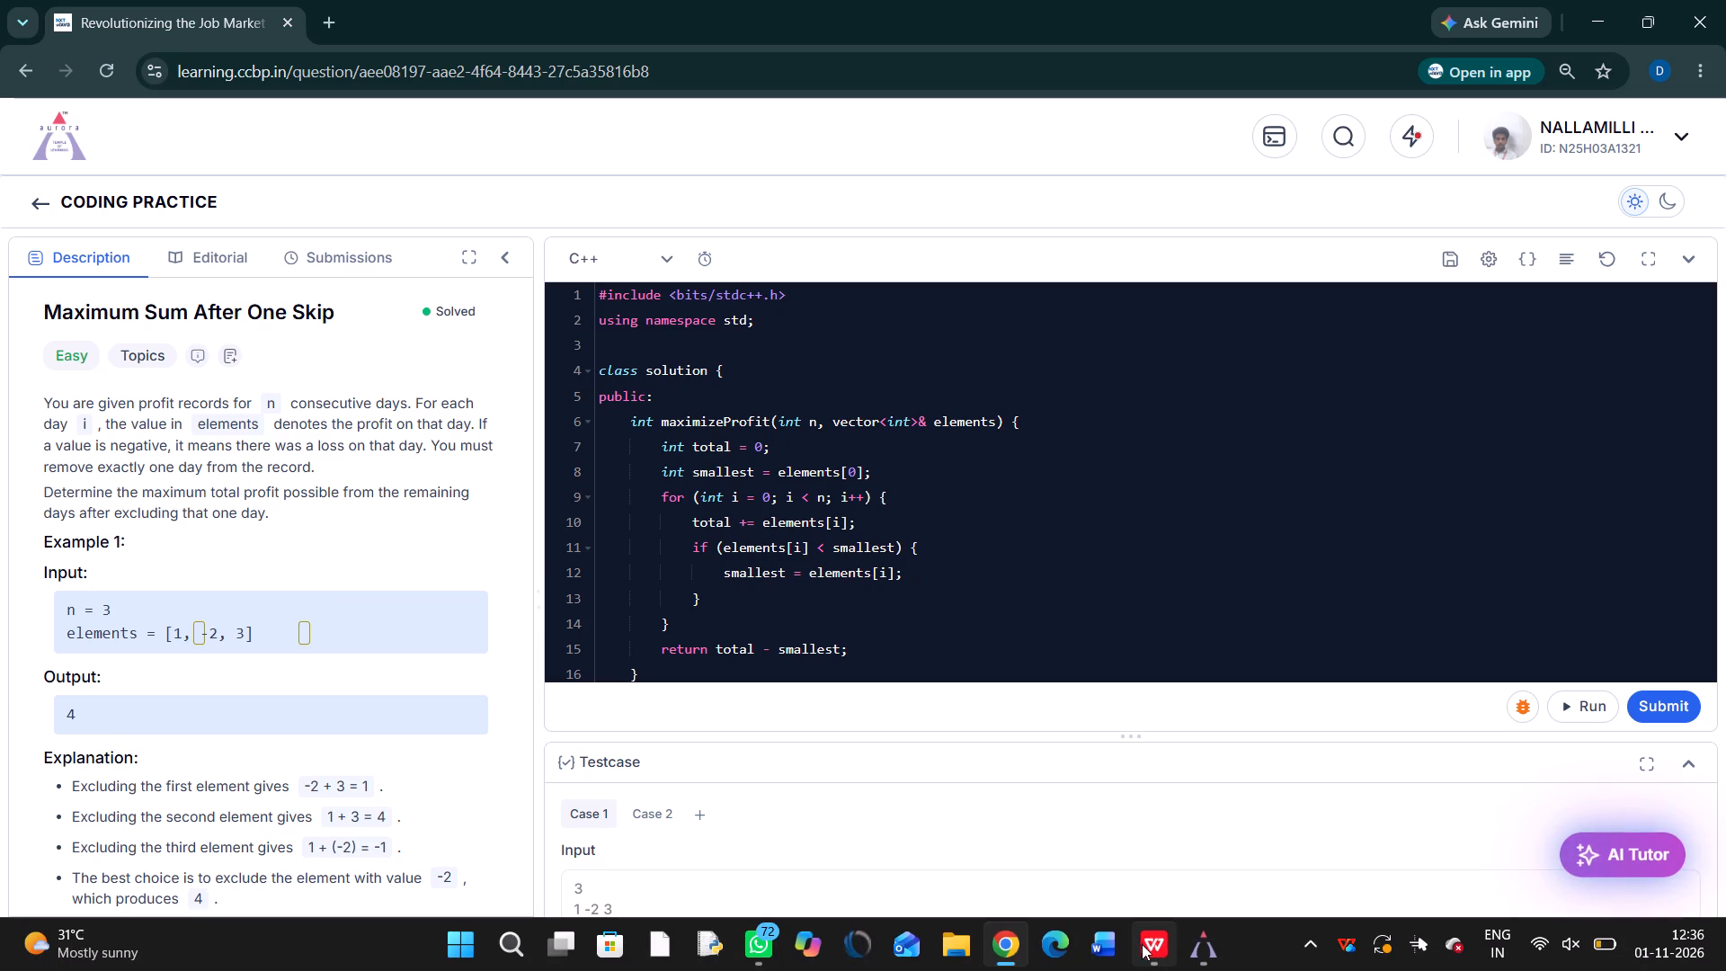
# Switch to ADS LAB 1.docx in WPS Office and replace the Question 3 heading's problem name with Maximum Sum After One Skip.
pyautogui.click(1125, 868)
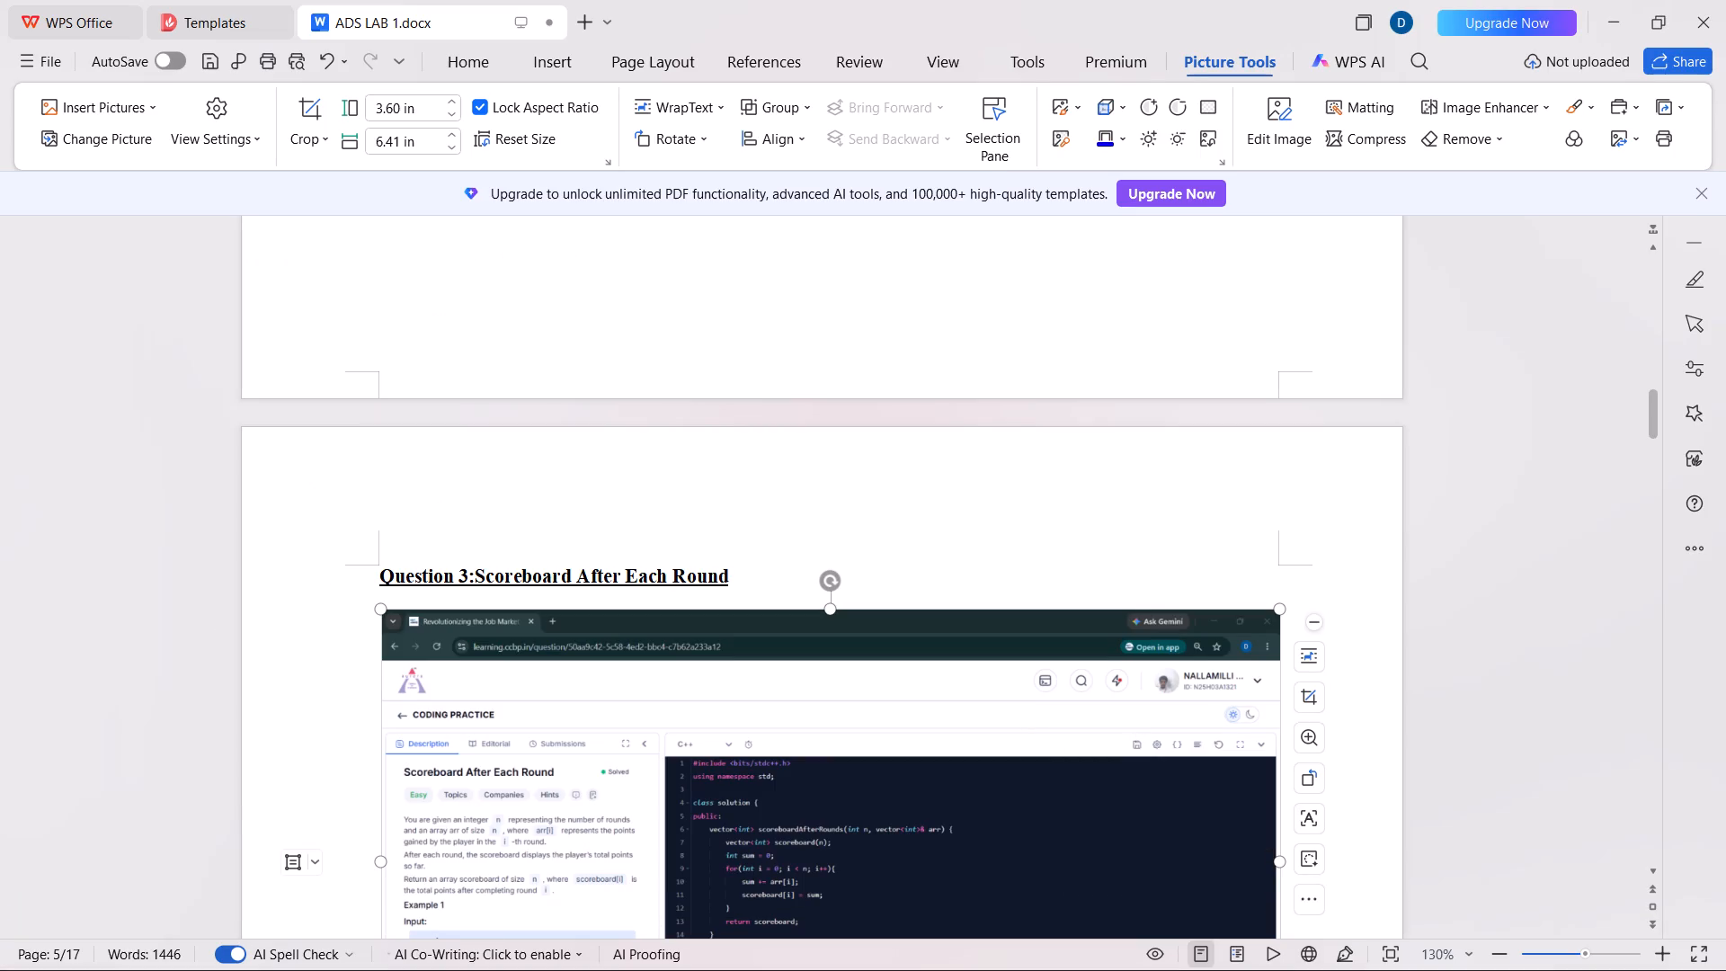
pyautogui.moveTo(734, 575); pyautogui.dragTo(485, 574)
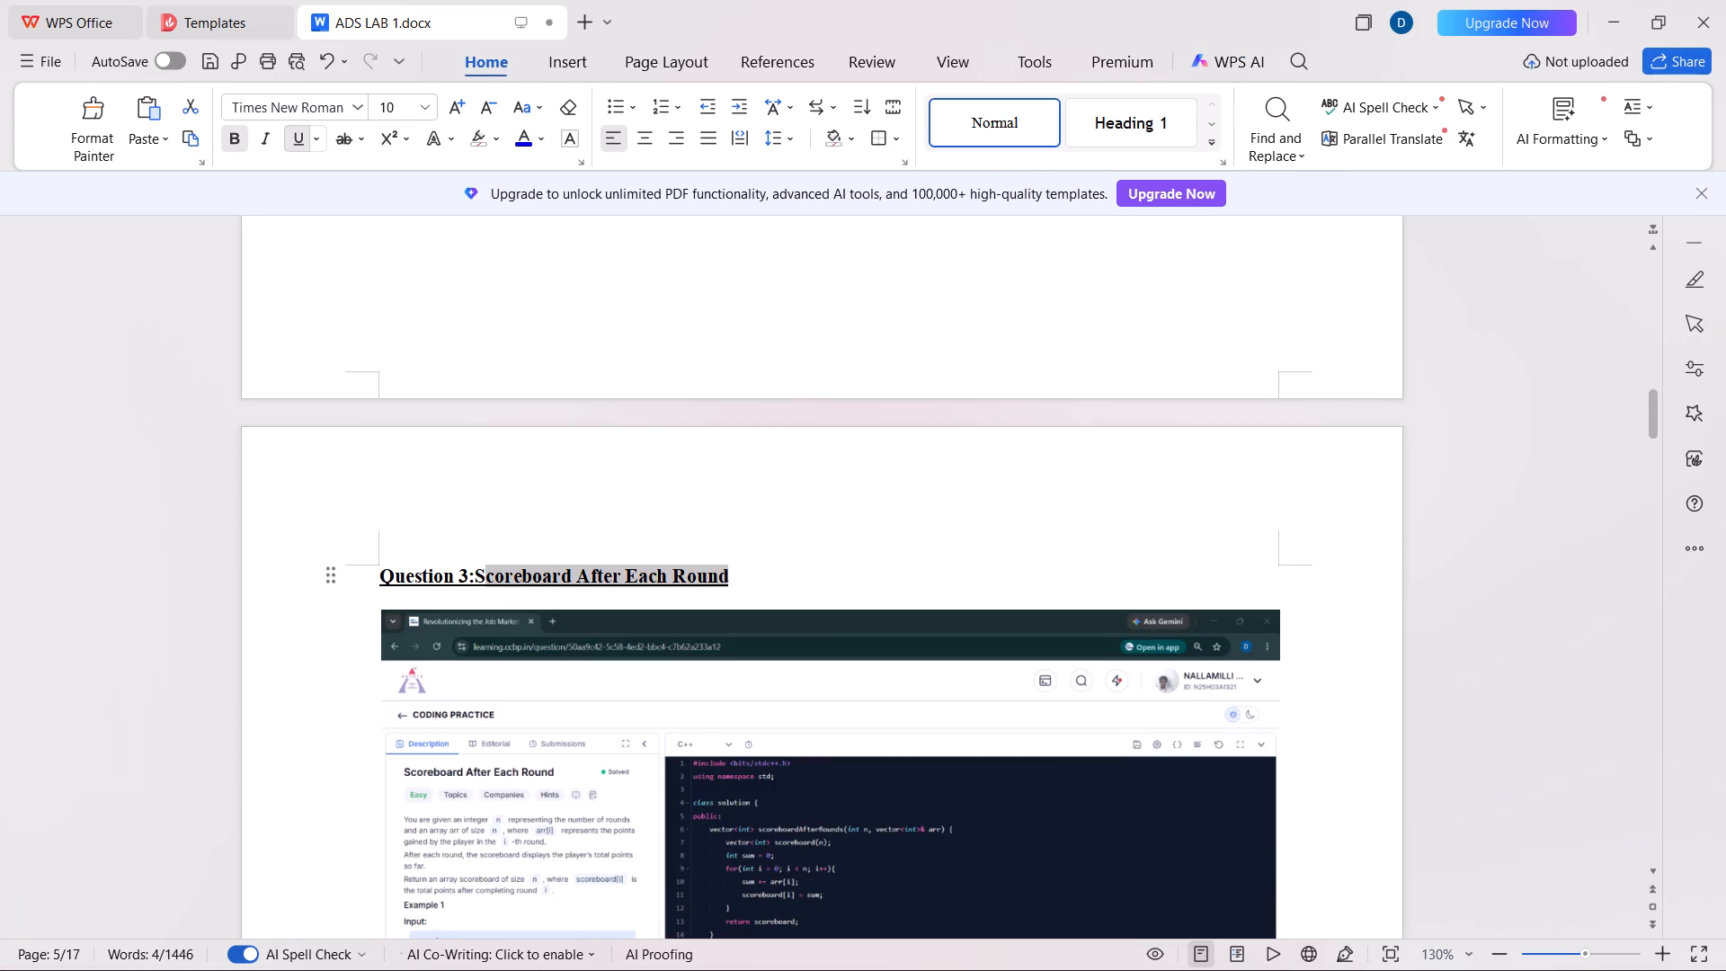
pyautogui.moveTo(485, 574); pyautogui.dragTo(476, 576)
pyautogui.hotkey('ctrl', 'v')
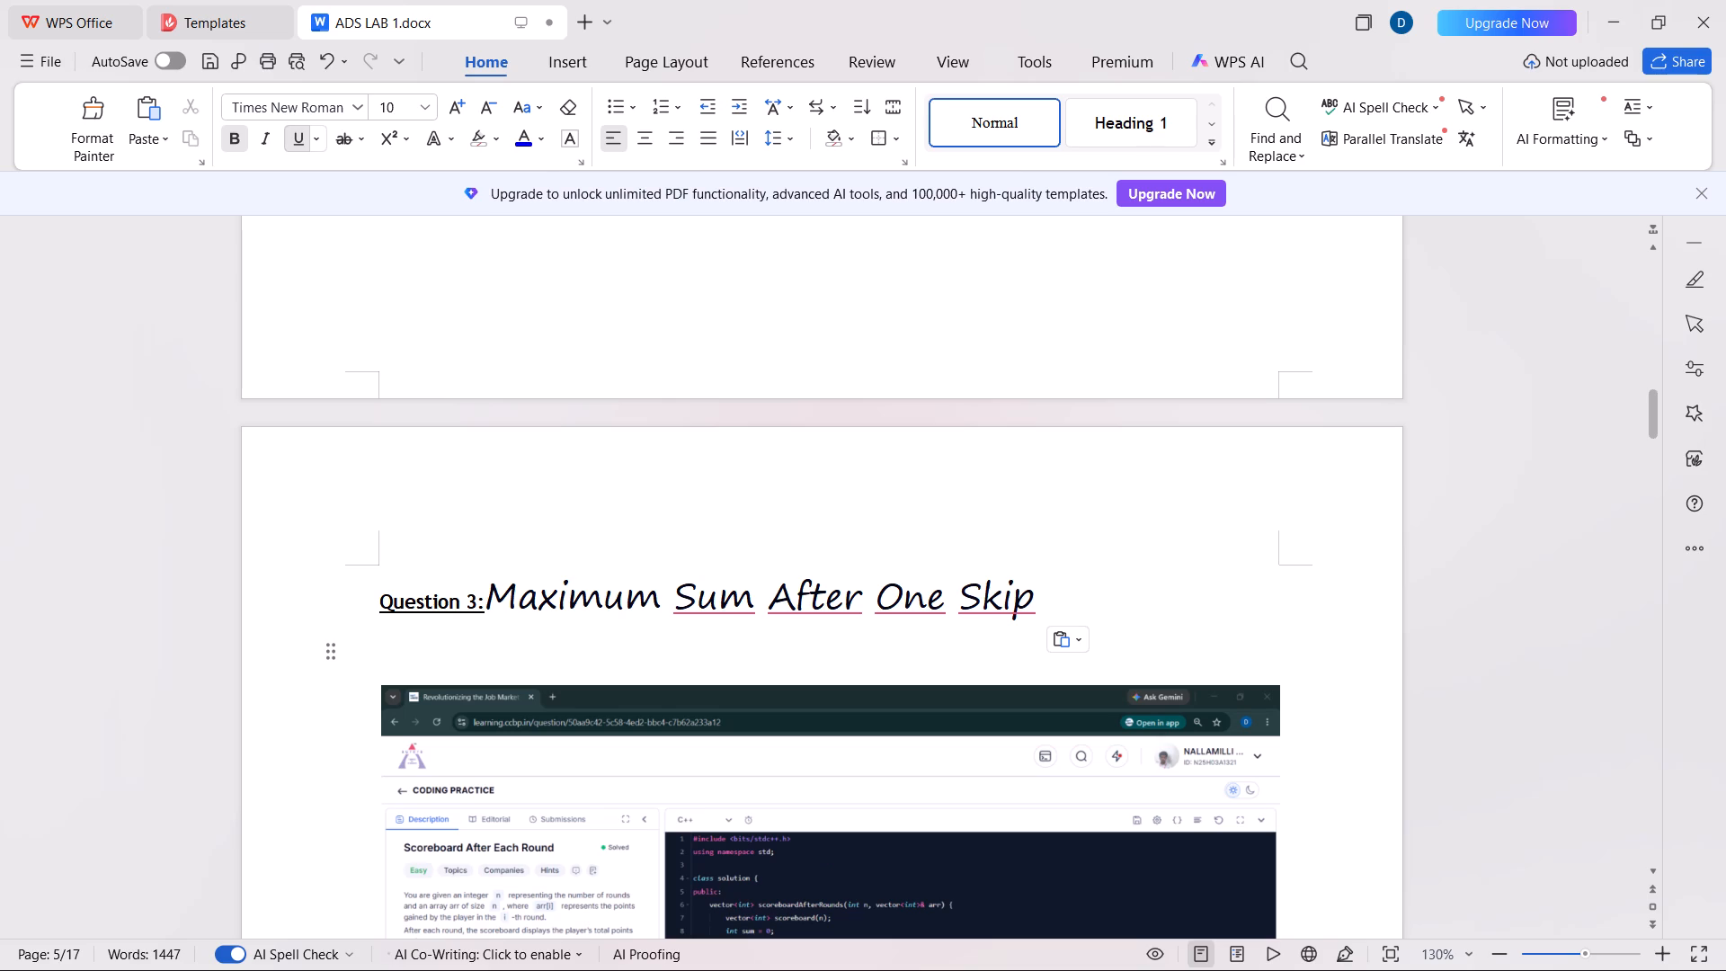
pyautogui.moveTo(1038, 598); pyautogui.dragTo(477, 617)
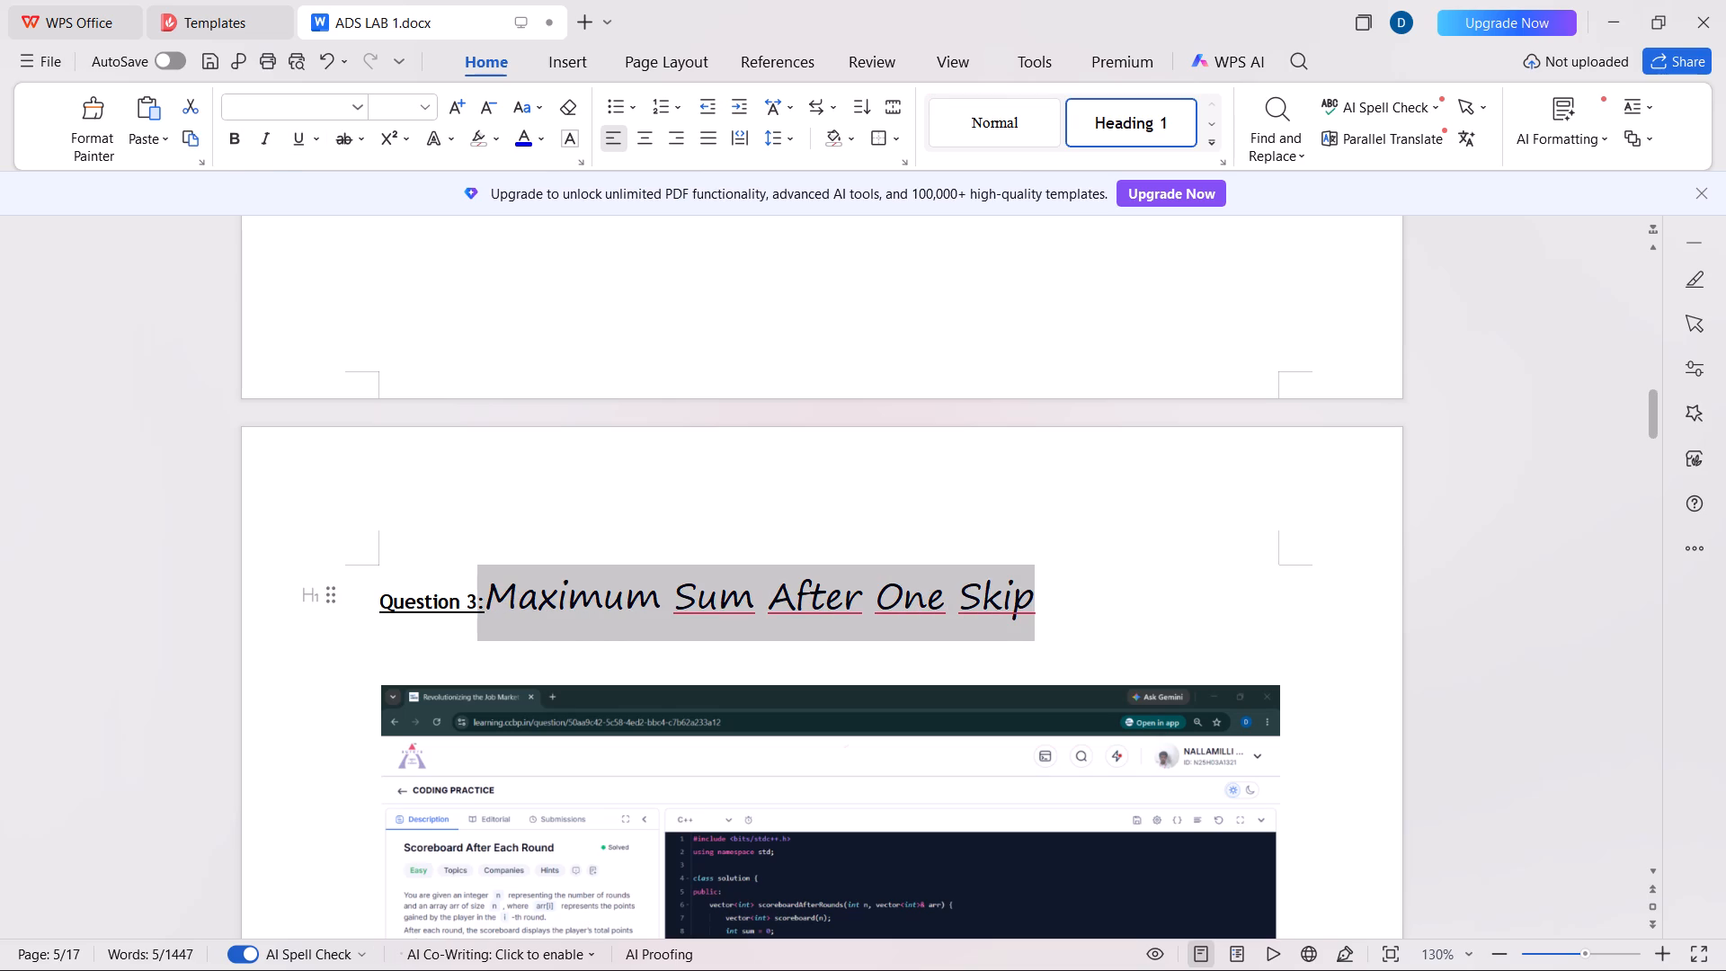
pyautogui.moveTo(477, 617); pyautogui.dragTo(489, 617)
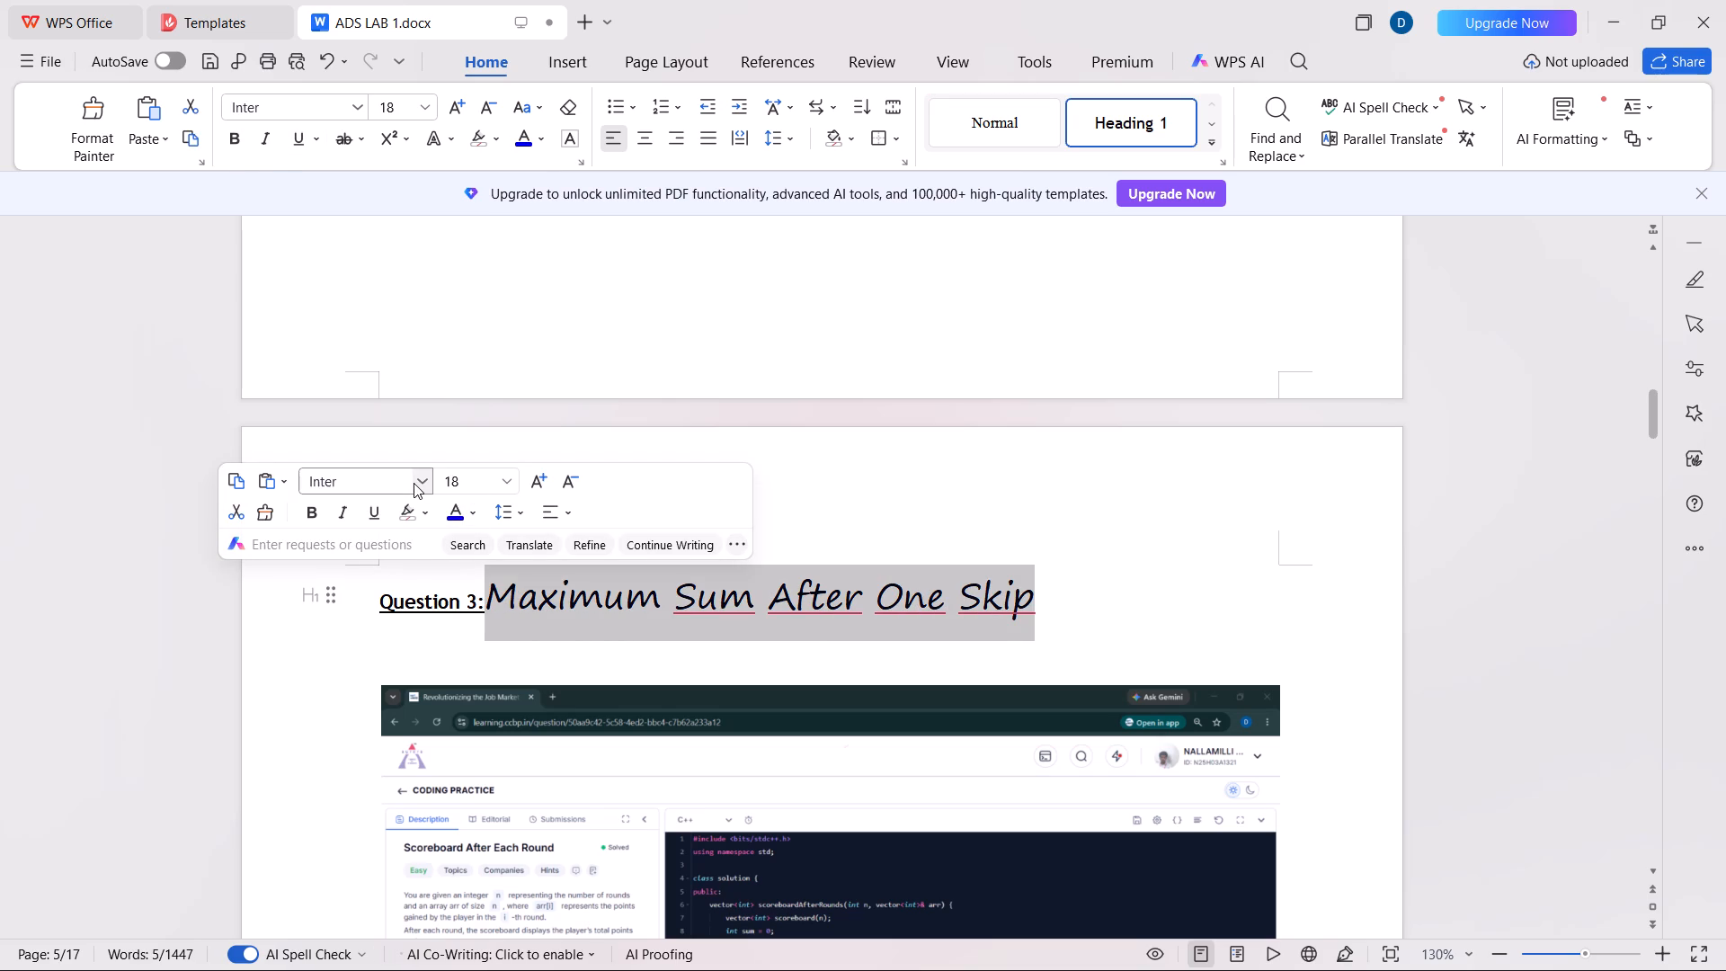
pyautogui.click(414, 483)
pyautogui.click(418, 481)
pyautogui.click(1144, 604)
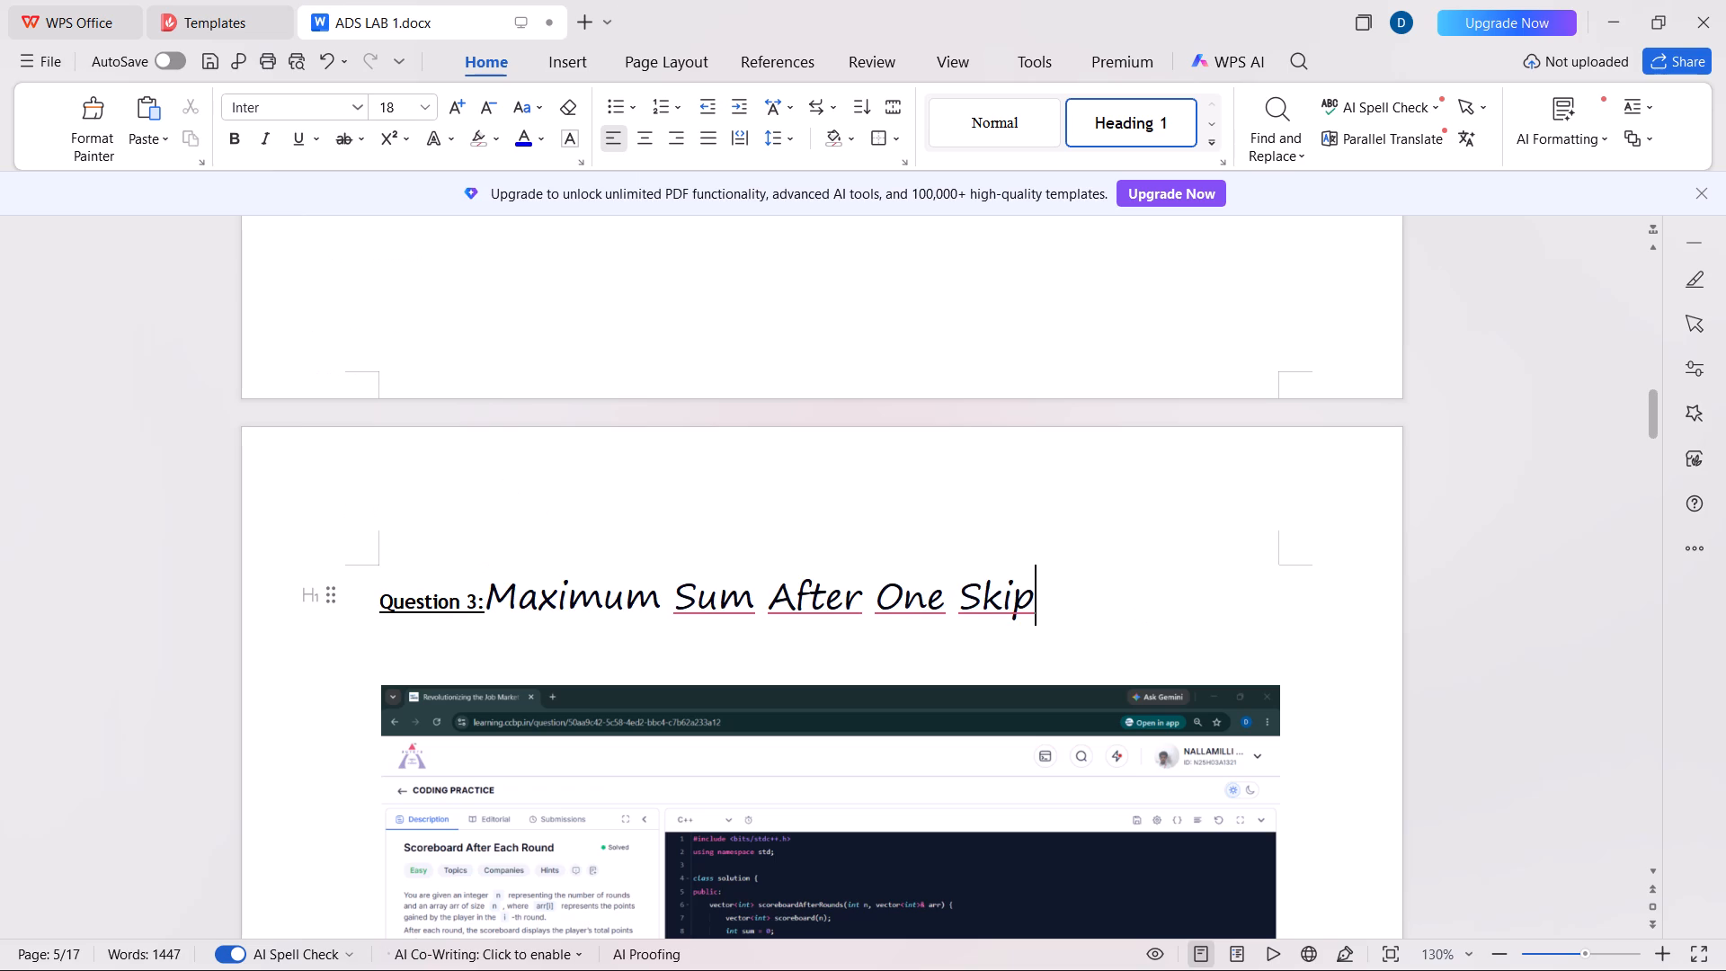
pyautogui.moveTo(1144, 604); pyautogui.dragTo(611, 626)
# Set the font of the entire Question 3 heading line to Arial Black.
pyautogui.moveTo(1052, 616); pyautogui.dragTo(325, 625)
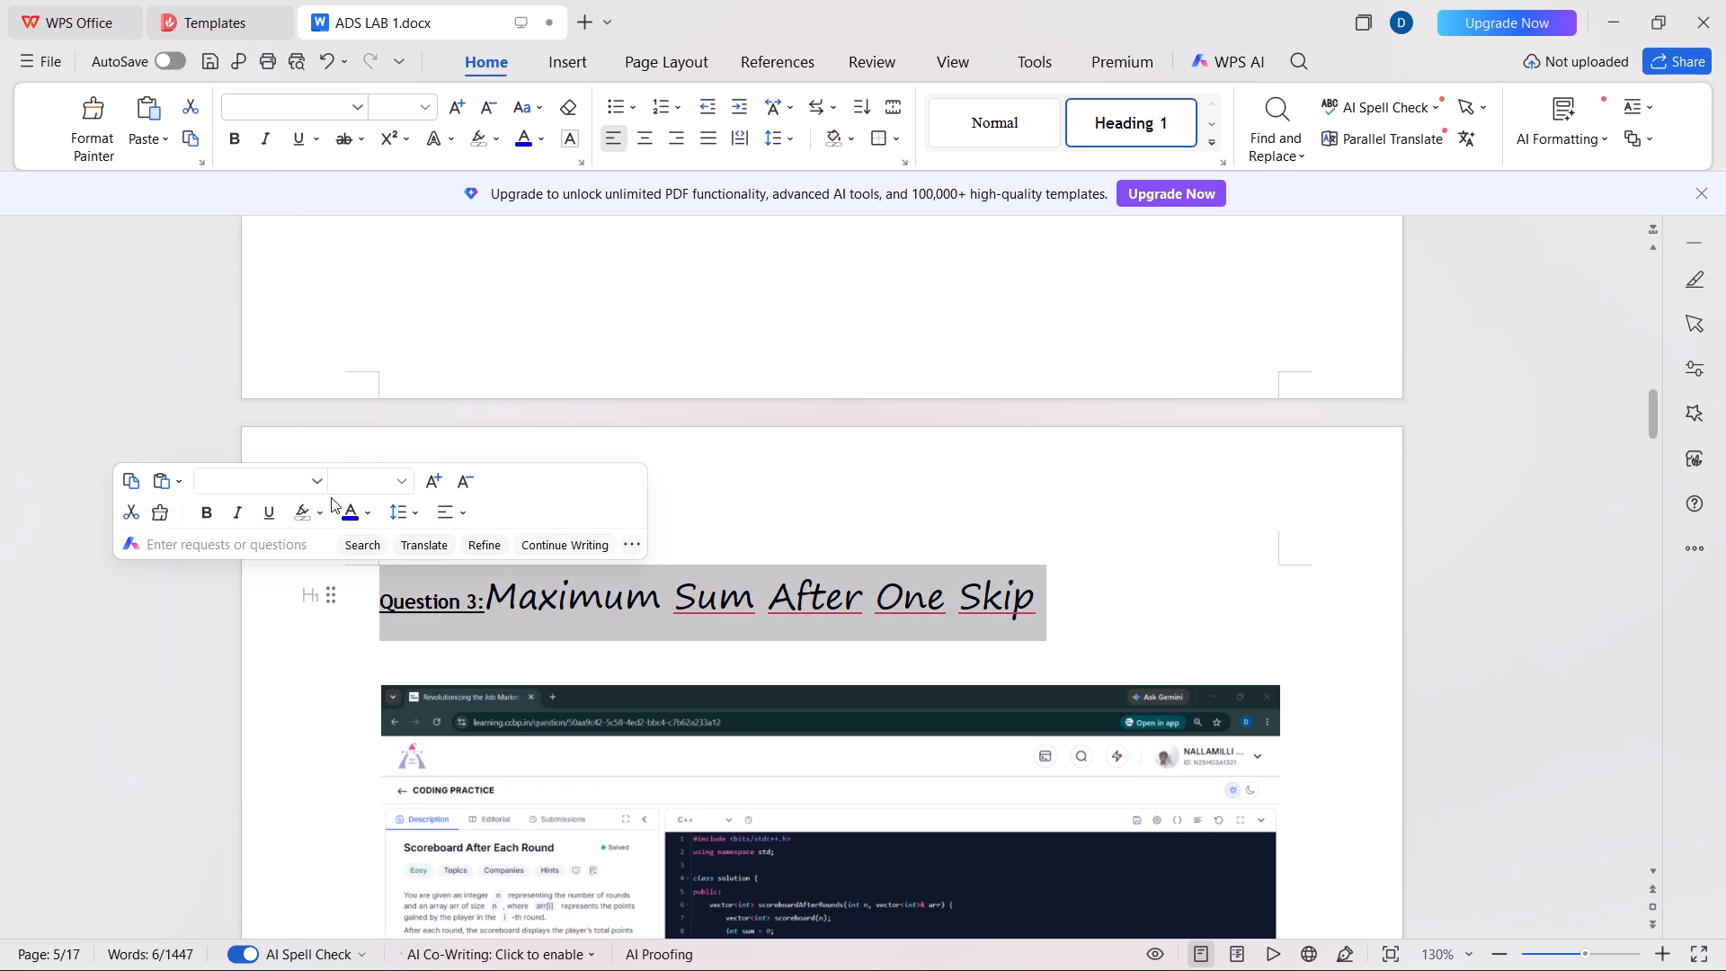
pyautogui.click(325, 485)
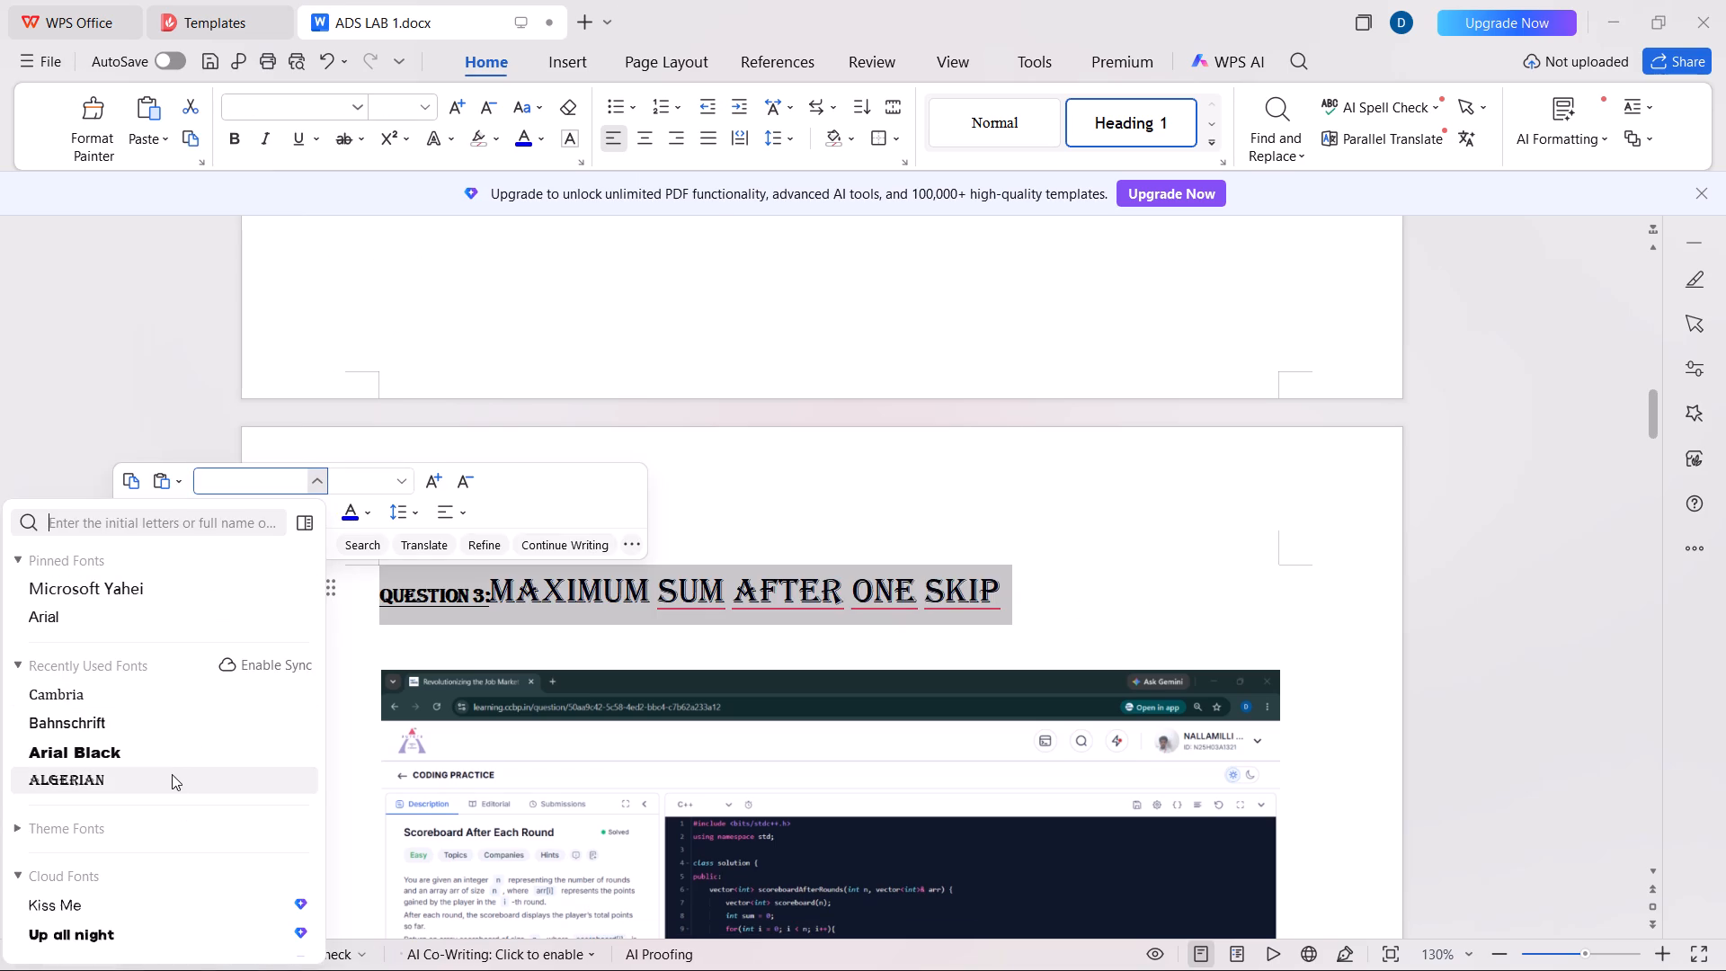
pyautogui.moveTo(173, 775); pyautogui.dragTo(127, 741)
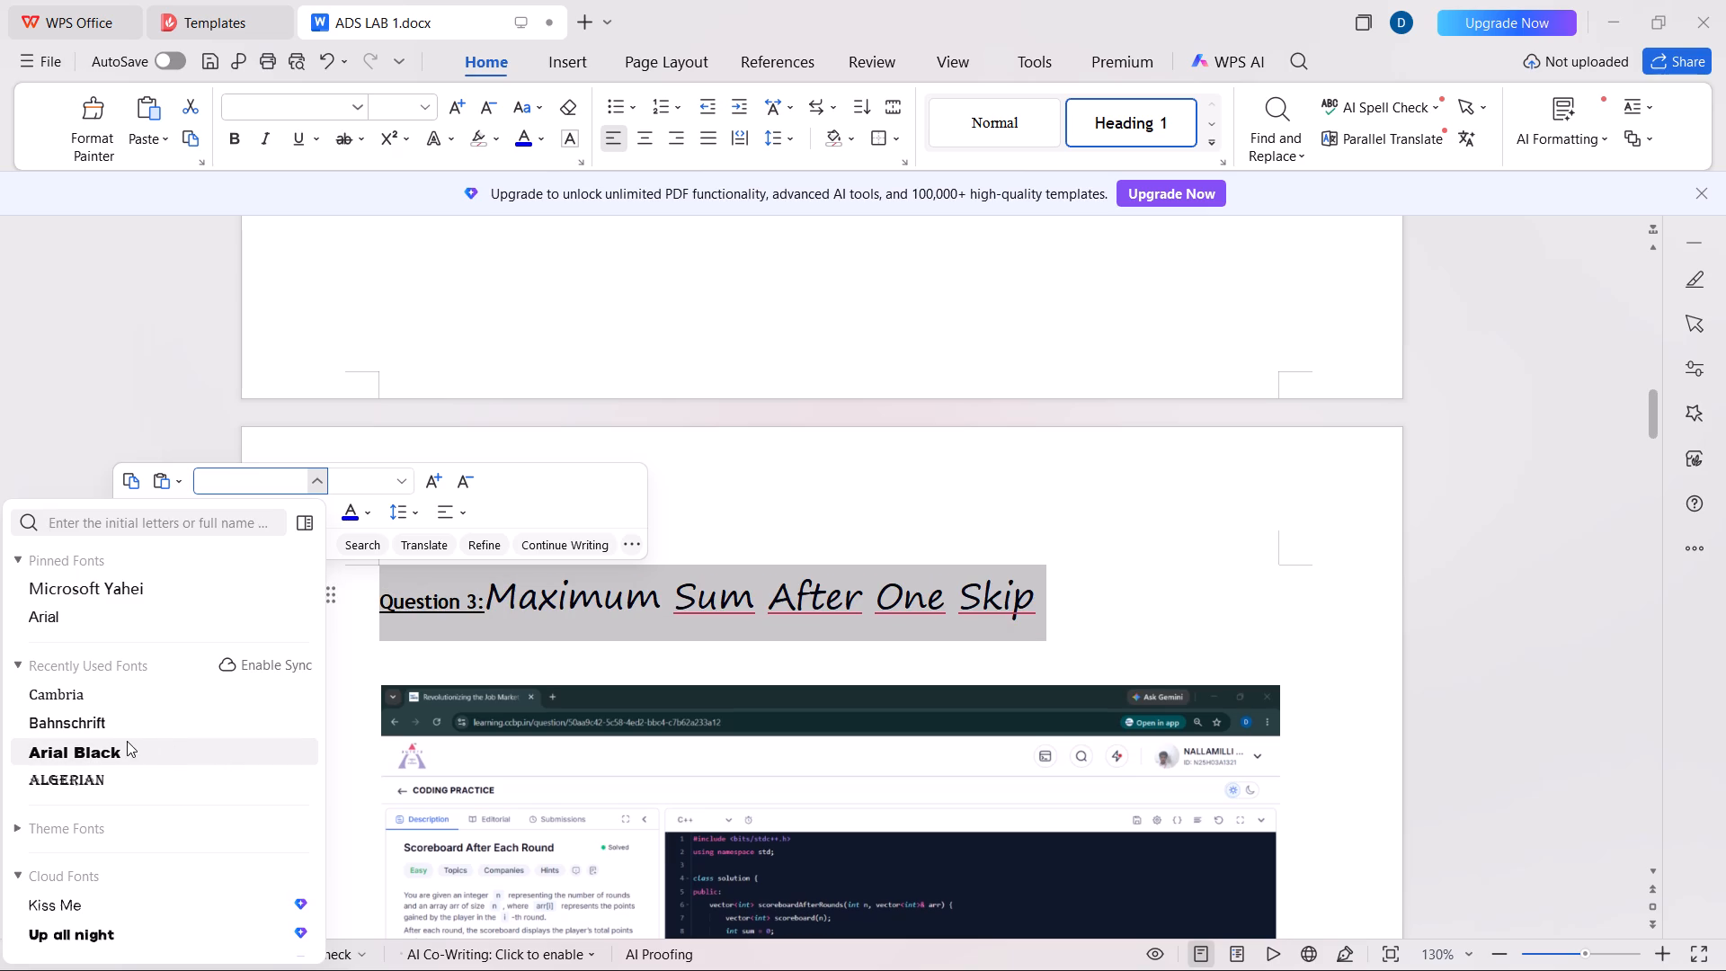
pyautogui.moveTo(127, 741); pyautogui.dragTo(128, 765)
pyautogui.scroll(-1, 128, 765)
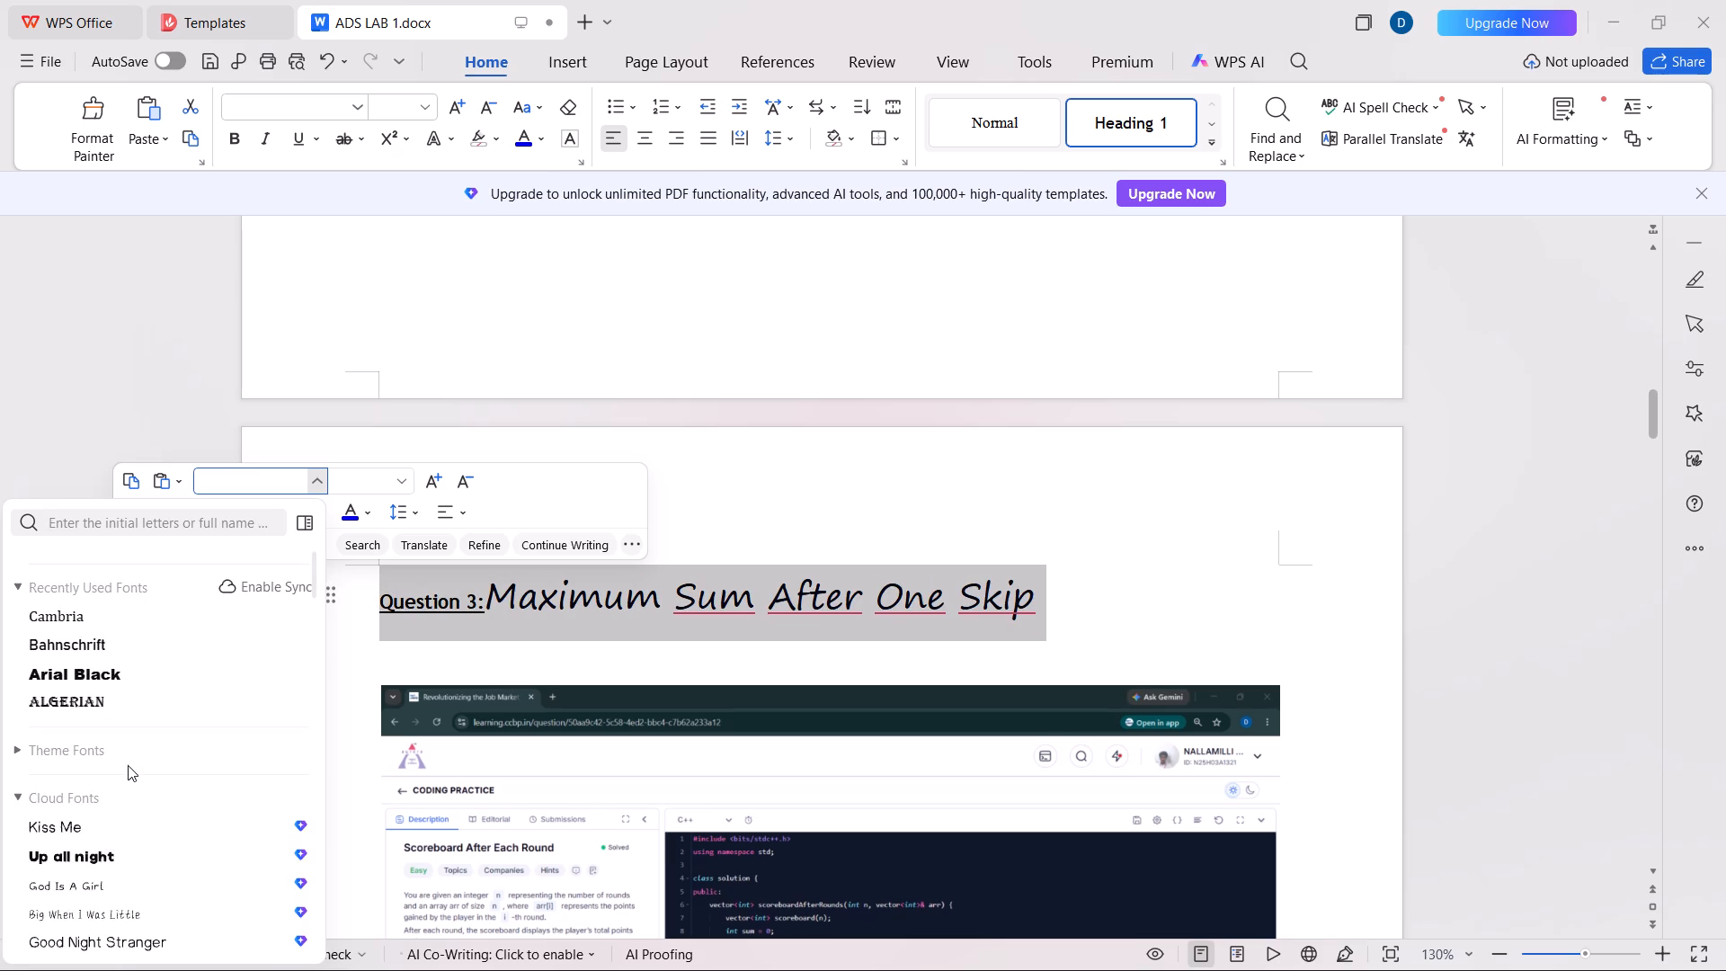
pyautogui.scroll(-5, 128, 765)
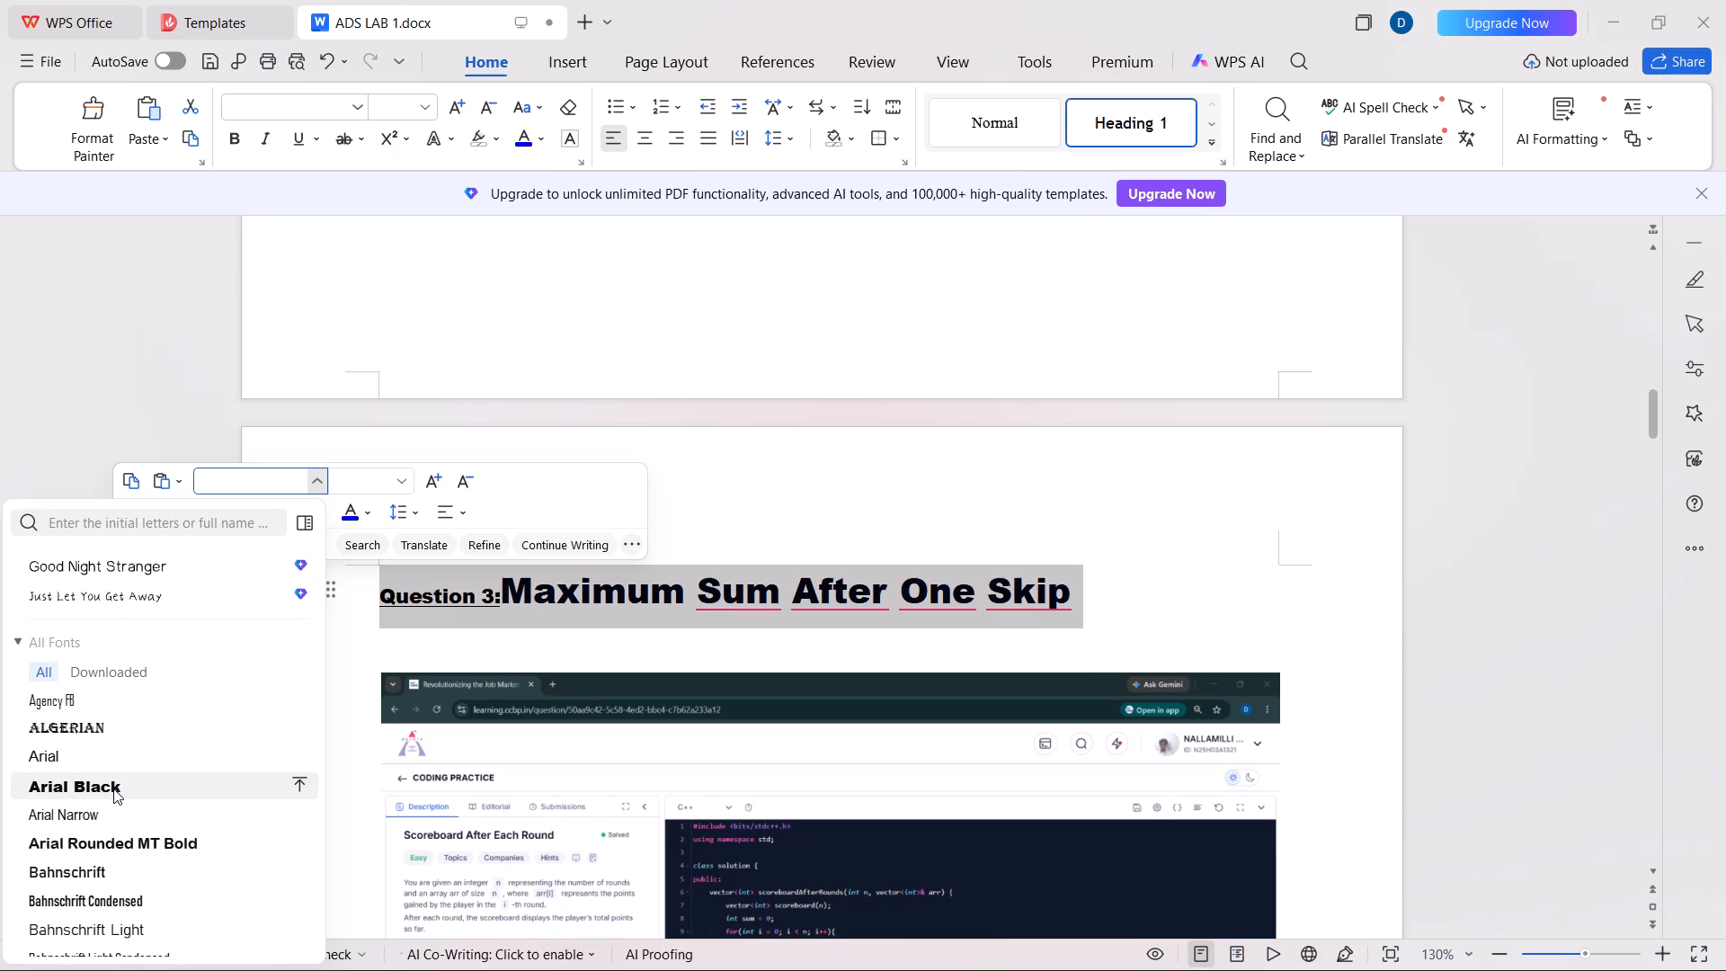
pyautogui.click(113, 788)
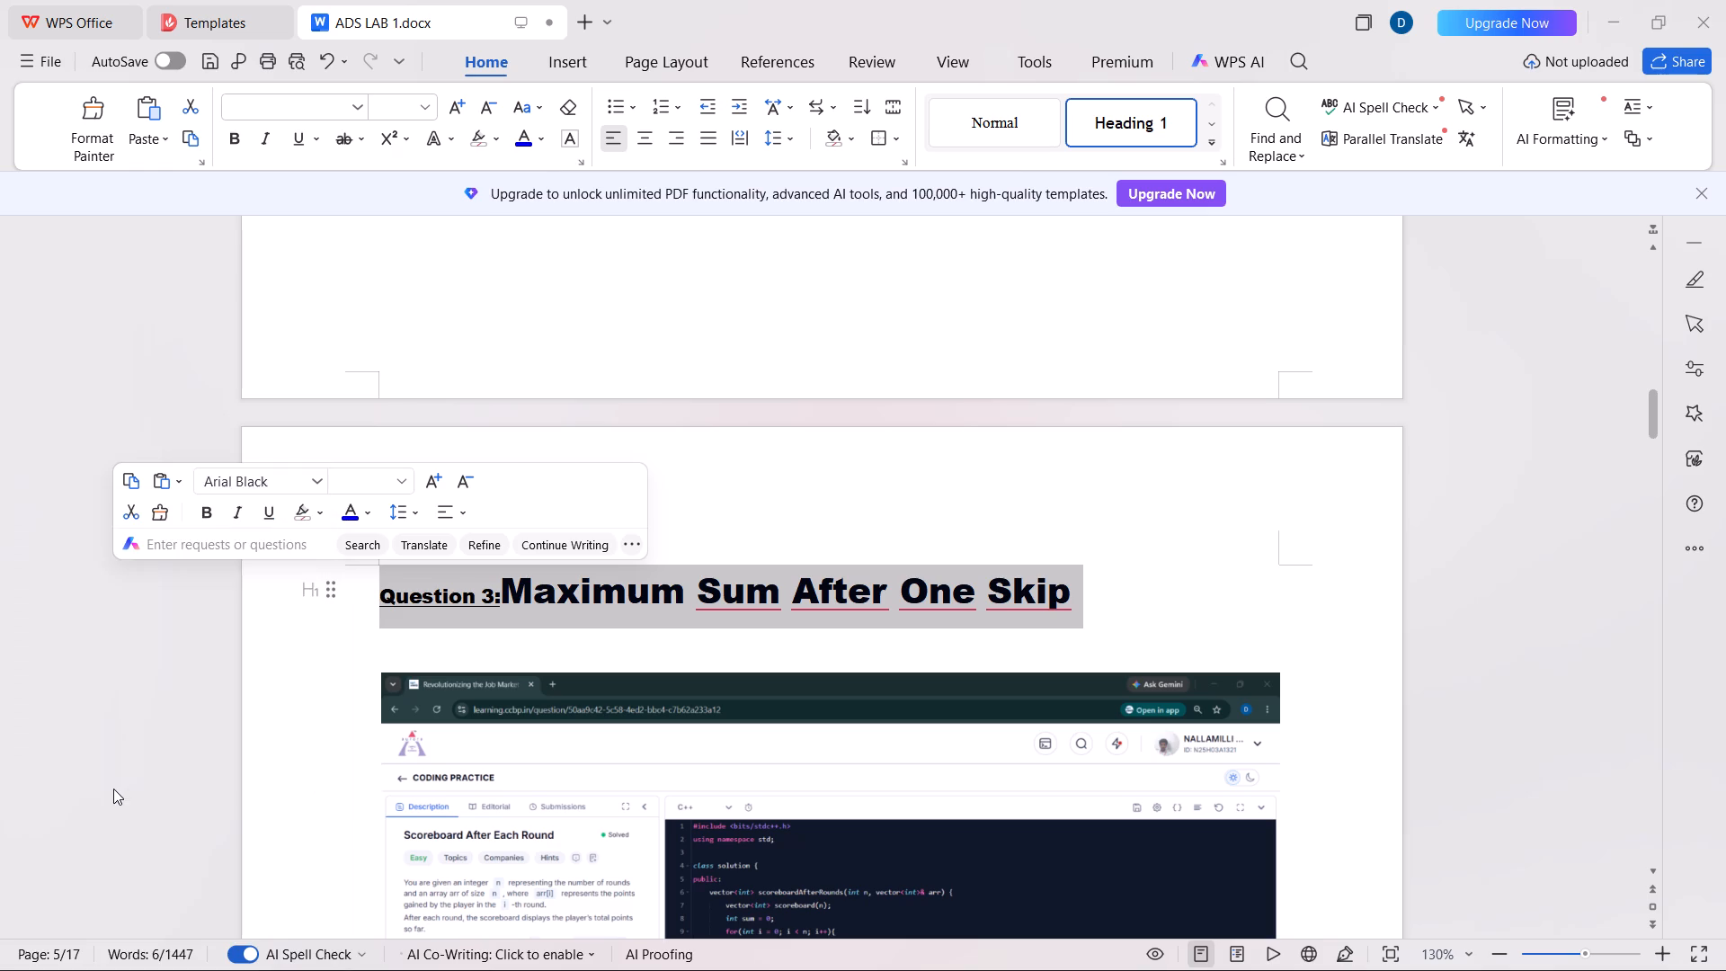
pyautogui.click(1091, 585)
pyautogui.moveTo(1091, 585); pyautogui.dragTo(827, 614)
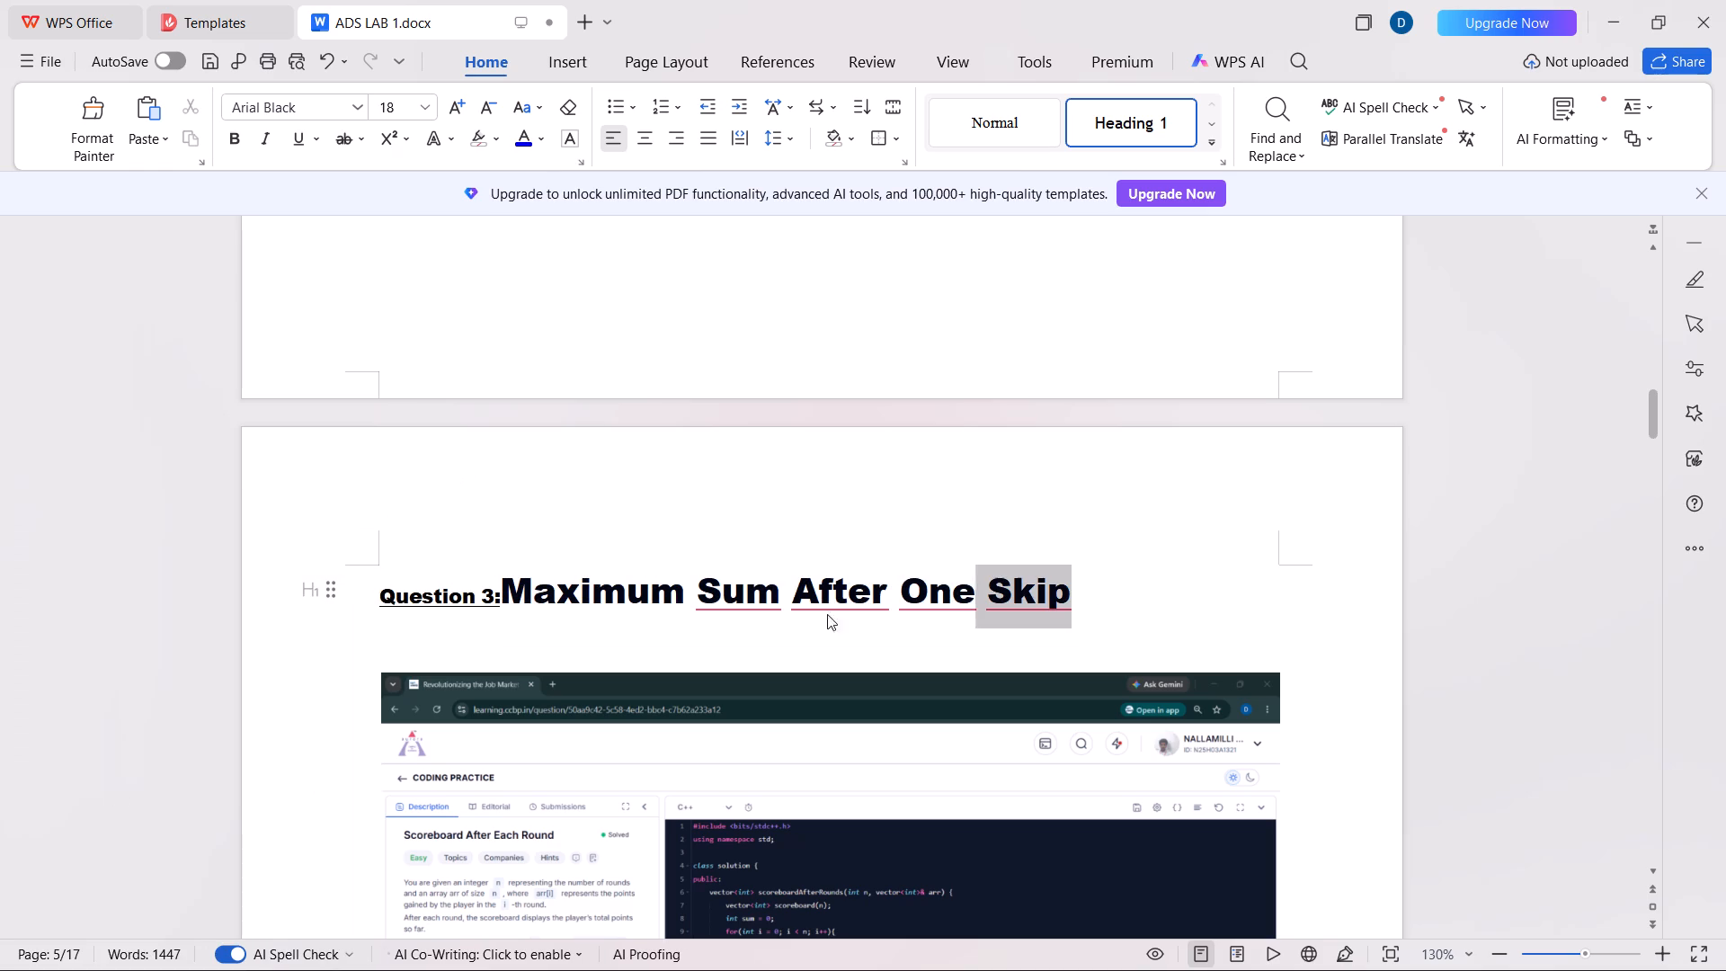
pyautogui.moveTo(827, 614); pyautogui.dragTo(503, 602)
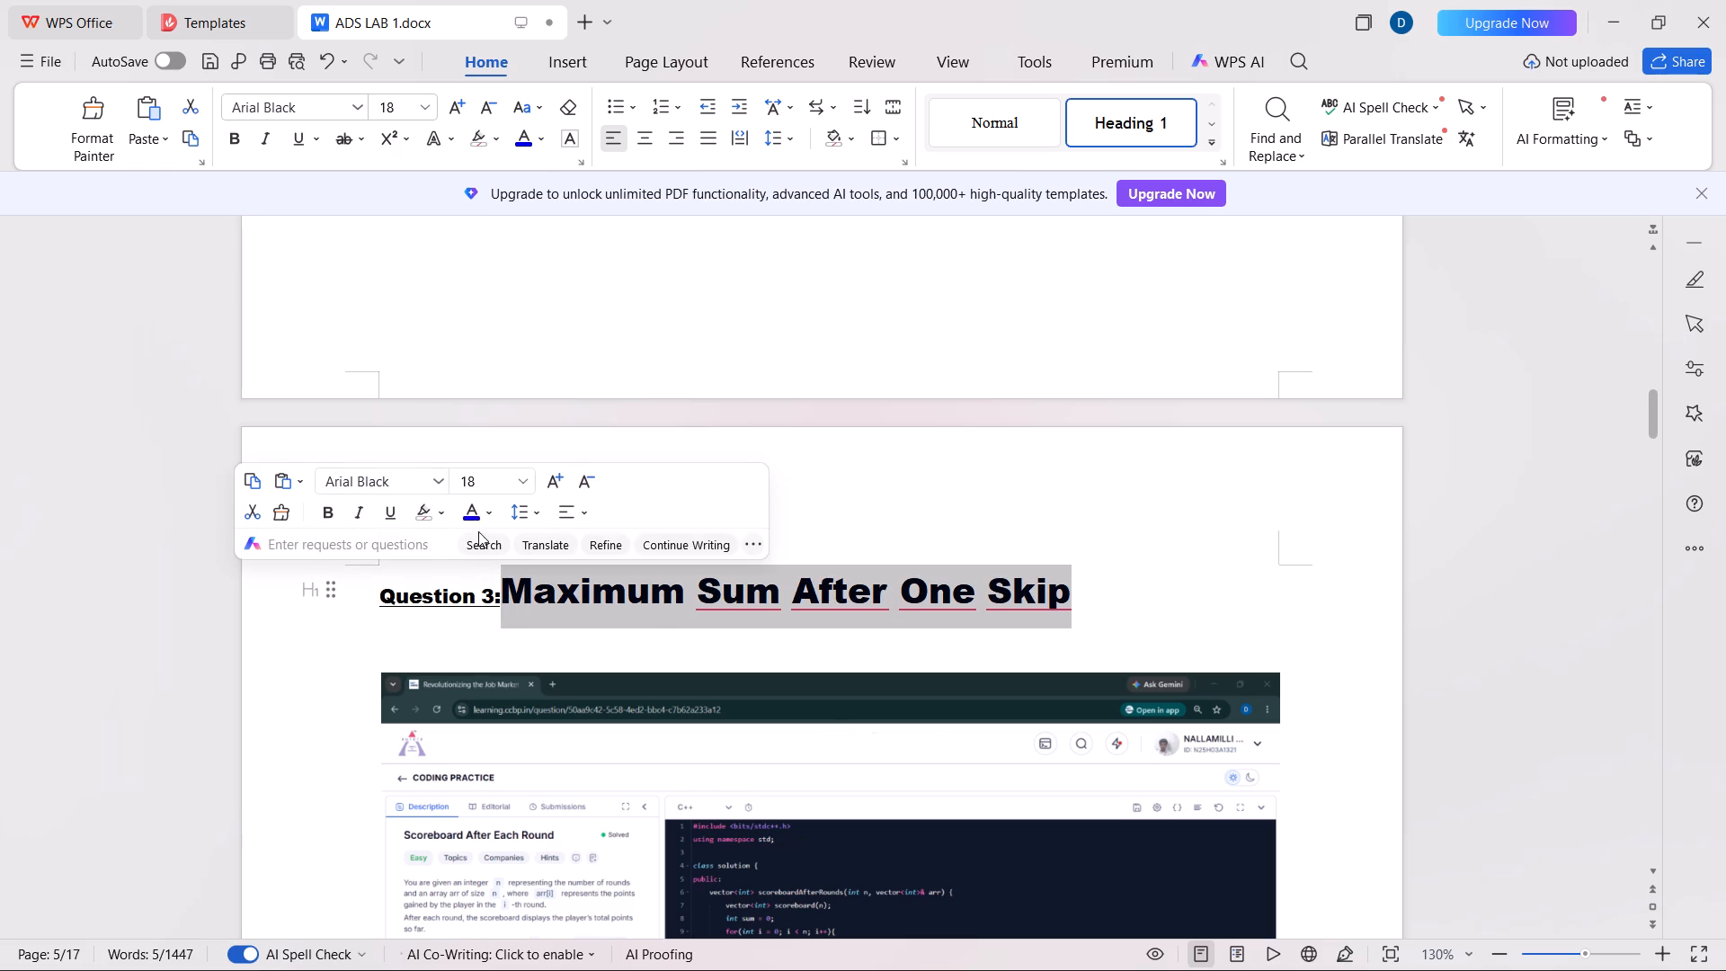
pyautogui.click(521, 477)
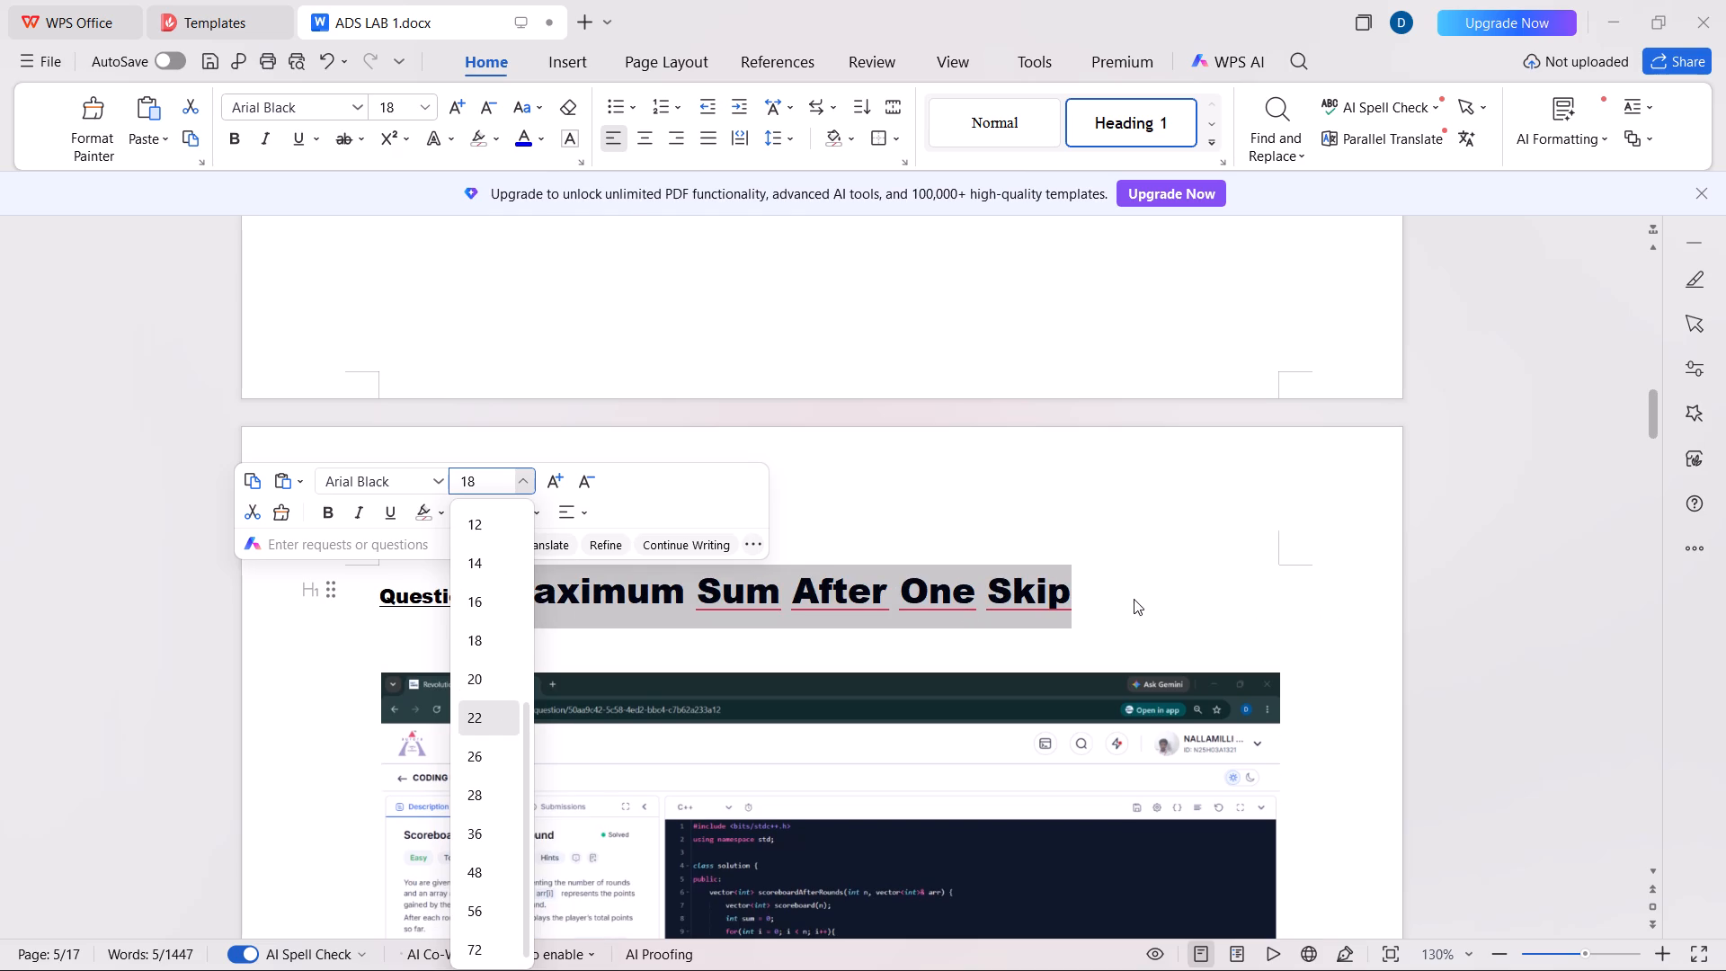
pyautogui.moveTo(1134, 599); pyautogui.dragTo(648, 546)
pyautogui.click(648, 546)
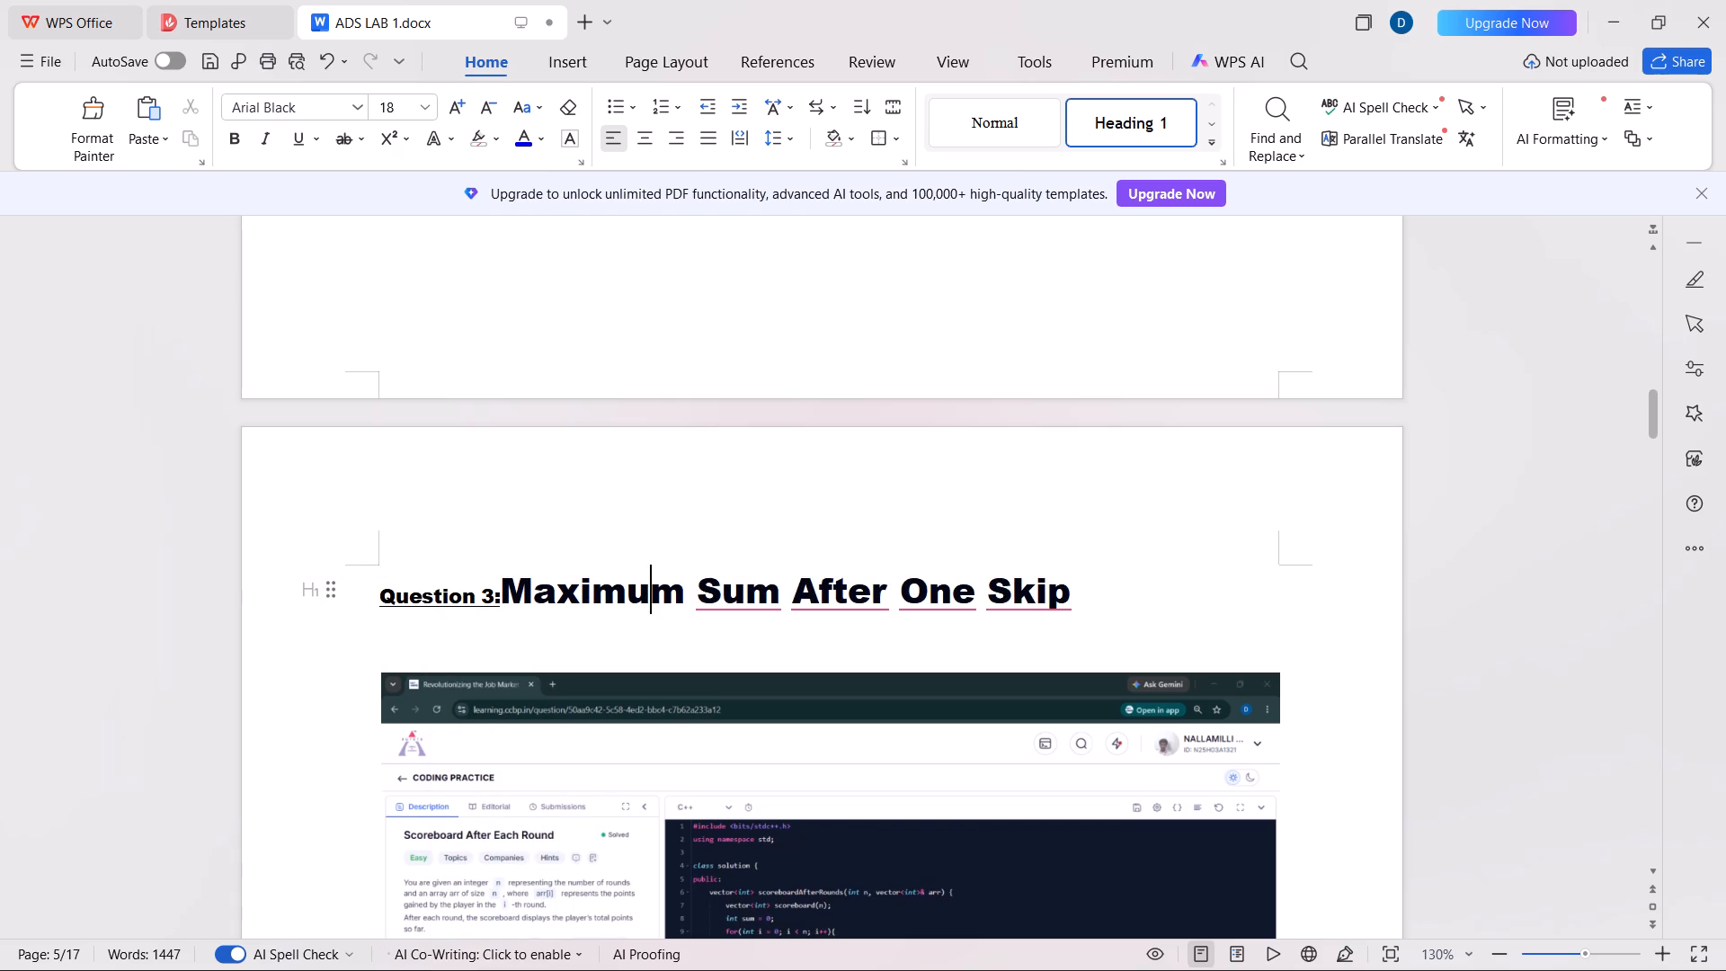
# Set the font size of the entire Question 3 heading line to 12.
pyautogui.moveTo(1068, 603); pyautogui.dragTo(409, 610)
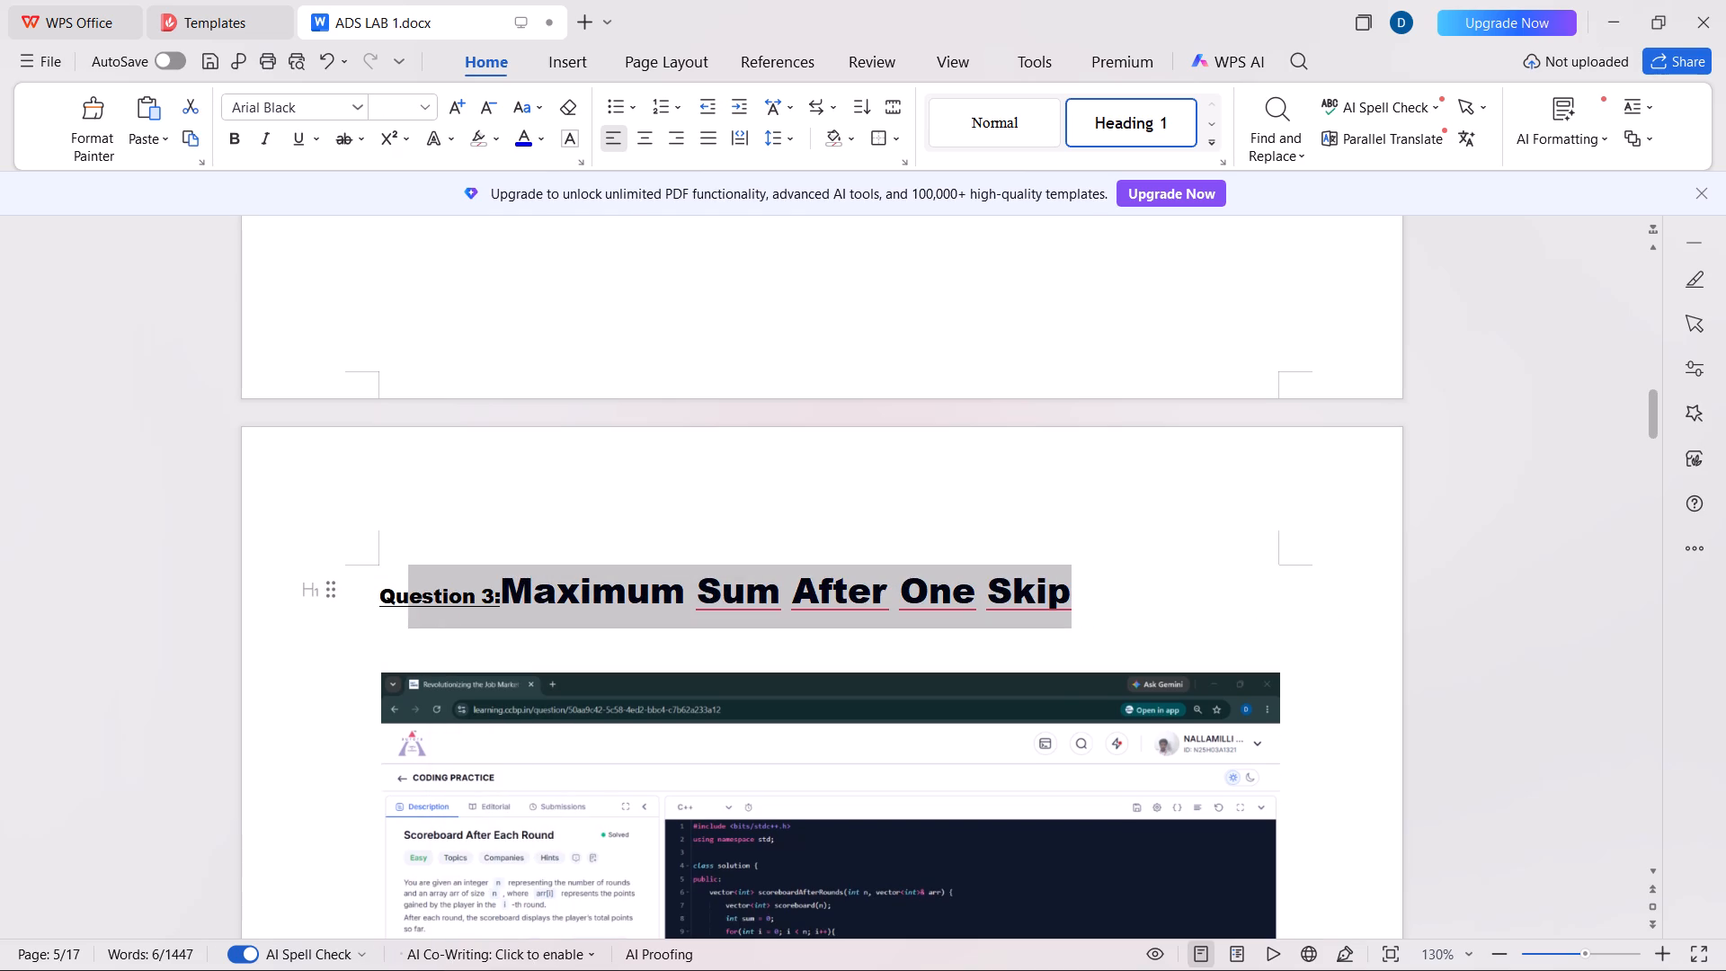
pyautogui.moveTo(409, 610); pyautogui.dragTo(370, 610)
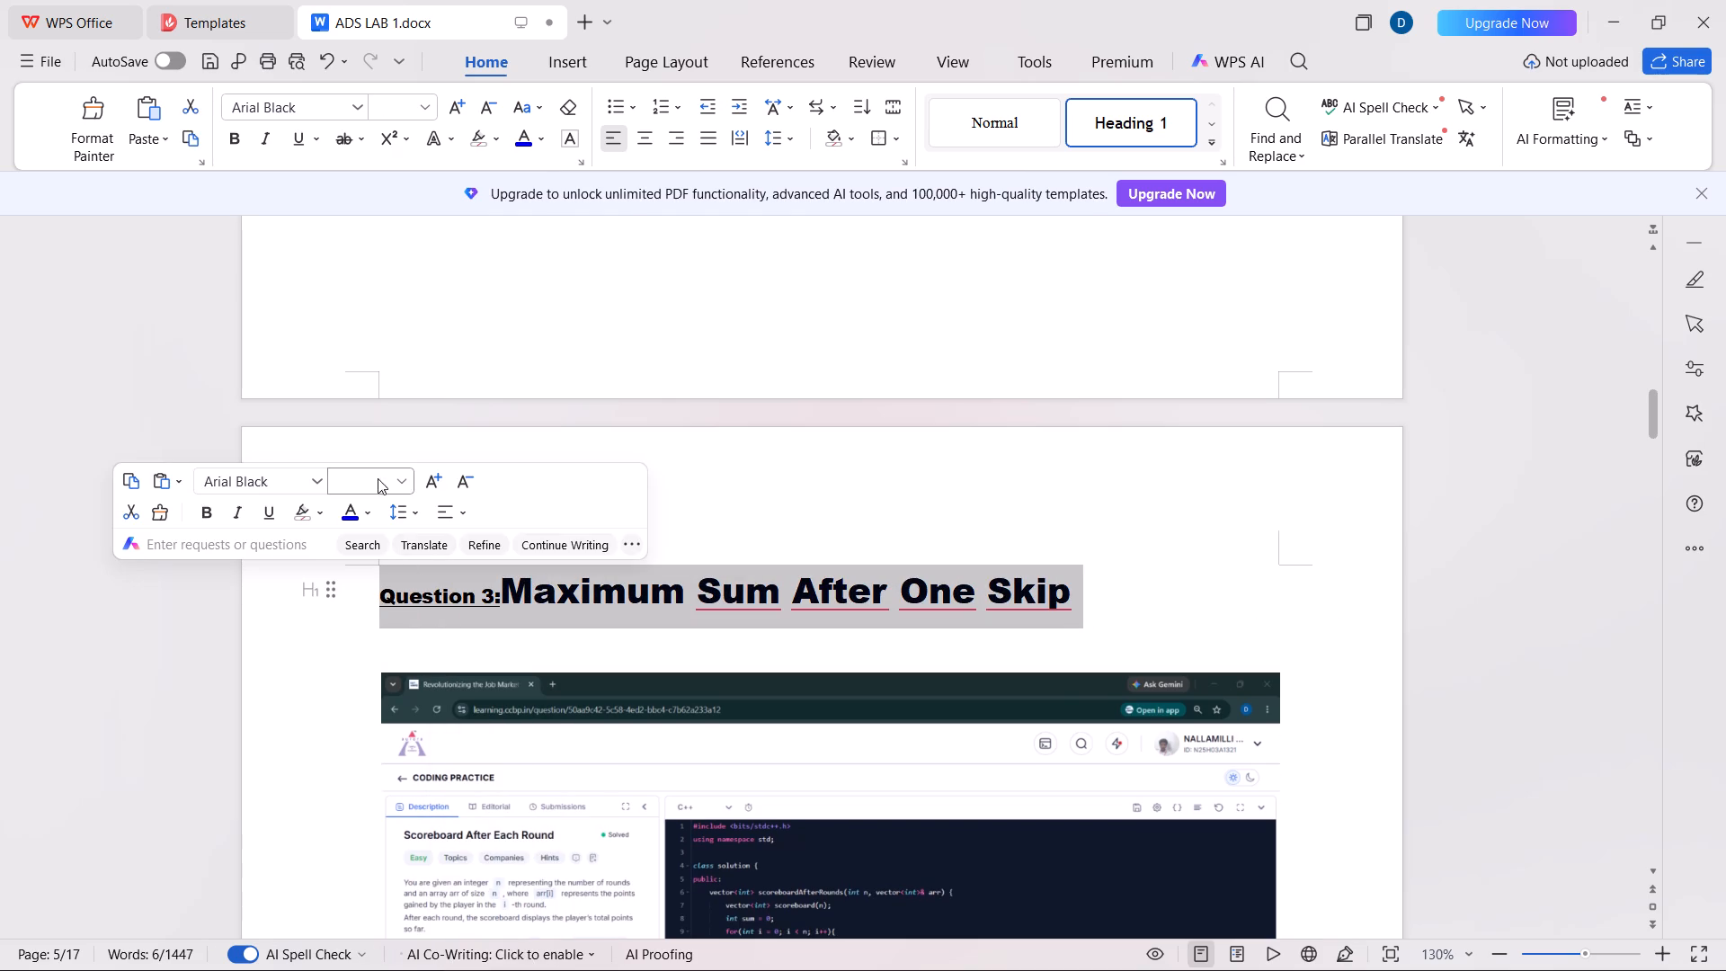
pyautogui.click(400, 483)
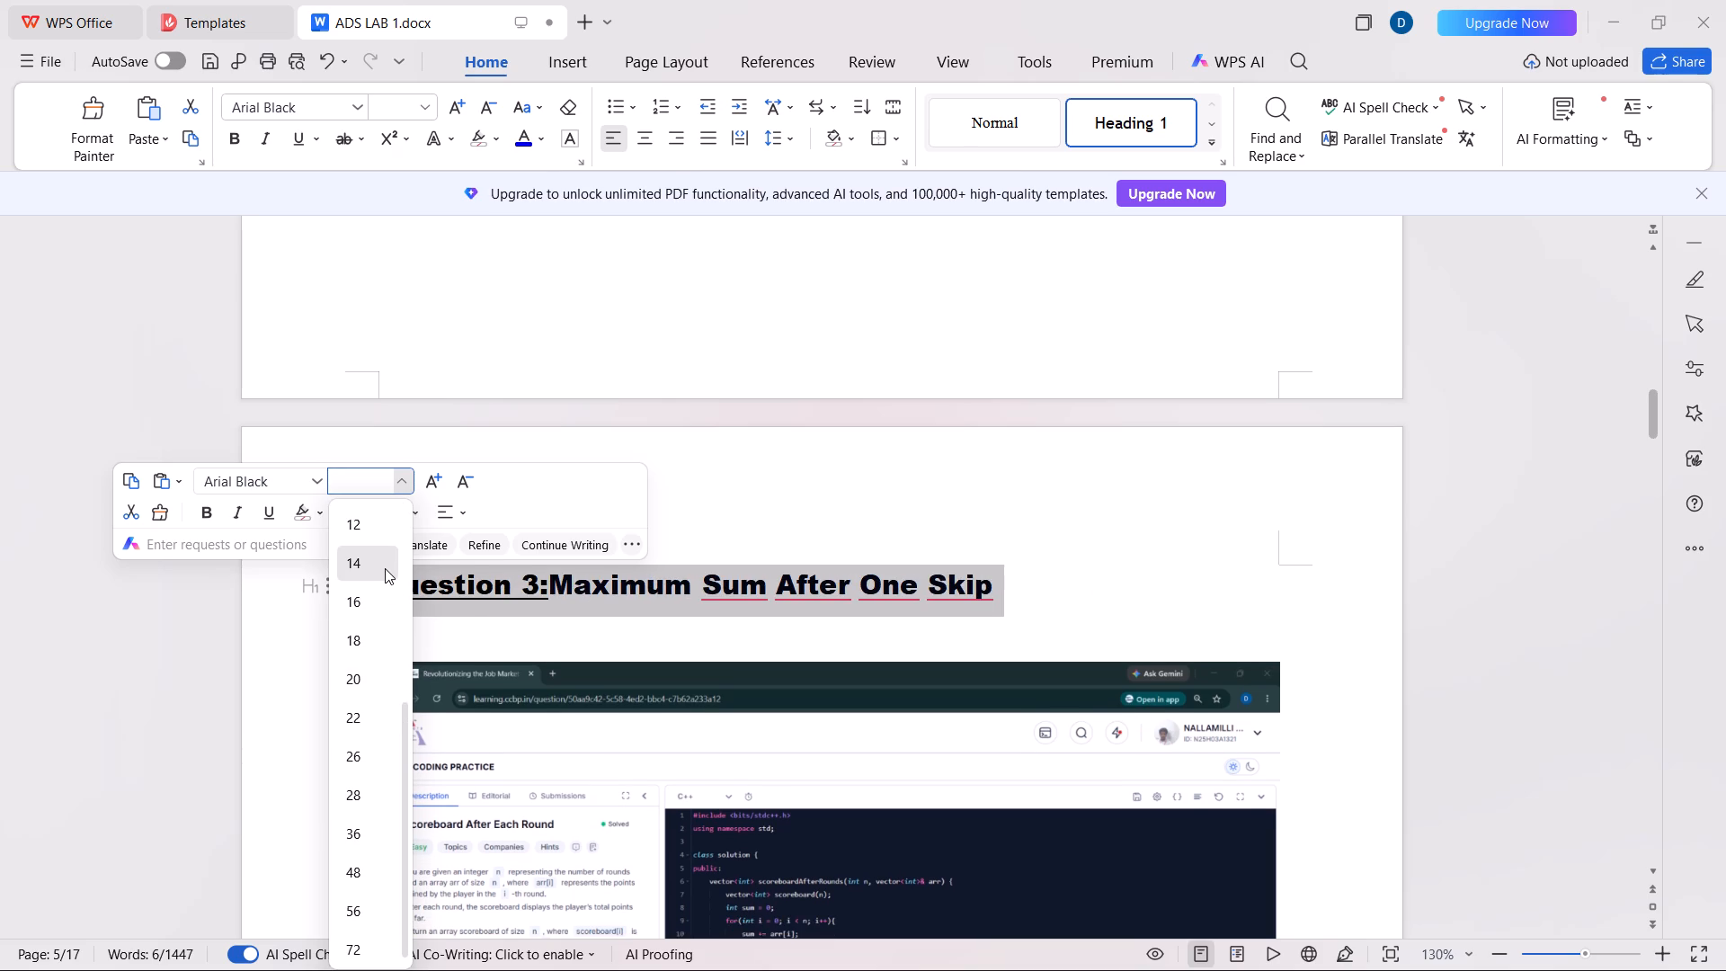
pyautogui.click(348, 521)
pyautogui.click(969, 557)
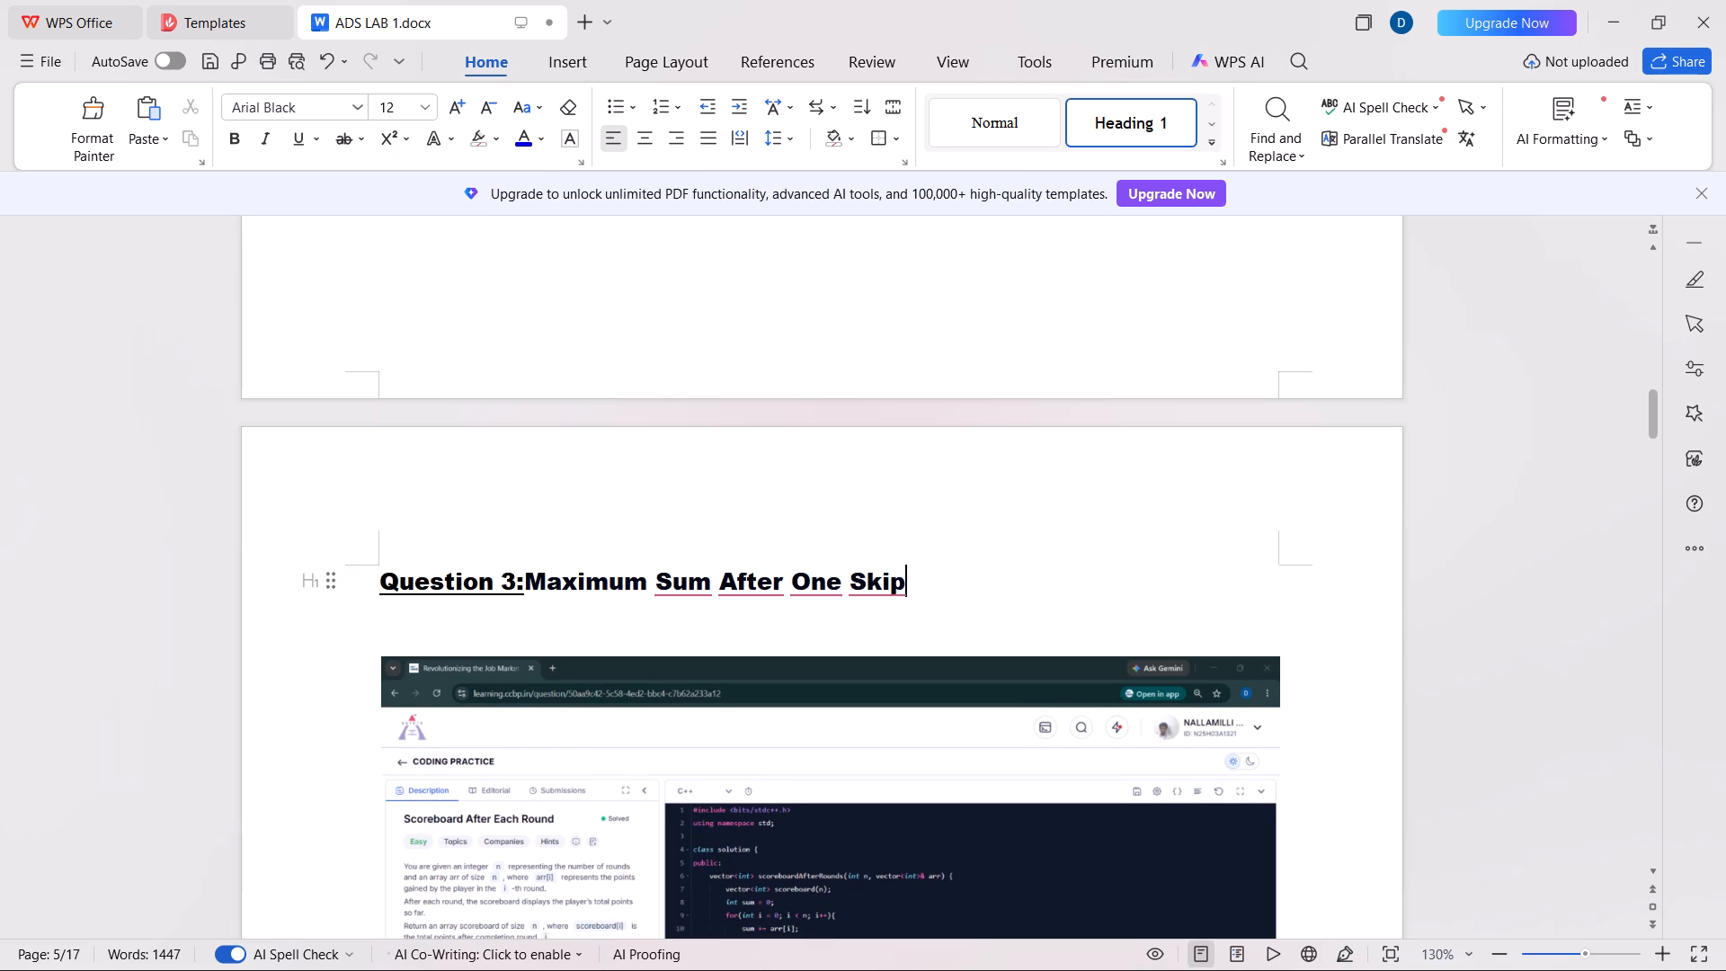
# Switch to Chrome and run the Maximum Sum After One Skip solution against its test cases.
pyautogui.scroll(-1, 935, 639)
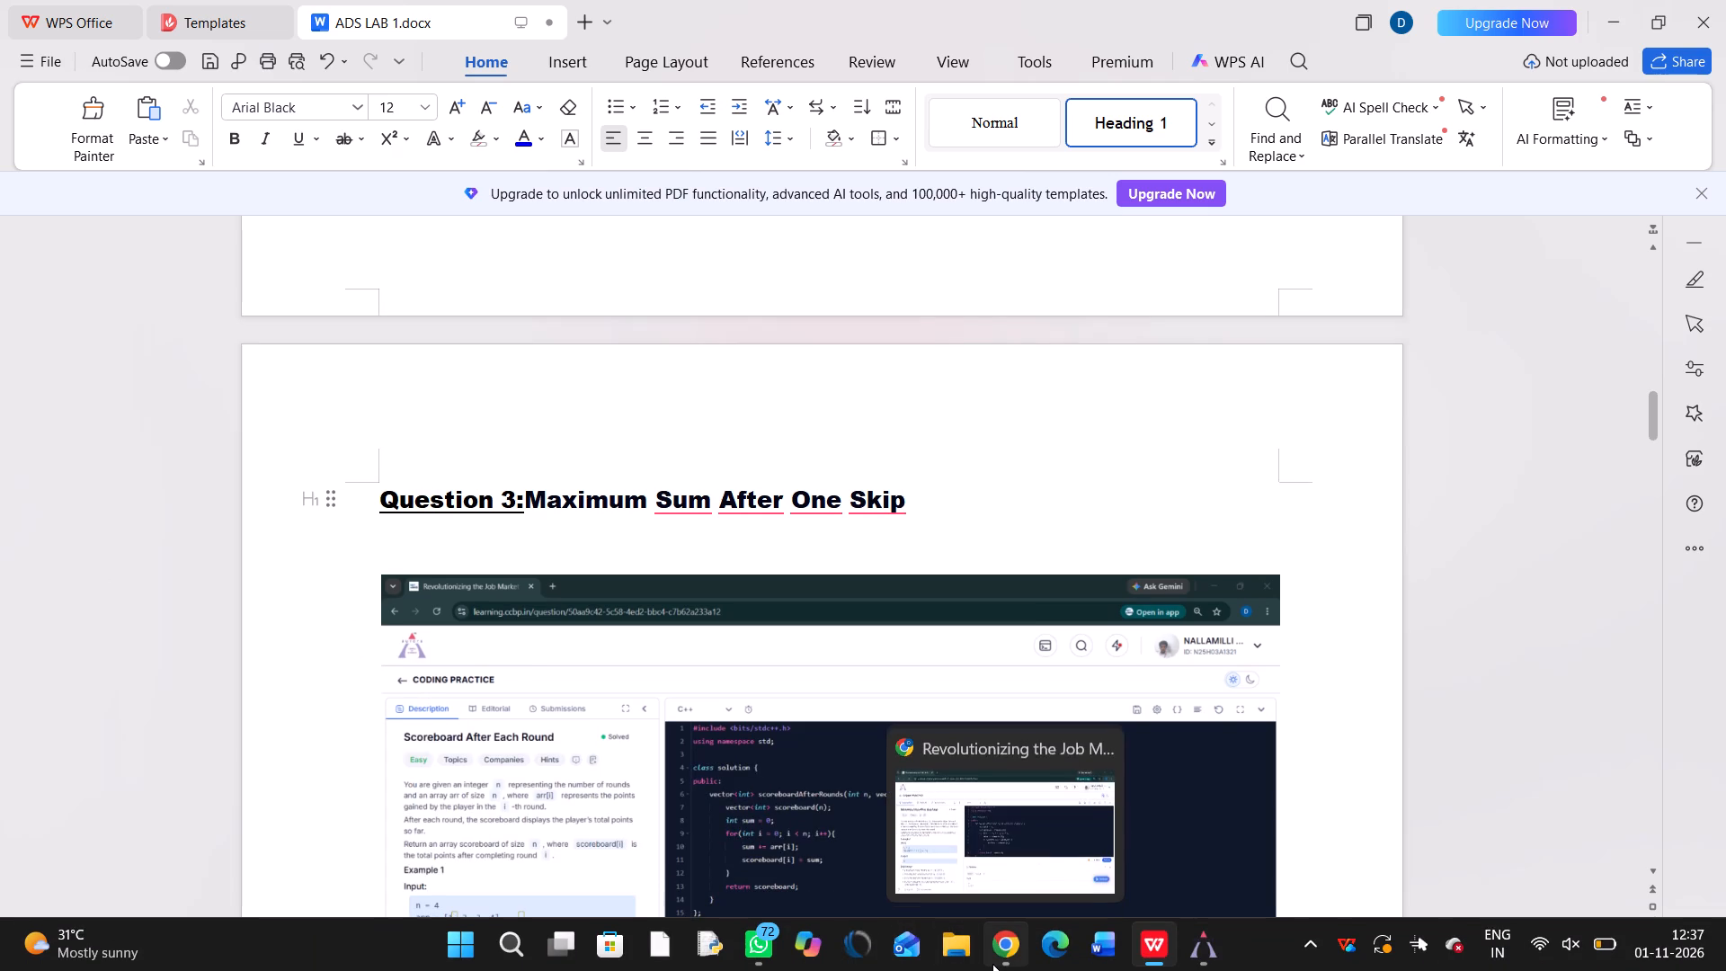
pyautogui.click(951, 808)
pyautogui.click(1577, 719)
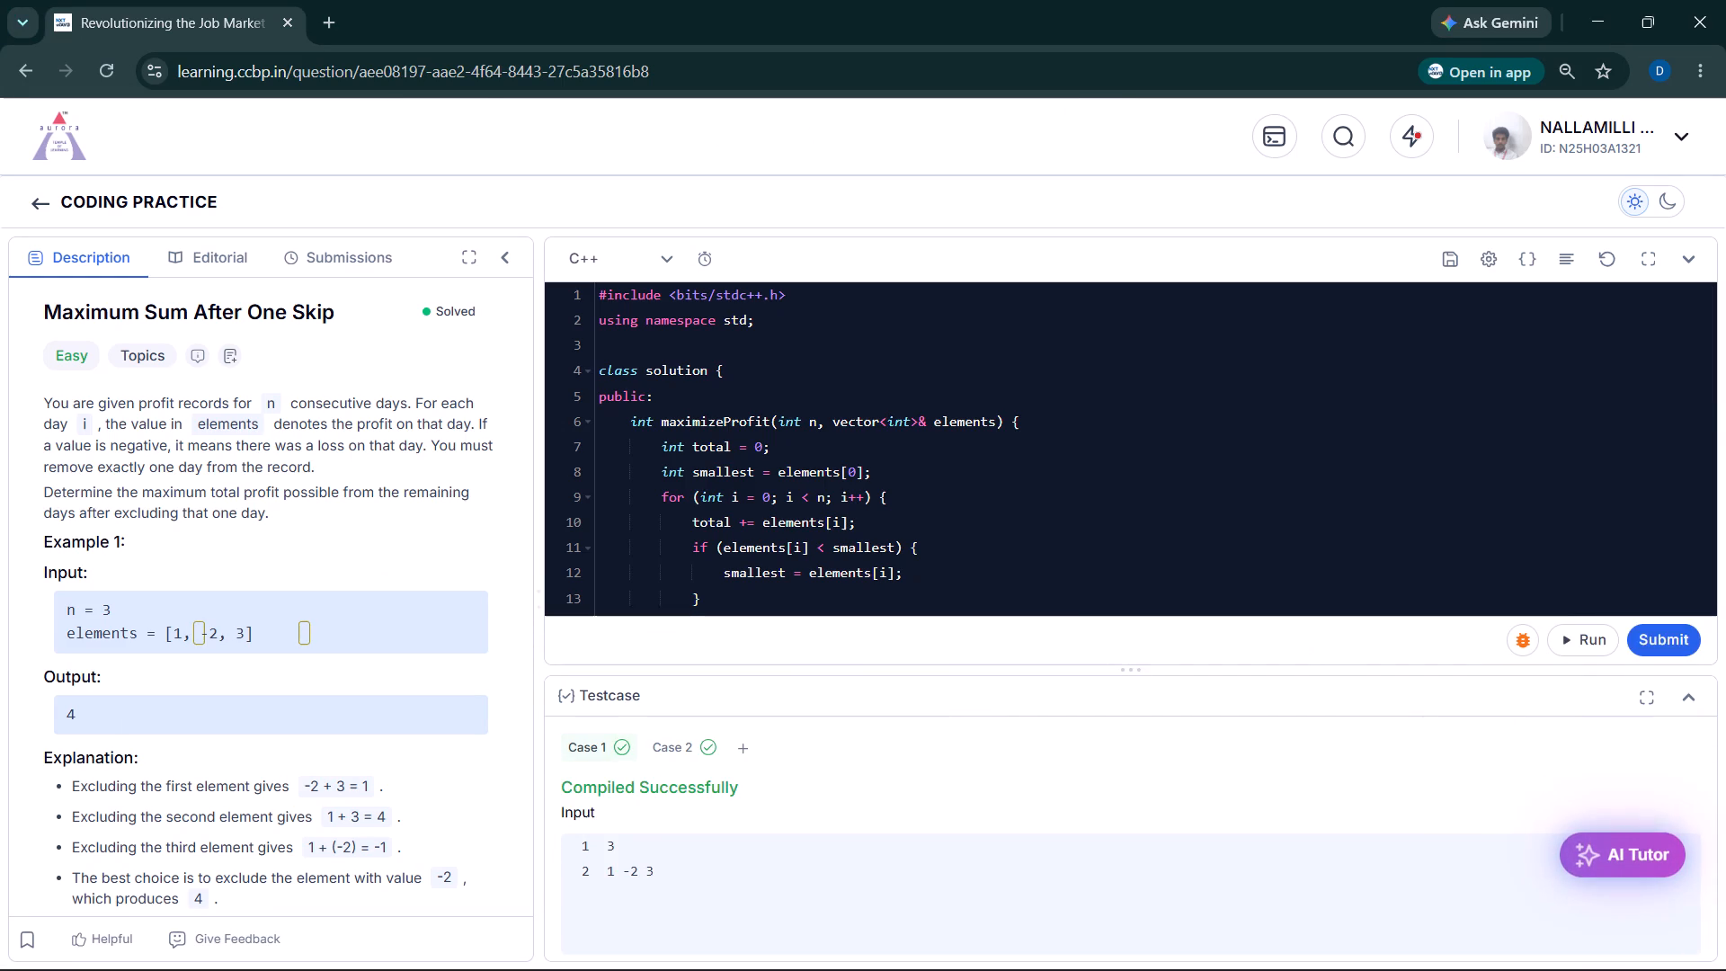
# Enlarge the code area to show the whole solution class and capture a full-screen screenshot of the Maximum Sum After One Skip page.
pyautogui.moveTo(1128, 667); pyautogui.dragTo(1138, 725)
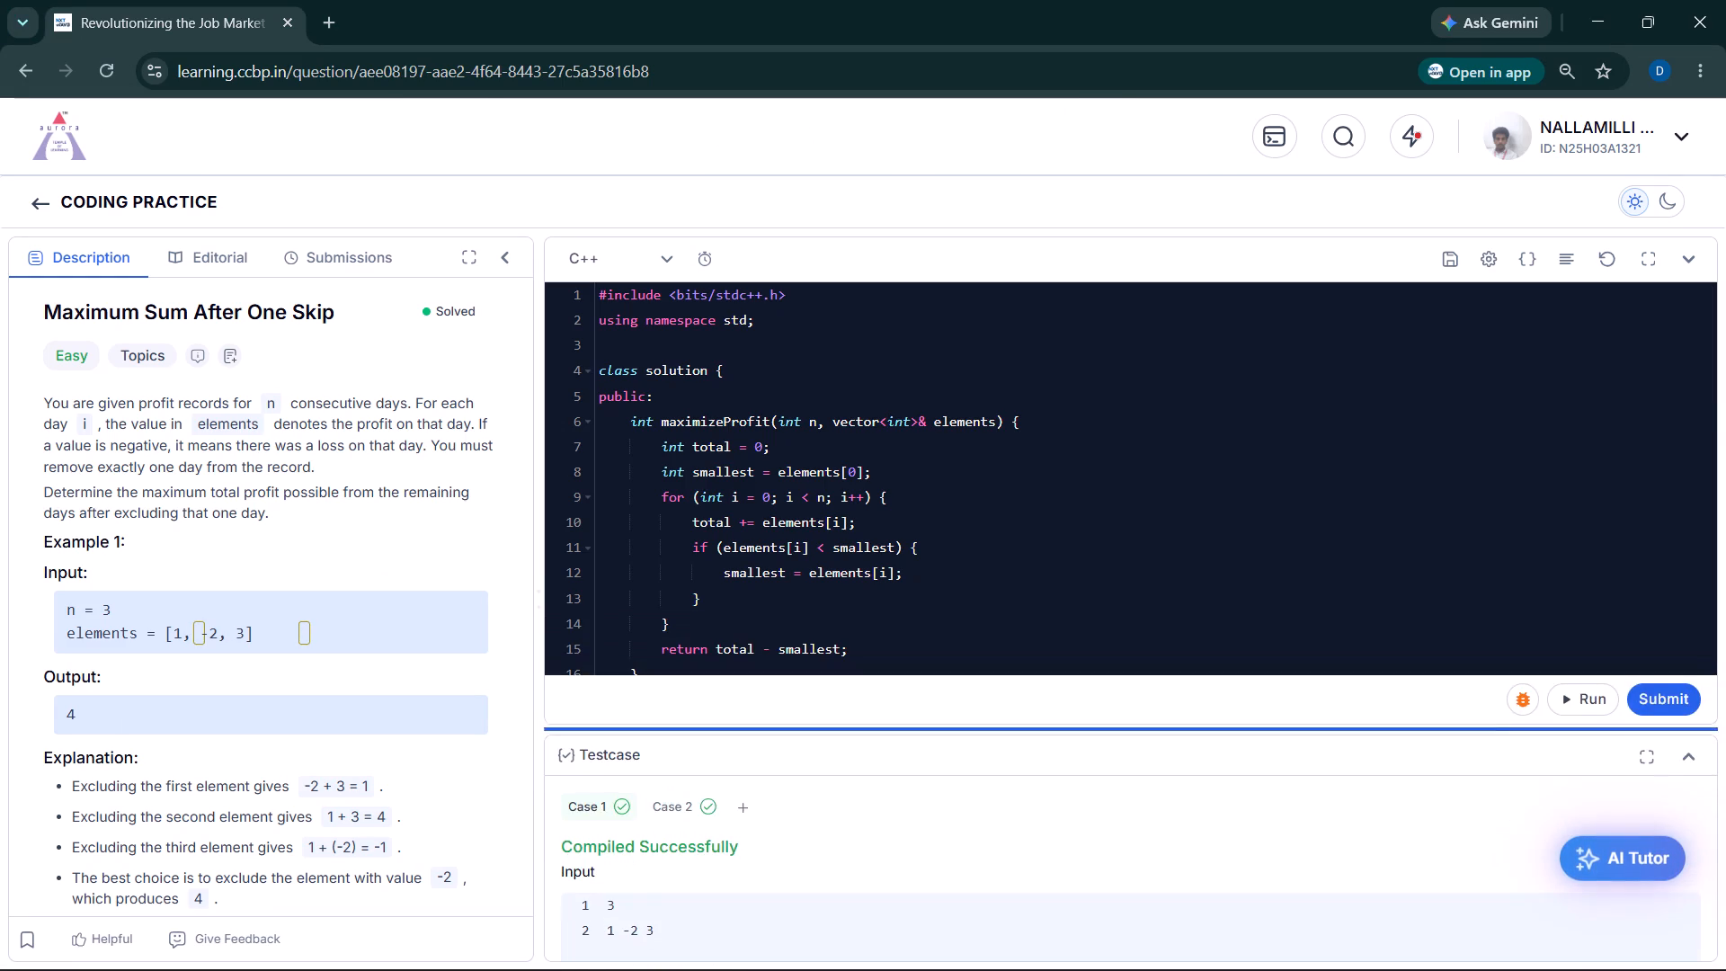
pyautogui.moveTo(1138, 725); pyautogui.dragTo(1142, 779)
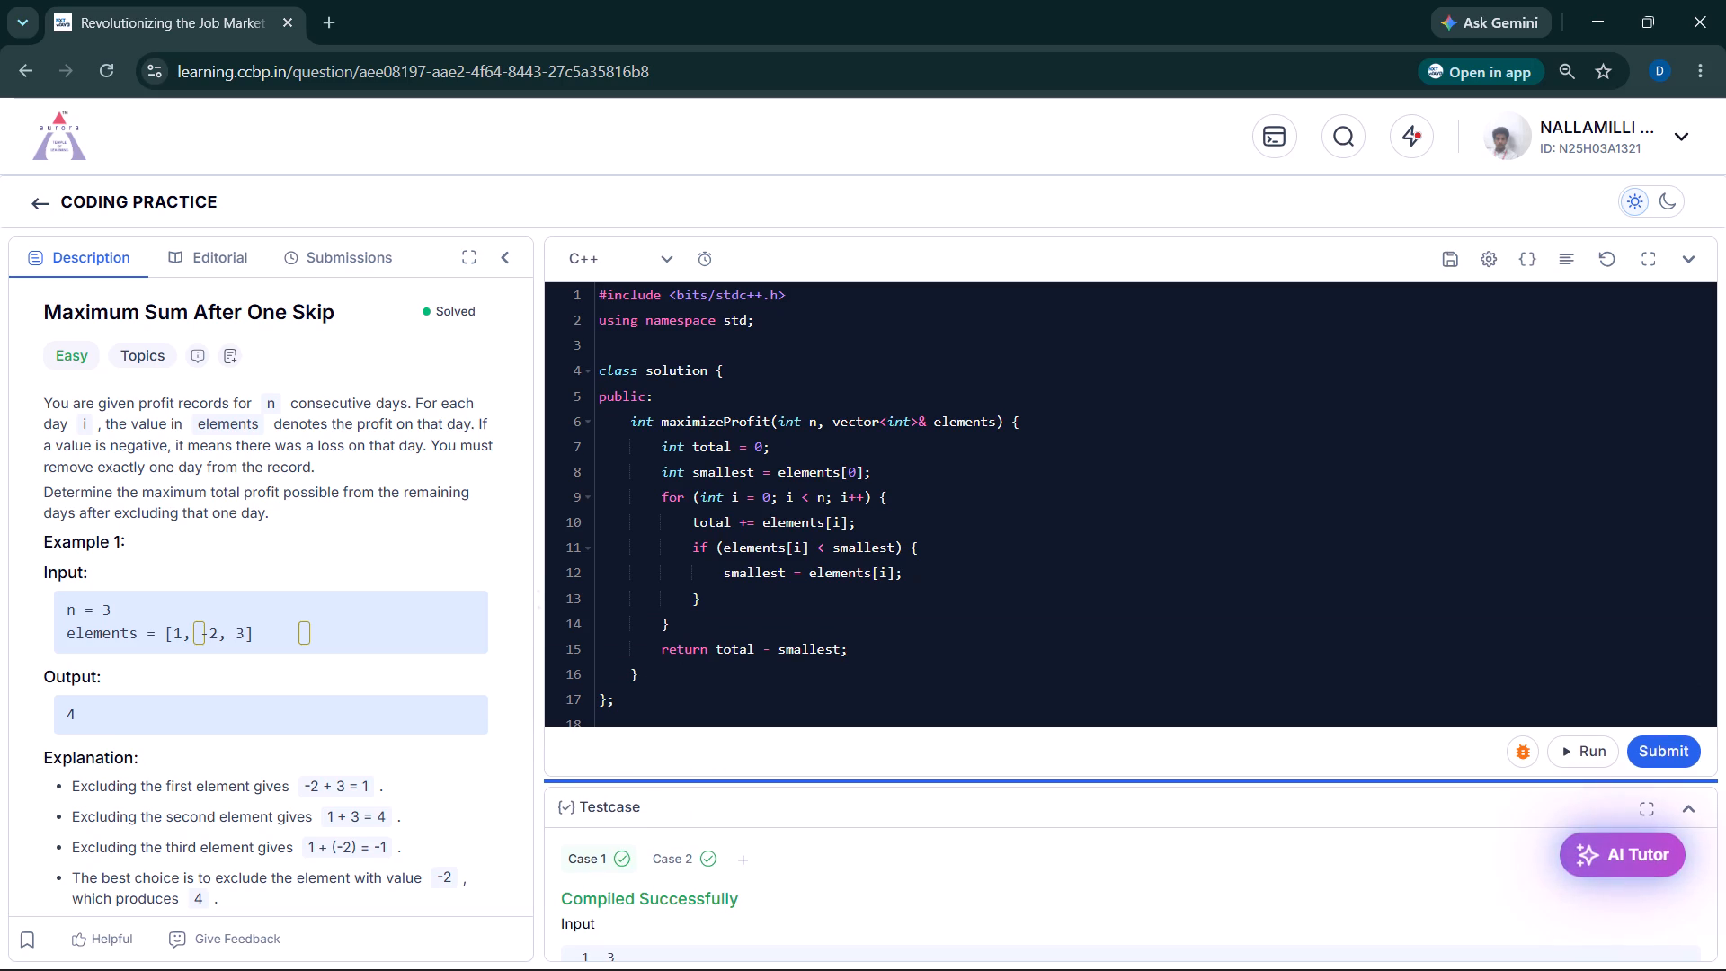
pyautogui.press('Print')
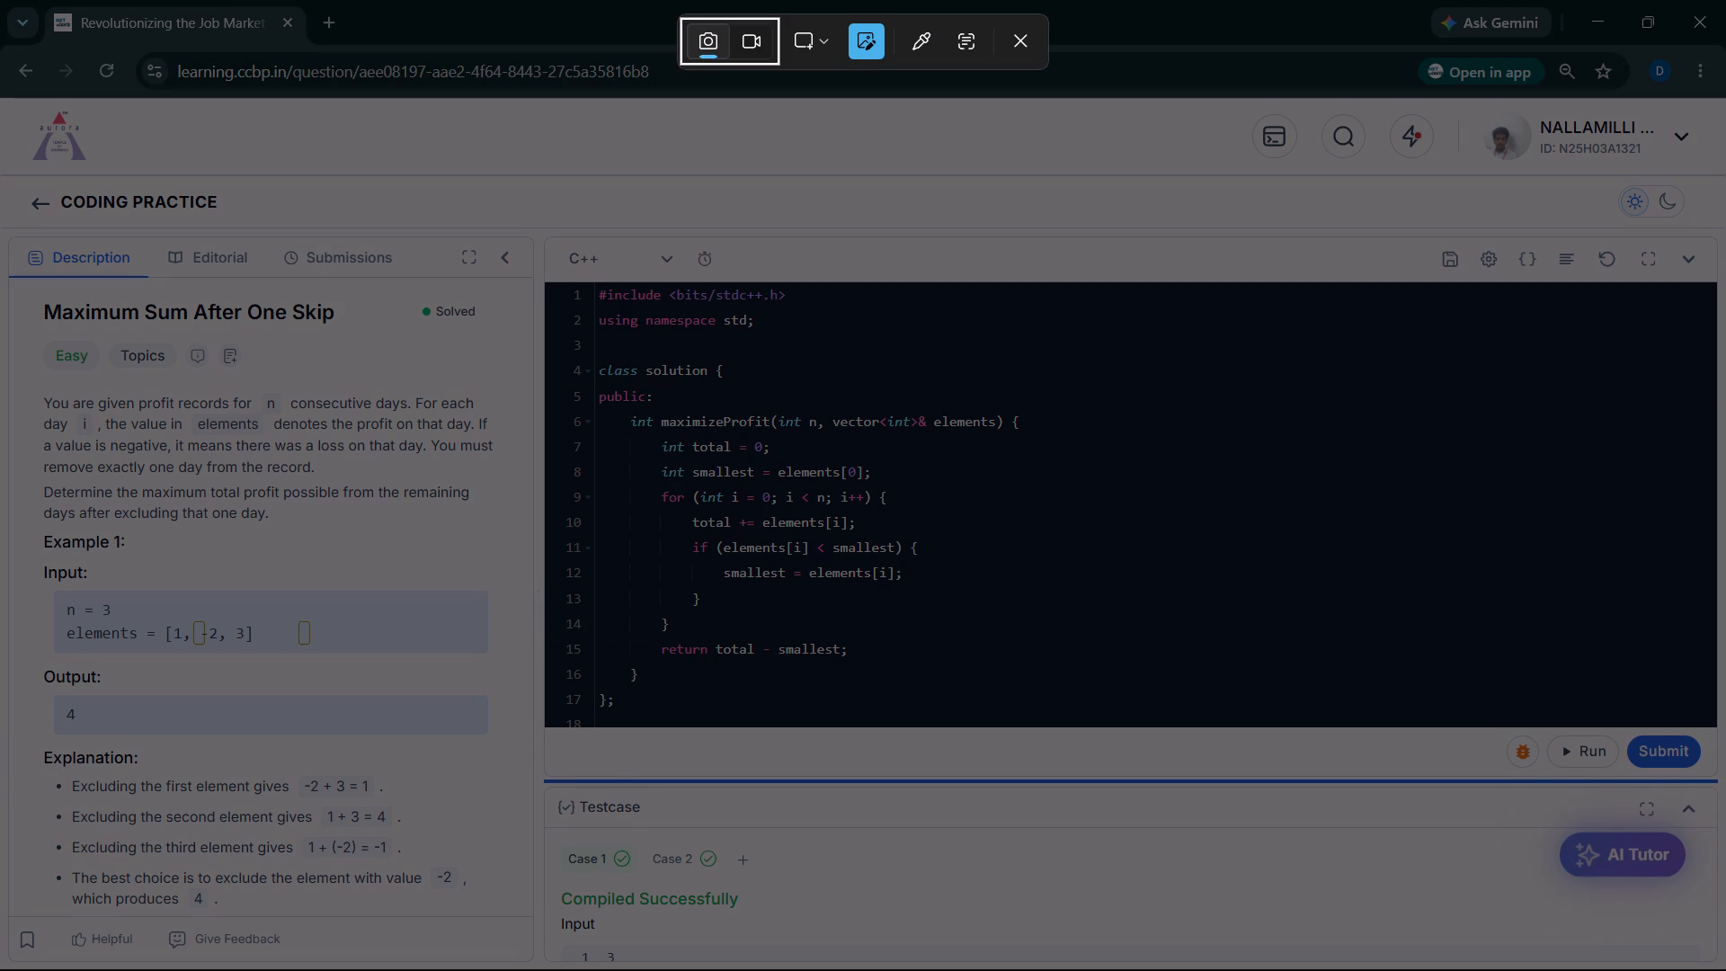
pyautogui.moveTo(0, 0); pyautogui.dragTo(1725, 970)
pyautogui.hotkey('ctrl', 'c')
pyautogui.hotkey('ctrl', 'c')
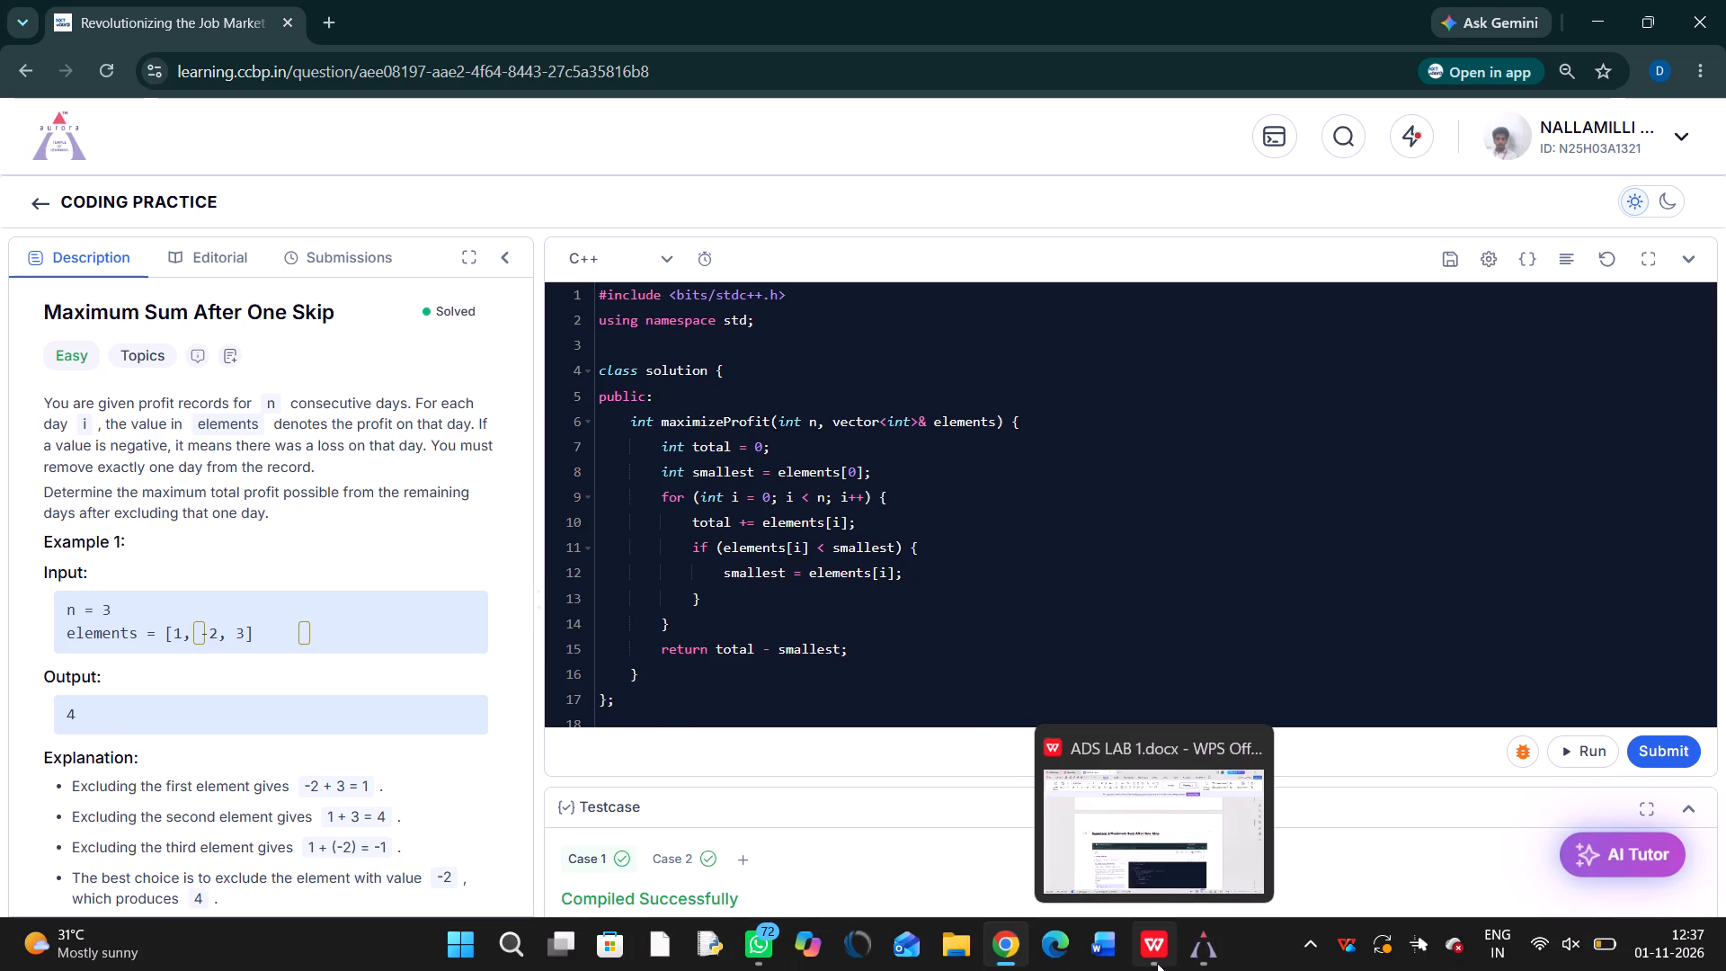
# Switch to ADS LAB 1.docx in WPS Office and replace the Scoreboard screenshot under Question 3 with the captured one.
pyautogui.click(1136, 845)
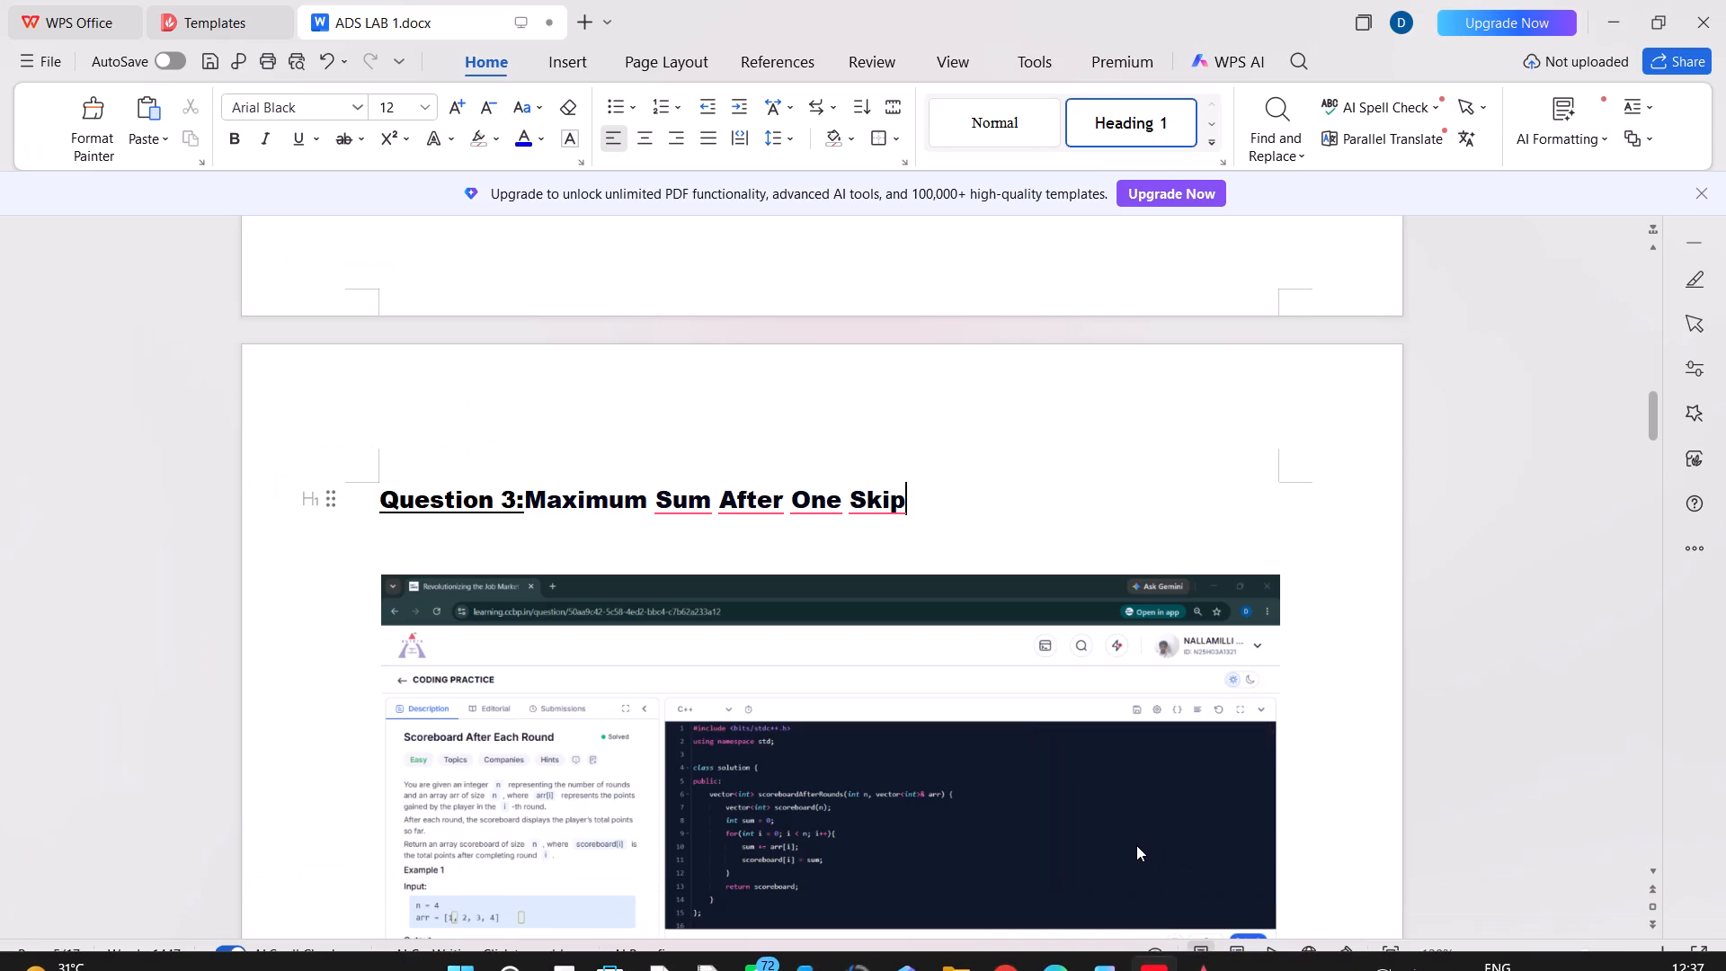
pyautogui.scroll(-1, 907, 637)
pyautogui.click(808, 599)
pyautogui.press('BackSpace')
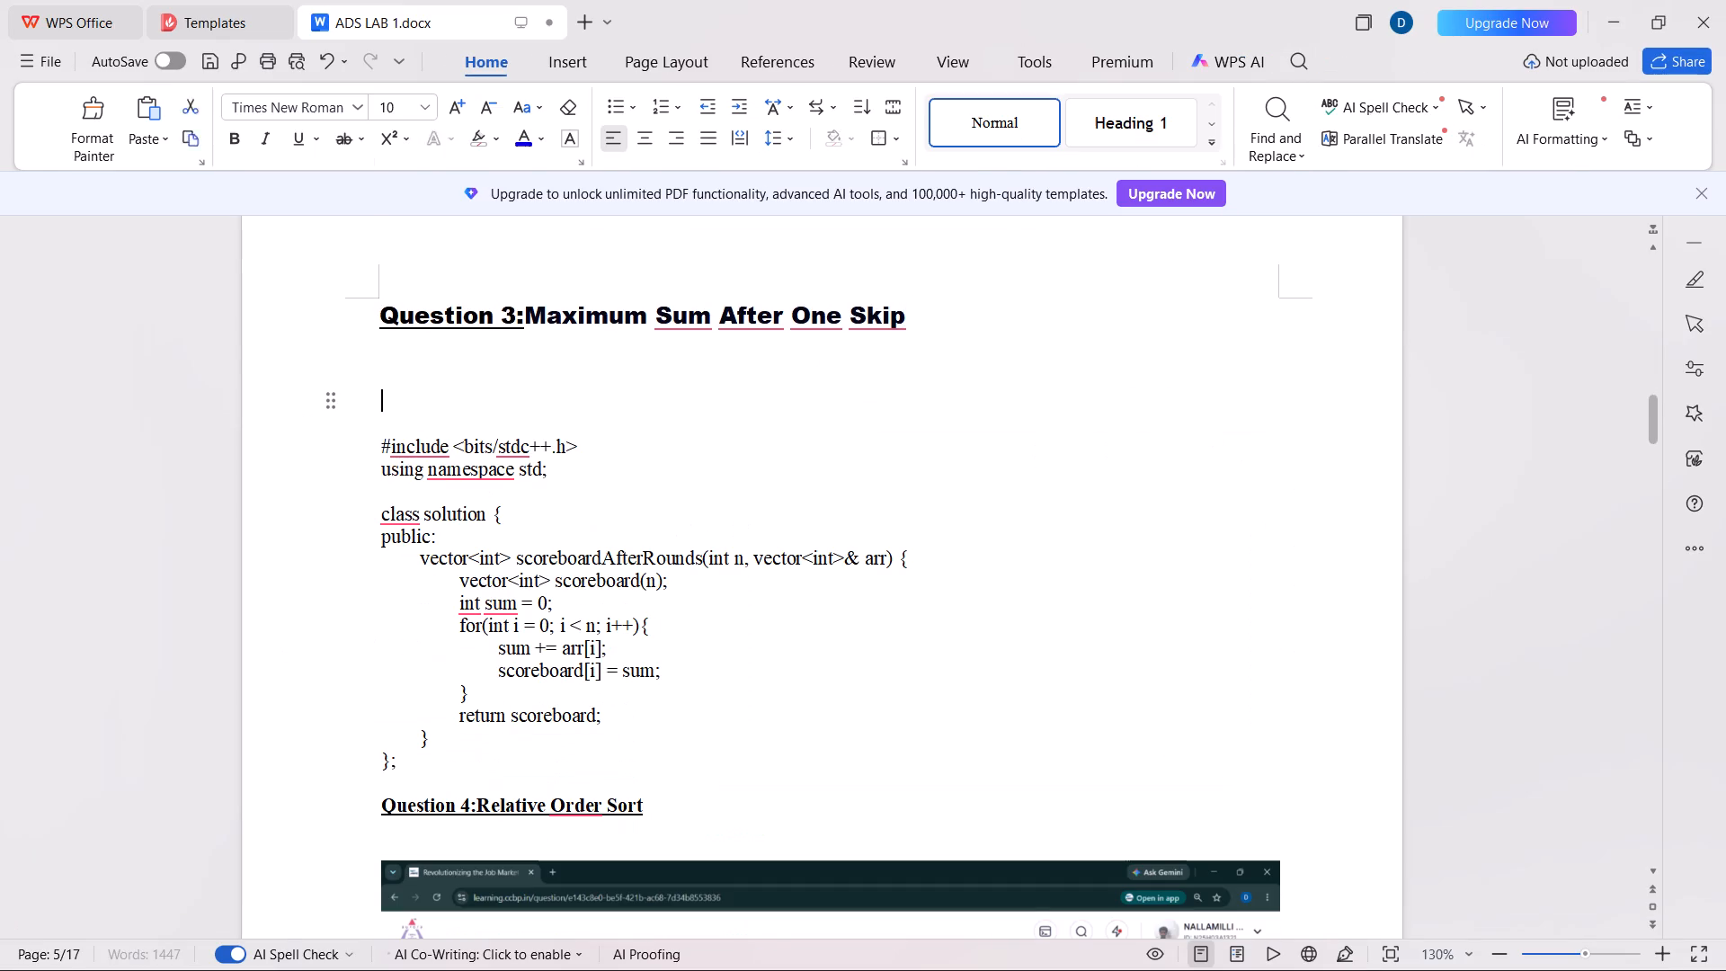
pyautogui.hotkey('ctrl', 'v')
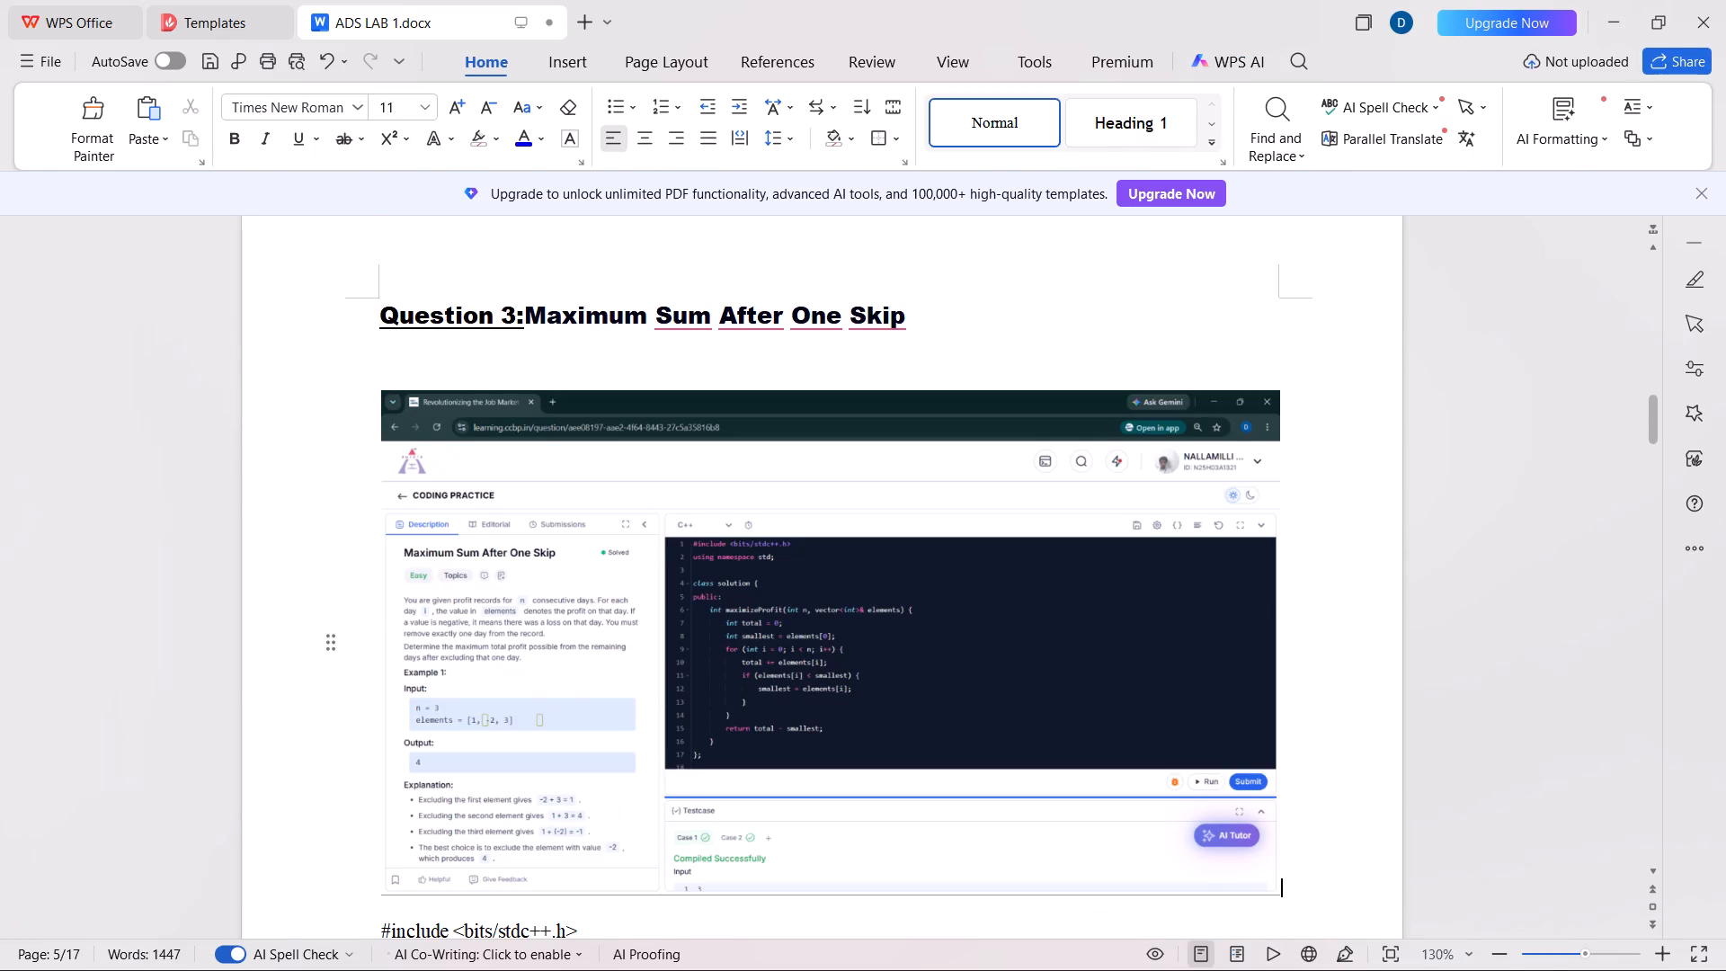
# Switch to Chrome and copy the Maximum Sum After One Skip code from the include line through the solution class's closing brace.
pyautogui.scroll(-2, 808, 599)
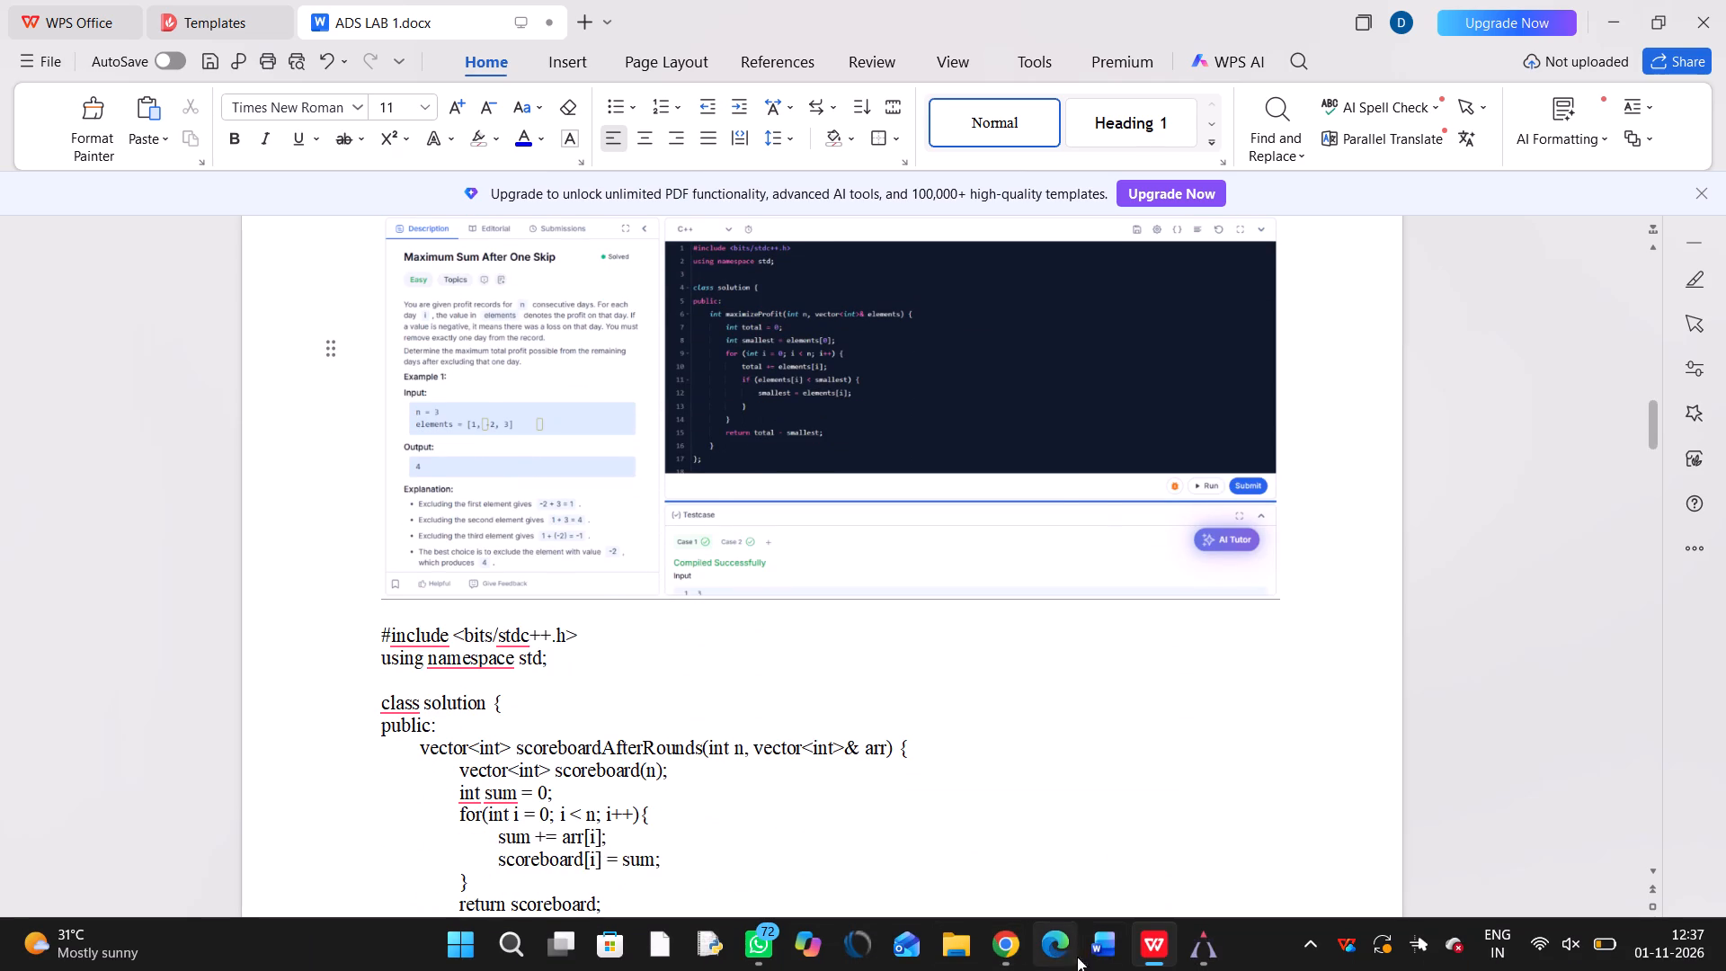
pyautogui.click(997, 866)
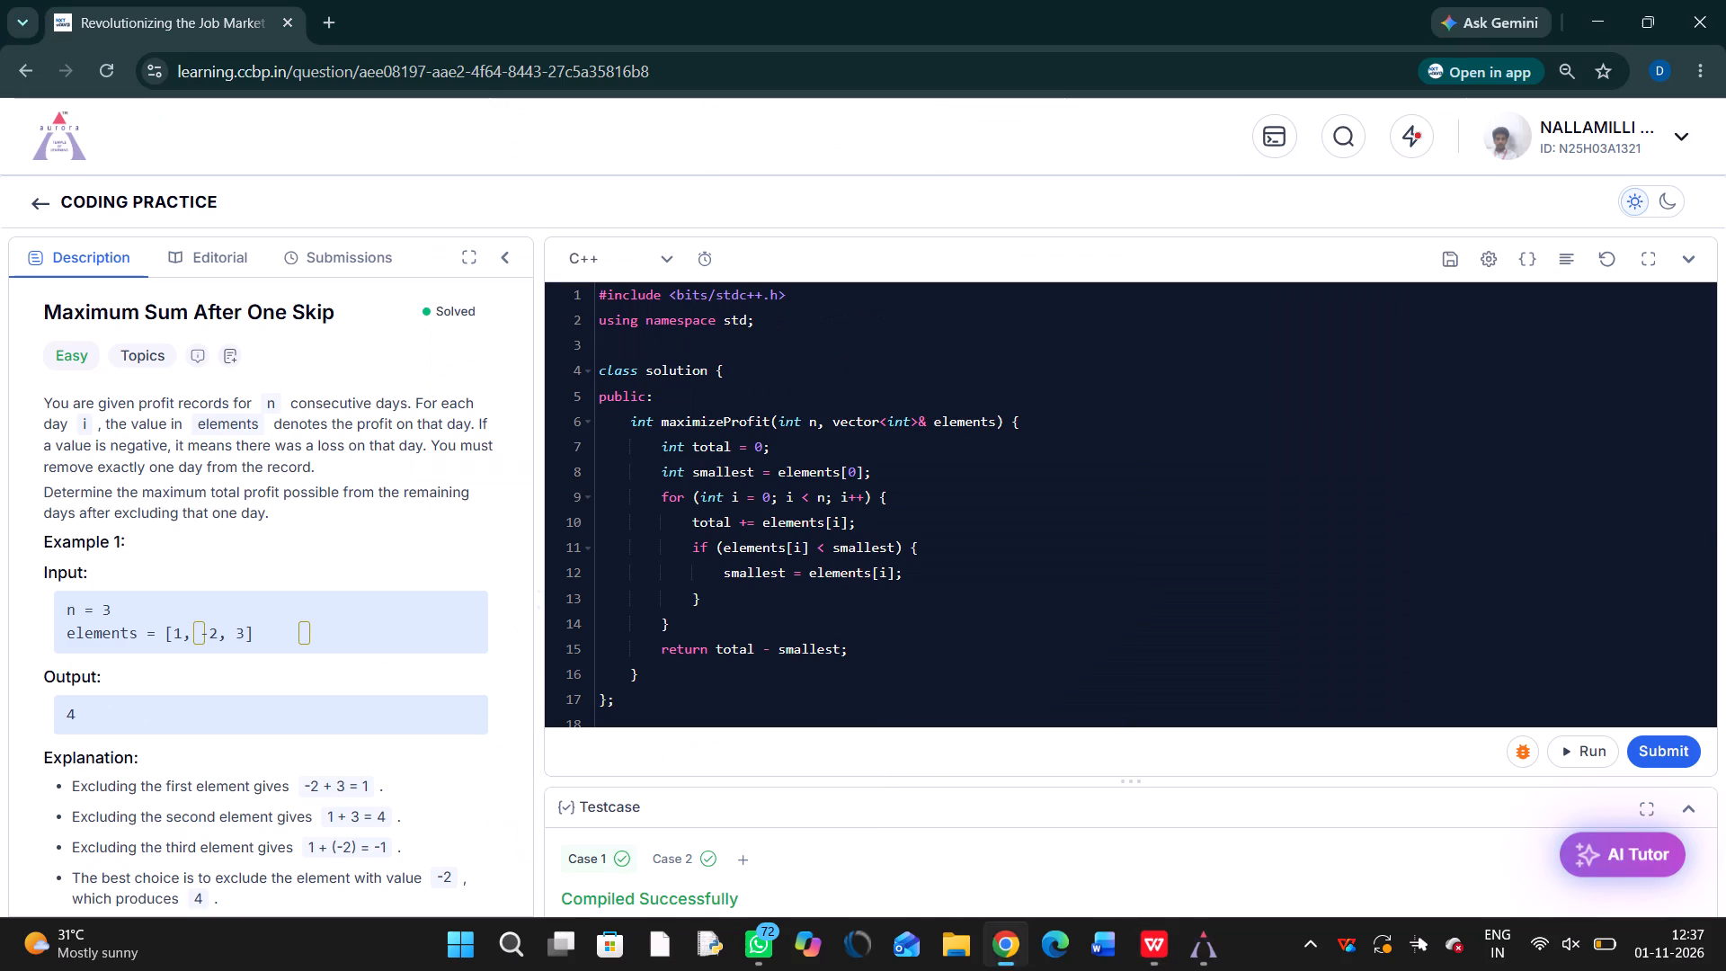
pyautogui.click(847, 610)
pyautogui.hotkey('ctrl', 'a')
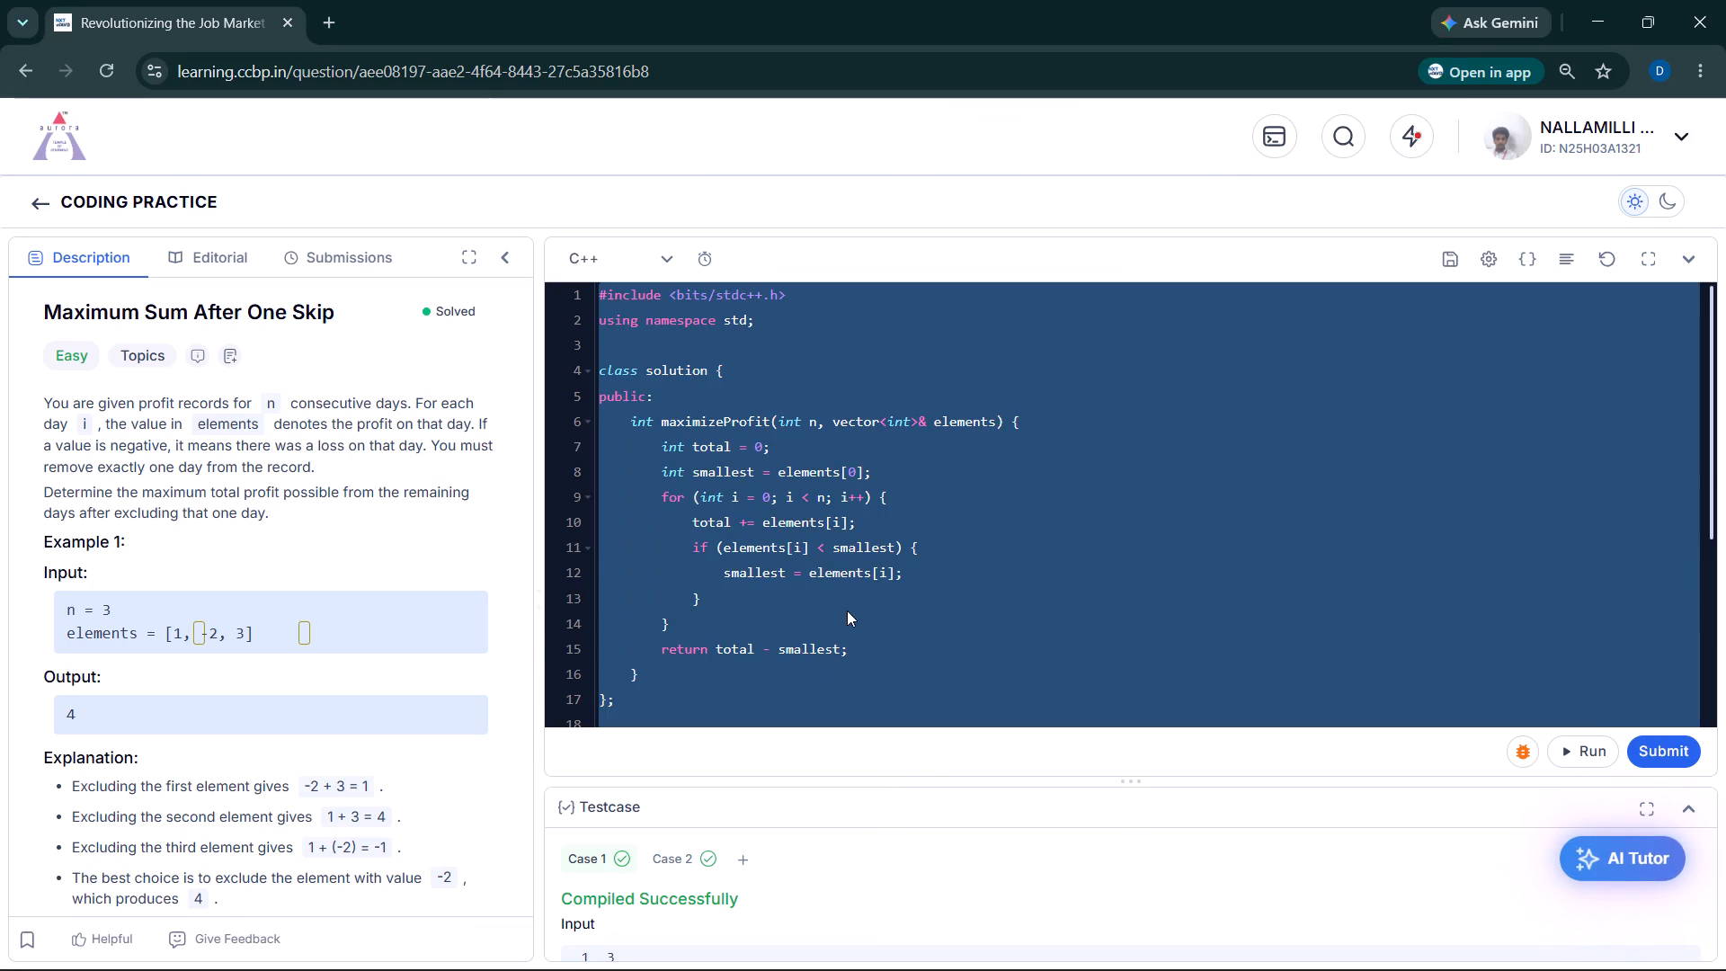
pyautogui.click(747, 686)
pyautogui.click(632, 708)
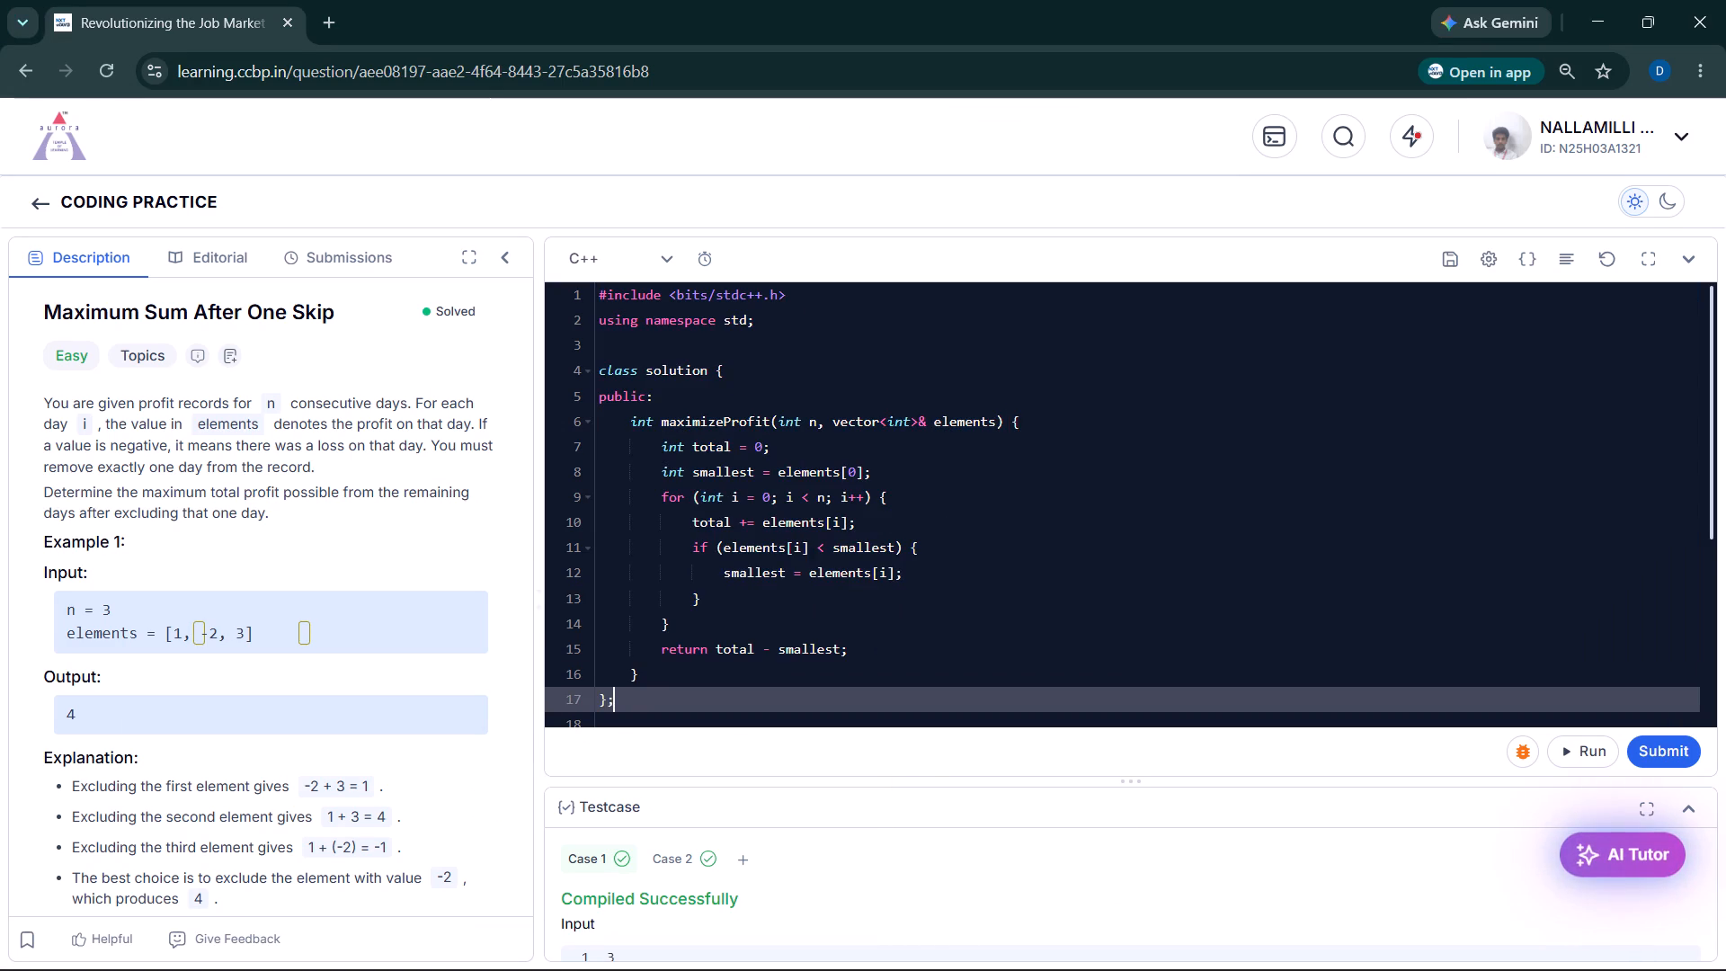
pyautogui.scroll(-1, 631, 706)
pyautogui.moveTo(625, 645); pyautogui.dragTo(498, 187)
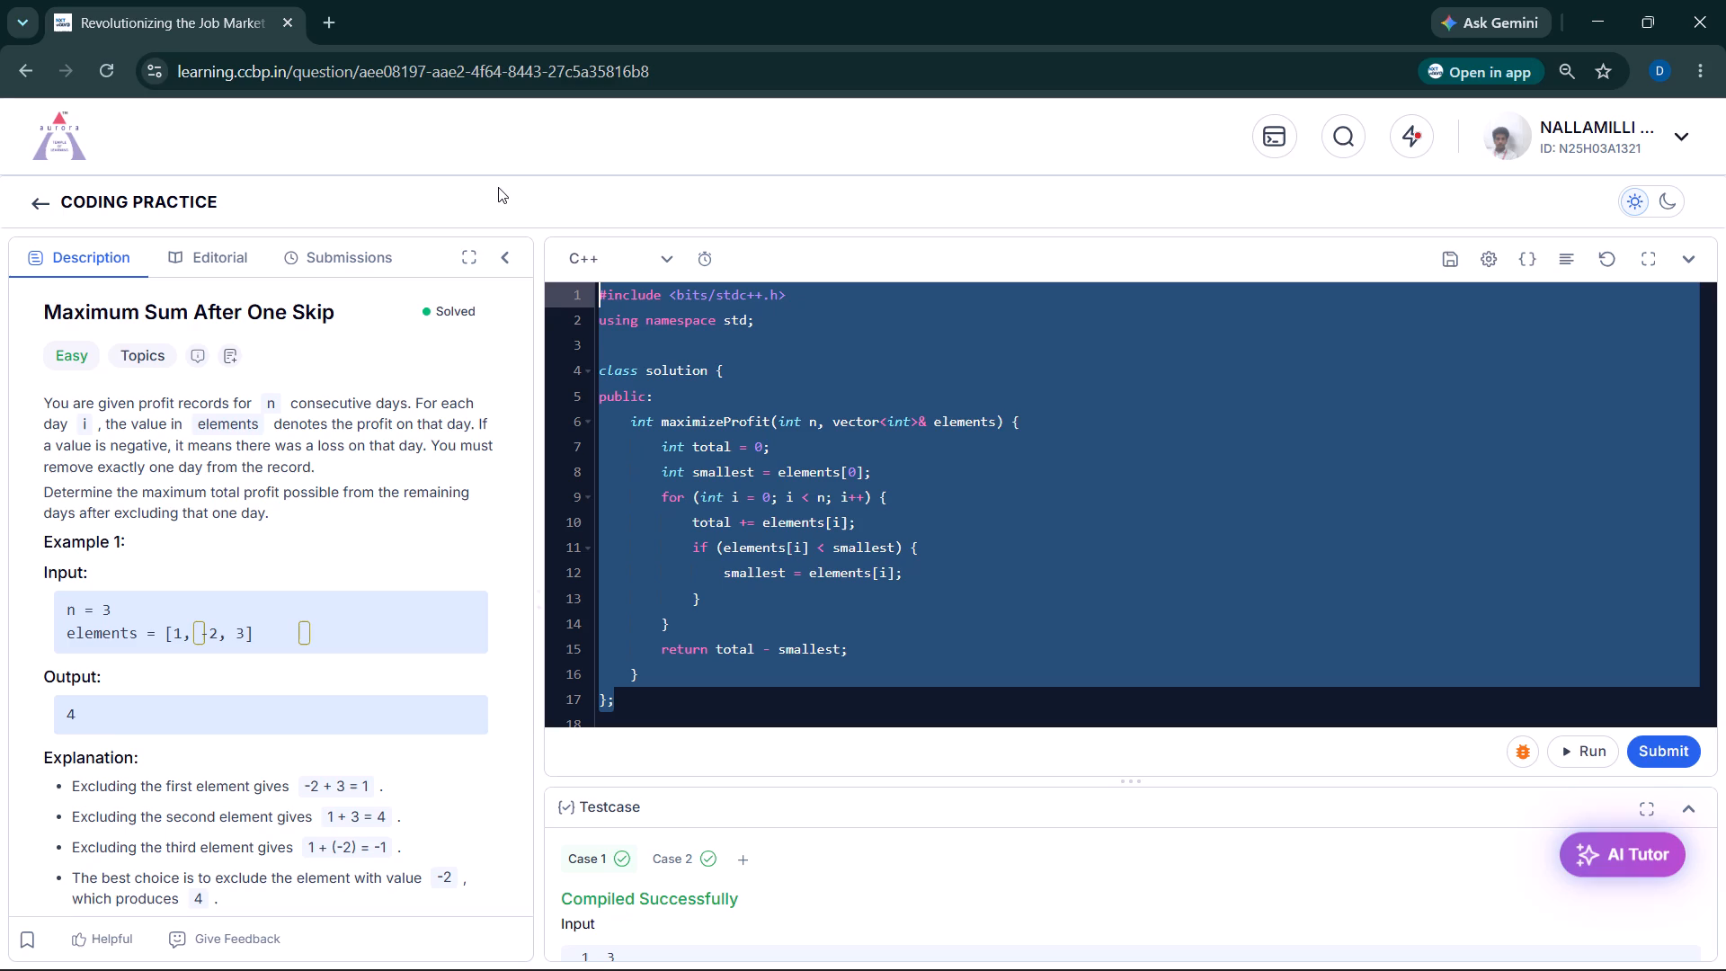
pyautogui.hotkey('ctrl', 'c')
pyautogui.hotkey('ctrl', 'c')
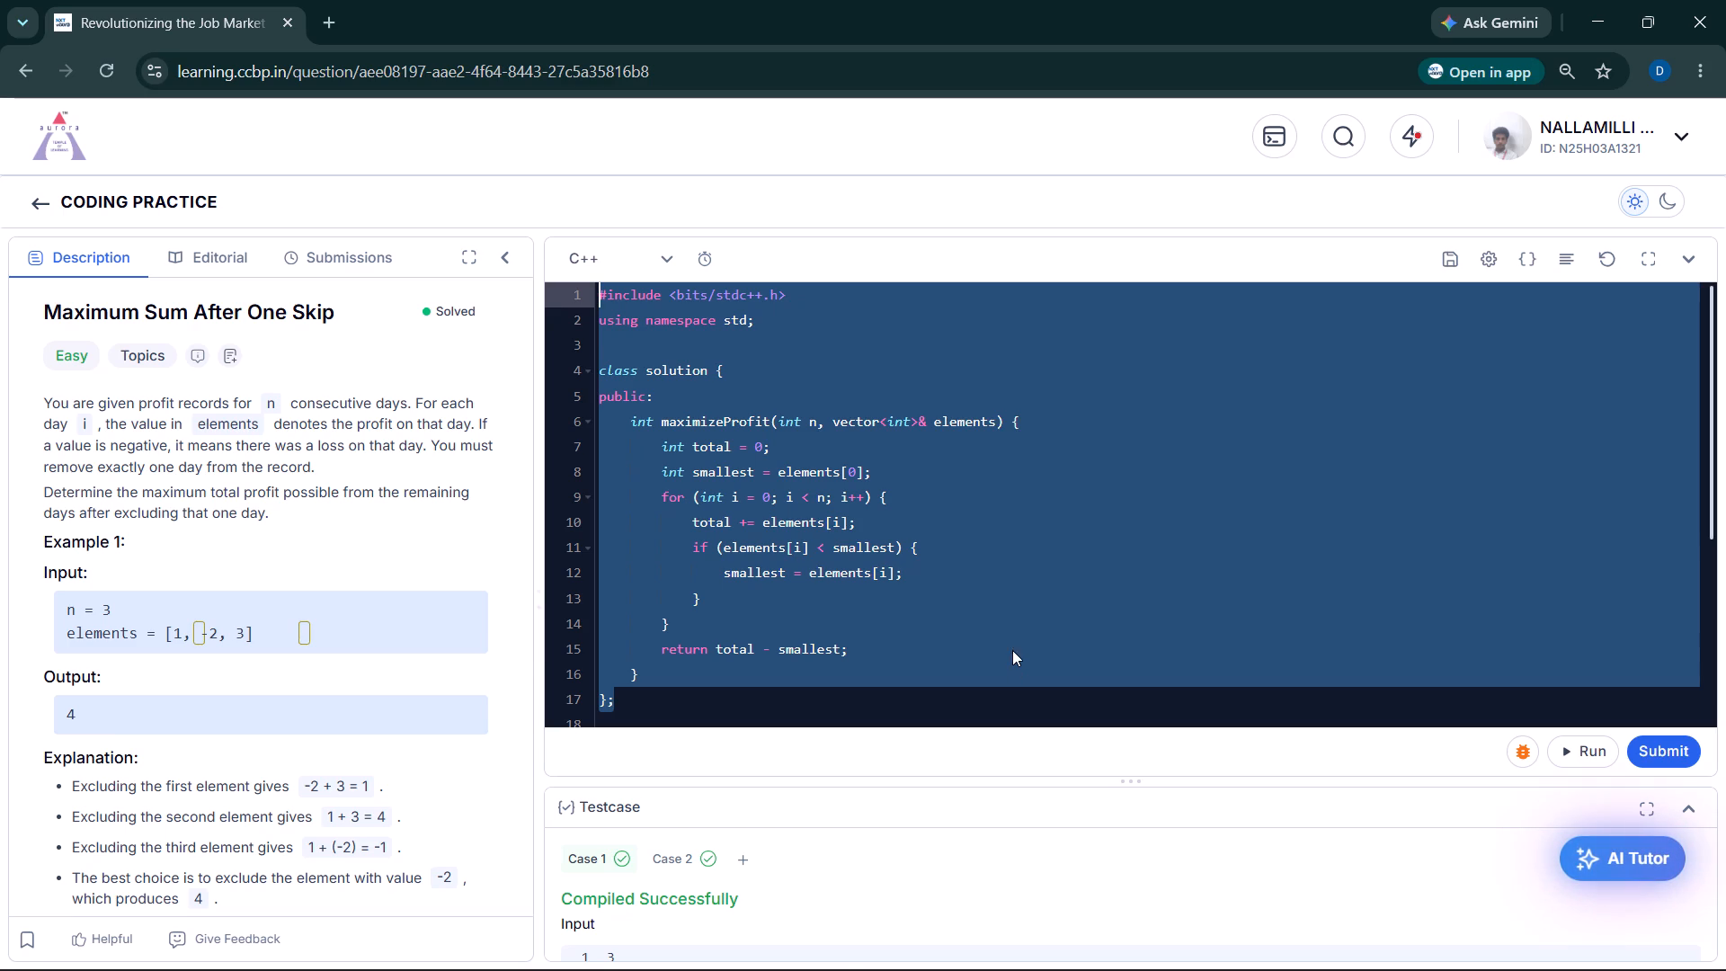
pyautogui.click(1012, 650)
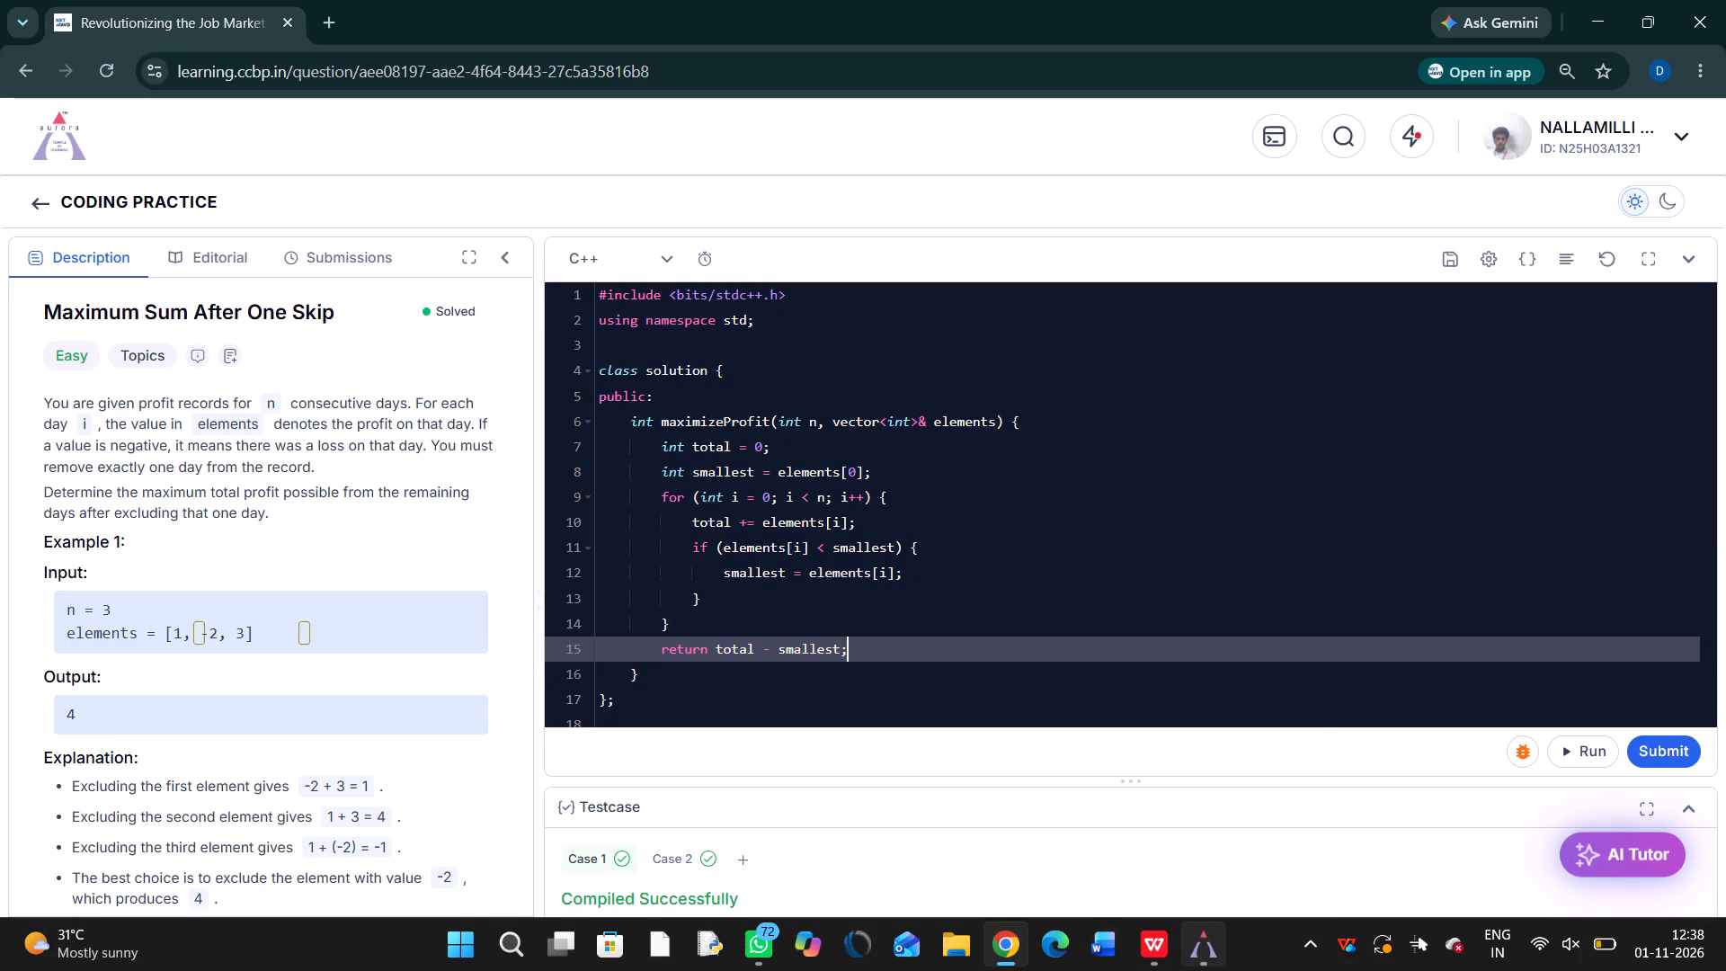
# Switch to WPS Office and replace the scoreboardAfterRounds code under Question 3 with the copied maximizeProfit code.
pyautogui.click(1136, 860)
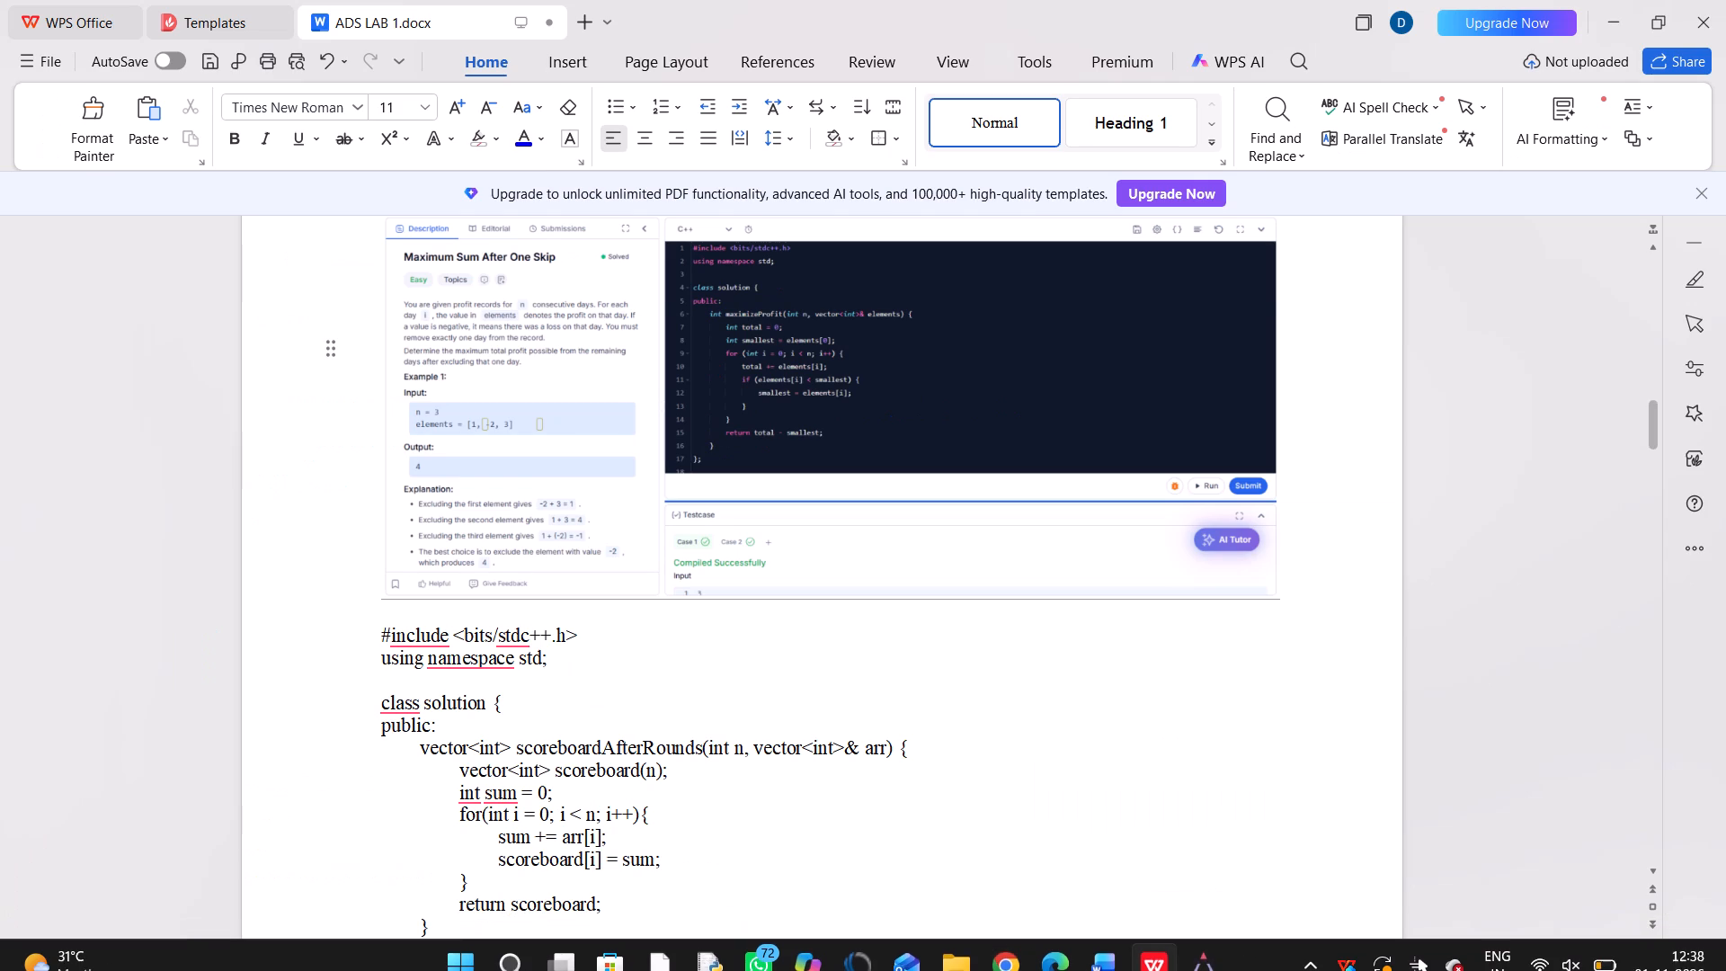
pyautogui.scroll(-1, 961, 753)
pyautogui.moveTo(428, 869); pyautogui.dragTo(306, 525)
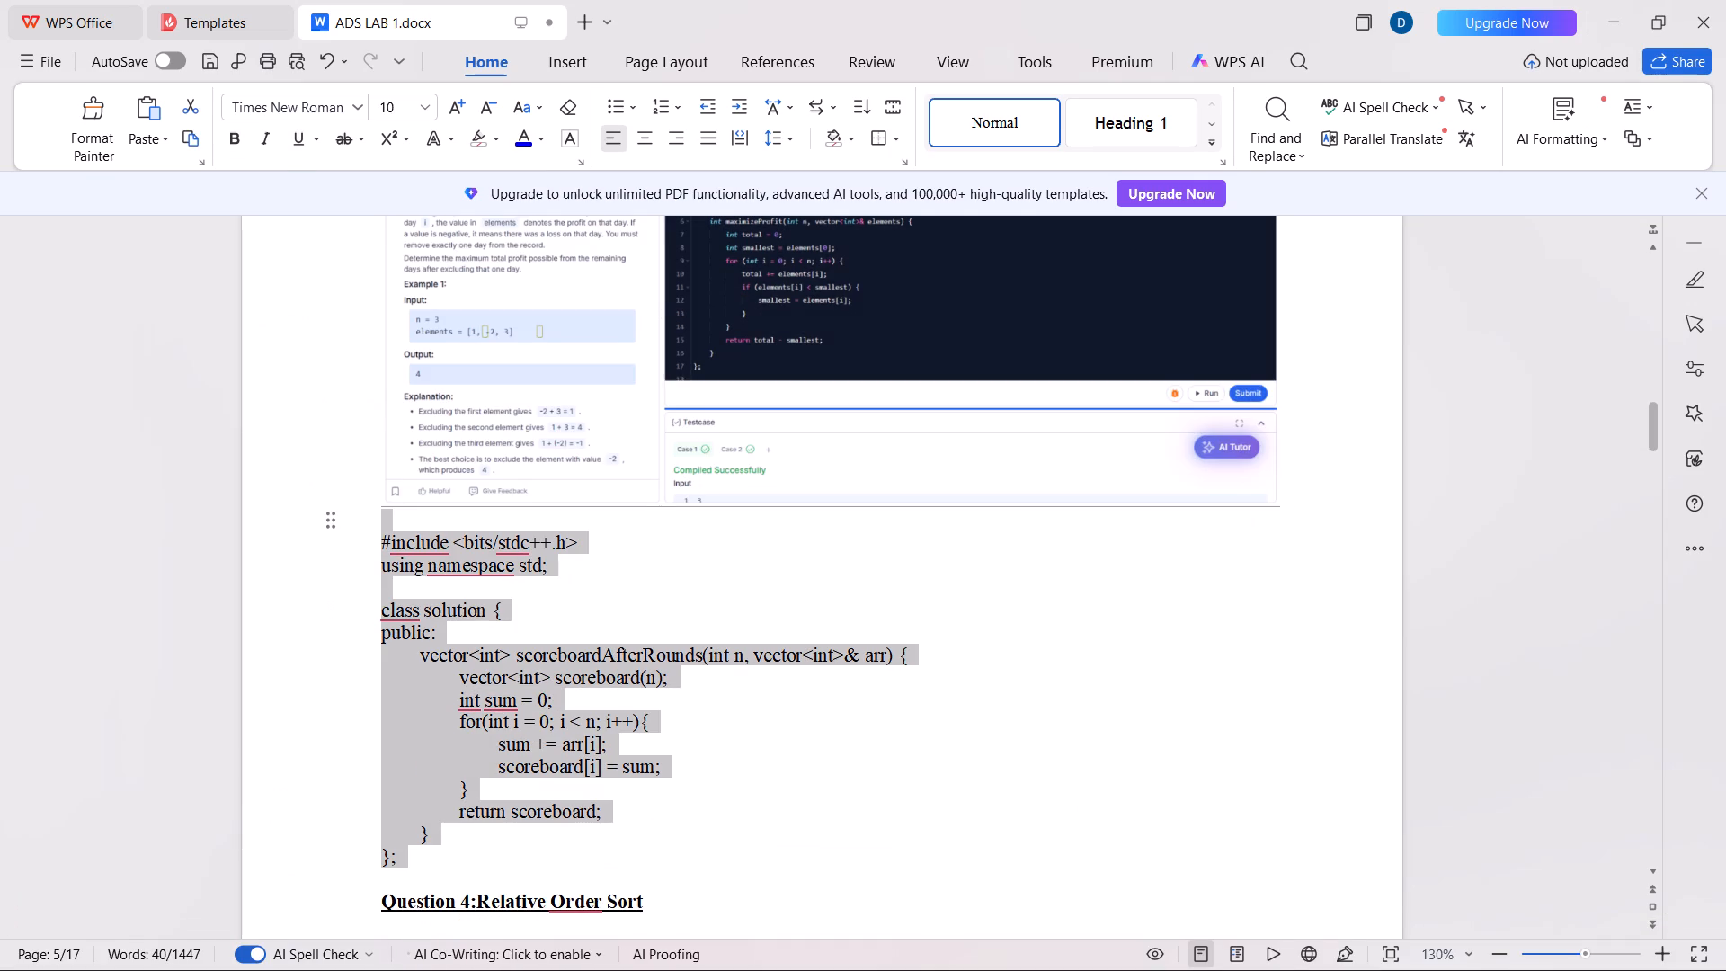
pyautogui.moveTo(306, 525); pyautogui.dragTo(309, 546)
pyautogui.hotkey('ctrl', 'v')
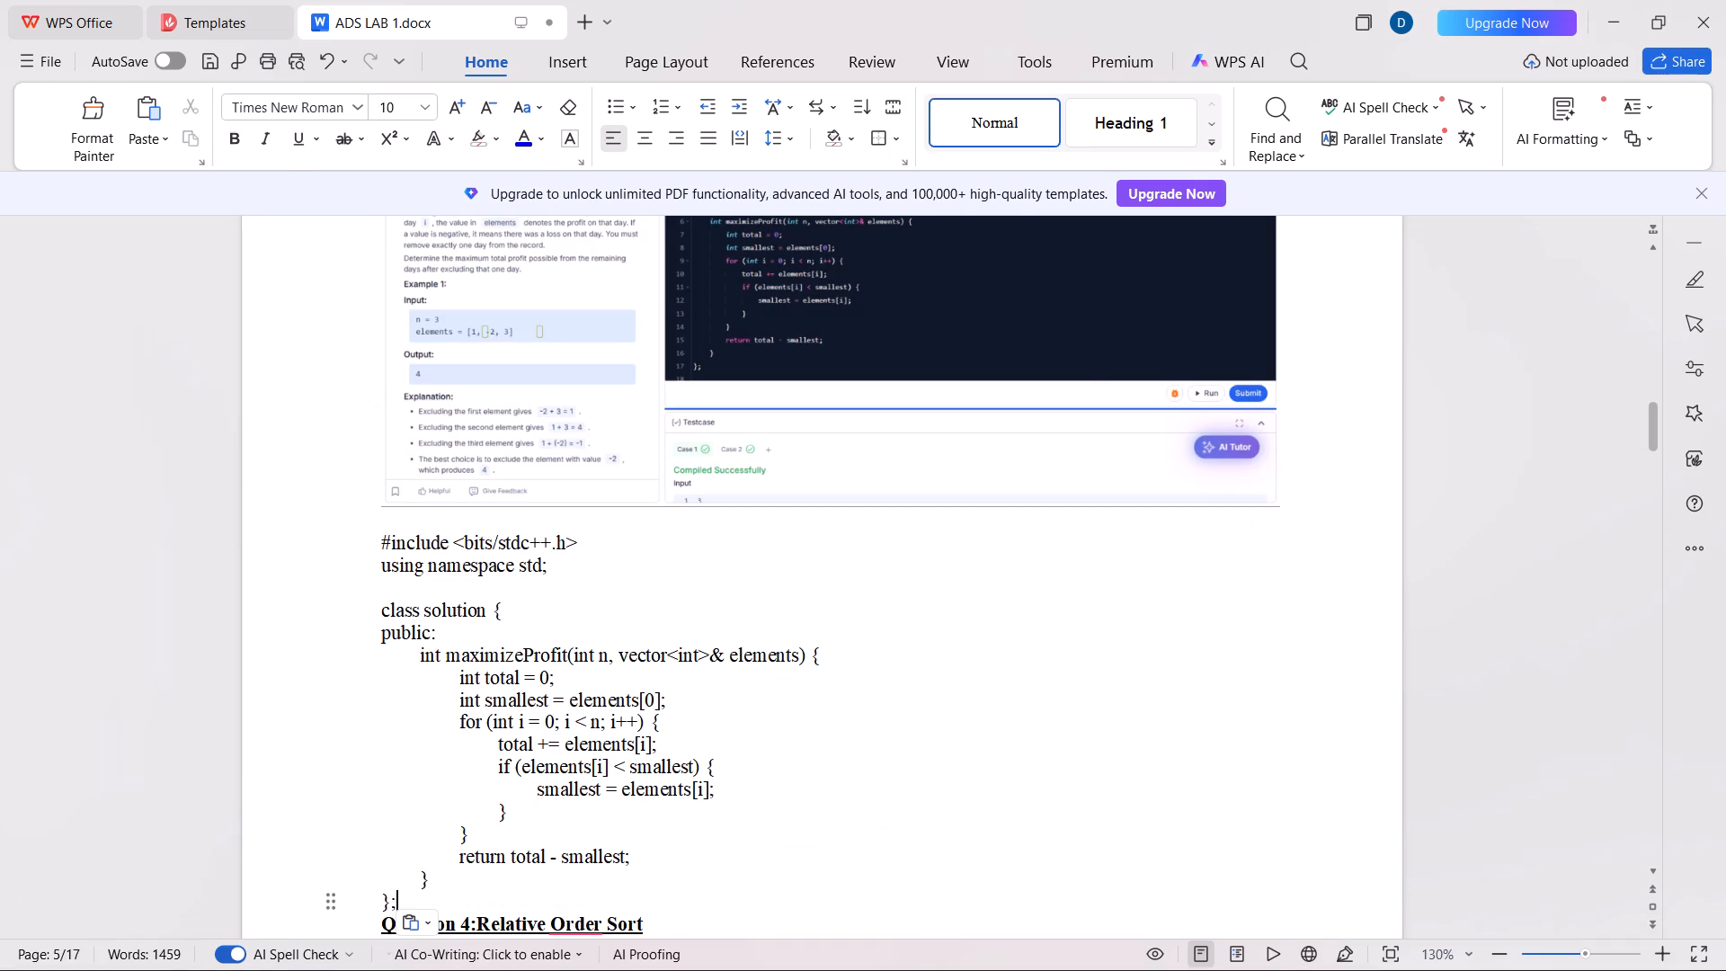
# Review the document's question headings, screenshots and code from Question 3 onward, and return to the cover page.
pyautogui.scroll(-2, 309, 546)
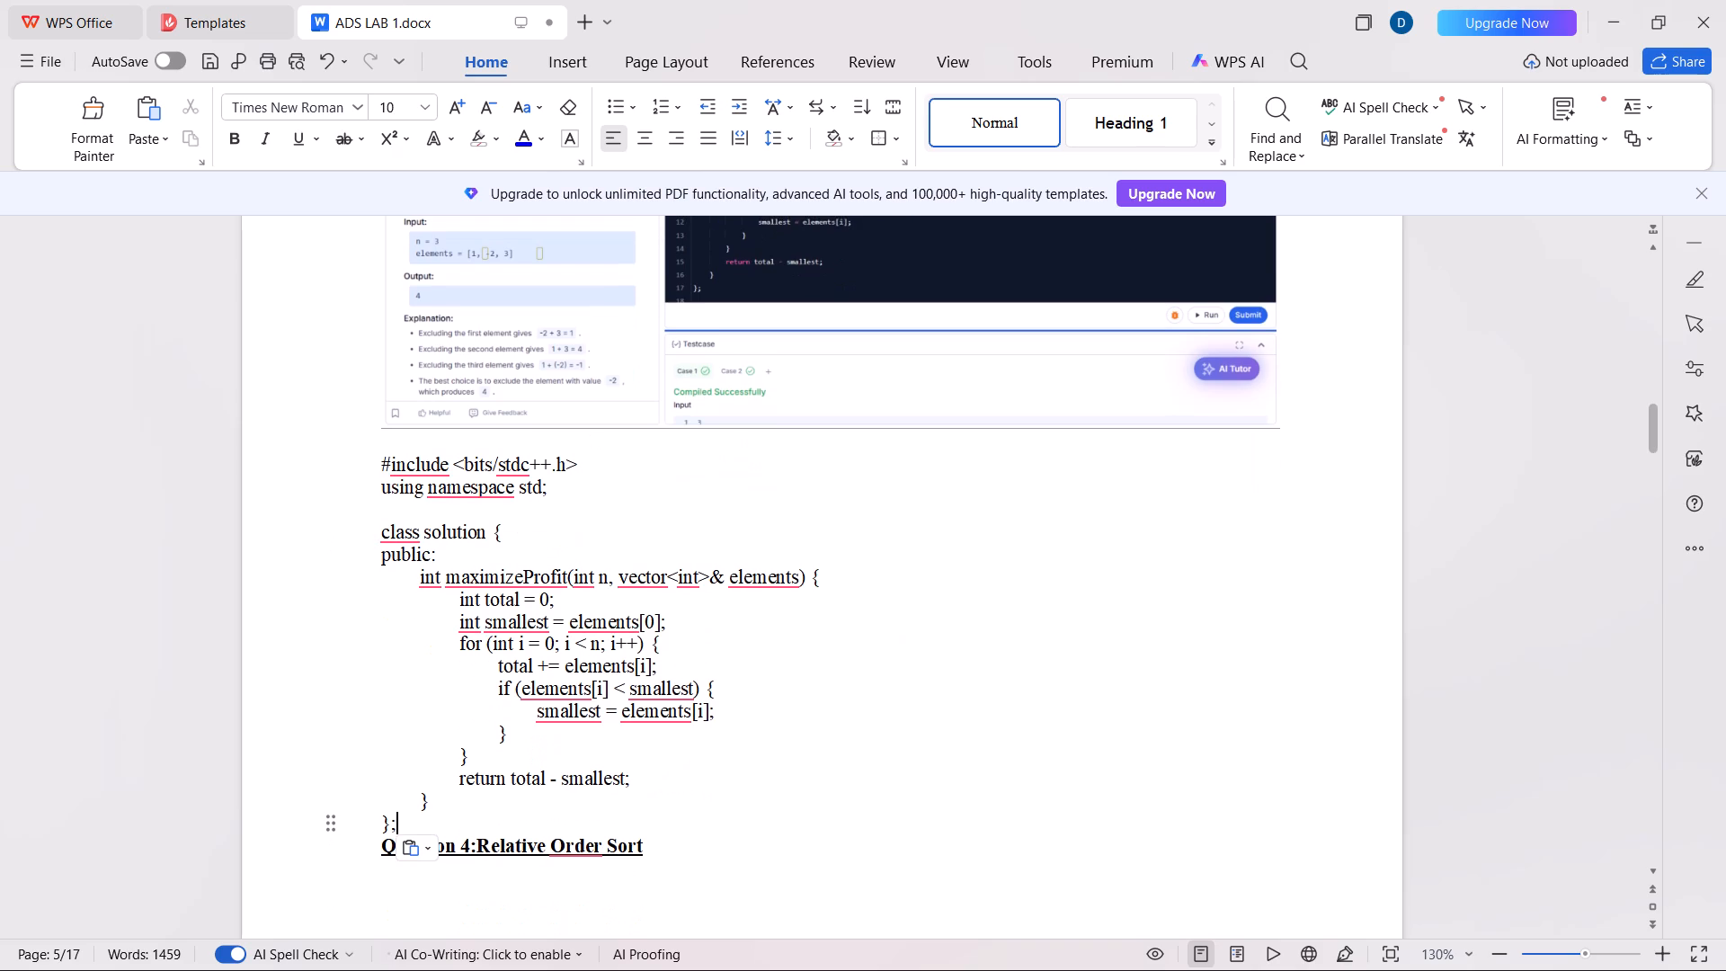
pyautogui.scroll(-2, 309, 546)
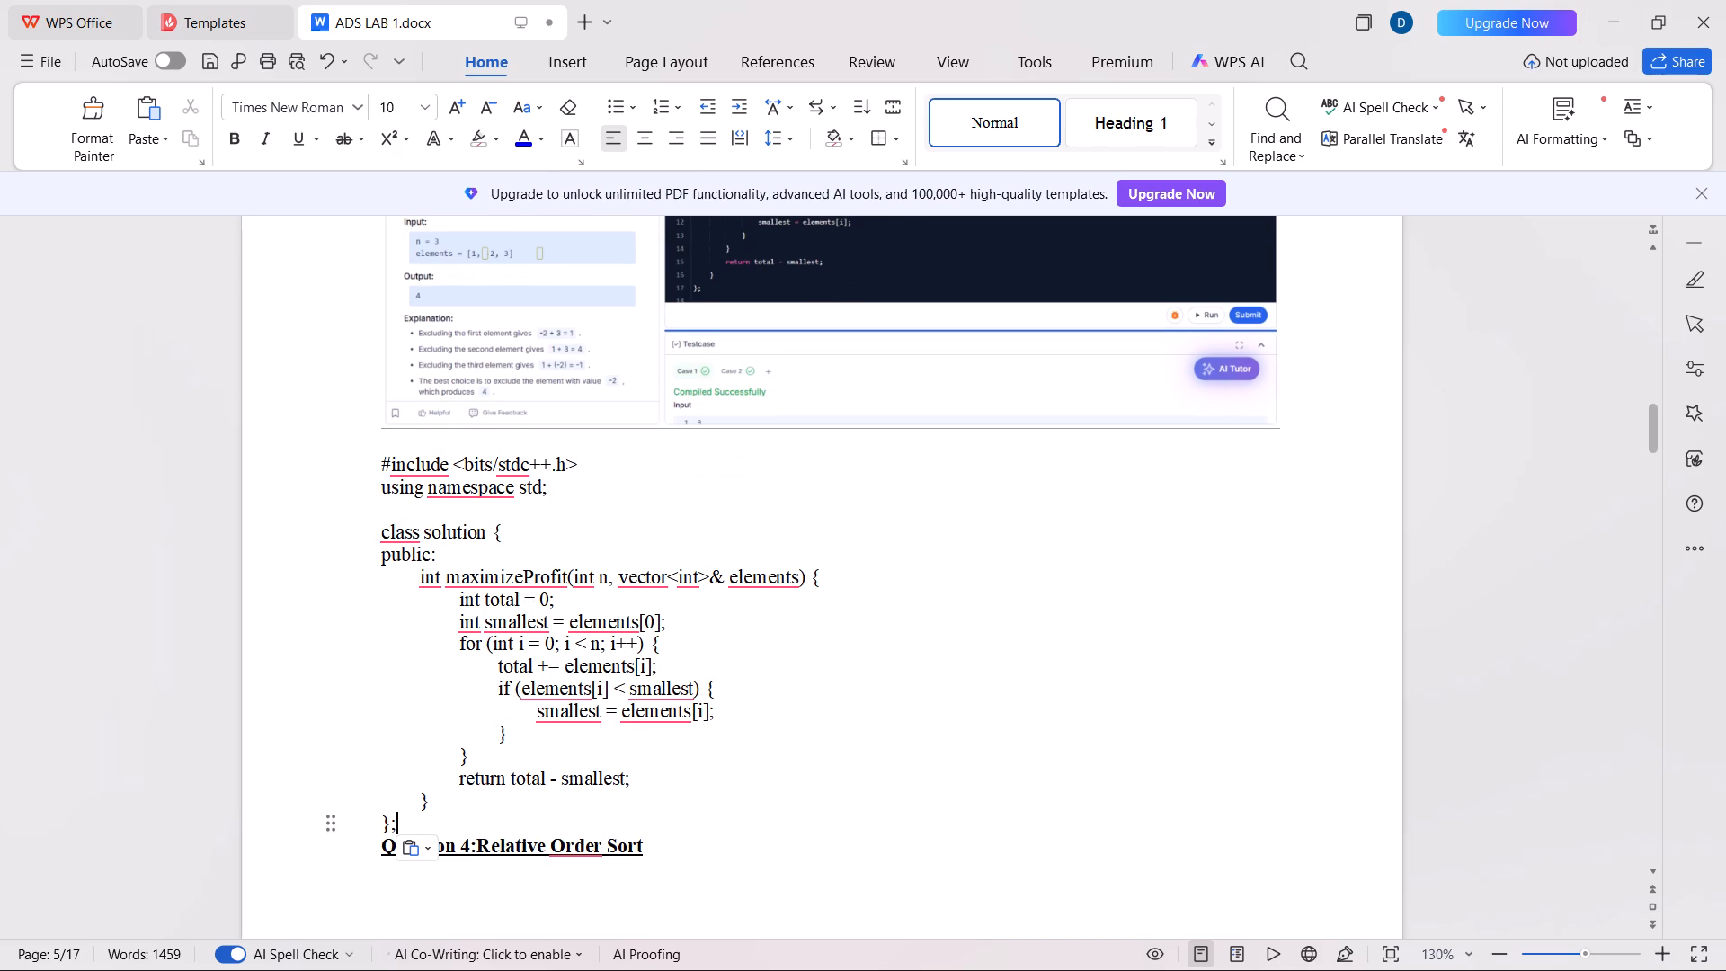
pyautogui.click(995, 642)
pyautogui.scroll(2, 995, 642)
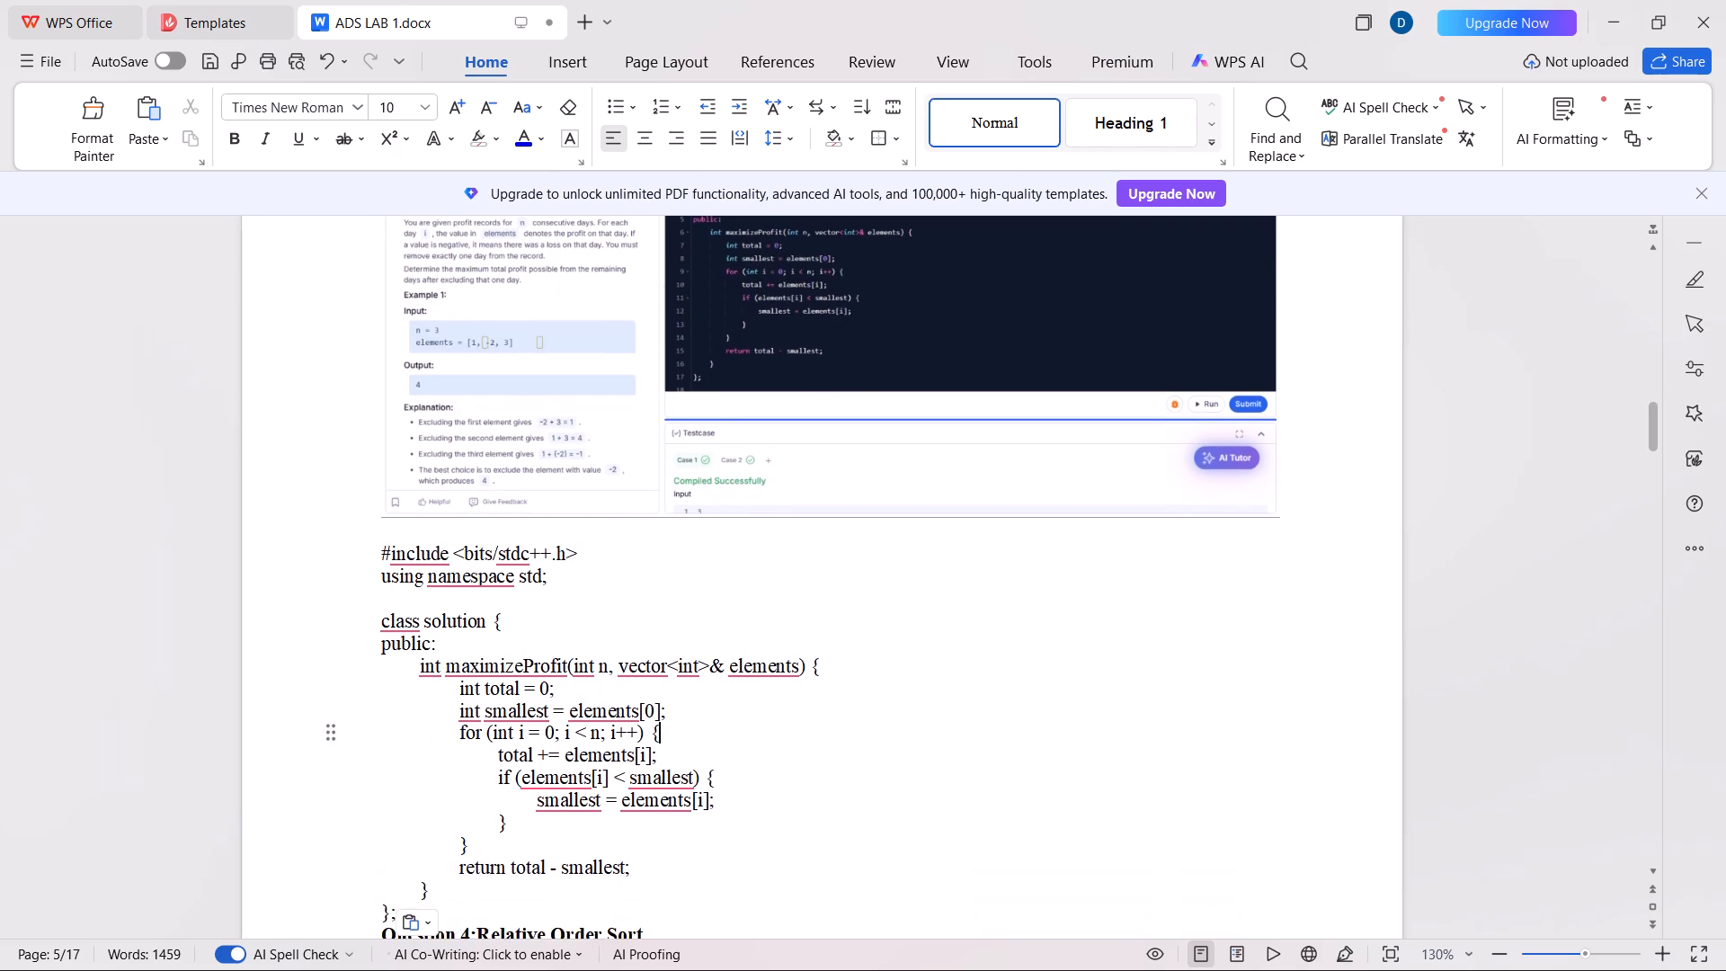
pyautogui.scroll(2, 995, 642)
pyautogui.scroll(-9, 995, 642)
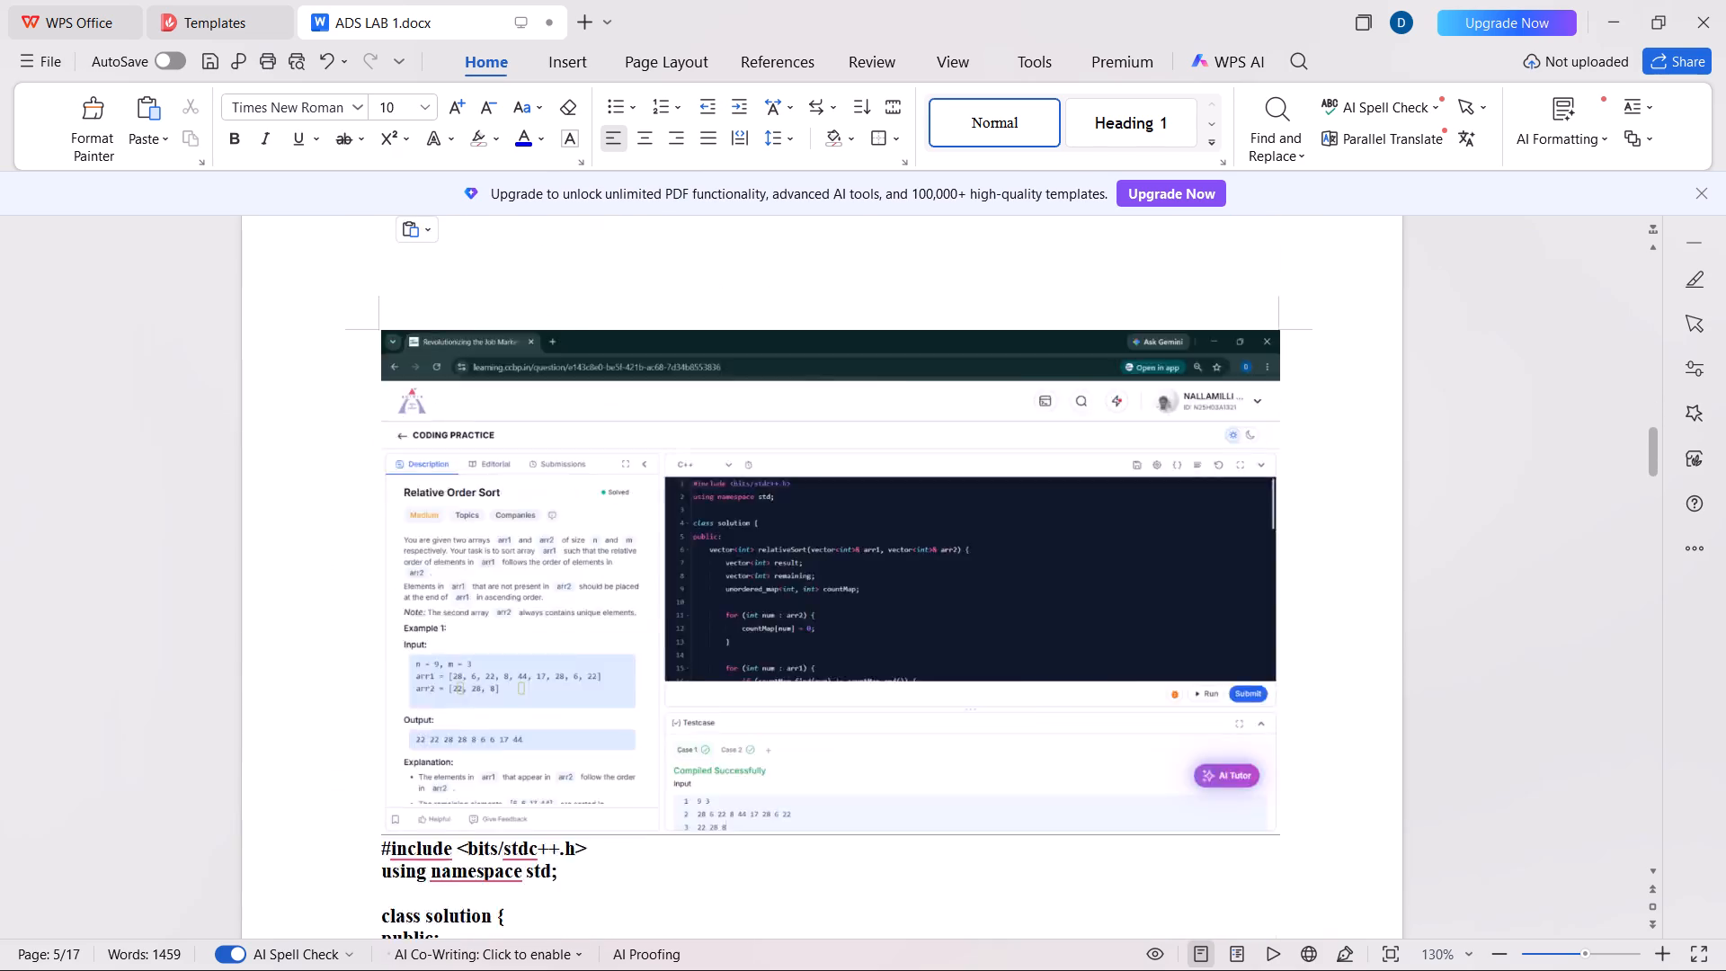
pyautogui.scroll(-20, 995, 642)
pyautogui.scroll(-10, 995, 642)
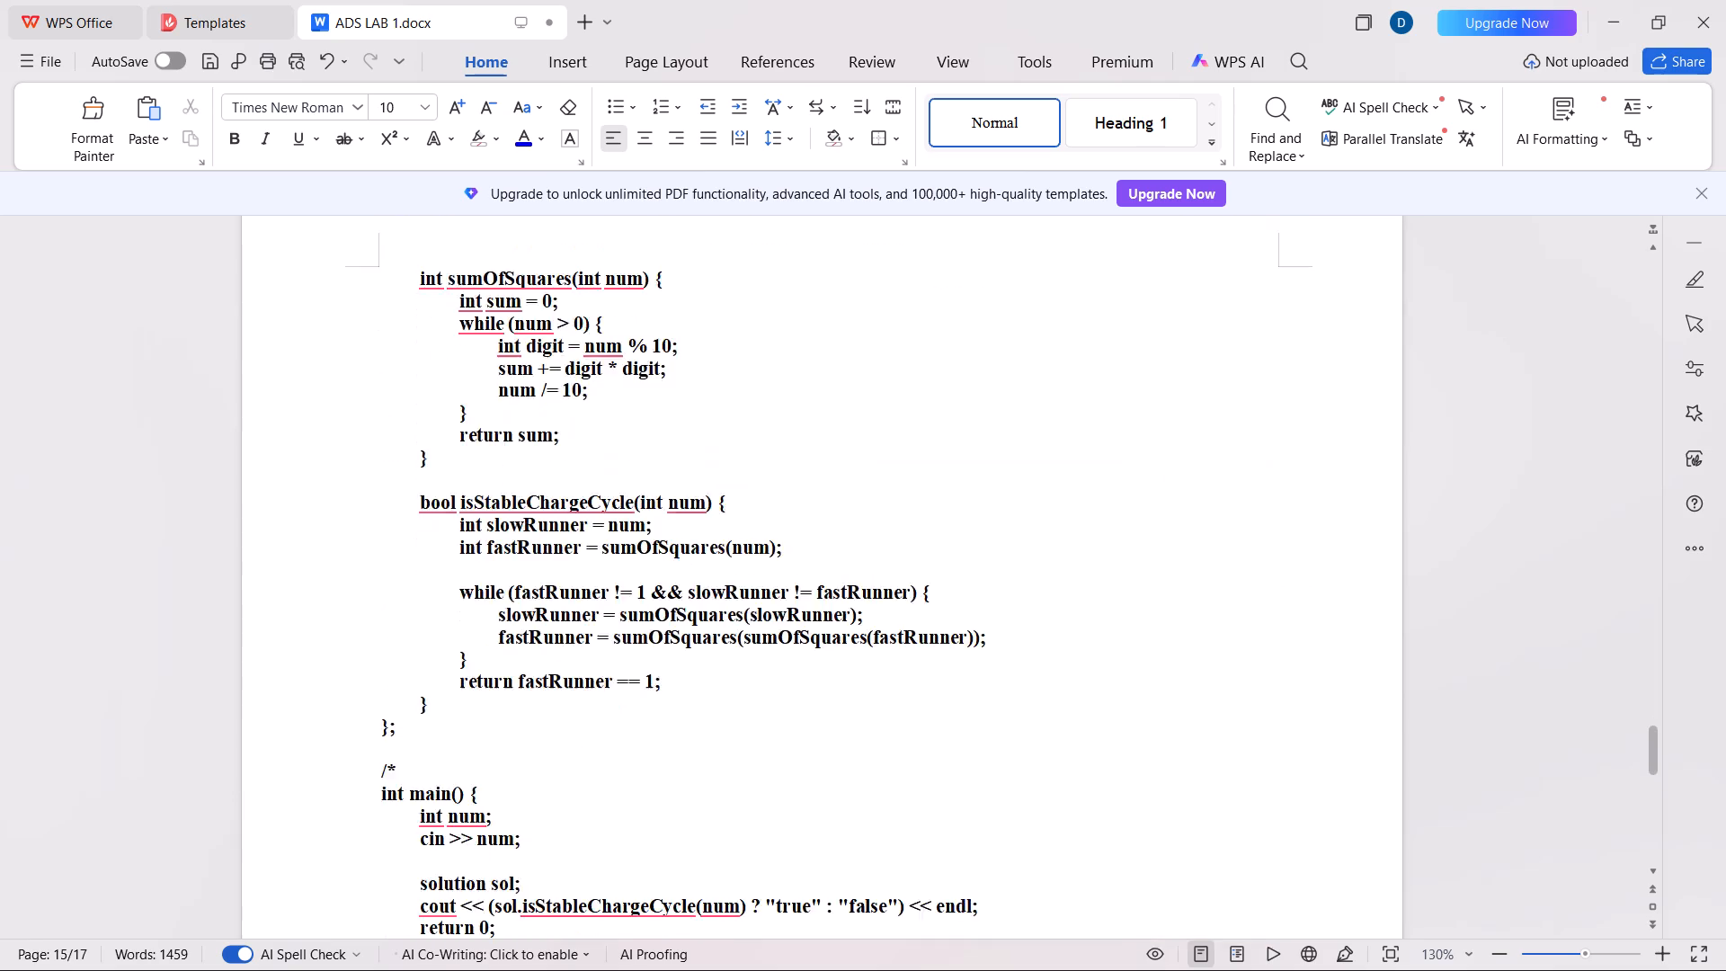
pyautogui.scroll(-14, 995, 642)
pyautogui.scroll(20, 995, 642)
pyautogui.scroll(18, 995, 642)
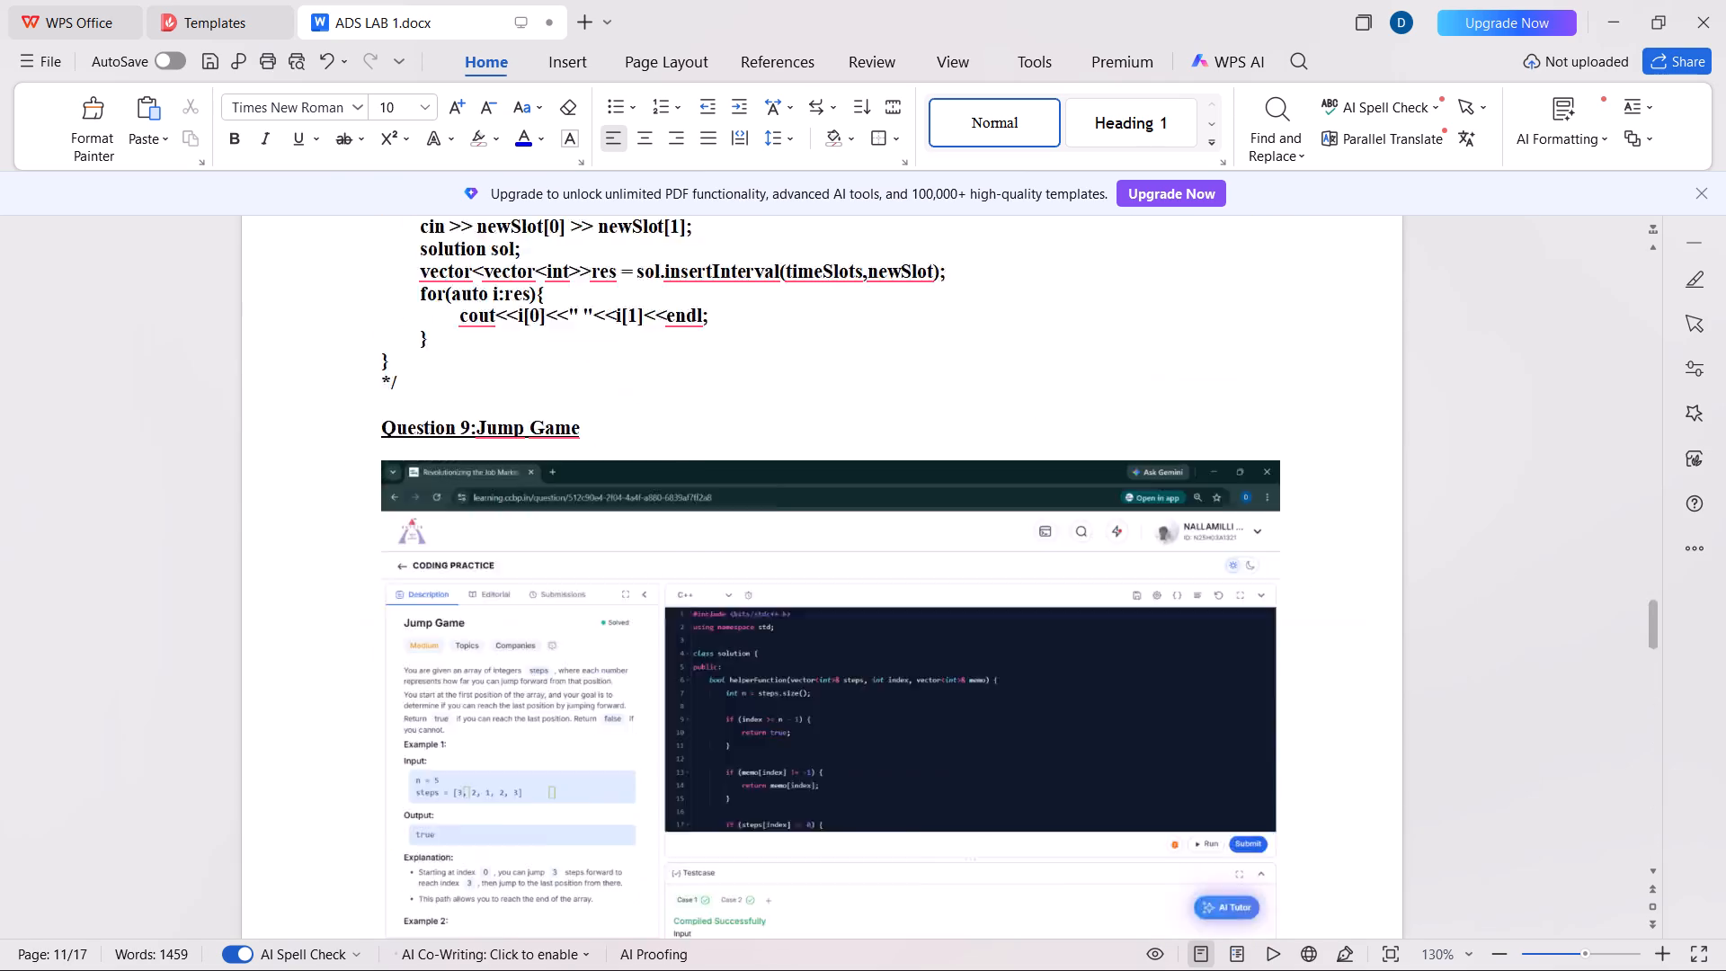
pyautogui.scroll(20, 995, 642)
pyautogui.scroll(20, 995, 642)
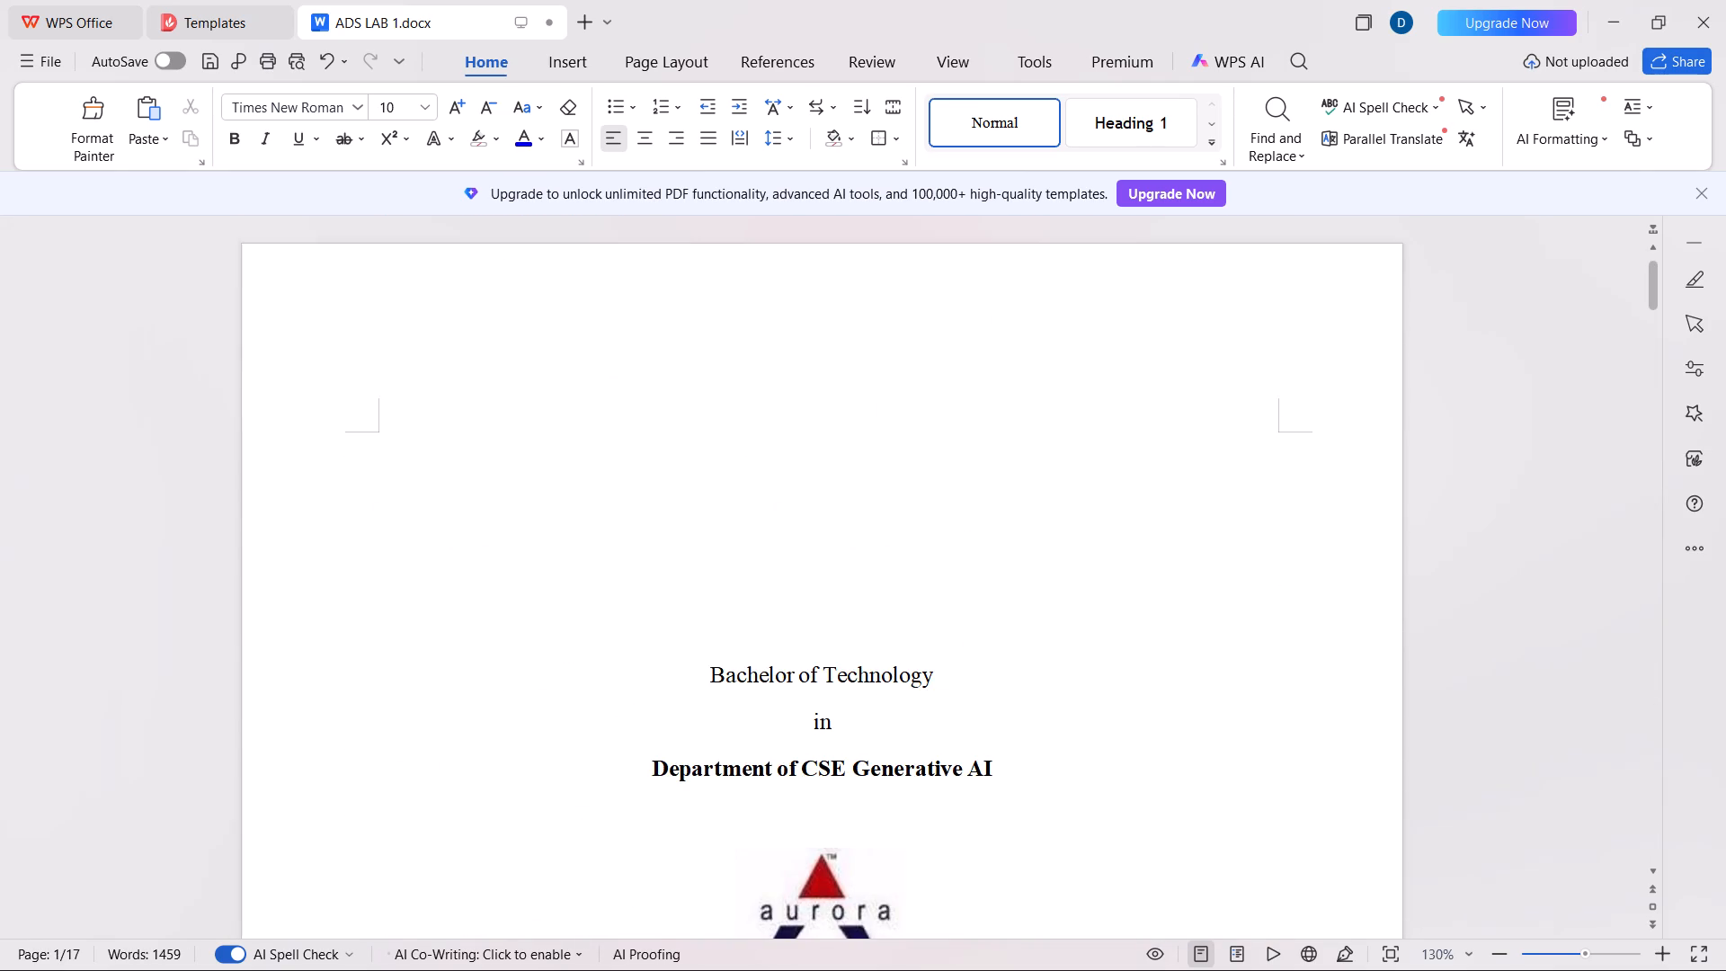
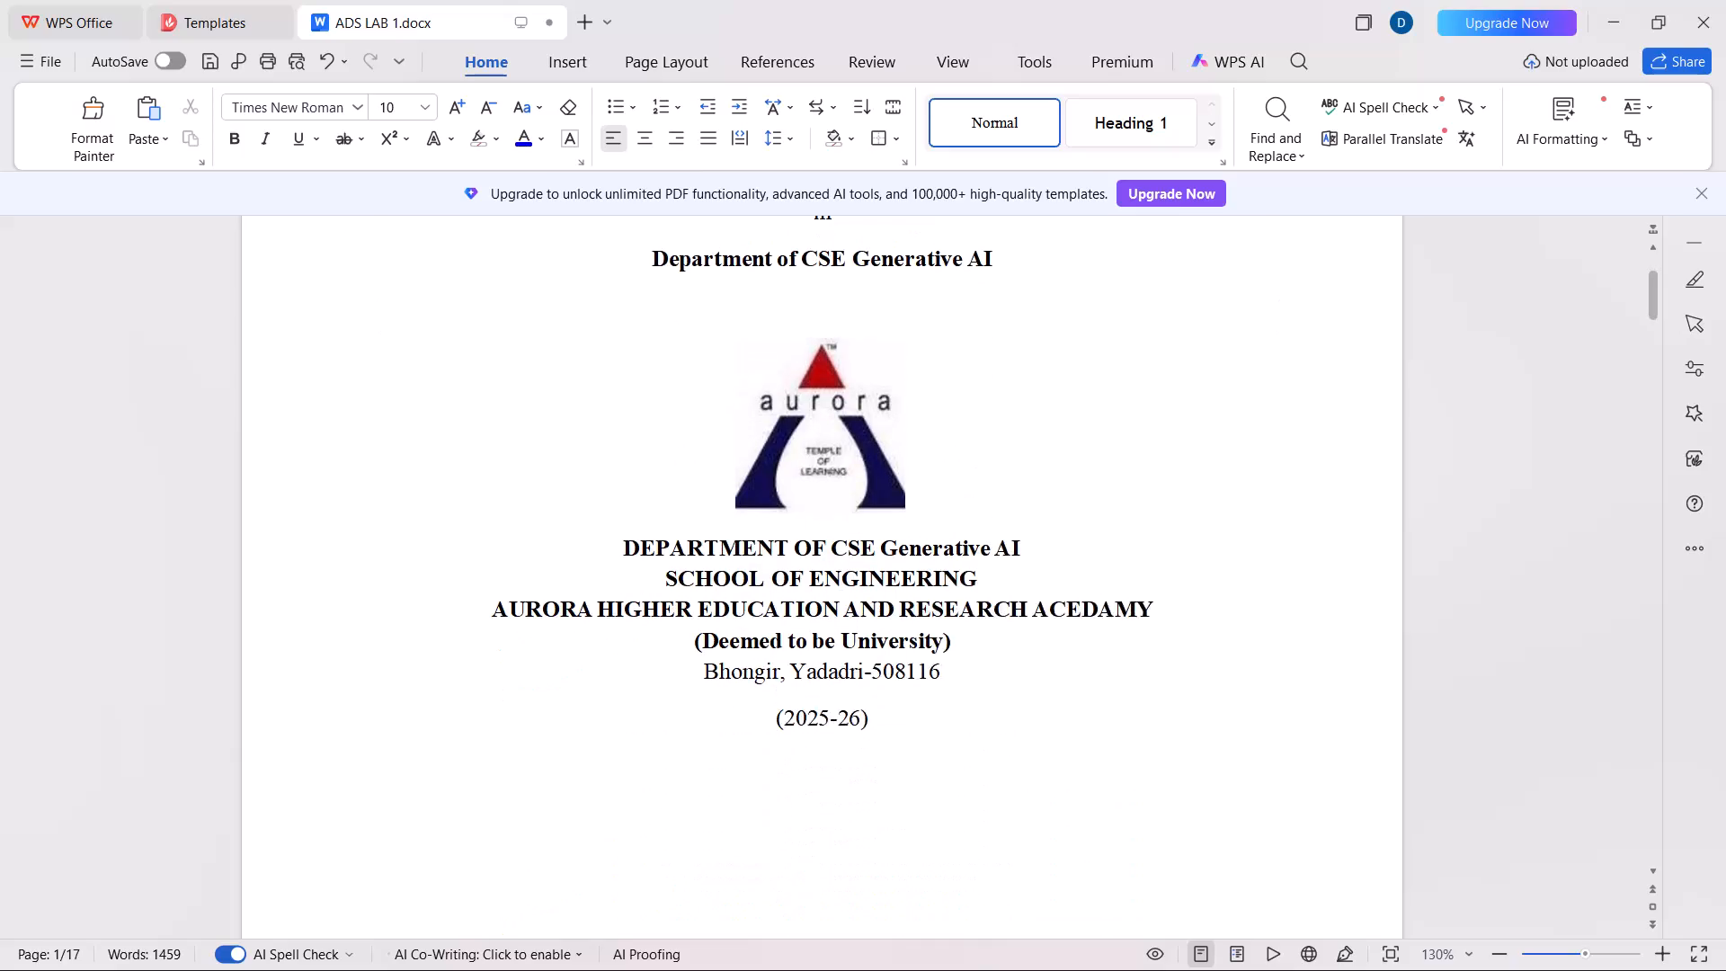
# Review the whole document from the cover and certificate pages through every question's heading, screenshot and code.
pyautogui.scroll(-3, 1105, 784)
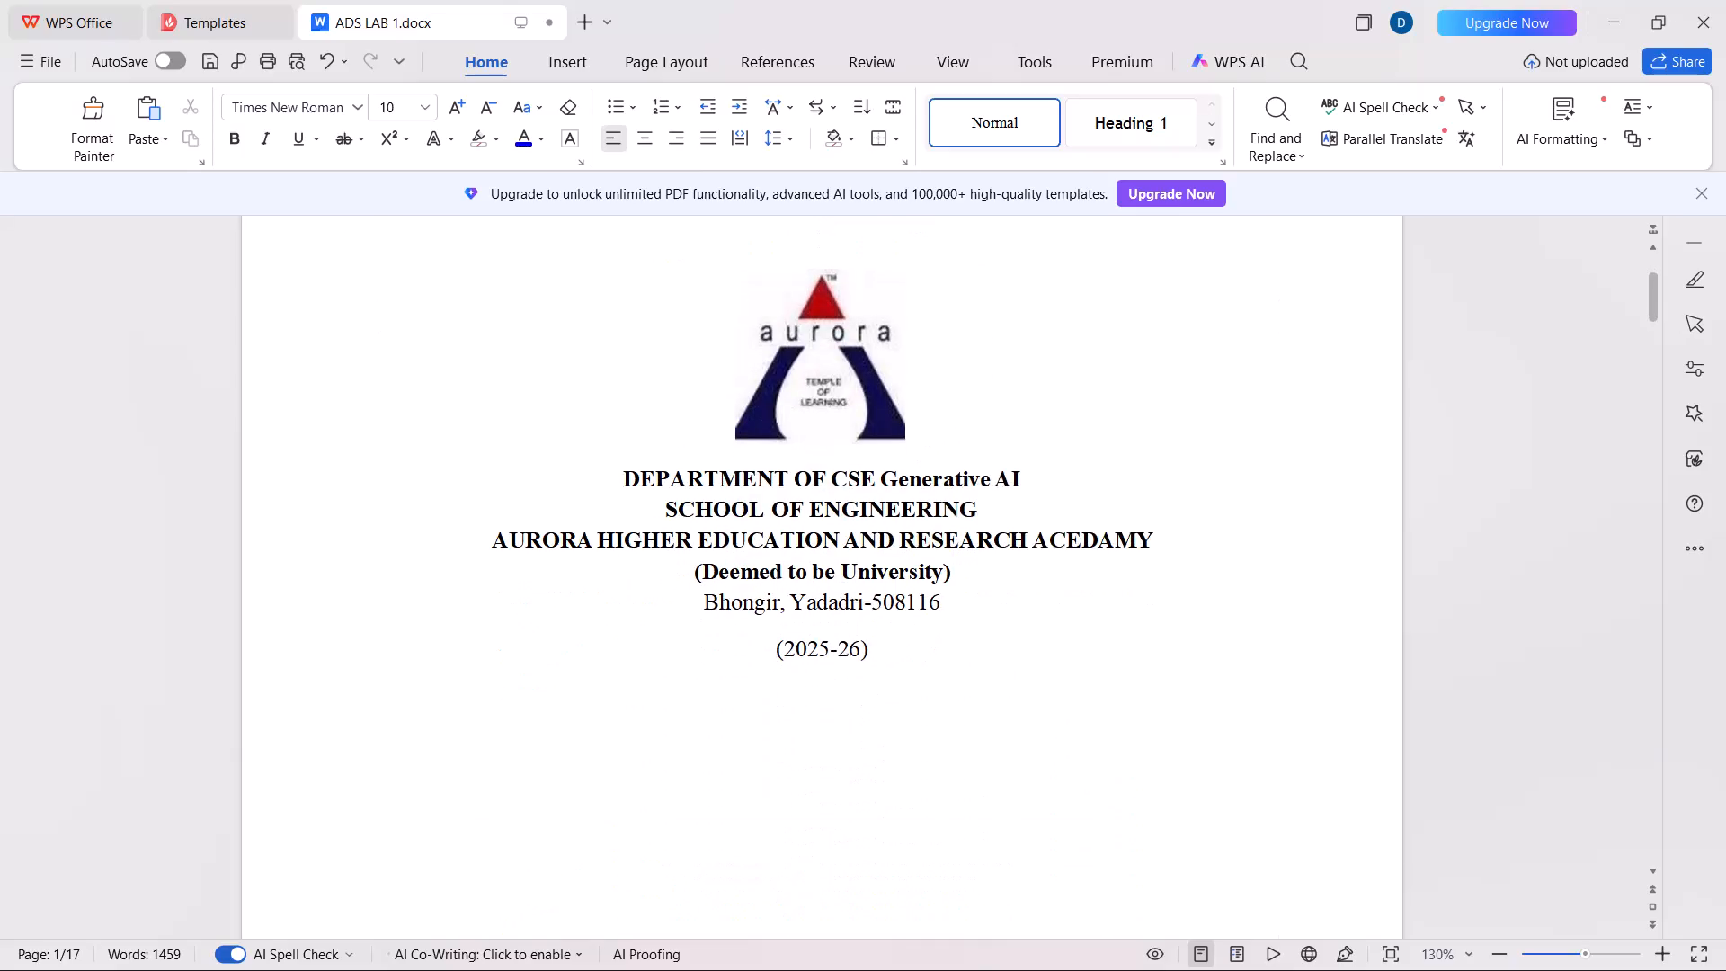
pyautogui.scroll(-3, 1105, 784)
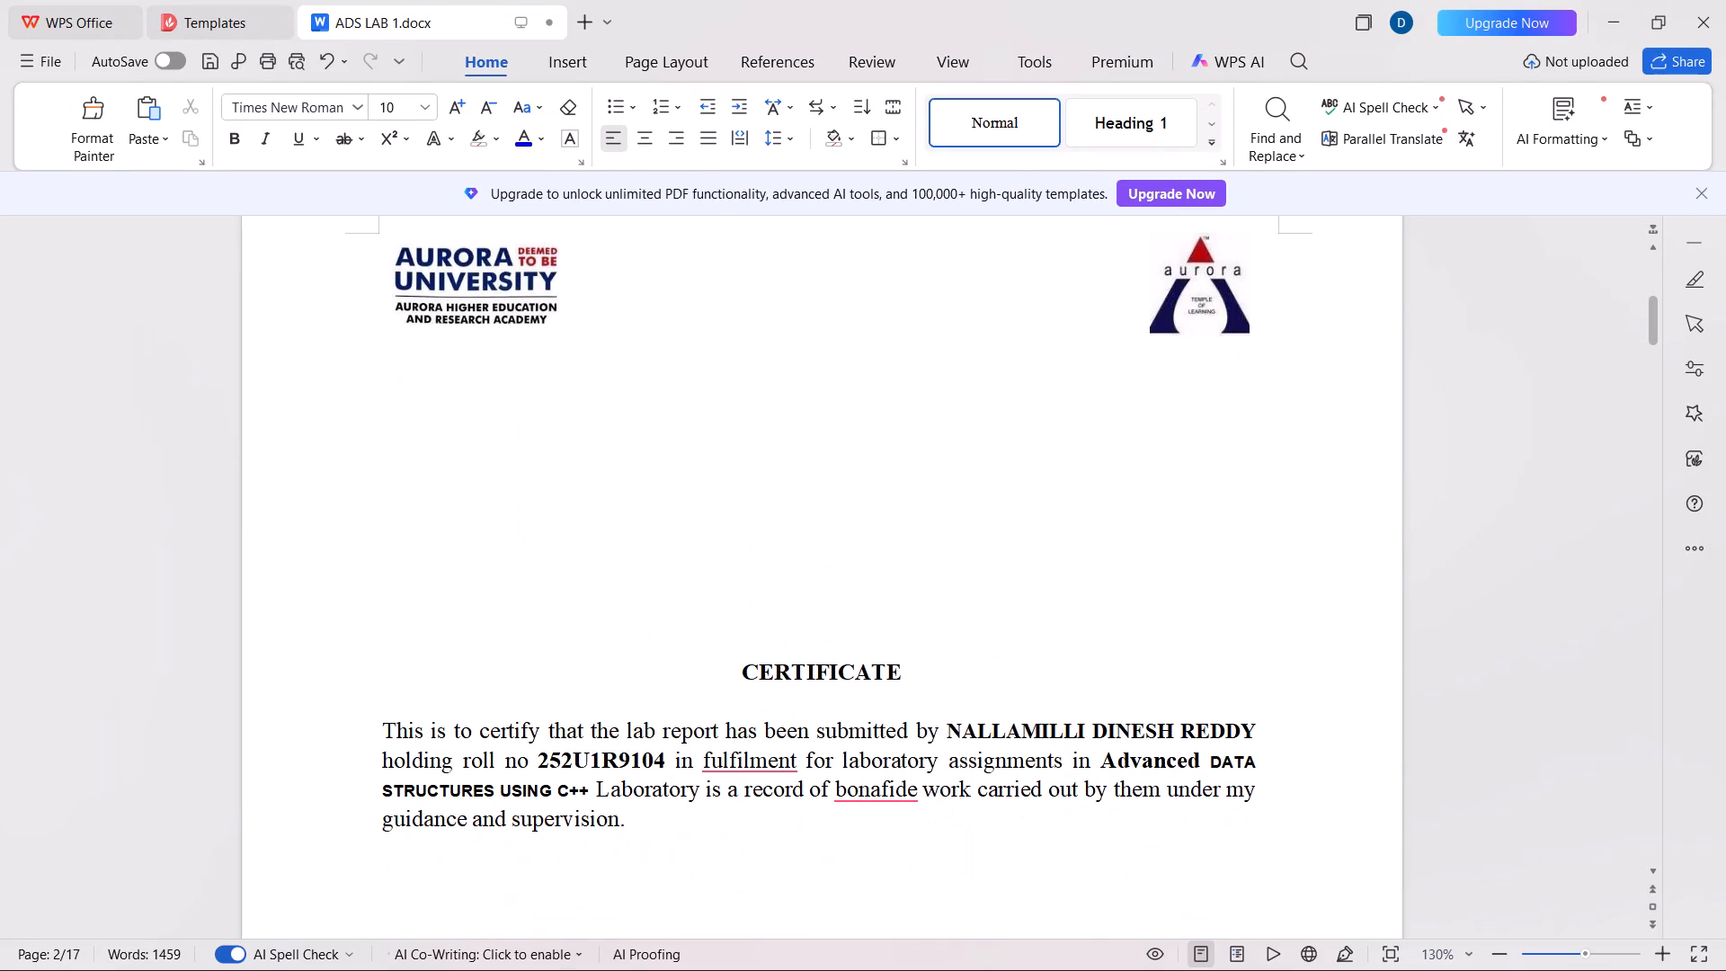
pyautogui.scroll(-4, 1105, 784)
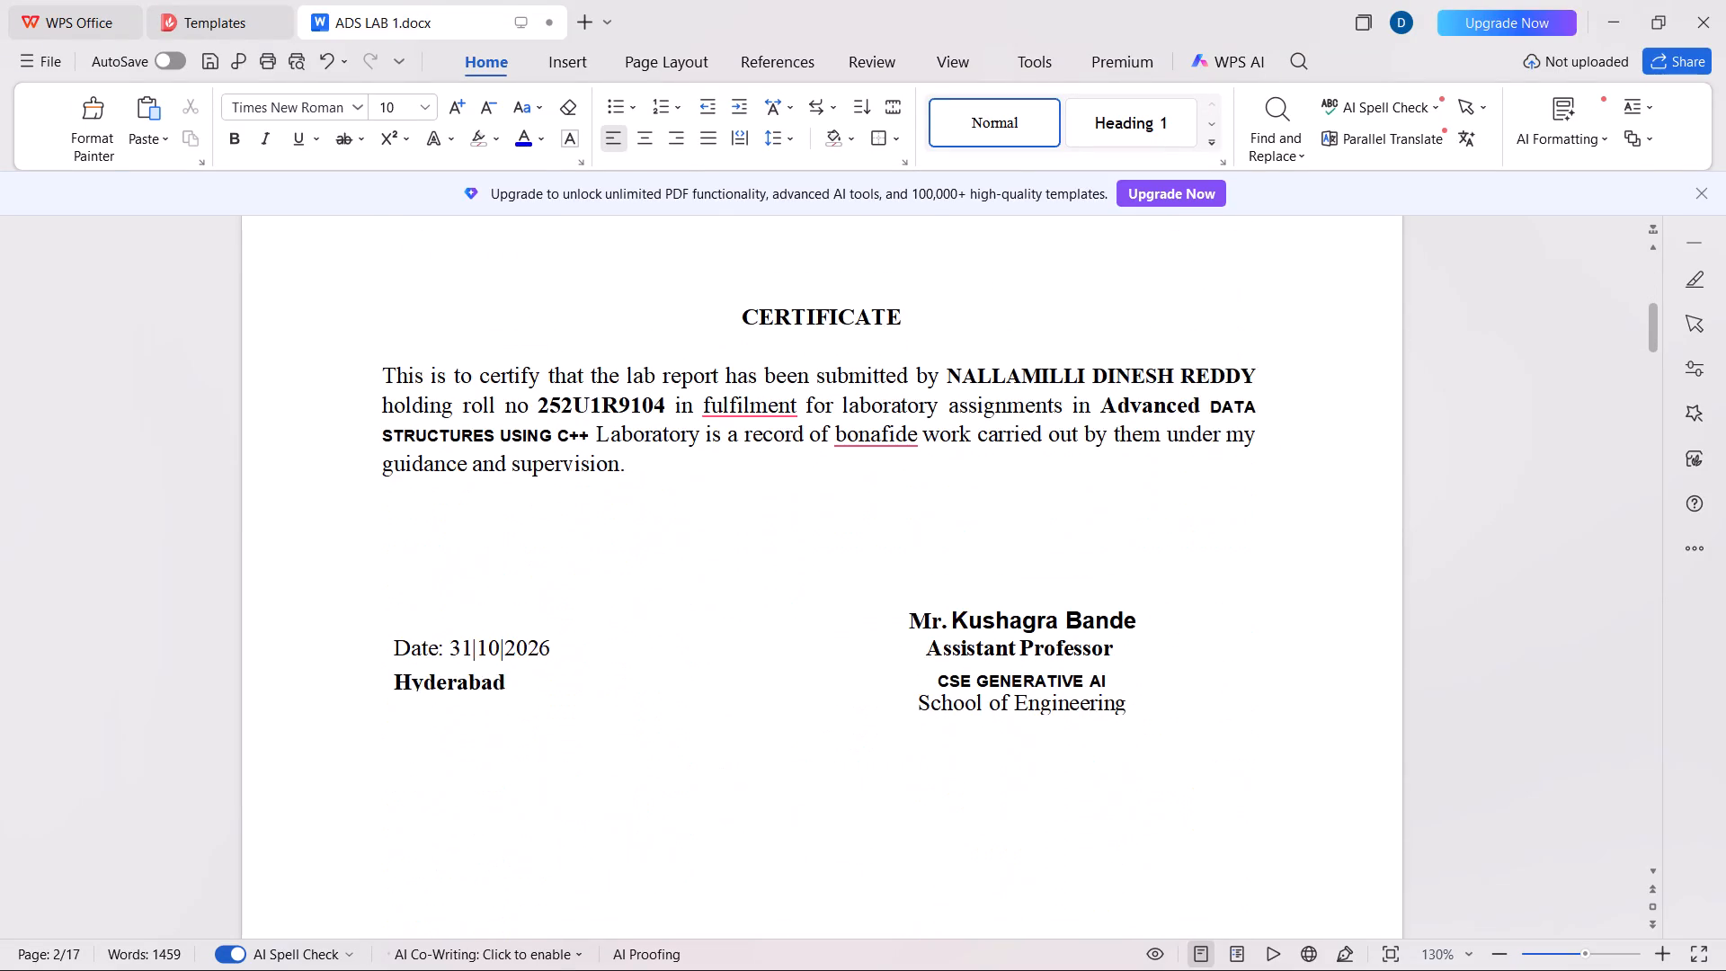
pyautogui.scroll(-5, 1105, 784)
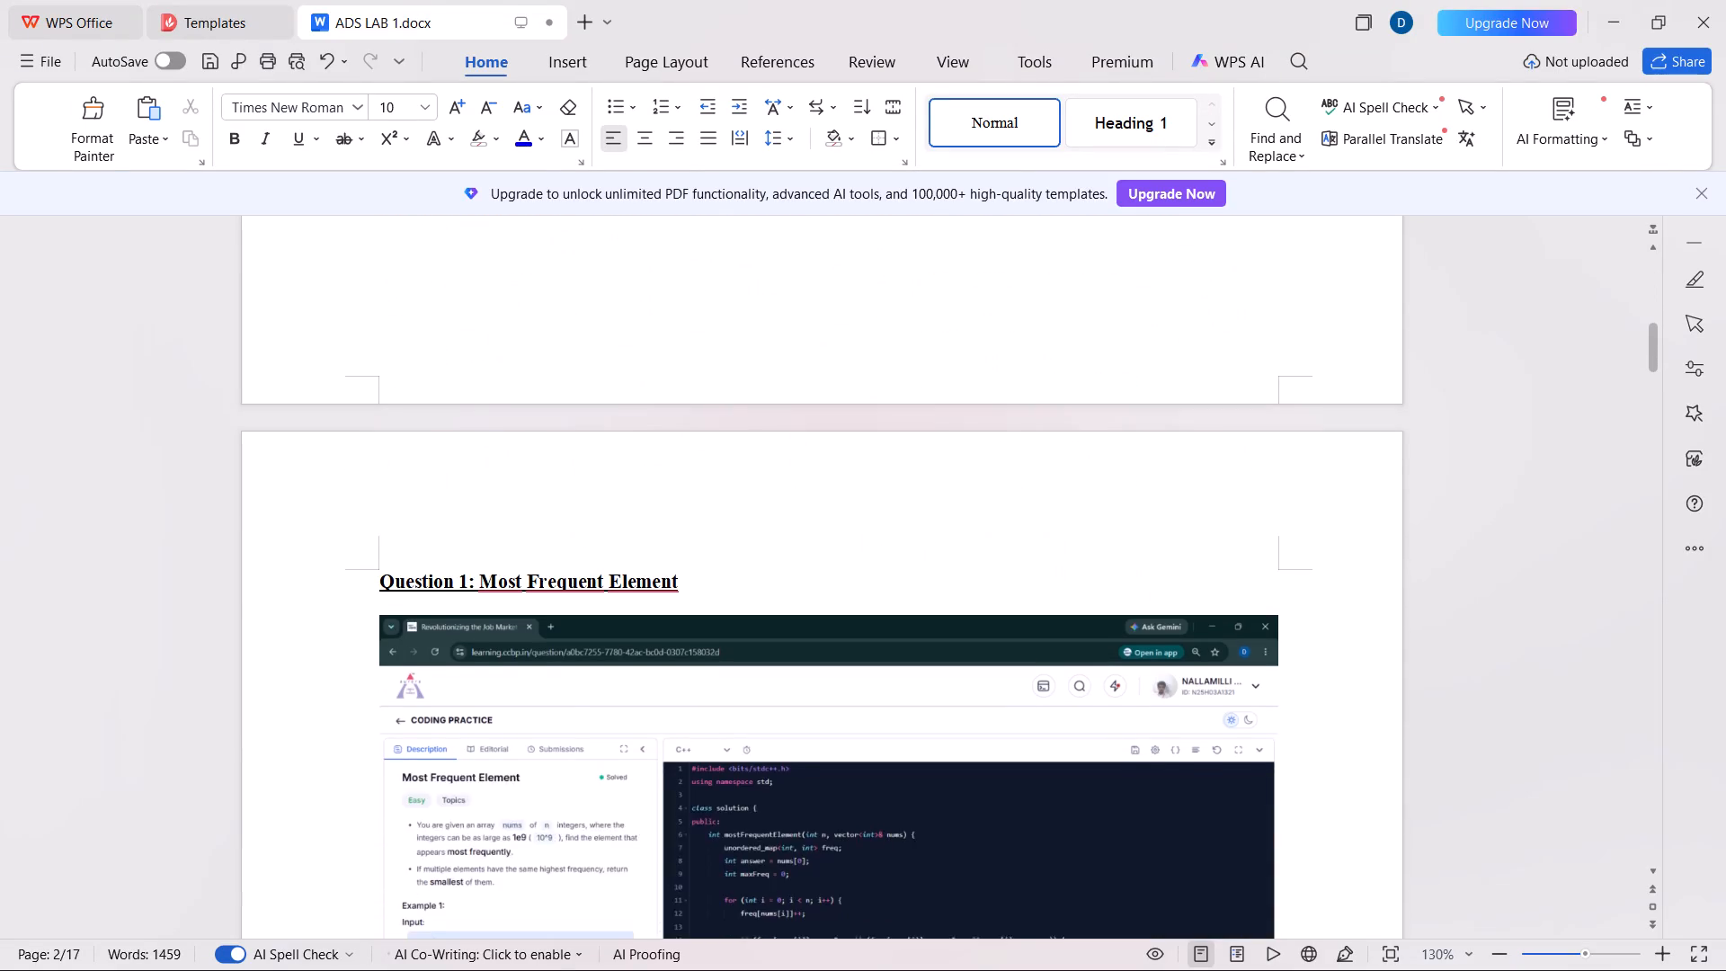
pyautogui.scroll(-4, 1105, 784)
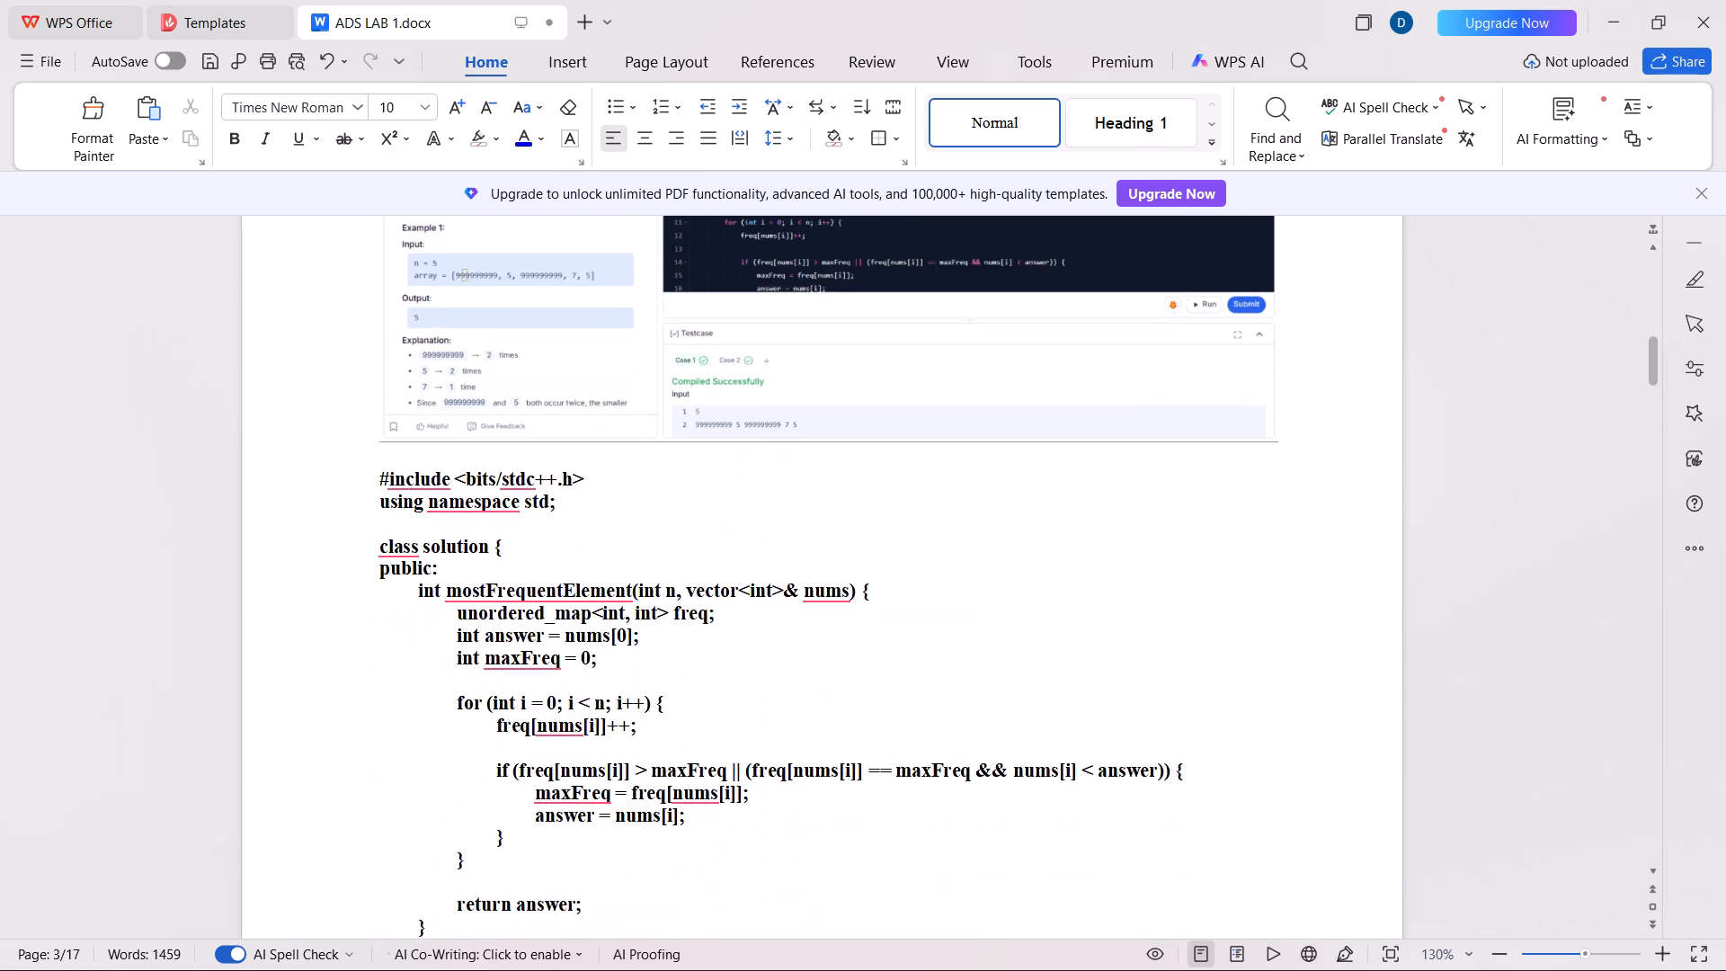
pyautogui.scroll(-2, 1105, 784)
pyautogui.scroll(2, 1105, 784)
pyautogui.scroll(-1, 1105, 784)
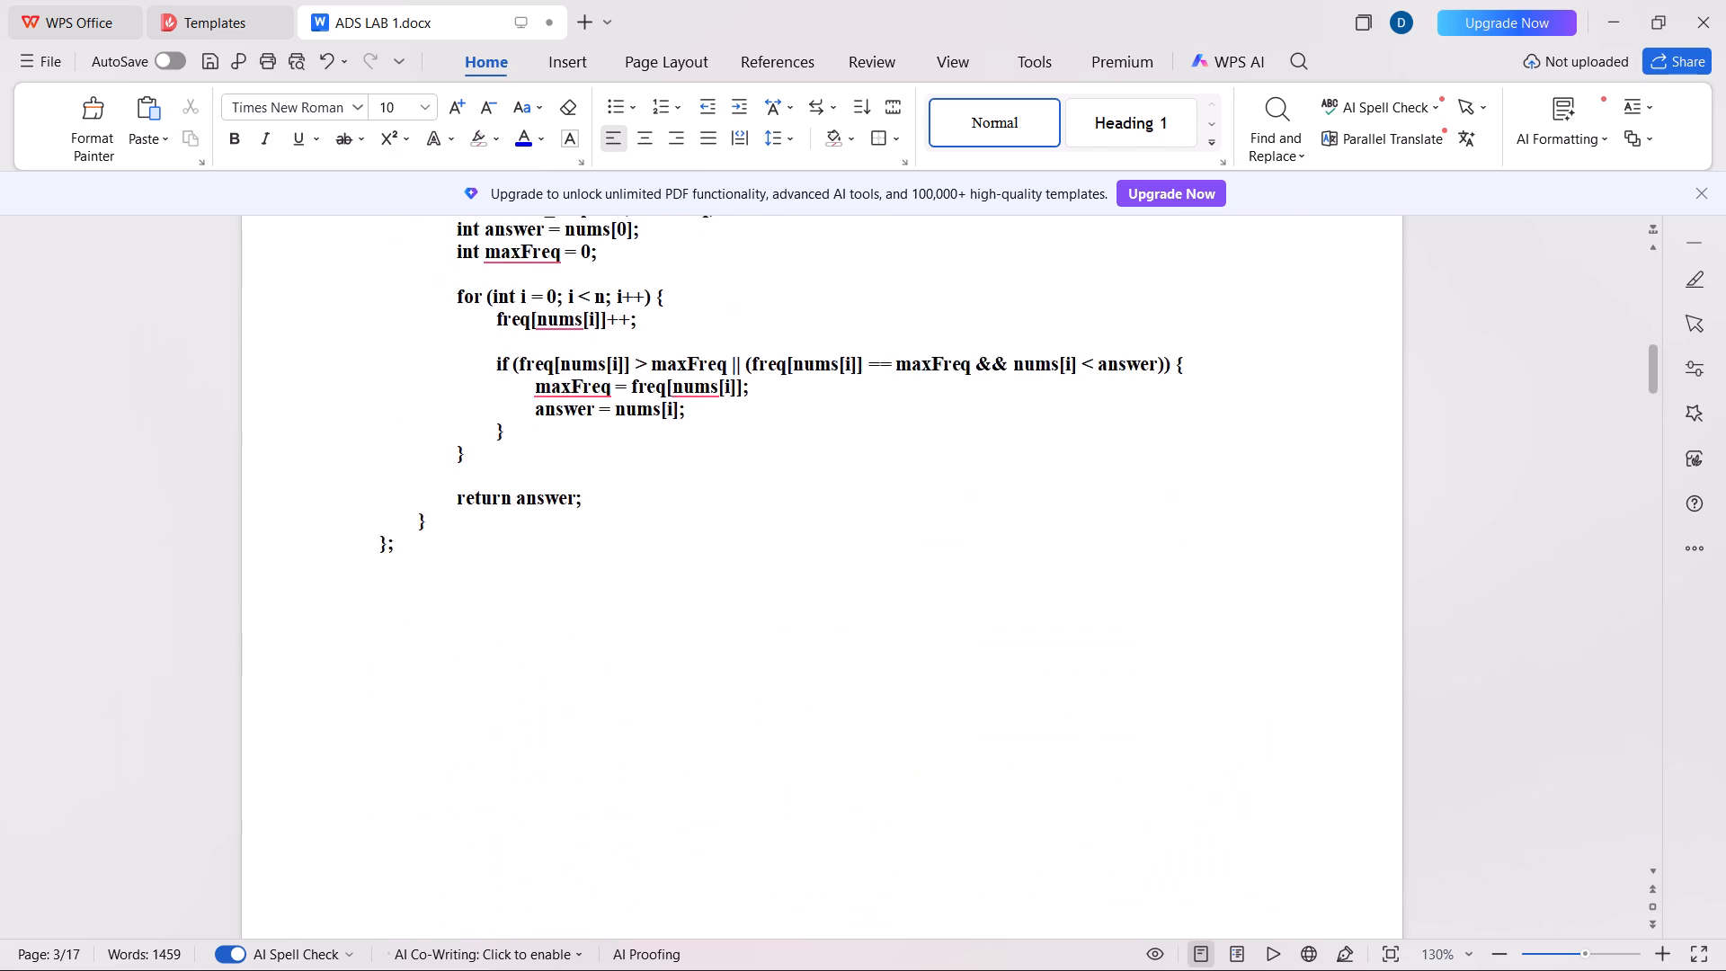
pyautogui.scroll(-1, 1105, 784)
pyautogui.scroll(1, 1105, 784)
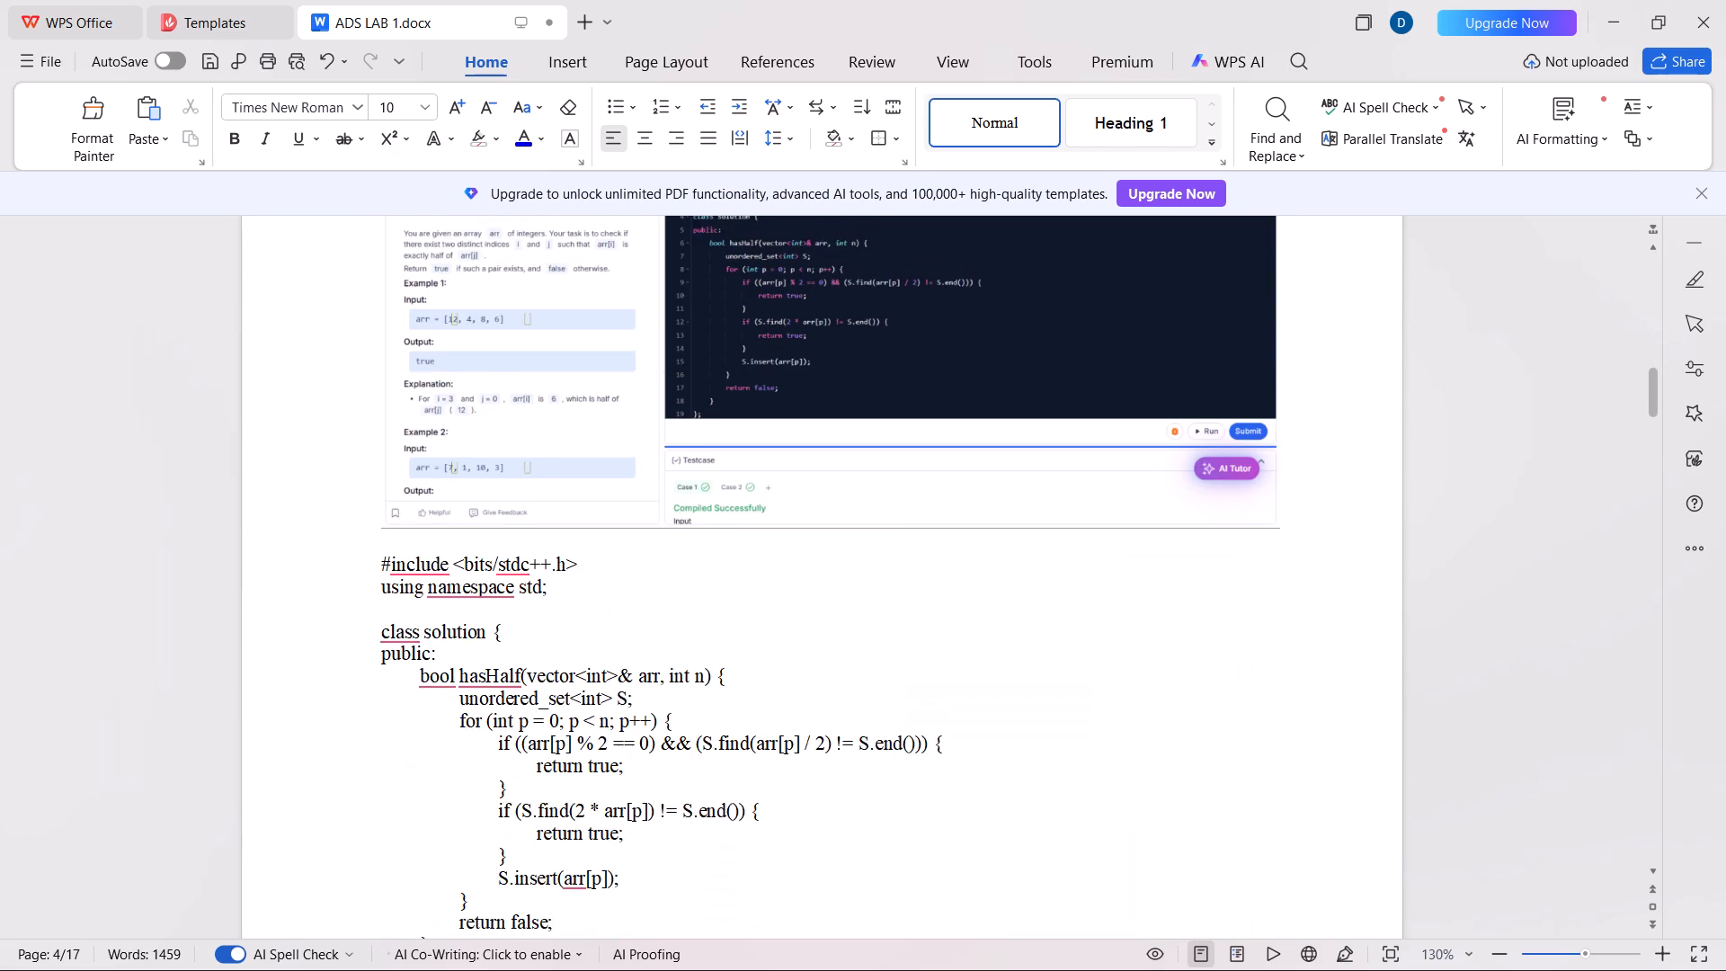
pyautogui.scroll(2, 1105, 784)
pyautogui.scroll(-2, 1105, 784)
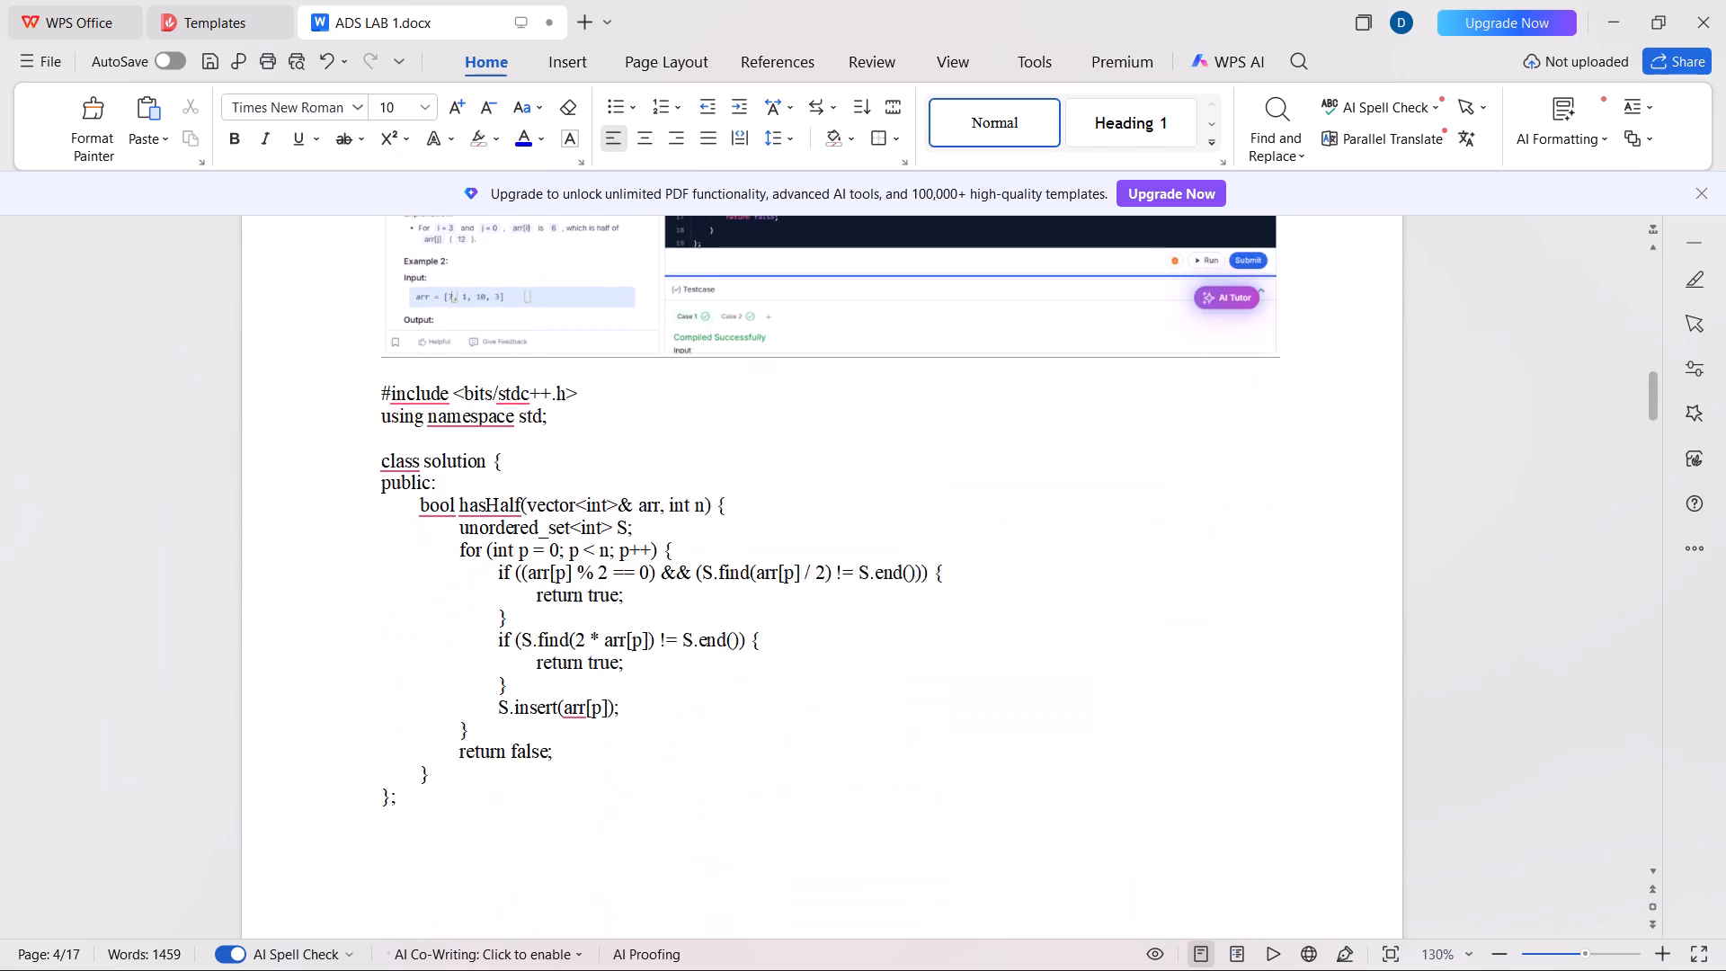
pyautogui.scroll(-4, 1105, 784)
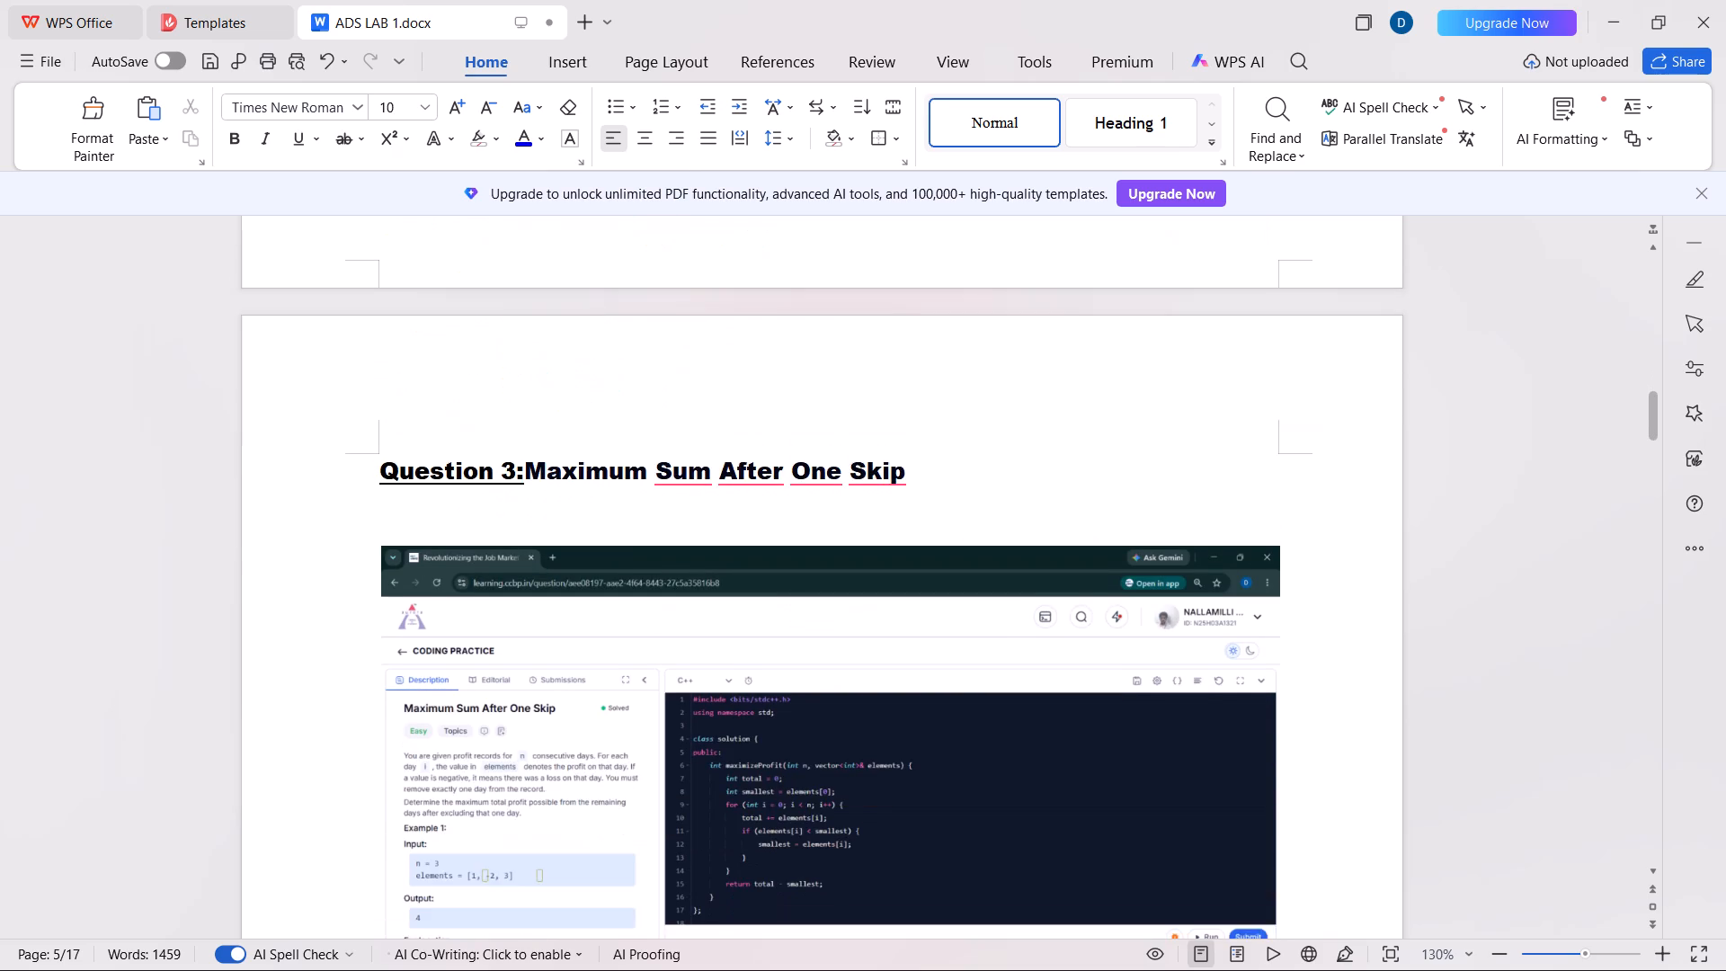
pyautogui.scroll(-3, 1105, 784)
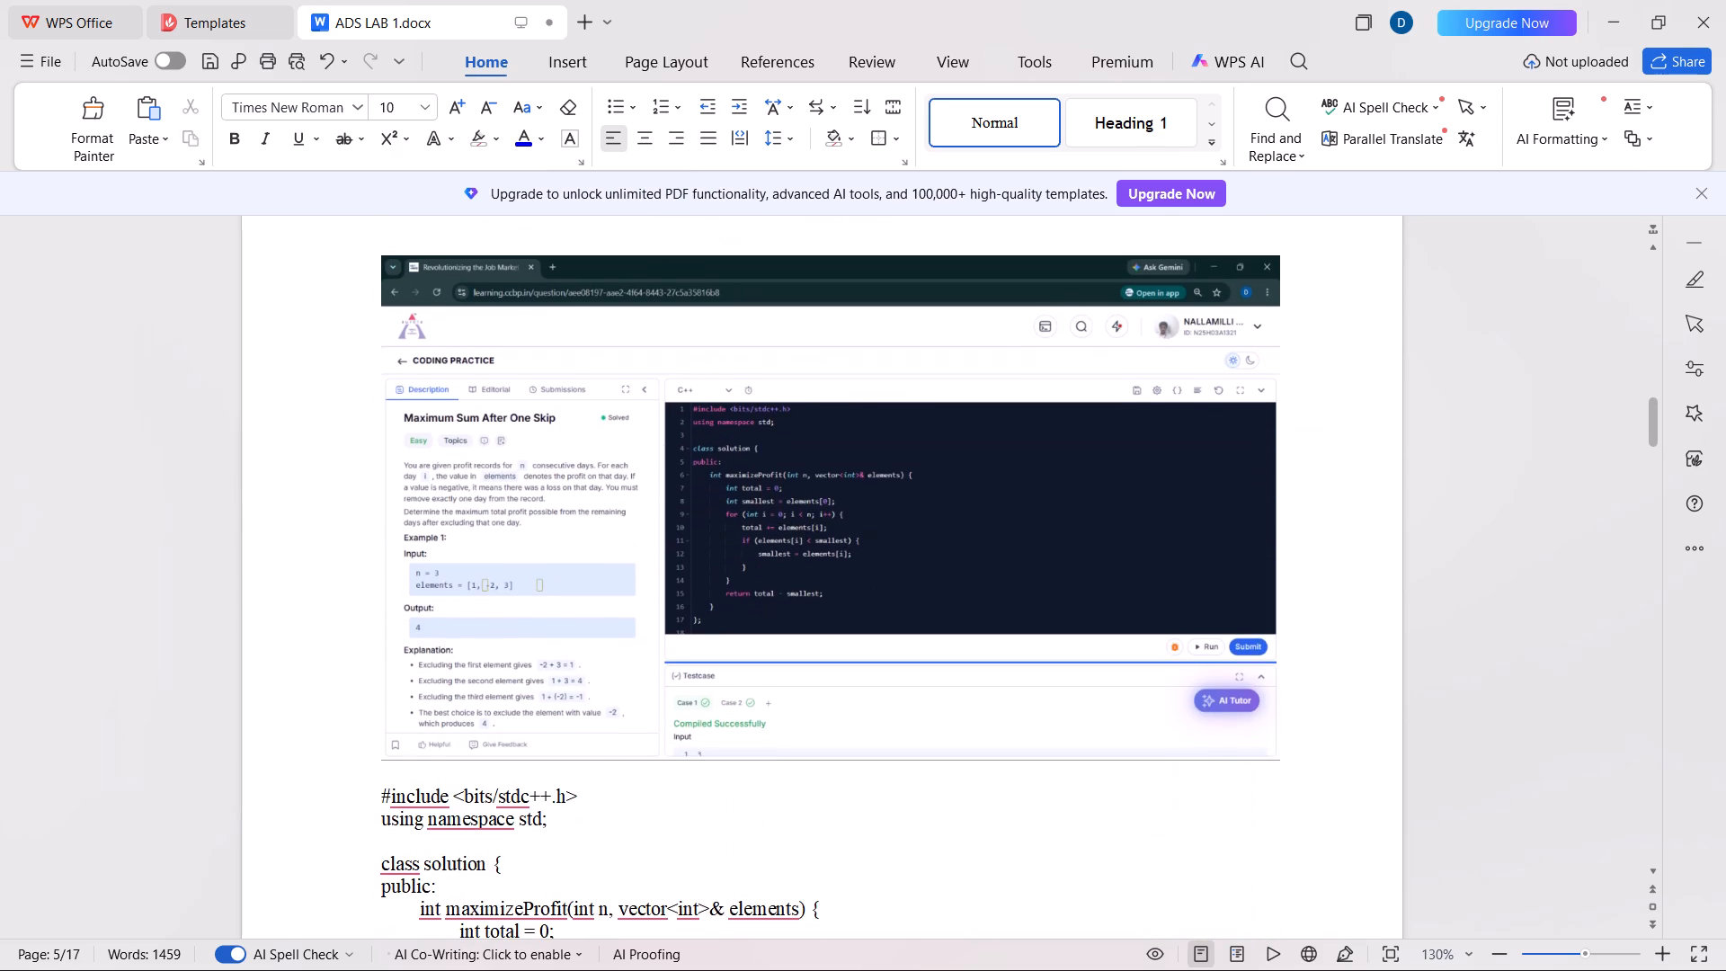
pyautogui.scroll(-5, 1105, 784)
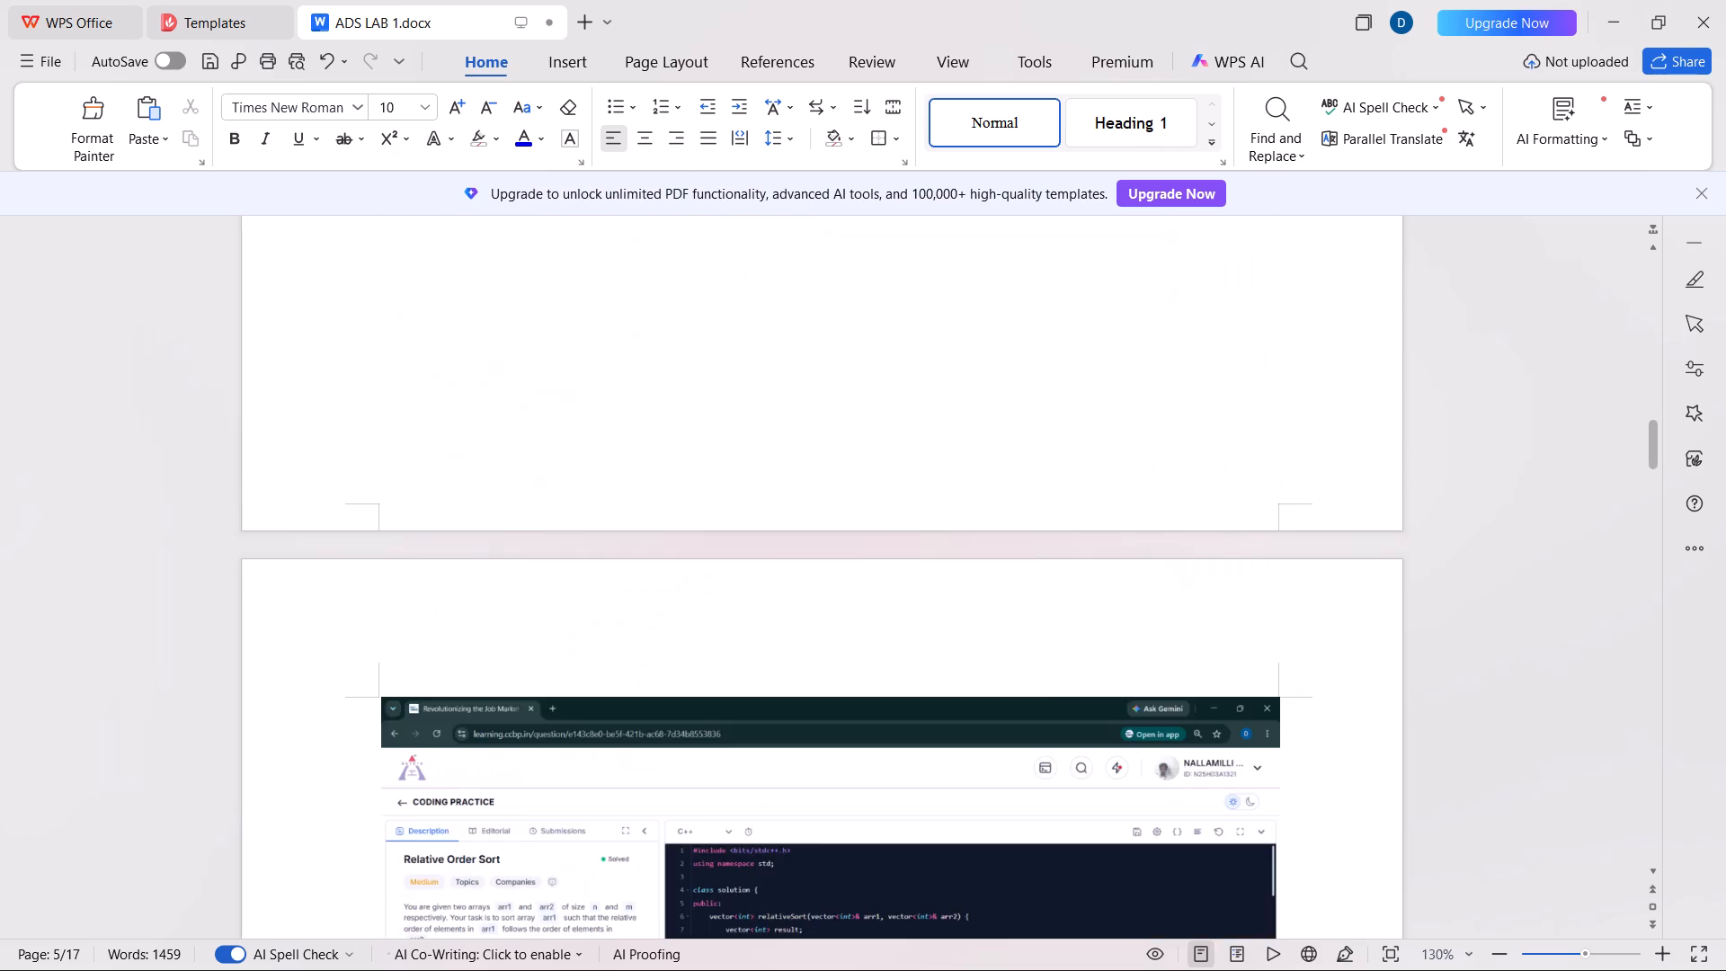
pyautogui.scroll(-5, 1105, 784)
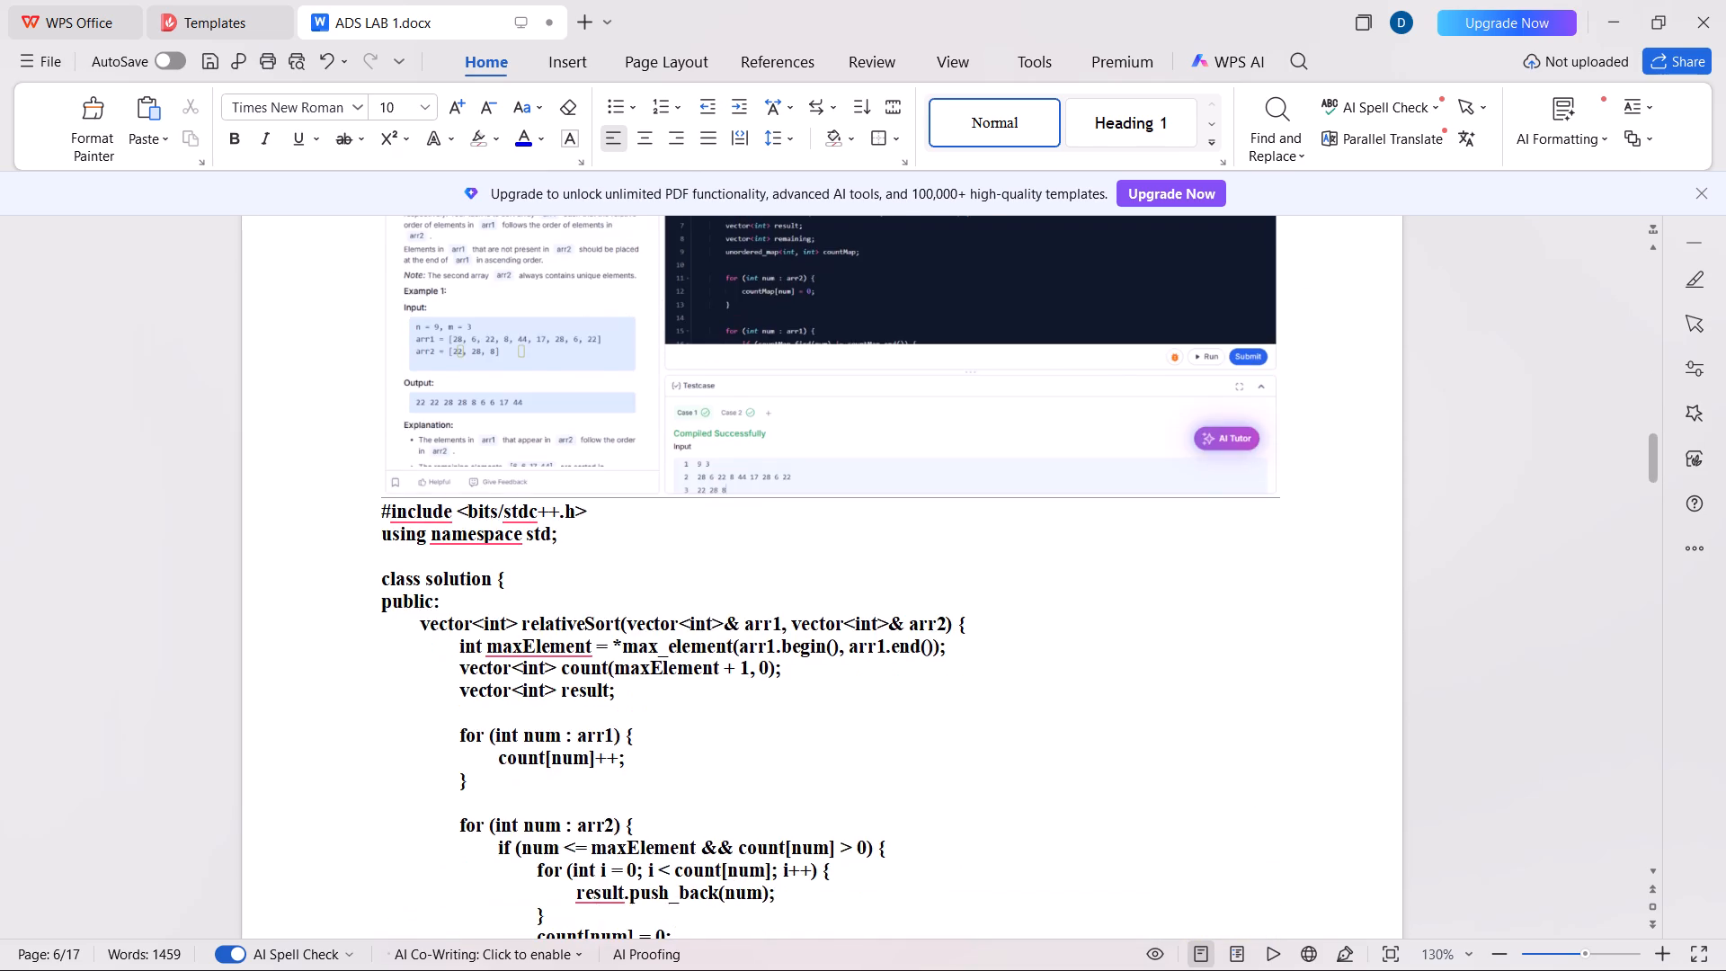
pyautogui.scroll(-4, 1105, 784)
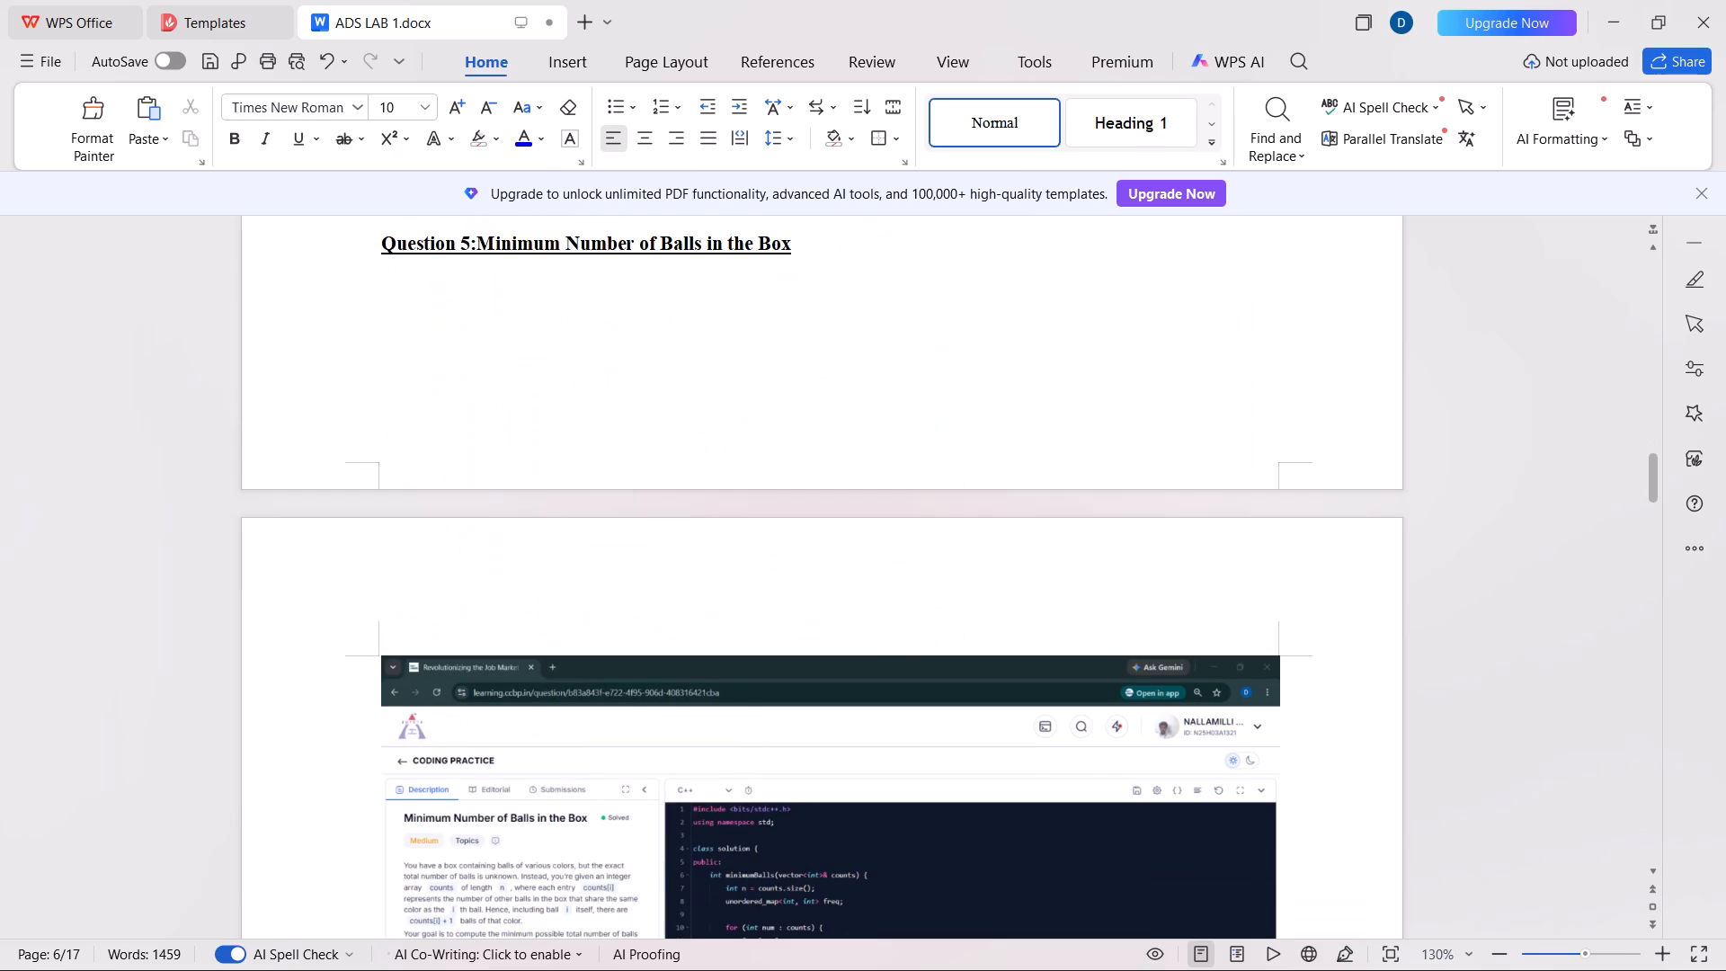
pyautogui.scroll(-1, 1105, 784)
pyautogui.scroll(1, 1105, 784)
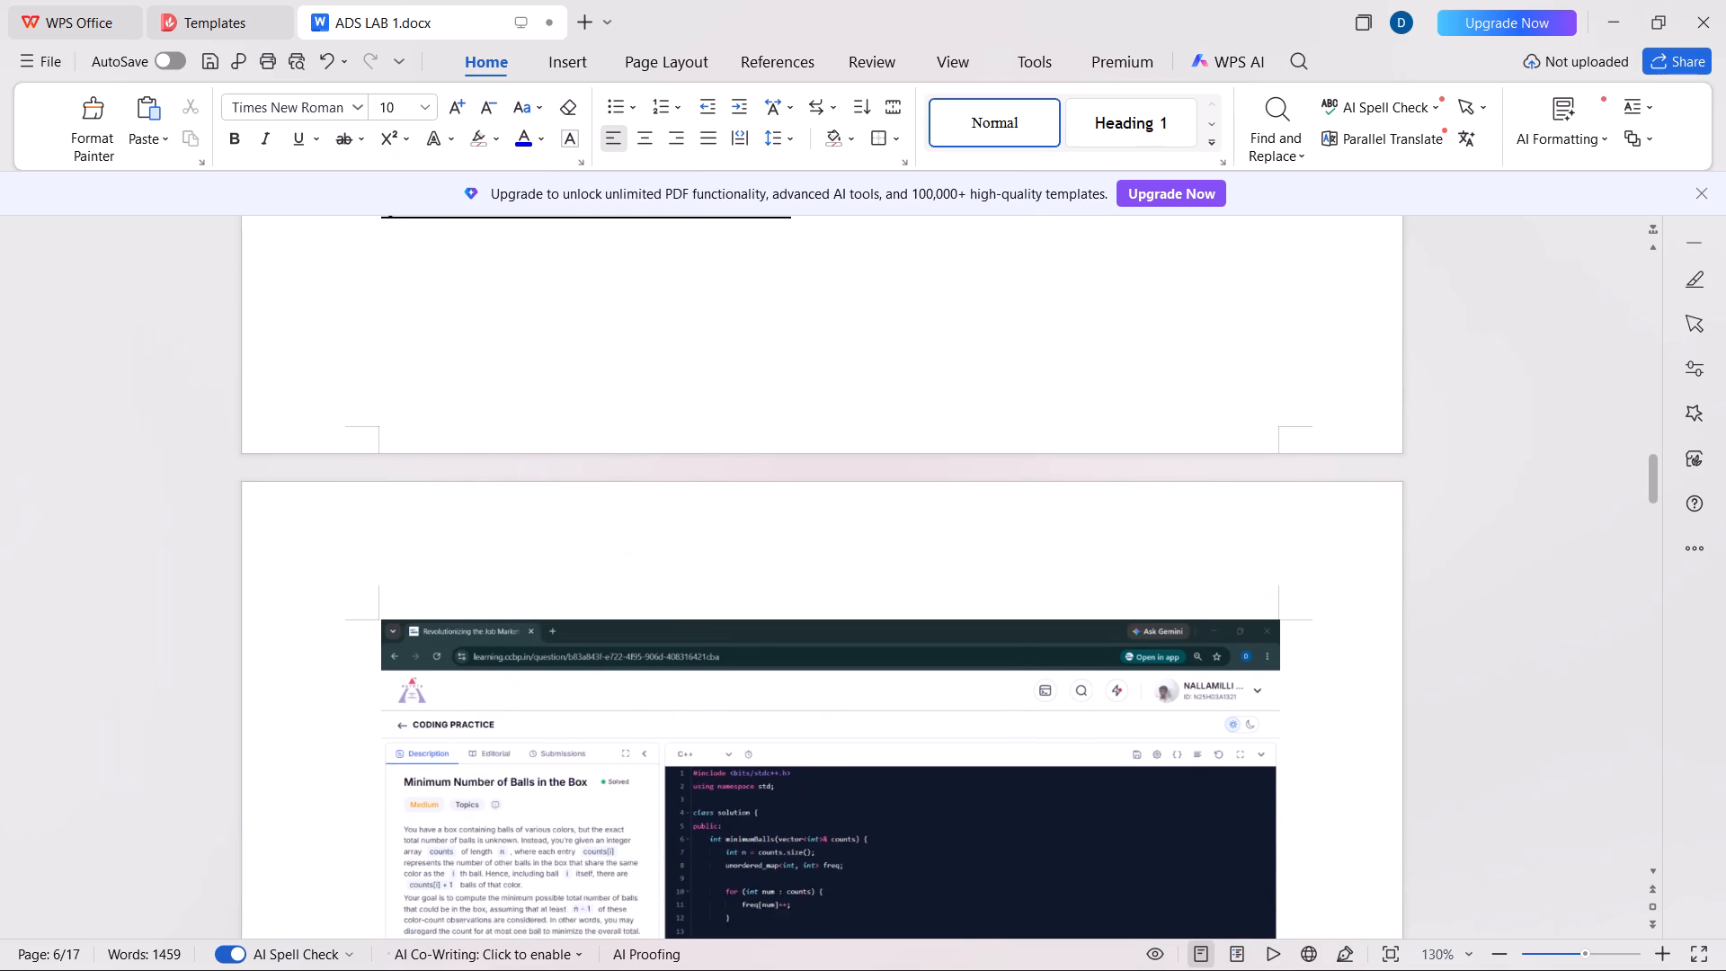
pyautogui.scroll(1, 1105, 784)
pyautogui.scroll(-2, 1105, 784)
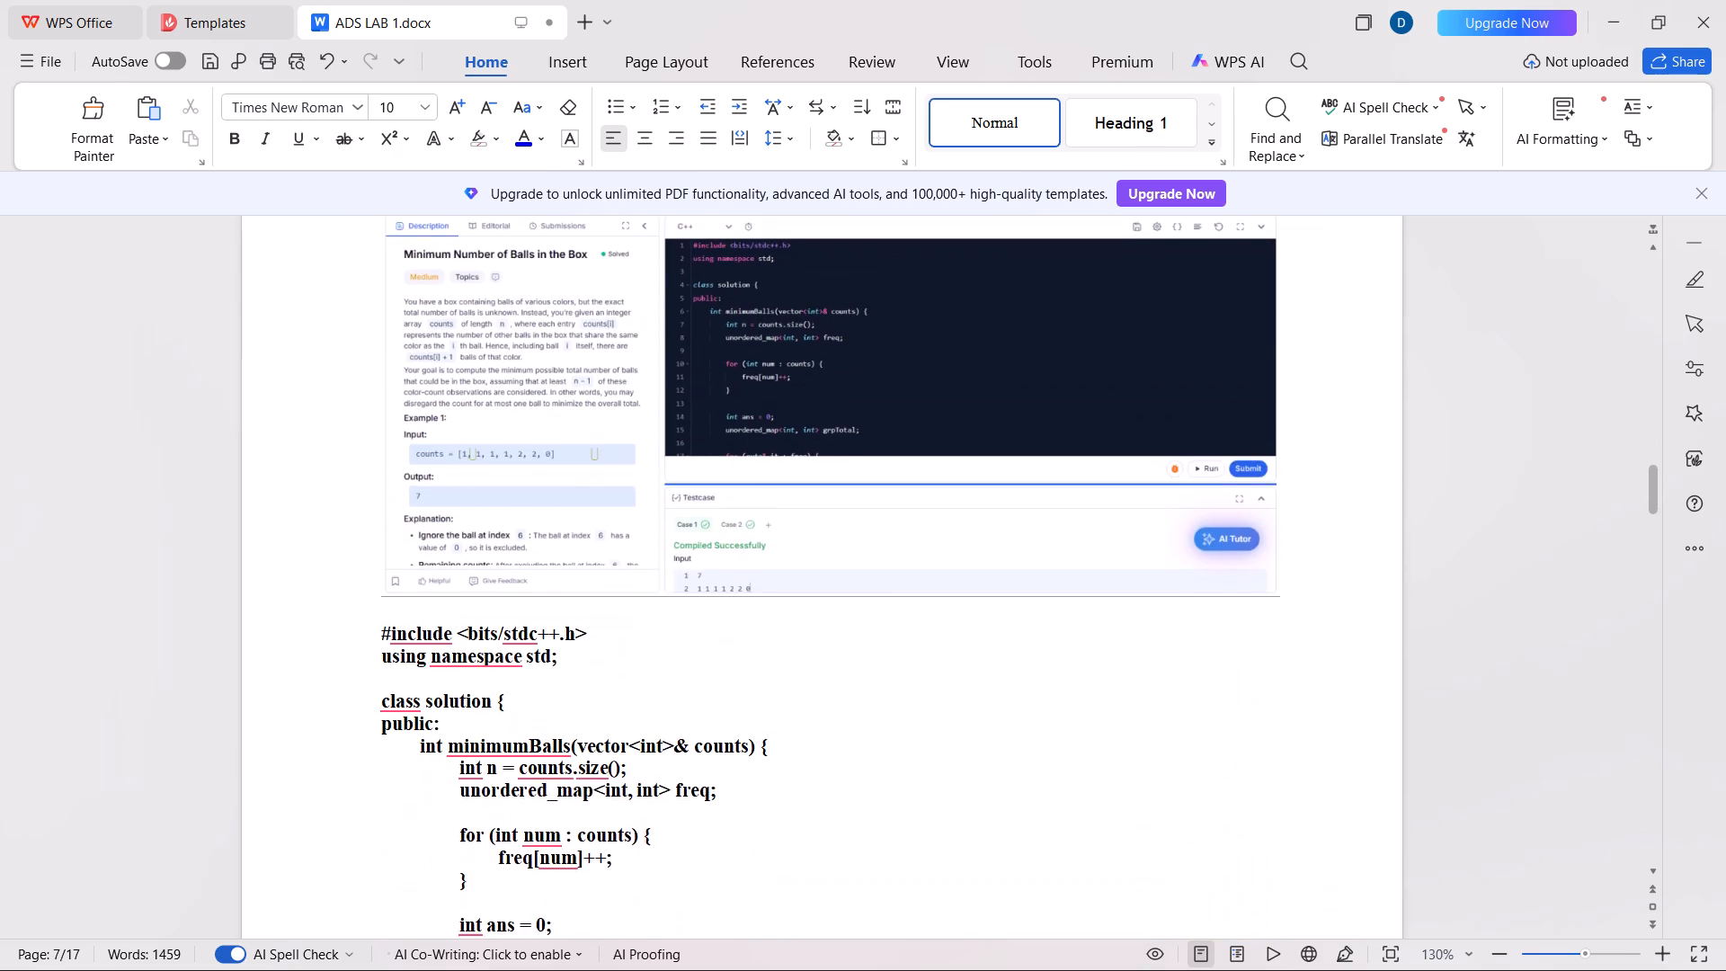
pyautogui.scroll(-3, 1105, 784)
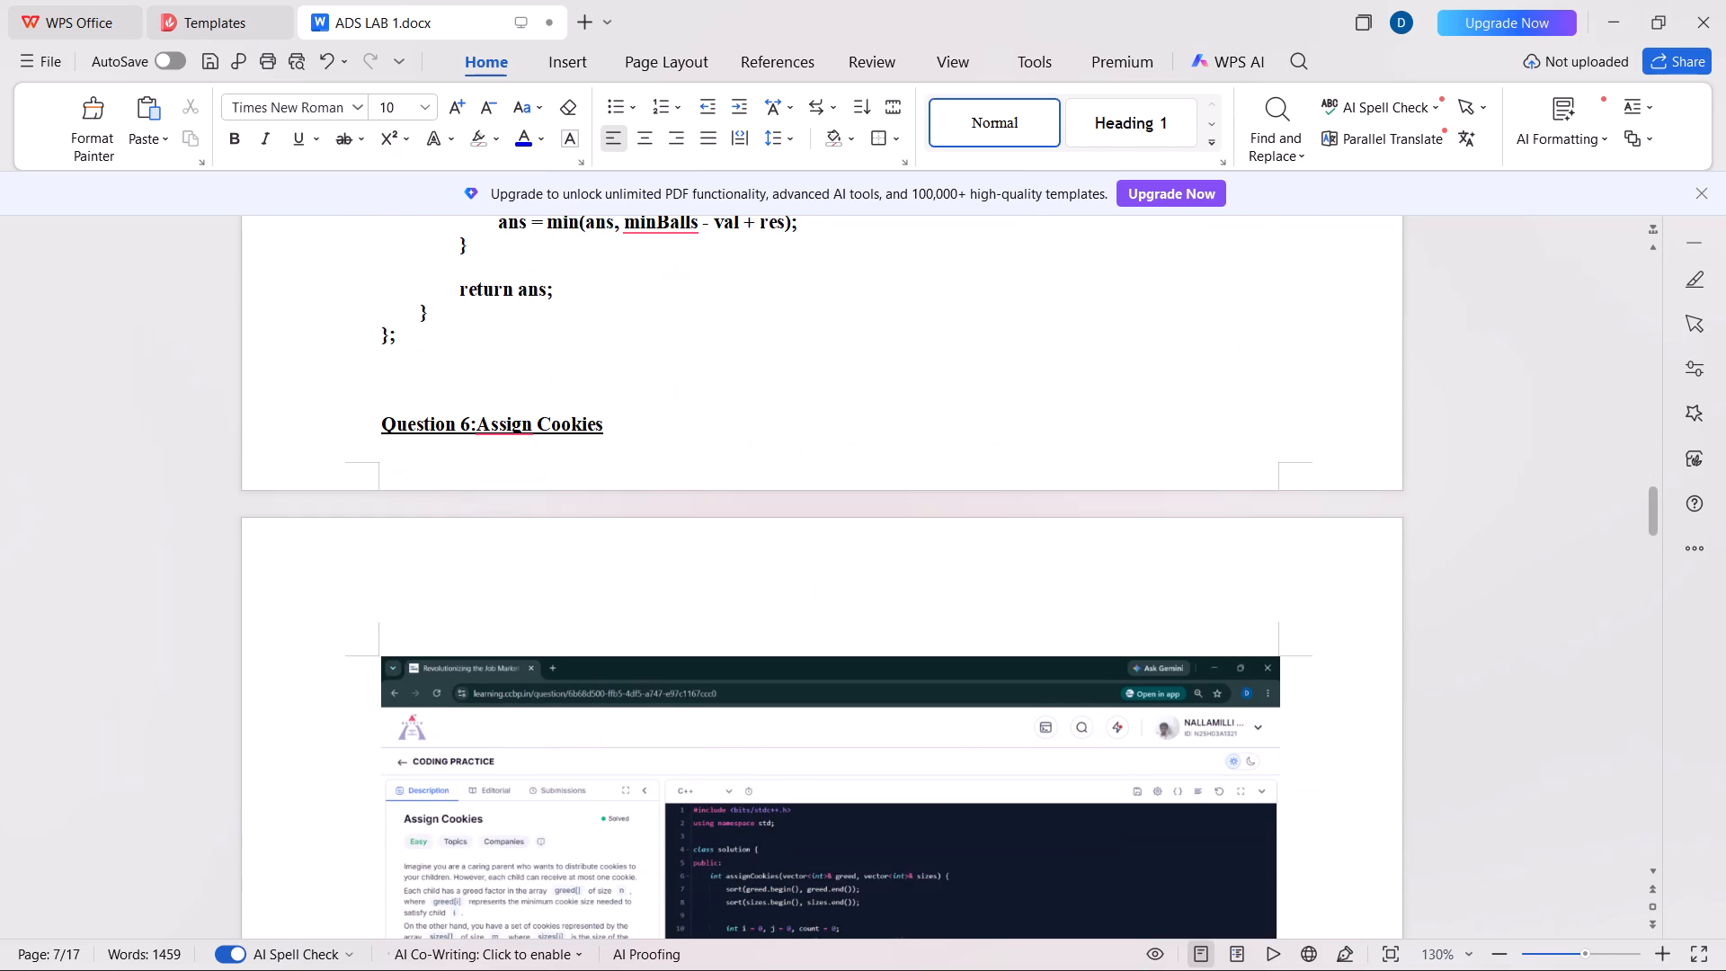
pyautogui.scroll(-2, 1105, 784)
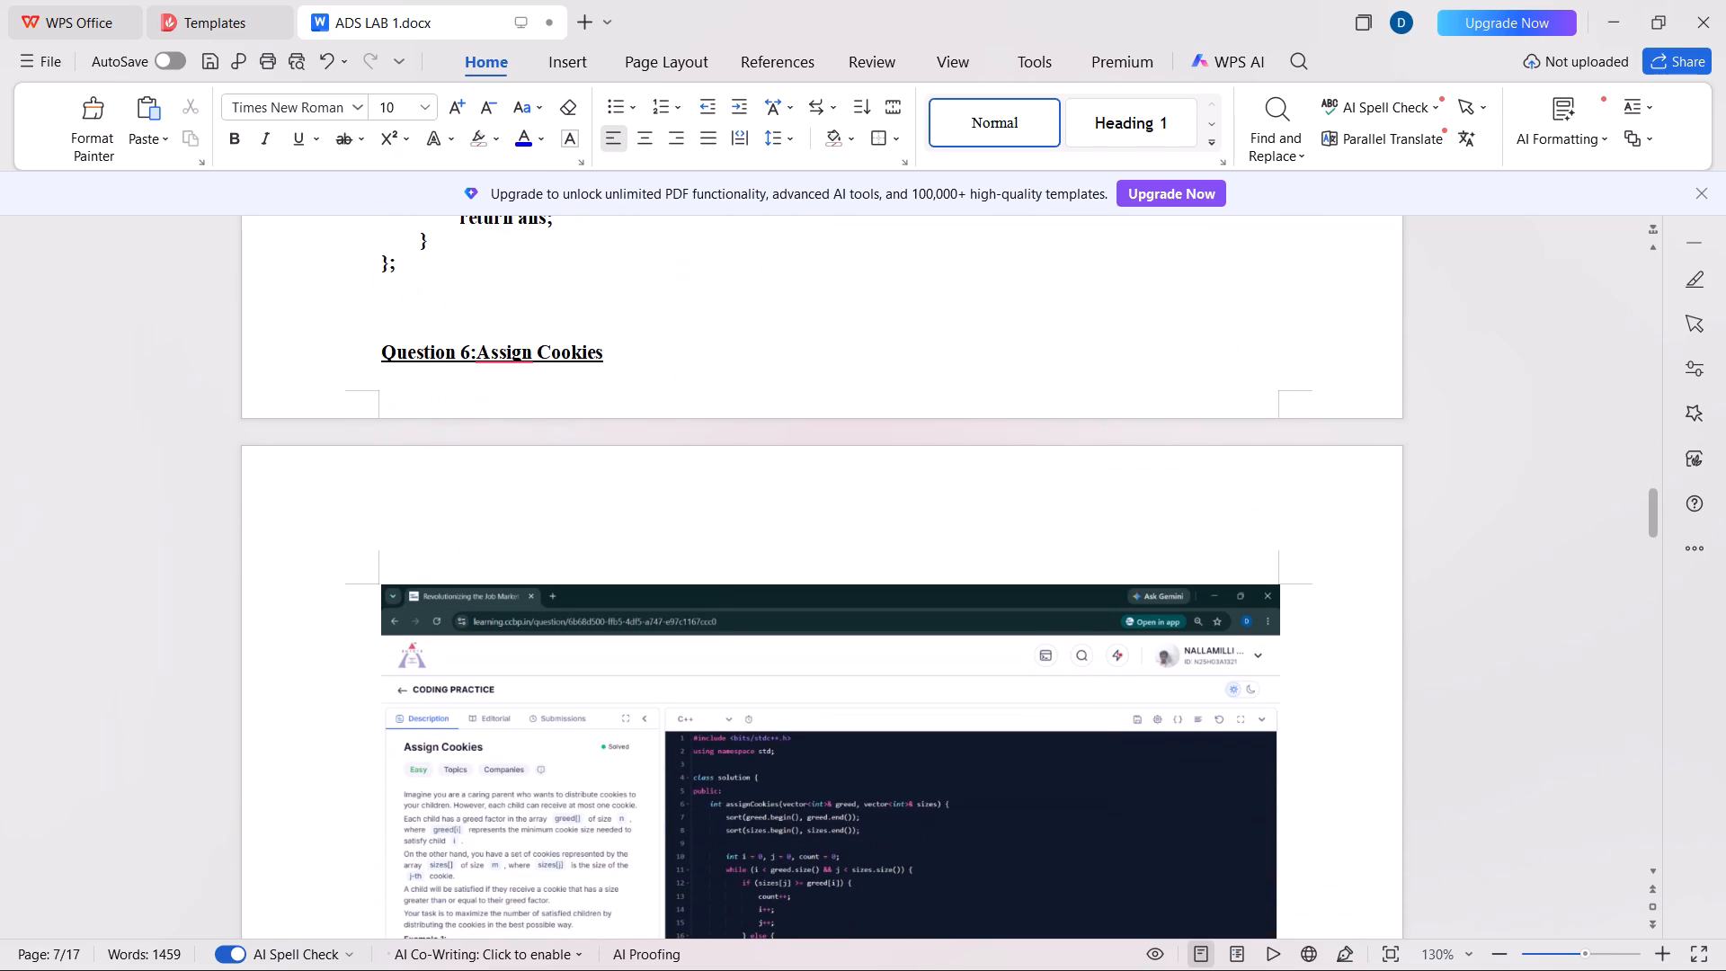
pyautogui.scroll(-4, 1105, 784)
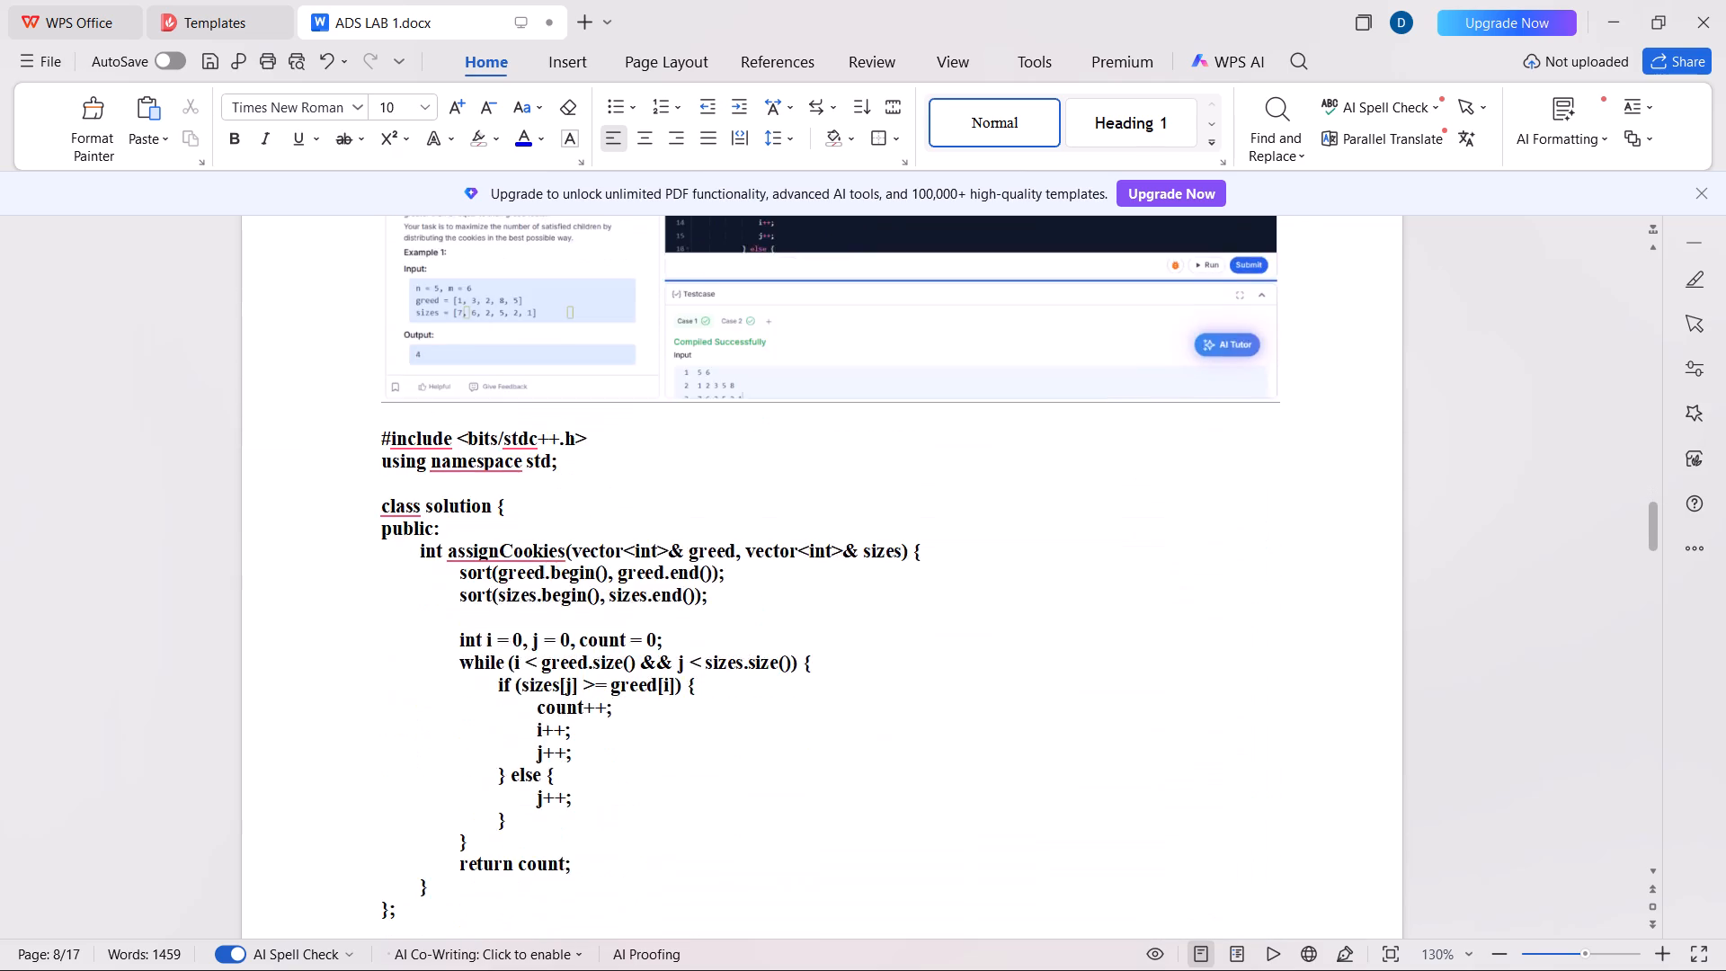
pyautogui.scroll(-5, 1105, 784)
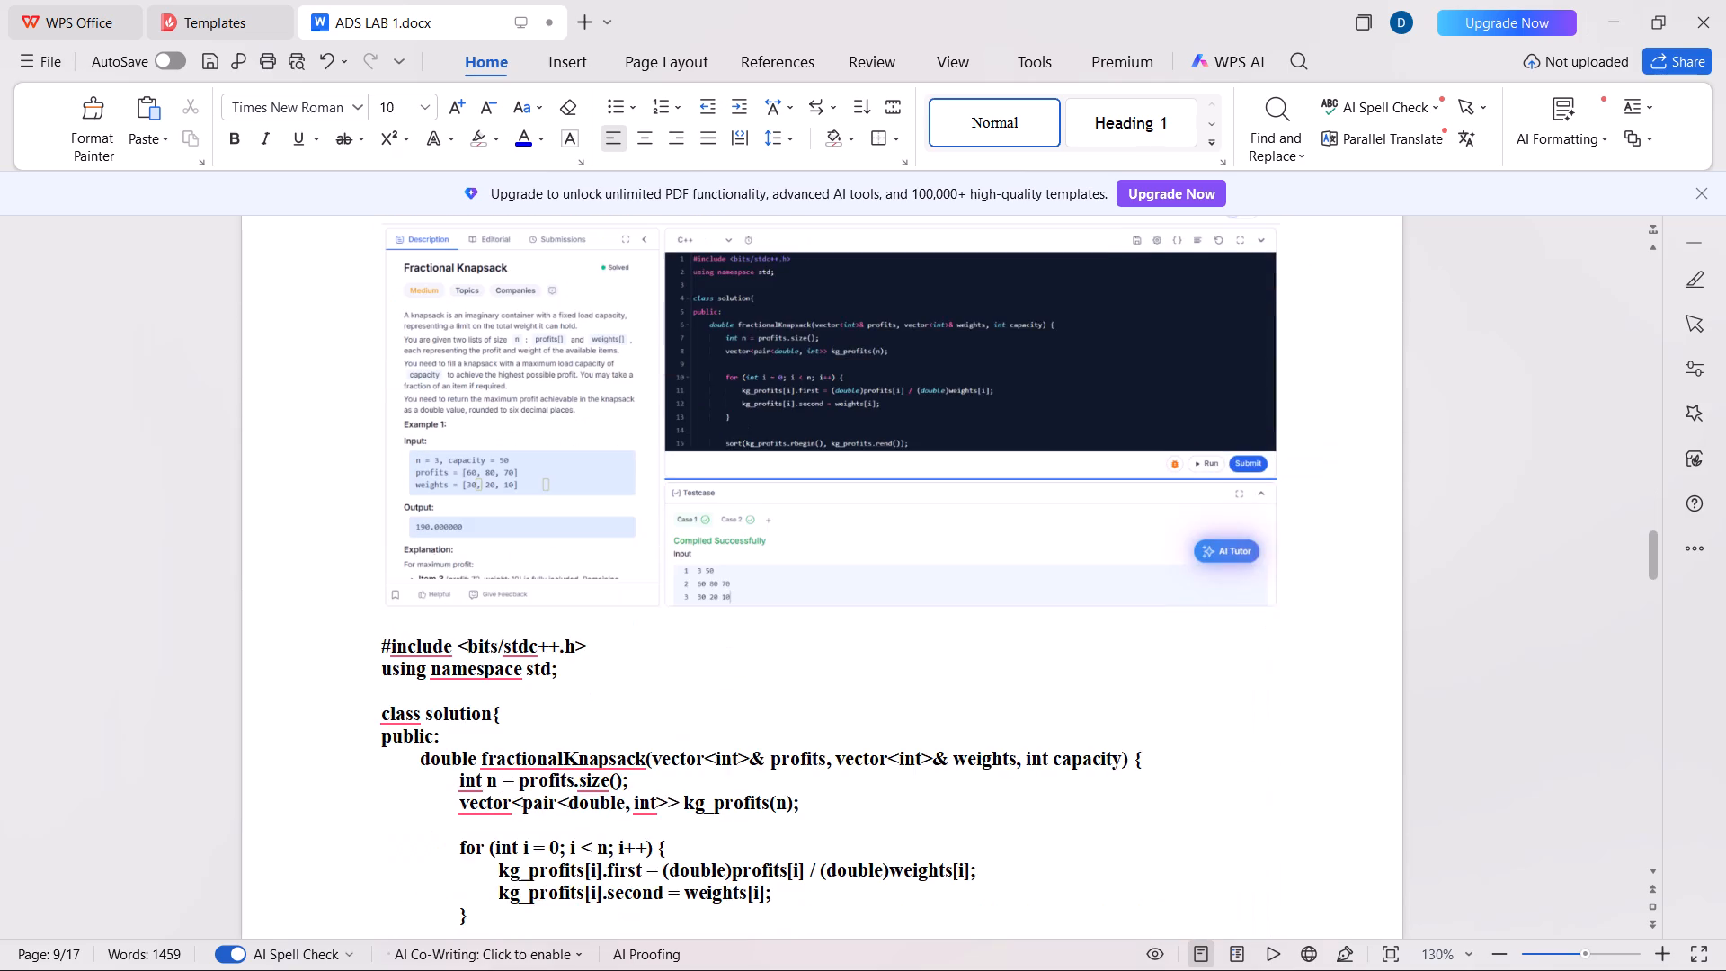
pyautogui.scroll(-4, 1105, 784)
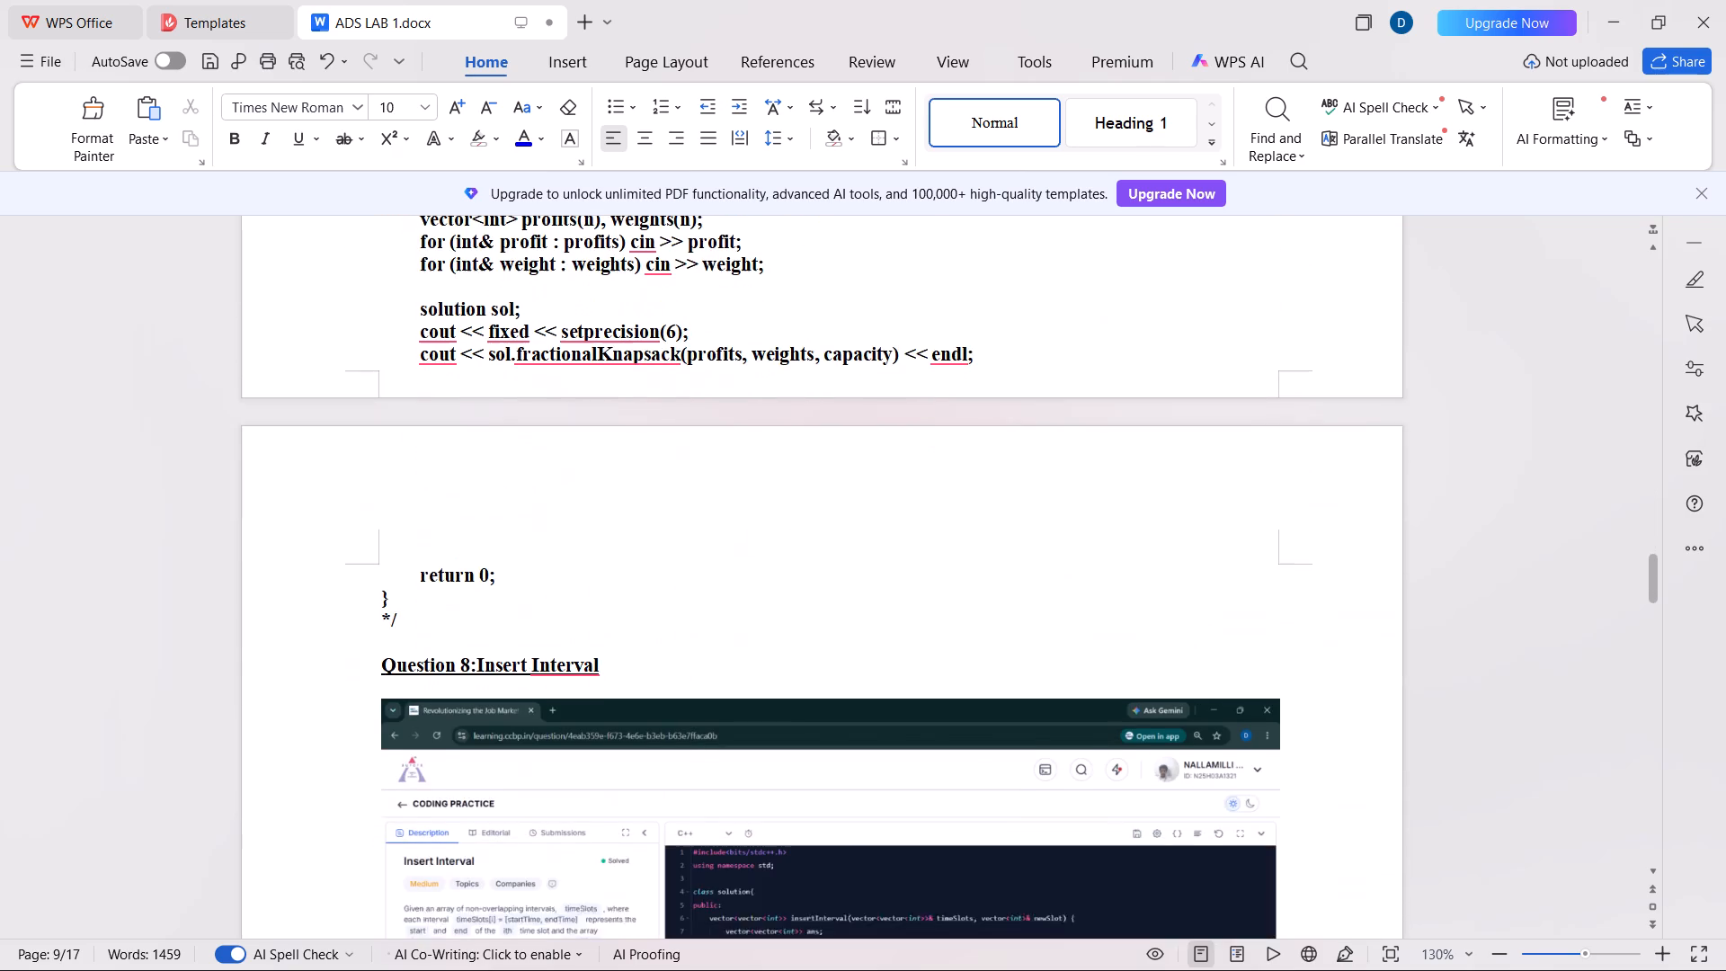
pyautogui.scroll(-6, 1105, 784)
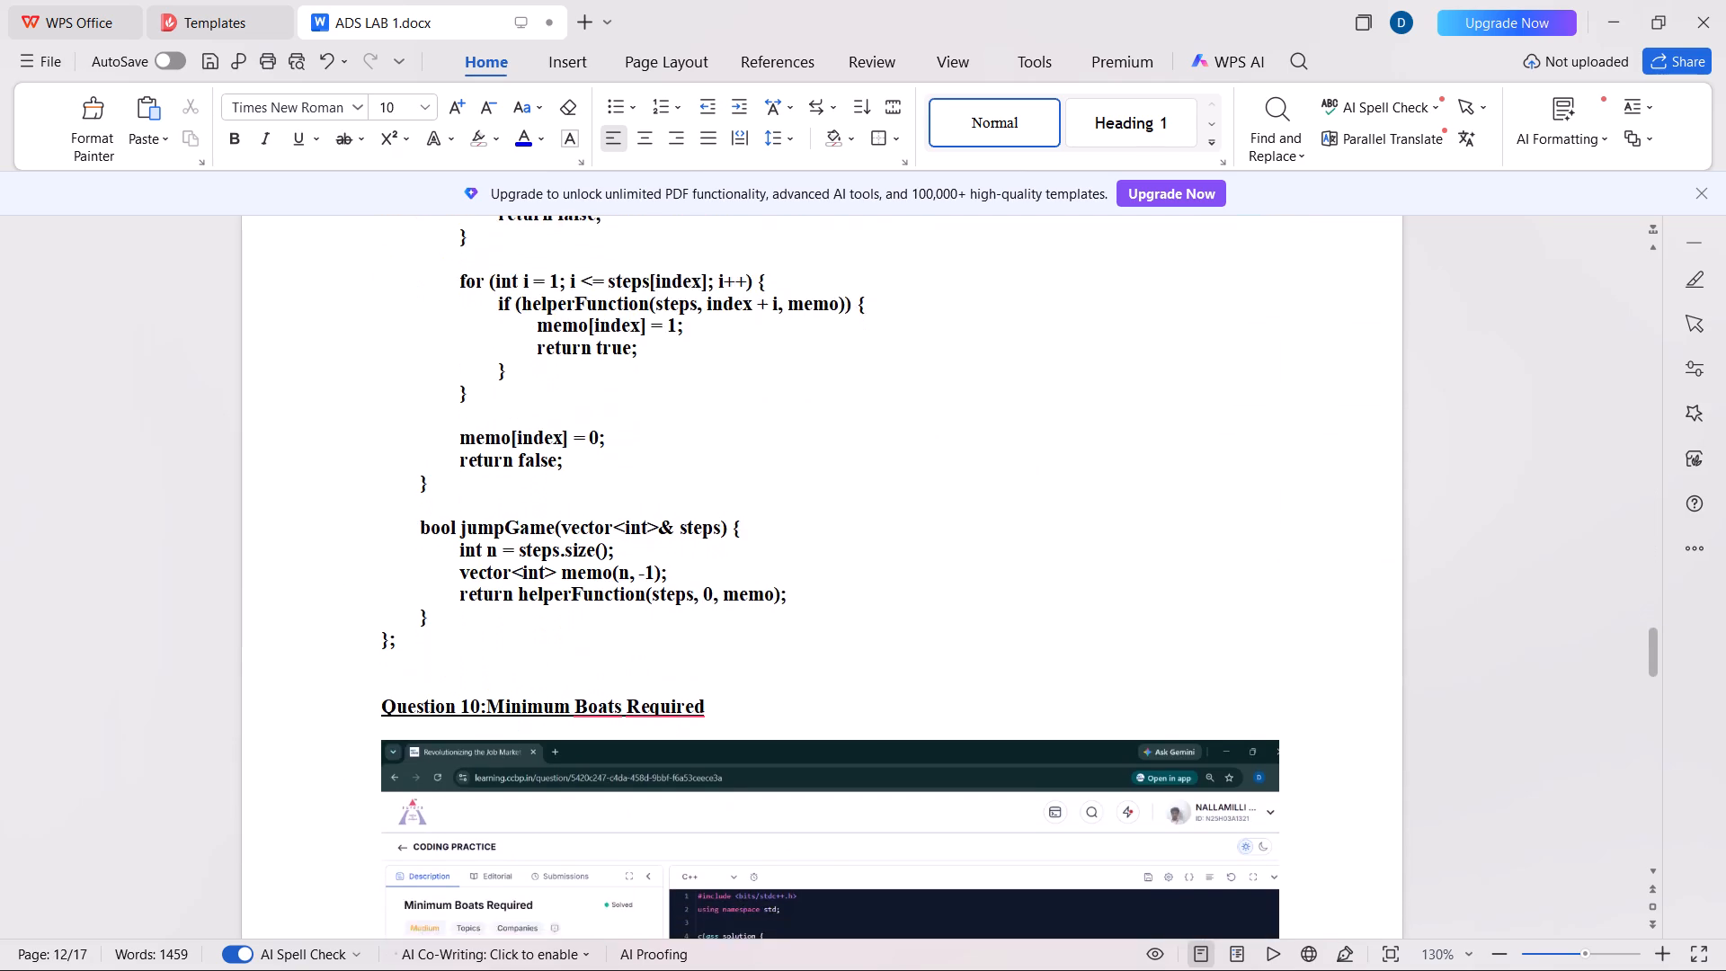
pyautogui.scroll(-14, 1105, 784)
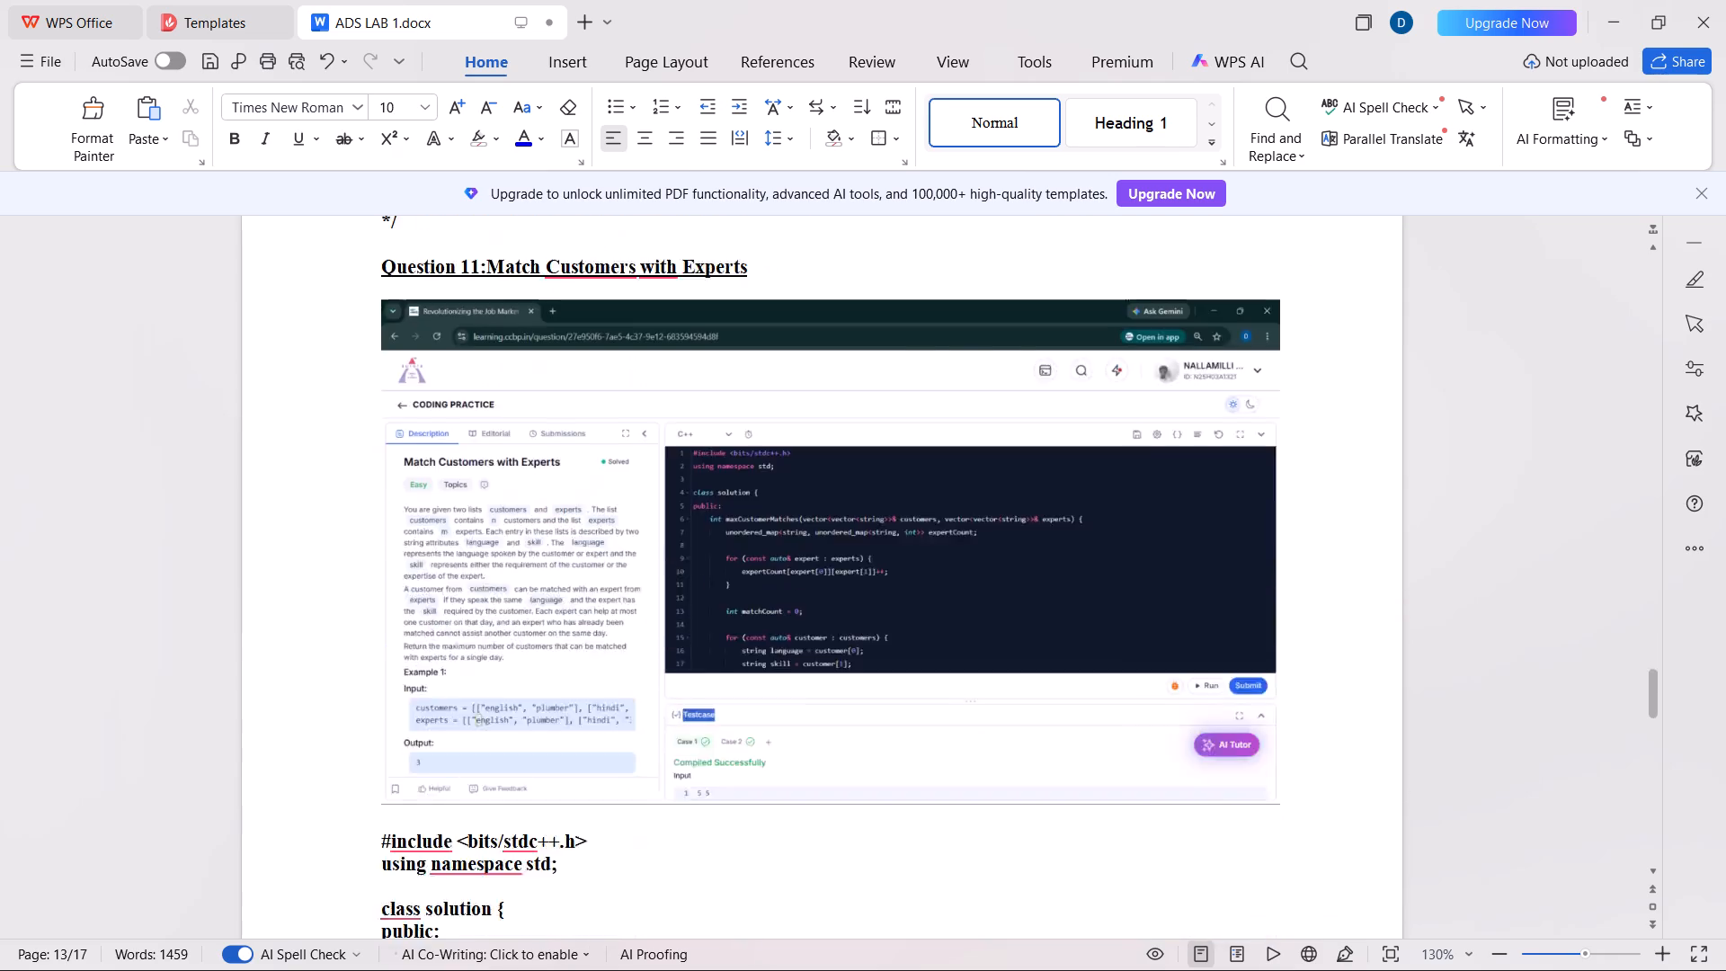
pyautogui.scroll(-12, 1105, 784)
# Go back through the questions to the beginning and recheck the cover page and the certificate page's details.
pyautogui.scroll(5, 1105, 784)
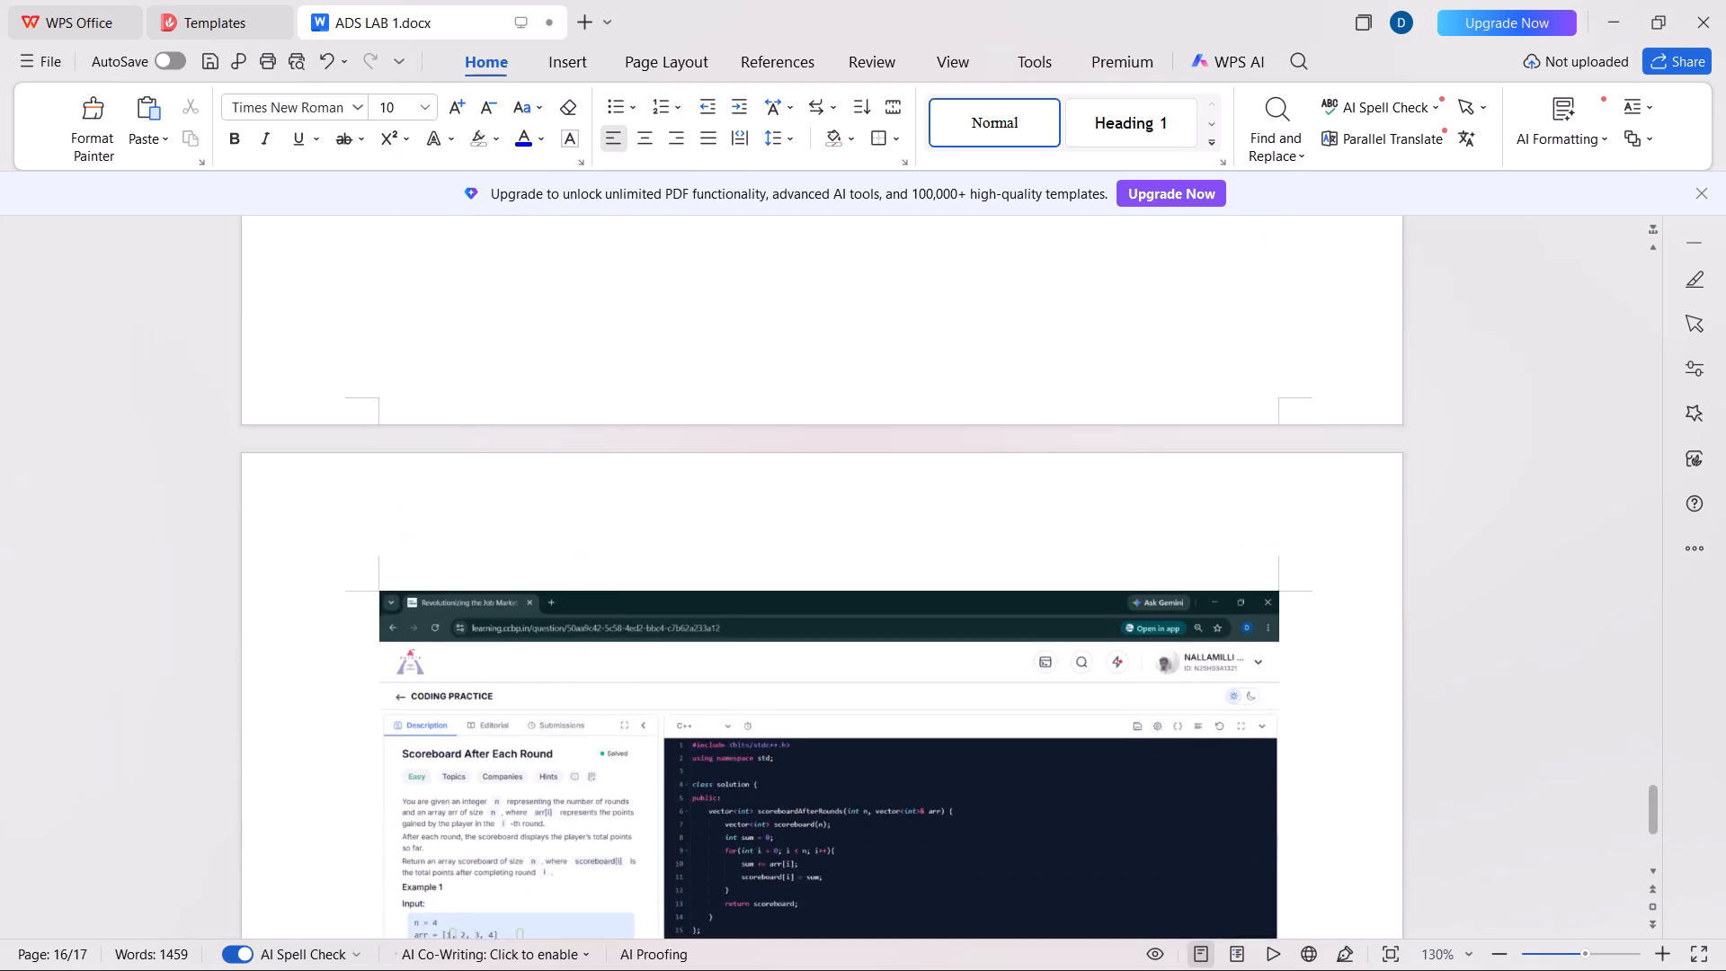
pyautogui.scroll(16, 1105, 784)
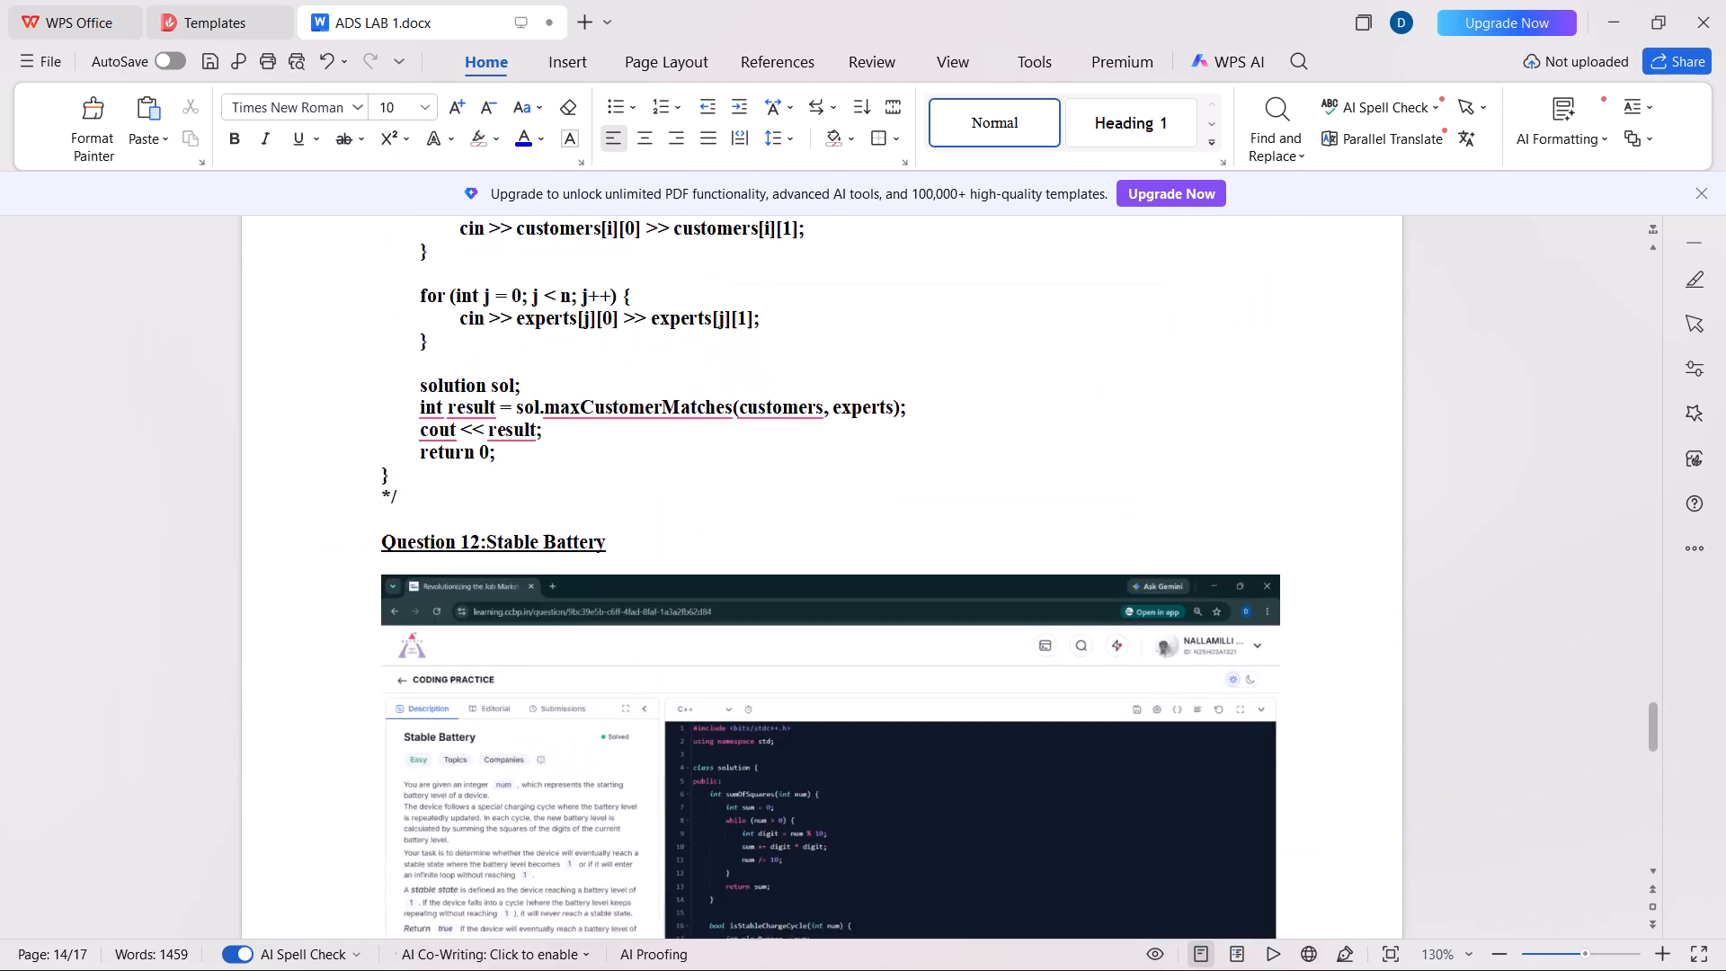
pyautogui.scroll(16, 1105, 784)
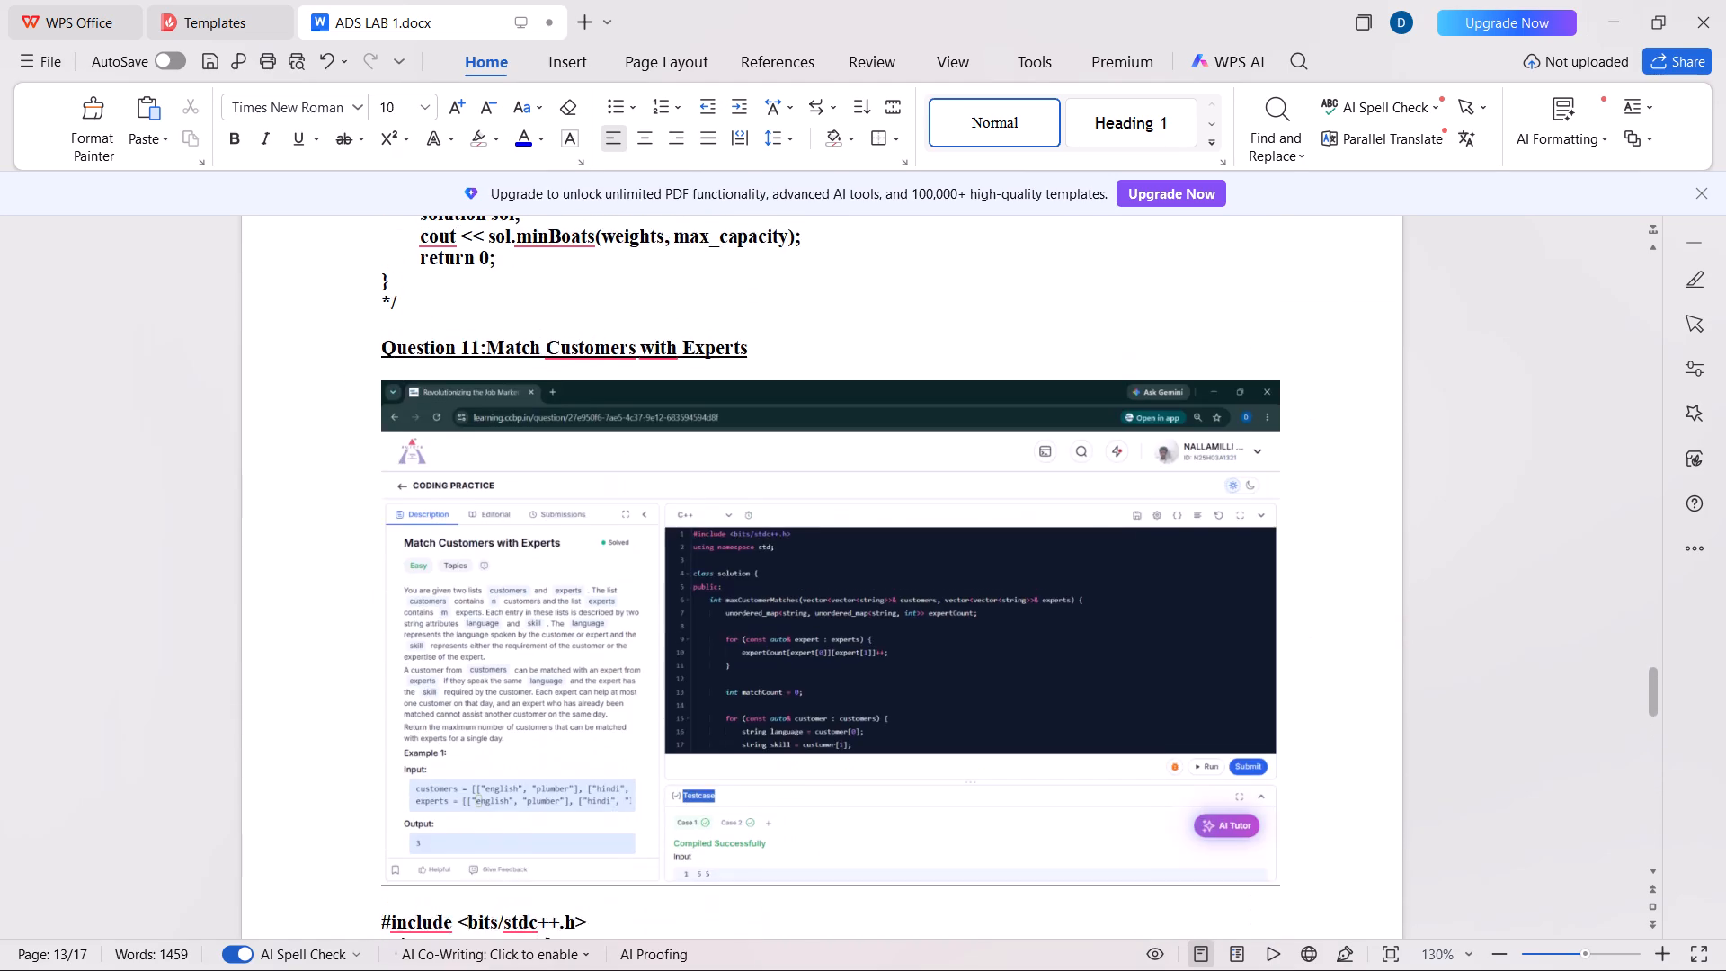
pyautogui.scroll(15, 1105, 784)
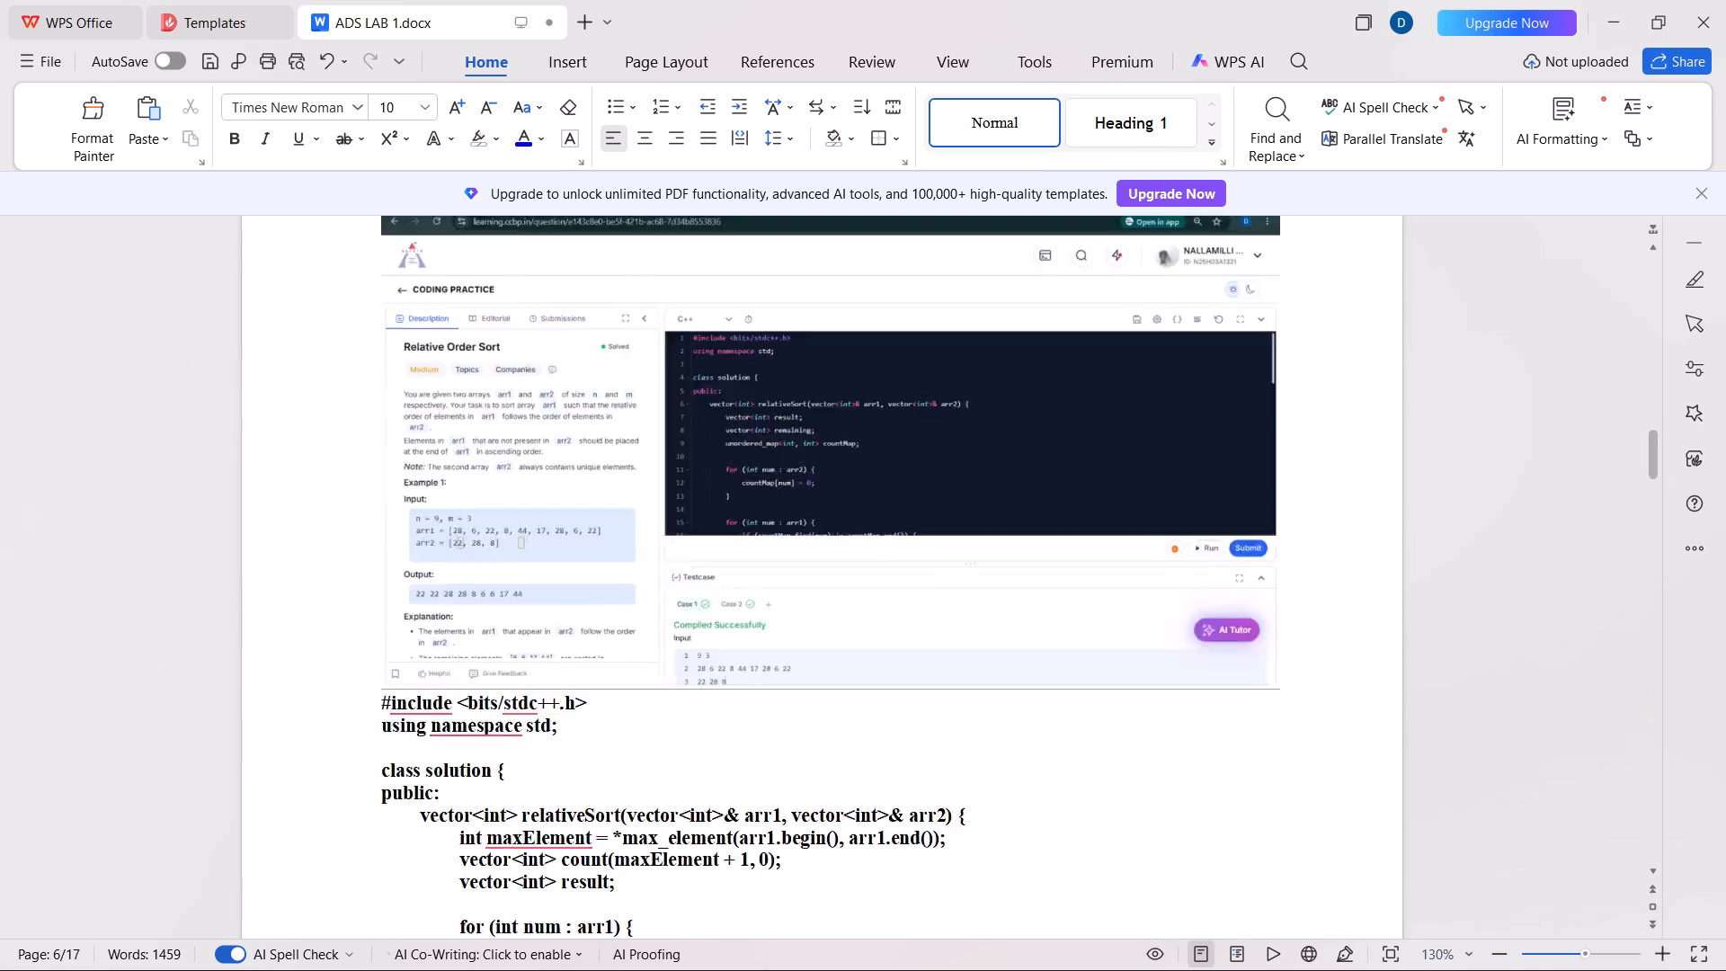
pyautogui.scroll(8, 1105, 784)
pyautogui.scroll(-1, 918, 667)
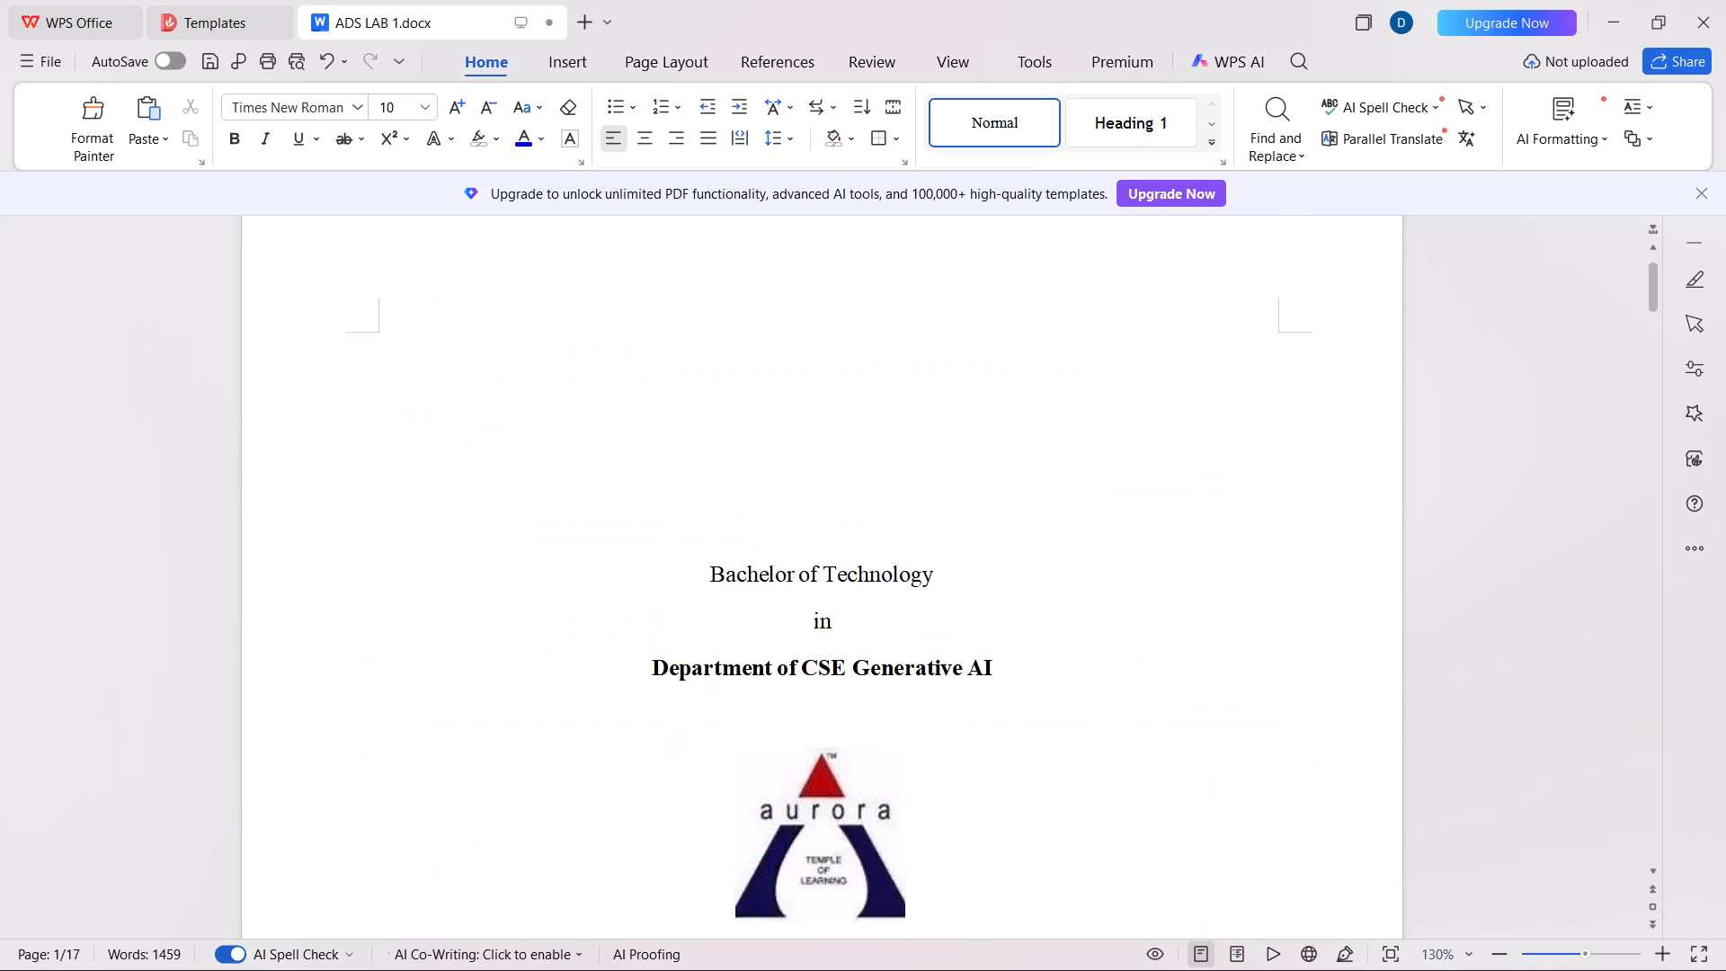
pyautogui.scroll(-10, 918, 667)
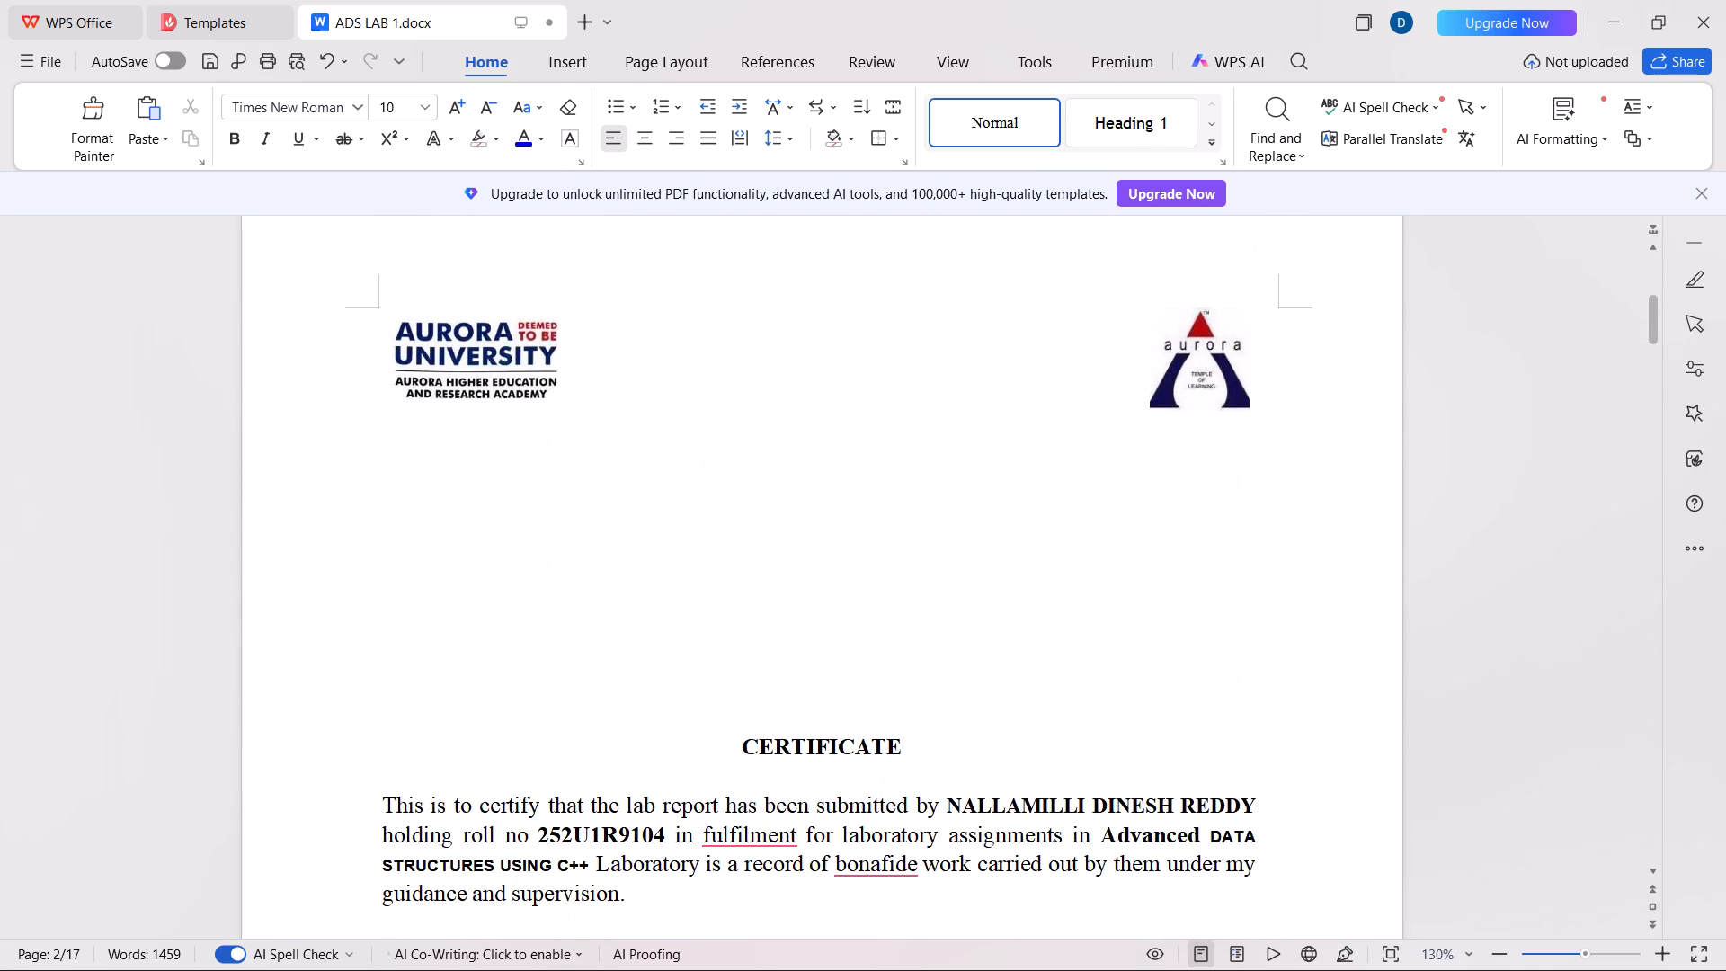
pyautogui.scroll(-3, 918, 667)
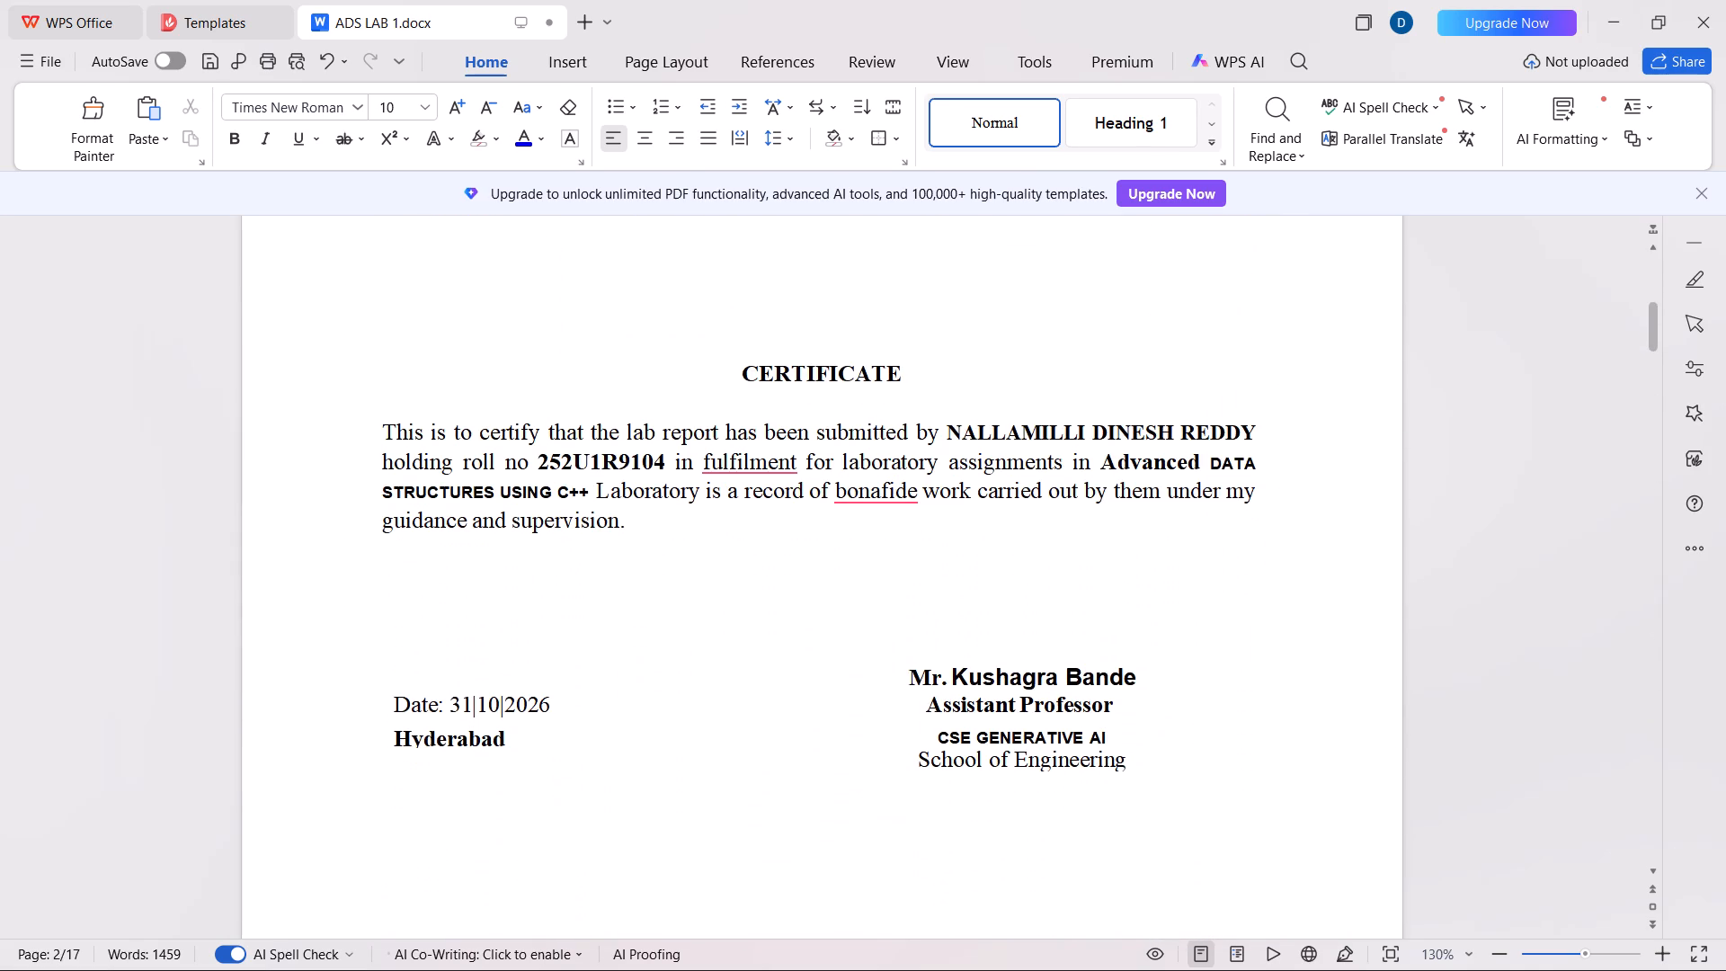
pyautogui.scroll(-5, 918, 667)
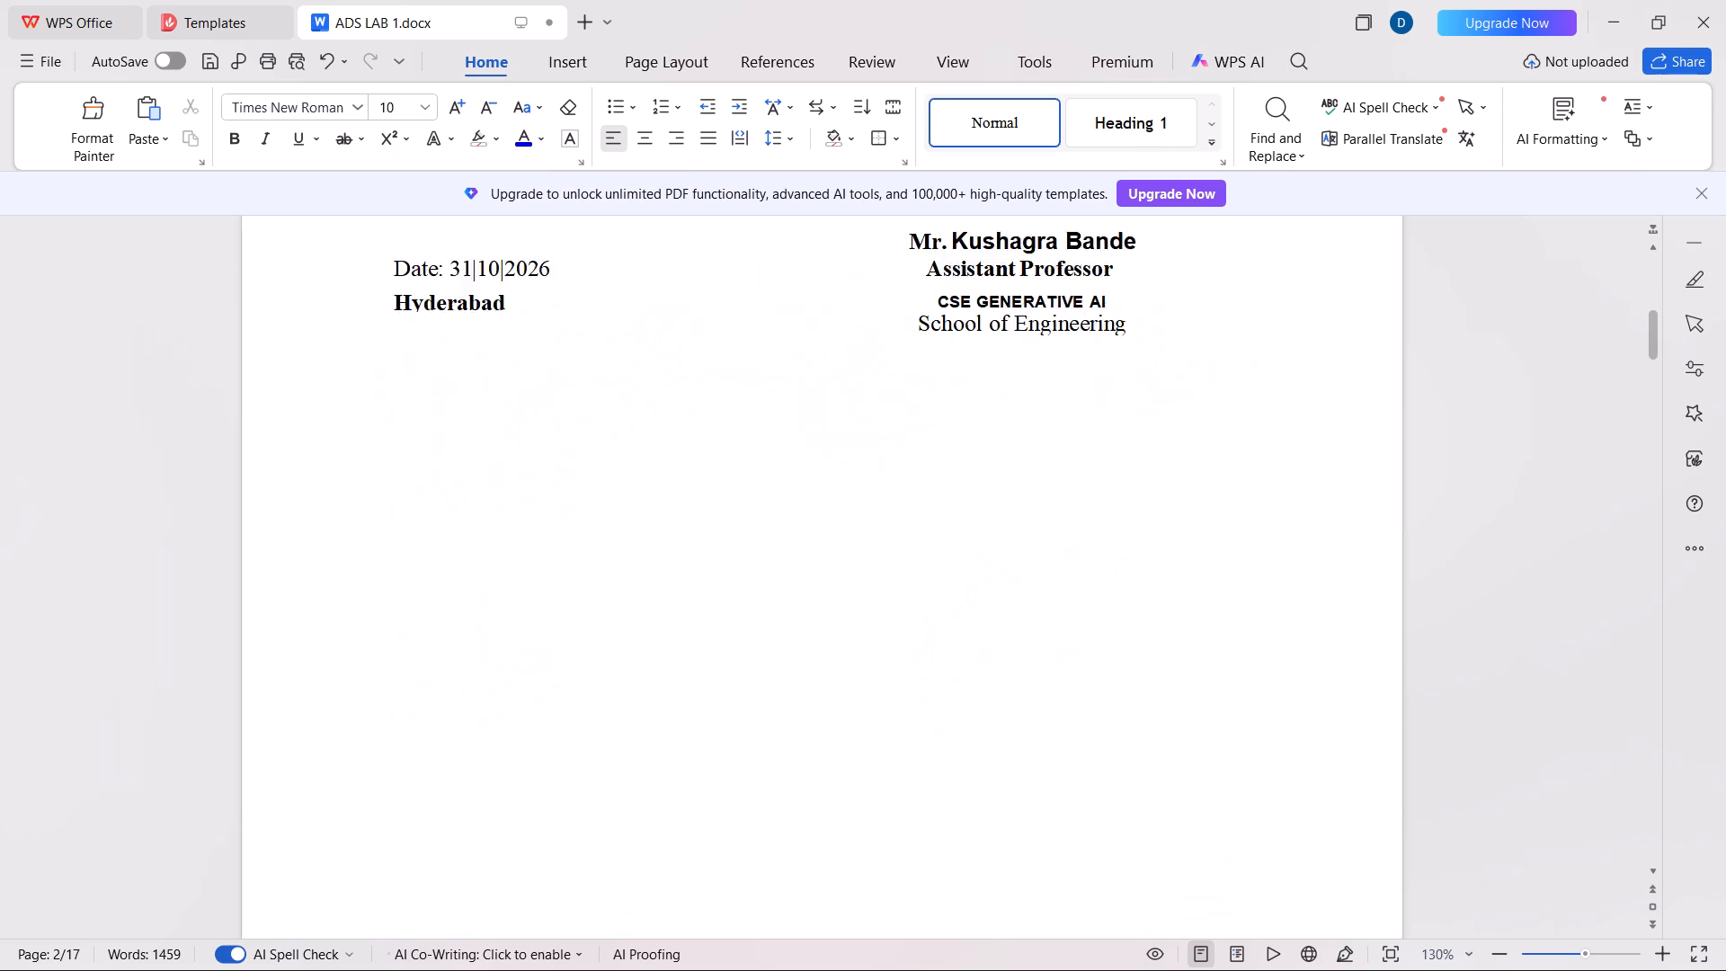
pyautogui.scroll(-1, 918, 667)
pyautogui.scroll(6, 918, 667)
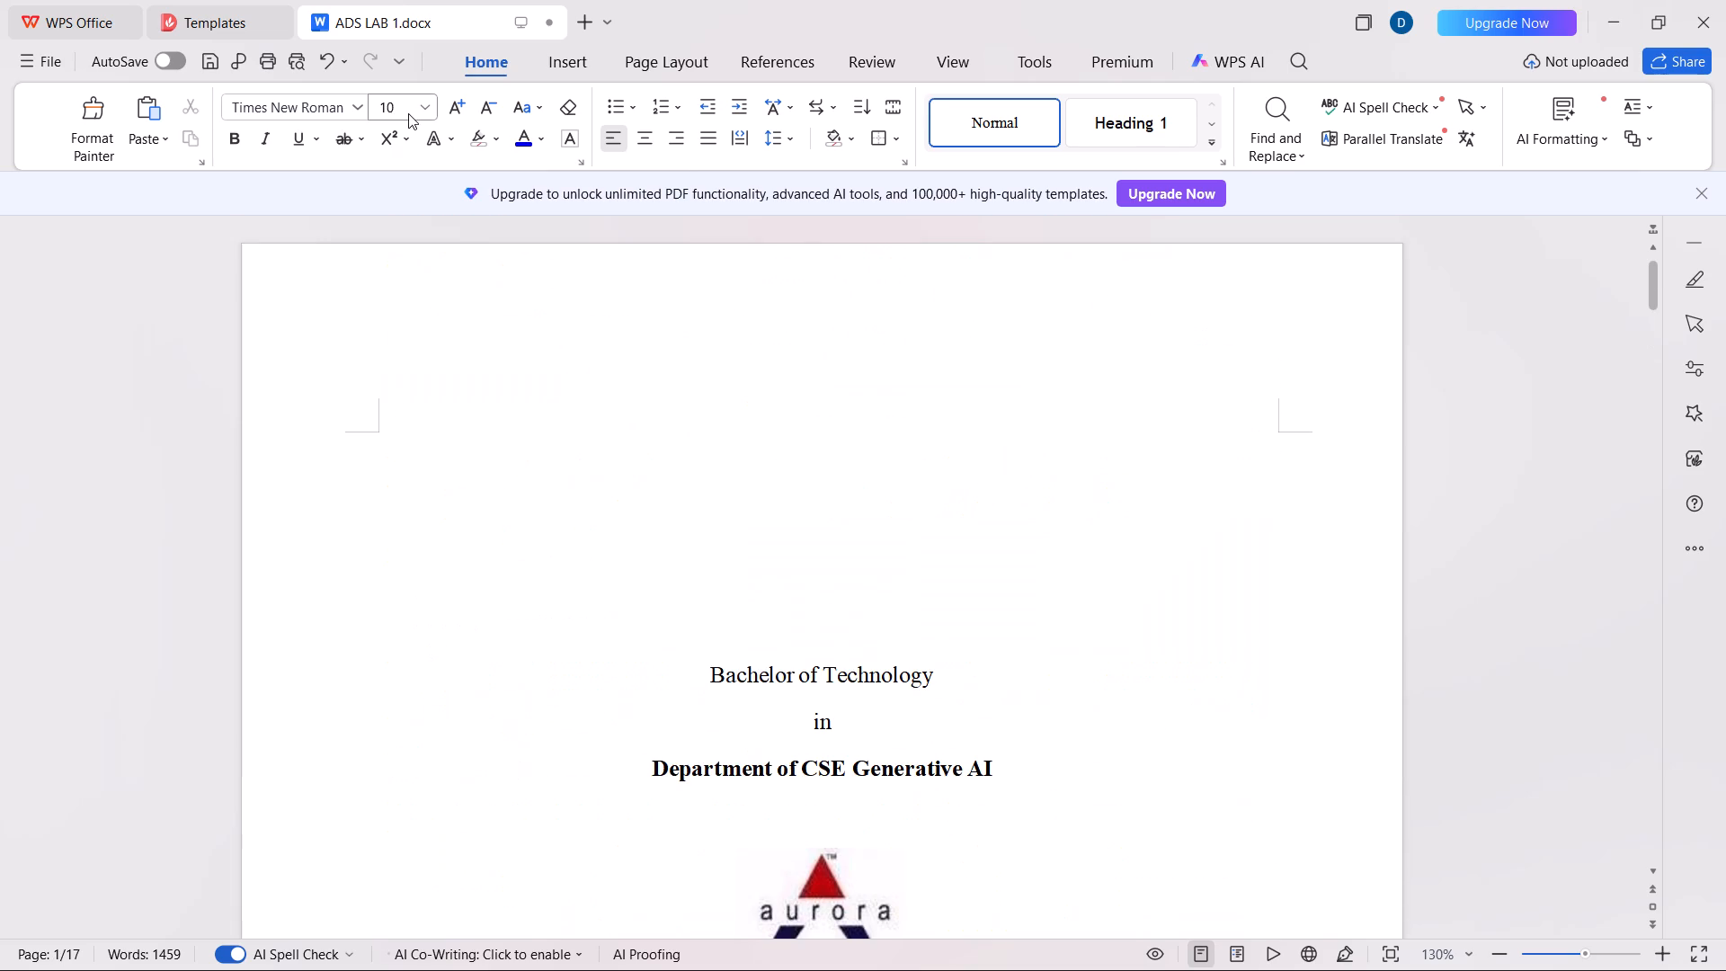
# Export pages 1 to 17 of ADS LAB 1.docx as a standard-quality PDF to the Desktop folder and close the export dialog.
pyautogui.click(247, 61)
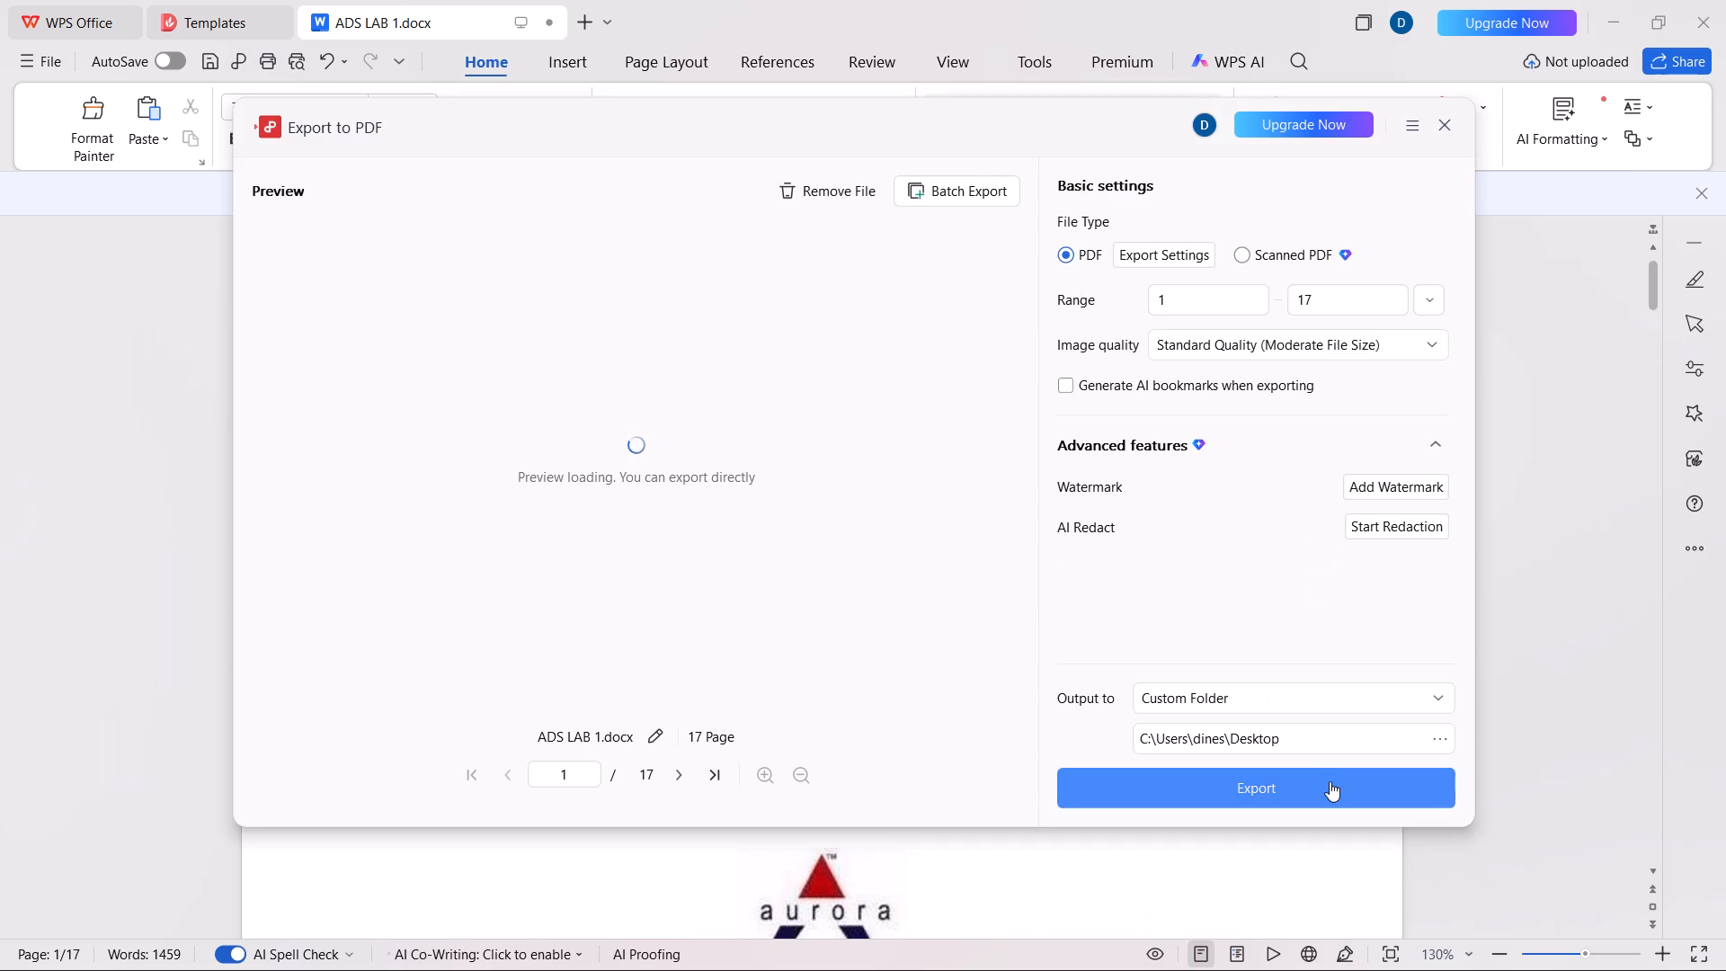
pyautogui.click(1330, 781)
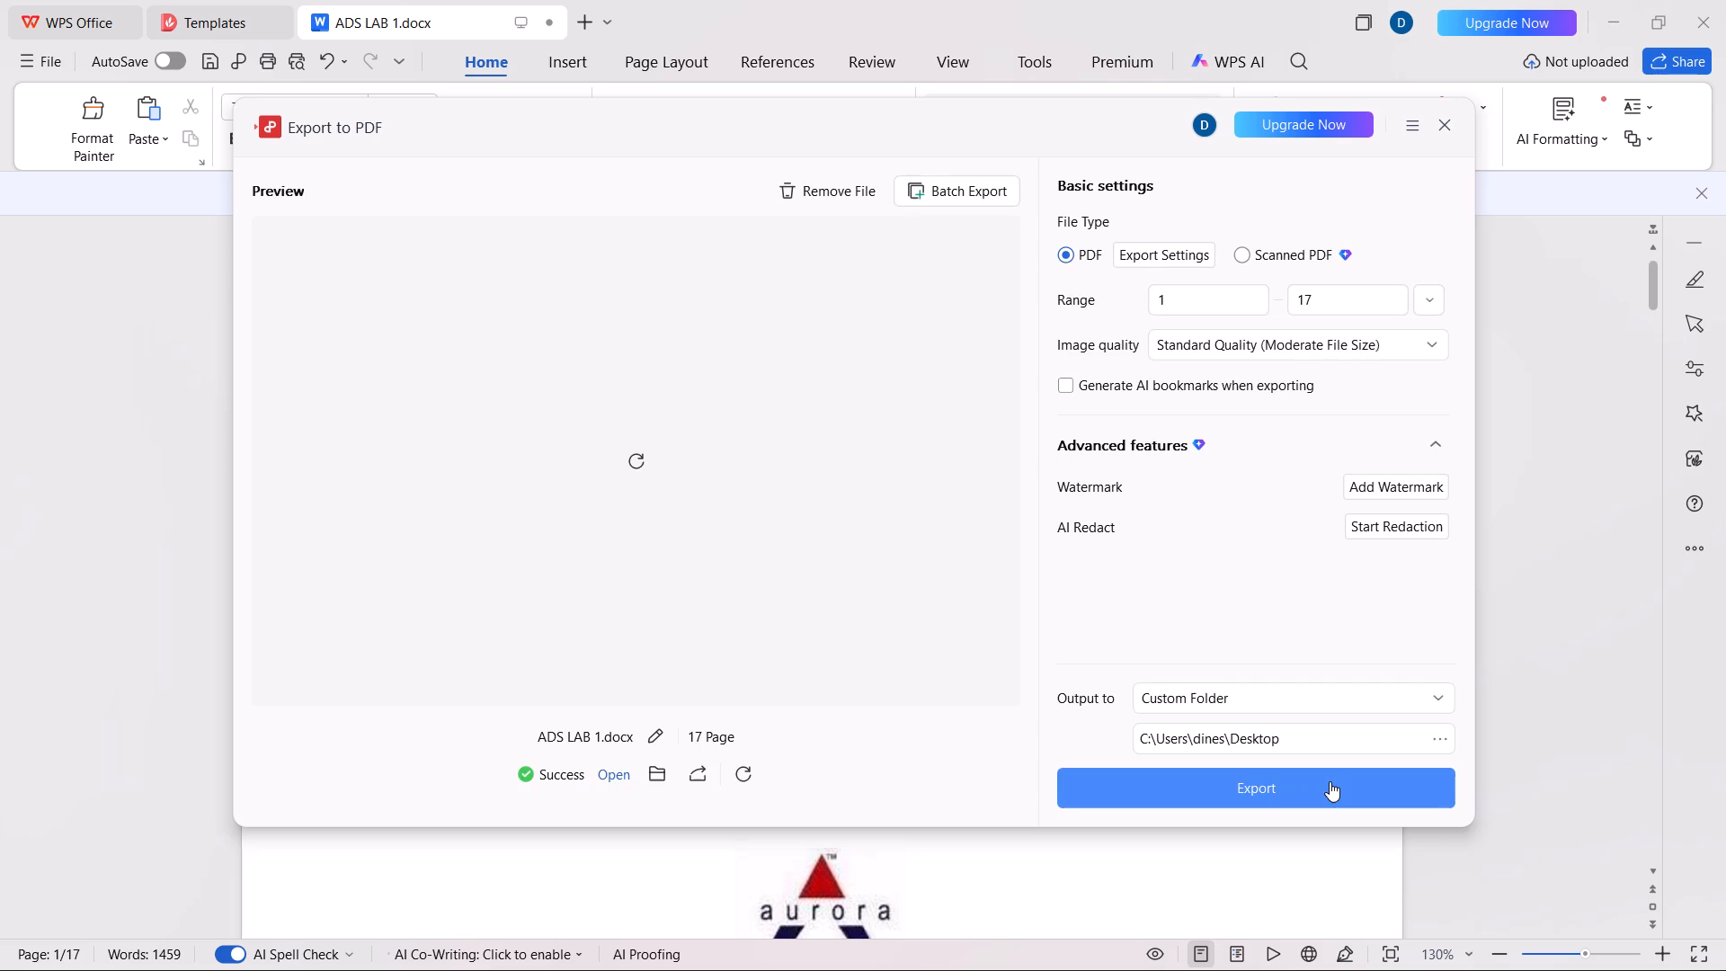
pyautogui.click(1448, 116)
# Close WPS Office, saving the changes made to ADS LAB 1.docx.
pyautogui.click(1704, 1)
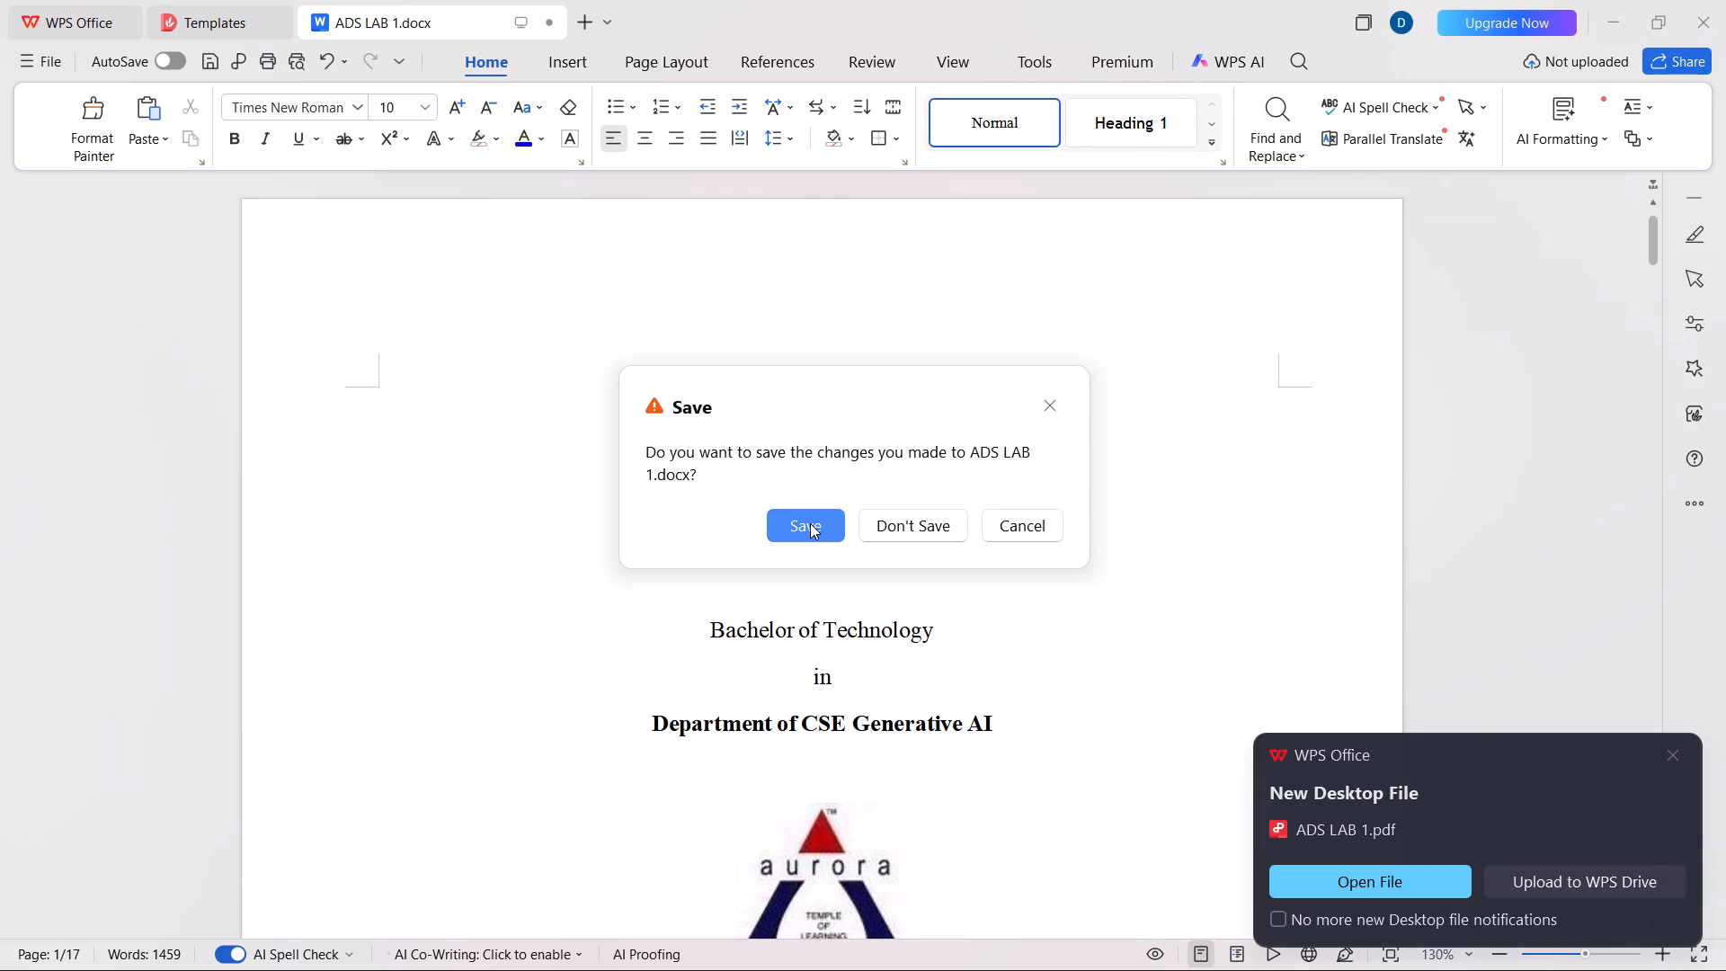
pyautogui.click(810, 523)
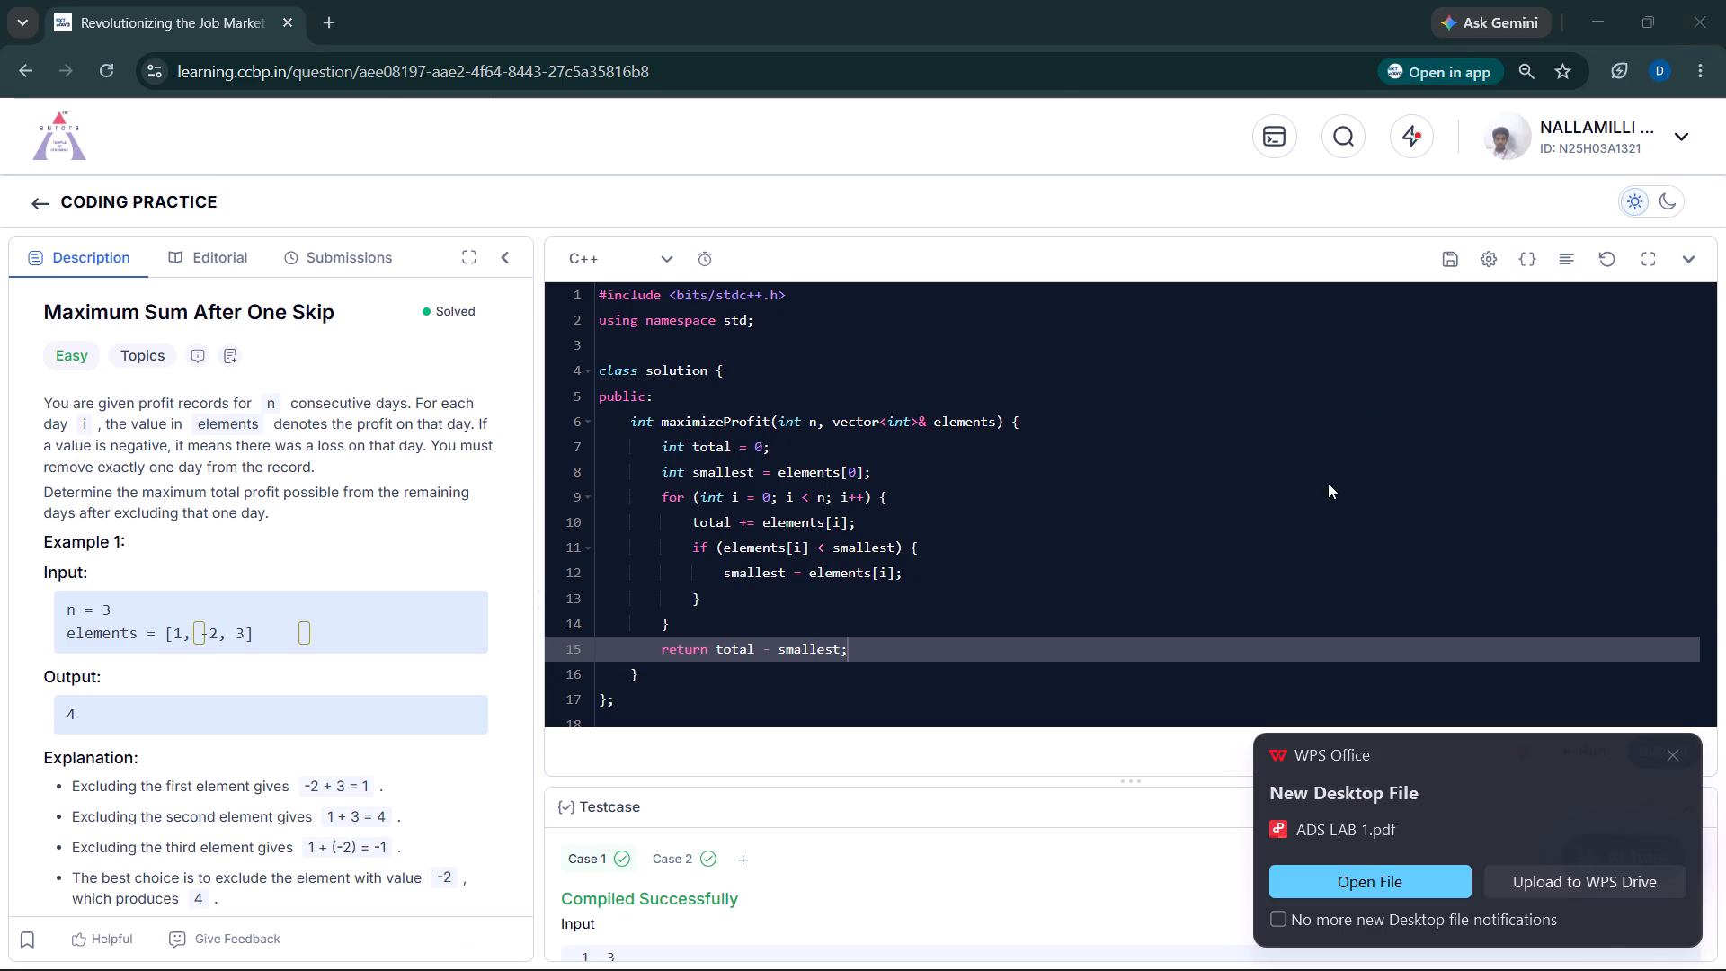
# Dismiss the new desktop file notification and minimize the Chrome window to show the desktop.
pyautogui.click(1673, 755)
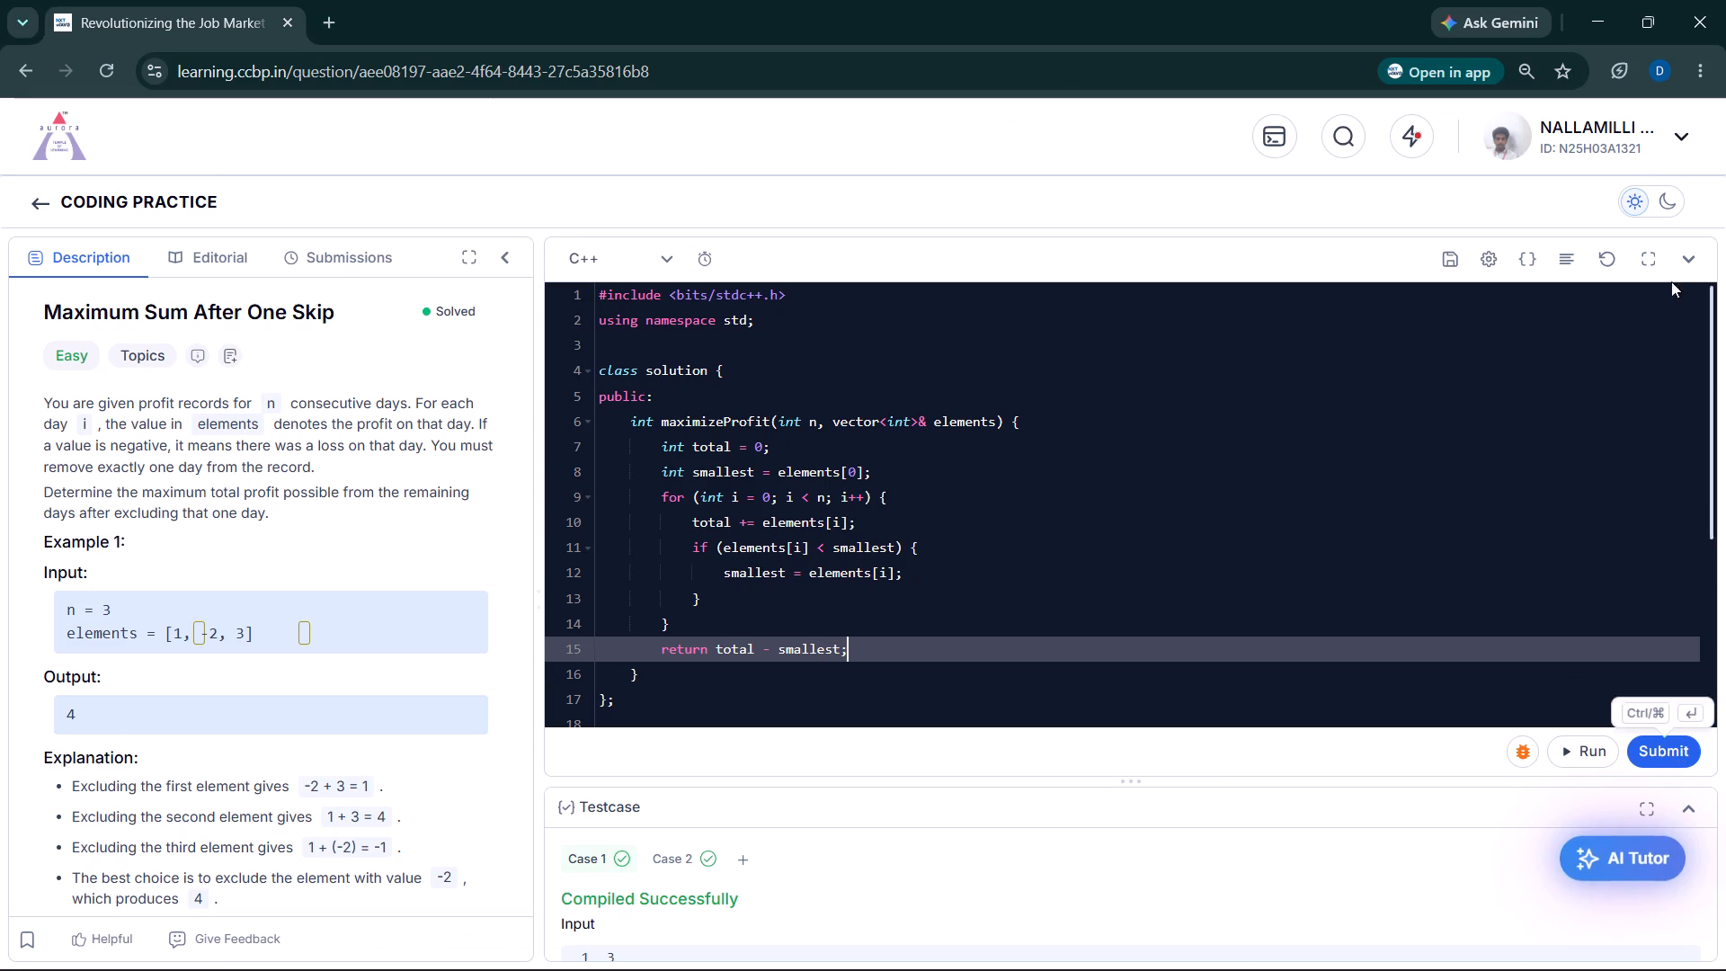
pyautogui.click(1573, 10)
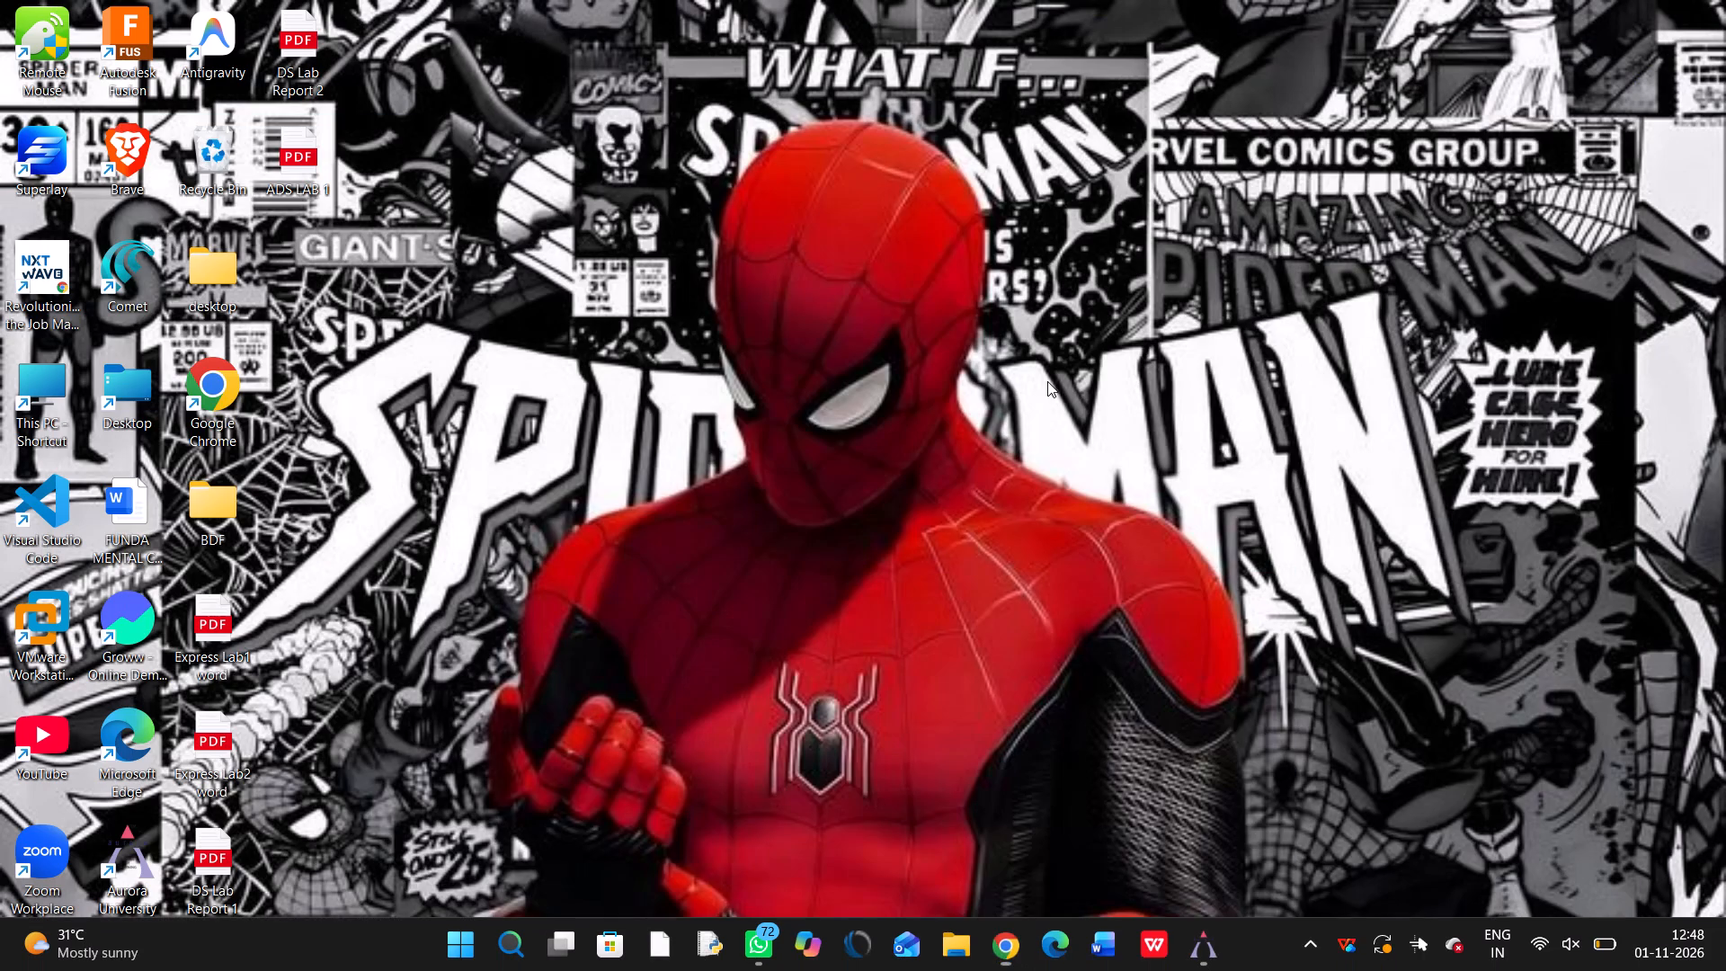